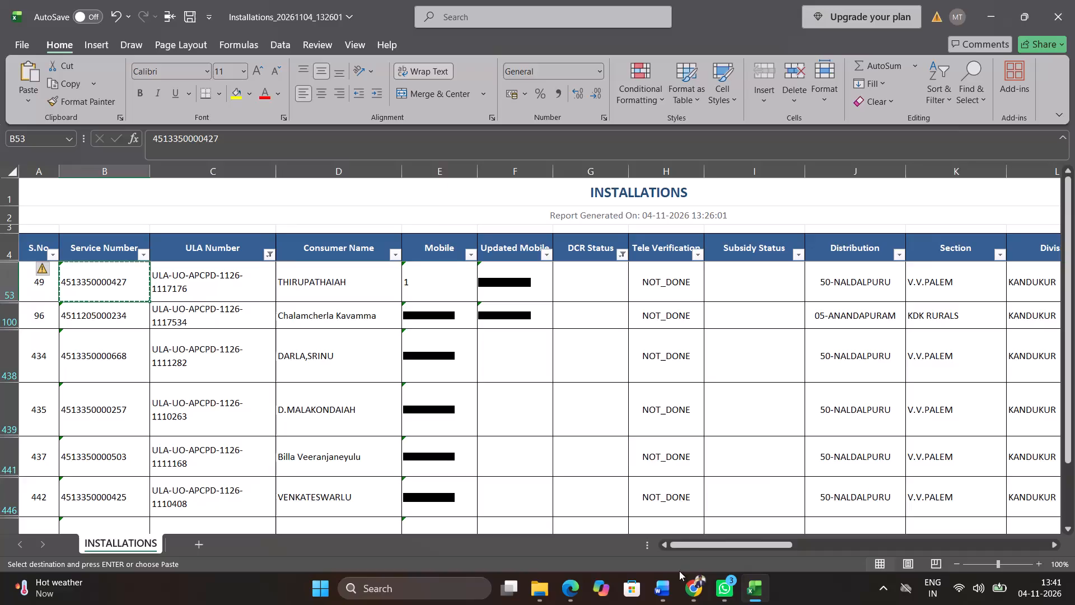
Switch to Chrome, find the installation with the copied service number on the SUNGRACE site, and copy its ULA number.
click(693, 513)
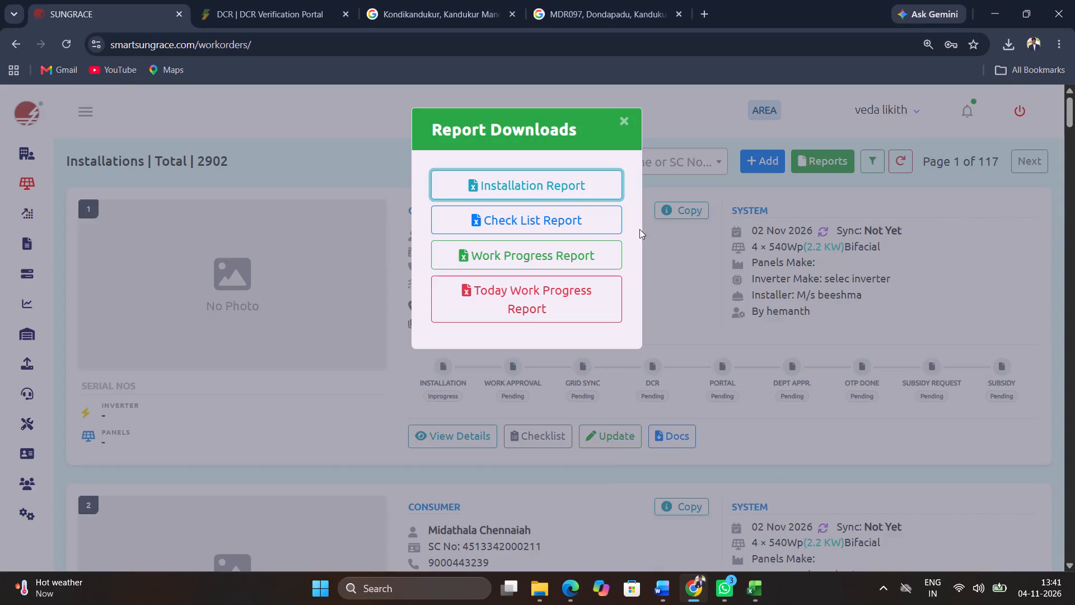
click(624, 118)
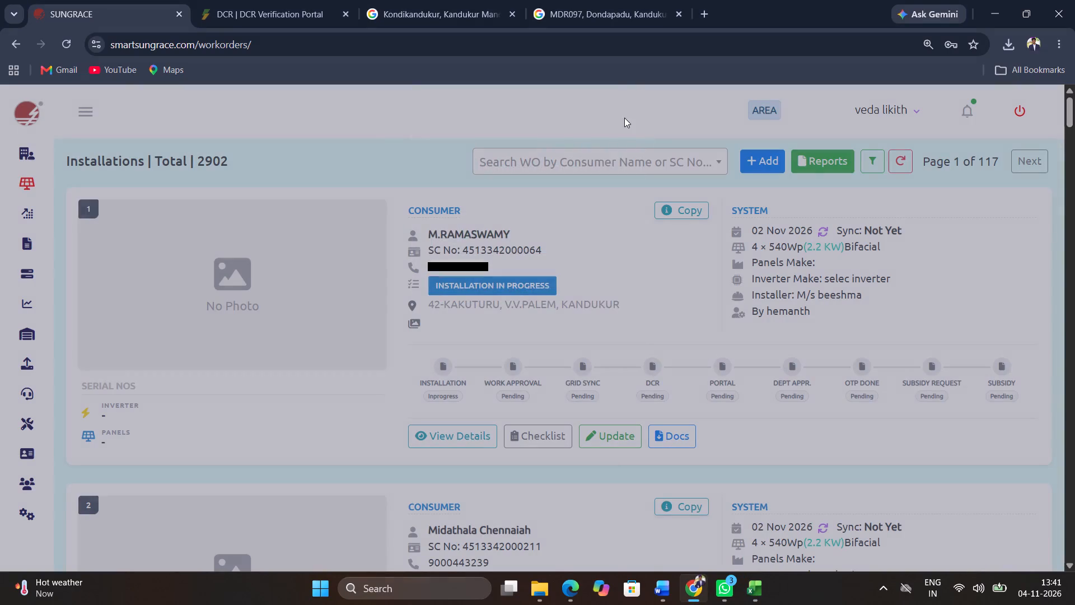
click(606, 151)
key(ctrl+v)
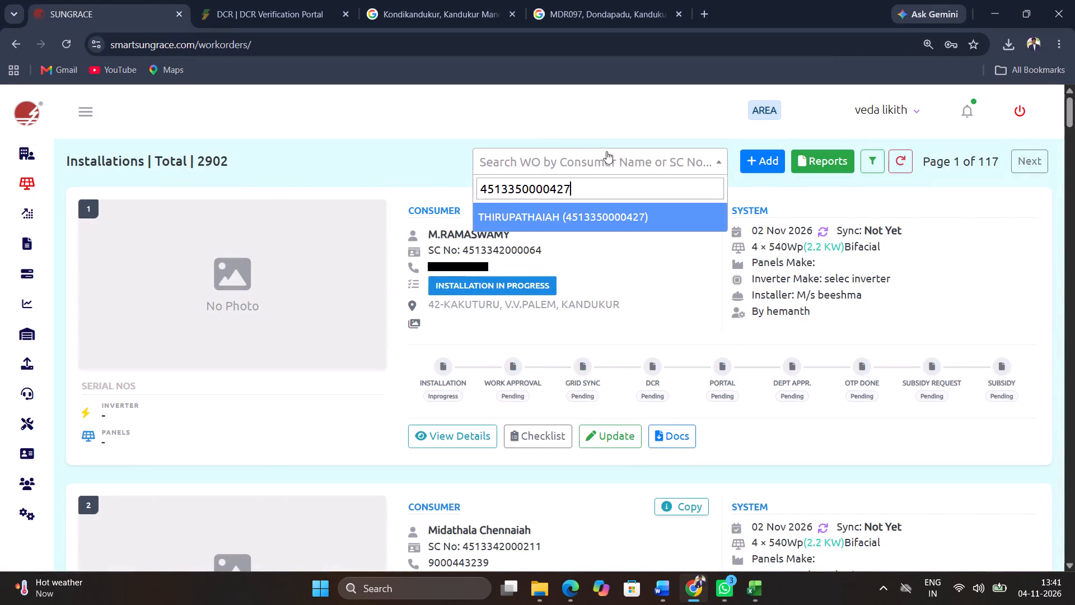
key(Return)
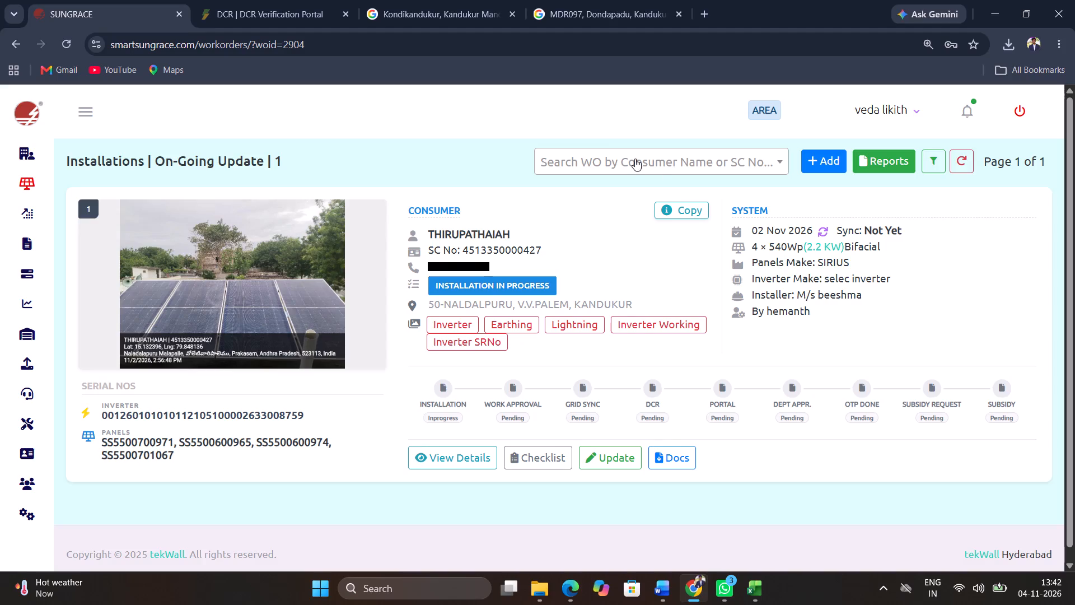
click(670, 204)
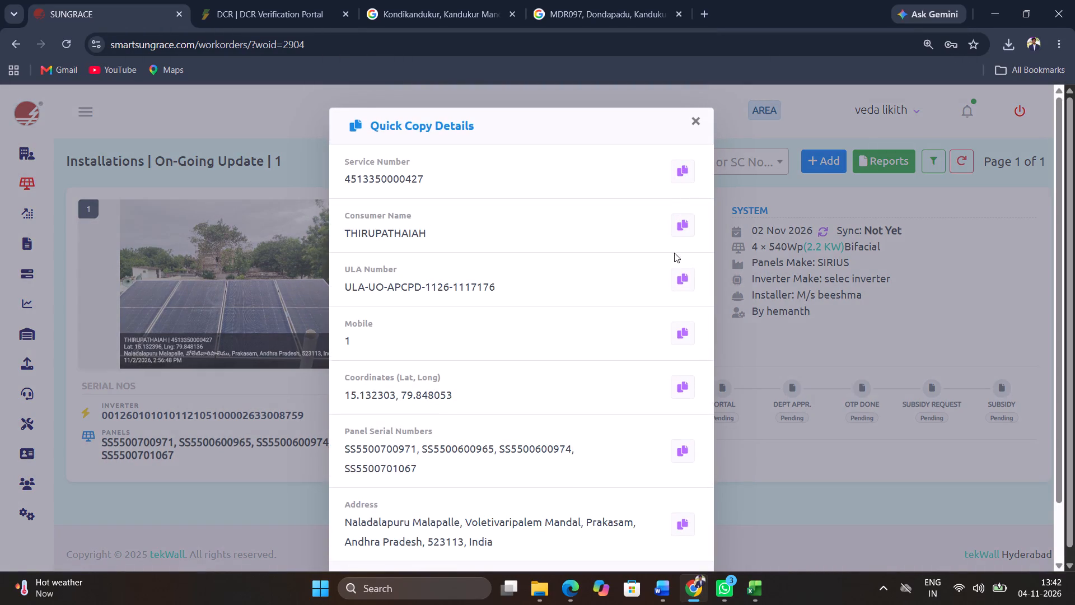
click(680, 270)
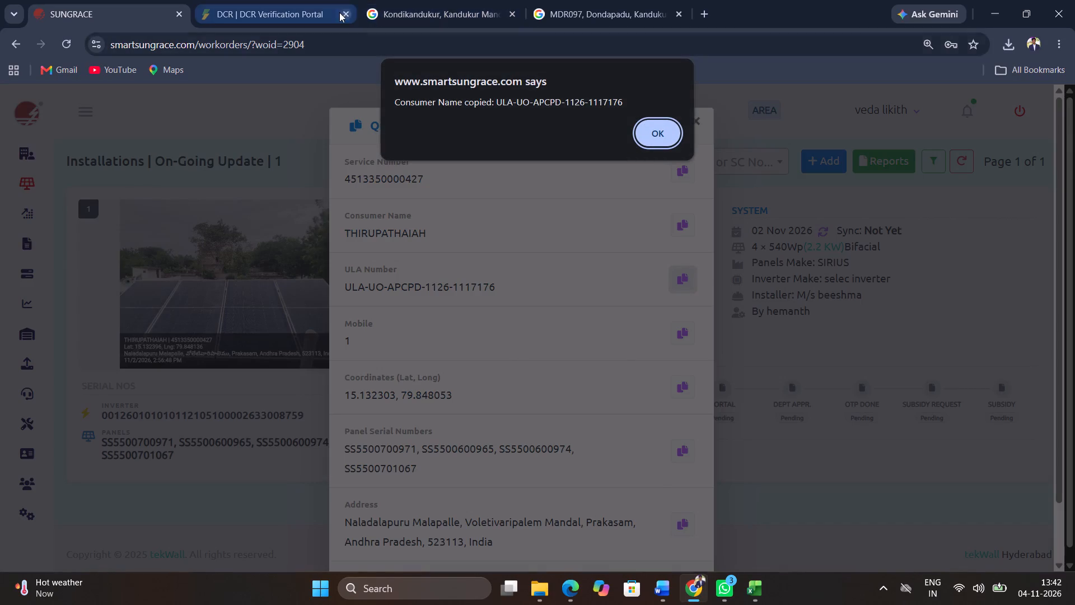
Start a new consumer (B2C) issue on the DCR portal and enter the copied ULA number as the Consumer Application Number.
click(339, 12)
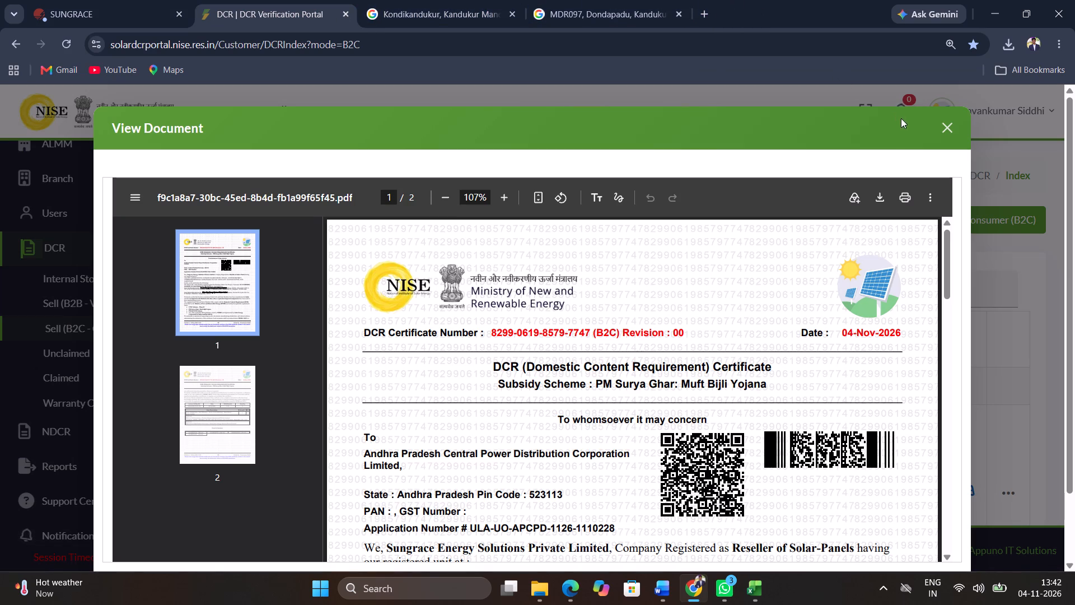
click(939, 123)
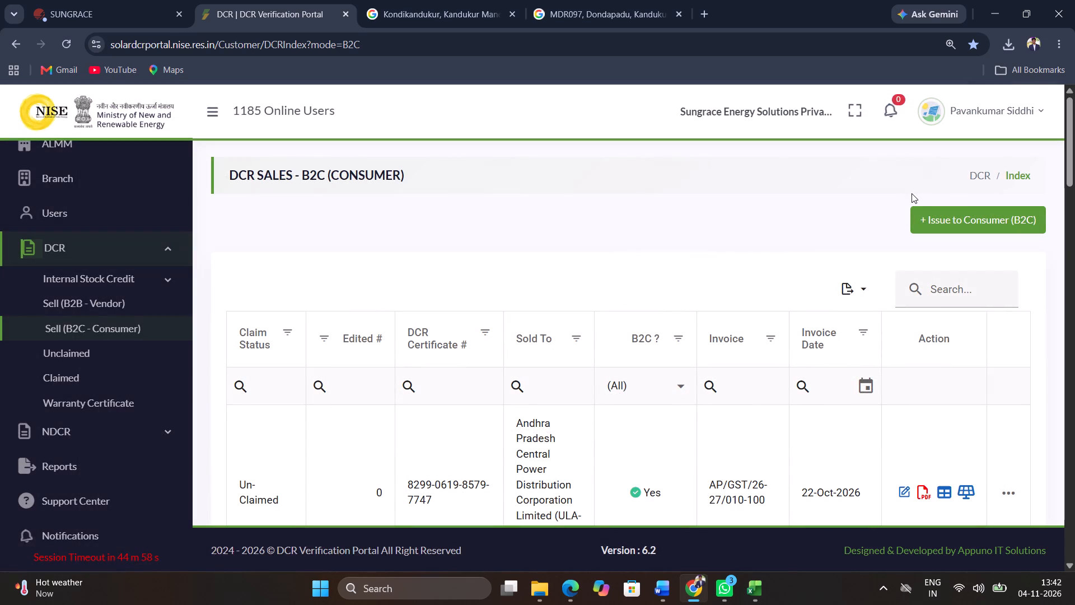
click(927, 225)
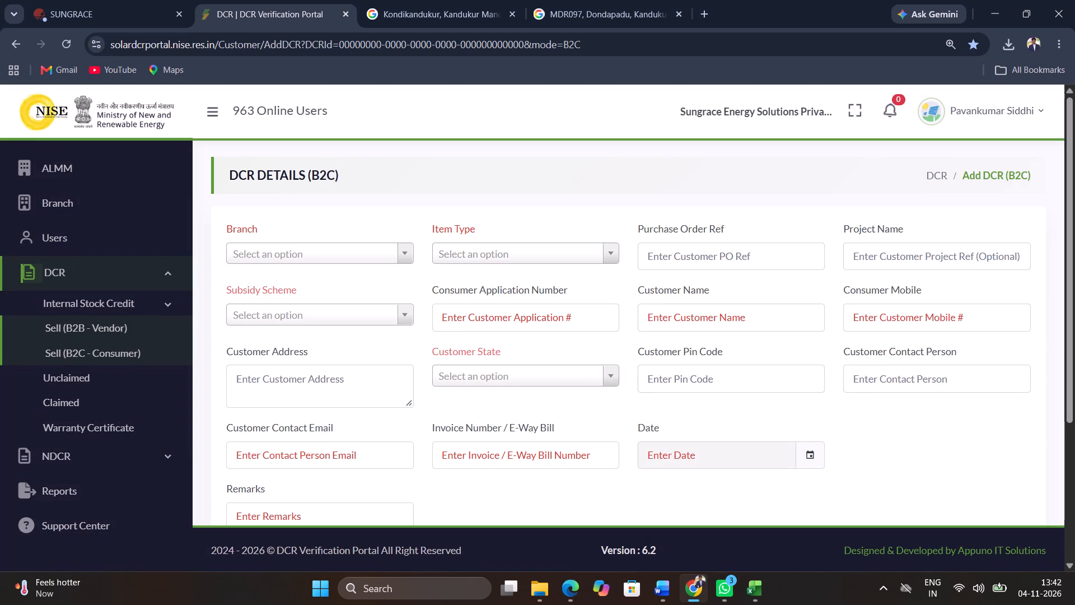
click(586, 326)
key(ctrl+v)
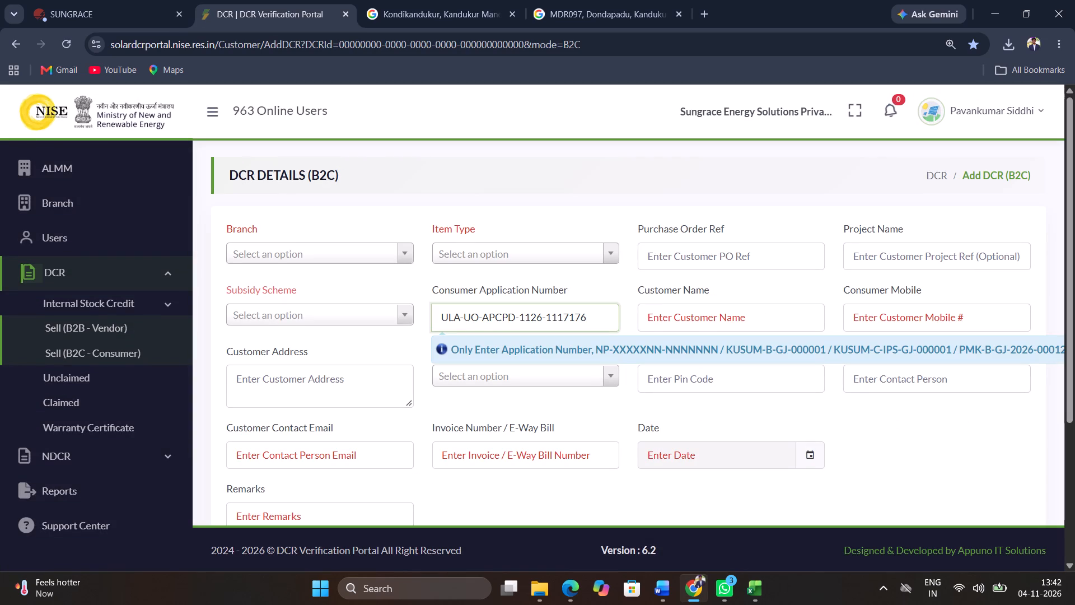
Set Branch to the Andhra Pradesh - 2/06 office, Subsidy Scheme to PM Surya Ghar: Muft Bijli Yojana, and Item Type to Solar Panels.
click(357, 259)
click(343, 322)
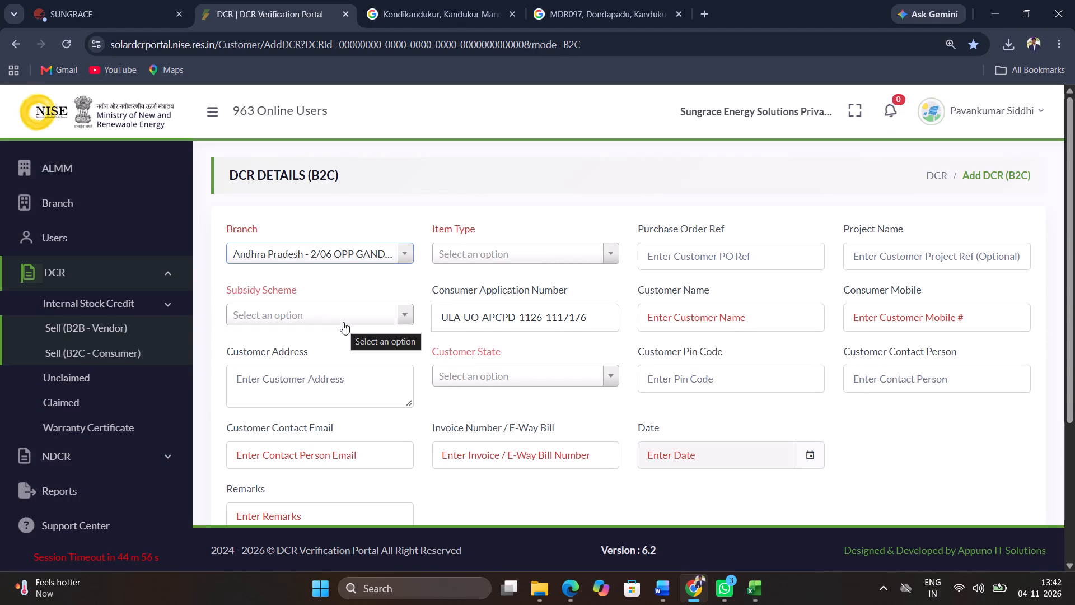
click(343, 322)
click(335, 448)
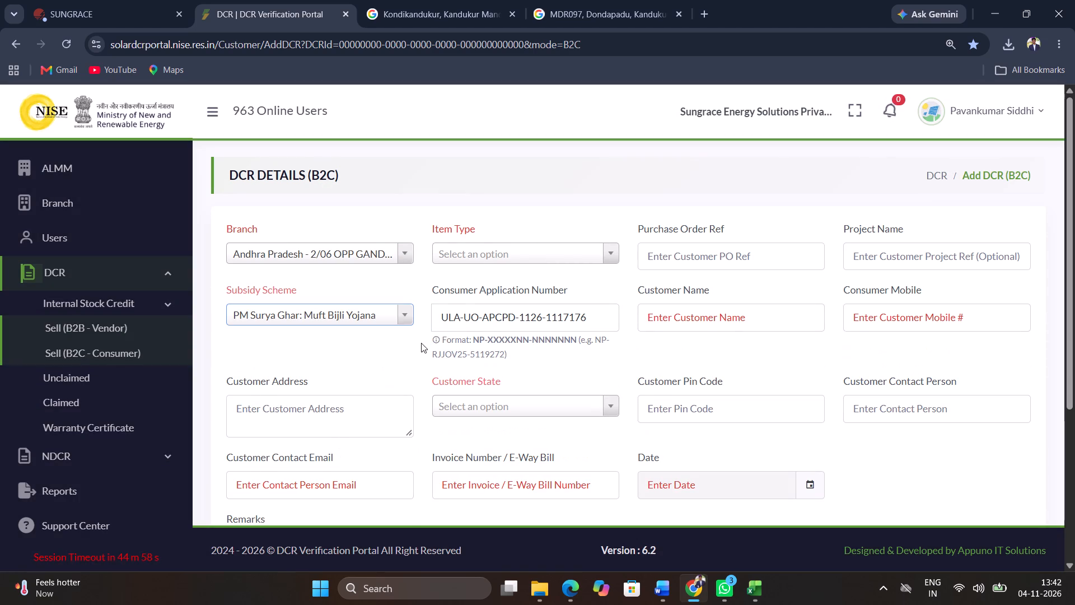
click(480, 253)
click(474, 304)
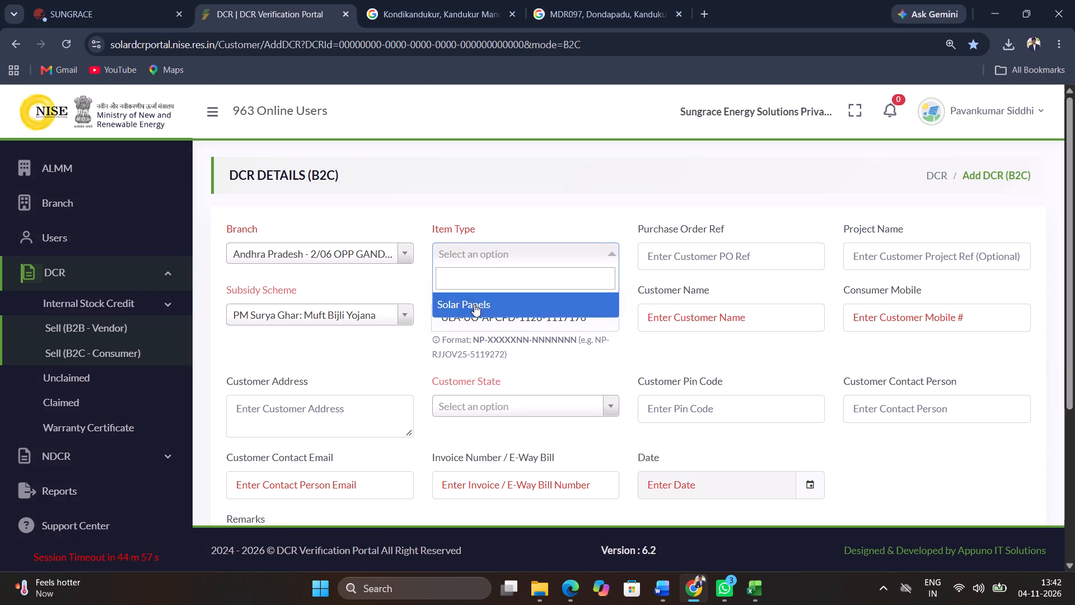
Copy Andhra Pradesh Central Power Distribution Corporation Limited from the Word document into the form's Customer Name.
click(693, 327)
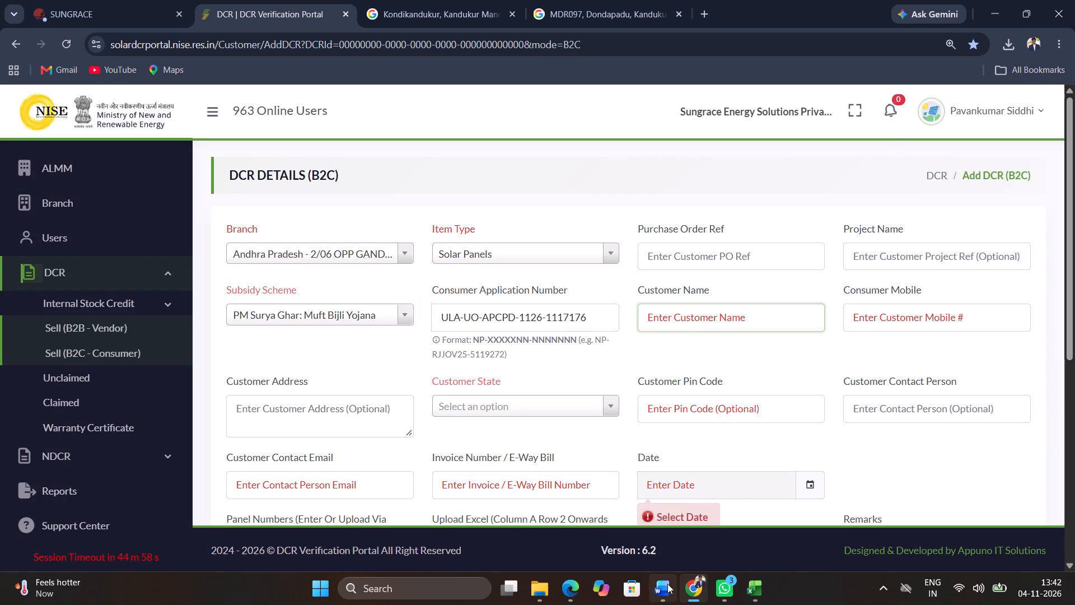
click(669, 548)
scroll(513, 352, up, 6)
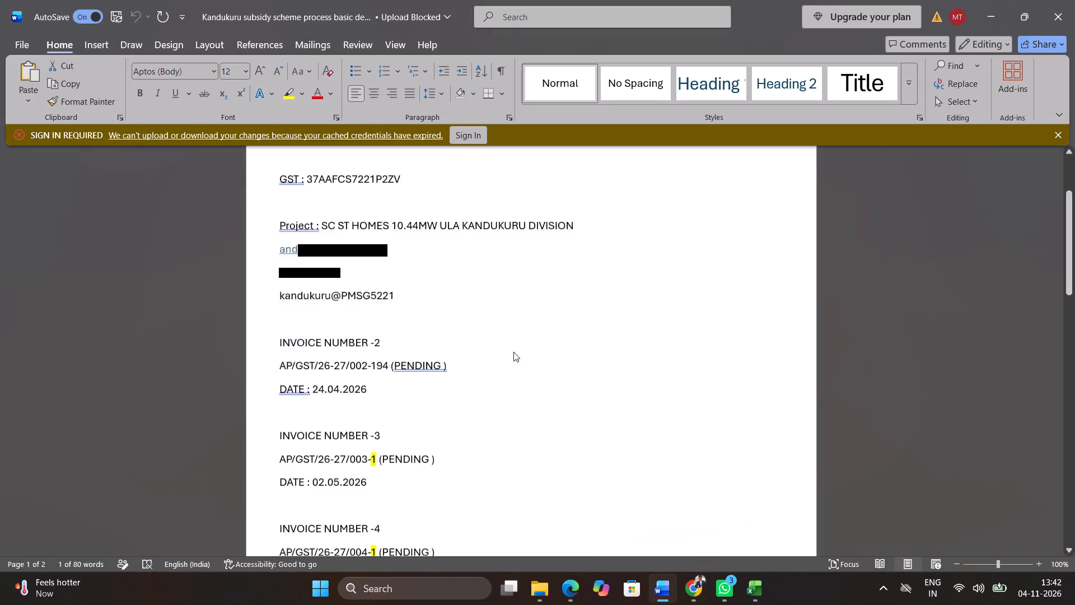
scroll(513, 352, up, 4)
drag(373, 201, 401, 198)
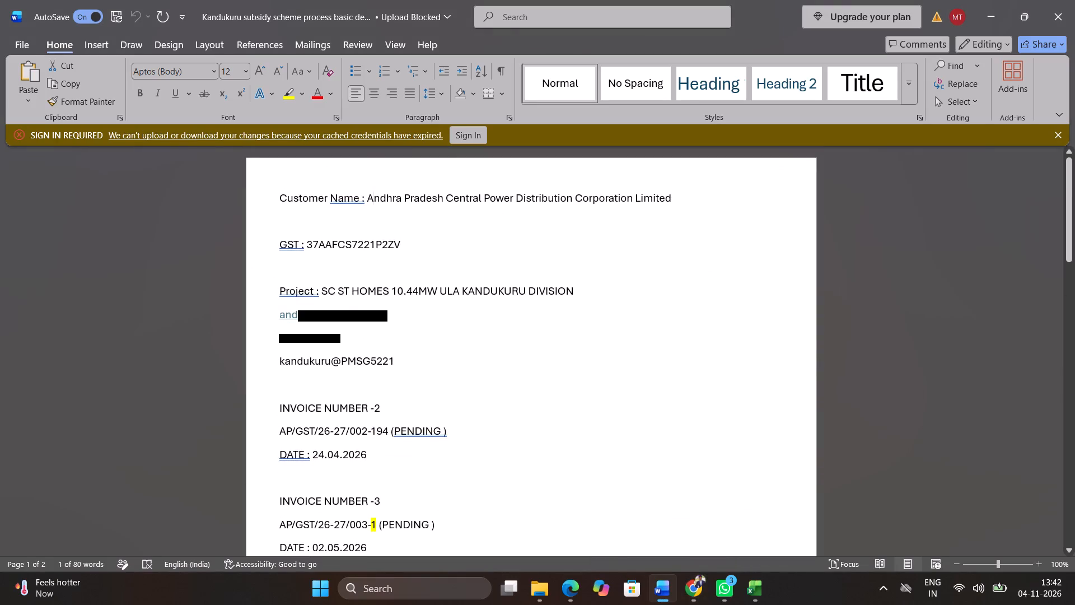
drag(401, 198, 707, 212)
key(ctrl+c)
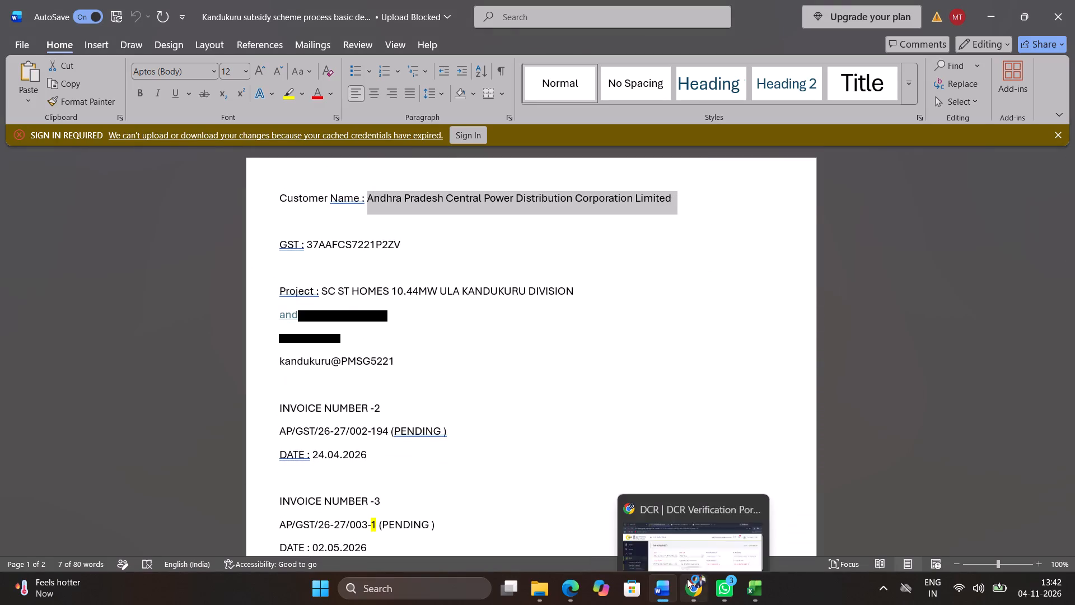
click(695, 495)
key(ctrl+v)
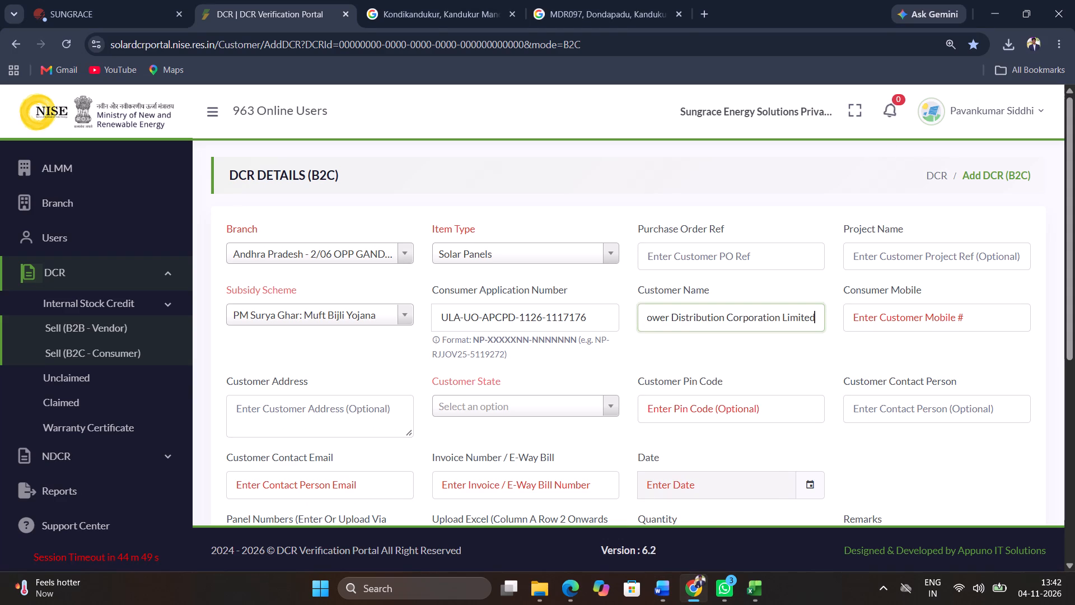
click(859, 257)
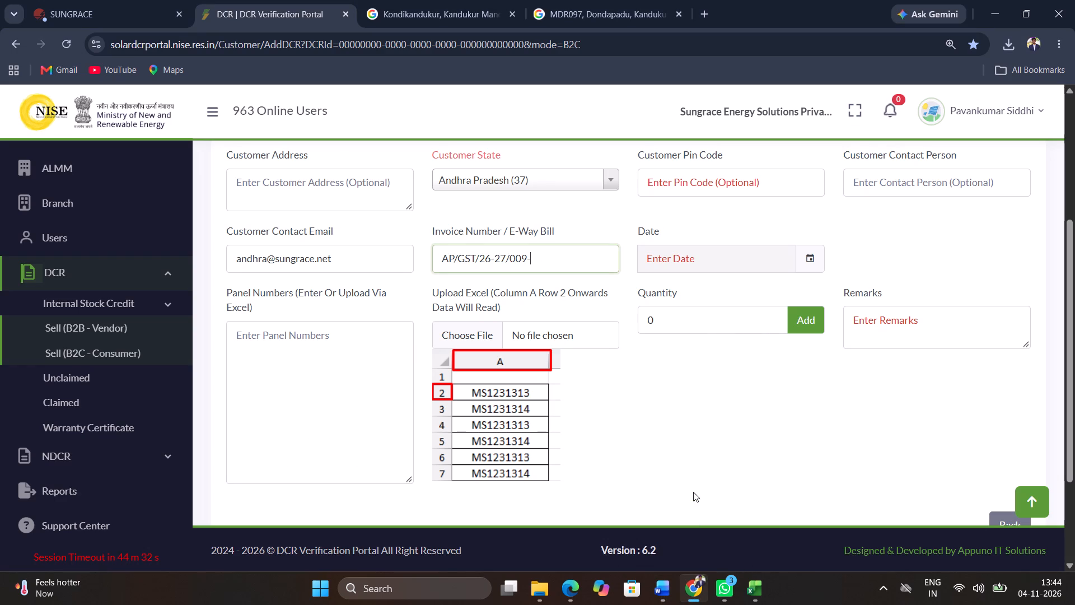
key(Left)
key(BackSpace)
key(BackSpace)
text(101)
key(BackSpace)
key(Right)
text(101)
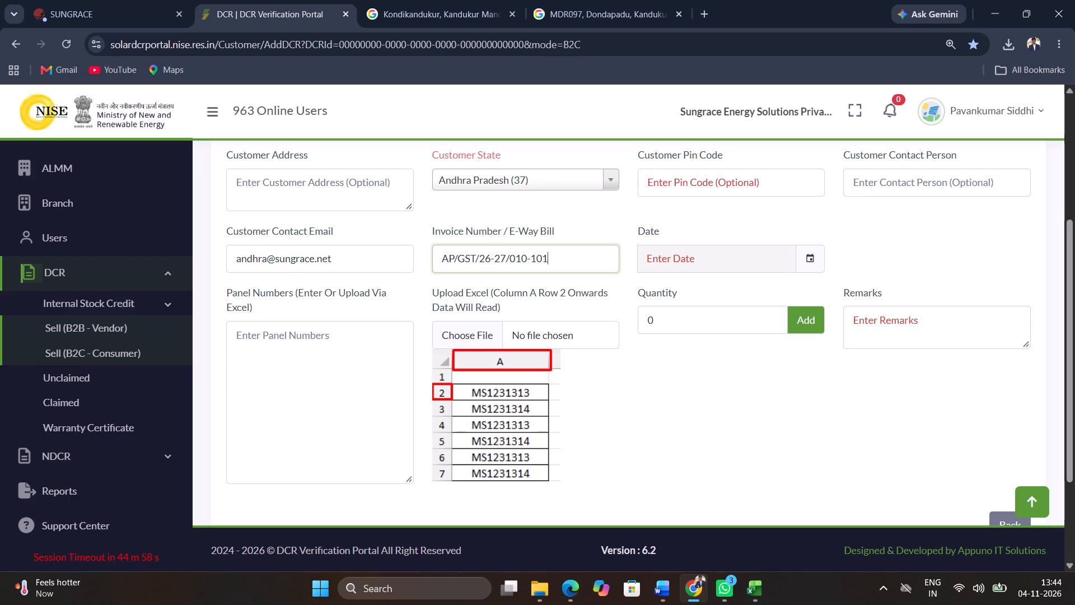
Set the invoice Date in the B2C form to 22-Oct-2026.
click(728, 263)
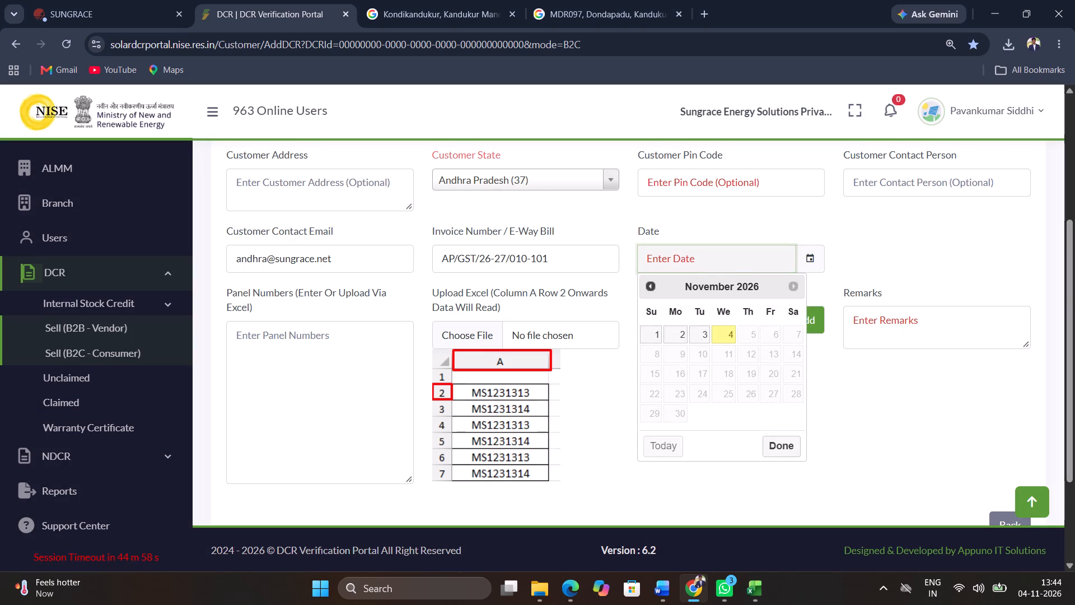
click(643, 287)
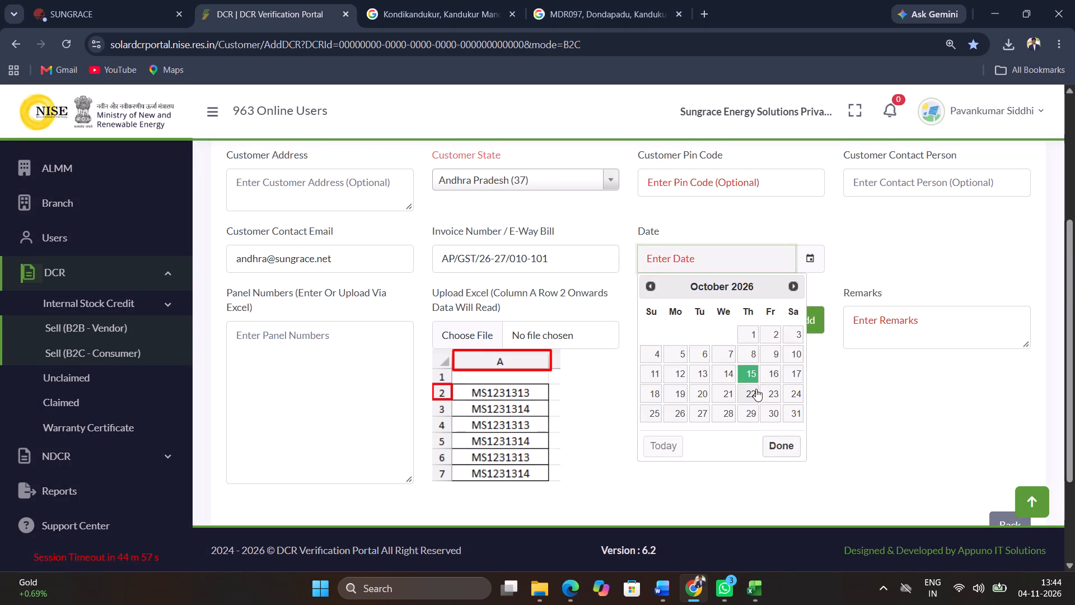
click(755, 390)
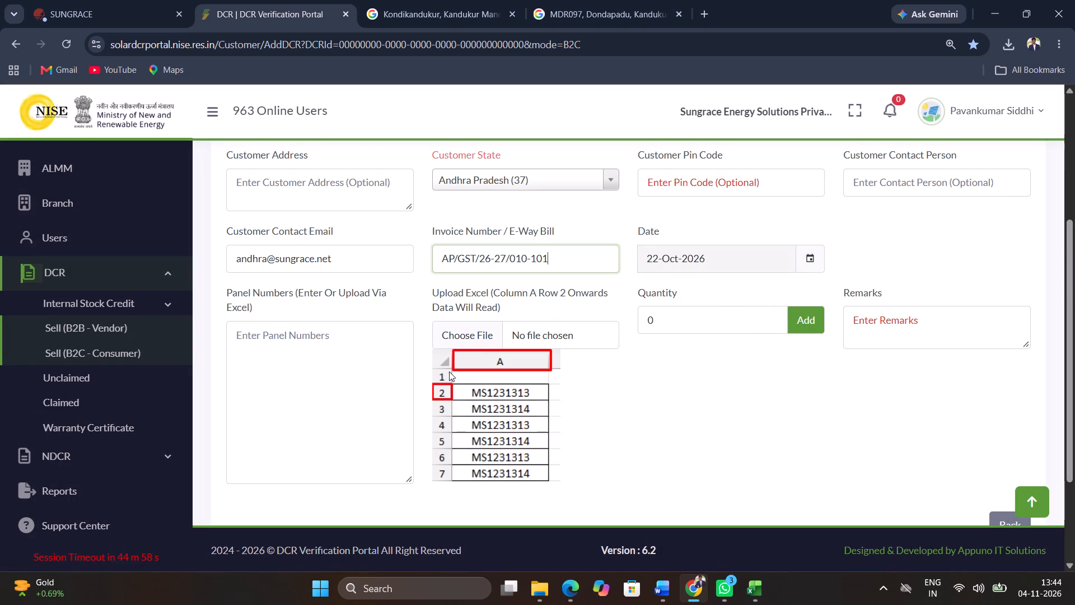
Copy the consumer's four panel serial numbers from the SUNGRACE quick copy details into the form's Panel Numbers.
click(375, 380)
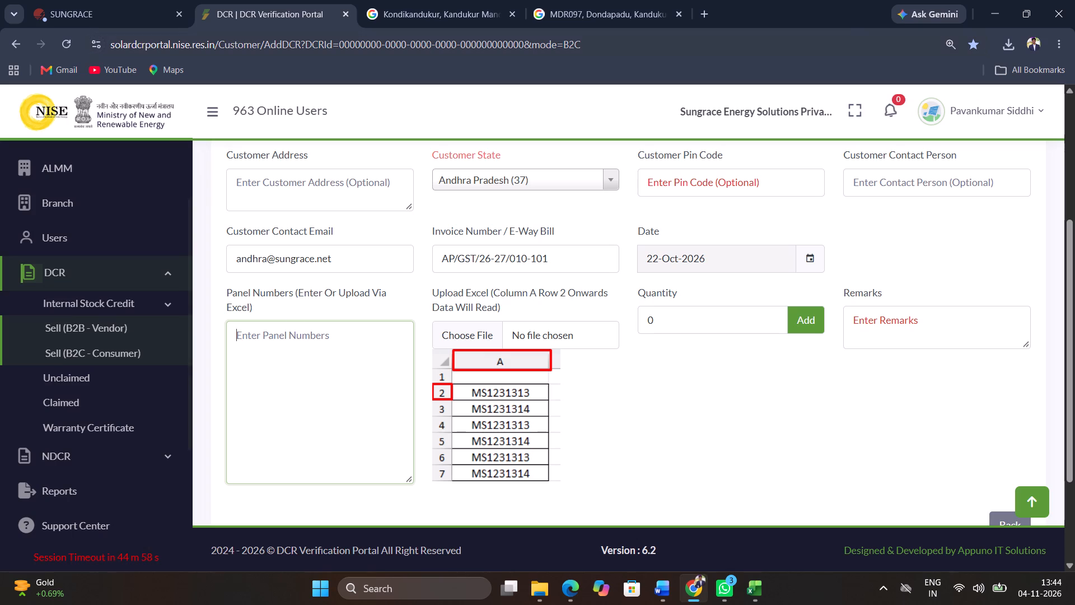
click(142, 0)
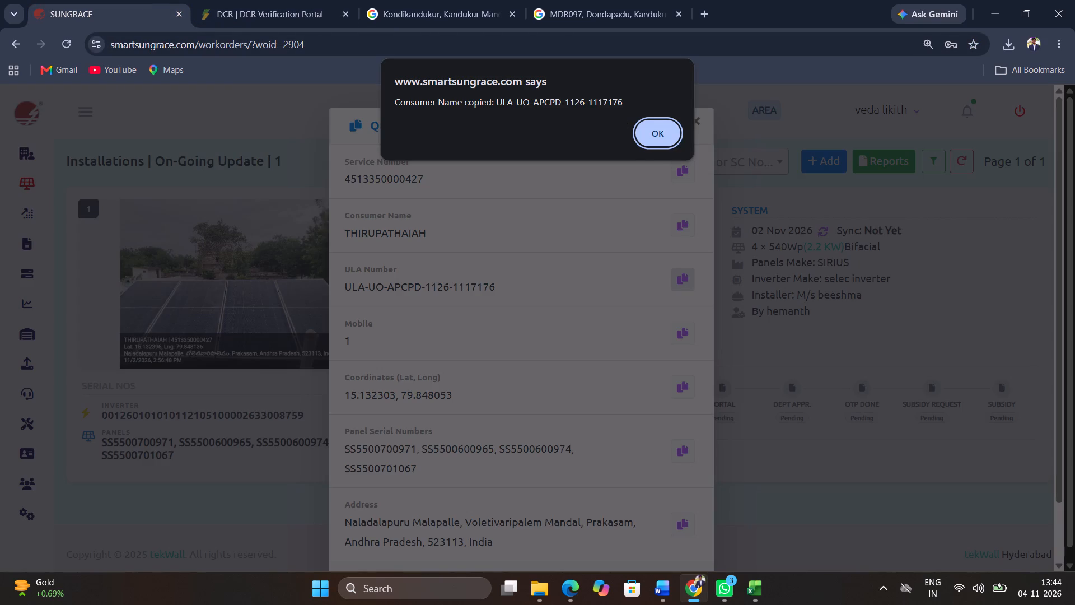
click(649, 143)
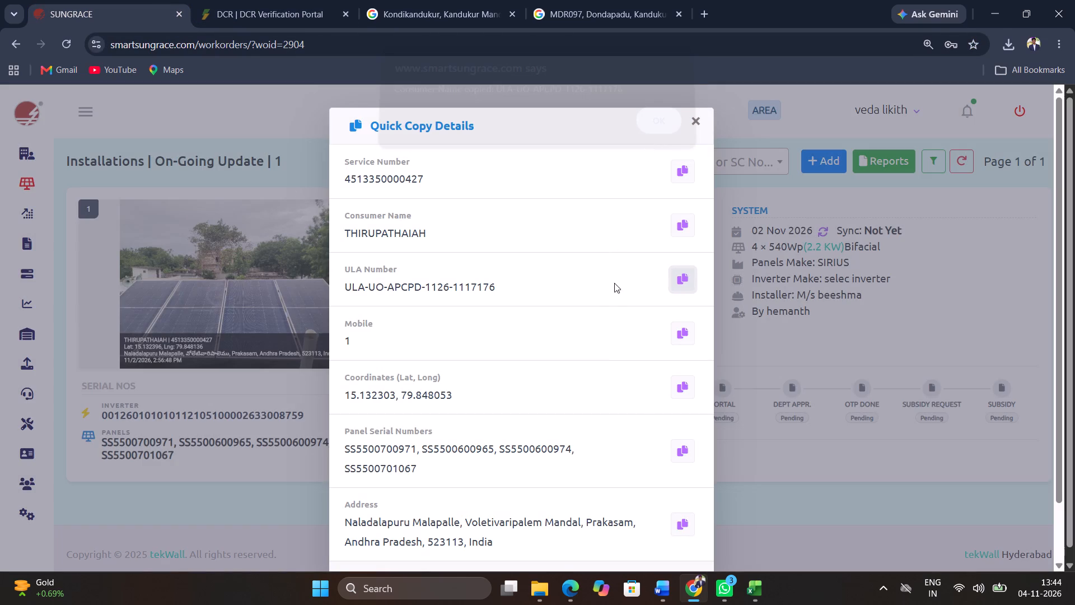
click(686, 445)
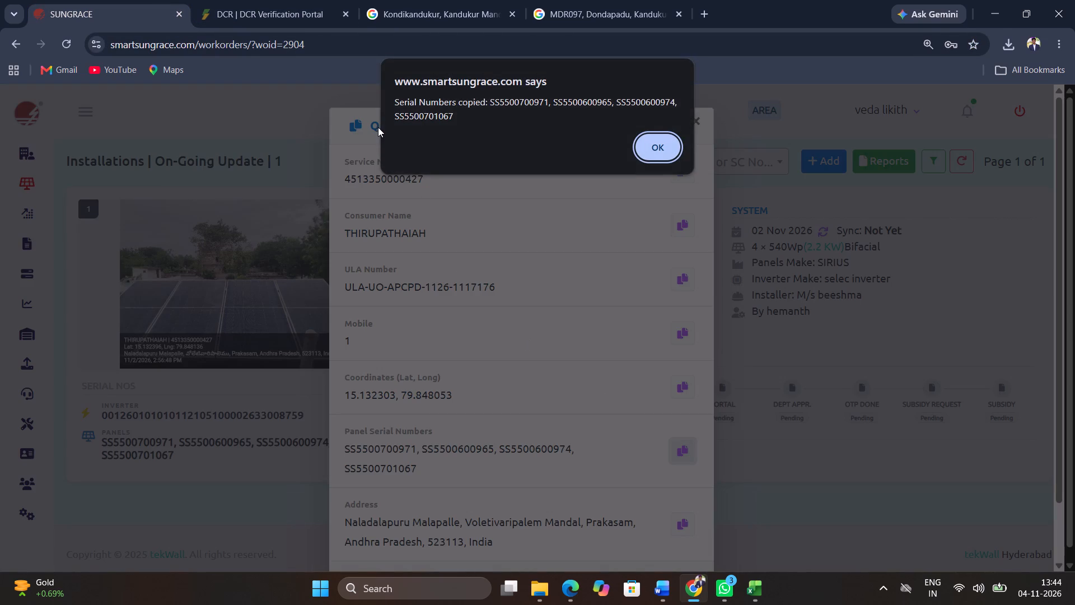
click(253, 0)
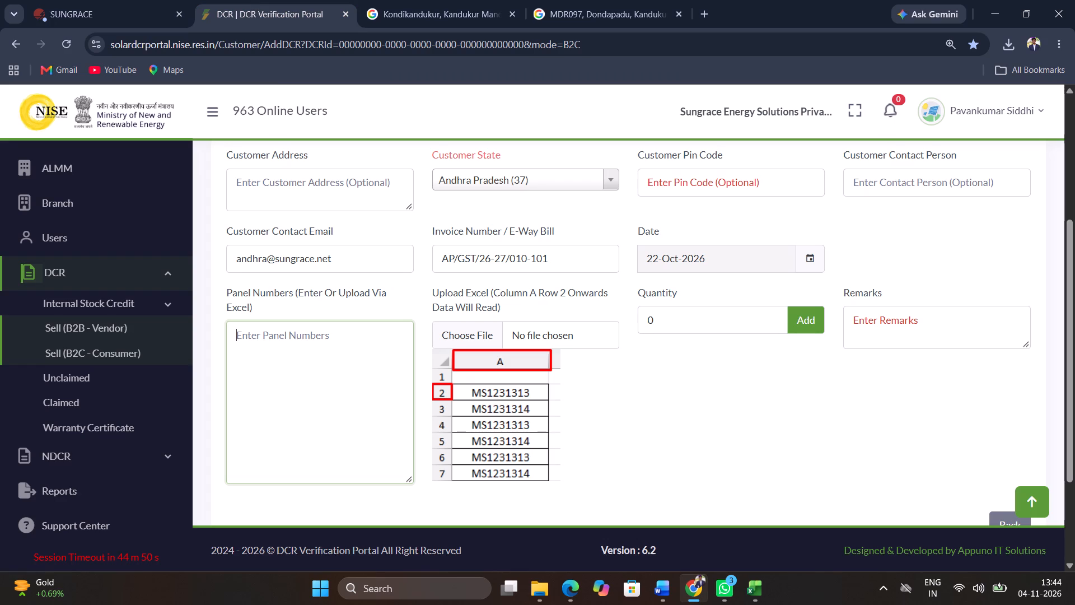
key(ctrl+v)
Reformat the Panel Numbers so each of the four serials is on its own line, without commas or spaces.
key(Left)
key(Left)
key(Left)
key(Left)
key(Left)
key(Left)
key(Left)
key(Left)
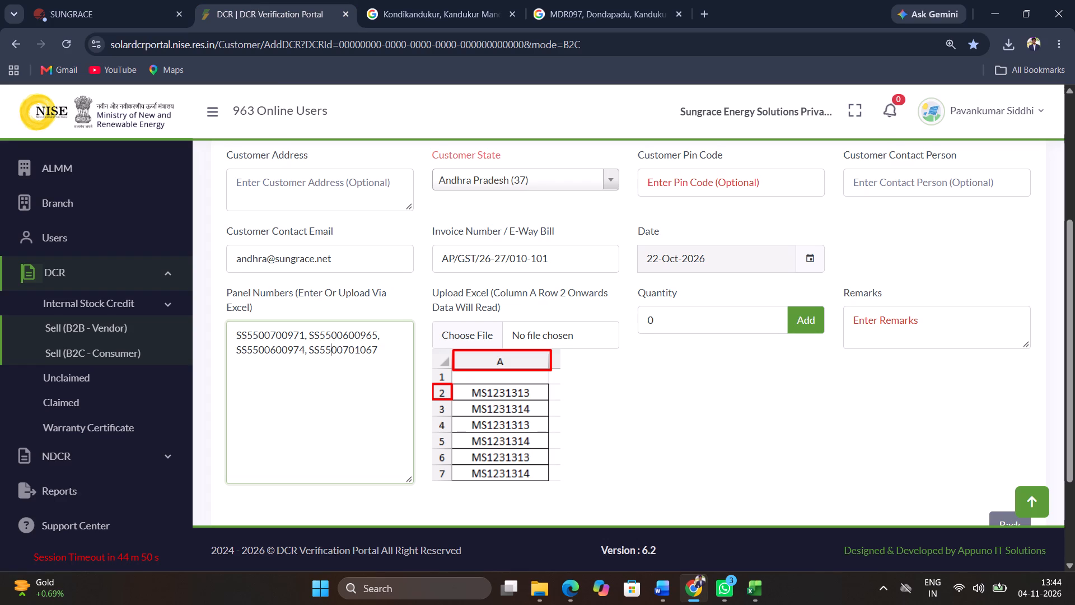
key(Left)
key(Left)
key(Left)
key(Left)
key(BackSpace)
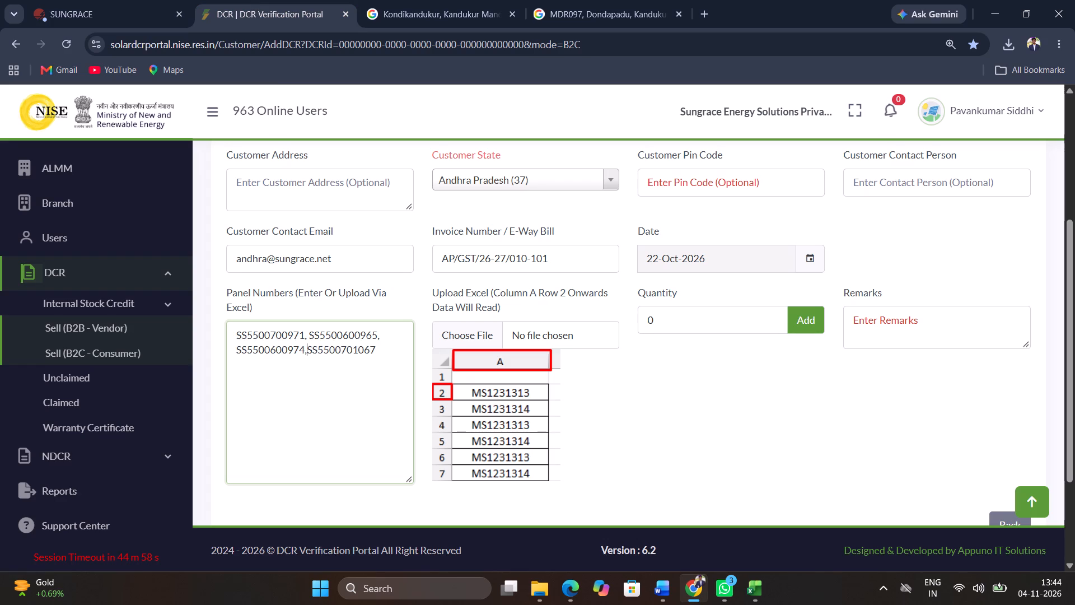
key(BackSpace)
key(Return)
key(Up)
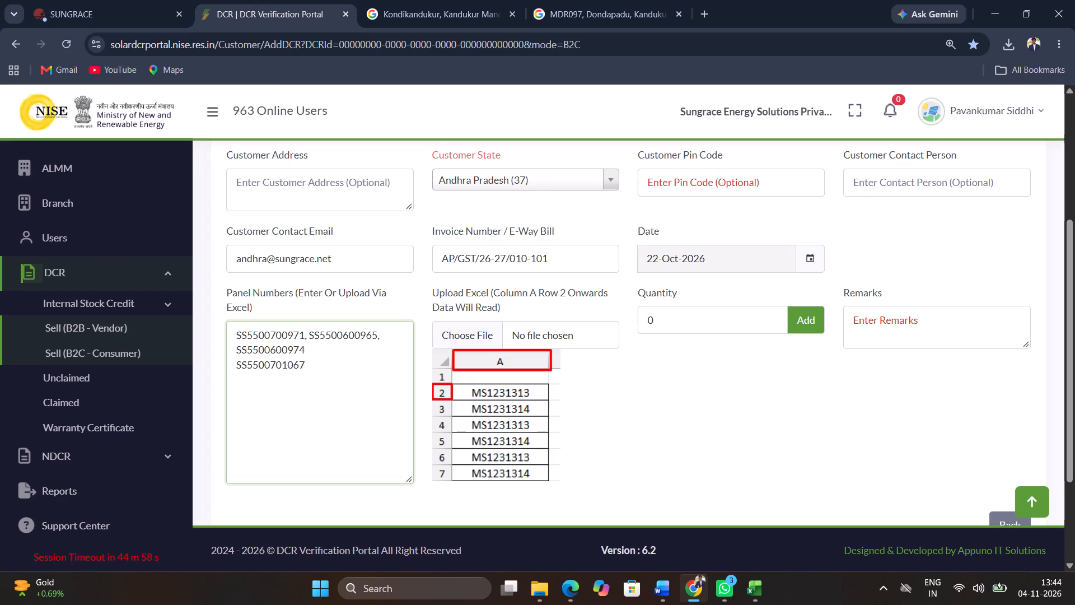
key(Right)
key(Right)
key(Right)
key(Right)
key(Right)
key(Right)
key(Right)
key(Up)
key(Right)
key(Right)
key(Right)
key(Right)
key(Right)
key(Right)
key(Right)
key(BackSpace)
key(BackSpace)
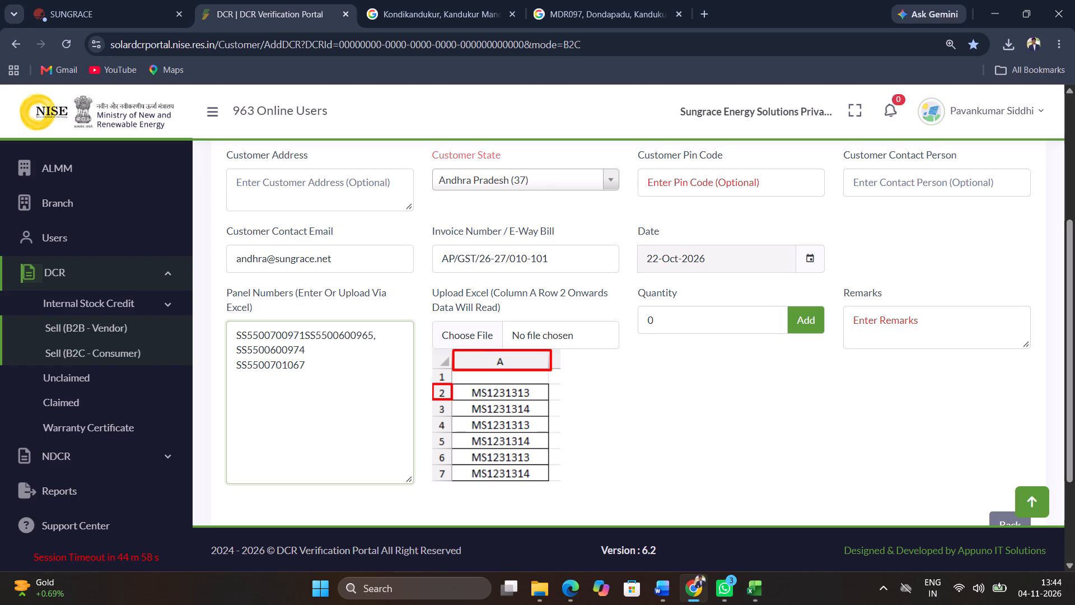
key(Return)
key(Right)
key(Right)
key(Right)
key(Right)
key(Right)
key(Right)
key(Right)
key(Right)
key(Right)
key(Right)
key(Right)
key(Right)
key(Right)
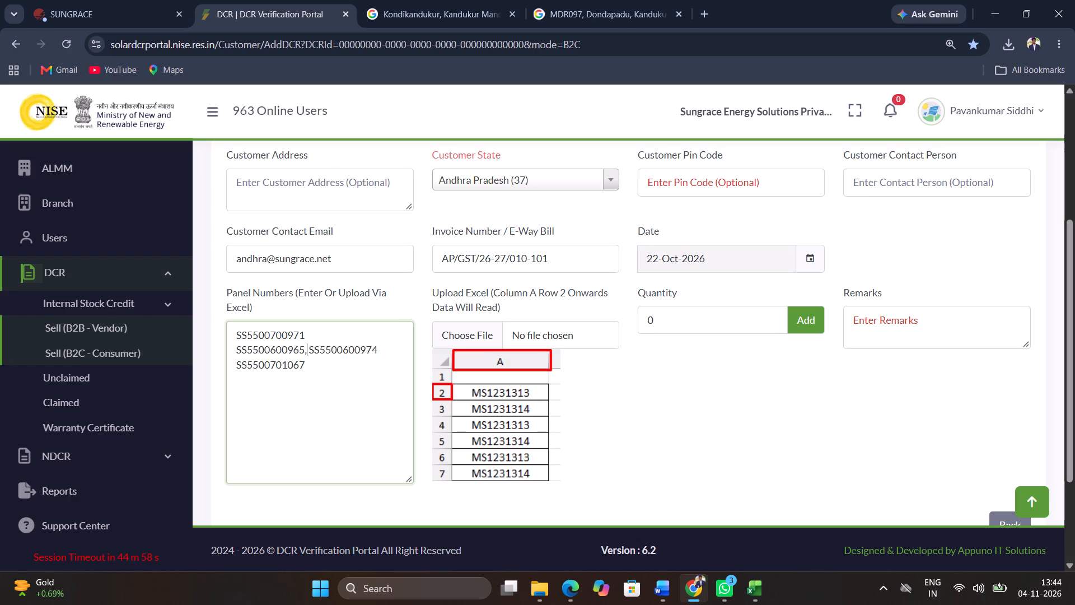
key(Right)
key(BackSpace)
key(BackSpace)
key(Return)
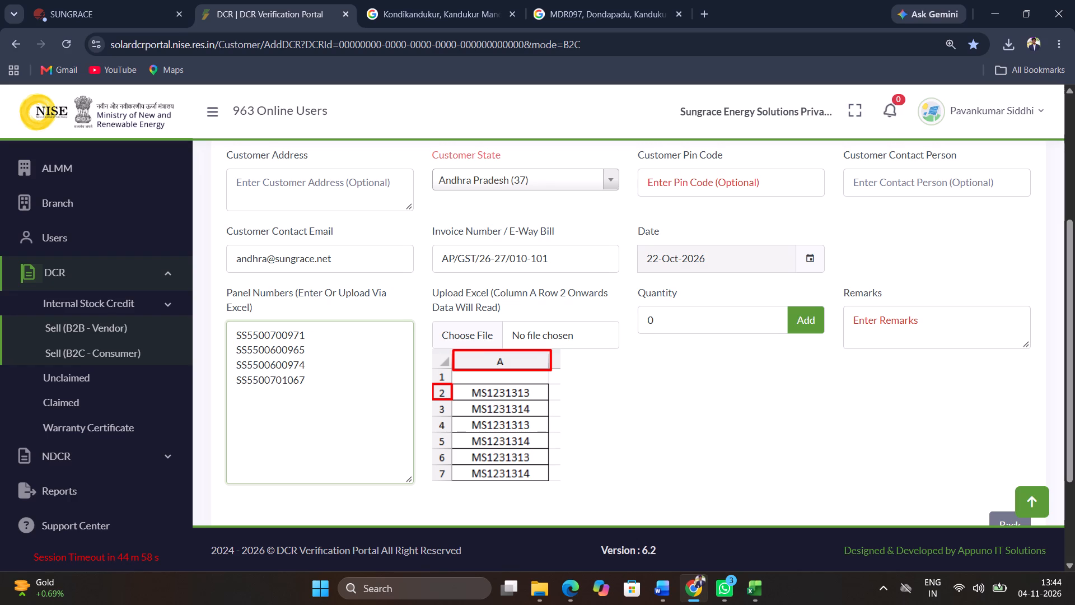
Set the Quantity to 4 and try to add the listed panels to the certificate.
click(698, 317)
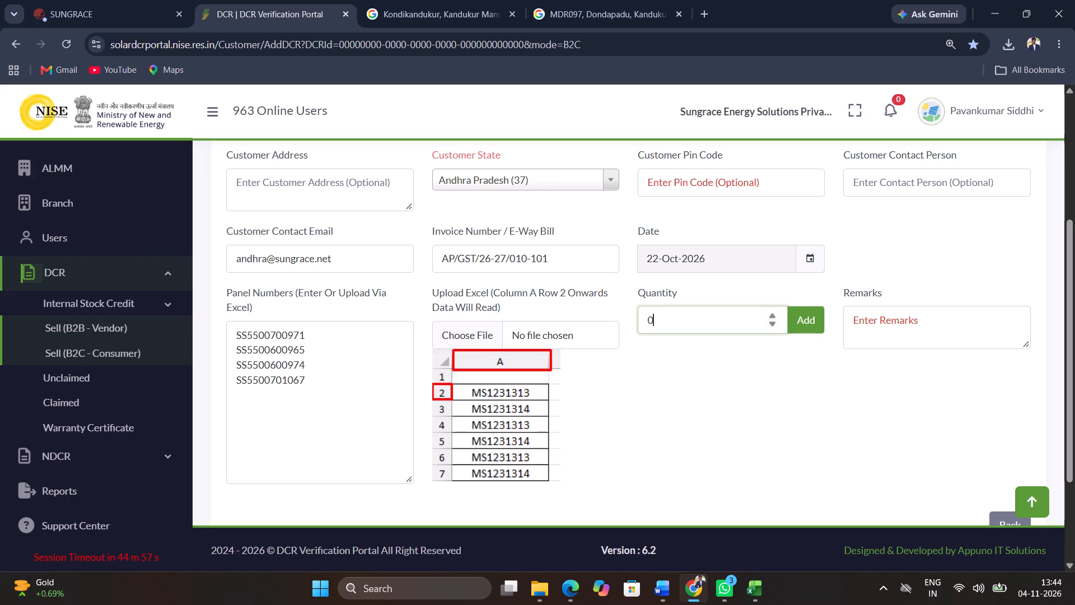
key(BackSpace)
key(4)
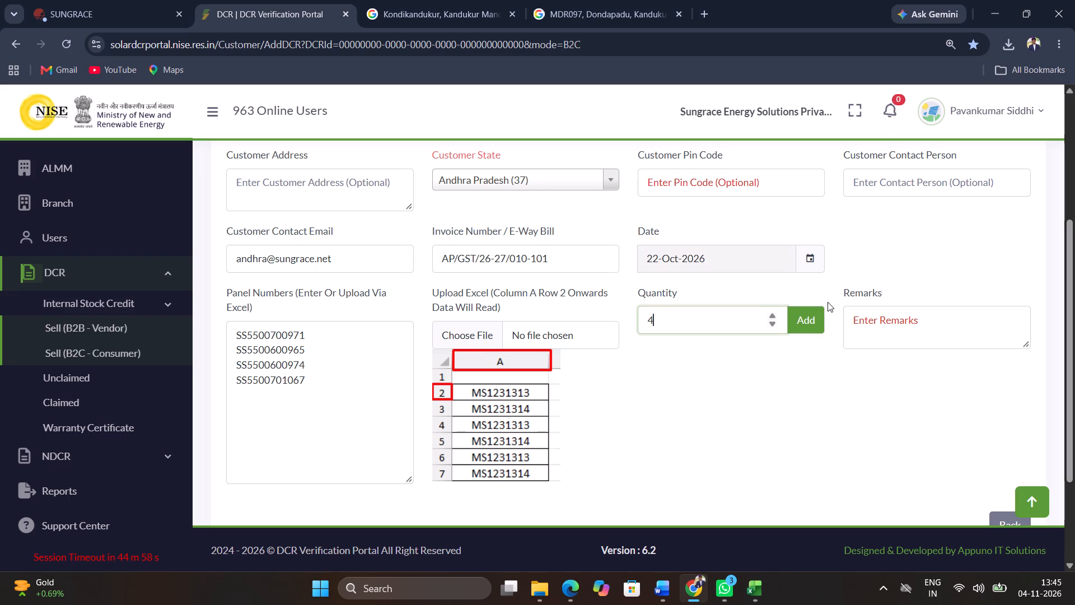
click(816, 310)
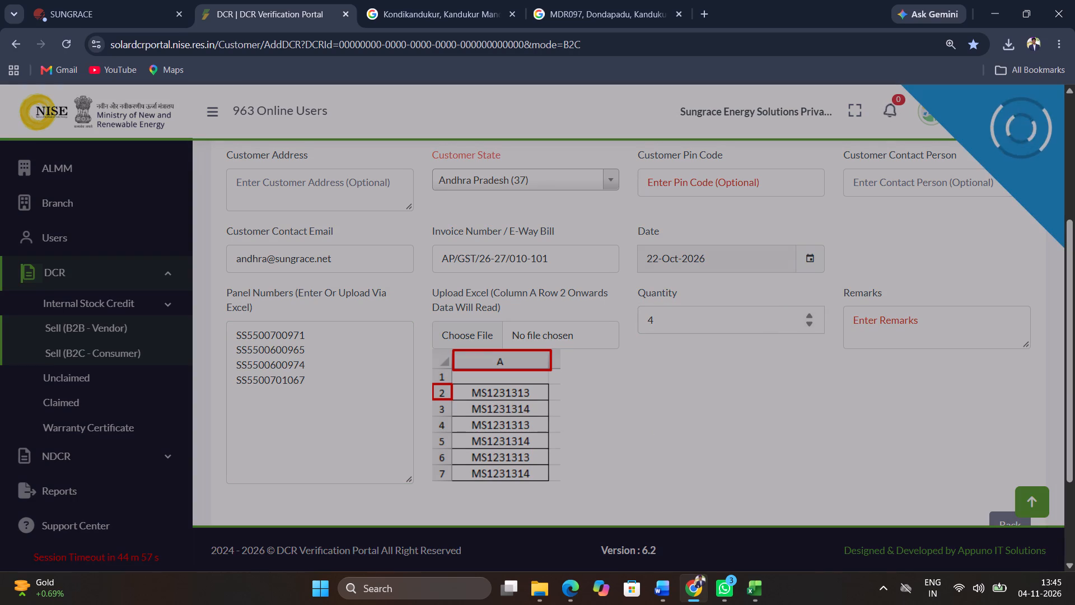
click(900, 341)
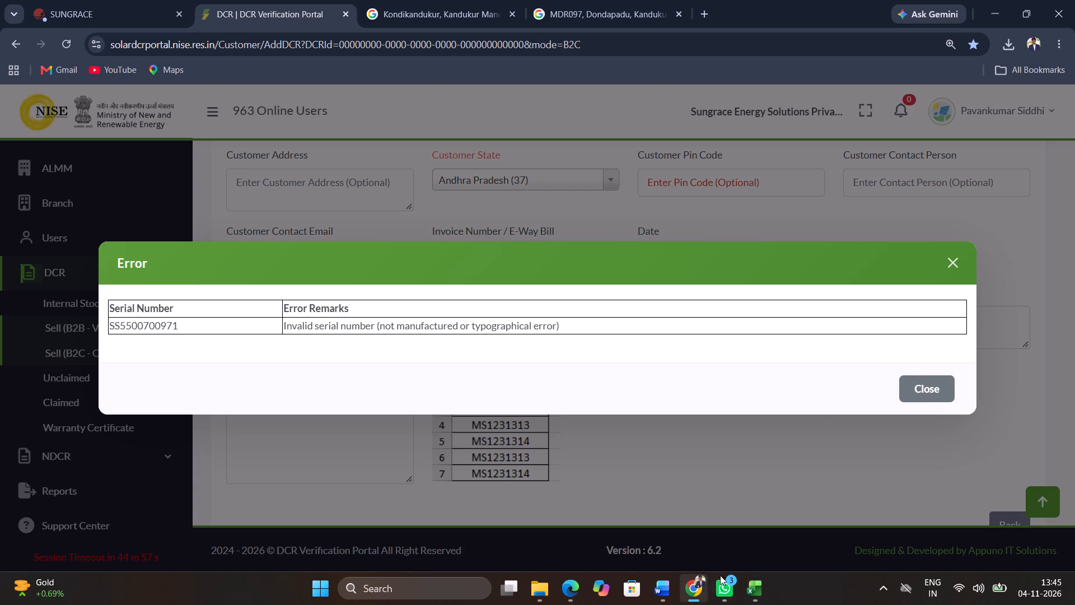
Switch to the Installations workbook in Excel and fill the current consumer's service number cell, S.No 49, with standard red.
click(753, 534)
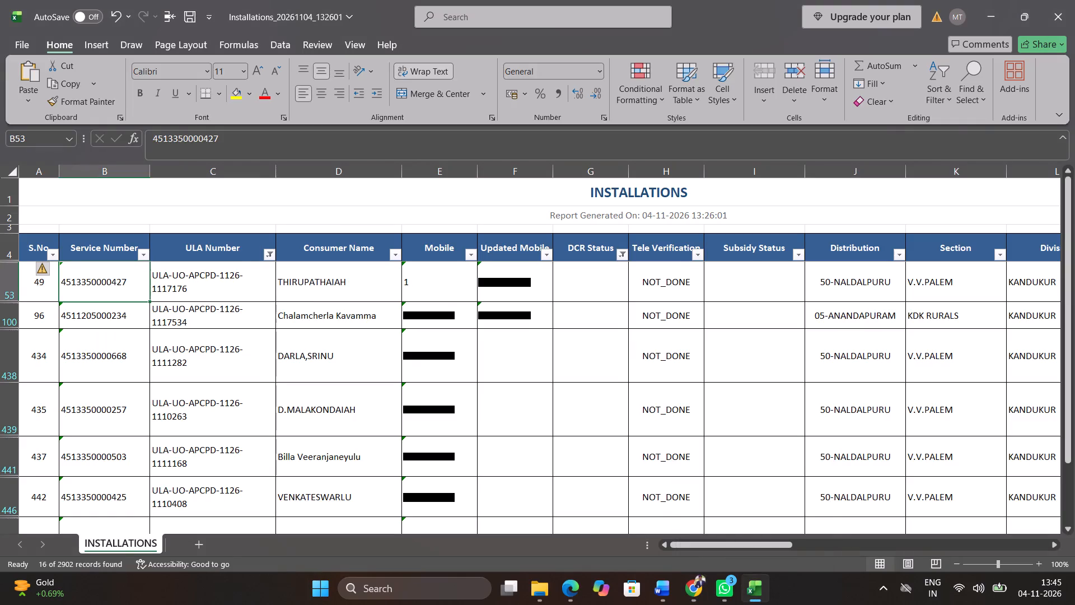
click(248, 93)
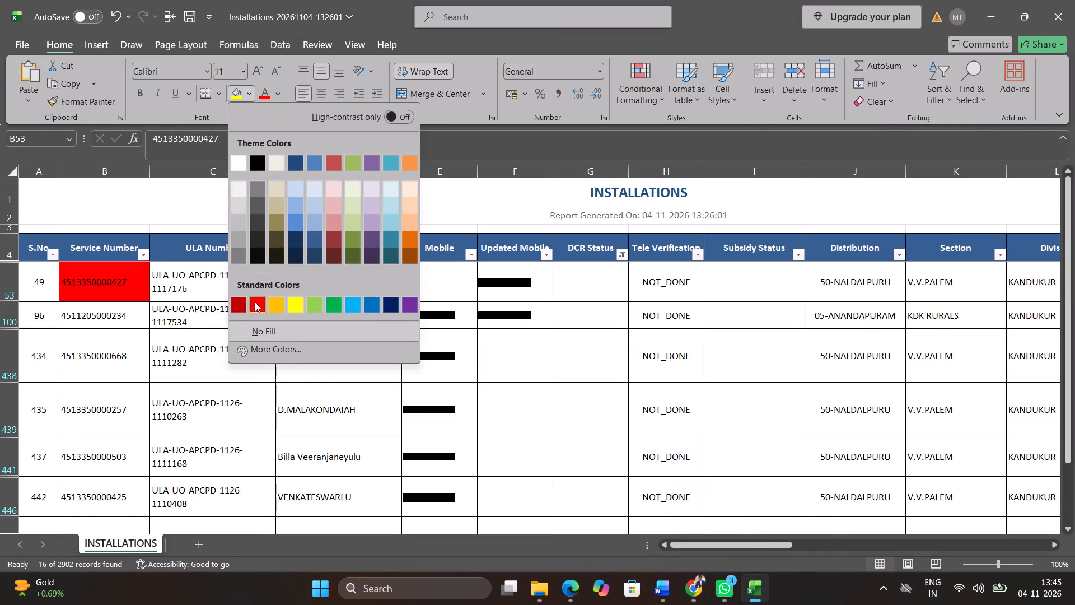
click(255, 302)
Copy the service number of the next filtered row, S.No 96, from Excel and open its work order in SUNGRACE.
key(Down)
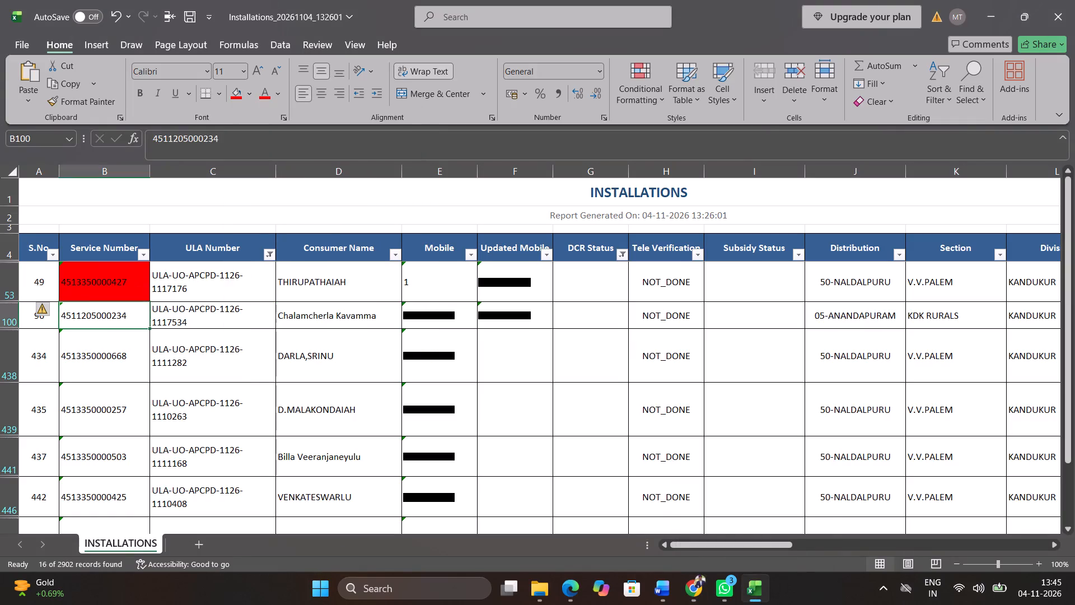
key(ctrl+c)
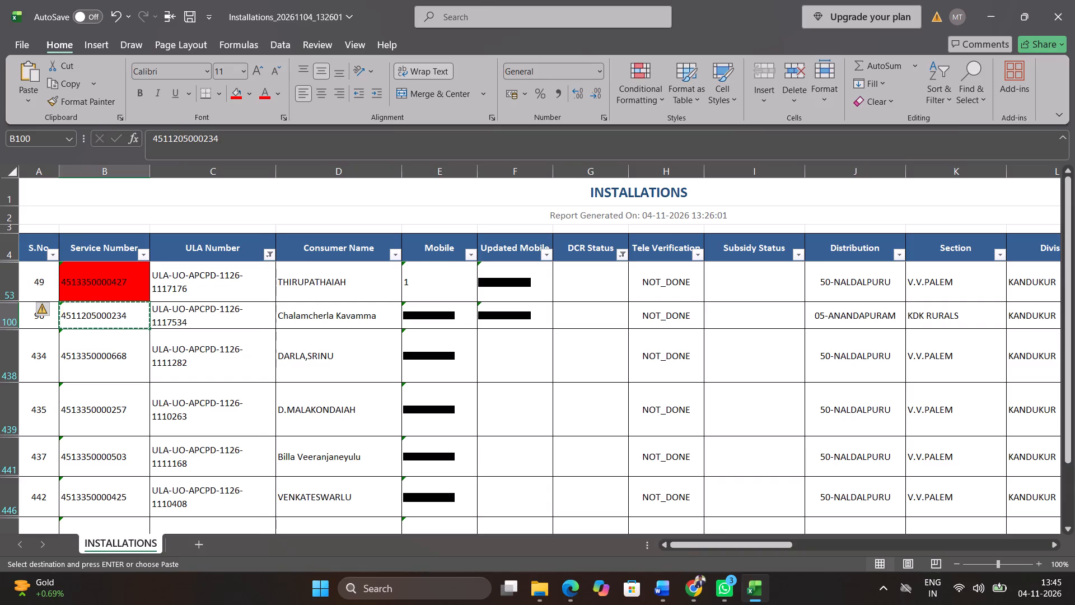
click(688, 524)
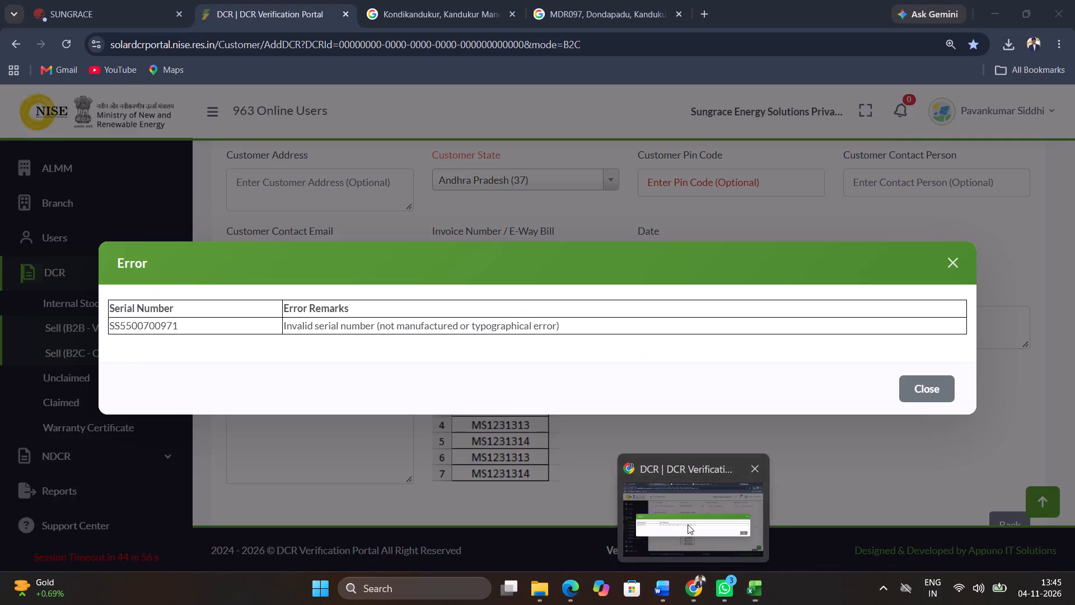
click(142, 0)
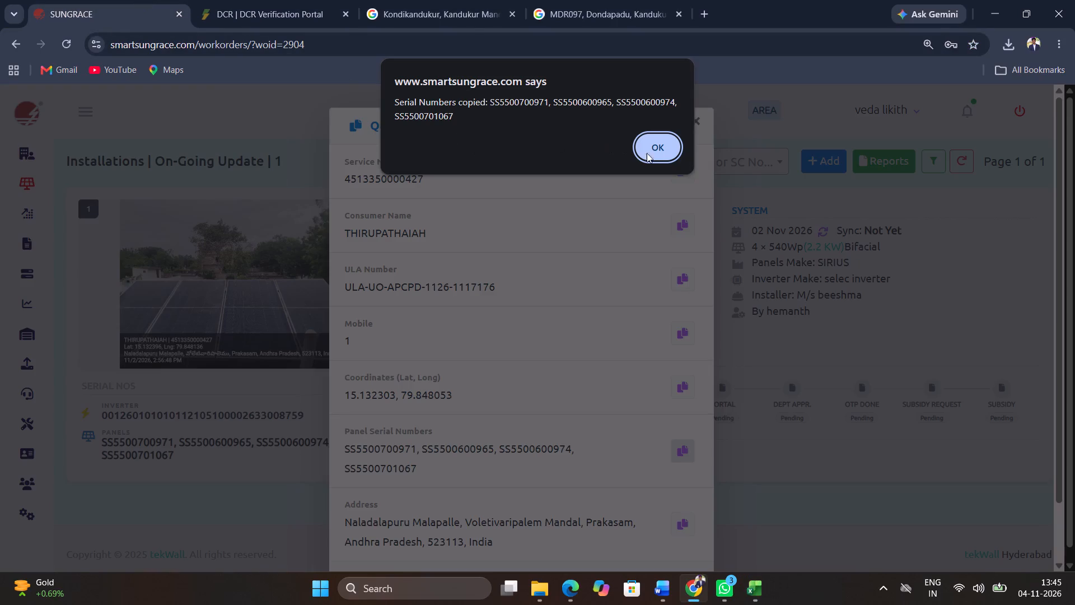
click(658, 157)
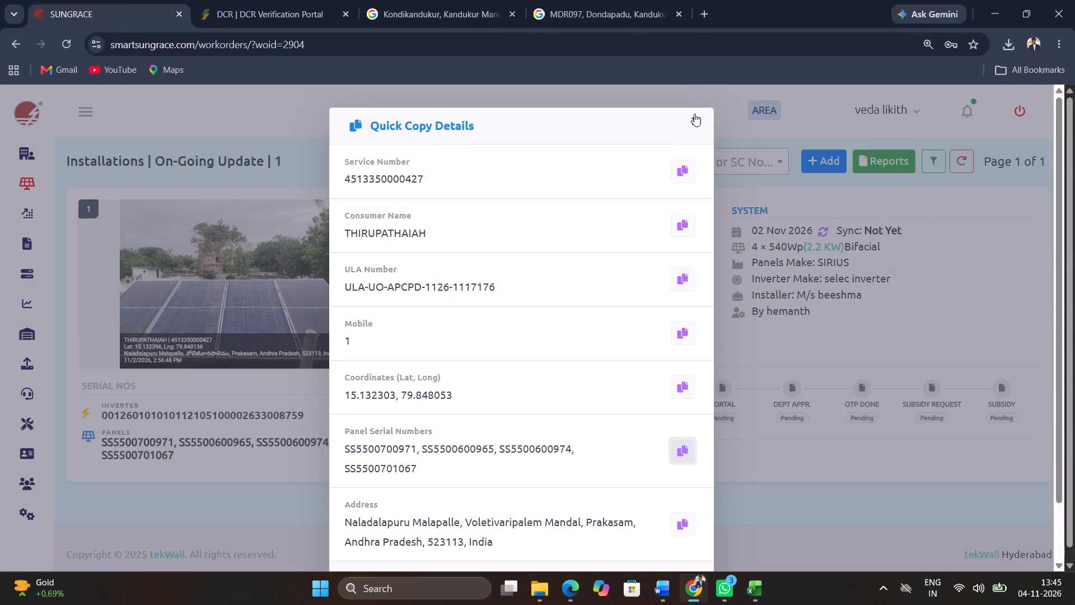
click(694, 114)
click(667, 163)
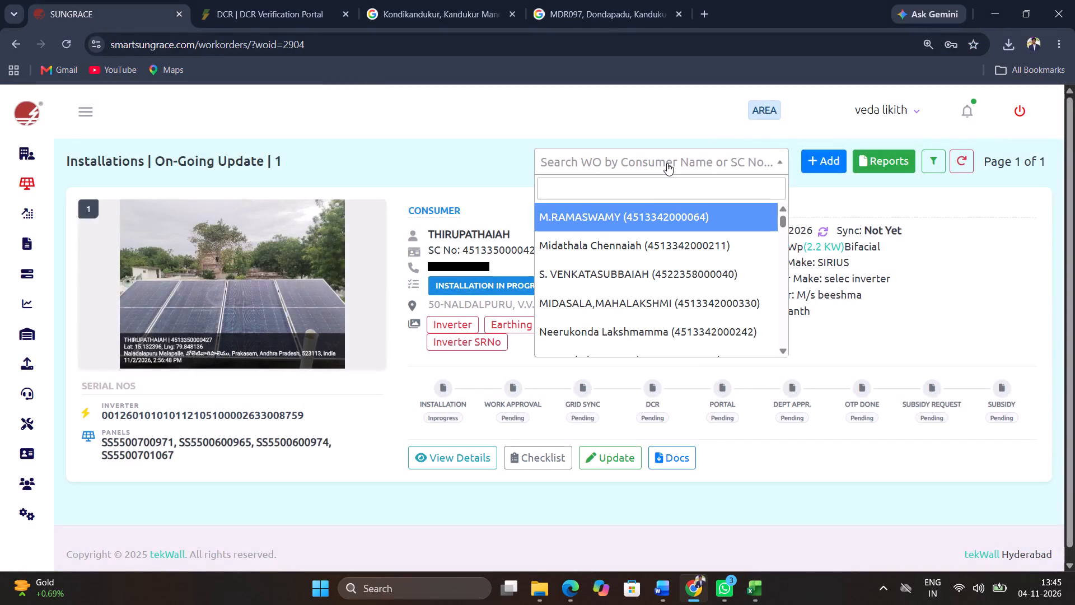
key(ctrl+v)
key(Return)
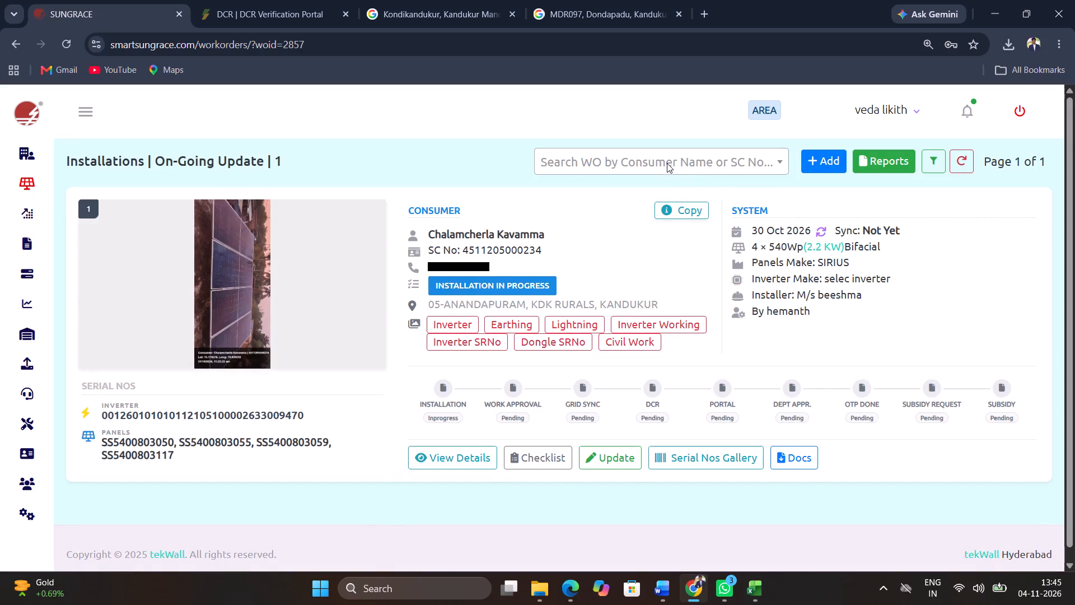
Replace the DCR form's Consumer Application Number with the new consumer's ULA Number copied from the SUNGRACE quick copy details.
click(696, 218)
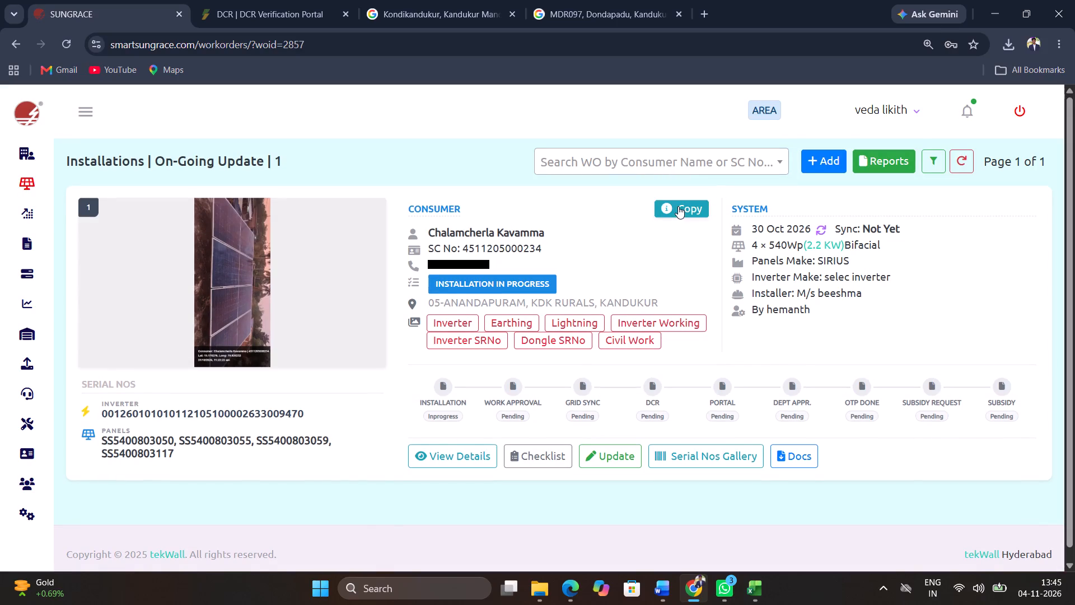
click(678, 206)
click(683, 273)
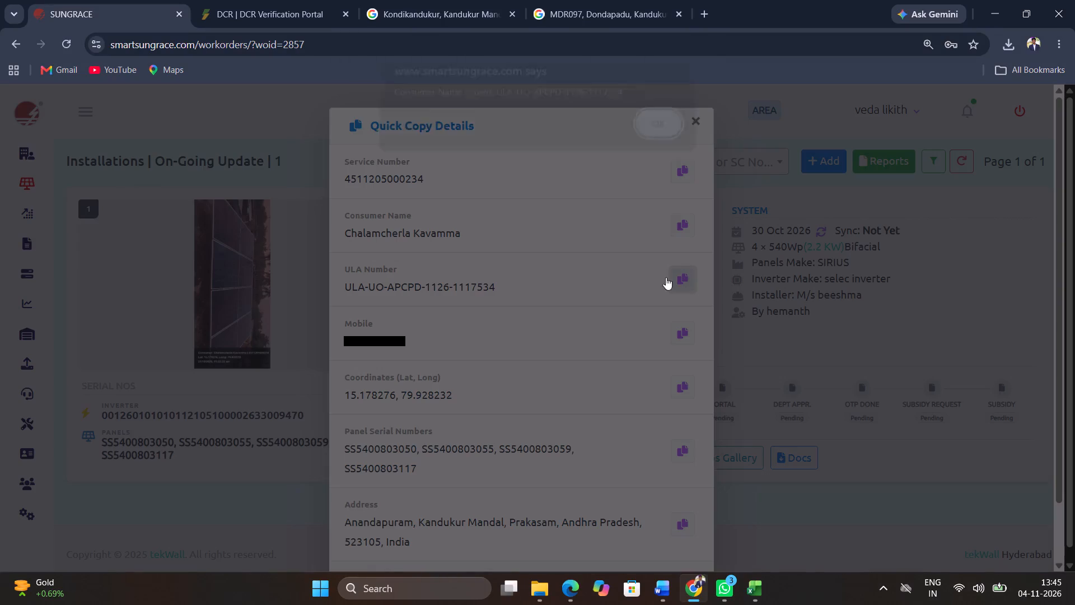
click(298, 0)
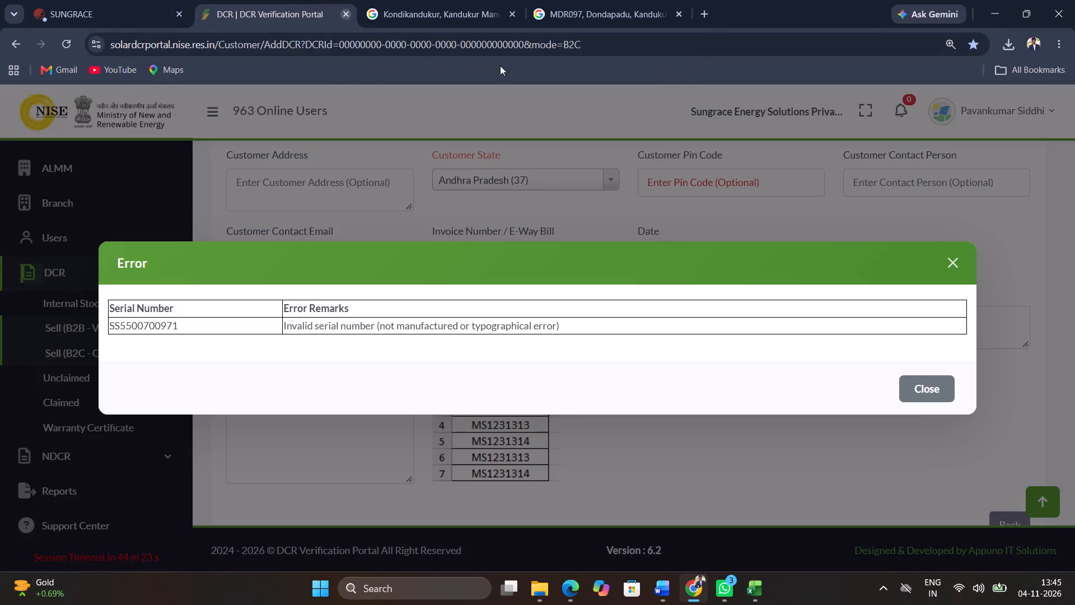
click(946, 255)
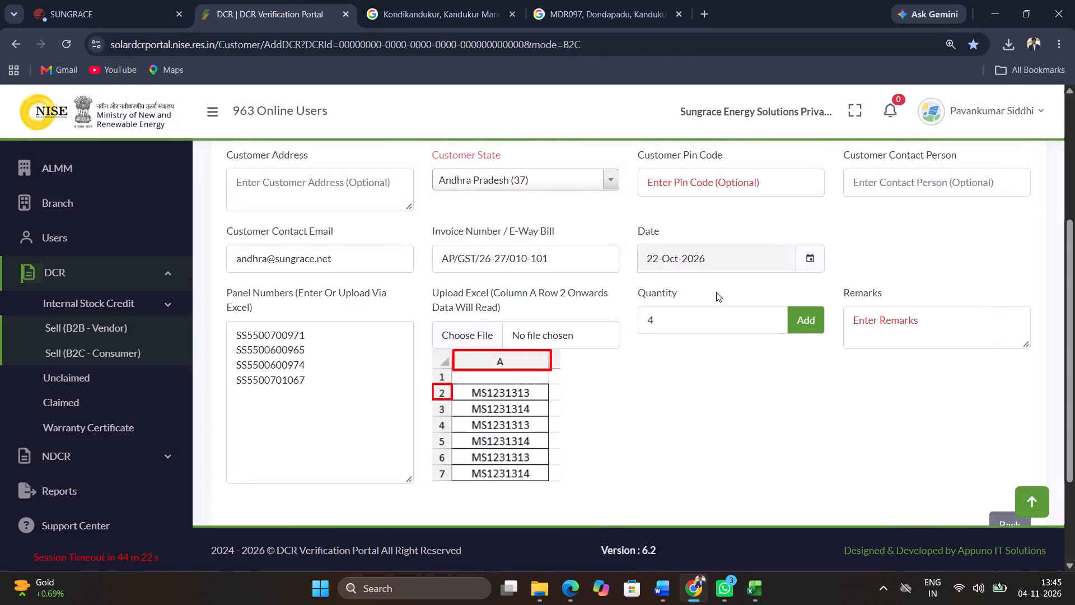
scroll(694, 294, up, 5)
click(613, 323)
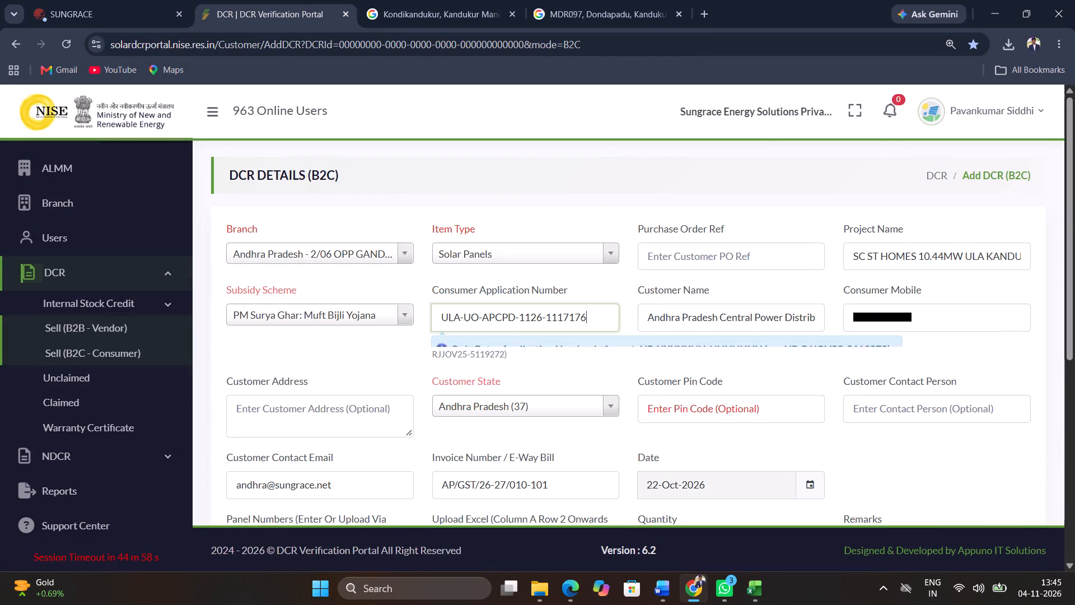
key(BackSpace)
key(BackSpace)
key(BackSpace)
key(BackSpace)
key(BackSpace)
key(BackSpace)
key(BackSpace)
key(BackSpace)
key(BackSpace)
key(BackSpace)
key(BackSpace)
key(BackSpace)
key(BackSpace)
key(BackSpace)
key(BackSpace)
key(BackSpace)
key(BackSpace)
key(BackSpace)
key(BackSpace)
key(BackSpace)
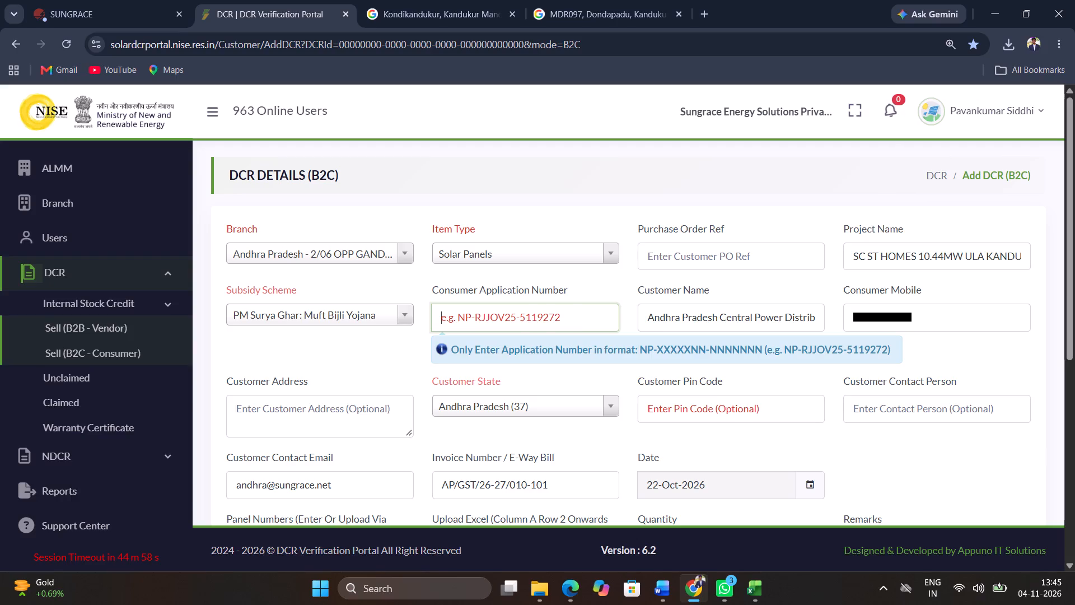
key(ctrl+v)
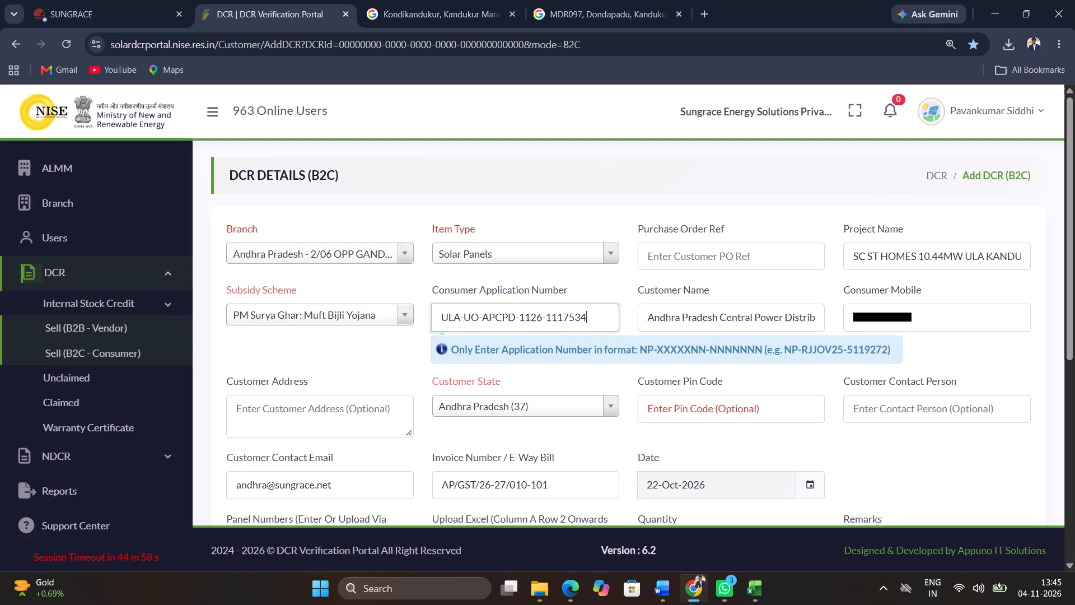
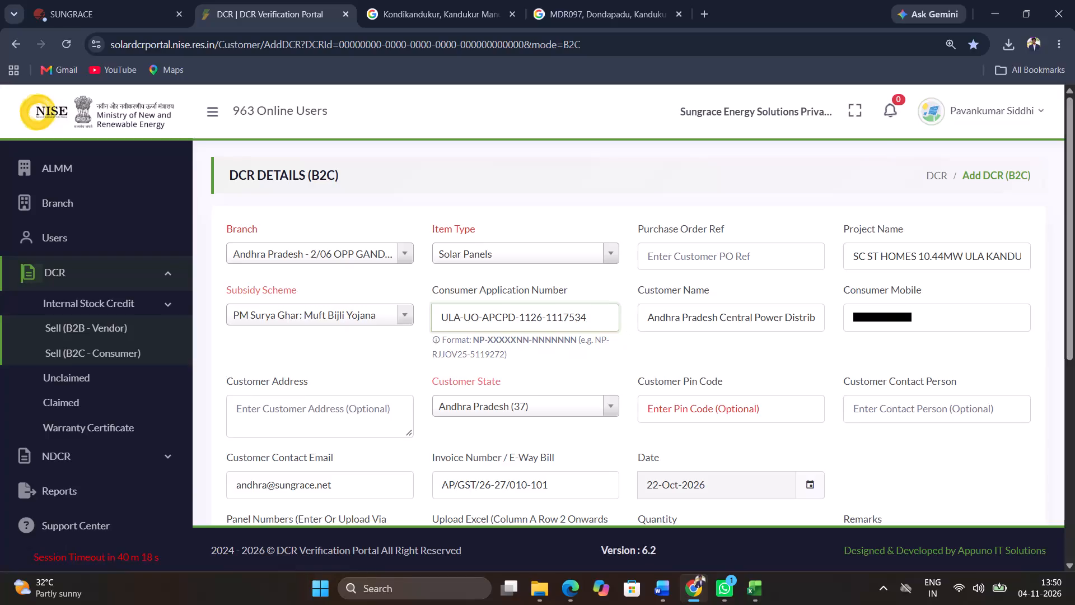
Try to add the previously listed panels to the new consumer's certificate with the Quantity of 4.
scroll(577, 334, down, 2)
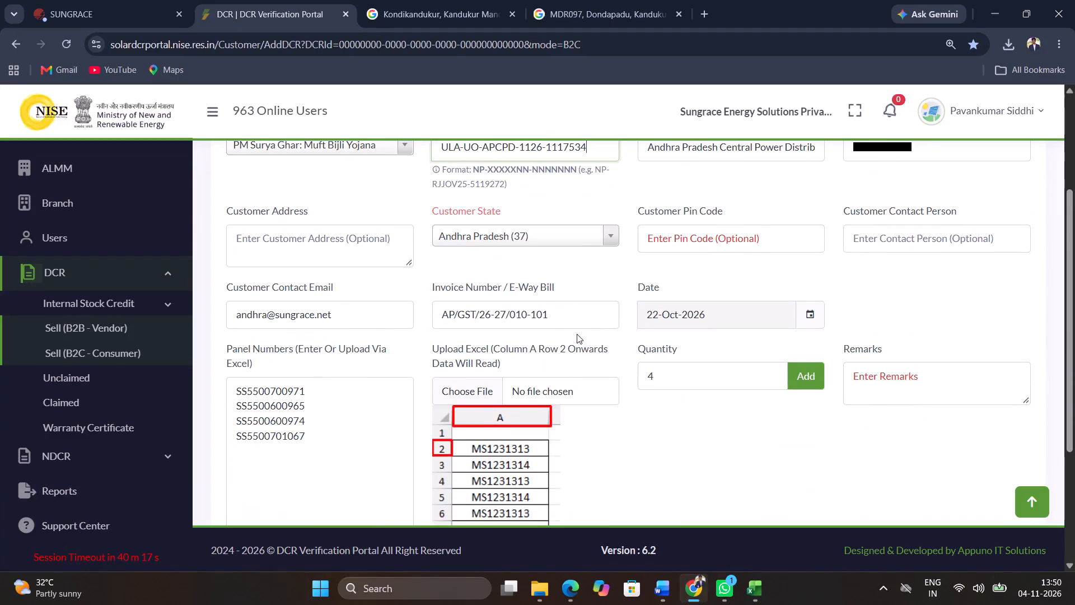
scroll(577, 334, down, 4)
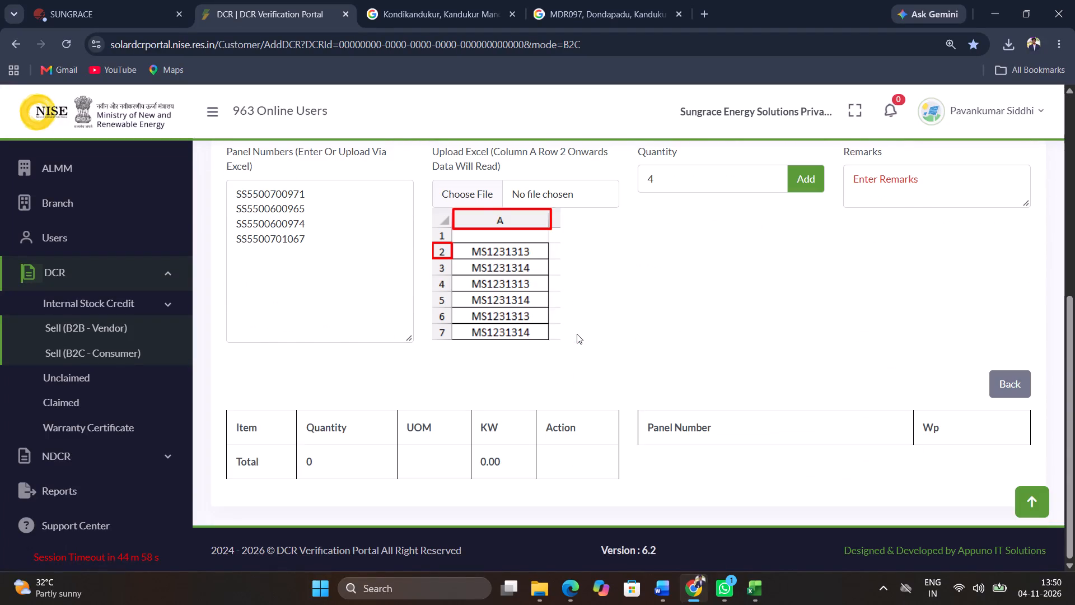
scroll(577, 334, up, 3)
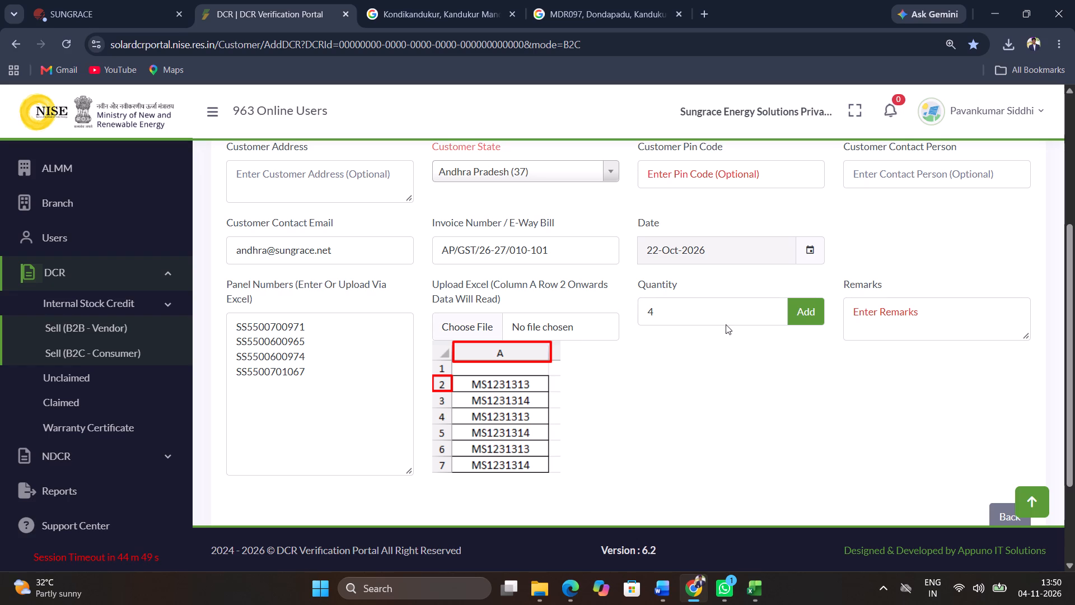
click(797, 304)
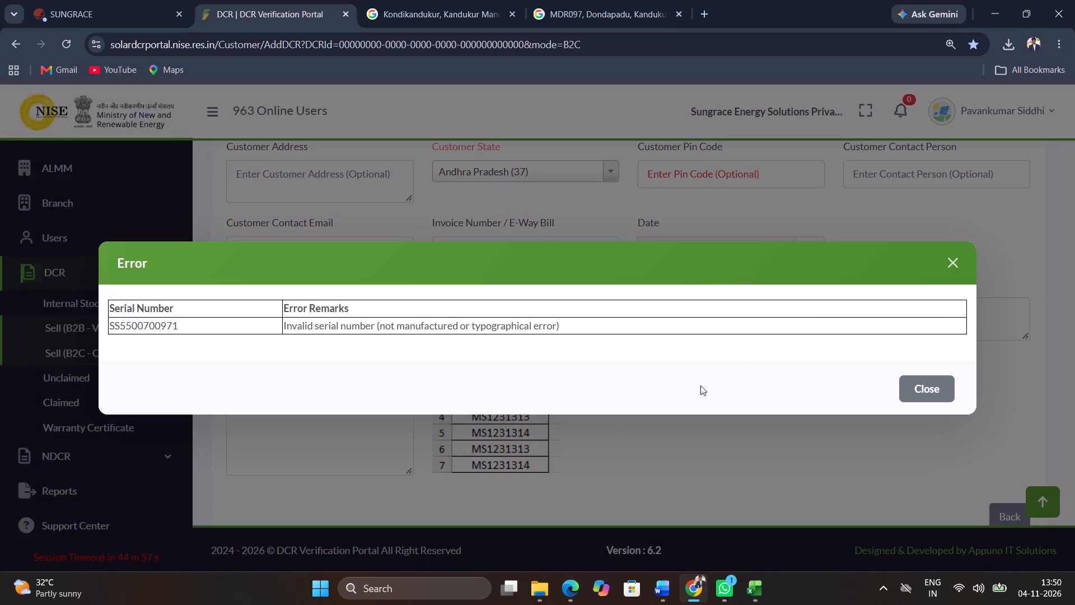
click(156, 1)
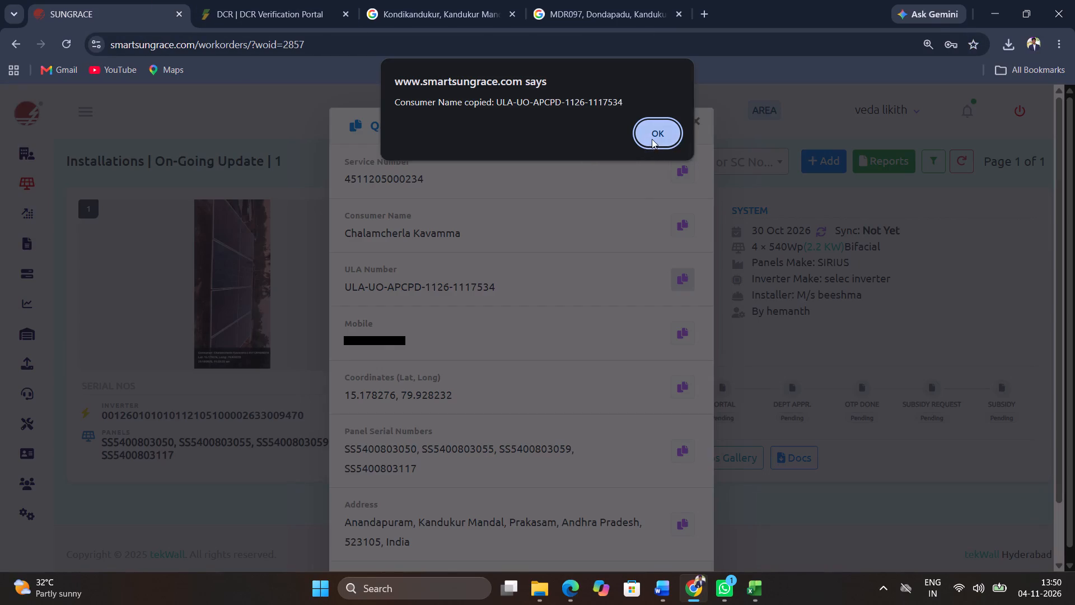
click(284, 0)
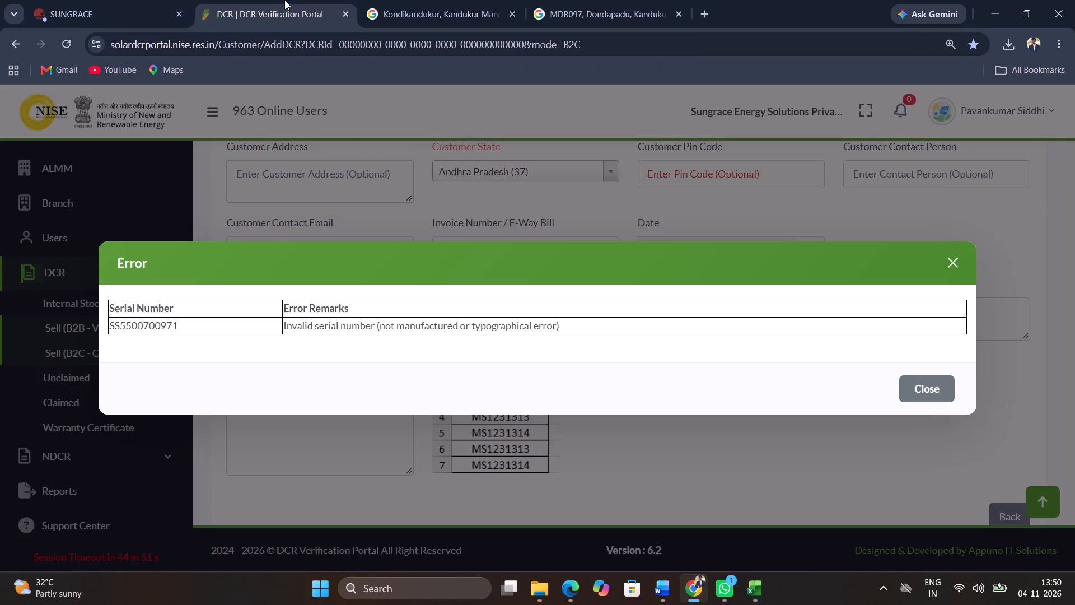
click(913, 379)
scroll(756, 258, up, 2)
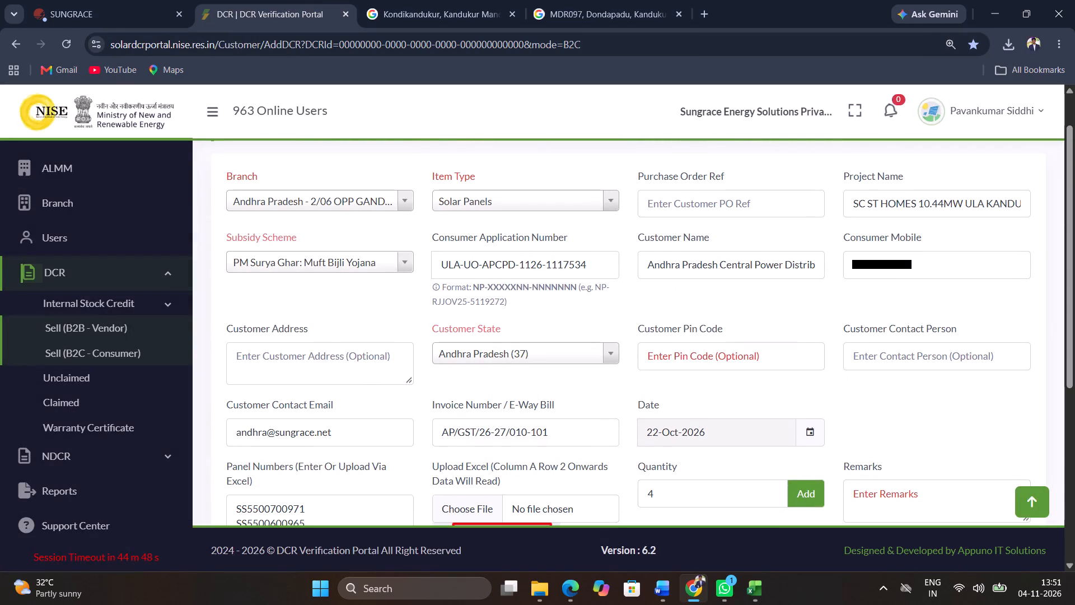
click(102, 0)
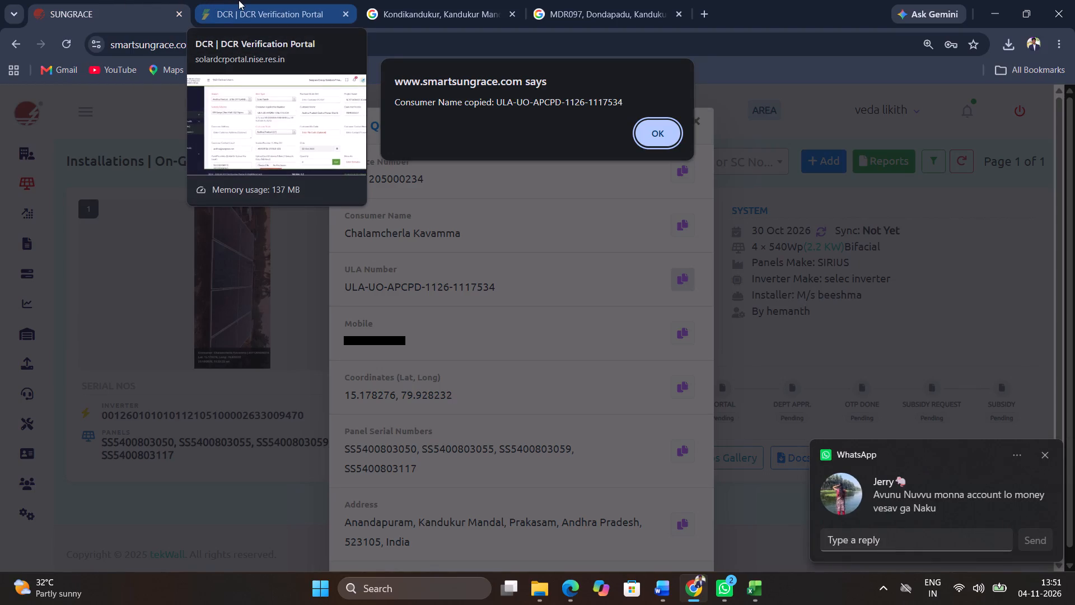
click(239, 0)
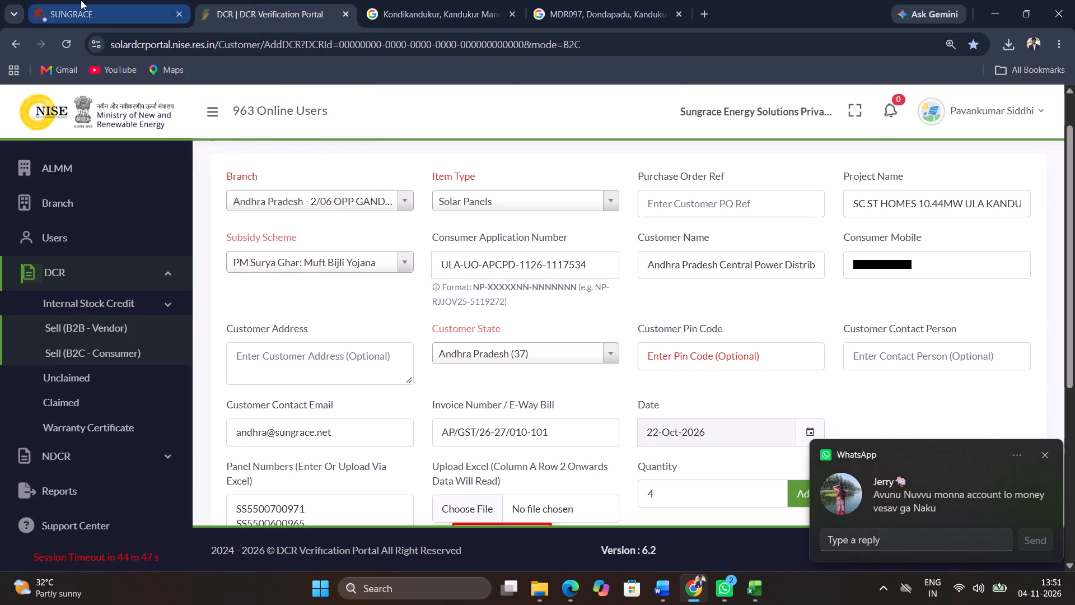
click(81, 0)
drag(684, 137, 668, 135)
click(668, 135)
click(679, 453)
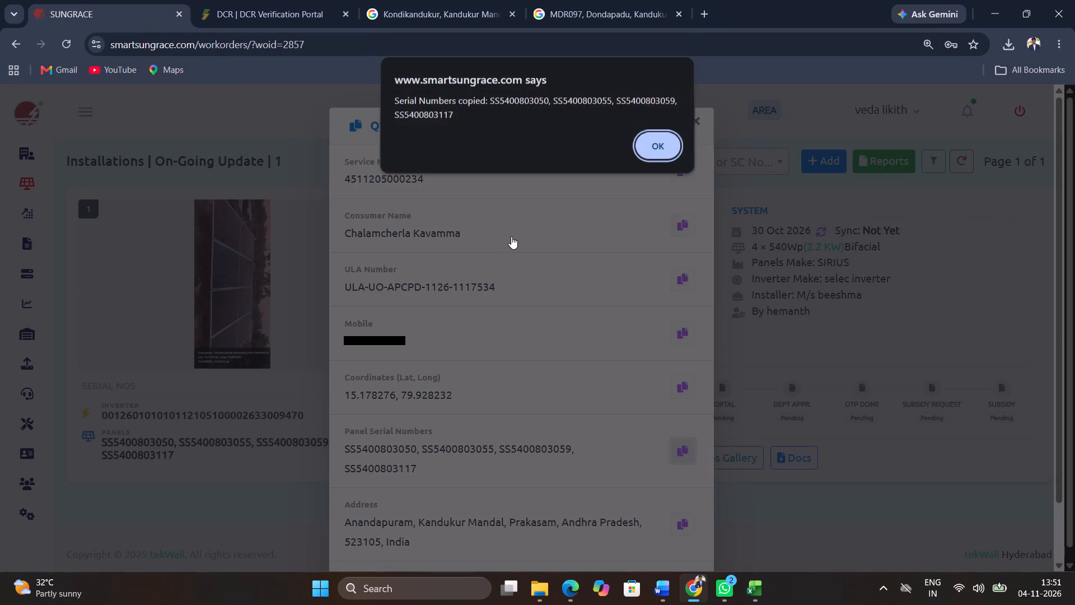
click(274, 1)
scroll(380, 430, down, 1)
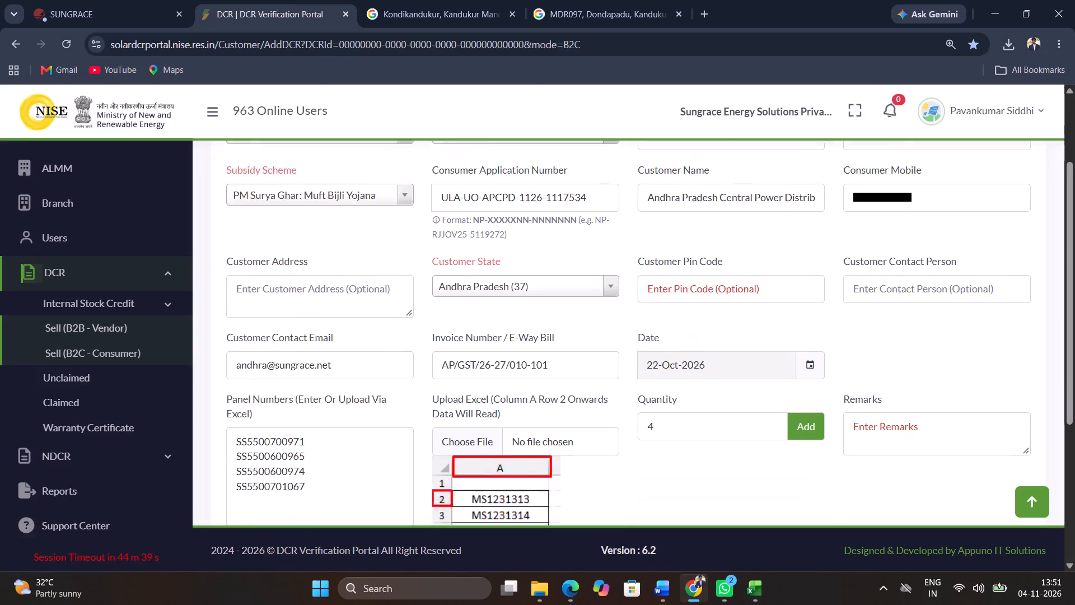
scroll(380, 430, down, 1)
click(362, 457)
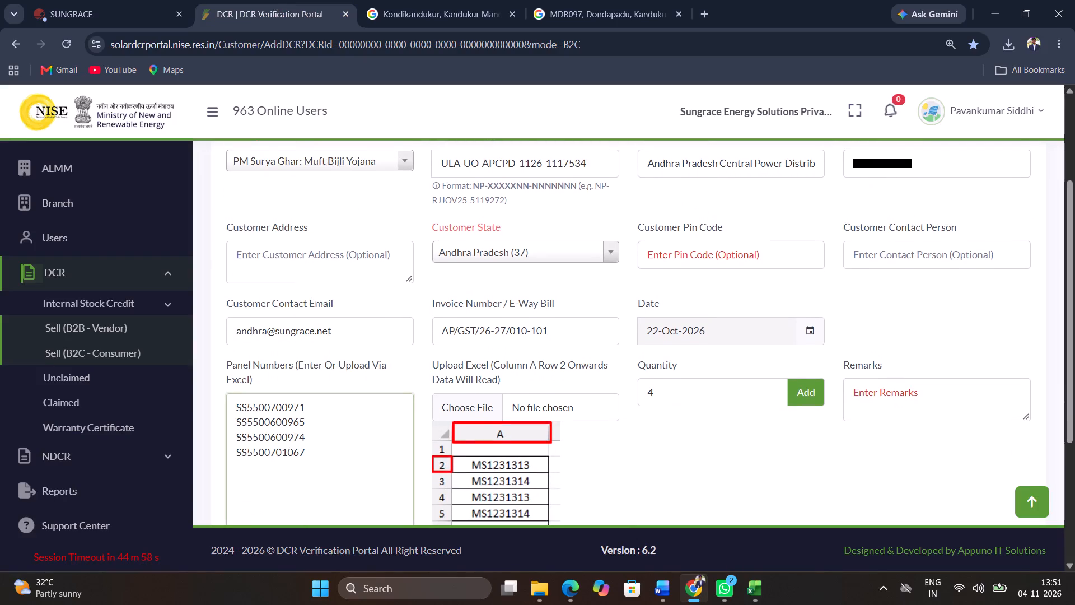
key(BackSpace)
key(BackSpace)
key(BackSpace)
key(BackSpace)
key(BackSpace)
key(BackSpace)
key(BackSpace)
key(BackSpace)
key(BackSpace)
key(BackSpace)
key(BackSpace)
key(BackSpace)
key(BackSpace)
key(BackSpace)
key(BackSpace)
key(BackSpace)
key(BackSpace)
key(BackSpace)
key(BackSpace)
key(BackSpace)
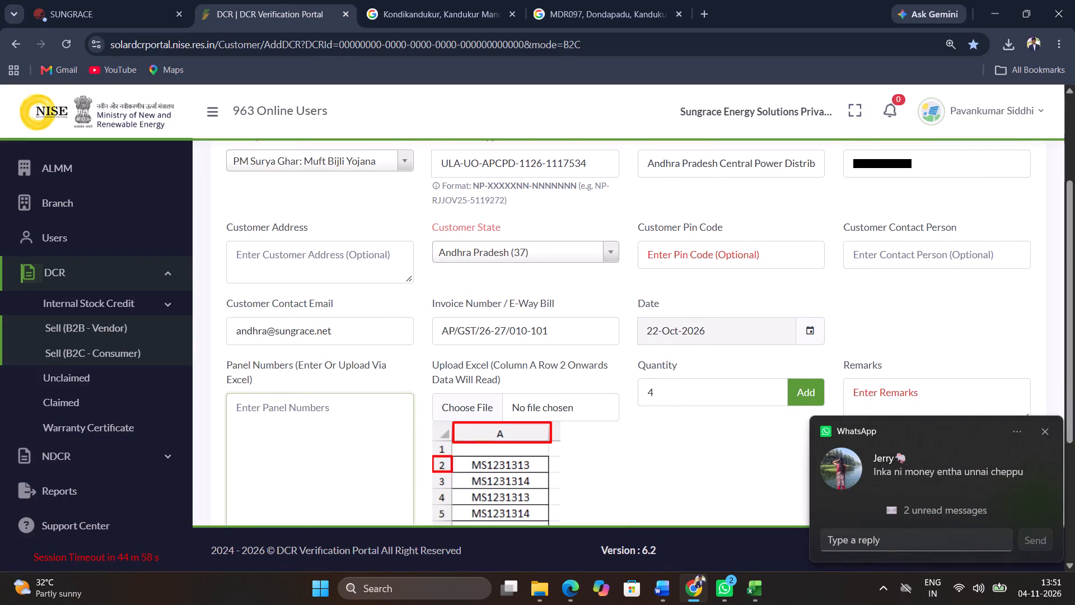
key(ctrl+v)
Separate the four pasted panel serial numbers onto individual lines, removing the commas and spaces between them.
key(Left)
key(Left)
key(Left)
key(Left)
key(Left)
key(Left)
key(Left)
key(Left)
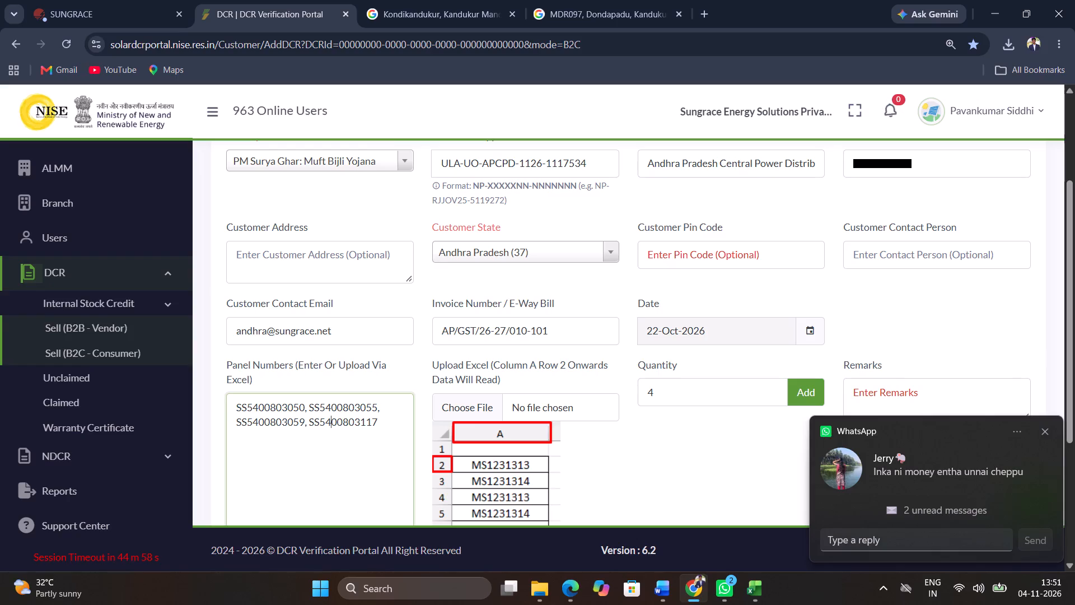
key(Left)
key(Left)
key(Left)
key(Left)
key(BackSpace)
key(BackSpace)
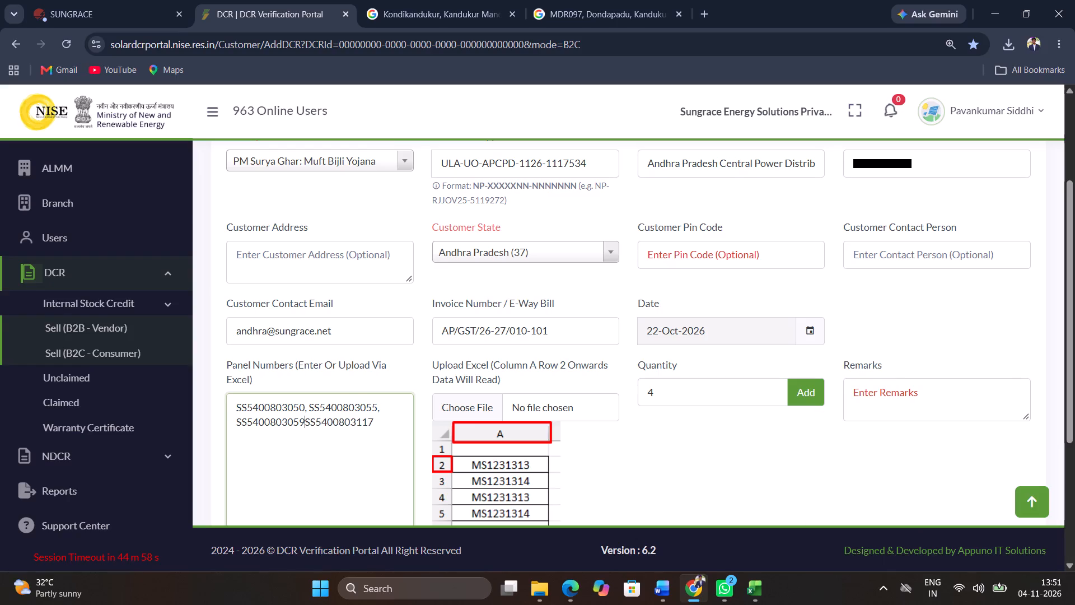
key(Return)
key(Up)
key(Up)
key(Up)
key(Up)
key(Up)
key(Up)
key(Up)
key(Up)
key(Up)
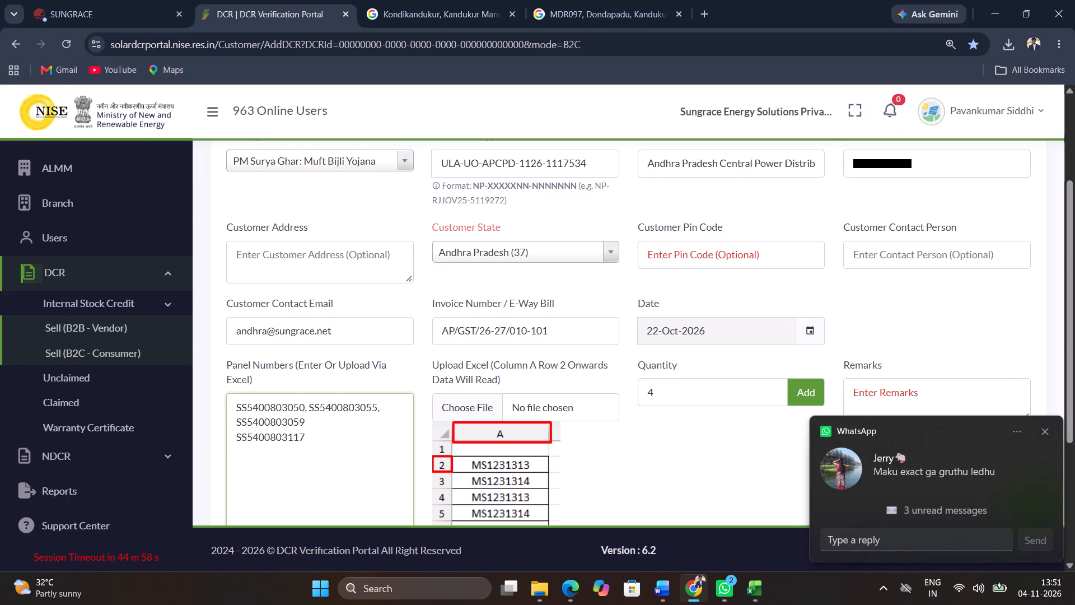
key(Right)
key(Right)
key(Right)
key(Right)
key(Right)
key(Right)
key(Right)
key(Right)
key(Right)
key(Right)
key(Right)
key(Right)
key(Right)
key(Right)
key(BackSpace)
key(BackSpace)
key(Return)
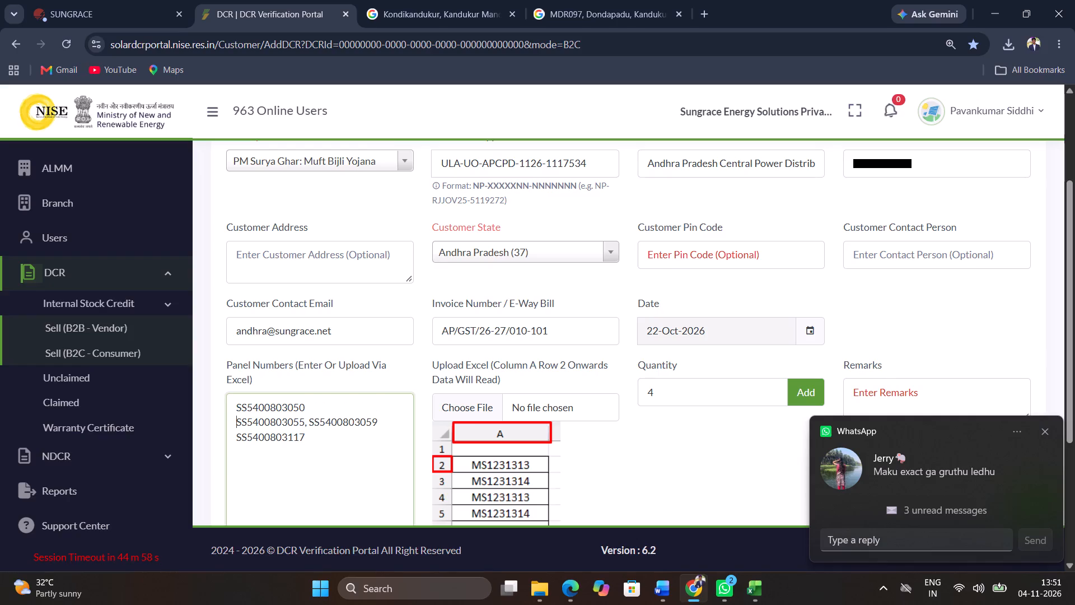
key(Right)
key(Right)
key(Right)
key(Right)
key(Right)
key(Right)
key(Right)
key(Right)
key(Right)
key(Right)
key(Right)
key(Right)
key(Right)
key(Right)
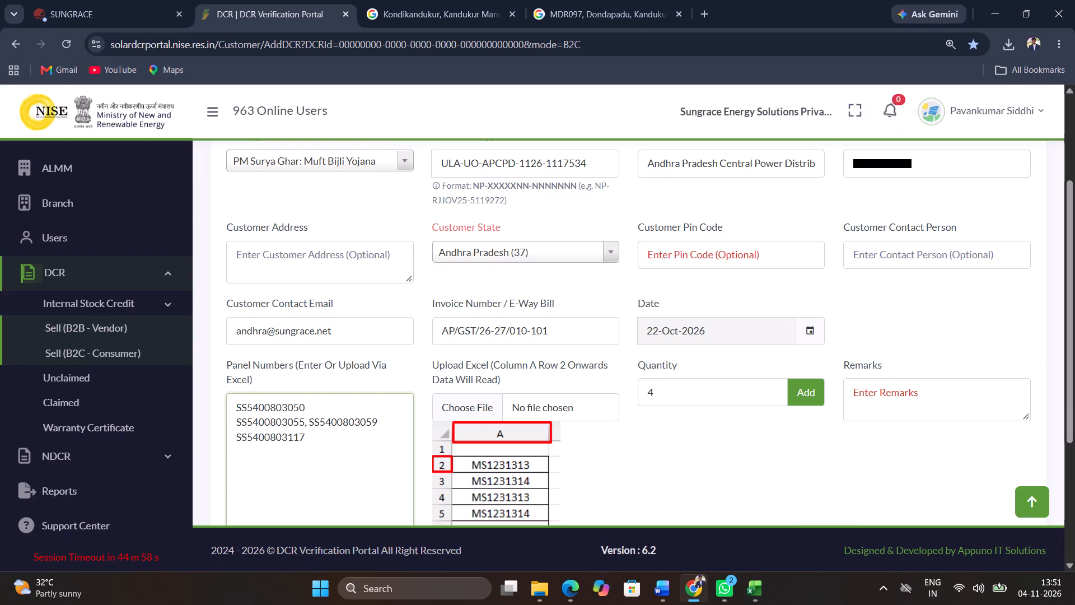
key(BackSpace)
key(BackSpace)
key(Return)
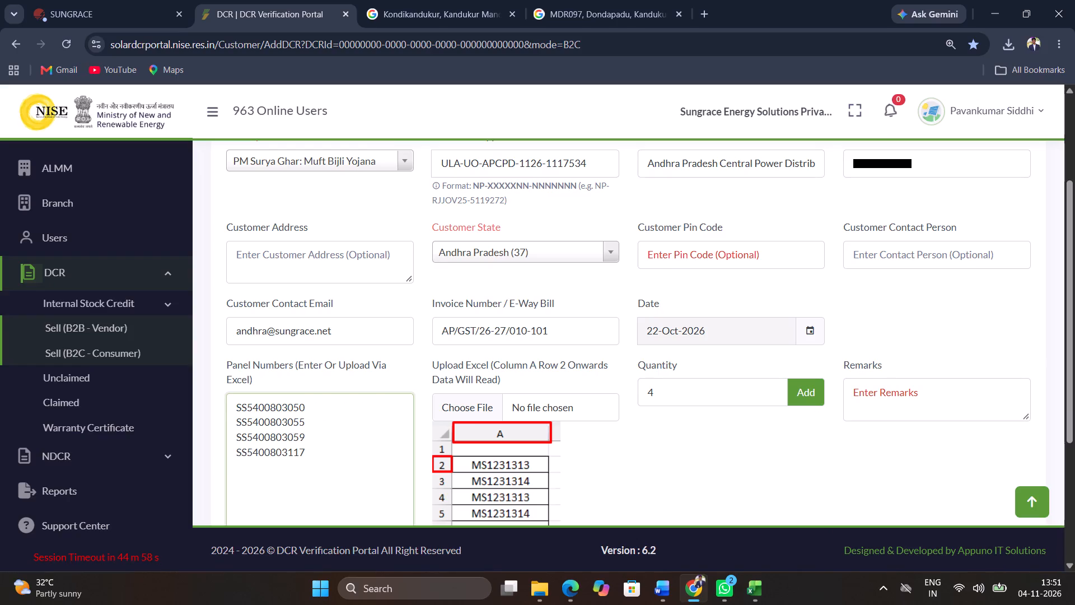
Add the four listed panels to the certificate.
click(814, 393)
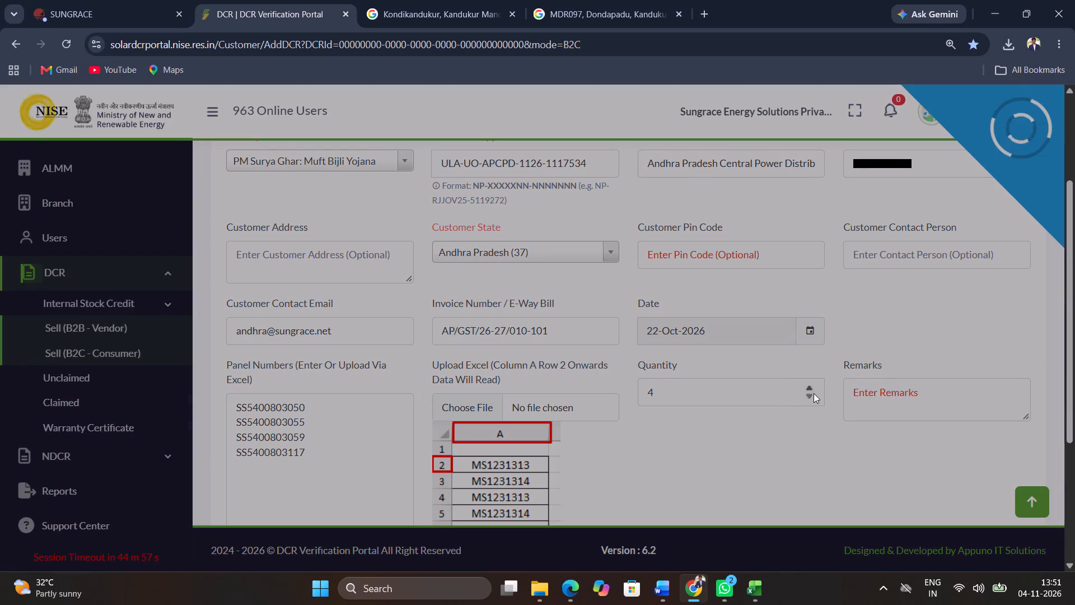
Fill the DCR form's Remarks with the consumer's Address copied from the SUNGRACE quick copy details.
click(884, 404)
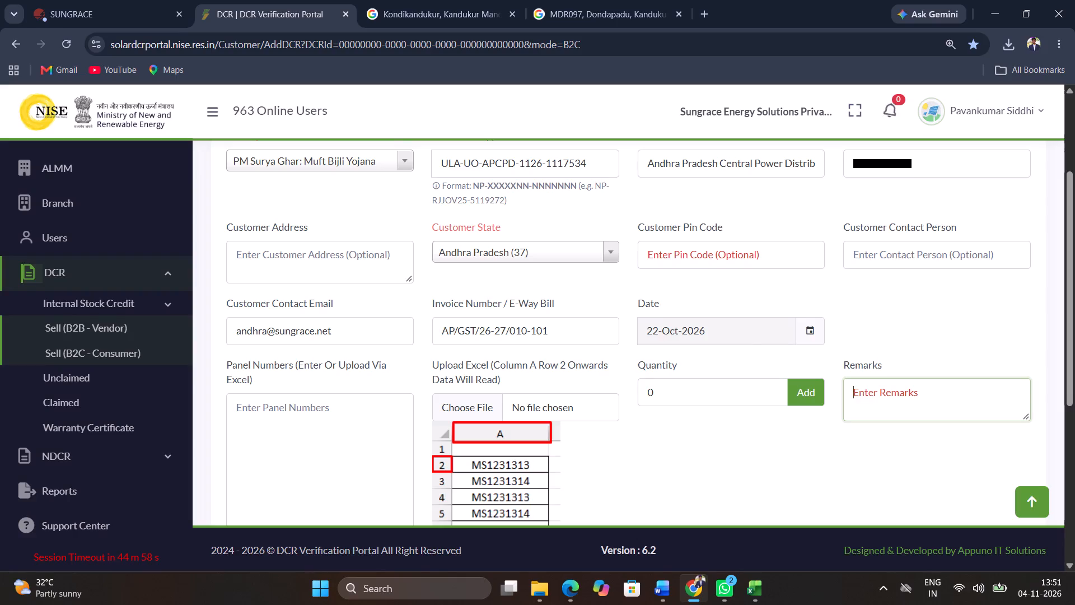
click(104, 0)
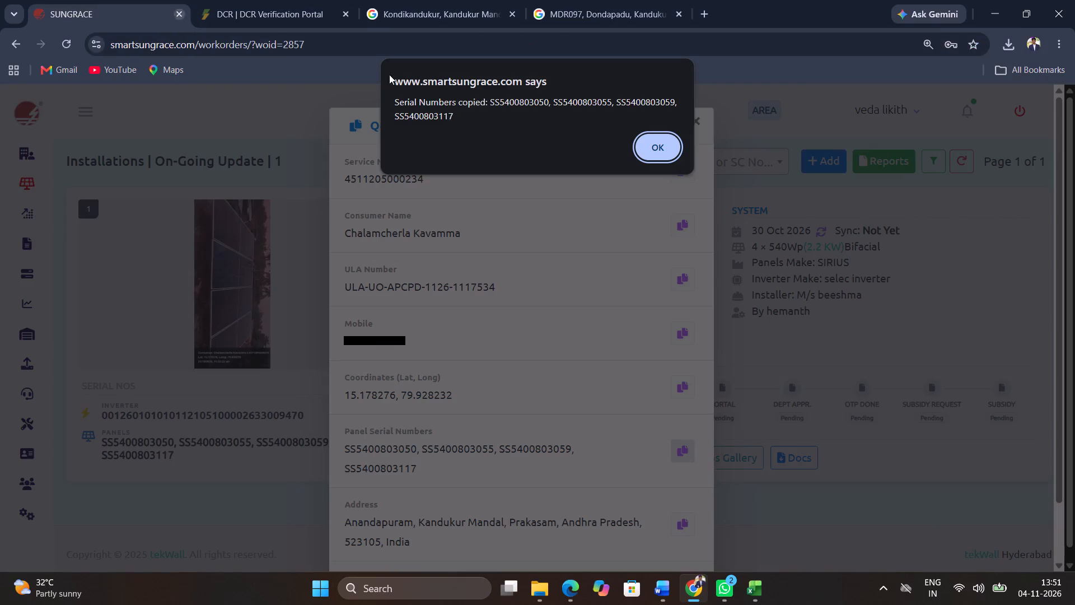
click(656, 137)
scroll(573, 283, down, 1)
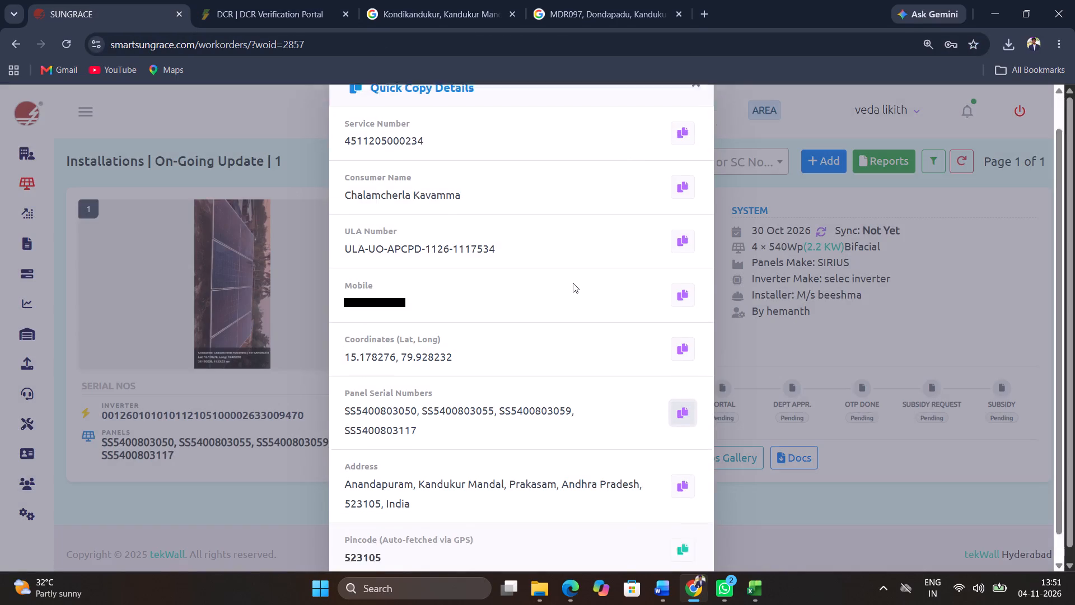
scroll(573, 283, down, 1)
click(680, 454)
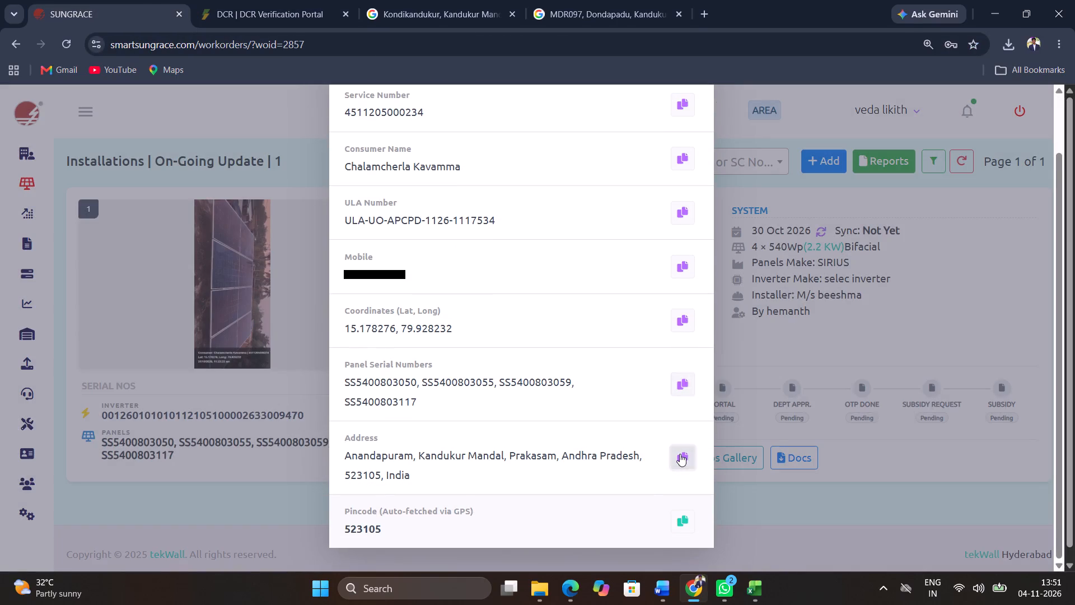
click(239, 0)
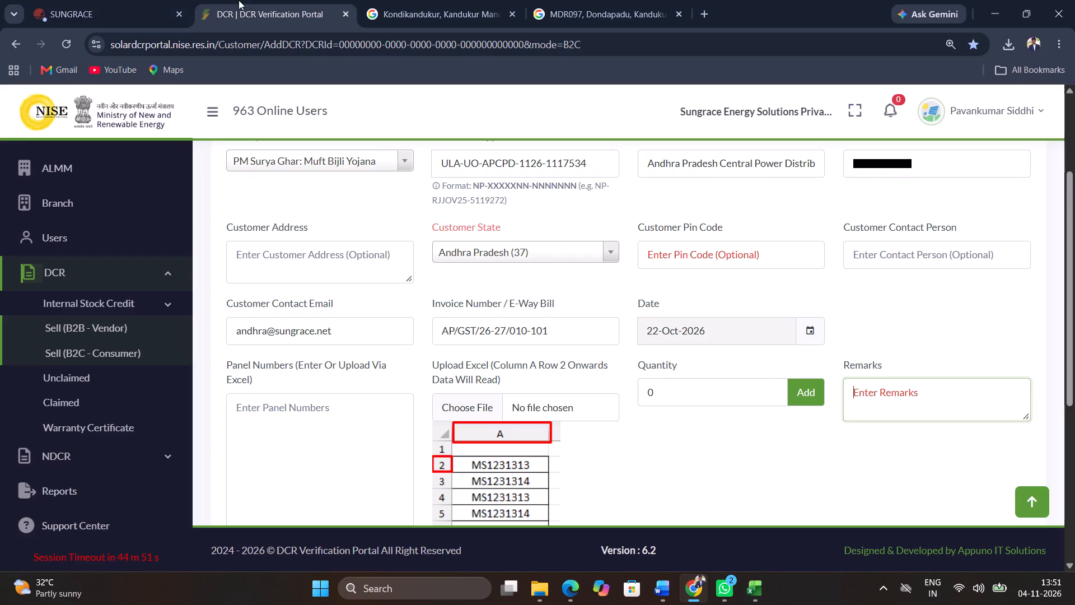
key(ctrl+v)
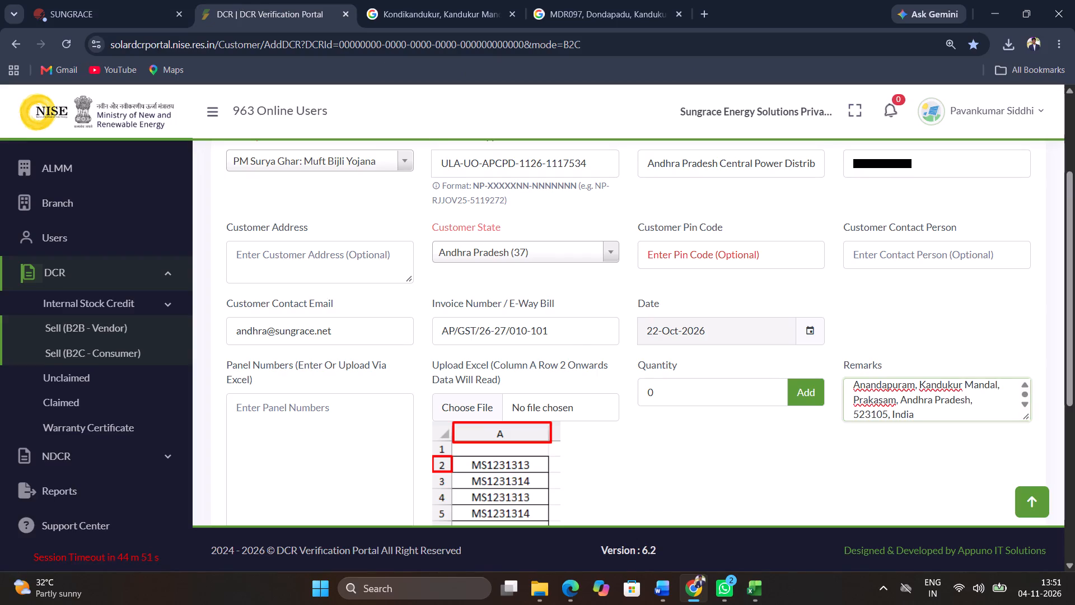
Fill the Customer Pin Code with the consumer's Pincode copied from the SUNGRACE quick copy details.
click(676, 252)
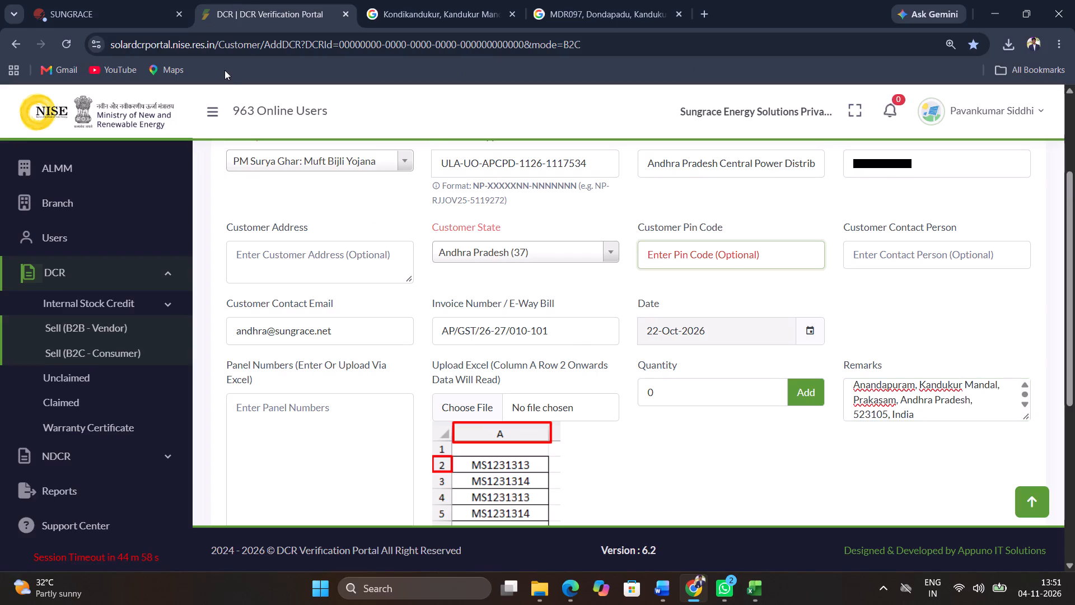
click(116, 0)
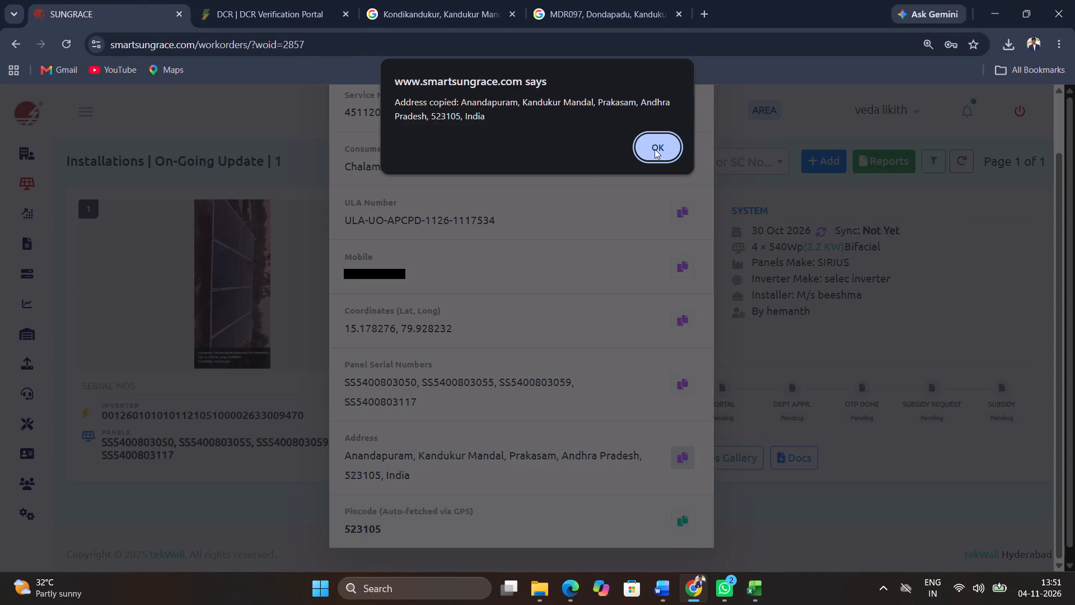
click(655, 153)
click(677, 511)
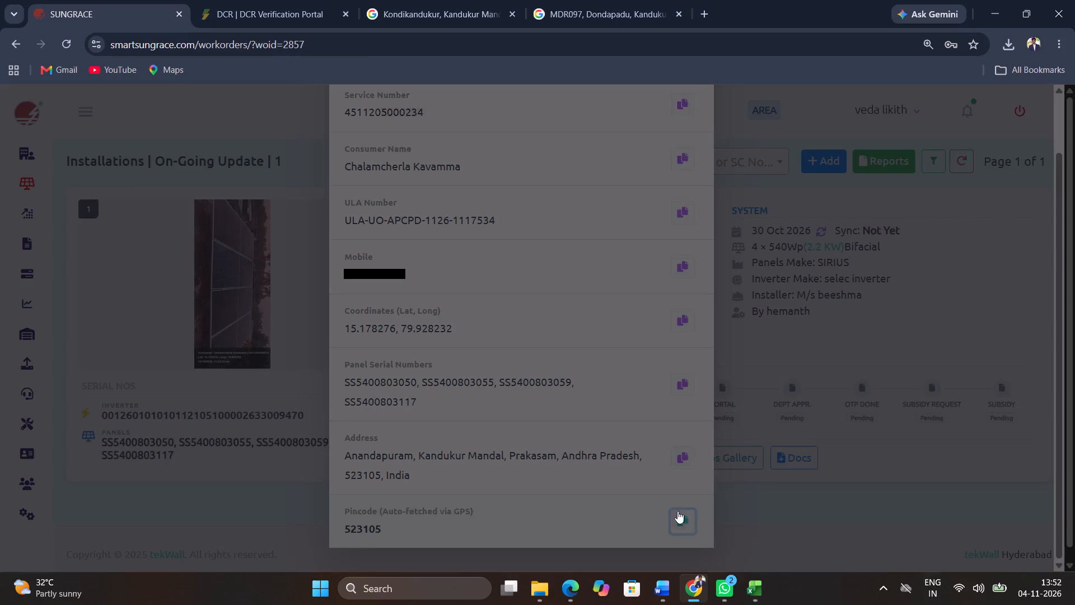
click(273, 15)
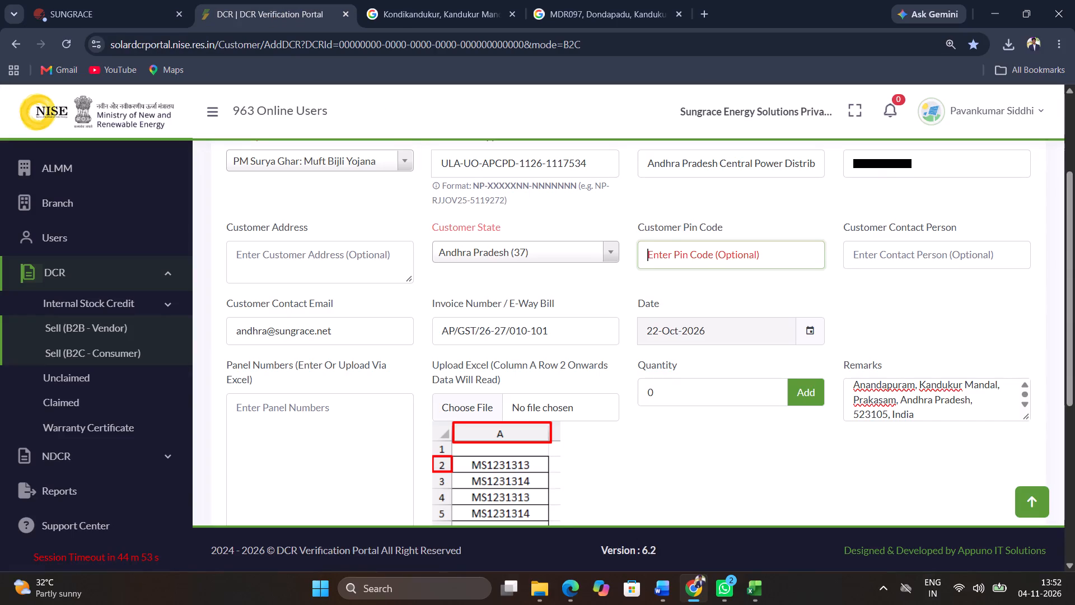
key(ctrl+v)
Submit the consumer's completed DCR certificate and approve the confirmation request.
scroll(683, 431, down, 2)
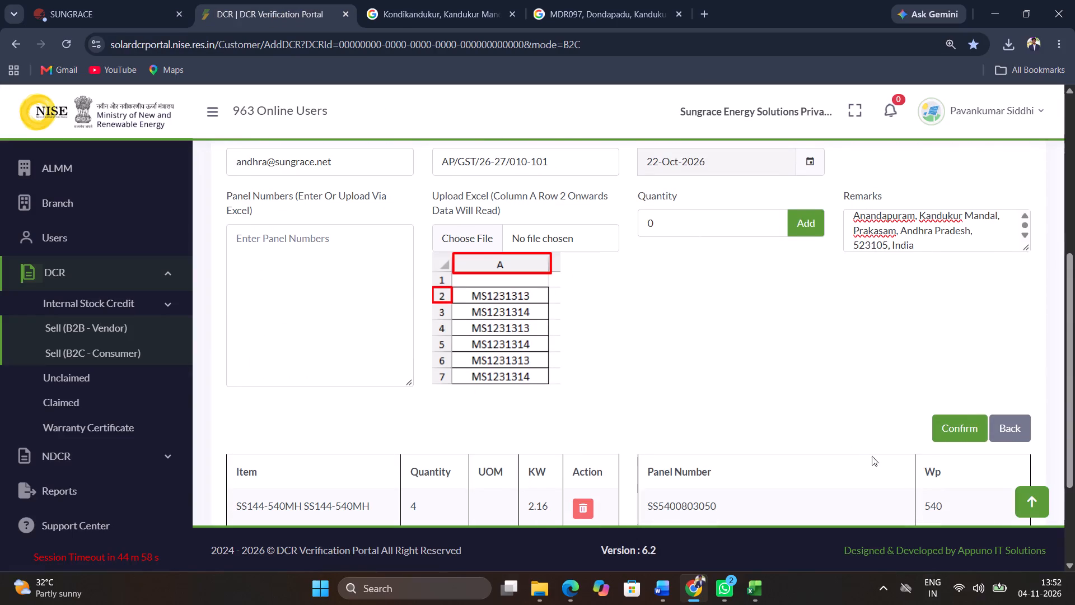
click(943, 424)
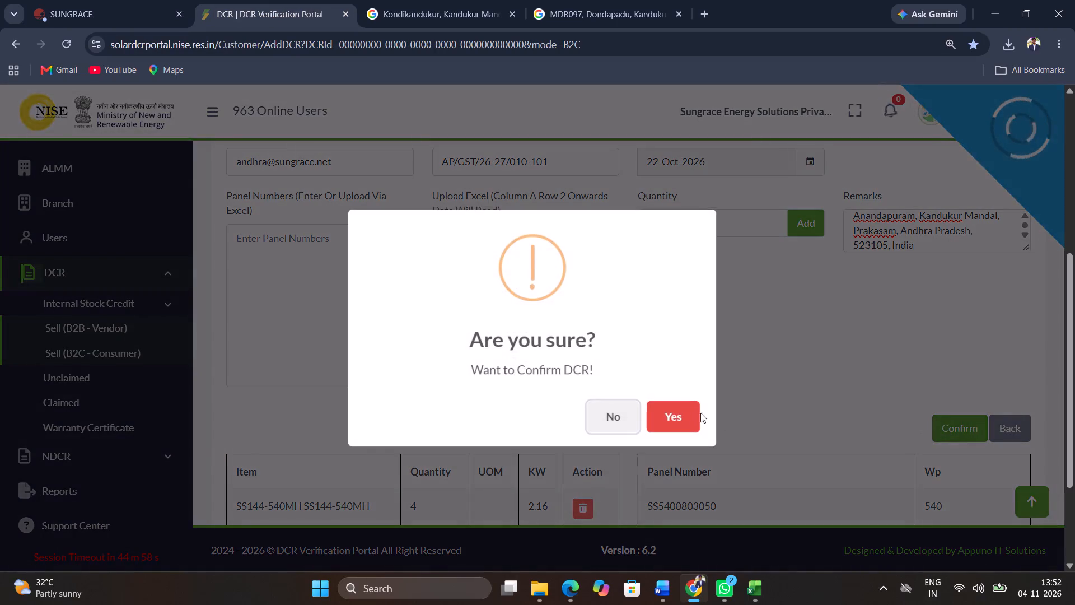
click(680, 412)
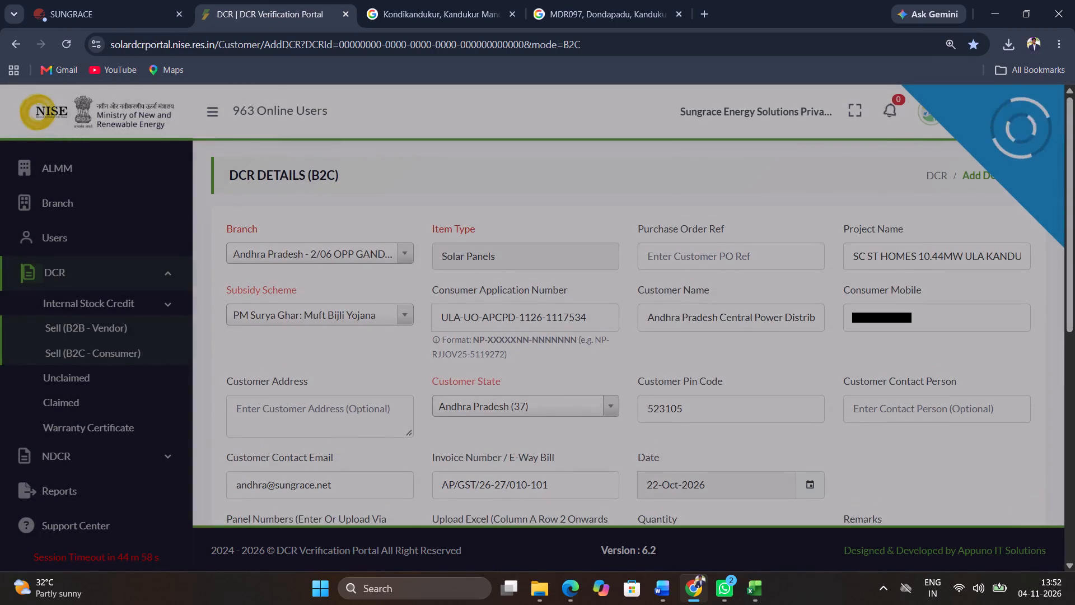
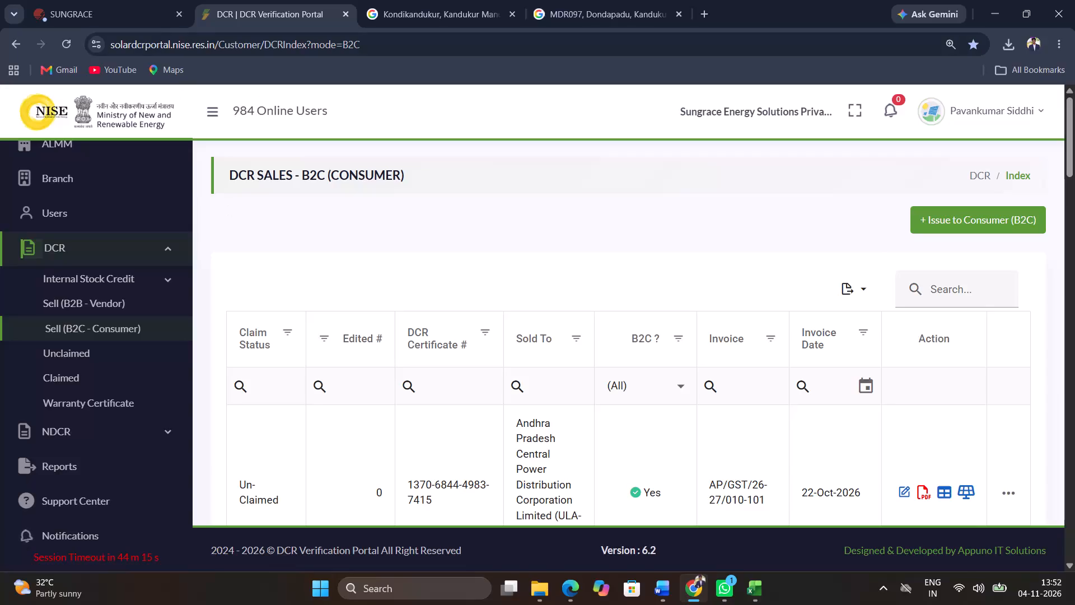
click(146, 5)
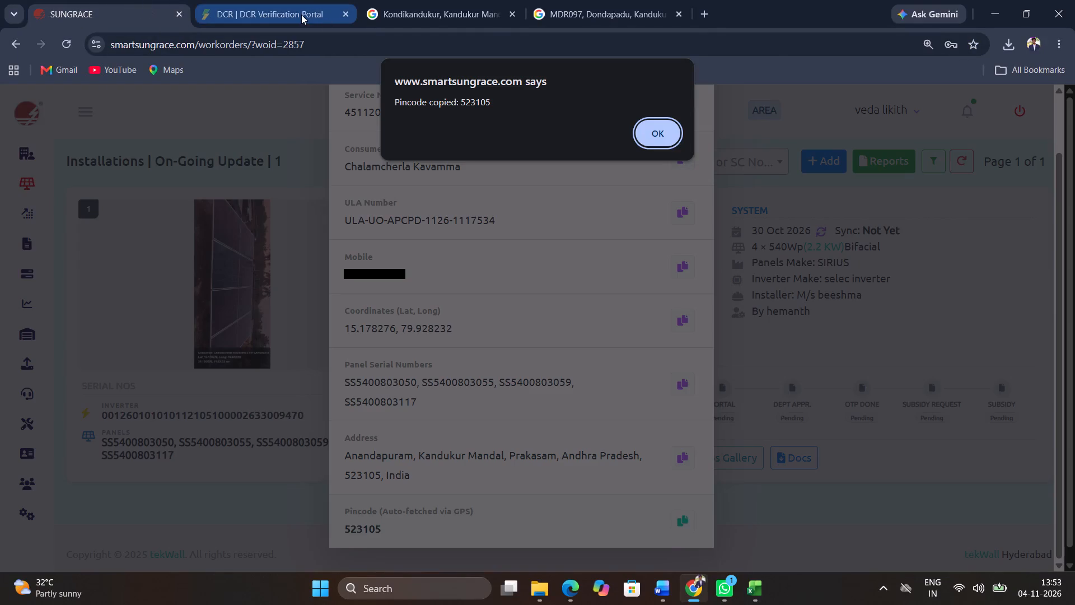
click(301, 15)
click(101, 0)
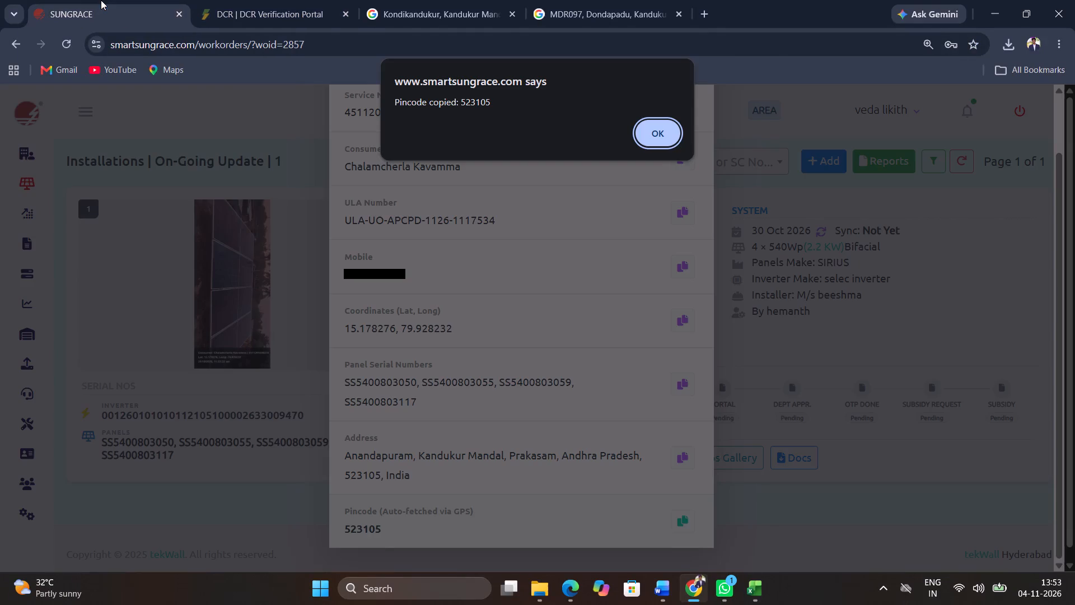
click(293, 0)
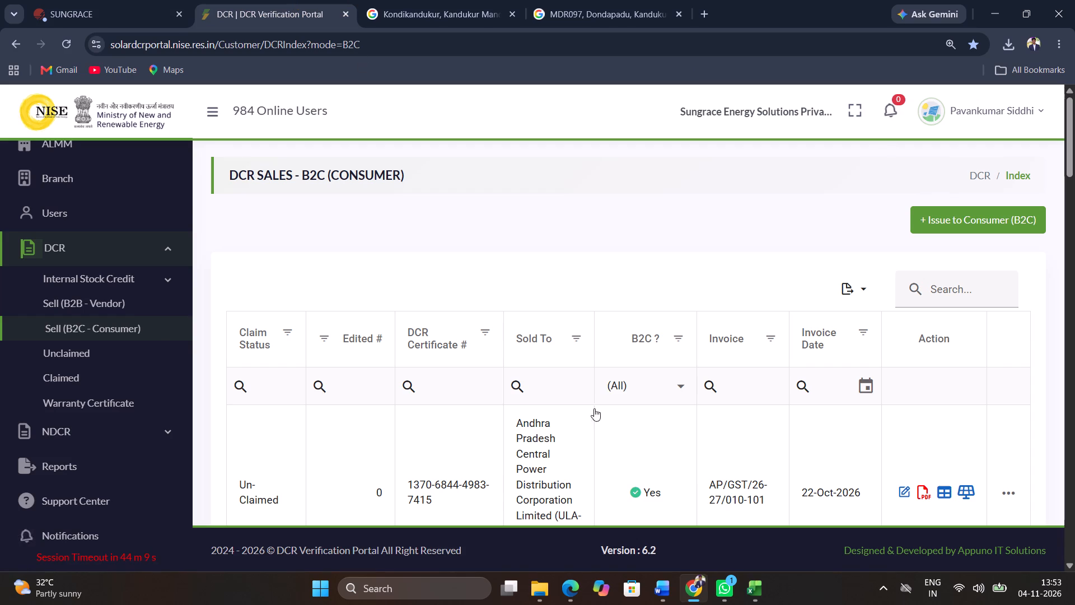
In File Explorer, create a new folder named 101_ inside the DCR010 folder.
click(545, 522)
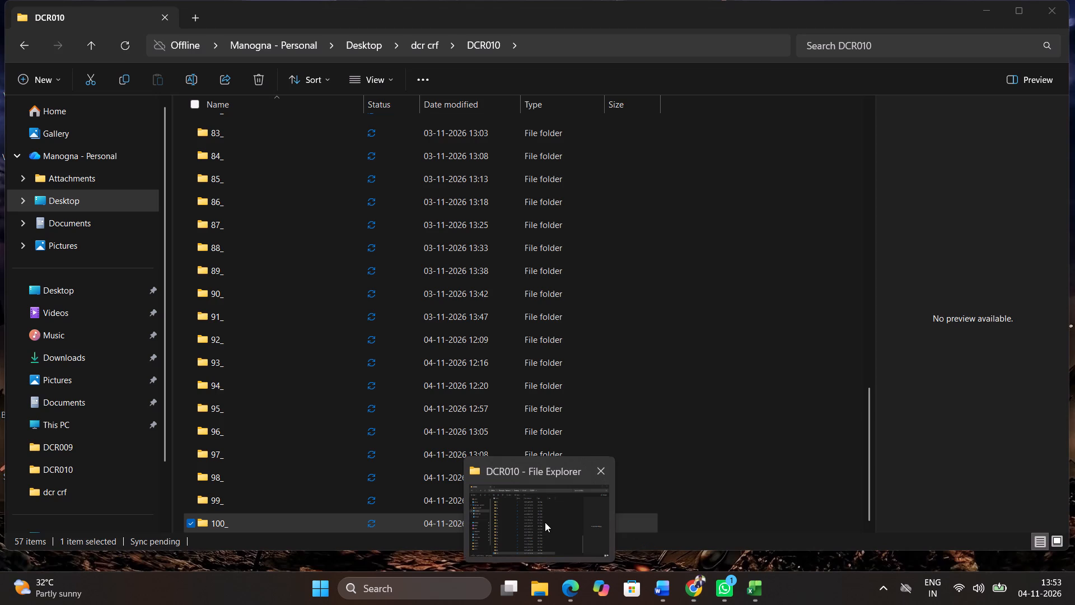
click(39, 78)
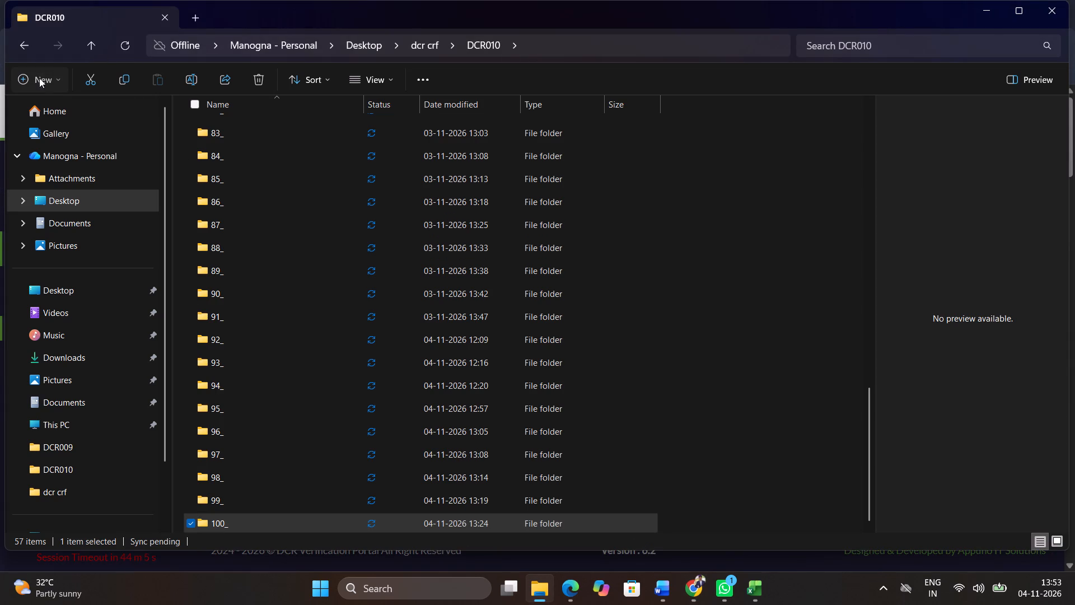
click(54, 112)
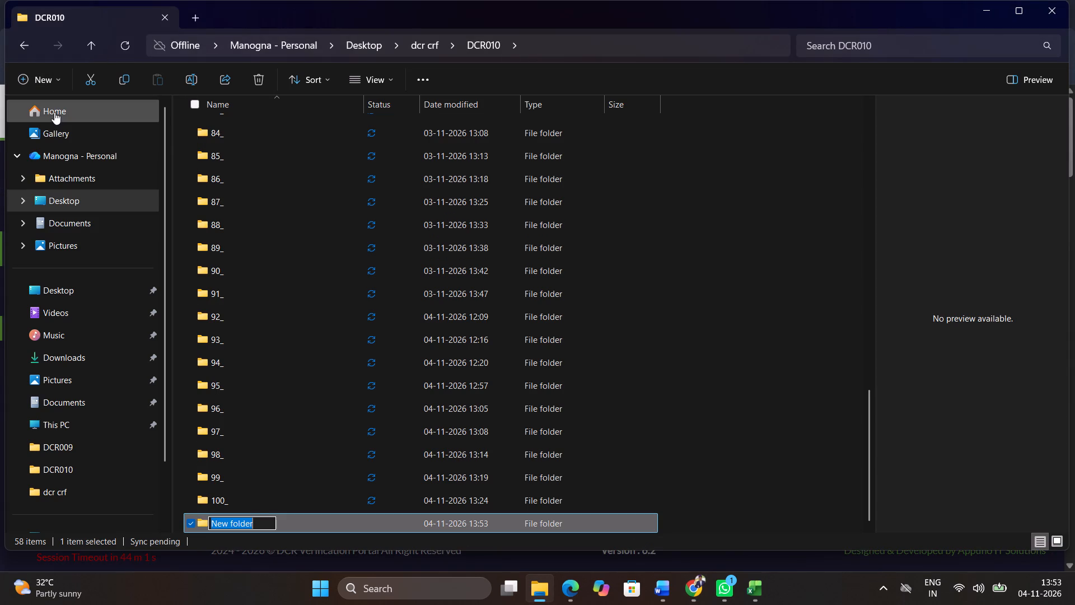
text(101)
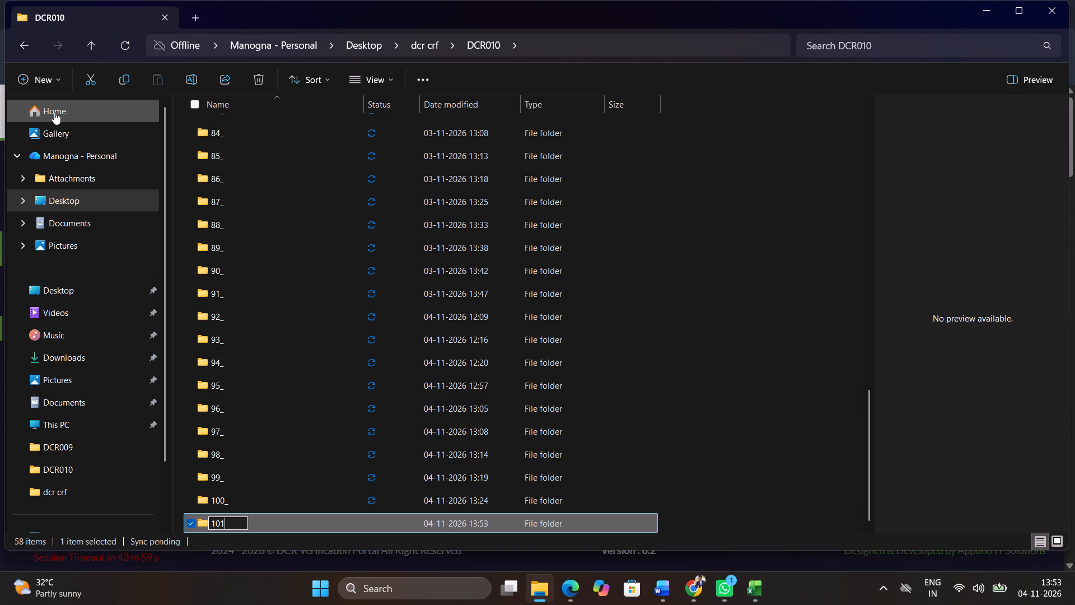
key(shift+underscore)
key(Return)
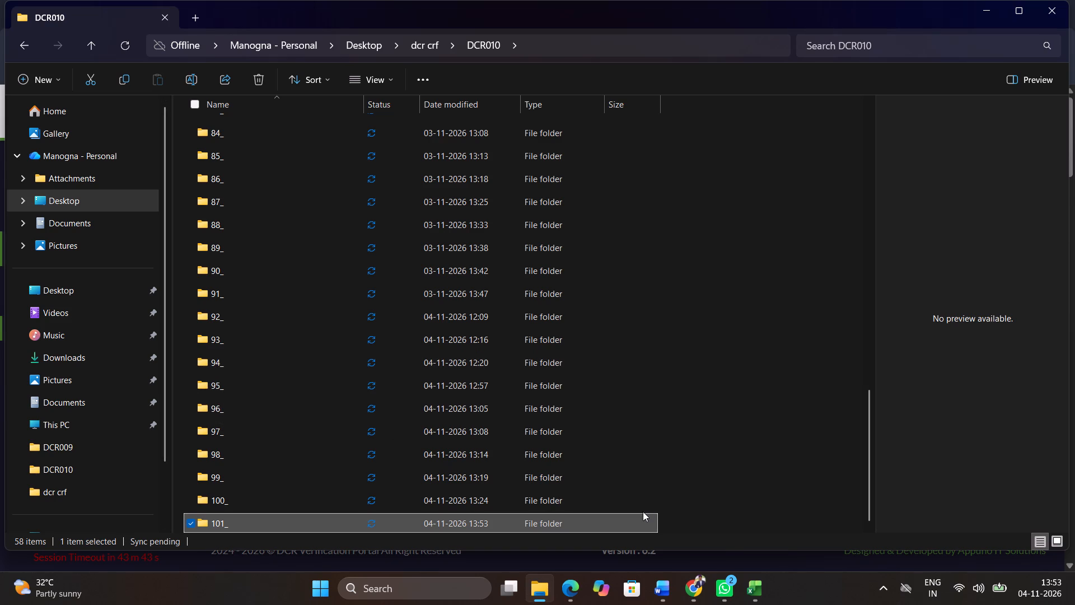
Back in Chrome, copy the consumer's Service Number from the SUNGRACE quick copy details and return to the DCR portal's B2C sales list.
click(707, 540)
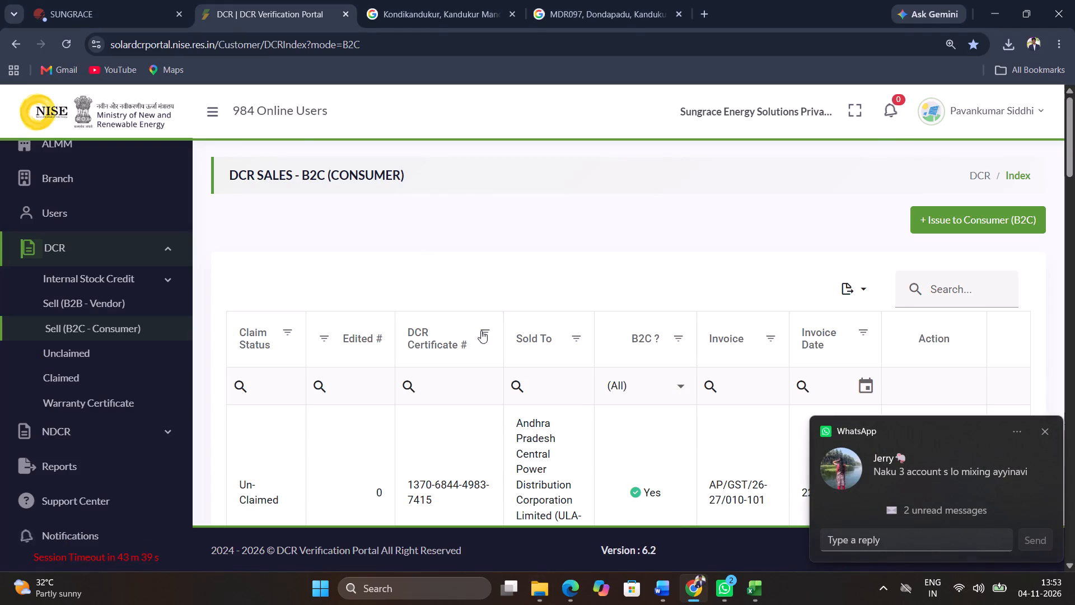
click(112, 15)
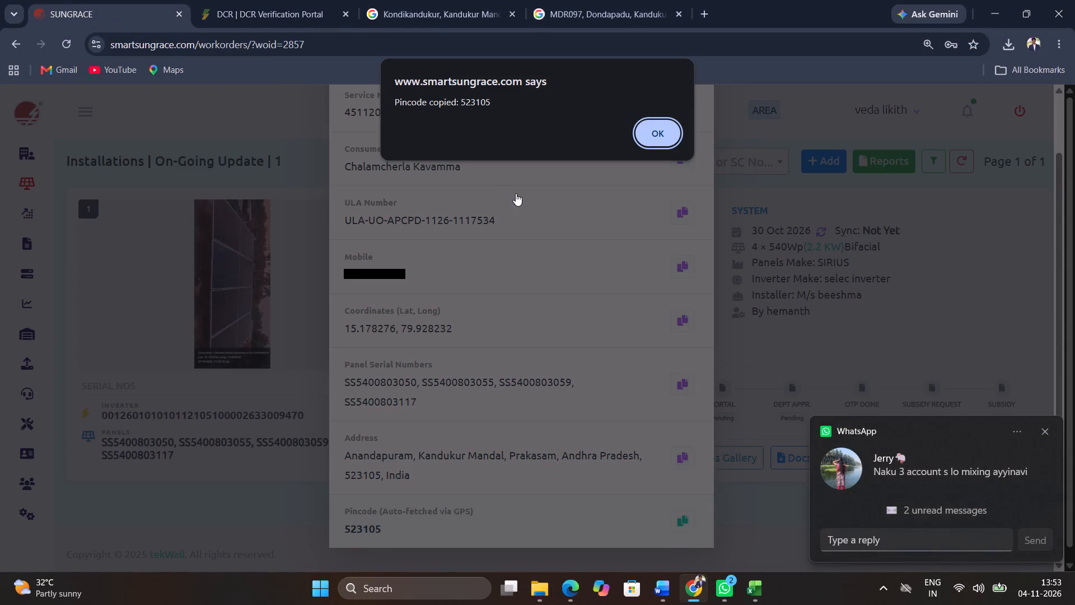
click(656, 138)
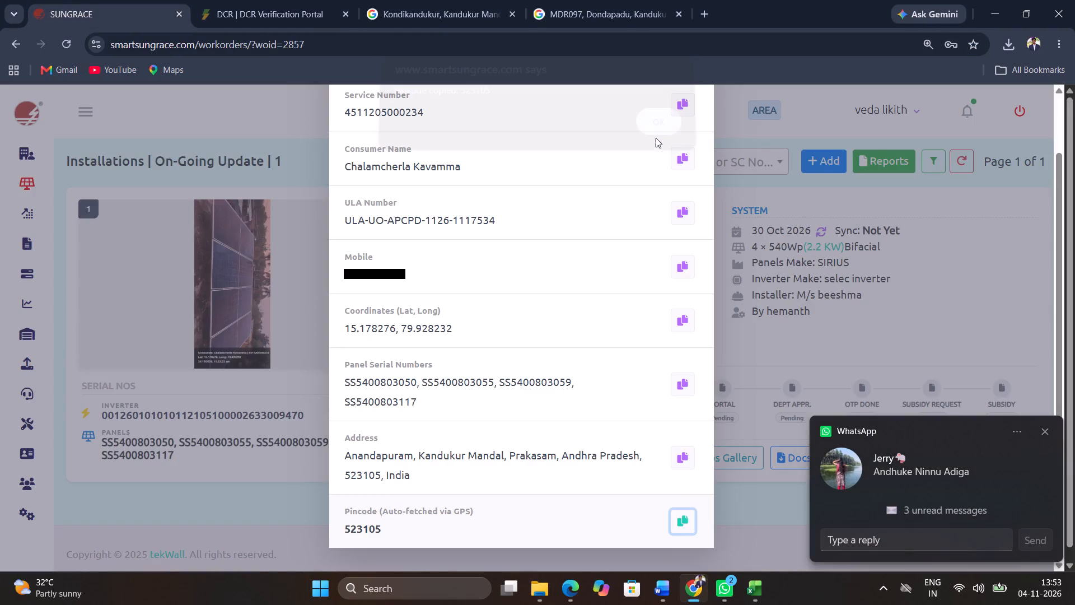
click(684, 105)
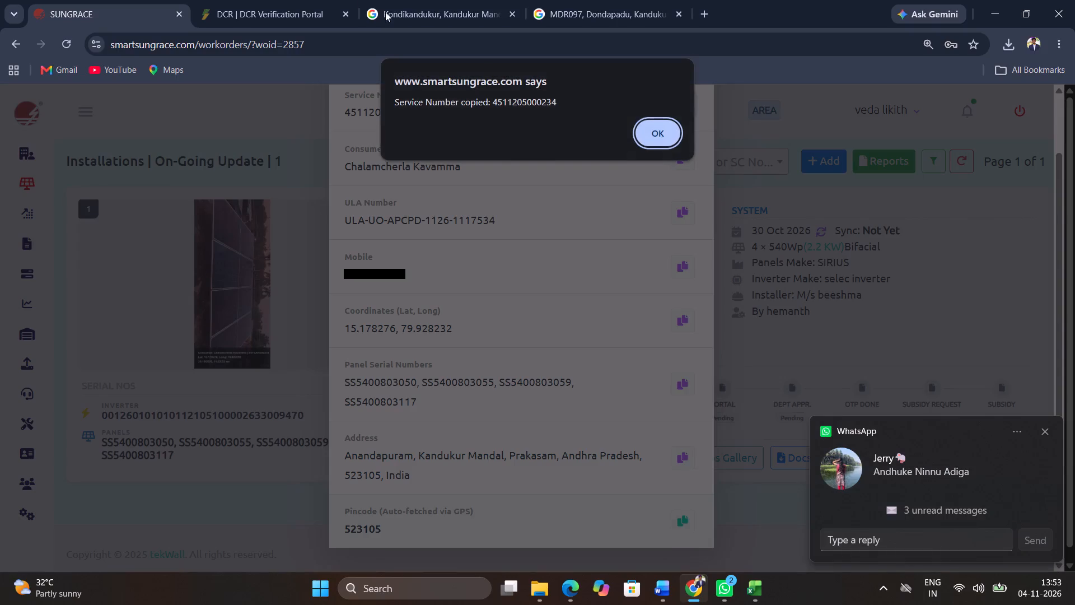
click(243, 0)
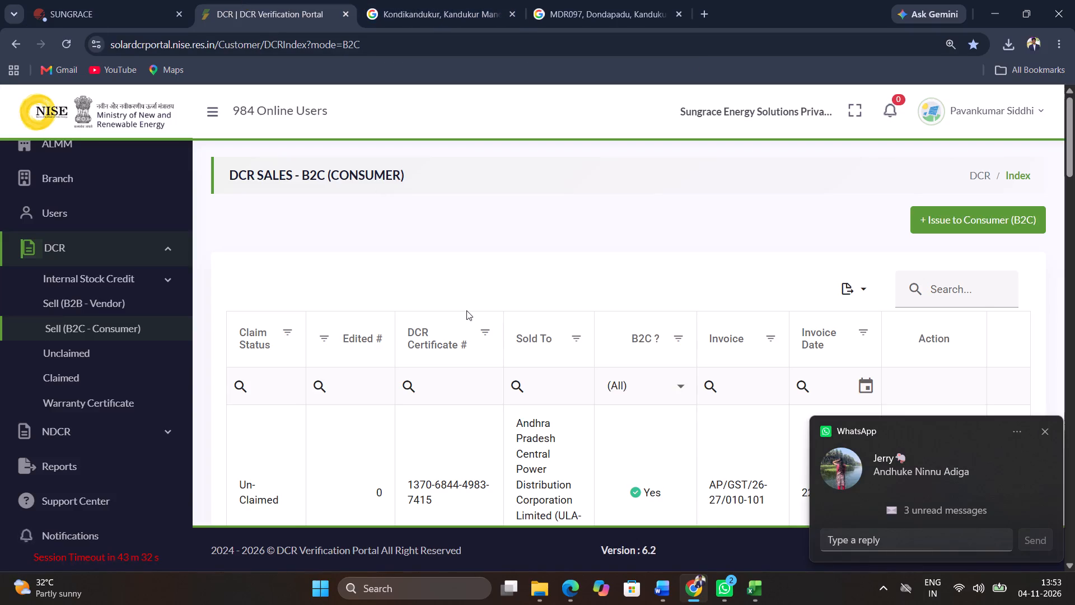
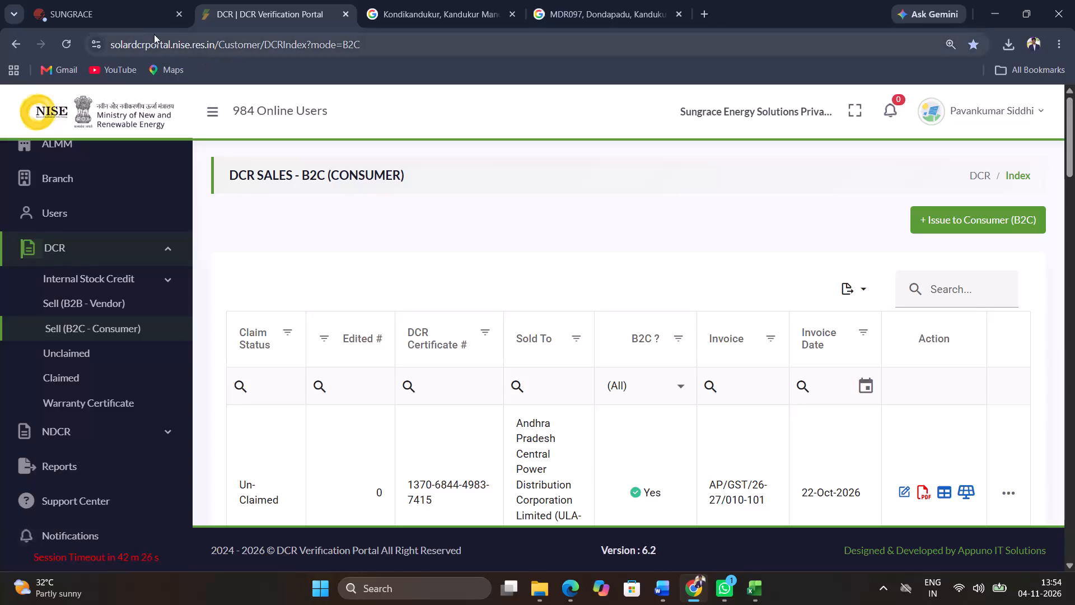
Download the DCR certificate PDF for invoice AP/GST/26-27/010-101 into DCR010's 101_ folder, named with the copied Service Number followed by -101.
click(105, 0)
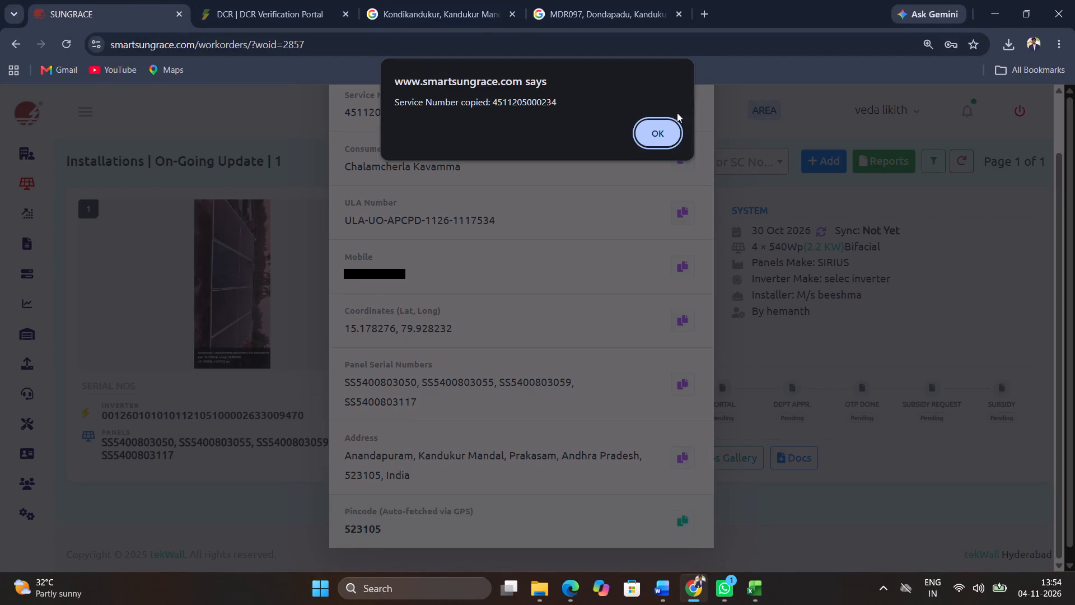
click(293, 0)
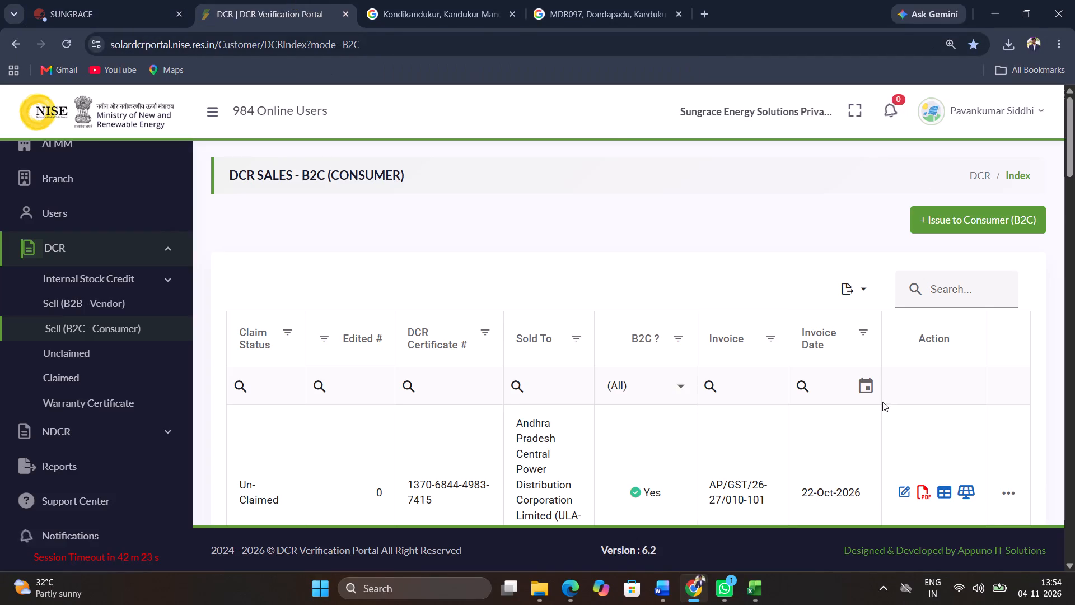
click(921, 485)
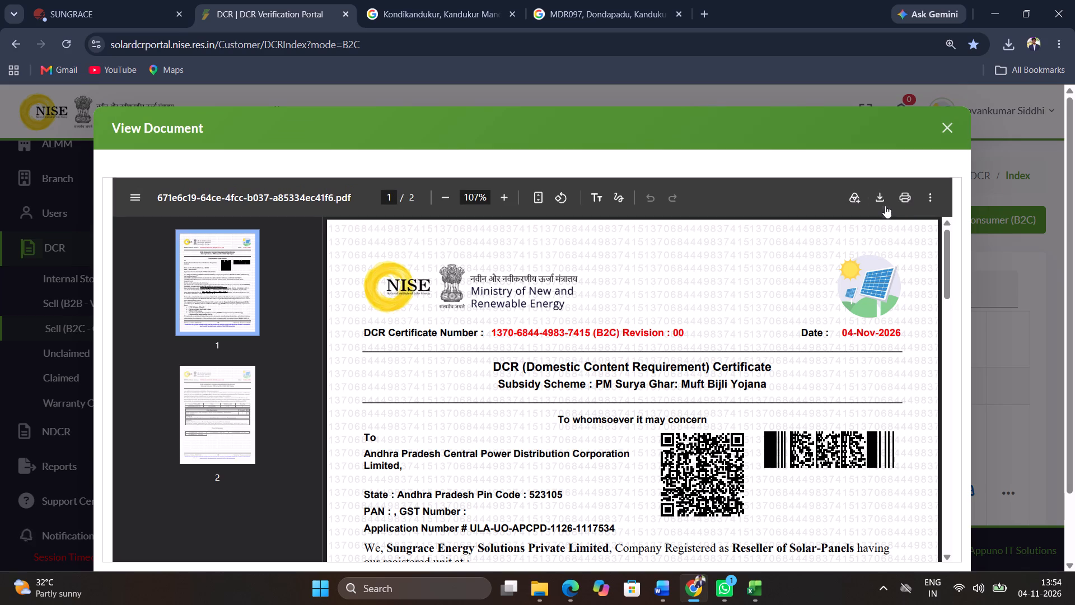
click(882, 199)
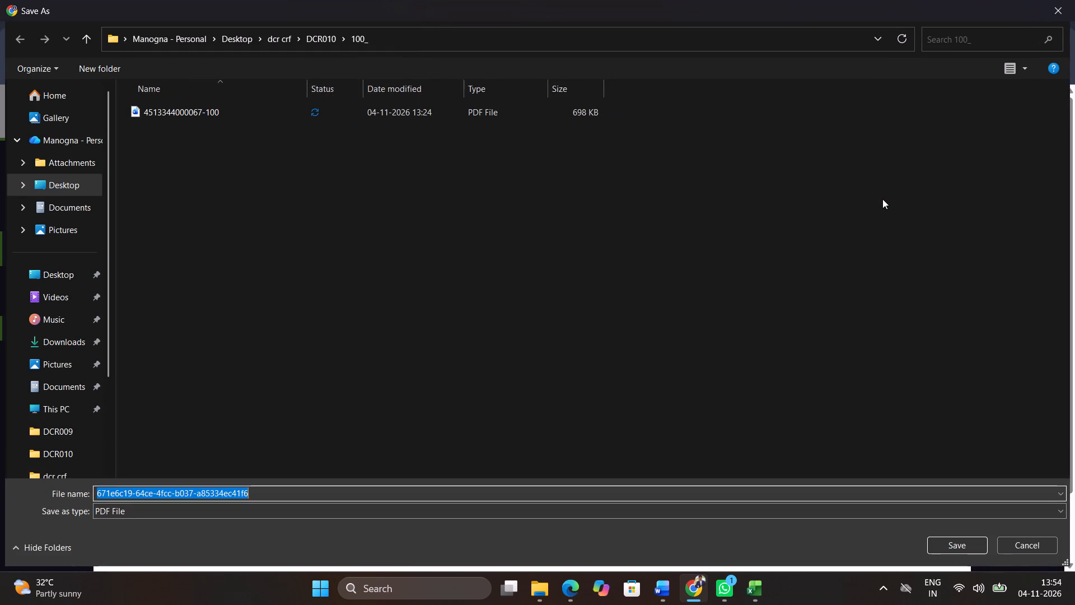
key(ctrl+v)
text(-0)
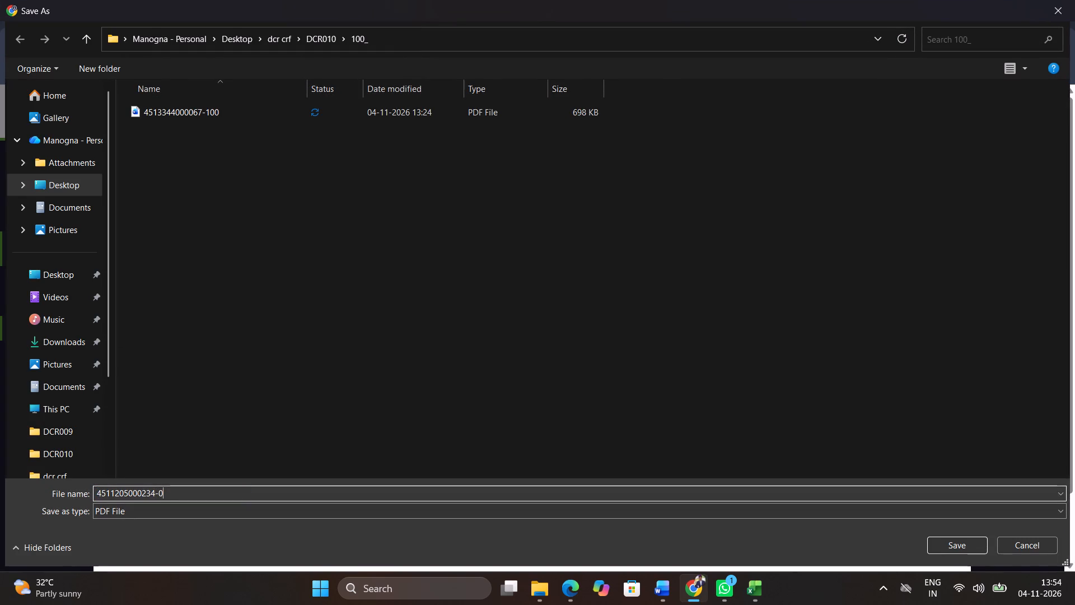
key(BackSpace)
text(101)
click(330, 38)
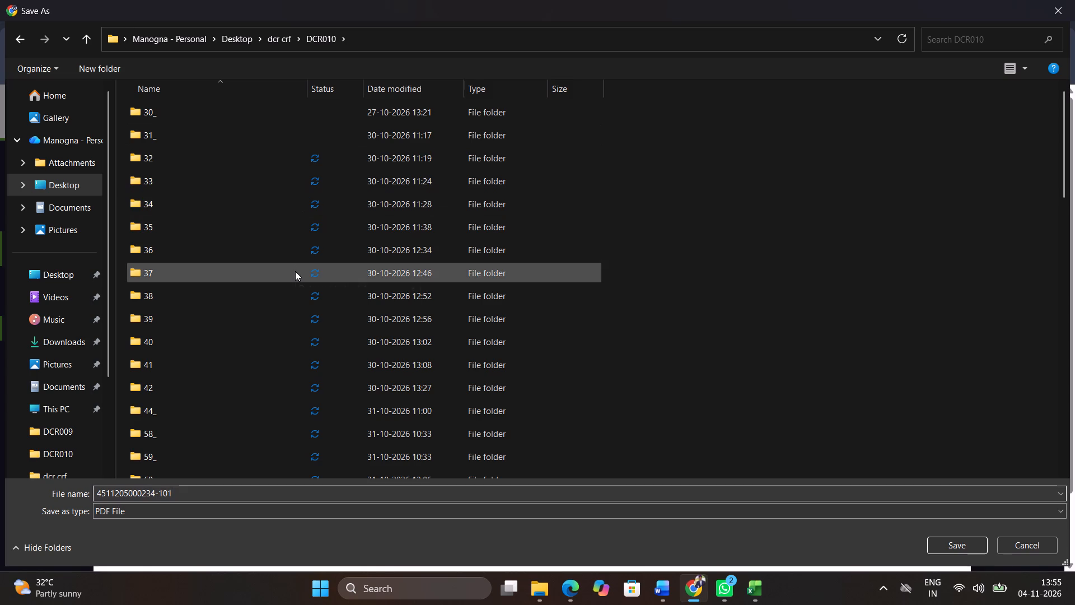
scroll(281, 310, down, 20)
scroll(281, 310, down, 20)
scroll(281, 310, down, 7)
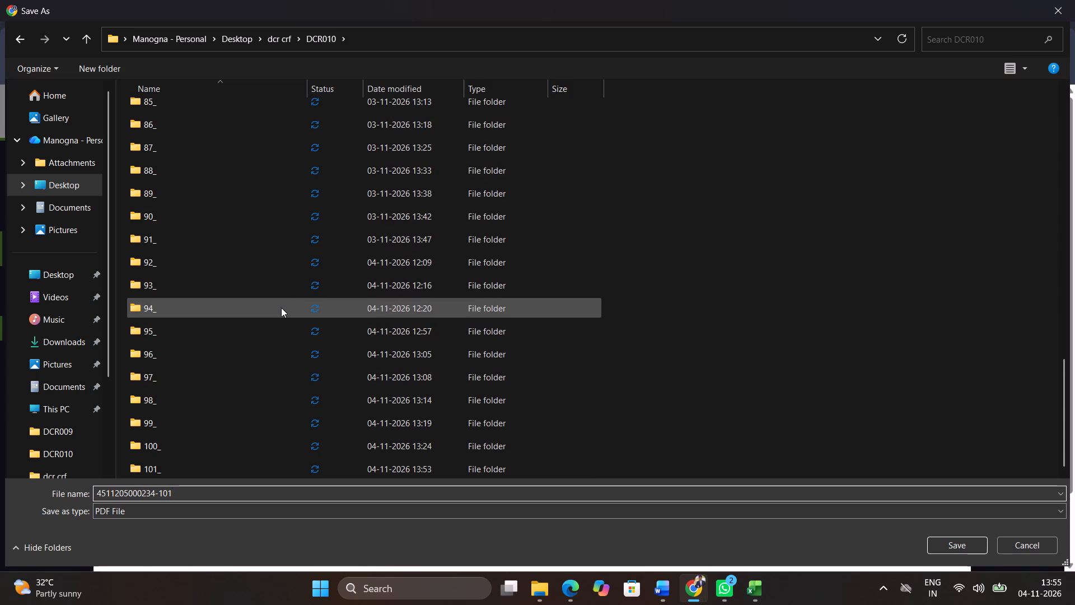
scroll(281, 308, down, 19)
double_click(249, 475)
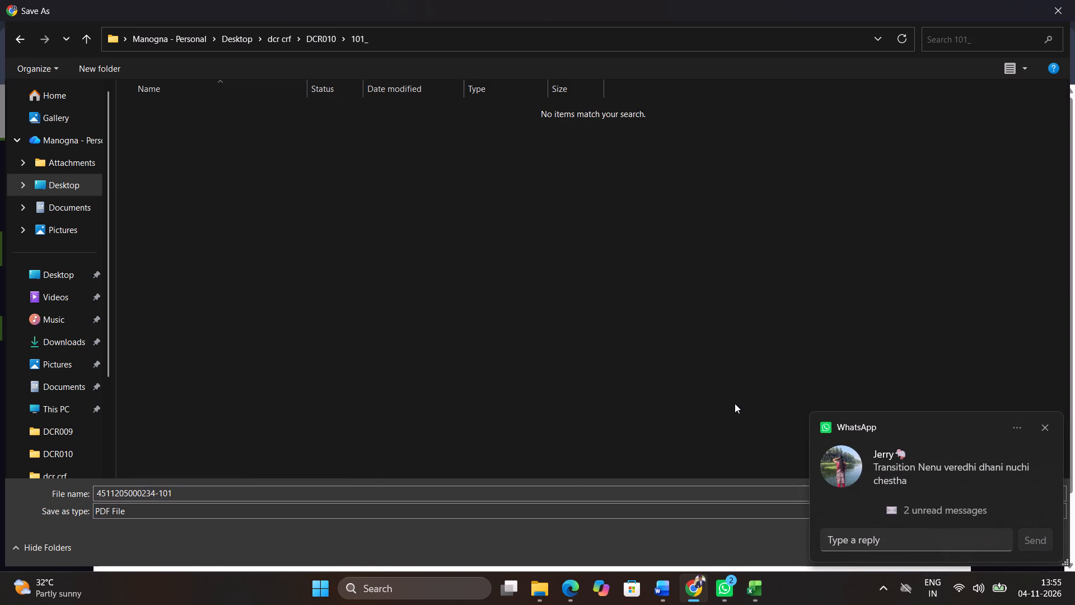
click(1048, 424)
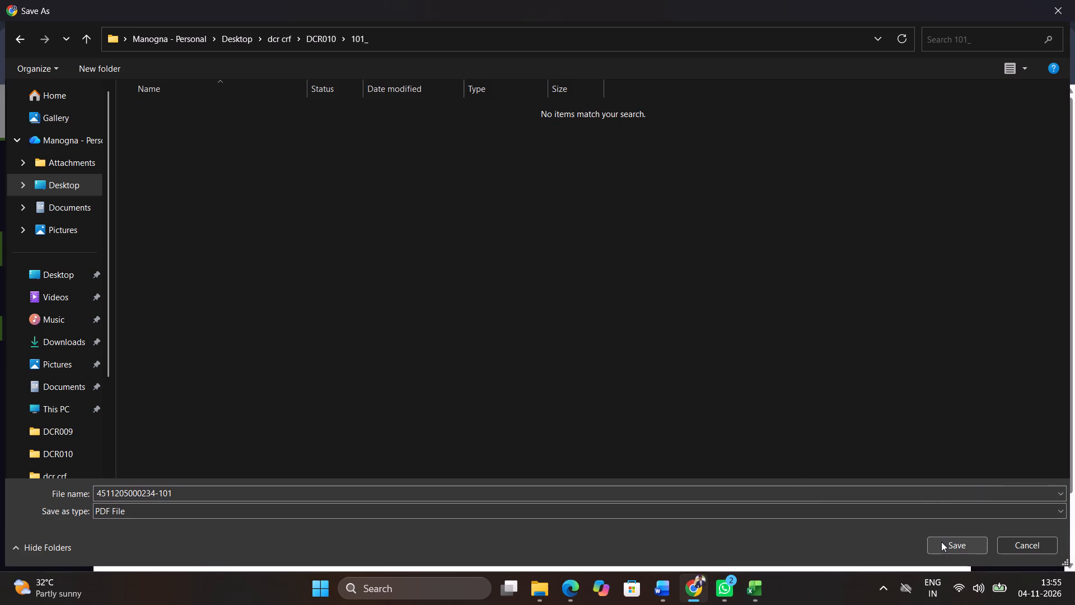
click(941, 542)
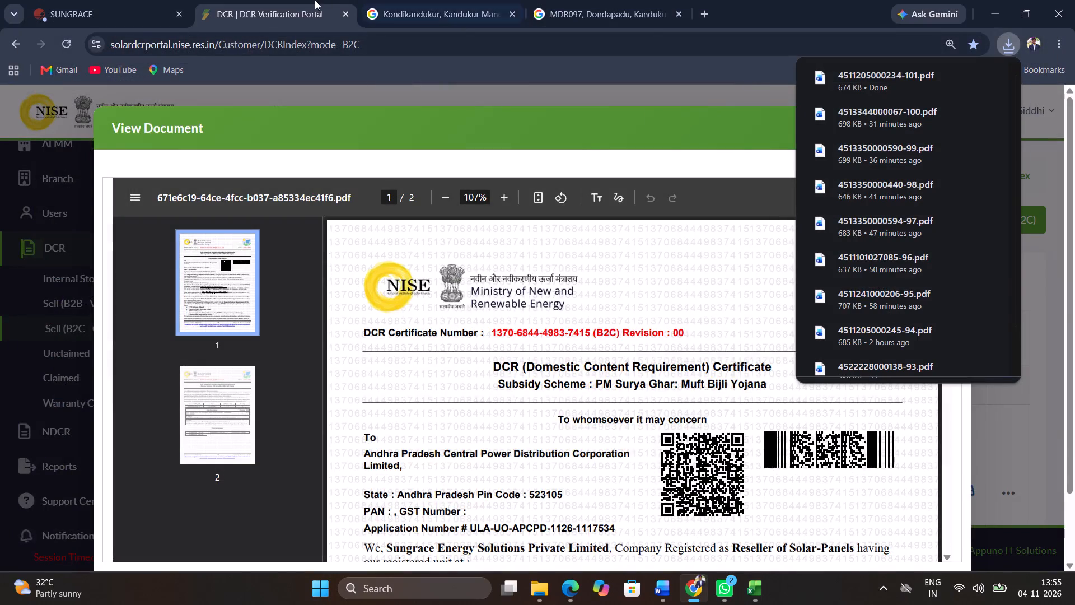
In SUNGRACE, close the consumer's quick copy details and open the Project Stage update form for the same installation.
click(157, 0)
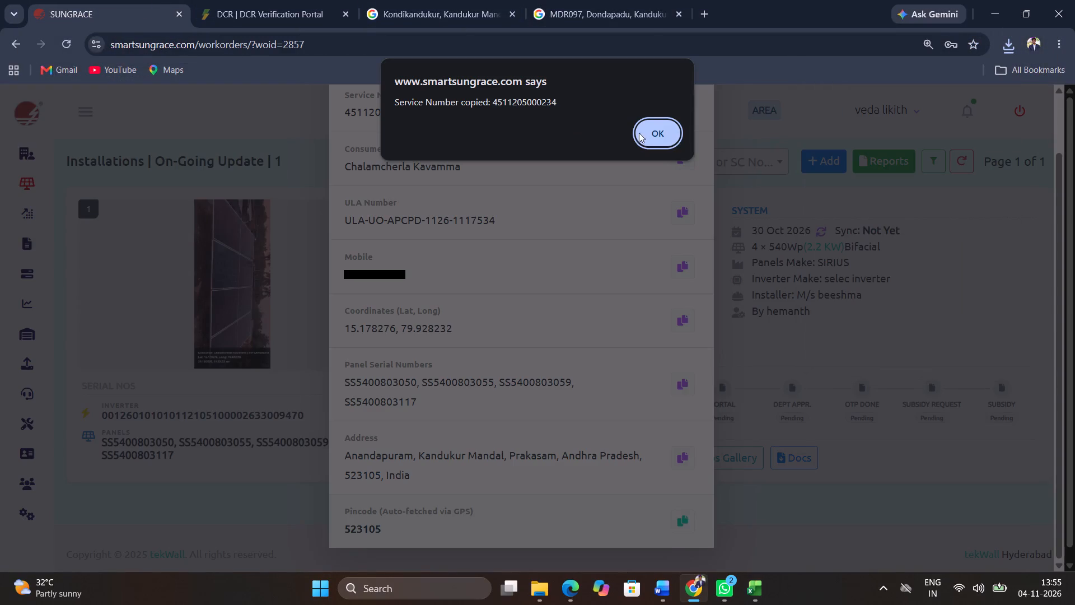
click(656, 131)
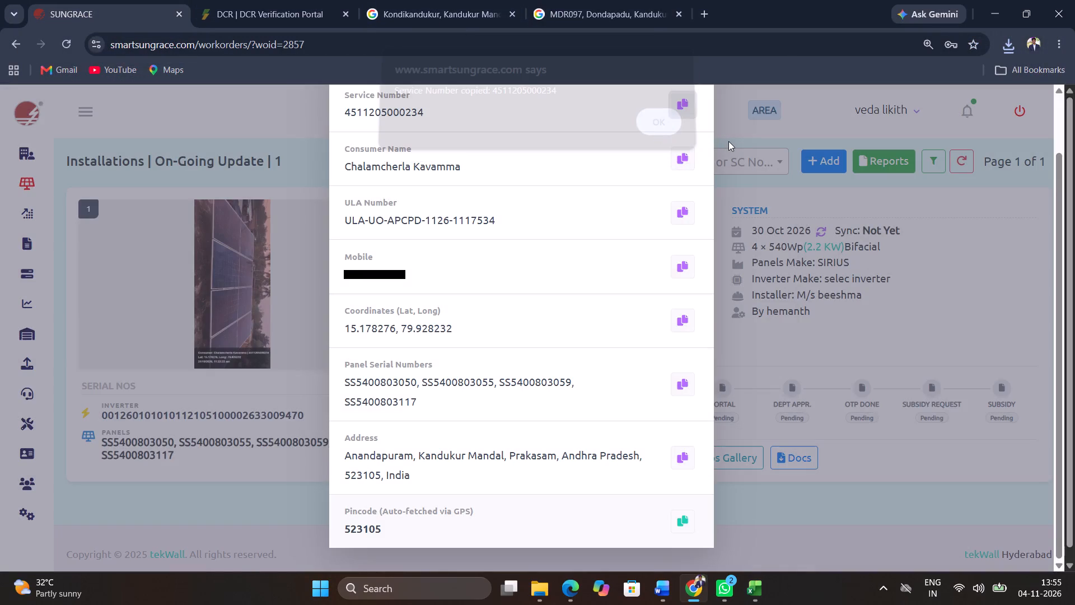
click(728, 141)
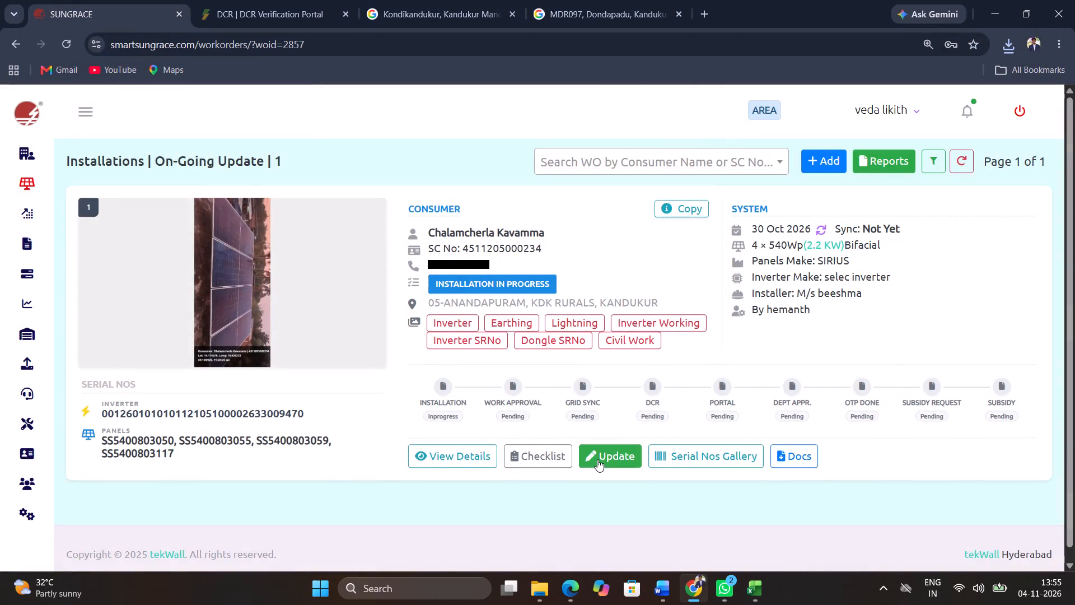
click(597, 459)
click(513, 392)
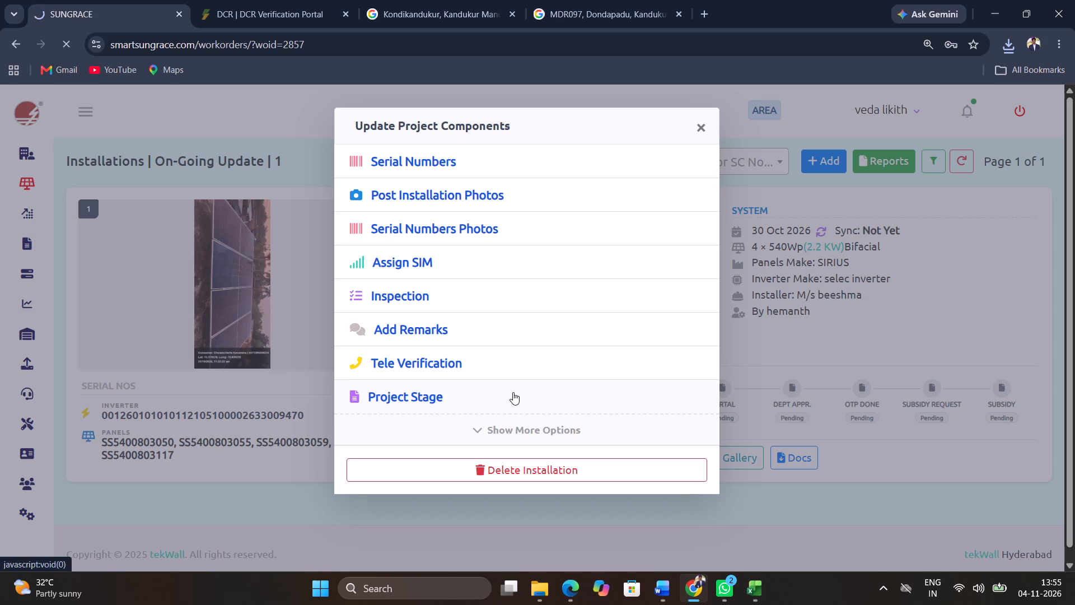
Choose the certificate PDF ending in -101 from DCR010's 101_ folder for the Dcr upload field.
scroll(413, 331, down, 4)
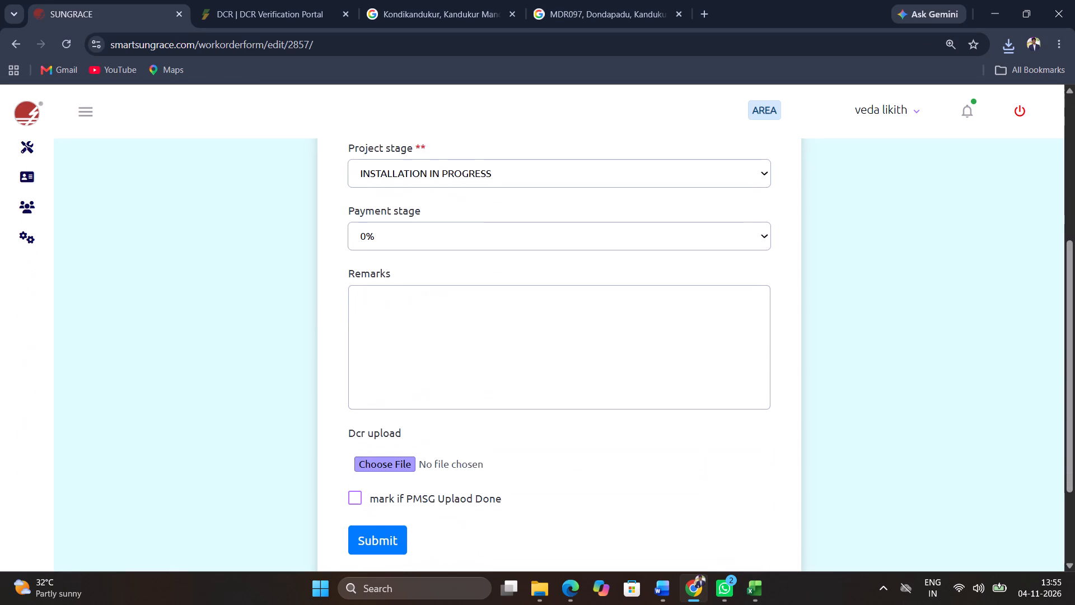
scroll(413, 331, down, 2)
click(392, 340)
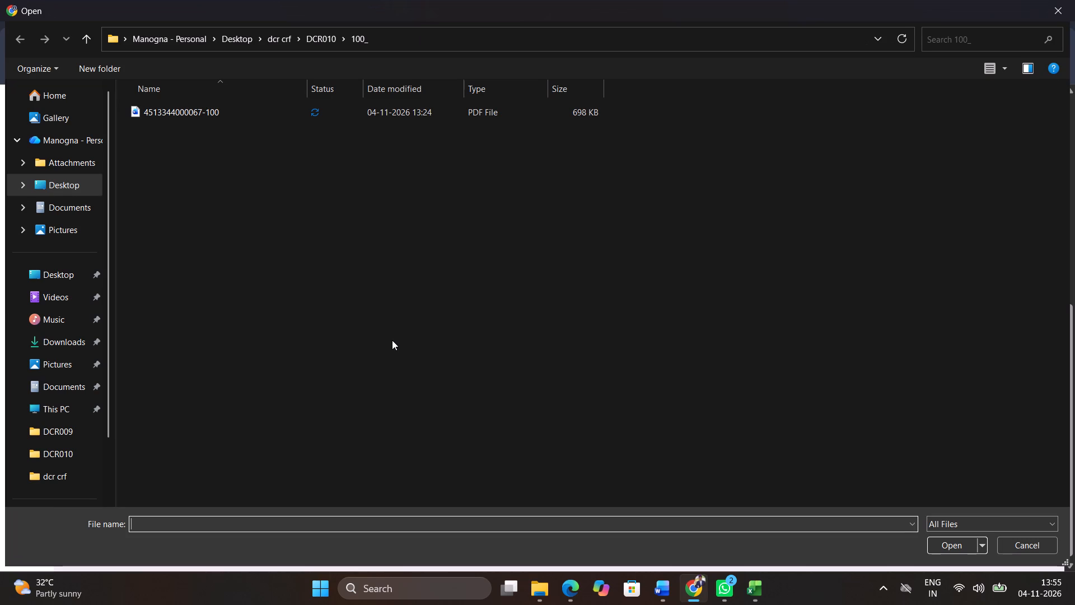
click(317, 48)
scroll(241, 391, down, 4)
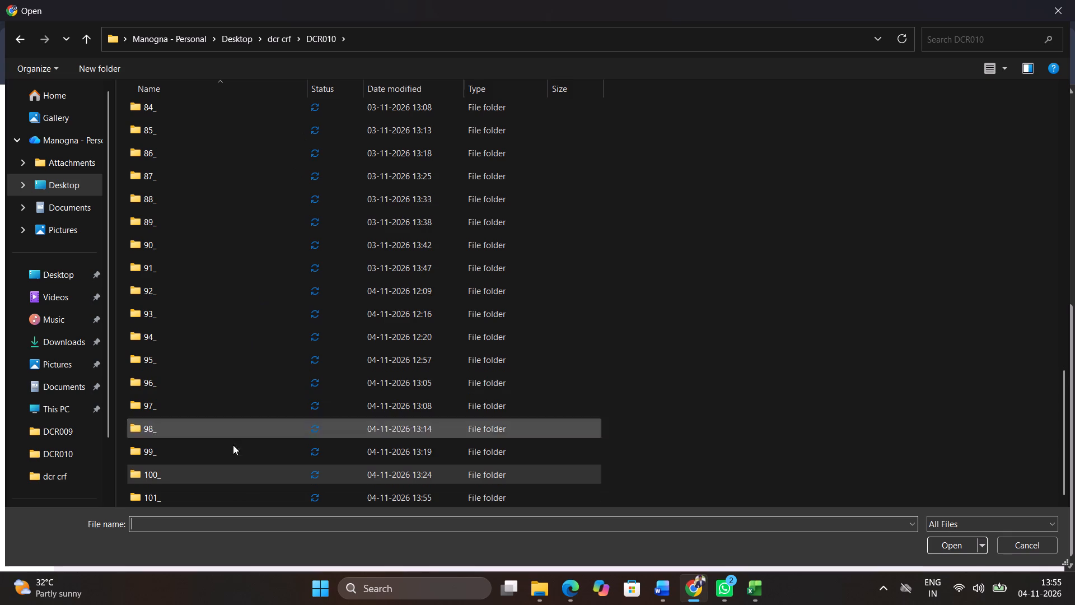
double_click(226, 494)
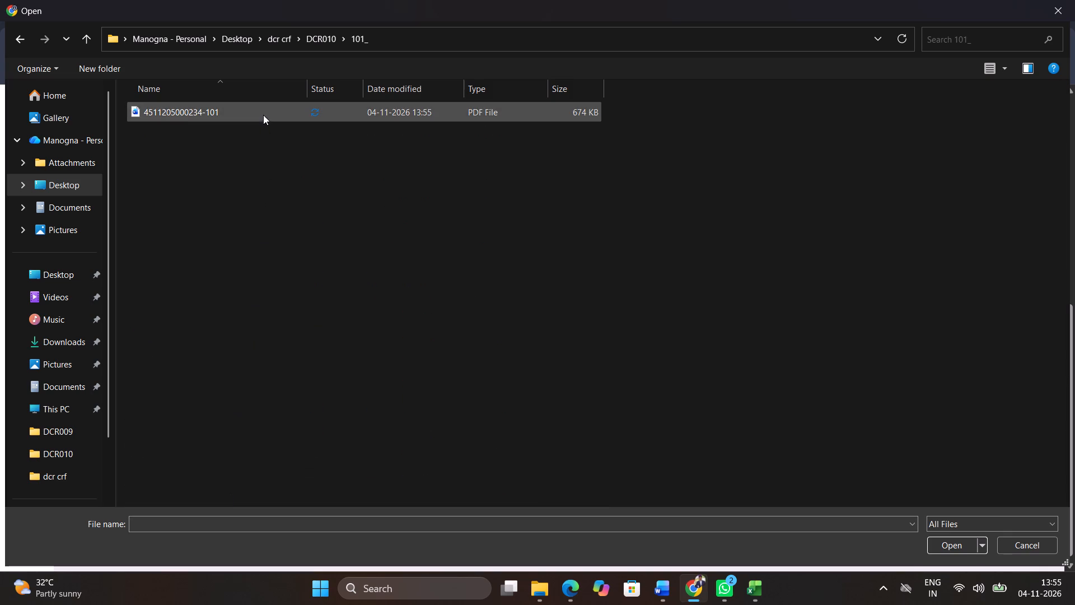
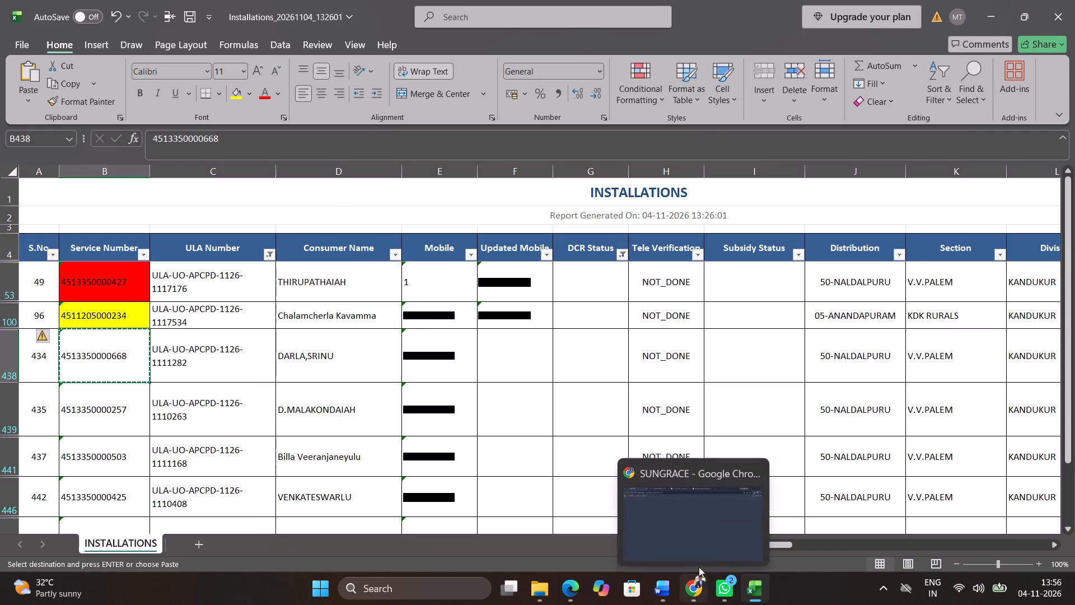
In SUNGRACE, find the installation by the Service Number copied from S.No 434 and copy its ULA Number from the quick copy details.
click(702, 542)
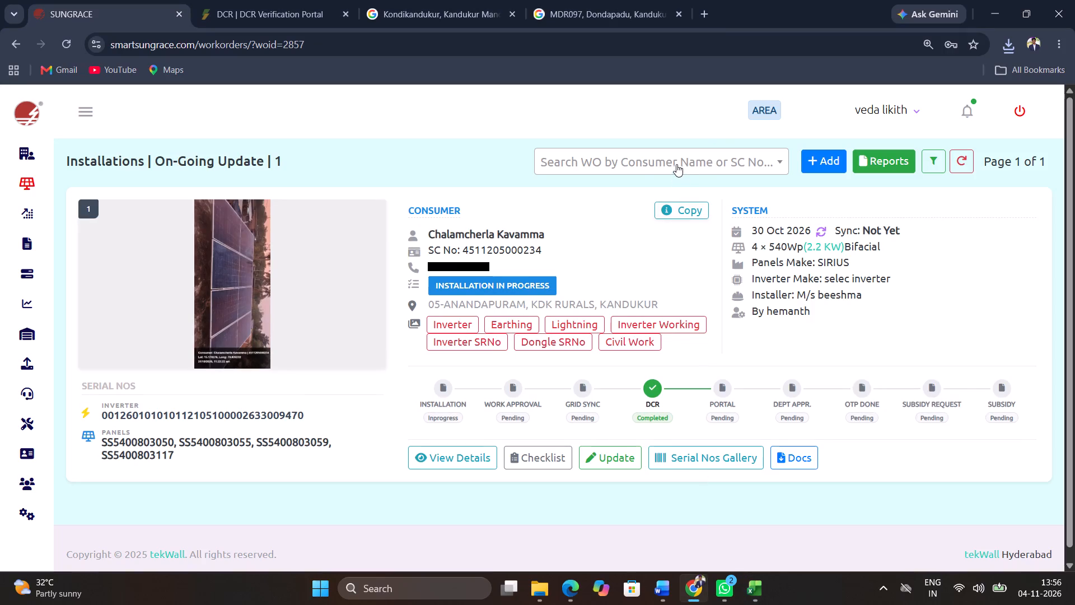
click(675, 164)
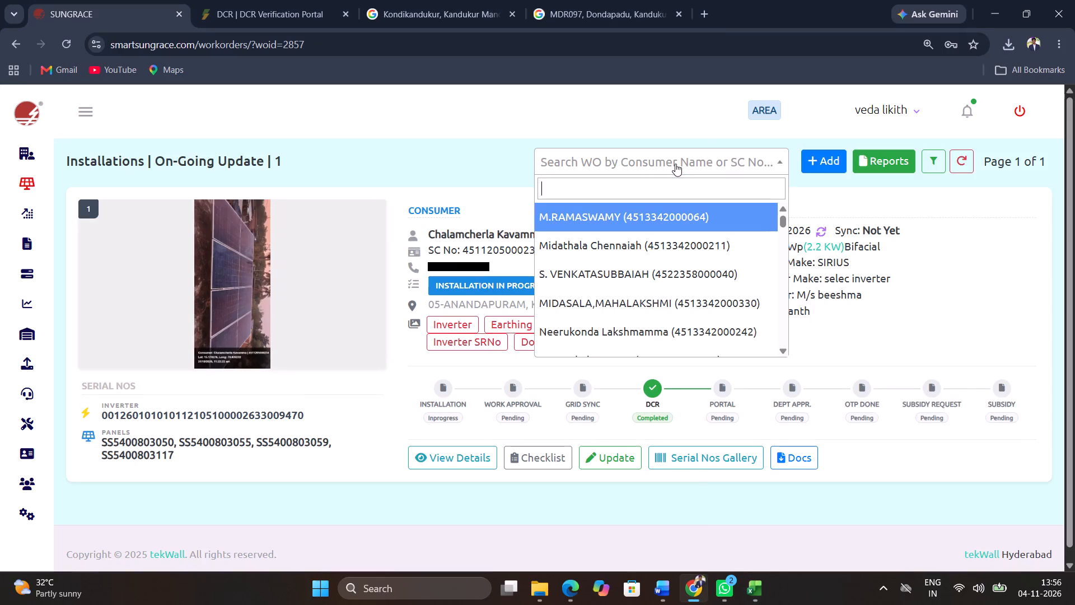
key(ctrl+v)
key(Return)
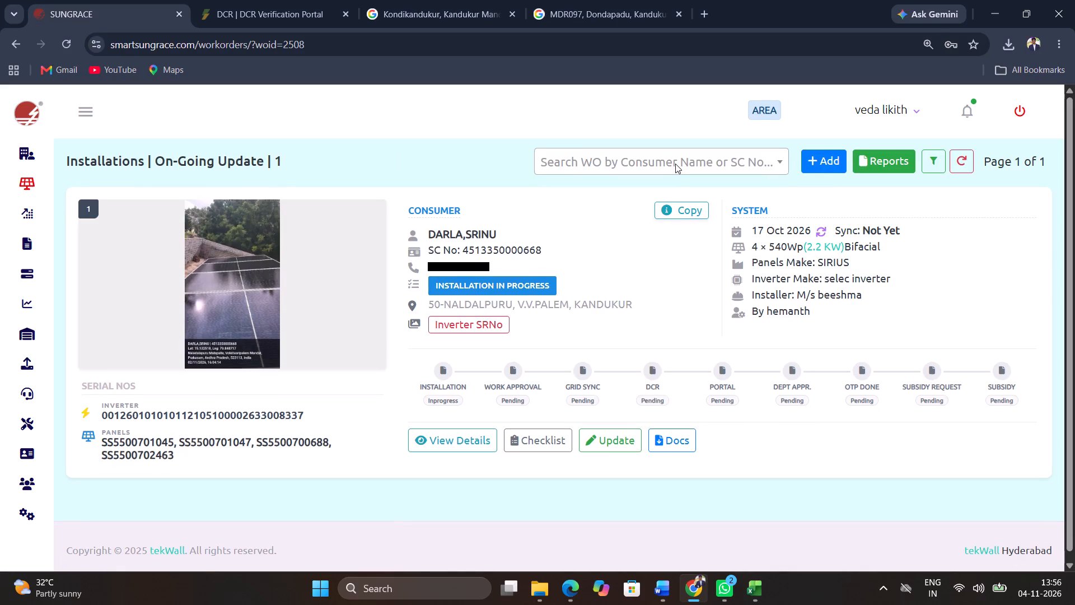
click(677, 218)
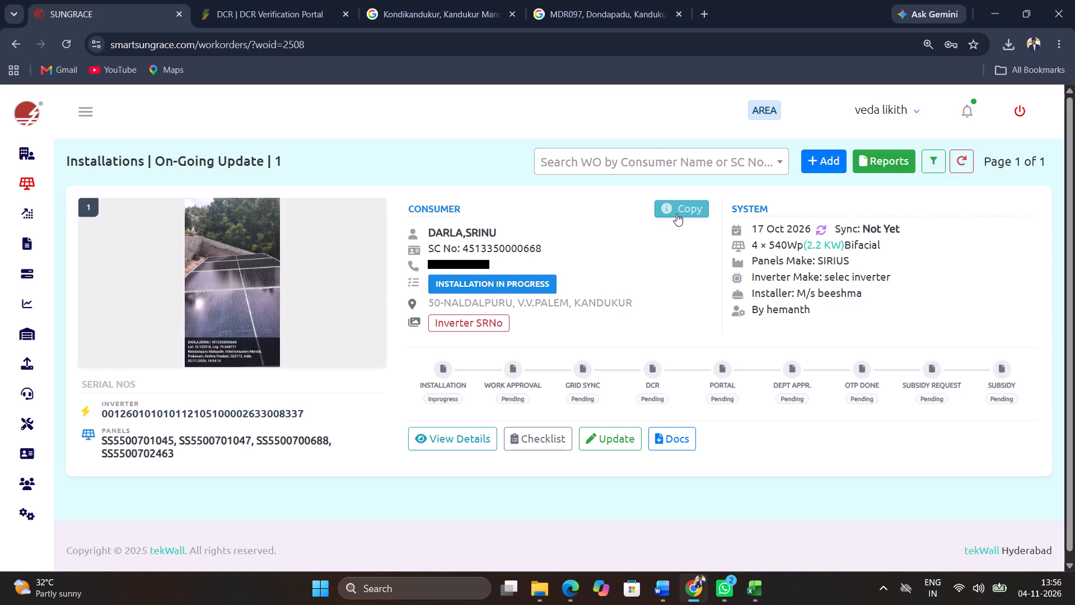
click(676, 213)
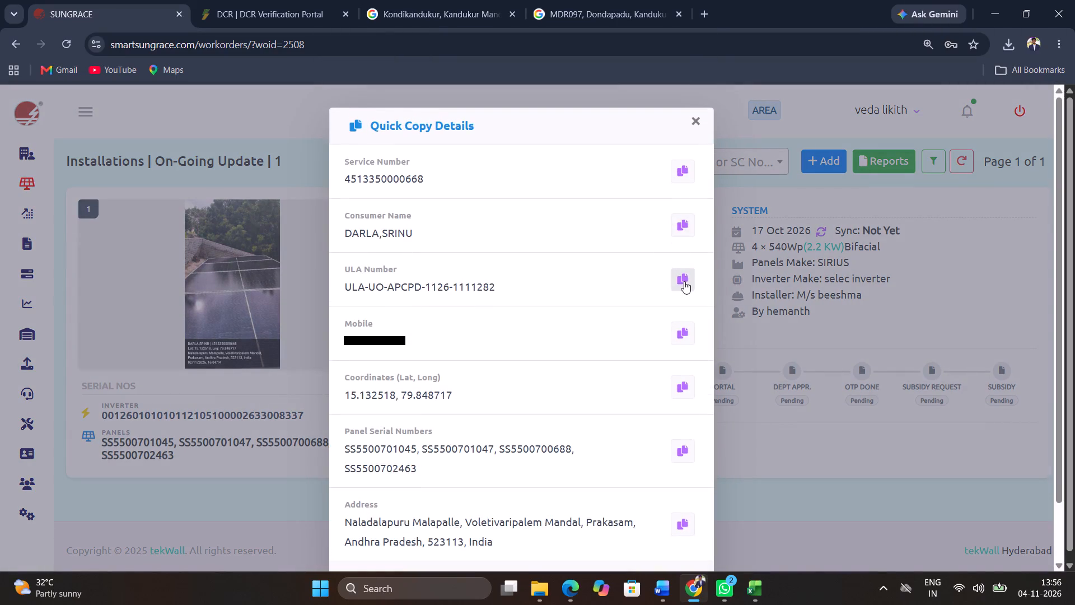
click(684, 281)
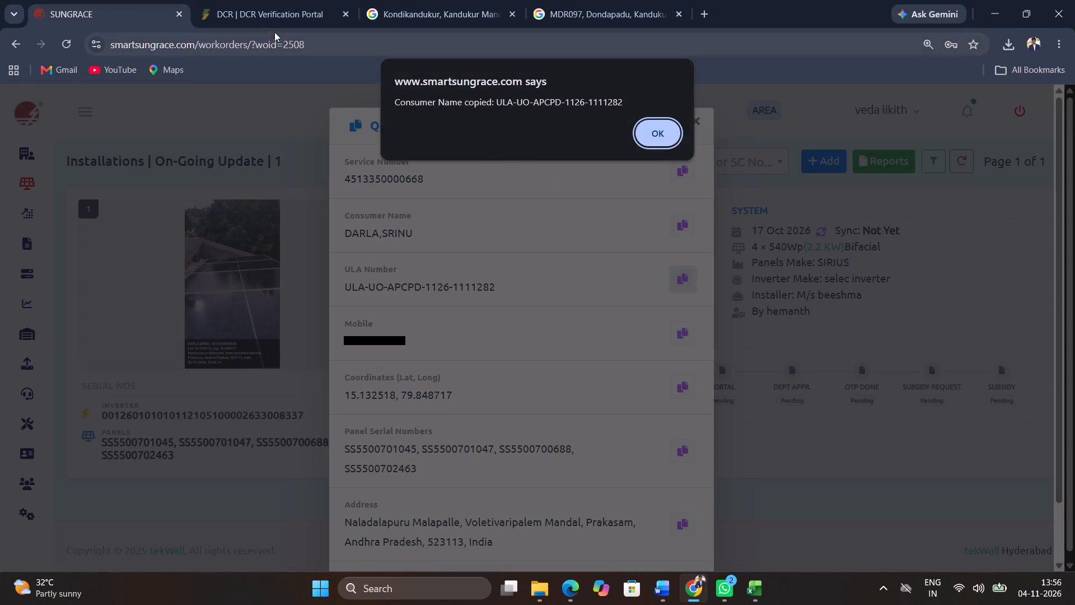
In the DCR portal, close the viewed certificate and start a new consumer (B2C) issue with the copied ULA Number as Consumer Application Number.
click(283, 10)
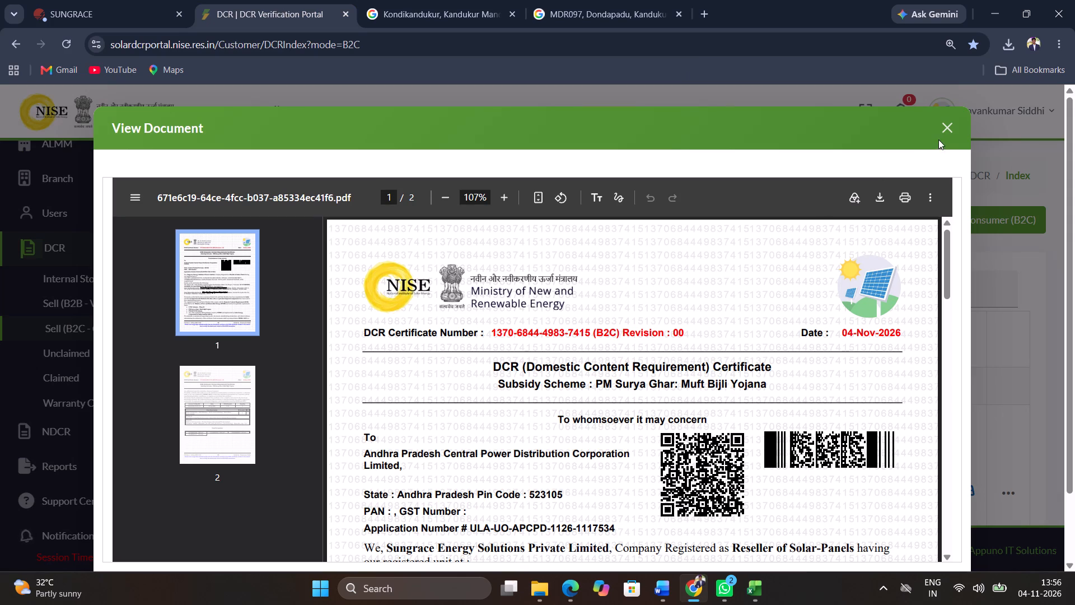
click(952, 125)
click(928, 219)
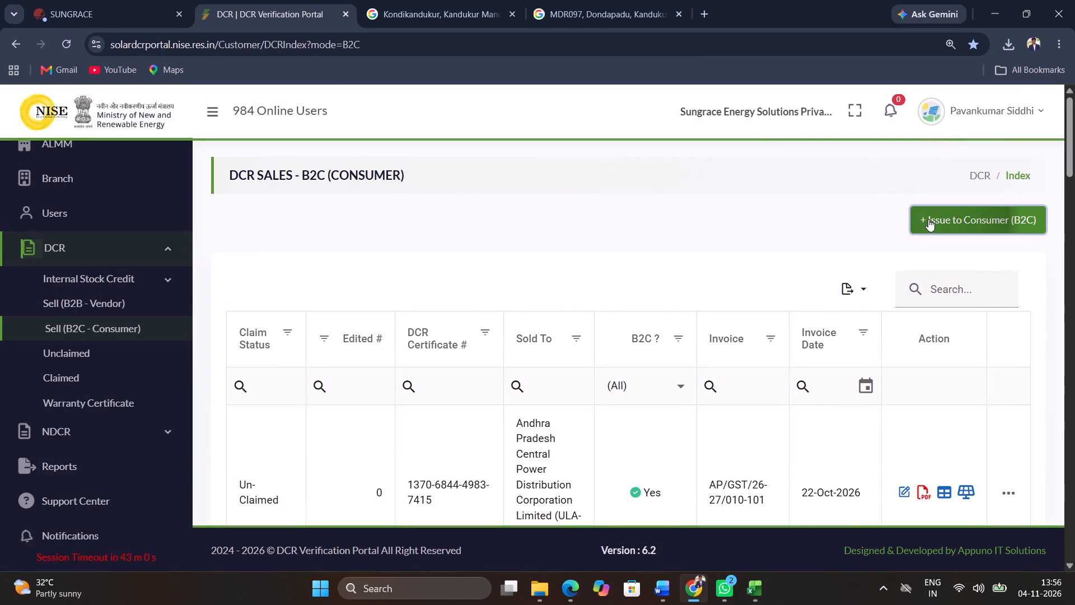
click(541, 329)
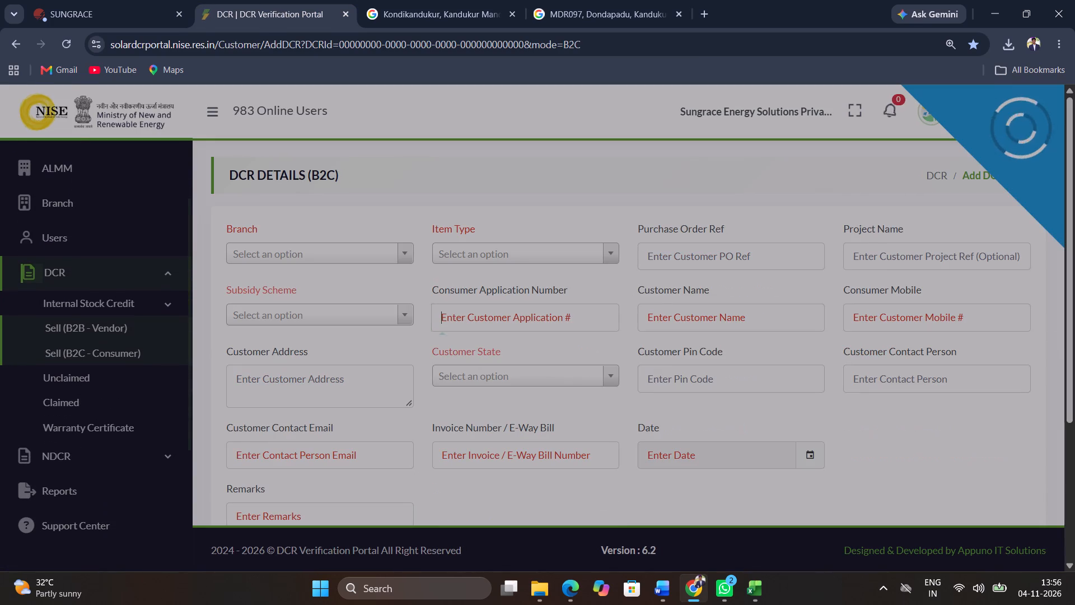
key(ctrl+v)
Set the branch to Andhra Pradesh, the subsidy scheme to PM Surya Ghar: Muft Bijli Yojana and the item type to Solar Panels.
click(351, 255)
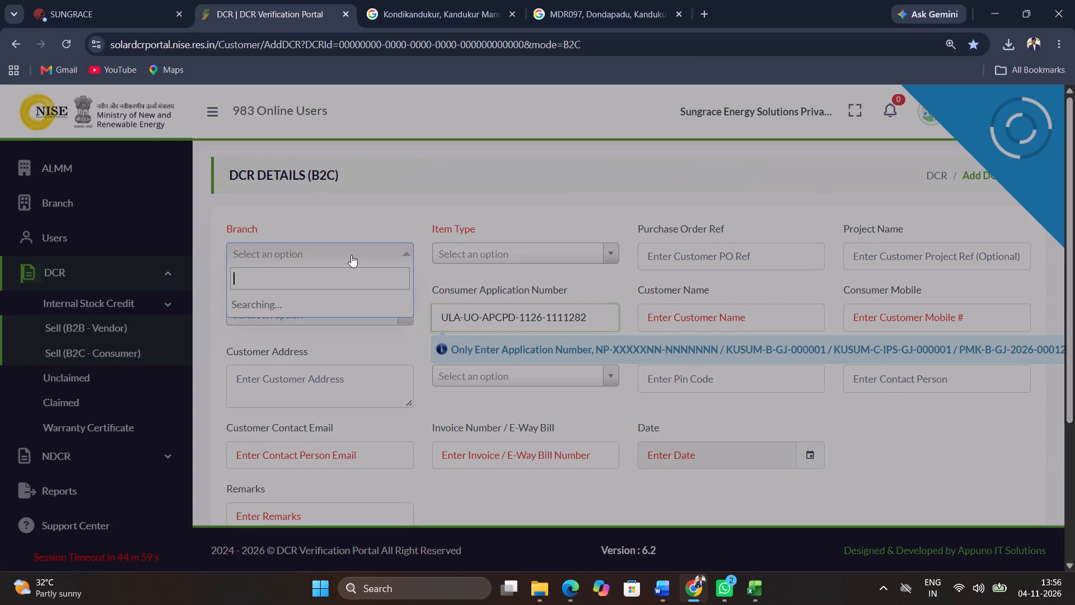
click(351, 304)
click(351, 304)
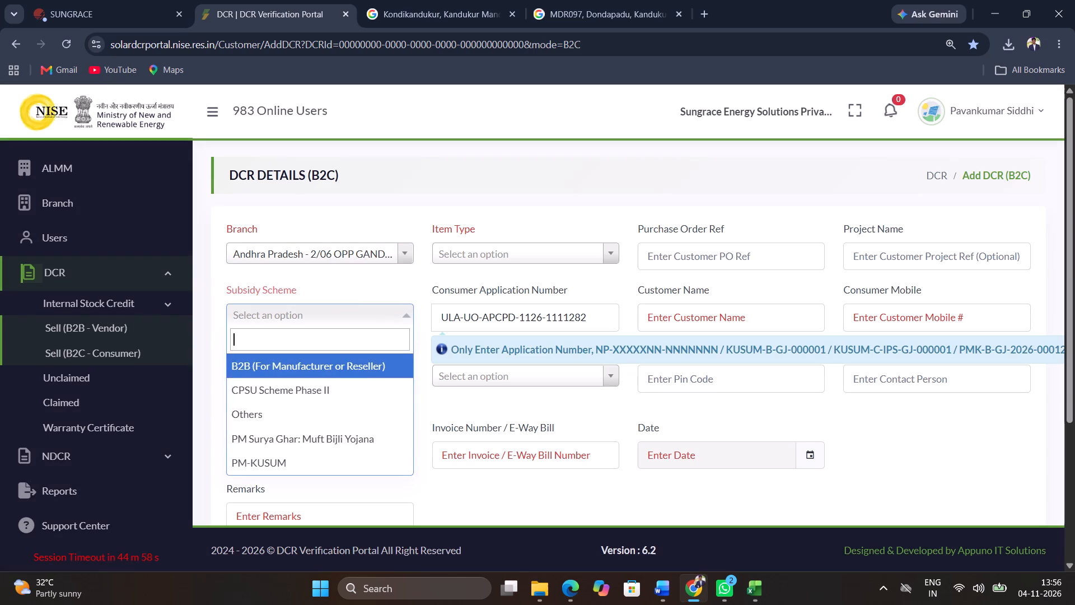
click(344, 433)
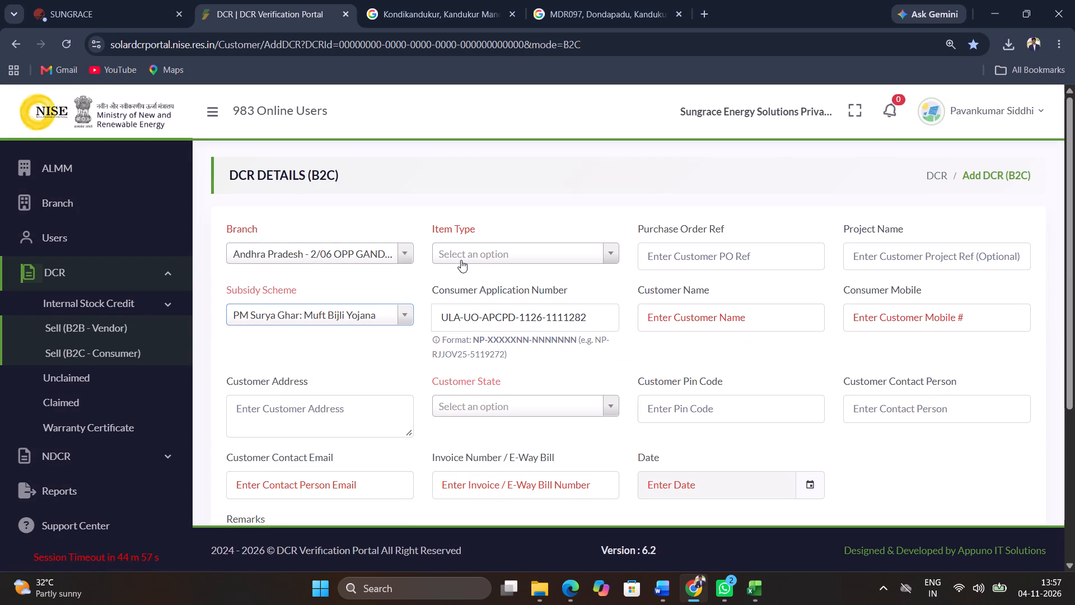
click(461, 260)
click(462, 298)
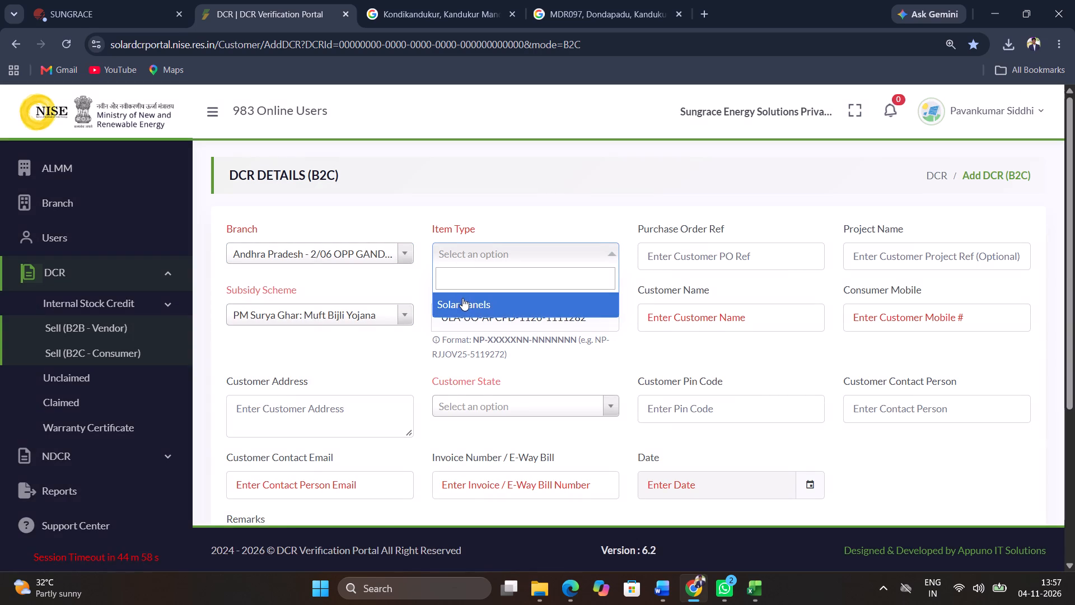
click(677, 319)
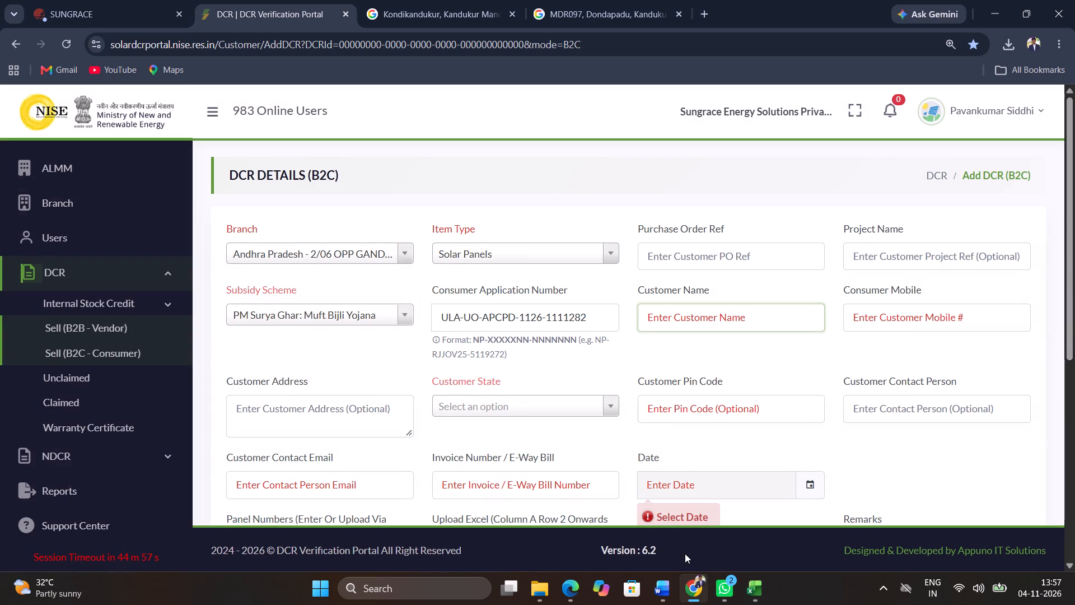
click(678, 539)
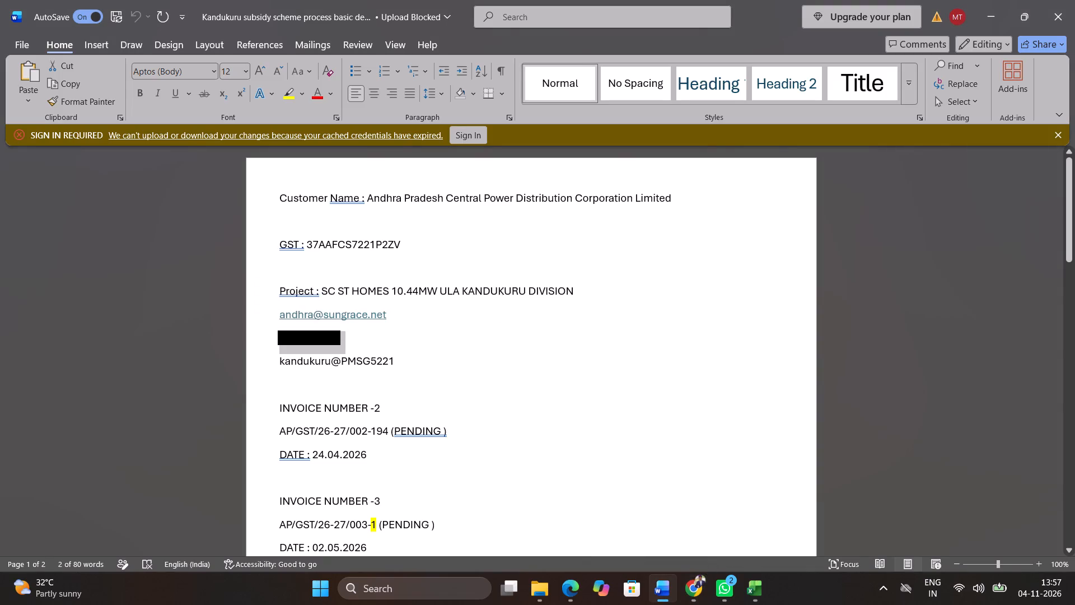
key(ctrl+c)
click(697, 553)
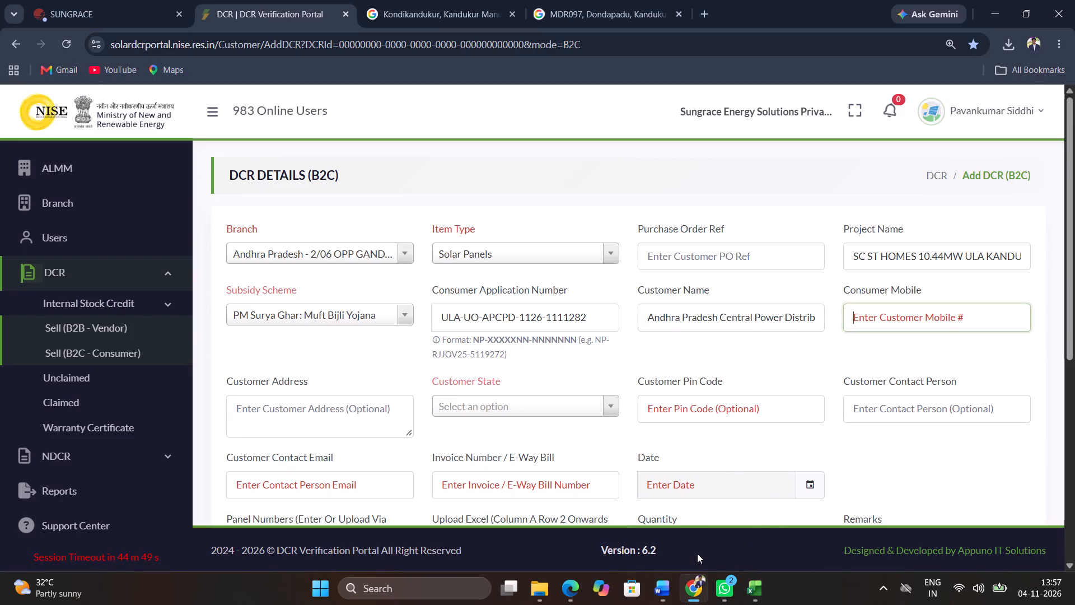
Fill the DCR form's Consumer Mobile field with the copied mobile number.
key(ctrl+v)
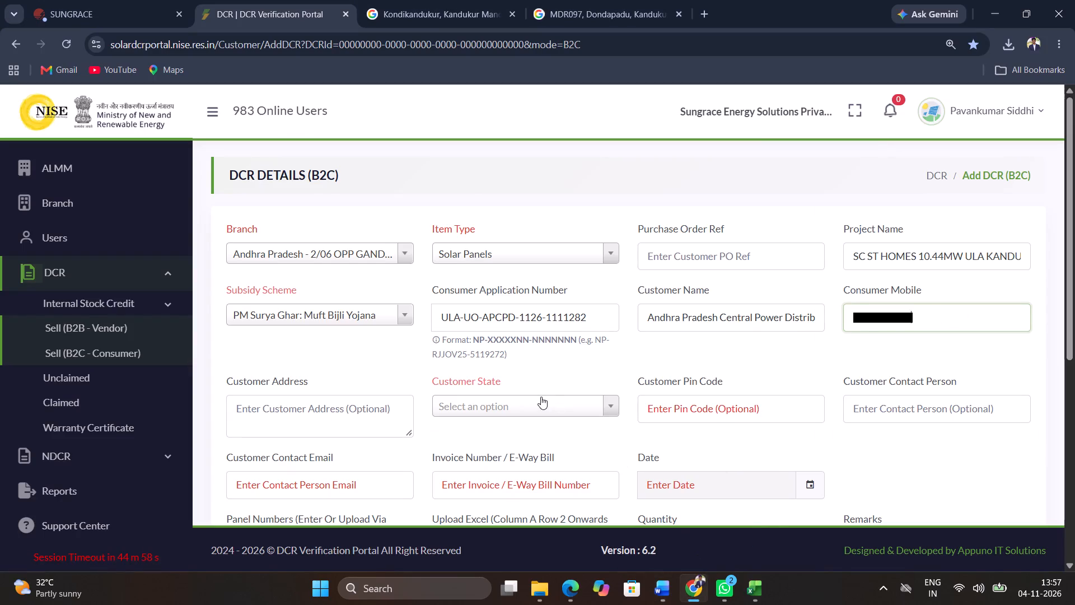
Set the Customer State to Andhra Pradesh (37).
scroll(541, 397, down, 2)
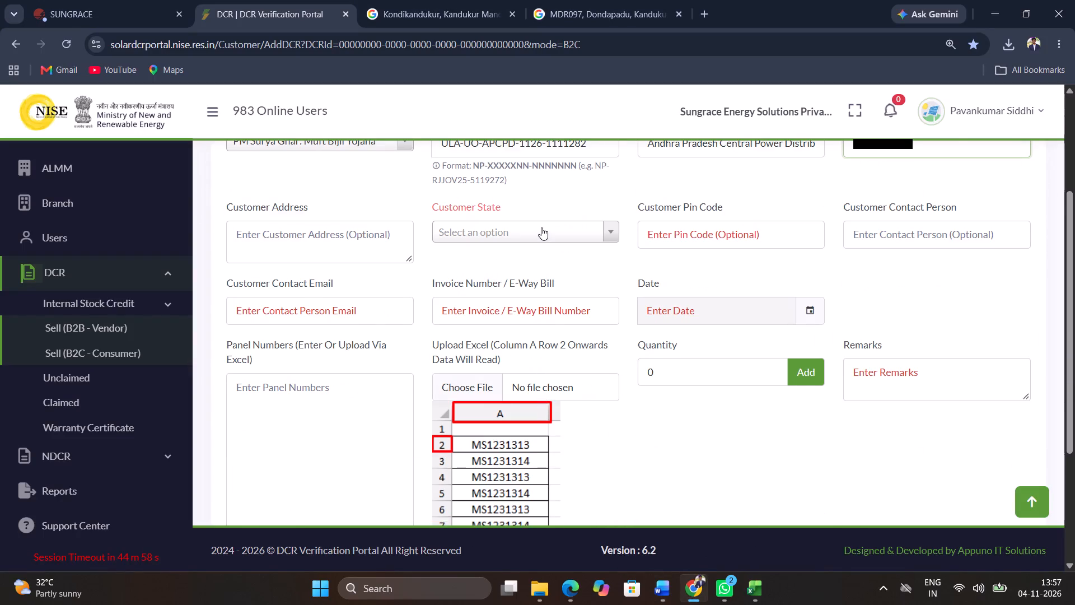
click(541, 227)
click(512, 325)
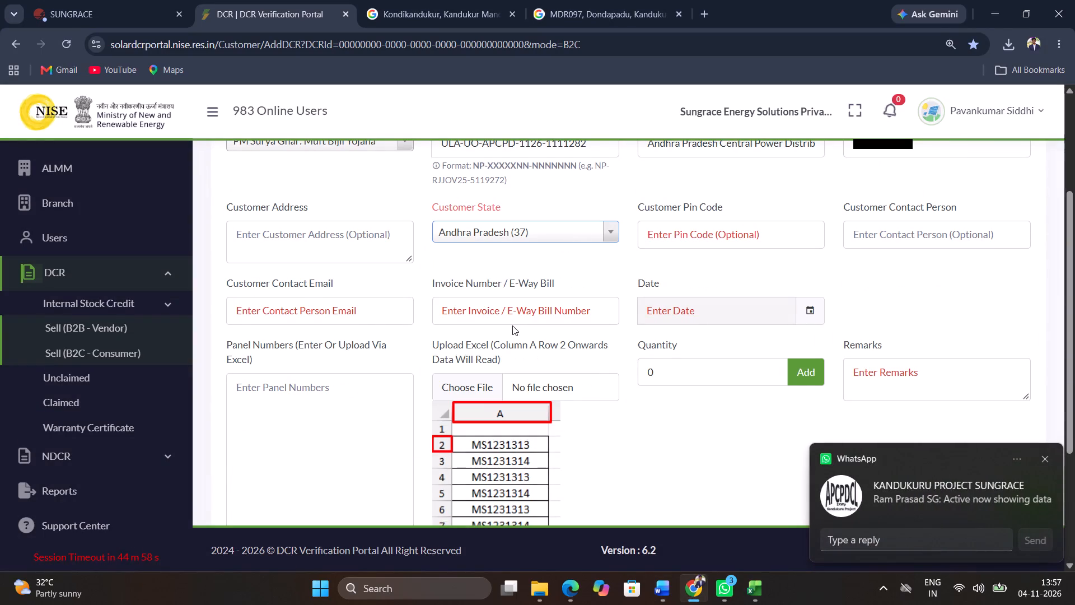
Copy the contact e-mail address from the Word details document into the DCR form's Customer Contact Email.
click(370, 314)
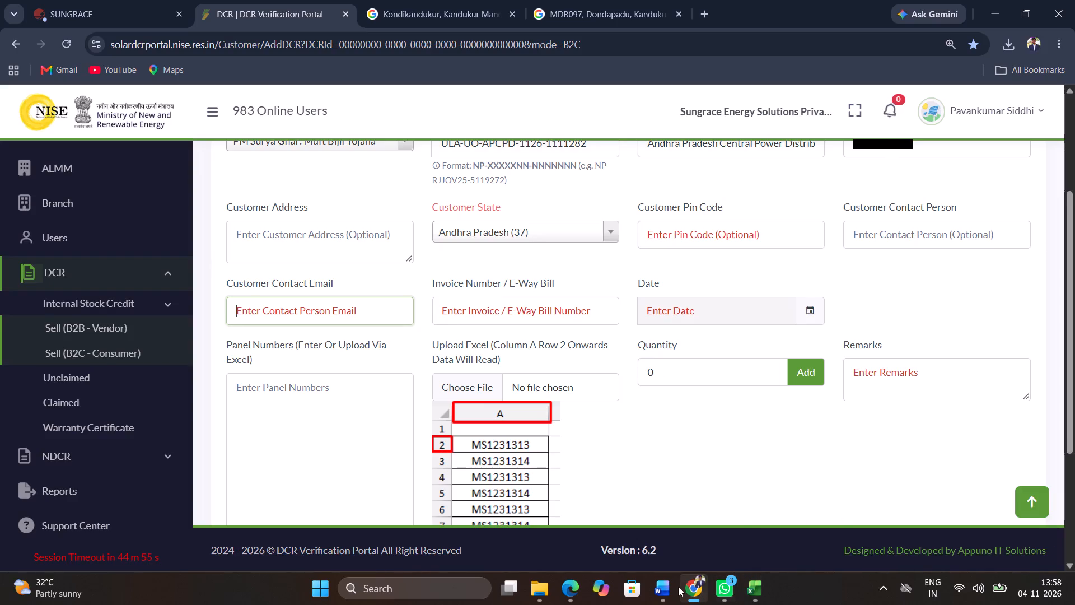
click(668, 552)
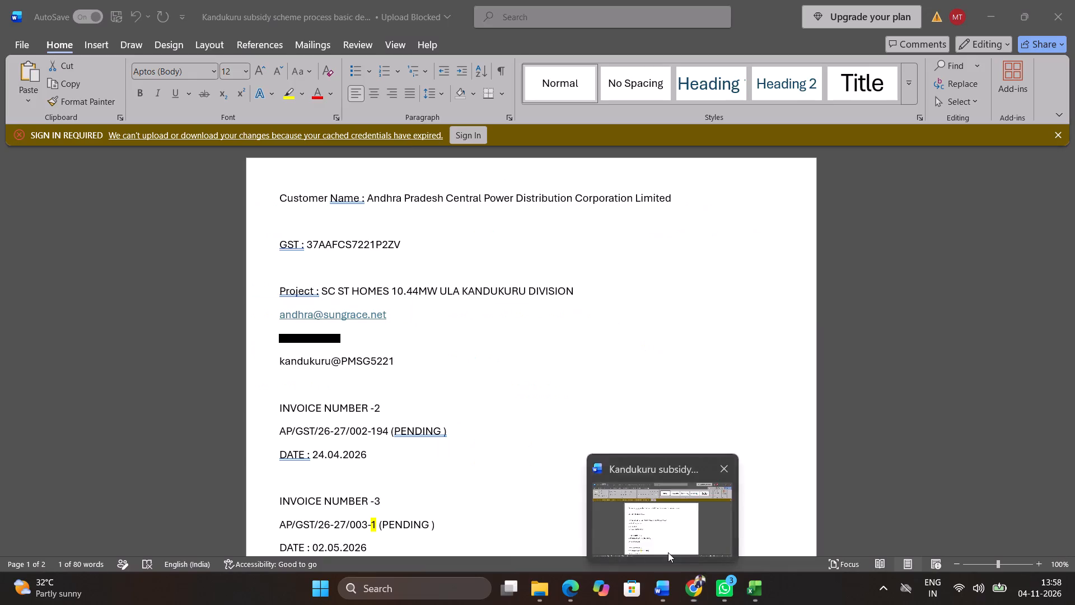
drag(399, 315, 281, 313)
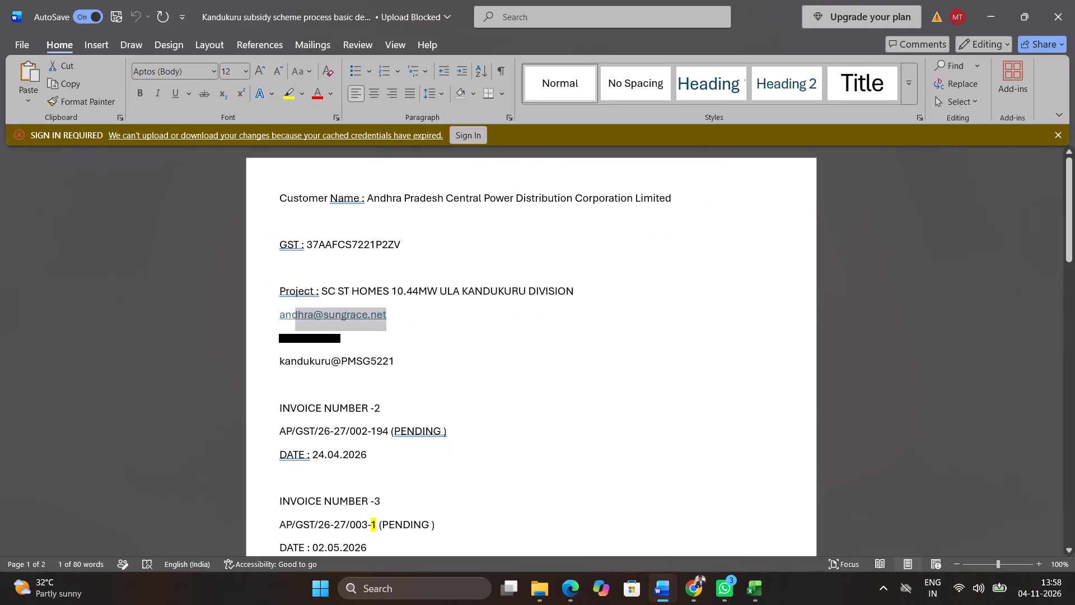
drag(281, 313, 265, 313)
key(ctrl+c)
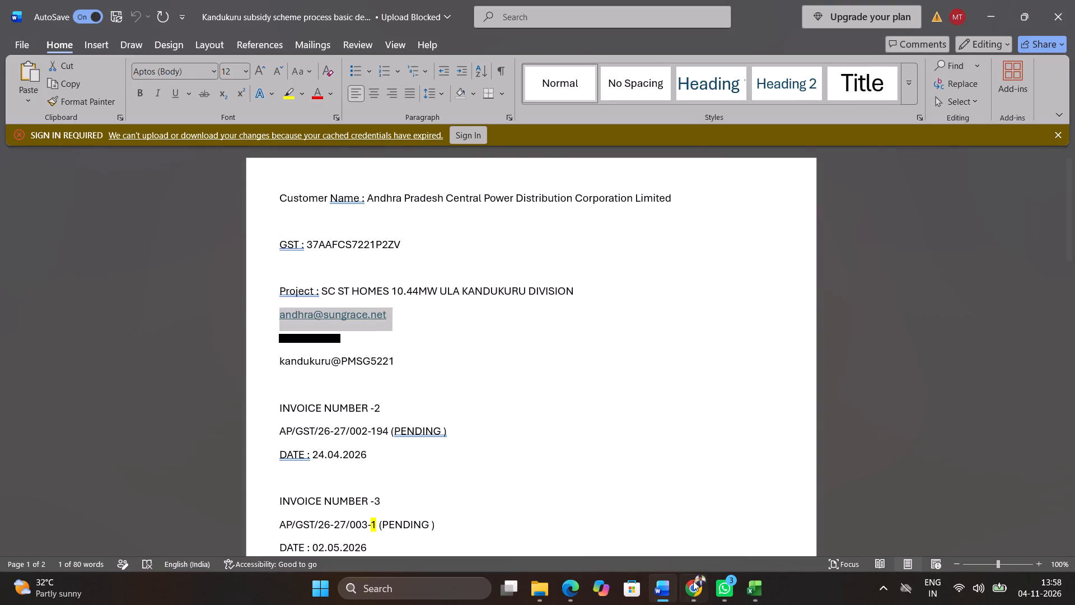
click(705, 534)
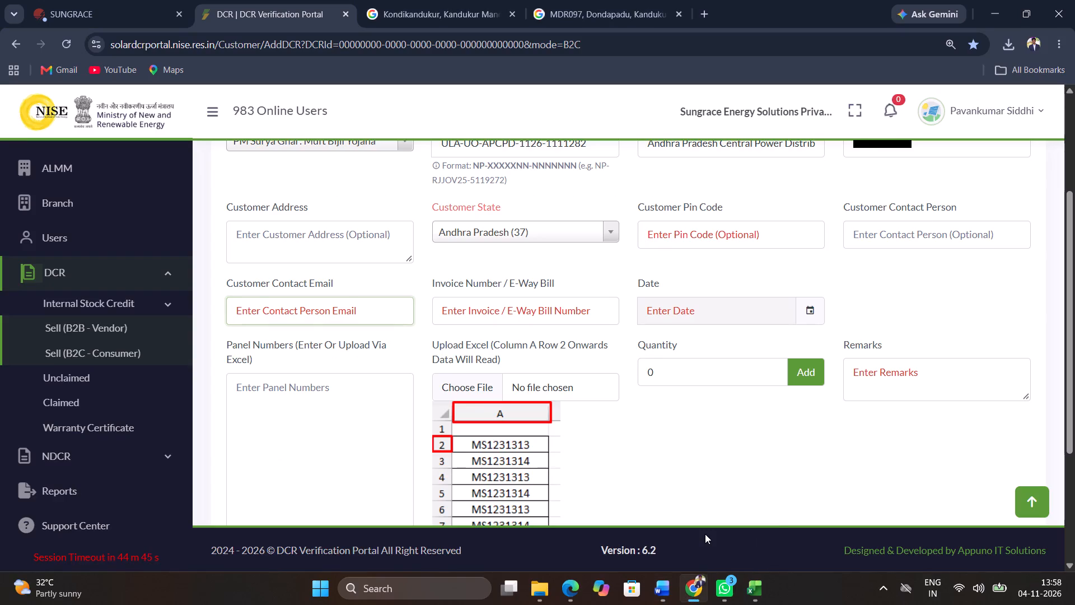
key(ctrl+v)
Copy the invoice number 9 prefix AP/GST/26-27/009- from the Word document into the DCR form's Invoice Number / E-Way Bill field.
click(591, 310)
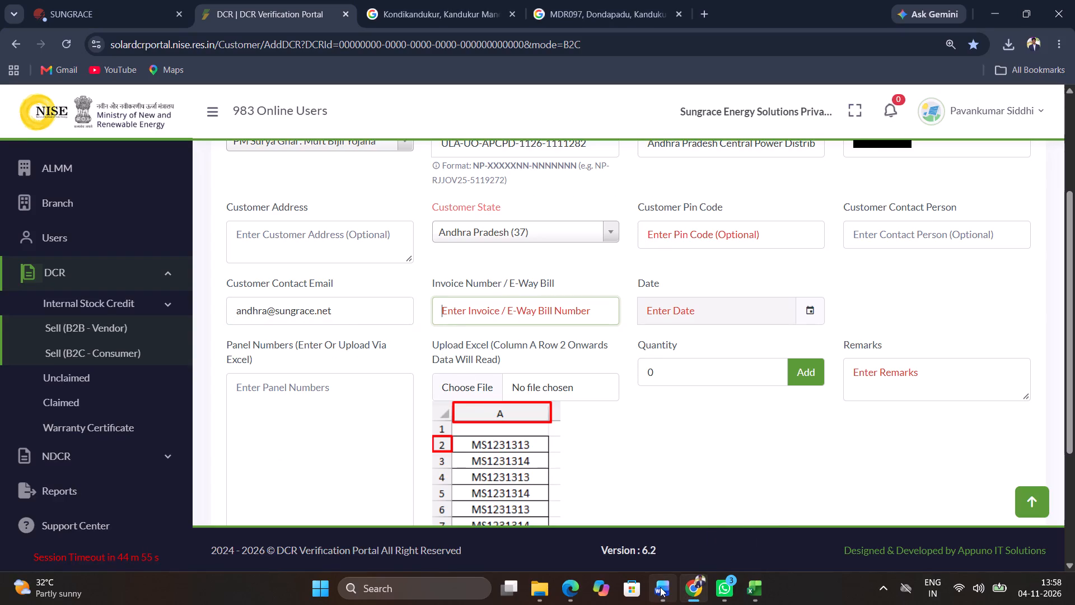
click(666, 519)
scroll(468, 418, down, 6)
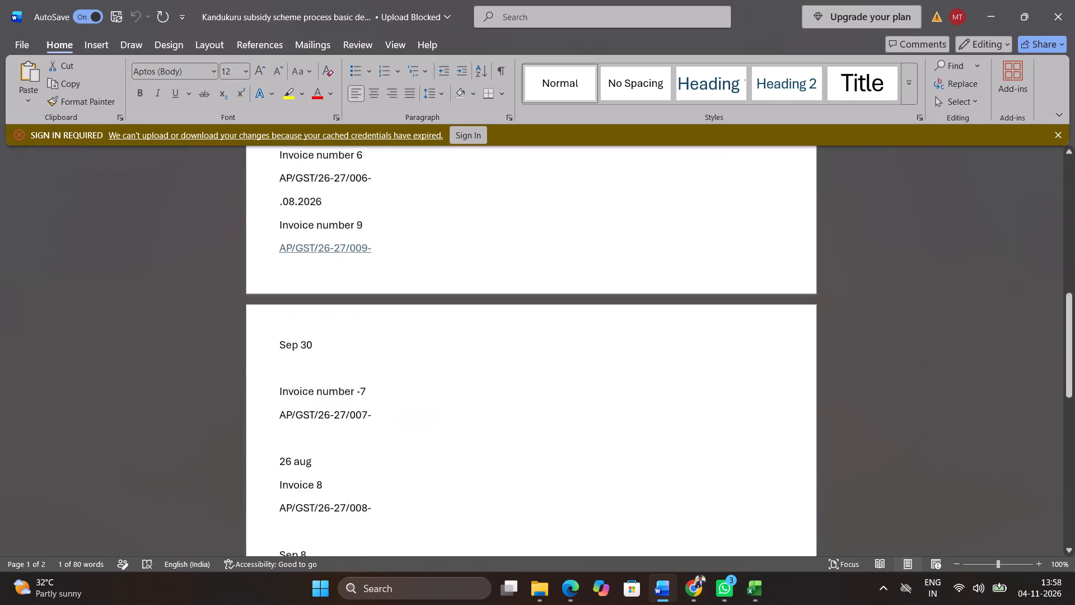
scroll(468, 418, up, 5)
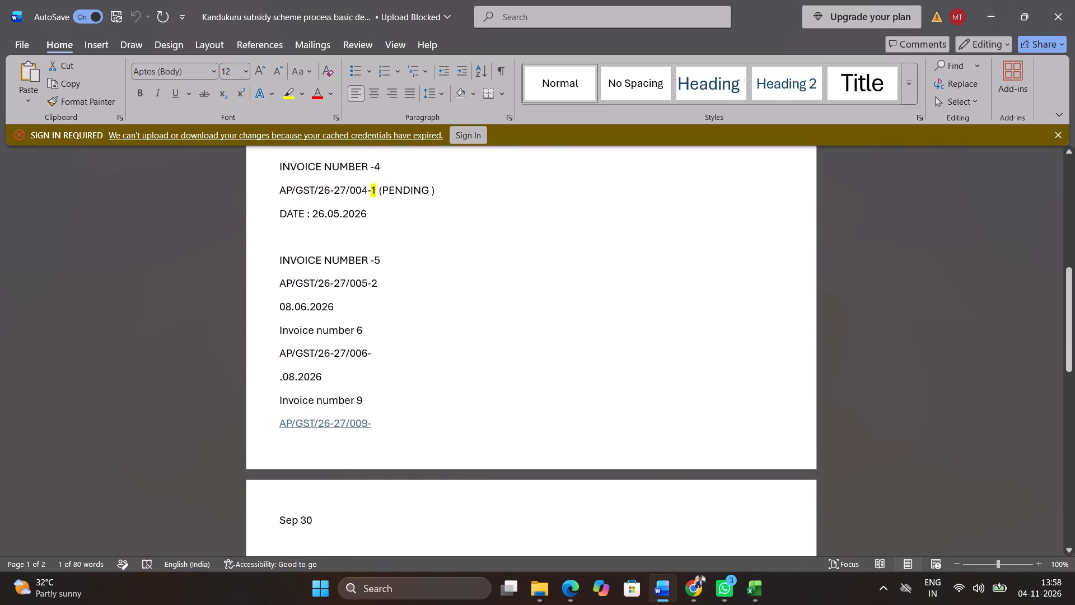
drag(387, 426, 270, 432)
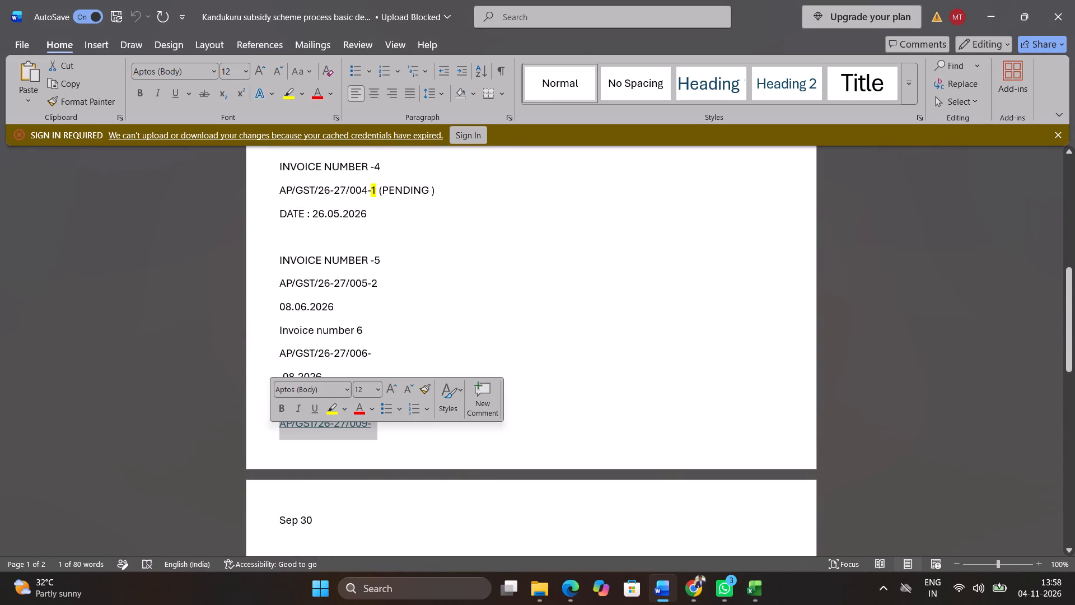
key(ctrl+c)
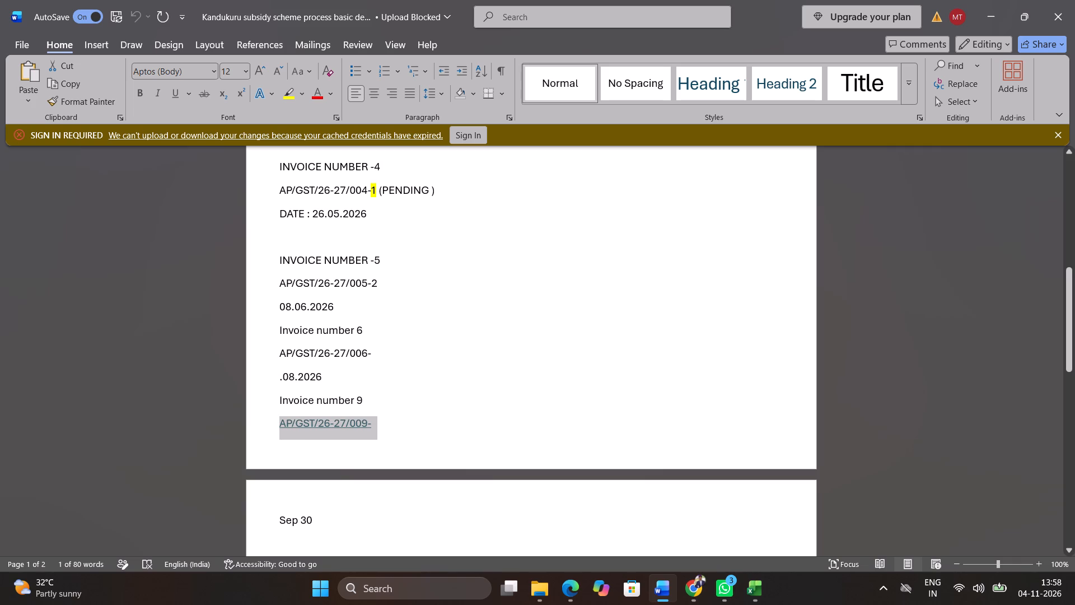
click(692, 535)
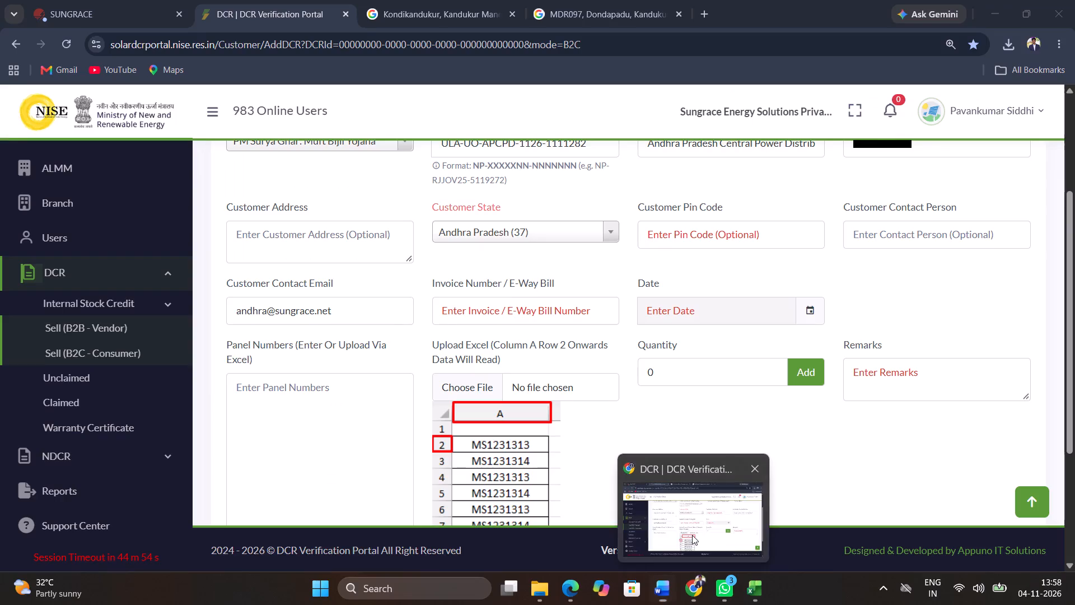
key(ctrl+v)
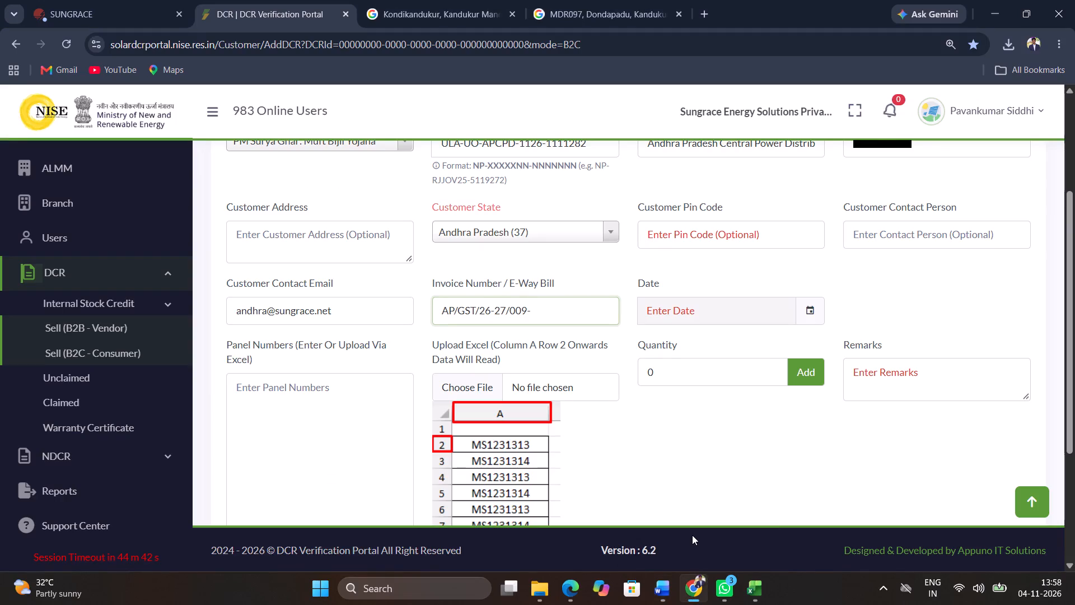
Change the Invoice Number / E-Way Bill value to AP/GST/26-27/010-102.
key(Left)
key(BackSpace)
key(BackSpace)
text(10)
key(Right)
text(102)
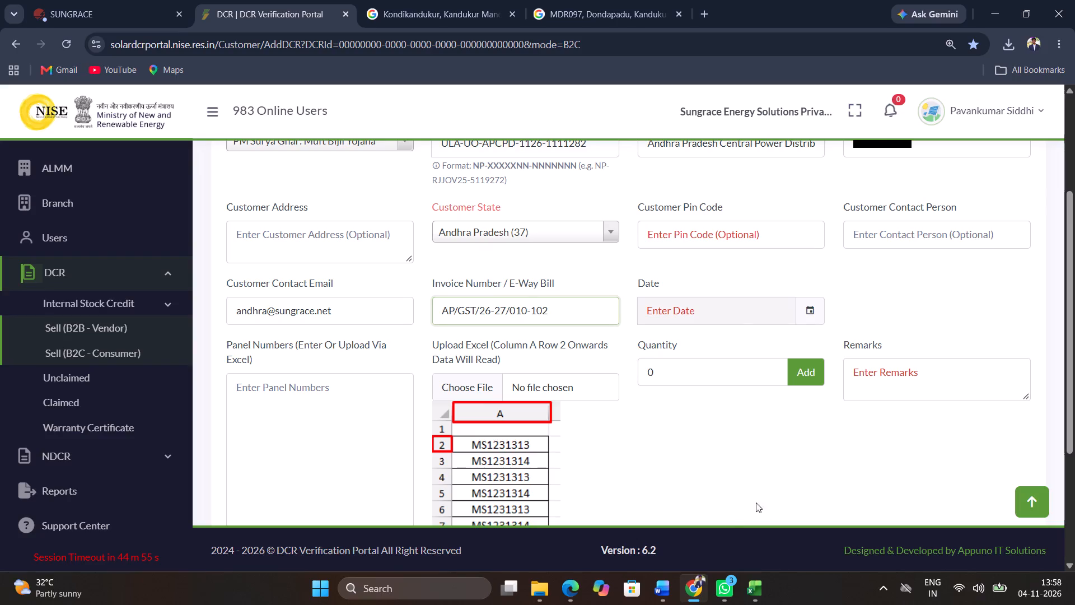
Set the DCR form's Date to 22-Oct-2026.
click(742, 317)
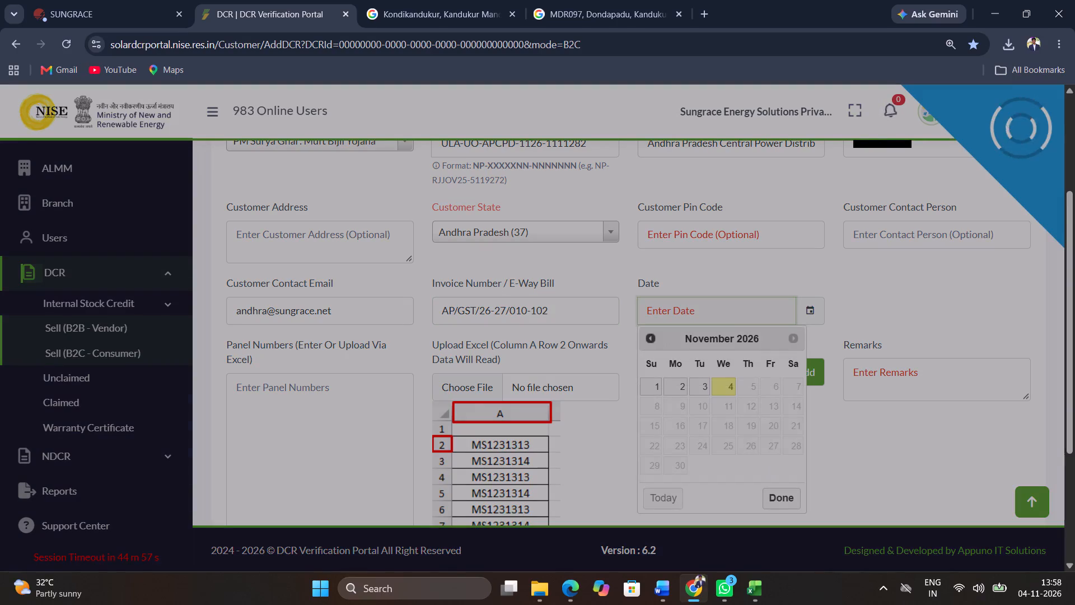
click(652, 338)
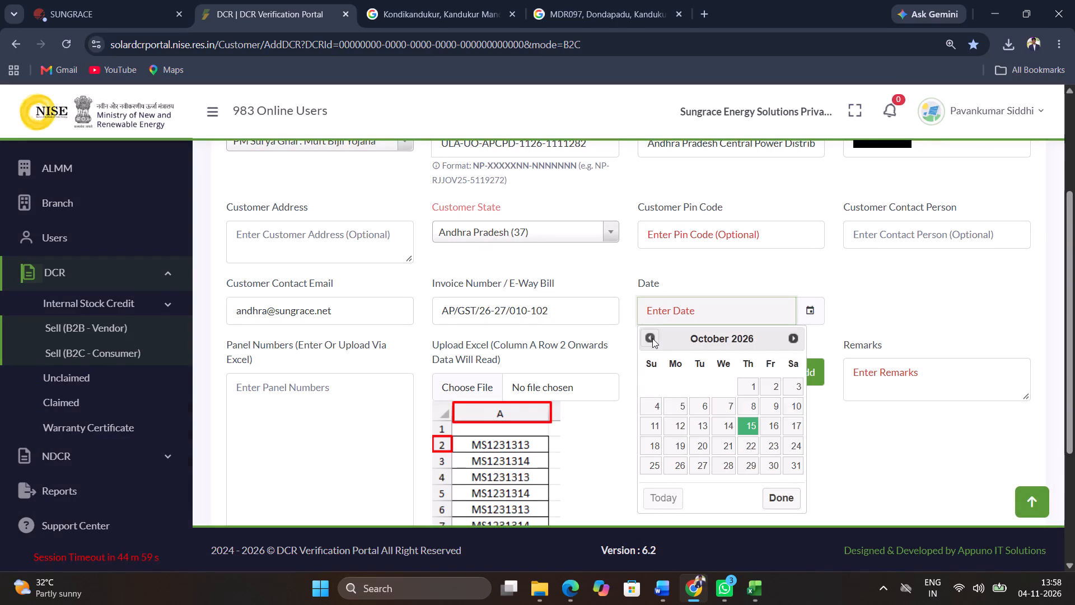
click(746, 435)
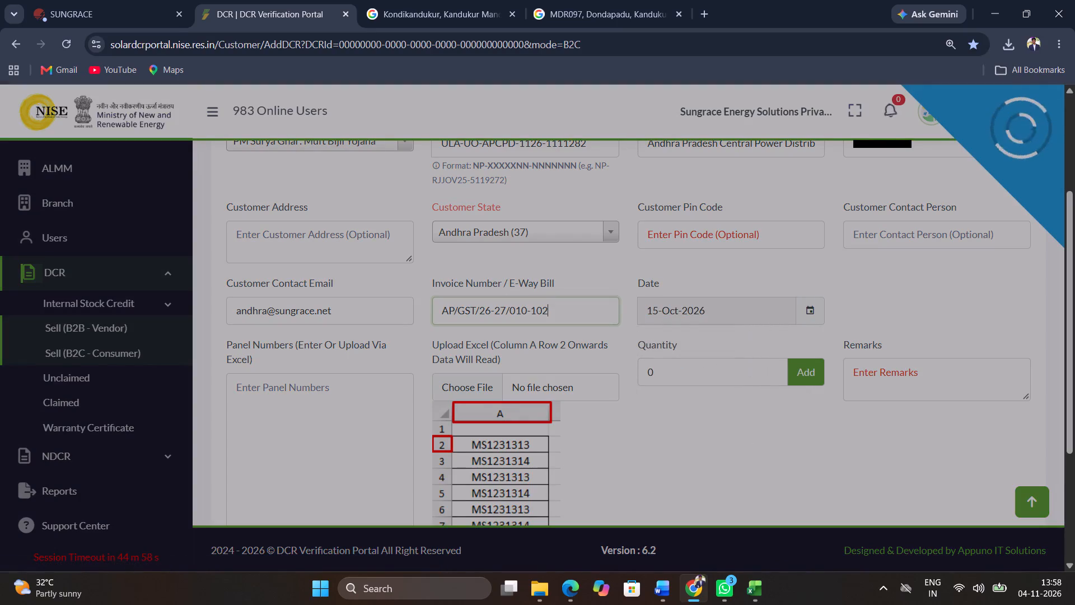
click(746, 314)
click(746, 442)
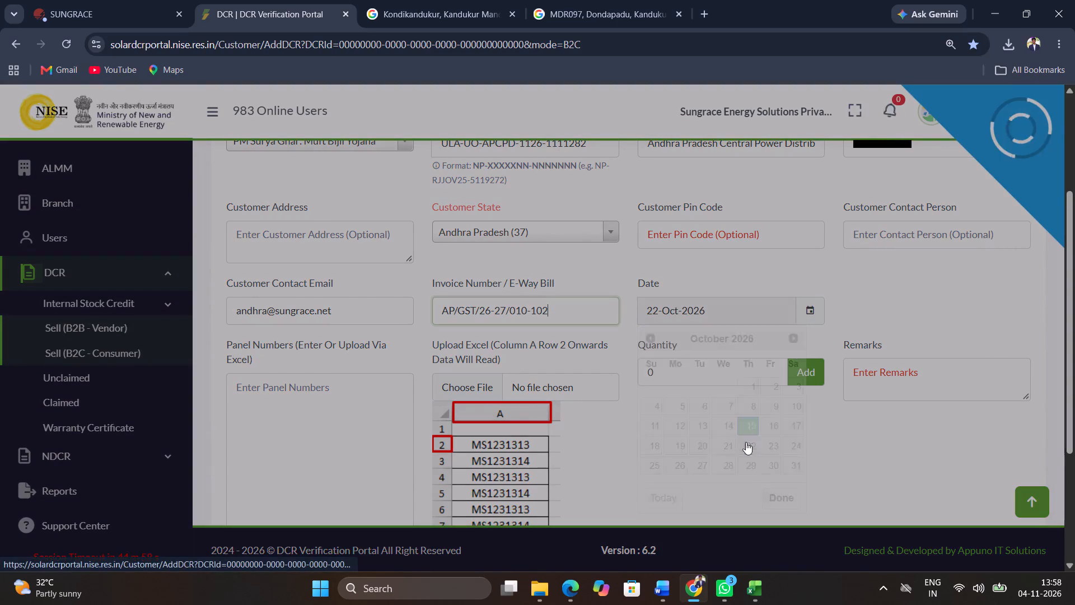
click(295, 478)
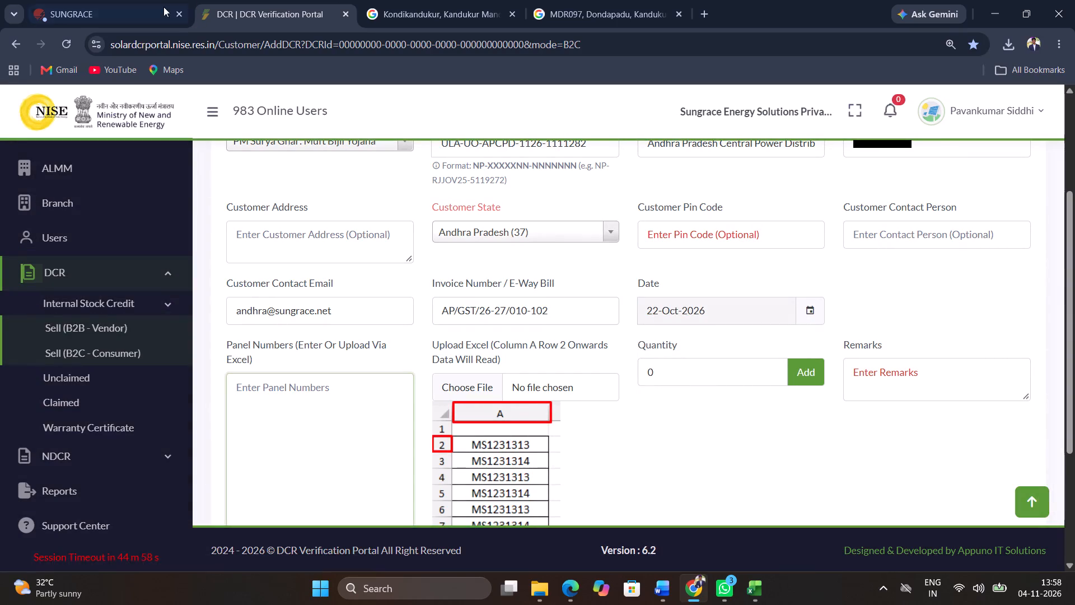
click(142, 0)
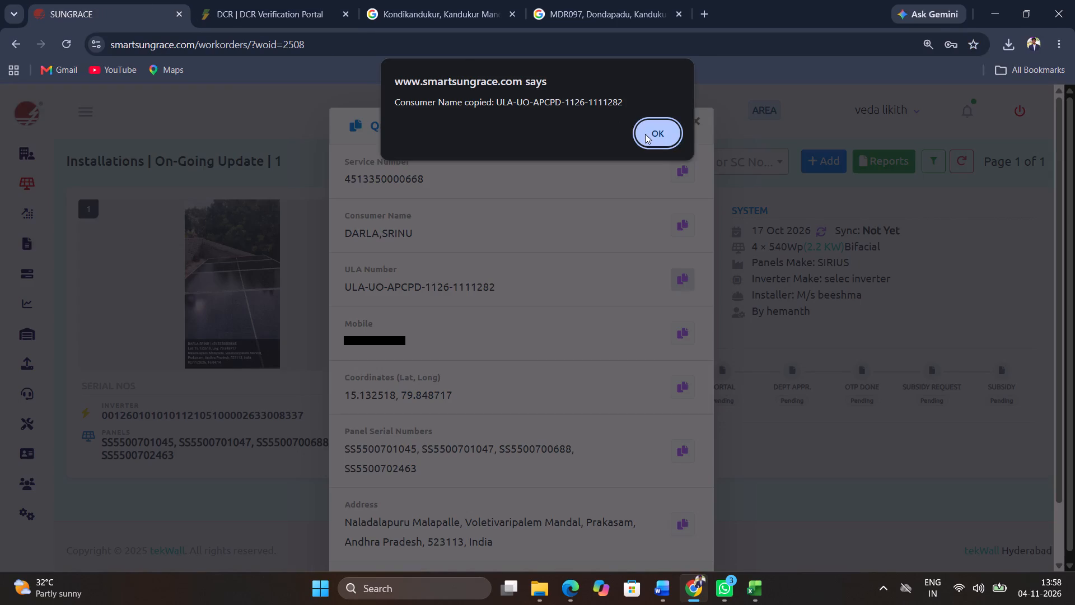
click(646, 134)
click(679, 444)
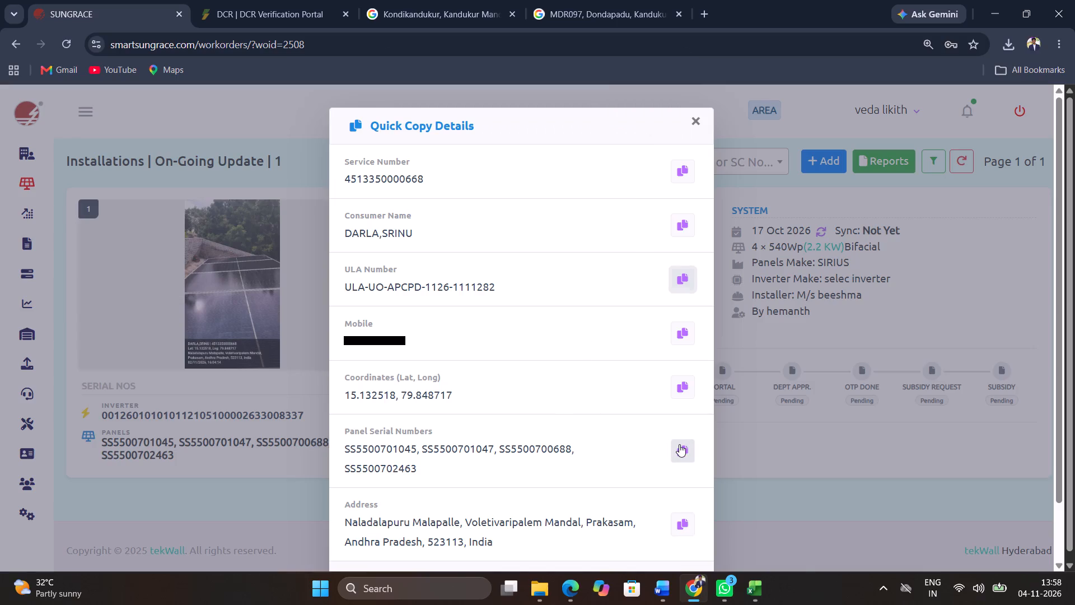
click(287, 3)
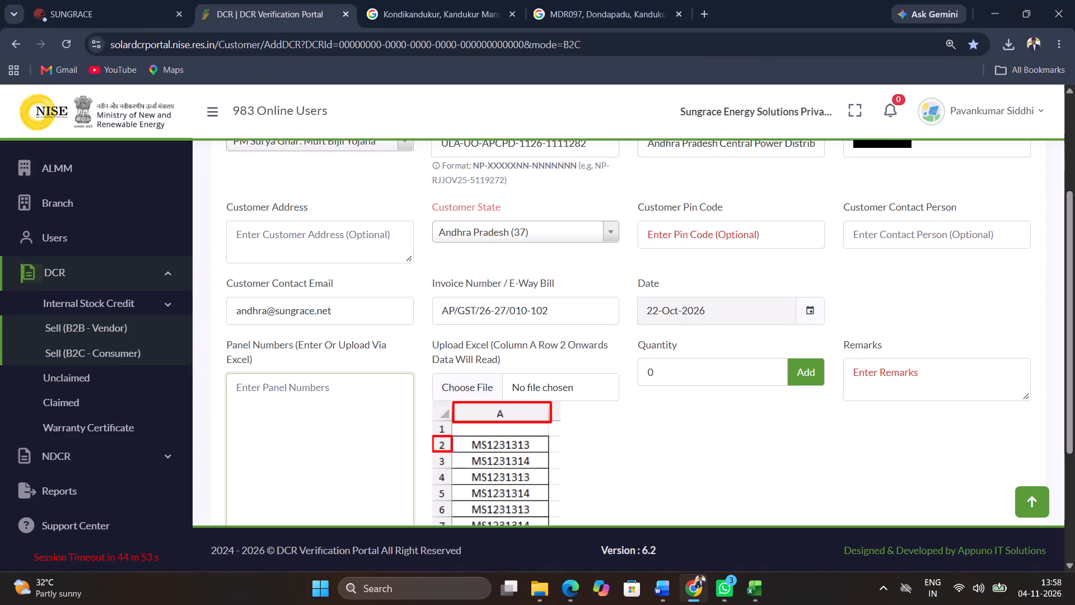
key(ctrl+v)
key(Left)
key(Left)
key(Left)
key(Left)
key(Left)
key(Left)
key(Left)
key(Left)
key(Left)
key(Left)
key(Left)
key(Left)
key(Left)
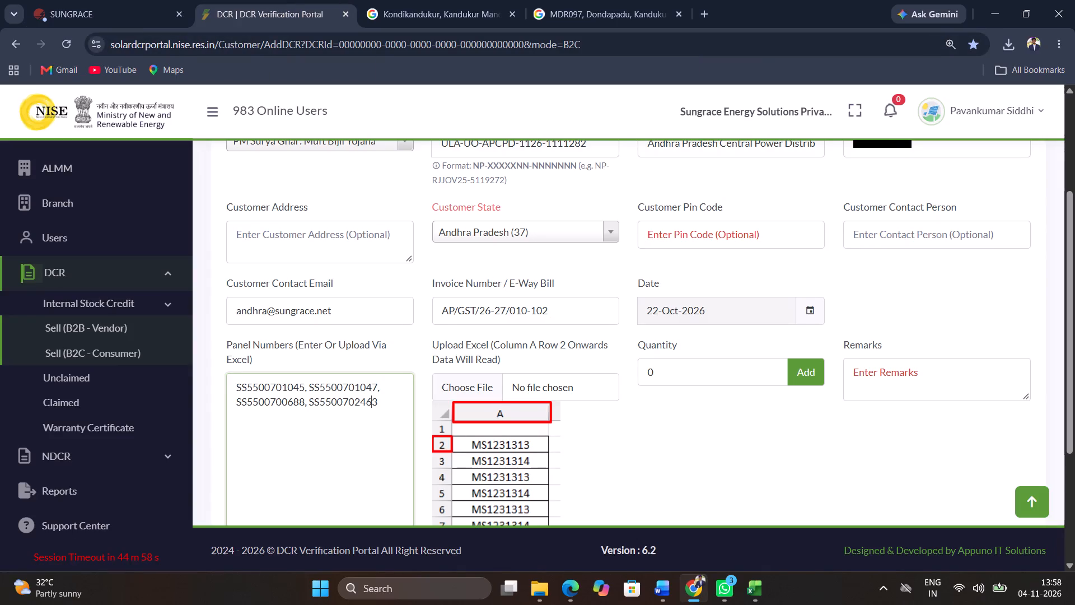
key(Right)
key(BackSpace)
key(BackSpace)
key(Return)
key(Up)
key(Up)
key(Up)
key(Up)
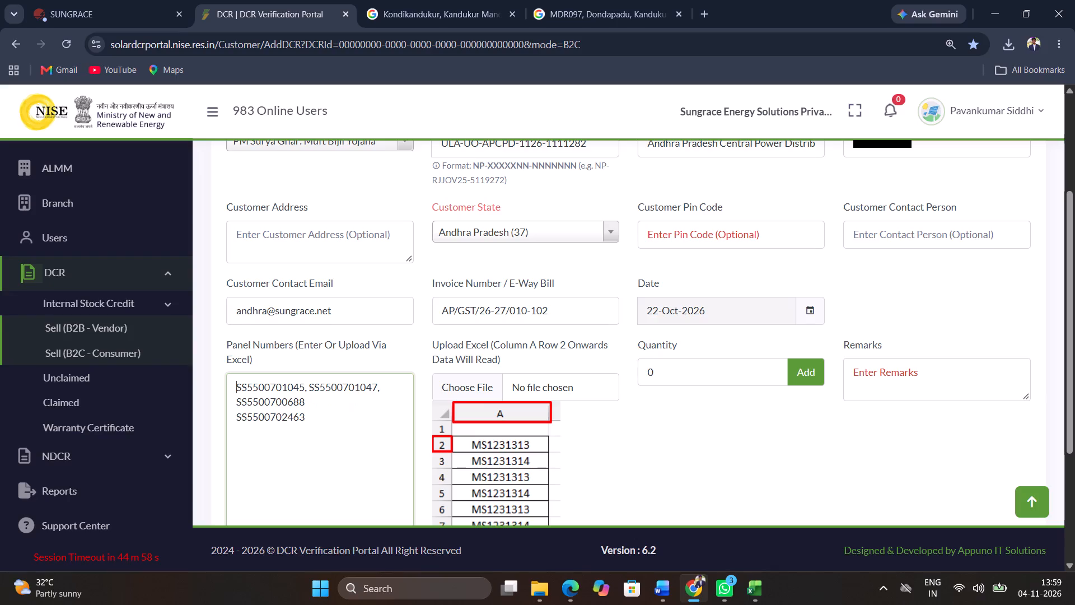
key(Right)
key(Right)
key(Right)
key(Right)
key(Right)
key(Right)
key(Right)
key(Right)
key(Right)
key(Right)
key(Right)
key(Right)
key(Right)
key(Right)
key(BackSpace)
key(BackSpace)
key(Return)
key(Right)
key(Right)
key(Right)
key(Right)
key(Right)
key(Right)
key(Right)
key(Right)
key(Right)
key(Right)
key(Right)
key(Right)
key(Right)
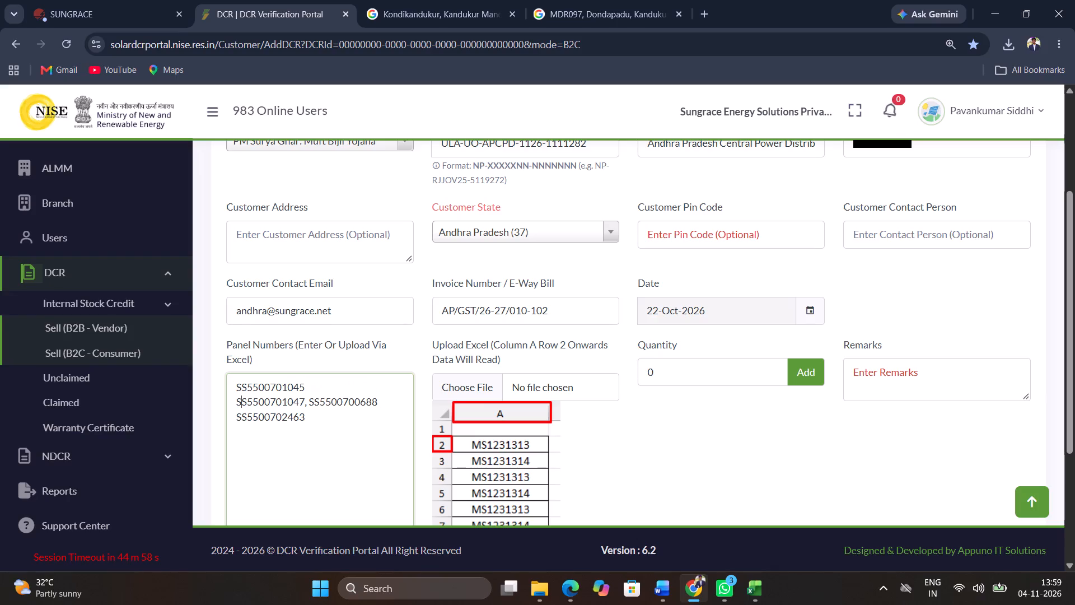
key(Right)
key(BackSpace)
key(BackSpace)
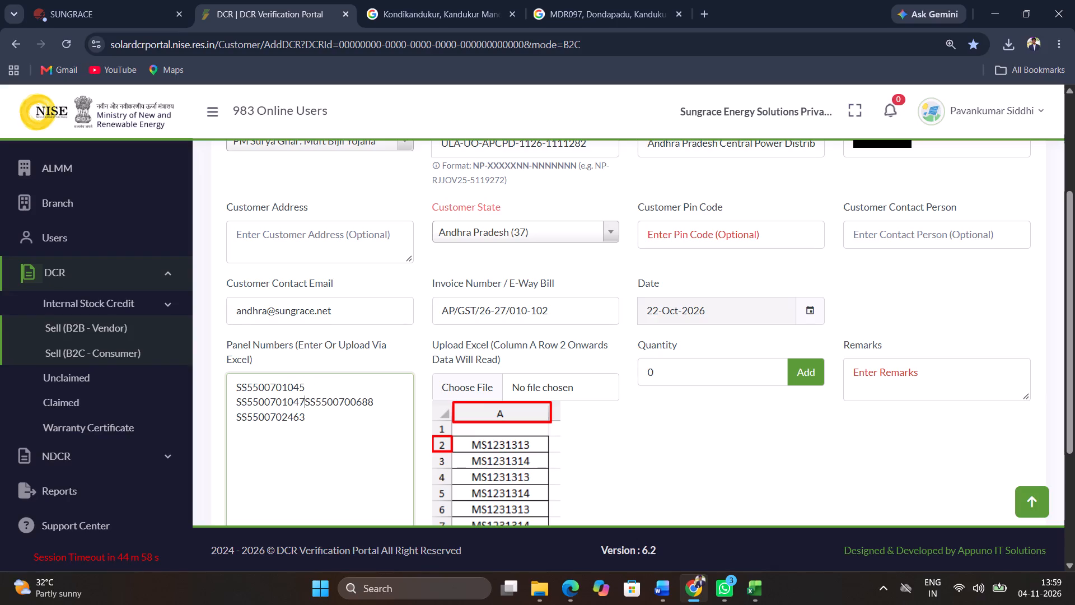
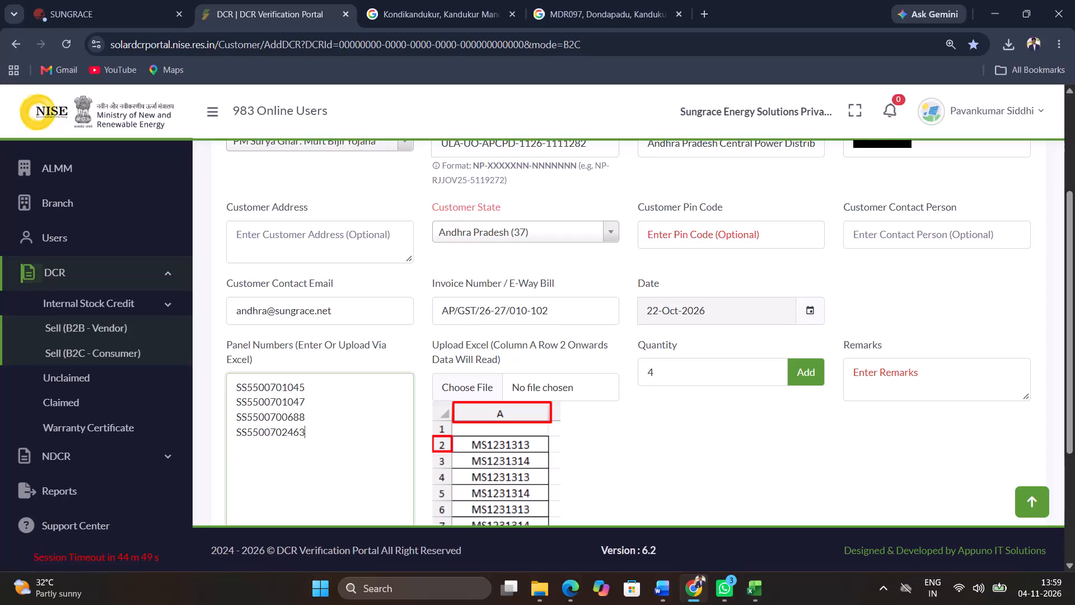
Clear all the serial numbers entered in the DCR form's Panel Numbers field.
key(BackSpace)
key(BackSpace)
key(BackSpace)
key(BackSpace)
key(BackSpace)
key(BackSpace)
key(BackSpace)
key(BackSpace)
key(BackSpace)
key(BackSpace)
key(BackSpace)
key(BackSpace)
key(BackSpace)
key(BackSpace)
key(BackSpace)
key(BackSpace)
key(BackSpace)
key(BackSpace)
key(BackSpace)
key(BackSpace)
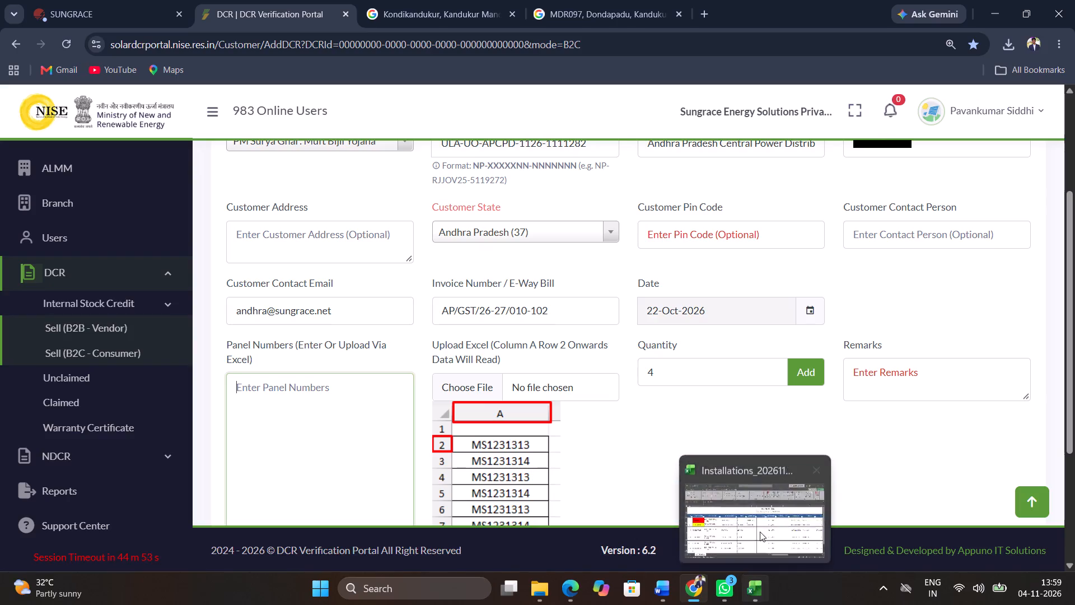
Switch to the Installations_20261104_132601 workbook in Excel.
click(759, 528)
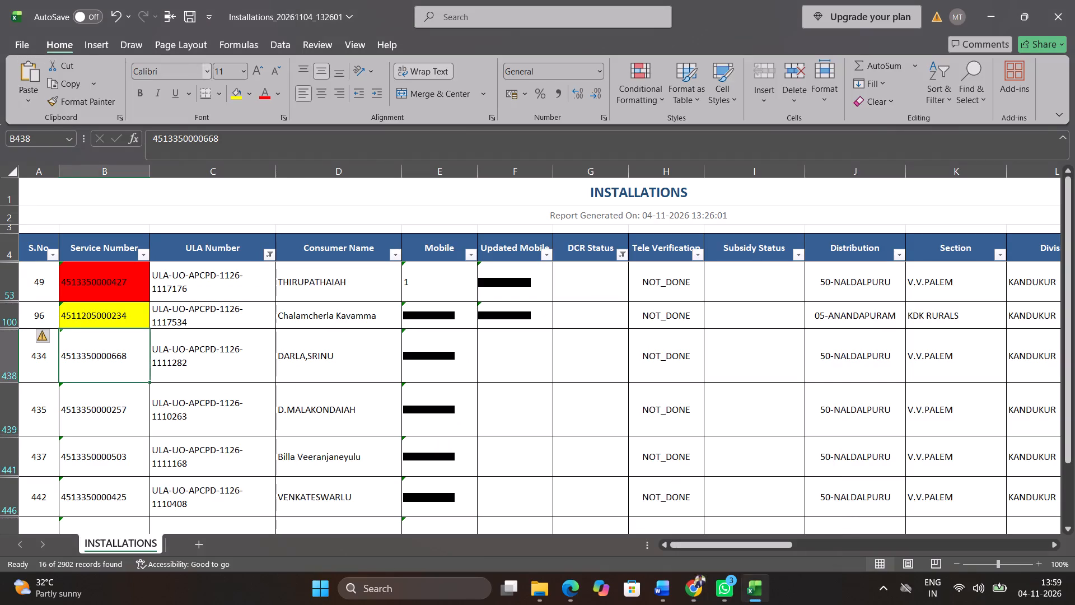
Mark the Service Number cell of S.No 434 with a red fill in the installations list.
click(244, 87)
click(251, 97)
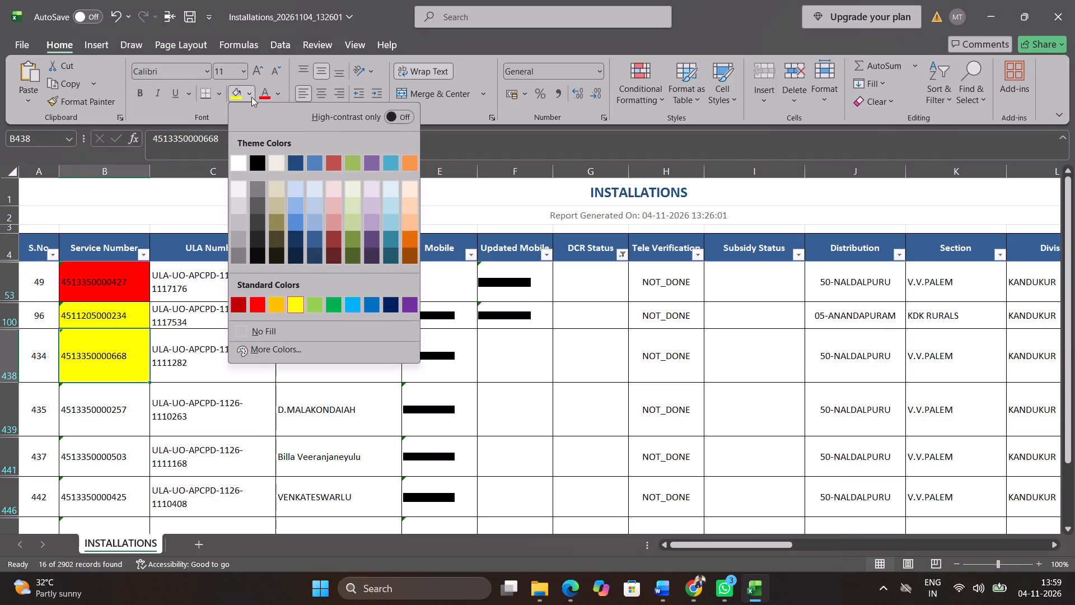
click(254, 300)
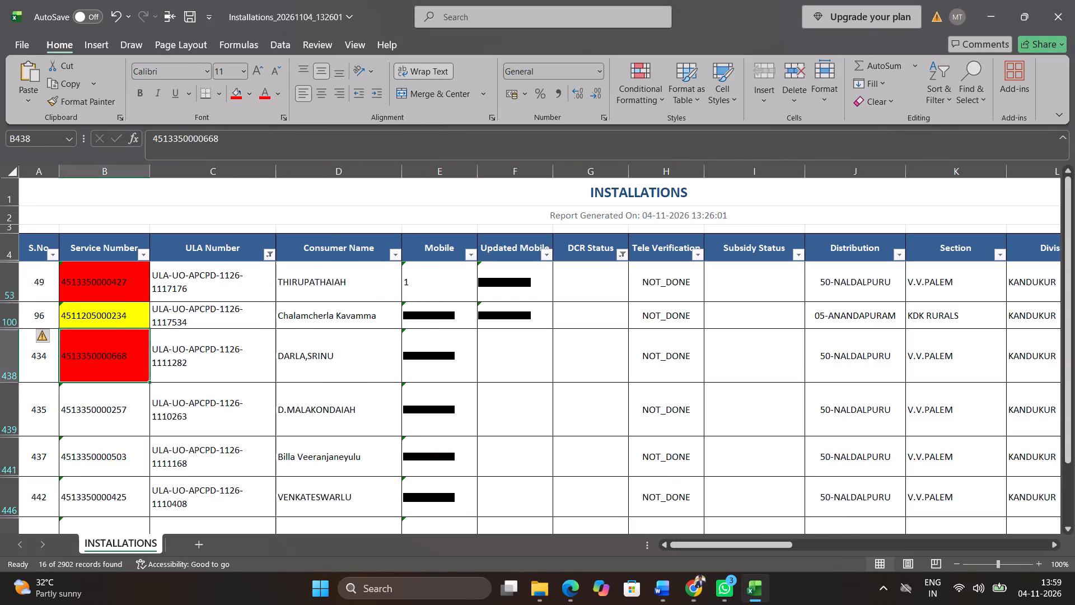
Copy the service number of S.No 435, the next unmarked consumer in the installations list.
key(Down)
key(ctrl+c)
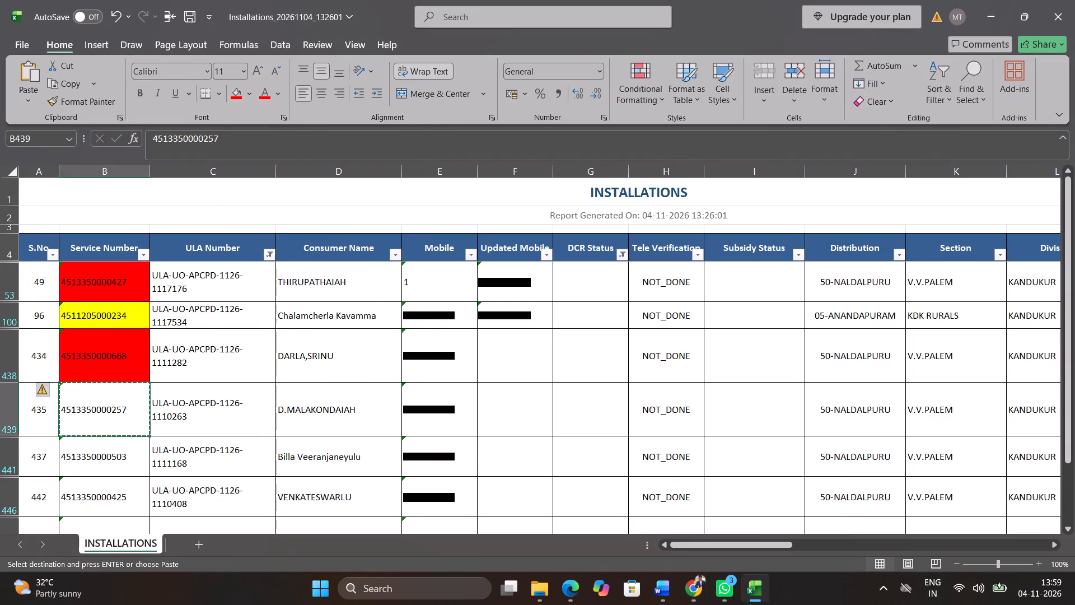
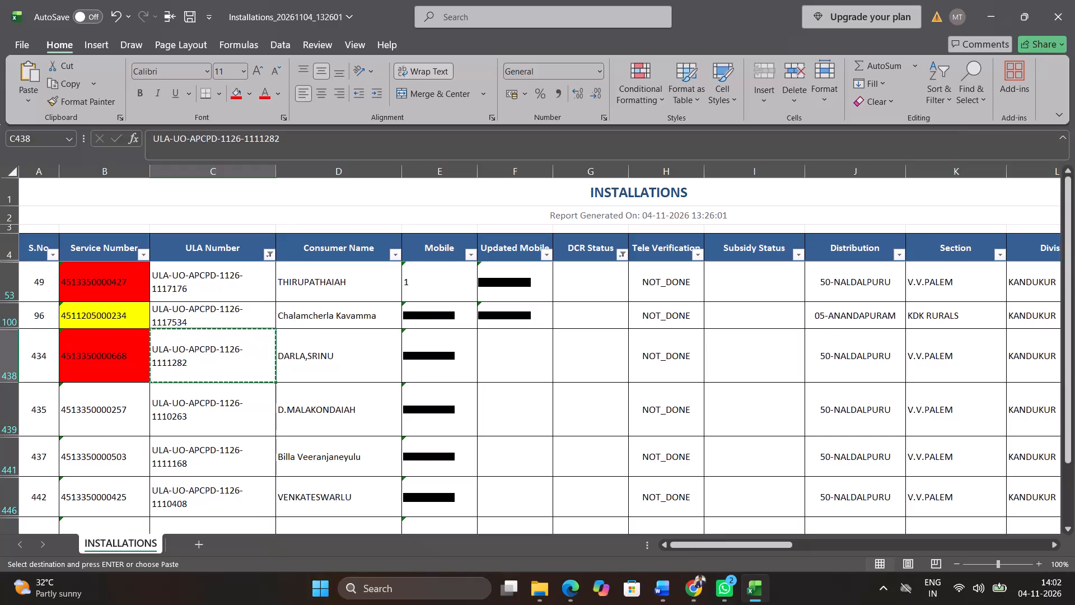
Copy the service number of S.No 435 from the installations list and find that consumer's work order in SUNGRACE.
key(Down)
key(Left)
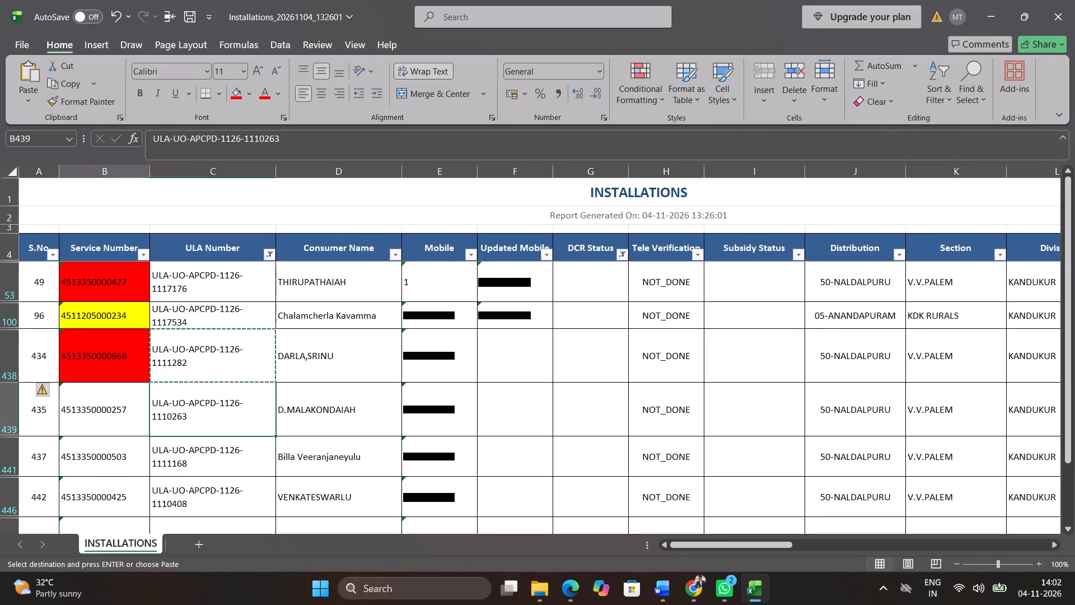
key(ctrl+c)
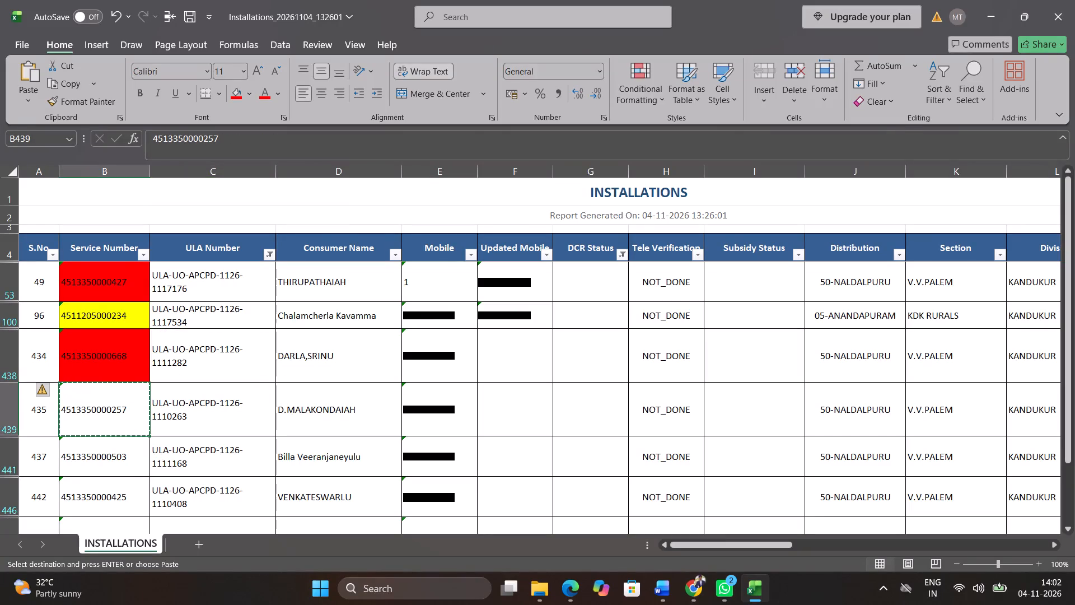
click(689, 502)
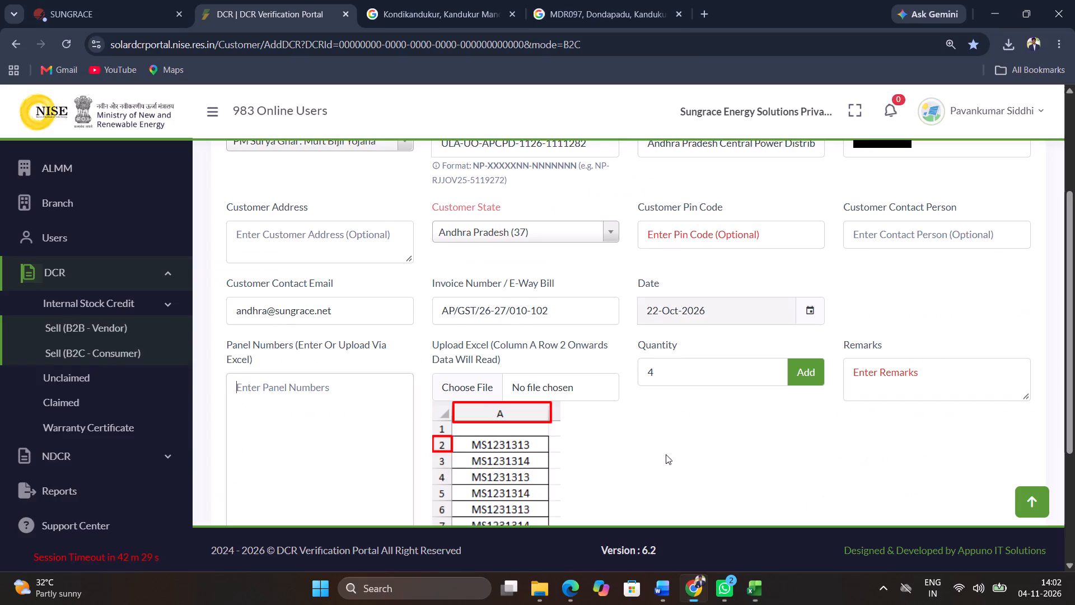
click(97, 0)
click(662, 147)
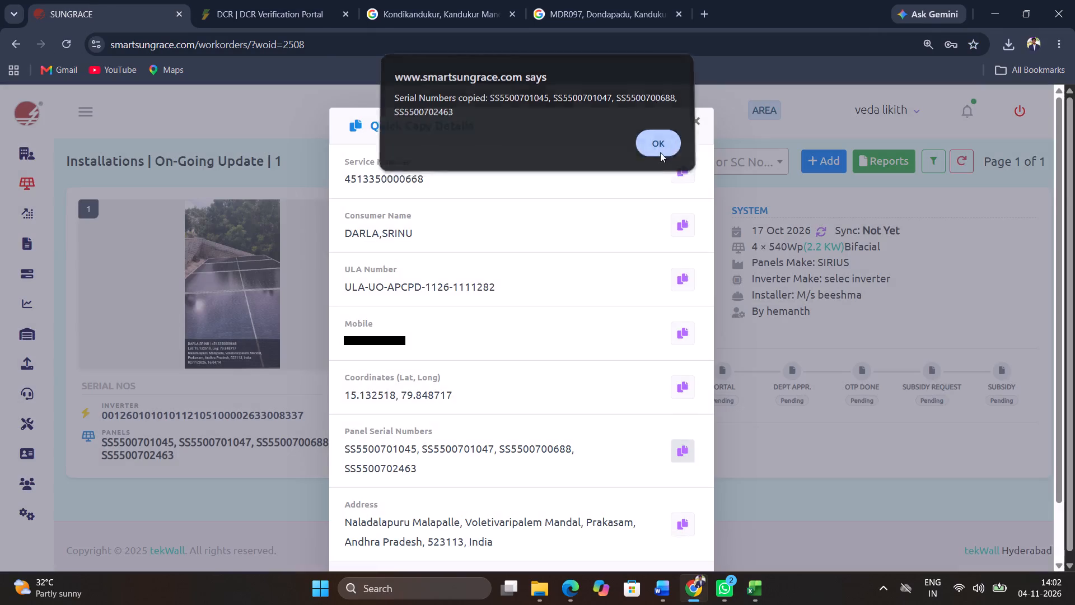
click(682, 119)
click(662, 151)
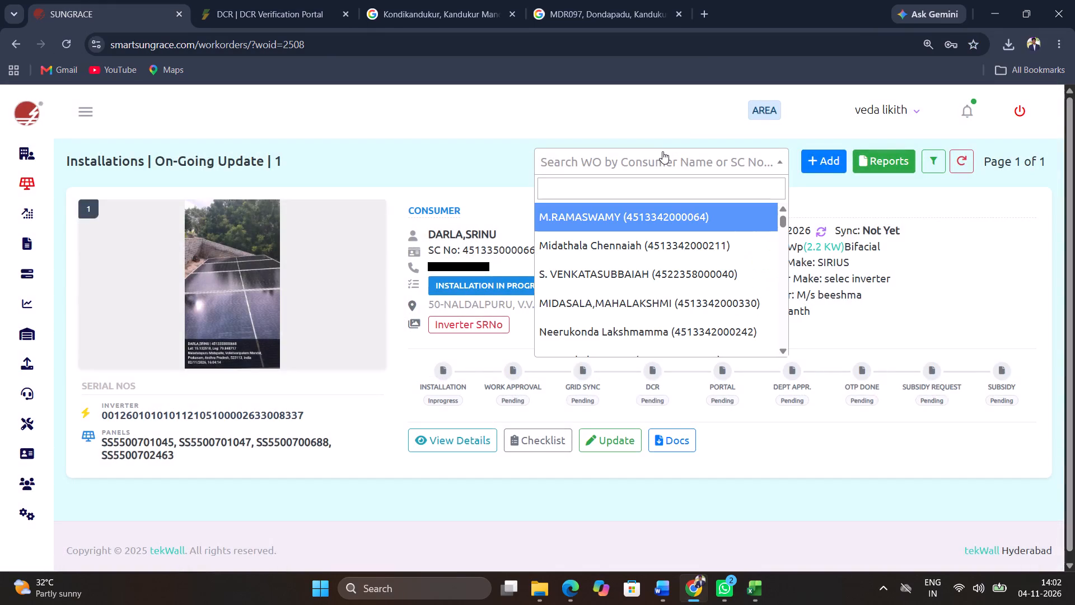
key(ctrl+v)
key(Return)
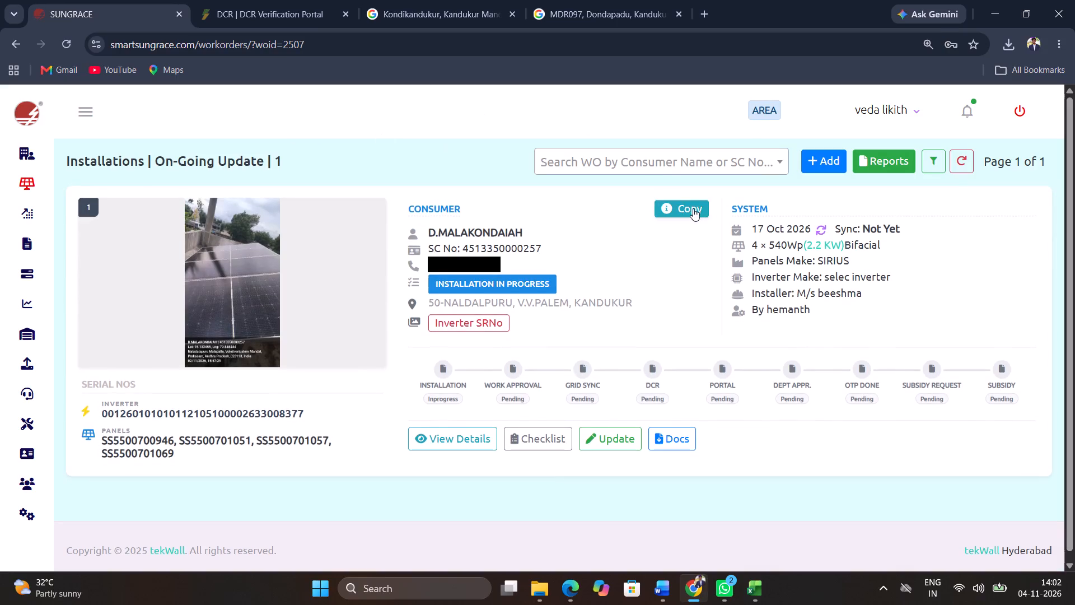
click(693, 209)
click(673, 275)
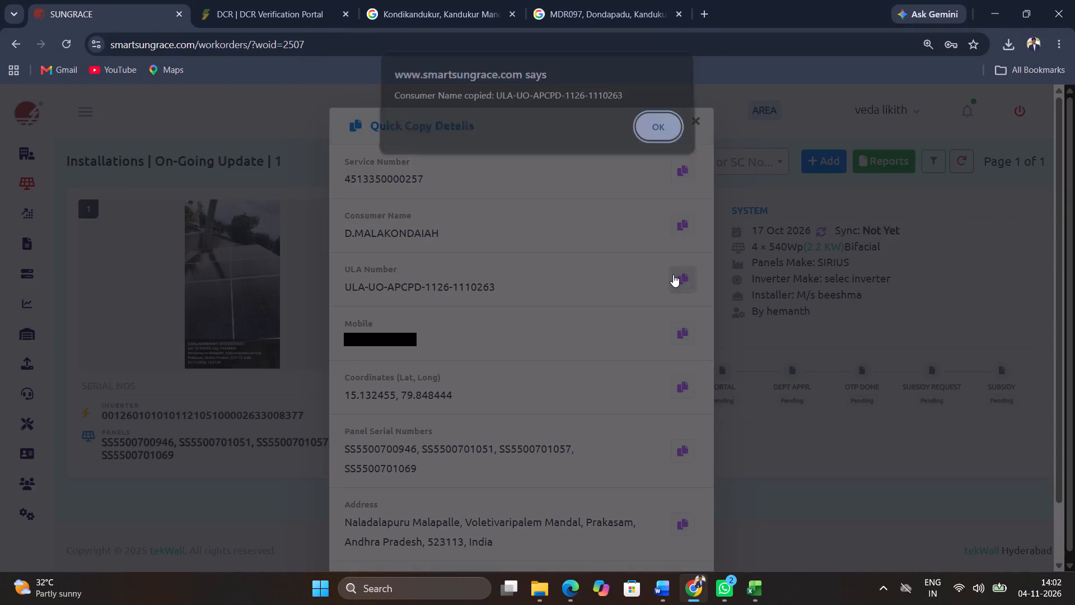
click(349, 0)
scroll(512, 230, up, 4)
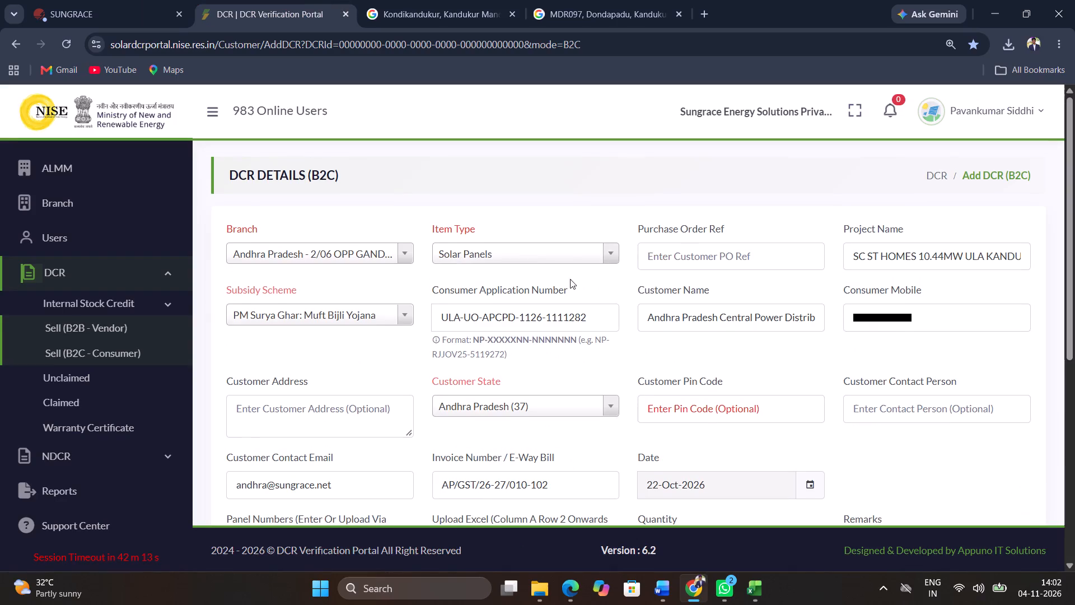
click(607, 320)
key(BackSpace)
key(BackSpace)
key(BackSpace)
key(BackSpace)
key(BackSpace)
key(BackSpace)
key(BackSpace)
key(BackSpace)
key(BackSpace)
key(BackSpace)
key(BackSpace)
key(BackSpace)
key(BackSpace)
key(BackSpace)
key(BackSpace)
key(BackSpace)
key(BackSpace)
key(BackSpace)
key(BackSpace)
key(BackSpace)
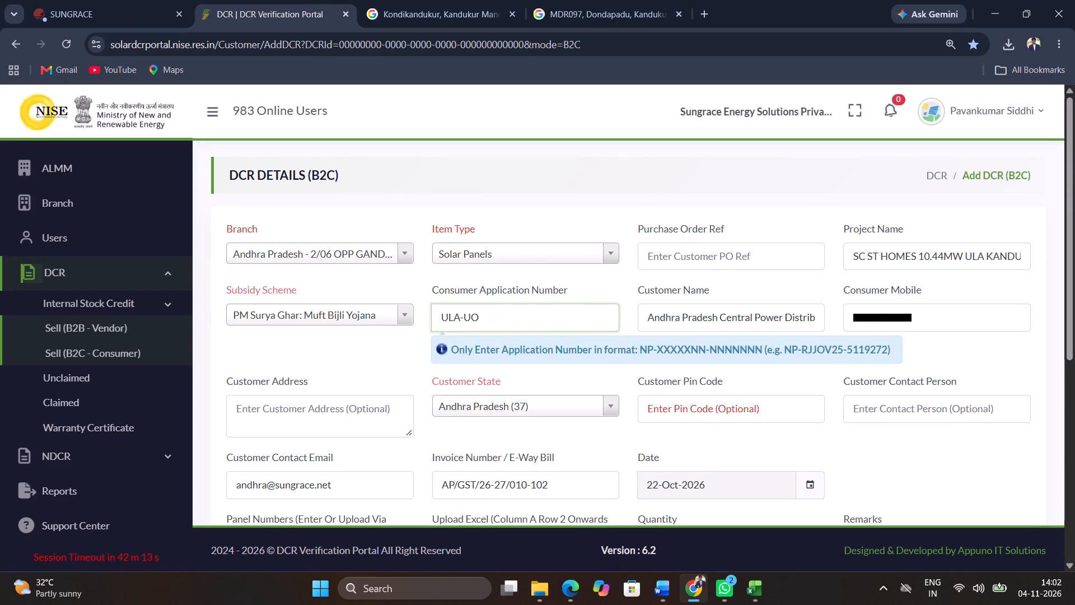
key(ctrl+v)
Copy the consumer's panel serial numbers from SUNGRACE into the Panel Numbers field of the DCR form.
scroll(604, 288, down, 4)
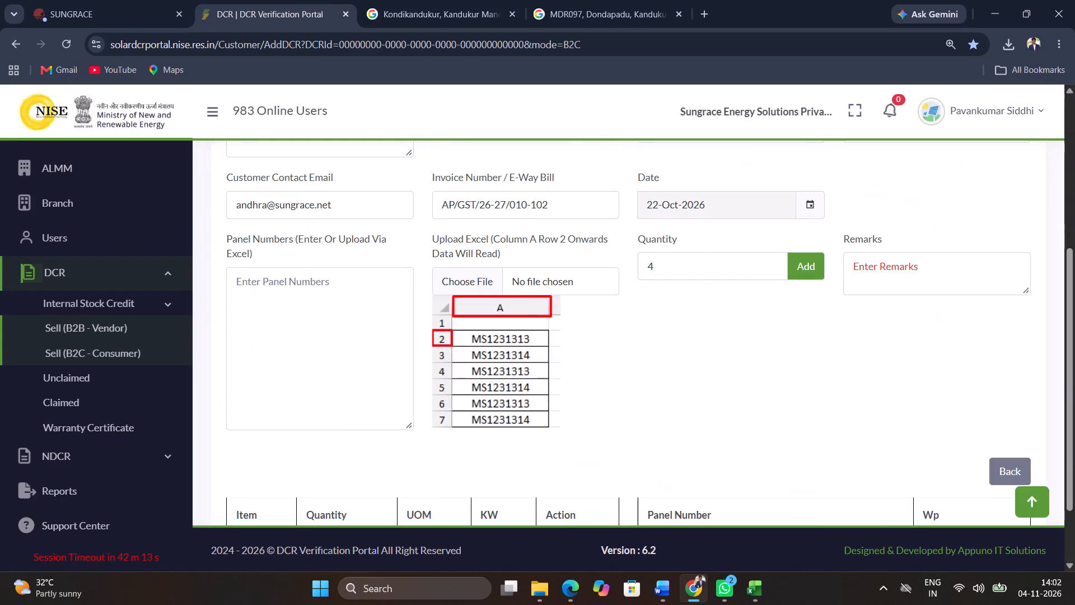
click(353, 343)
click(135, 0)
click(635, 132)
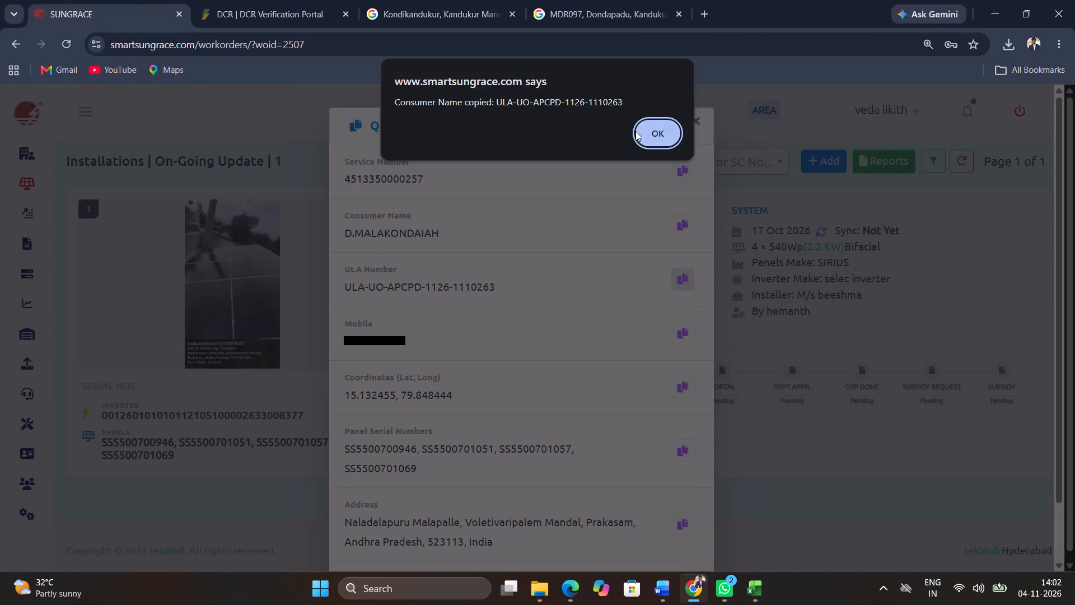
drag(680, 443, 672, 447)
drag(222, 5, 229, 54)
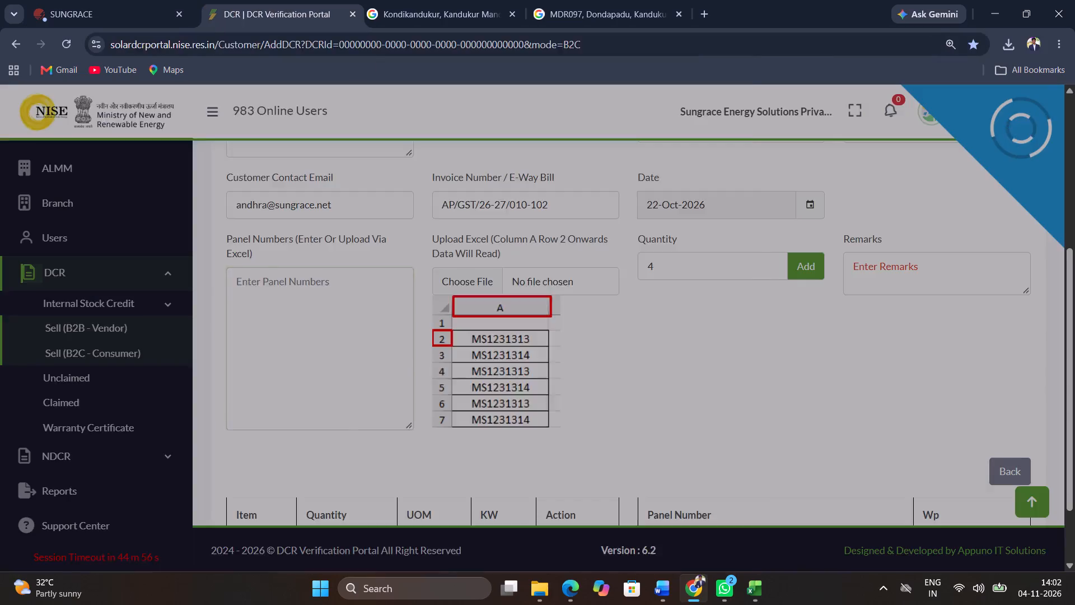
click(228, 306)
drag(158, 59, 240, 0)
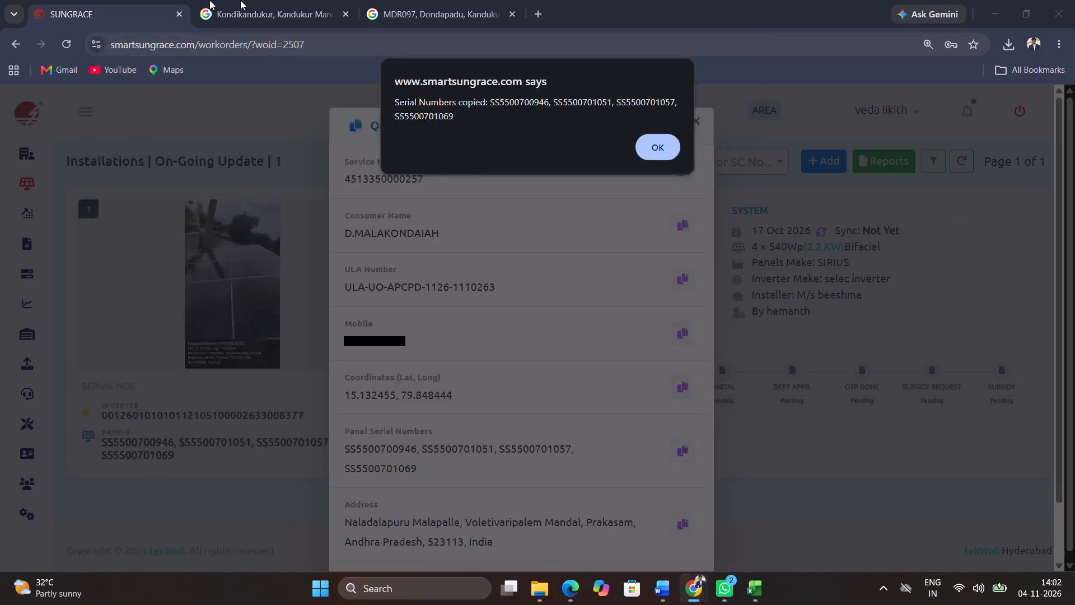
drag(240, 0, 249, 0)
click(298, 409)
key(ctrl+v)
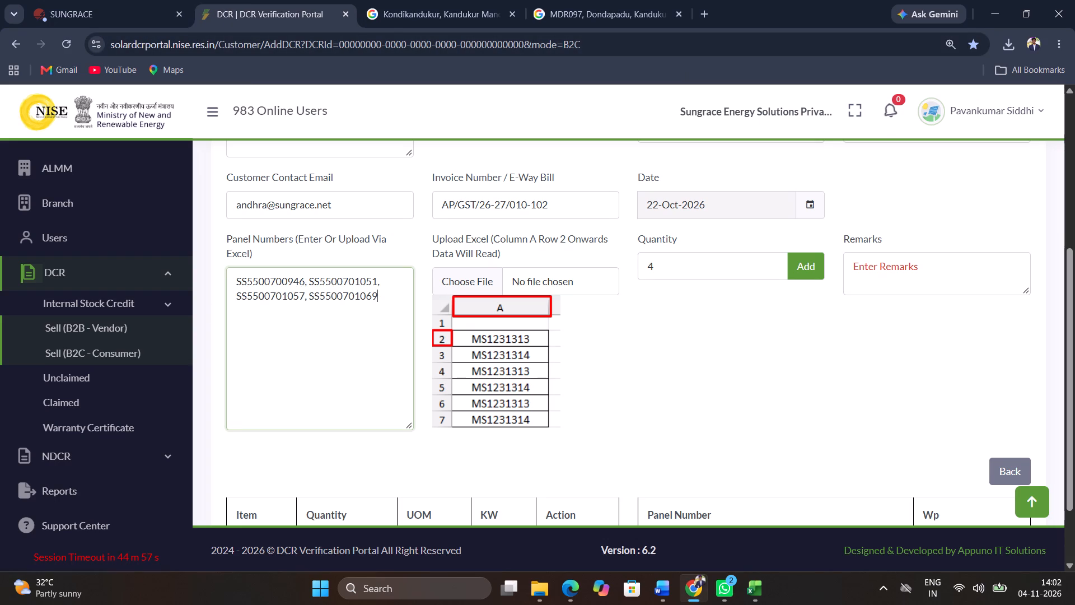
key(Left)
key(Left)
key(Left)
key(Left)
key(Left)
key(Left)
key(Left)
key(Left)
key(Left)
key(Left)
key(Left)
key(Left)
key(BackSpace)
key(BackSpace)
key(Return)
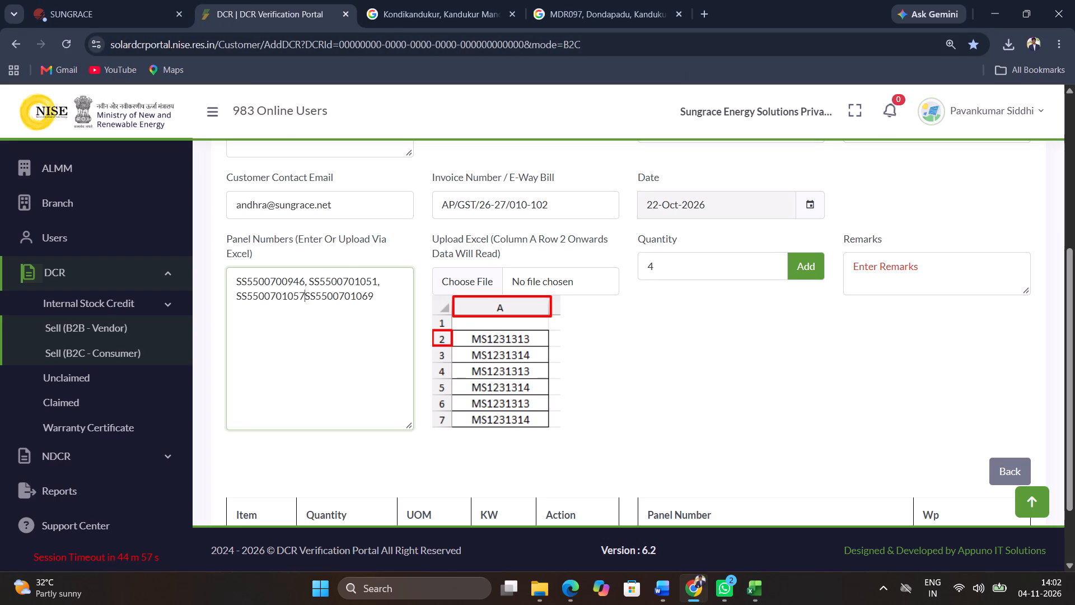
key(Up)
key(Up)
key(Up)
key(Up)
key(Up)
key(Up)
key(Up)
key(Up)
key(Right)
key(Right)
key(Right)
key(Right)
key(Right)
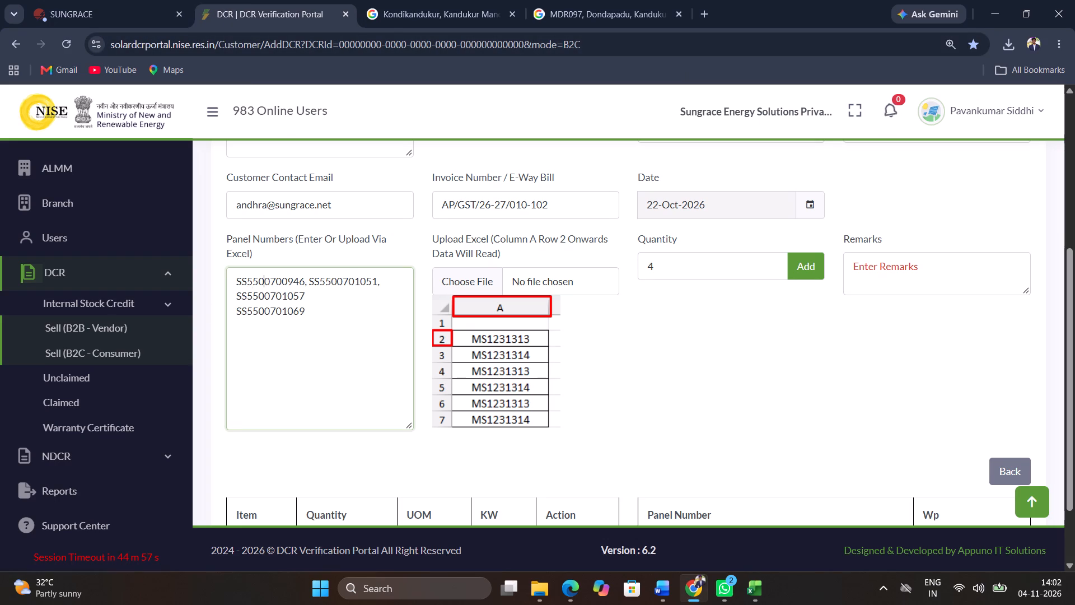
key(Right)
key(Right)
key(Right)
key(Right)
key(Right)
key(Right)
key(Right)
key(Right)
key(Right)
key(Right)
key(Left)
key(BackSpace)
key(BackSpace)
key(Return)
key(Right)
key(Right)
key(Right)
key(Right)
key(Right)
key(Right)
key(Right)
key(Right)
key(Right)
key(Right)
key(Right)
key(Right)
key(Right)
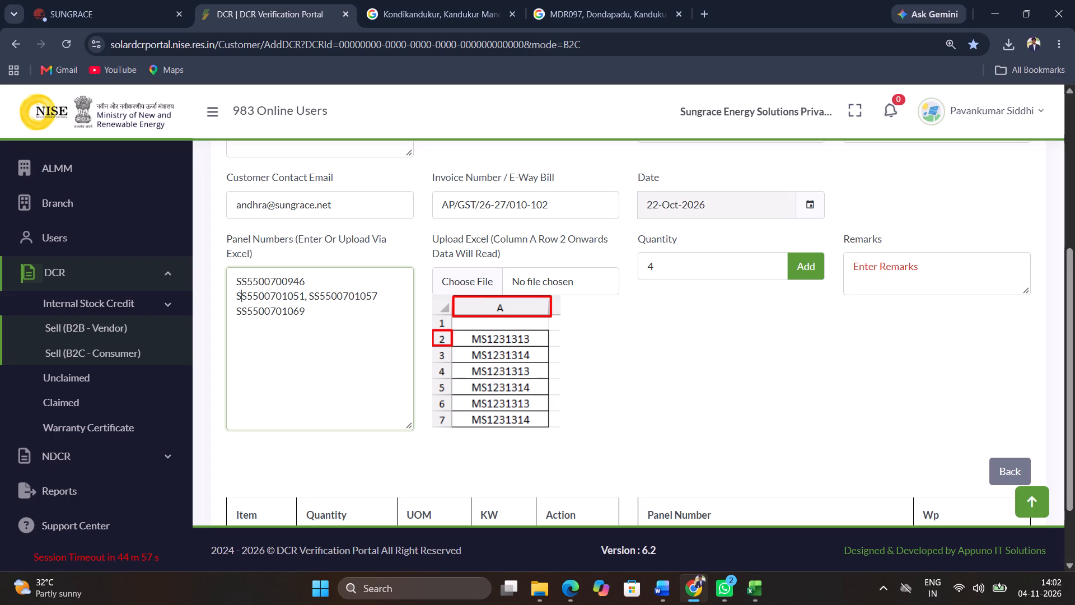
key(Right)
key(BackSpace)
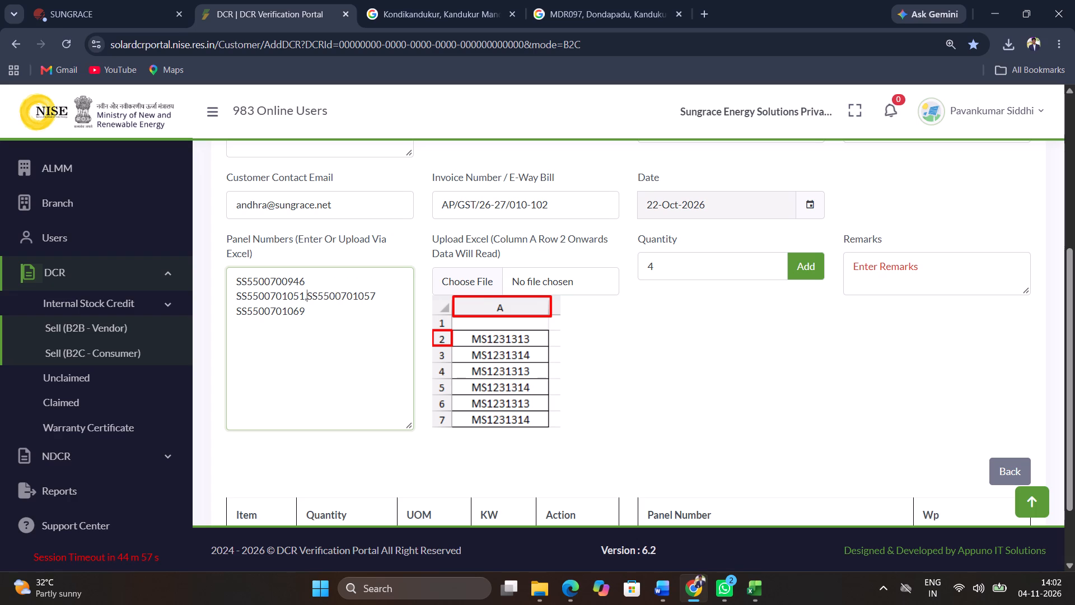
key(BackSpace)
key(Return)
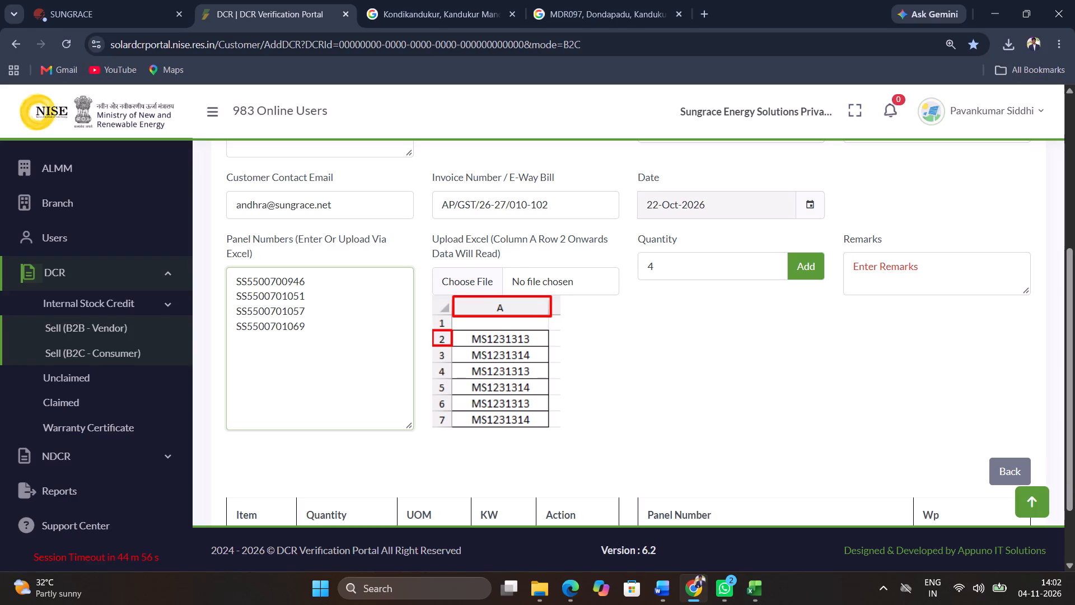
Try to add the four listed panel numbers to the DCR entry and close the resulting dialog.
scroll(388, 409, up, 2)
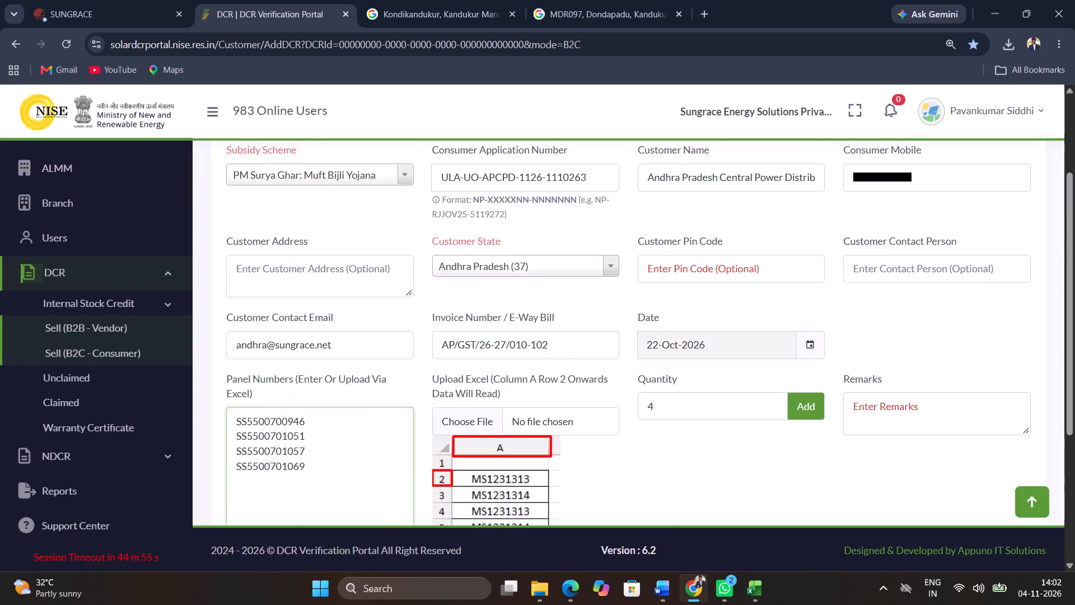
click(814, 412)
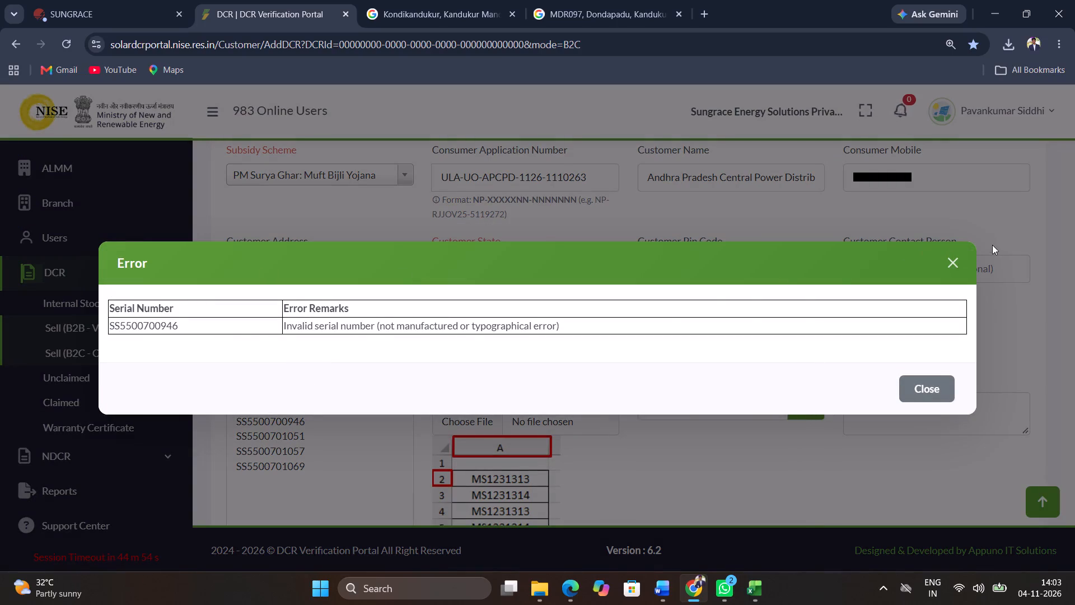
click(964, 266)
scroll(450, 333, down, 2)
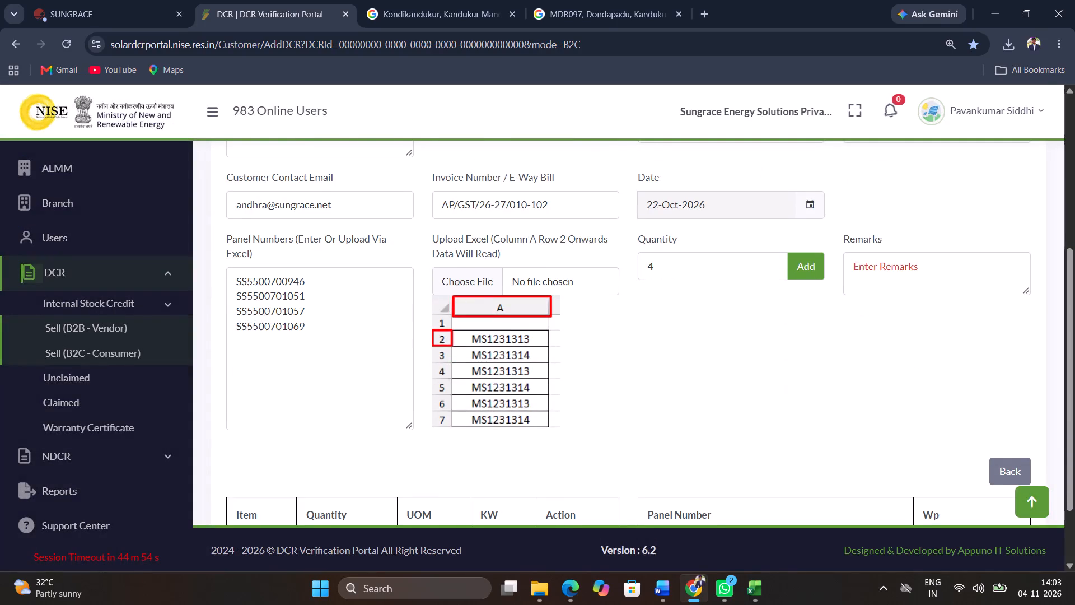
drag(309, 280, 205, 280)
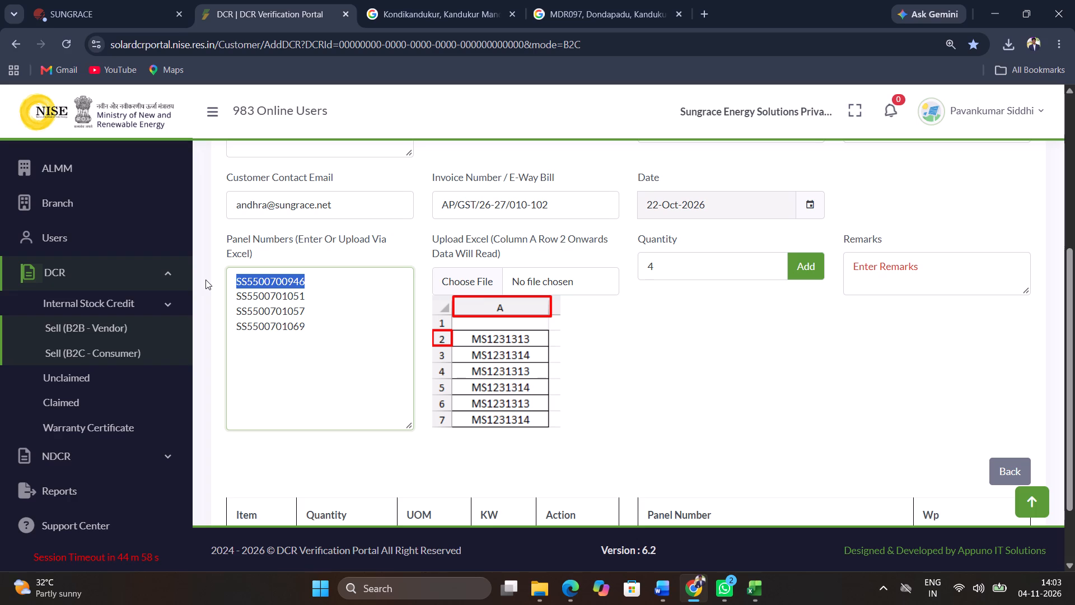
key(ctrl+c)
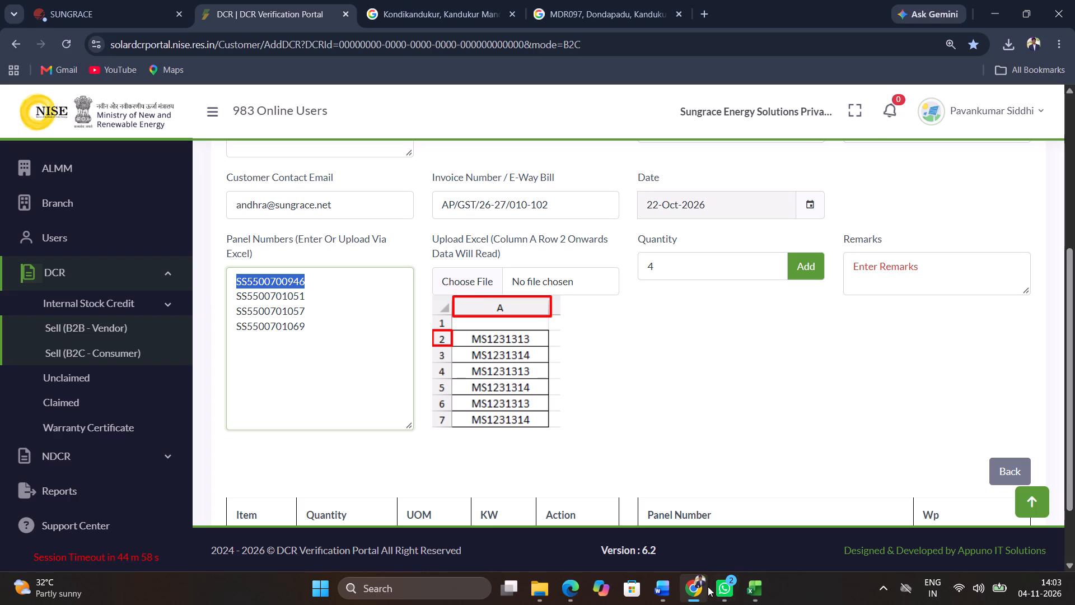
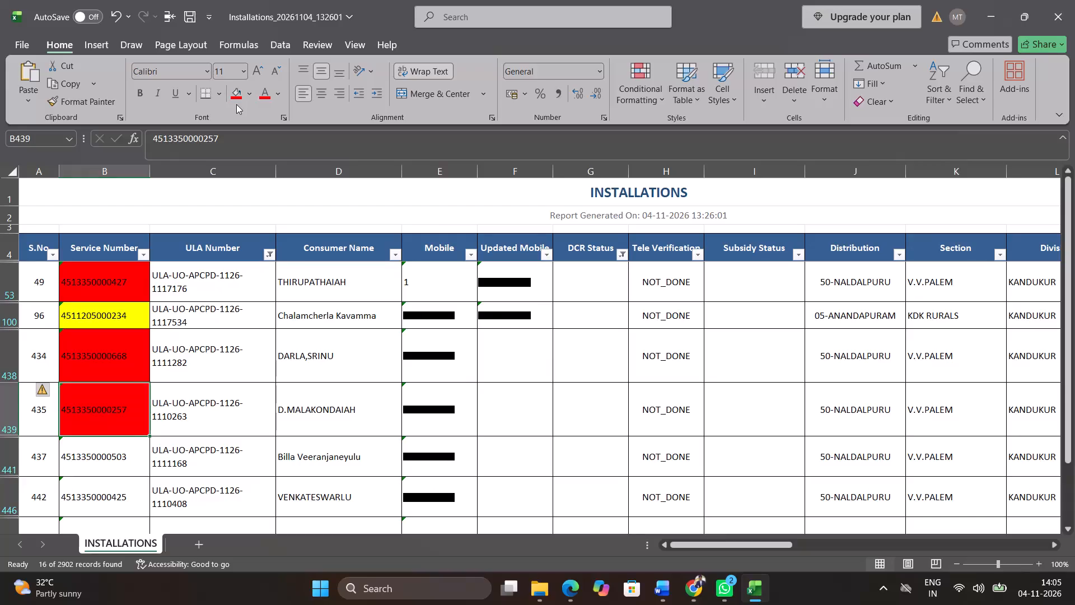
Copy the service number of S.No 437 from the Excel list and open that consumer's work order in SUNGRACE.
key(Down)
key(ctrl+c)
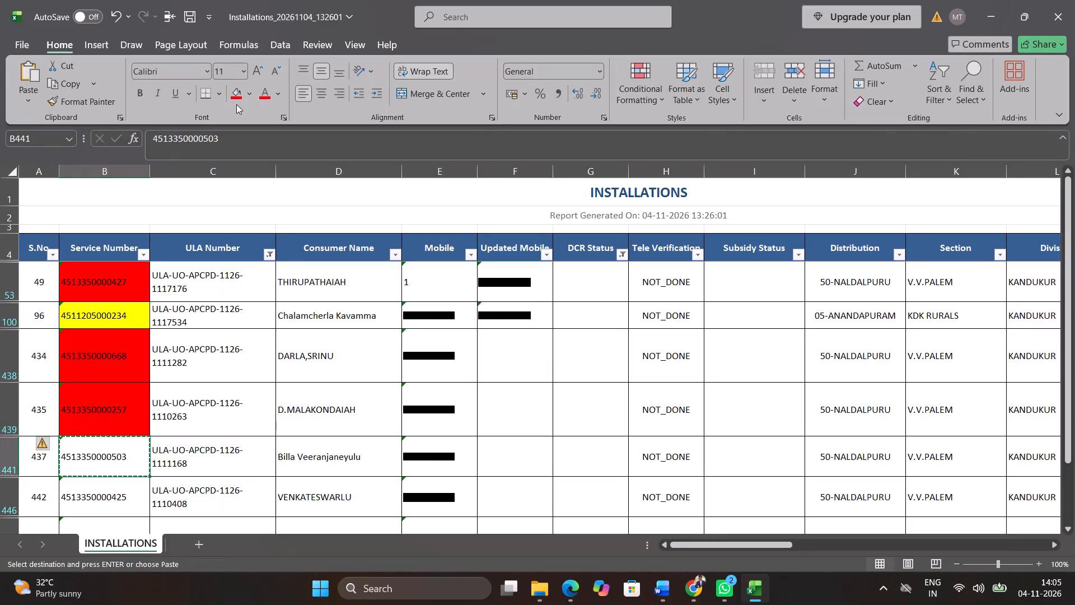
scroll(565, 0, up, 1)
click(700, 522)
scroll(470, 251, up, 3)
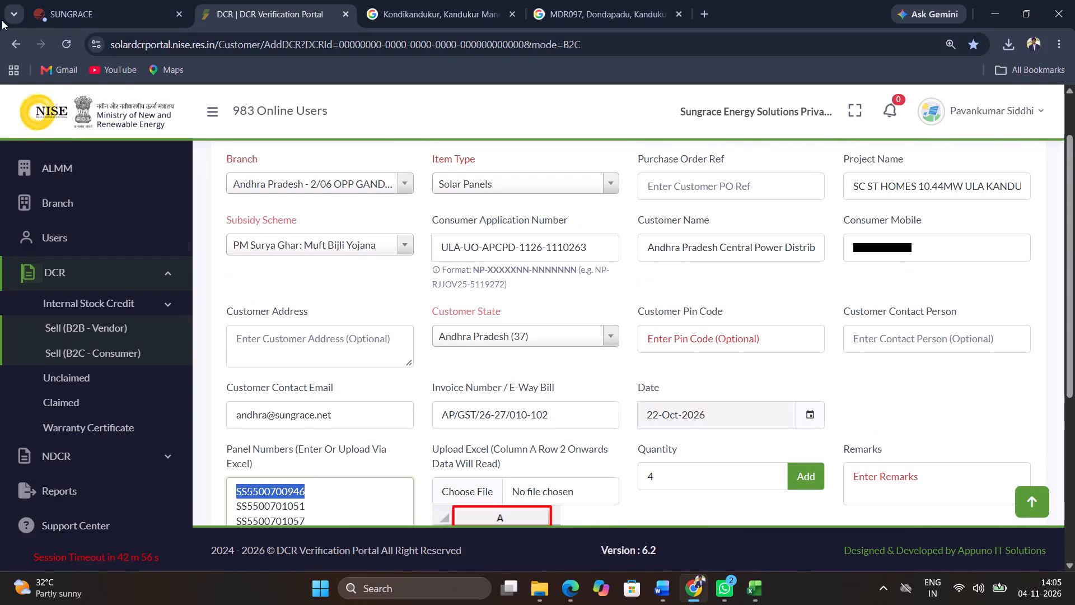
click(153, 0)
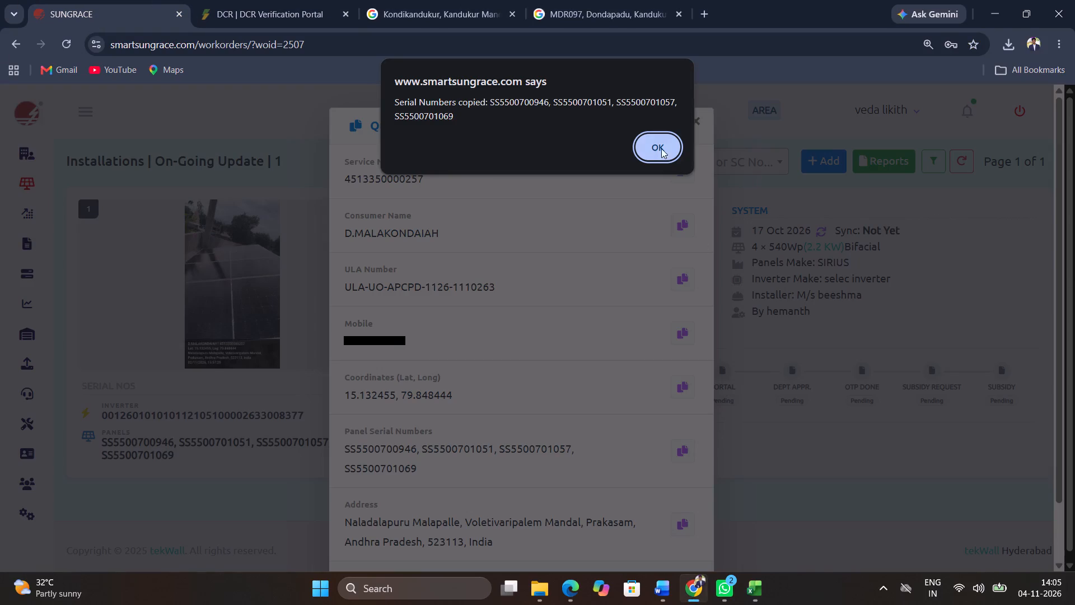
click(660, 140)
click(693, 124)
click(686, 161)
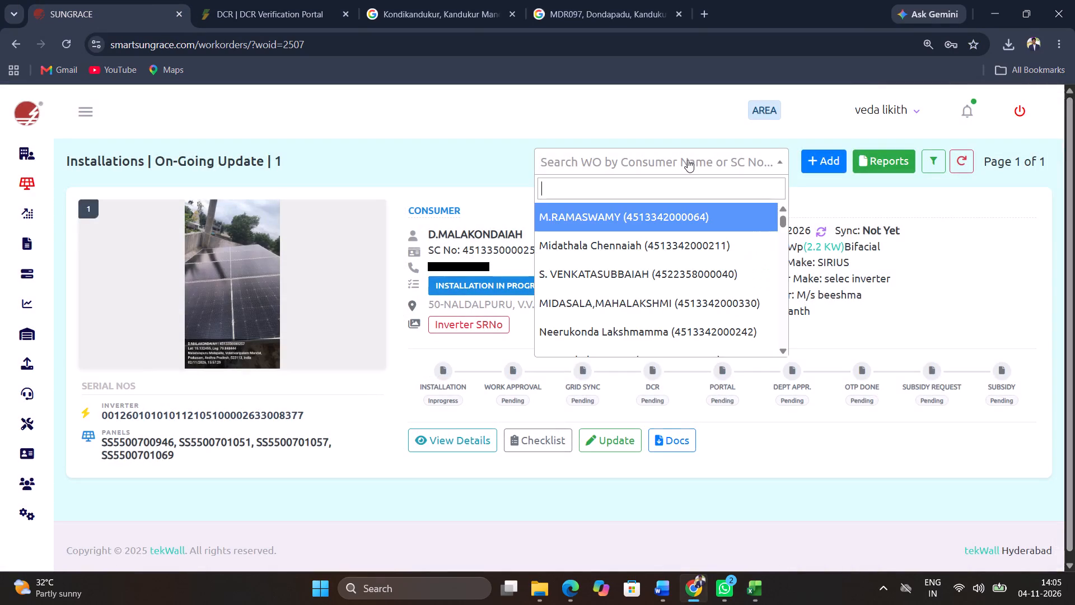
key(ctrl+v)
key(Return)
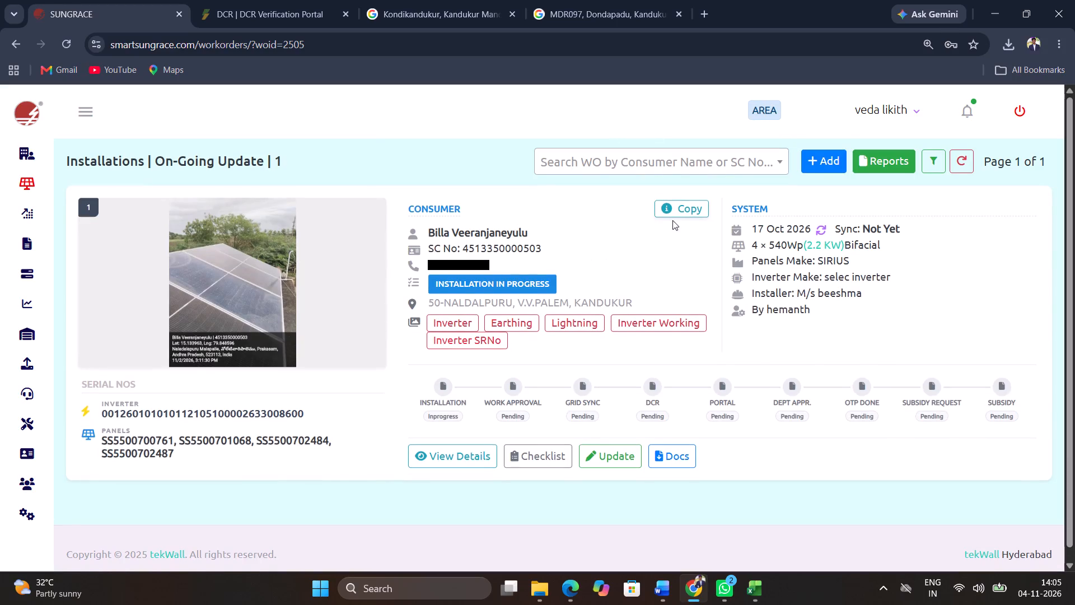
Replace the Consumer Application Number in the DCR form with this consumer's ULA number copied from SUNGRACE.
click(671, 204)
click(676, 278)
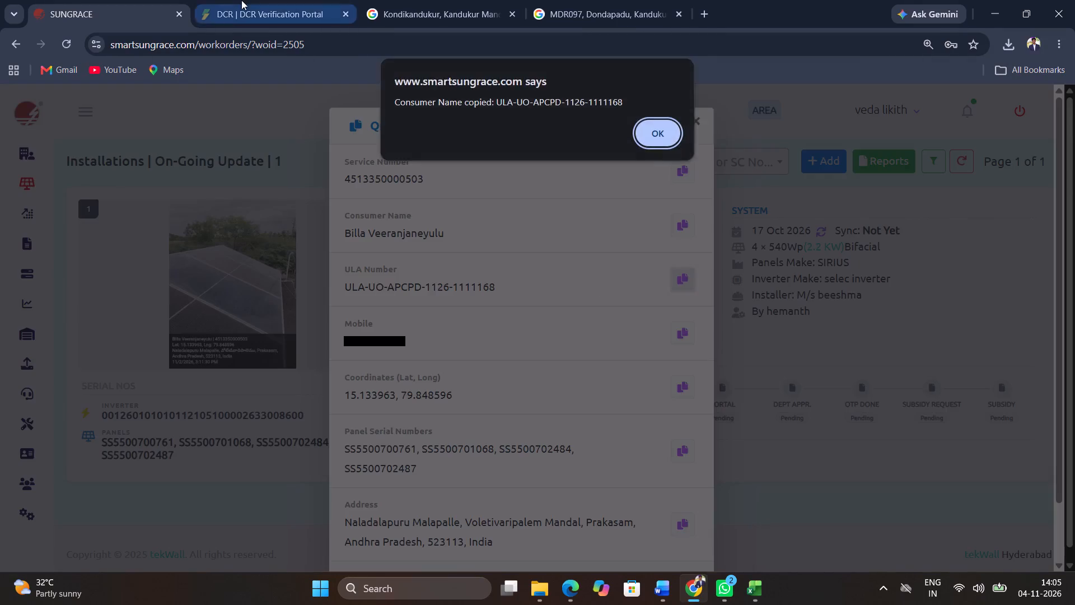
click(241, 0)
click(591, 241)
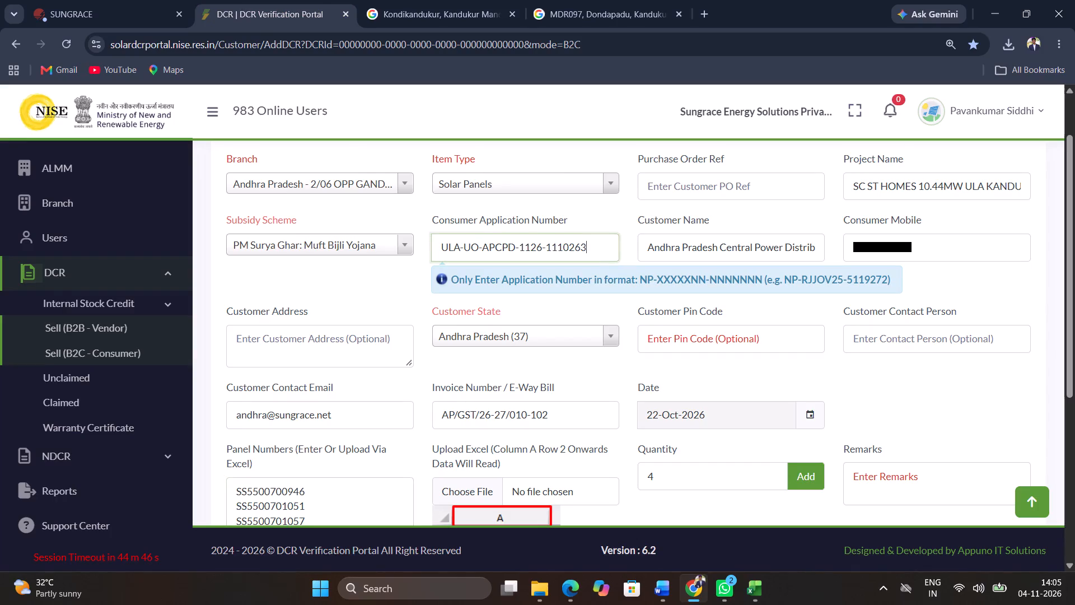
key(BackSpace)
key(BackSpace)
key(BackSpace)
key(BackSpace)
key(BackSpace)
key(BackSpace)
key(BackSpace)
key(BackSpace)
key(BackSpace)
key(BackSpace)
key(BackSpace)
key(BackSpace)
key(BackSpace)
key(BackSpace)
key(BackSpace)
key(BackSpace)
key(BackSpace)
key(BackSpace)
key(BackSpace)
key(BackSpace)
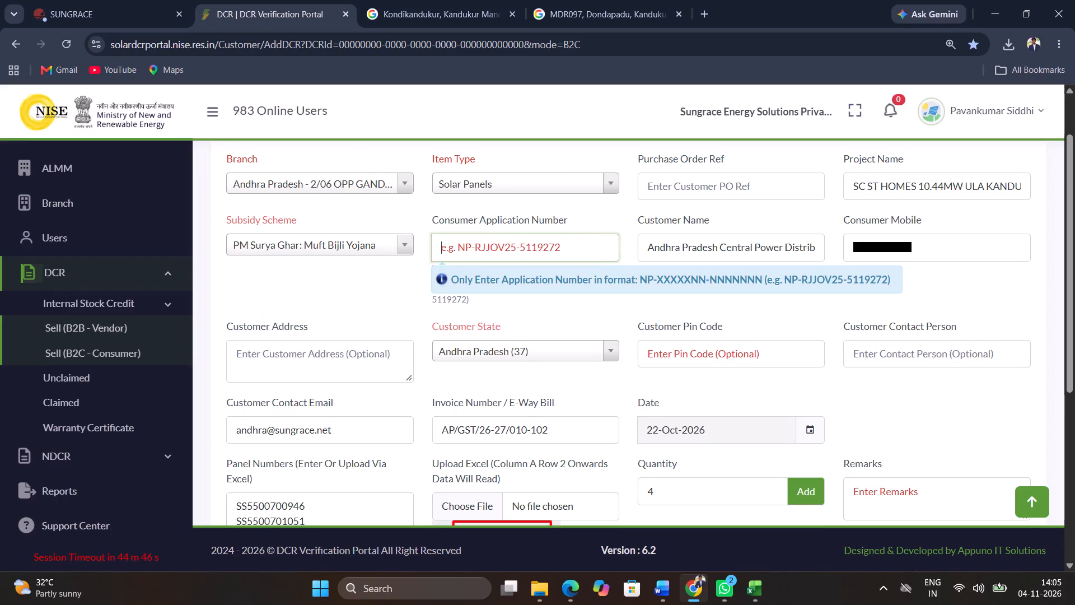
key(ctrl+v)
Clear the previous consumer's serial numbers from the Panel Numbers field of the DCR form.
scroll(611, 255, down, 3)
click(354, 338)
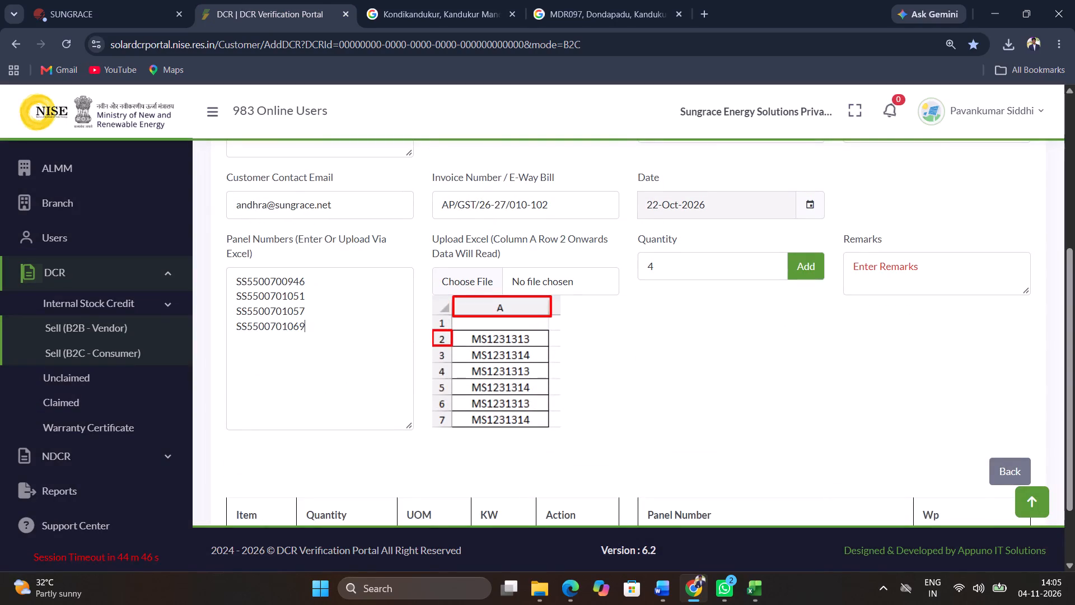
key(BackSpace)
key(BackSpace)
key(BackSpace)
key(BackSpace)
key(BackSpace)
key(BackSpace)
key(BackSpace)
key(BackSpace)
key(BackSpace)
key(BackSpace)
key(BackSpace)
key(BackSpace)
key(BackSpace)
key(BackSpace)
key(BackSpace)
key(BackSpace)
key(BackSpace)
key(BackSpace)
key(BackSpace)
key(BackSpace)
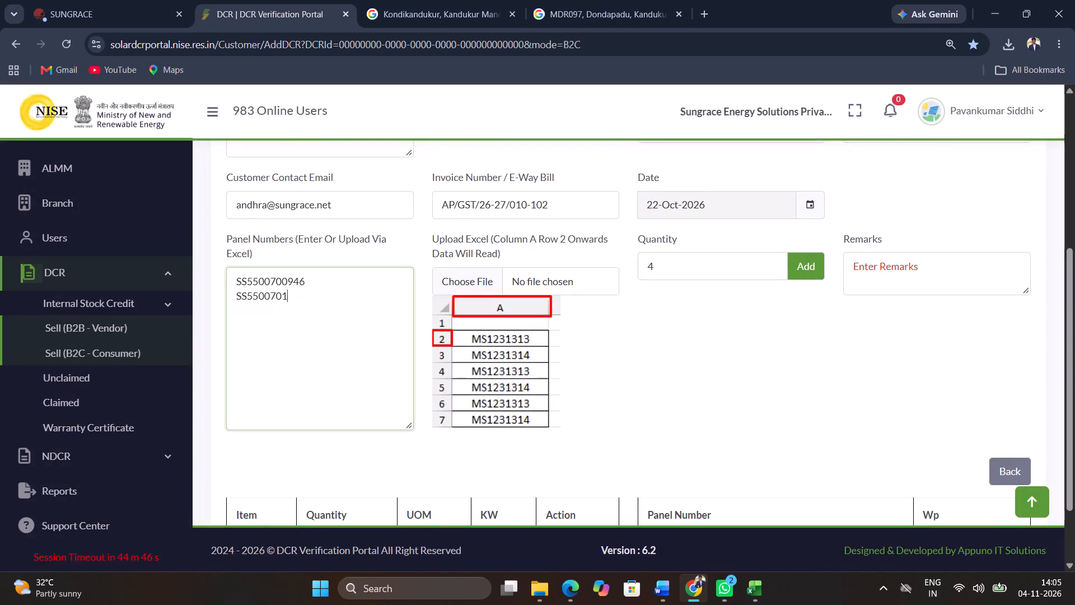
Copy the consumer's four panel serial numbers from SUNGRACE into the Panel Numbers field of the DCR form.
click(25, 0)
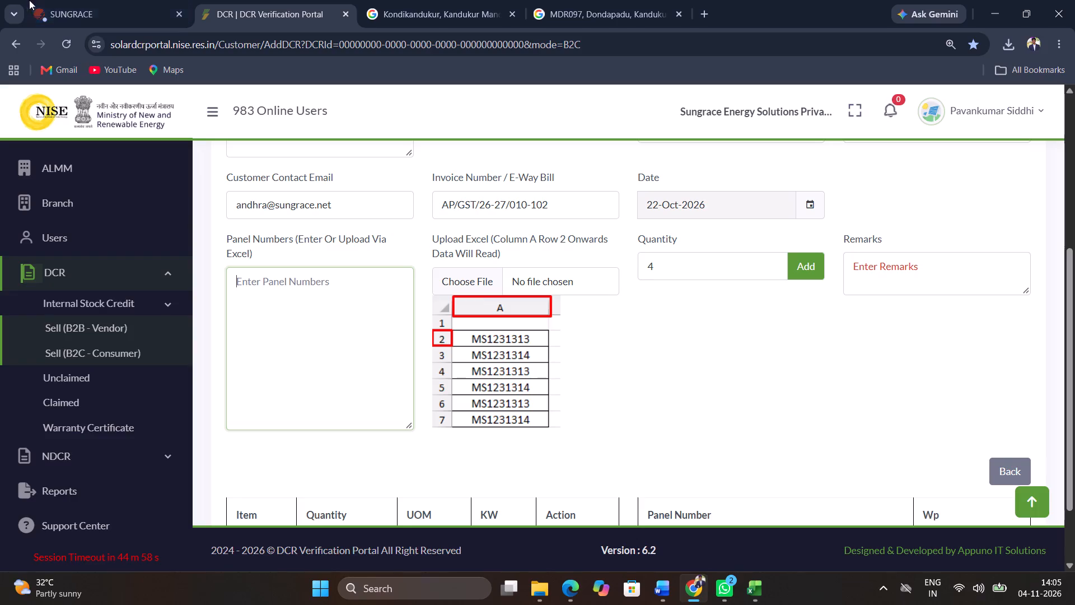
click(156, 0)
click(653, 136)
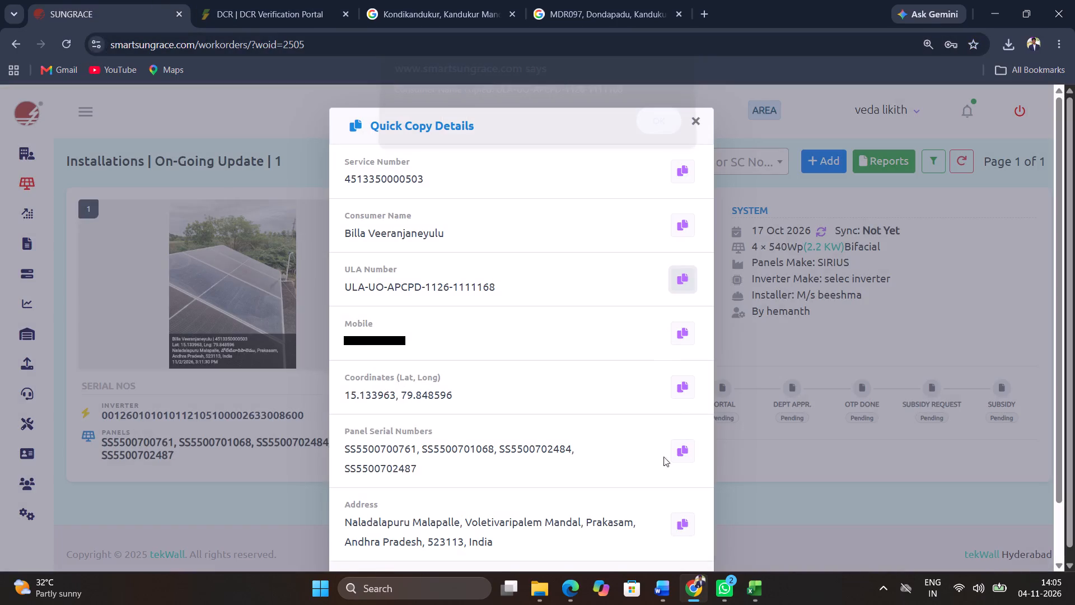
click(690, 452)
drag(317, 0, 315, 6)
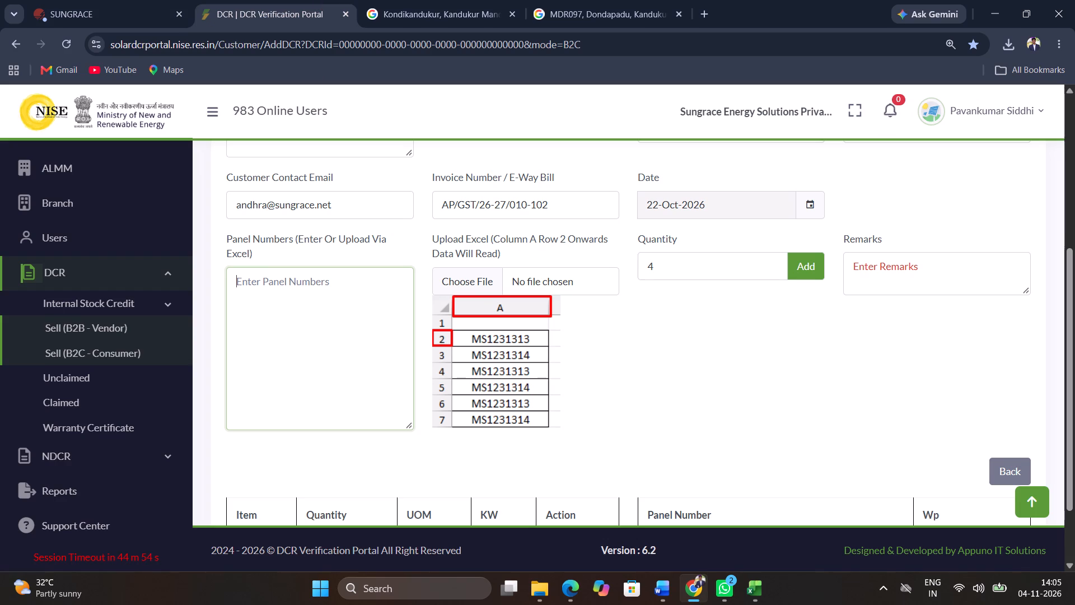
key(ctrl+v)
key(Left)
key(Left)
key(Left)
key(Left)
key(Left)
key(Left)
key(Left)
key(Left)
key(Left)
key(Left)
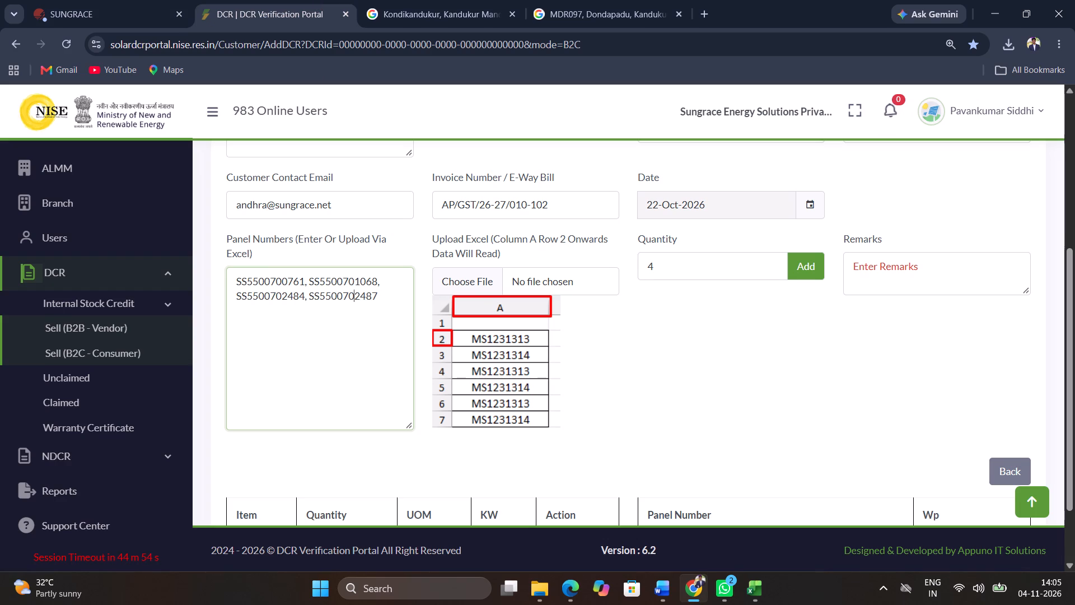
key(Left)
key(Left)
key(BackSpace)
key(BackSpace)
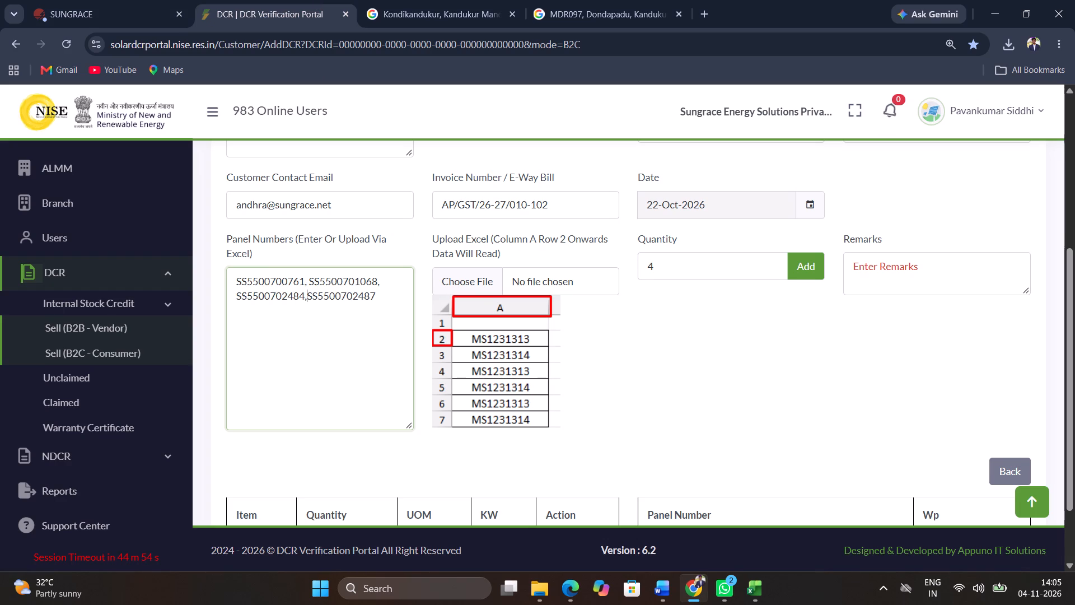
key(Return)
key(Up)
key(Up)
key(Up)
key(Up)
key(Up)
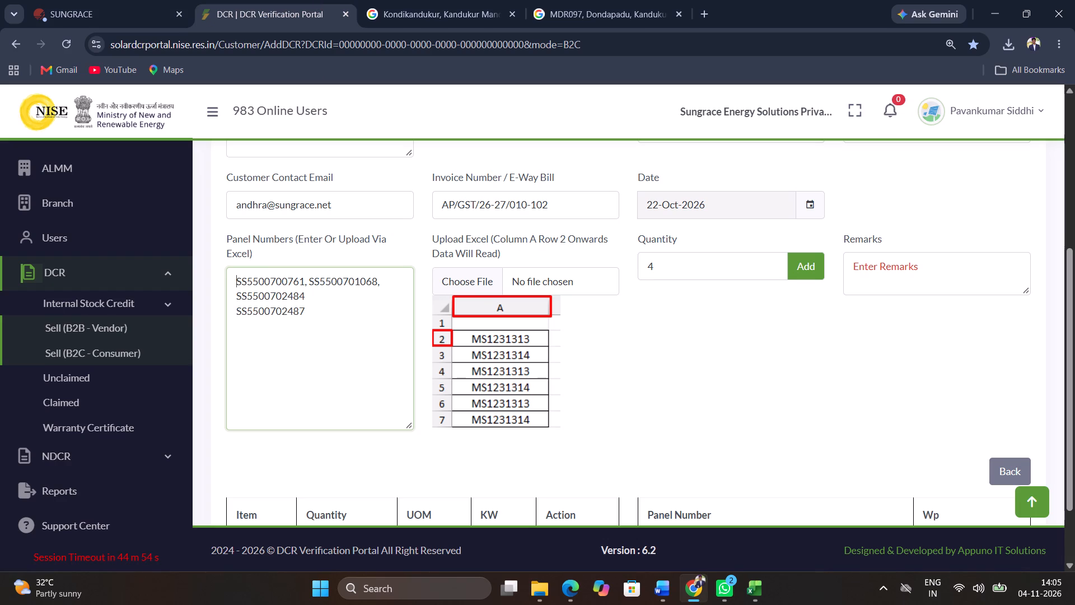
key(Right)
key(Right)
key(Right)
key(Right)
key(Right)
key(Right)
key(Right)
key(Right)
key(Right)
key(Right)
key(Right)
key(Right)
key(Right)
key(Right)
key(BackSpace)
key(BackSpace)
key(Return)
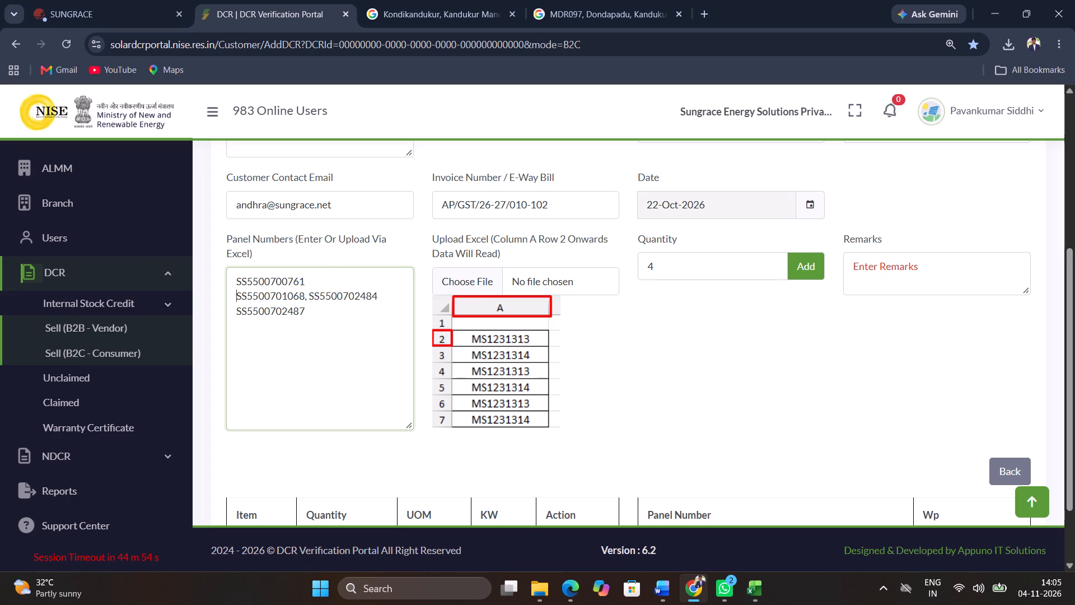
key(Right)
key(Right)
key(Right)
key(Right)
key(Right)
key(Right)
key(Right)
key(Right)
key(Right)
key(Right)
key(Right)
key(Right)
key(Right)
key(Right)
key(BackSpace)
key(BackSpace)
key(Return)
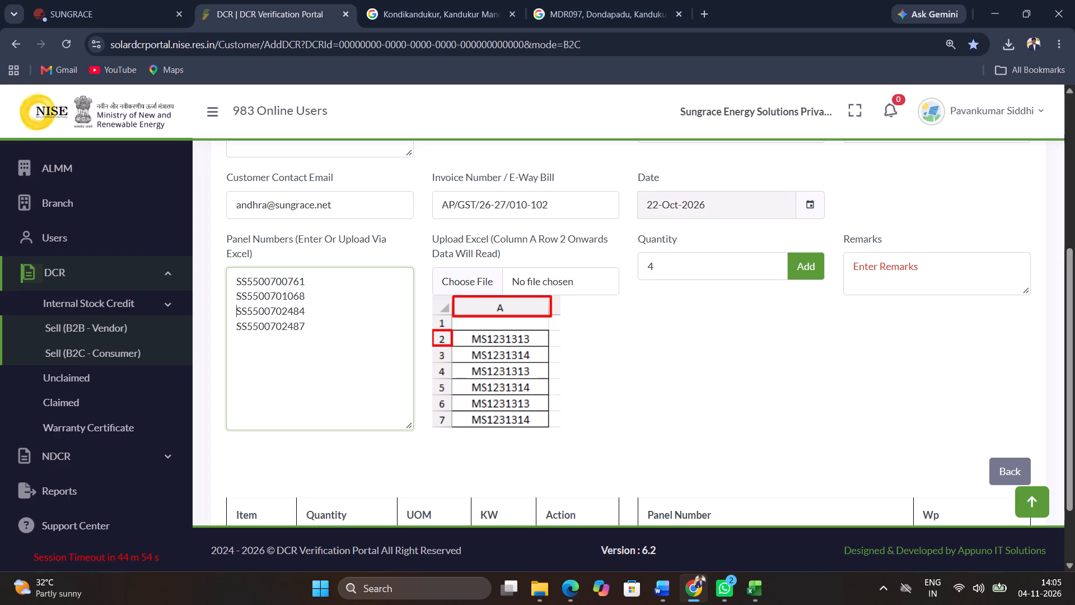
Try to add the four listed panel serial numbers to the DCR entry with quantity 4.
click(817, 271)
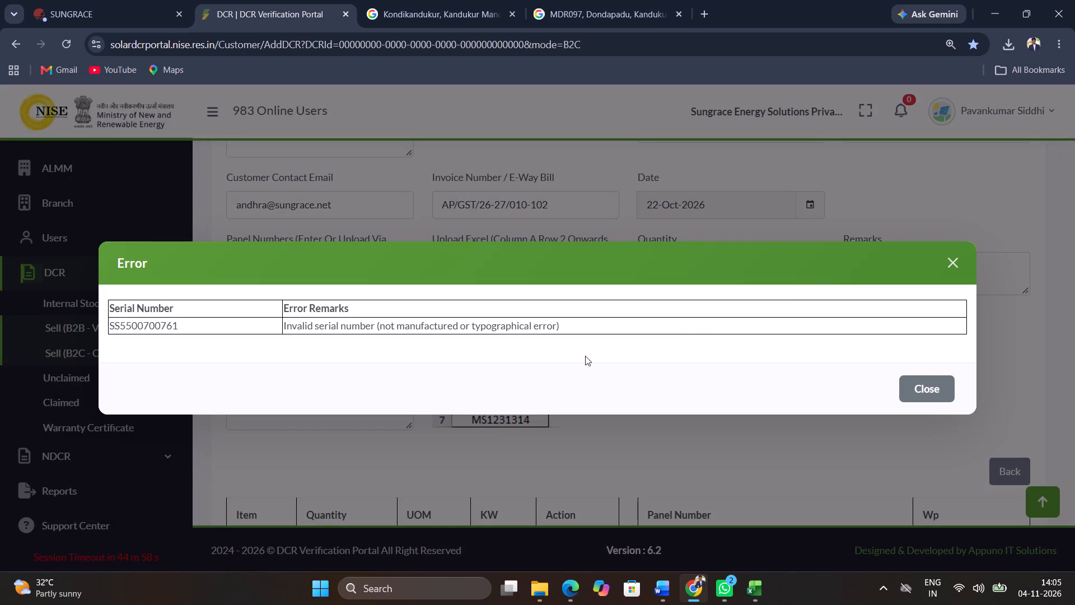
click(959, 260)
drag(311, 281, 311, 282)
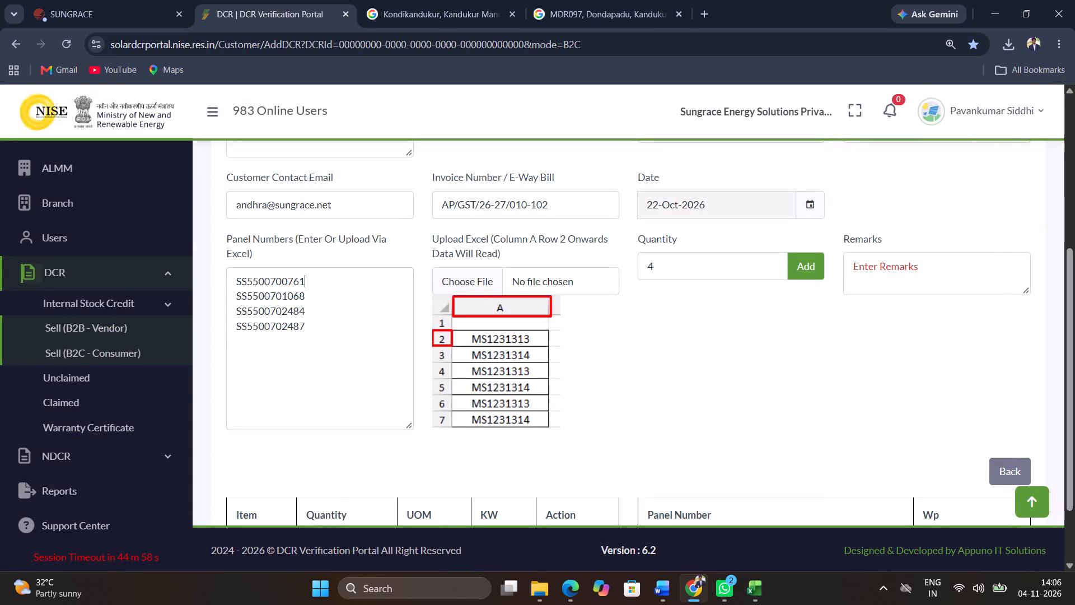
drag(311, 282, 216, 285)
key(ctrl+c)
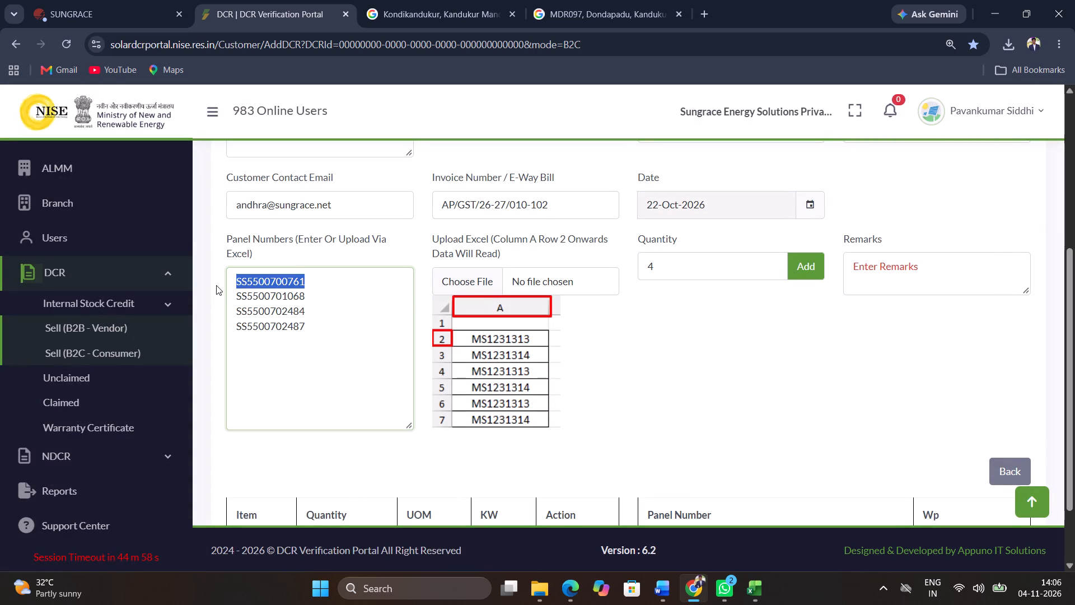
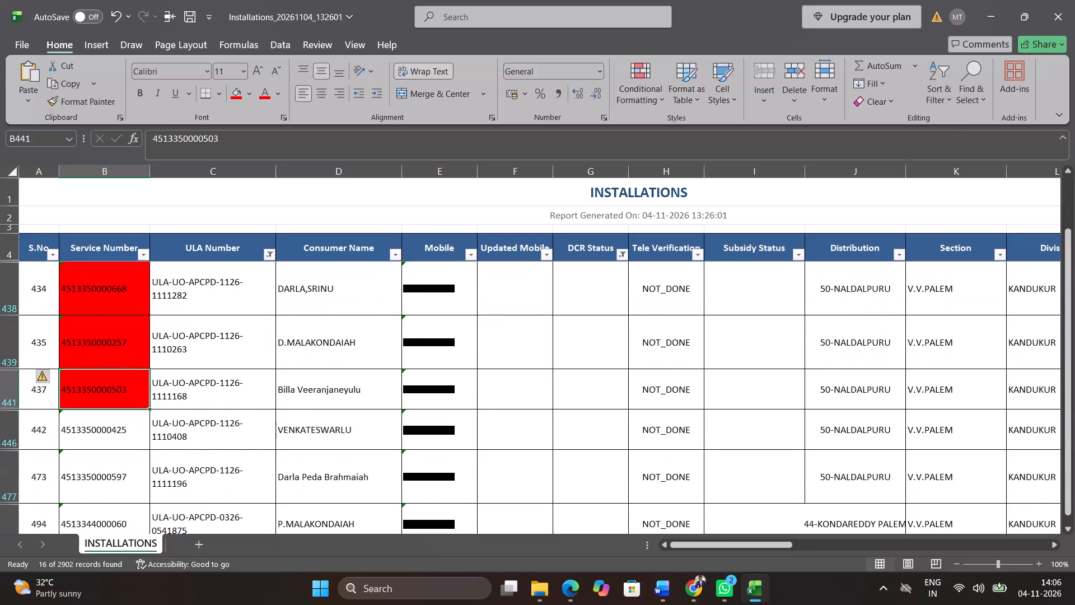
Copy the service number of S.No 442 from the Excel list and open that consumer's work order in SUNGRACE.
scroll(222, 335, down, 1)
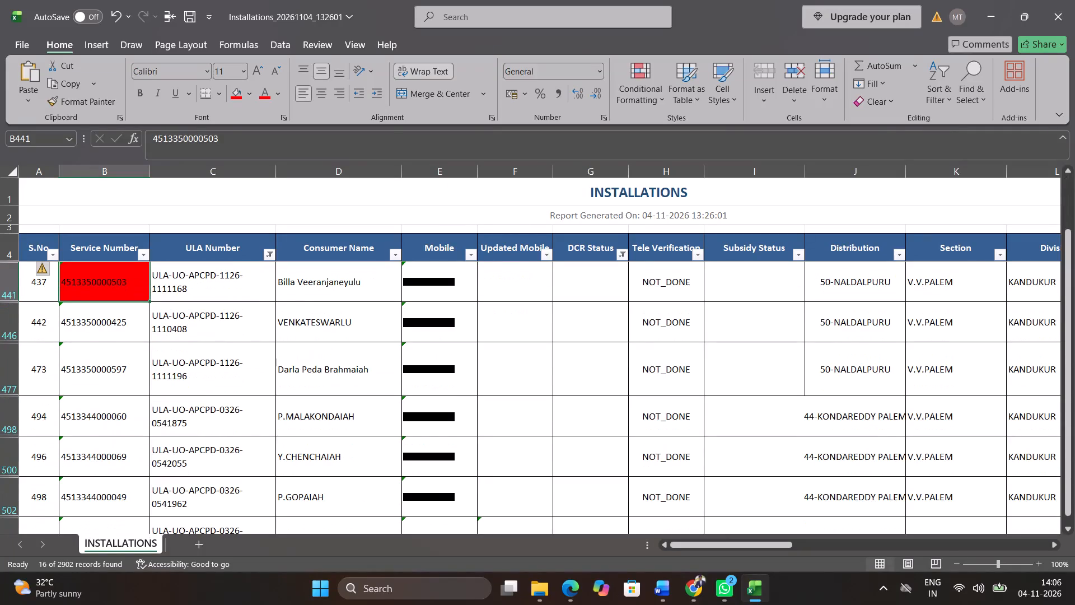
key(Down)
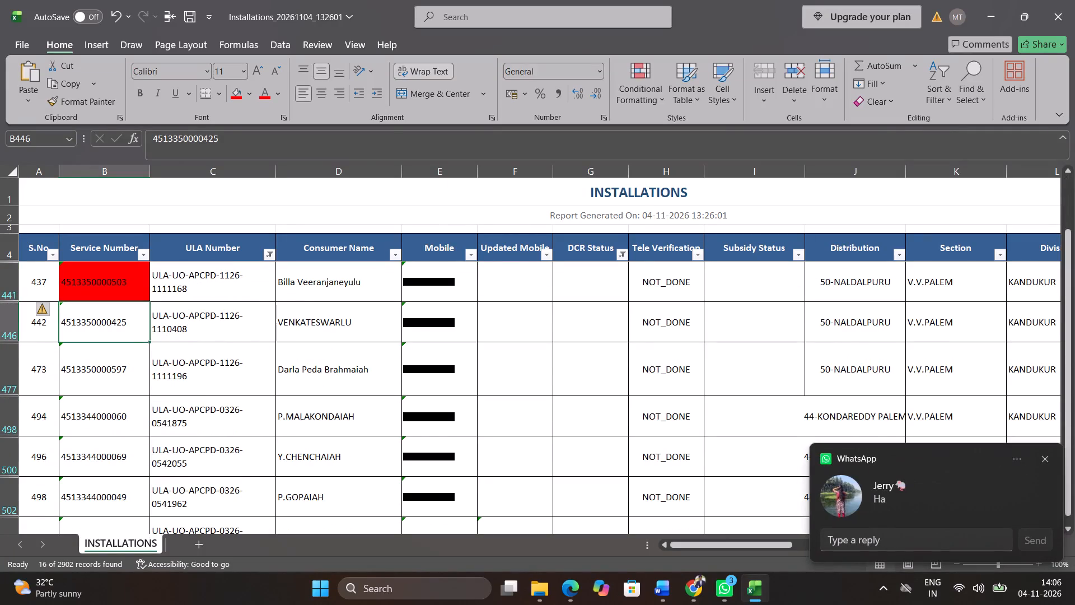
key(ctrl+c)
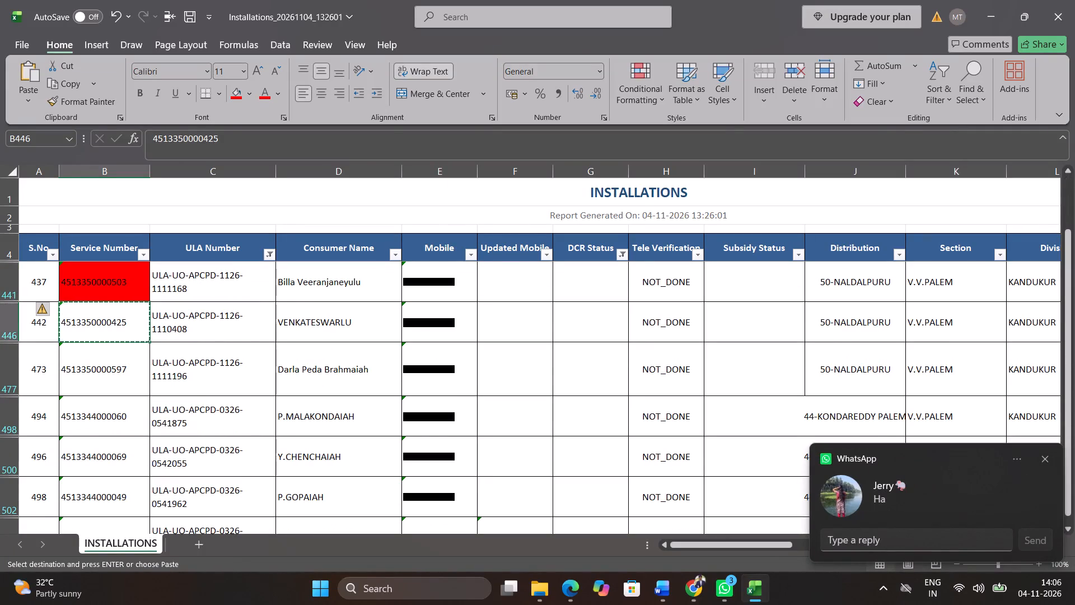
click(1045, 456)
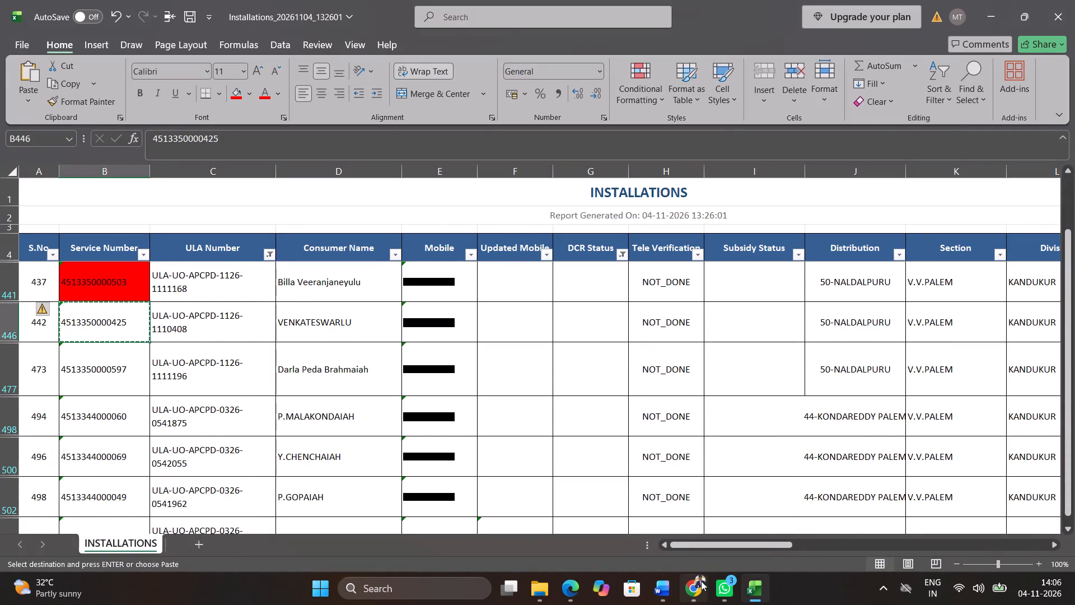
click(691, 536)
scroll(404, 365, up, 10)
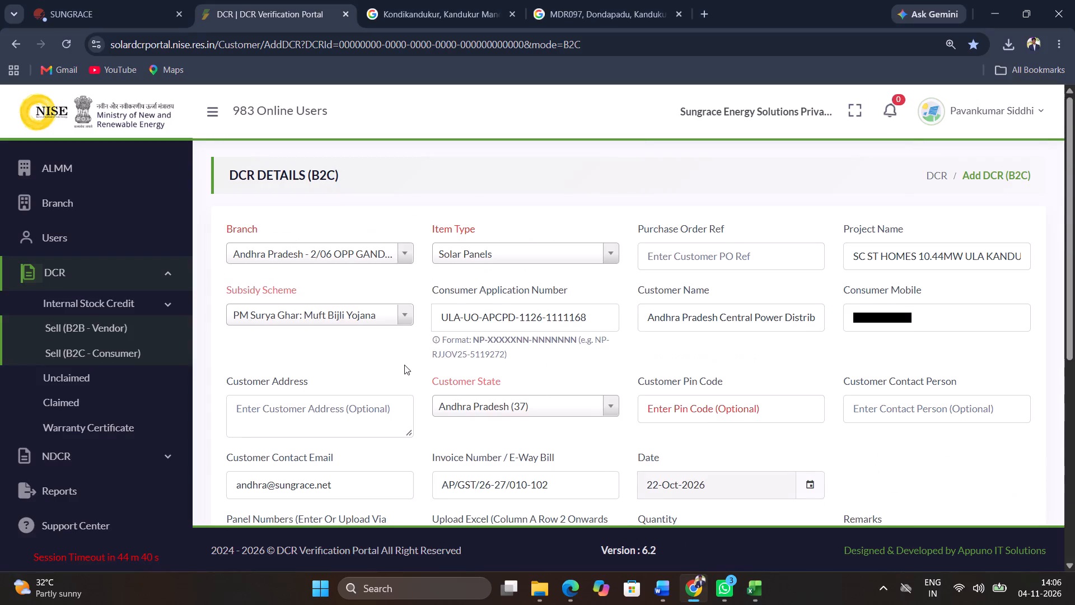
click(147, 0)
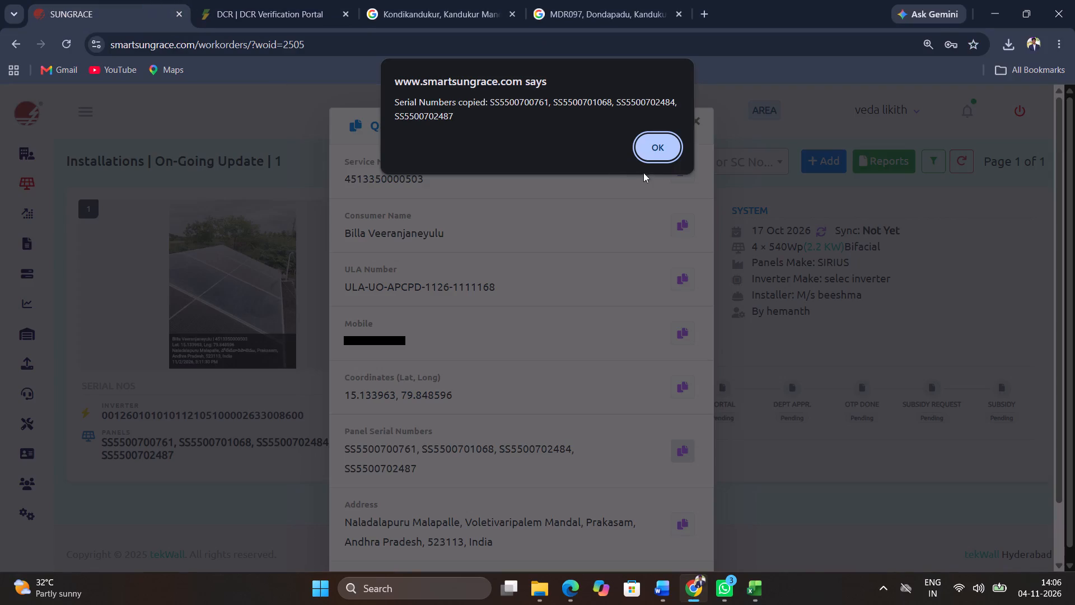
click(653, 153)
click(699, 117)
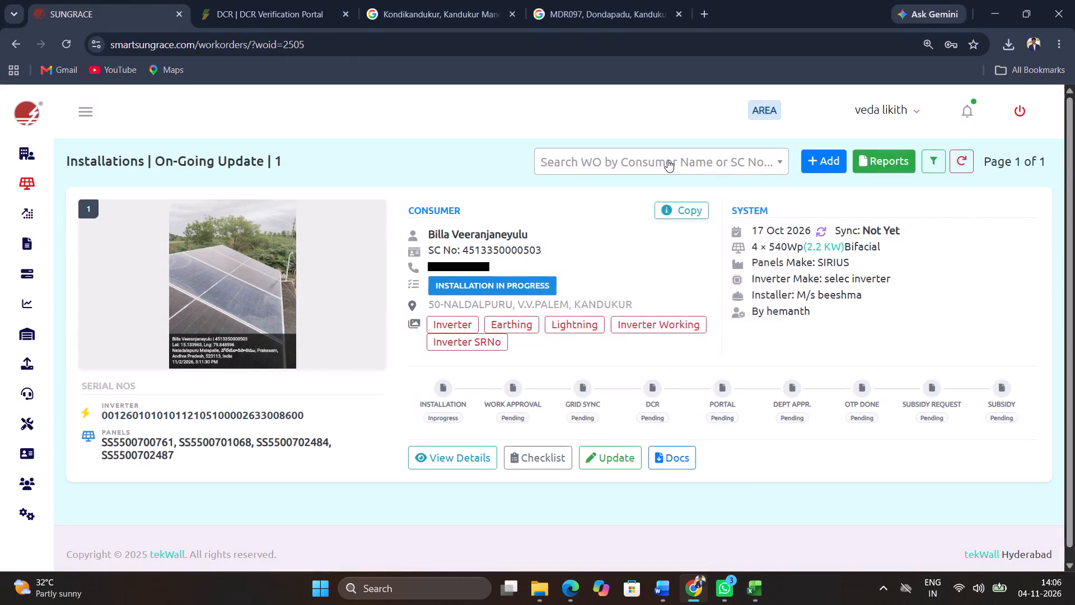
click(667, 160)
key(ctrl+v)
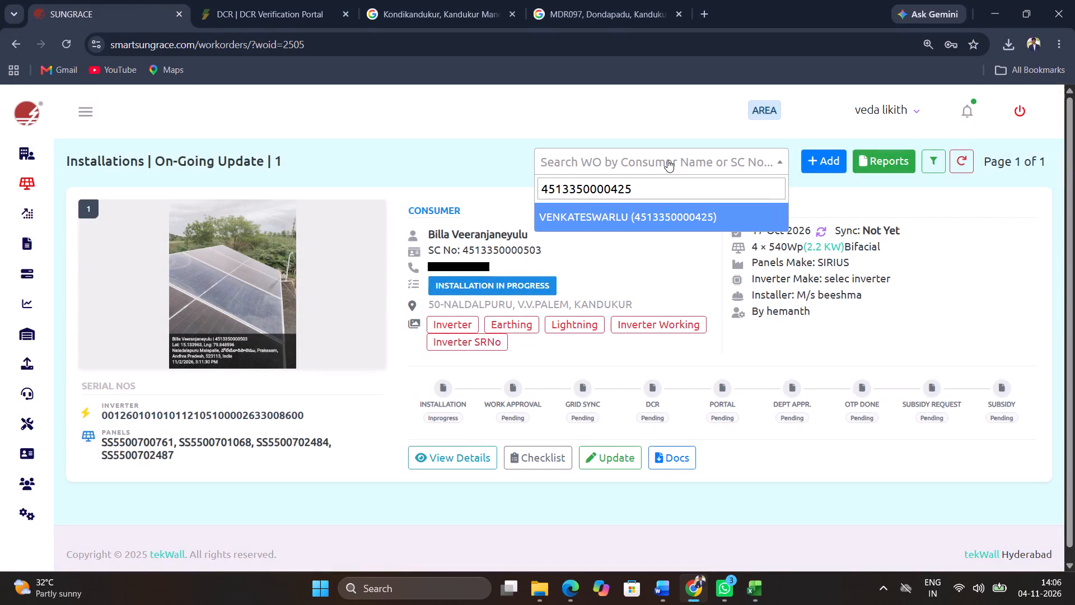
key(Return)
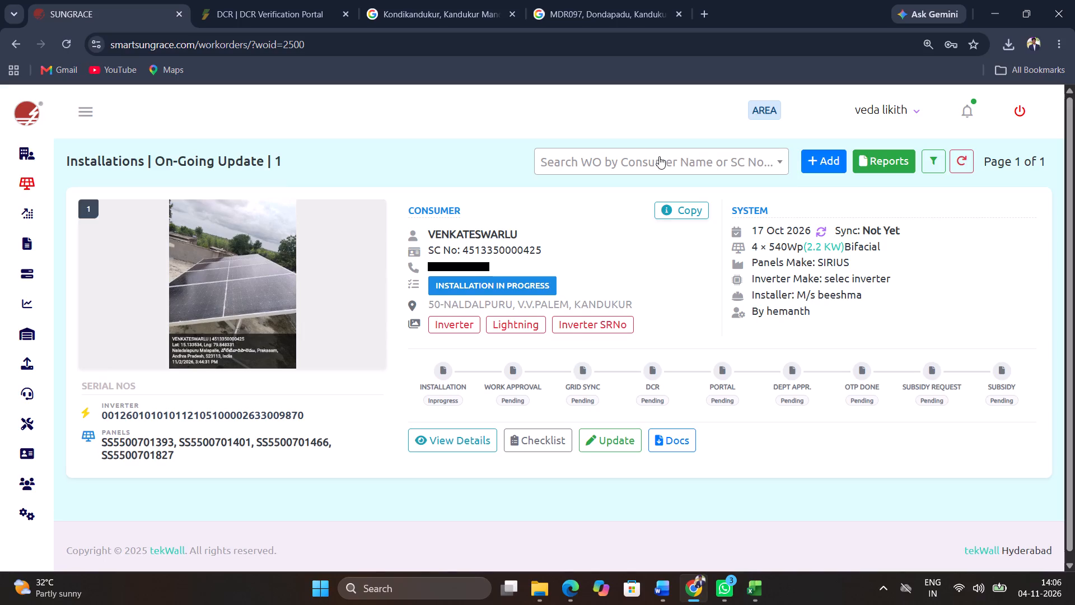
Open the copyable consumer details of this work order.
click(653, 216)
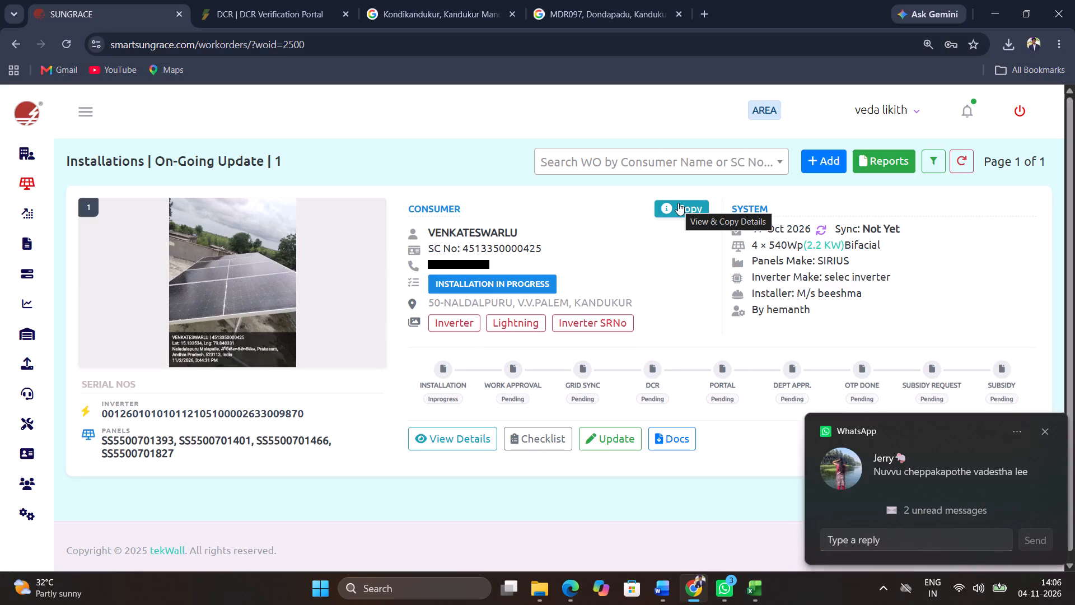
Replace the Consumer Application Number in the DCR form with this consumer's ULA number copied from SUNGRACE.
click(678, 203)
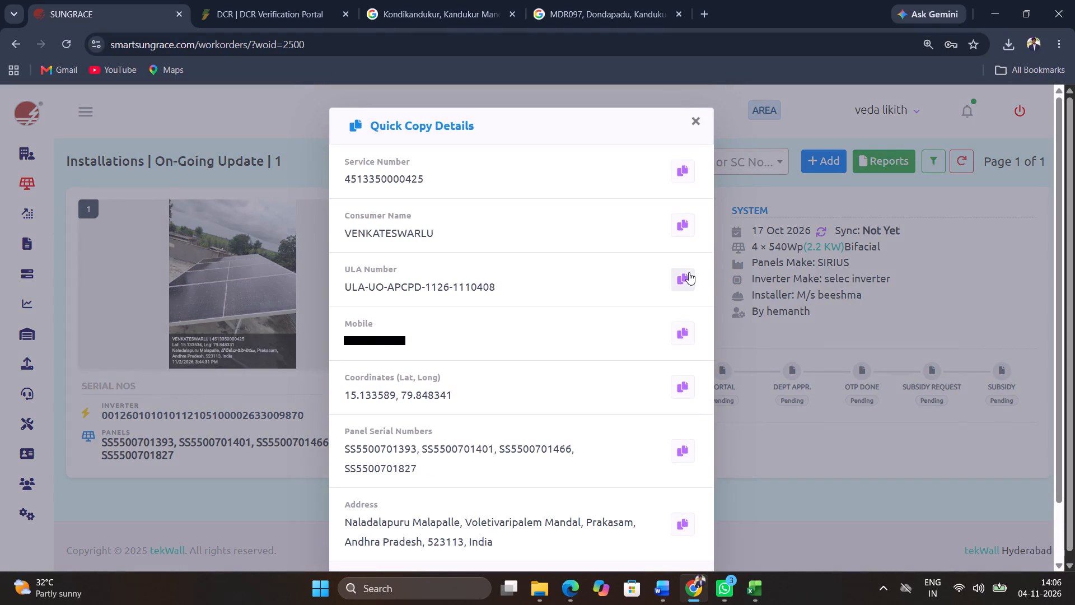
click(689, 272)
drag(256, 0, 259, 13)
click(259, 15)
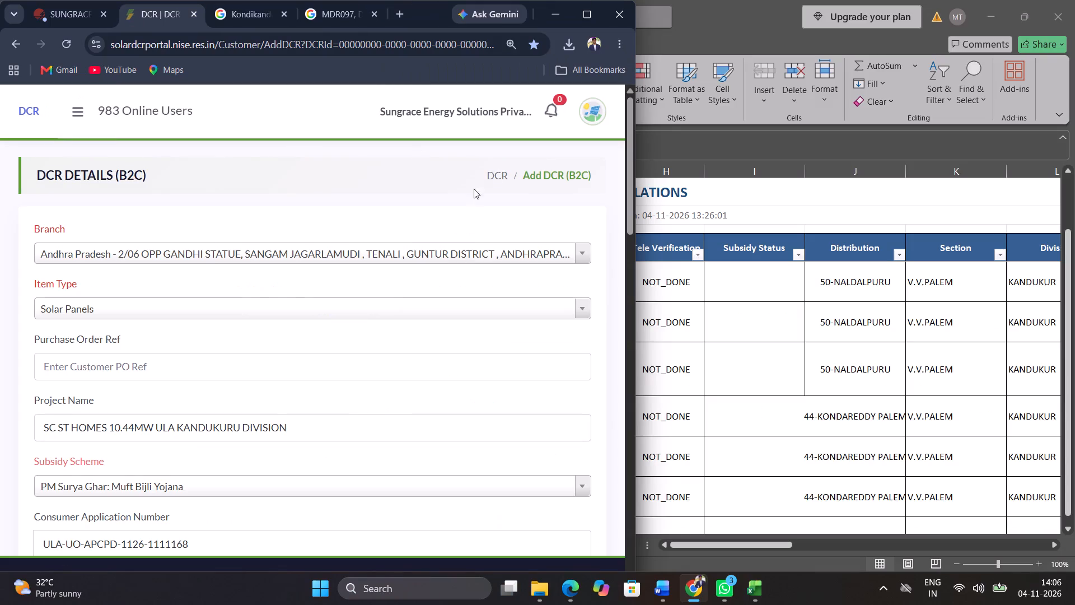
click(587, 8)
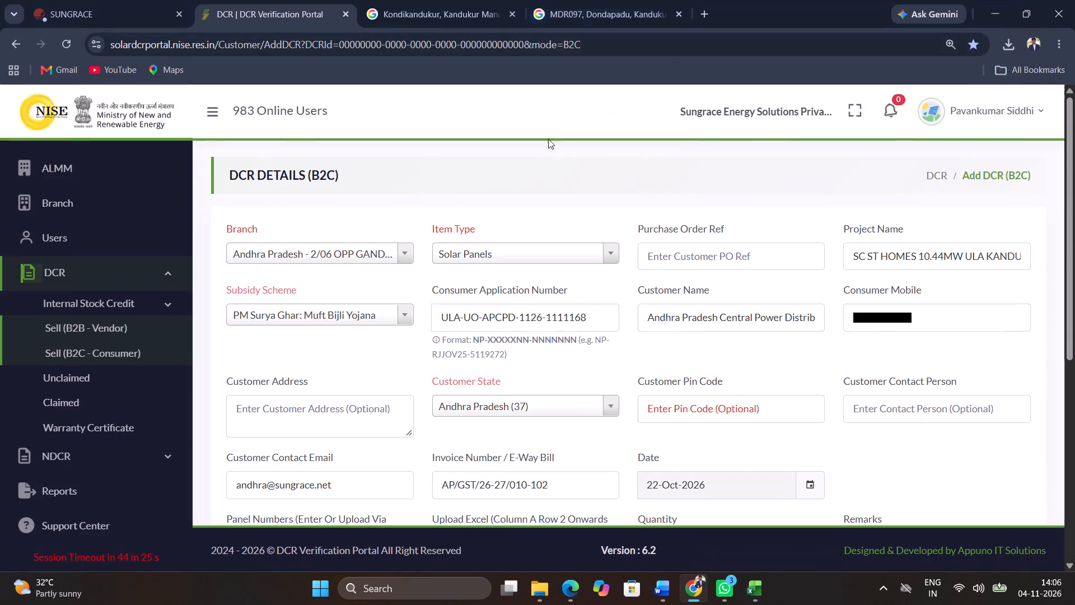
click(606, 320)
key(BackSpace)
key(BackSpace)
key(BackSpace)
key(BackSpace)
key(BackSpace)
key(BackSpace)
key(BackSpace)
key(BackSpace)
key(BackSpace)
key(BackSpace)
key(BackSpace)
key(BackSpace)
key(BackSpace)
key(BackSpace)
key(BackSpace)
key(BackSpace)
key(BackSpace)
key(BackSpace)
key(BackSpace)
key(BackSpace)
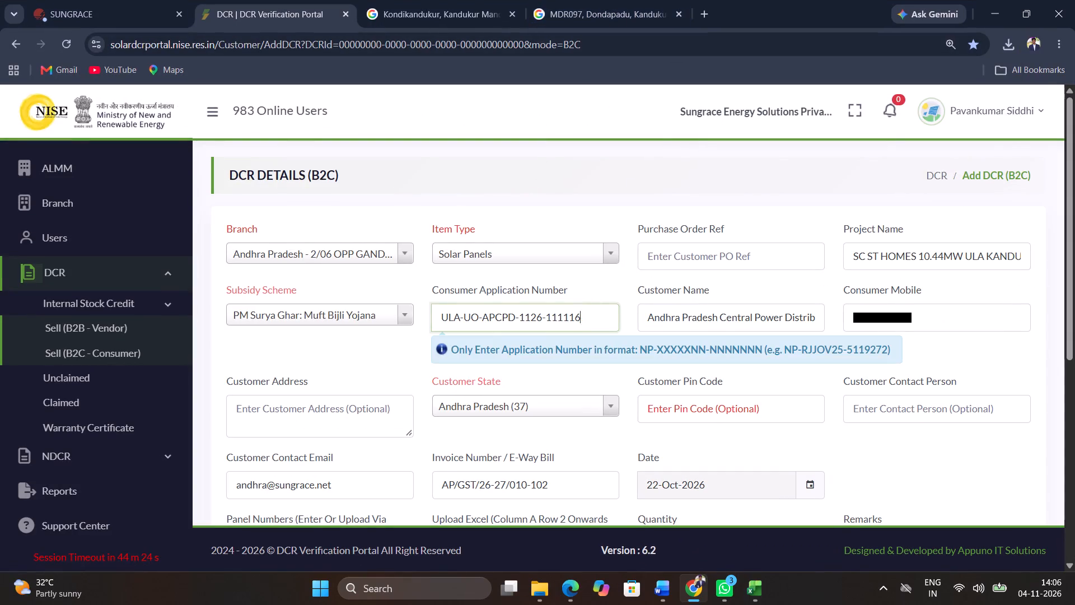
key(ctrl+v)
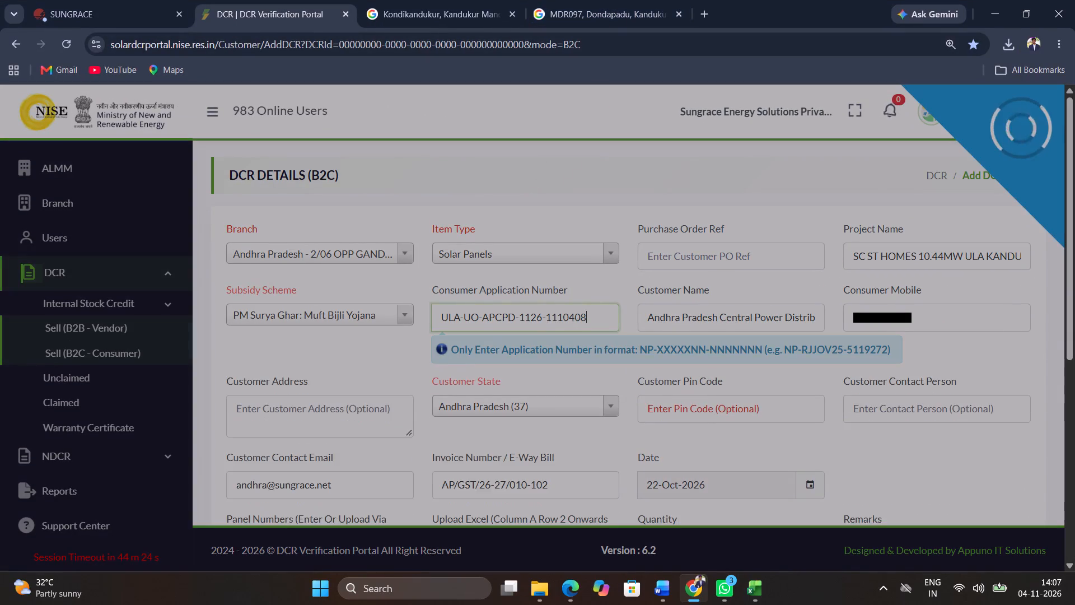
Clear the previous consumer's serial numbers from the Panel Numbers field of the DCR form.
scroll(605, 343, down, 4)
click(342, 371)
key(BackSpace)
key(BackSpace)
key(BackSpace)
key(BackSpace)
key(BackSpace)
key(BackSpace)
key(BackSpace)
key(BackSpace)
key(BackSpace)
key(BackSpace)
key(BackSpace)
key(BackSpace)
key(BackSpace)
key(BackSpace)
key(BackSpace)
key(BackSpace)
key(BackSpace)
key(BackSpace)
key(BackSpace)
key(BackSpace)
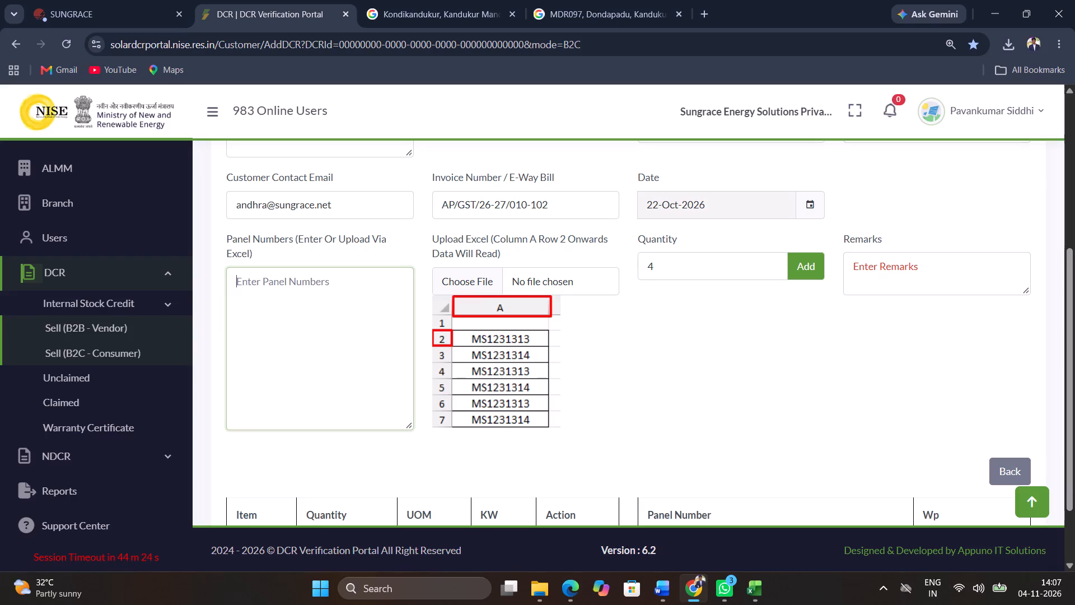
Copy the consumer's four panel serial numbers from SUNGRACE into the Panel Numbers field of the DCR form.
click(83, 0)
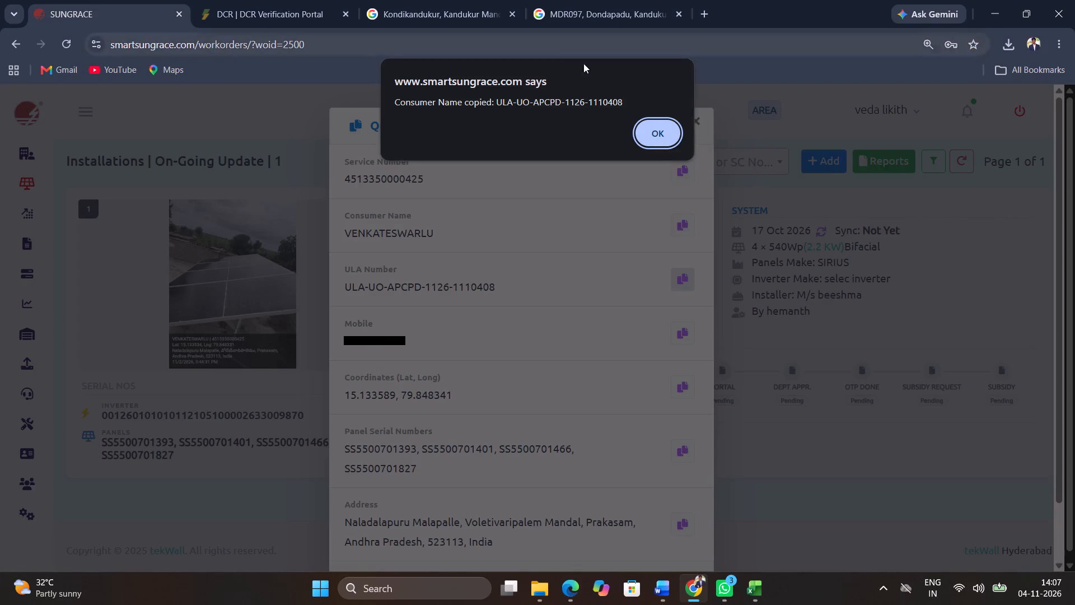
click(655, 130)
drag(683, 444, 683, 450)
click(279, 0)
key(ctrl+v)
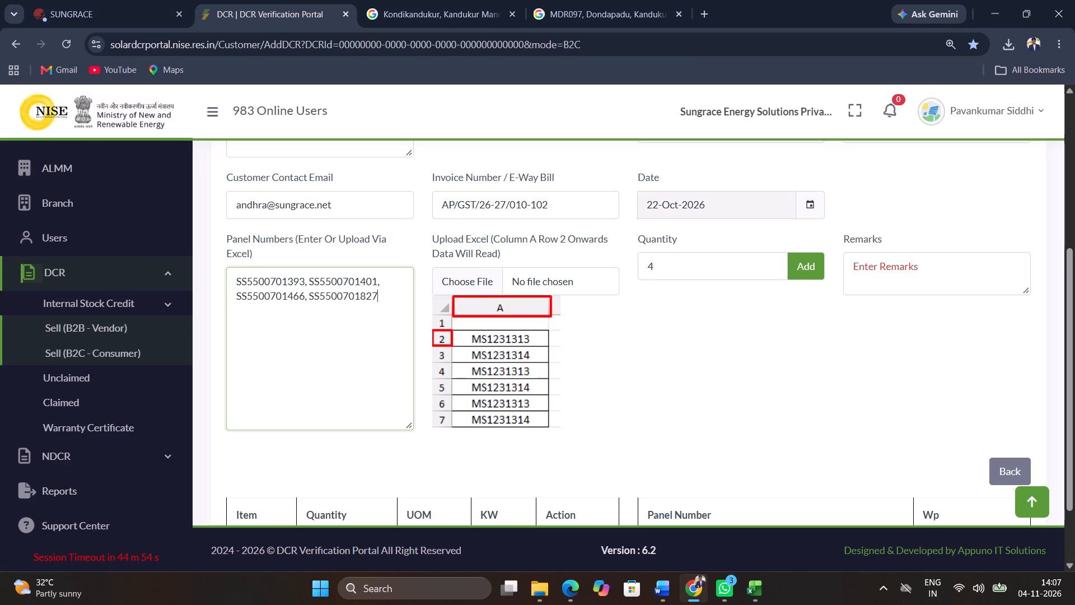
Put each of the four panel serial numbers on its own line without commas and add them to the DCR.
key(Left)
key(Left)
key(Left)
key(Left)
key(Left)
key(Left)
key(Left)
key(Left)
key(Left)
key(Left)
key(Left)
key(Left)
key(BackSpace)
key(BackSpace)
key(Return)
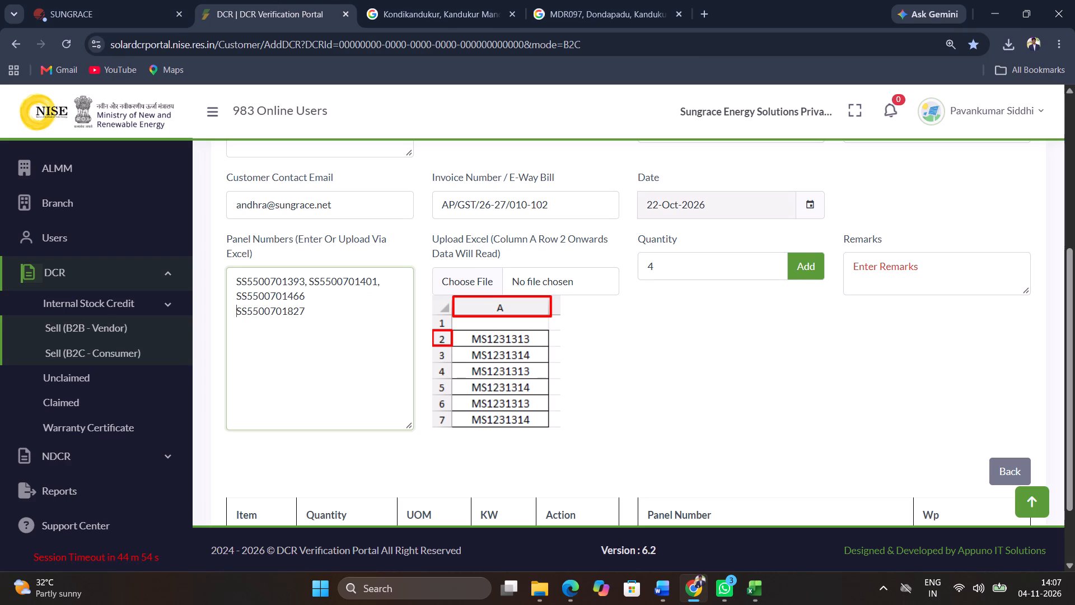
key(Up)
key(Up)
key(Up)
key(Up)
key(Right)
key(Right)
key(Right)
key(Right)
key(Right)
key(Right)
key(Right)
key(Right)
key(Right)
key(Right)
key(Right)
key(Right)
key(Right)
key(Right)
key(BackSpace)
key(BackSpace)
key(Return)
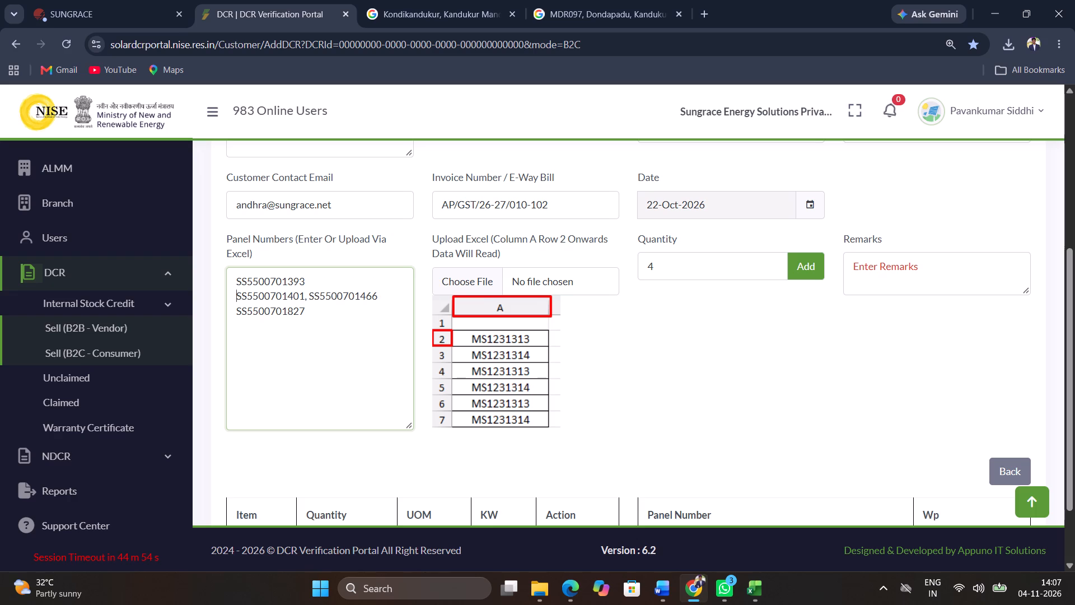
key(Right)
key(Right)
key(Right)
key(Right)
key(Right)
key(Right)
key(Right)
key(Right)
key(Right)
key(Right)
key(Right)
key(Right)
key(Right)
key(Right)
key(BackSpace)
key(BackSpace)
key(Return)
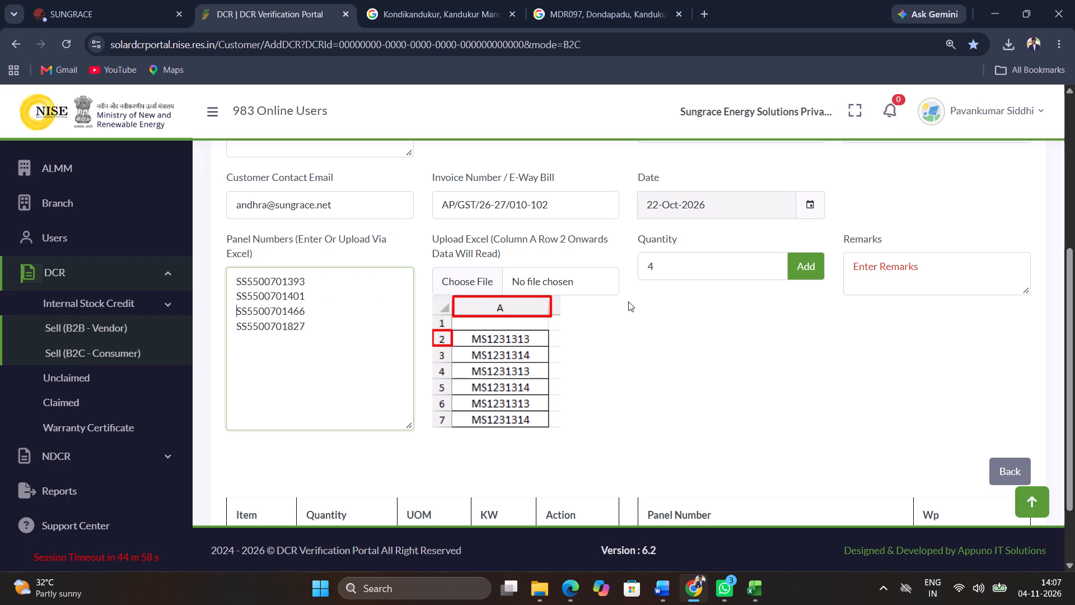
click(819, 266)
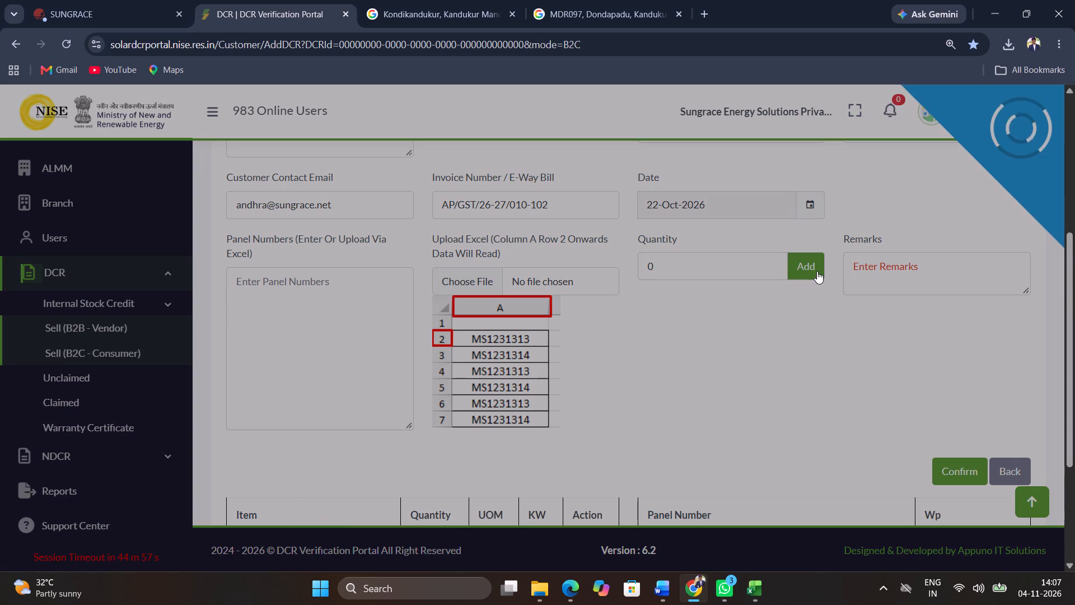
Copy the consumer's address from SUNGRACE into the Remarks field of the DCR form.
click(857, 287)
click(87, 0)
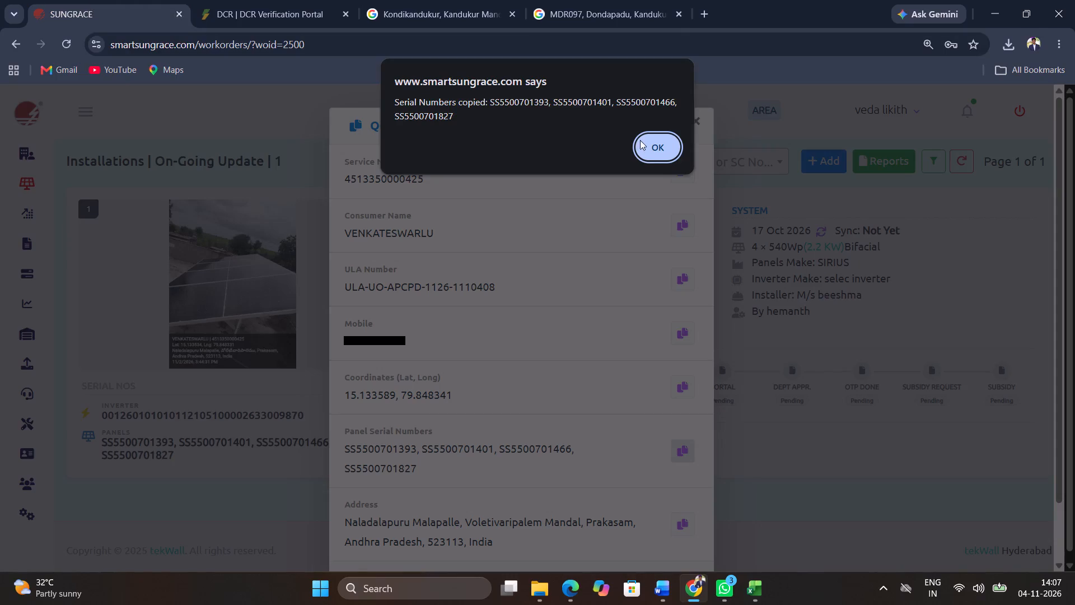
click(651, 158)
click(681, 525)
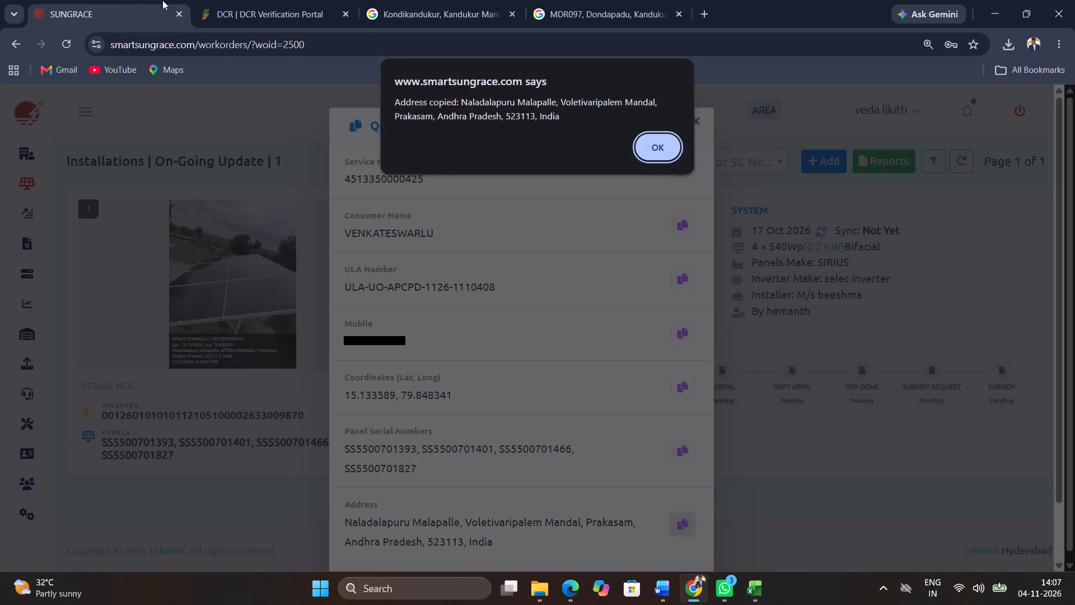
drag(278, 0, 284, 15)
key(ctrl+v)
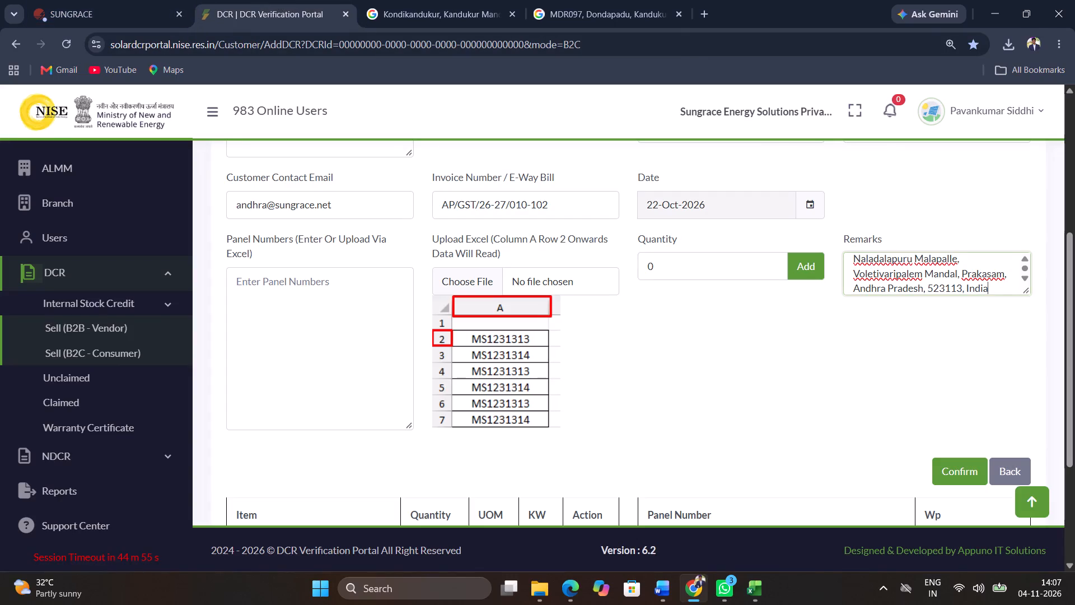
Copy the consumer's pincode from SUNGRACE into the Customer Pin Code field of the DCR form.
scroll(861, 274, up, 1)
scroll(688, 258, up, 2)
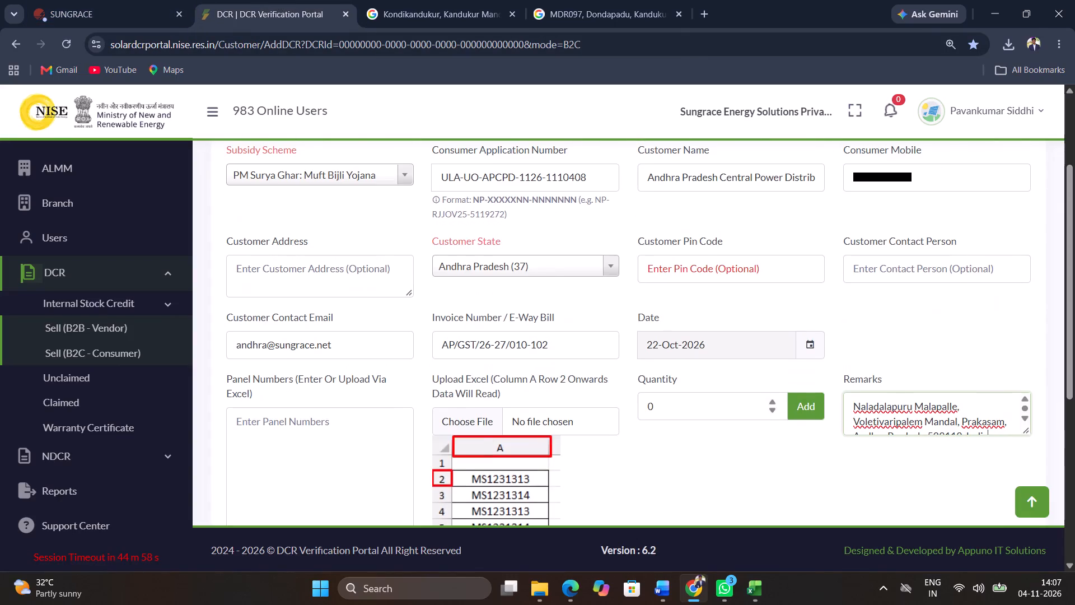
click(690, 268)
click(155, 0)
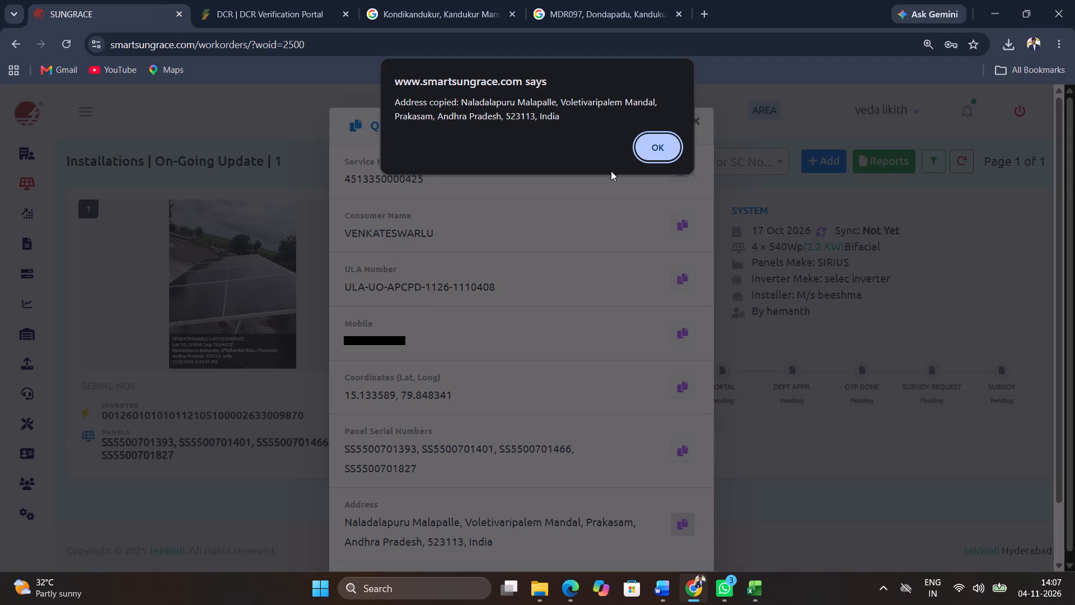
click(664, 148)
scroll(610, 208, down, 3)
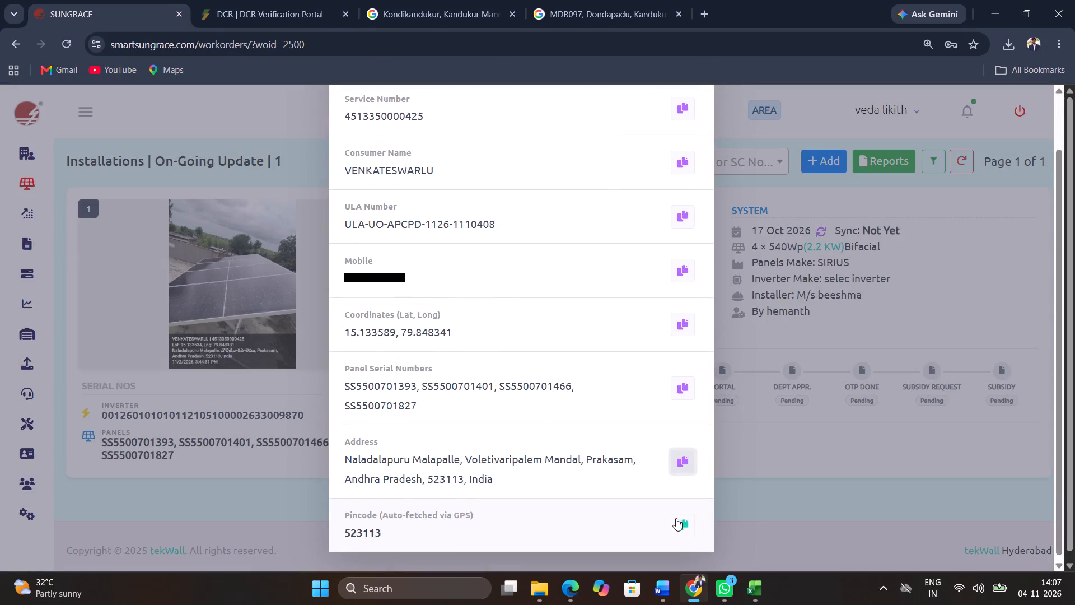
click(675, 518)
click(222, 0)
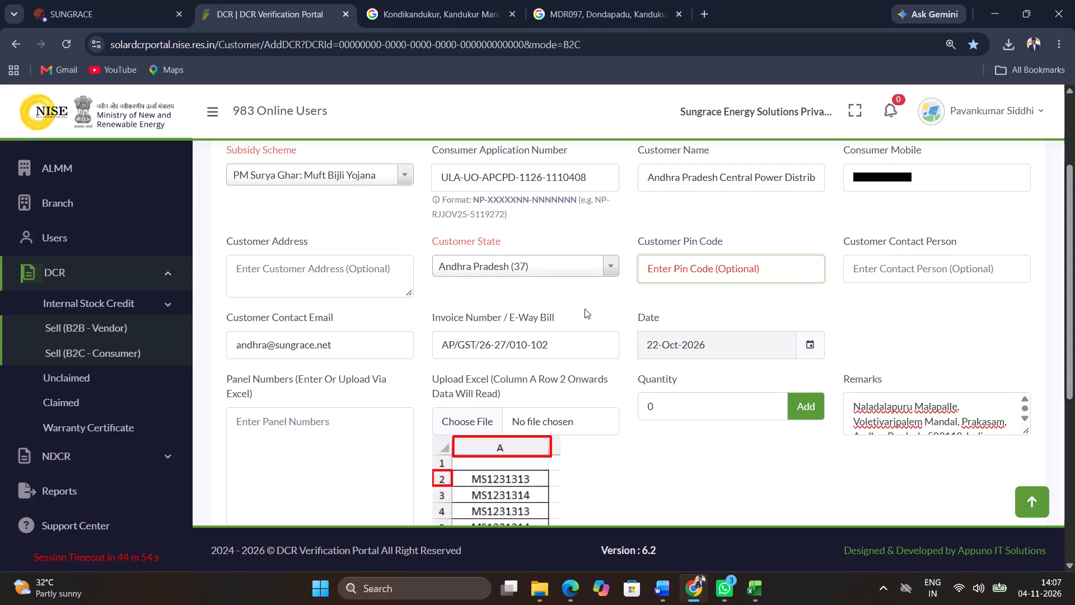
key(ctrl+v)
Confirm the DCR for this consumer.
scroll(672, 288, down, 2)
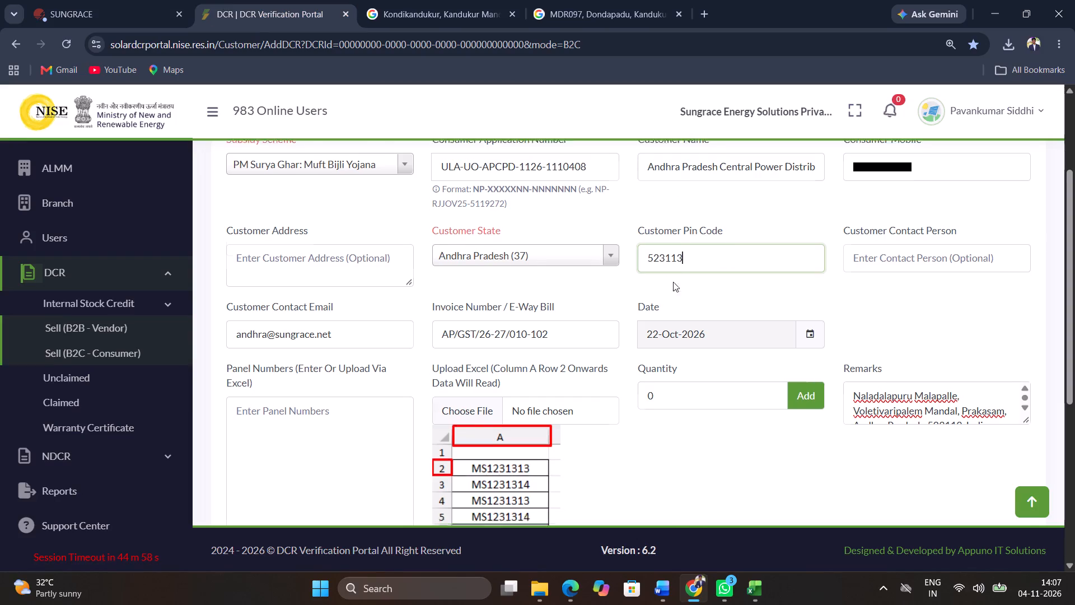
scroll(673, 282, down, 3)
click(965, 282)
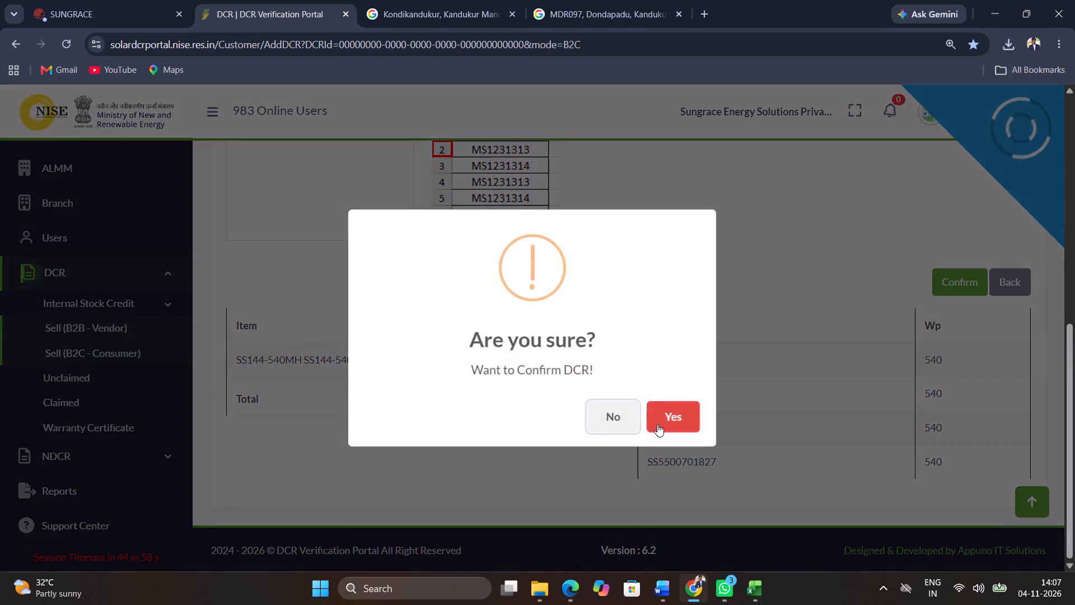
click(658, 424)
Create a new folder named 102_ inside the DCR010 folder.
click(564, 522)
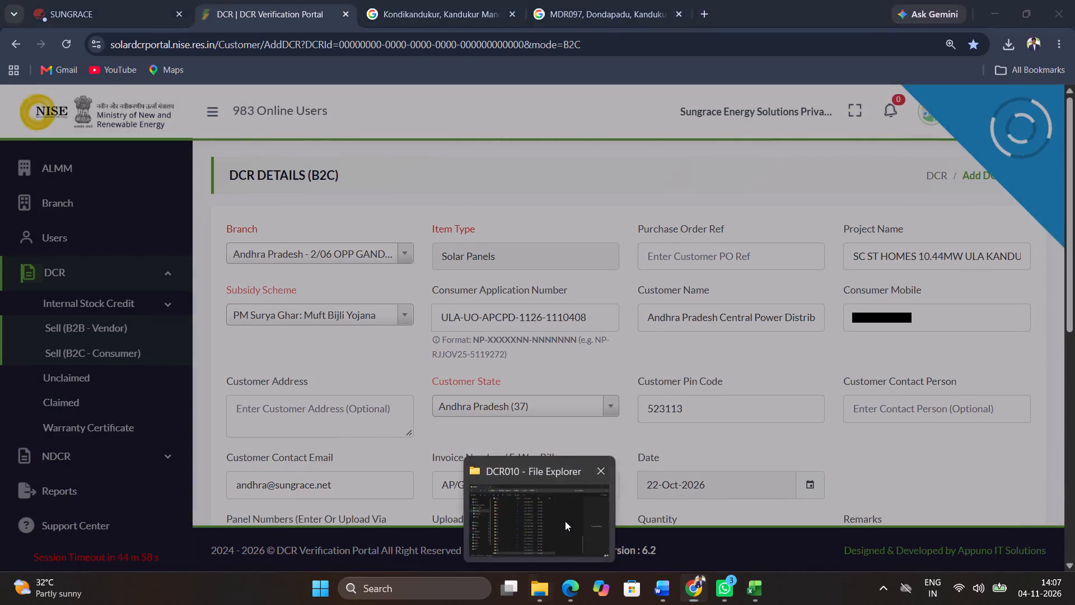
click(39, 81)
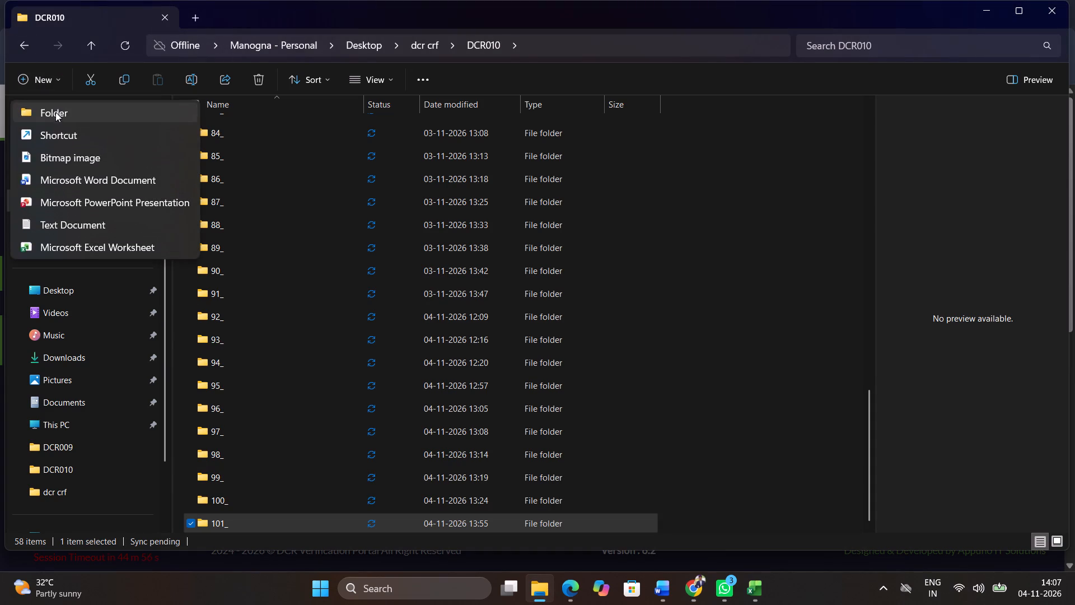
click(57, 113)
text(102)
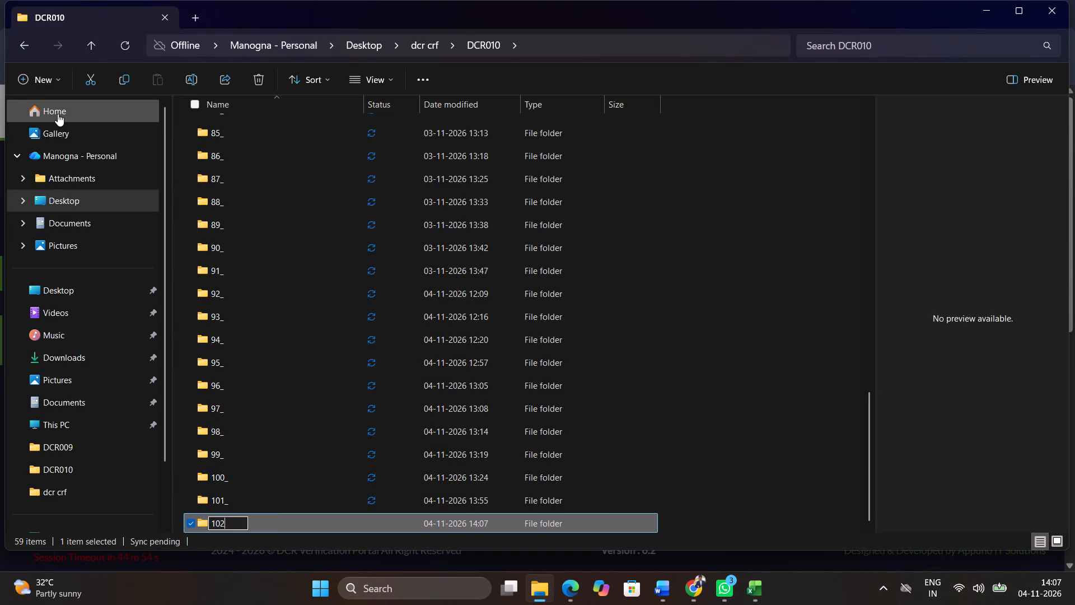
key(shift+underscore)
key(Return)
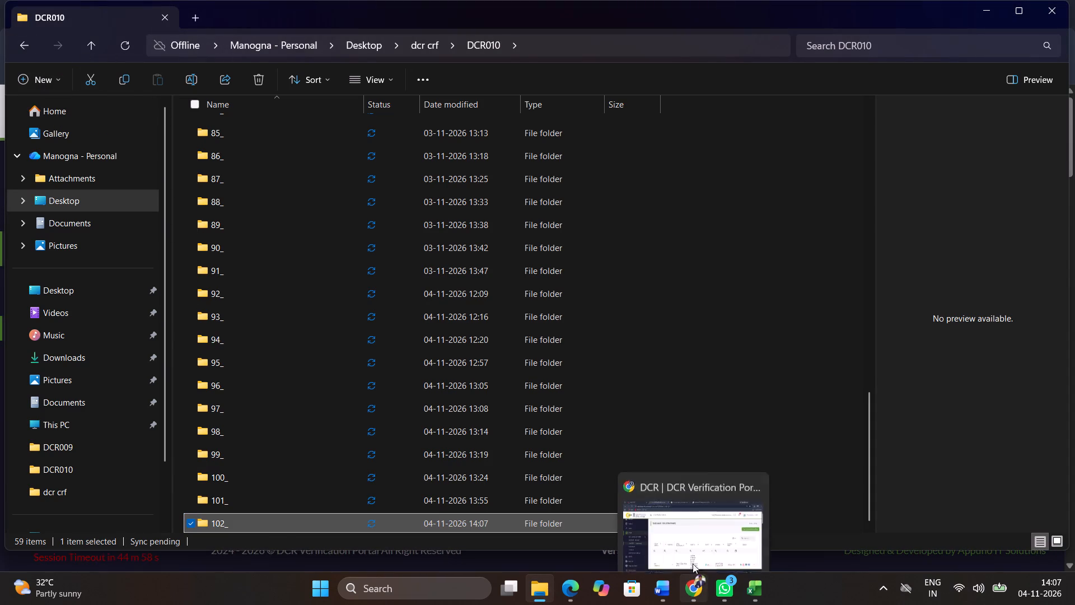
Switch to SUNGRACE in Chrome and copy the consumer's service number from the installation's copy details.
click(679, 517)
click(72, 0)
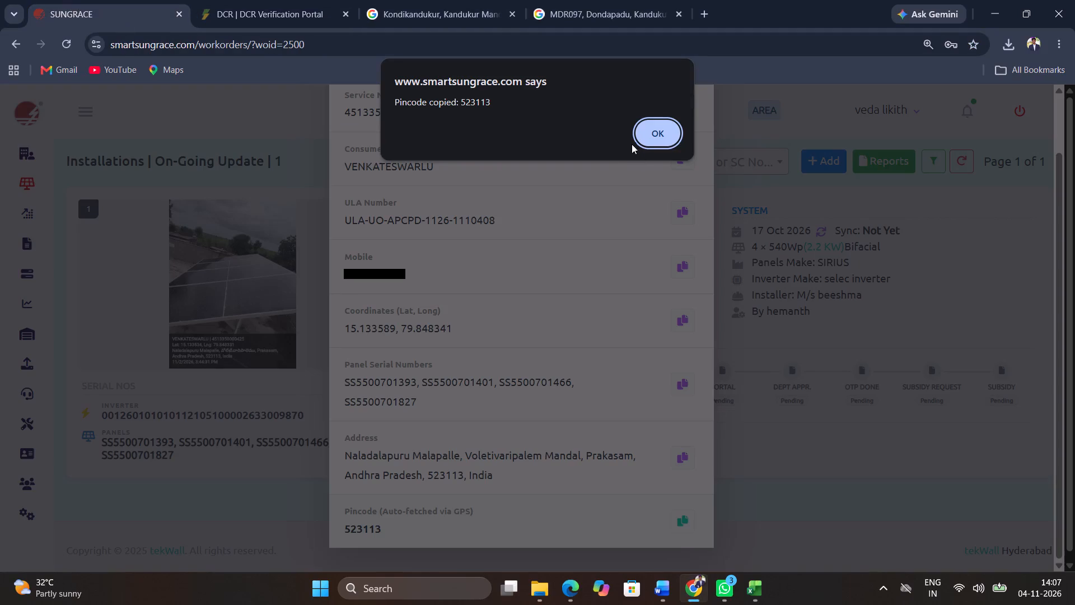
click(662, 137)
click(681, 106)
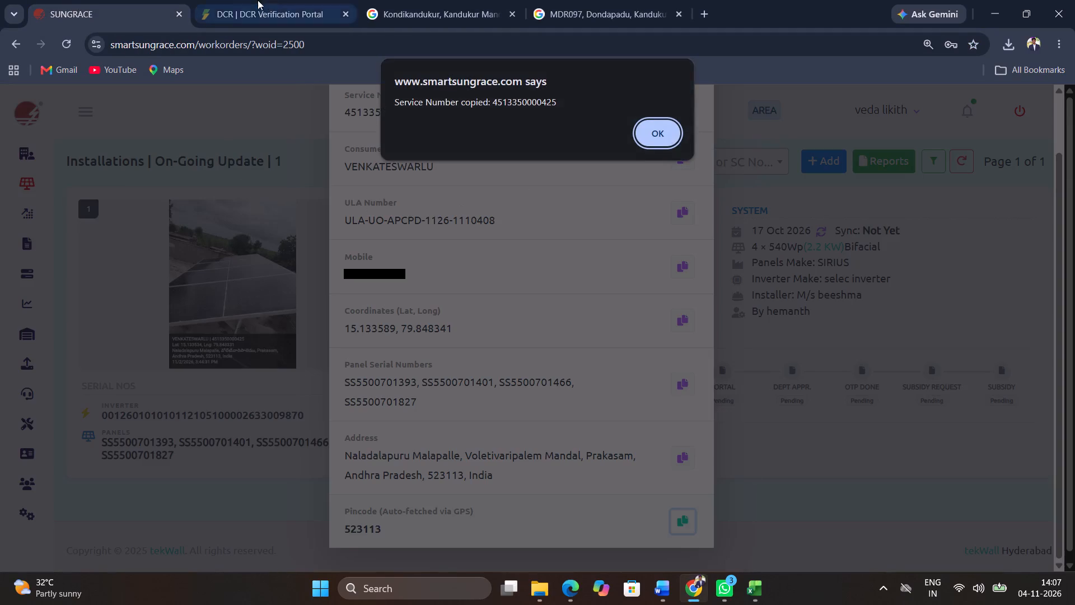
Open the invoice 010-102 DCR certificate PDF and save it in DCR010 folder 102_, named with the copied service number followed by -102.
drag(269, 0, 273, 6)
click(923, 498)
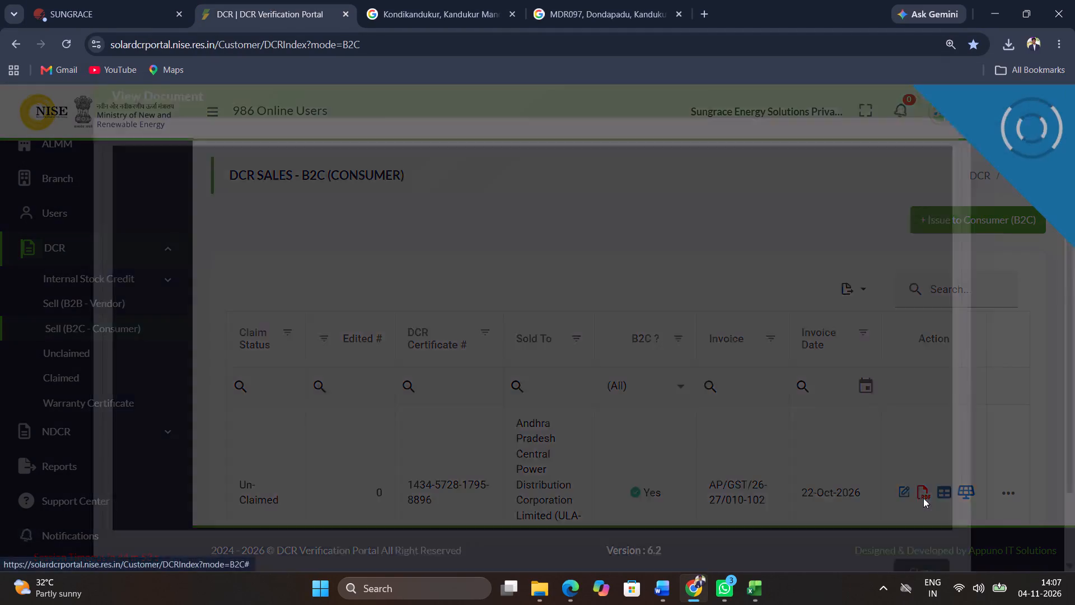
click(887, 183)
click(880, 202)
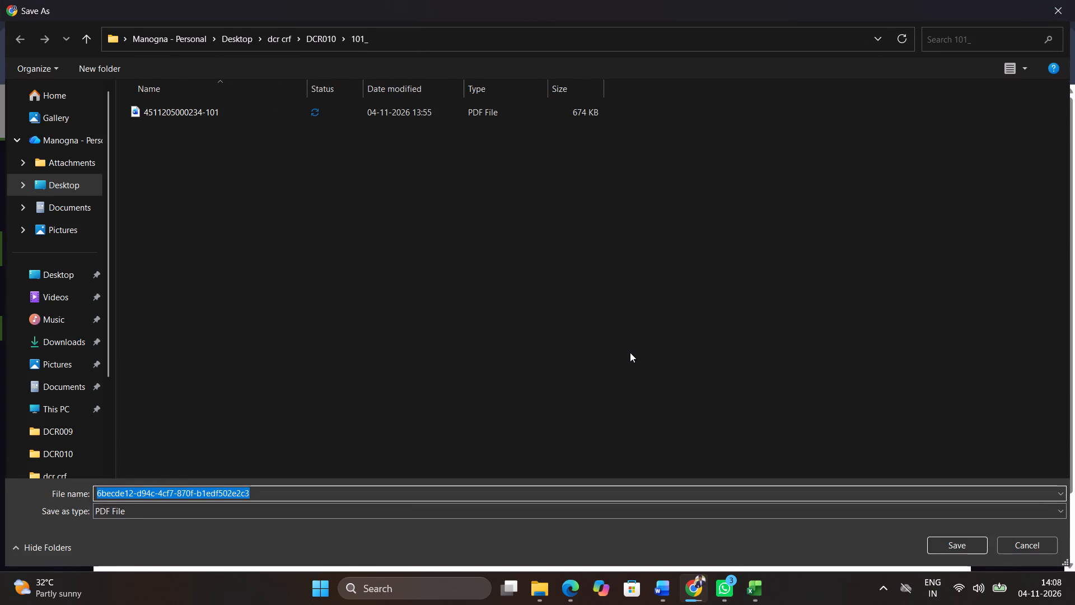
key(ctrl+v)
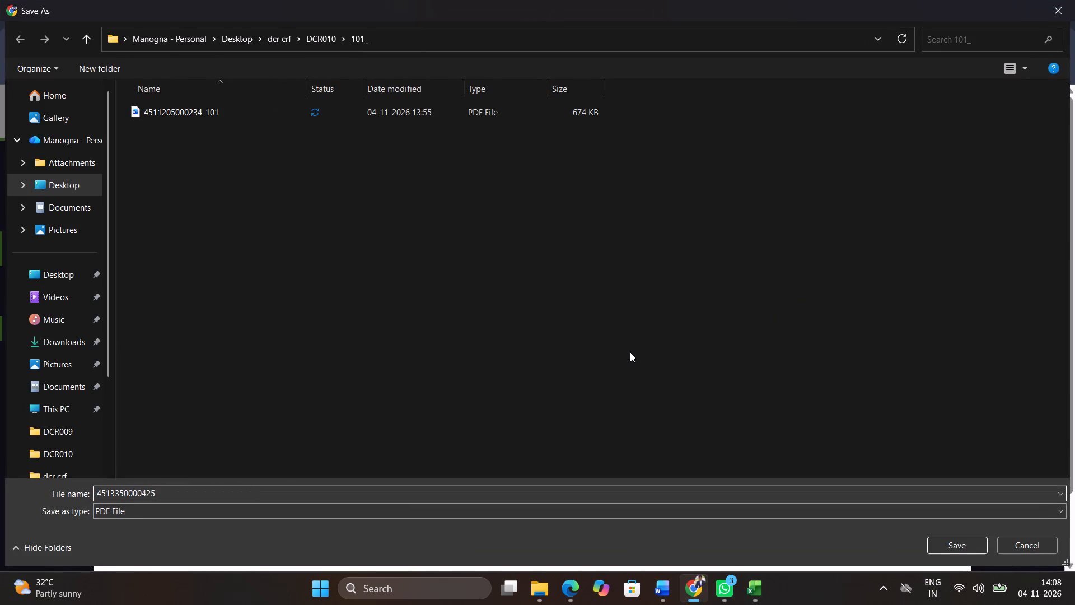
key(minus)
text(102)
click(325, 37)
scroll(385, 109, down, 5)
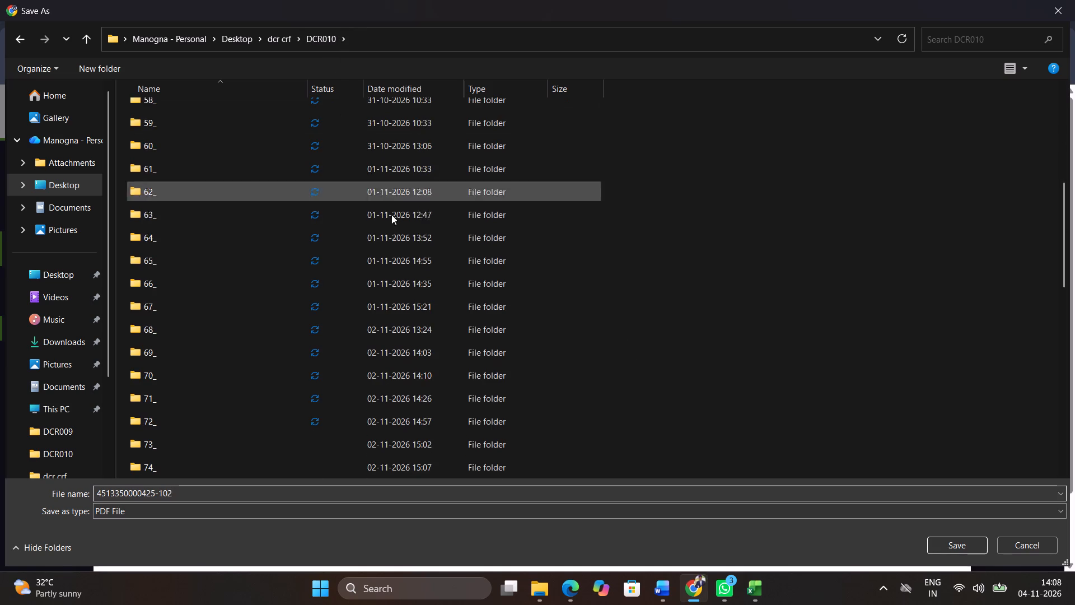
scroll(390, 281, down, 6)
scroll(313, 282, down, 12)
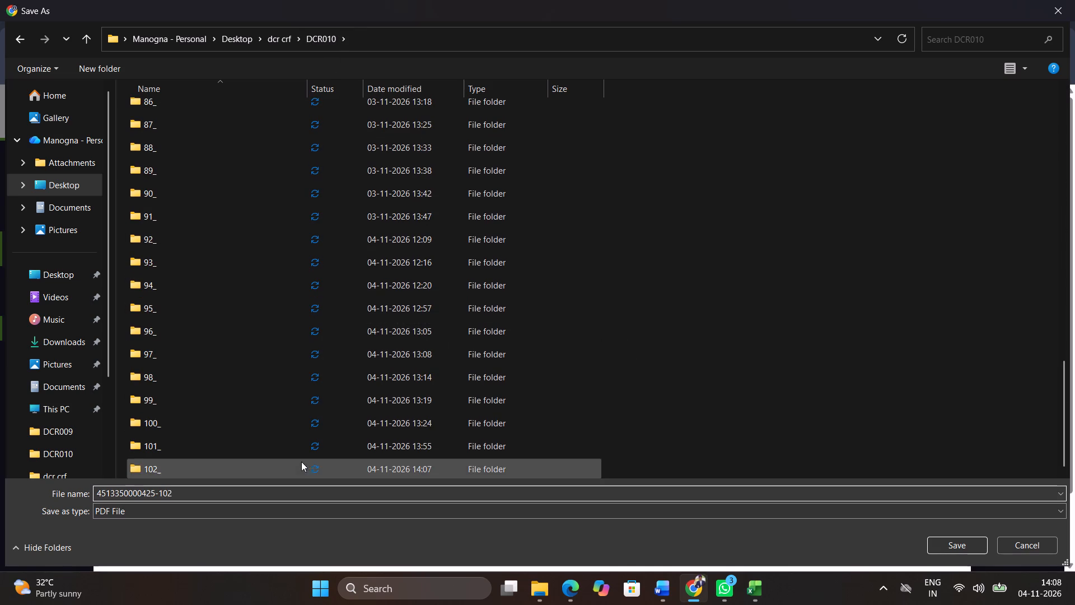
double_click(300, 471)
click(956, 546)
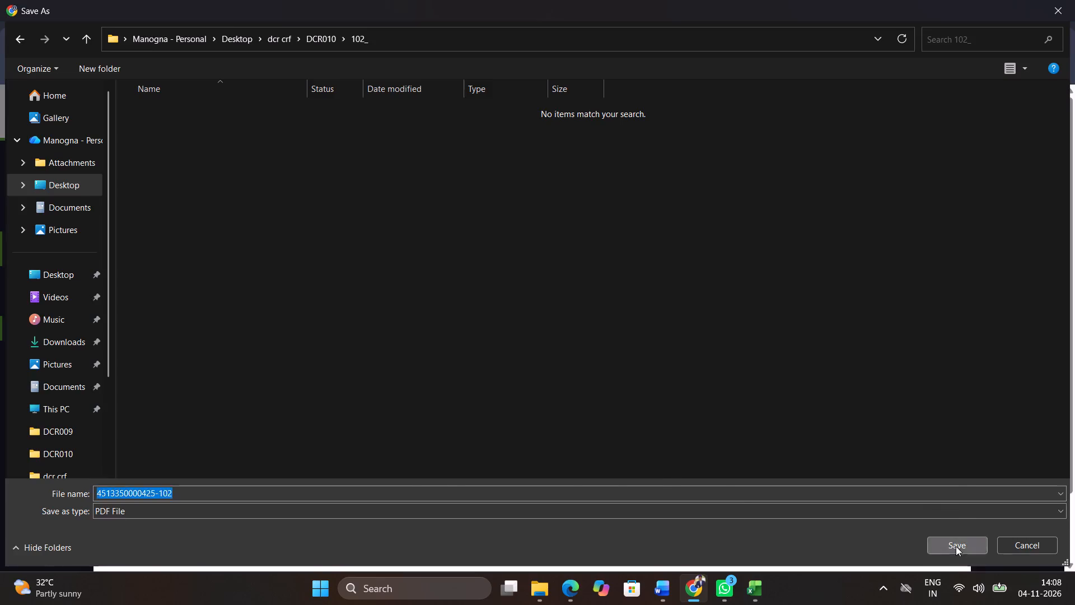
Upload the saved -102 certificate PDF from folder 102_ as the DCR file in the installation's Project Stage form on SUNGRACE and submit it.
click(80, 0)
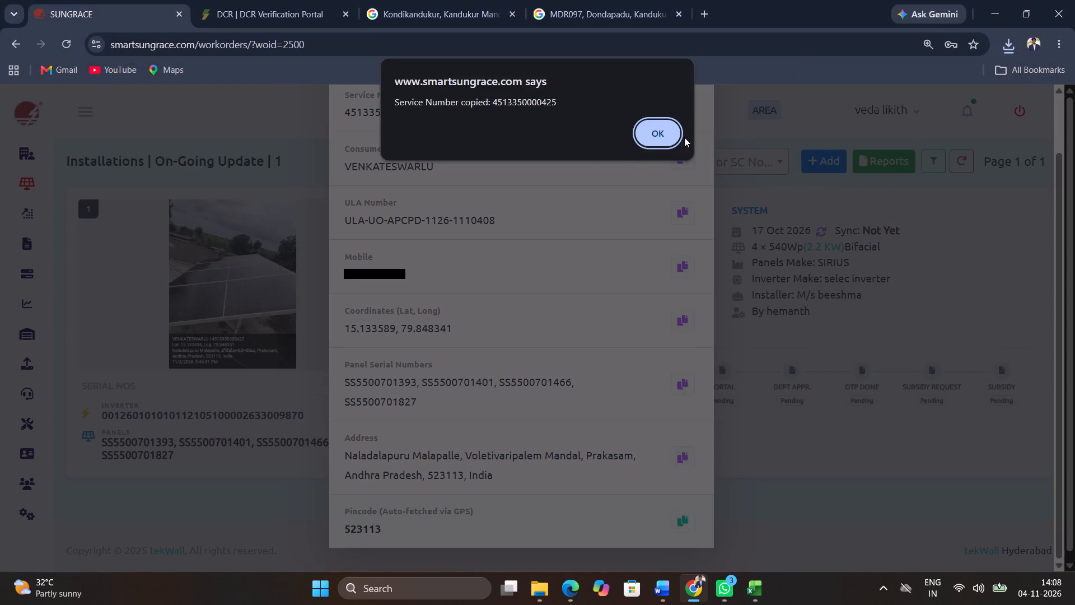
click(655, 132)
drag(768, 122, 753, 142)
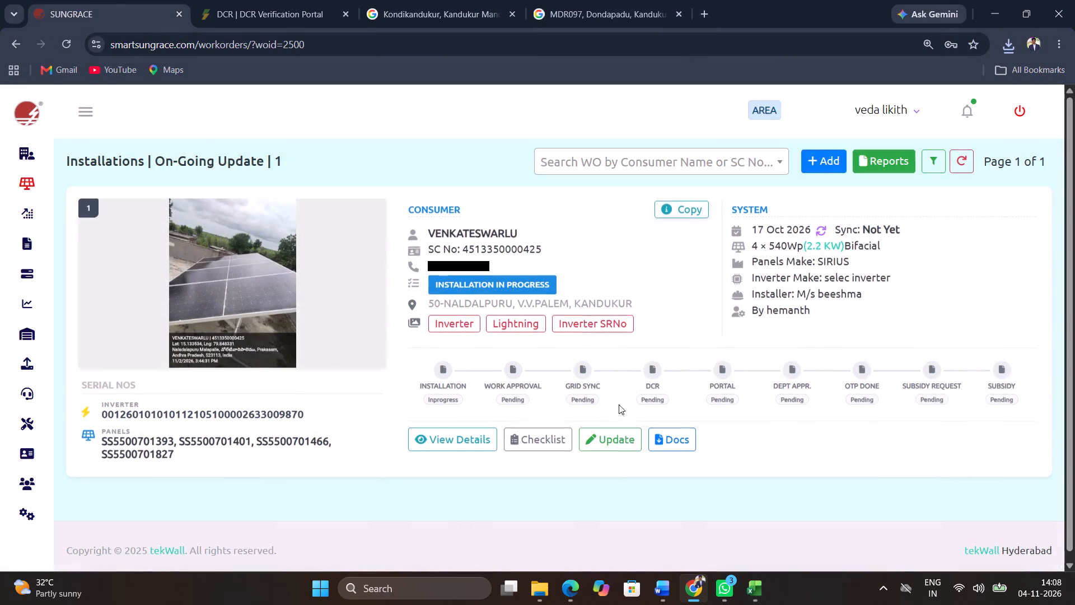
click(596, 438)
click(485, 395)
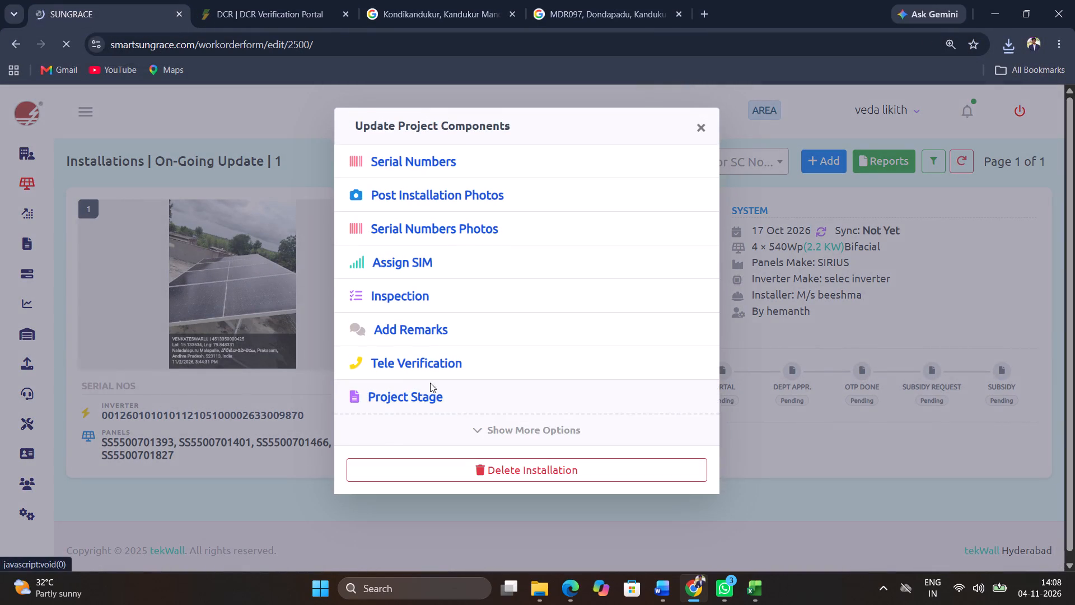
scroll(393, 238, down, 5)
click(388, 387)
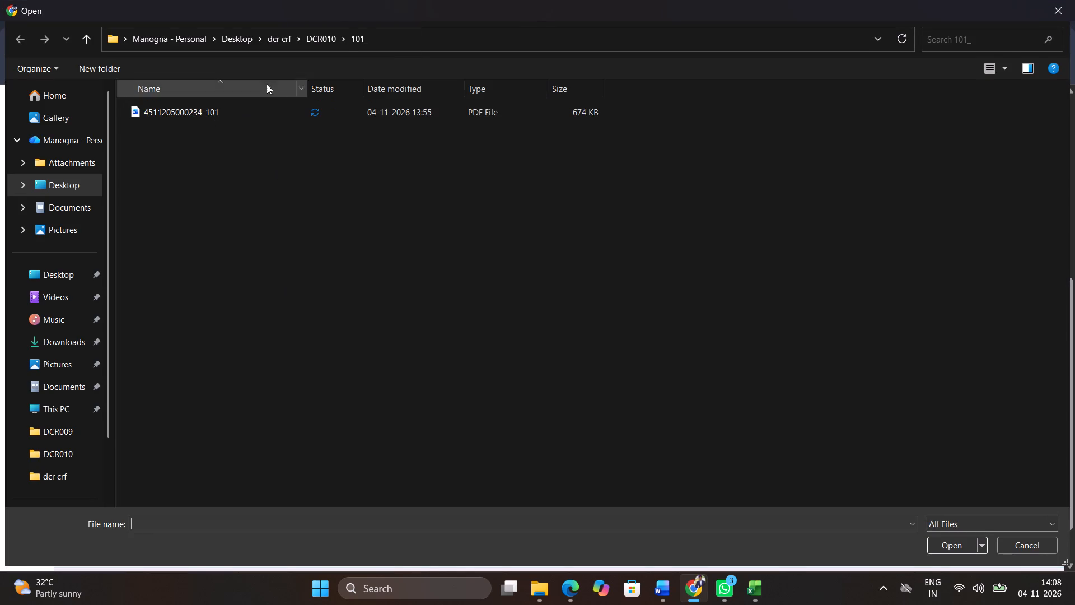
click(320, 30)
scroll(242, 314, down, 6)
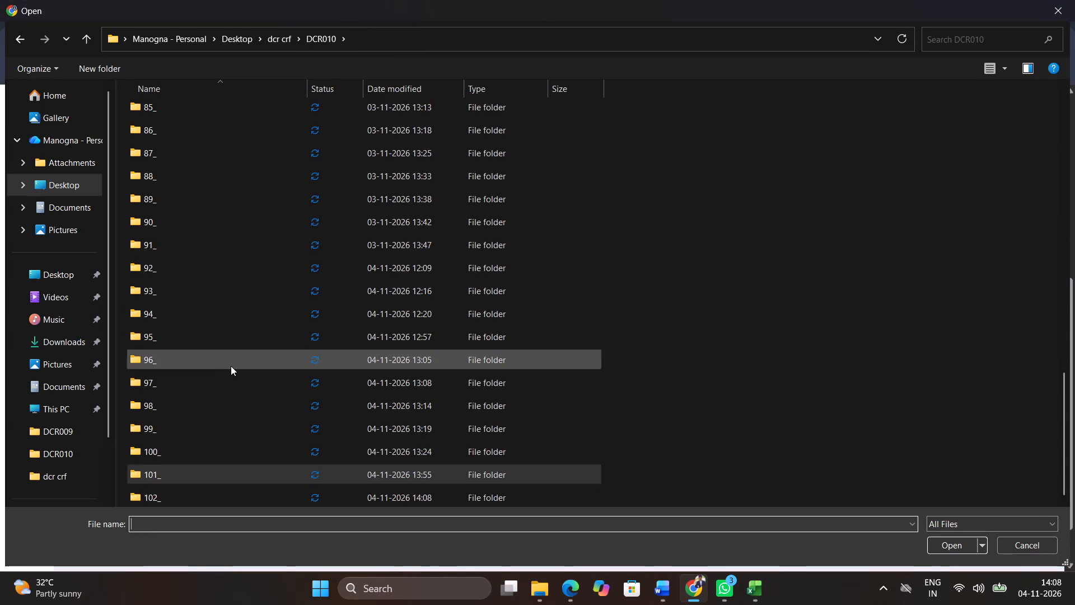
scroll(233, 370, down, 4)
double_click(236, 494)
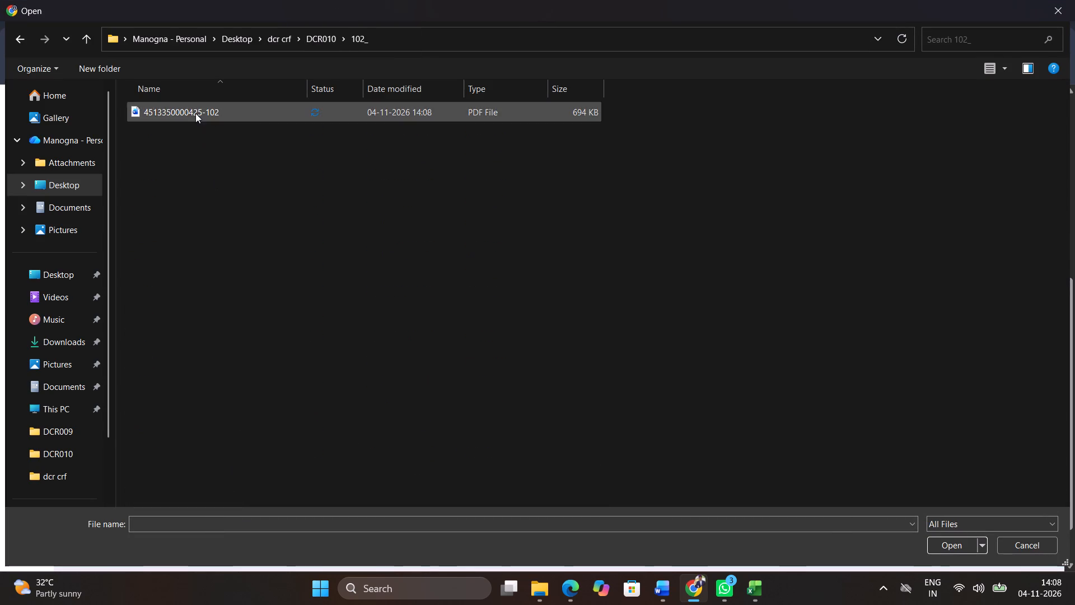
double_click(195, 113)
click(385, 466)
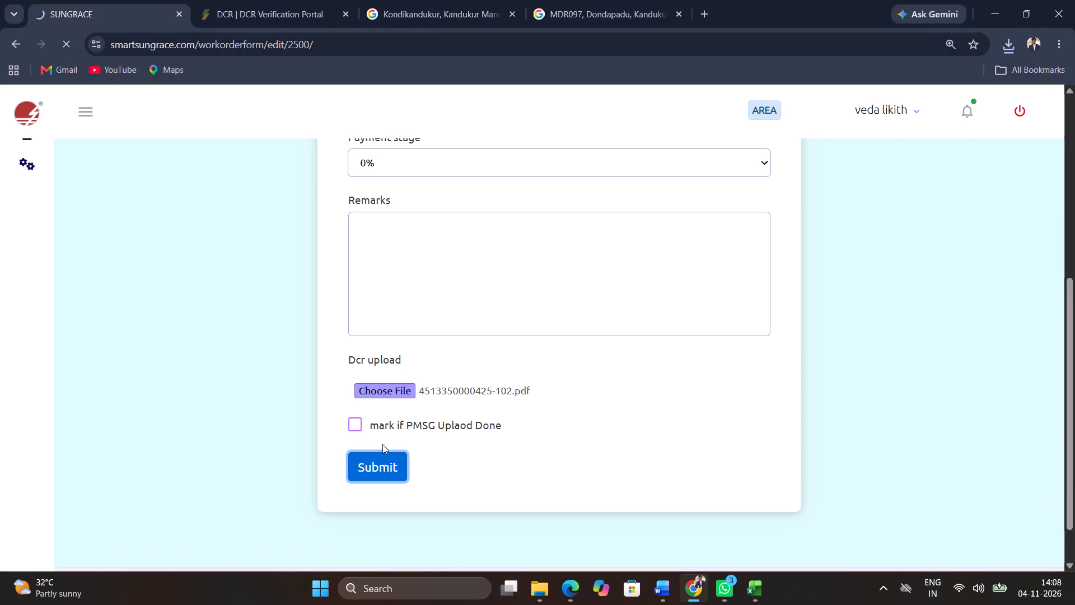
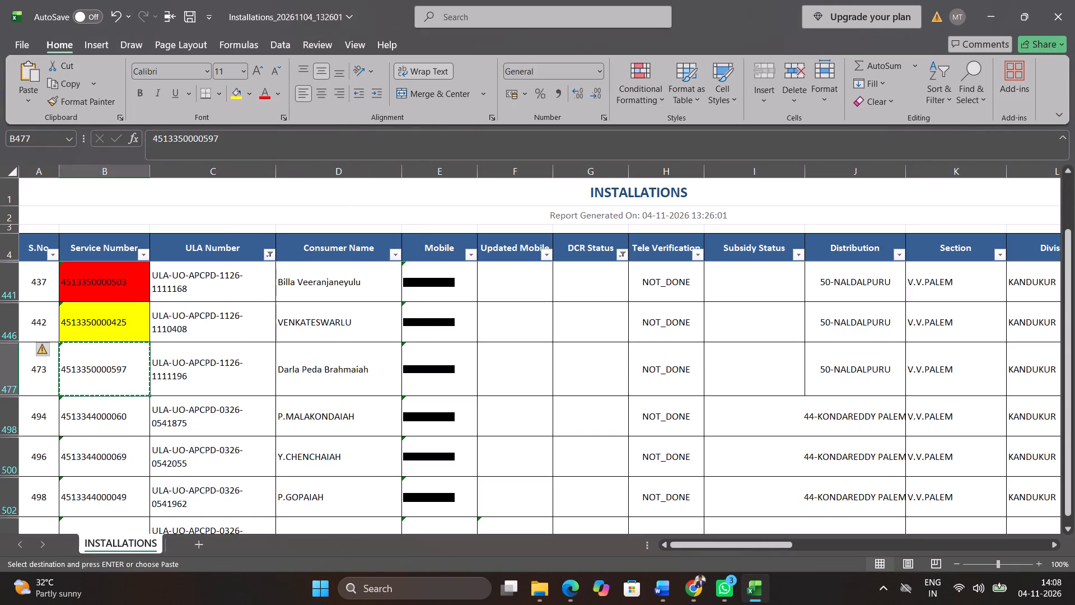
Switch to SUNGRACE in Chrome and open the installation matching the service number copied from the Excel row with S.No 473.
click(665, 509)
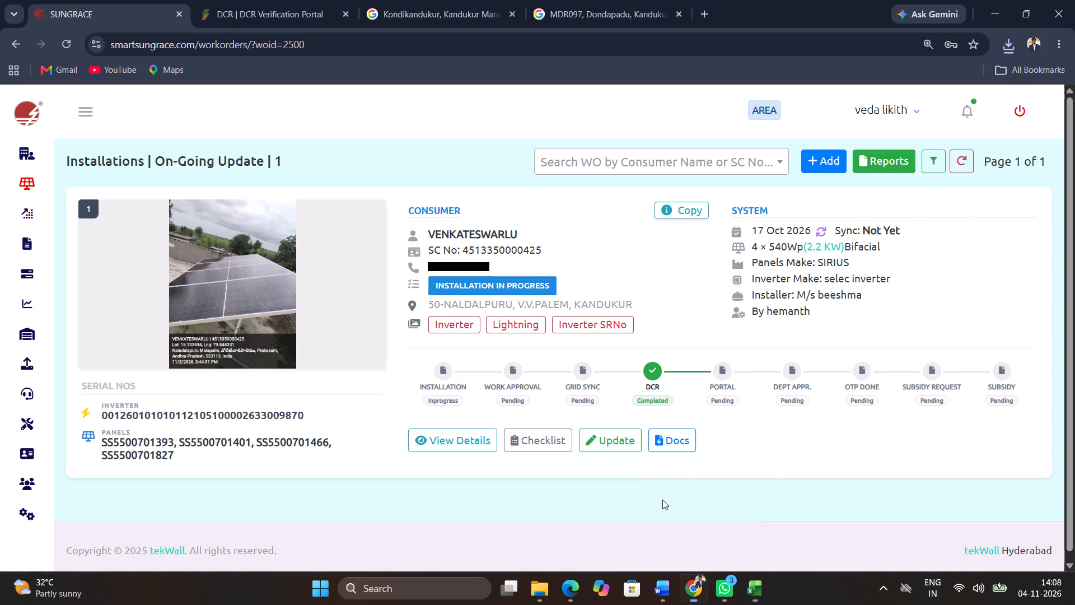
click(636, 156)
key(ctrl+v)
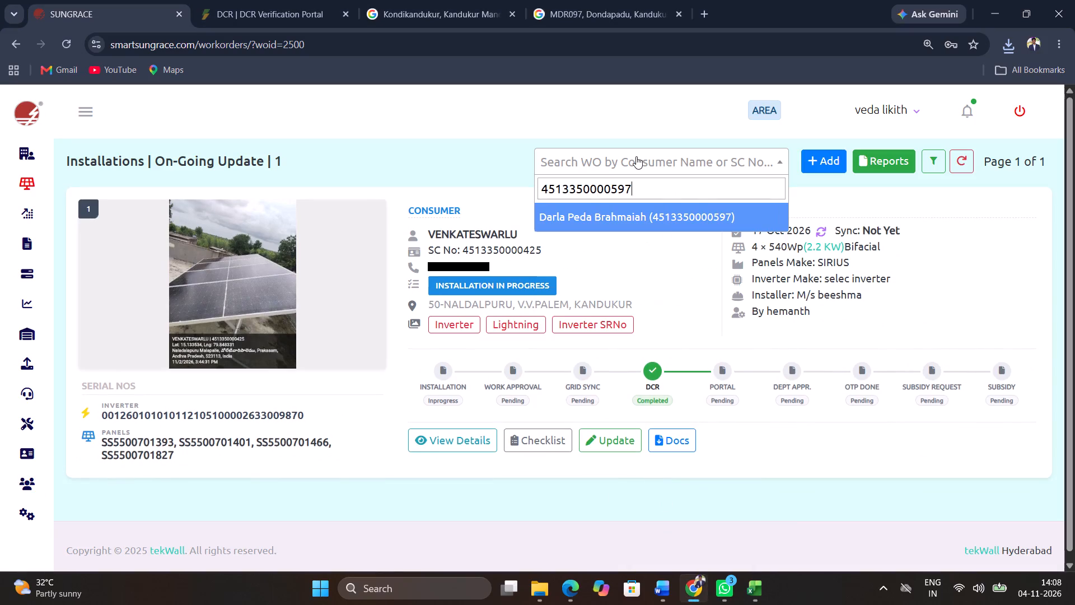
key(Return)
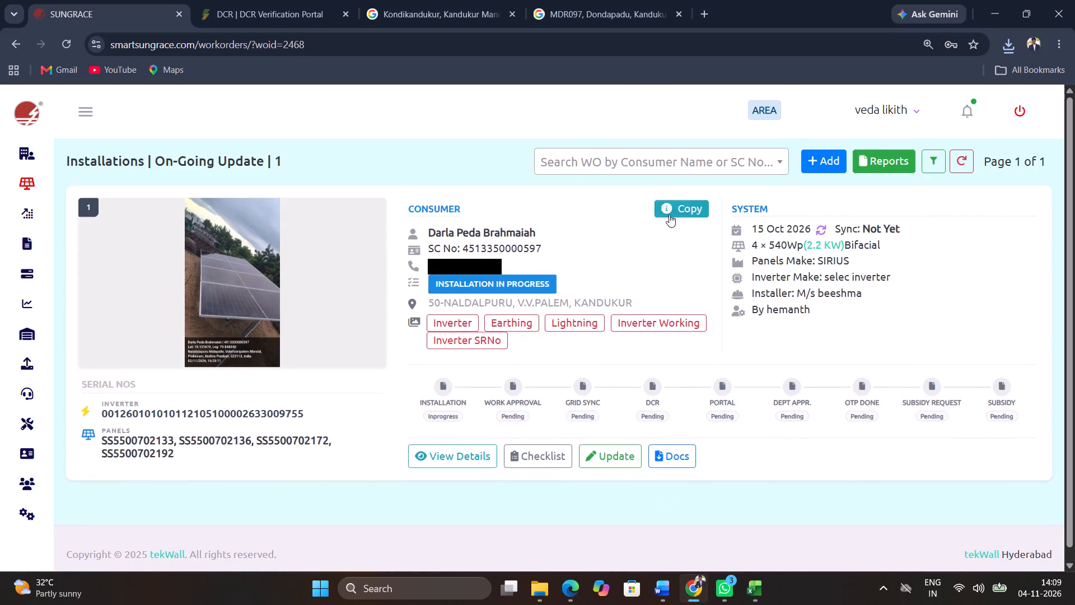
Copy the consumer's ULA number and start a new B2C issue on the DCR portal with it as the Consumer Application Number.
click(669, 215)
click(677, 278)
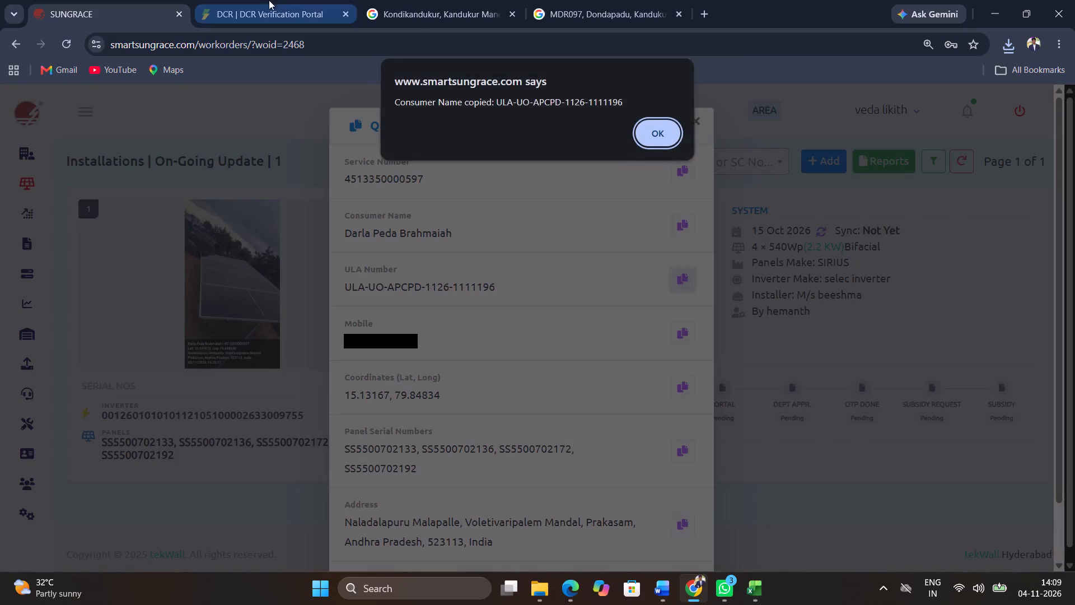
click(269, 0)
click(952, 127)
click(982, 234)
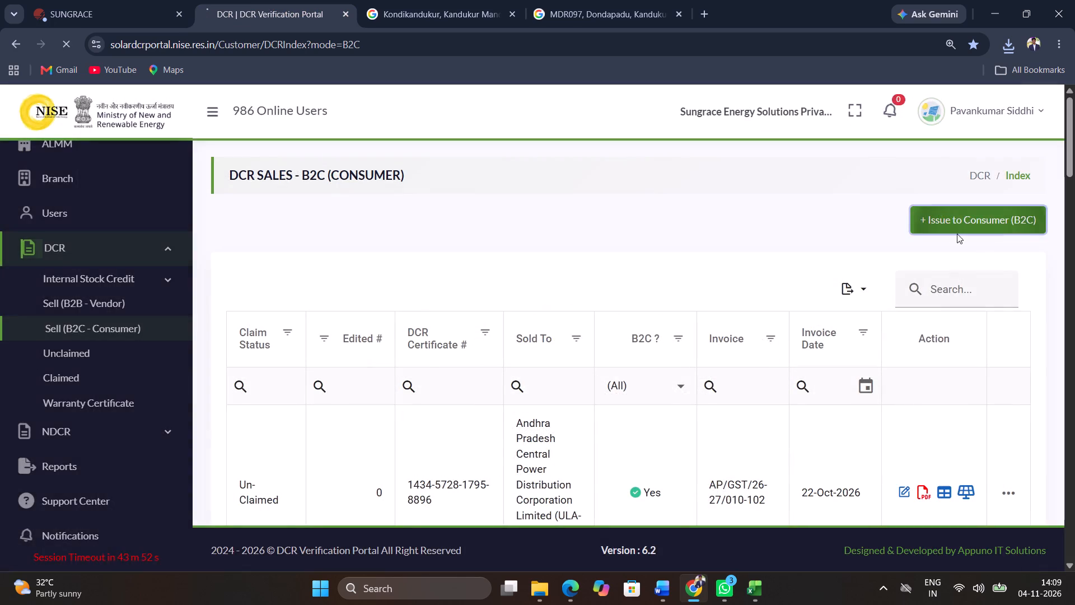
click(572, 322)
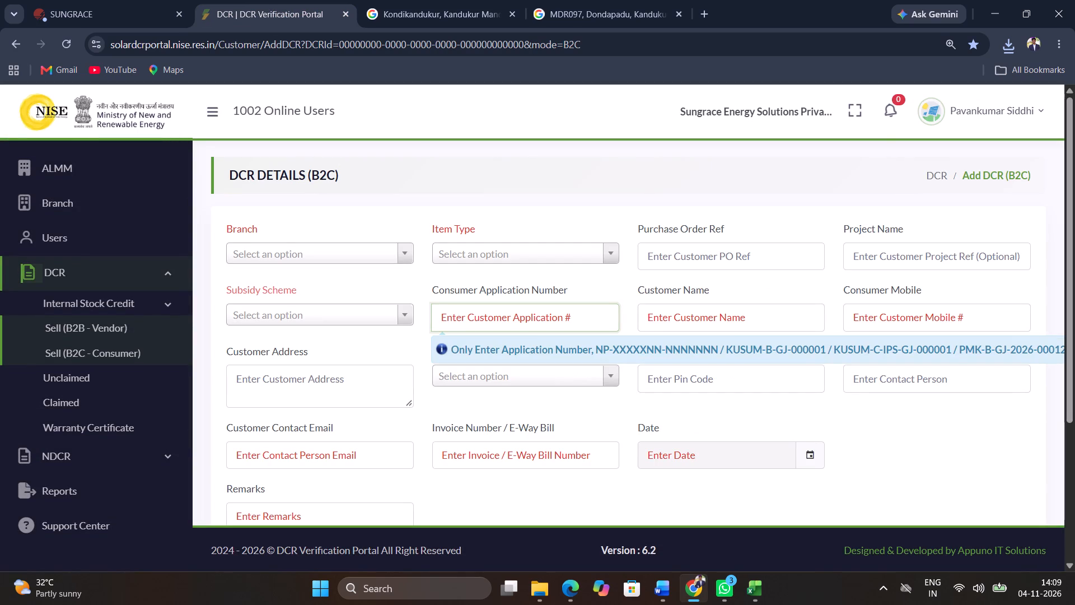
key(ctrl+v)
Set the branch to Andhra Pradesh, the subsidy scheme to PM Surya Ghar: Muft Bijli Yojana and the item type to Solar Panels.
click(360, 250)
click(329, 337)
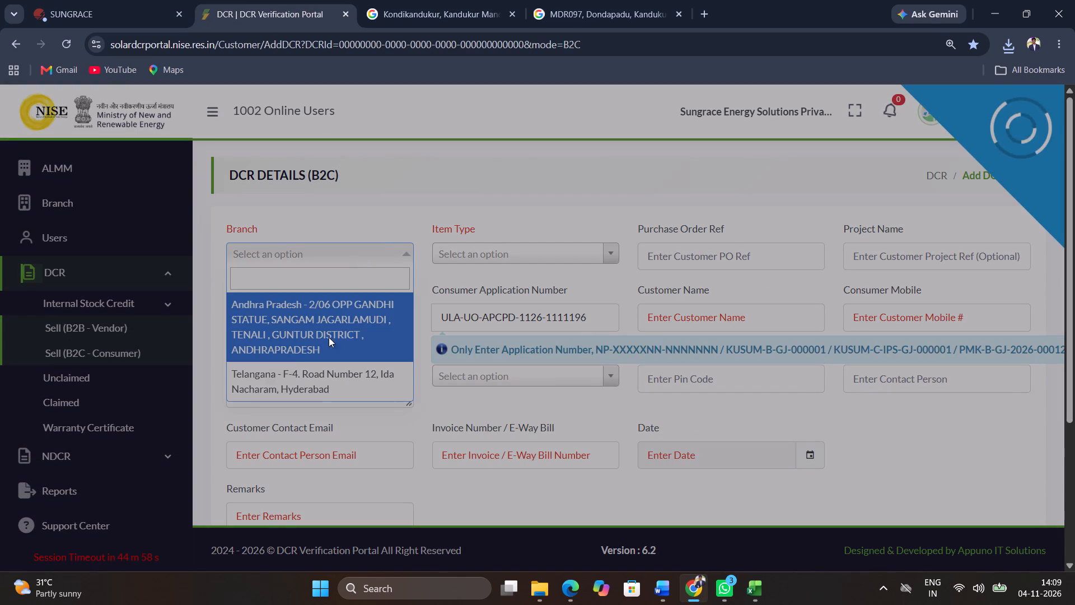
click(331, 319)
click(339, 435)
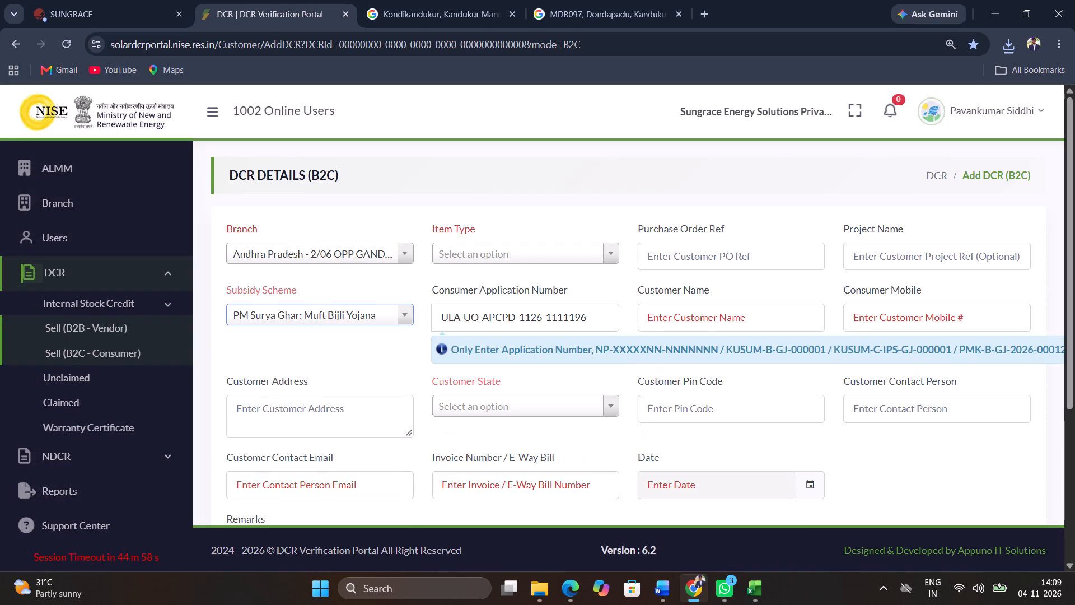
click(461, 245)
click(473, 306)
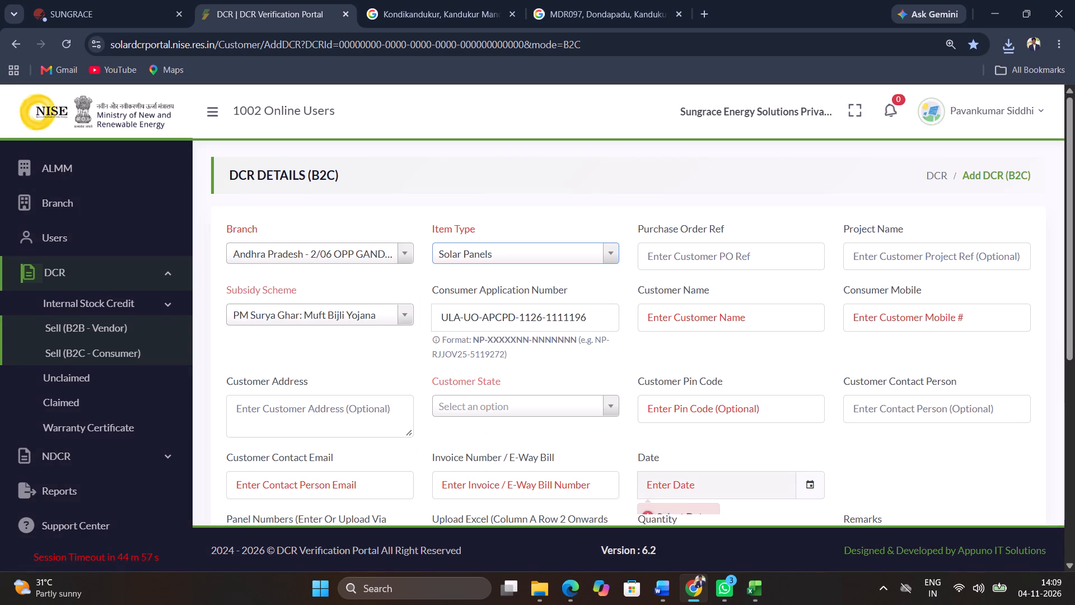
click(712, 323)
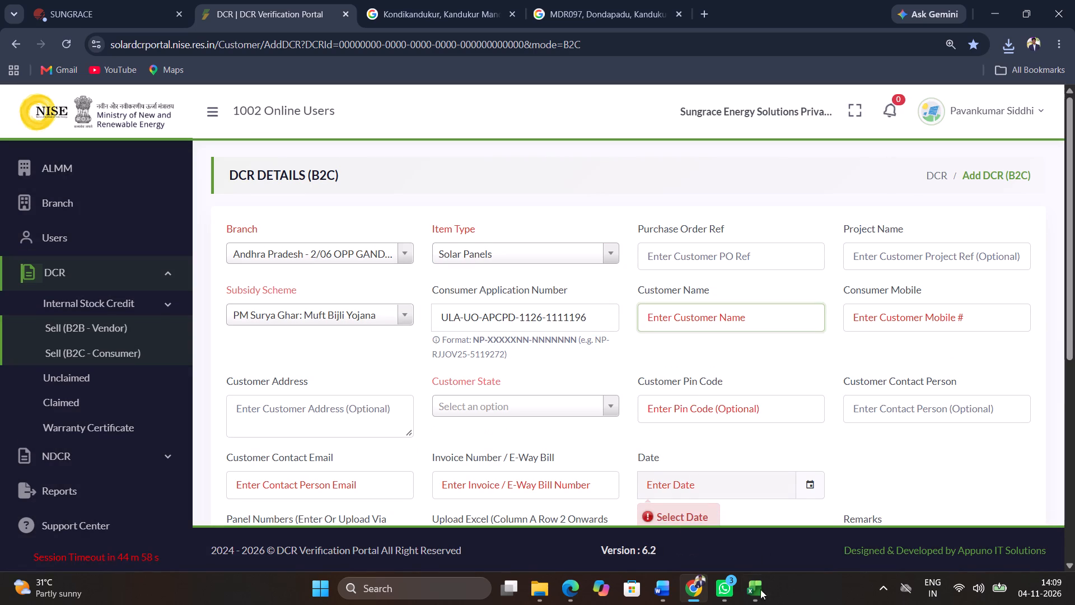
double_click(755, 530)
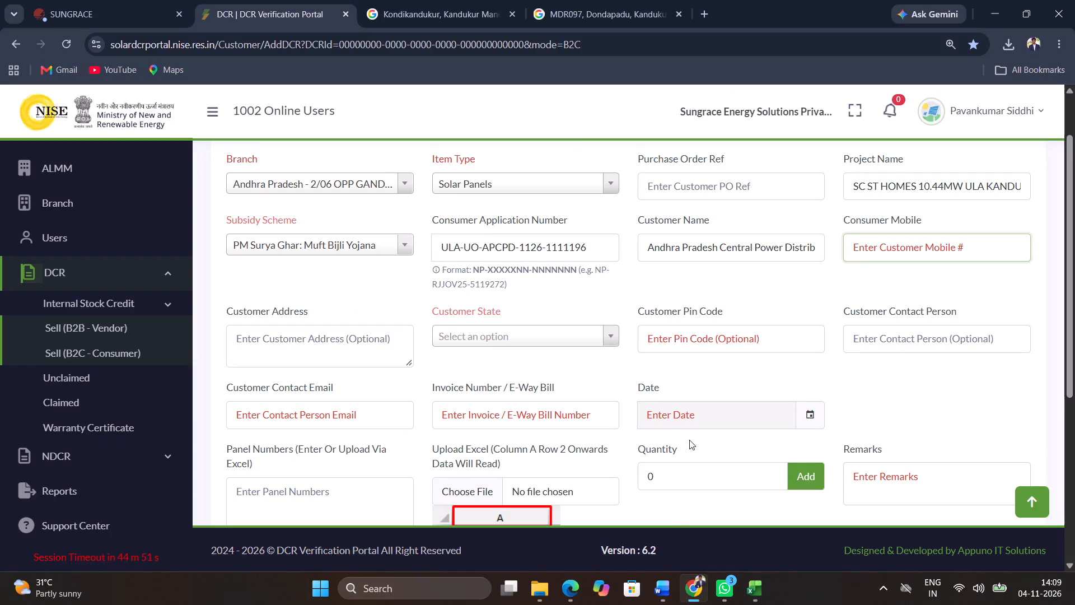
Set the customer state to Andhra Pradesh (37) and fill the Customer Contact Email with the company address from the Word document.
scroll(510, 281, down, 1)
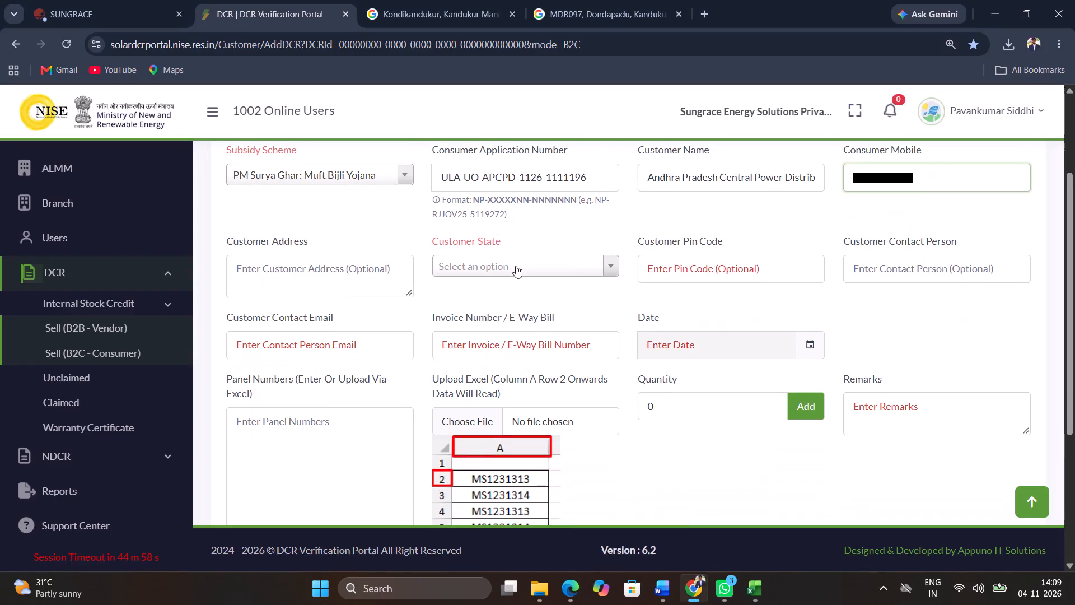
click(516, 268)
drag(539, 371, 532, 375)
click(387, 339)
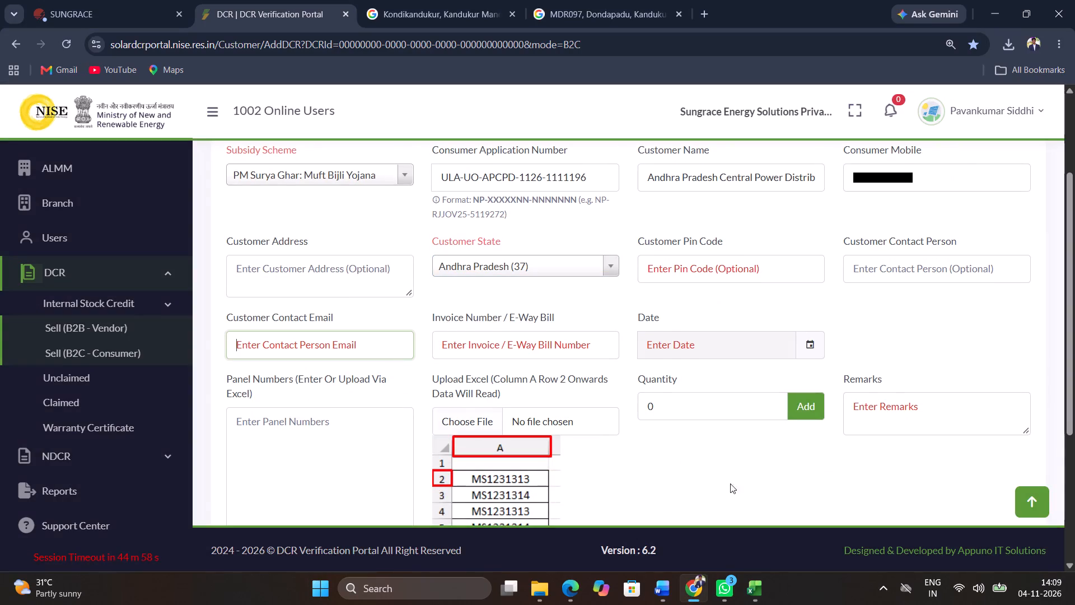
click(620, 518)
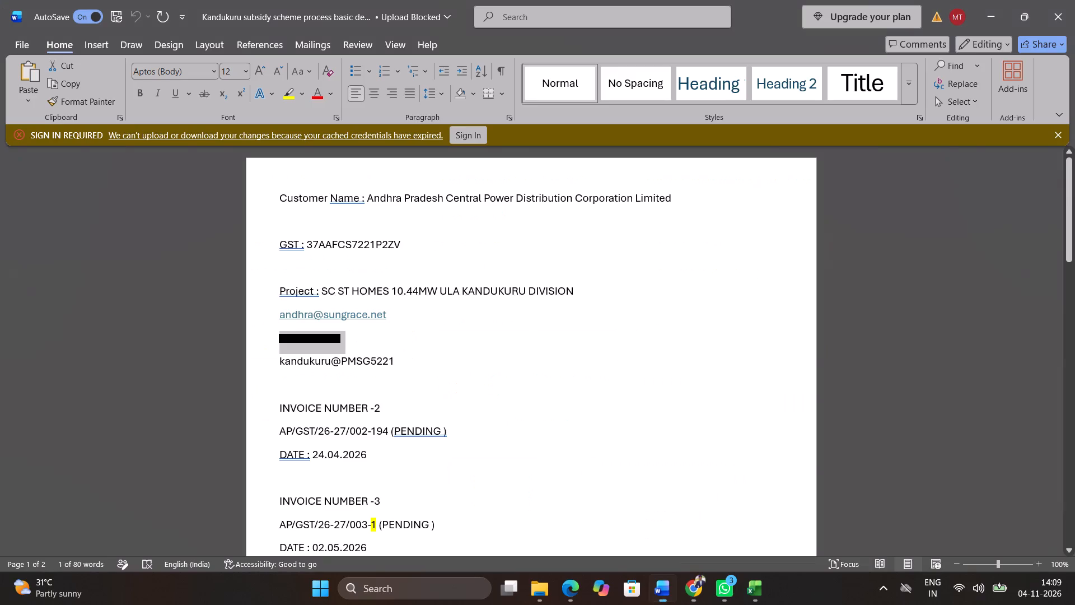
Copy the company email address from the Kandukuru Word document into the form's Customer Contact Email.
drag(408, 320, 249, 322)
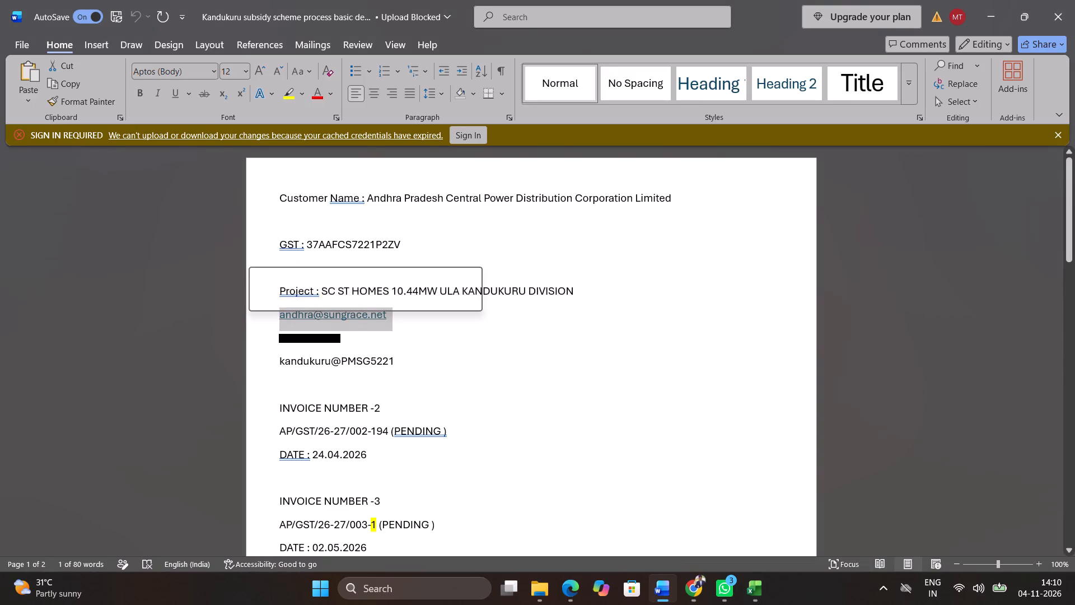
key(ctrl+c)
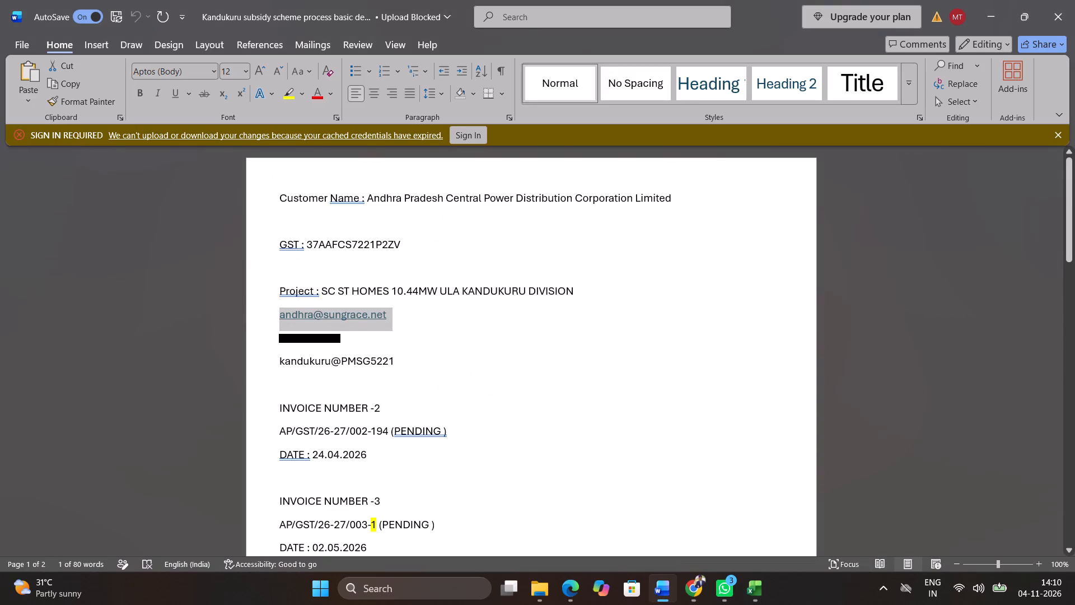
click(677, 528)
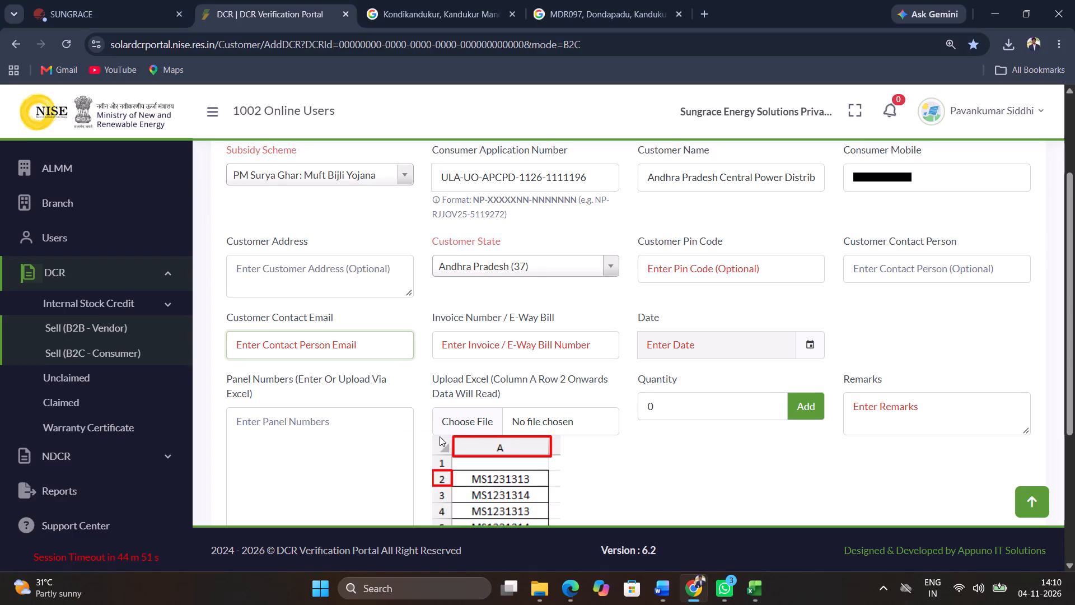
key(ctrl+v)
Copy the invoice number 9 prefix AP/GST/26-27/009- from the Word document for the form's Invoice Number / E-Way Bill.
click(476, 342)
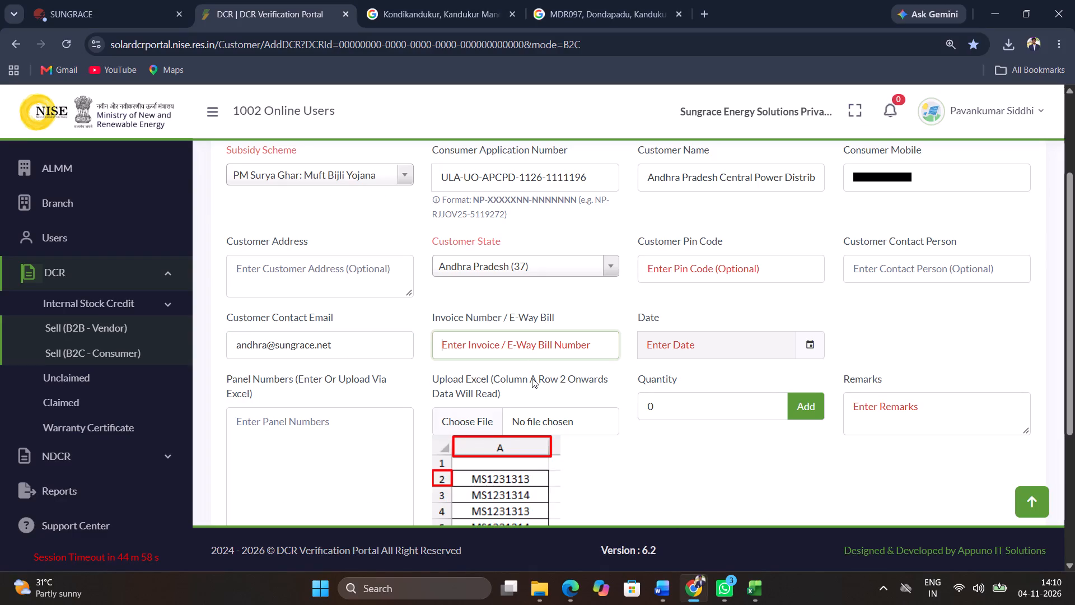
click(639, 547)
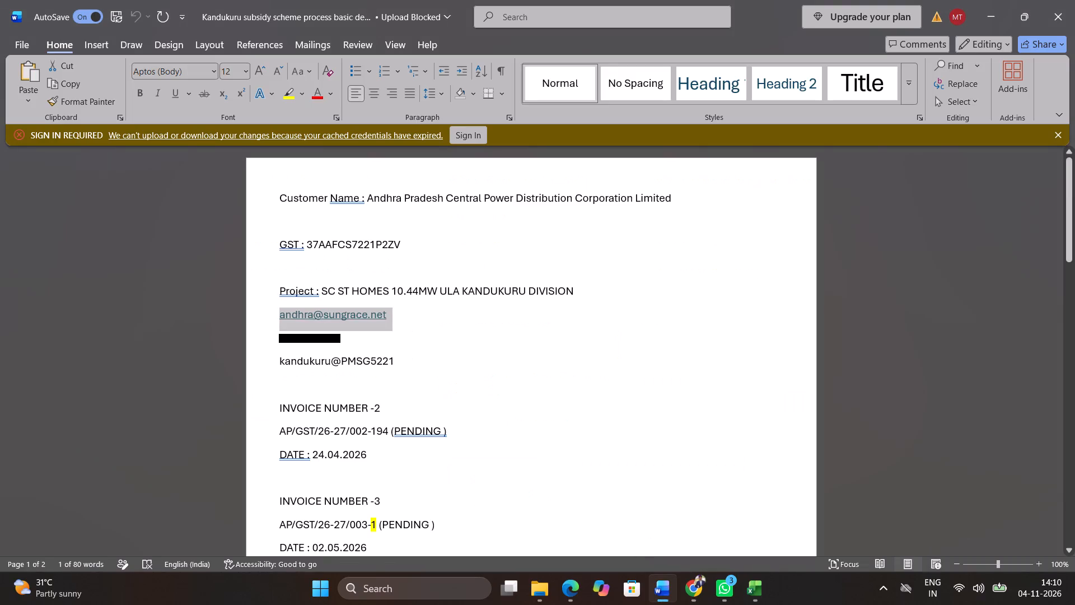
scroll(345, 283, down, 15)
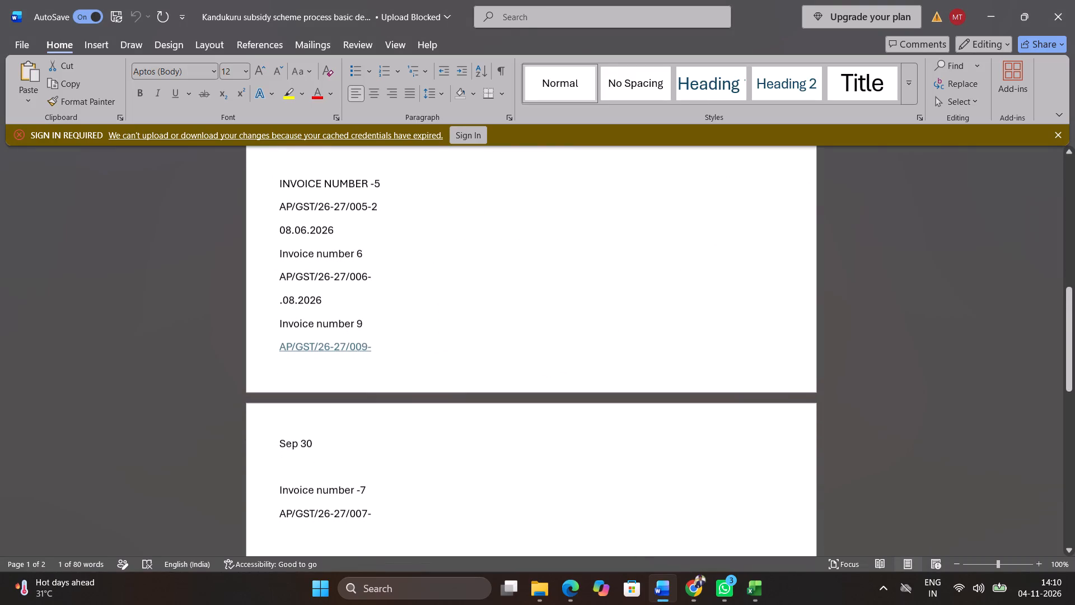
drag(396, 353, 202, 371)
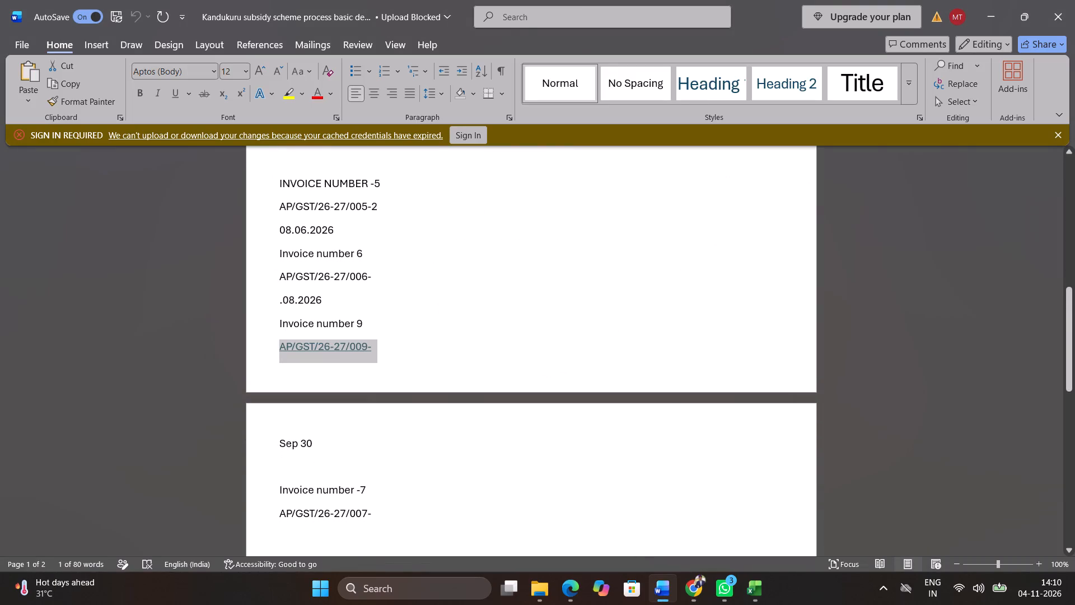
key(ctrl+c)
click(681, 527)
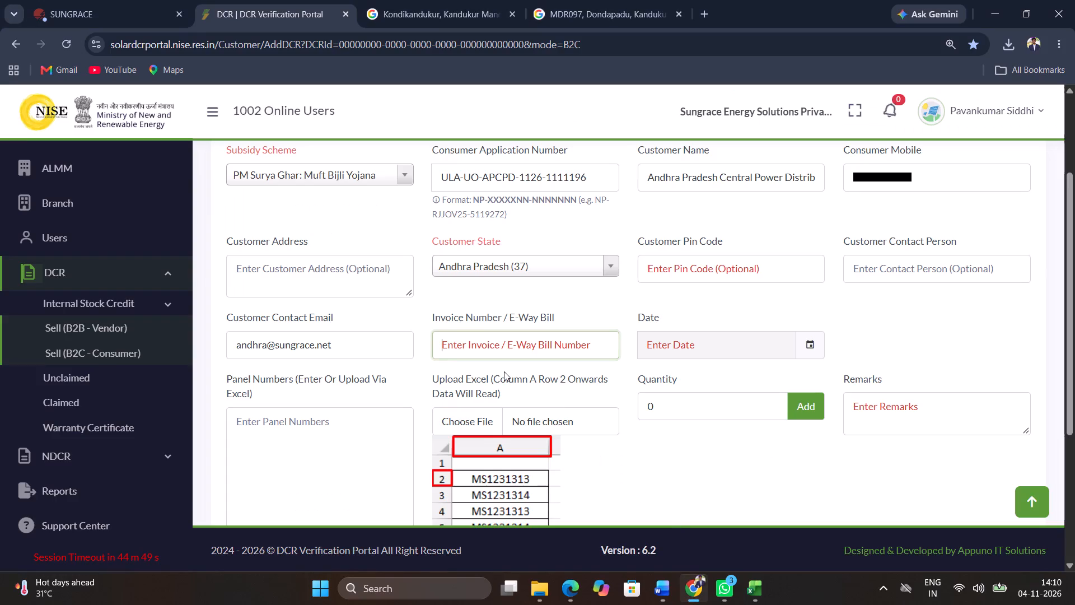
Enter AP/GST/26-27/010-103 as the invoice number, adapting the pasted 009 invoice prefix.
key(ctrl+v)
key(Left)
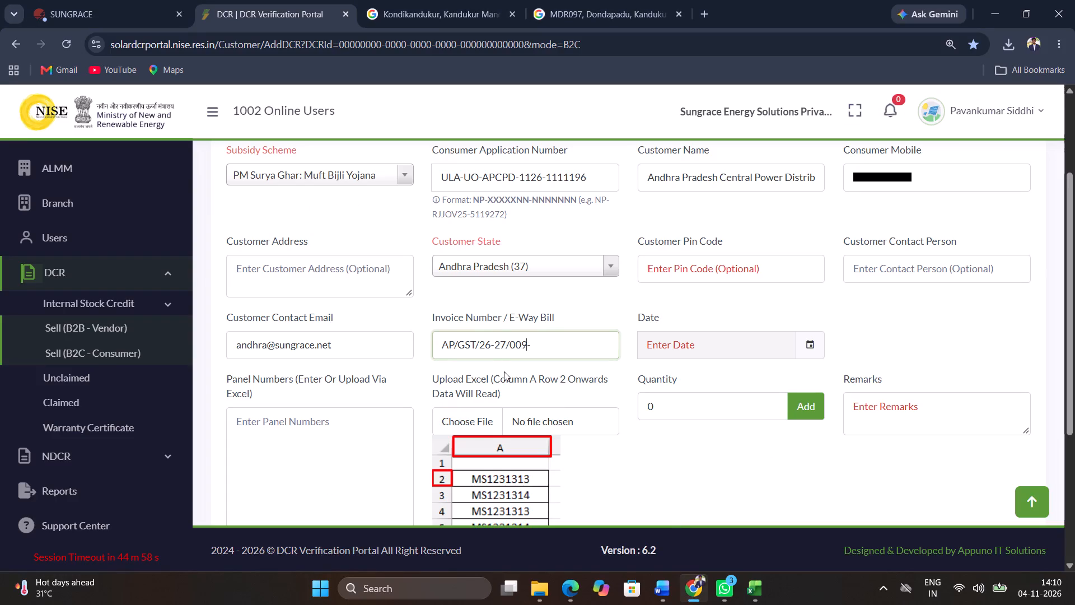
key(BackSpace)
key(BackSpace)
text(10)
key(Right)
text(103)
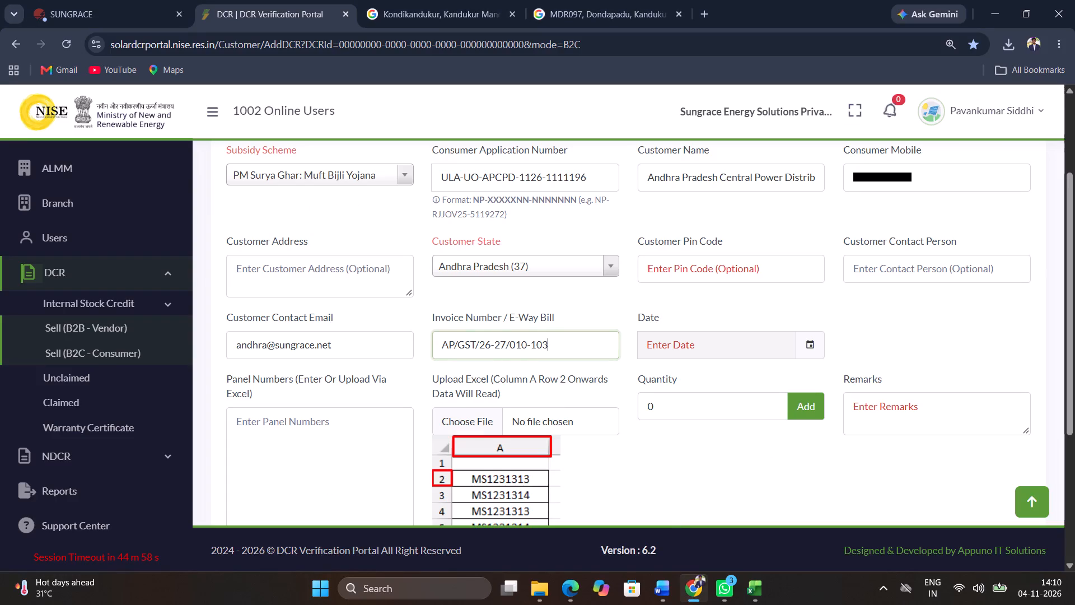
Set the invoice date to 22-Oct-2026.
click(737, 351)
click(644, 369)
scroll(659, 357, down, 2)
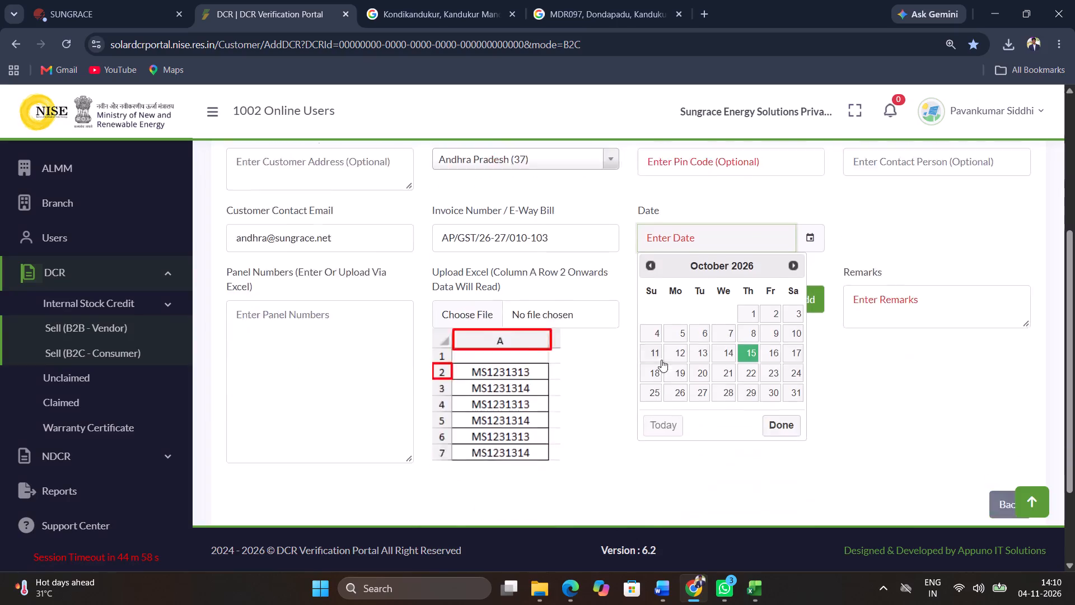
click(747, 337)
Fill Panel Numbers with the four panel serial numbers copied from the consumer's SUNGRACE quick-copy details.
click(302, 364)
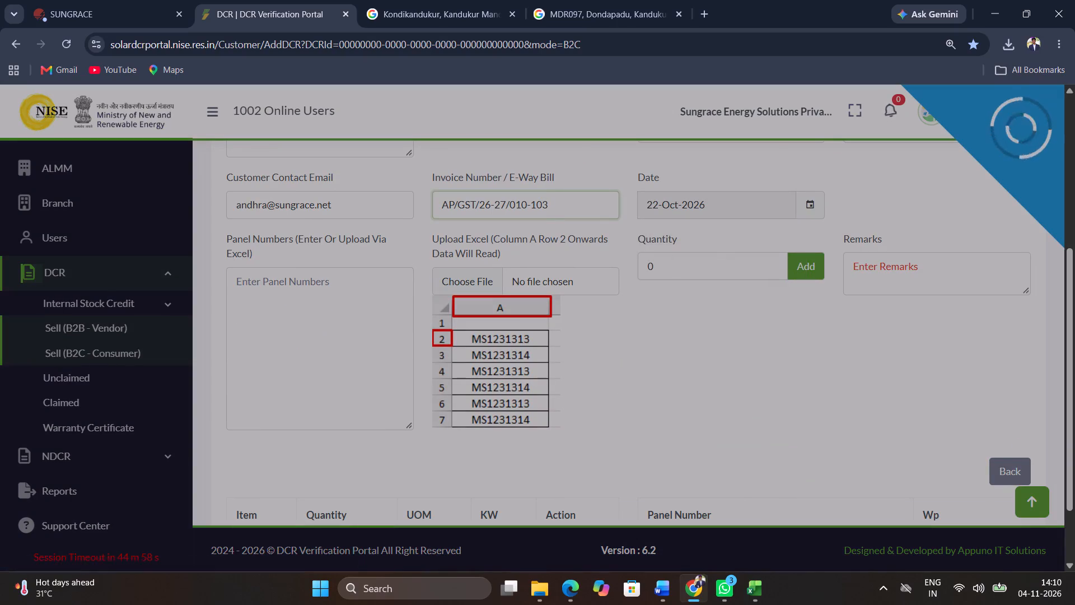
click(87, 0)
click(665, 133)
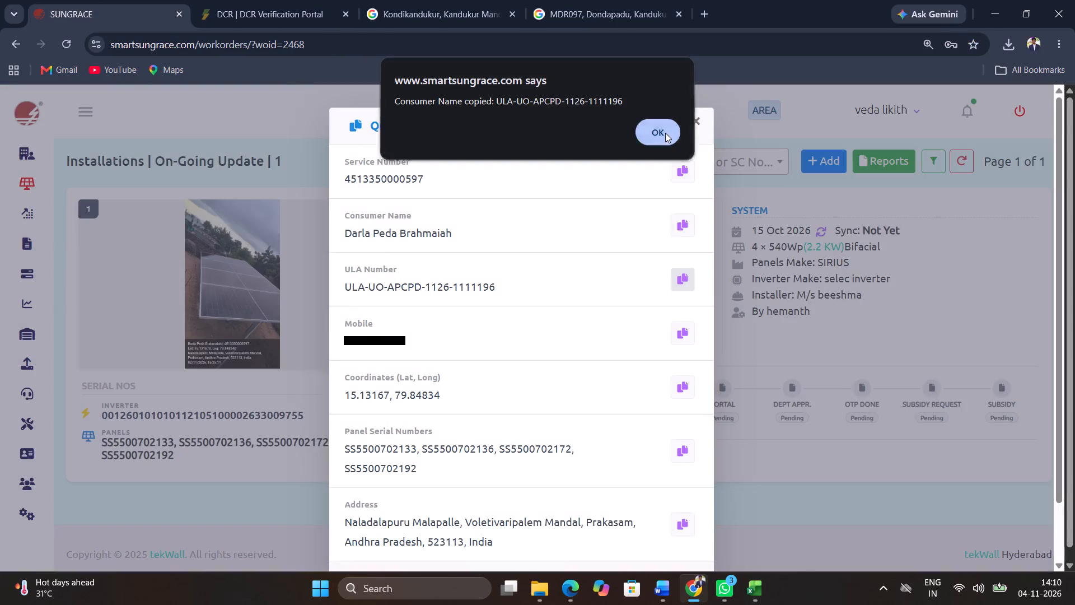
scroll(656, 255, down, 3)
click(679, 390)
click(251, 0)
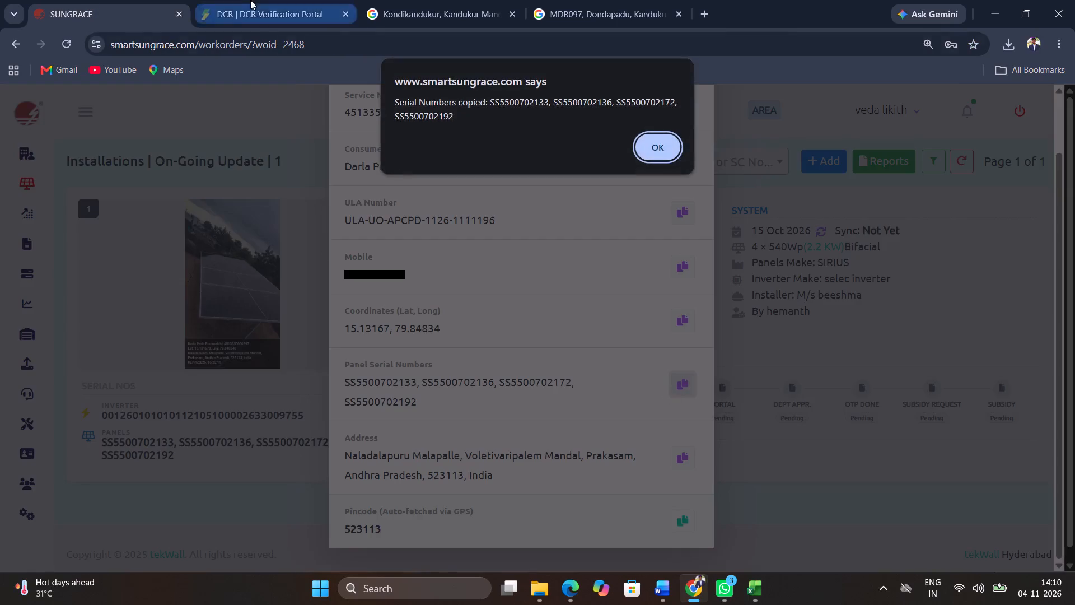
key(ctrl+v)
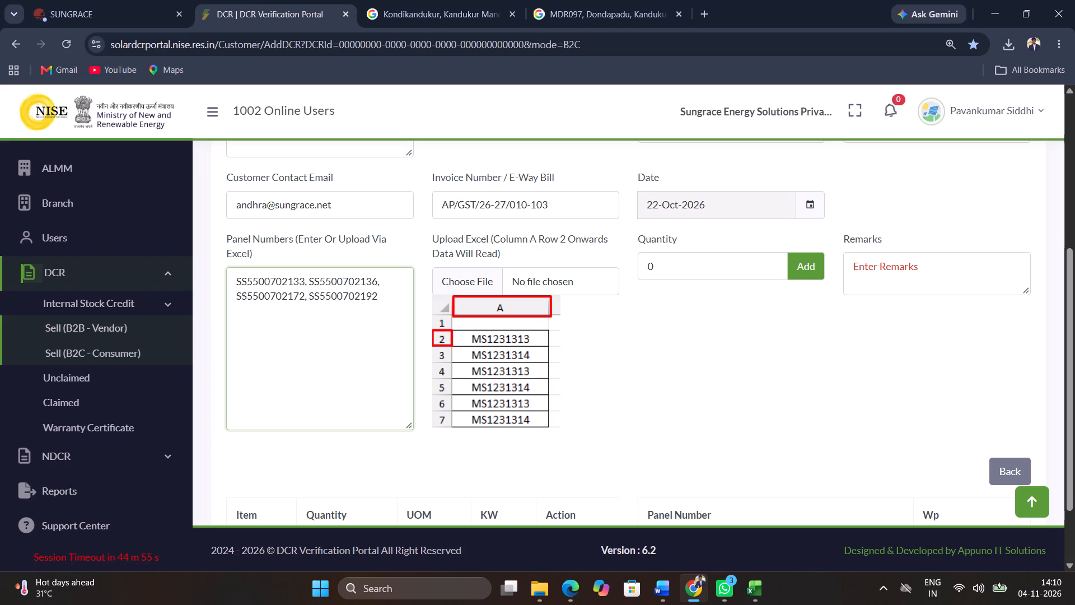
key(Left)
key(Left)
key(Left)
key(Left)
key(Left)
key(Left)
key(Left)
key(Left)
key(Left)
key(Left)
key(Left)
key(Left)
key(BackSpace)
key(BackSpace)
key(Return)
key(Up)
key(Up)
key(Up)
key(Up)
key(Up)
key(Up)
key(Up)
key(Up)
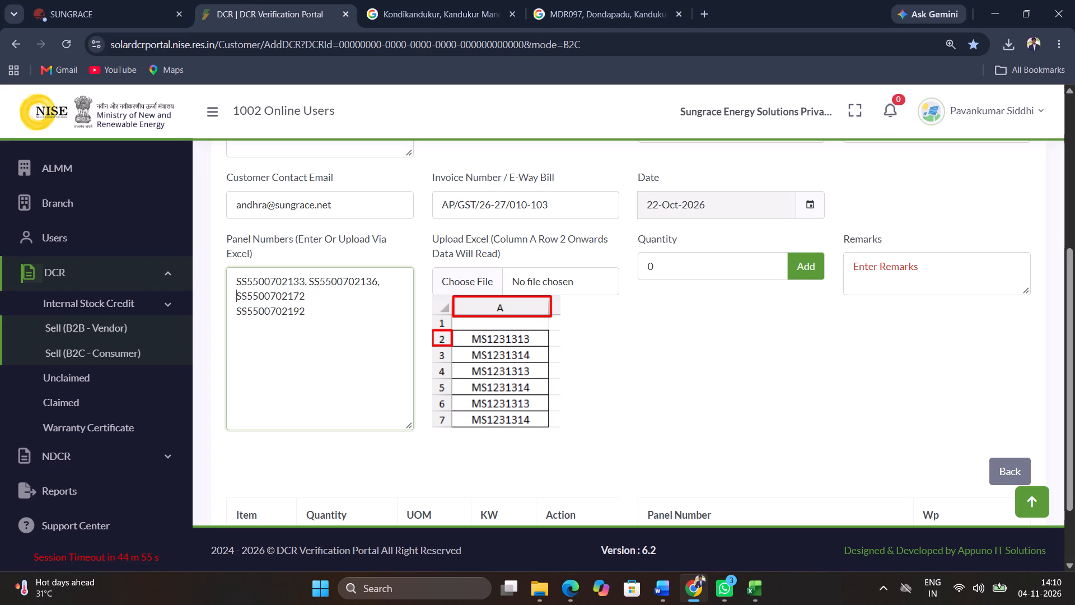
key(Right)
key(Right)
key(Right)
key(Right)
key(Right)
key(Right)
key(Right)
key(Right)
key(Right)
key(Right)
key(Right)
key(Right)
key(Right)
key(Right)
key(BackSpace)
key(BackSpace)
key(Return)
key(Right)
key(Right)
key(Right)
key(Right)
key(Right)
key(Right)
key(Right)
key(Right)
key(Right)
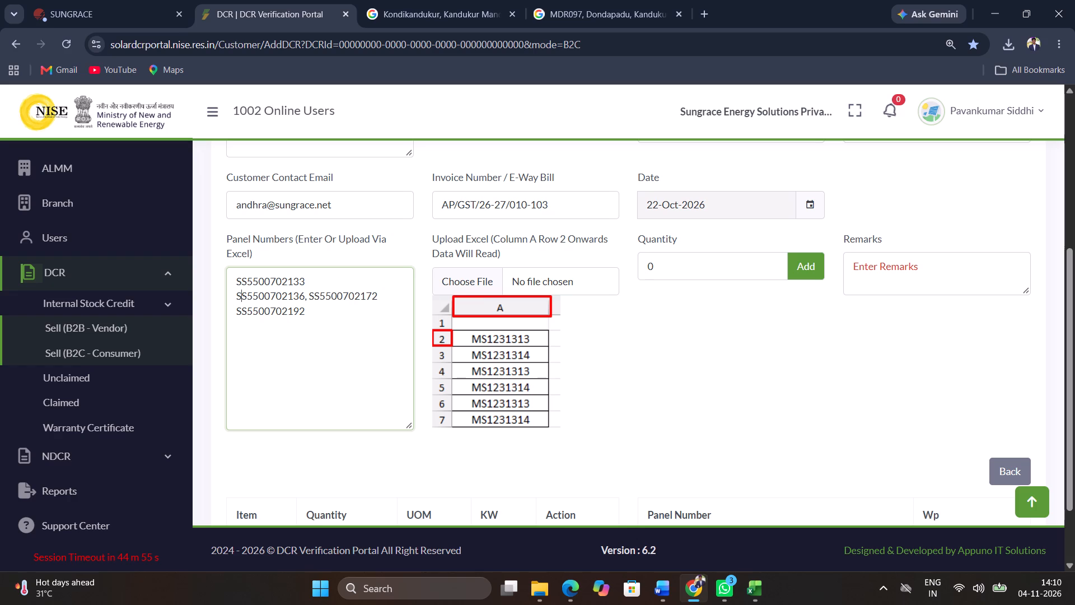
key(Right)
key(Right)
key(Right)
key(Right)
key(Right)
key(Right)
key(Right)
key(Left)
key(Left)
key(BackSpace)
key(BackSpace)
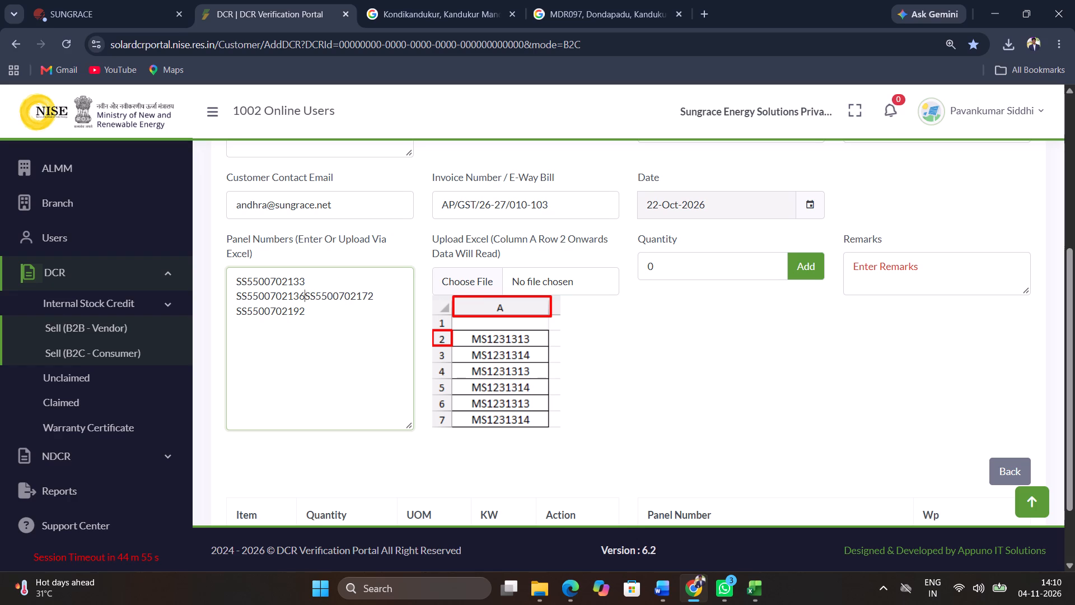
key(backslash)
key(Return)
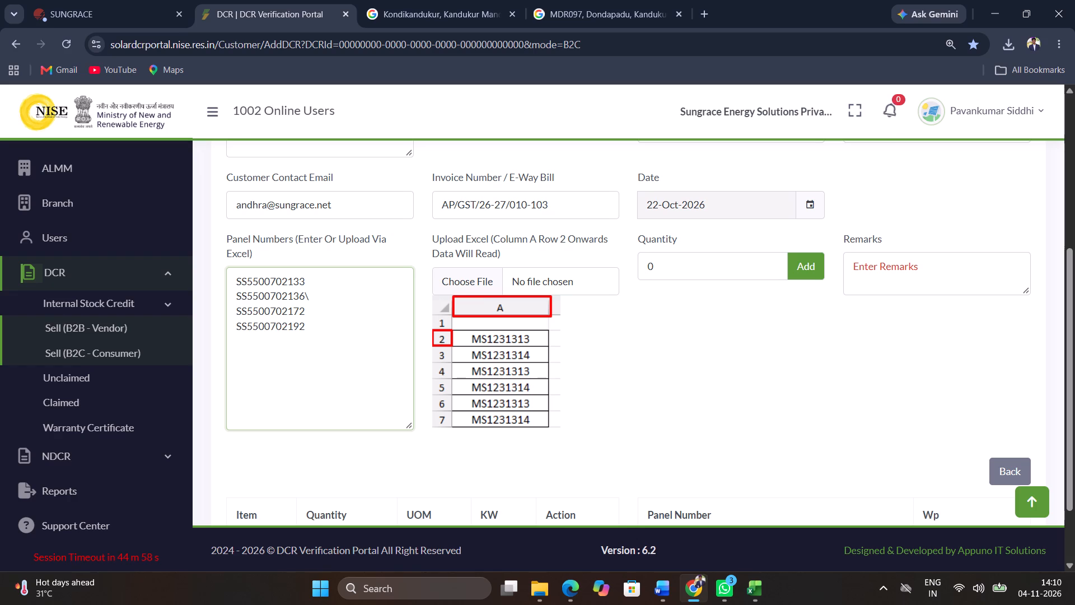
key(BackSpace)
key(BackSpace)
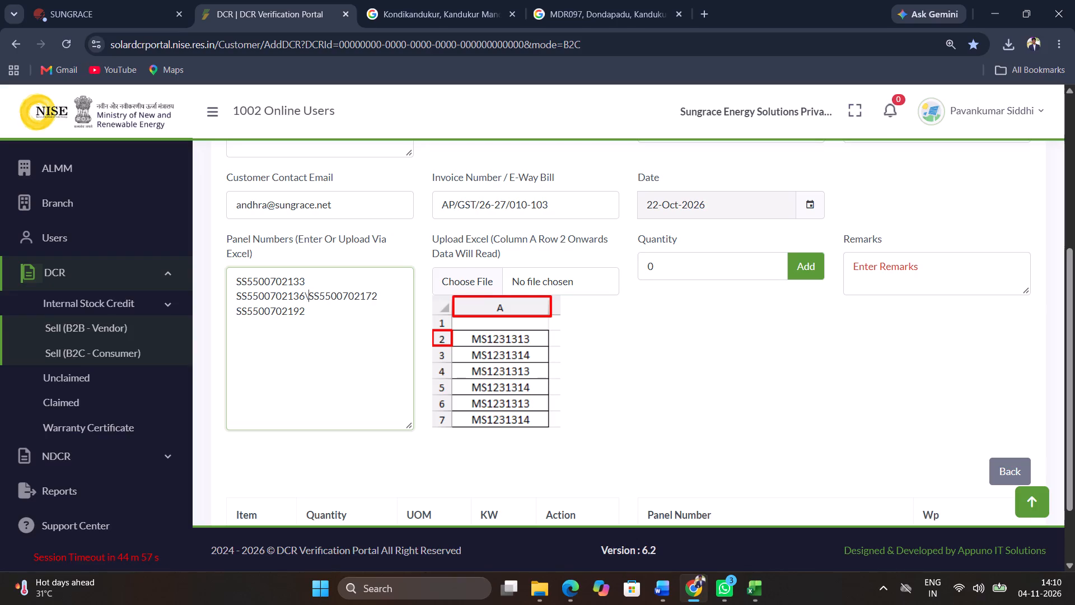
key(Return)
click(267, 388)
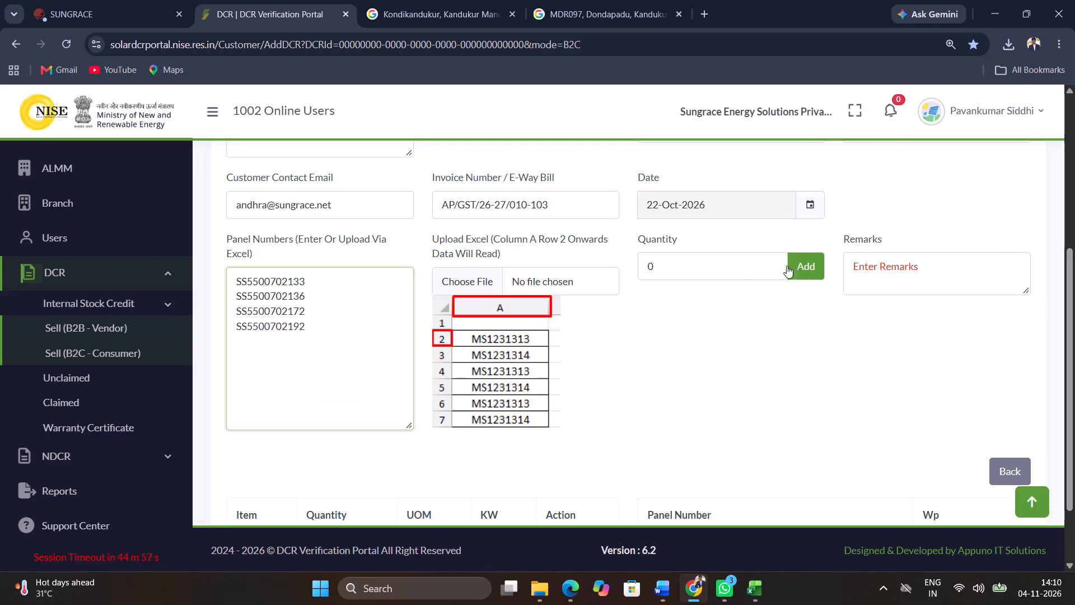
Set the quantity to 4 and add the listed panels to the DCR entry.
click(730, 263)
scroll(744, 250, up, 4)
scroll(744, 250, down, 4)
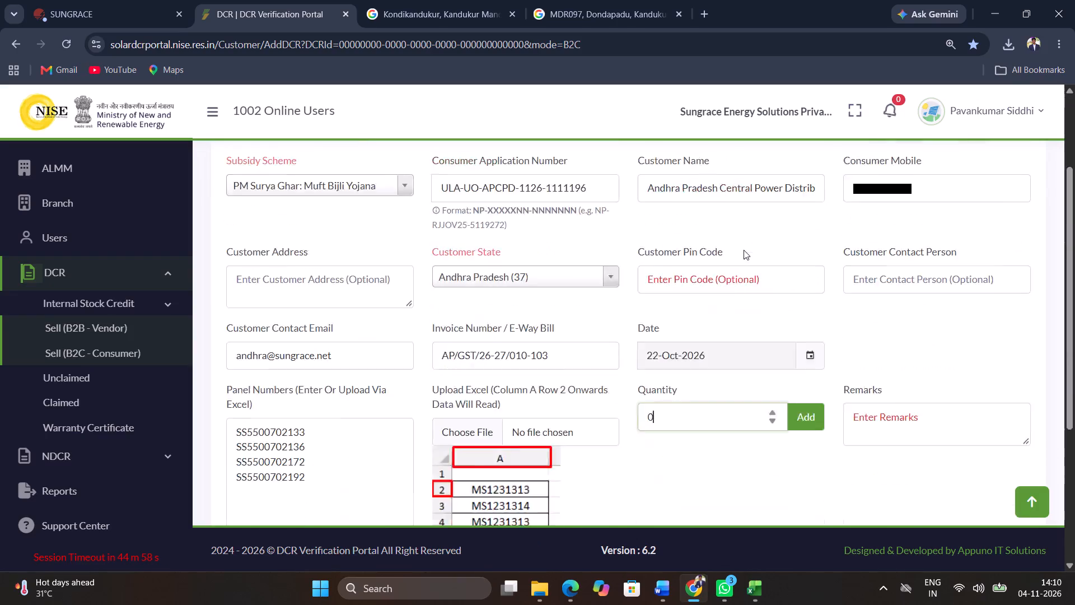
scroll(699, 275, up, 3)
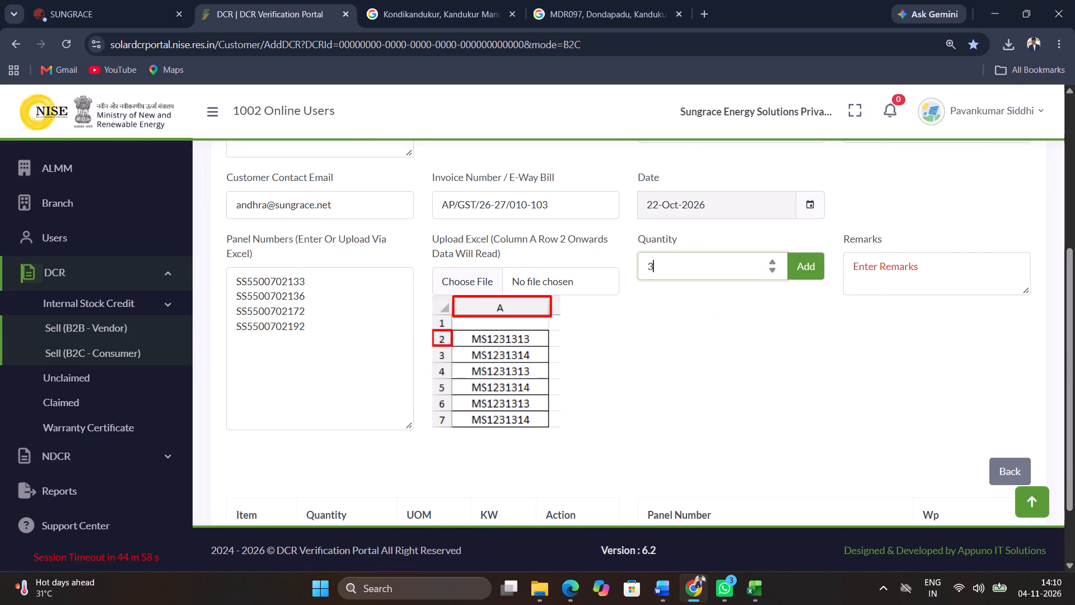
scroll(699, 275, up, 1)
click(821, 269)
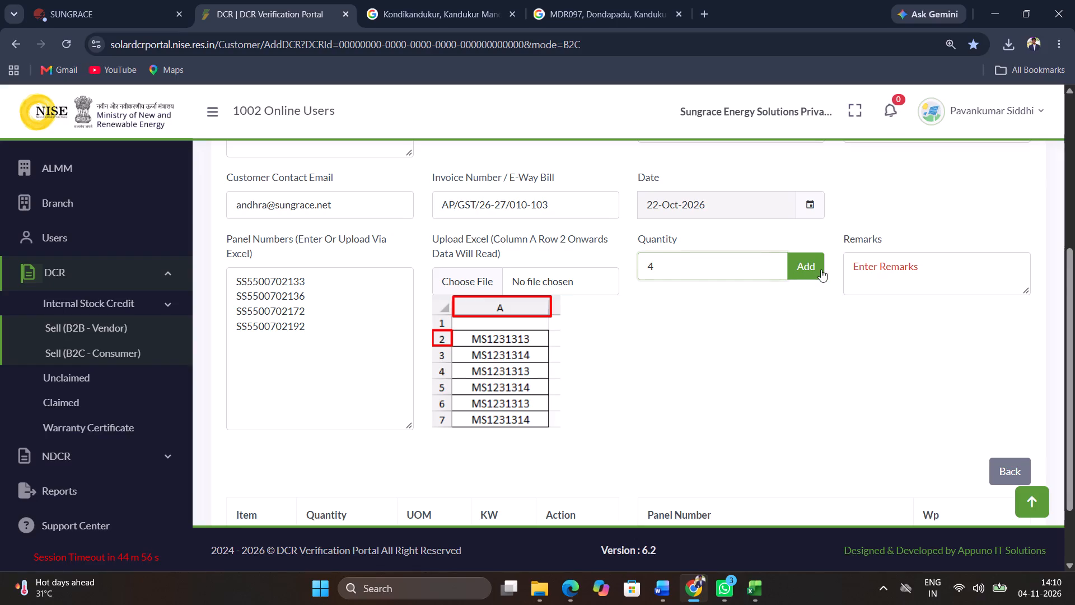
Fill the Remarks with the consumer's address copied from the SUNGRACE details.
click(881, 272)
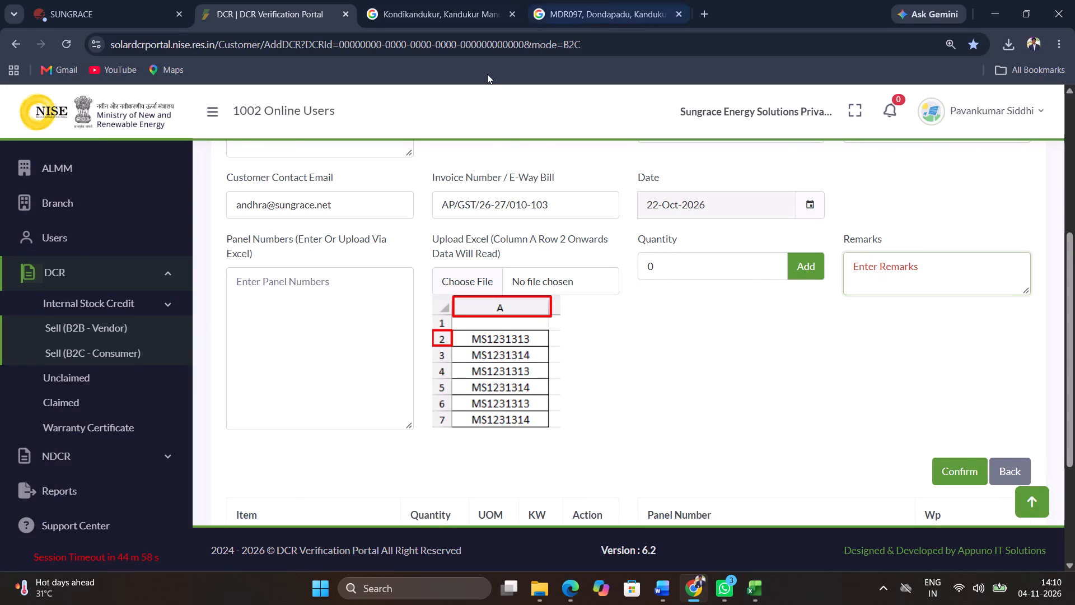
click(147, 0)
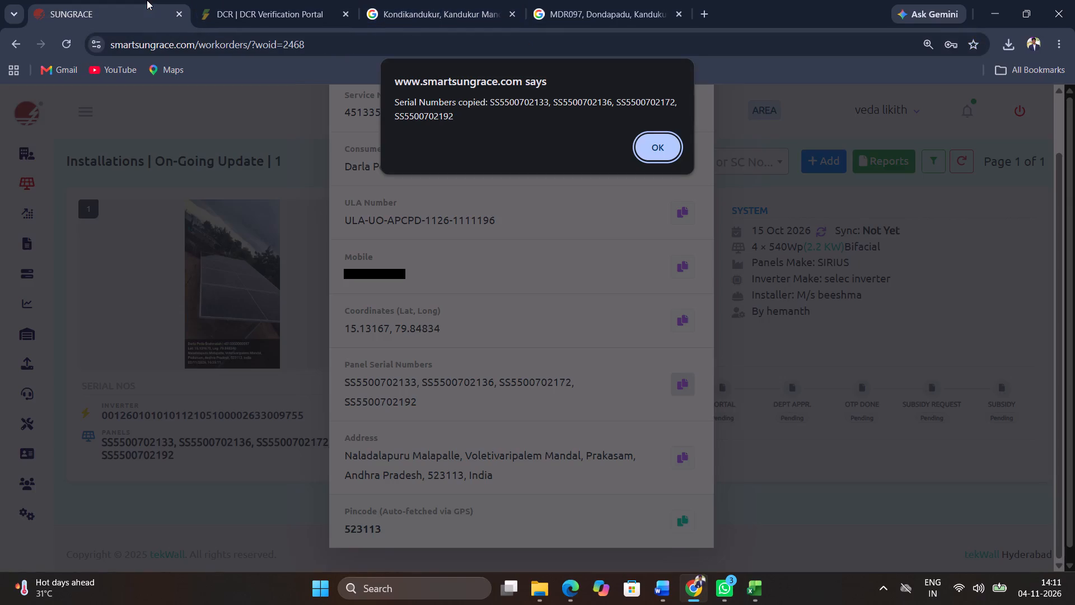
click(658, 151)
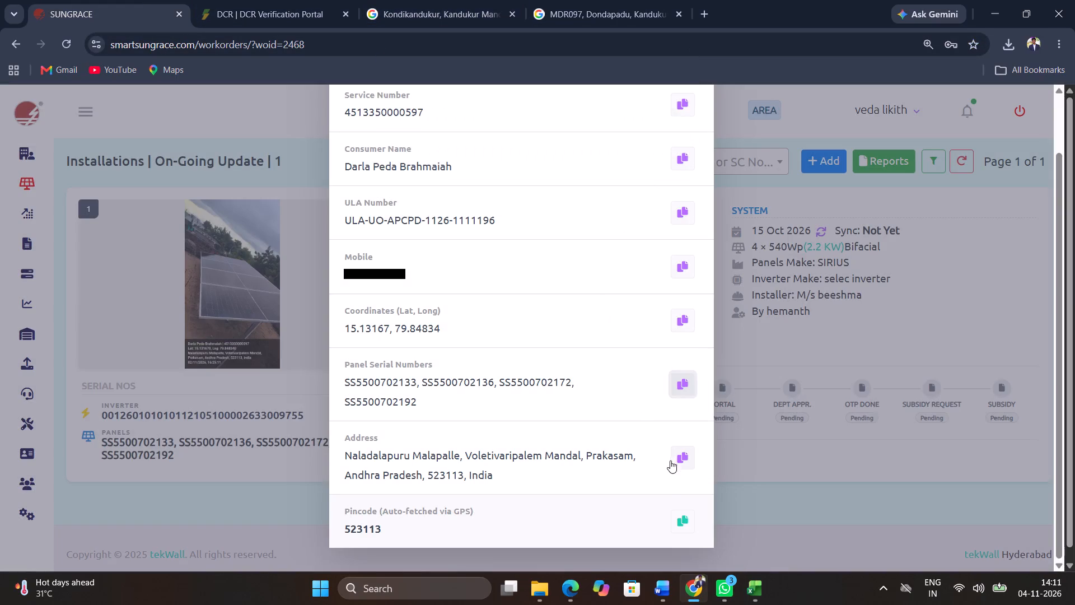
click(689, 457)
click(328, 0)
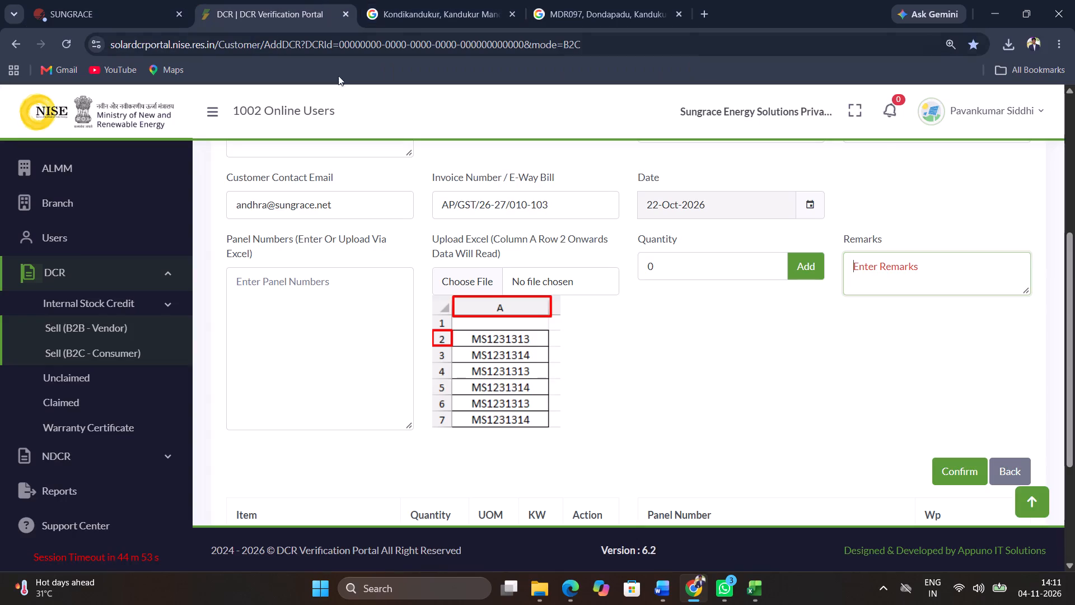
click(885, 267)
key(ctrl+v)
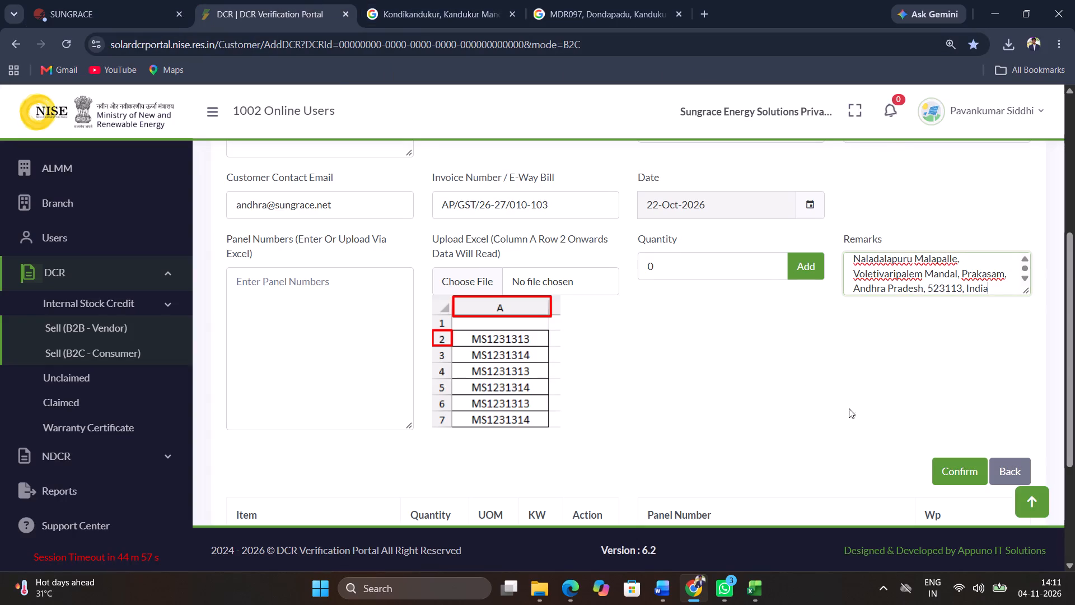
Fill the Customer Pin Code with the pincode copied from the consumer's SUNGRACE details.
scroll(676, 376, up, 2)
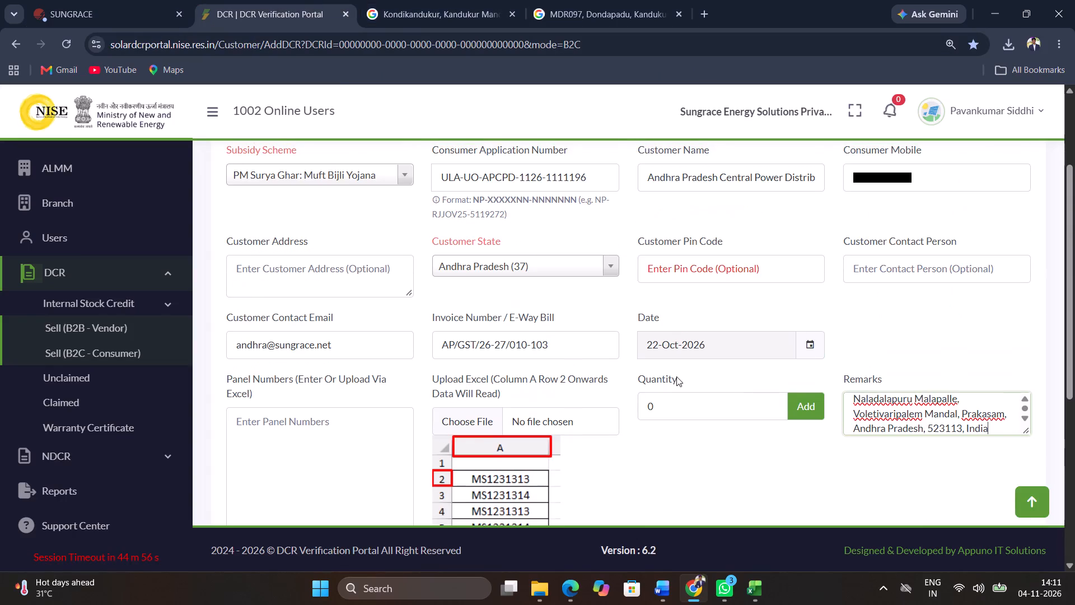
click(709, 267)
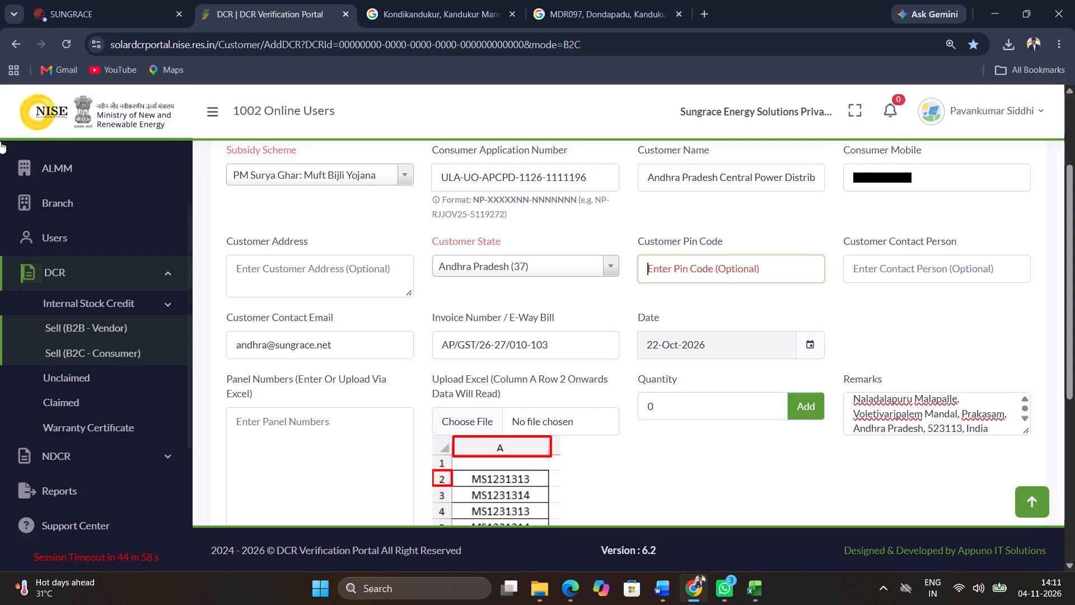
click(100, 0)
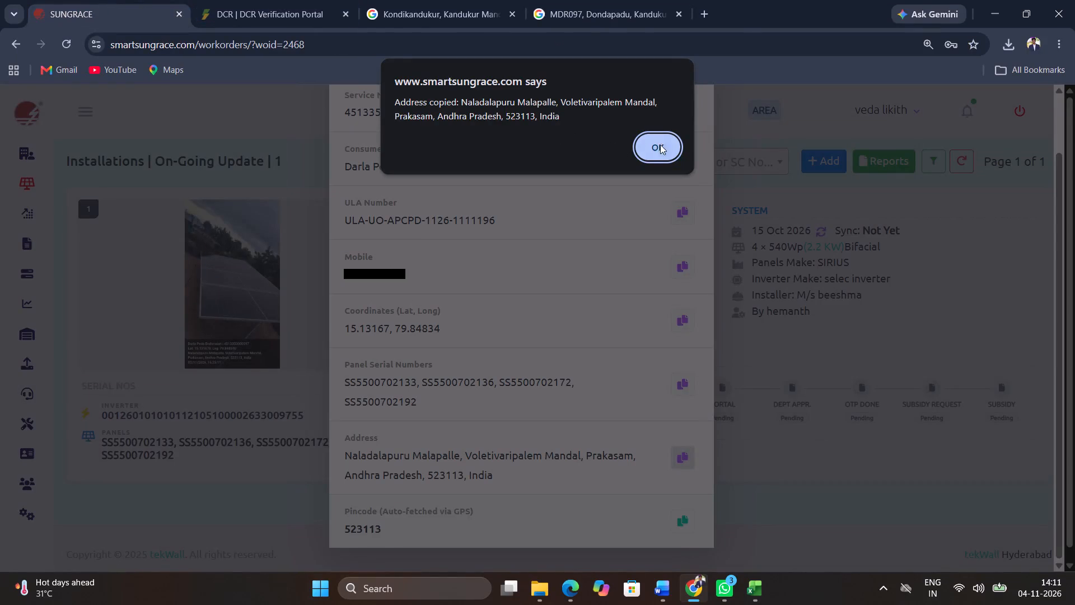
click(661, 145)
scroll(645, 352, down, 1)
click(684, 519)
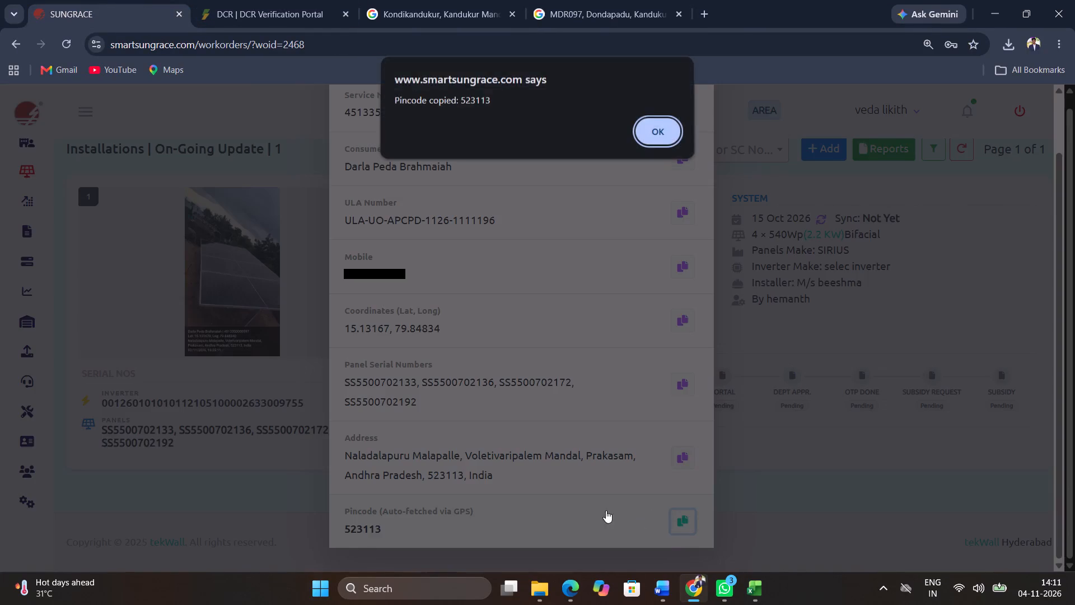
click(236, 0)
key(ctrl+v)
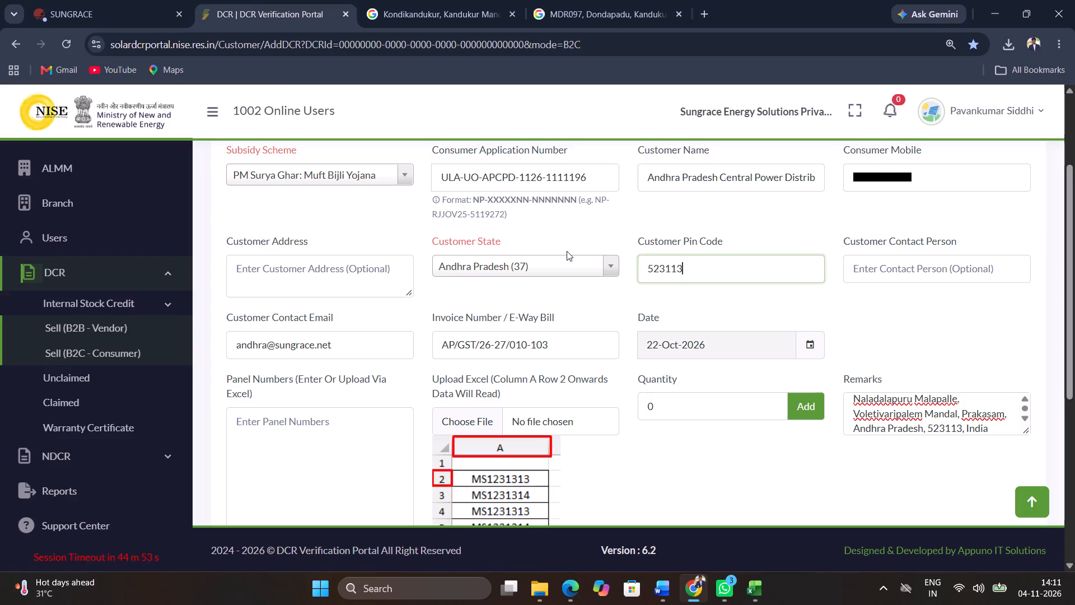
Confirm the completed B2C DCR entry for the consumer.
scroll(630, 325, down, 1)
scroll(731, 366, down, 2)
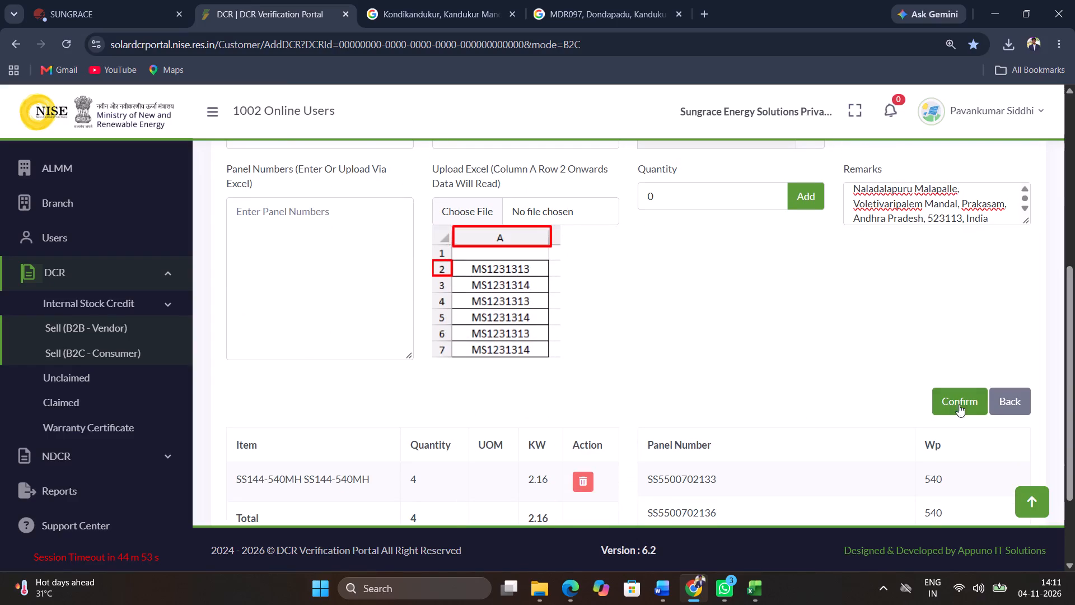
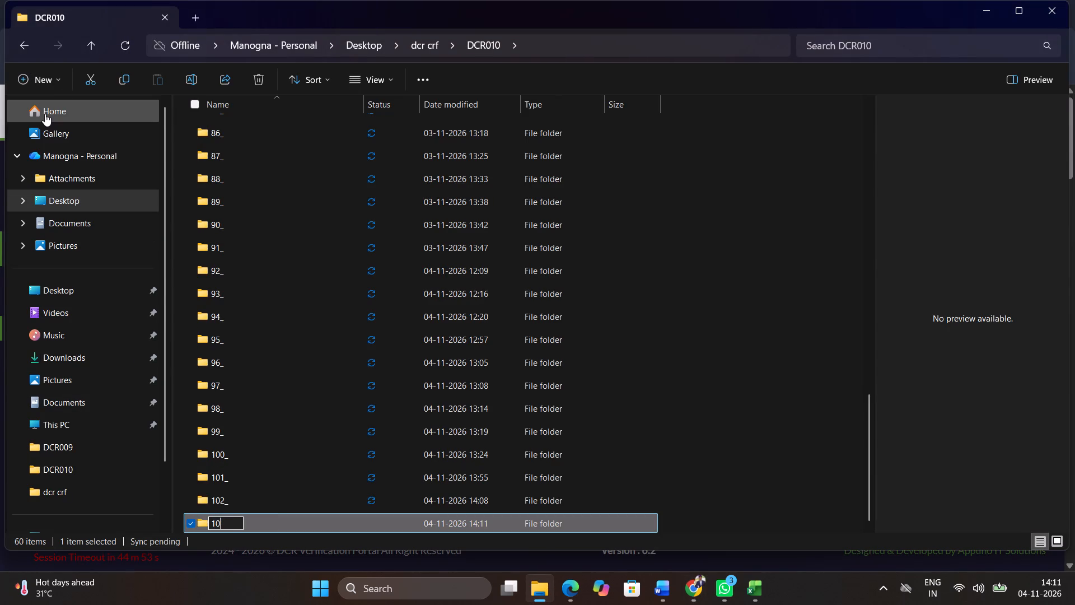
Finish naming the new folder in DCR010 as 103_.
text(3)
key(shift+underscore)
key(Return)
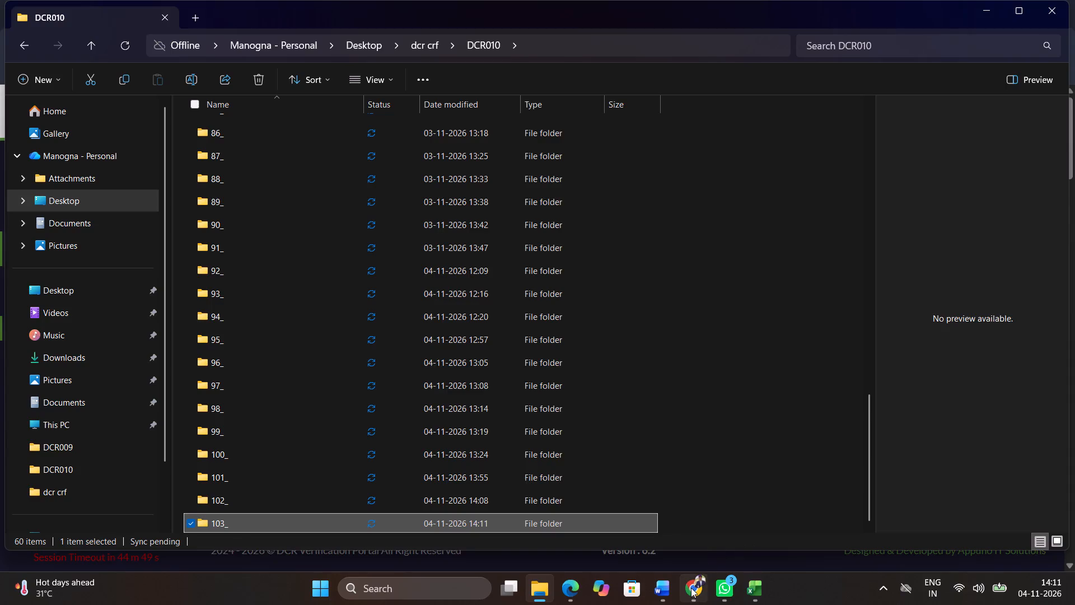
Switch to the SUNGRACE page in Chrome and copy the consumer's service number from the work order details.
drag(683, 520, 693, 538)
click(94, 0)
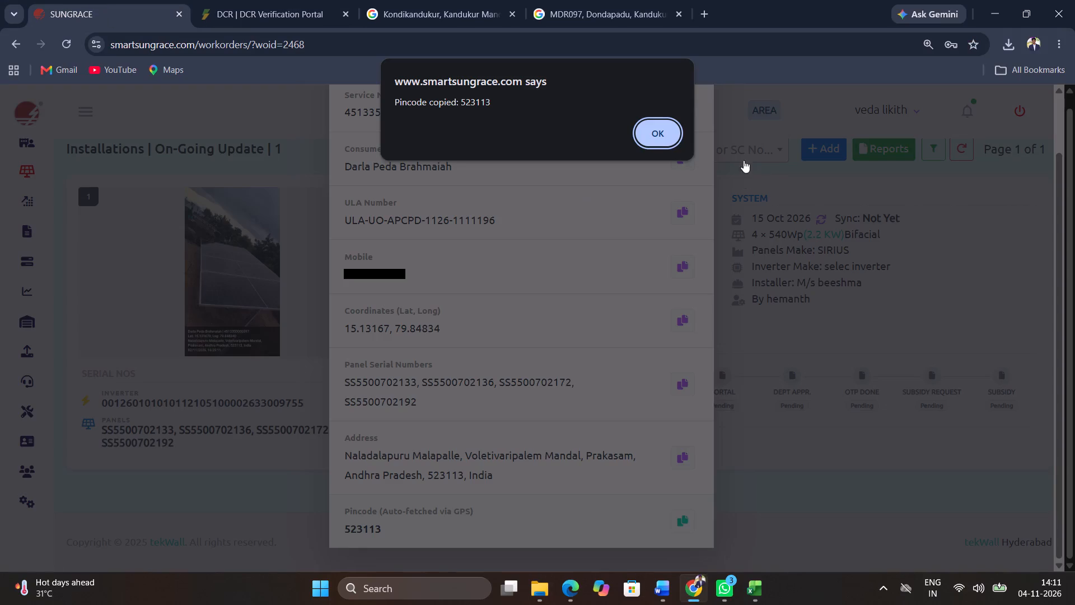
click(659, 131)
click(677, 100)
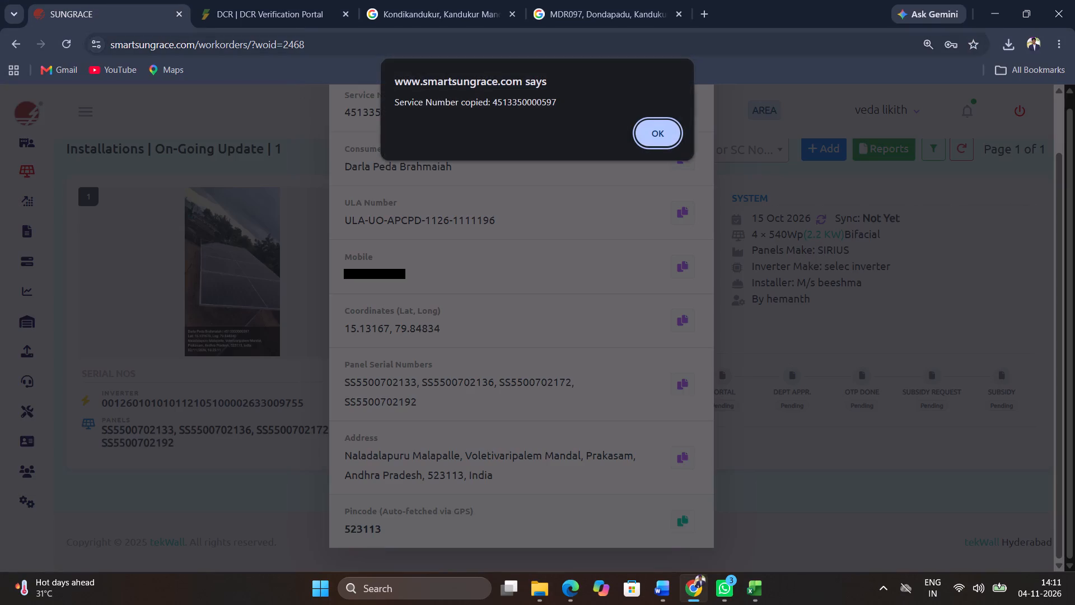
Download the newly issued B2C certificate PDF from the DCR portal into folder 103_, named with the copied service number followed by -103.
click(297, 2)
click(925, 492)
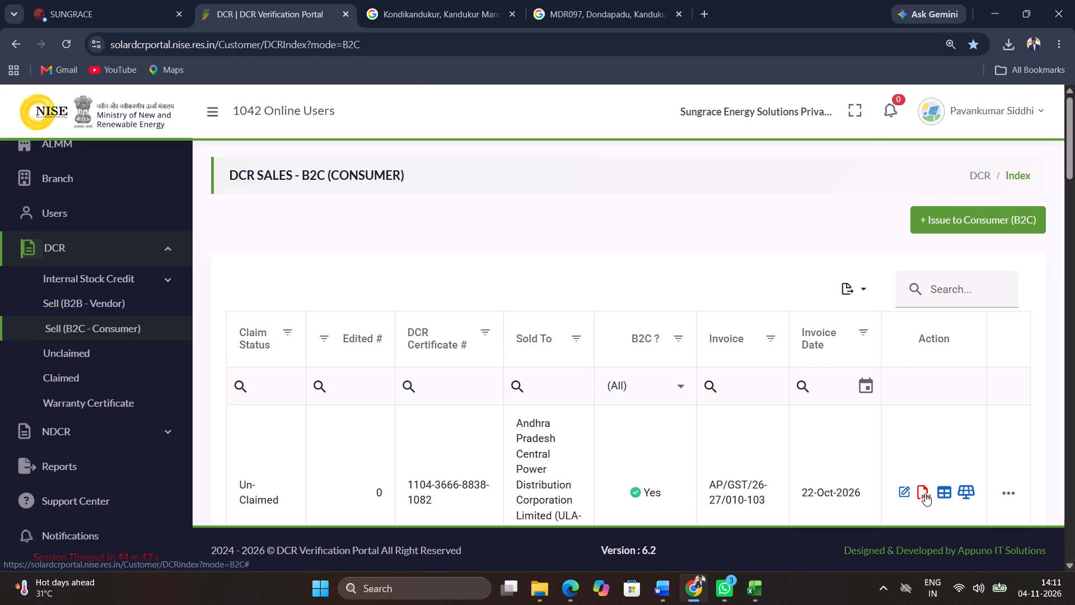
click(880, 202)
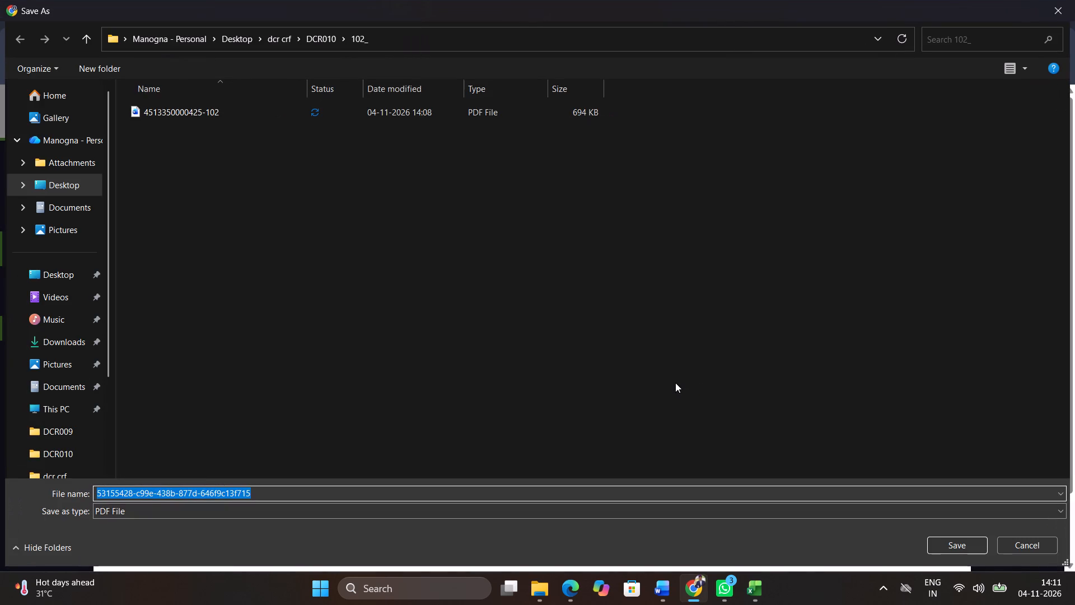
key(ctrl+v)
text(-103)
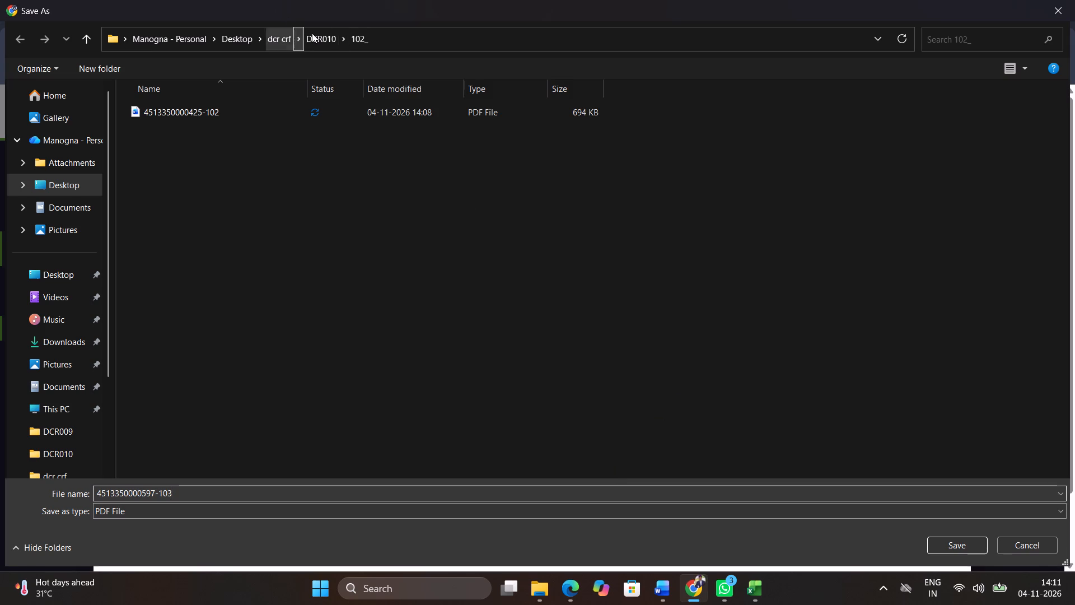
double_click(322, 34)
scroll(326, 244, down, 11)
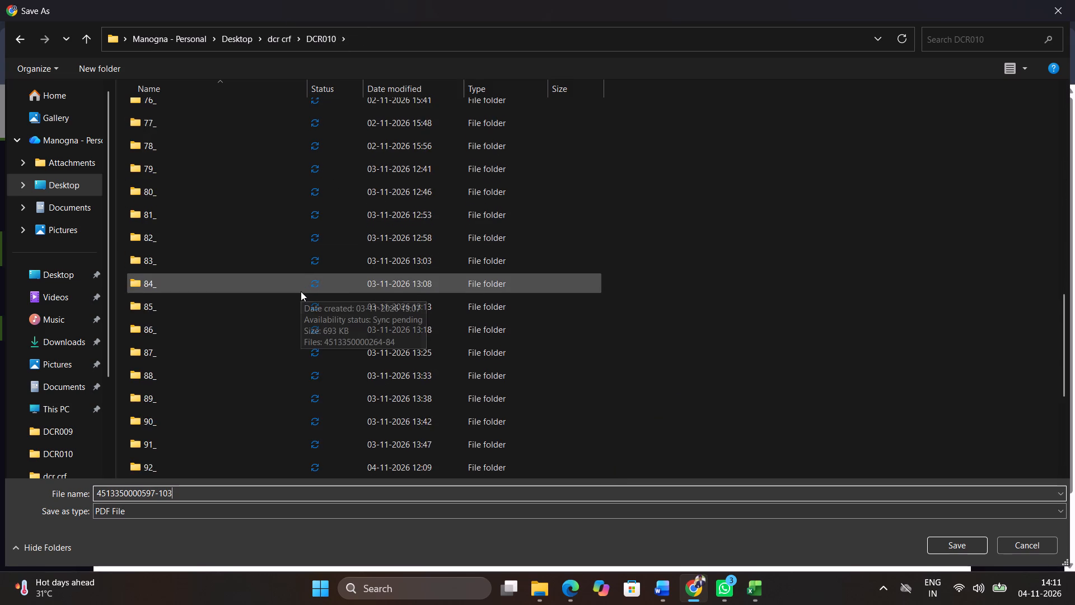
scroll(301, 291, down, 13)
double_click(238, 467)
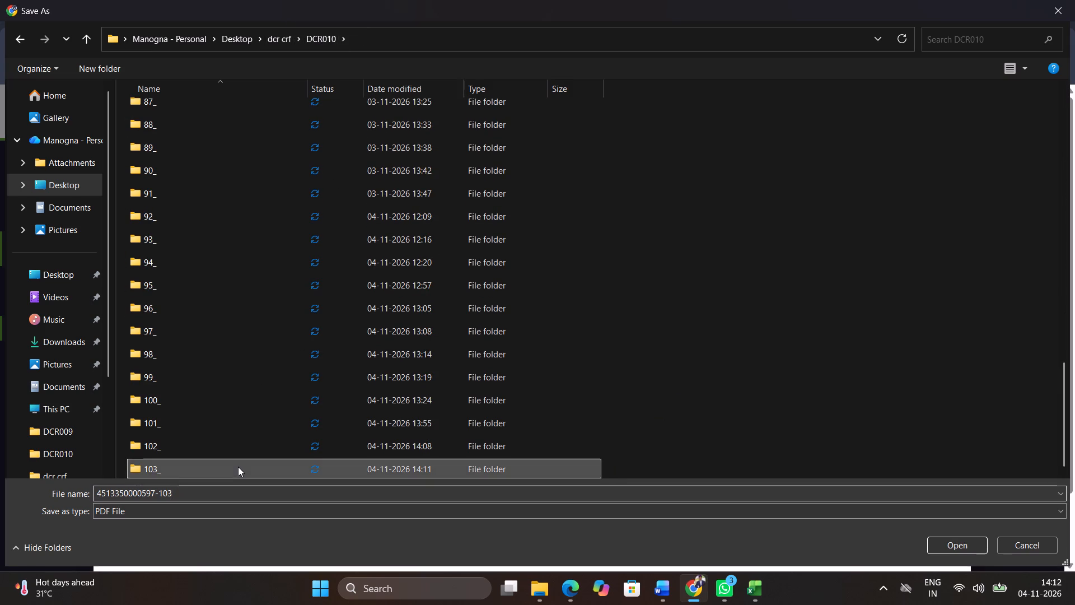
click(954, 542)
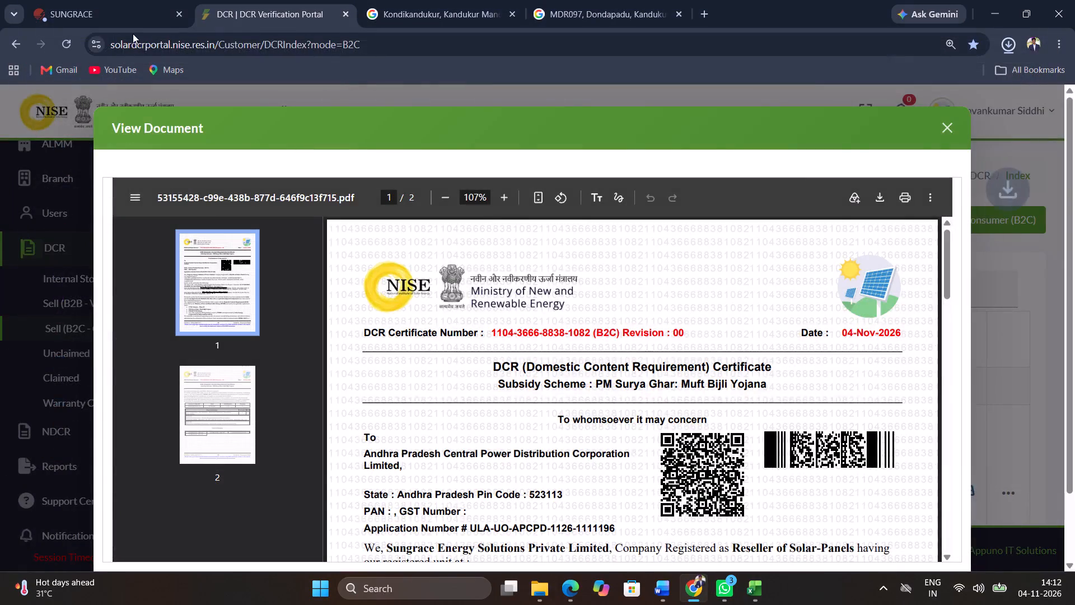
Return to SUNGRACE, close the consumer's details, and open the Project Stage update form for this installation.
click(77, 0)
drag(669, 129, 673, 136)
click(799, 227)
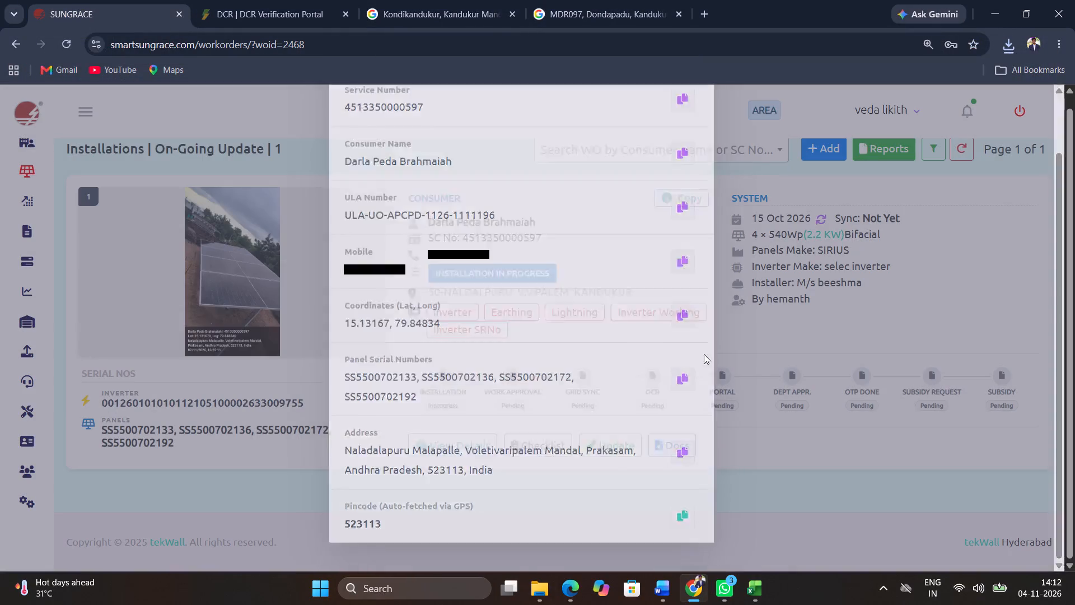
click(619, 443)
click(449, 403)
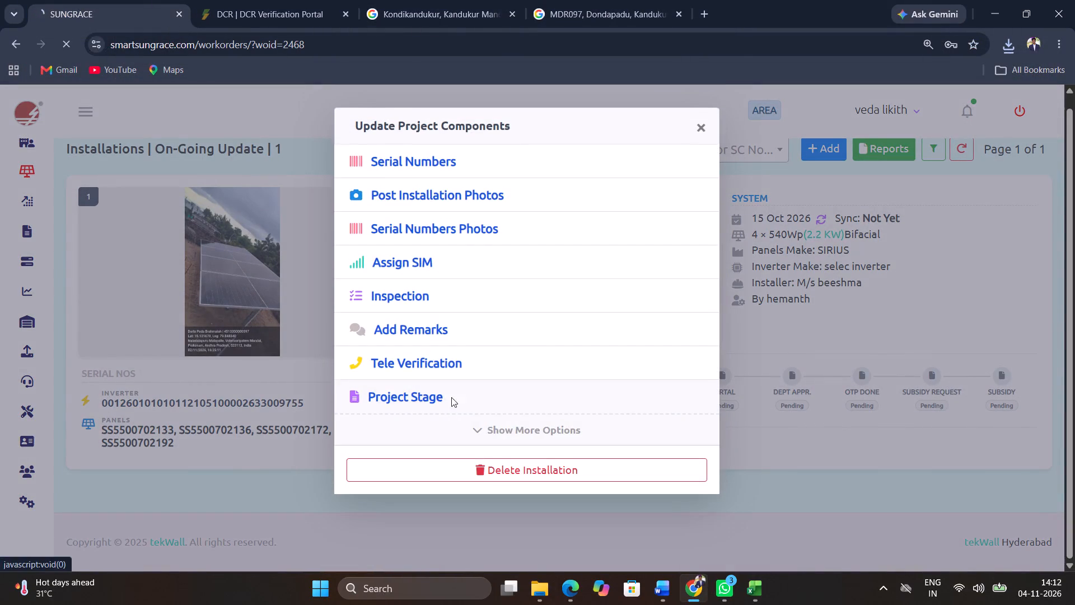
Attach the certificate PDF ending in -103 from folder 103_ as the Dcr upload and submit the form.
scroll(450, 389, down, 5)
click(382, 388)
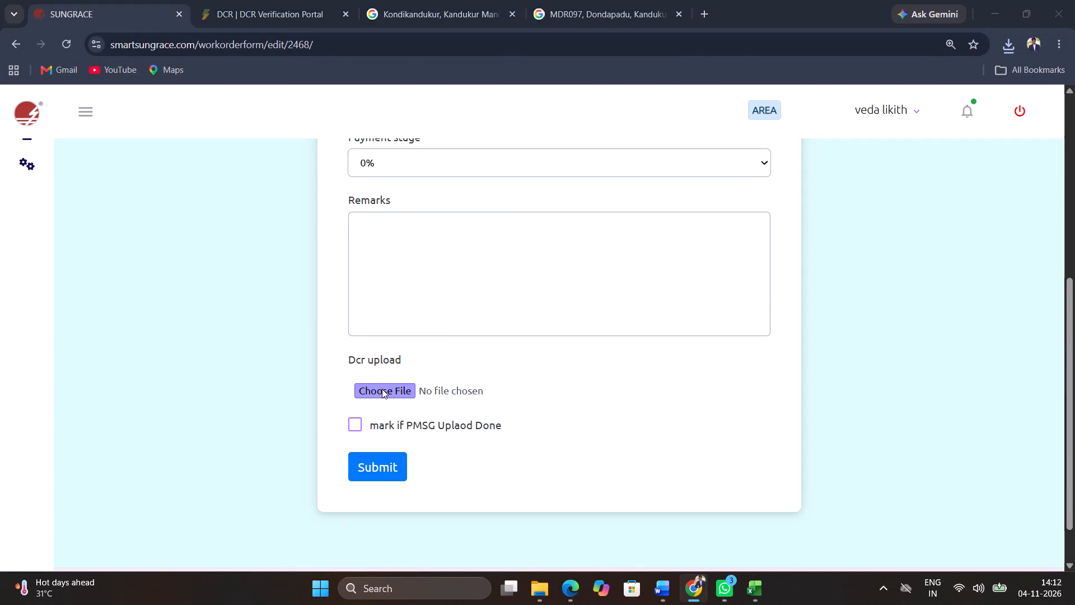
click(302, 43)
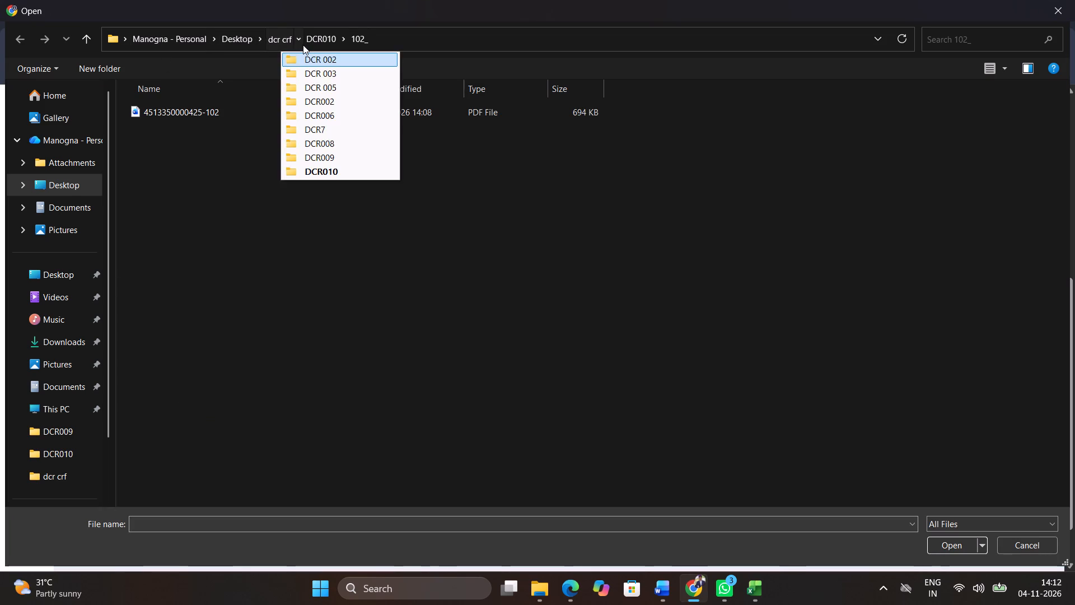
click(311, 40)
scroll(317, 350, down, 5)
scroll(237, 492, down, 2)
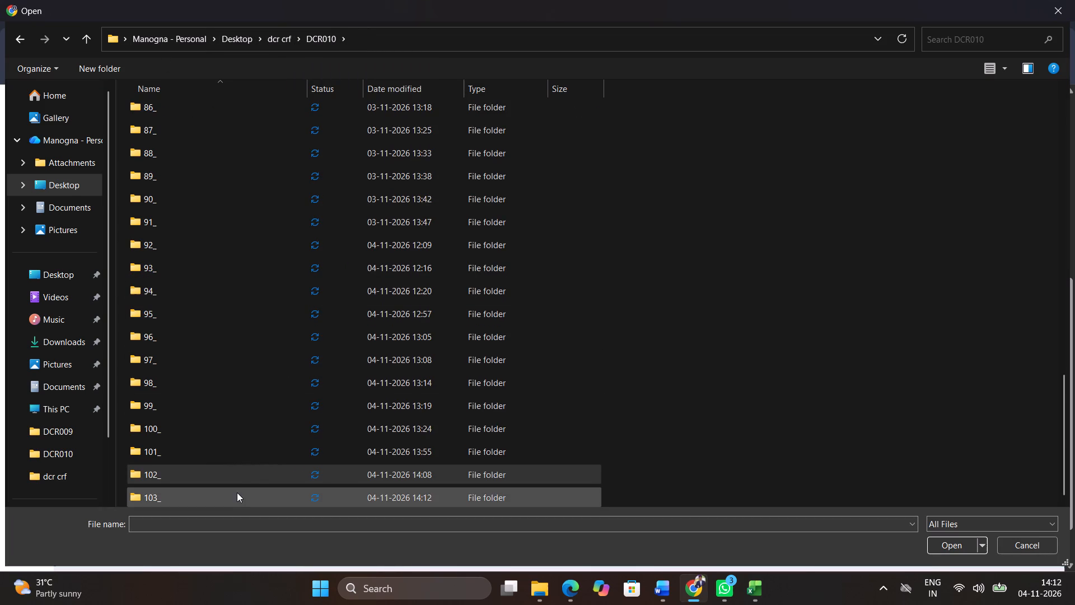
scroll(237, 492, down, 1)
double_click(237, 492)
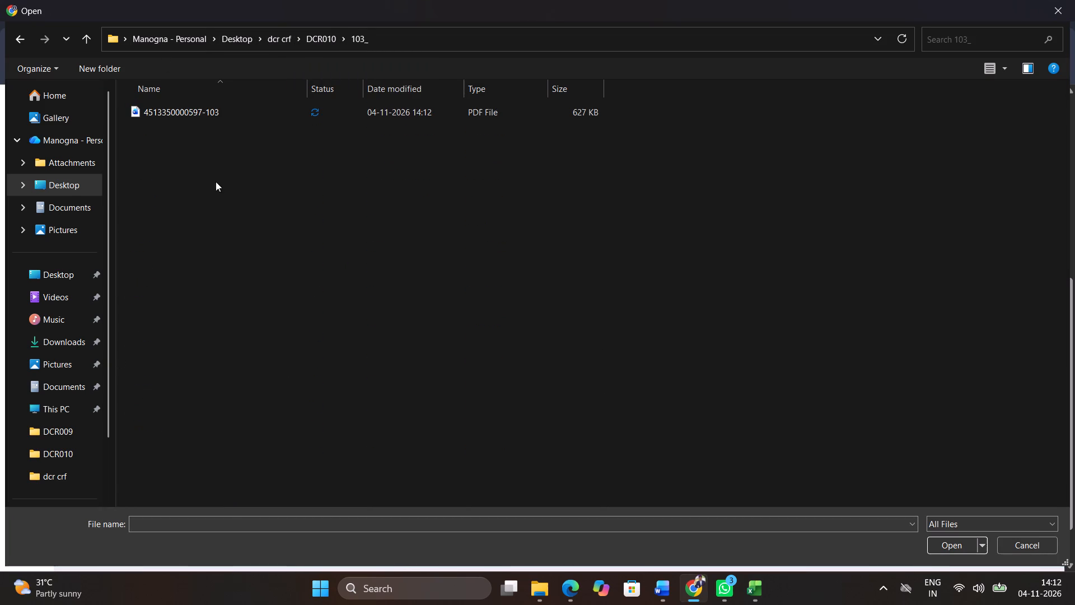
double_click(226, 105)
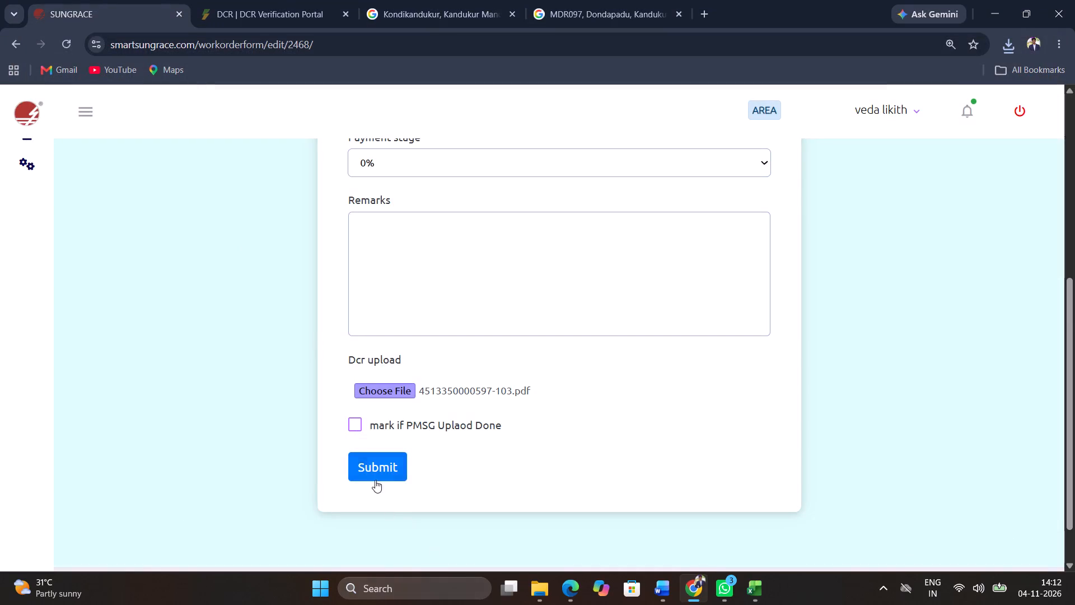
click(371, 472)
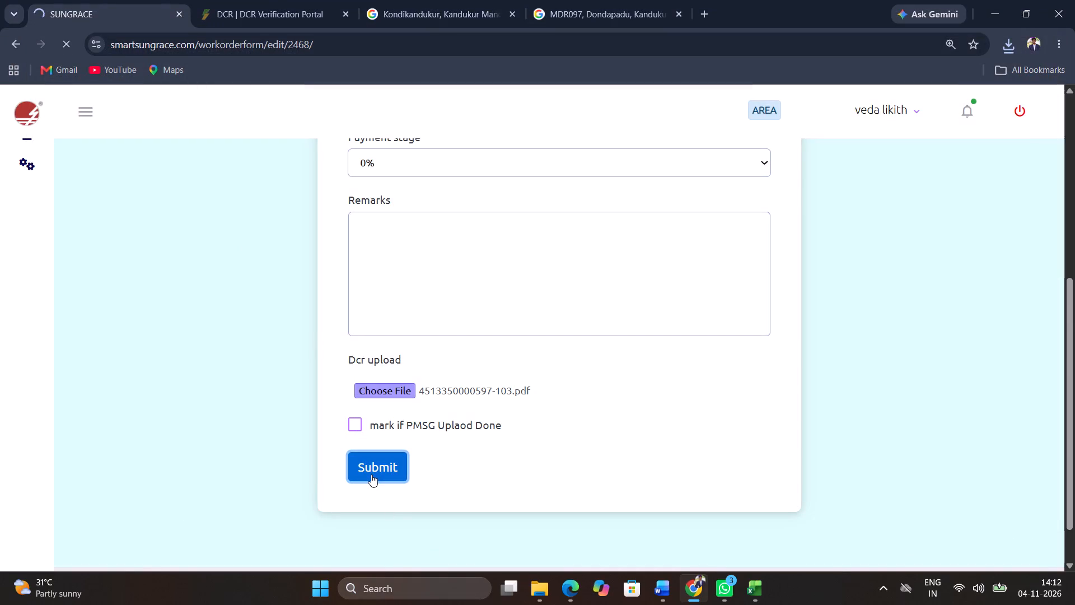
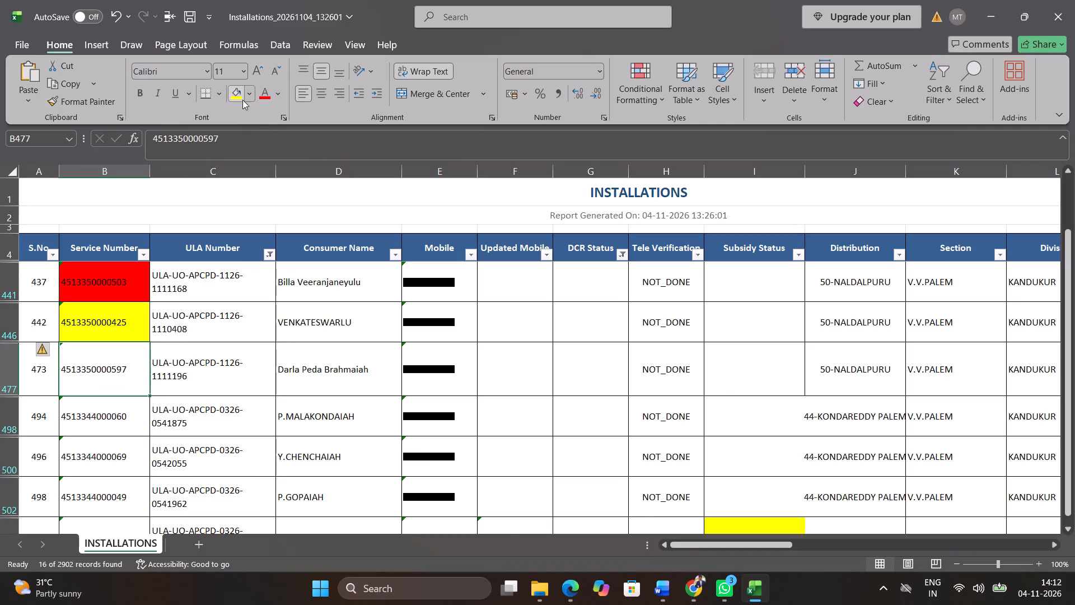
Fill the service number cell of S.No 473 with yellow in the installations sheet.
click(242, 97)
Copy the service number of S.No 494 from the sheet and search for its work order on the SUNGRACE page in Chrome.
key(Down)
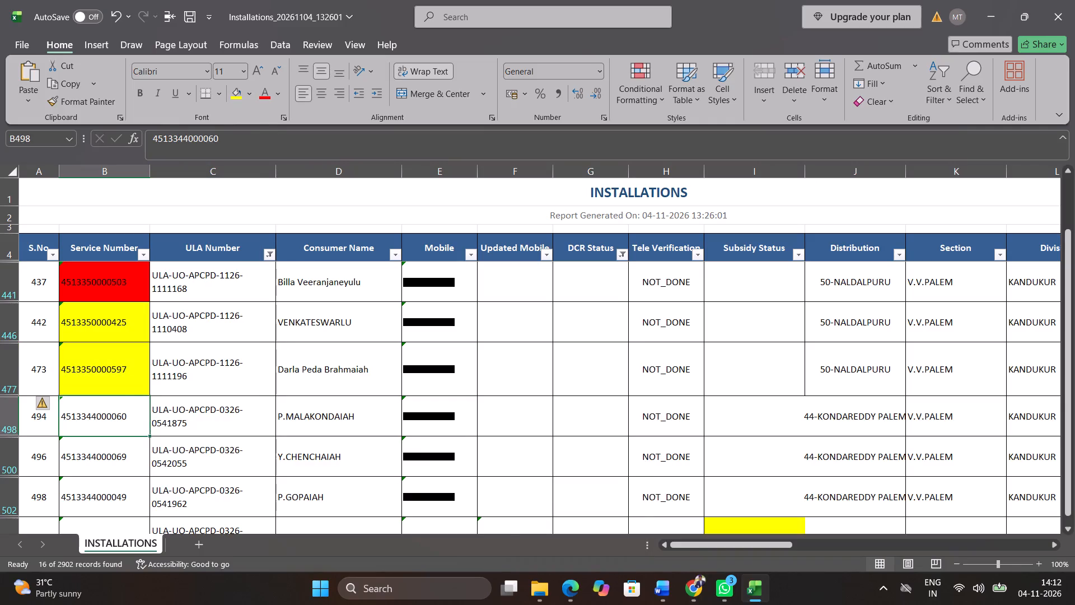
key(ctrl+c)
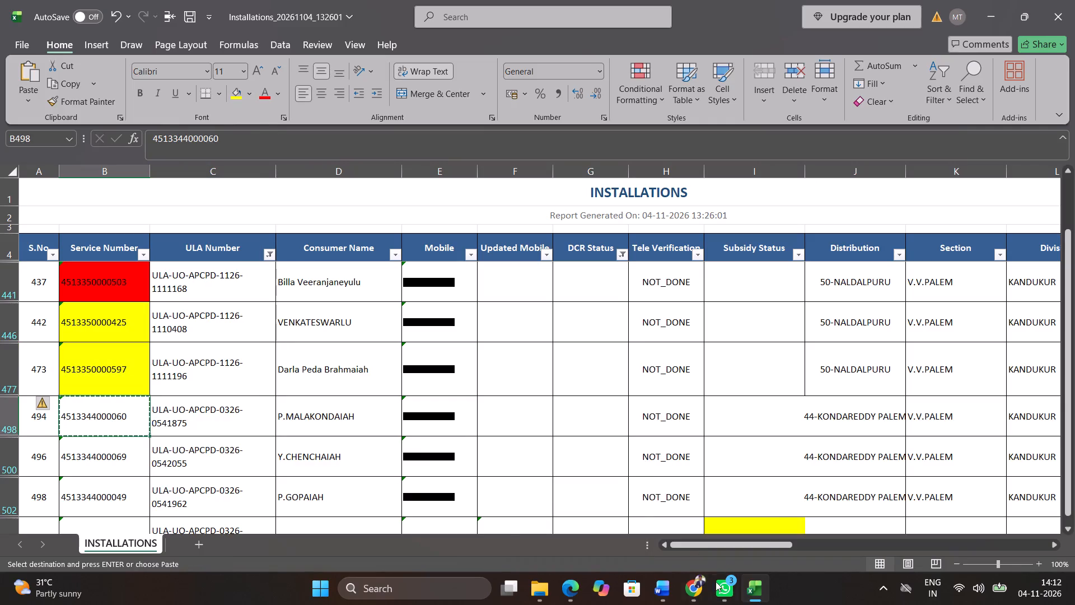
drag(676, 530, 674, 525)
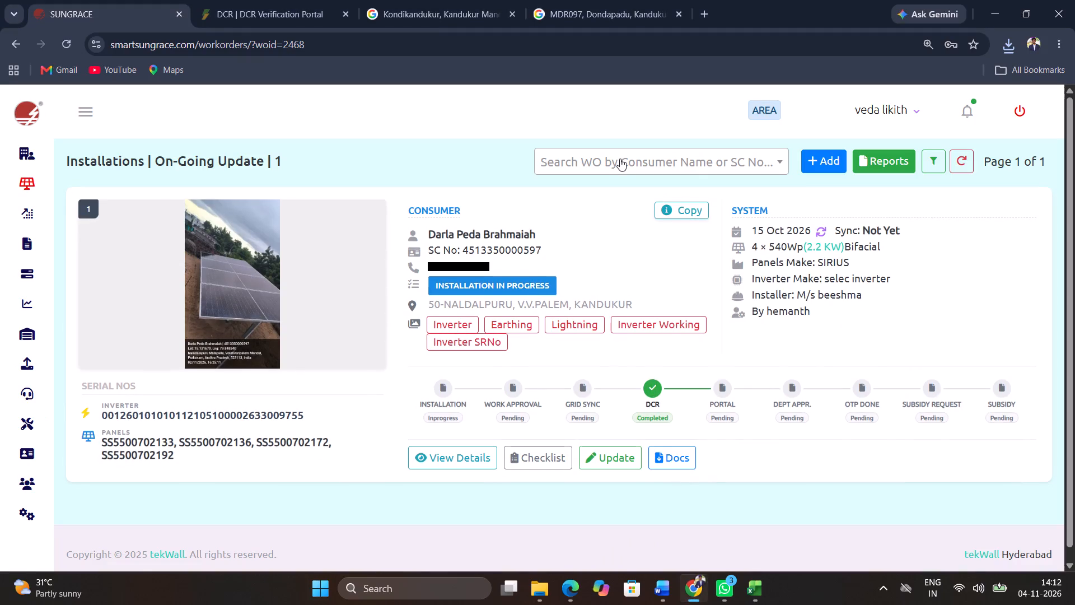
click(620, 159)
key(ctrl+v)
key(Return)
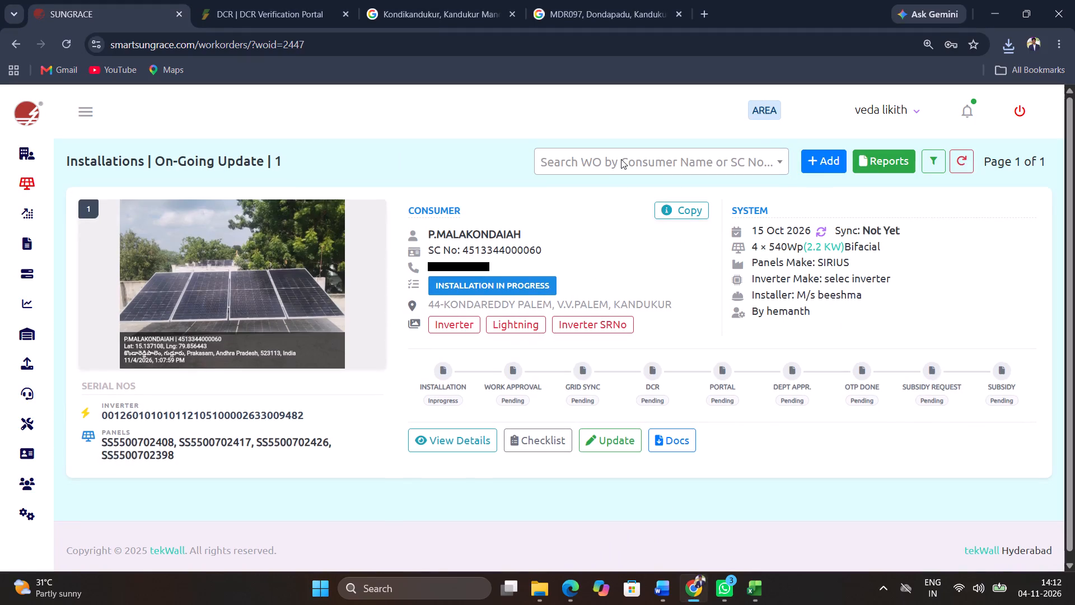
Copy the consumer's ULA number and enter it as the Consumer Application Number in a new B2C entry on the DCR portal.
click(680, 212)
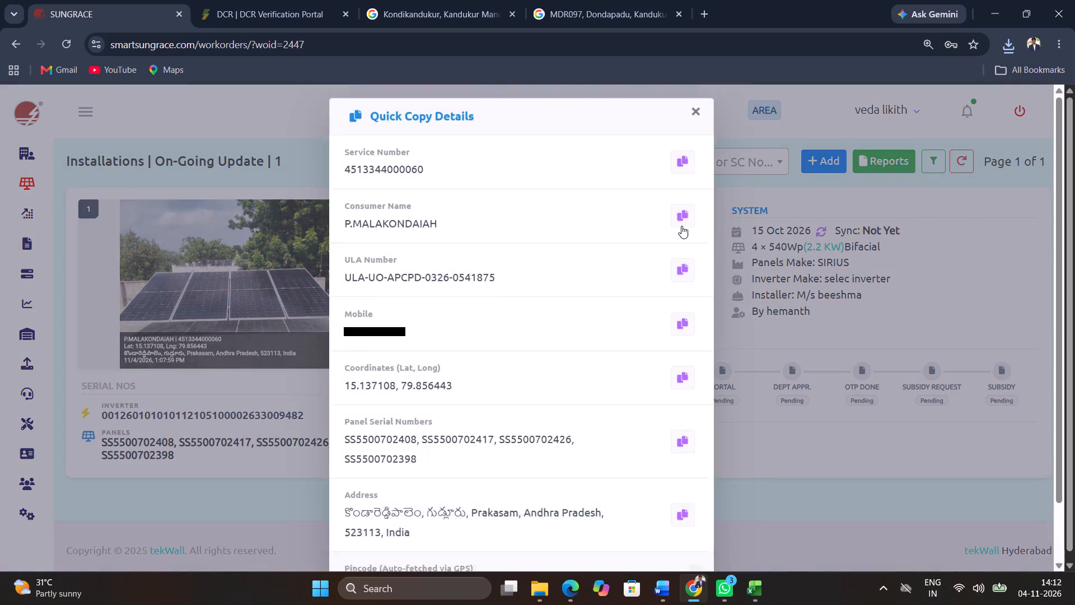
click(689, 281)
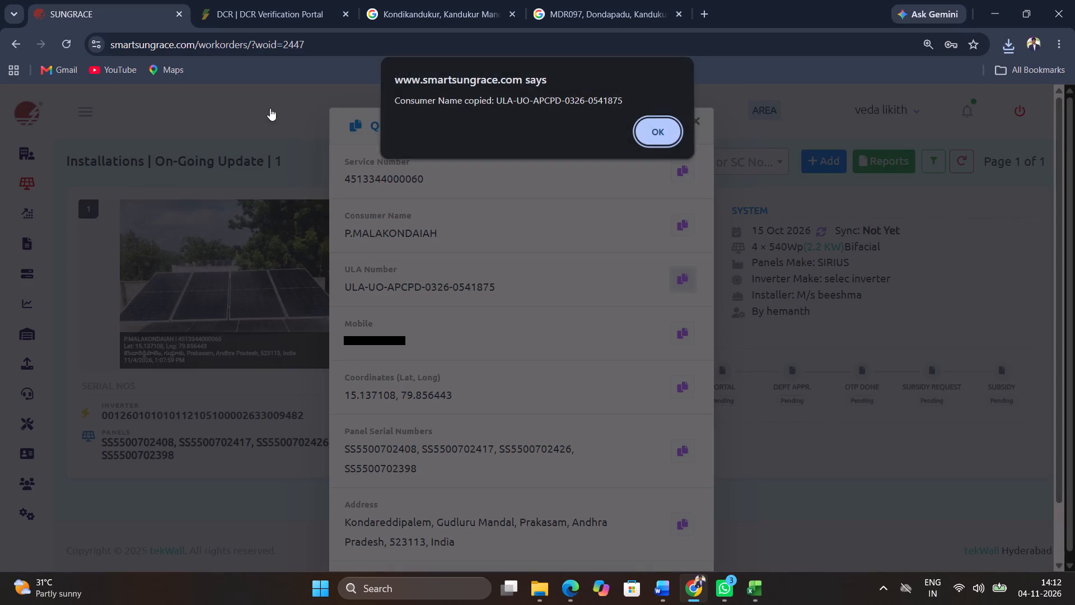
drag(329, 0, 326, 8)
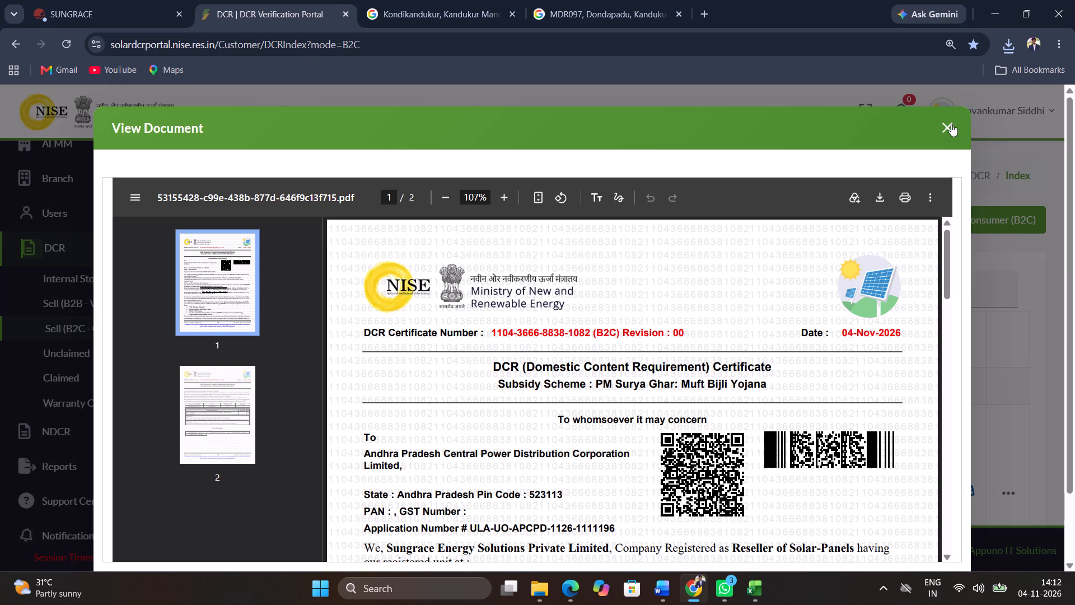
click(947, 127)
click(944, 229)
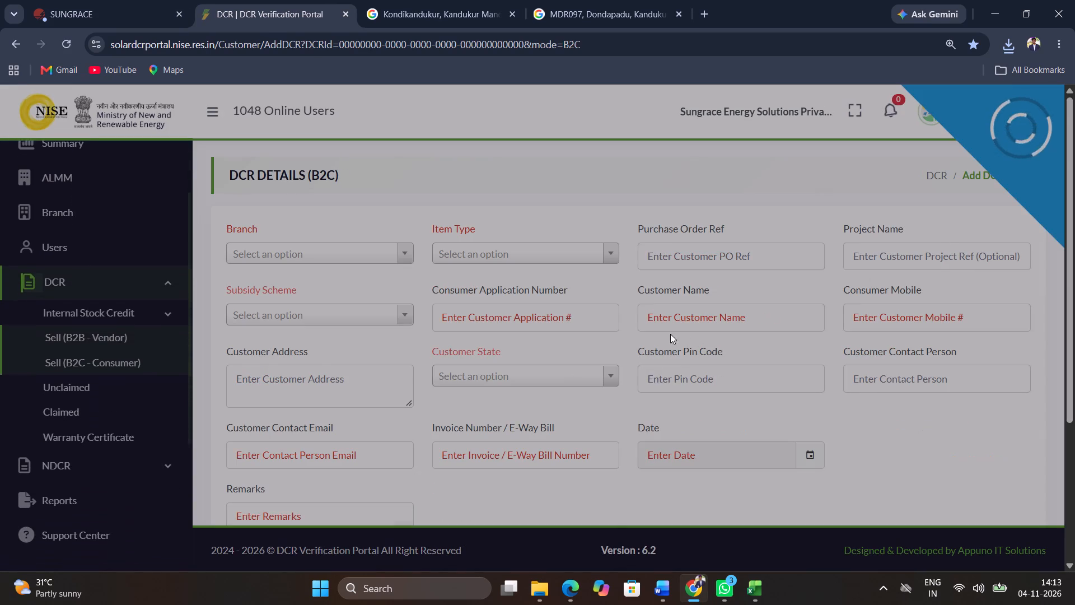
click(562, 308)
key(ctrl+v)
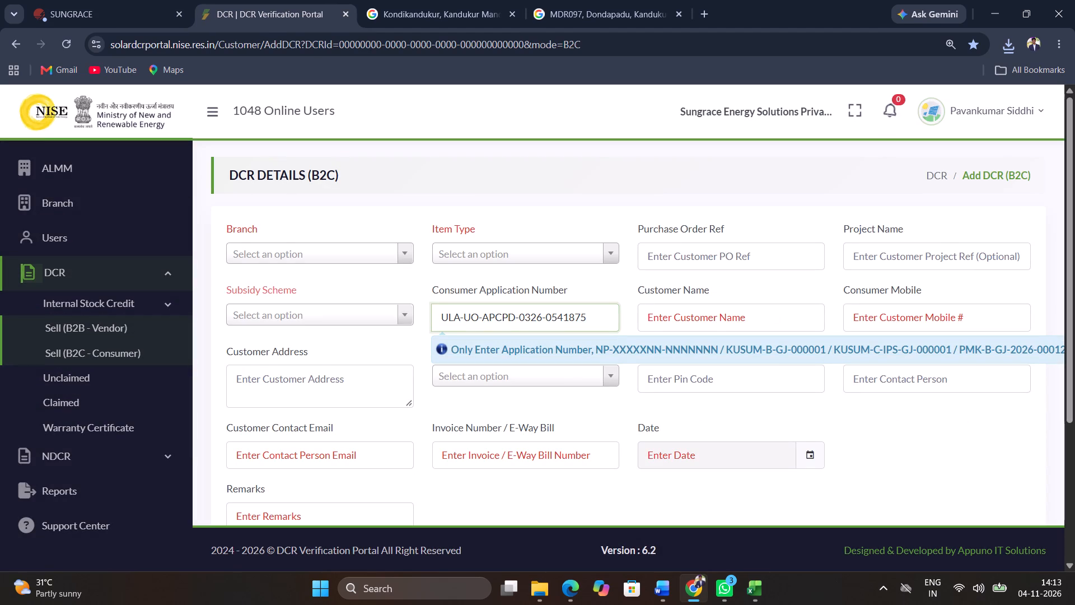
Select the Andhra Pradesh branch, the PM Surya Ghar: Muft Bijli Yojana subsidy scheme and the Solar Panels item type.
click(354, 253)
click(334, 302)
click(338, 306)
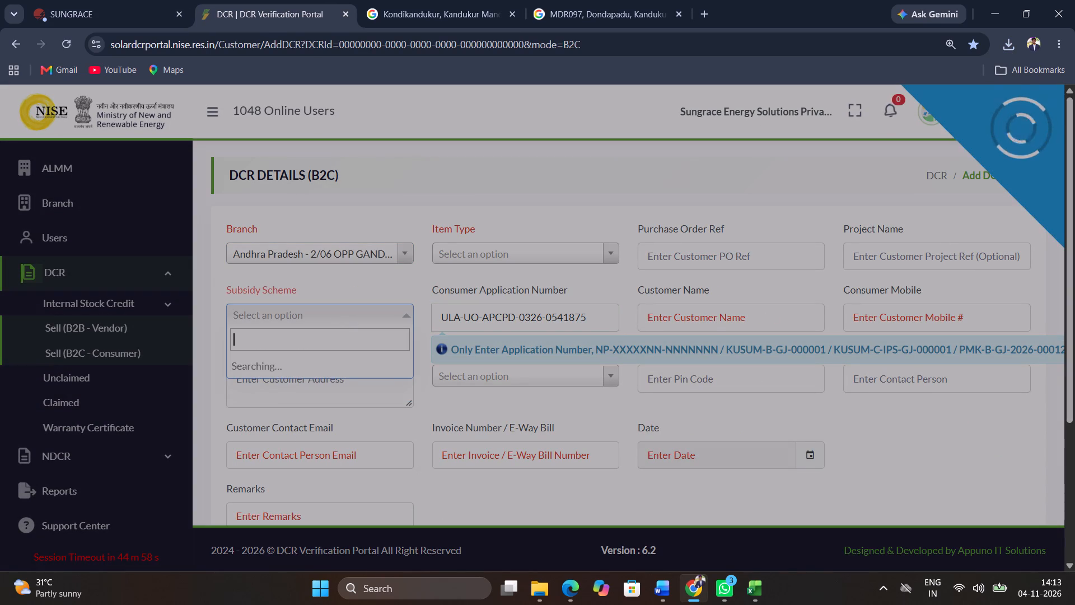
double_click(339, 435)
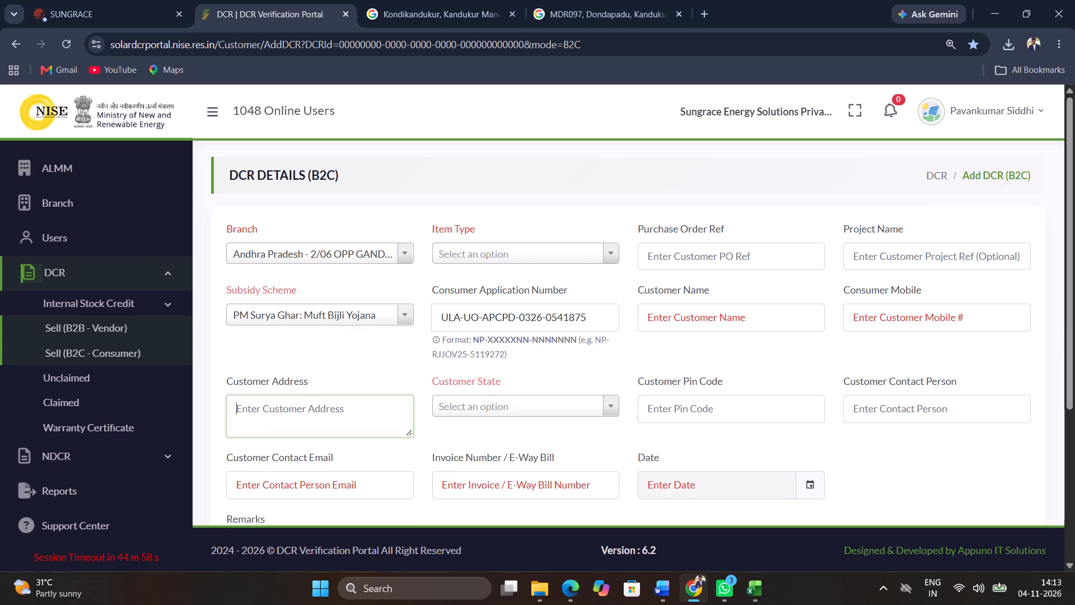
click(530, 256)
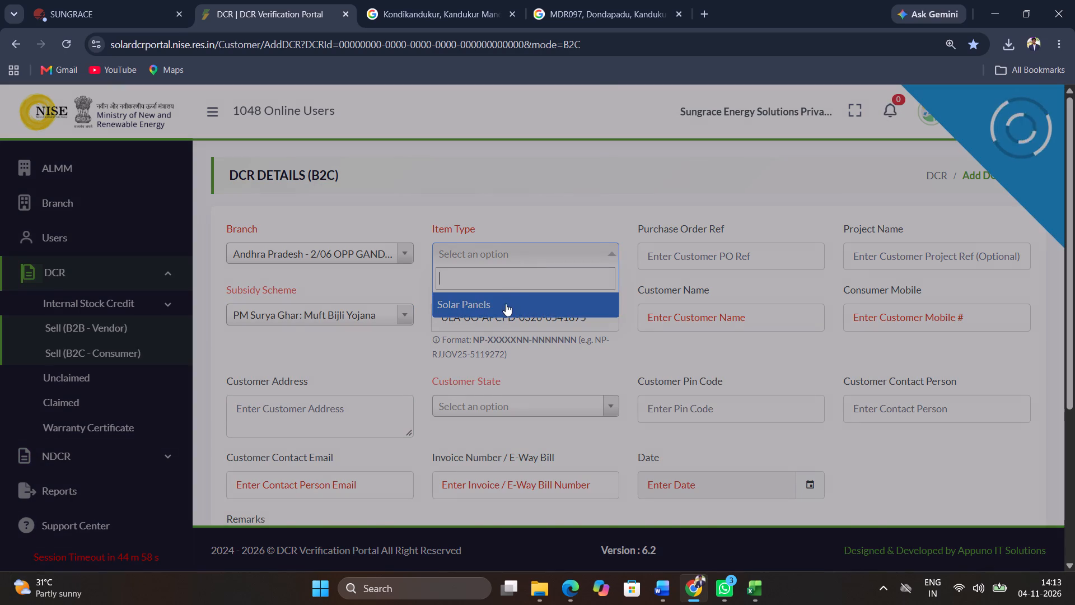
click(506, 304)
click(689, 319)
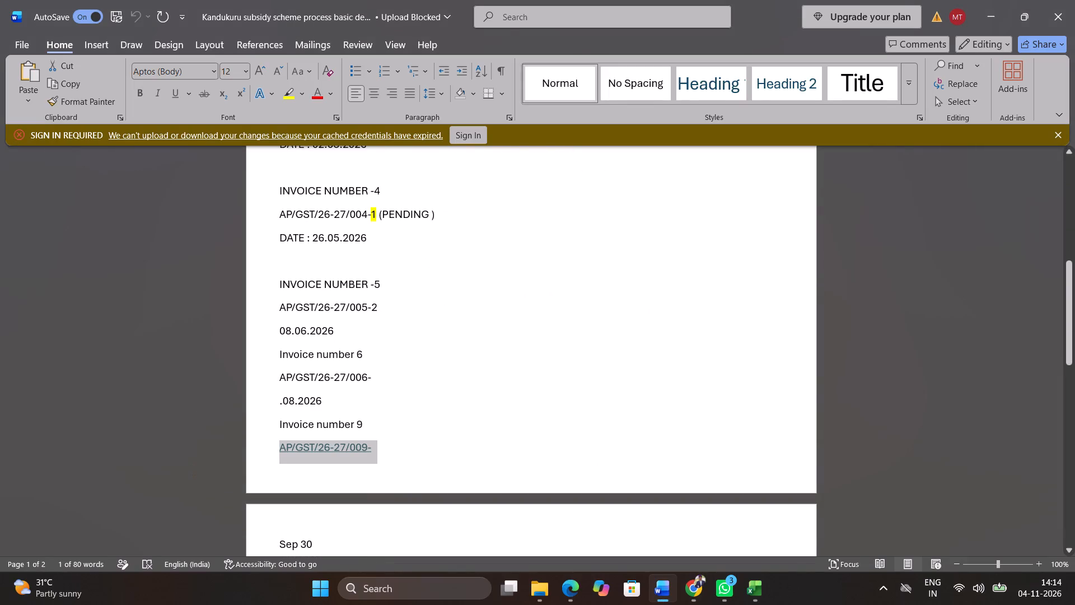
drag(690, 528, 694, 534)
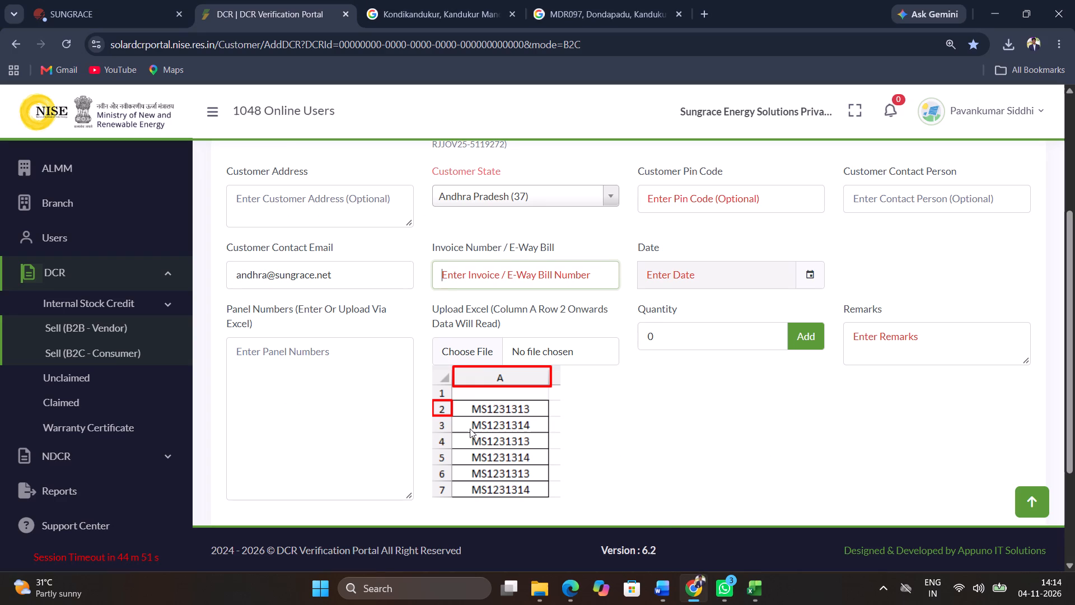
key(ctrl+v)
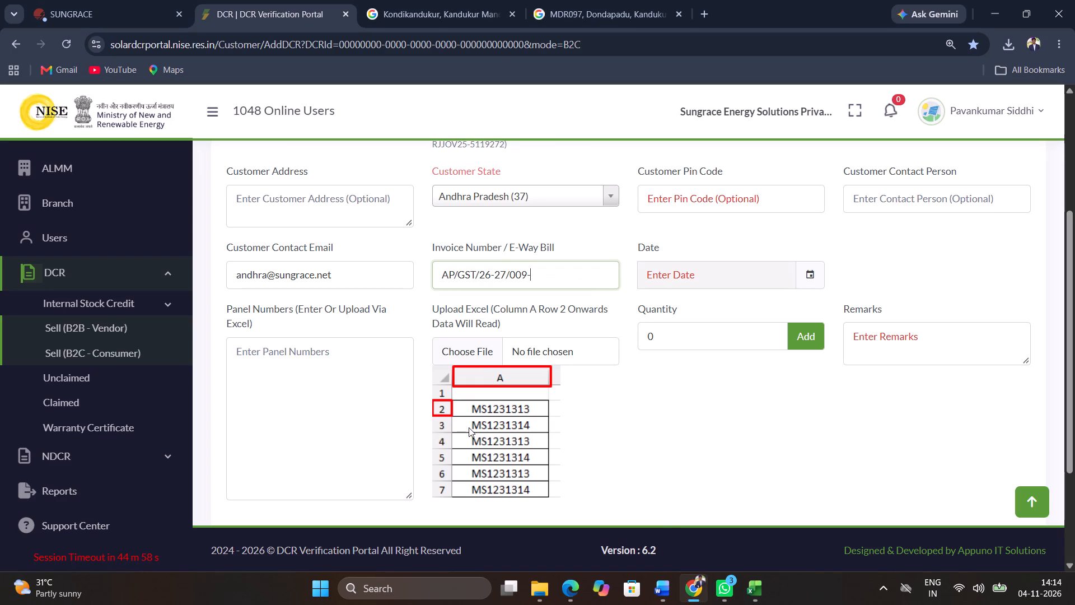
key(Left)
key(BackSpace)
key(BackSpace)
text(10)
key(Right)
text(104)
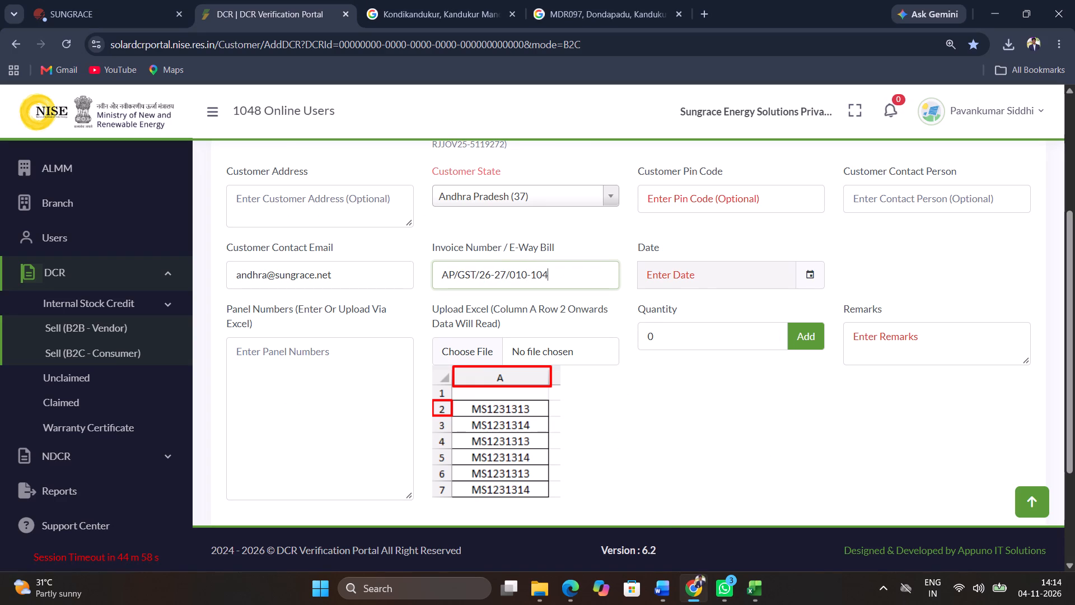
Set the form's invoice date to 22-Oct-2026.
click(703, 279)
click(653, 303)
click(649, 296)
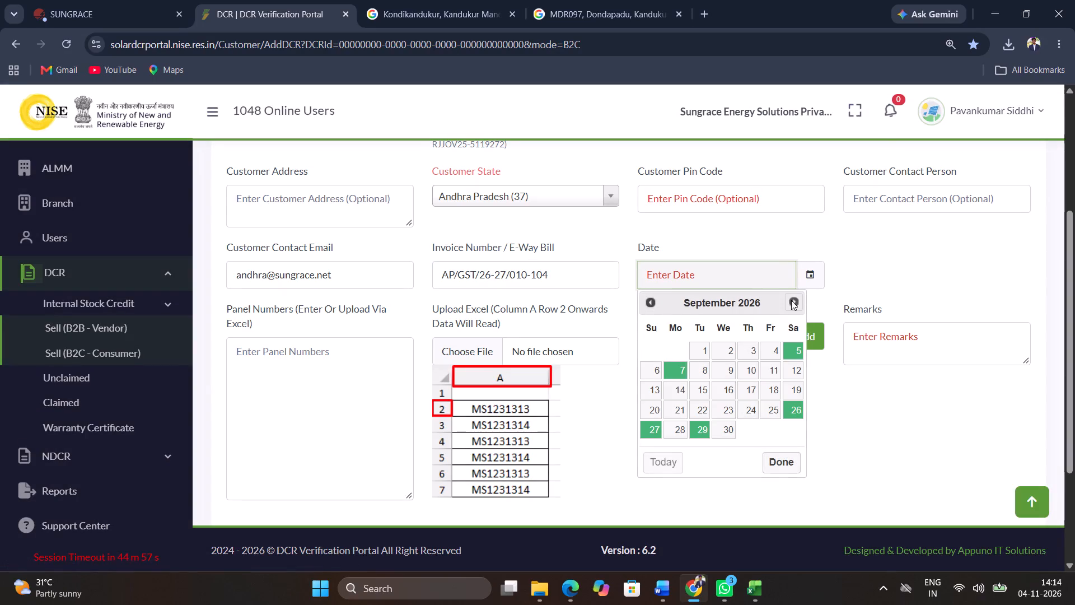
click(791, 300)
click(750, 403)
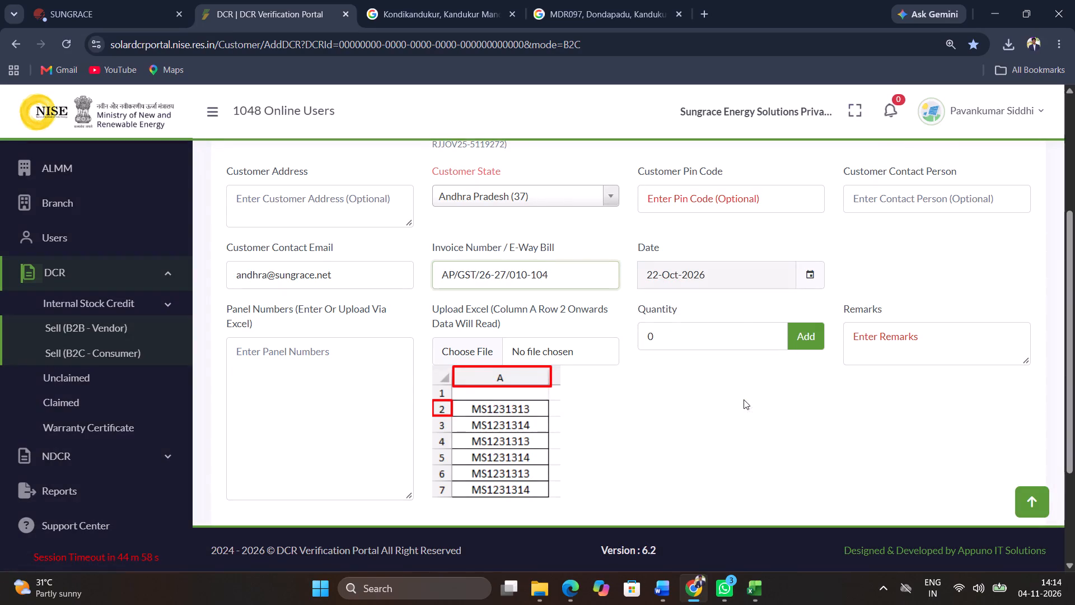
Copy the consumer's four panel serial numbers from the SUNGRACE work order into the form's Panel Numbers.
drag(359, 395, 361, 406)
drag(160, 0, 158, 17)
drag(647, 131, 640, 138)
click(688, 452)
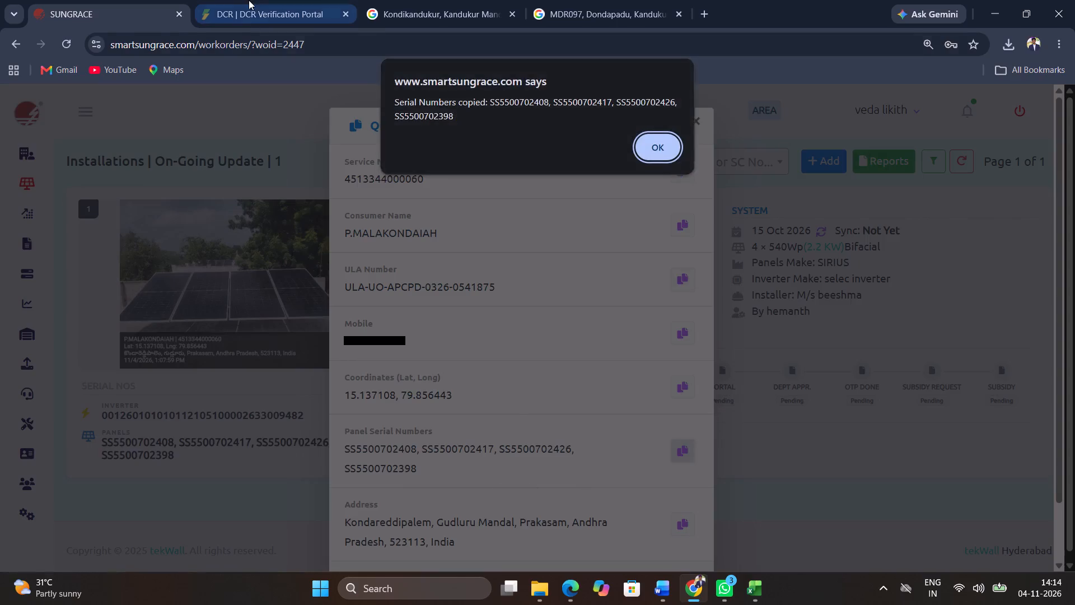
click(250, 0)
click(280, 395)
key(ctrl+v)
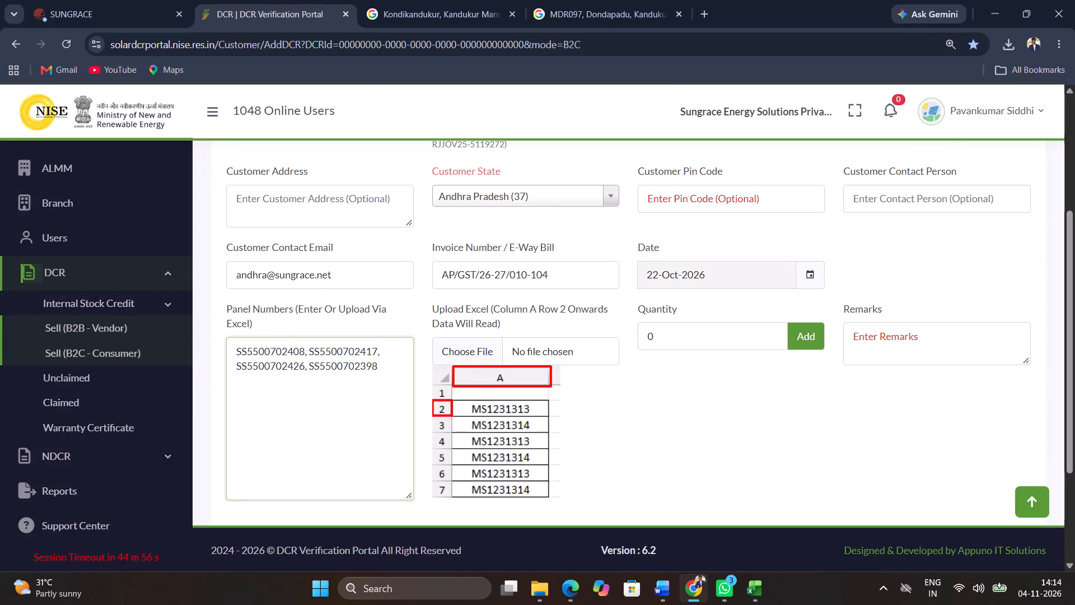
key(Left)
key(Left)
key(Left)
key(Left)
key(Left)
key(Left)
key(Left)
key(Left)
key(Left)
key(Left)
key(Left)
key(Left)
key(Left)
key(Right)
key(BackSpace)
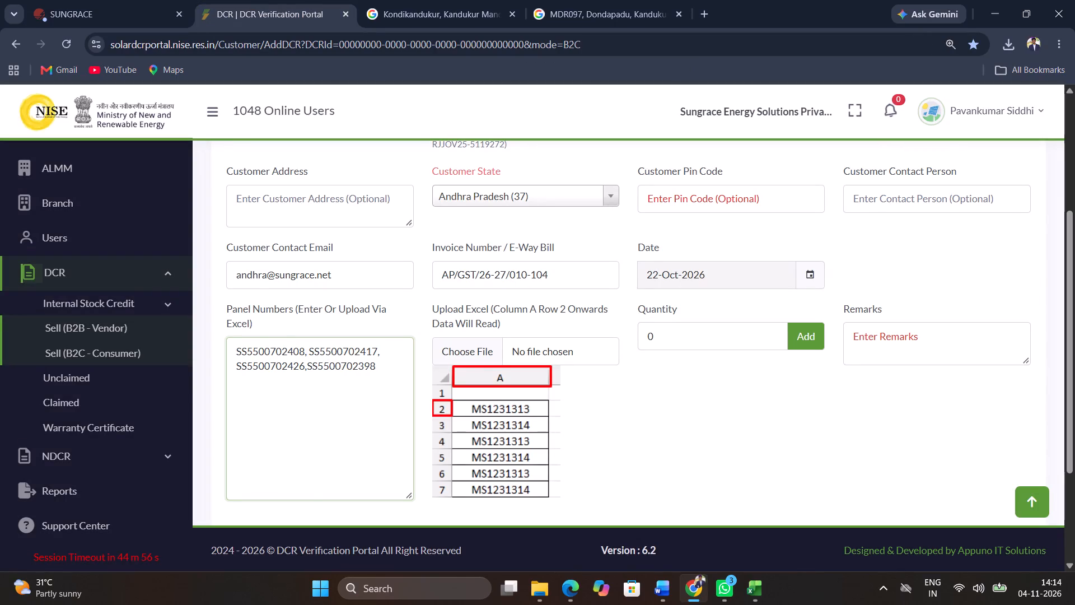
key(BackSpace)
key(Return)
key(Up)
key(Up)
key(Up)
key(Up)
key(Up)
key(Right)
key(Right)
key(Right)
key(Right)
key(Right)
key(Right)
key(Right)
key(Right)
key(Right)
key(Right)
key(Right)
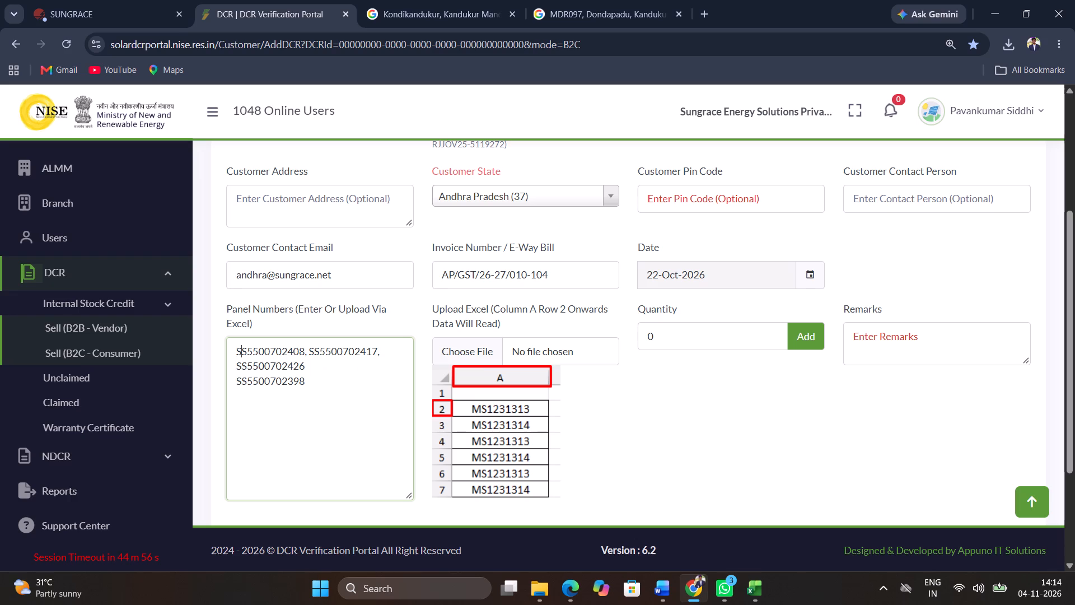
key(Right)
key(Right)
key(Right)
key(BackSpace)
key(BackSpace)
key(Return)
key(Right)
key(Right)
key(Right)
key(Right)
key(Right)
key(Right)
key(Right)
key(Right)
key(Right)
key(Right)
key(Right)
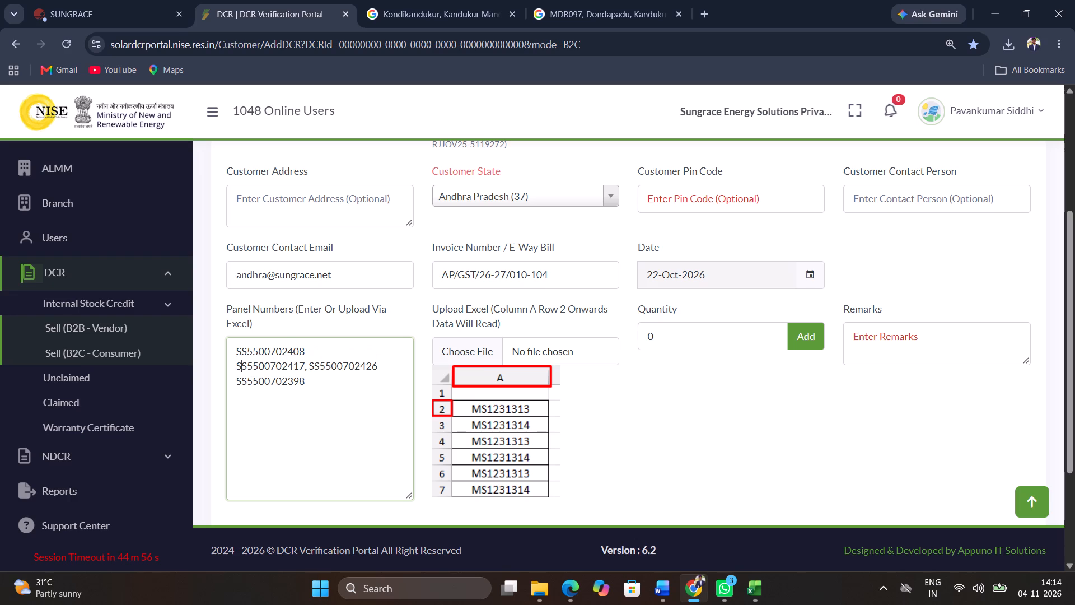
key(Right)
key(Right)
key(Right)
key(BackSpace)
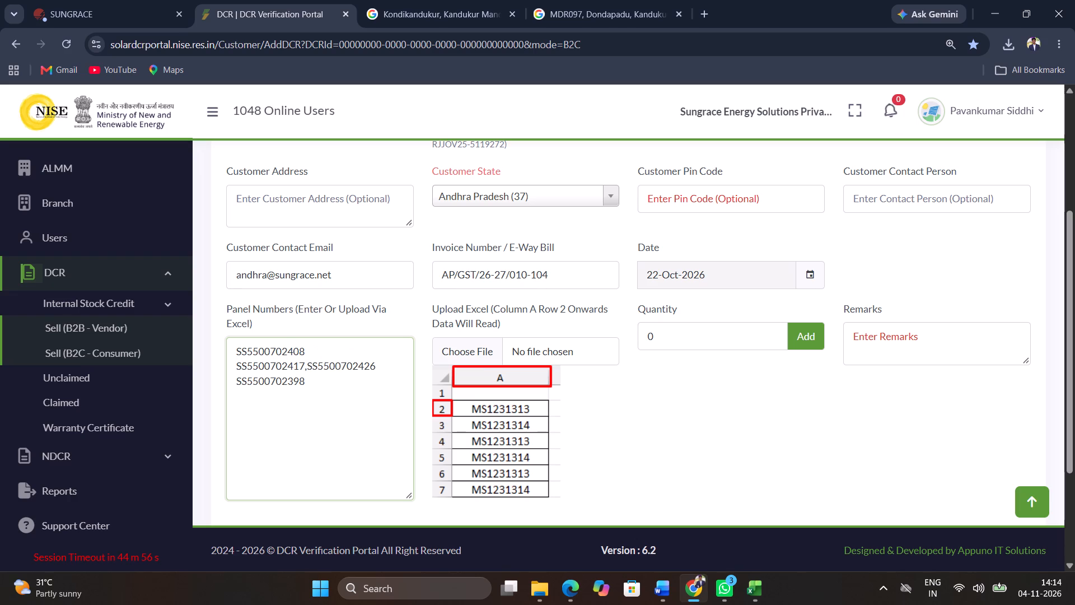
key(BackSpace)
key(Return)
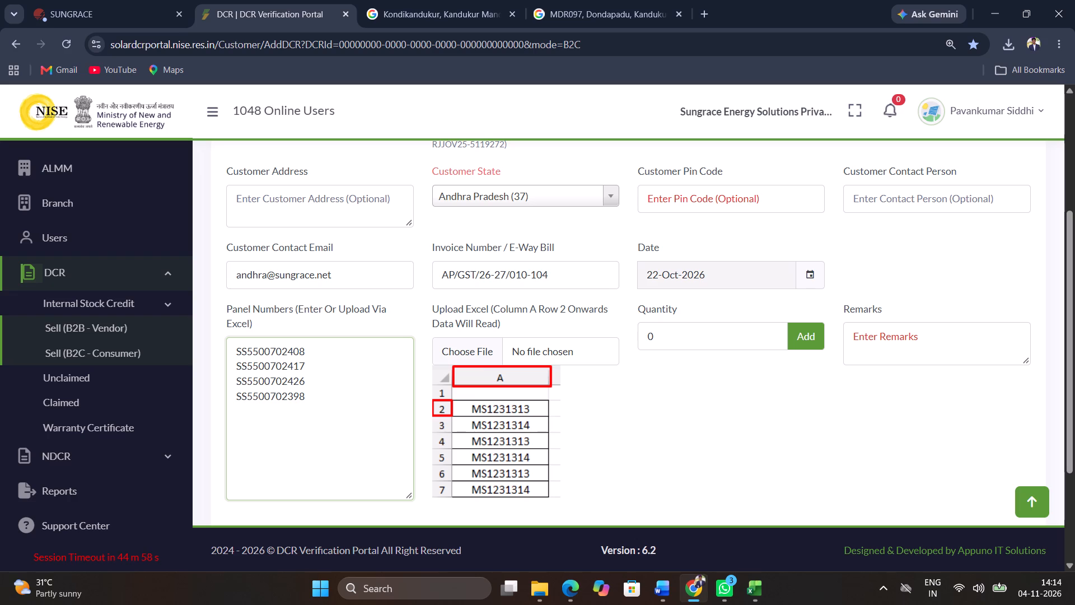
Set the quantity to 4 and try to add the listed panel serial numbers to the DCR form.
click(662, 341)
scroll(663, 341, up, 2)
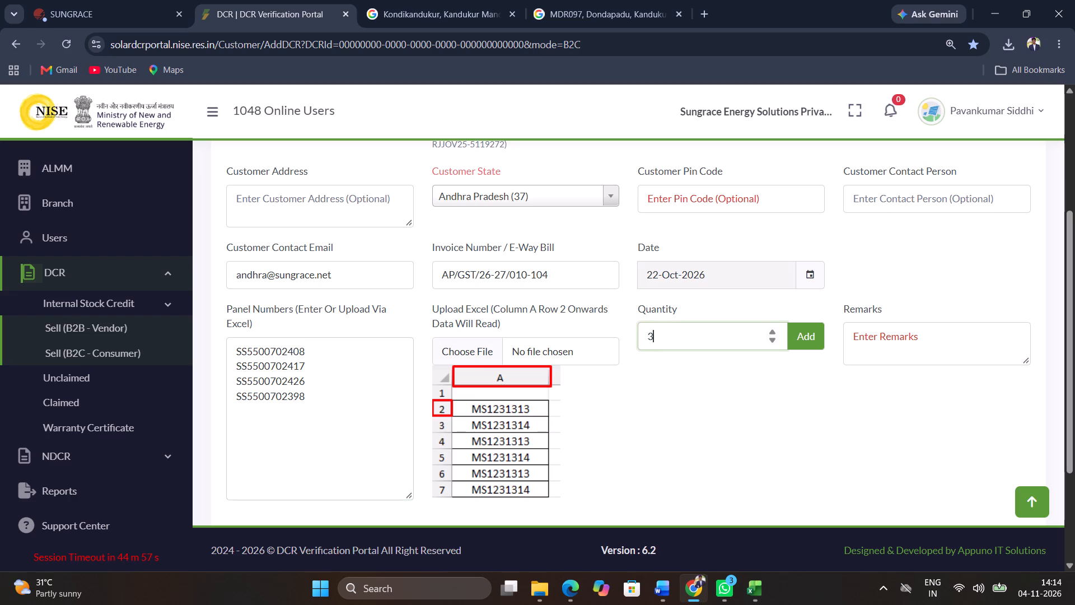
scroll(663, 341, up, 2)
click(800, 345)
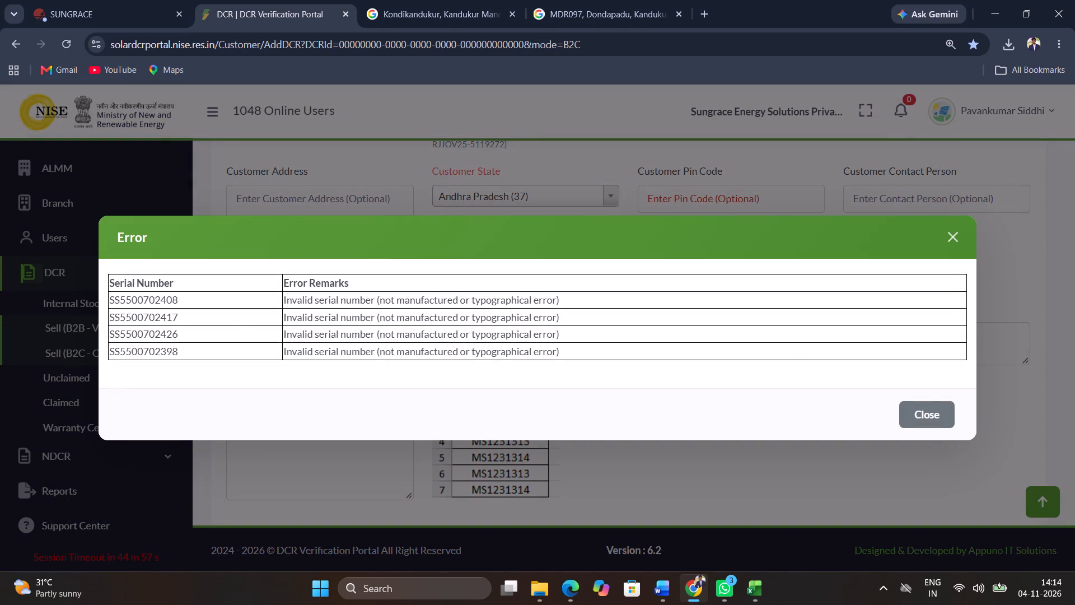
click(943, 232)
drag(236, 342, 254, 376)
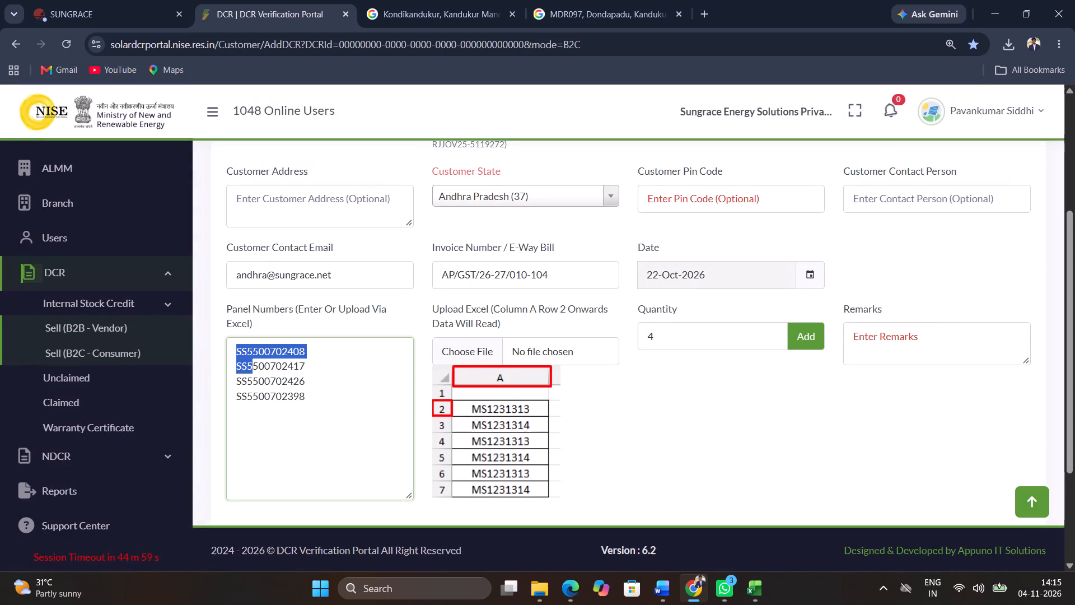
drag(254, 376, 314, 427)
key(ctrl+c)
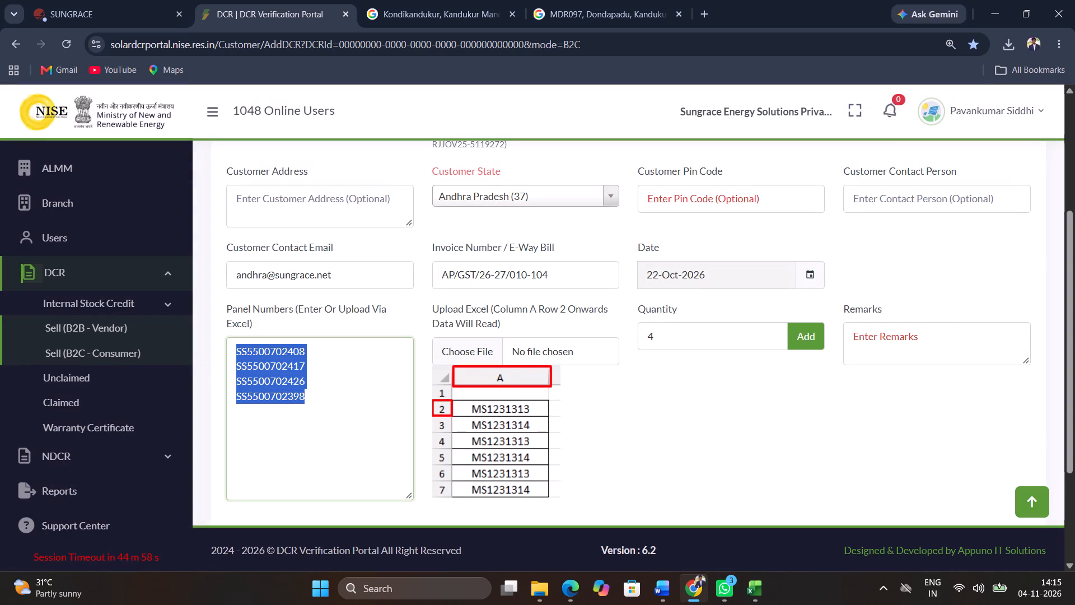
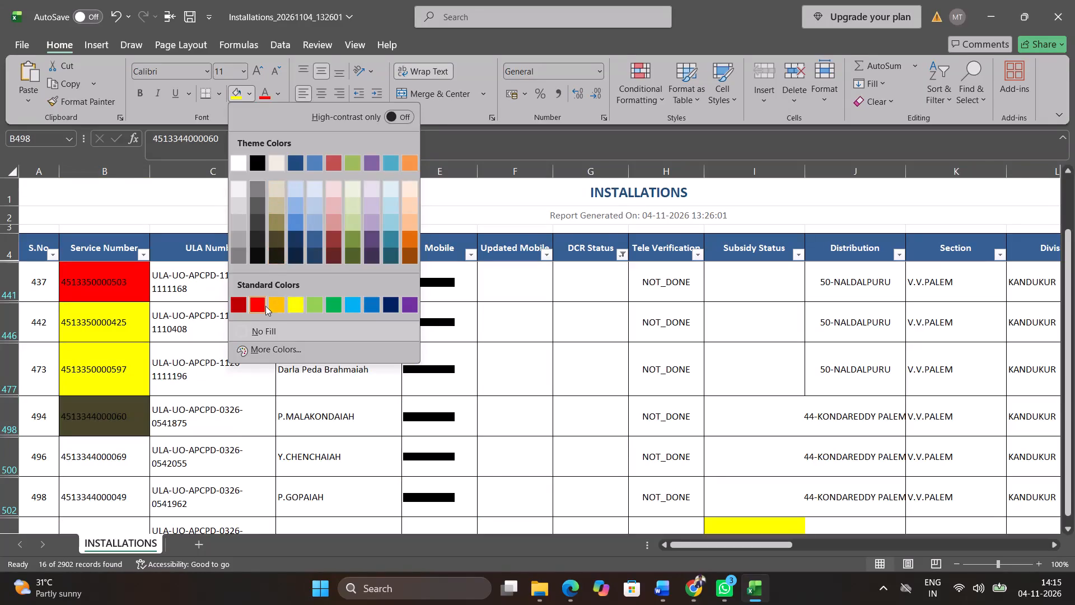
Fill the Service Number cell of the S.No 494 row with standard red.
click(265, 311)
Copy the service number of the S.No 496 row and use it to open that consumer's work order in SUNGRACE.
scroll(268, 312, down, 1)
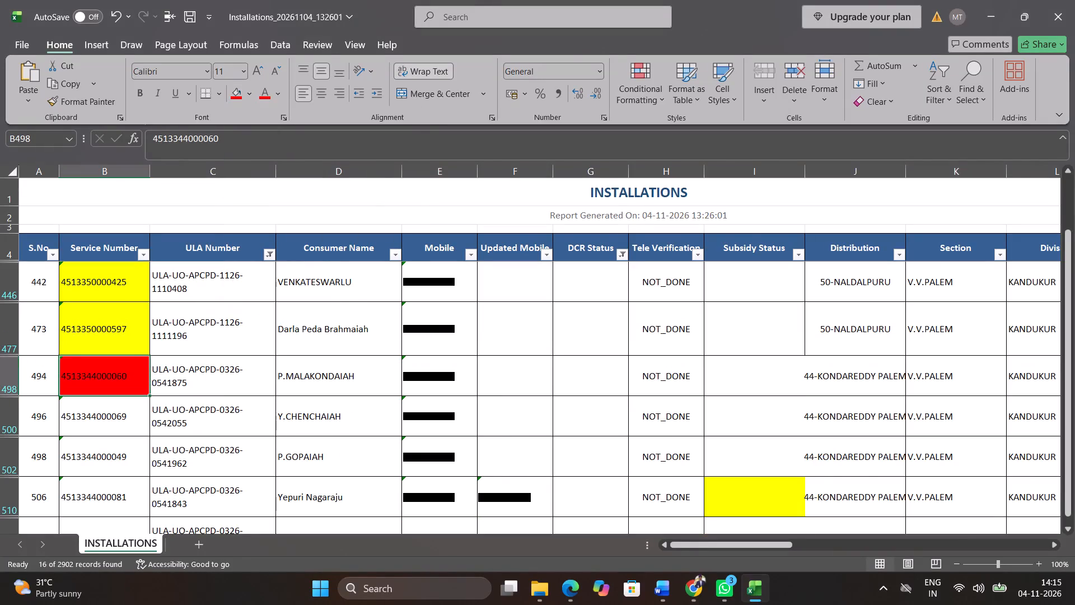
scroll(212, 344, down, 2)
key(Down)
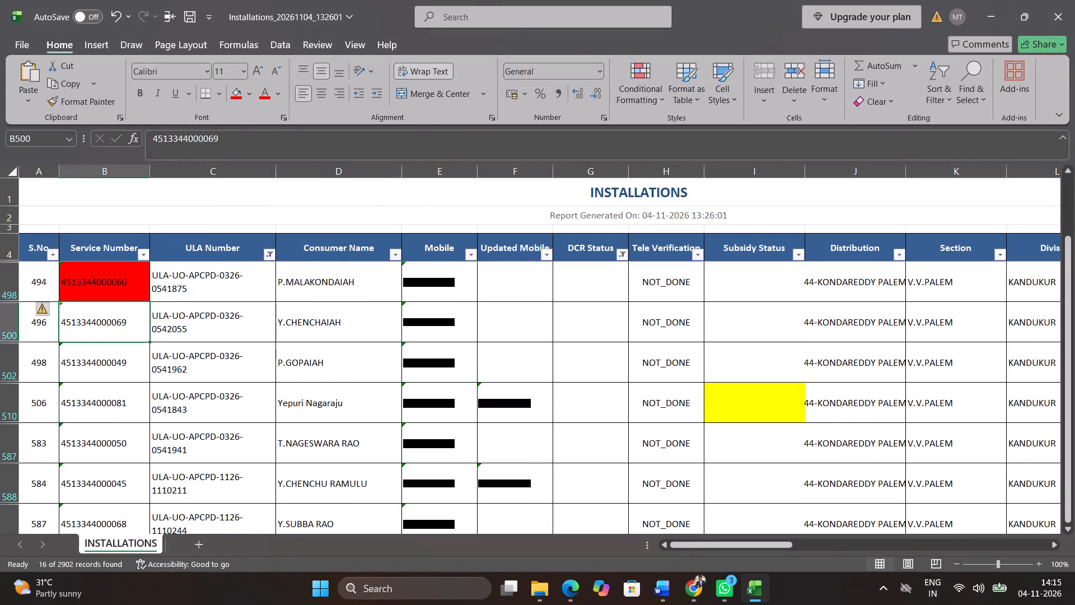
key(ctrl+c)
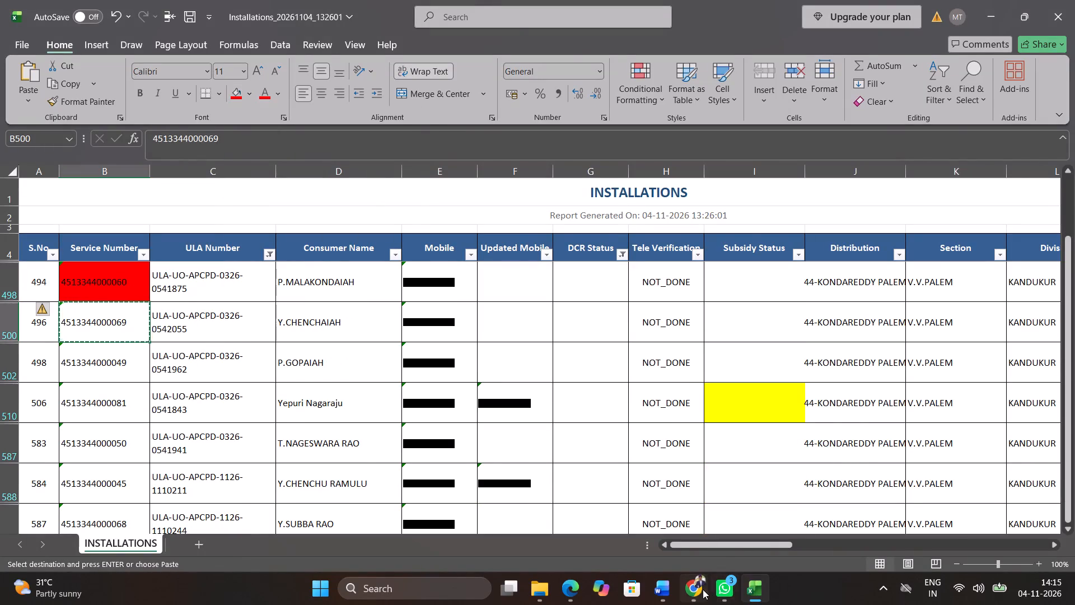
click(690, 531)
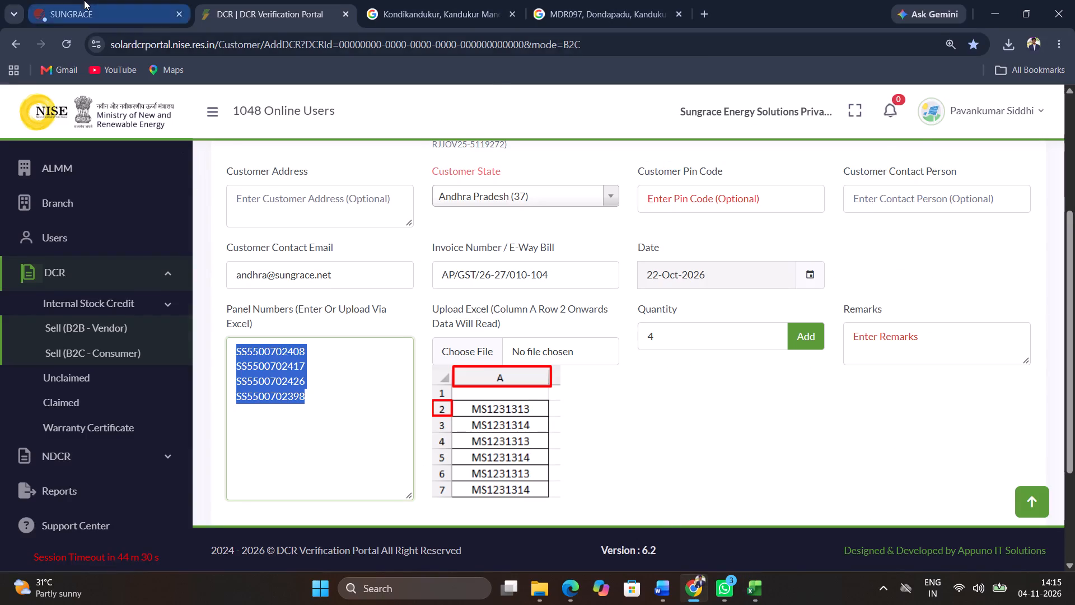
click(84, 0)
click(652, 151)
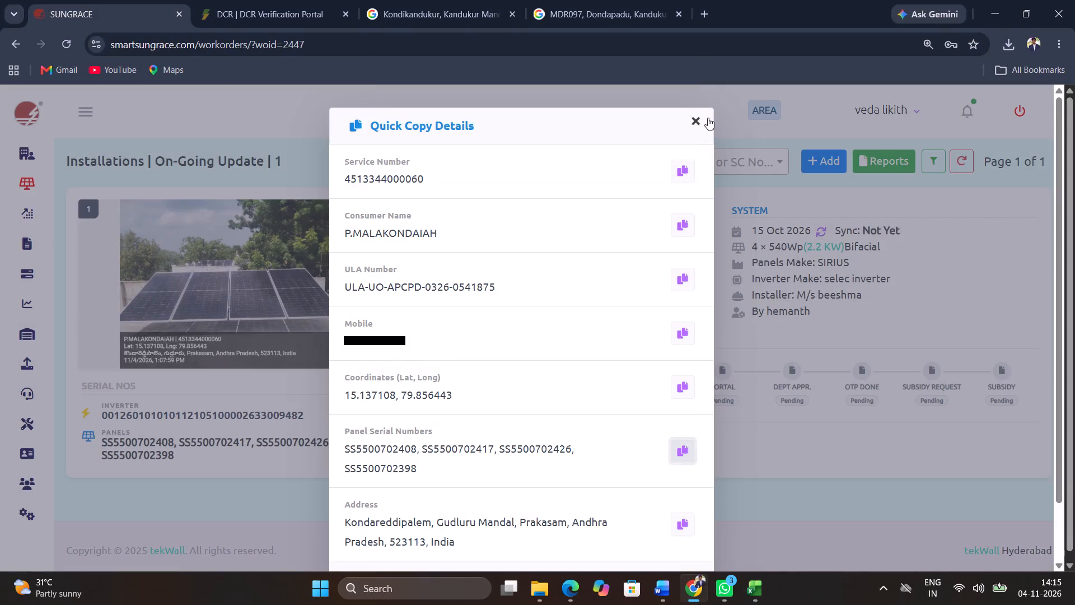
click(701, 117)
click(689, 155)
key(ctrl+v)
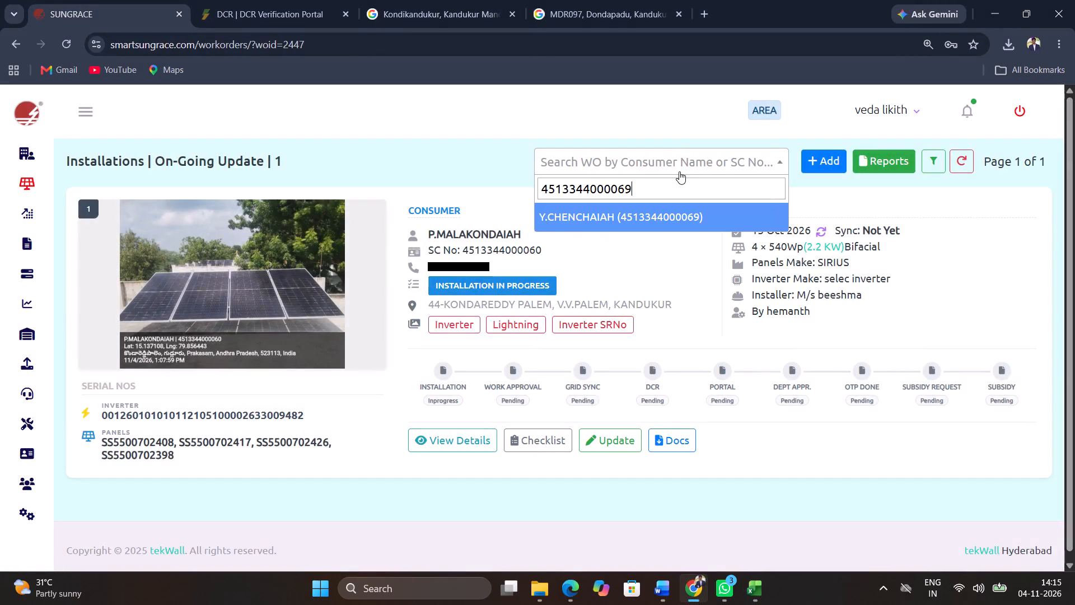
key(Return)
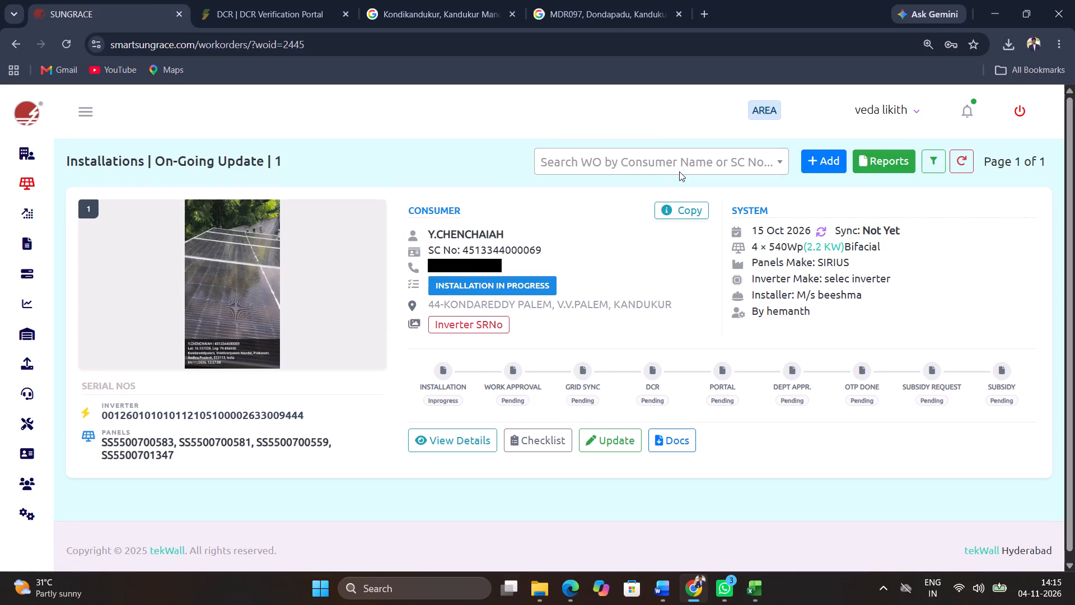
Copy the ULA number from the work order's Quick Copy Details and replace the DCR form's Consumer Application Number with it.
click(693, 199)
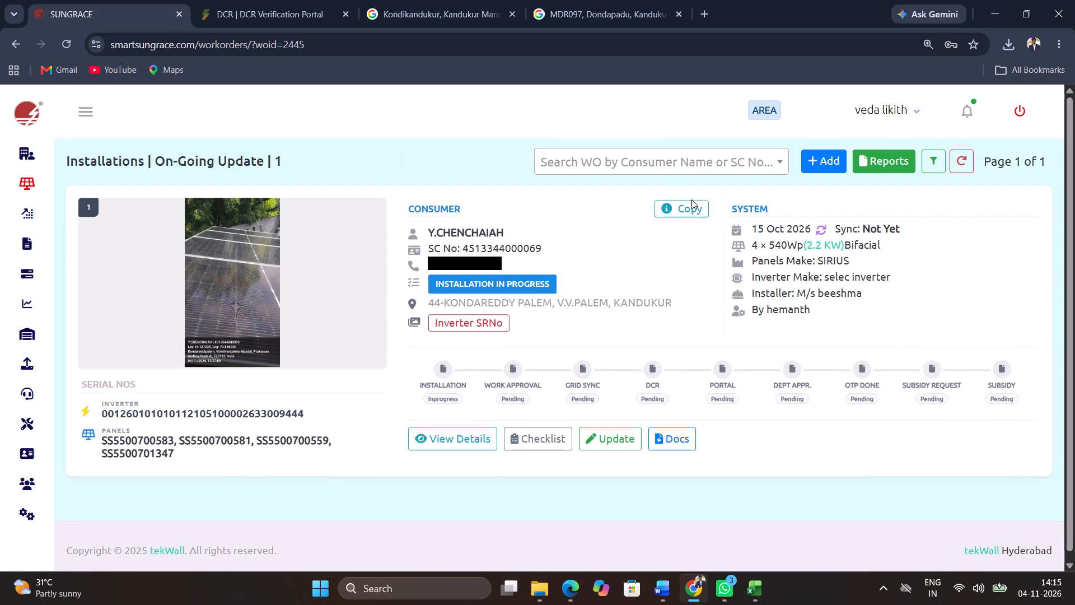
click(690, 206)
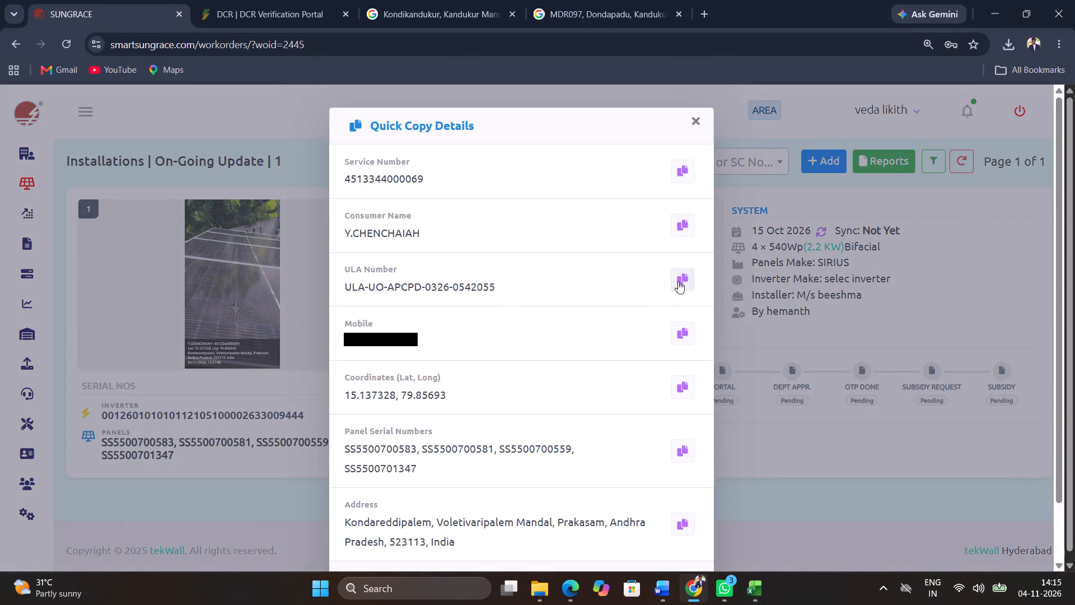
click(678, 281)
click(262, 15)
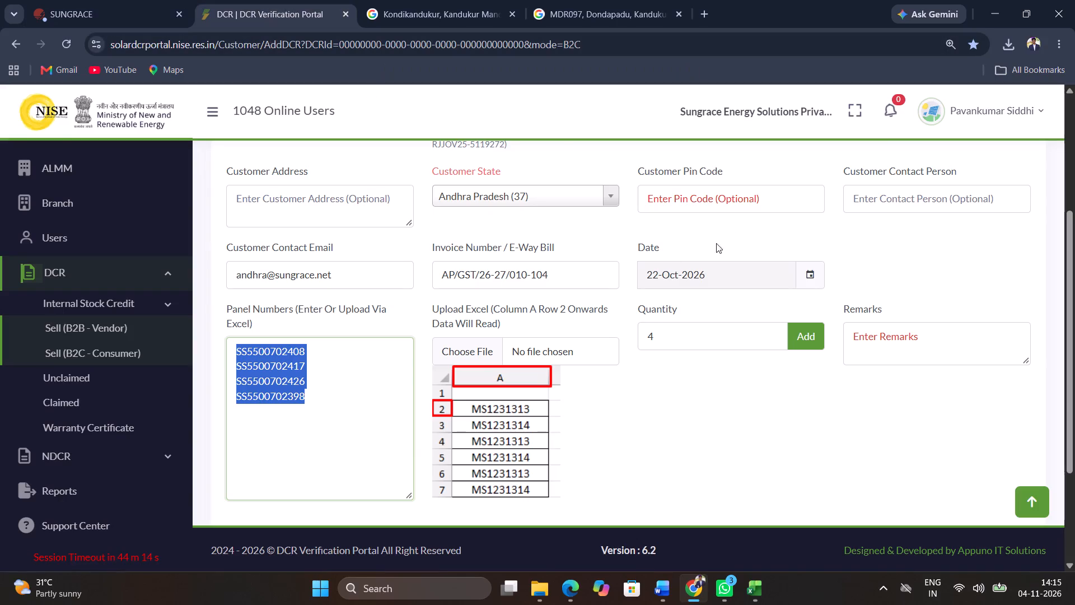
scroll(590, 271, up, 2)
click(598, 254)
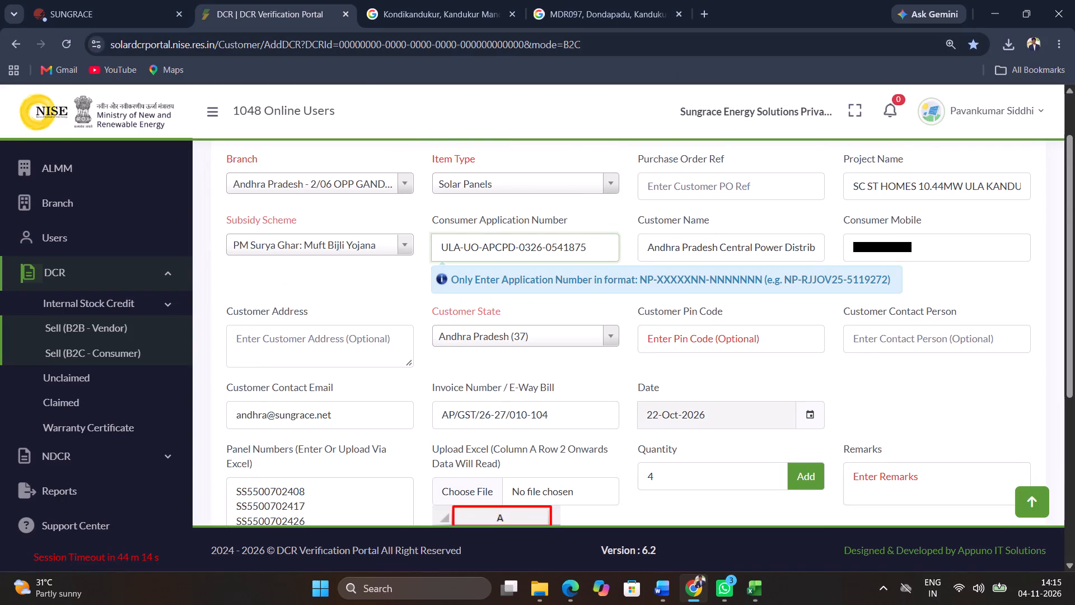
key(BackSpace)
key(BackSpace)
key(BackSpace)
key(BackSpace)
key(BackSpace)
key(BackSpace)
key(BackSpace)
key(BackSpace)
key(BackSpace)
key(BackSpace)
key(BackSpace)
key(BackSpace)
key(BackSpace)
key(BackSpace)
key(BackSpace)
key(BackSpace)
key(BackSpace)
key(BackSpace)
key(BackSpace)
key(BackSpace)
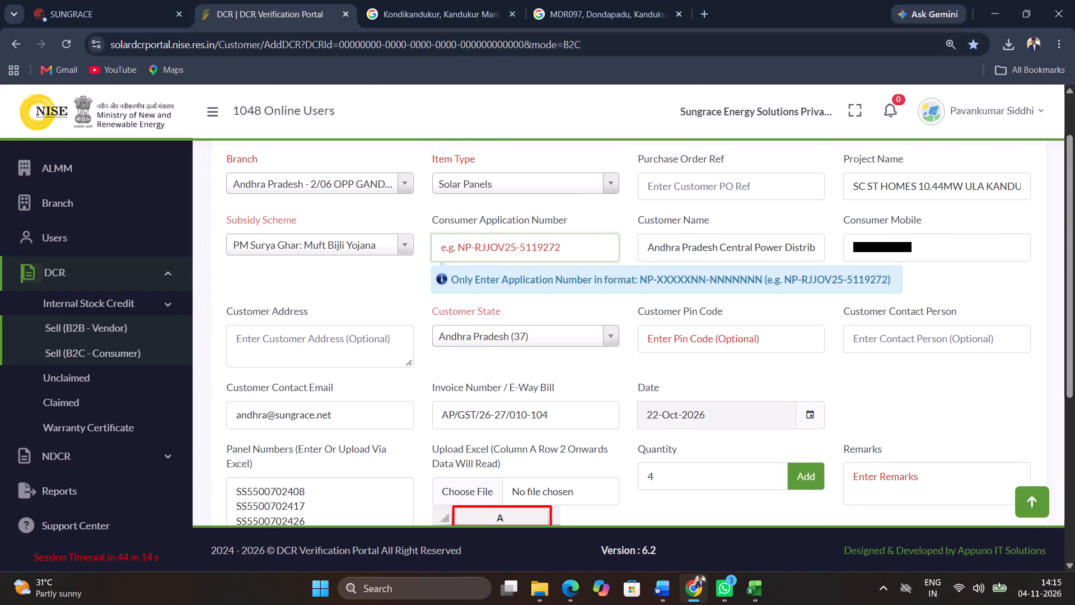
key(ctrl+v)
Clear the previous consumer's serial numbers from Panel Numbers in the DCR form.
scroll(573, 258, down, 2)
drag(371, 394, 371, 401)
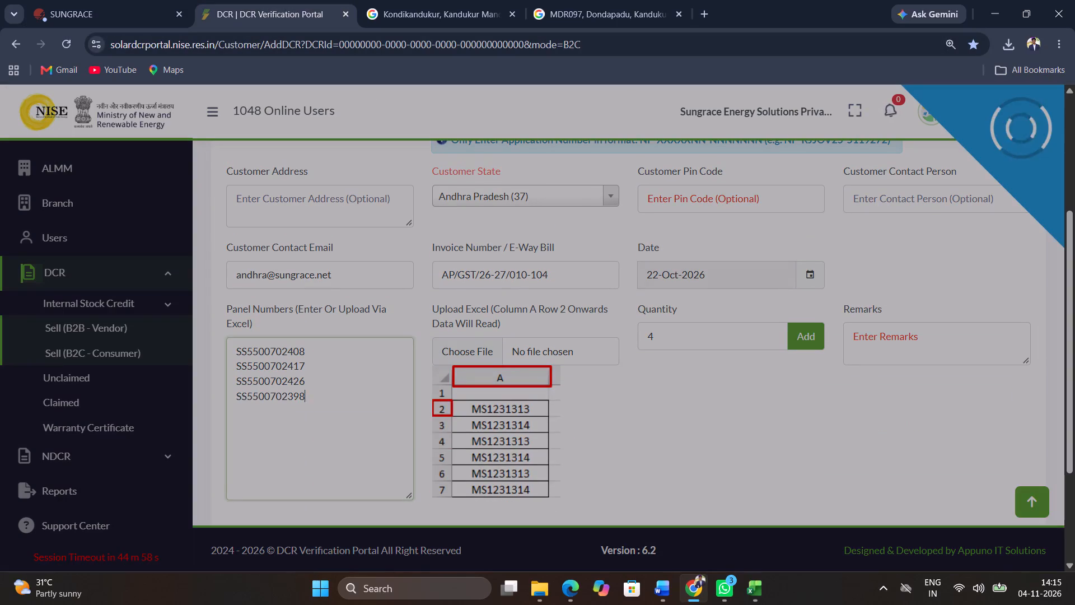
key(BackSpace)
key(BackSpace)
key(BackSpace)
key(BackSpace)
key(BackSpace)
key(BackSpace)
key(BackSpace)
key(BackSpace)
key(BackSpace)
key(BackSpace)
key(BackSpace)
key(BackSpace)
key(BackSpace)
key(BackSpace)
key(BackSpace)
key(BackSpace)
key(BackSpace)
key(BackSpace)
key(BackSpace)
key(BackSpace)
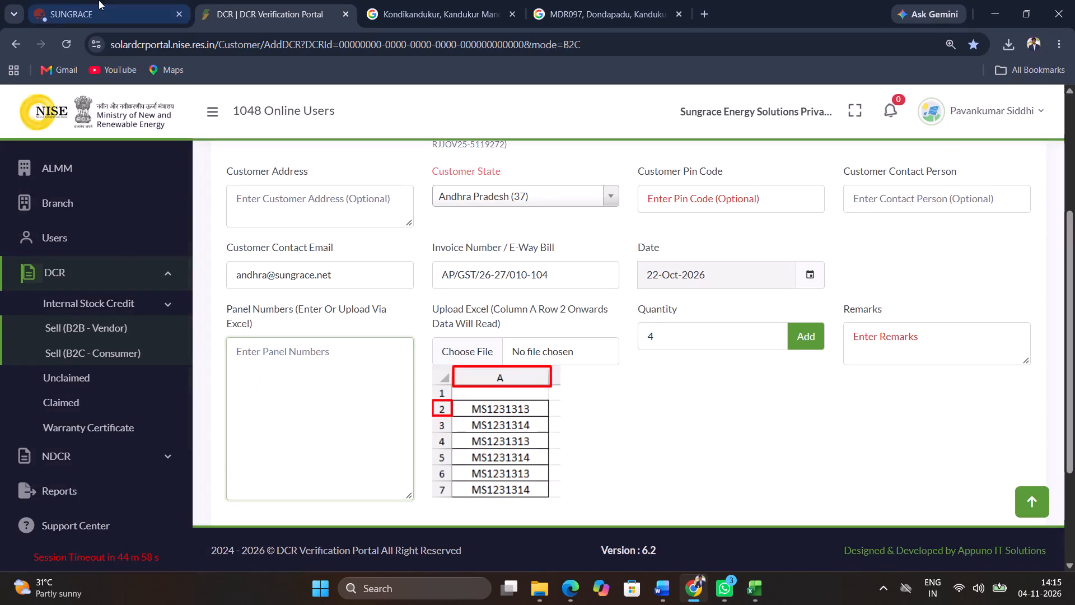
click(110, 0)
click(665, 126)
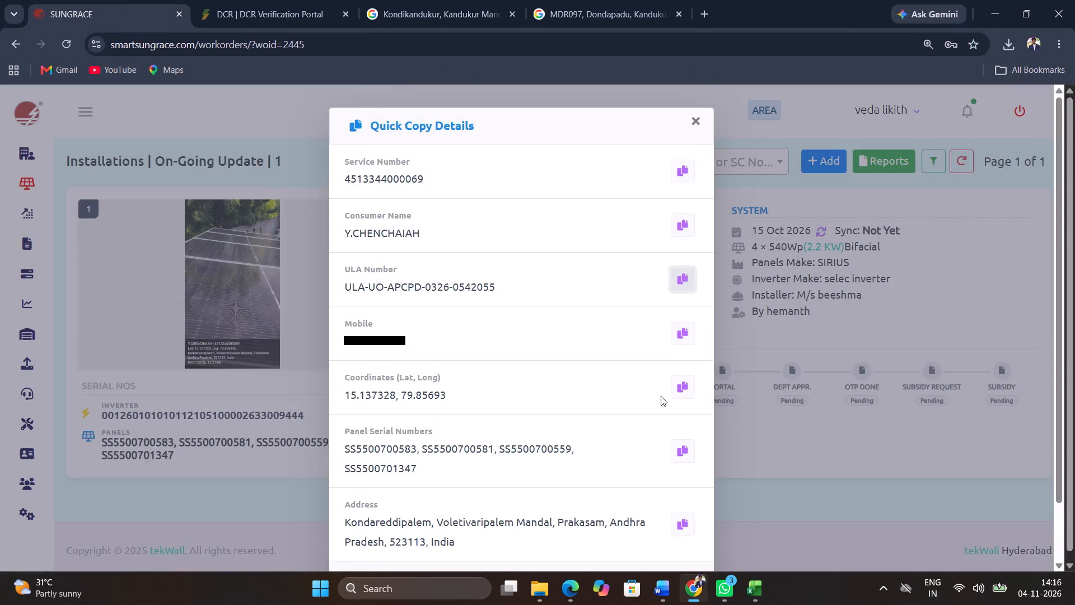
click(679, 457)
drag(323, 0, 314, 12)
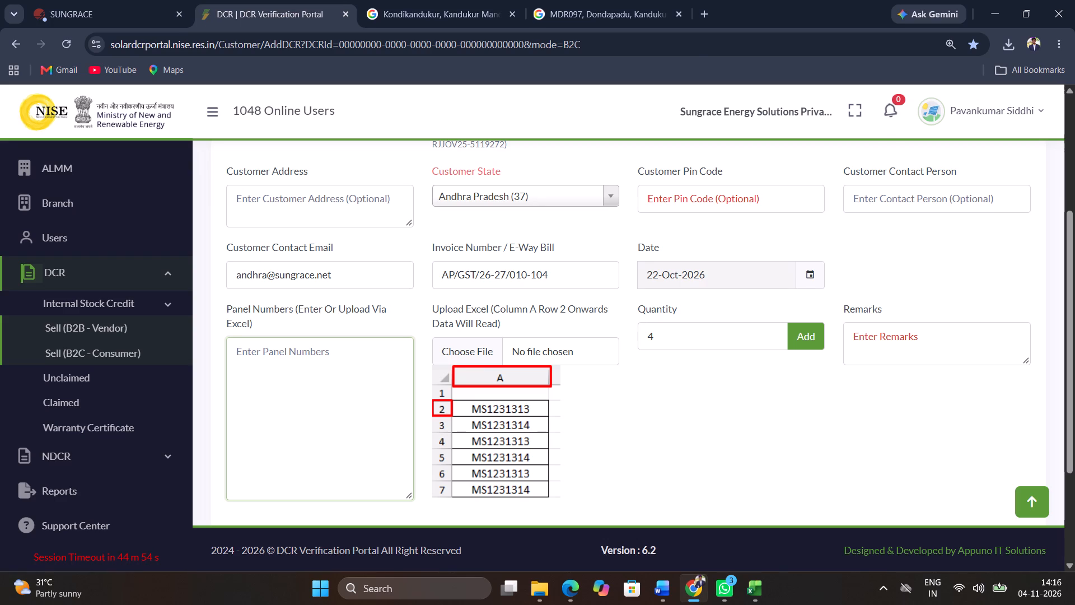
key(ctrl+v)
key(Left)
key(Left)
key(Left)
key(Left)
key(Left)
key(Left)
key(Left)
key(Left)
key(Left)
key(Left)
key(Left)
key(Left)
key(Left)
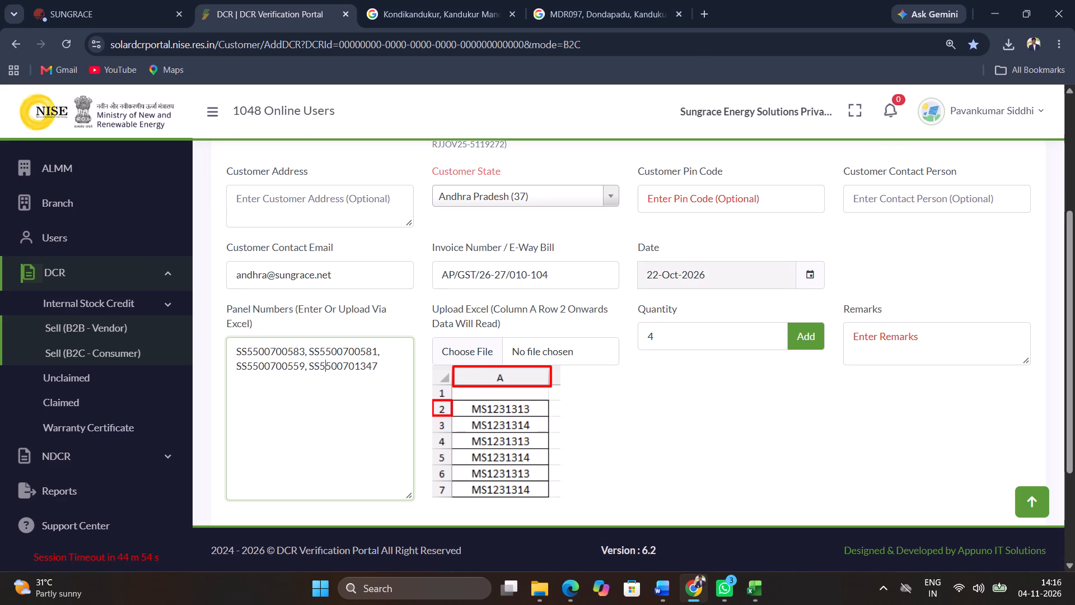
key(Right)
key(BackSpace)
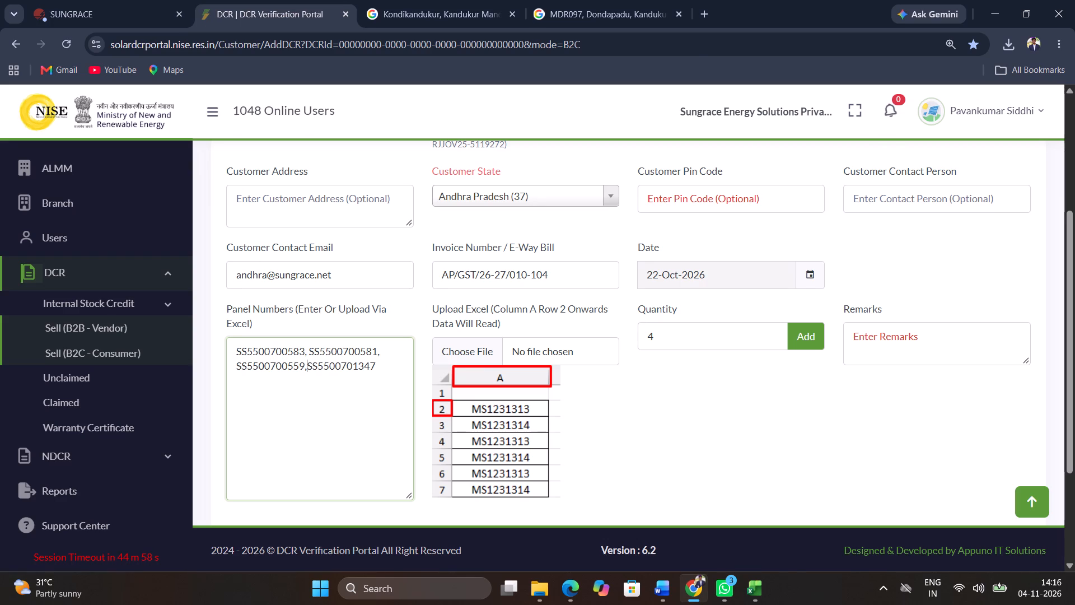
key(BackSpace)
key(Return)
key(Up)
key(Up)
key(Up)
key(Up)
key(Up)
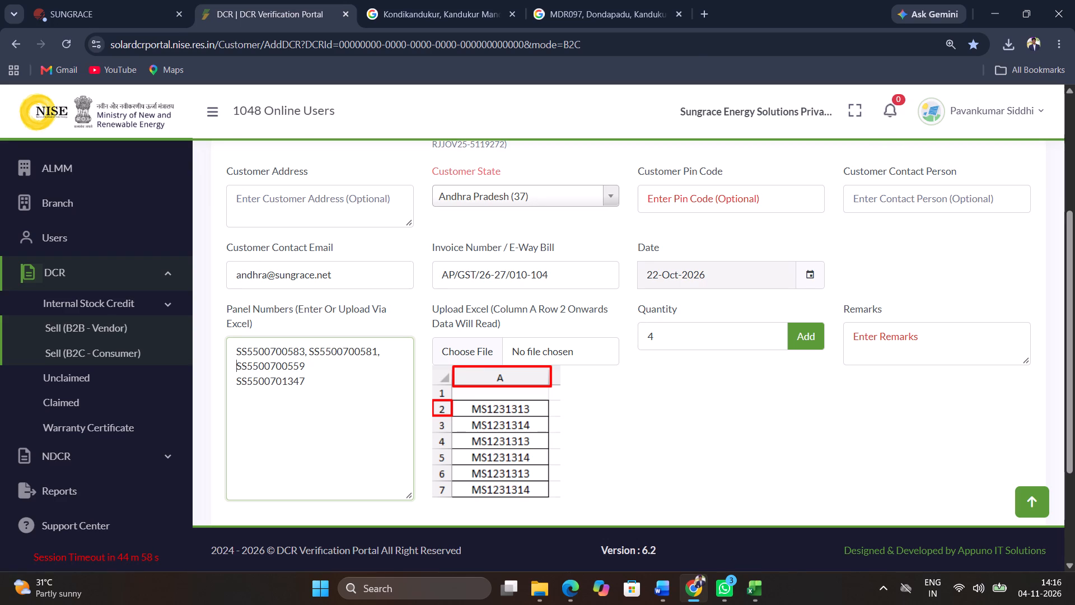
key(Right)
key(Right)
key(Right)
key(Right)
key(Right)
key(Right)
key(Right)
key(Right)
key(Right)
key(Right)
key(Right)
key(Right)
key(Right)
key(Right)
key(BackSpace)
key(BackSpace)
key(Return)
key(Right)
key(Right)
key(Right)
key(Right)
key(Right)
key(Right)
key(Right)
key(Right)
key(Right)
key(Right)
key(Right)
key(Right)
key(Right)
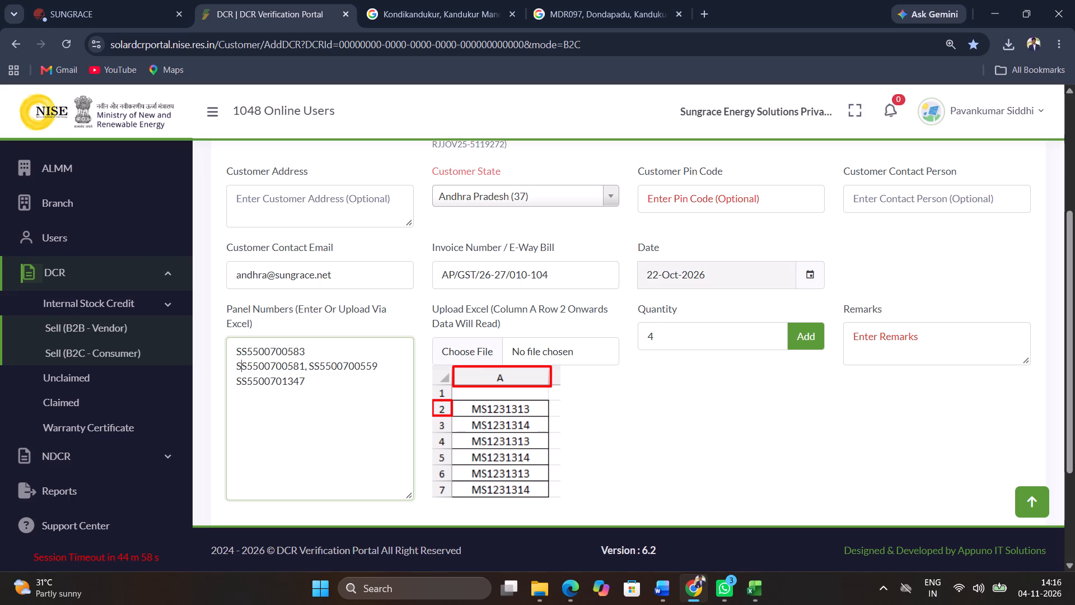
key(Right)
key(BackSpace)
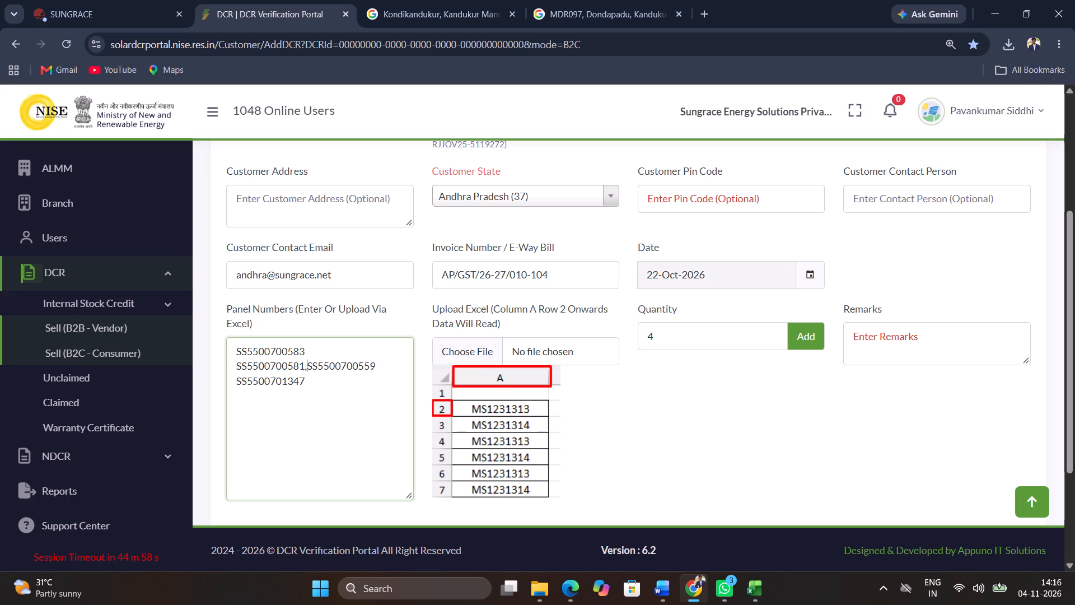
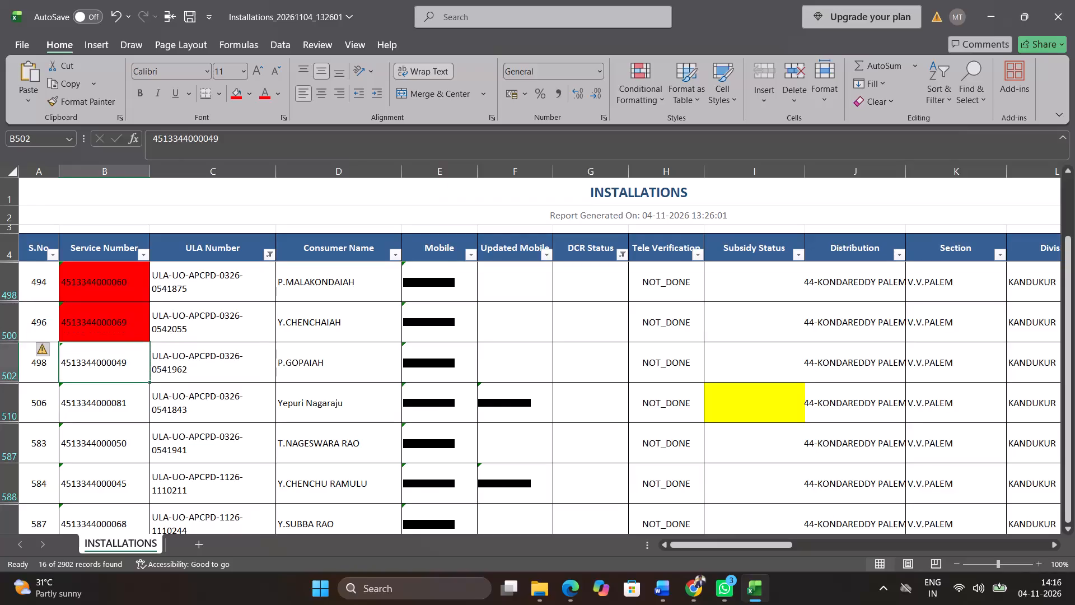
Copy the service number of the S.No 498 row and switch to the SUNGRACE work order page in Chrome.
key(ctrl+c)
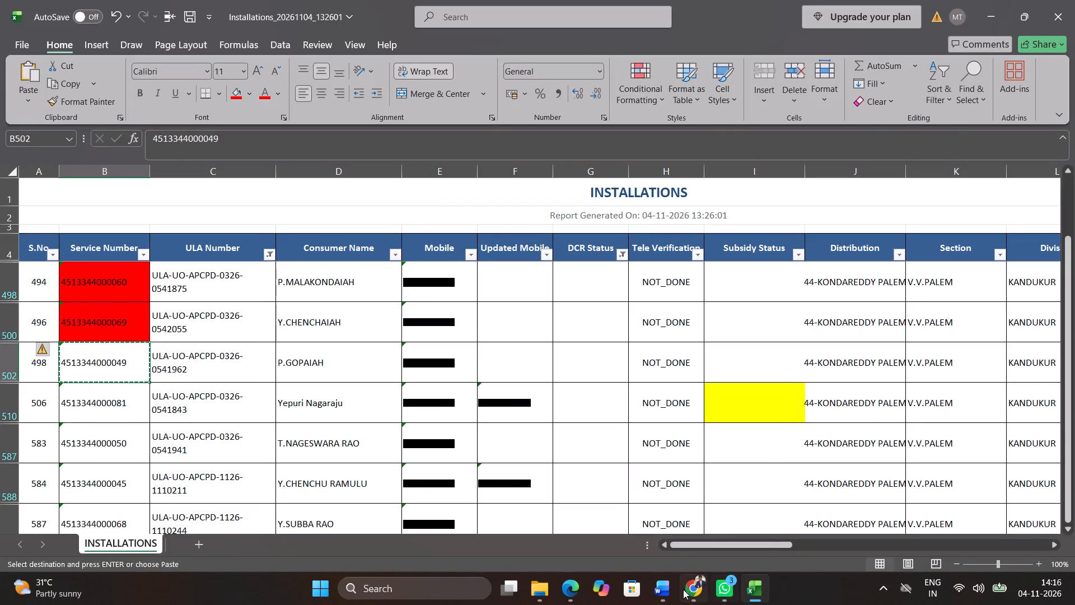
click(684, 533)
click(119, 0)
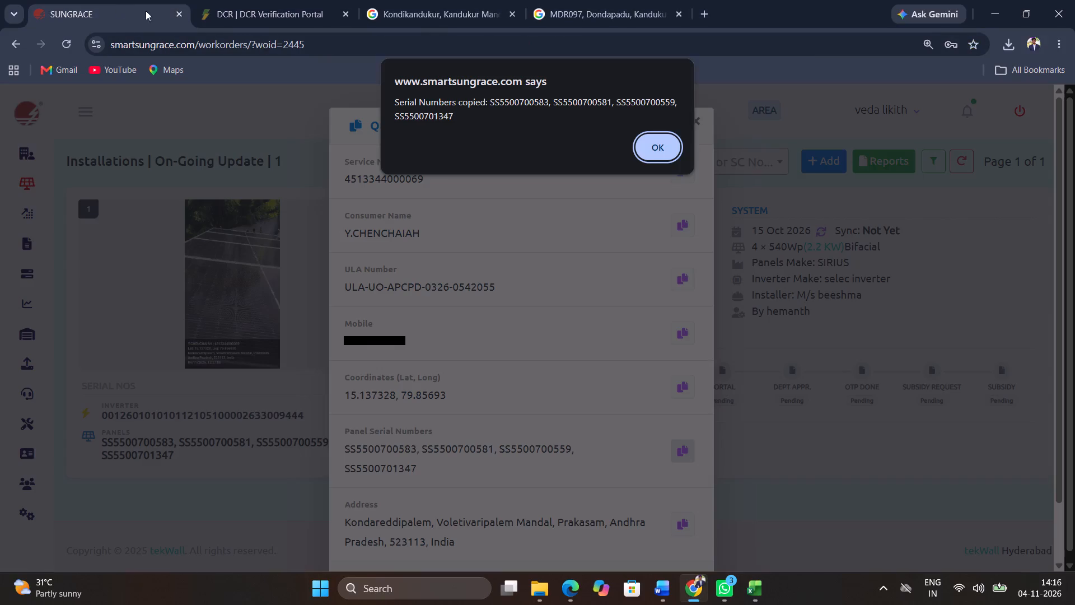
Close the previous consumer's Quick Copy Details and open the next consumer's work order in SUNGRACE using the copied service number.
click(666, 153)
double_click(702, 122)
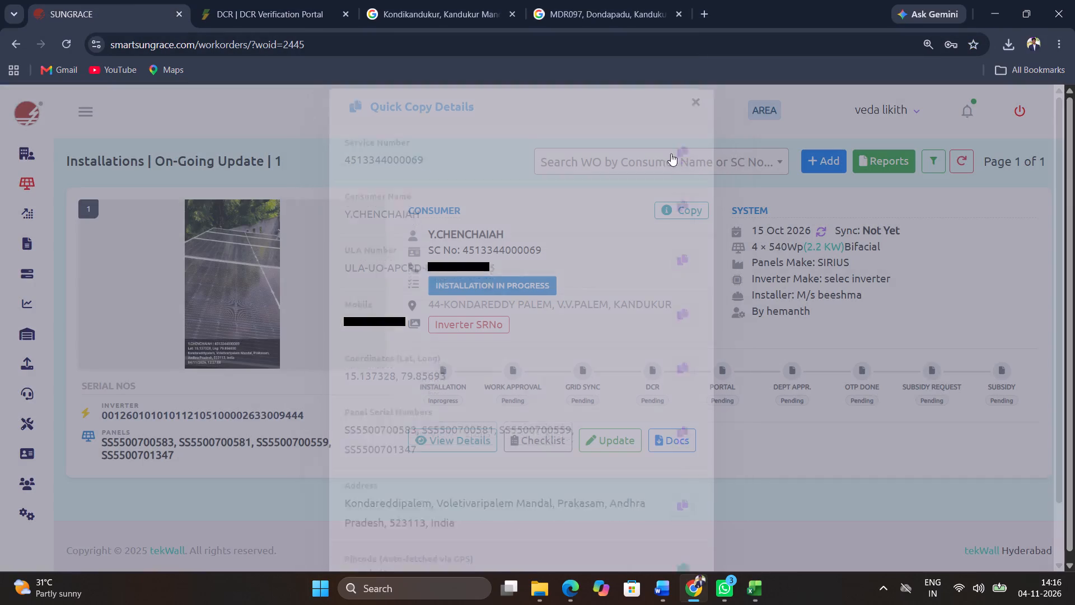
click(669, 155)
key(ctrl+v)
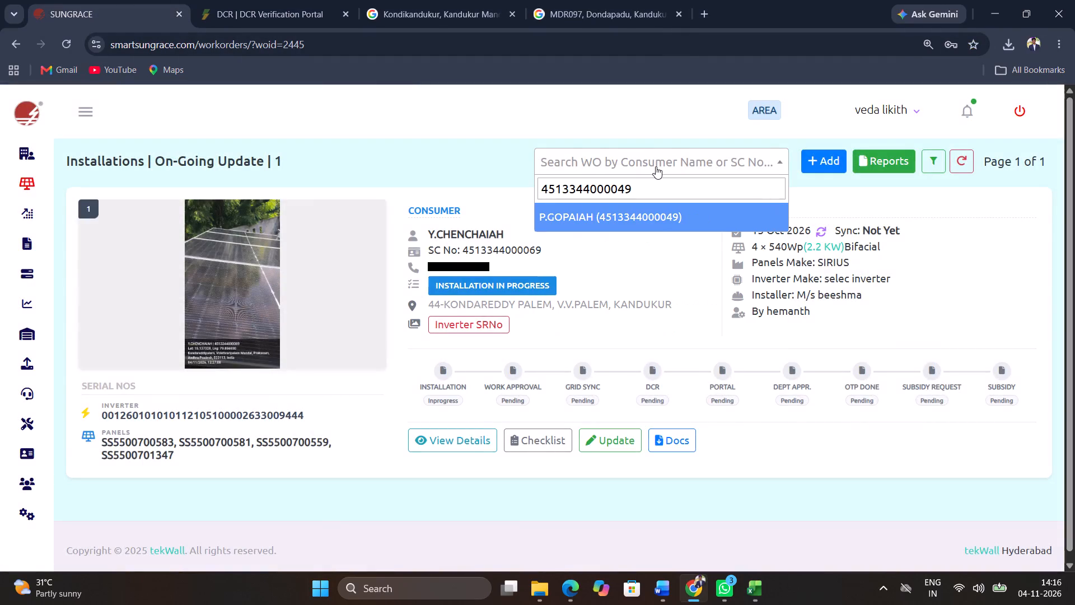
key(Return)
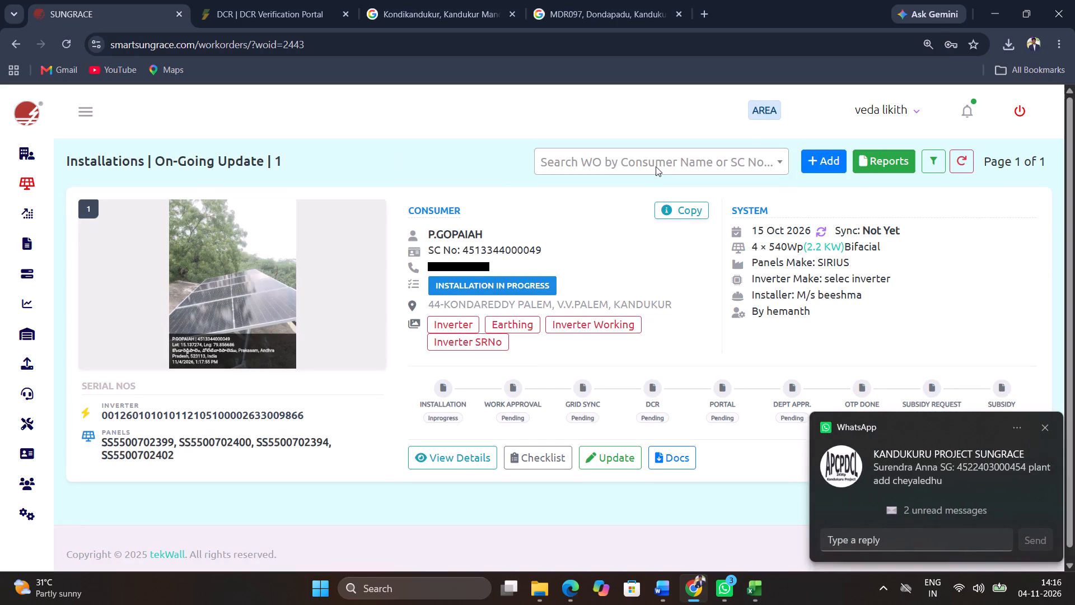
Copy the ULA number from the work order's Quick Copy Details and replace the DCR form's Consumer Application Number with it.
click(689, 204)
click(679, 281)
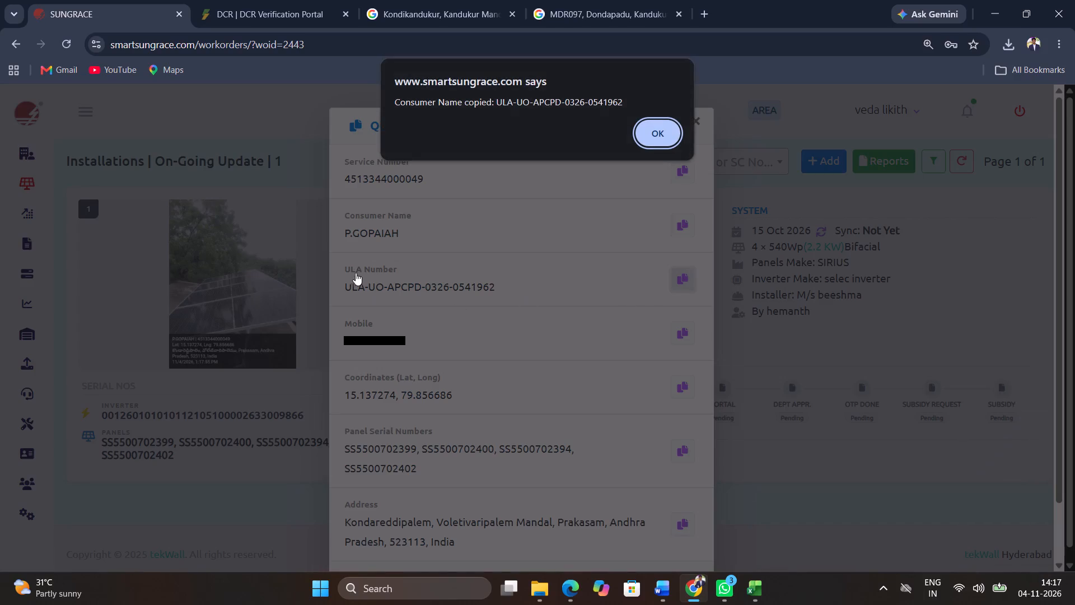
drag(305, 0, 301, 8)
scroll(604, 217, up, 3)
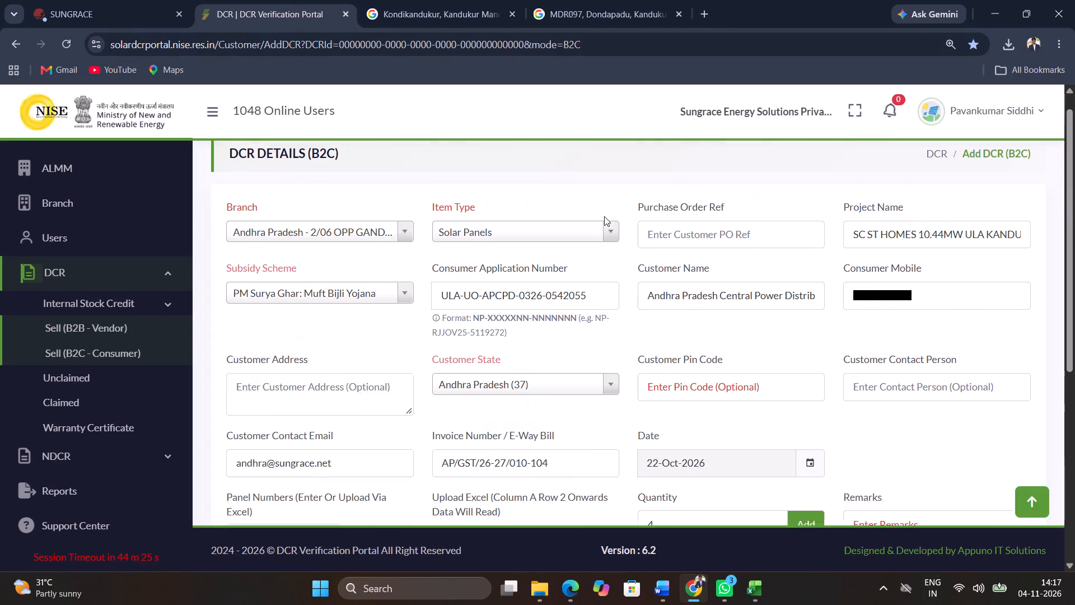
click(593, 315)
key(BackSpace)
key(BackSpace)
key(BackSpace)
key(BackSpace)
key(BackSpace)
key(BackSpace)
key(BackSpace)
key(BackSpace)
key(BackSpace)
key(BackSpace)
key(BackSpace)
key(BackSpace)
key(BackSpace)
key(BackSpace)
key(BackSpace)
key(BackSpace)
key(BackSpace)
key(BackSpace)
key(BackSpace)
key(BackSpace)
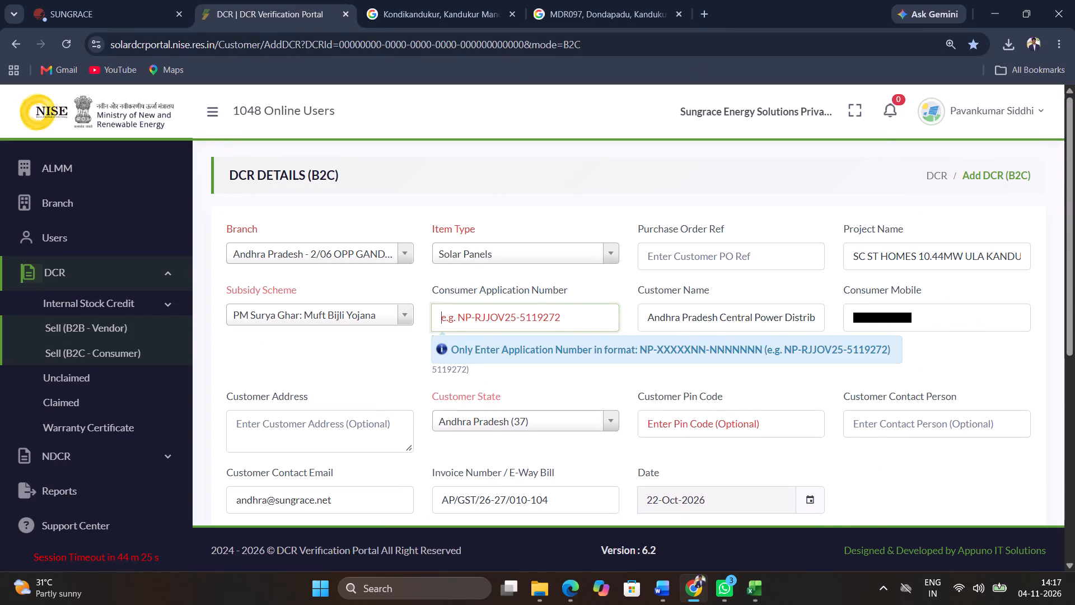
key(ctrl+v)
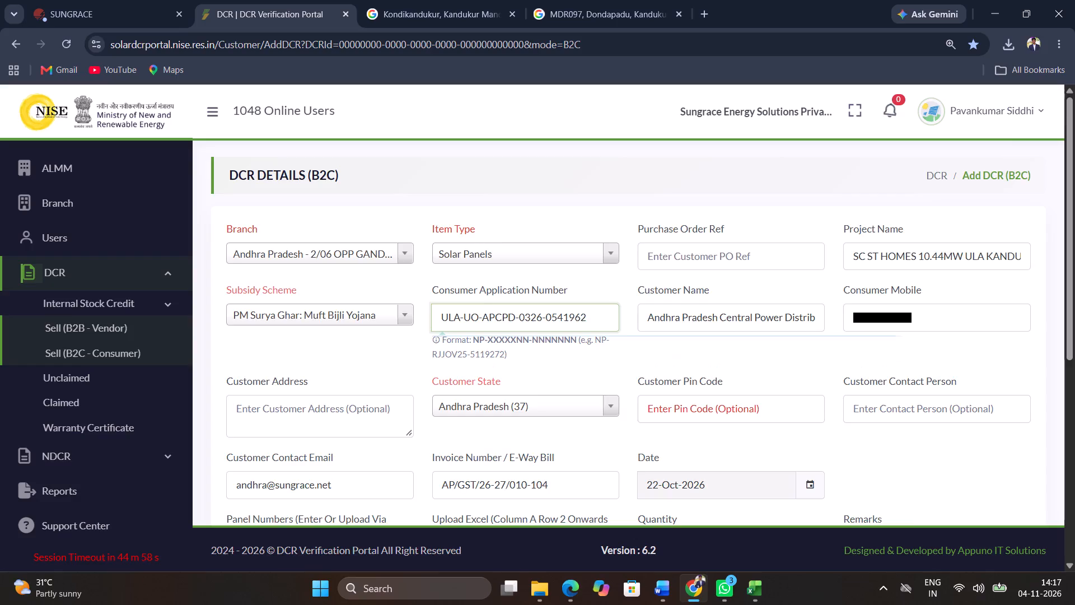
Clear the previous consumer's serial numbers from Panel Numbers in the DCR form.
scroll(596, 313, down, 4)
click(408, 370)
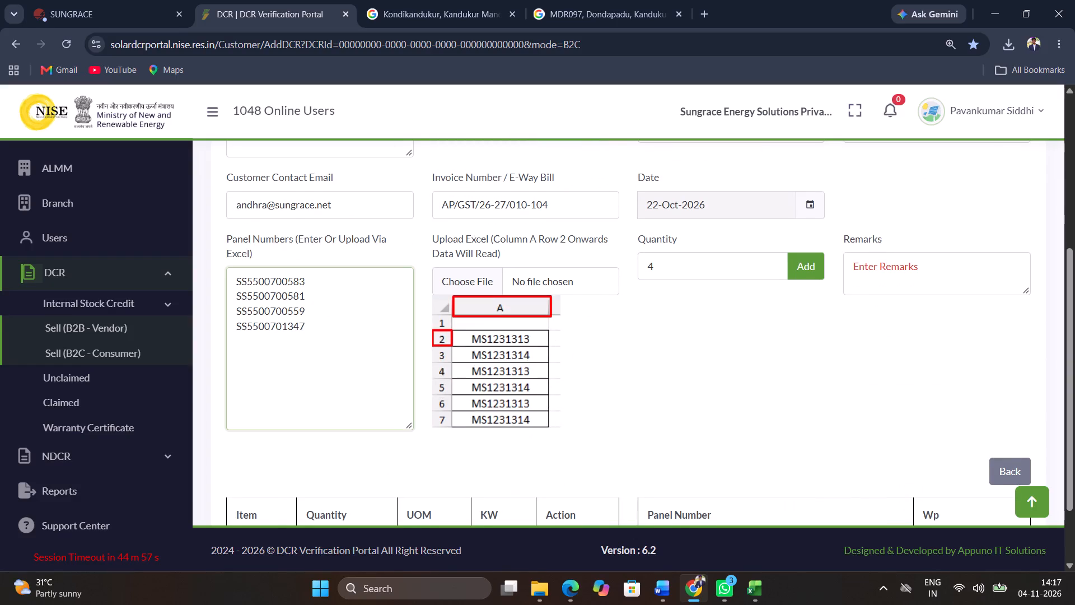
key(BackSpace)
key(BackSpace)
key(BackSpace)
key(BackSpace)
key(BackSpace)
key(BackSpace)
key(BackSpace)
key(BackSpace)
key(BackSpace)
key(BackSpace)
key(BackSpace)
key(BackSpace)
key(BackSpace)
key(BackSpace)
key(BackSpace)
key(BackSpace)
key(BackSpace)
key(BackSpace)
key(BackSpace)
key(BackSpace)
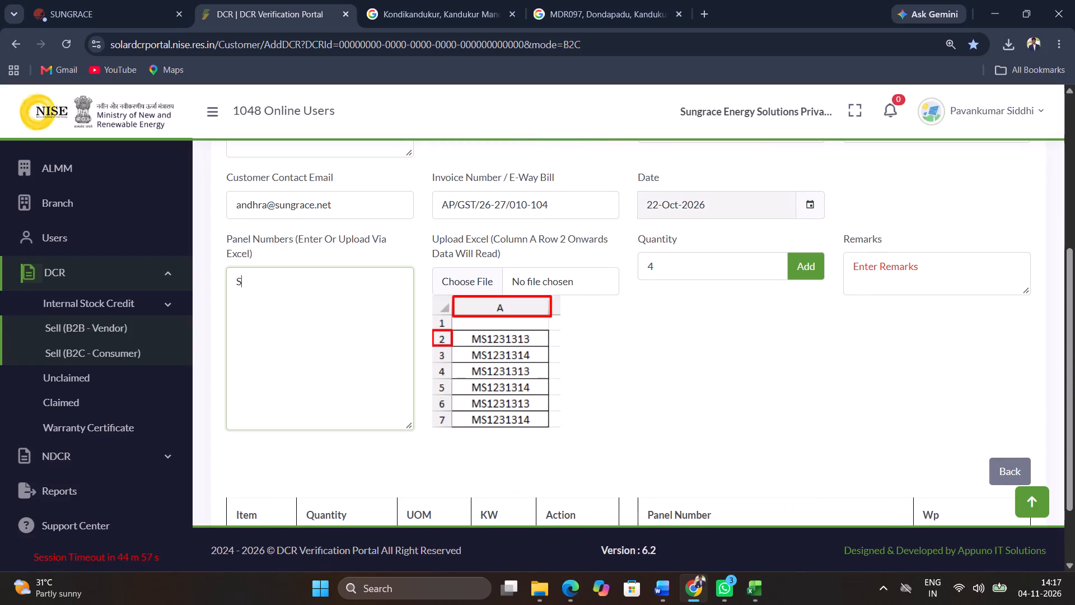
click(138, 0)
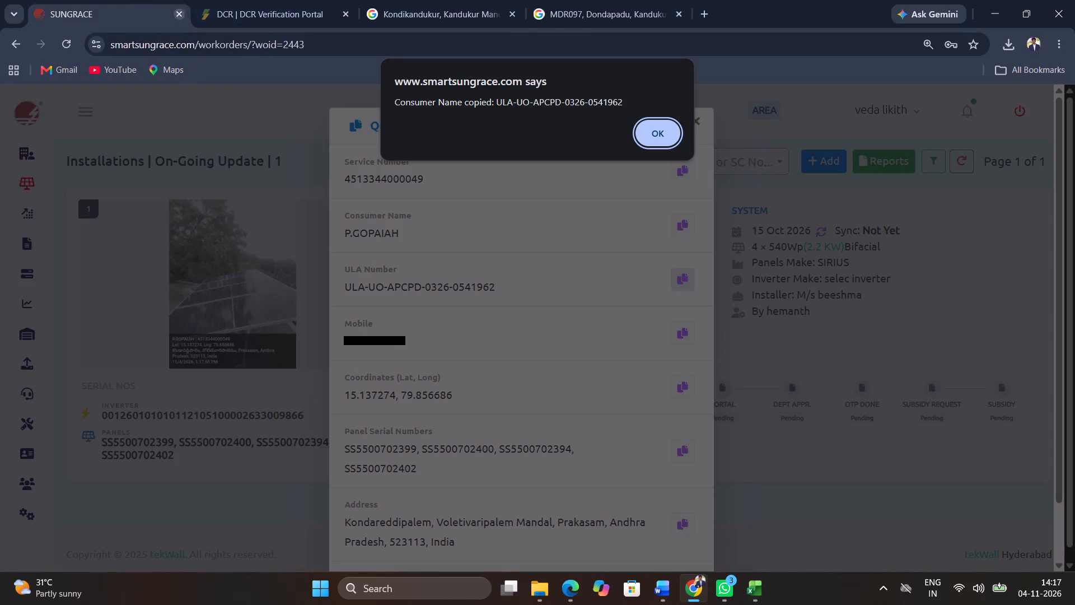
drag(677, 132, 670, 142)
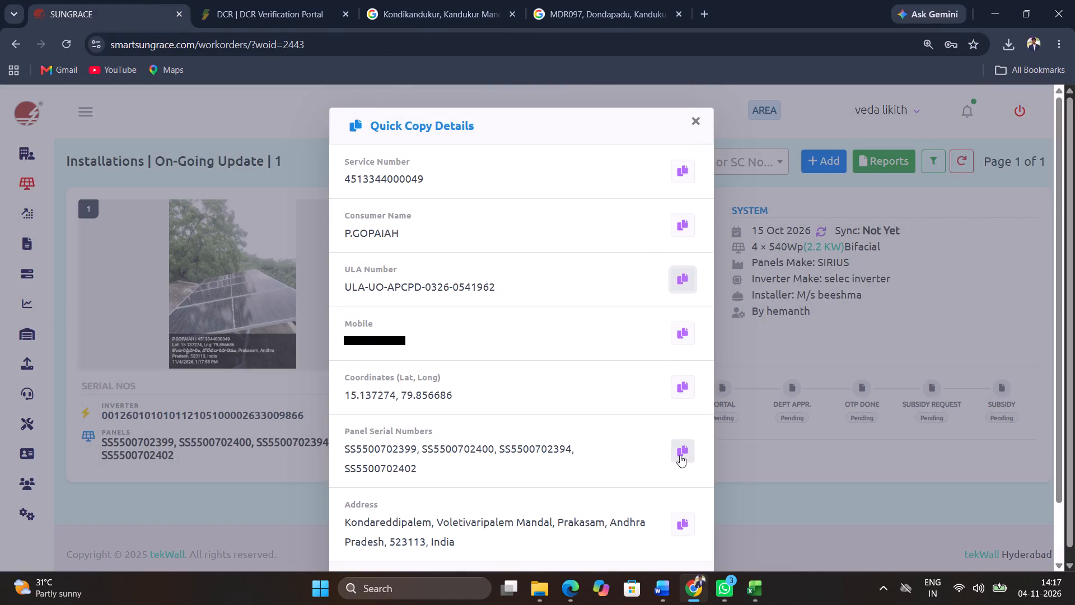
drag(681, 456, 670, 458)
drag(283, 0, 287, 38)
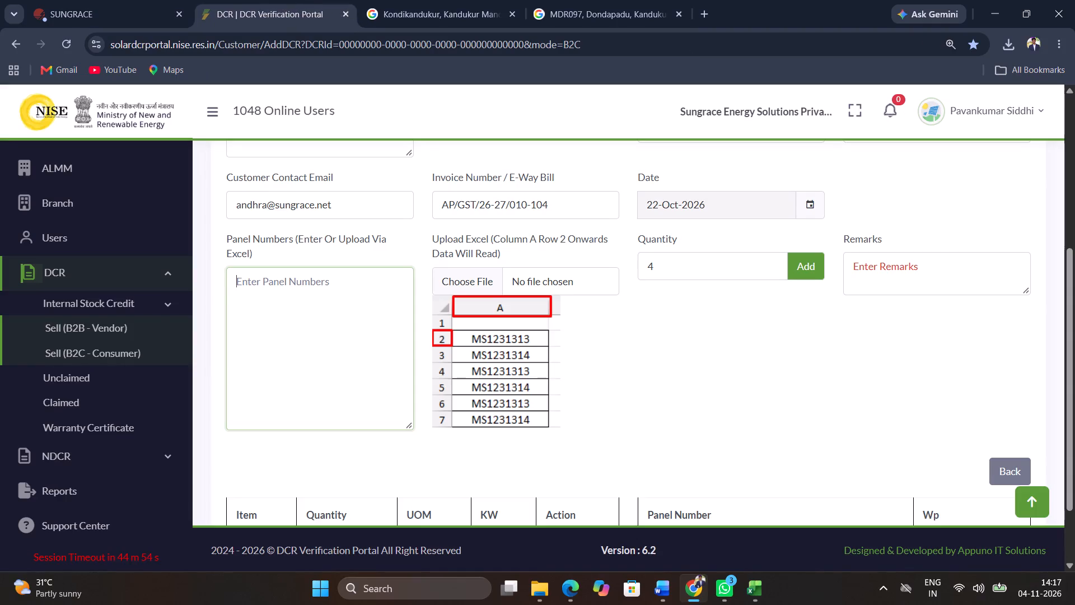
key(ctrl+v)
key(Left)
key(Left)
key(Left)
key(Left)
key(Left)
key(Left)
key(Left)
key(Left)
key(Left)
key(Left)
key(Left)
key(Left)
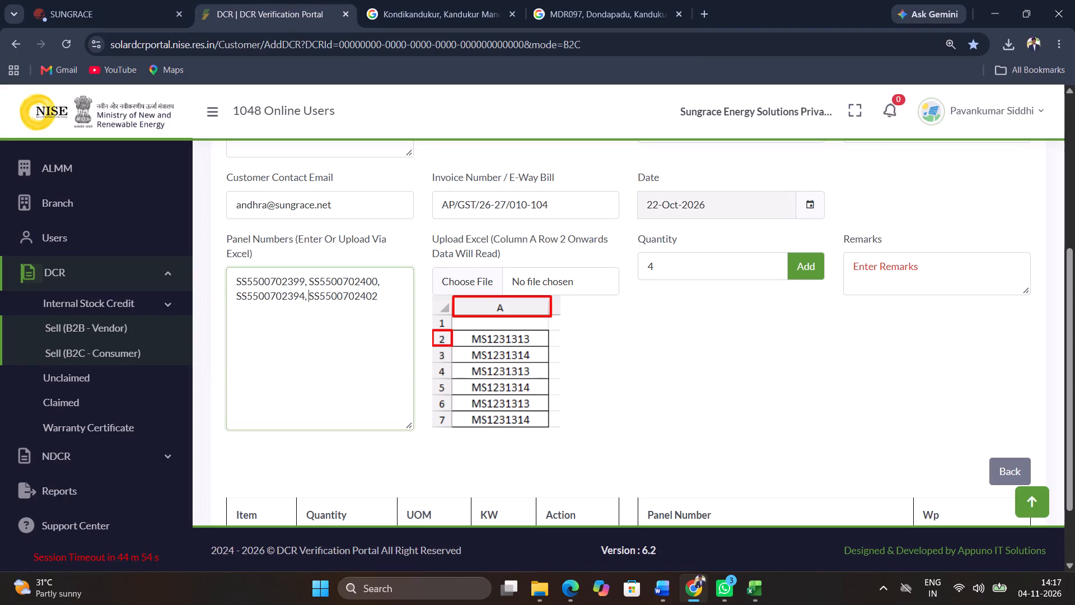
key(BackSpace)
key(BackSpace)
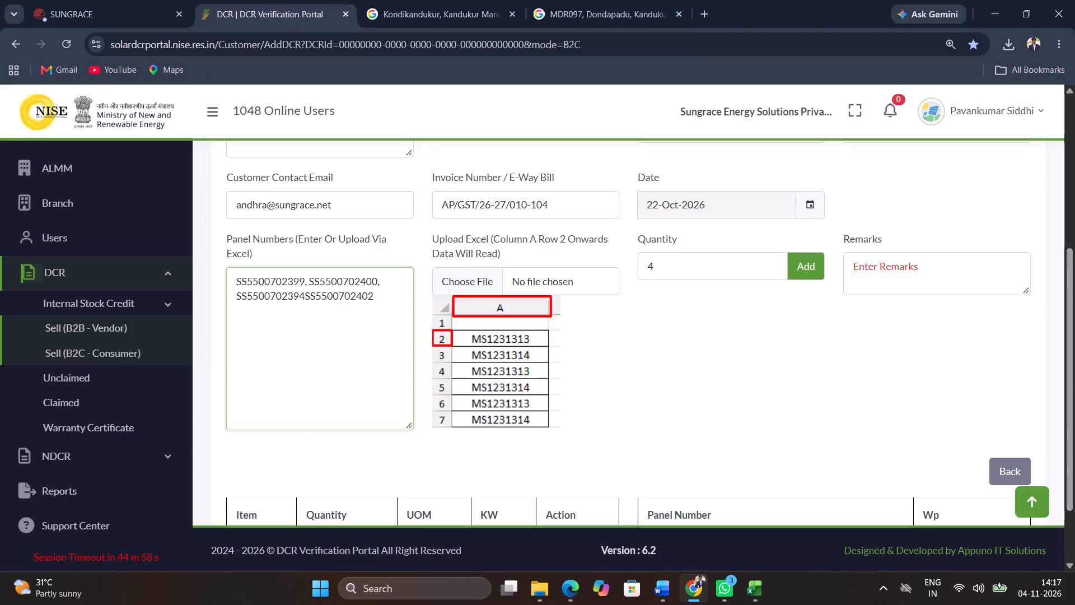
key(Return)
key(Up)
key(Up)
key(Up)
key(Up)
key(Up)
key(Up)
key(Up)
key(Right)
key(Right)
key(Right)
key(Right)
key(Right)
key(Right)
key(Right)
key(Right)
key(Right)
key(Right)
key(Right)
key(Right)
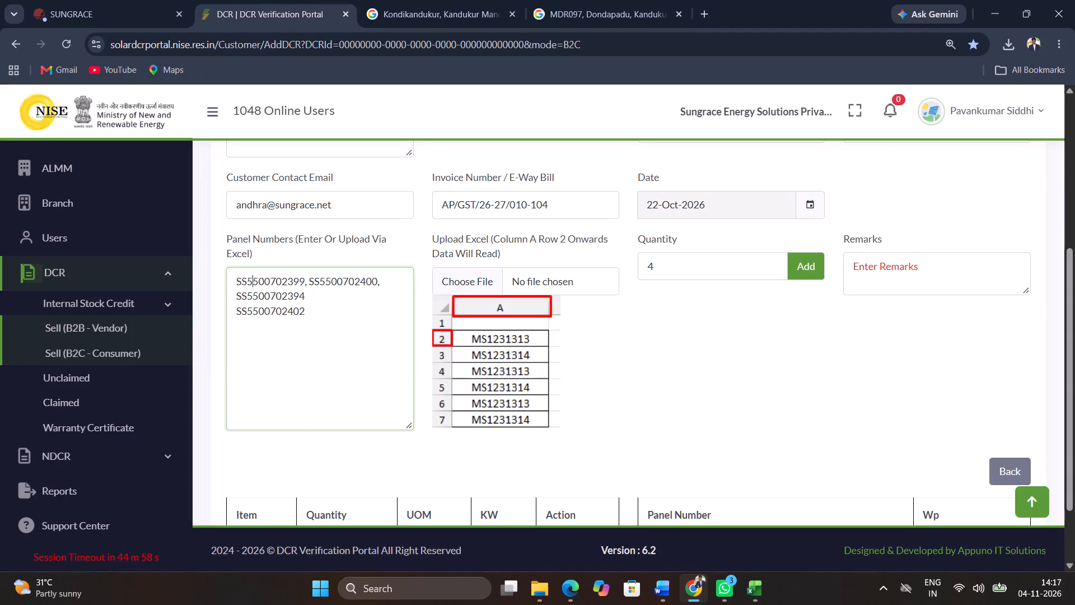
key(Right)
key(Right)
key(BackSpace)
key(BackSpace)
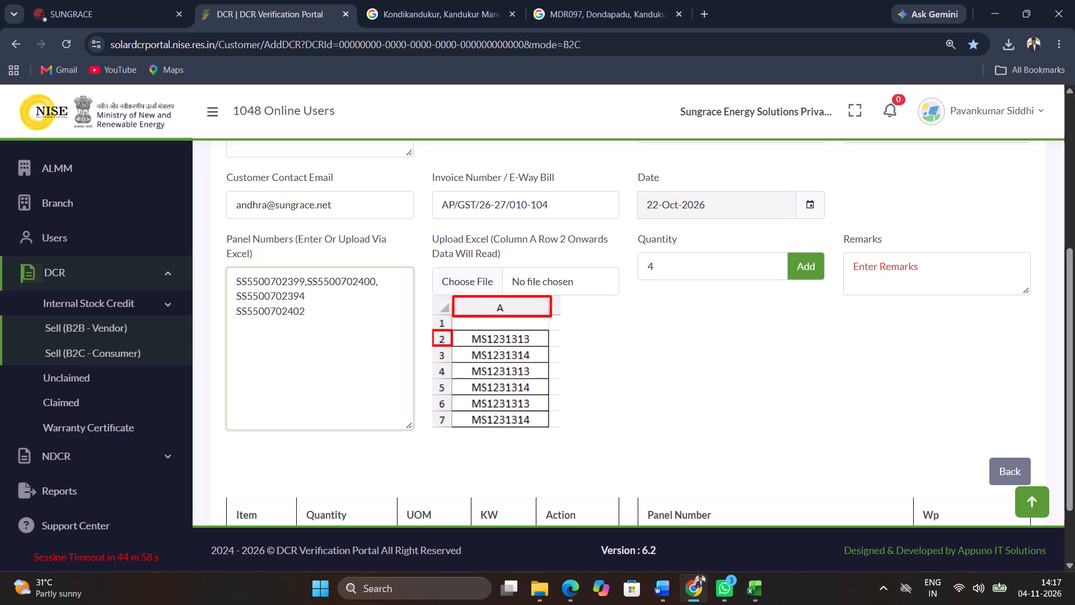
key(Return)
key(Right)
key(Right)
key(Right)
key(Right)
key(Right)
key(Right)
key(Right)
key(Right)
key(Right)
key(Right)
key(Right)
key(Right)
key(Right)
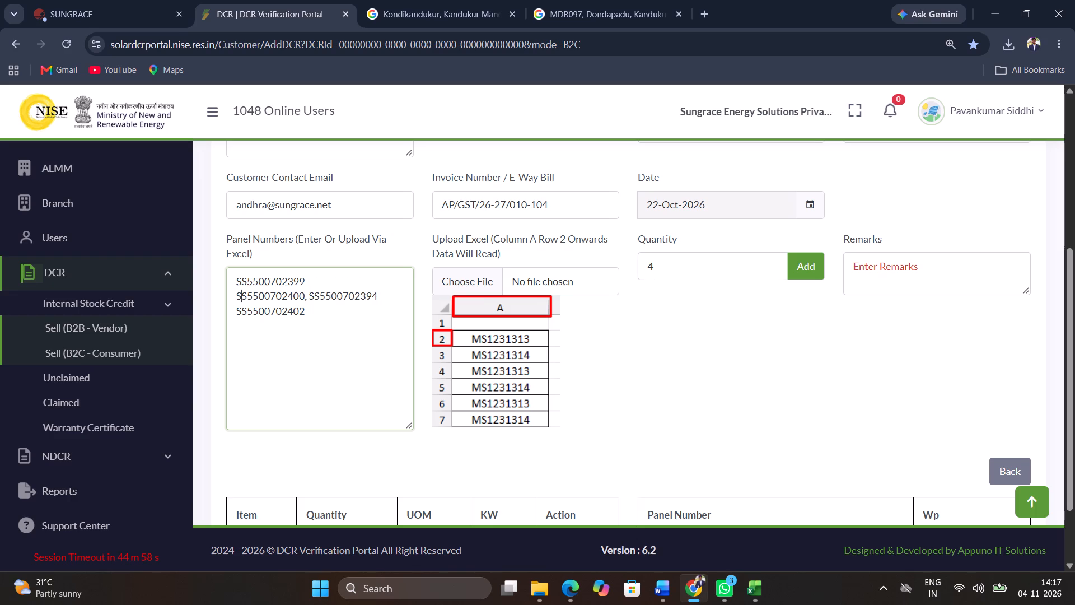
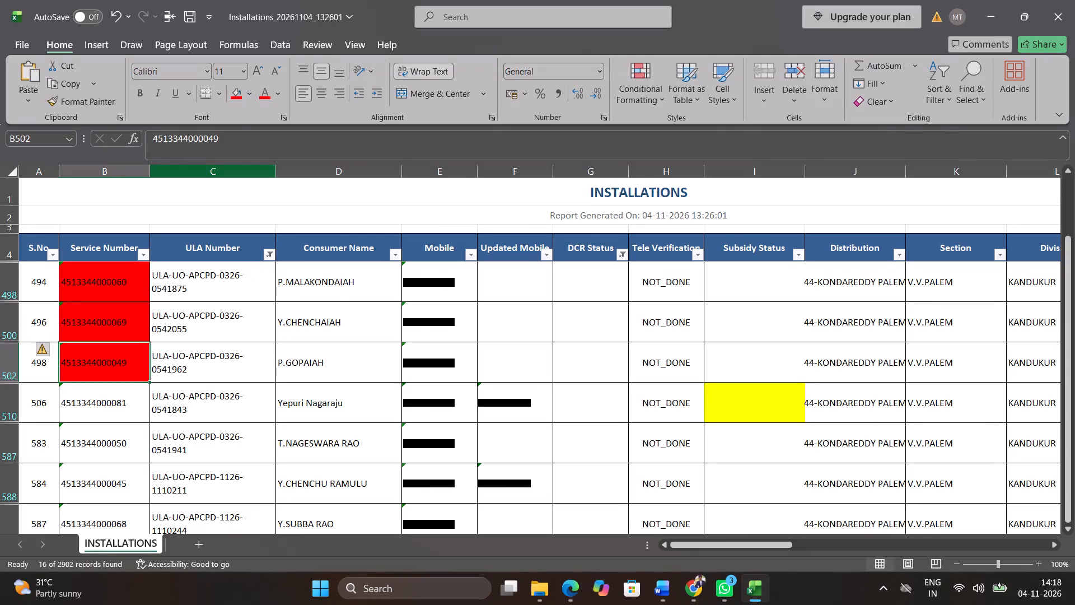
Copy the next consumer's service number from the S.No 506 row of the INSTALLATIONS sheet and switch to SUNGRACE in Chrome.
key(Down)
key(ctrl+c)
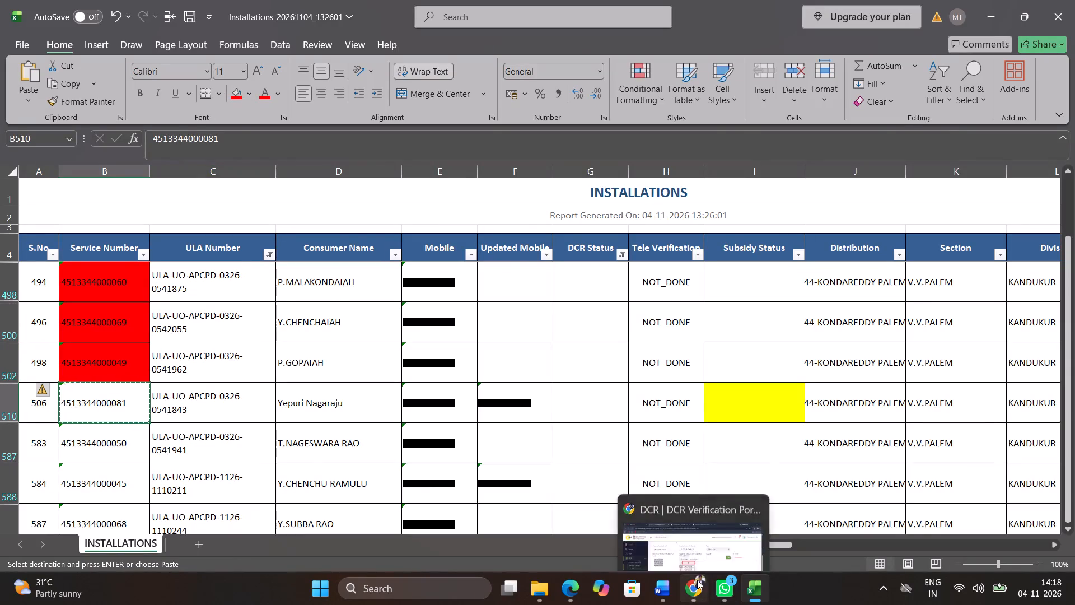
click(701, 556)
click(111, 0)
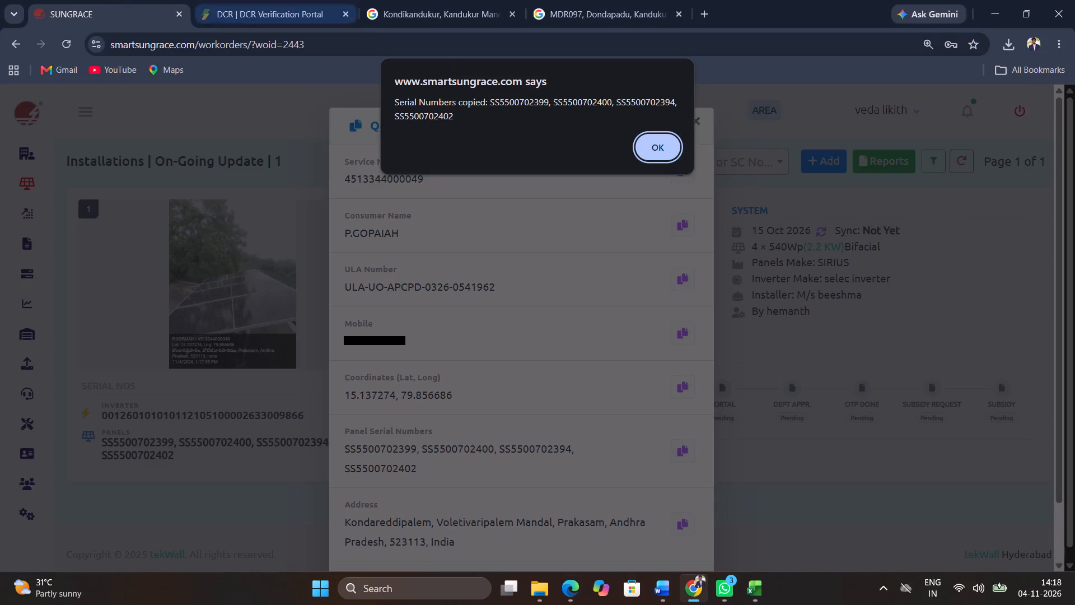
Close the previous consumer's copy details and open the next consumer's SUNGRACE work order using the copied service number.
click(653, 153)
click(694, 115)
click(676, 165)
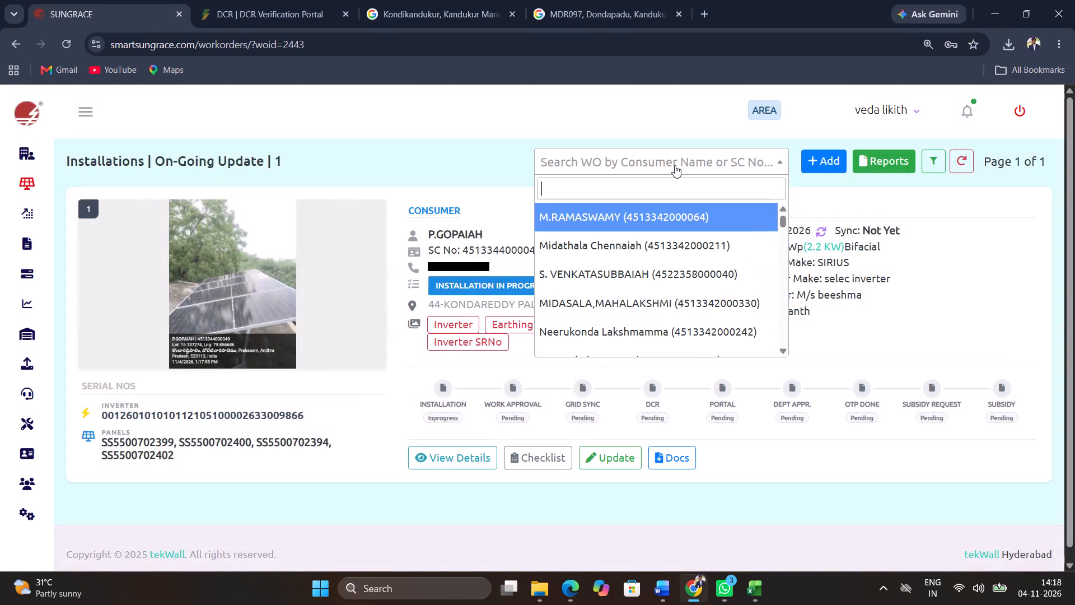
key(ctrl+v)
key(ctrl+Return)
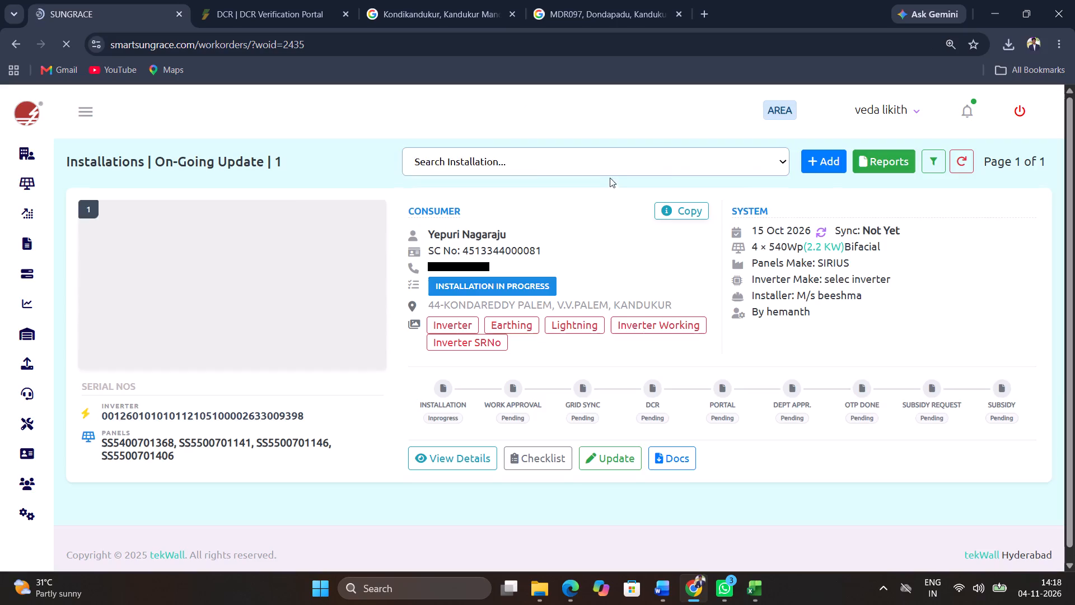
Copy the ULA number from the work order's Quick Copy Details and replace the DCR form's Consumer Application Number with it.
ctrl+click(670, 213)
ctrl+drag(688, 272, 689, 277)
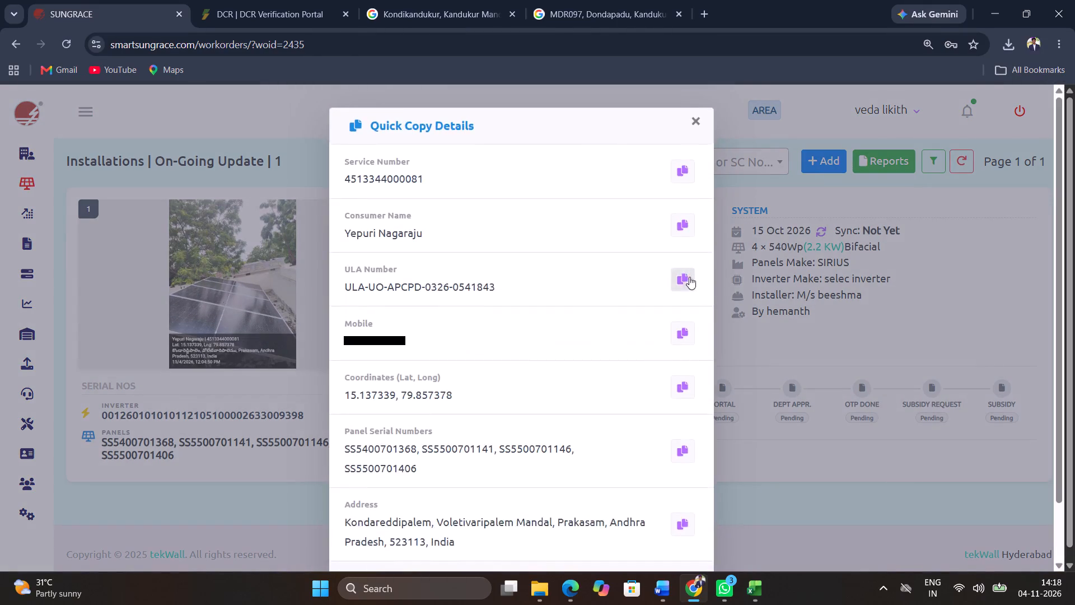
ctrl+drag(689, 277, 689, 277)
ctrl+click(307, 0)
ctrl+scroll(527, 239, up, 3)
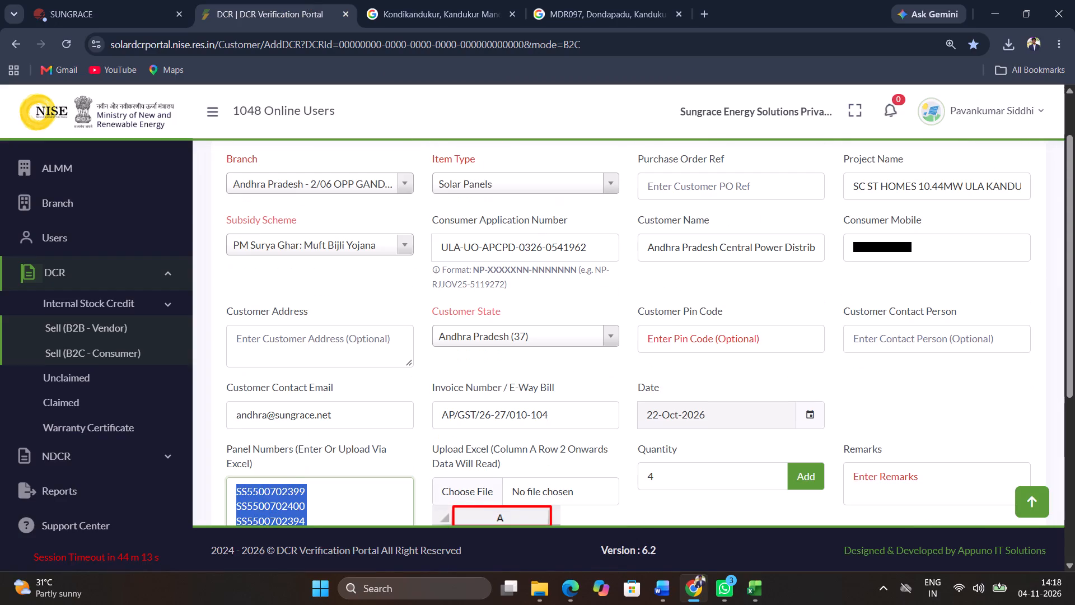
ctrl+click(620, 252)
ctrl+click(606, 254)
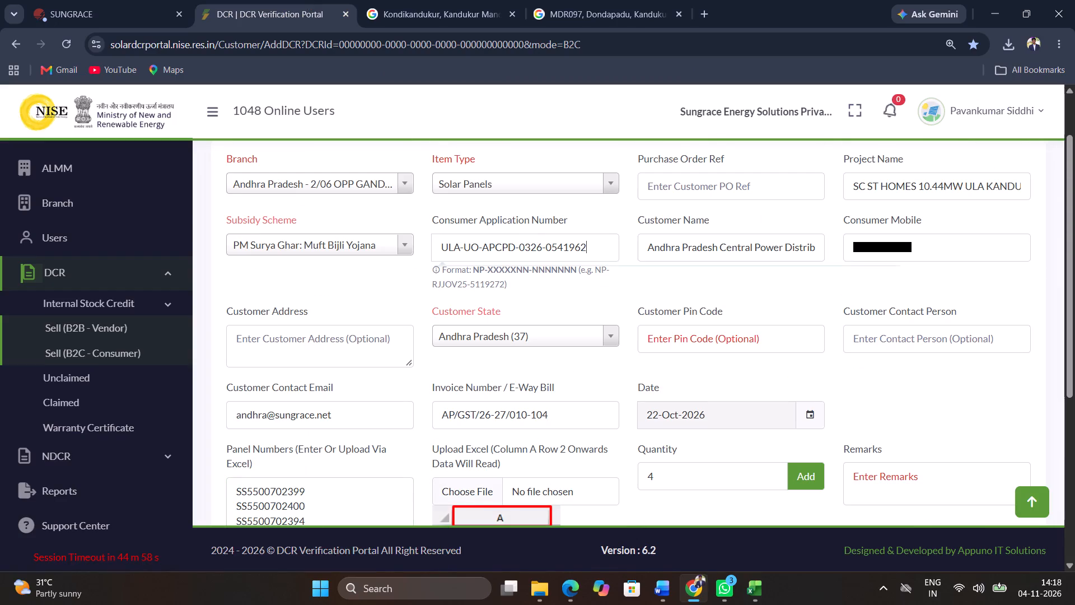
key(ctrl+BackSpace)
key(ctrl+BackSpace)
key(ctrl+BackSpace)
key(ctrl+BackSpace)
key(ctrl+BackSpace)
key(ctrl+BackSpace)
key(ctrl+BackSpace)
key(ctrl+BackSpace)
key(ctrl+BackSpace)
key(ctrl+BackSpace)
key(ctrl+BackSpace)
key(ctrl+BackSpace)
key(ctrl+BackSpace)
key(ctrl+BackSpace)
key(ctrl+BackSpace)
key(ctrl+BackSpace)
key(ctrl+BackSpace)
key(ctrl+BackSpace)
key(ctrl+BackSpace)
key(ctrl+BackSpace)
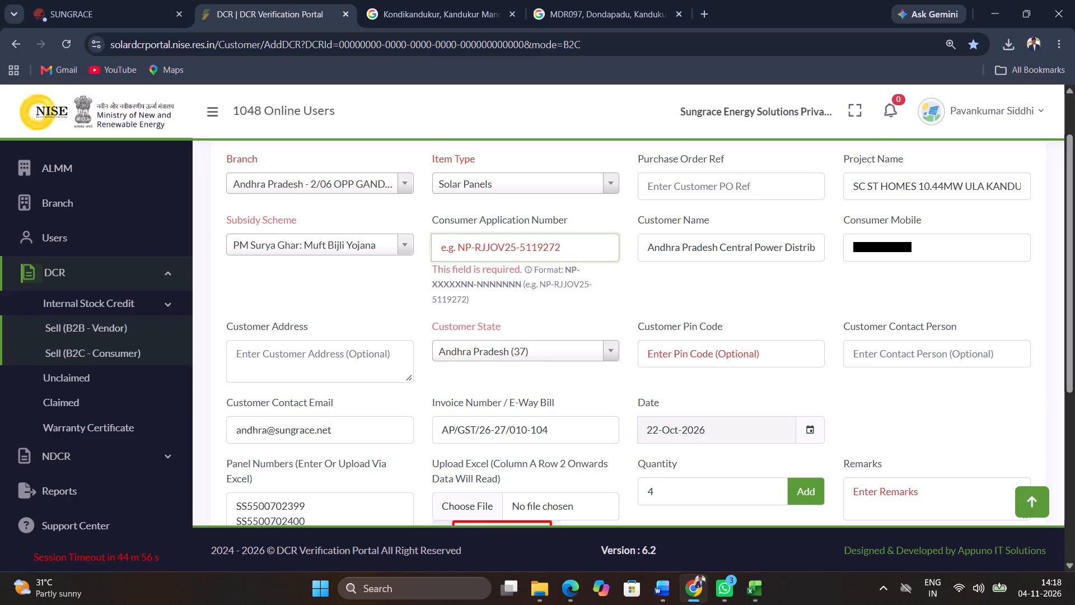
key(ctrl+v)
Clear the previous consumer's serial numbers from Panel Numbers in the DCR form.
scroll(531, 318, down, 3)
click(395, 332)
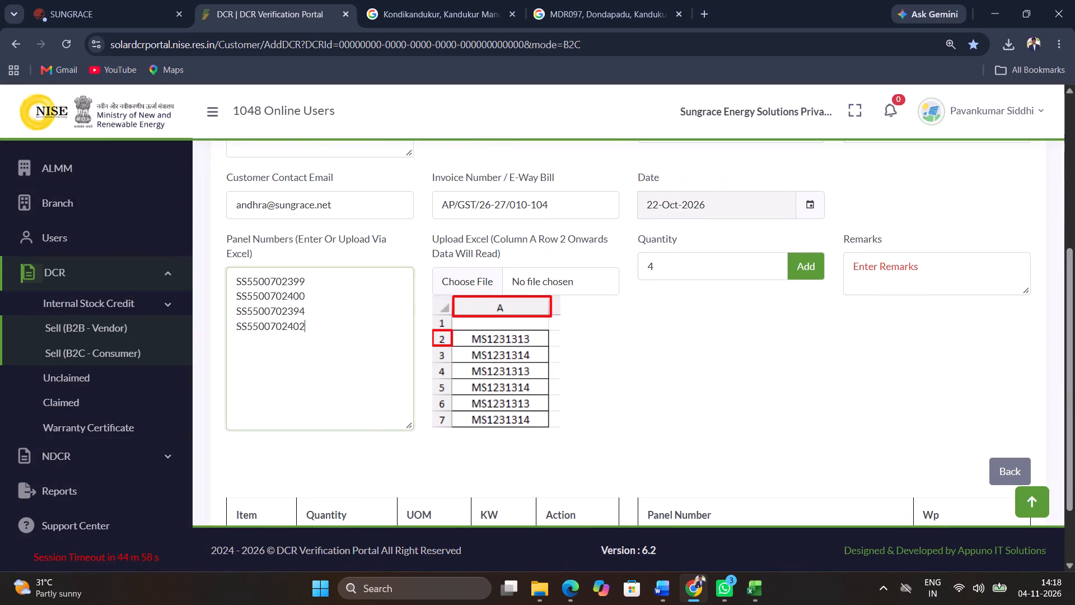
key(BackSpace)
key(BackSpace)
key(BackSpace)
key(BackSpace)
key(BackSpace)
key(BackSpace)
key(BackSpace)
key(BackSpace)
key(BackSpace)
key(BackSpace)
key(BackSpace)
key(BackSpace)
key(BackSpace)
key(BackSpace)
key(BackSpace)
key(BackSpace)
key(BackSpace)
key(BackSpace)
key(BackSpace)
key(BackSpace)
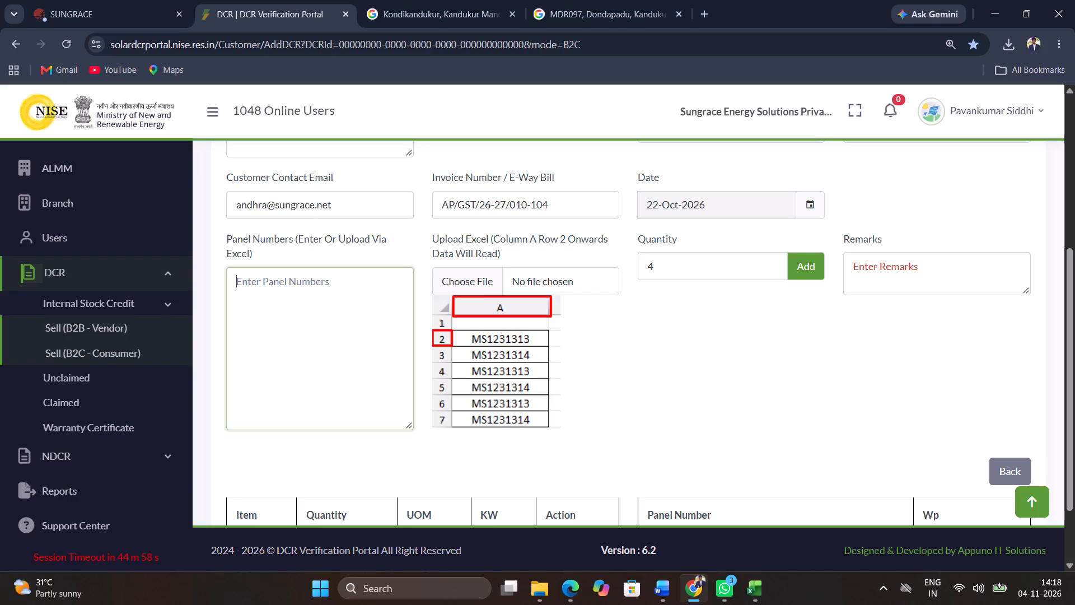
click(173, 0)
click(656, 130)
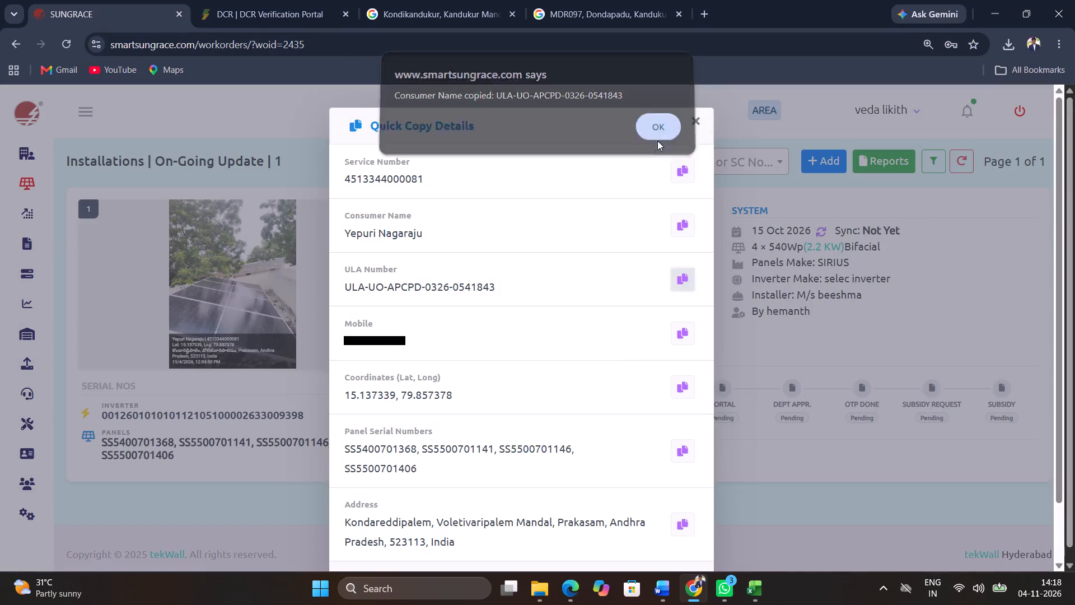
click(689, 448)
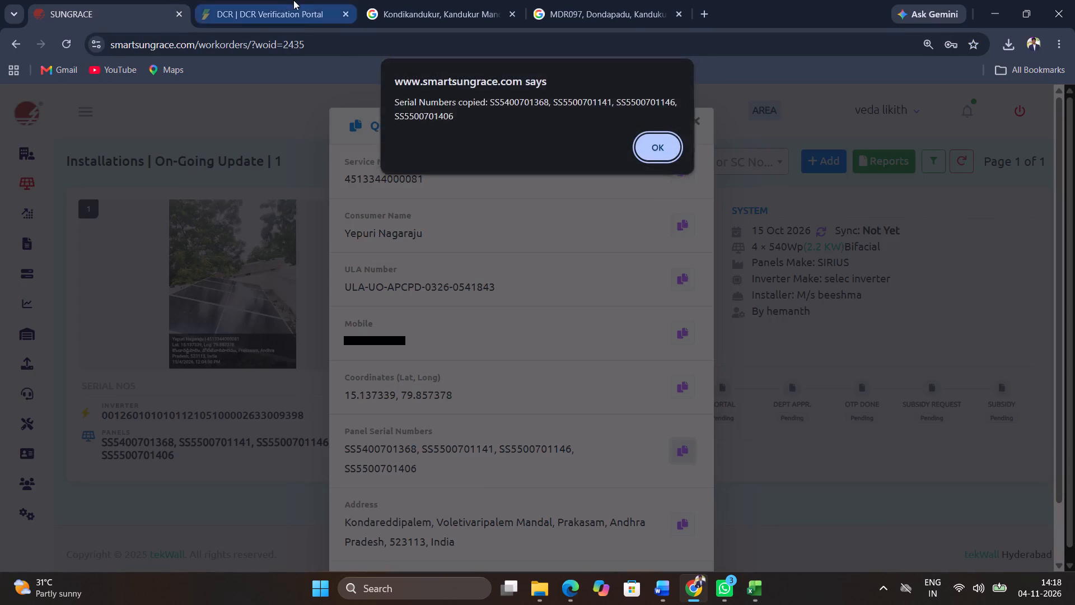
drag(293, 0, 289, 20)
key(ctrl+v)
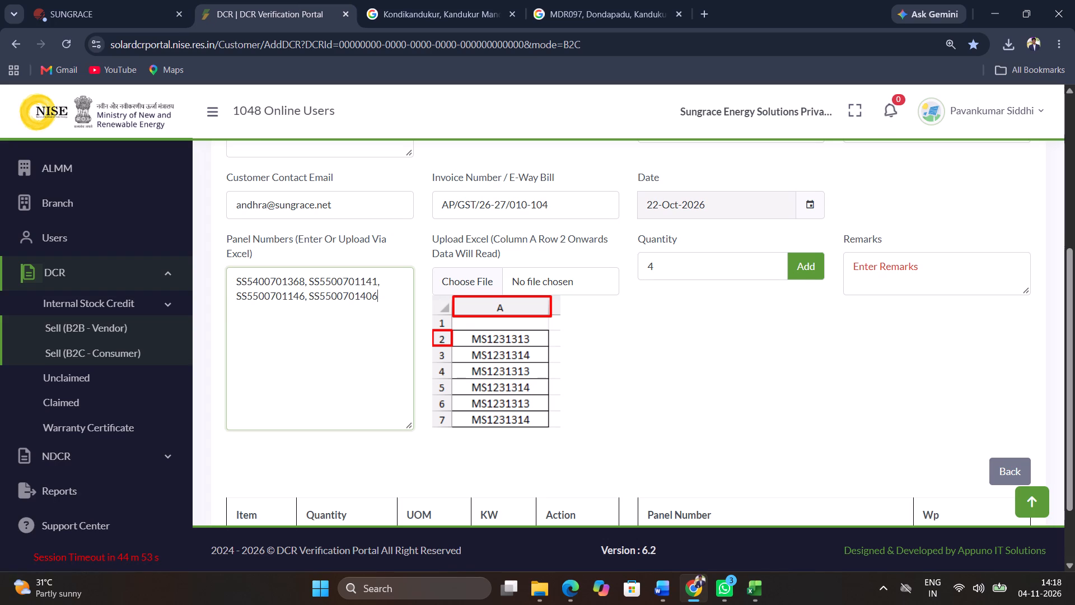
key(Left)
key(Left)
key(Left)
key(Left)
key(Left)
key(Left)
key(Left)
key(Left)
key(Left)
key(Left)
key(Left)
key(Left)
key(BackSpace)
key(BackSpace)
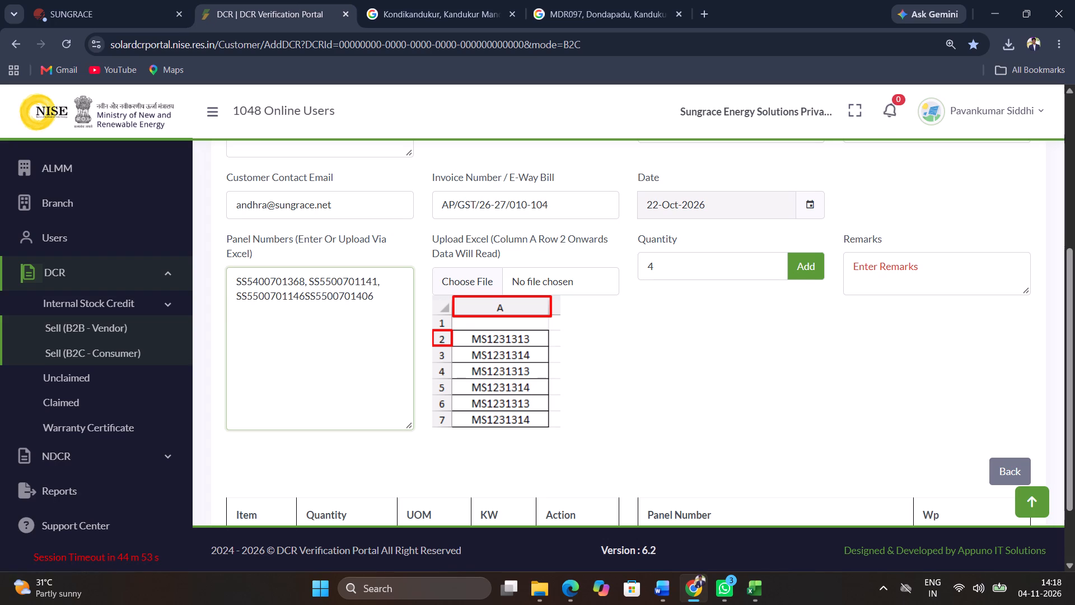
key(Return)
key(Up)
key(Up)
key(Up)
key(Up)
key(Right)
key(Right)
key(Right)
key(Right)
key(Right)
key(Right)
key(Right)
key(Right)
key(Right)
key(Right)
key(Right)
key(Right)
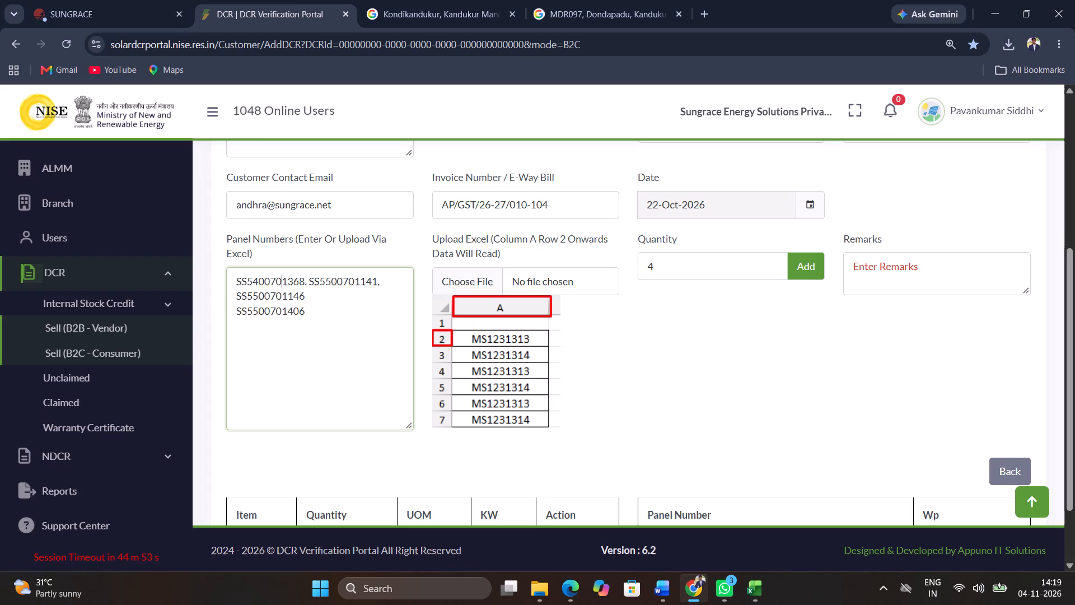
key(Right)
key(Right)
key(BackSpace)
key(BackSpace)
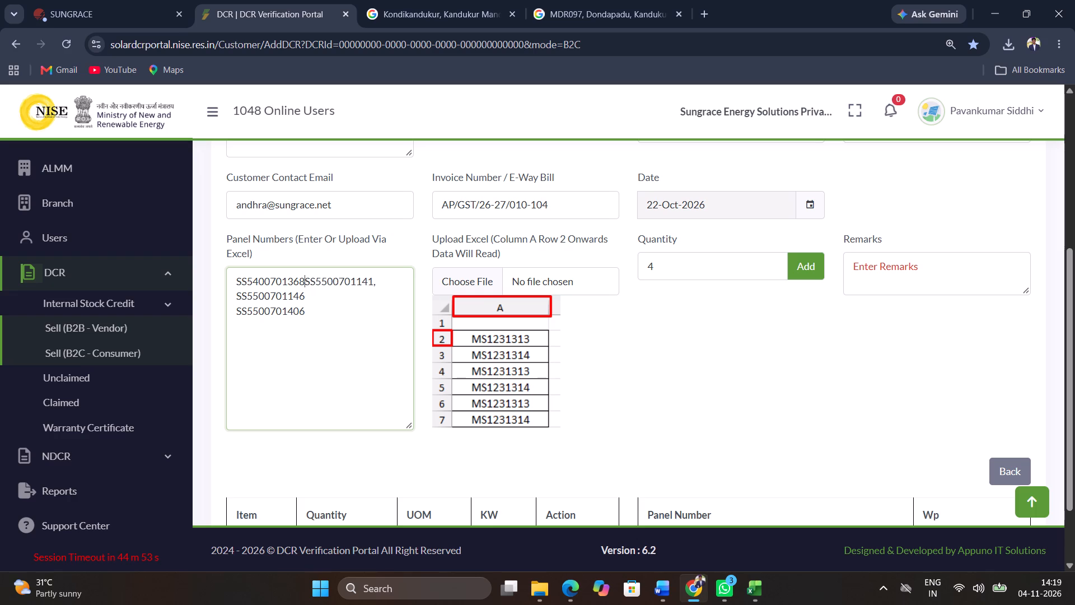
key(Return)
key(Right)
key(Right)
key(Right)
key(Right)
key(Right)
key(Right)
key(Right)
key(Right)
key(Right)
key(Right)
key(Right)
key(Right)
key(Right)
key(Right)
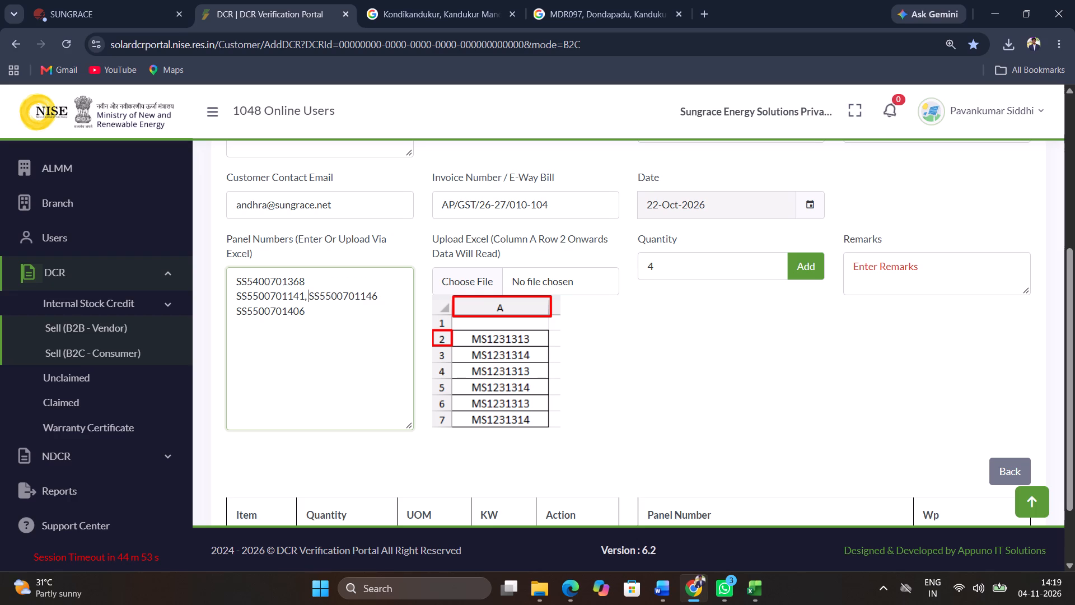
key(BackSpace)
key(BackSpace)
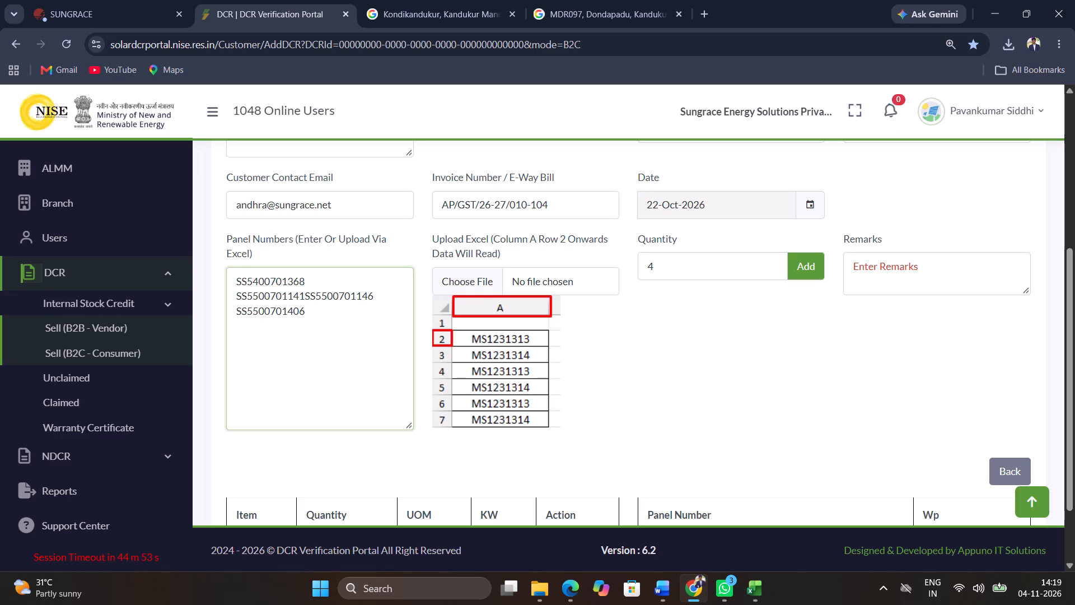
key(Return)
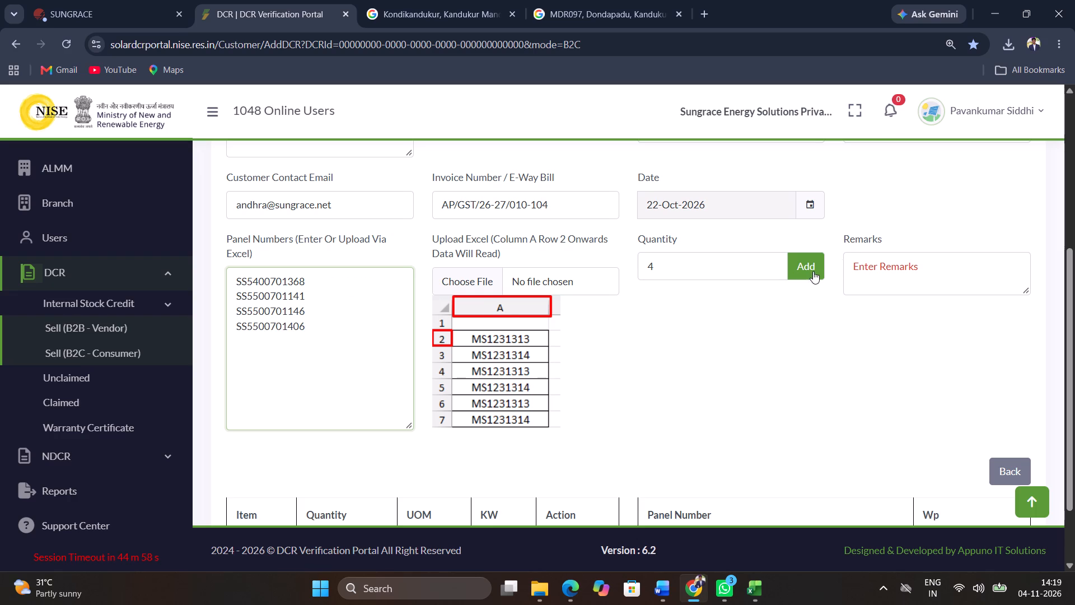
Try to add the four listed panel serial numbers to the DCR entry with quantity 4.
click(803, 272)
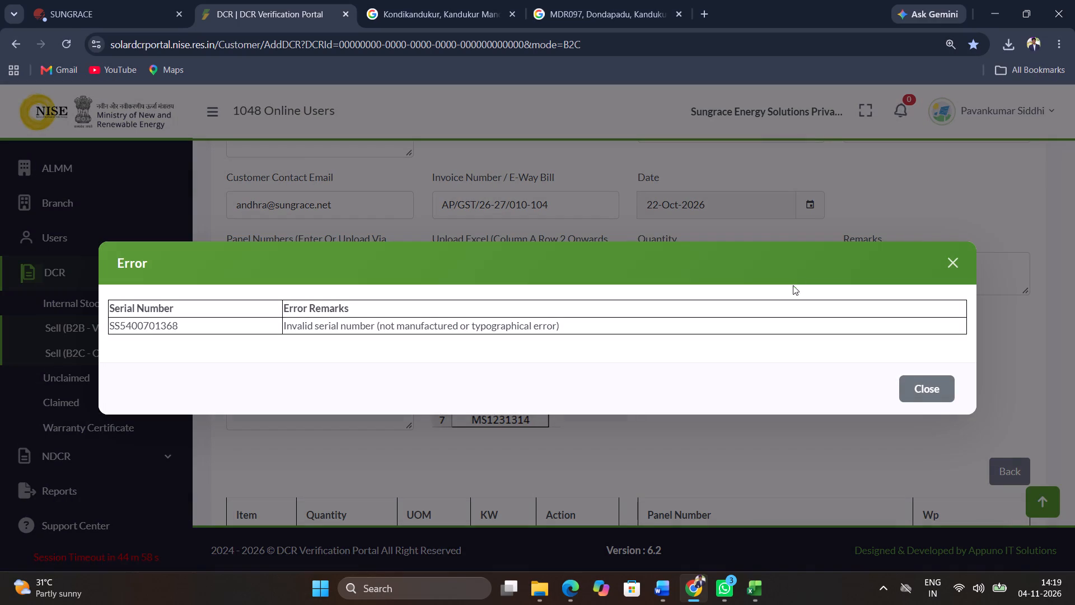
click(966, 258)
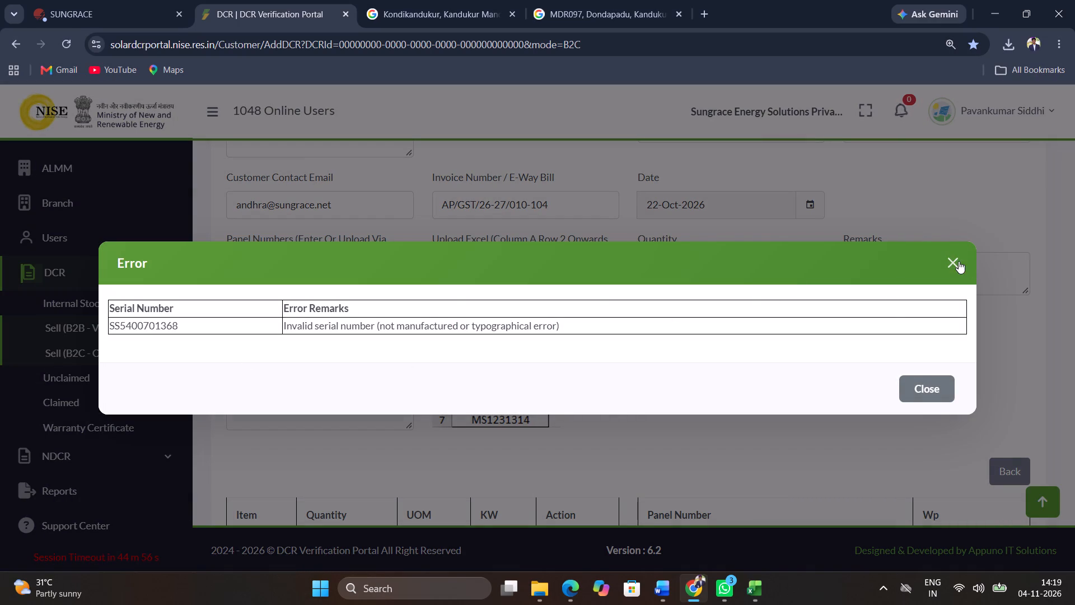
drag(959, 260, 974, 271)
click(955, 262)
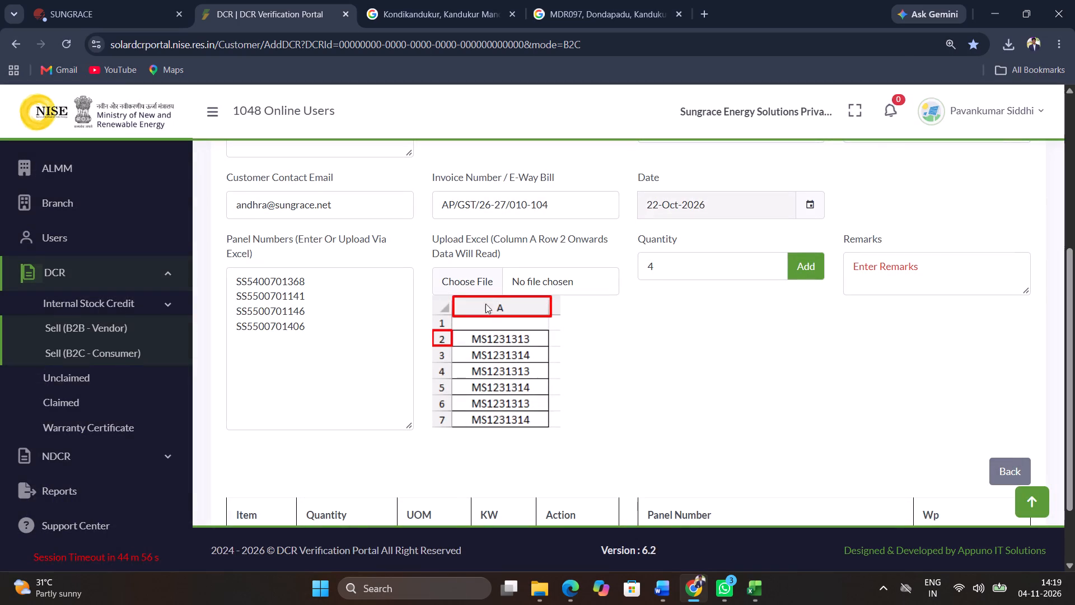
drag(319, 280, 218, 281)
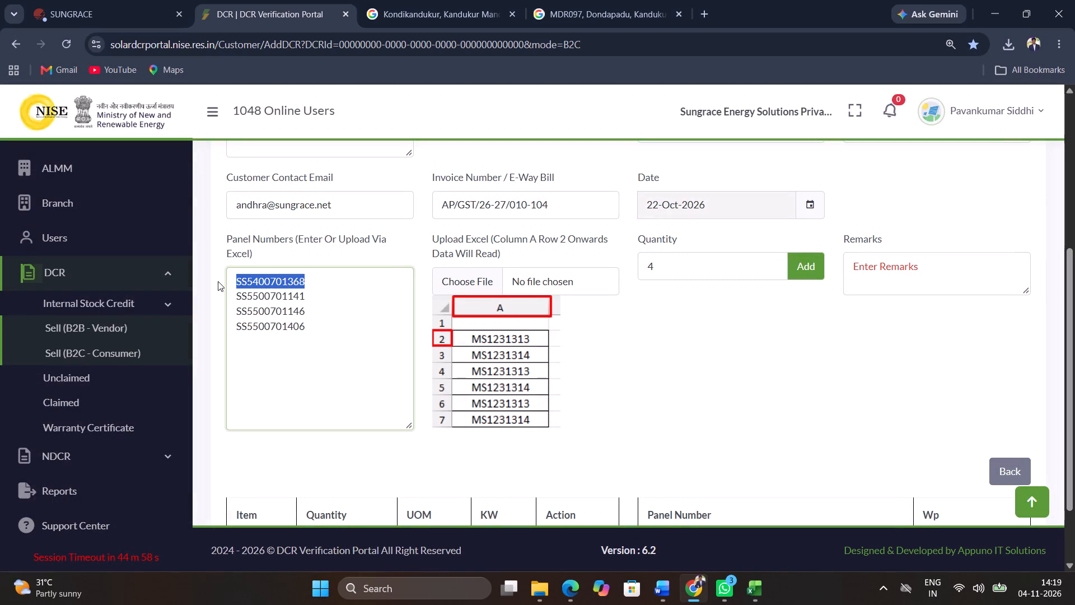
drag(218, 281, 214, 281)
key(ctrl+c)
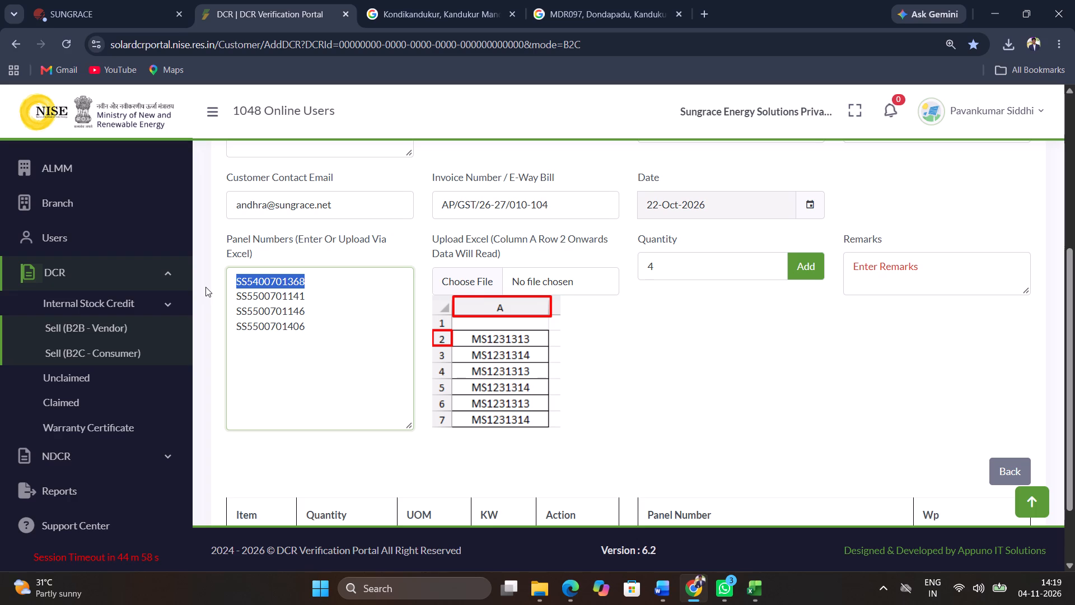
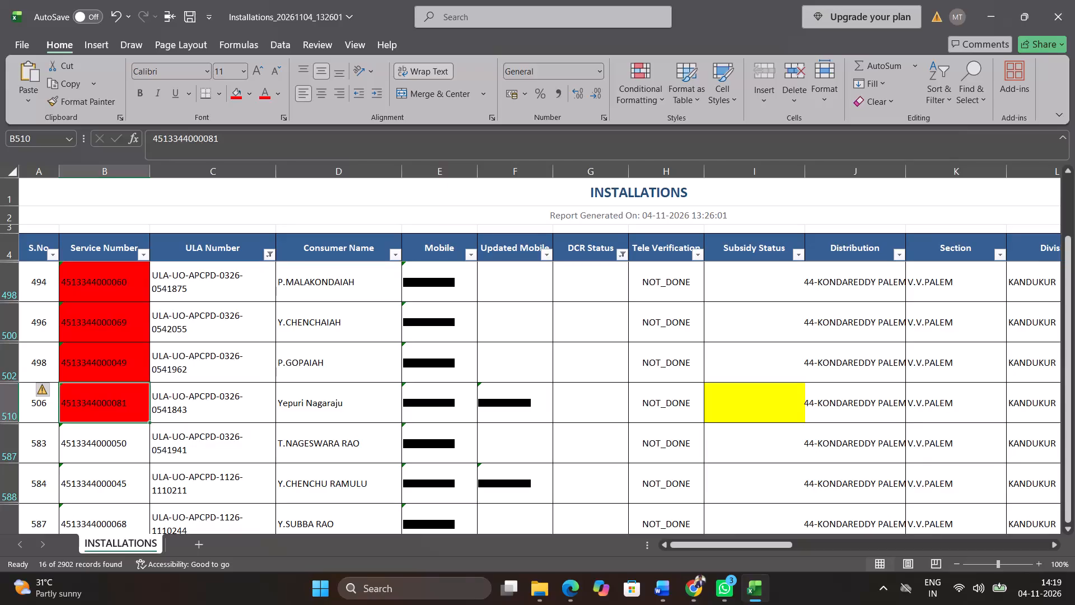
Copy the next consumer's service number from cell B587 of the INSTALLATIONS sheet and switch to the DCR form in Chrome.
key(Down)
key(Up)
key(Down)
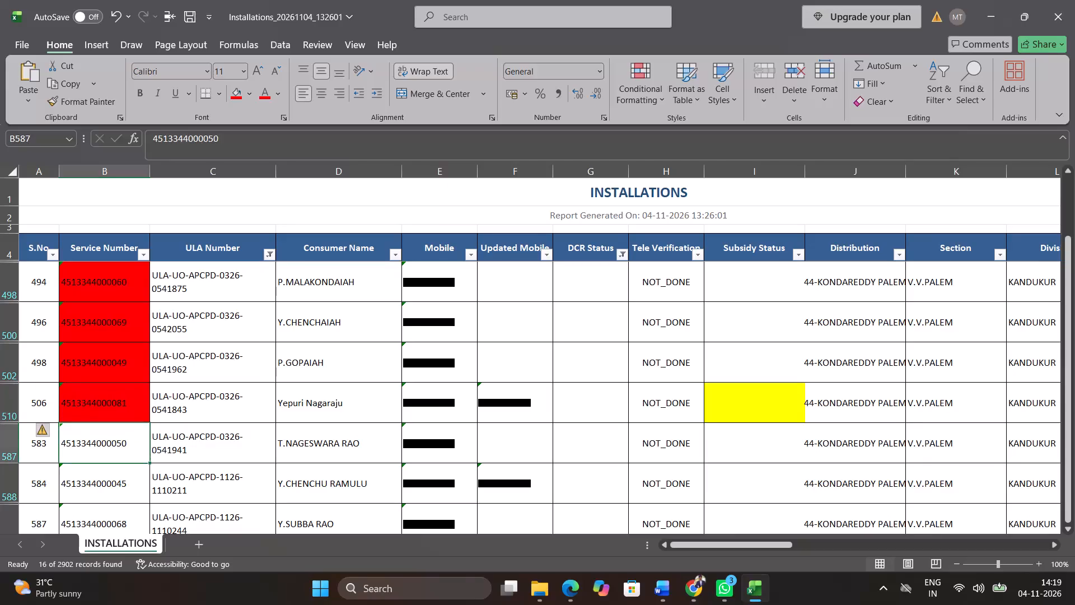
key(ctrl+c)
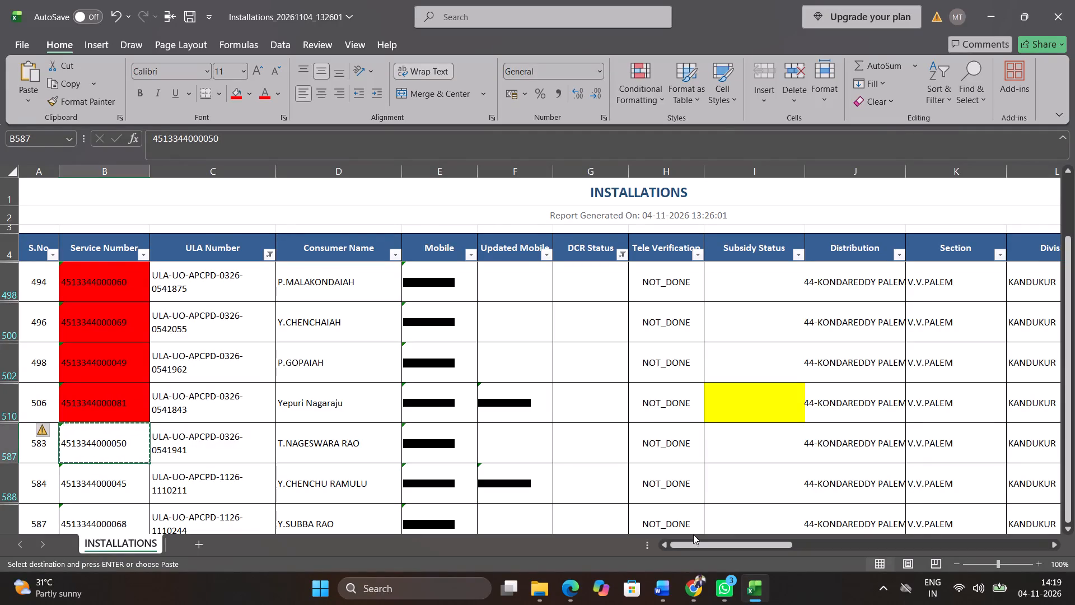
click(692, 535)
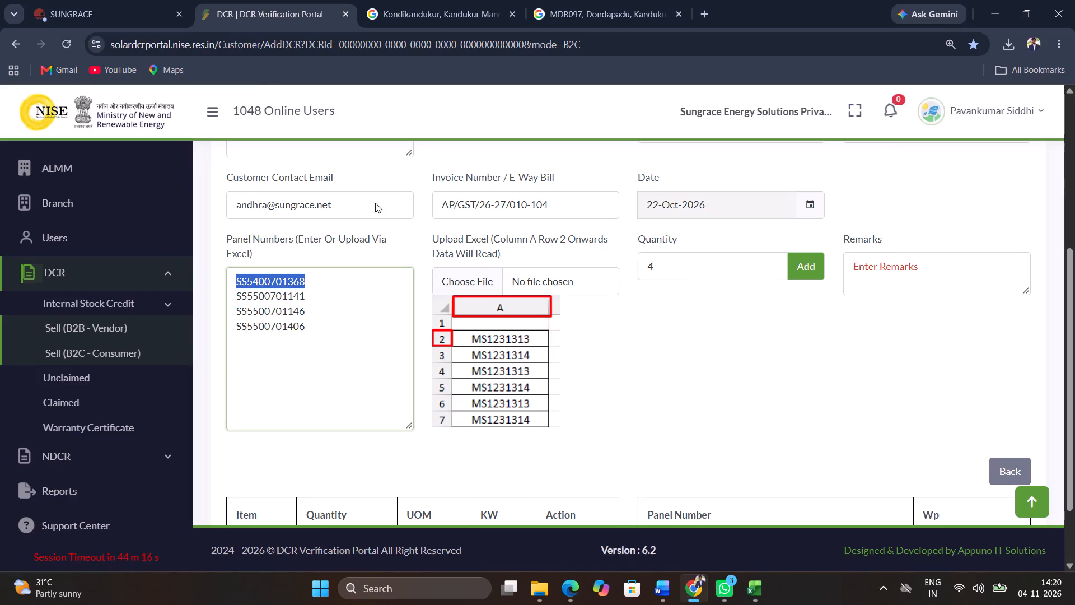
Close the current consumer's copy details in SUNGRACE and open the next consumer's work order using the copied service number.
drag(146, 0, 138, 16)
click(659, 149)
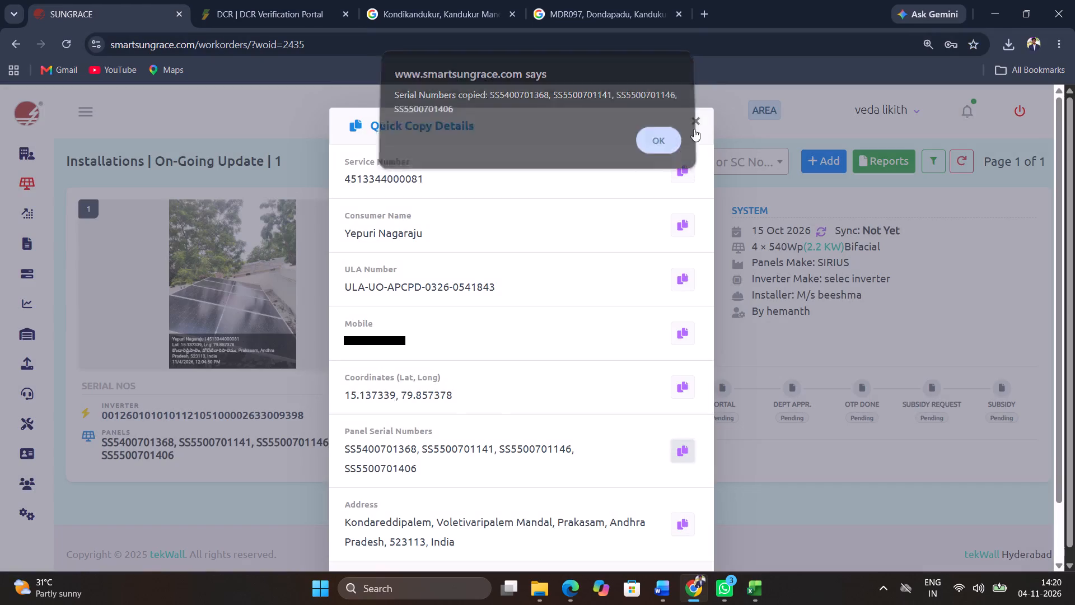
drag(703, 110, 695, 123)
click(688, 157)
key(ctrl+v)
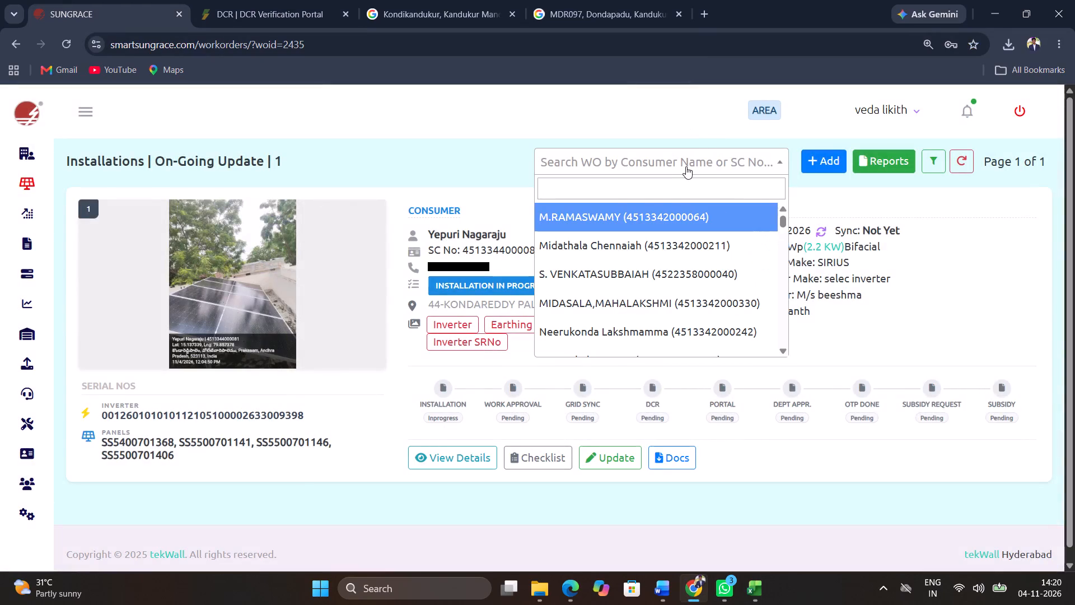
key(Return)
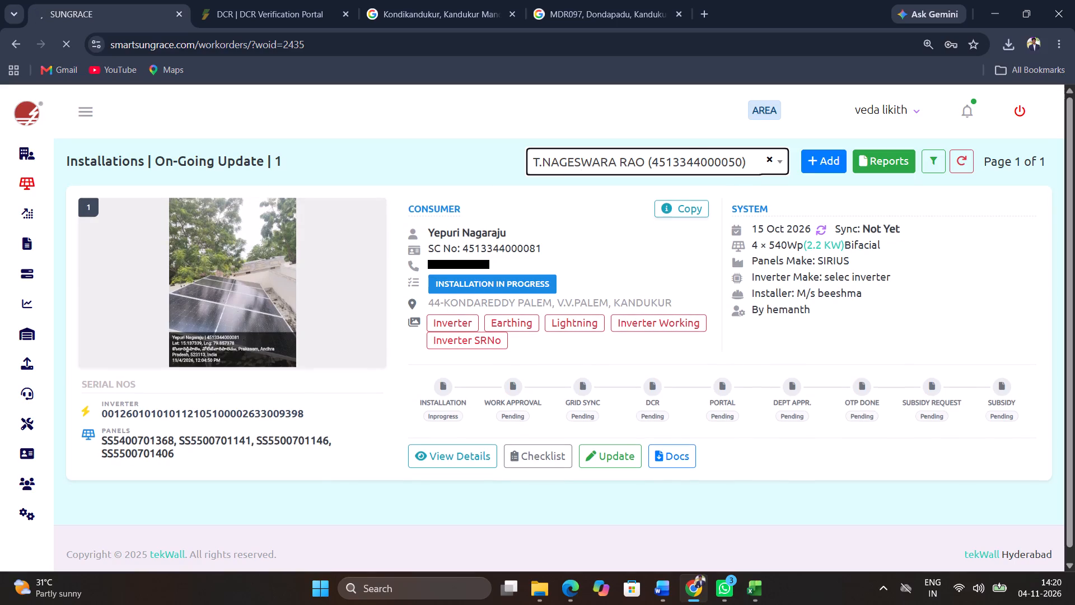
Copy the ULA number from the work order's Quick Copy Details and replace the DCR form's Consumer Application Number with it.
click(680, 212)
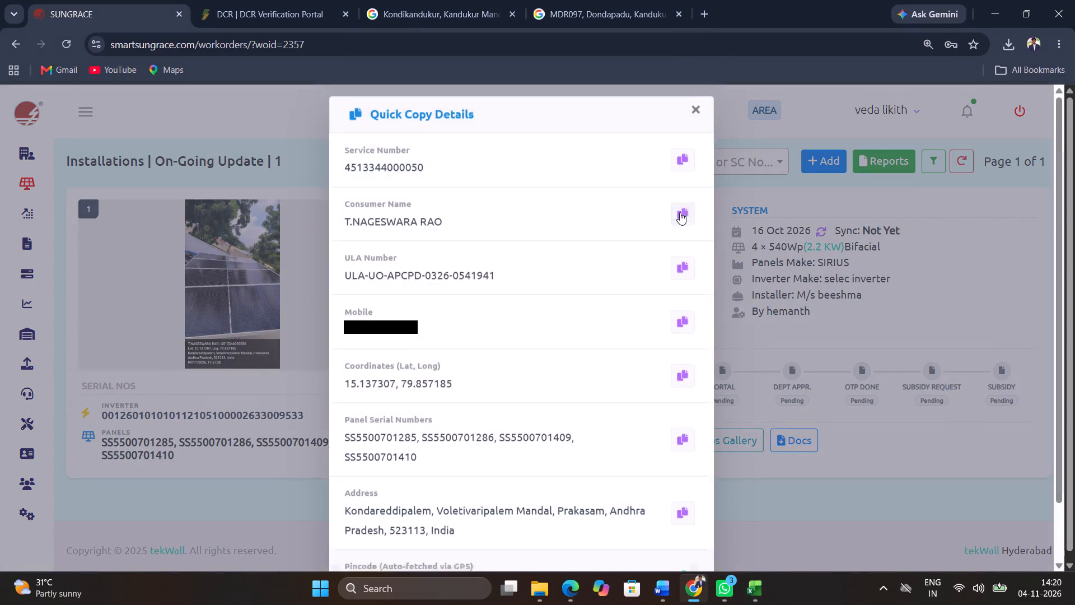
click(692, 273)
click(256, 0)
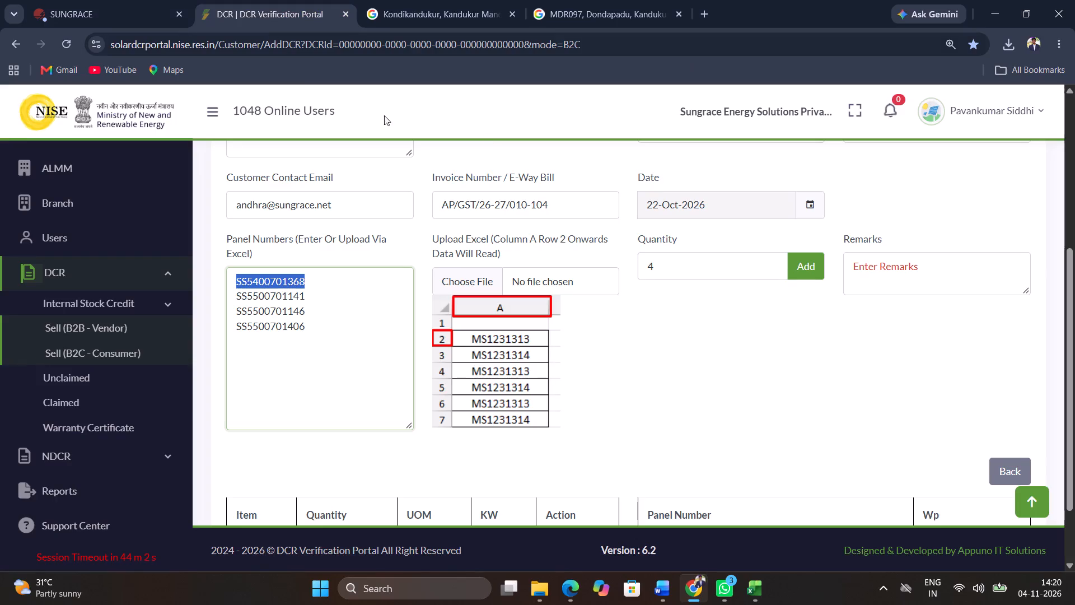
scroll(506, 234, up, 3)
click(596, 250)
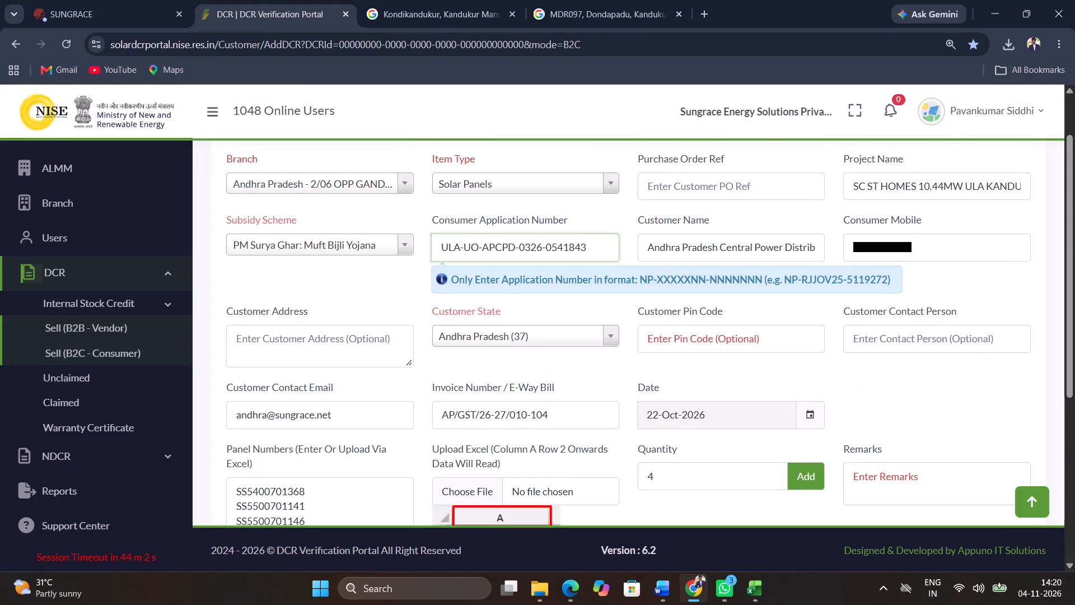
key(BackSpace)
key(BackSpace)
key(BackSpace)
key(BackSpace)
key(BackSpace)
key(BackSpace)
key(BackSpace)
key(BackSpace)
key(BackSpace)
key(BackSpace)
key(BackSpace)
key(BackSpace)
key(BackSpace)
key(BackSpace)
key(BackSpace)
key(BackSpace)
key(BackSpace)
key(BackSpace)
key(BackSpace)
key(BackSpace)
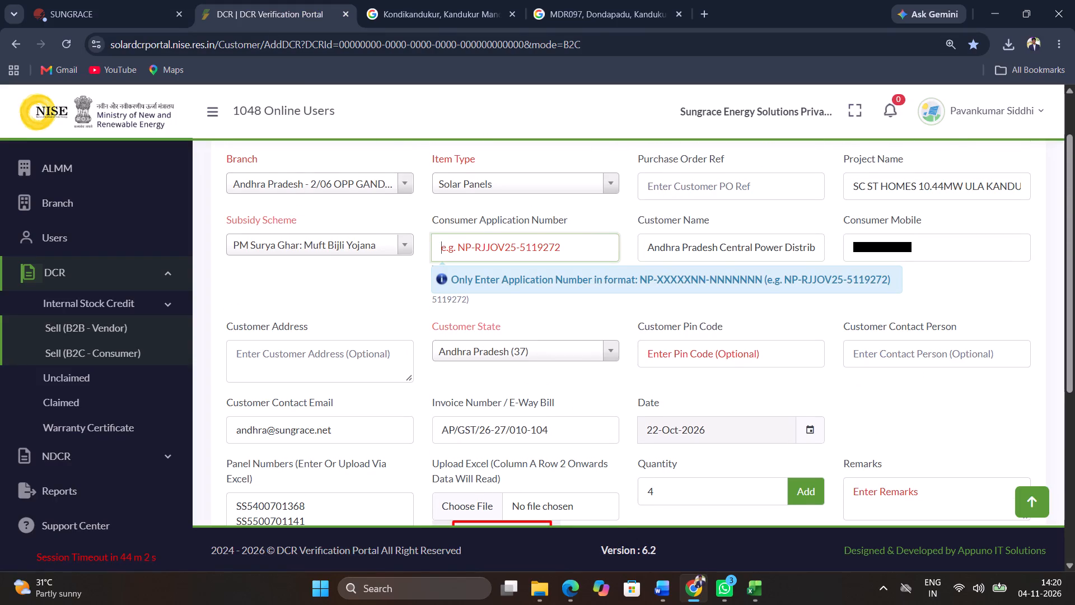
key(ctrl+v)
Clear the previous consumer's serial numbers from Panel Numbers in the DCR form.
scroll(548, 242, down, 4)
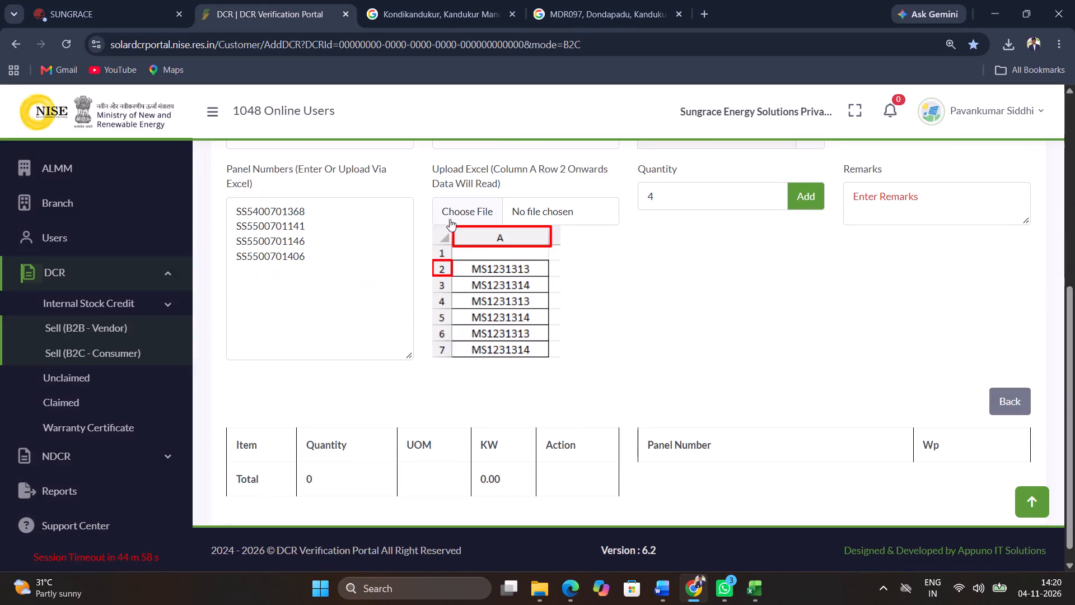
click(346, 259)
key(BackSpace)
key(BackSpace)
key(BackSpace)
key(BackSpace)
key(BackSpace)
key(BackSpace)
key(BackSpace)
key(BackSpace)
key(BackSpace)
key(BackSpace)
key(BackSpace)
key(BackSpace)
key(BackSpace)
key(BackSpace)
key(BackSpace)
key(BackSpace)
key(BackSpace)
key(BackSpace)
key(BackSpace)
key(BackSpace)
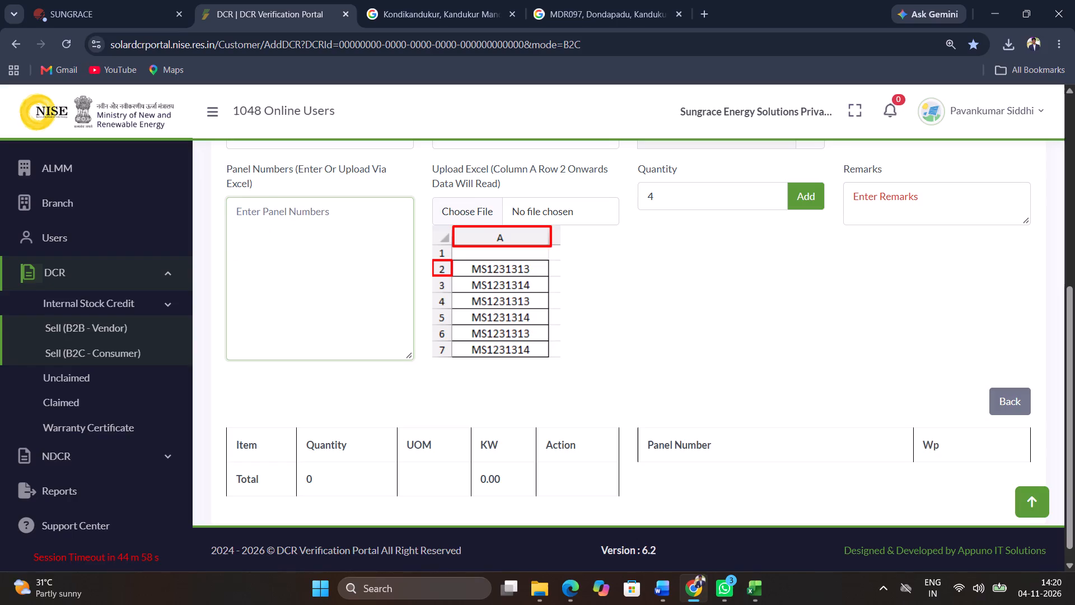
drag(130, 21, 133, 13)
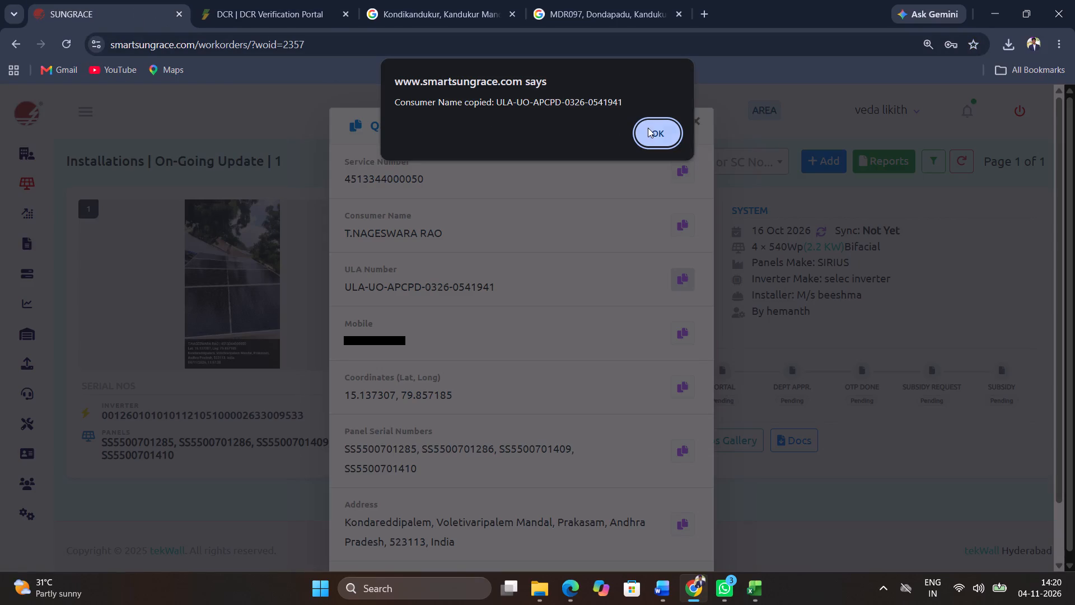
click(648, 128)
click(681, 463)
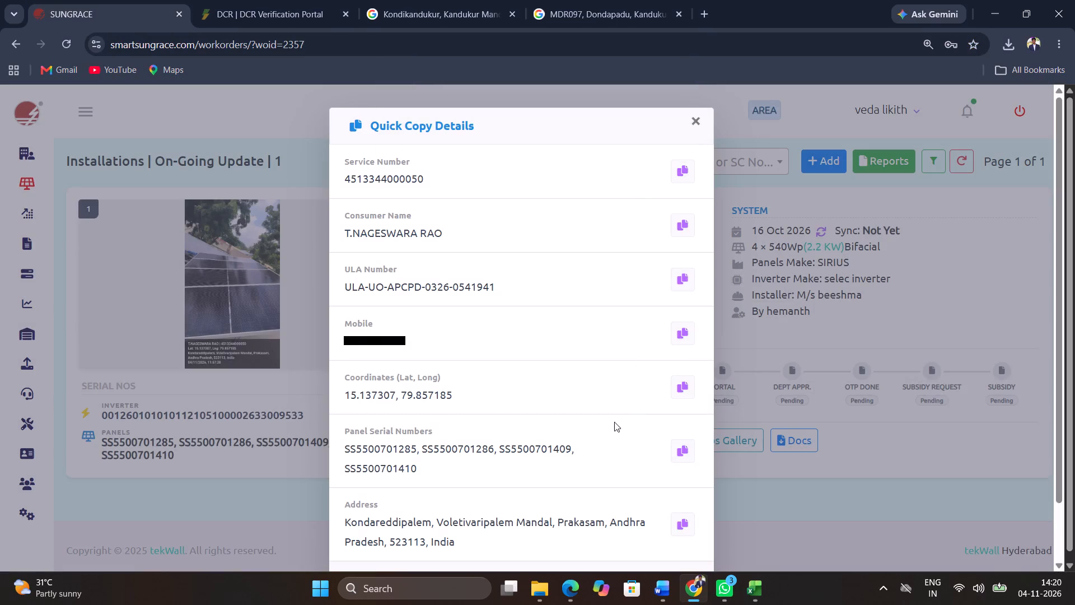
click(676, 449)
drag(220, 0, 242, 30)
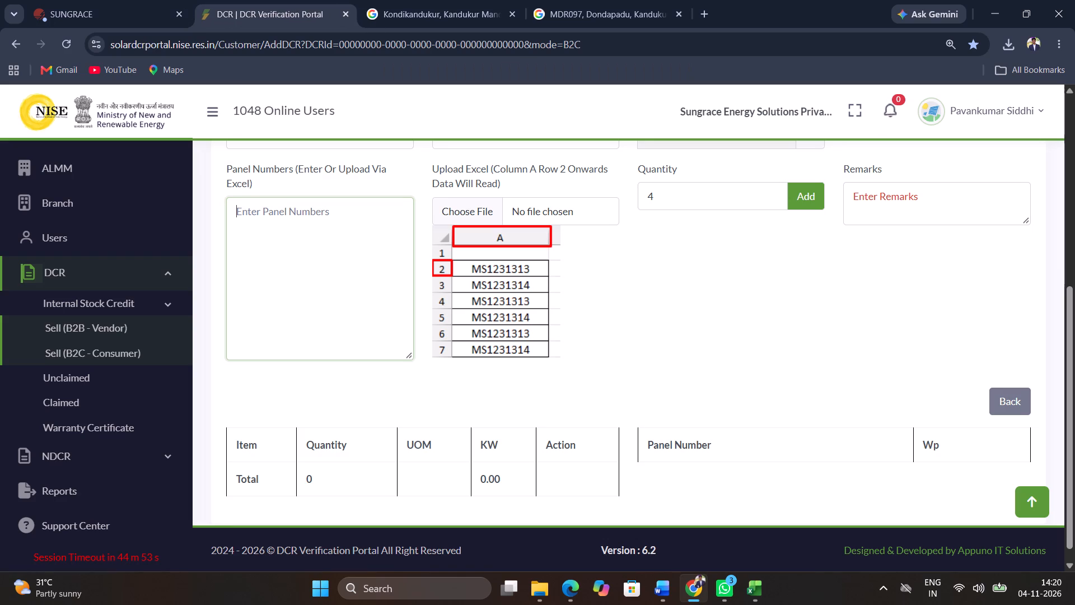
key(ctrl+v)
key(Left)
key(Left)
key(Left)
key(Left)
key(Left)
key(Left)
key(Left)
key(Left)
key(Left)
key(Left)
key(Left)
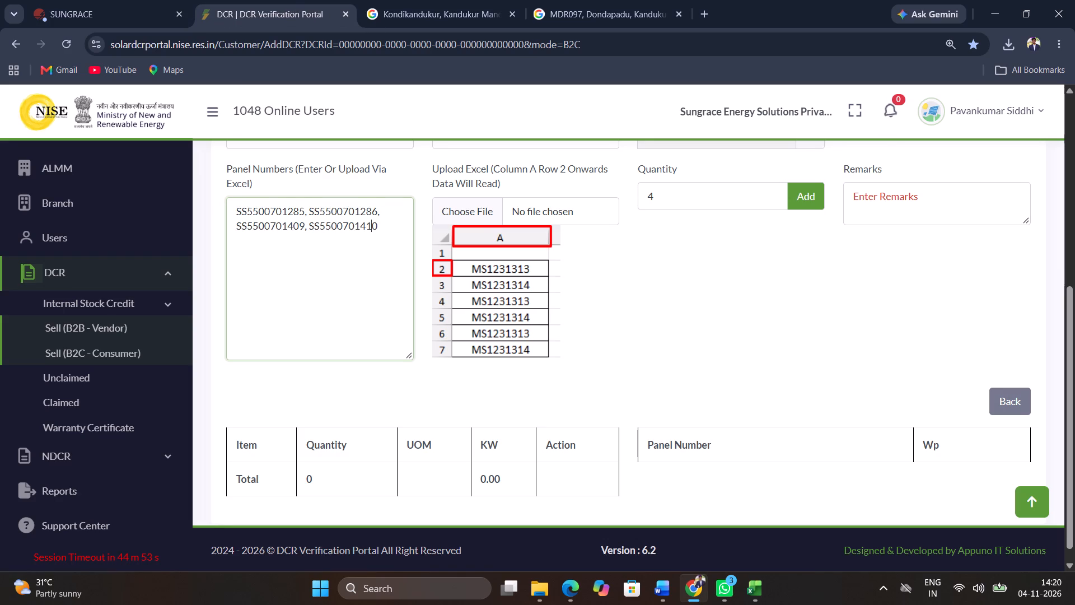
key(Left)
key(BackSpace)
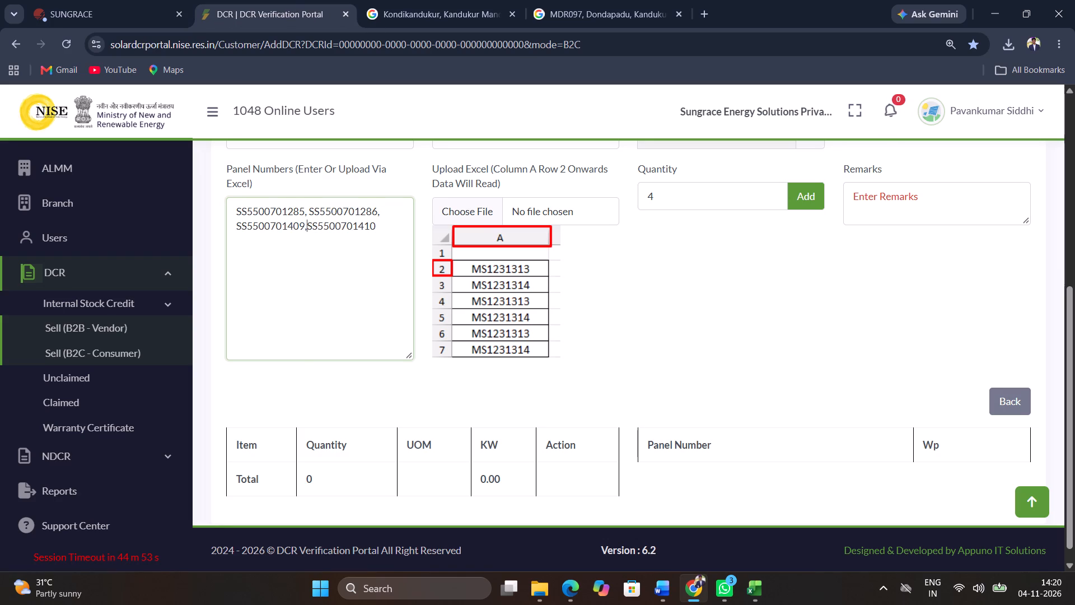
key(BackSpace)
key(Return)
key(Up)
key(Up)
key(Right)
key(Right)
key(Right)
key(Right)
key(Right)
key(Right)
key(Right)
key(Right)
key(Right)
key(Right)
key(Right)
key(Right)
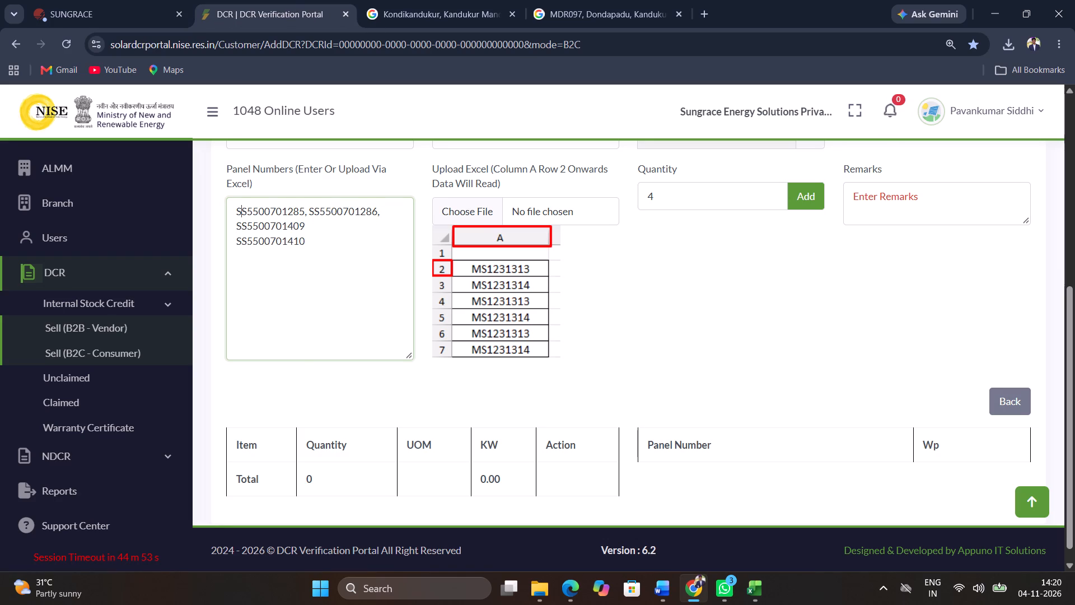
key(Right)
key(Right)
key(BackSpace)
key(BackSpace)
key(Return)
key(Right)
key(Right)
key(Right)
key(Right)
key(Right)
key(Right)
key(Right)
key(Right)
key(Right)
key(Right)
key(Right)
key(Right)
key(Right)
key(Right)
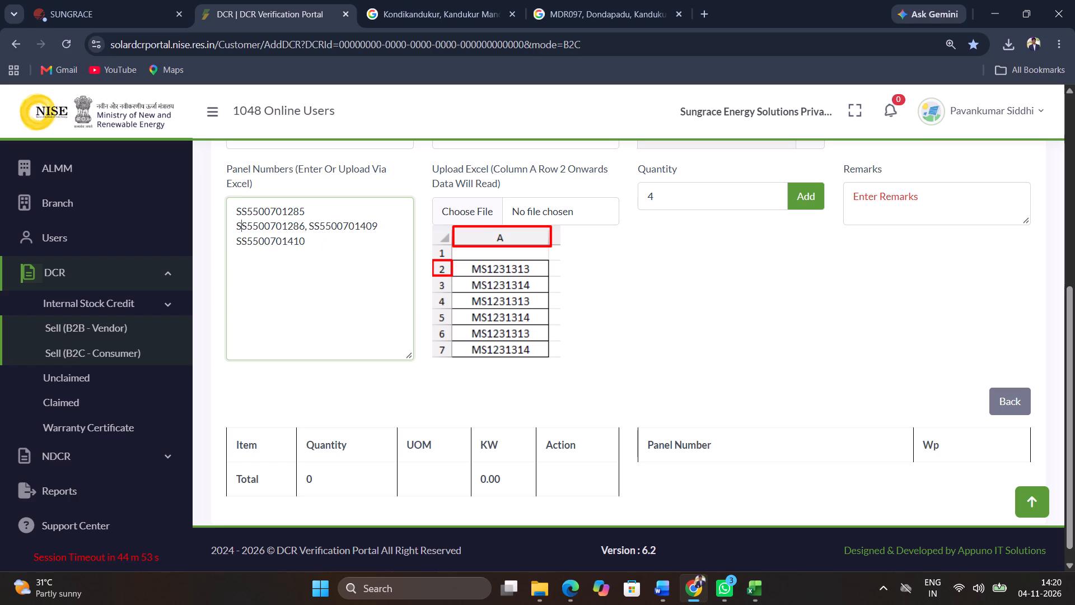
key(Right)
key(Left)
key(BackSpace)
key(BackSpace)
key(Return)
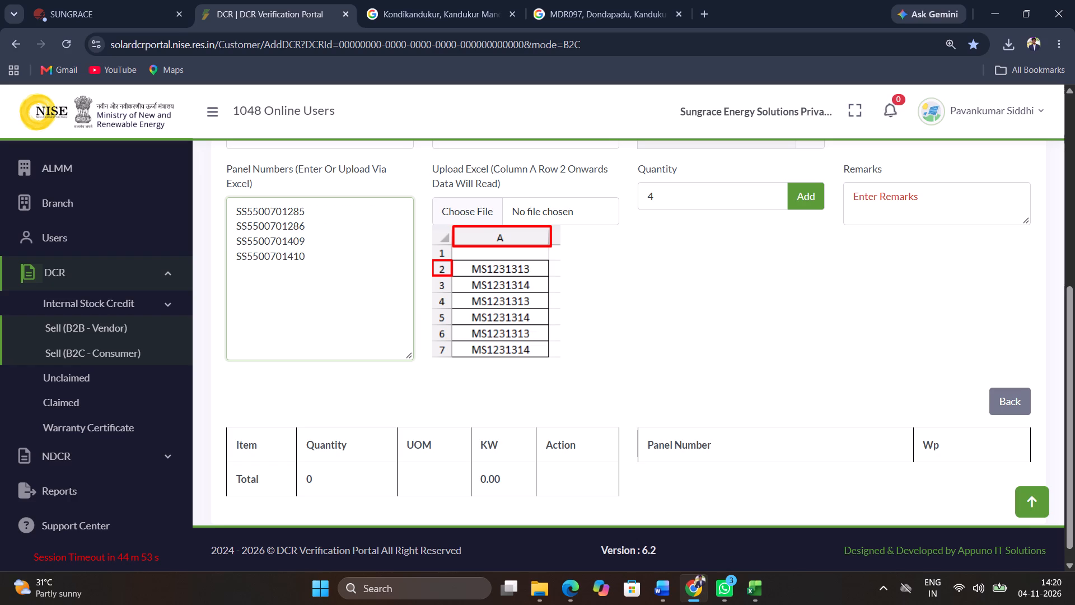
Add the four entered panels to the DCR form's item list.
click(801, 199)
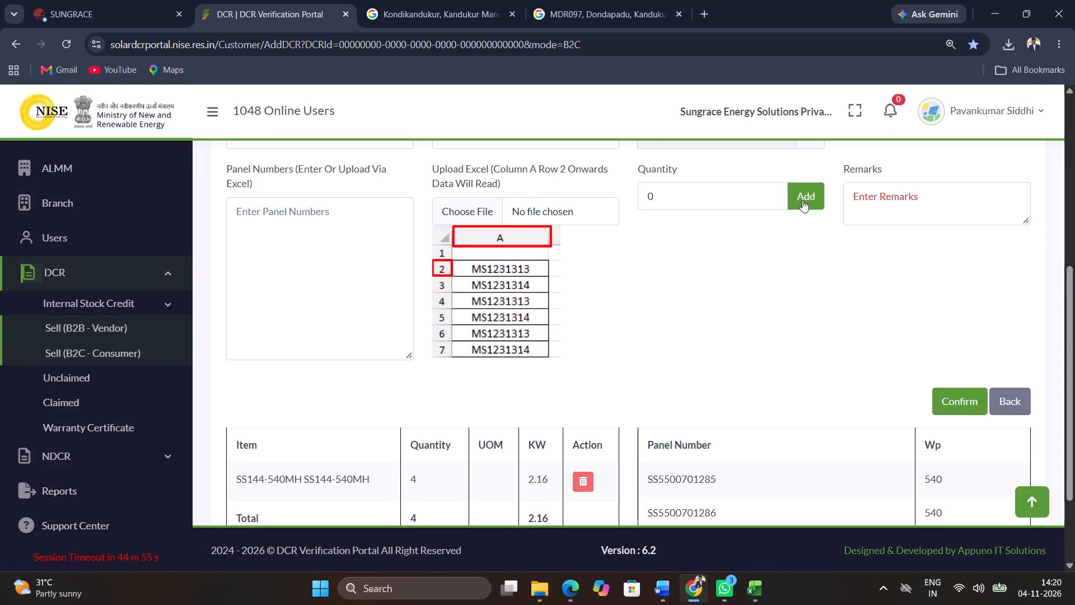
Copy the consumer's address from SUNGRACE's Quick Copy Details into the DCR form's Remarks.
drag(939, 213, 934, 212)
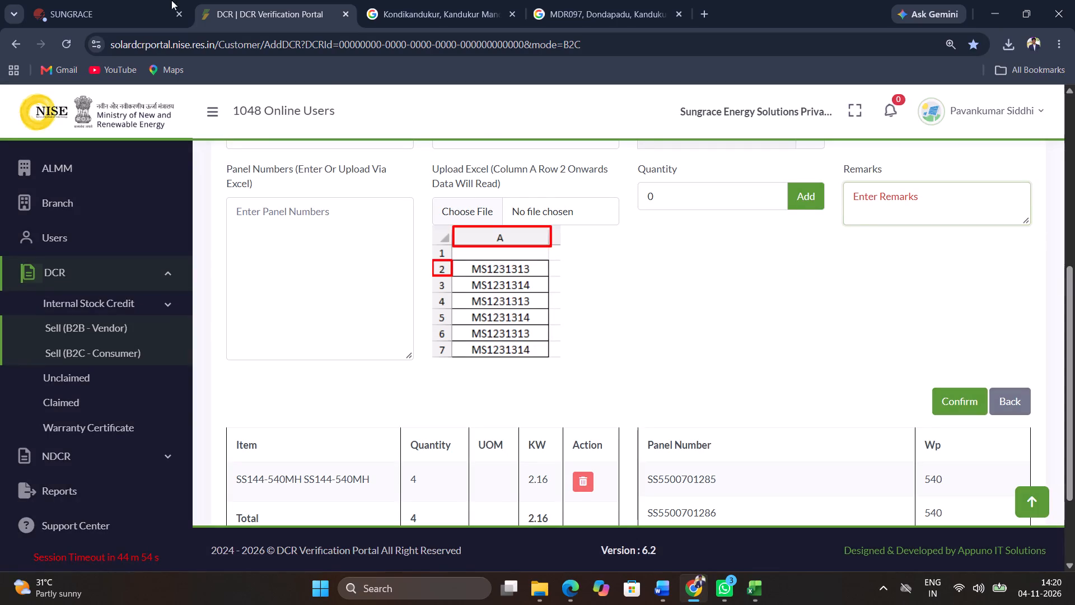
click(121, 0)
click(649, 156)
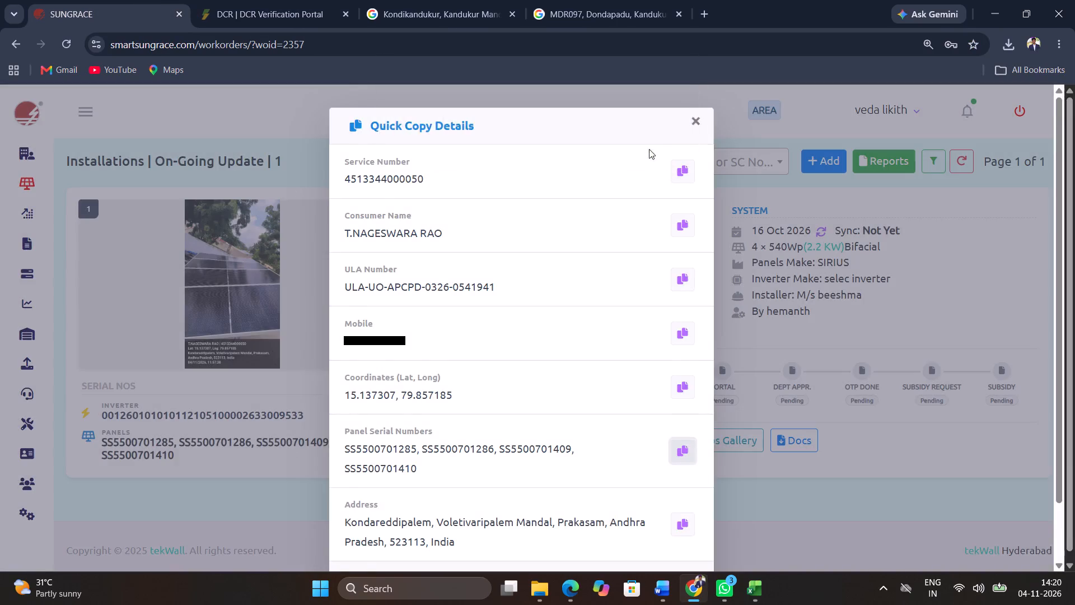
scroll(641, 158, down, 4)
click(683, 460)
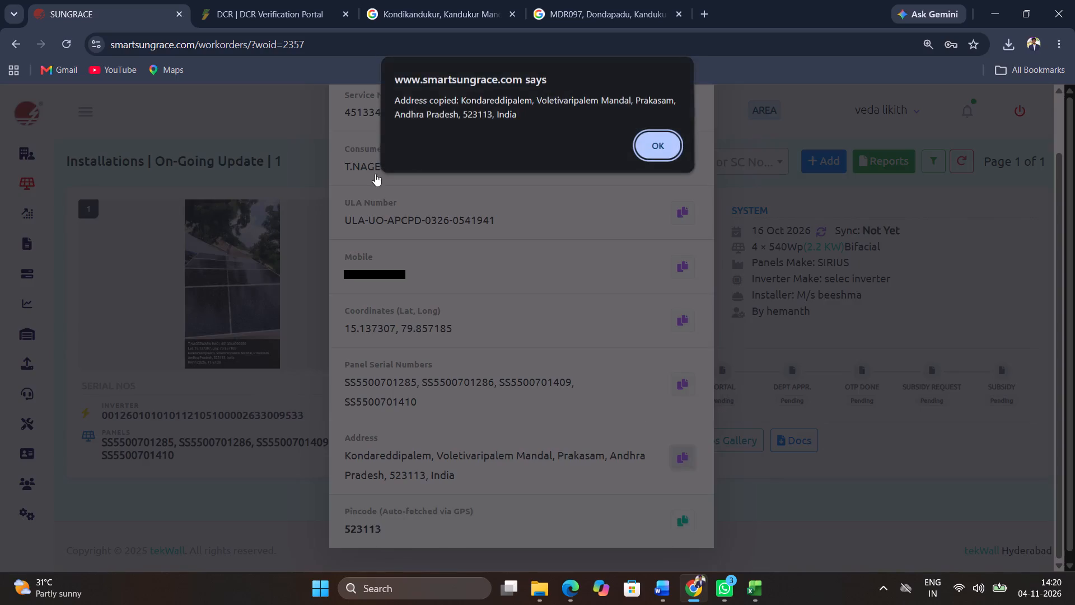
click(278, 0)
key(ctrl+v)
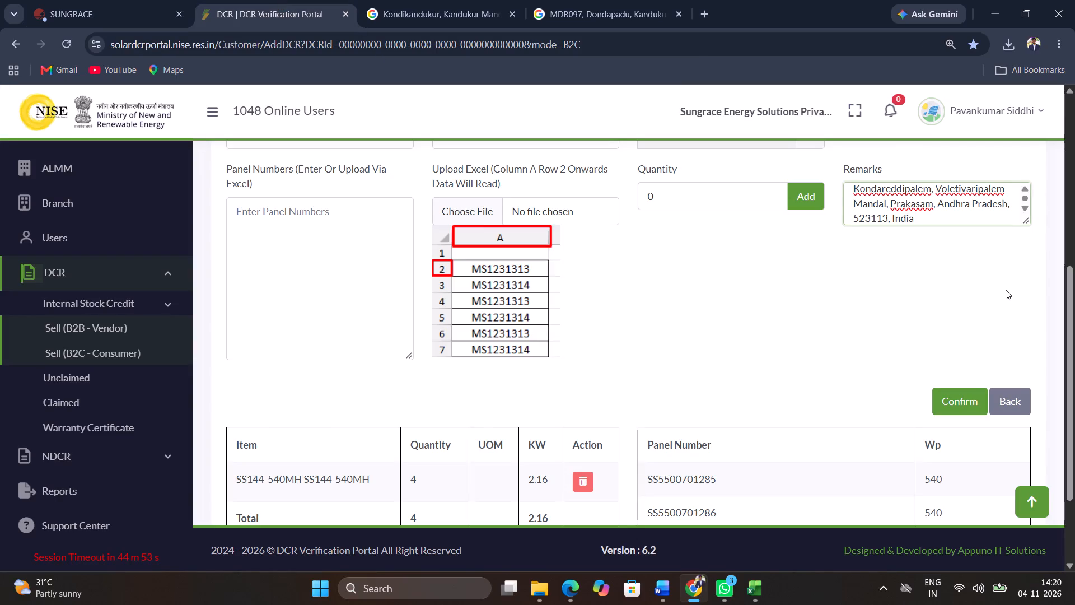
Copy the pincode from SUNGRACE's Quick Copy Details into the DCR form's Customer Pin Code.
scroll(797, 315, up, 2)
drag(721, 190, 725, 196)
click(129, 0)
click(667, 145)
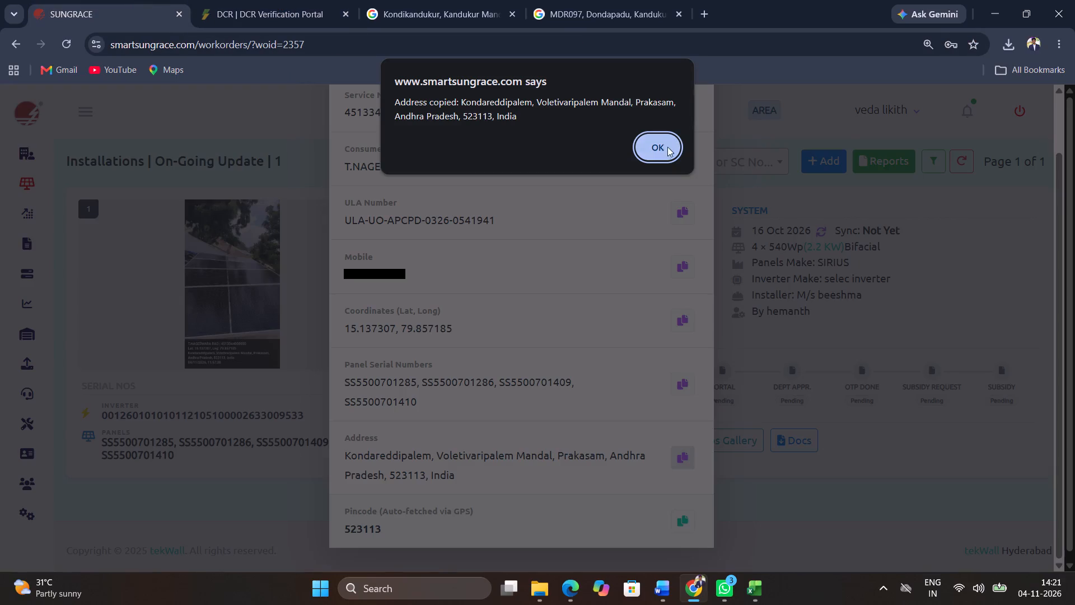
click(681, 510)
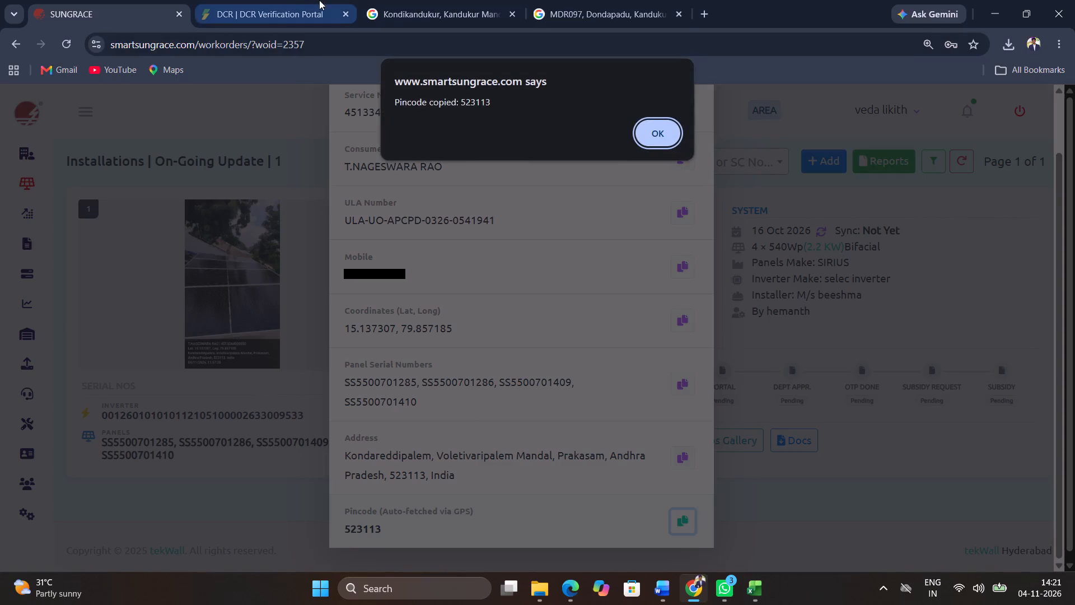
drag(279, 0, 281, 20)
key(ctrl+v)
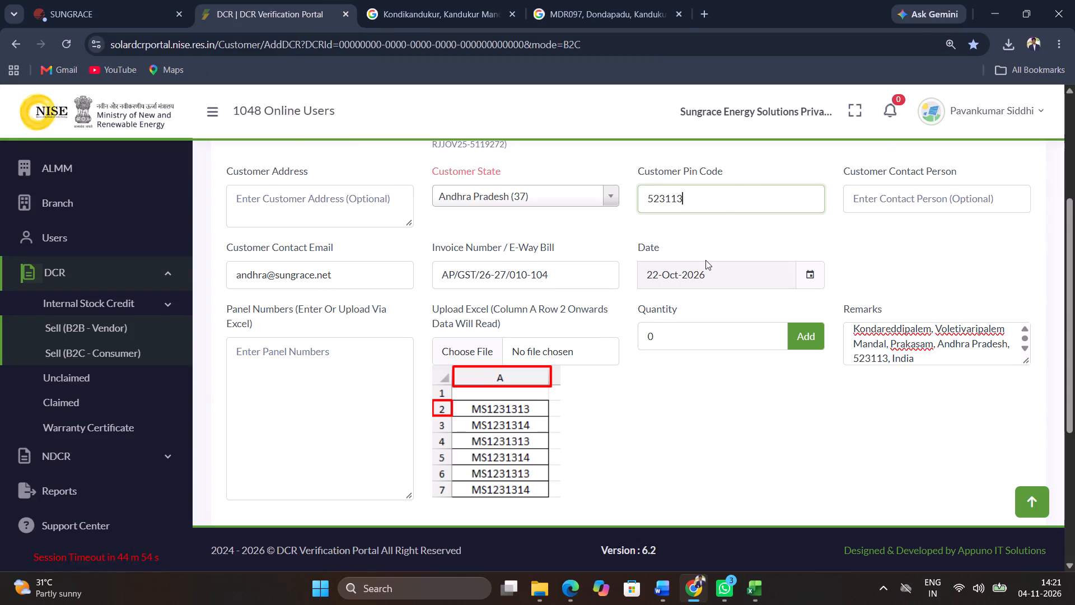
Submit the completed B2C DCR form and confirm issuing the certificate.
scroll(705, 261, down, 5)
click(952, 282)
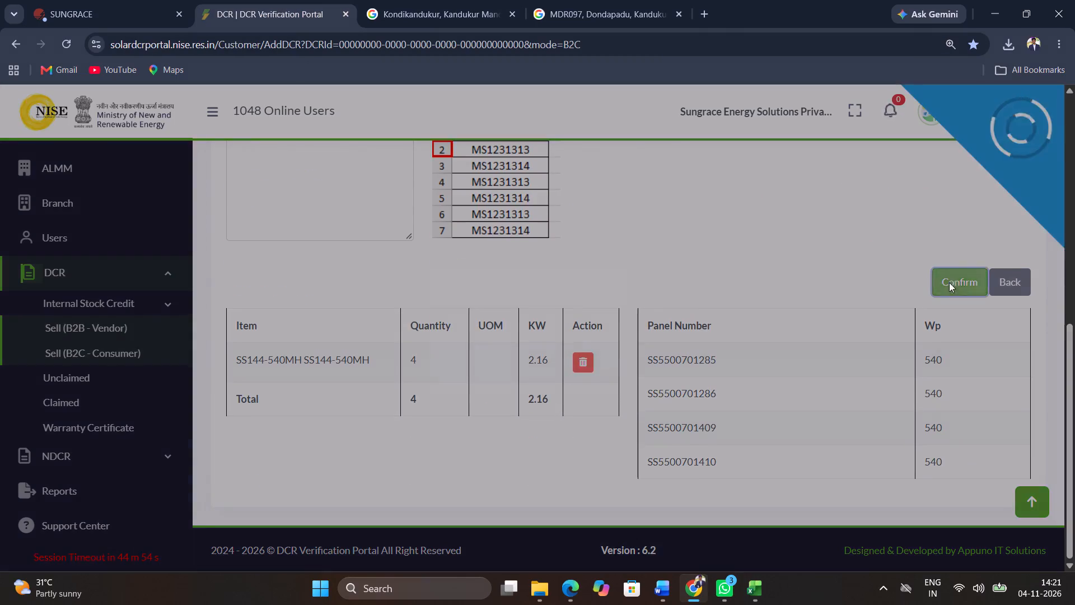
click(677, 408)
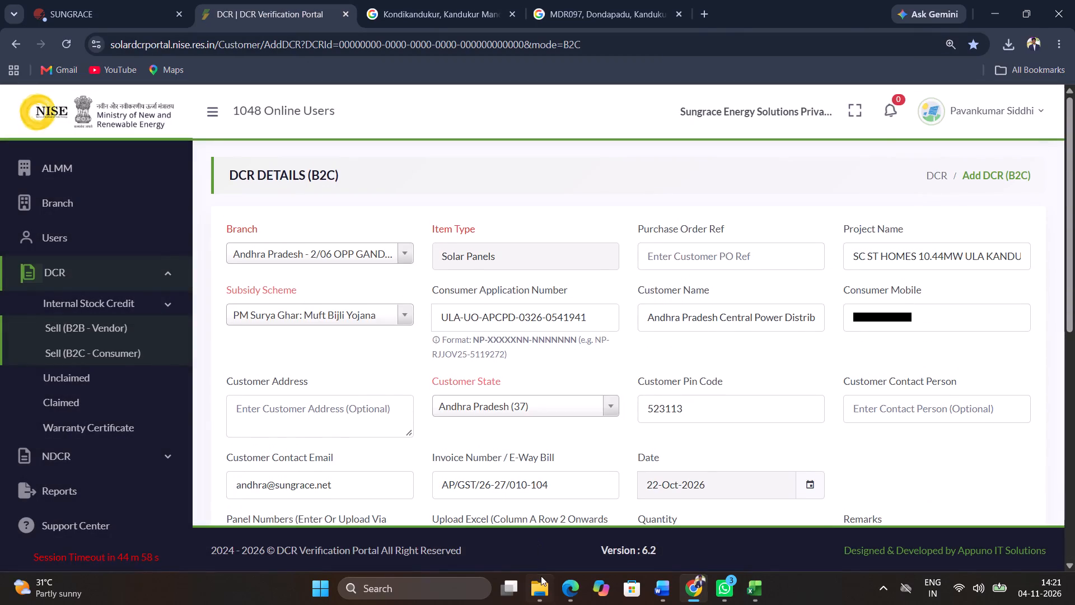
Switch to File Explorer and create a folder named 104_ inside DCR010.
click(543, 524)
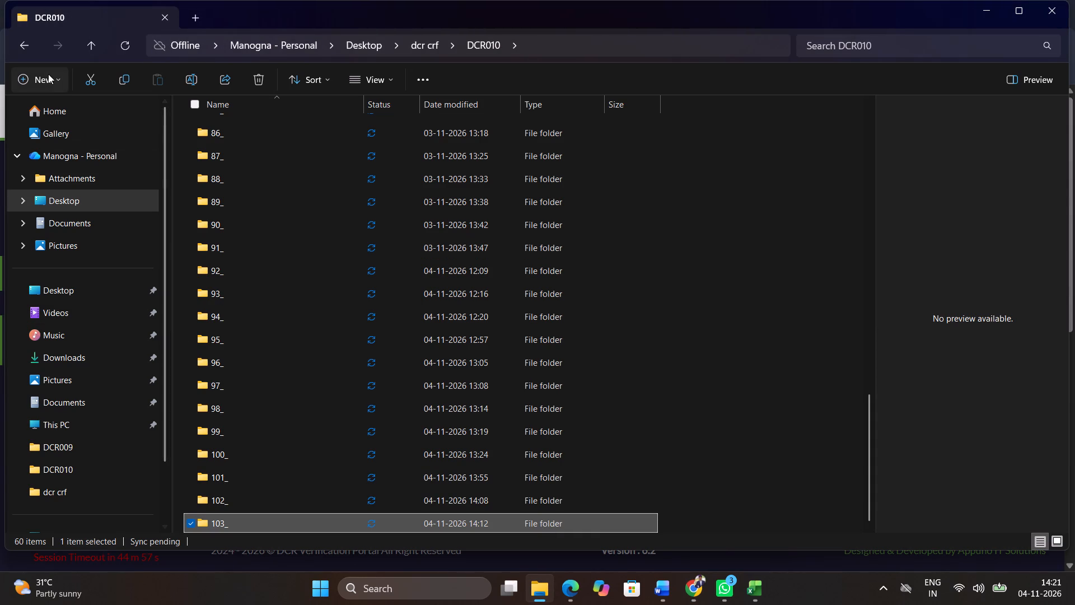
click(46, 81)
click(59, 113)
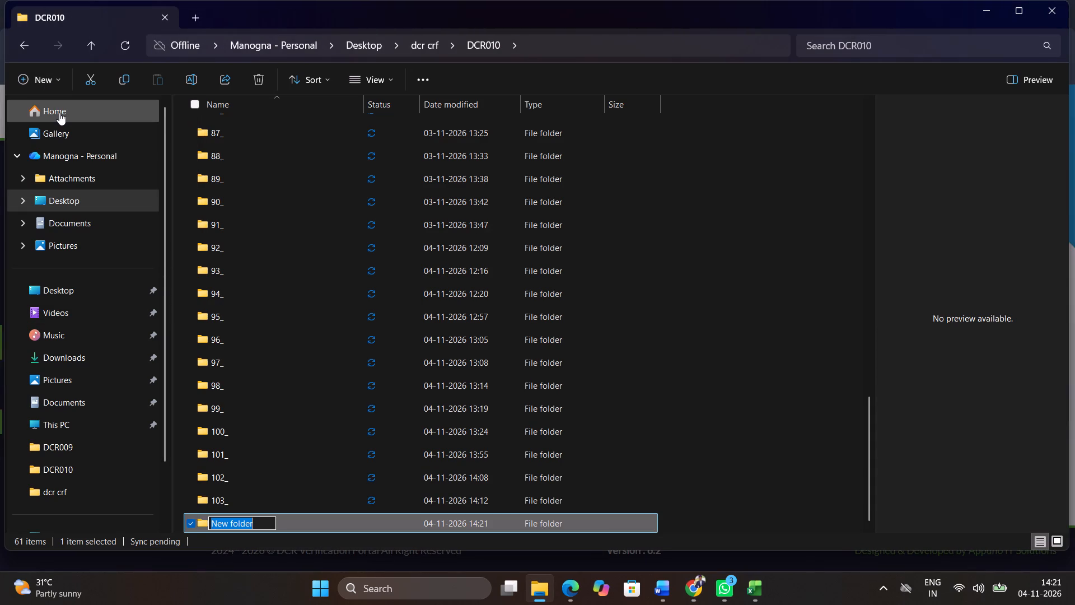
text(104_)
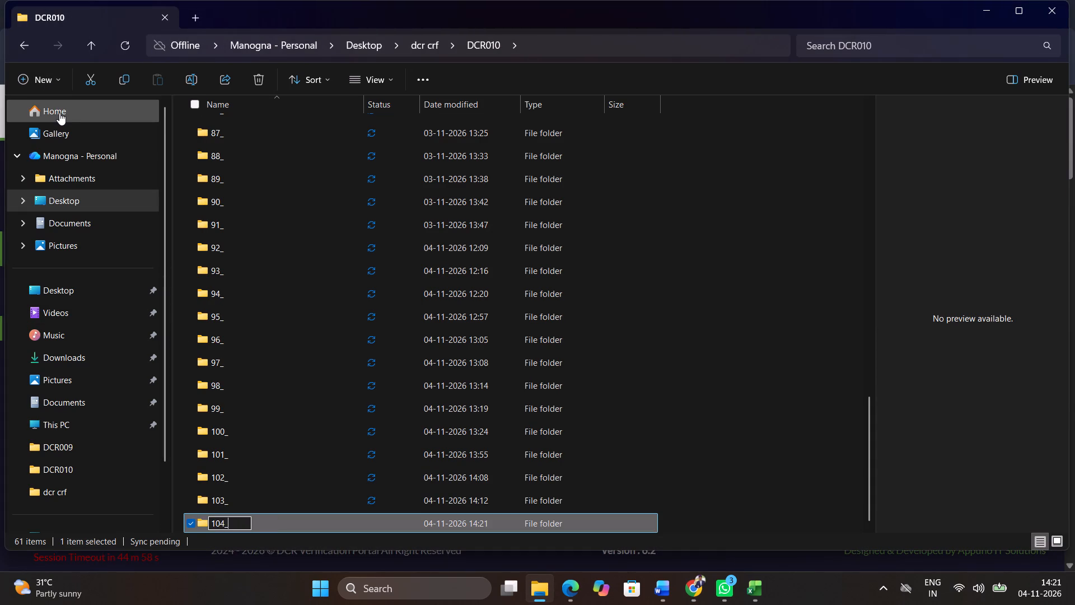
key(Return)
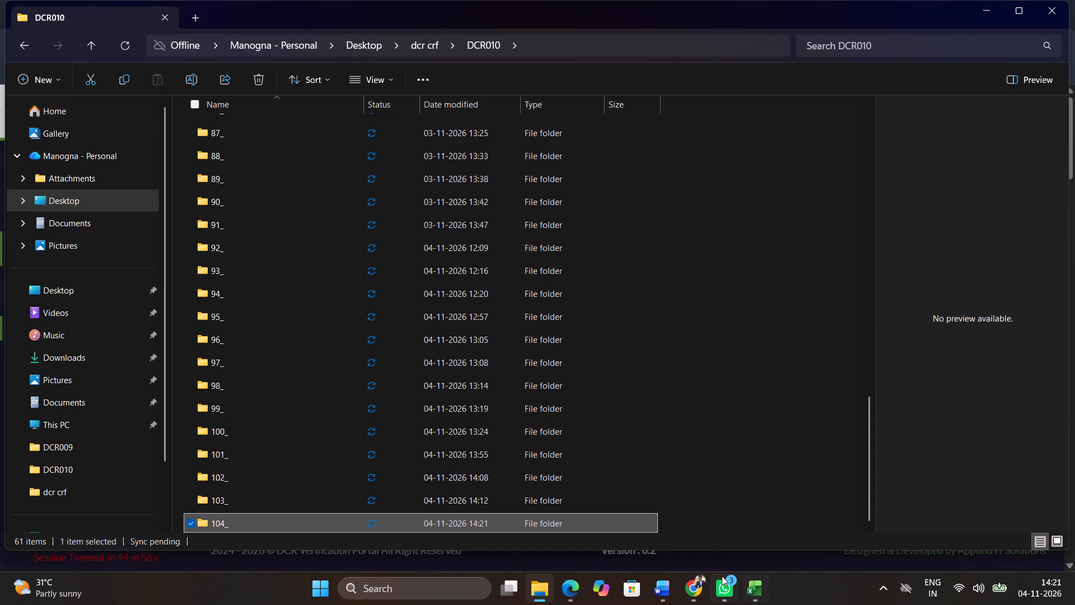
Switch to SUNGRACE in the browser and copy the consumer's service number from Quick Copy Details.
click(691, 555)
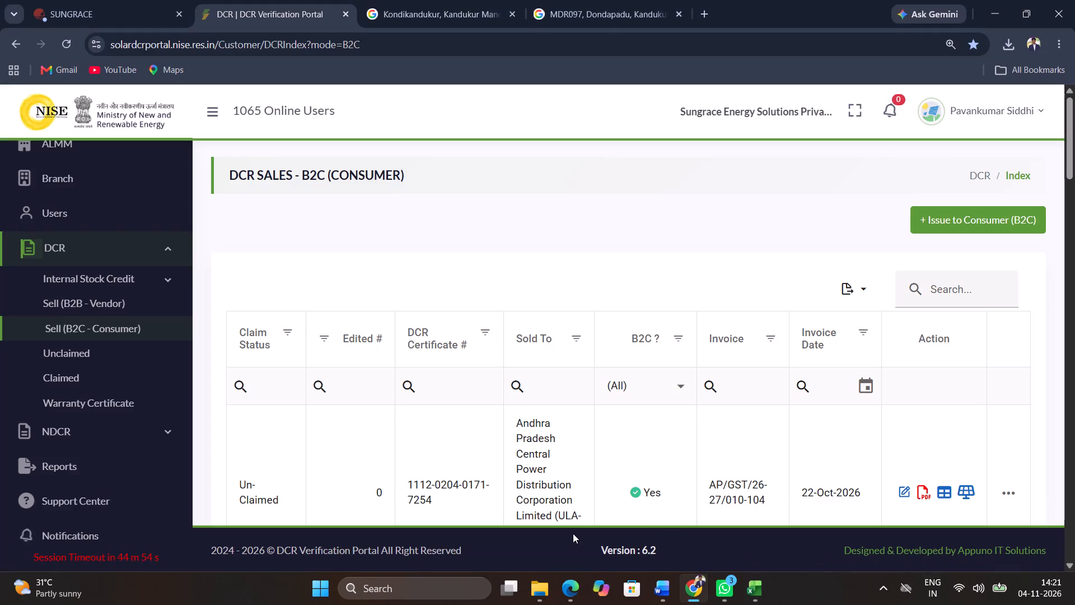
click(93, 0)
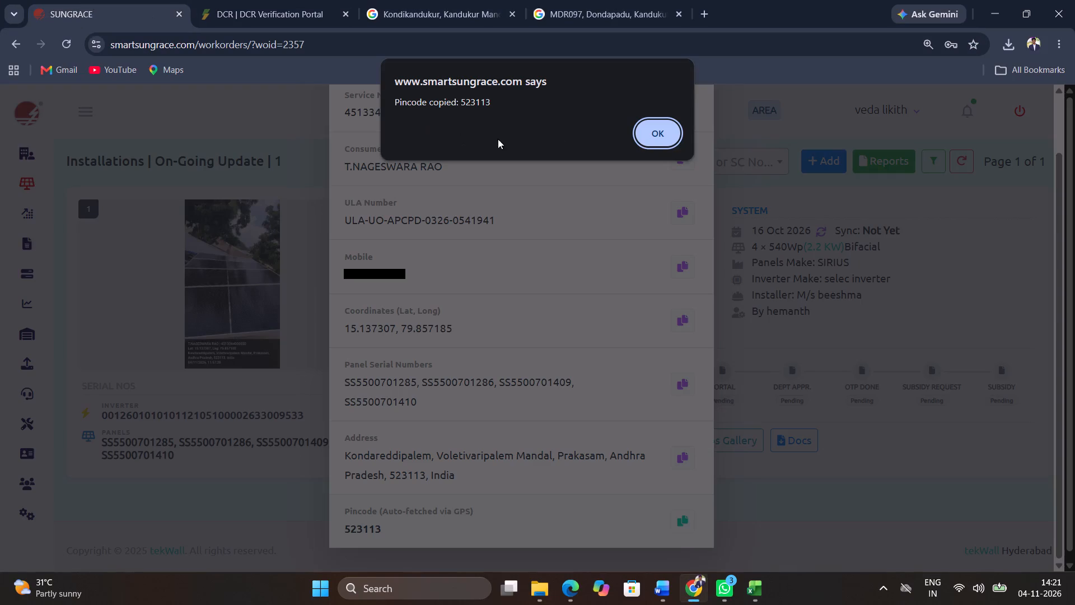
click(659, 138)
scroll(661, 137, up, 1)
click(683, 164)
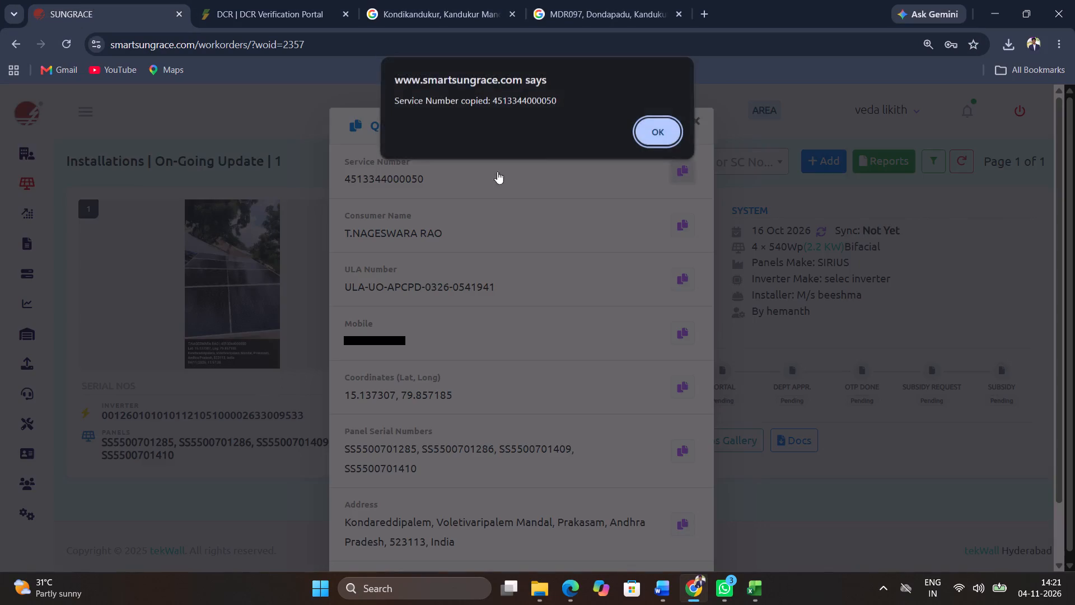
Download the new AP/GST/26-27/010-104 certificate PDF from the DCR portal into DCR010's 104_ folder, named with the copied service number followed by -104.
click(225, 0)
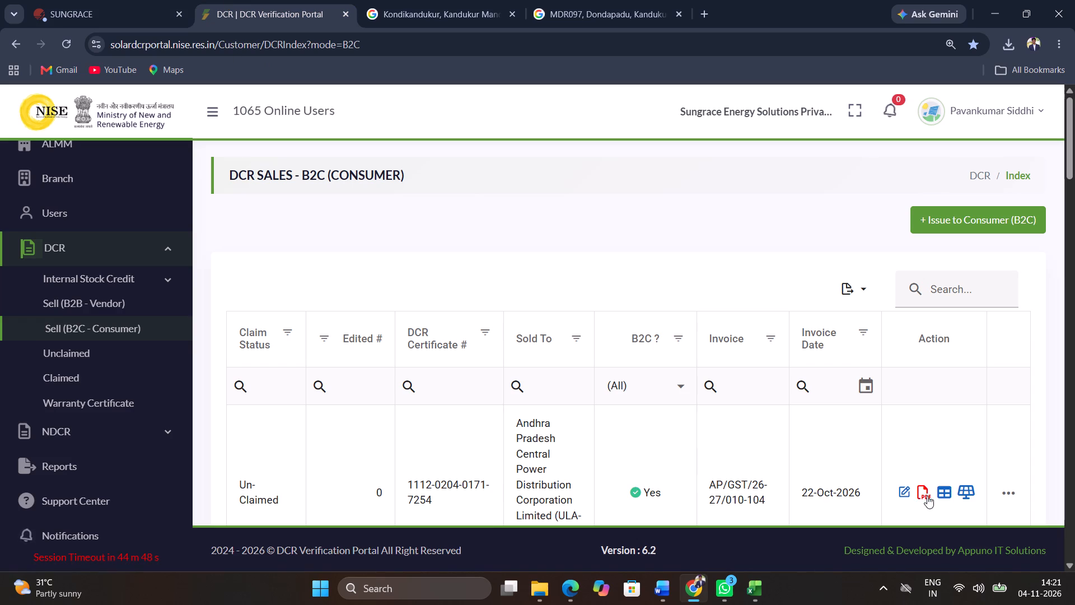
click(927, 495)
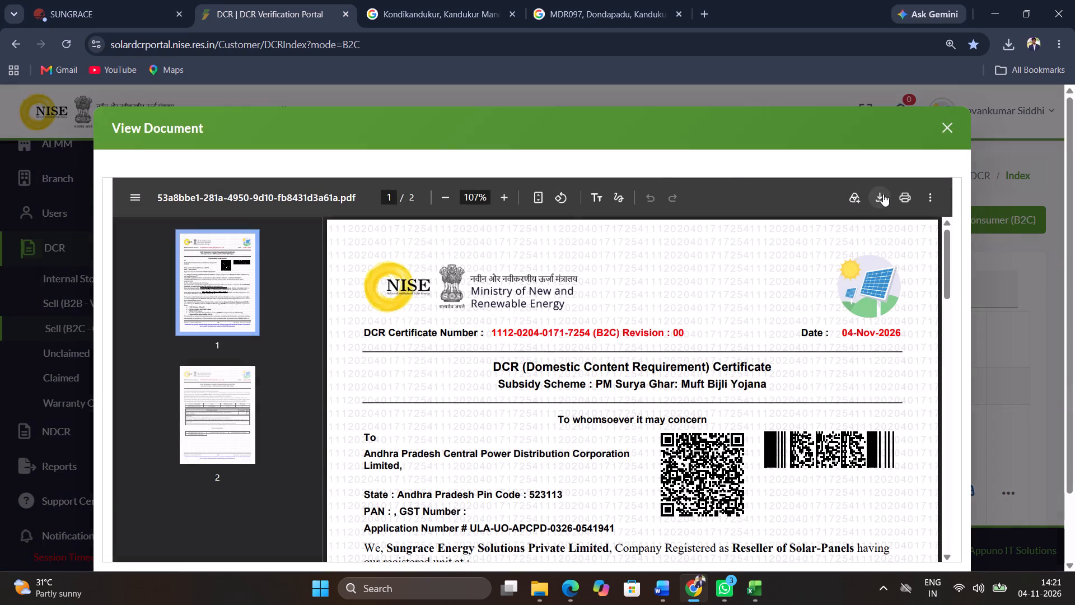
click(883, 194)
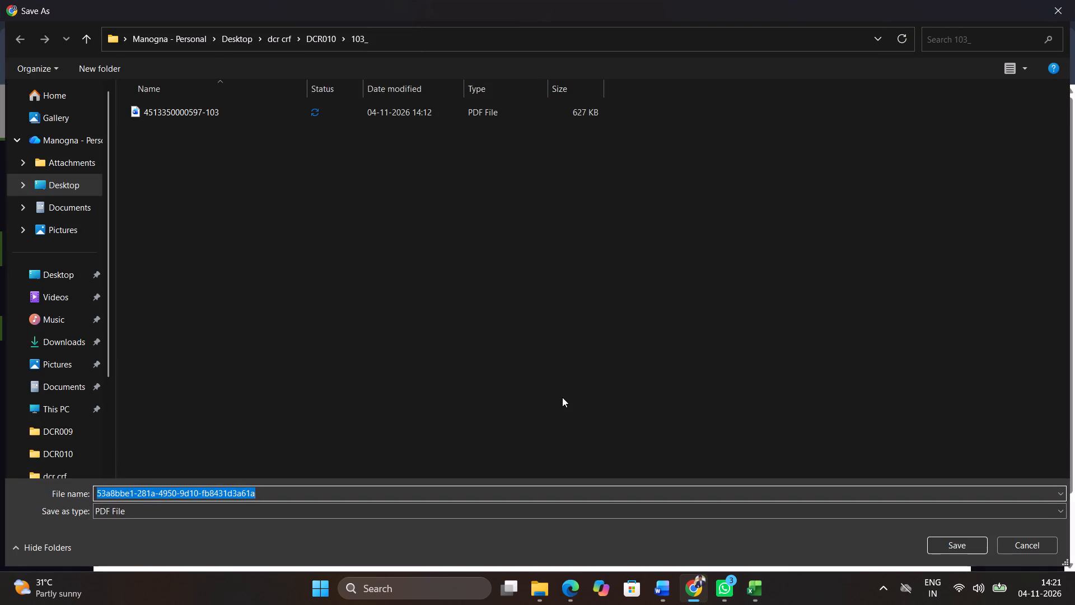
key(ctrl+v)
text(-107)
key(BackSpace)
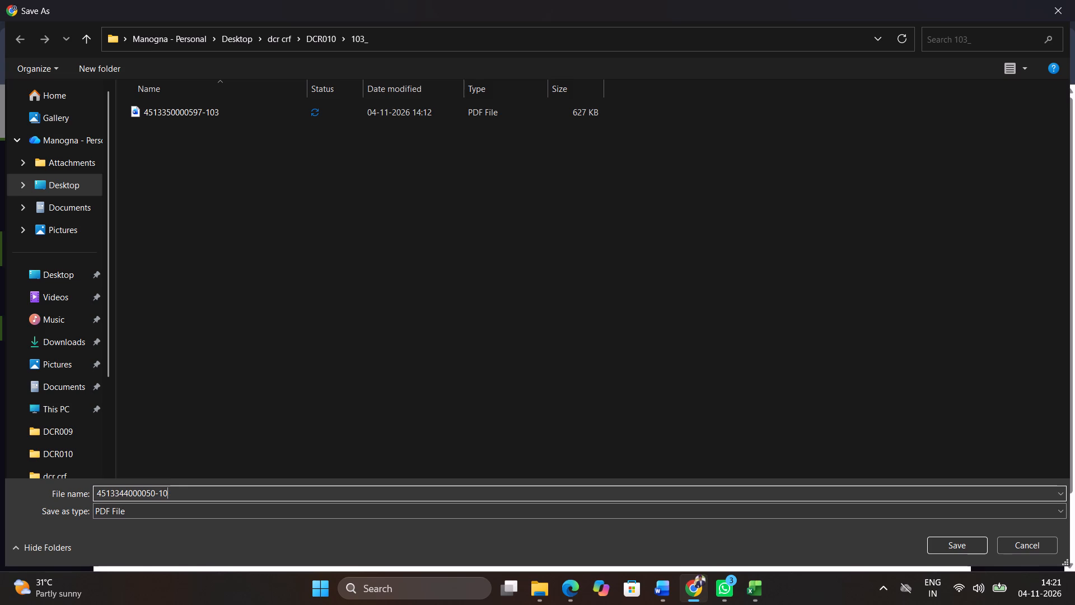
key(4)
scroll(558, 330, up, 1)
click(329, 36)
scroll(288, 362, down, 18)
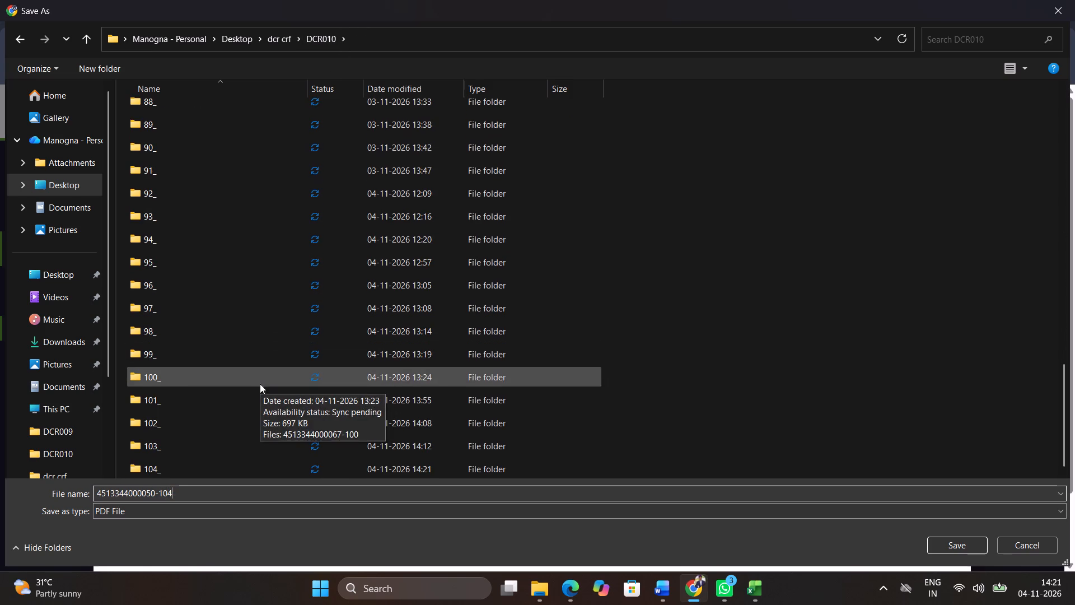
scroll(255, 374, down, 4)
triple_click(246, 464)
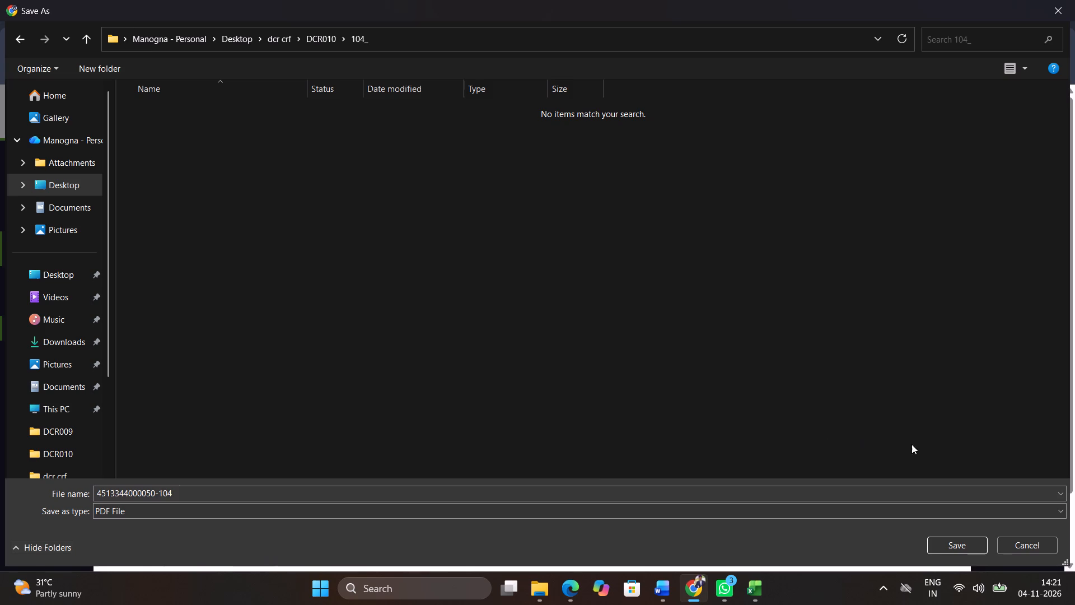
click(959, 542)
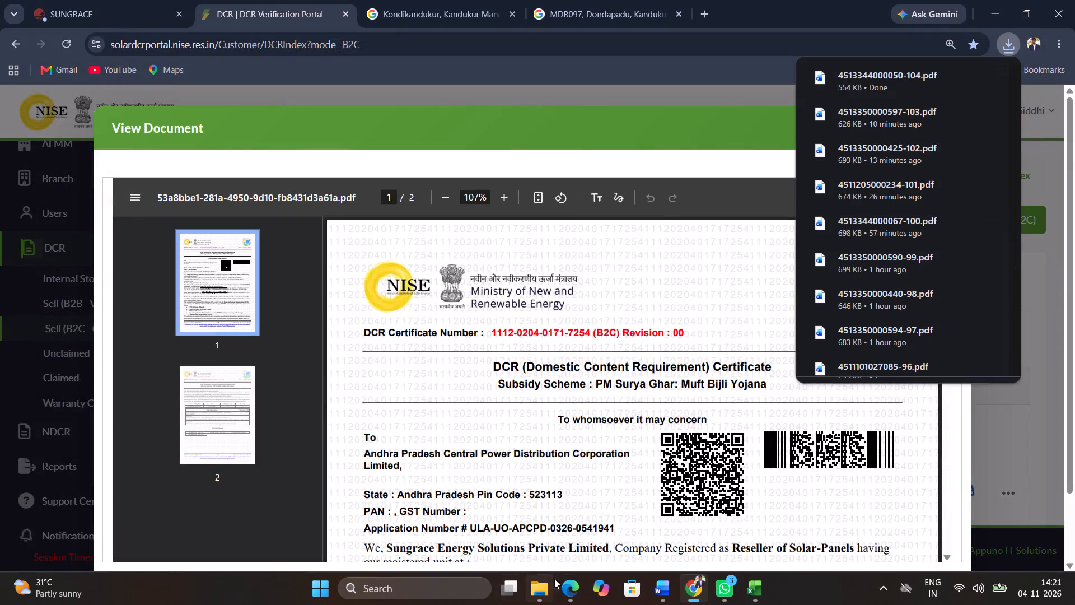
Return to SUNGRACE, close Quick Copy Details, and open the installation's Project Stage update form.
click(105, 0)
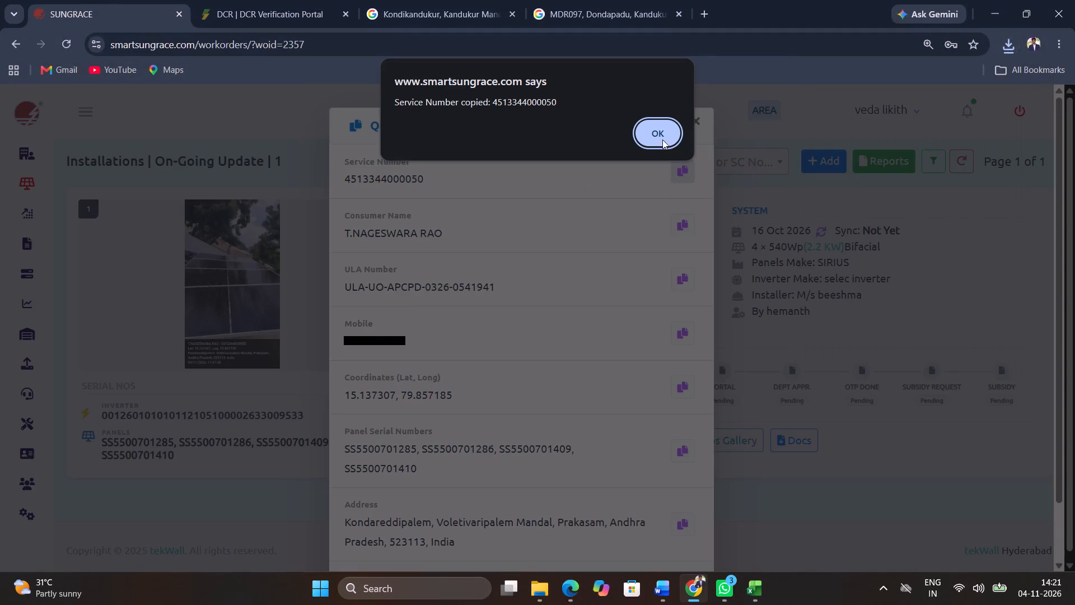
click(660, 135)
click(688, 119)
click(604, 440)
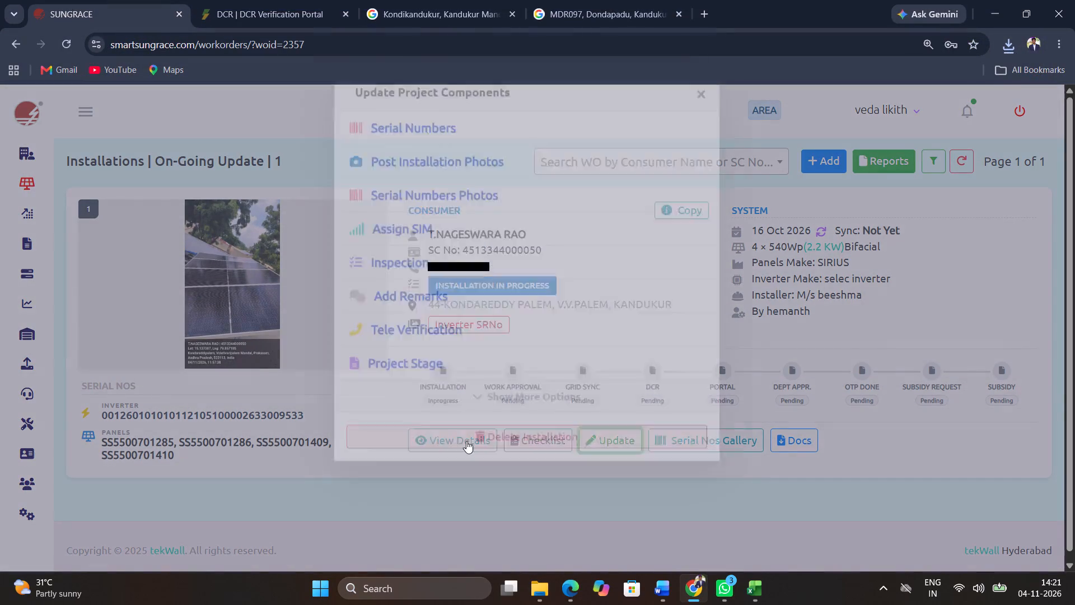
click(423, 386)
Choose the saved certificate PDF ending in -104 from DCR010's 104_ folder for the Dcr upload.
scroll(422, 386, down, 6)
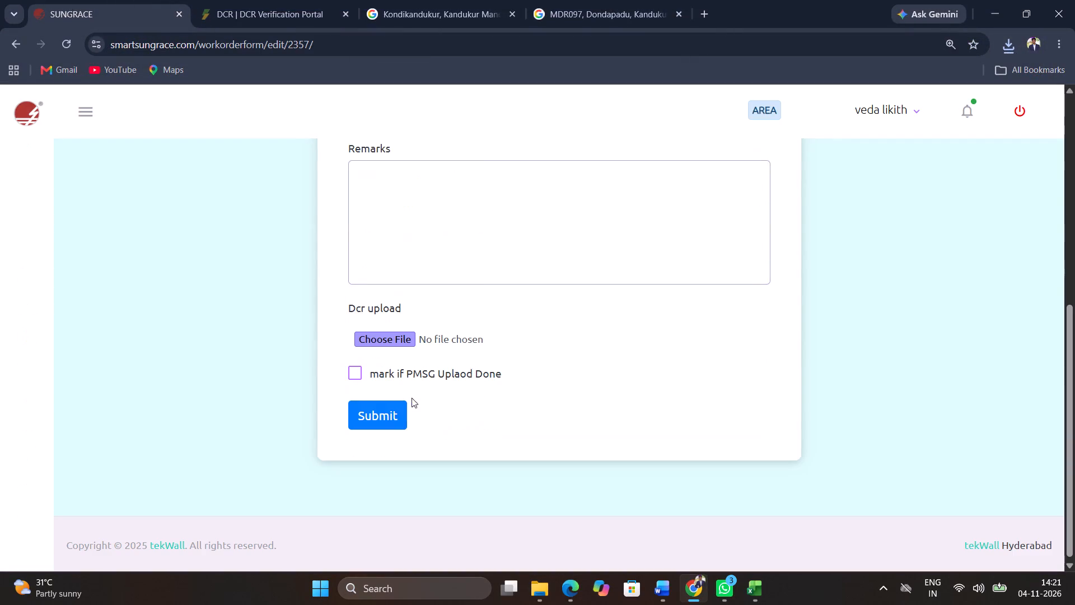
click(403, 335)
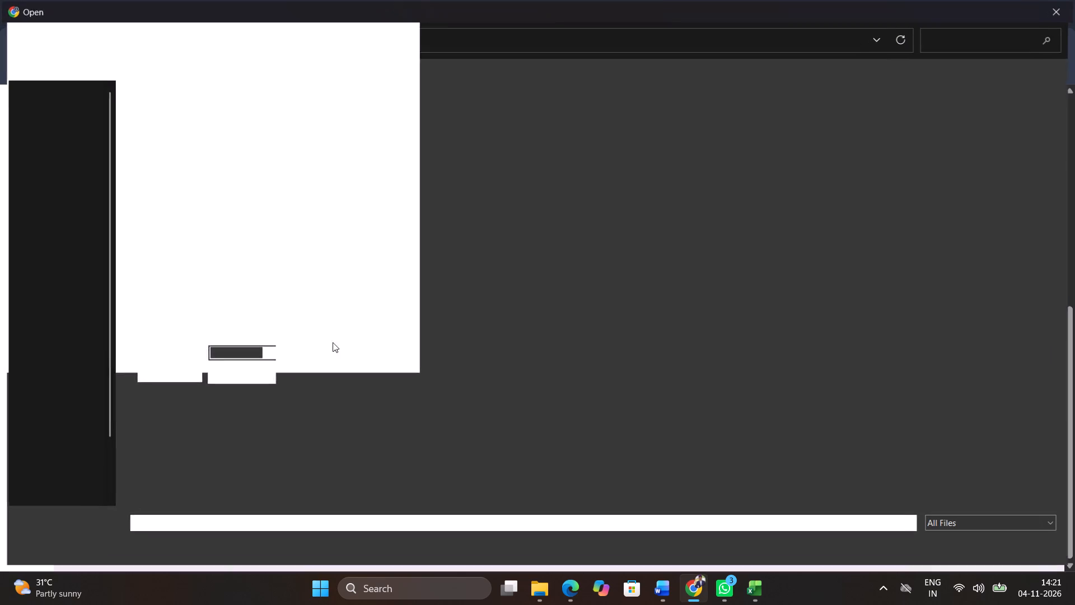
click(319, 36)
scroll(295, 403, down, 3)
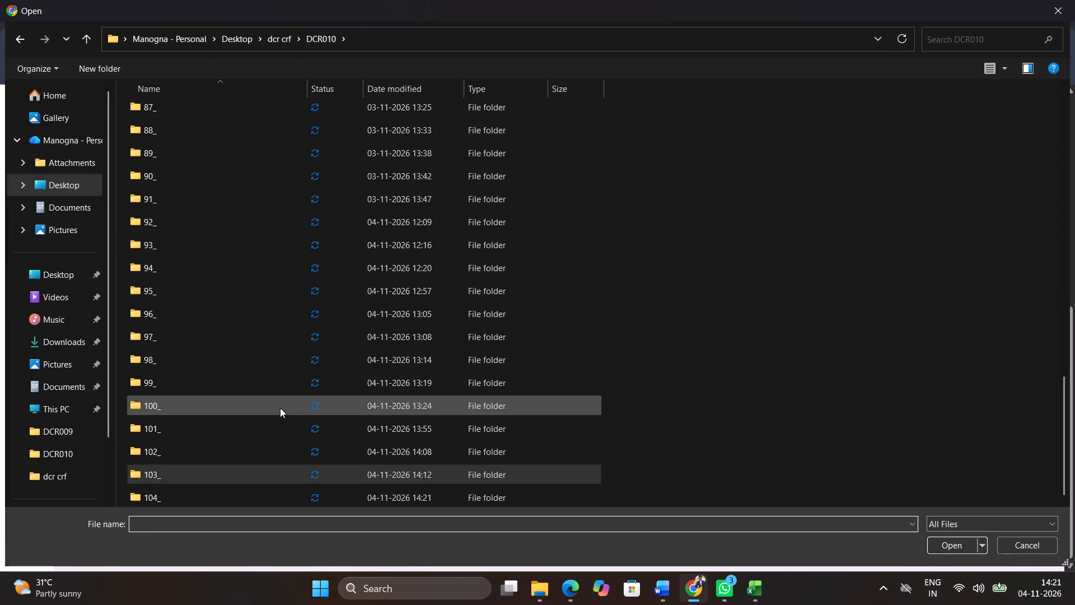
scroll(280, 408, down, 1)
double_click(249, 490)
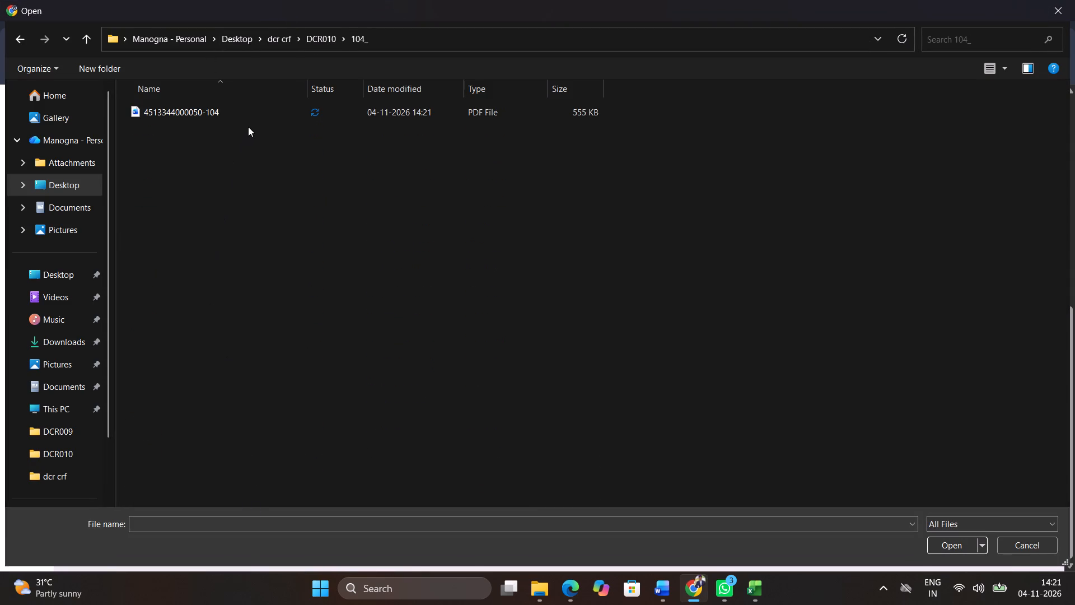
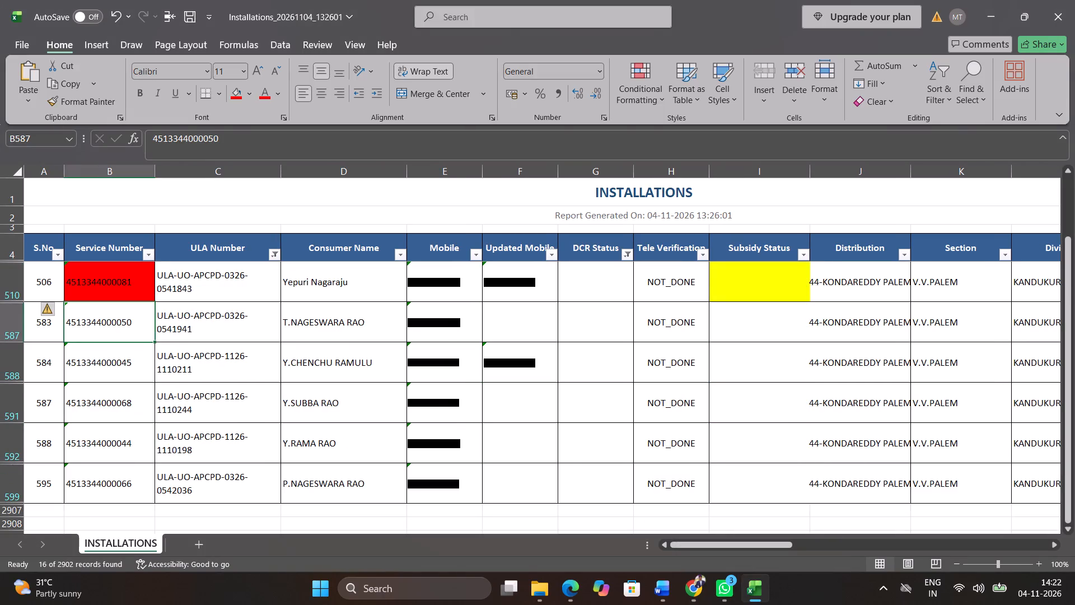
Fill the service number cell of the S.No 583 row with yellow.
click(245, 92)
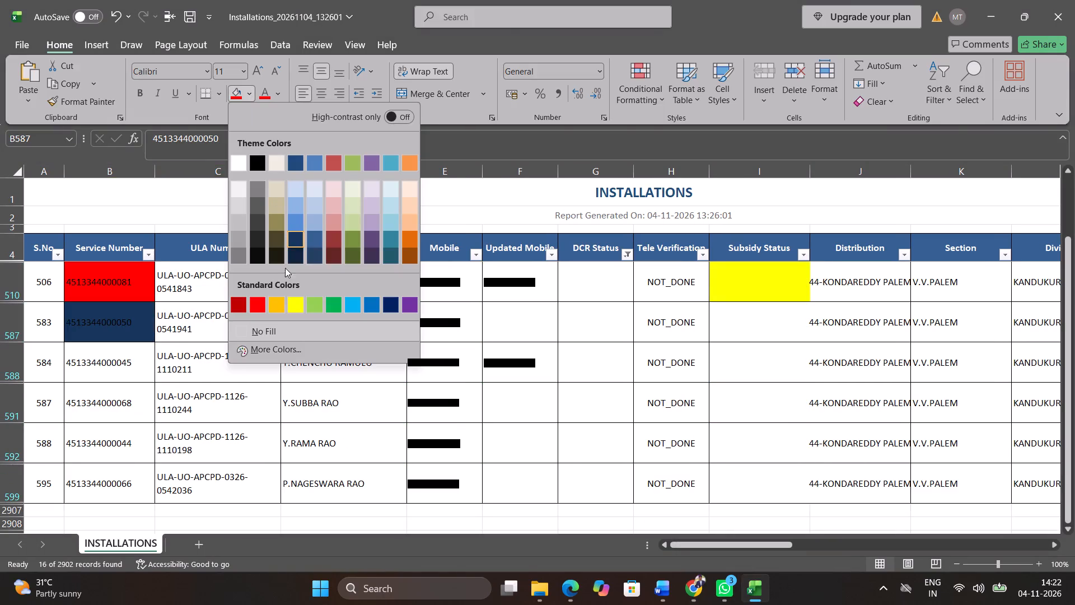
click(292, 300)
Copy the service number from the S.No 584 row and look up that installation in SUNGRACE in the browser.
key(Down)
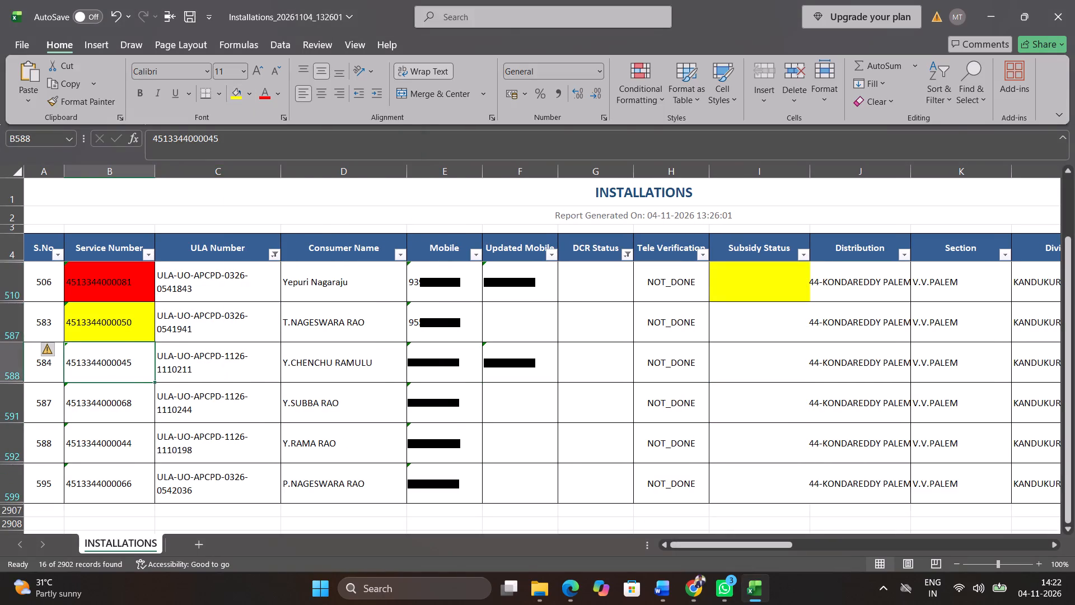
key(ctrl+c)
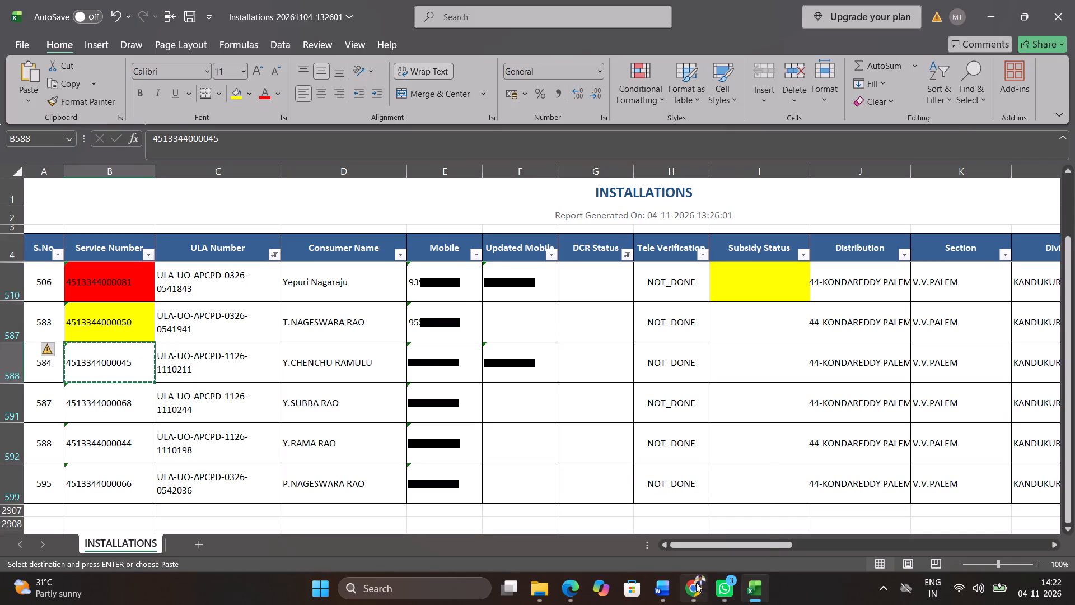
click(697, 538)
click(638, 157)
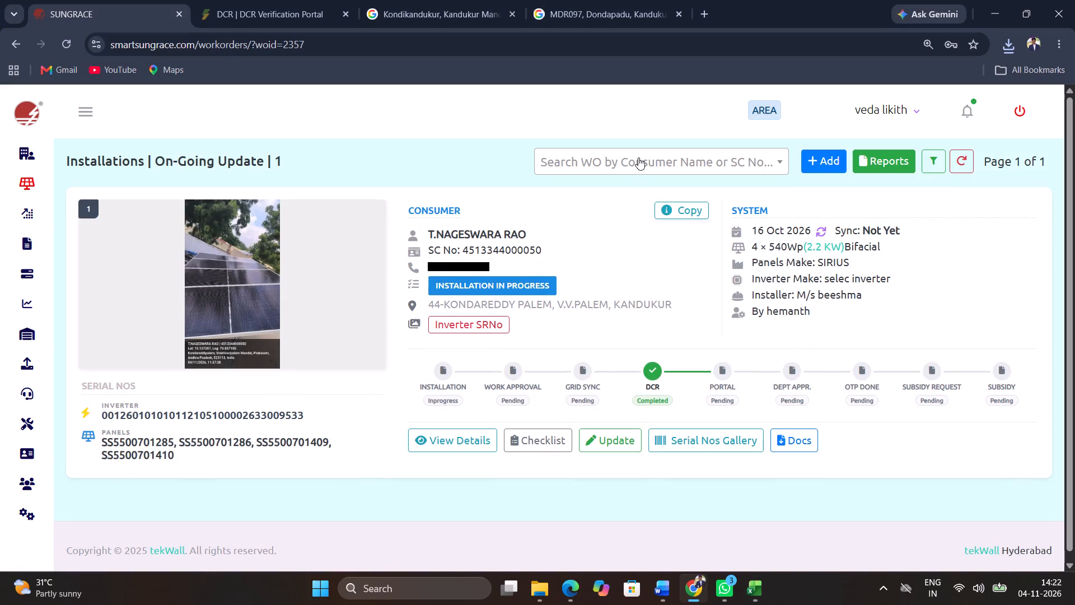
key(ctrl+v)
key(Return)
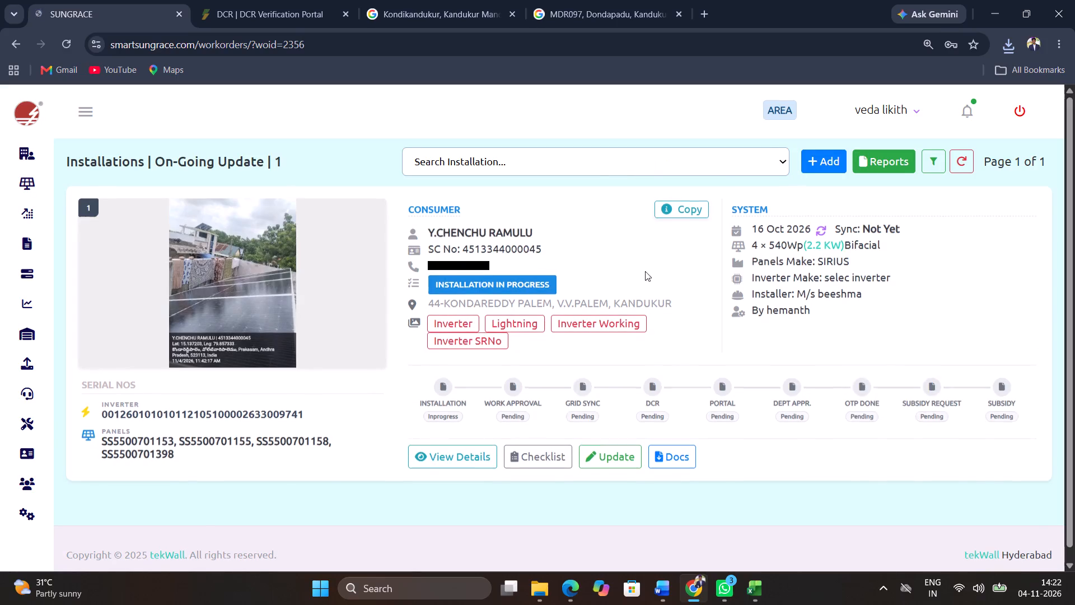
Copy the ULA number from Quick Copy Details and enter it as Consumer Application Number in a new B2C issue form on the DCR portal.
click(677, 207)
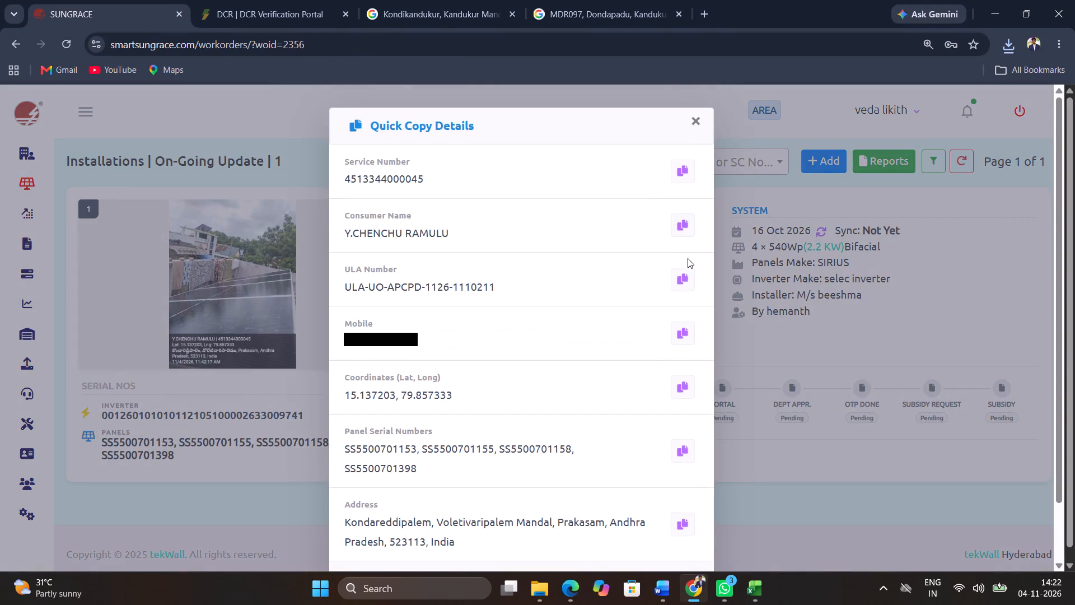
click(688, 275)
click(303, 0)
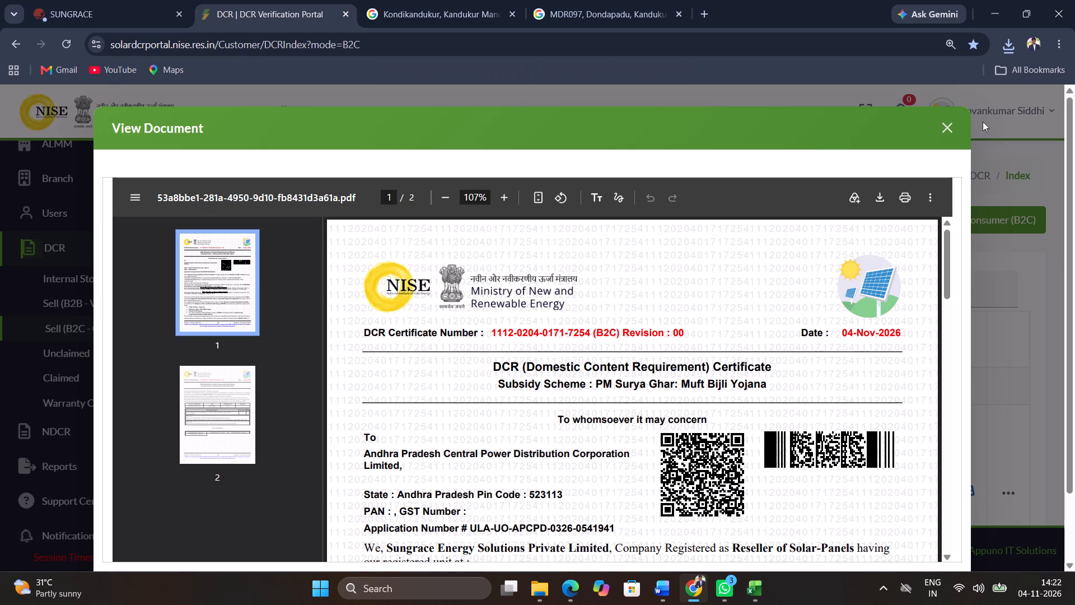
click(942, 127)
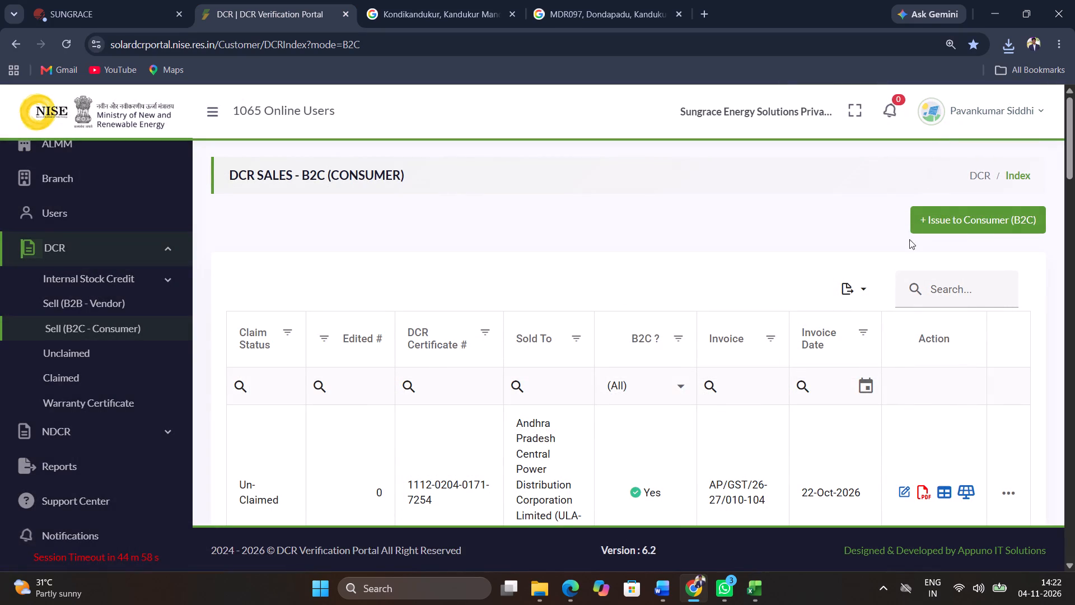
click(936, 216)
click(586, 319)
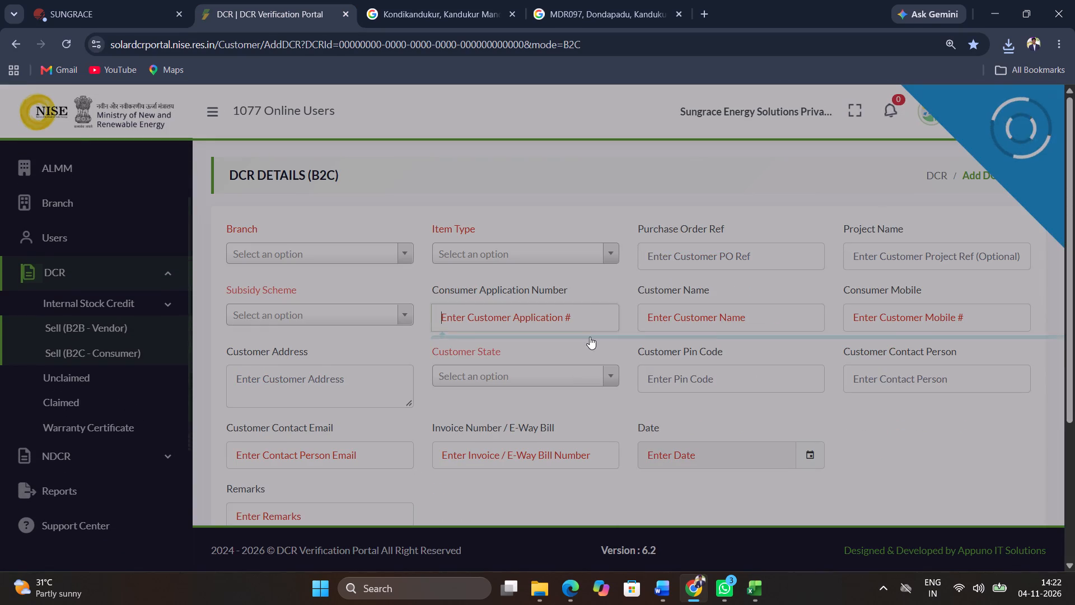
key(ctrl+v)
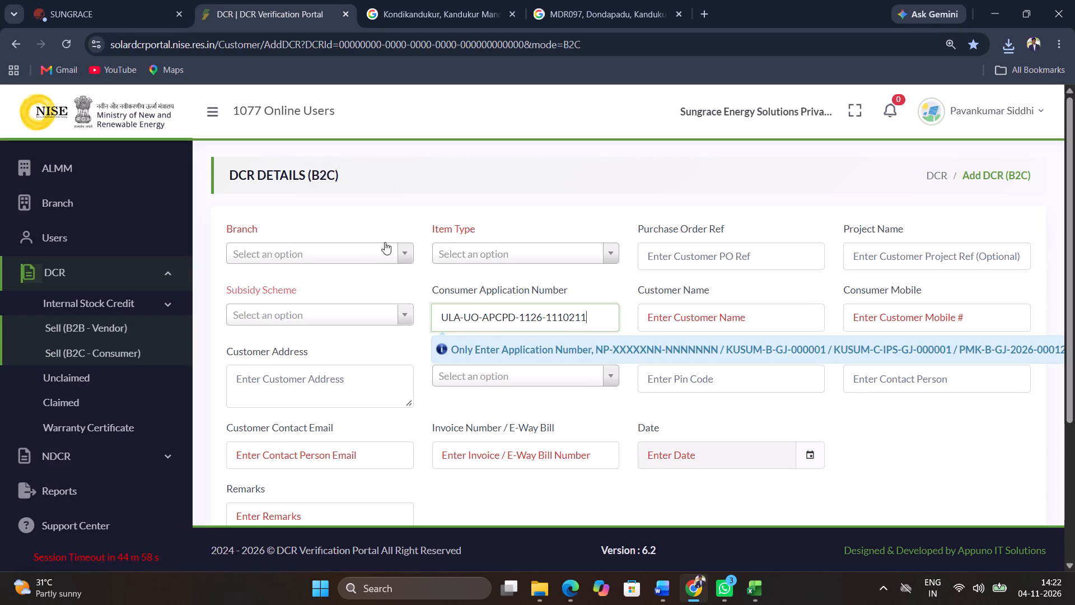
Set the branch to the Andhra Pradesh 2/06 entry, the subsidy scheme to PM Surya Ghar: Muft Bijli Yojana, and the item type to Solar Panels.
click(373, 242)
click(359, 253)
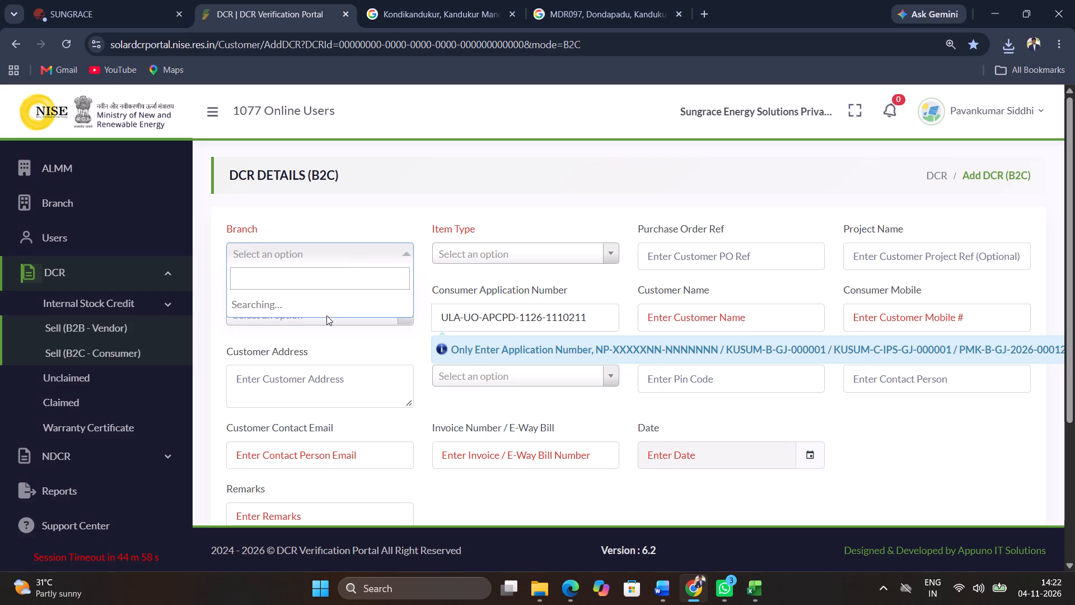
click(324, 333)
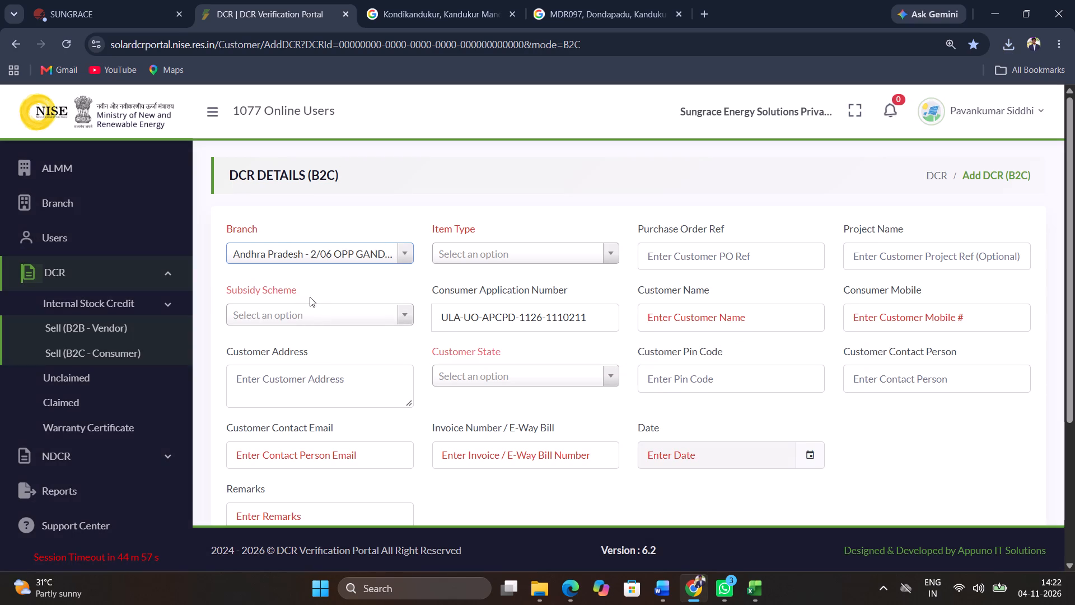
click(303, 315)
click(338, 428)
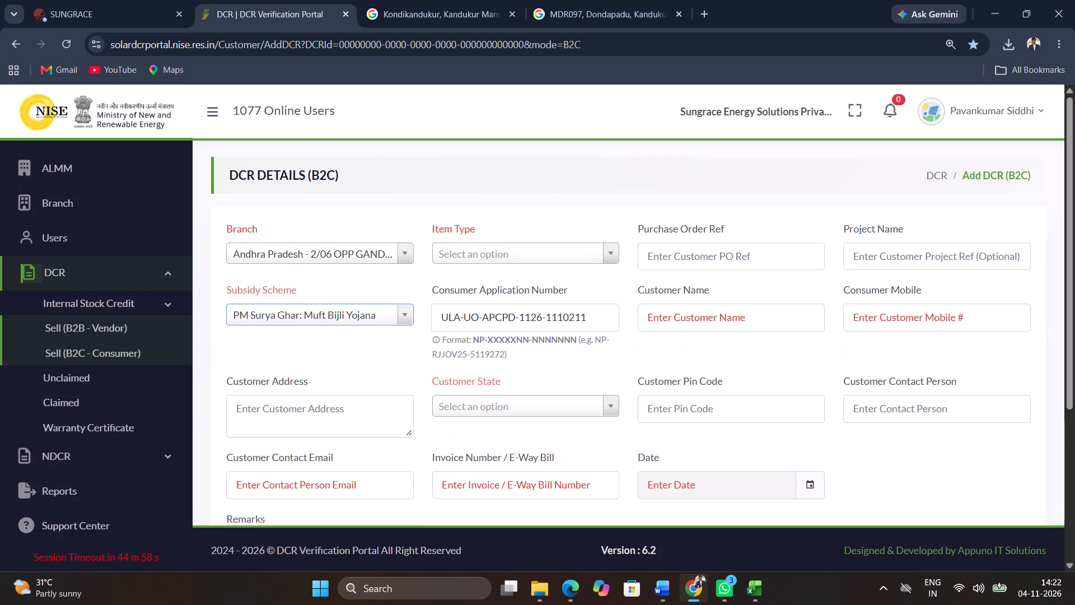
click(470, 260)
click(472, 296)
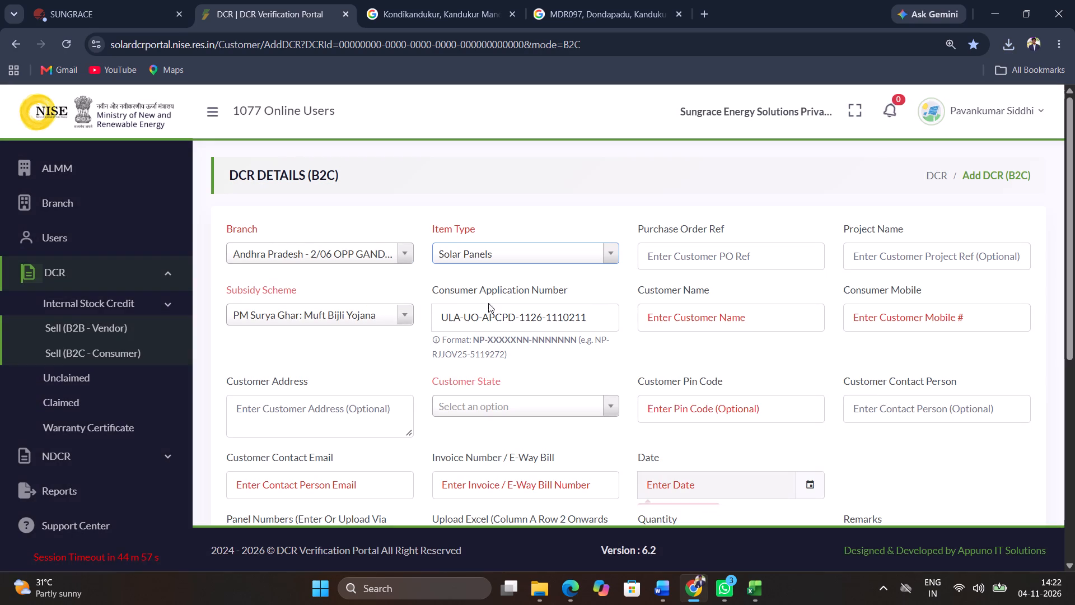
Copy Andhra Pradesh Central Power Distribution Corporation Limited from the Word details document into the DCR form's Customer Name.
click(732, 324)
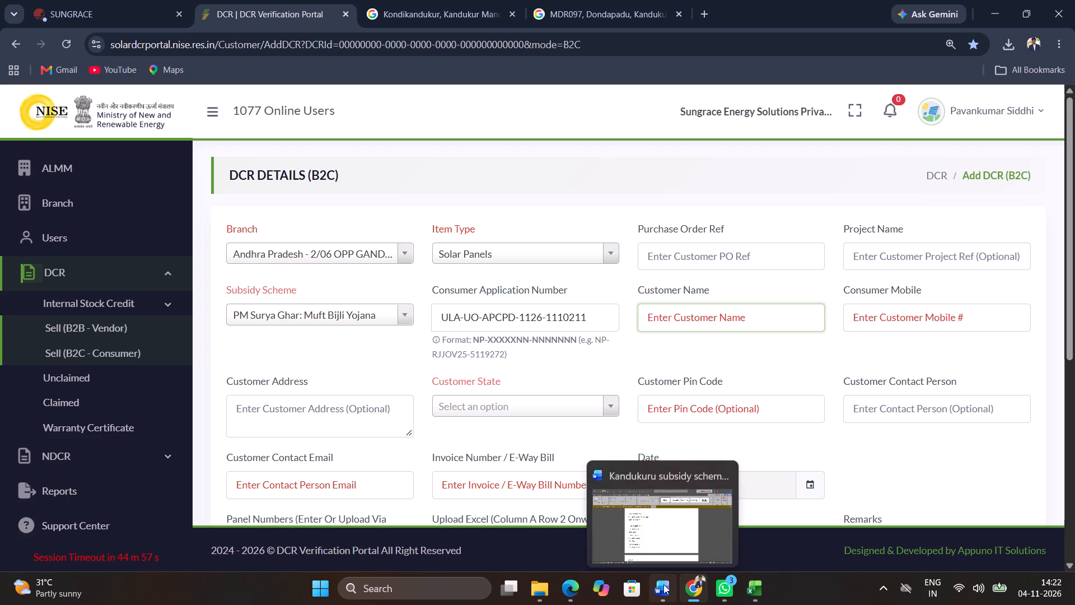
click(651, 540)
scroll(427, 405, up, 13)
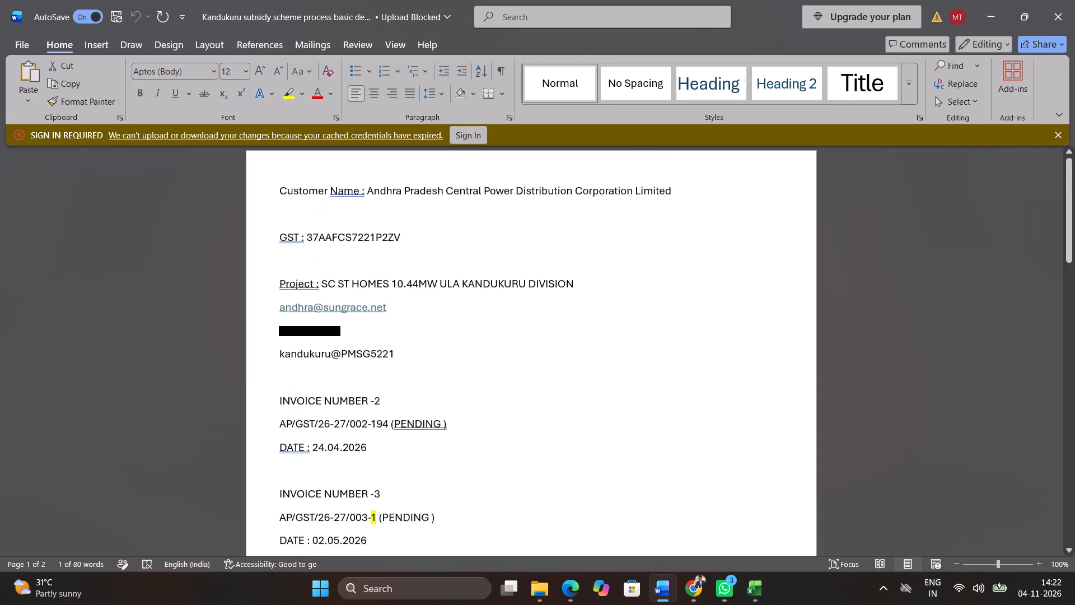
scroll(427, 406, up, 4)
drag(372, 198, 466, 204)
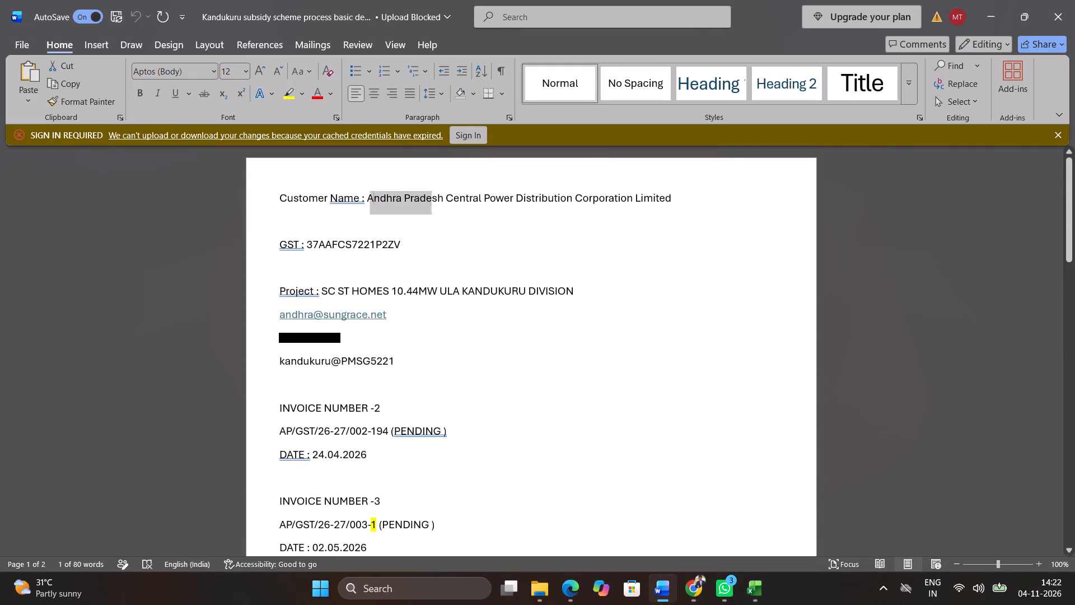
drag(466, 204, 726, 204)
click(726, 204)
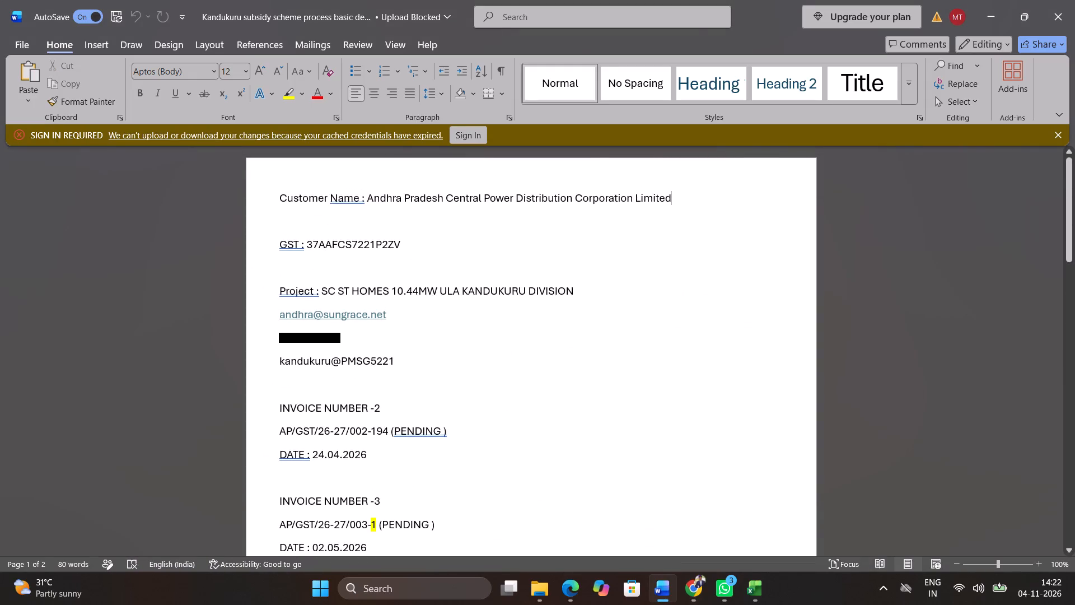
drag(367, 196, 689, 202)
click(689, 202)
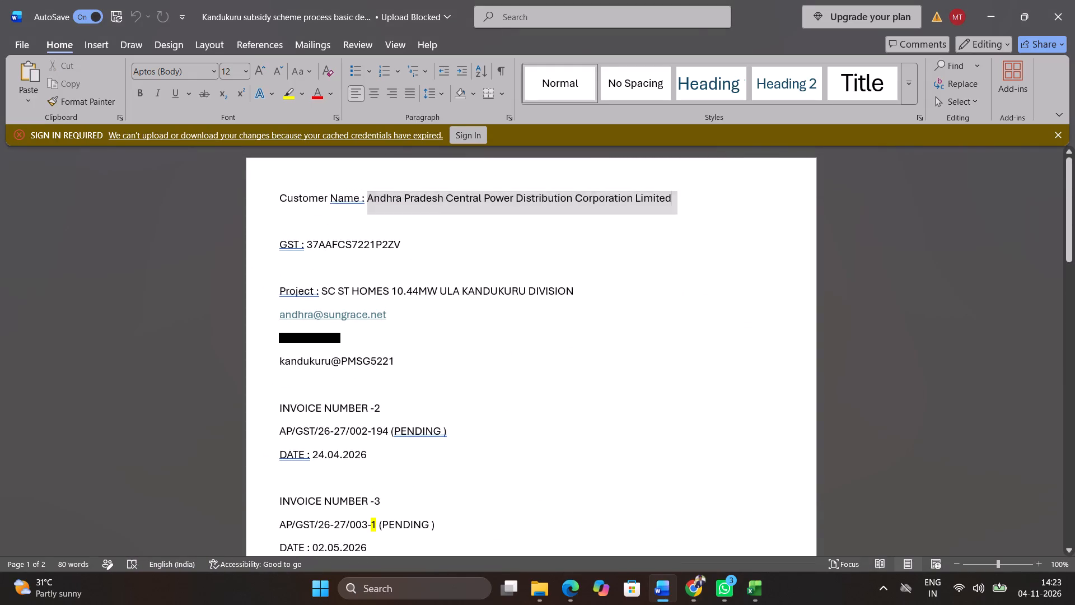
drag(676, 203, 396, 213)
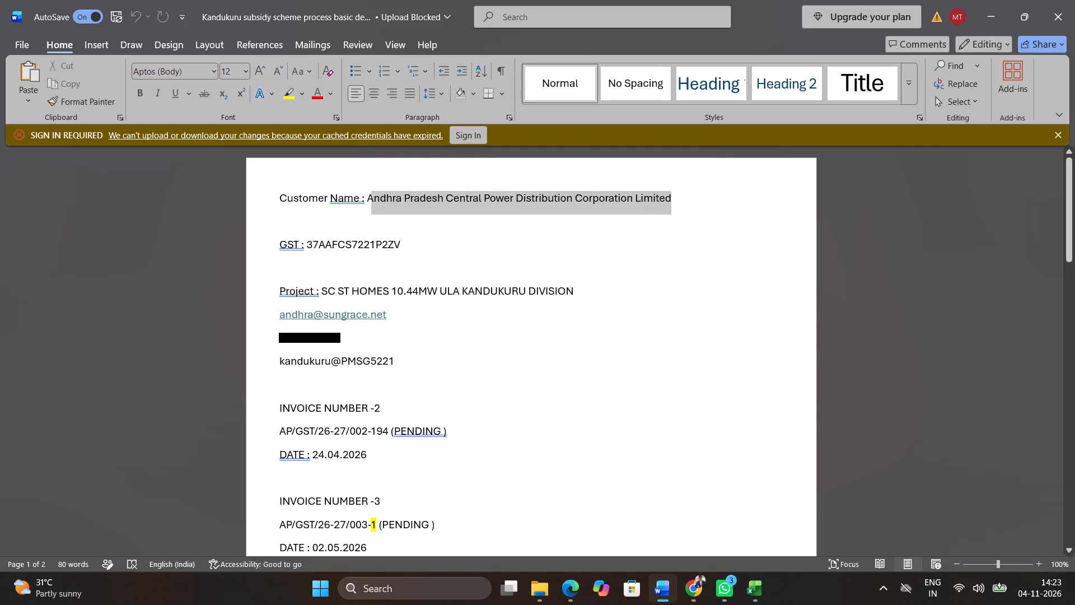
drag(396, 213, 389, 213)
key(ctrl+c)
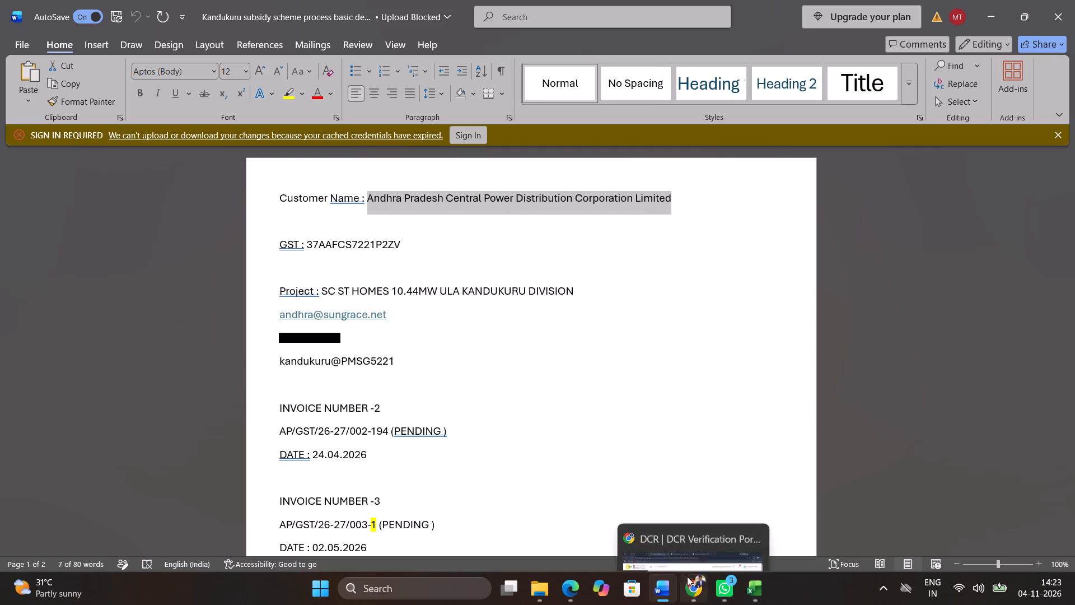
click(681, 518)
key(ctrl+v)
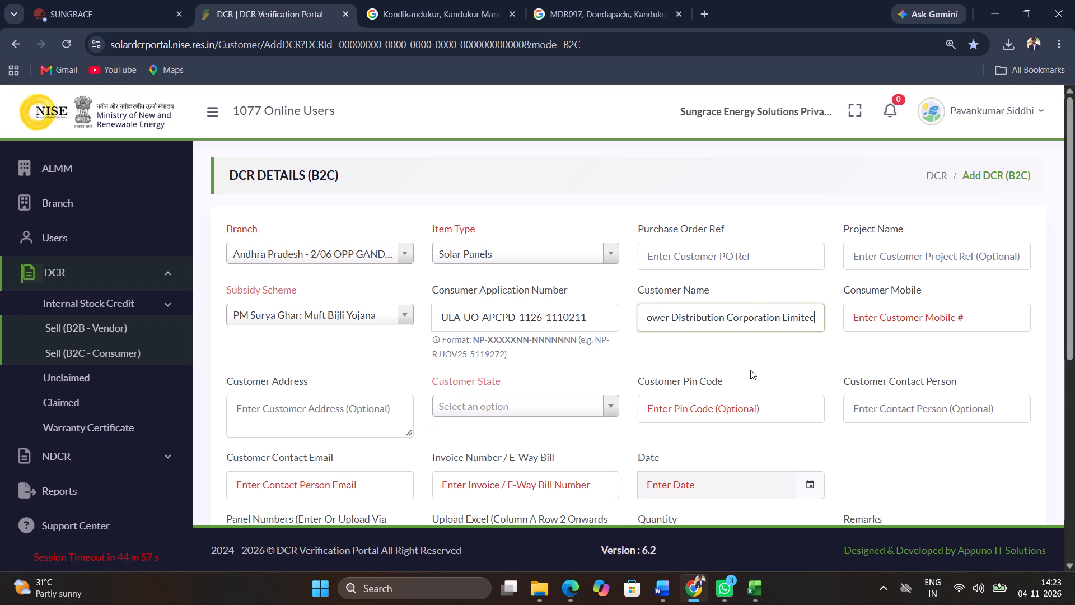
Copy SC ST HOMES 10.44MW ULA KANDUKURU DIVISION from the Word document into the DCR form's Project Name.
click(892, 261)
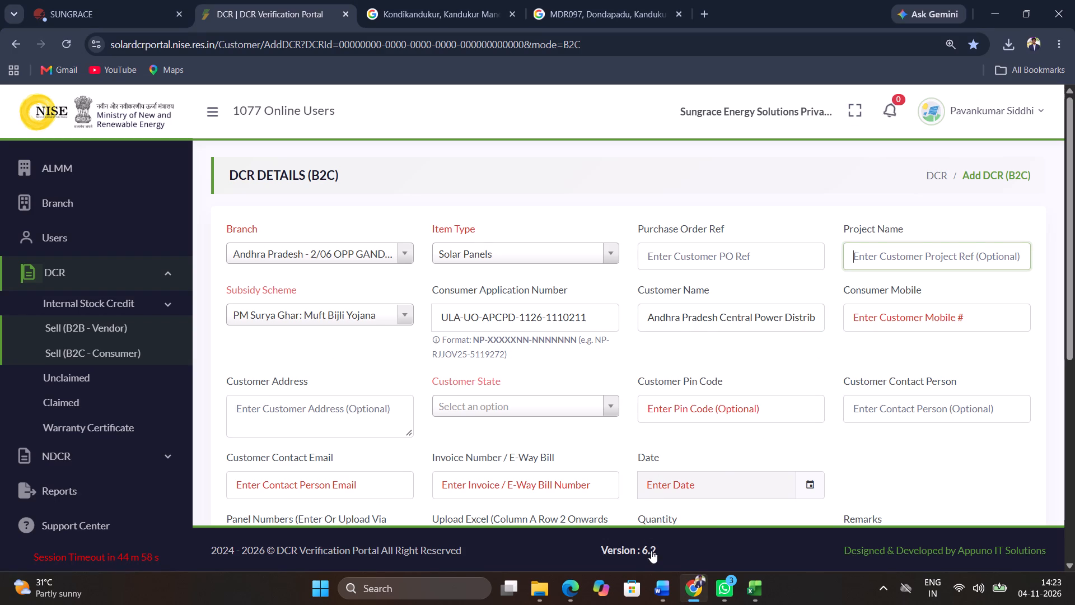
click(701, 507)
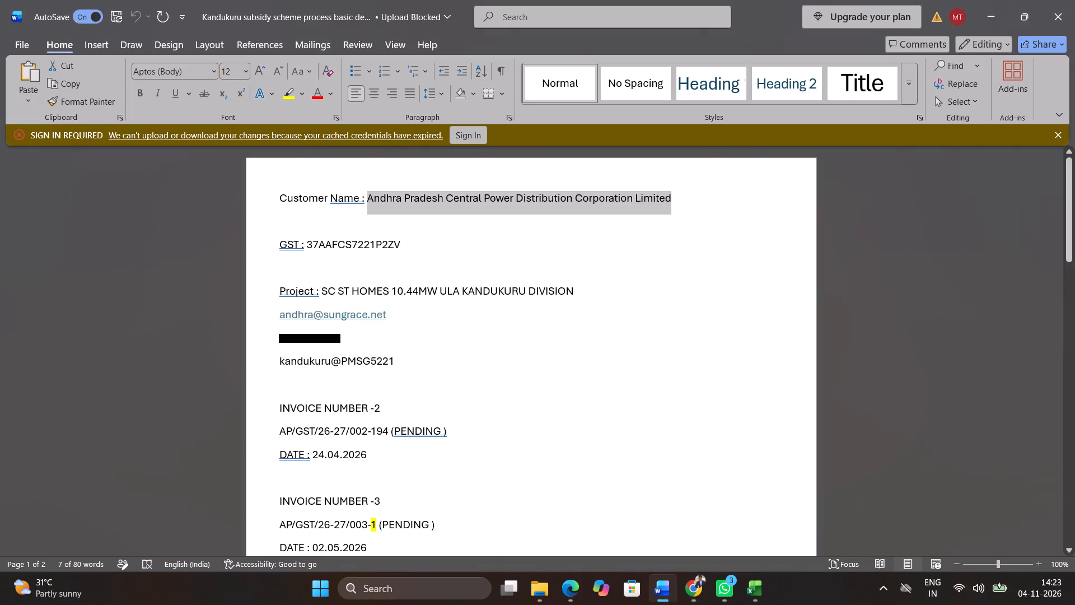
drag(332, 292, 674, 296)
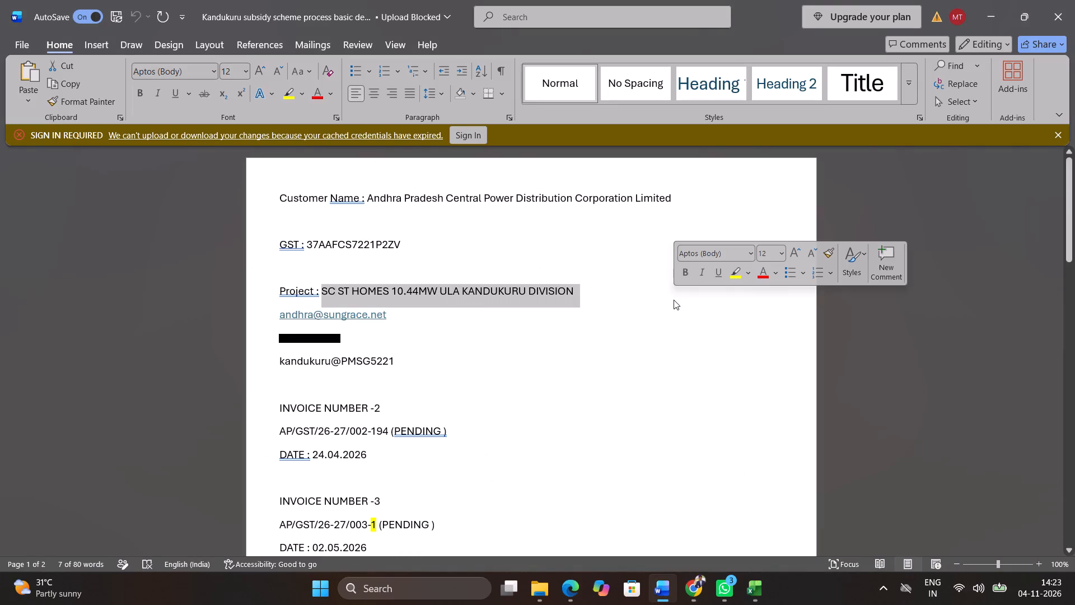
key(ctrl+c)
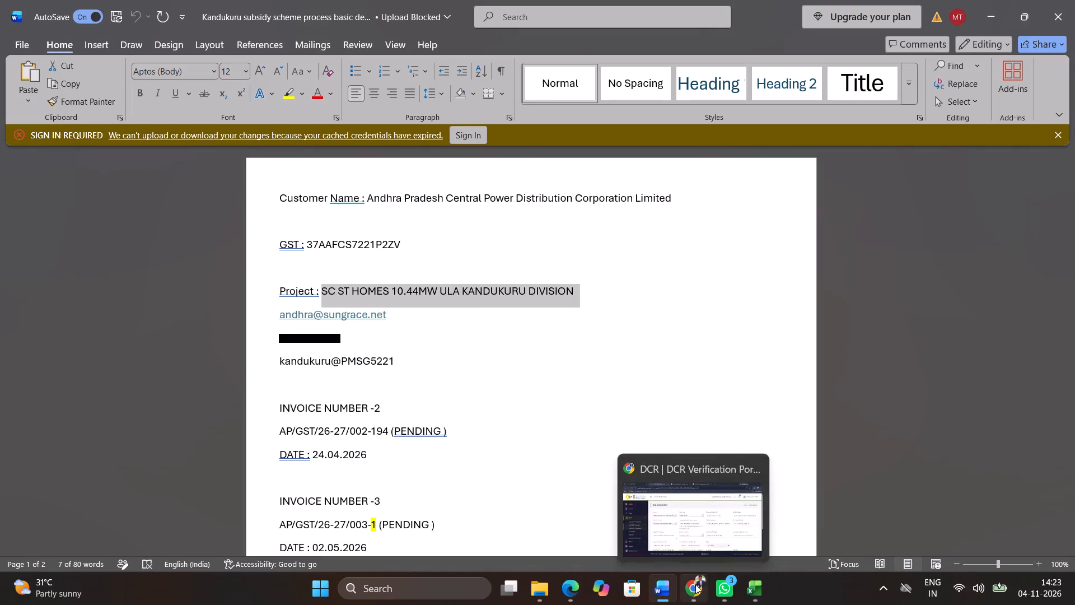
click(676, 509)
key(ctrl+v)
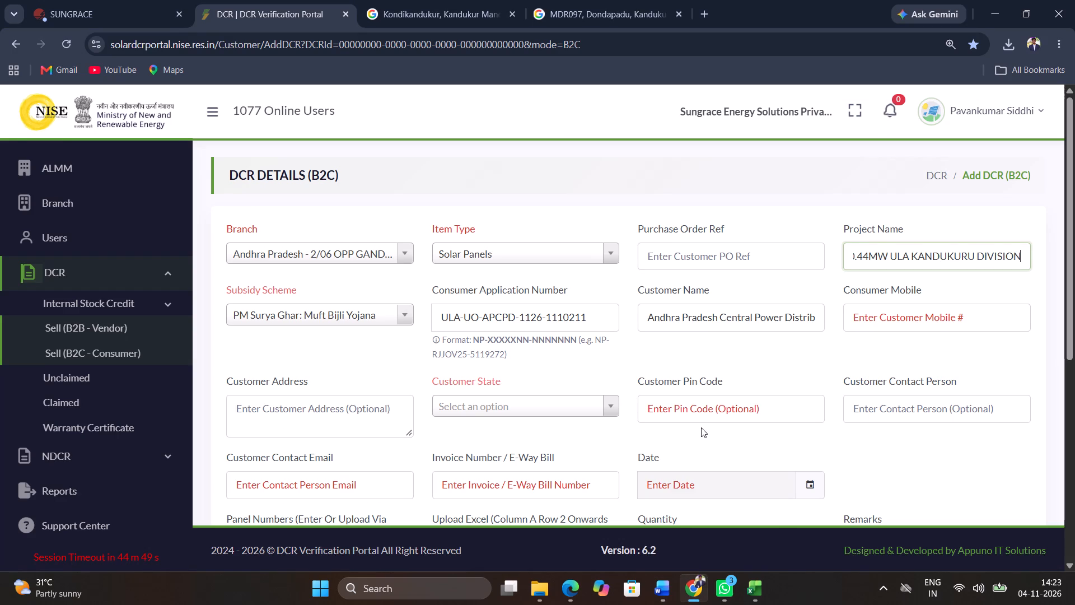
Activate the Consumer Mobile field of the DCR form for entry.
scroll(658, 286, down, 2)
click(904, 178)
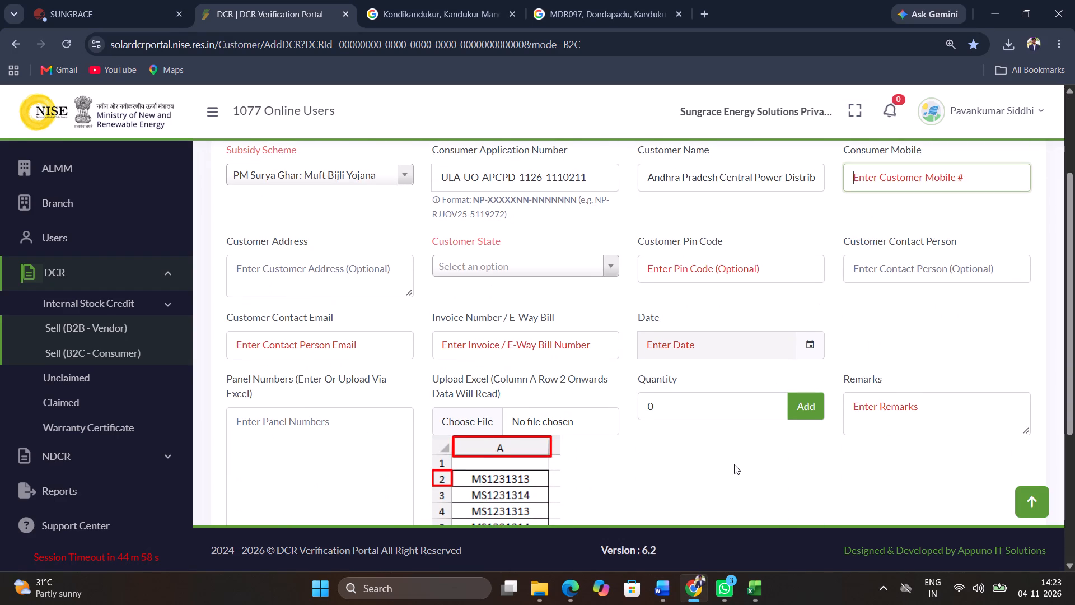
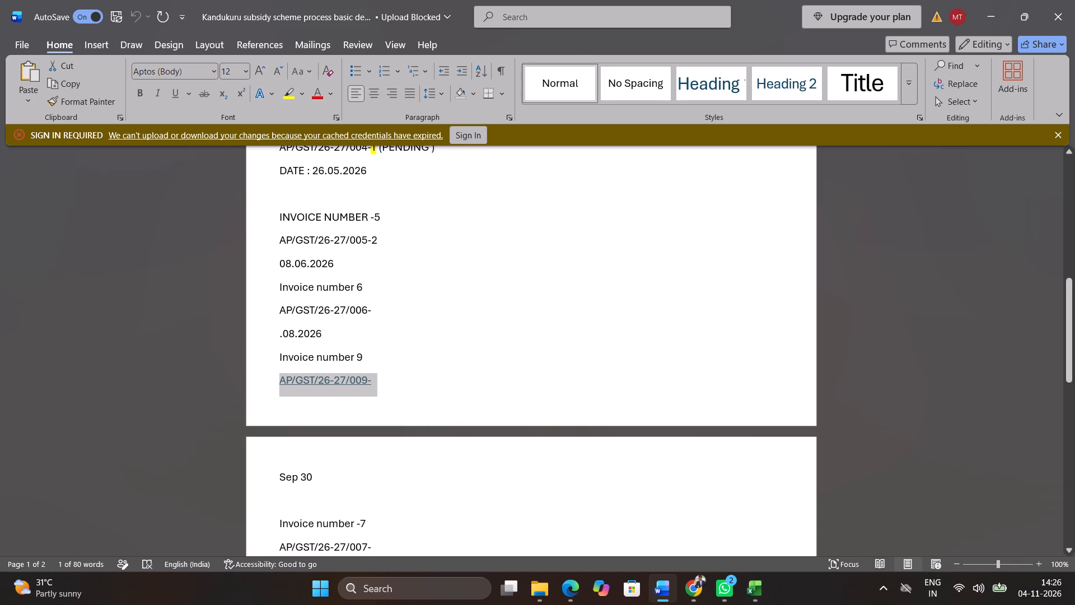
click(697, 531)
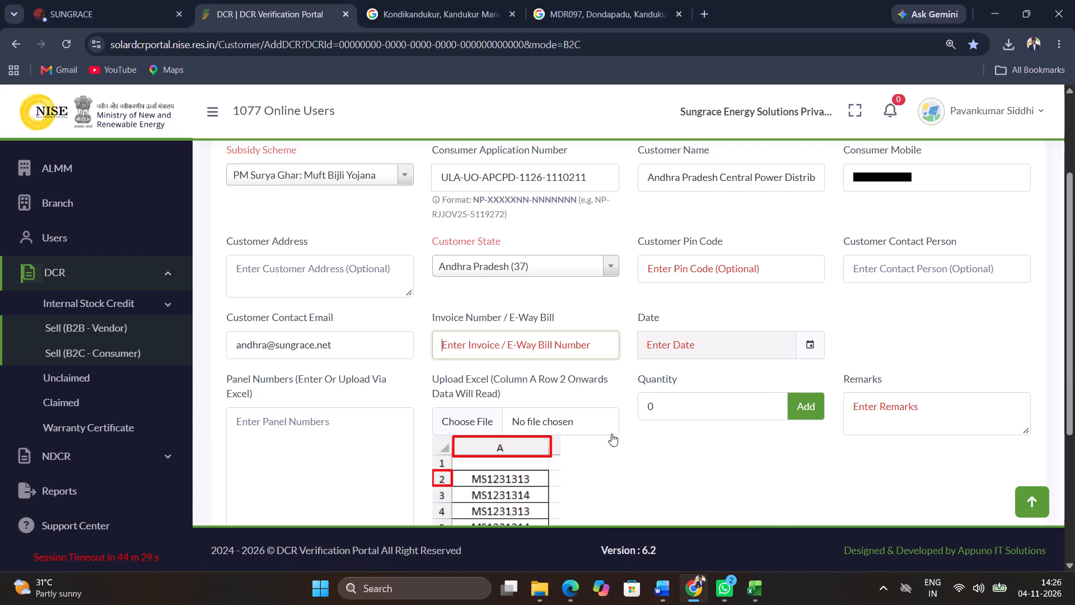
key(ctrl+v)
key(Left)
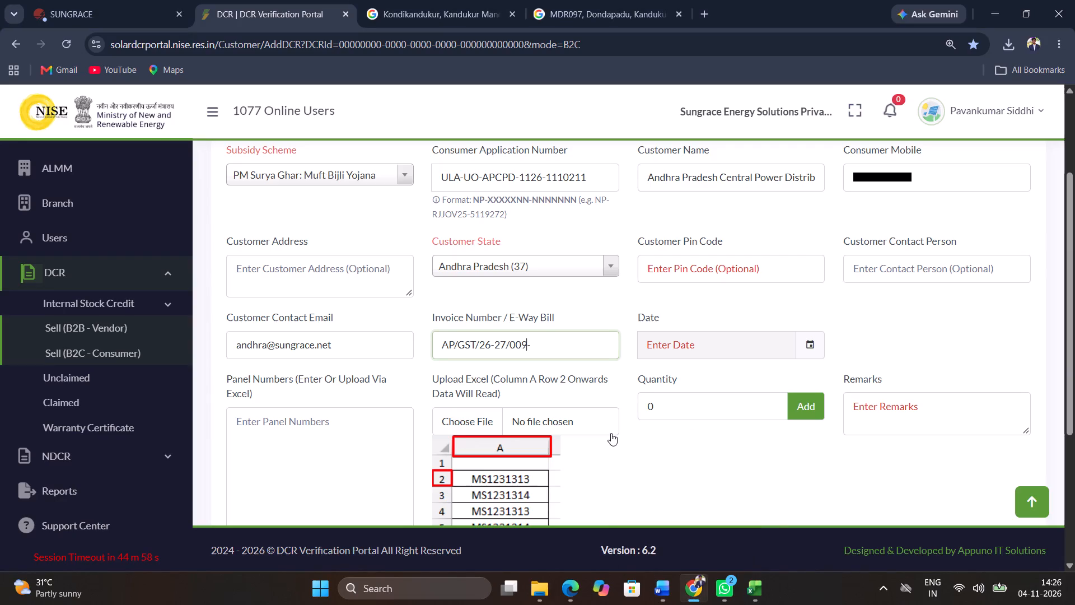
key(BackSpace)
key(BackSpace)
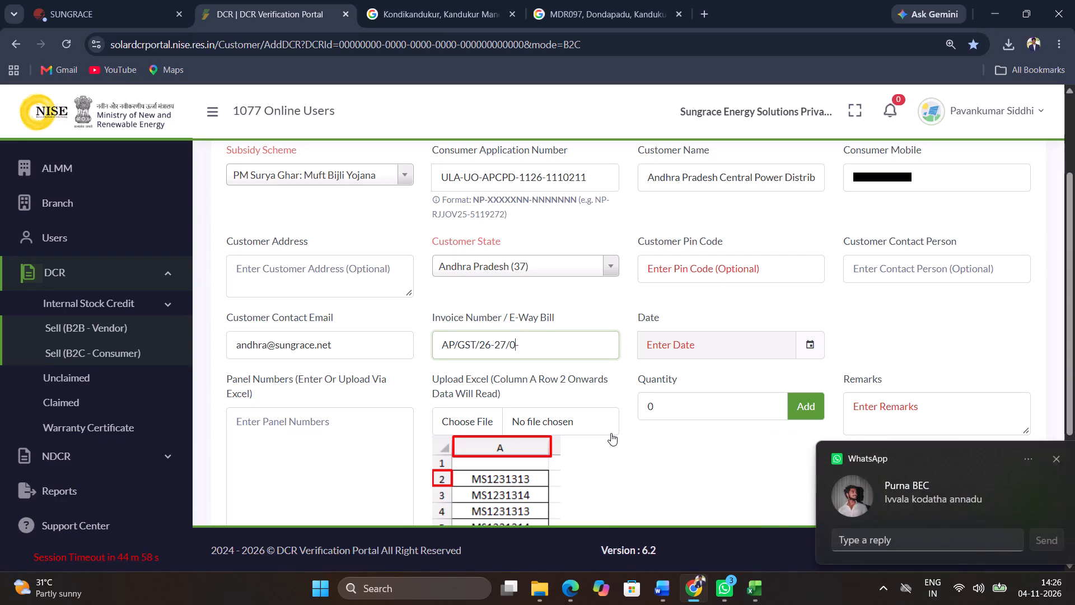
text(10)
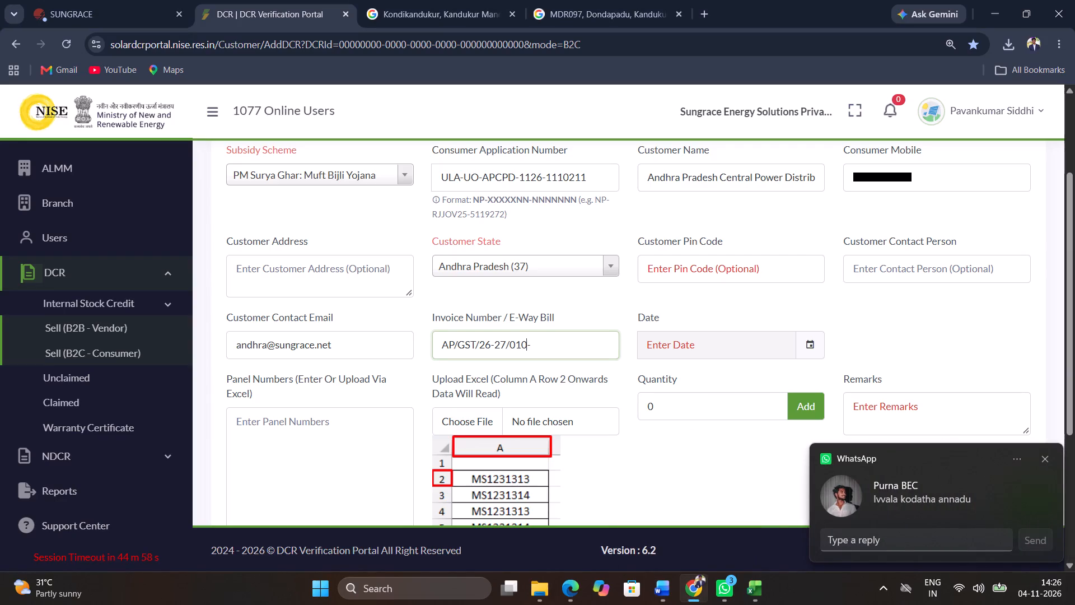
key(Right)
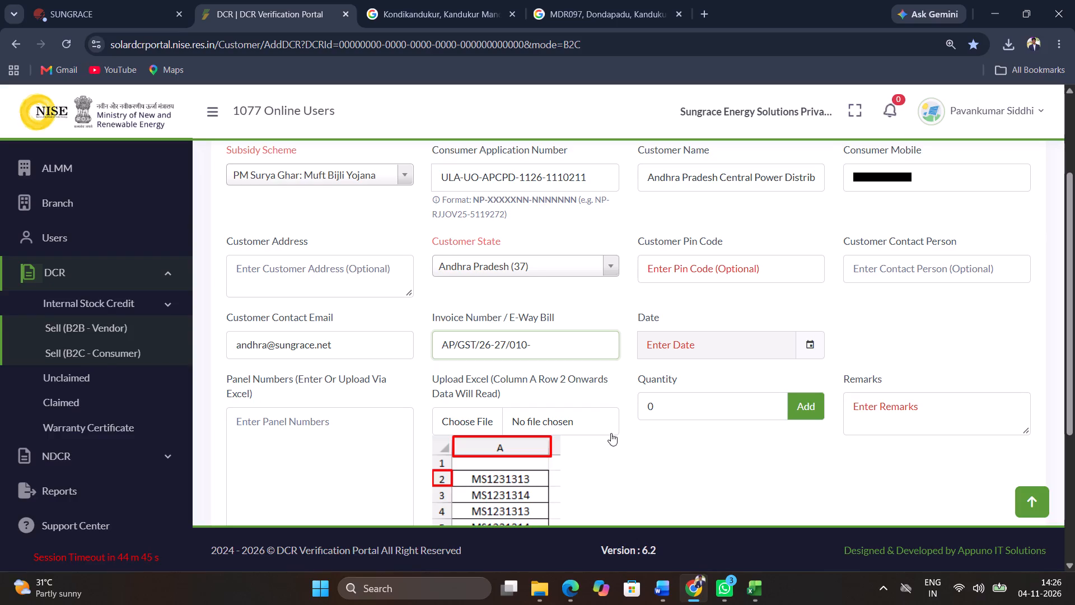
text(105)
Set the invoice date to 22-Oct-2026.
click(741, 347)
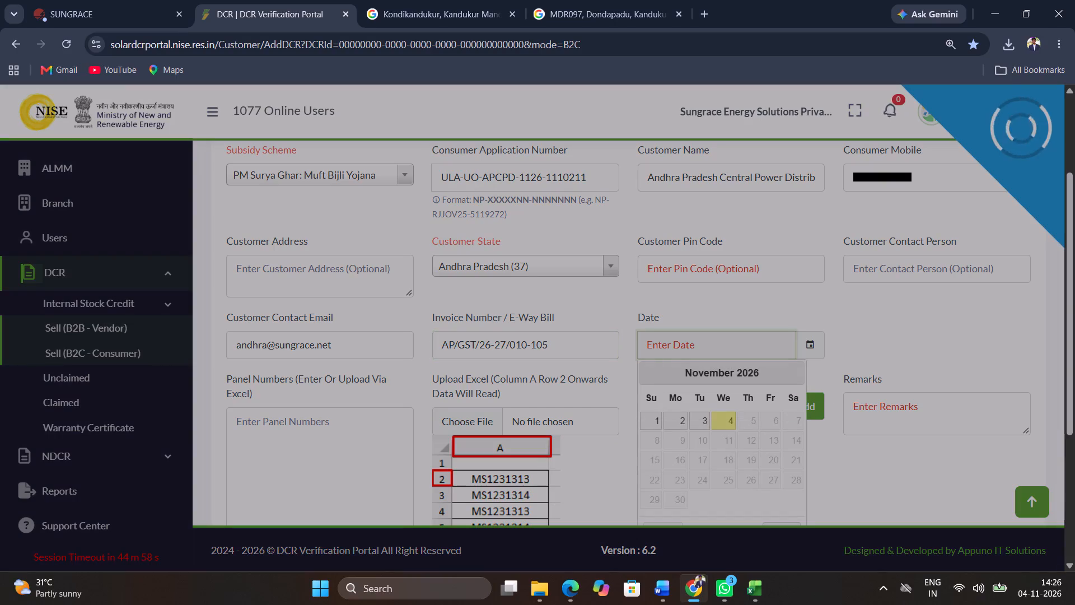
click(653, 374)
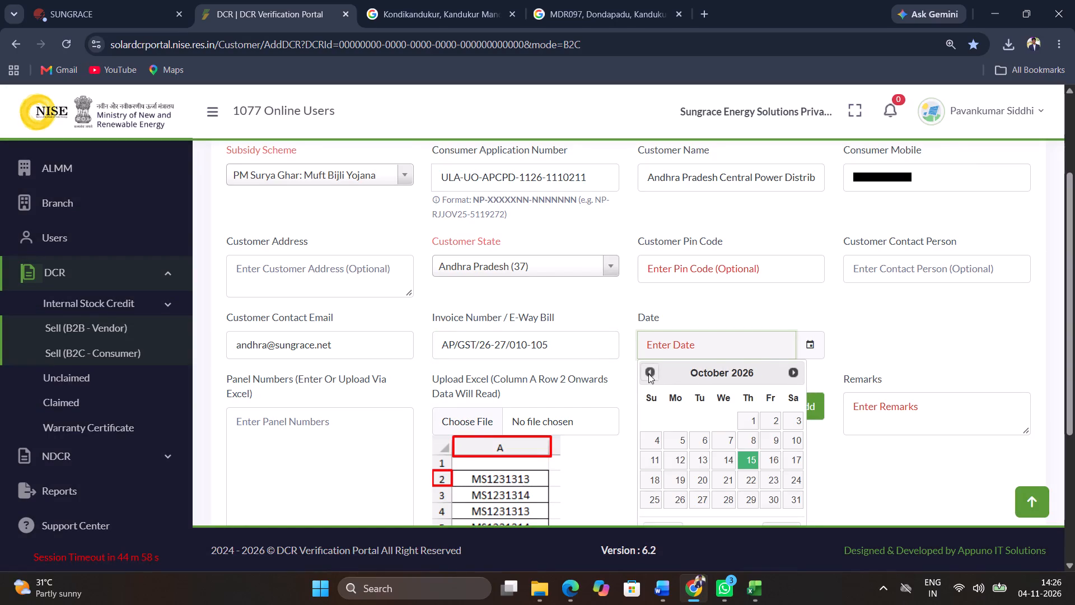
click(751, 477)
drag(332, 480, 337, 483)
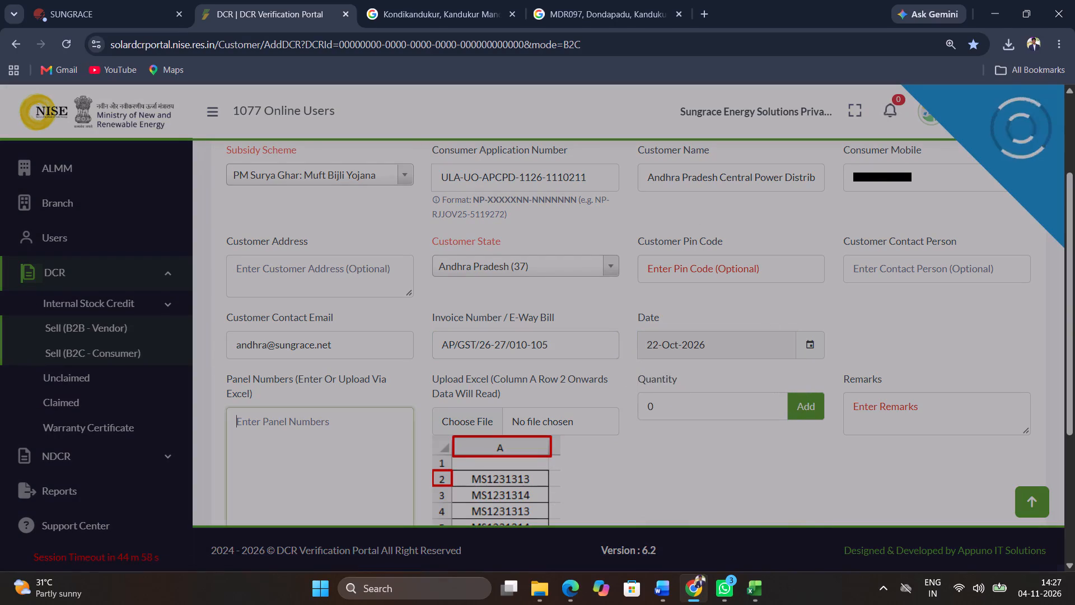
click(131, 0)
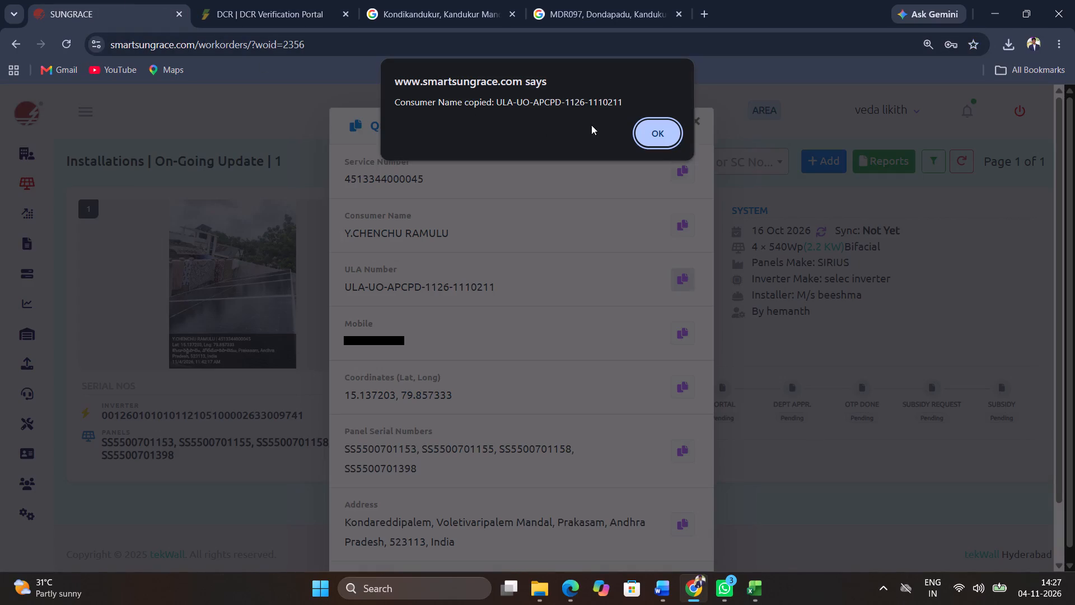
click(655, 134)
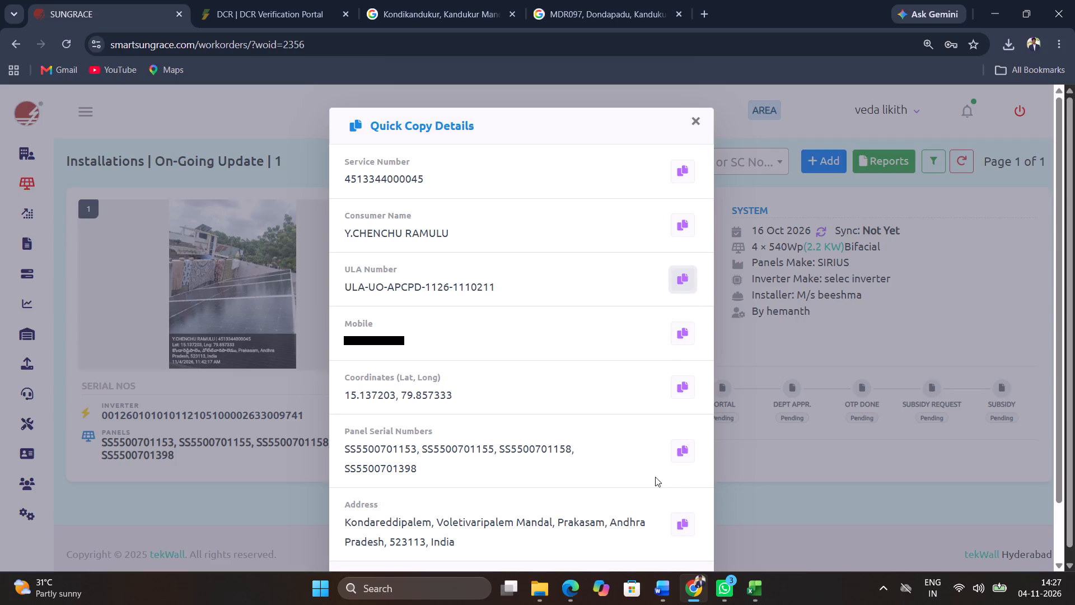
click(681, 457)
drag(195, 2, 207, 6)
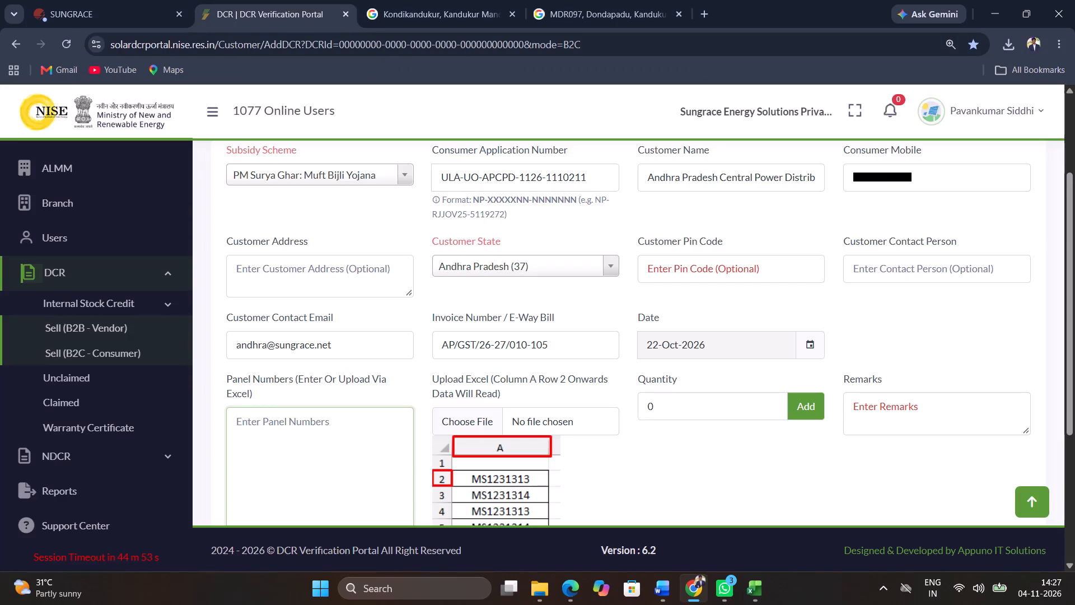
key(ctrl+v)
Put each of the four panel serial numbers on its own line, removing the separating commas and spaces.
key(Left)
key(Left)
key(Left)
key(Left)
key(Left)
key(Left)
key(Left)
key(Left)
key(Left)
key(Left)
key(Left)
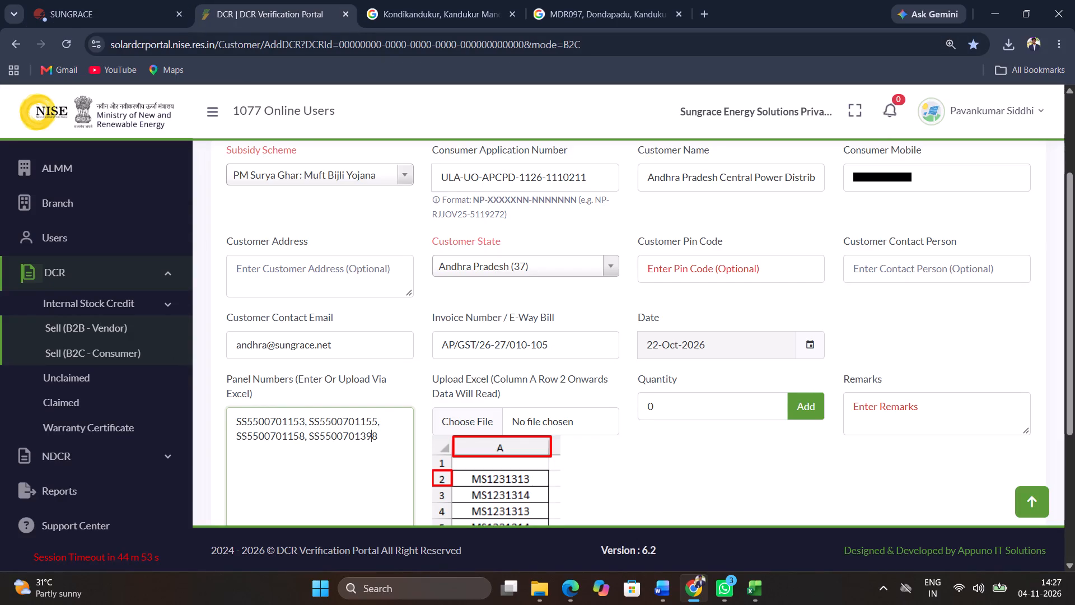
key(Left)
key(BackSpace)
key(BackSpace)
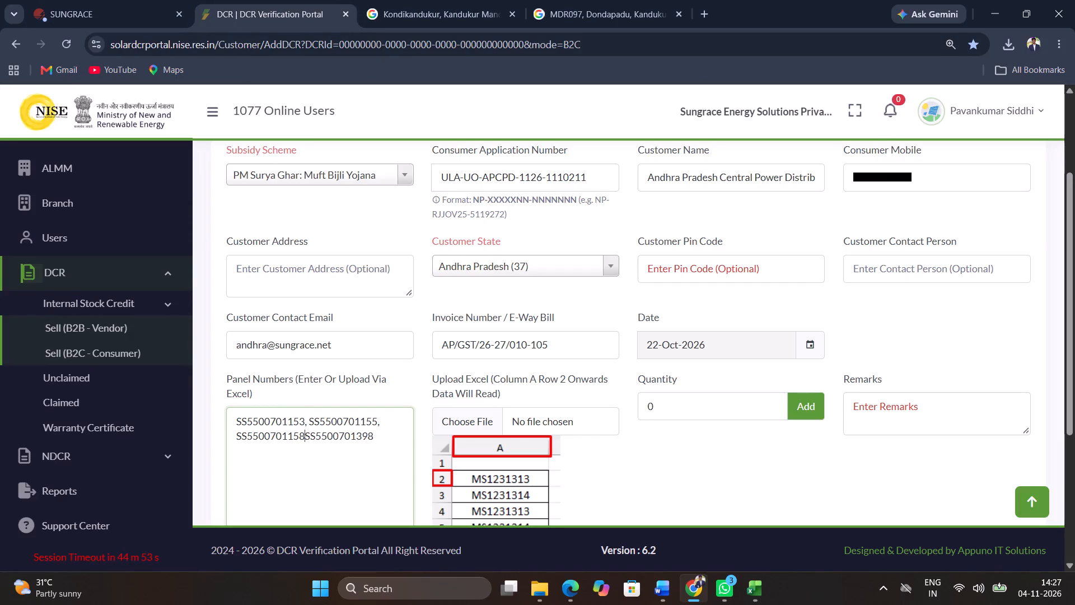
key(Return)
key(Up)
key(Up)
key(Up)
key(Up)
key(Up)
key(Right)
key(Right)
key(Right)
key(Right)
key(Right)
key(Right)
key(Right)
key(Right)
key(Right)
key(Right)
key(Right)
key(Right)
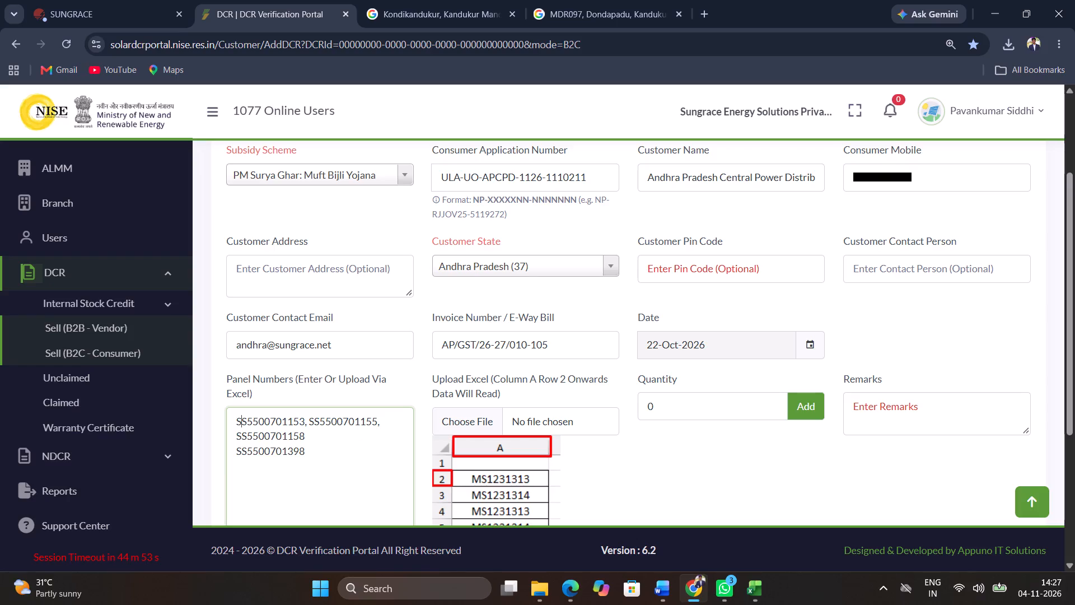
key(Right)
key(Right)
key(BackSpace)
key(BackSpace)
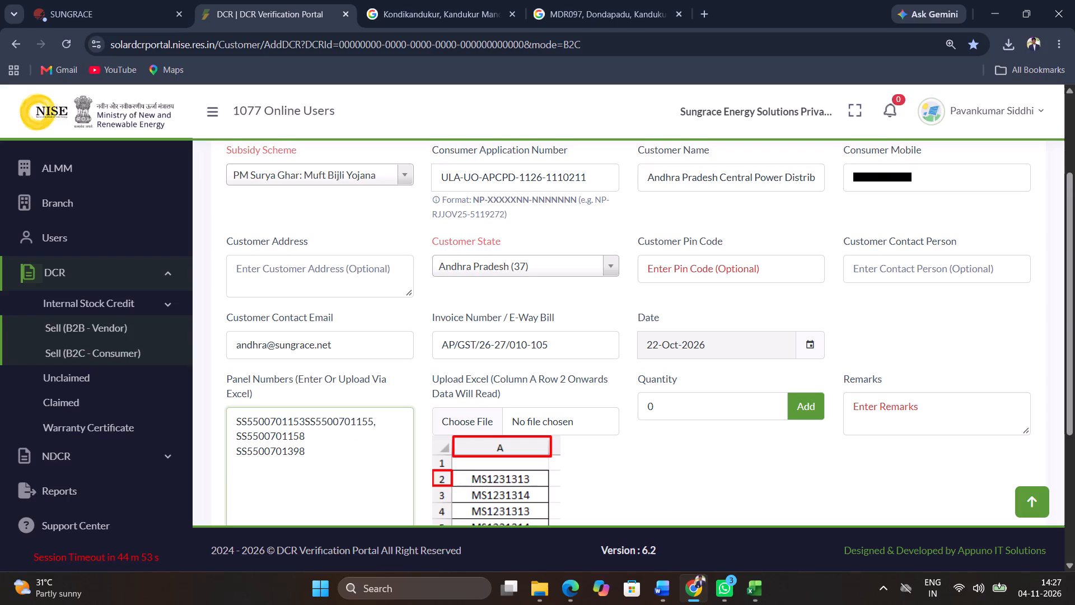
key(Return)
key(Right)
key(Right)
key(Right)
key(Right)
key(Right)
key(Right)
key(Right)
key(Right)
key(Right)
key(Right)
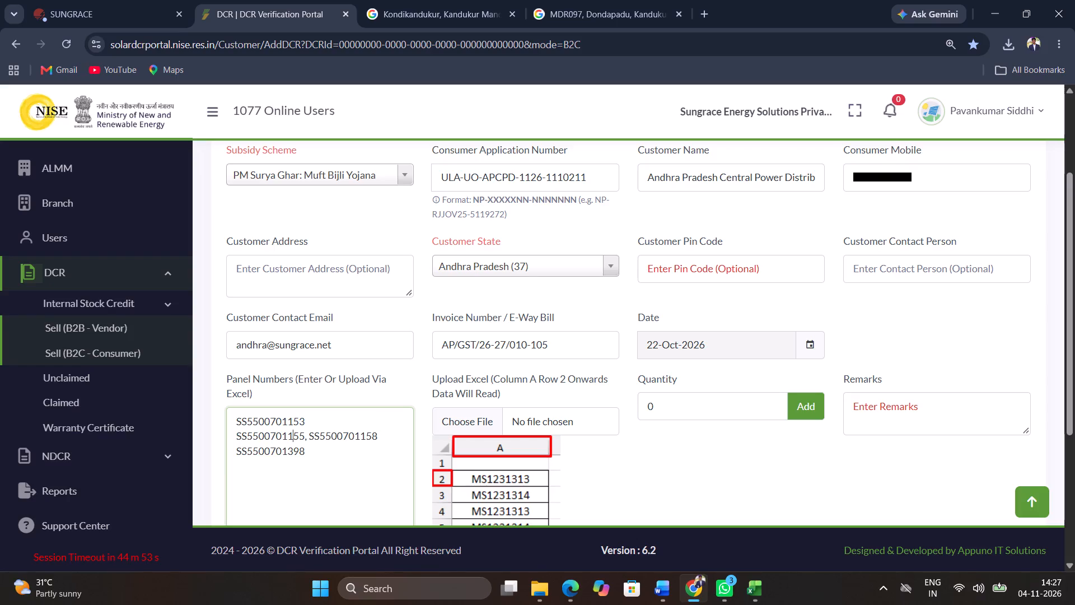
key(Right)
key(Right)
key(Right)
key(Right)
key(BackSpace)
key(BackSpace)
key(Return)
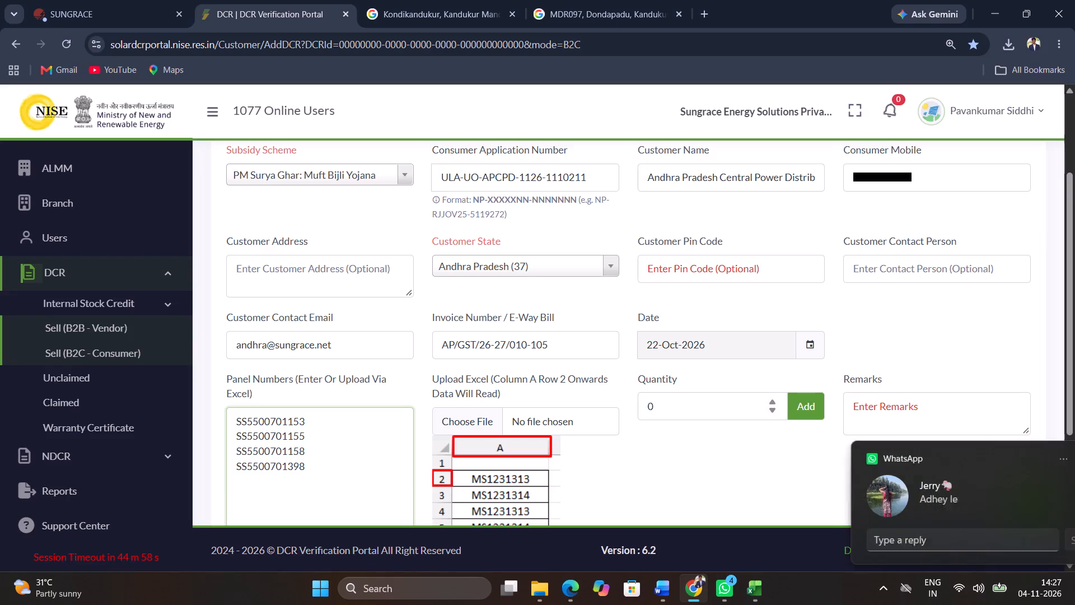
Set the quantity to 4 and add the entered panels to the DCR form.
click(705, 417)
scroll(705, 418, up, 4)
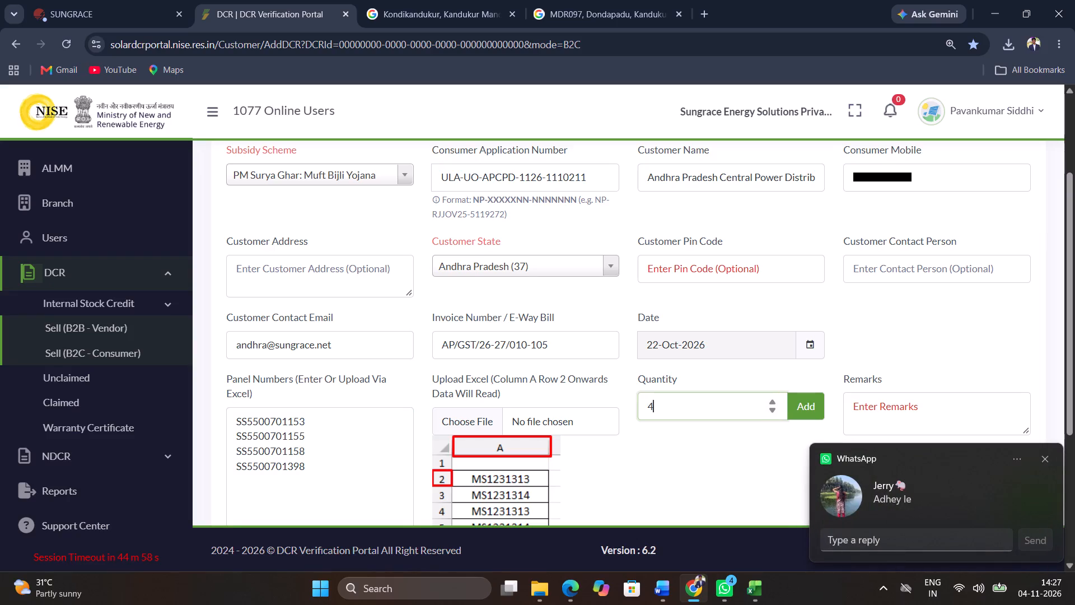
click(820, 411)
Copy the consumer's address from SUNGRACE's Quick Copy Details and paste it into the DCR form's Remarks field.
click(876, 407)
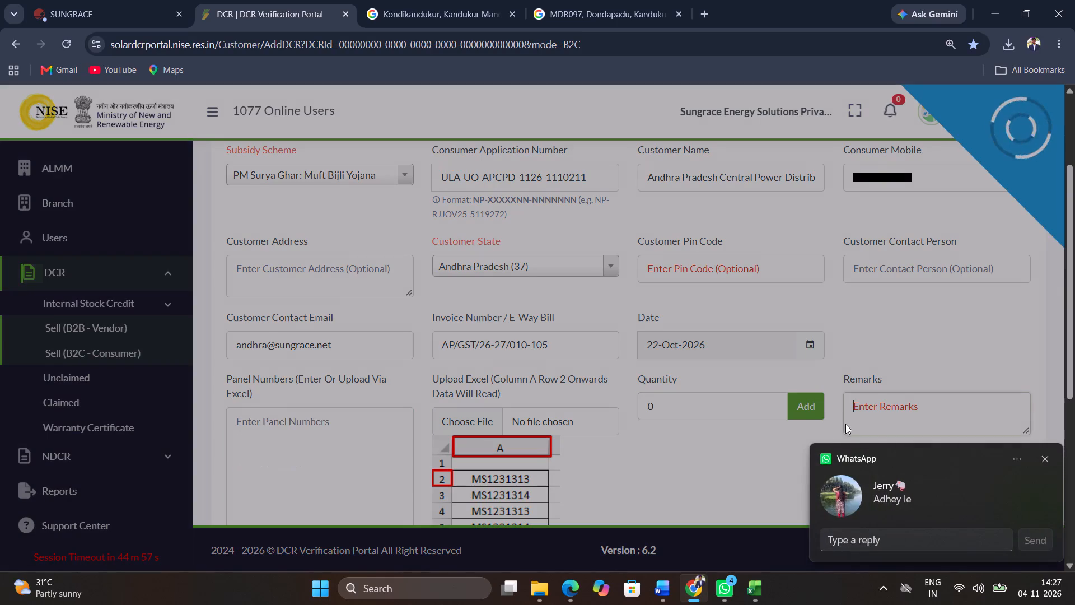
click(63, 0)
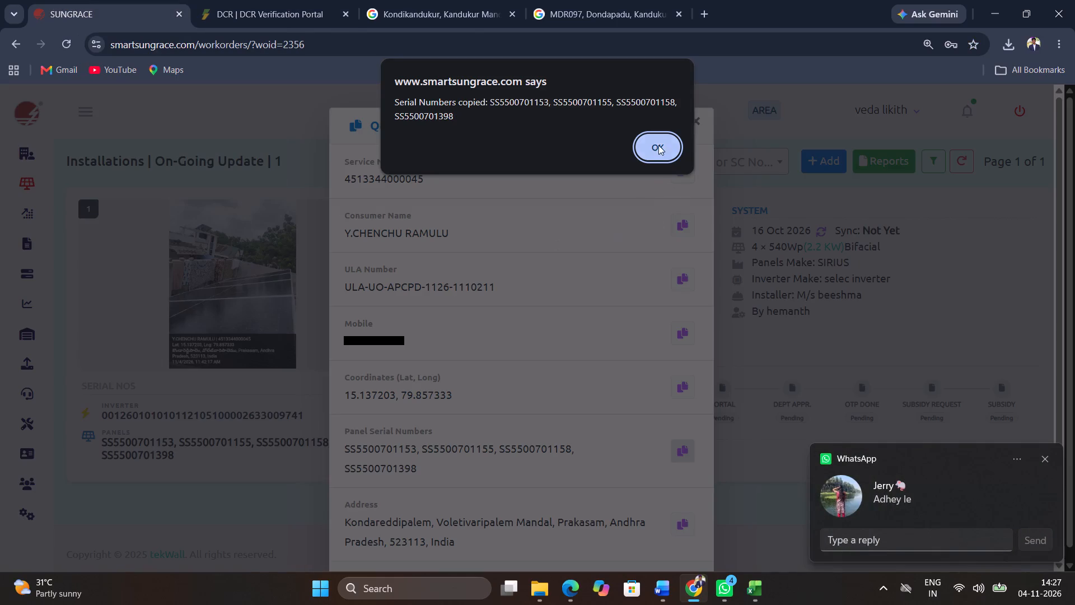
click(658, 145)
scroll(530, 516, down, 1)
click(685, 455)
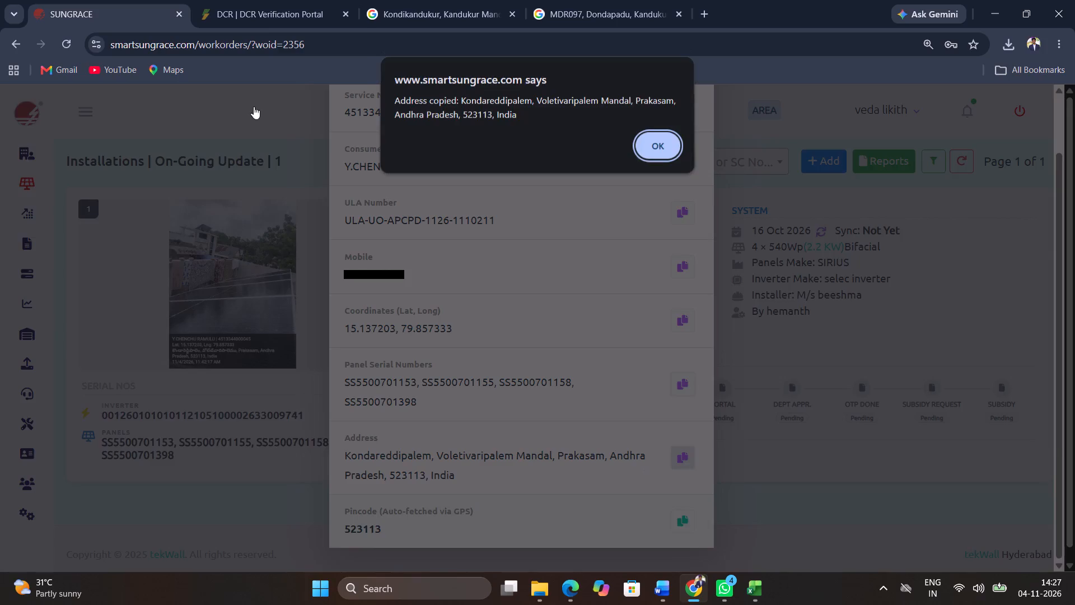
click(274, 8)
key(ctrl+v)
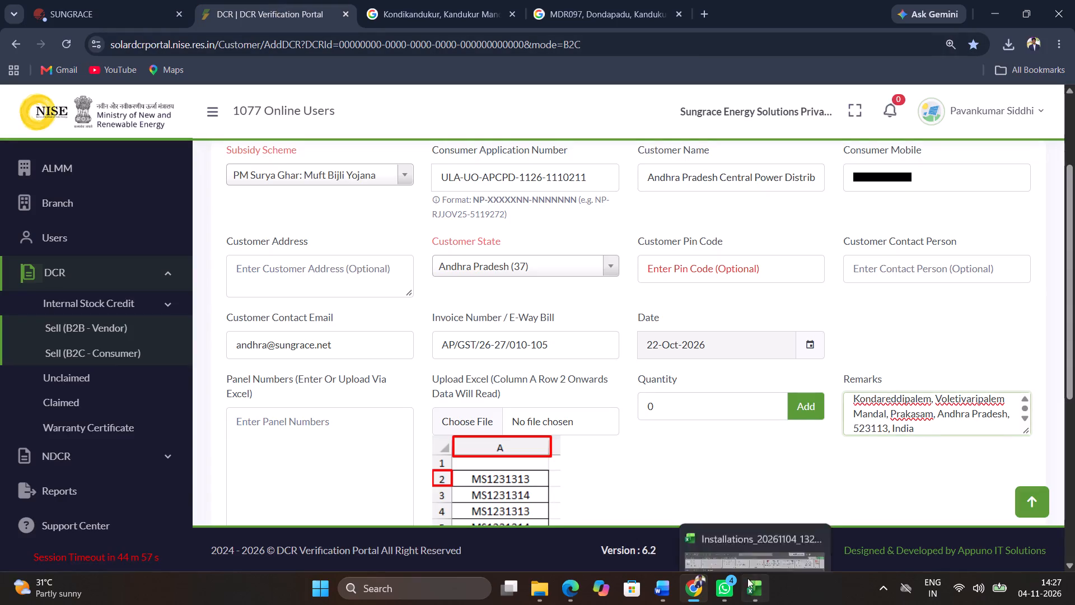
Switch to the Excel installations sheet, review the colour-marked rows above the current consumer, and return to the DCR form.
click(756, 539)
scroll(272, 370, up, 2)
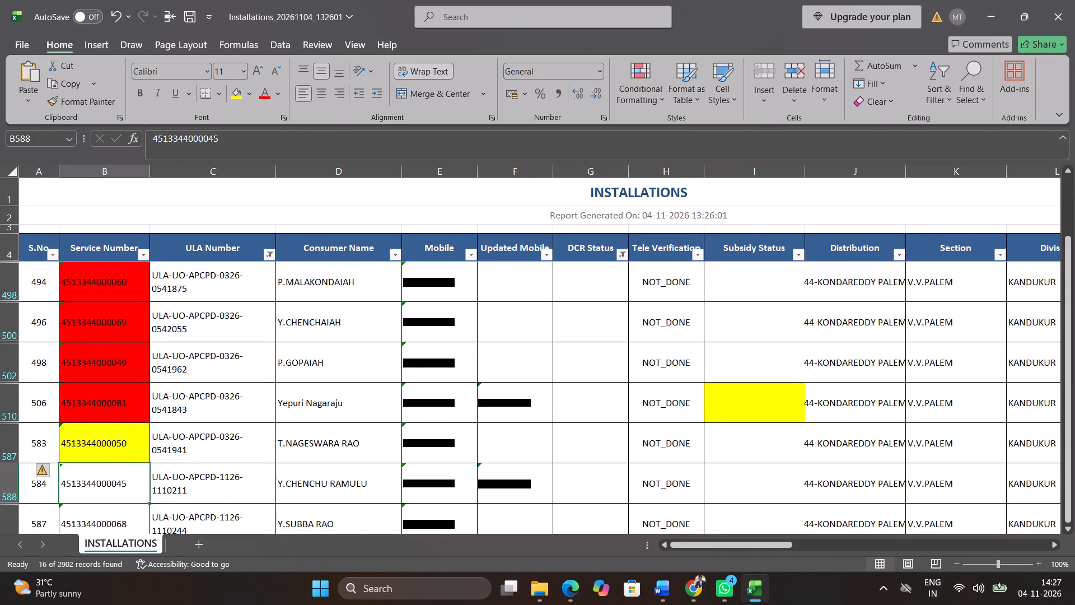
scroll(223, 288, up, 1)
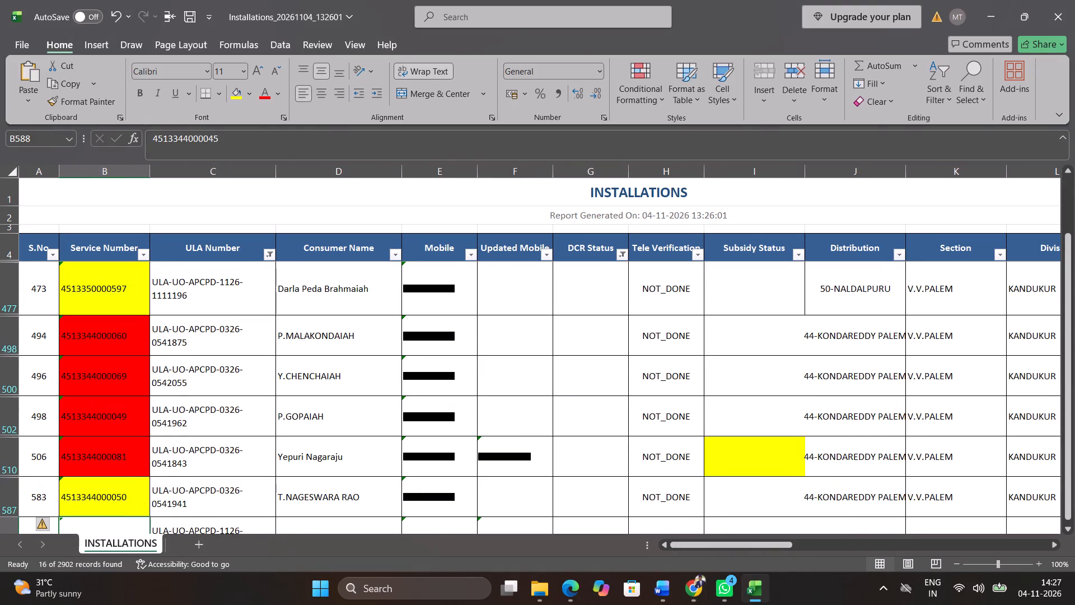
scroll(218, 297, up, 3)
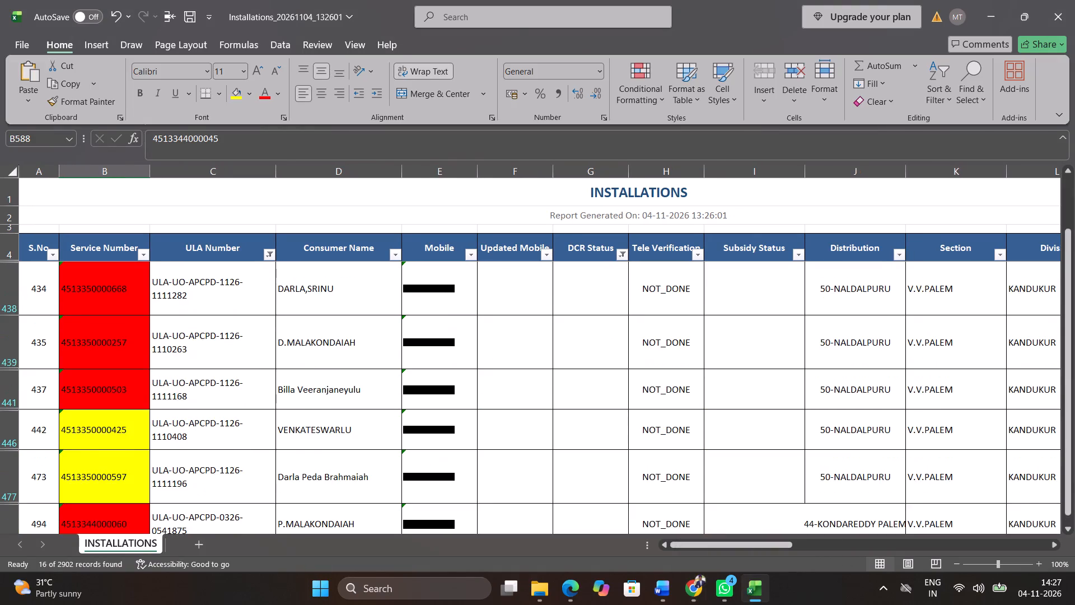
scroll(218, 297, up, 4)
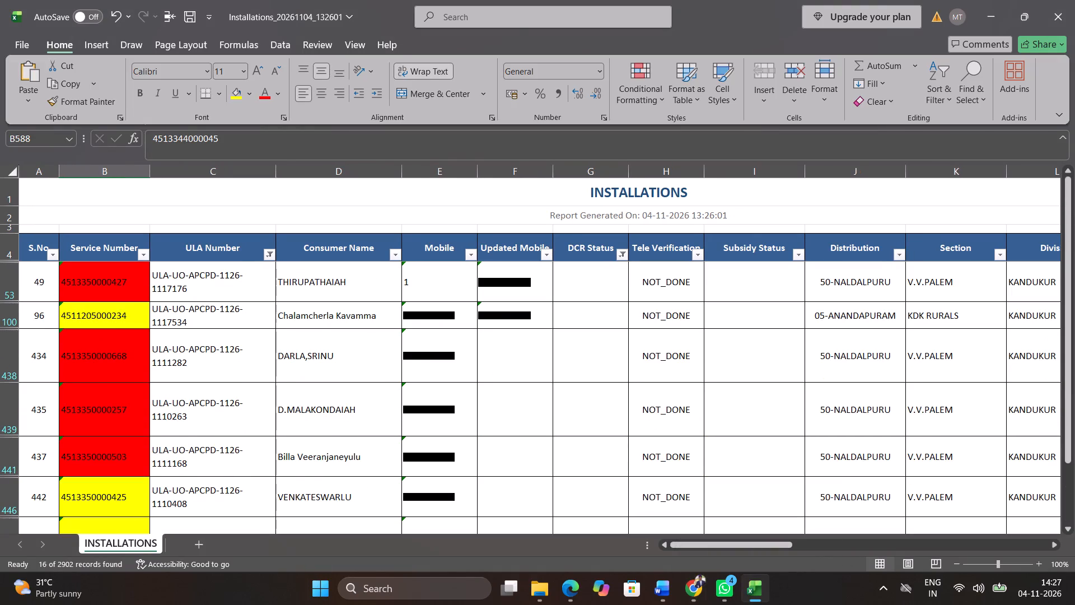
scroll(218, 297, up, 3)
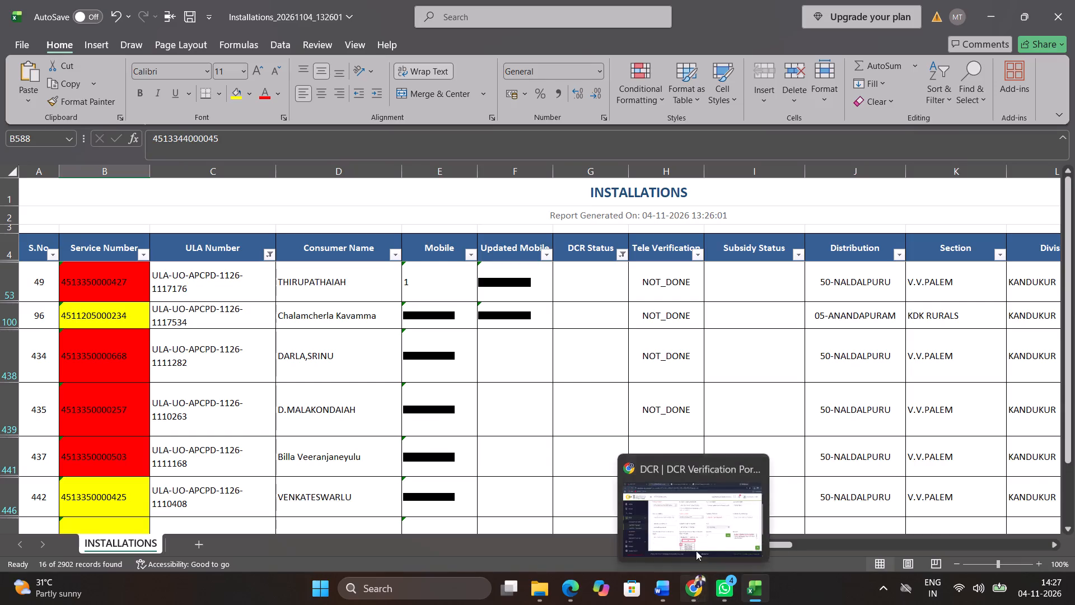
click(697, 533)
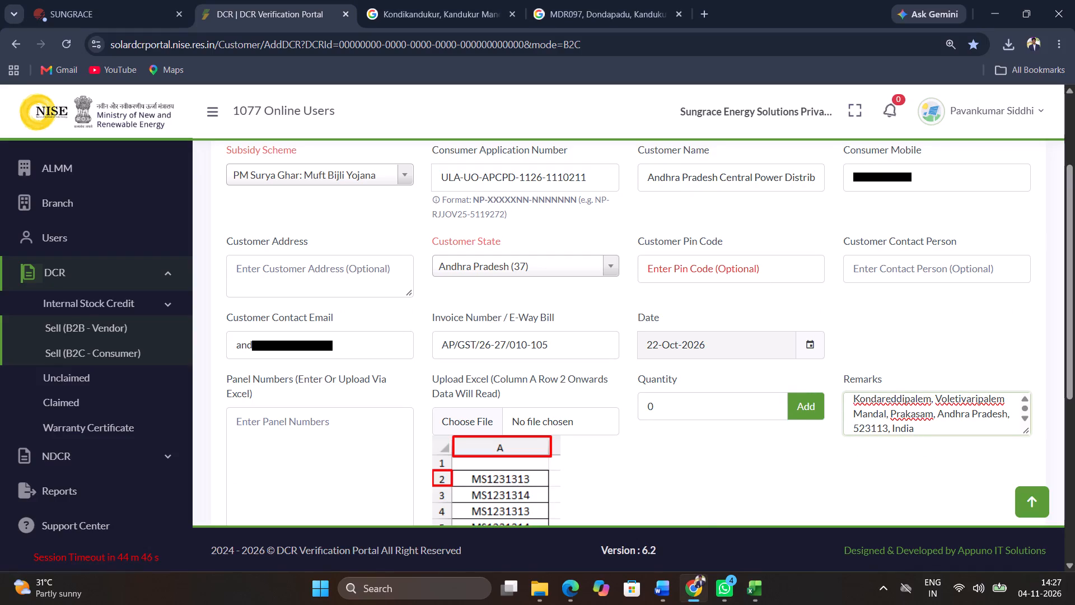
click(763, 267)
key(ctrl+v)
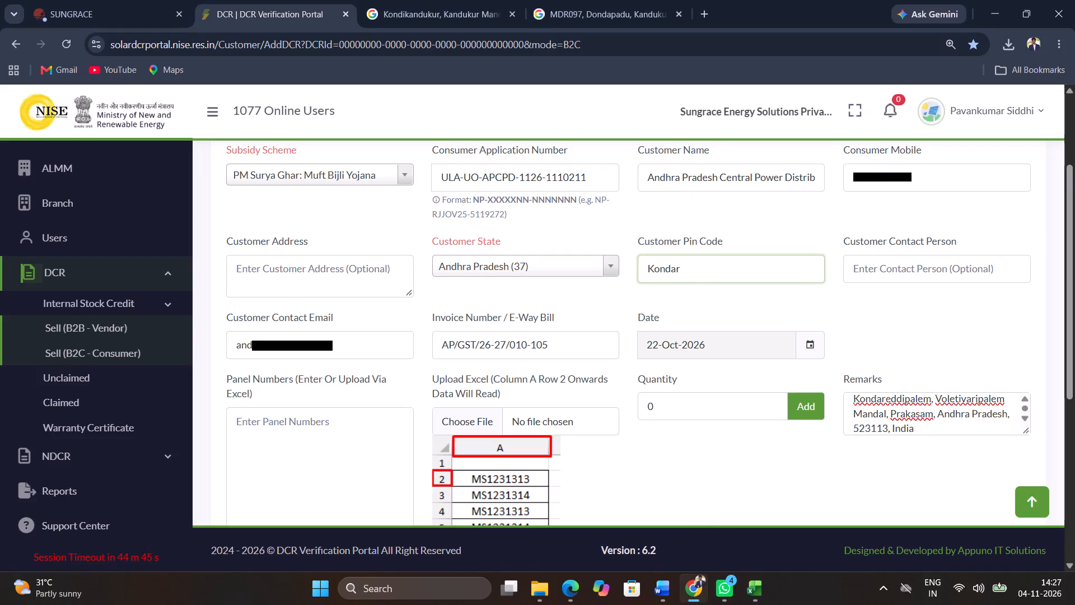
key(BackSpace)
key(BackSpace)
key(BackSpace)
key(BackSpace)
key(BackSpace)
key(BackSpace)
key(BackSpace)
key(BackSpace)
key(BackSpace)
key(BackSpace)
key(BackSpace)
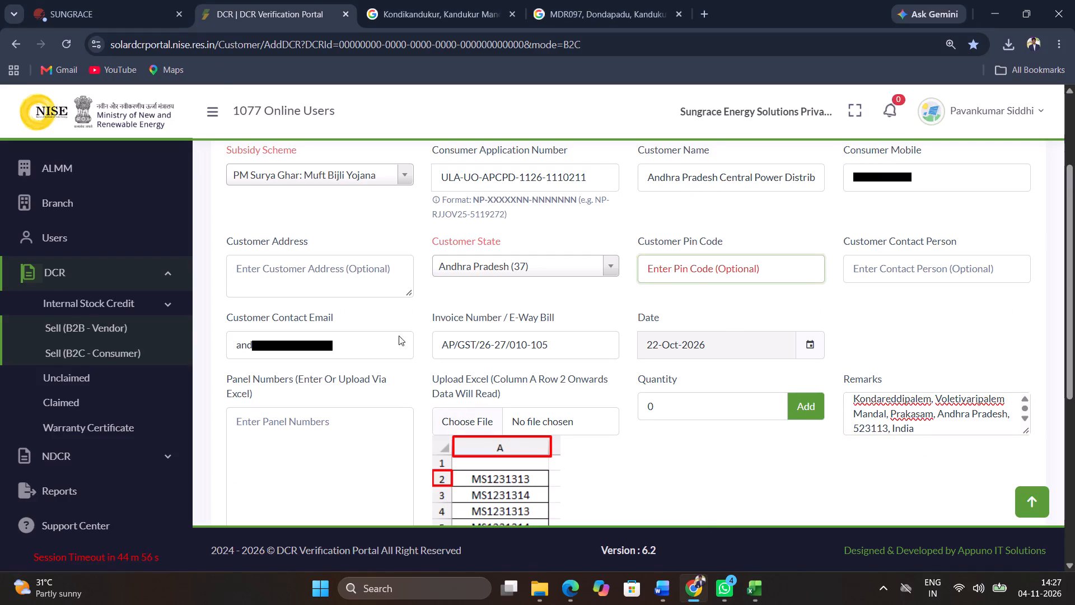
Copy the consumer's pincode from SUNGRACE's Quick Copy Details and paste it into the DCR form's Customer Pin Code field.
click(94, 0)
click(667, 145)
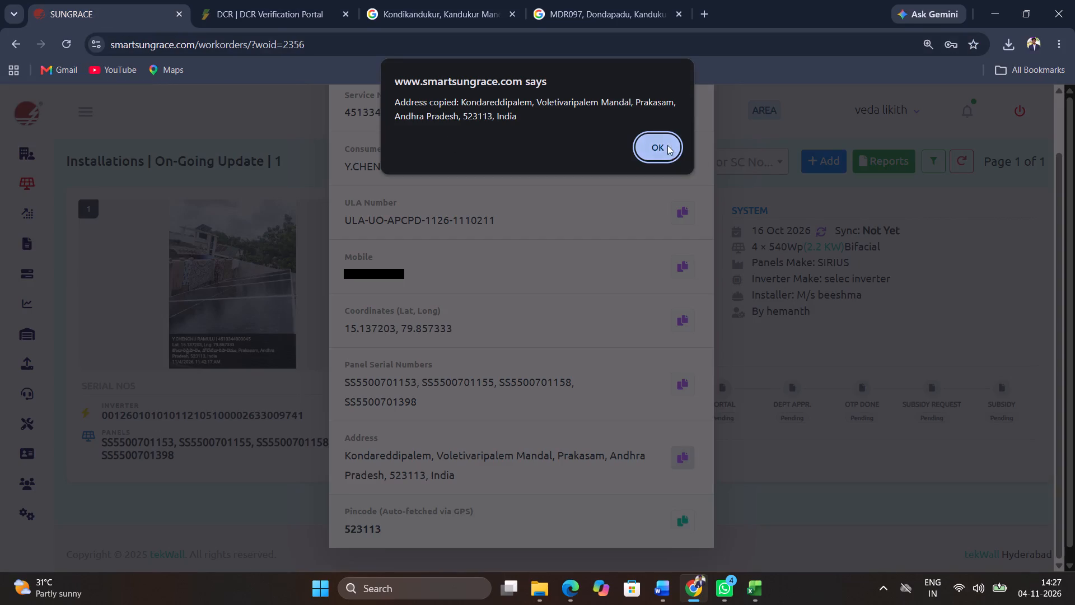
click(677, 514)
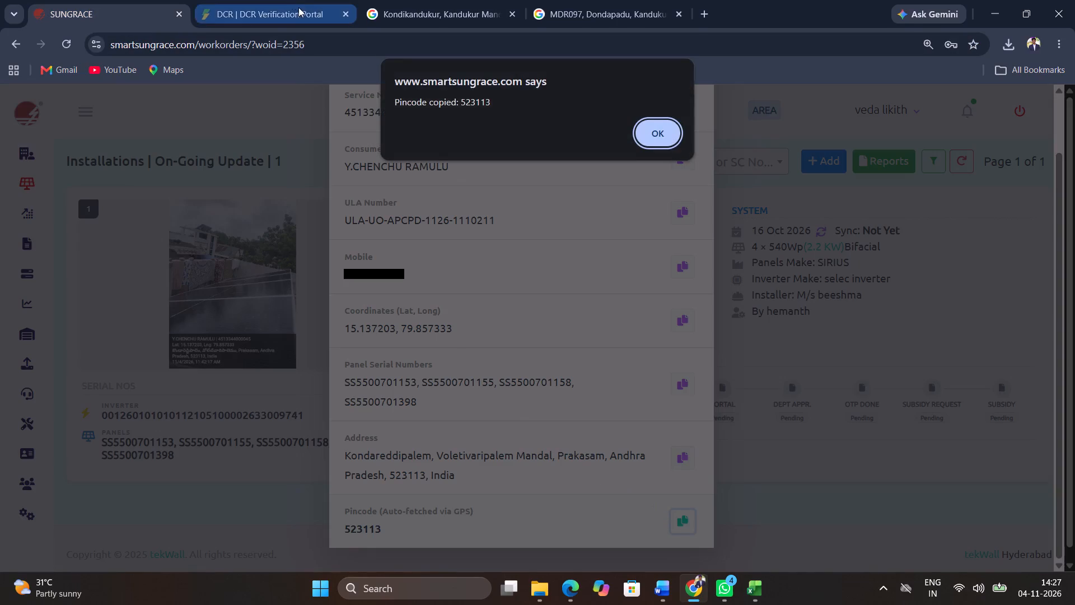
click(298, 7)
key(ctrl+v)
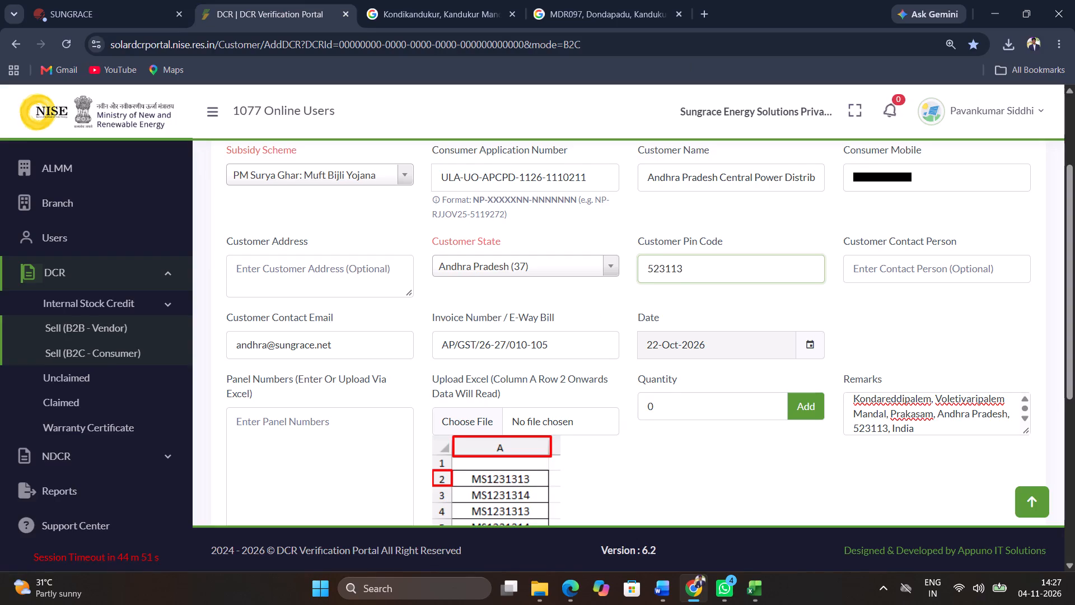
Confirm the completed B2C DCR form for the current consumer to issue the certificate.
scroll(736, 384, down, 4)
click(941, 324)
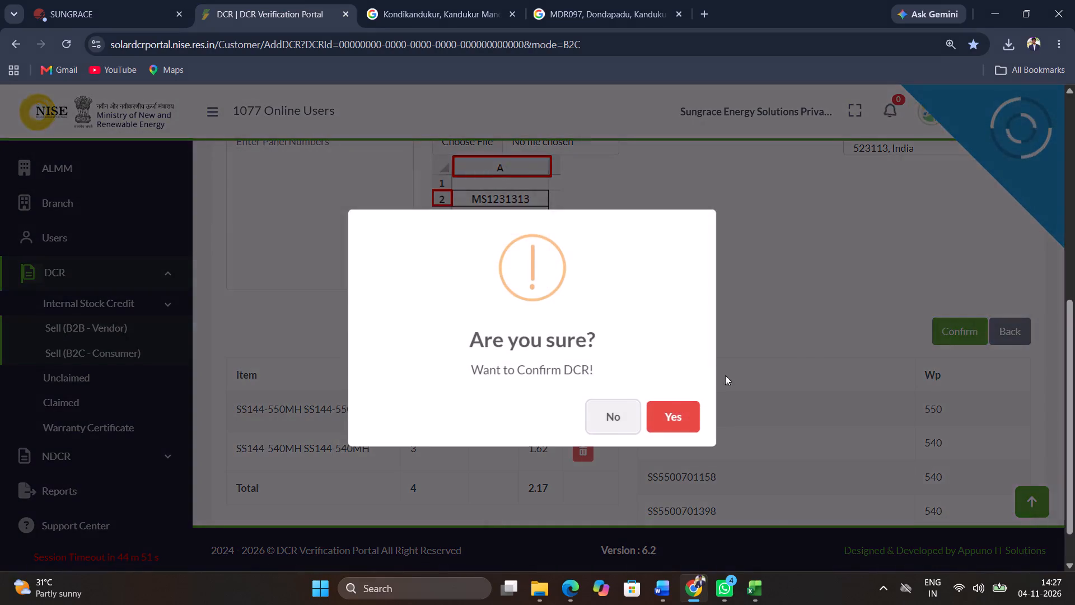
click(679, 419)
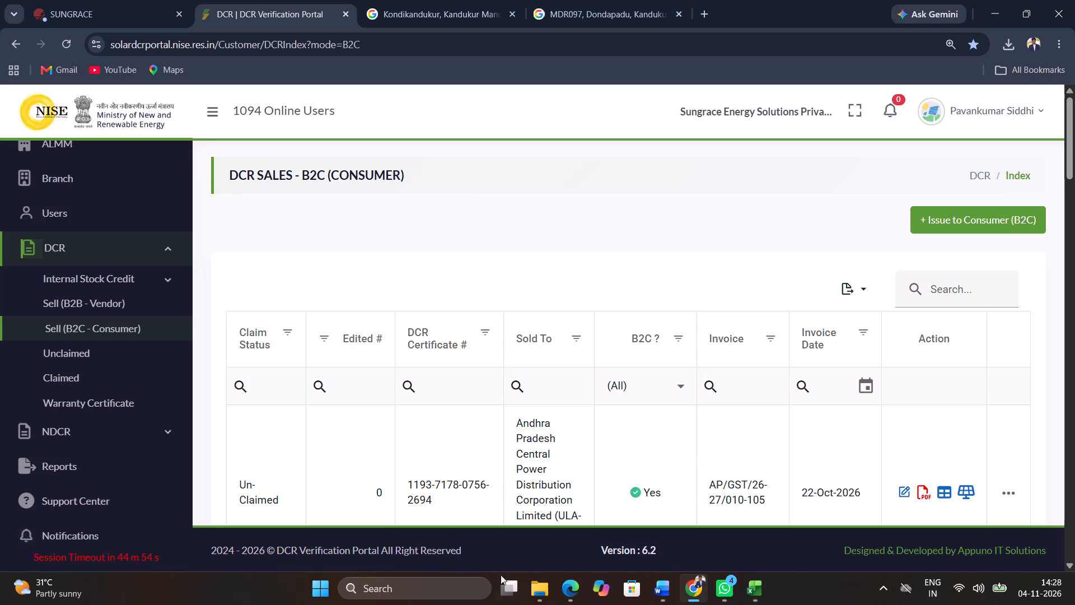
Switch to File Explorer and create a new folder named 105_ inside DCR010.
double_click(545, 525)
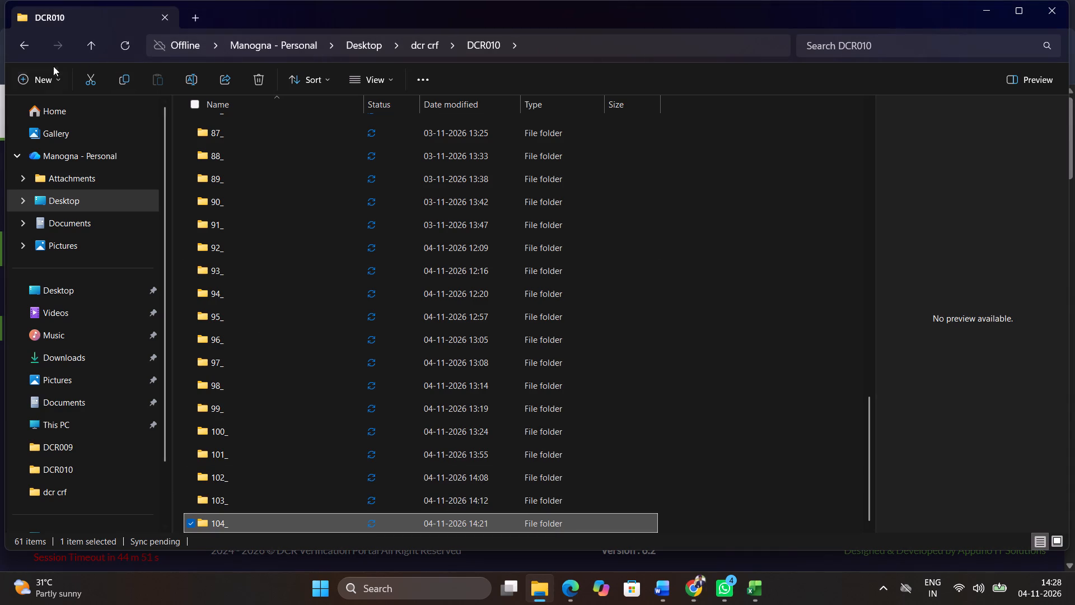
click(35, 81)
click(41, 113)
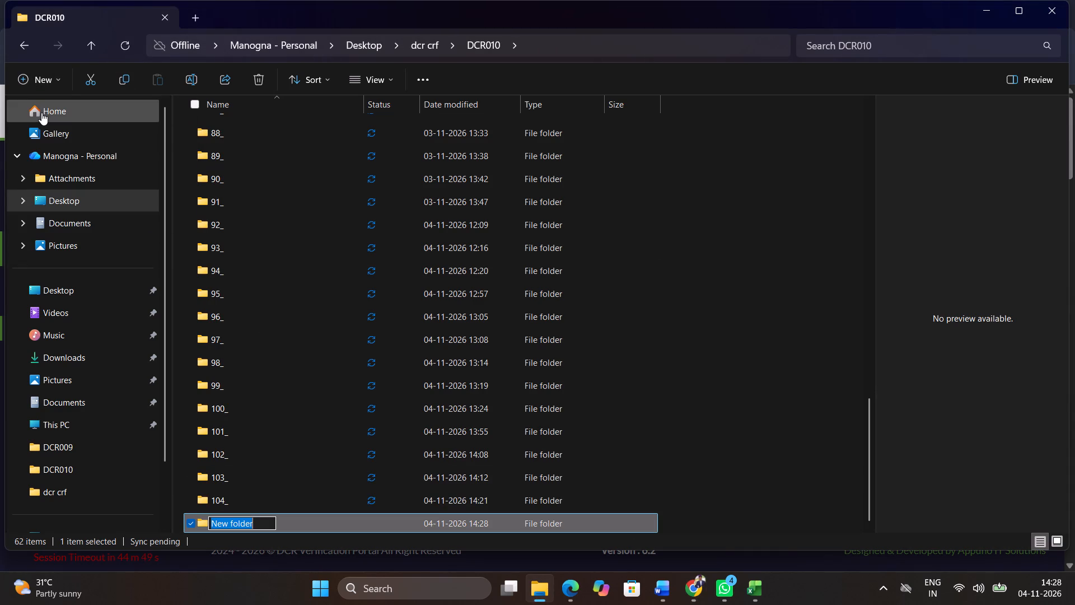
text(10)
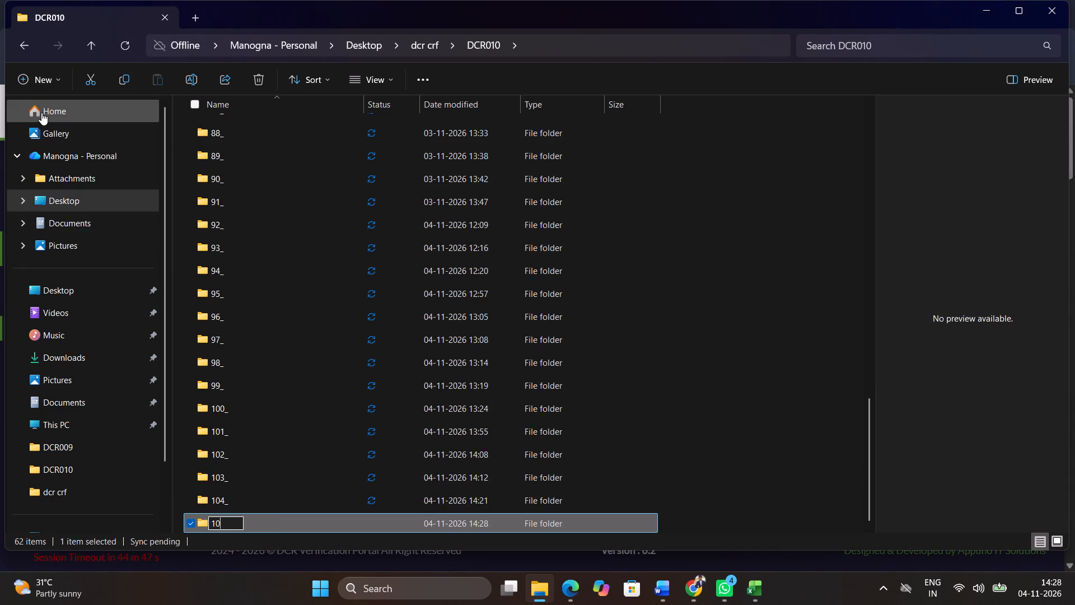
text(5_)
key(Return)
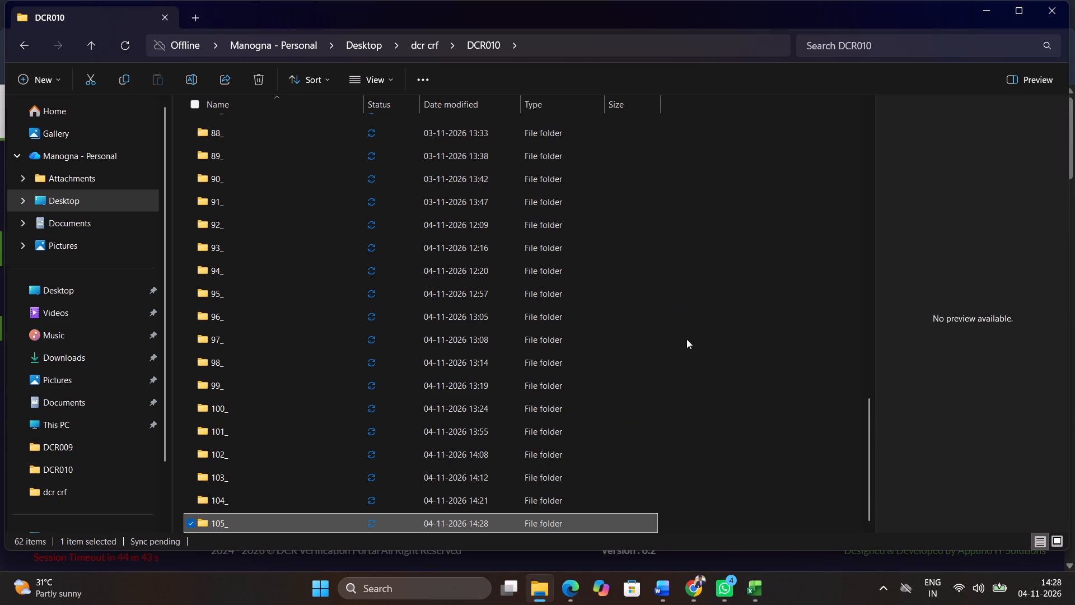
Return to SUNGRACE in the browser and copy the consumer's service number from Quick Copy Details.
click(672, 500)
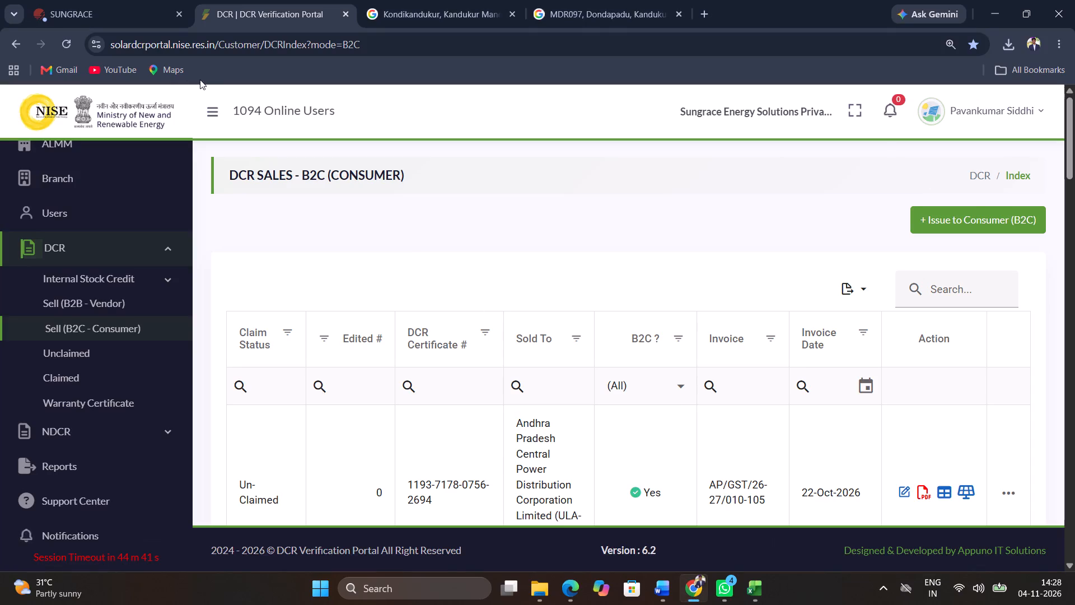
click(98, 7)
click(633, 137)
click(668, 127)
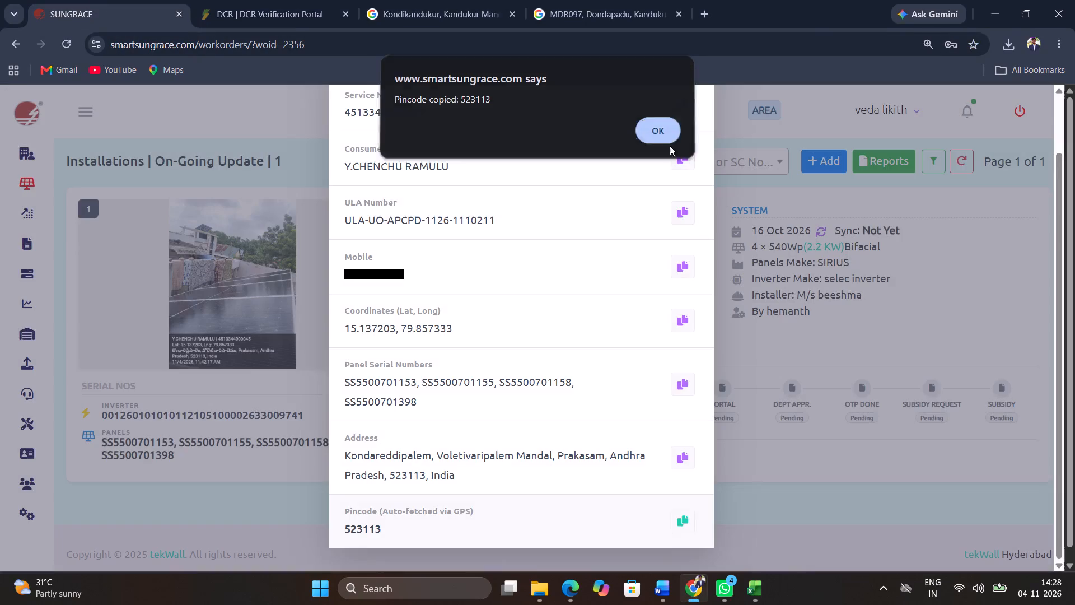
click(680, 99)
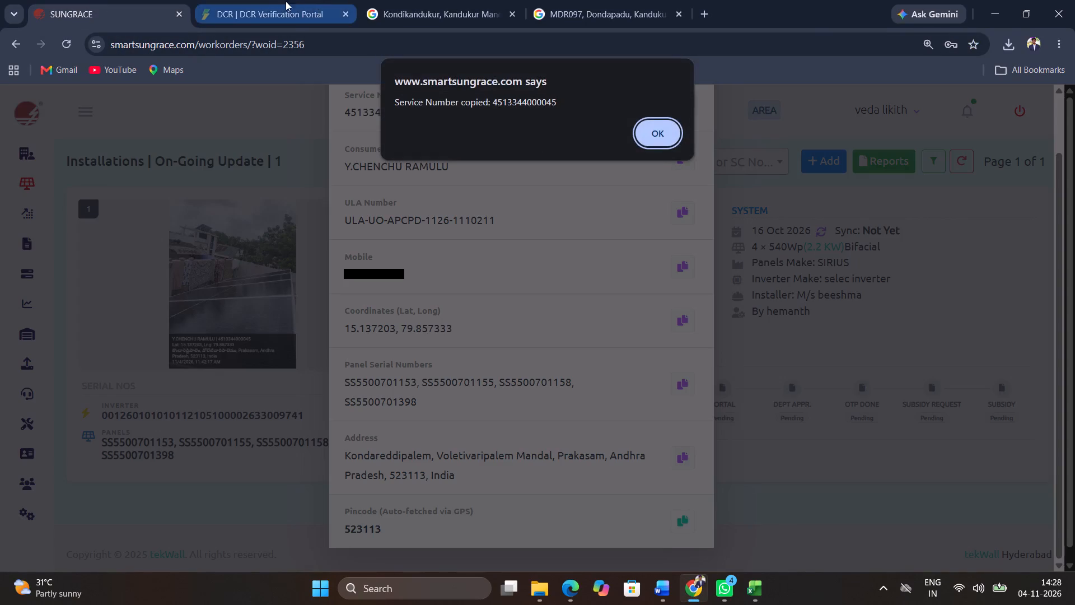
Download the PDF of the AP/GST/26-27/010-105 certificate from the DCR portal, naming the file with the copied service number followed by -105.
double_click(284, 0)
click(923, 491)
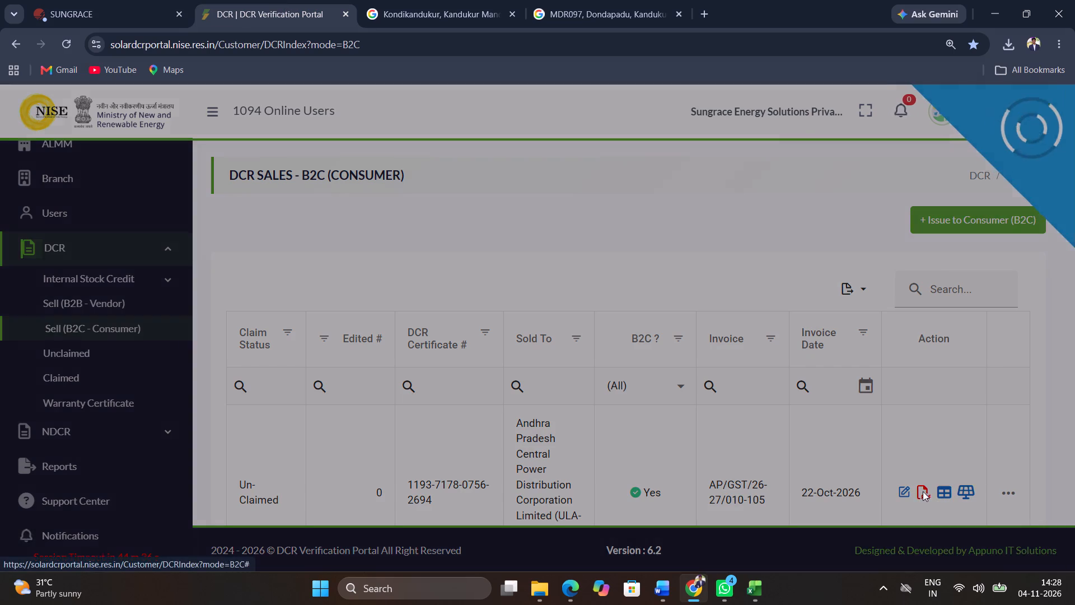
click(879, 203)
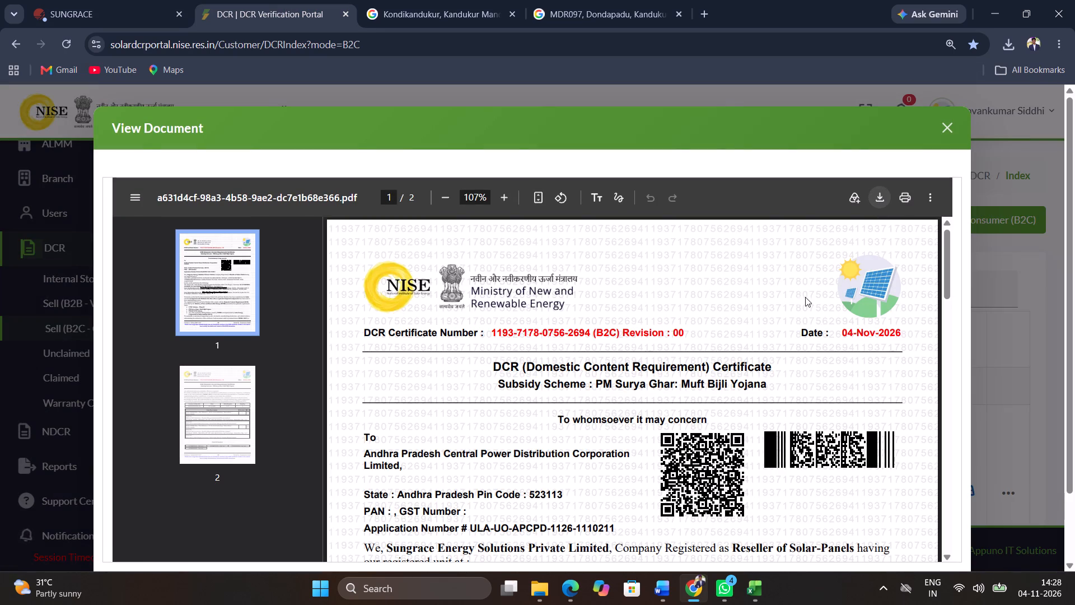
key(ctrl+v)
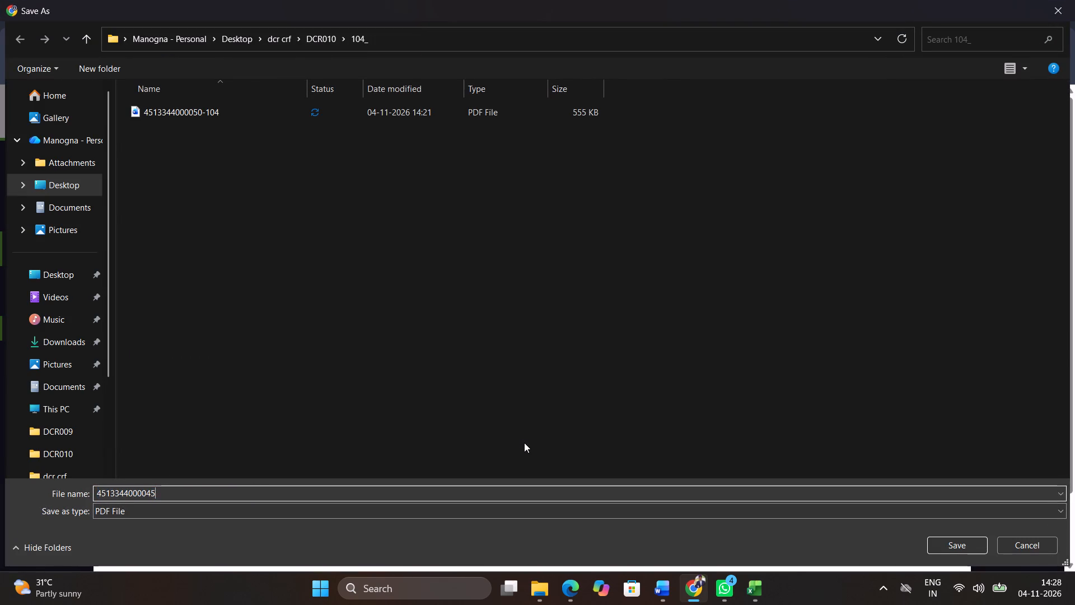
text(-105)
key(shift+underscore)
key(BackSpace)
Set DCR010's 105_ folder as the destination and save the certificate PDF there.
click(321, 41)
scroll(230, 306, down, 7)
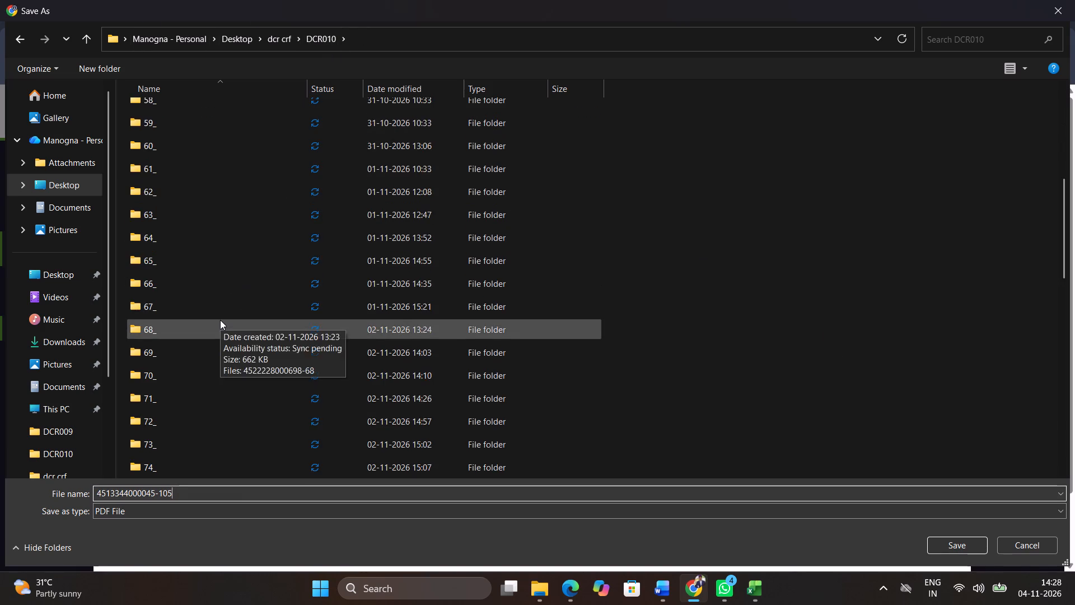
scroll(220, 320, down, 19)
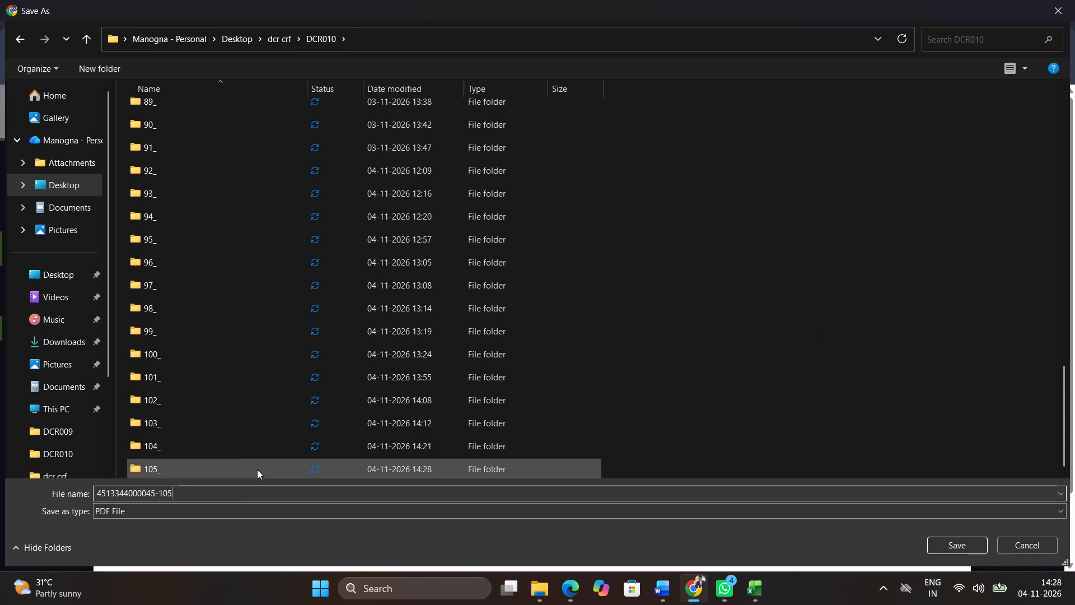
click(257, 469)
click(252, 462)
double_click(252, 462)
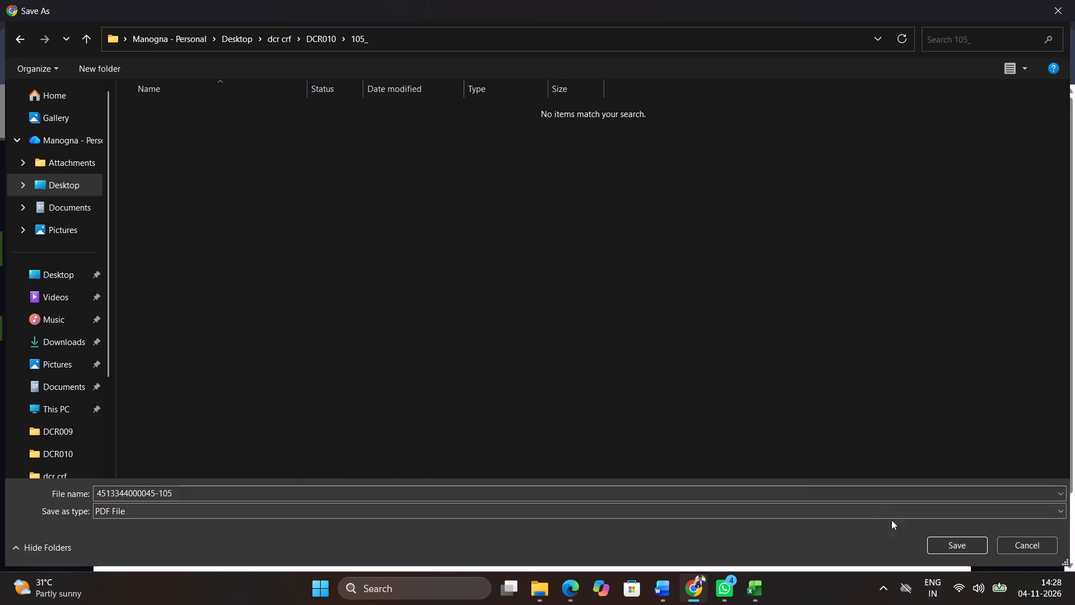
click(958, 546)
Return to SUNGRACE, close Quick Copy Details and open the Project Stage update form for the consumer's installation.
click(136, 0)
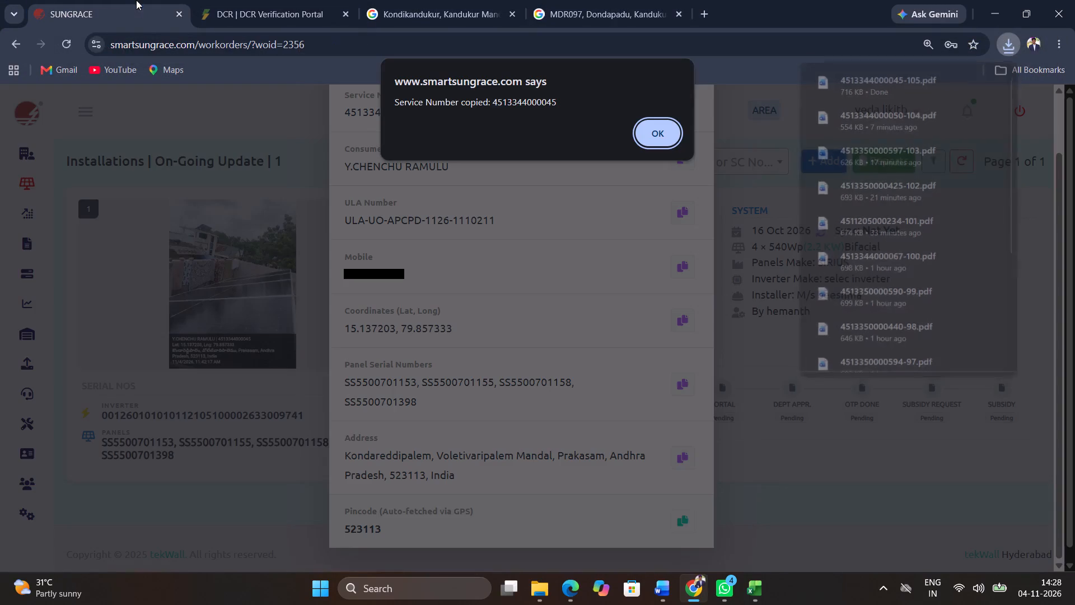
click(656, 134)
click(806, 142)
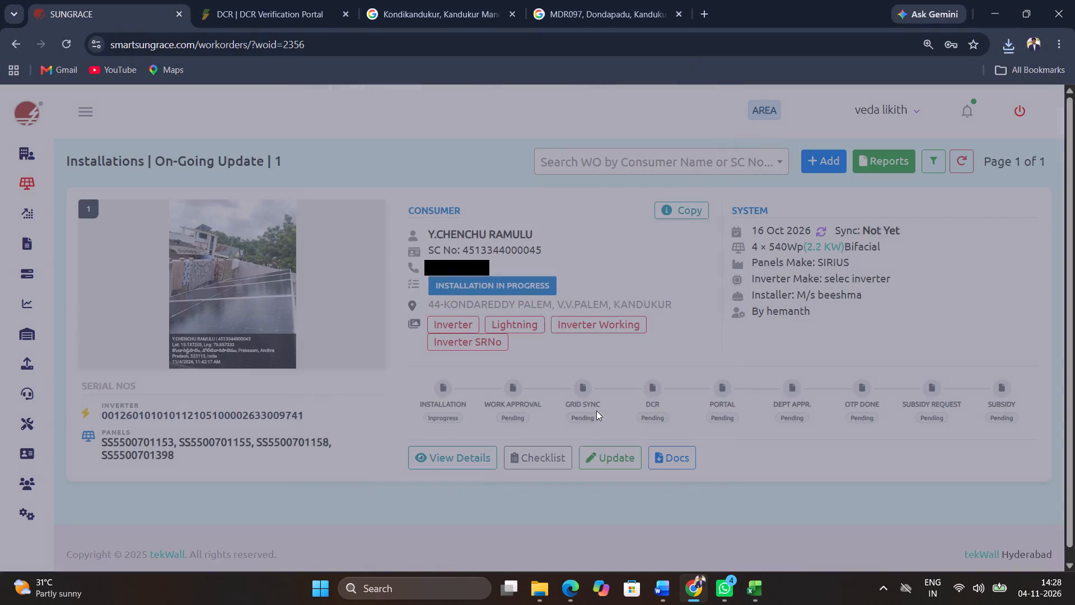
click(634, 458)
click(473, 398)
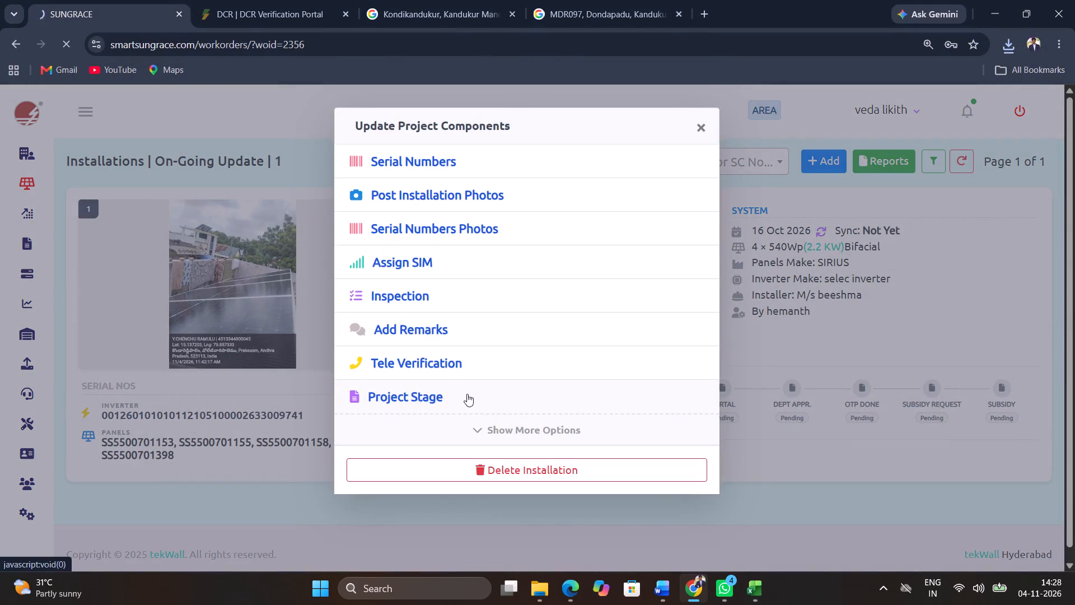
Attach the certificate PDF from DCR010's 105_ folder under Dcr upload and submit the project stage form.
scroll(414, 361, down, 4)
click(387, 453)
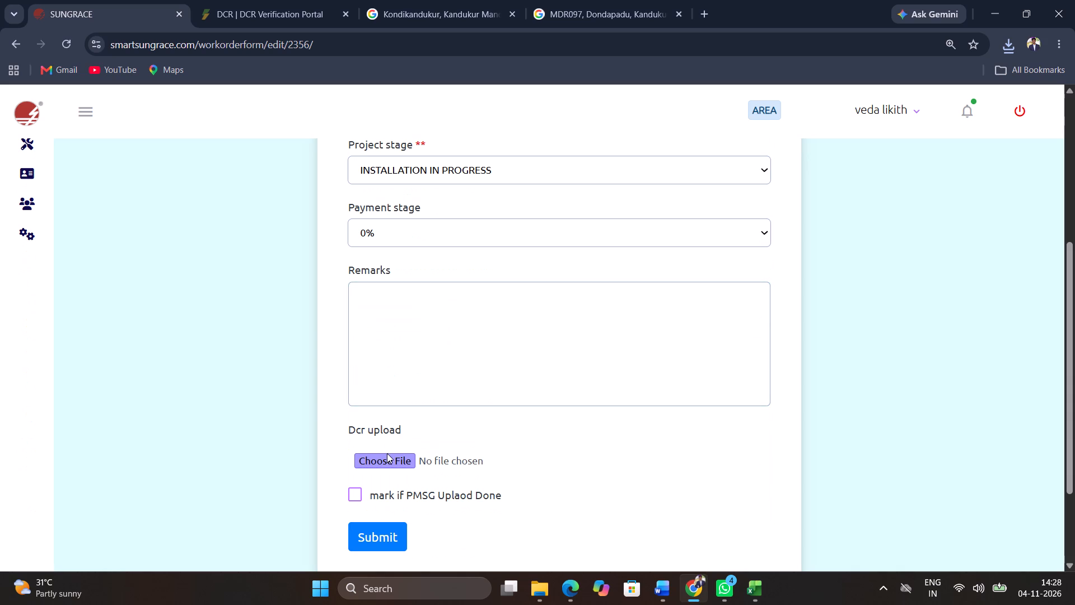
click(331, 37)
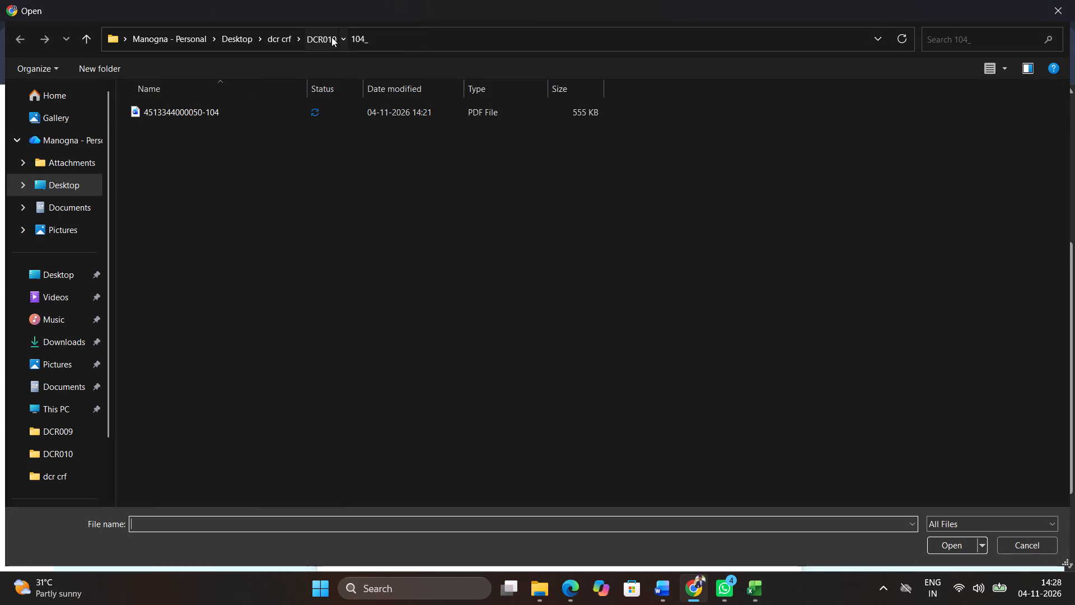
scroll(297, 321, down, 6)
double_click(246, 489)
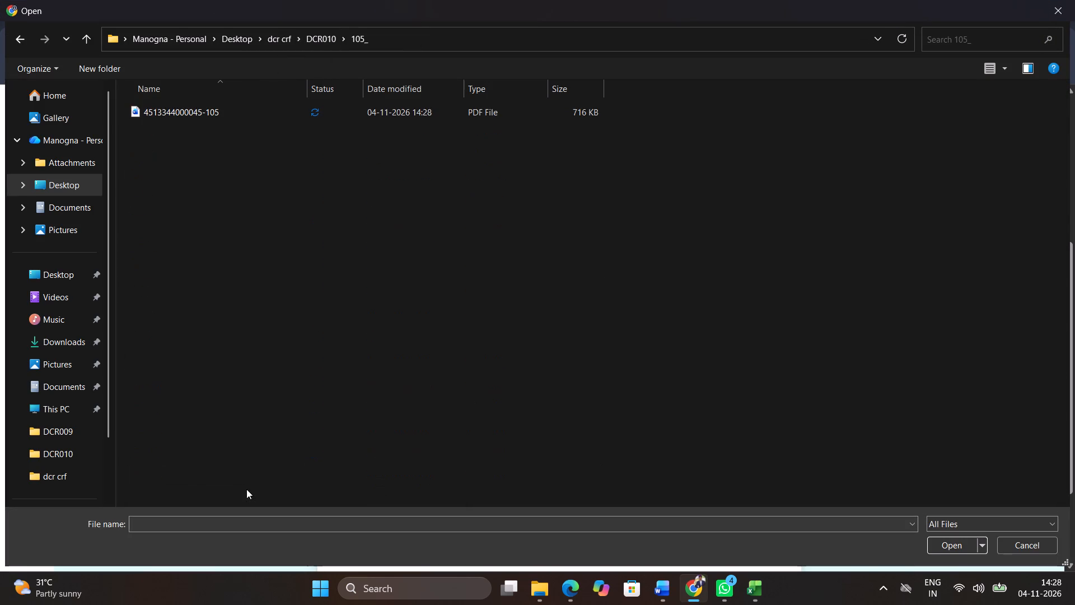
double_click(172, 108)
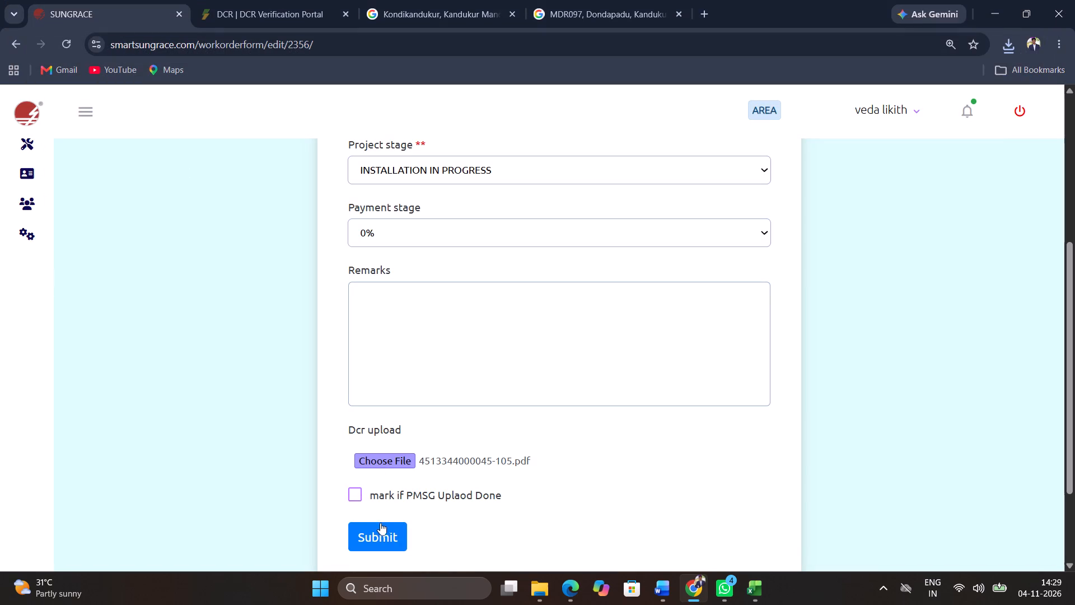
click(382, 525)
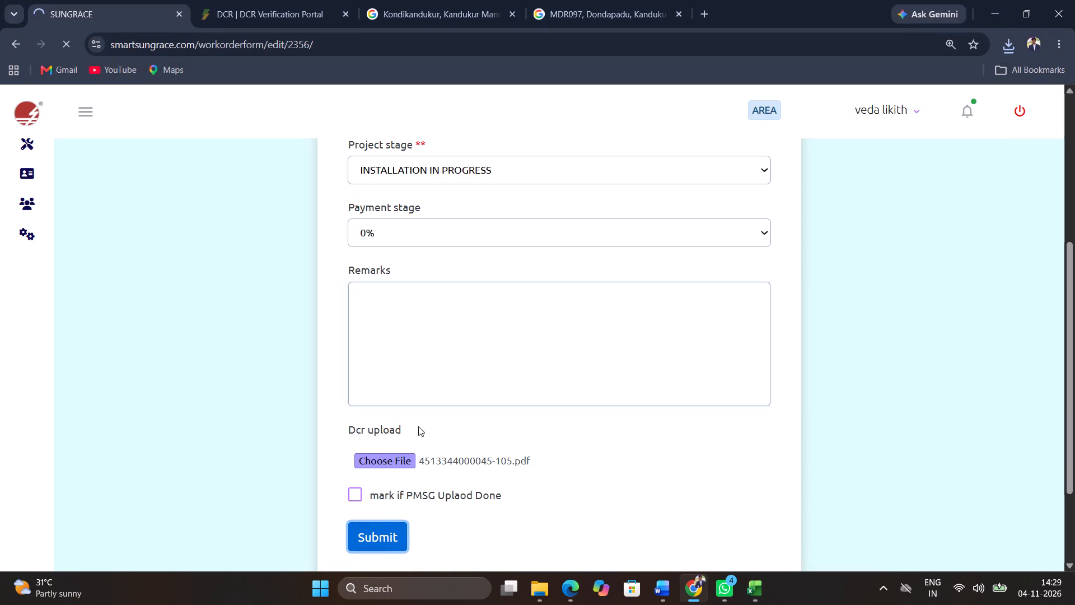
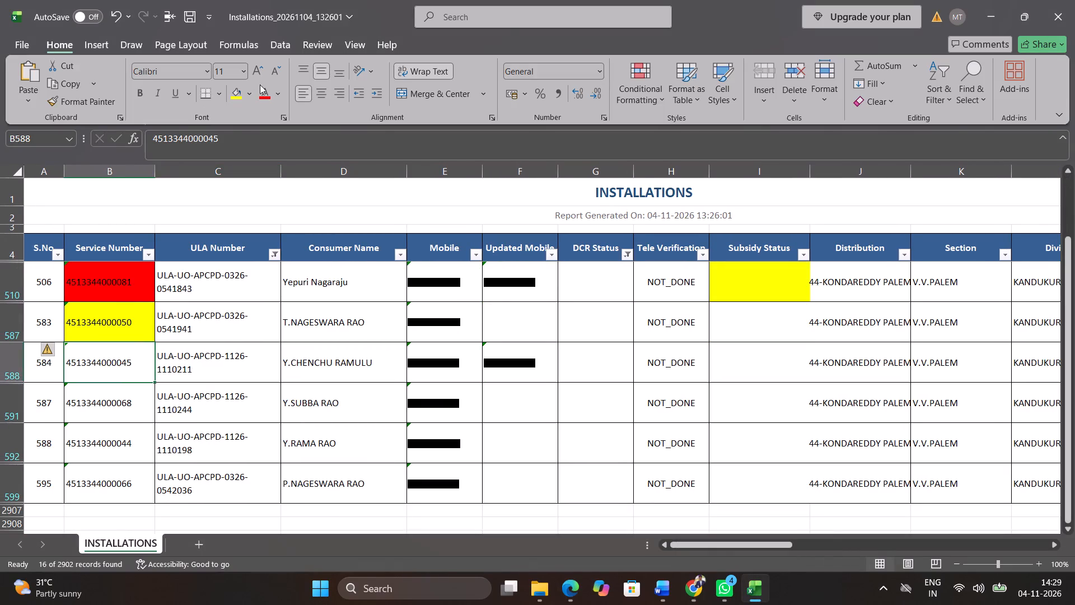
Mark the service number cell of serial 584 in yellow as processed.
click(239, 98)
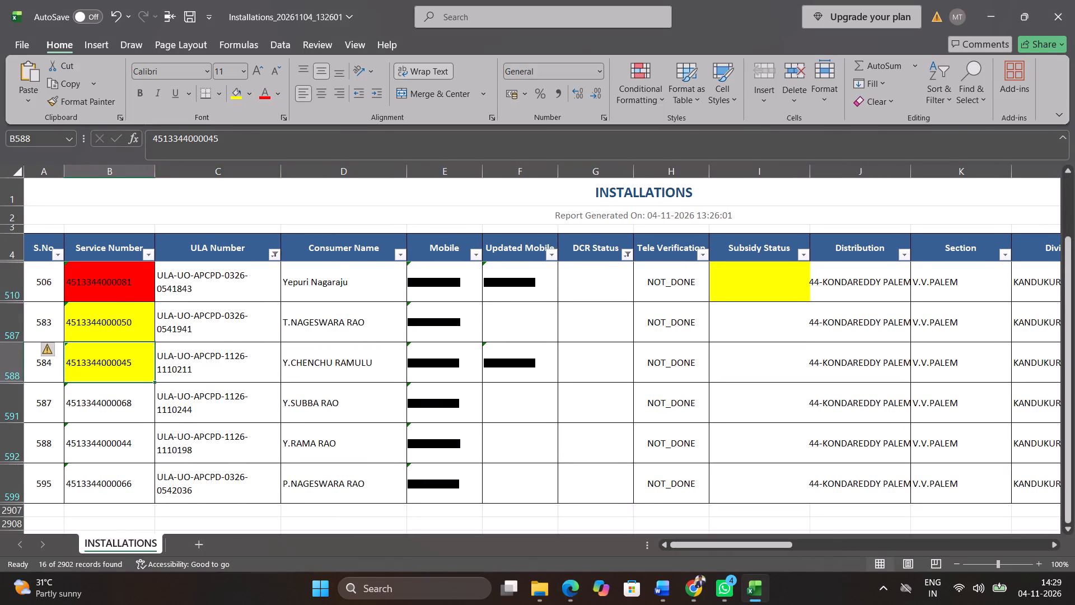
Copy the service number of serial 587 and open that consumer's installation in SUNGRACE by searching for it.
key(Down)
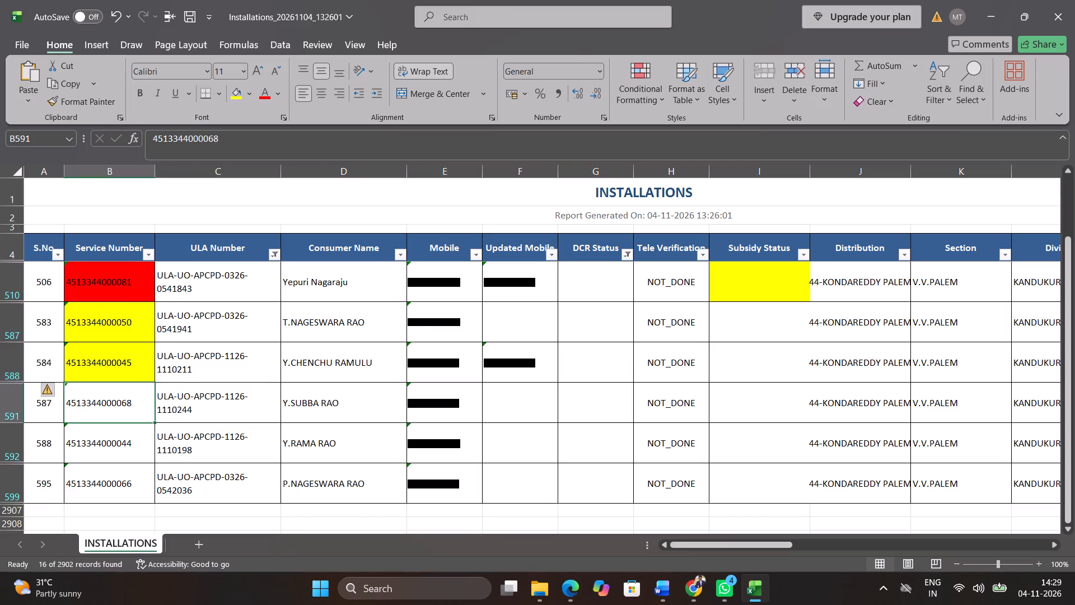
key(ctrl+c)
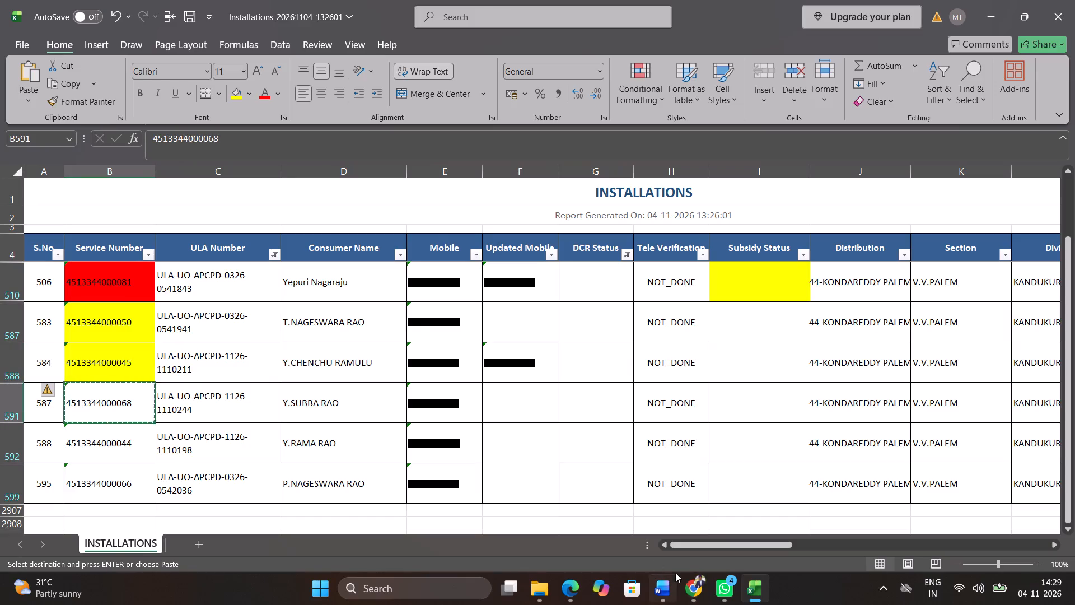
click(684, 529)
click(584, 164)
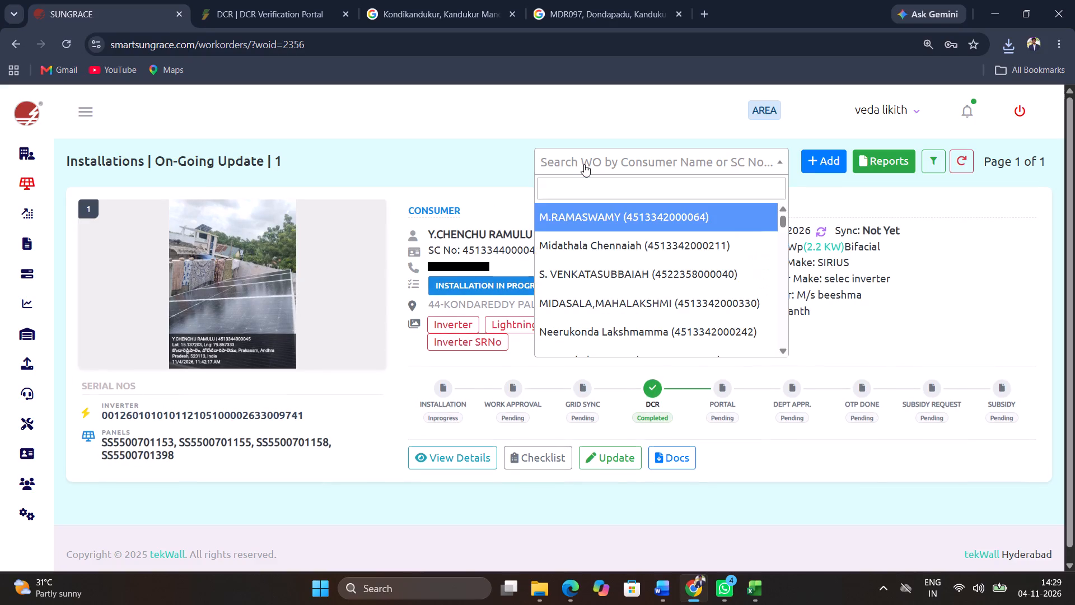
key(ctrl+v)
key(backslash)
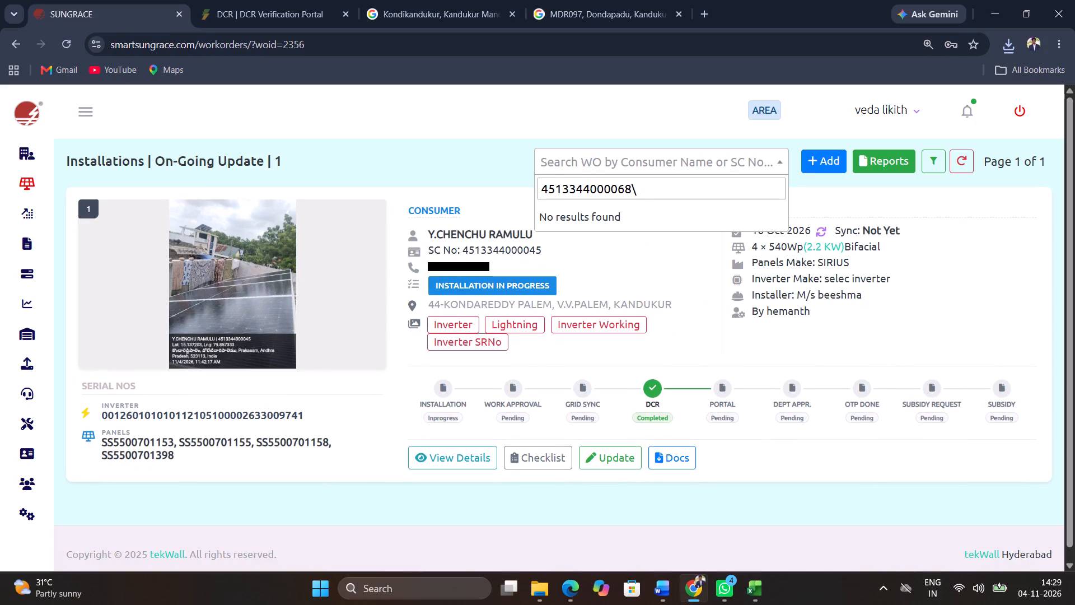
key(BackSpace)
key(Return)
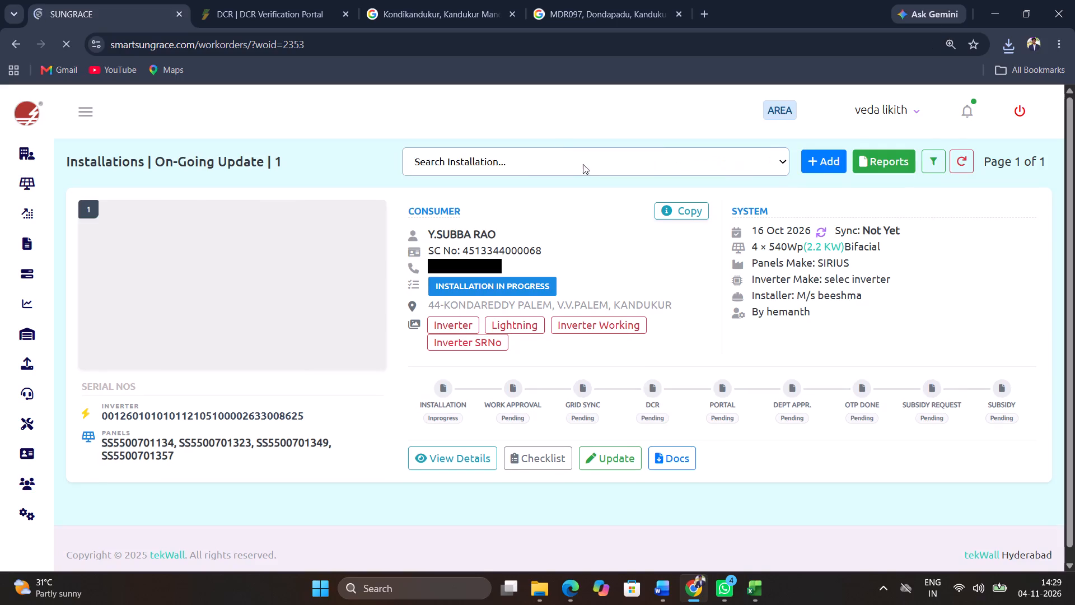
Copy the consumer's ULA number from Quick Copy Details and enter it as Consumer Application Number in a new B2C form on the DCR portal.
click(666, 208)
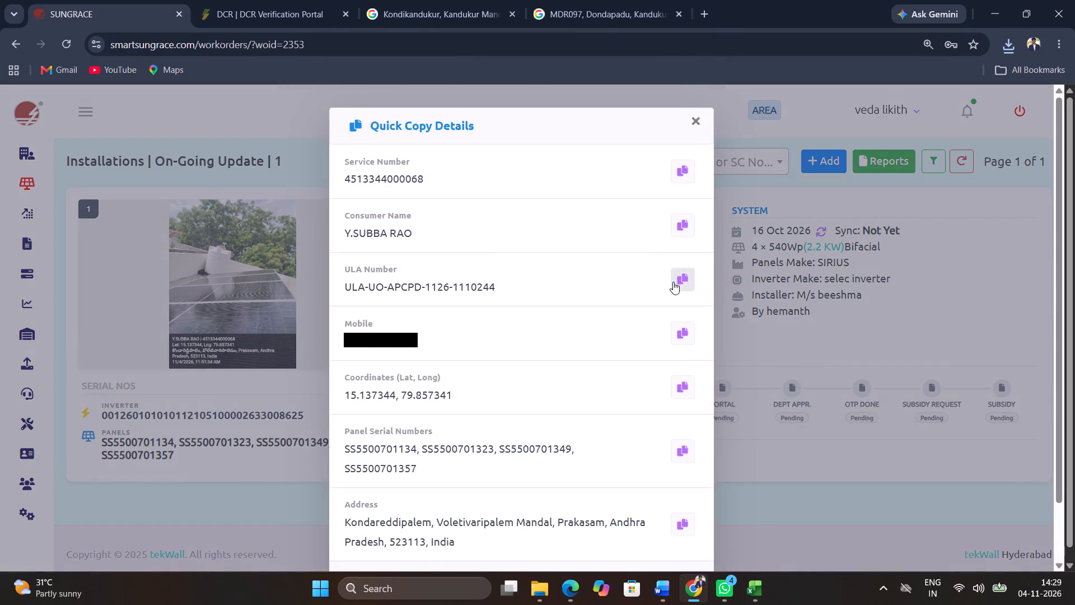
click(674, 281)
click(246, 1)
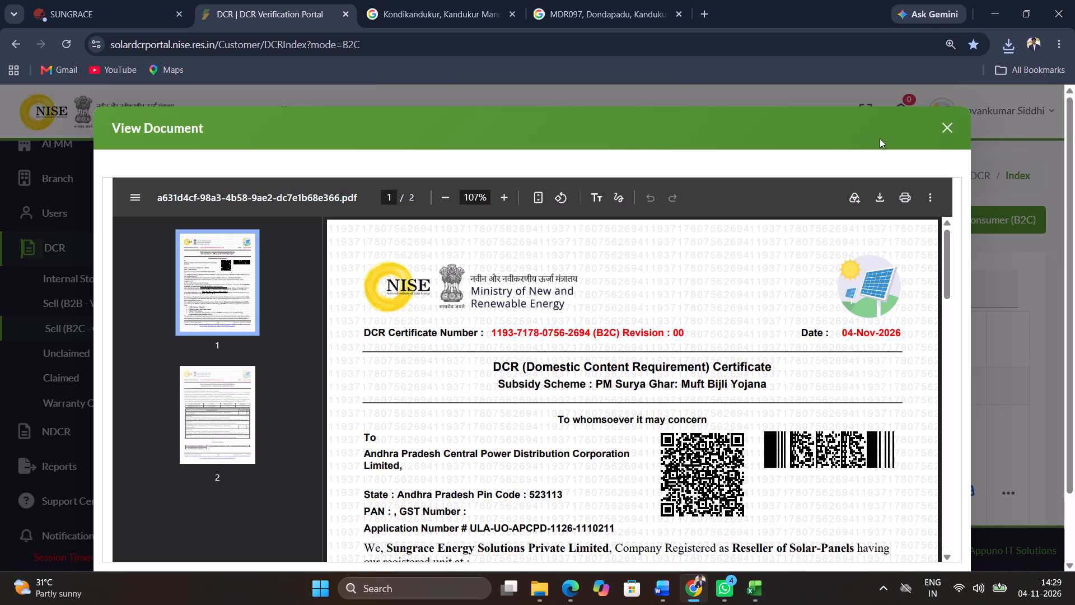
click(943, 129)
drag(943, 215, 947, 220)
drag(948, 224, 950, 240)
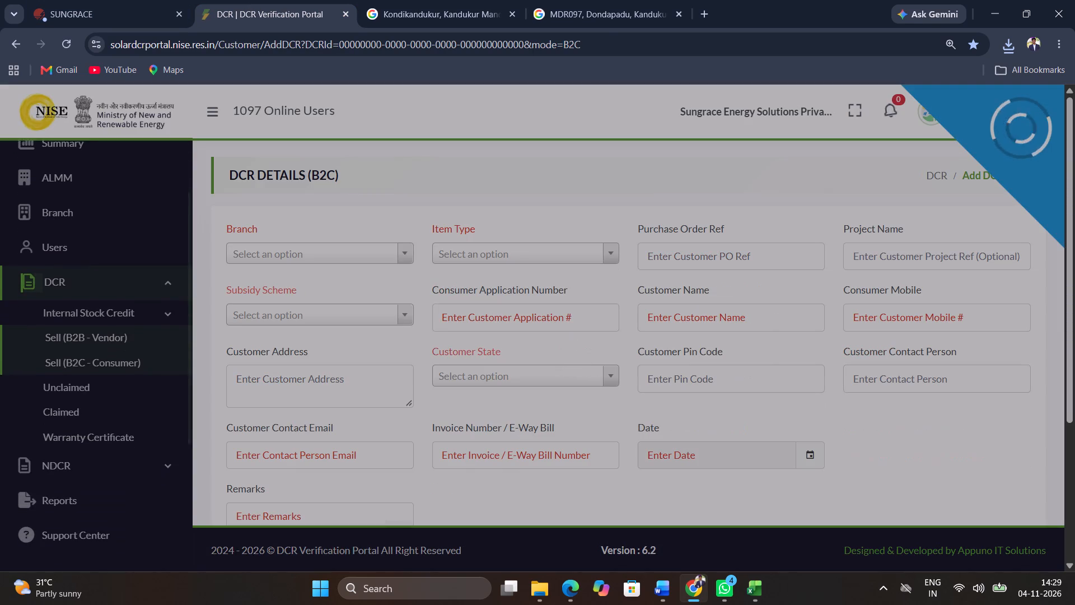
click(568, 309)
key(ctrl+v)
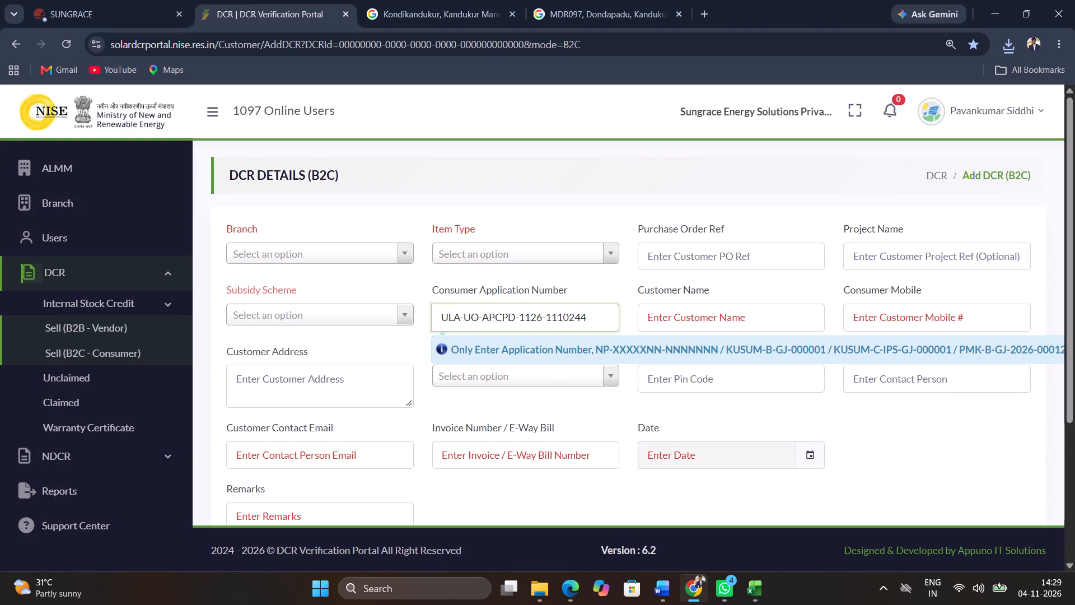
Set the branch to Andhra Pradesh, the subsidy scheme to PM Surya Ghar: Muft Bijli Yojana and the item type to Solar Panels.
click(326, 259)
click(310, 328)
click(315, 315)
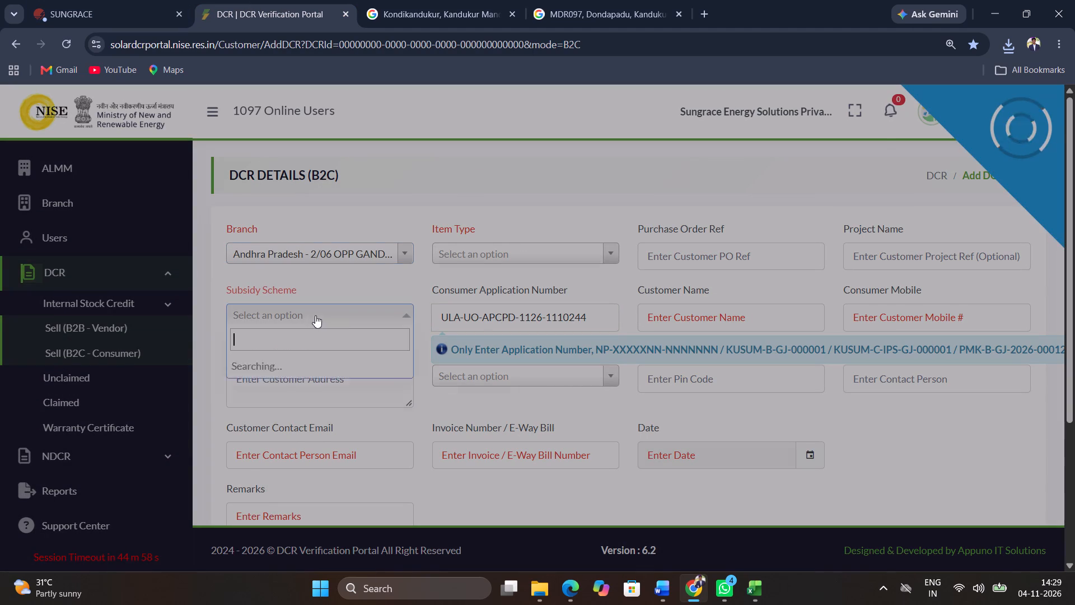
click(330, 432)
double_click(480, 244)
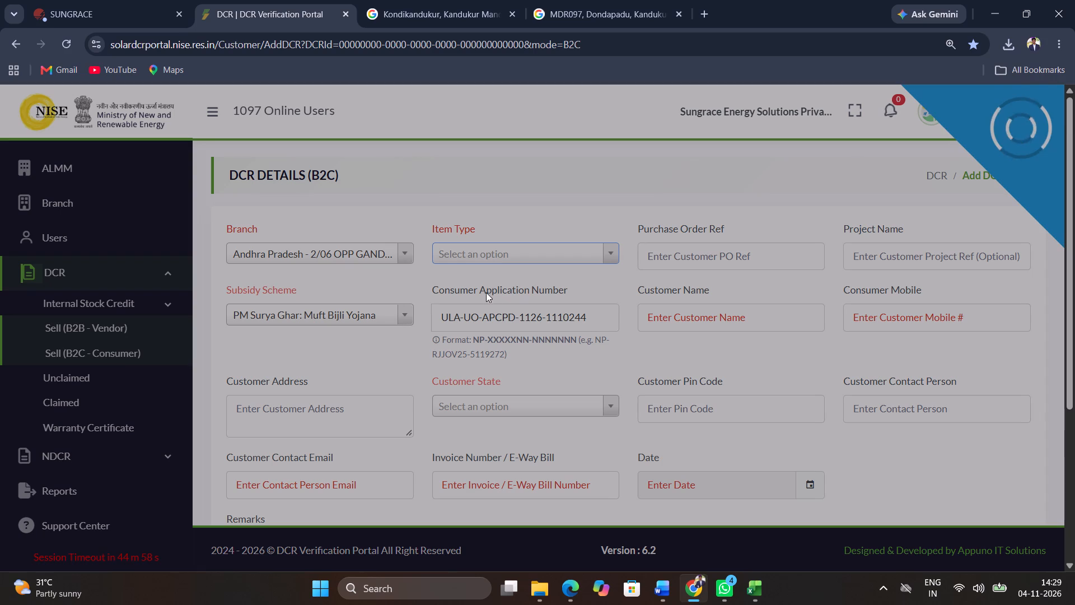
click(492, 256)
click(485, 299)
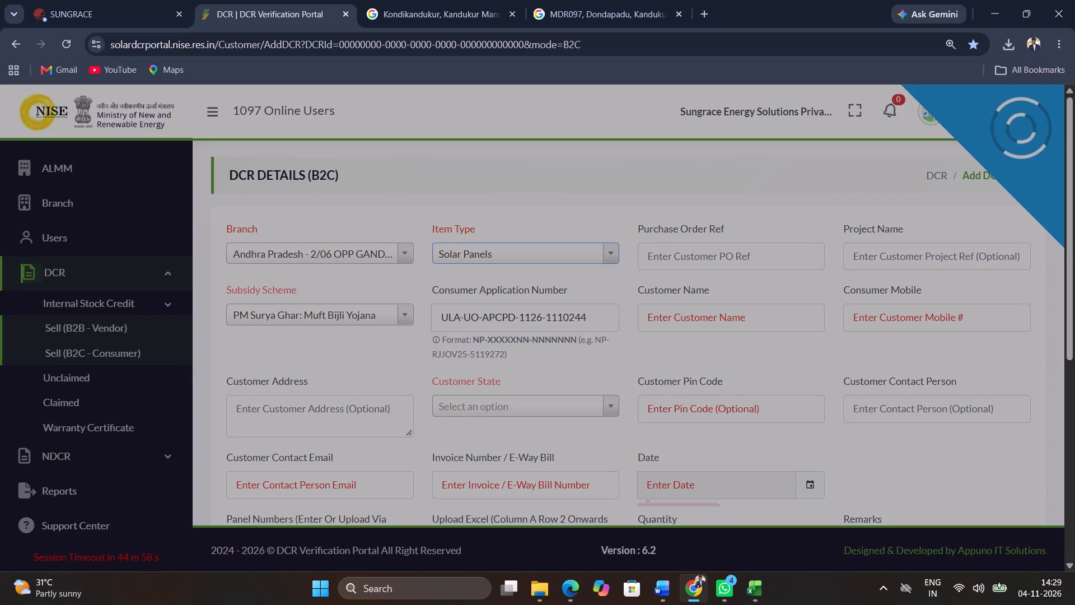
Fill Customer Name with Andhra Pradesh Central Power Distribution Corporation Limited, copied from the Word details document.
click(684, 311)
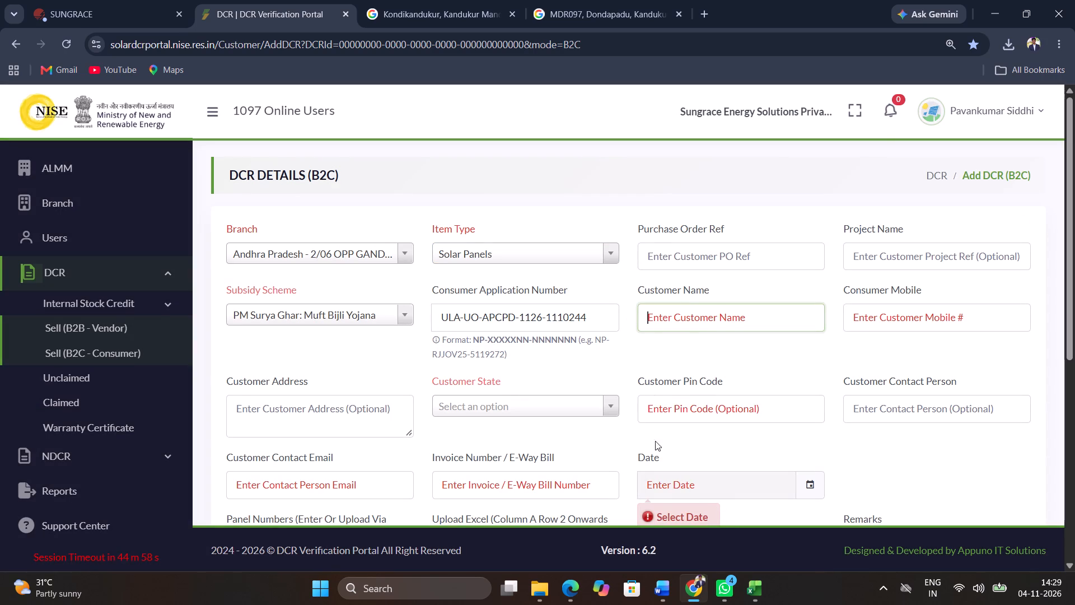
click(647, 531)
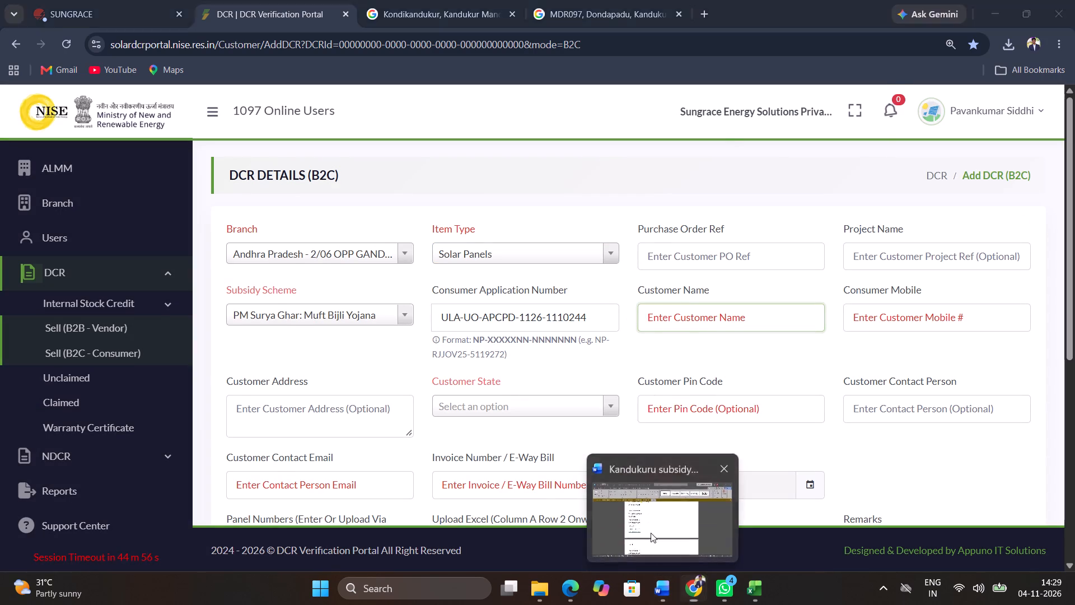
scroll(426, 389, up, 17)
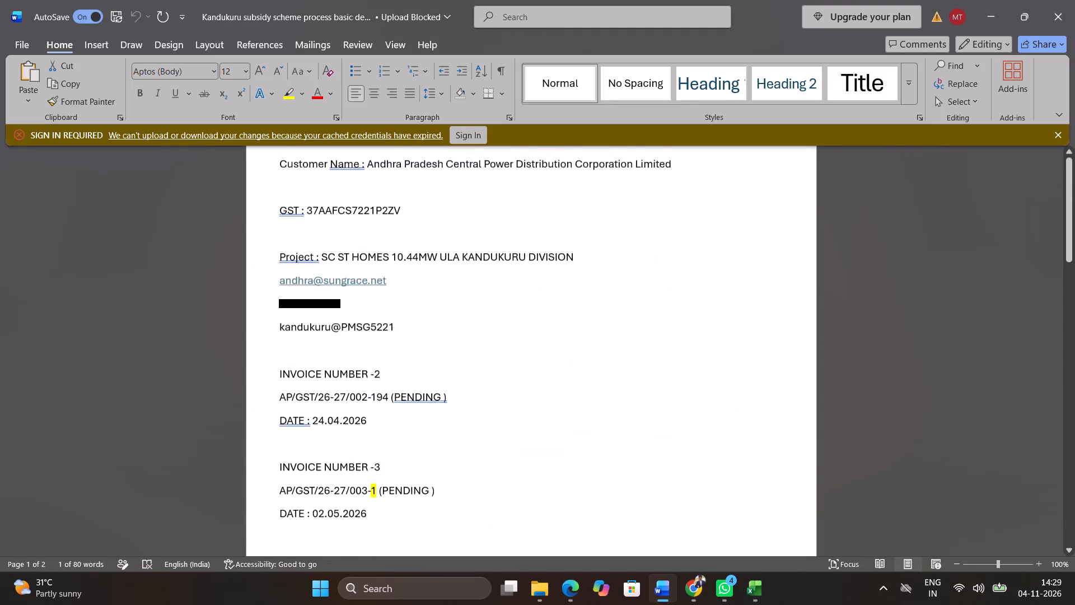
scroll(415, 384, up, 6)
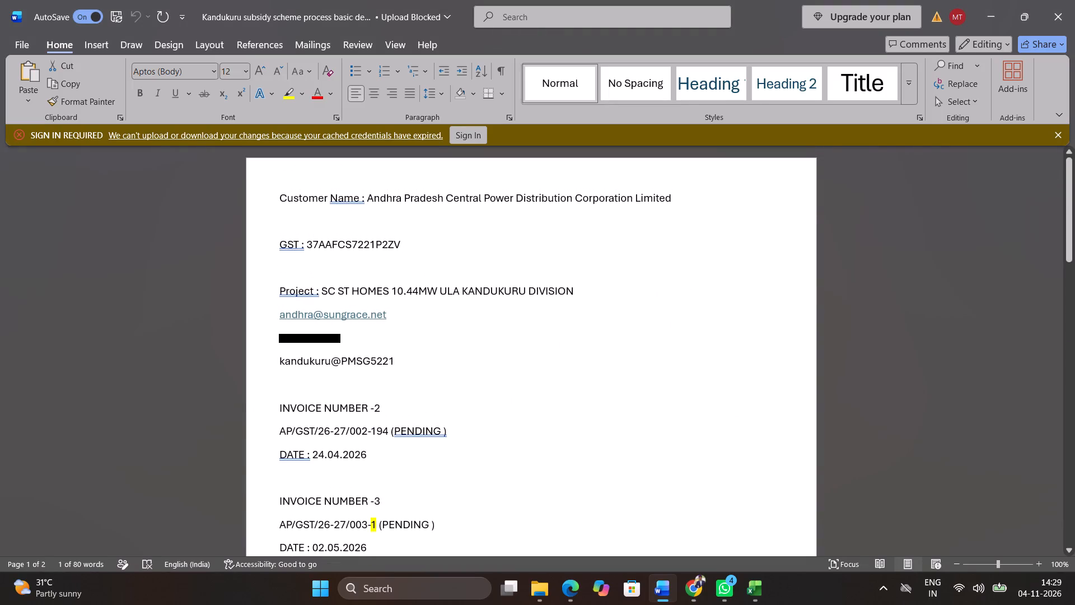
drag(373, 199, 702, 196)
key(ctrl+c)
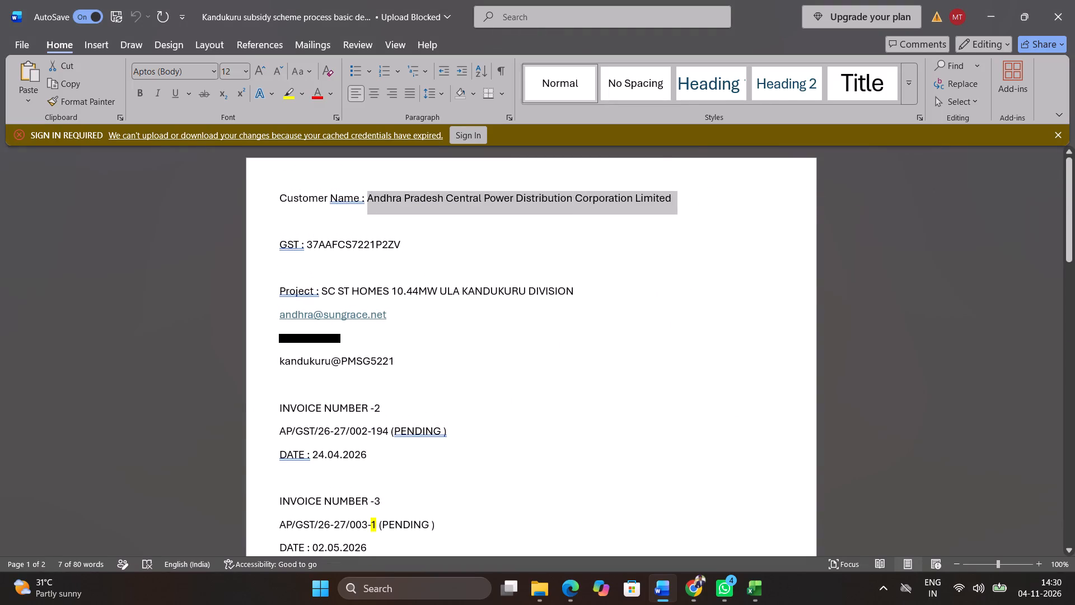
click(685, 525)
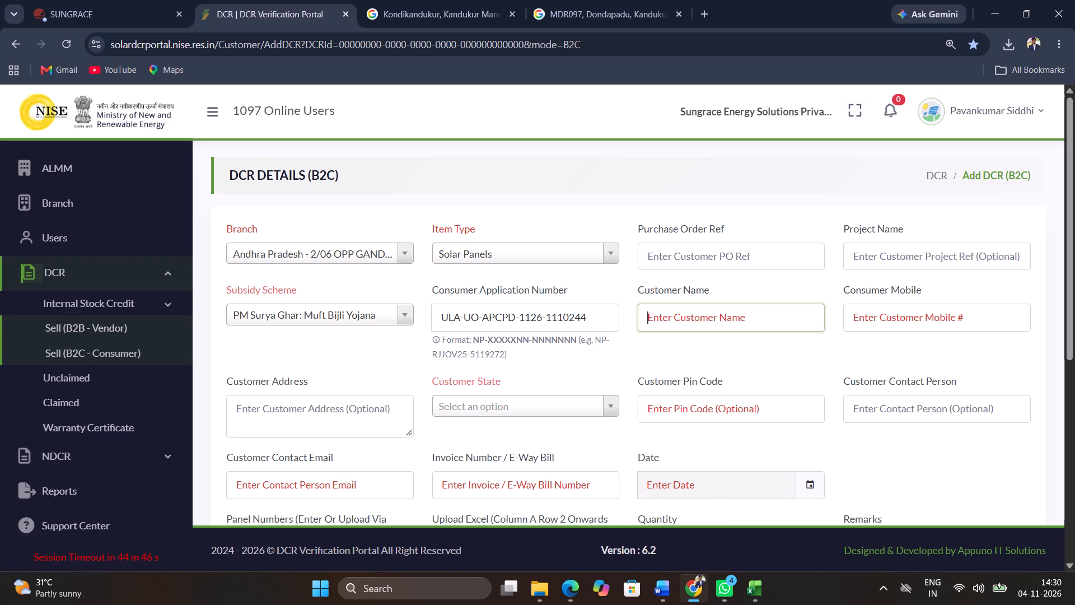
key(ctrl+v)
Fill Project Name with SC ST HOMES 10.44MW ULA KANDUKURU DIVISION, copied from the Word details document.
drag(915, 258, 916, 259)
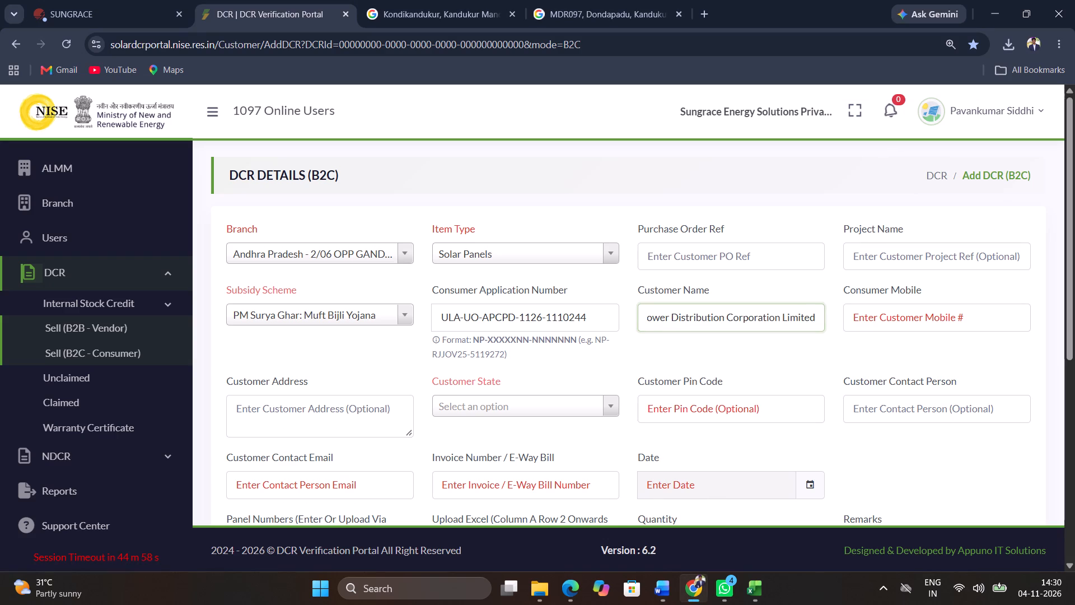
drag(916, 259, 920, 259)
click(668, 543)
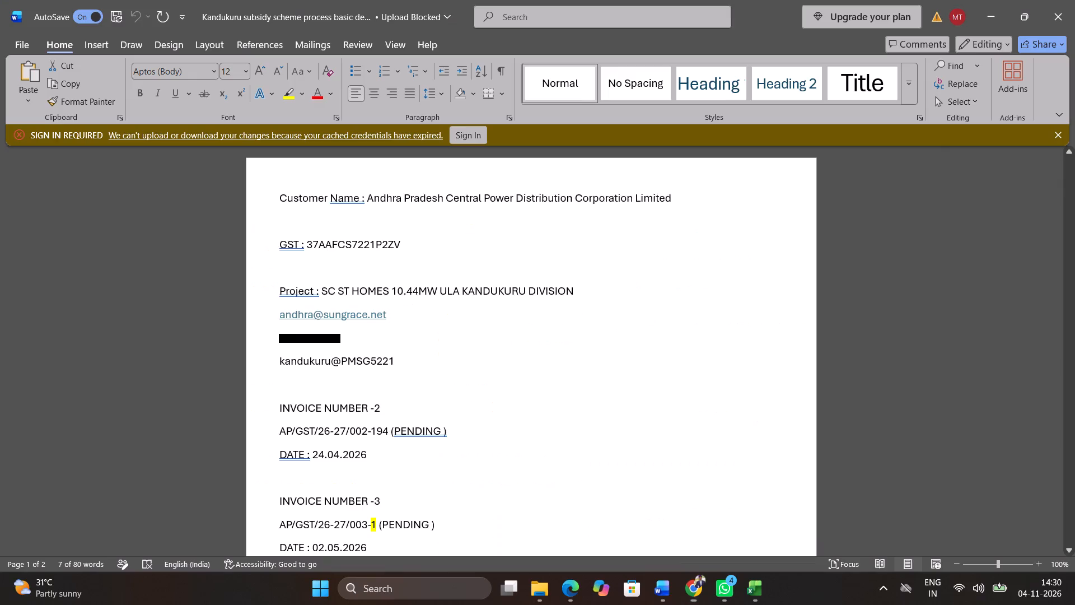
drag(328, 288, 574, 298)
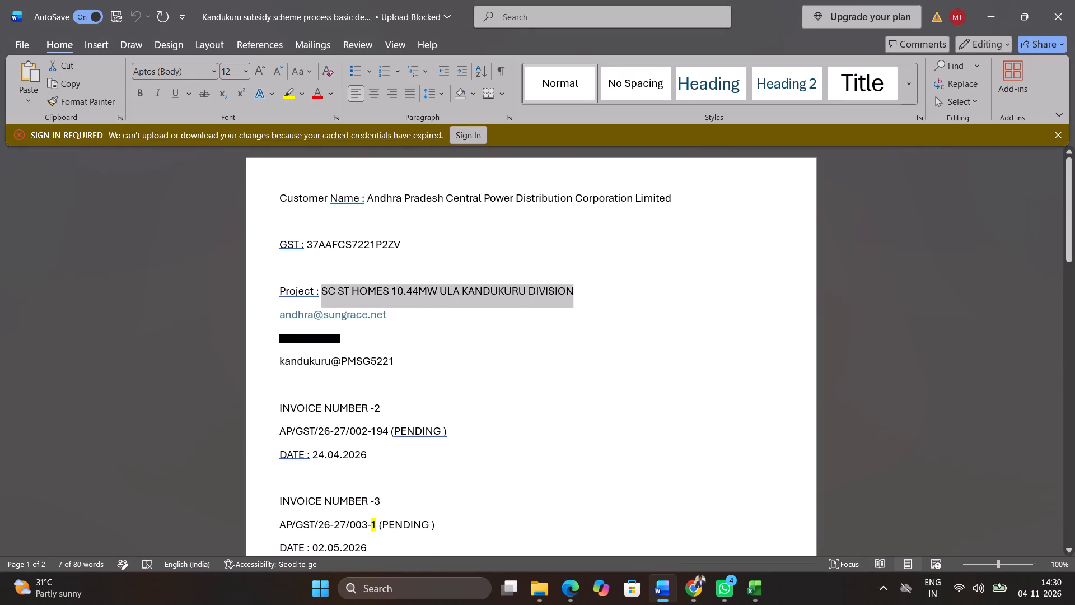
drag(574, 298, 579, 294)
drag(579, 294, 579, 294)
key(ctrl+c)
click(670, 525)
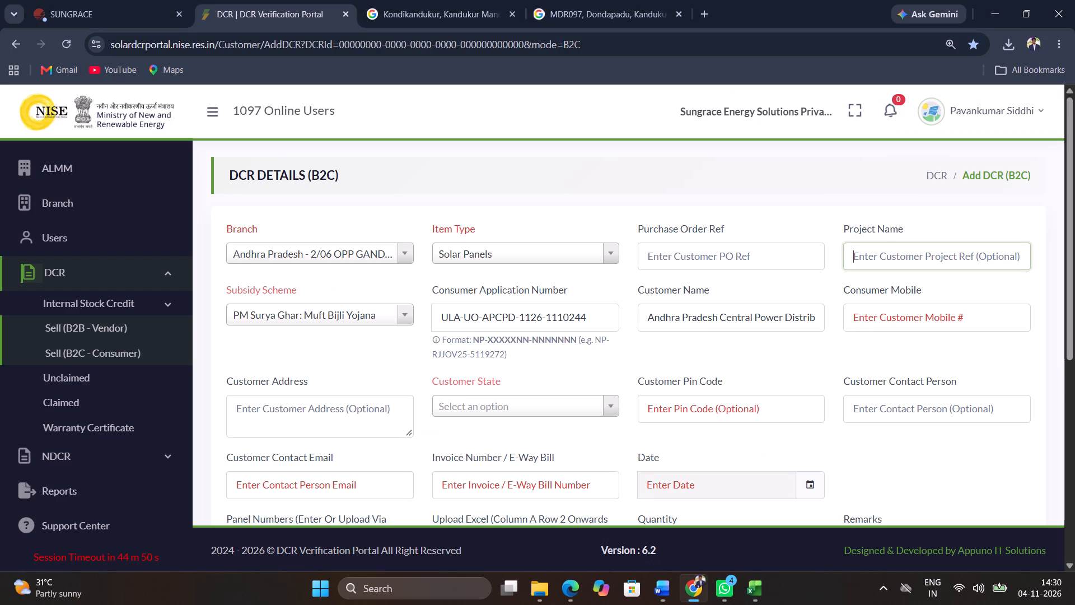
key(ctrl+v)
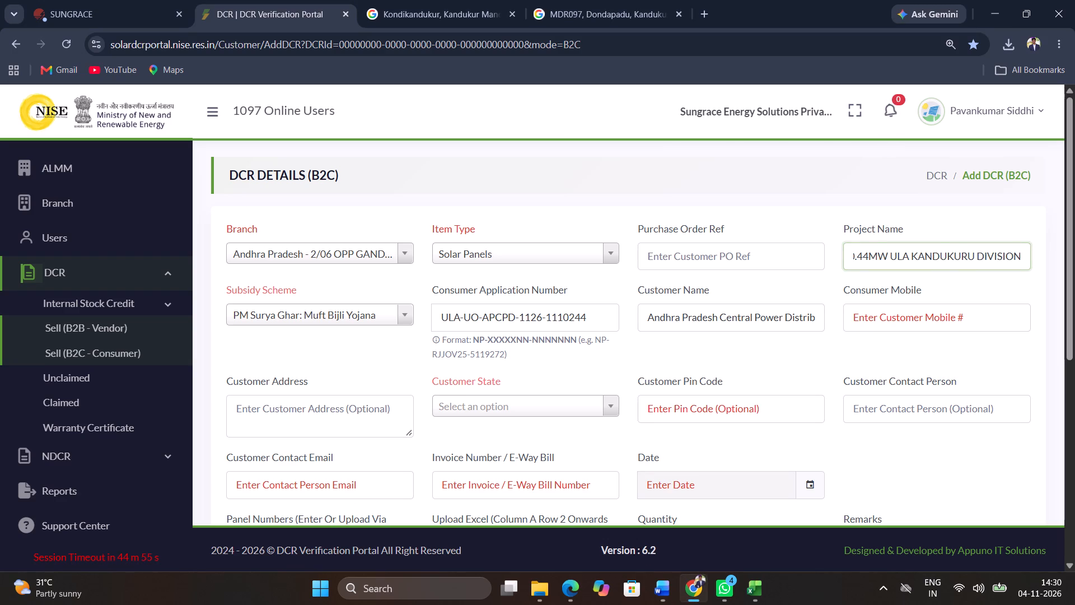
Fill Consumer Mobile with the mobile number copied from the Word details document.
click(878, 329)
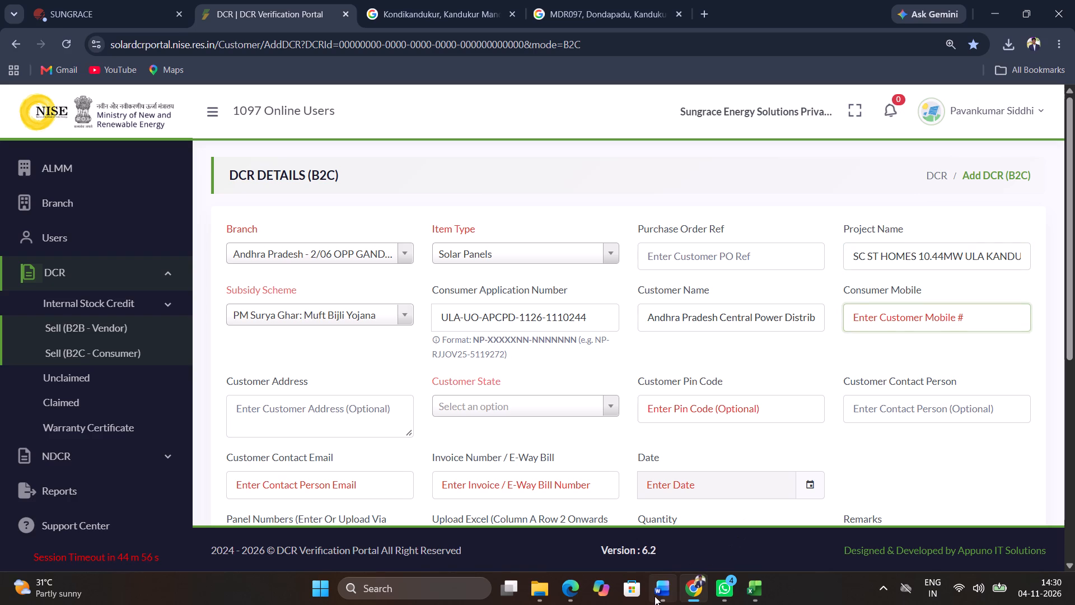
click(681, 544)
drag(359, 340, 361, 340)
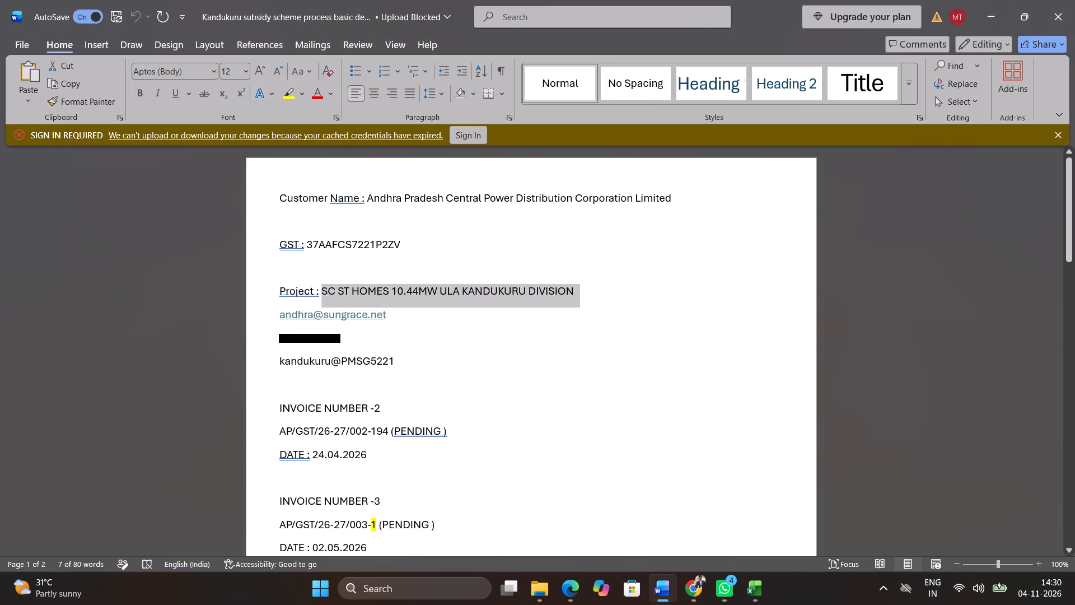
drag(361, 340, 156, 351)
click(156, 351)
key(ctrl+c)
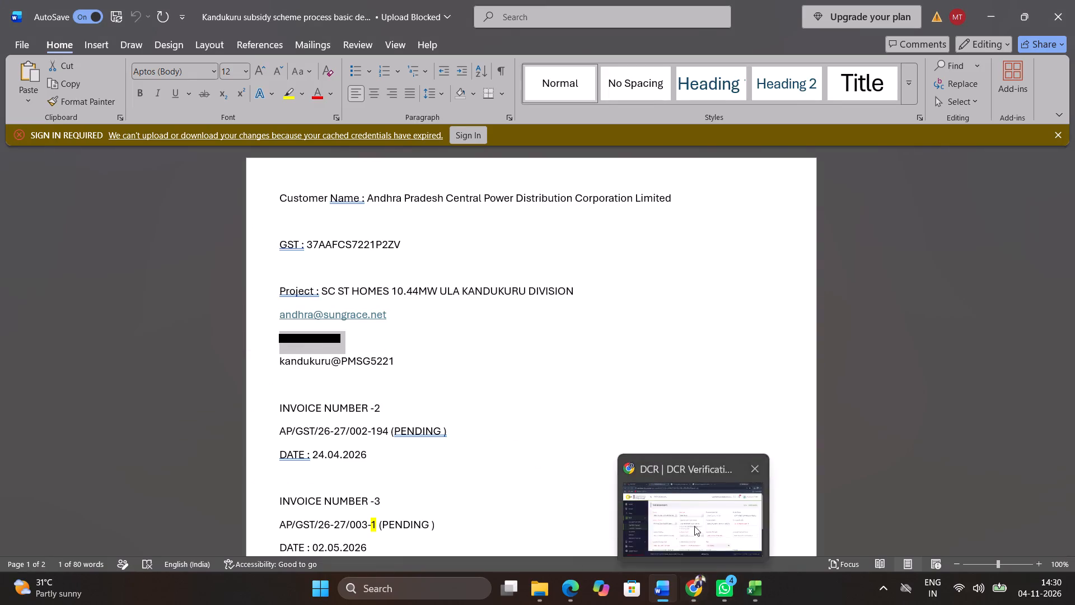
drag(694, 526, 699, 530)
key(ctrl+v)
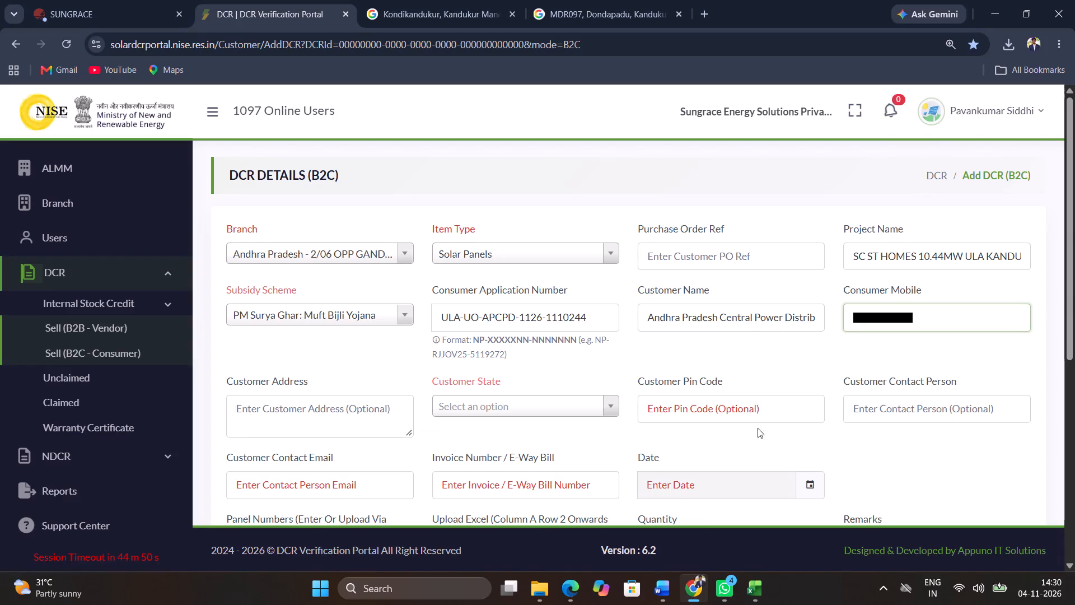
Set the customer state to Andhra Pradesh (37) and enter Sungrace's customer contact email.
scroll(805, 368, down, 1)
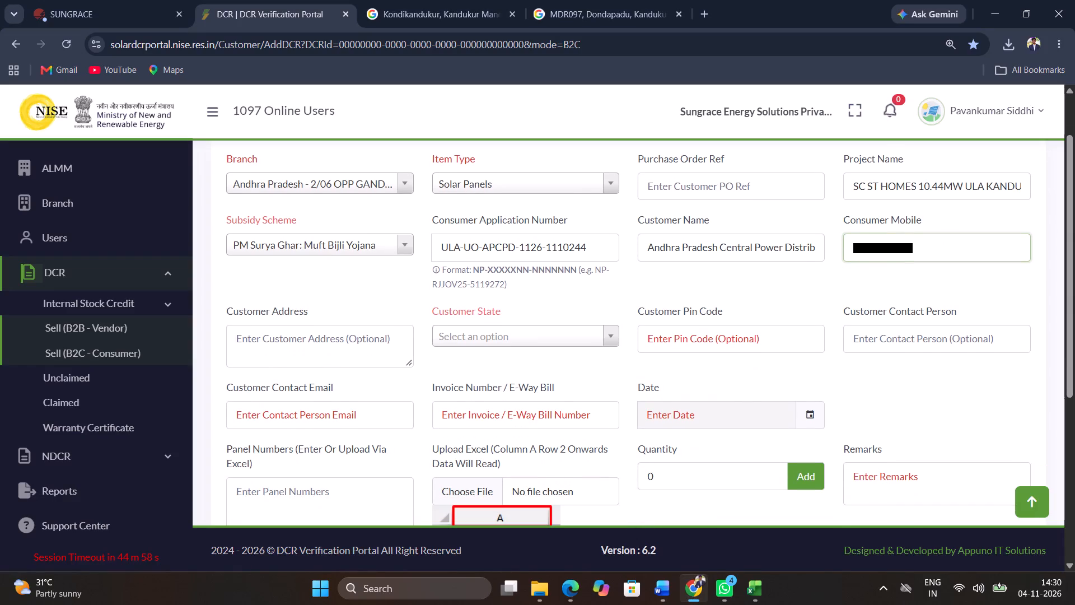
click(563, 342)
click(505, 430)
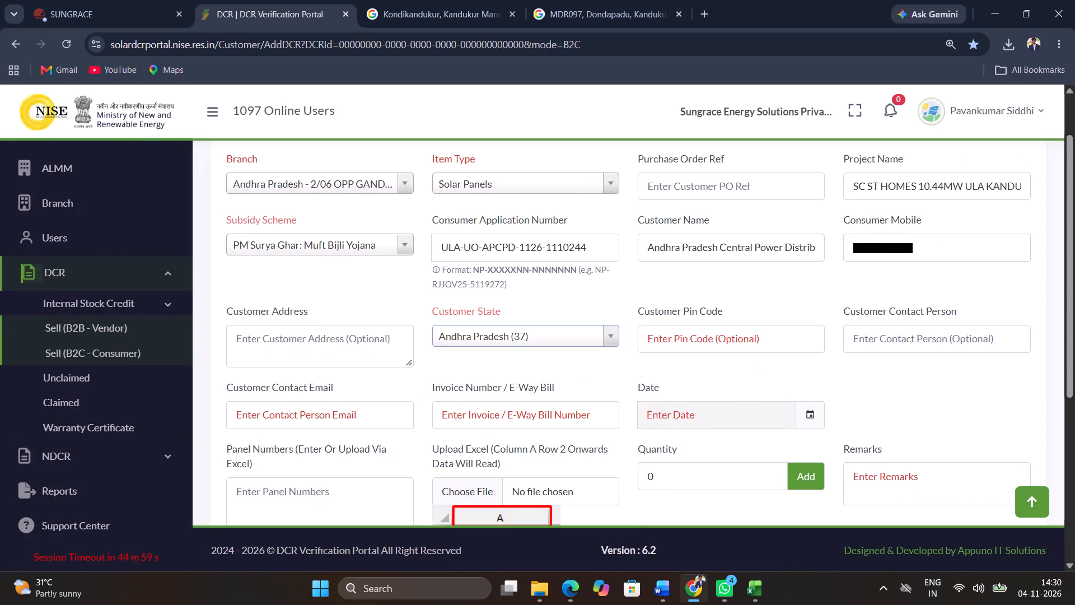
click(400, 424)
click(752, 544)
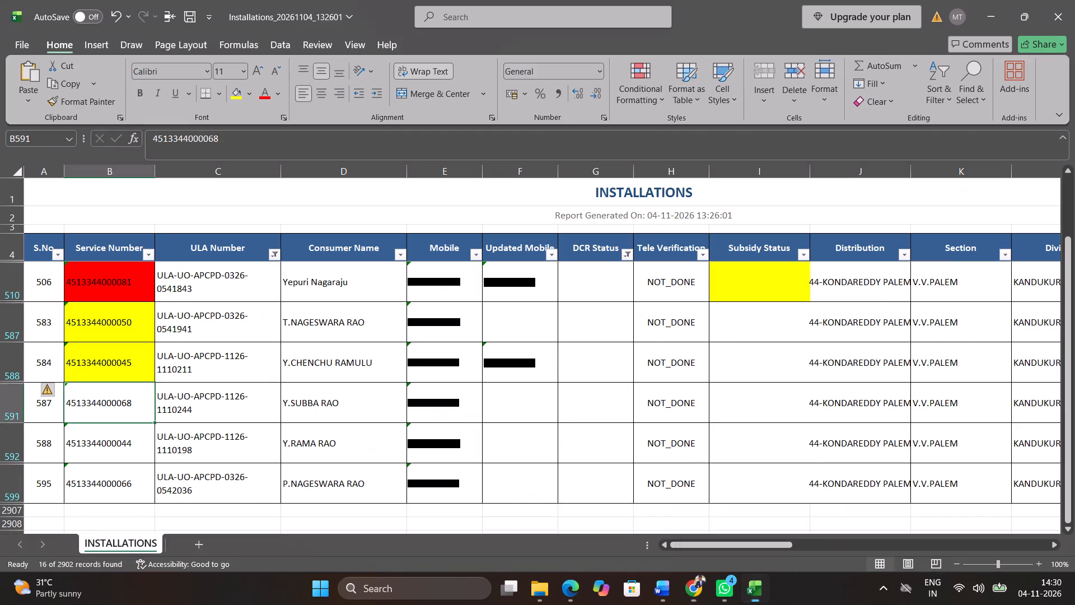
click(648, 531)
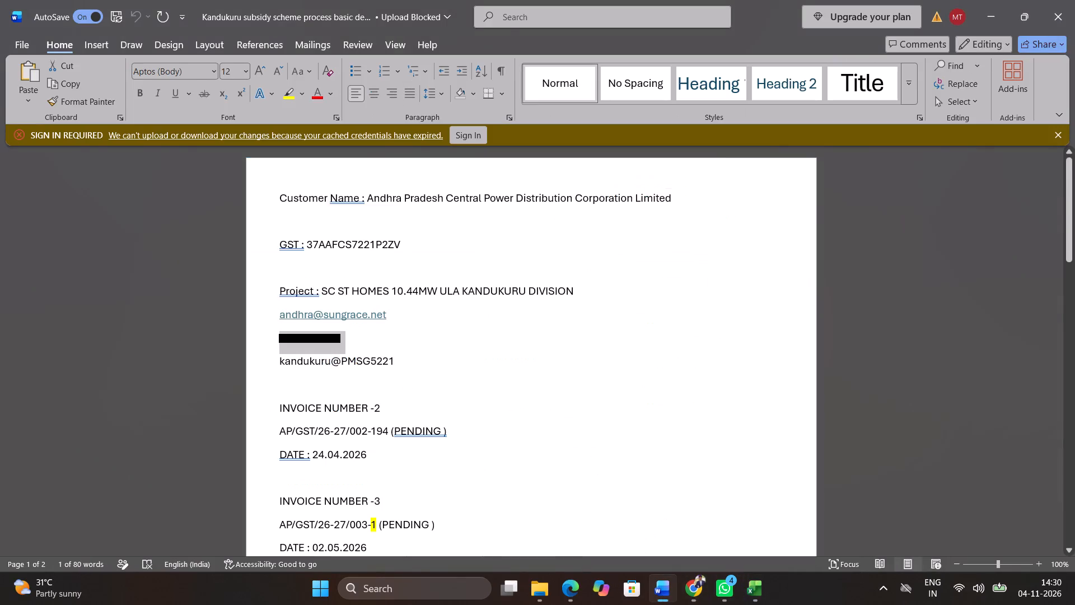
drag(417, 323, 248, 327)
key(ctrl+c)
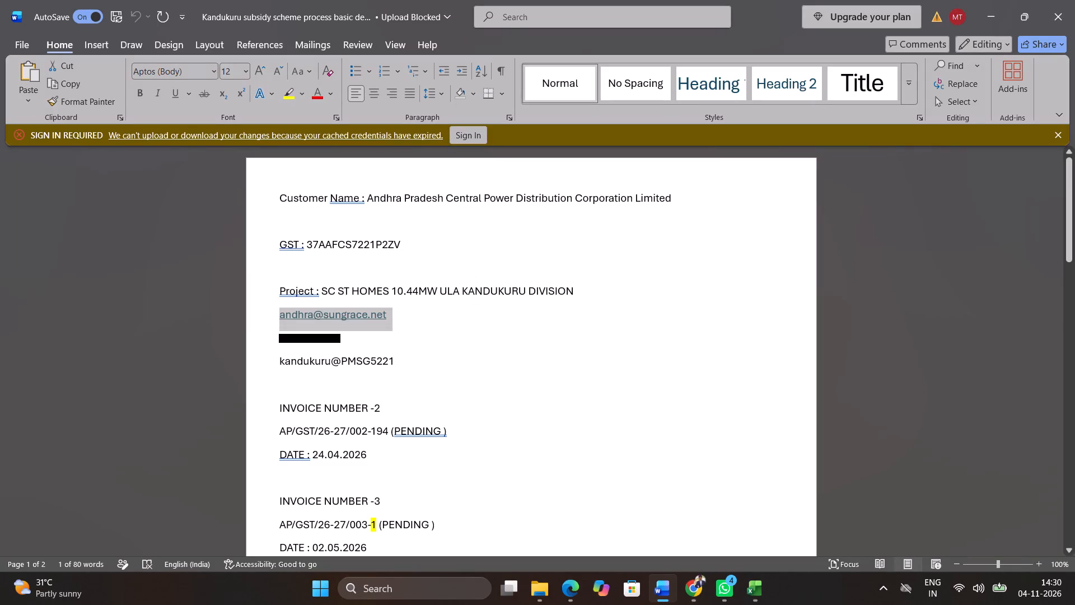
click(667, 515)
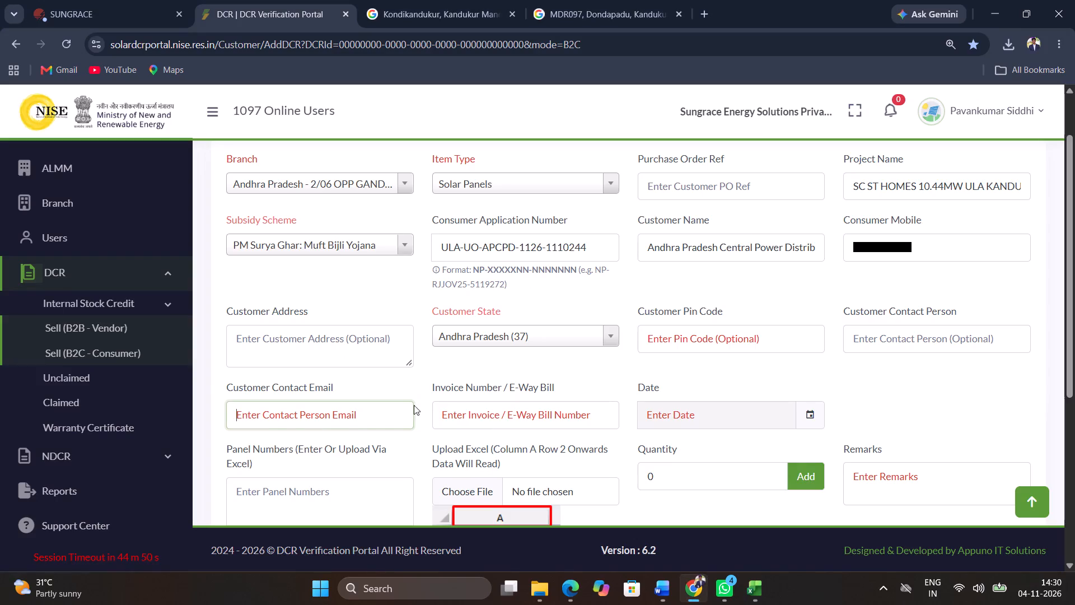
key(ctrl+v)
ctrl+click(398, 404)
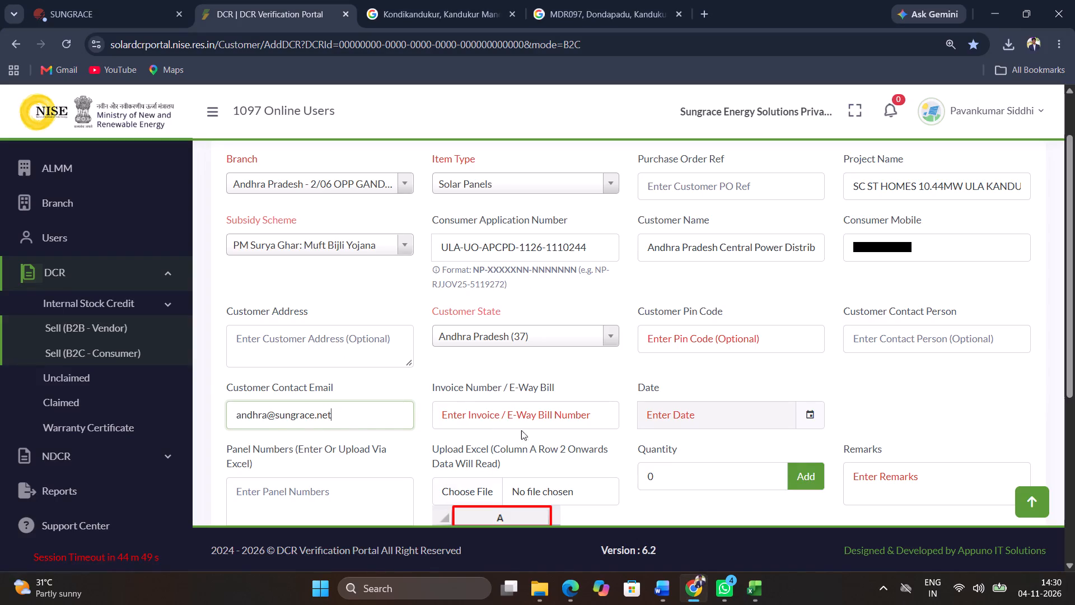
Fill Invoice Number / E-Way Bill with the invoice 9 prefix AP/GST/26-27/009-, copied from the Word details document.
click(517, 419)
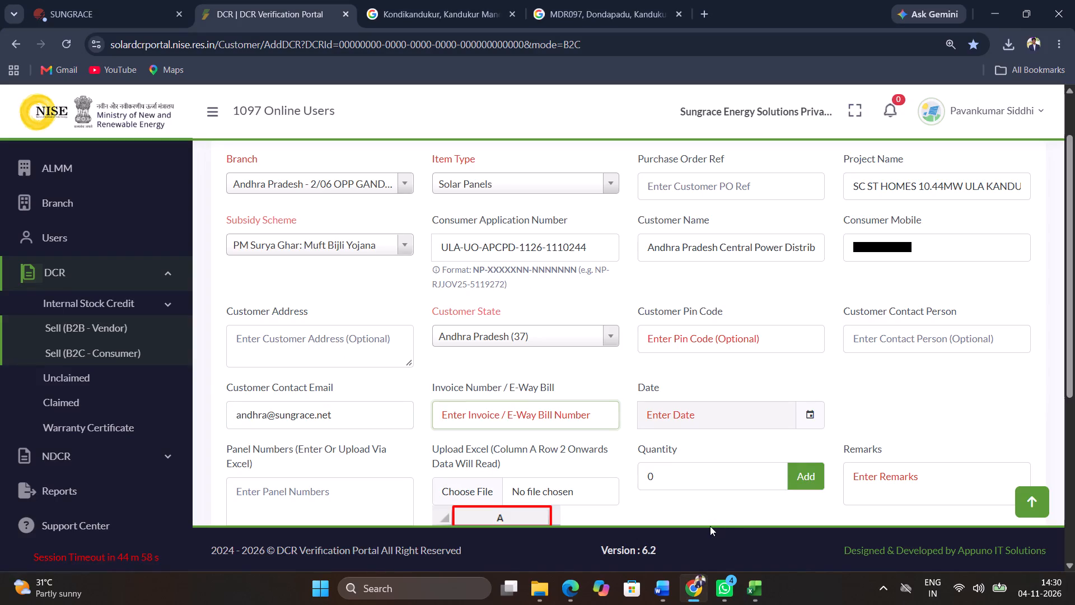
click(663, 527)
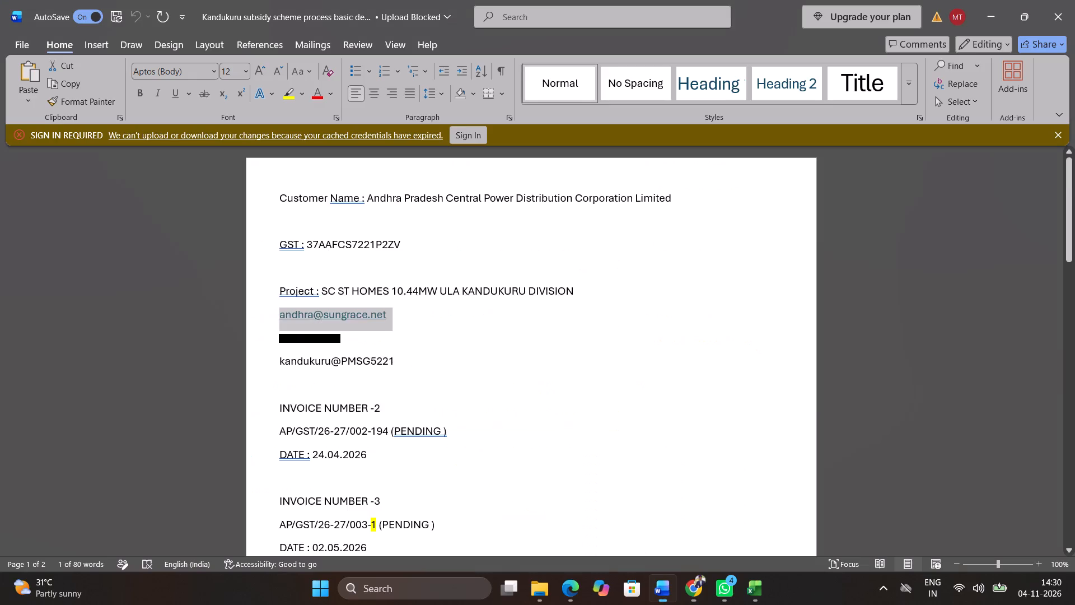
scroll(450, 332, down, 4)
scroll(644, 444, down, 6)
scroll(579, 460, down, 5)
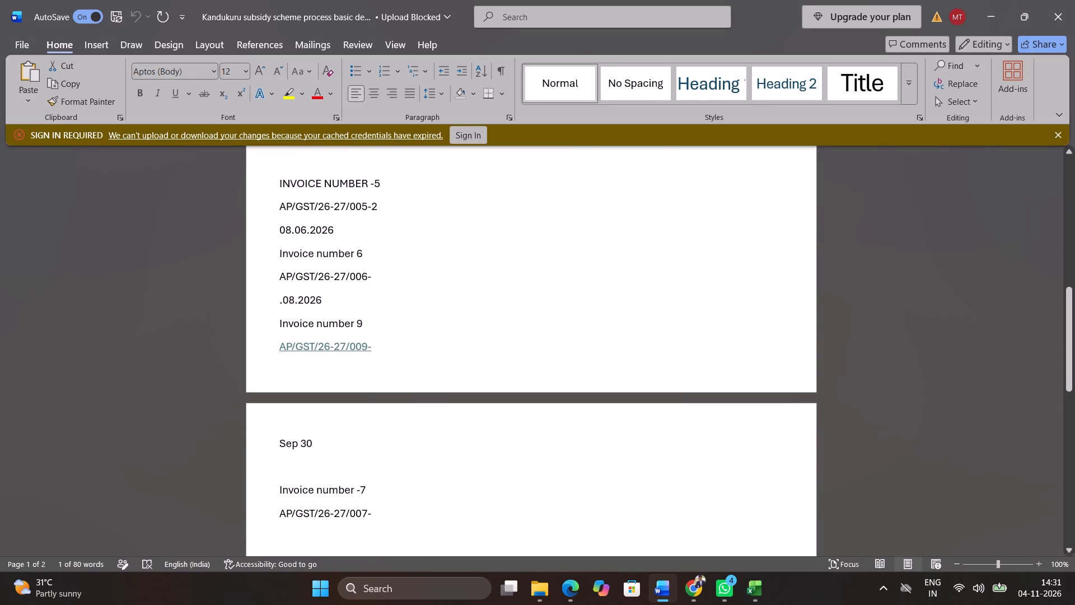
drag(432, 348, 156, 376)
key(ctrl+c)
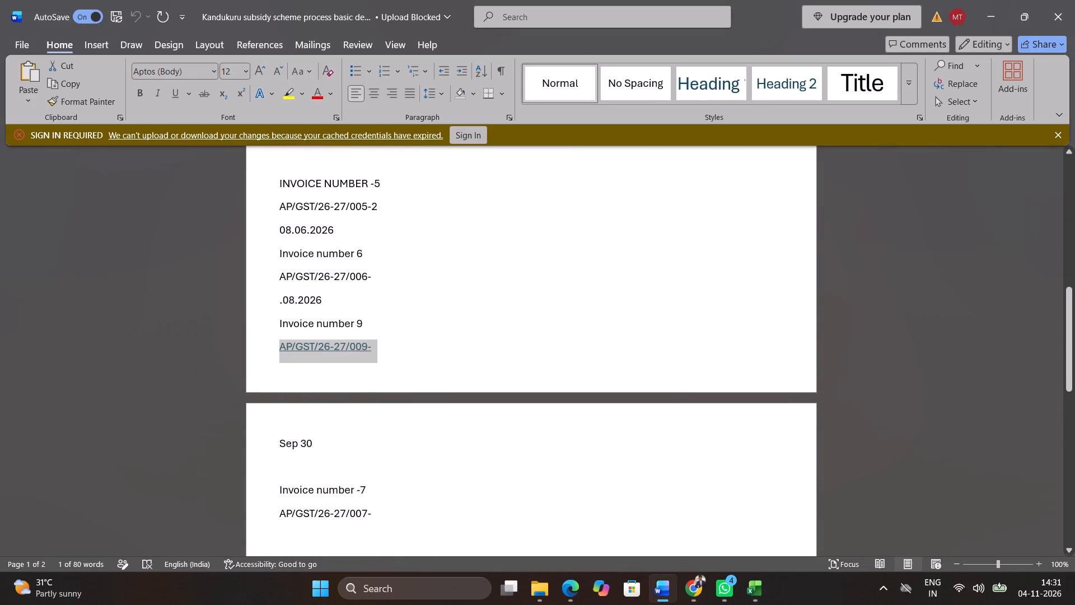
click(681, 526)
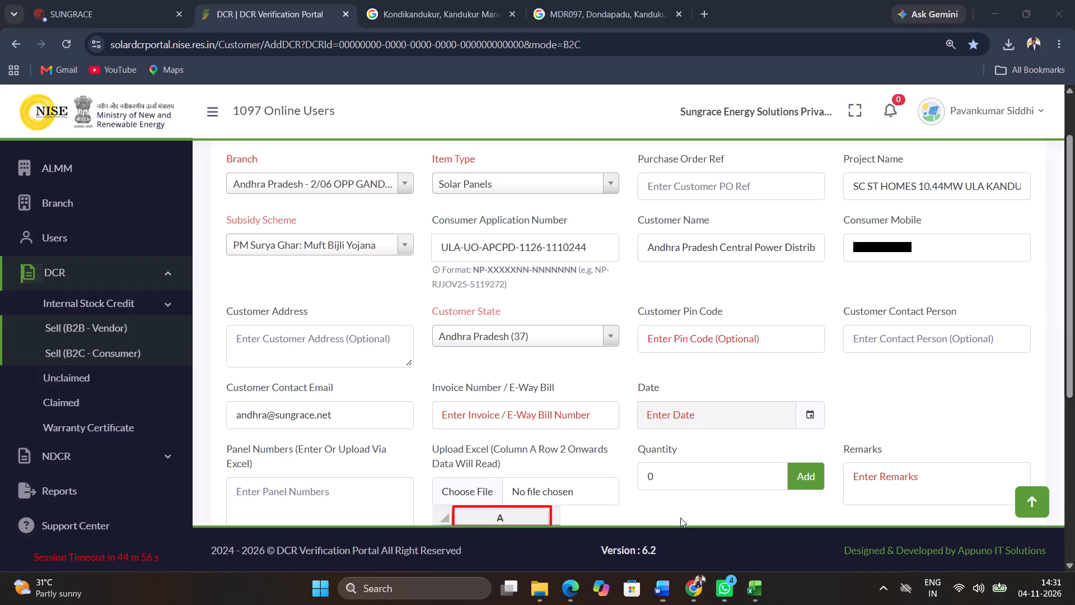
Set the Invoice Number / E-Way Bill to AP/GST/26-27/010-106.
key(ctrl+v)
key(Left)
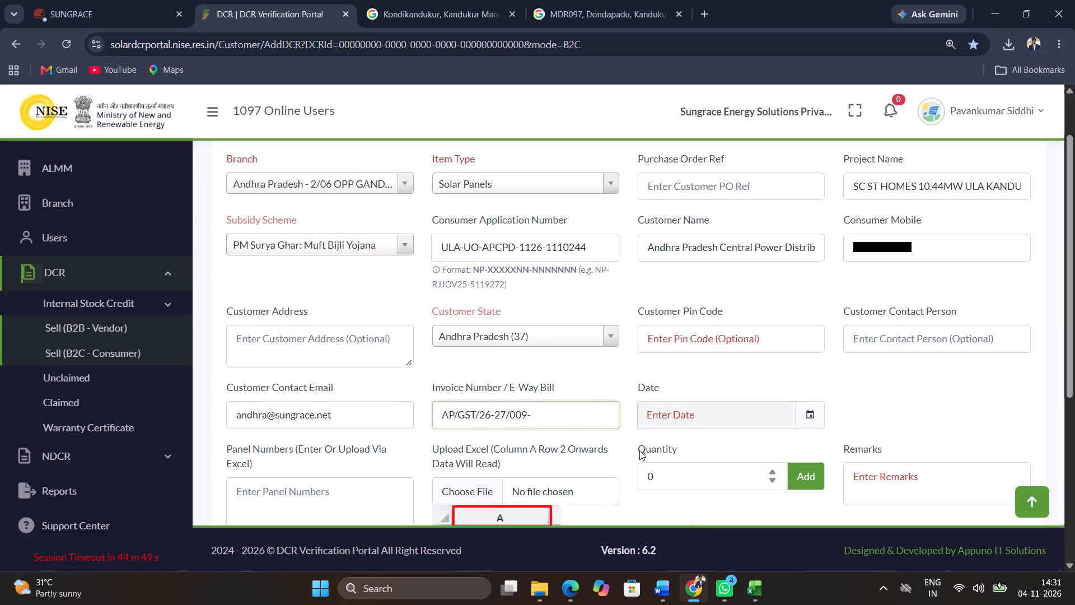
key(BackSpace)
key(BackSpace)
text(10)
key(Right)
text(106)
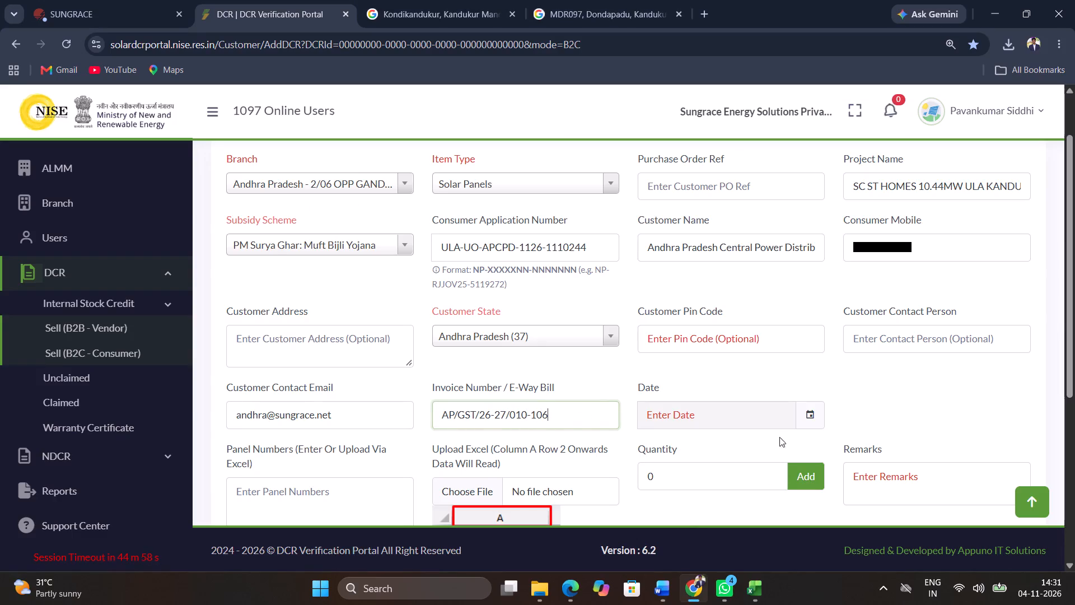
Set the invoice date to 22-Oct-2026.
click(769, 409)
click(646, 219)
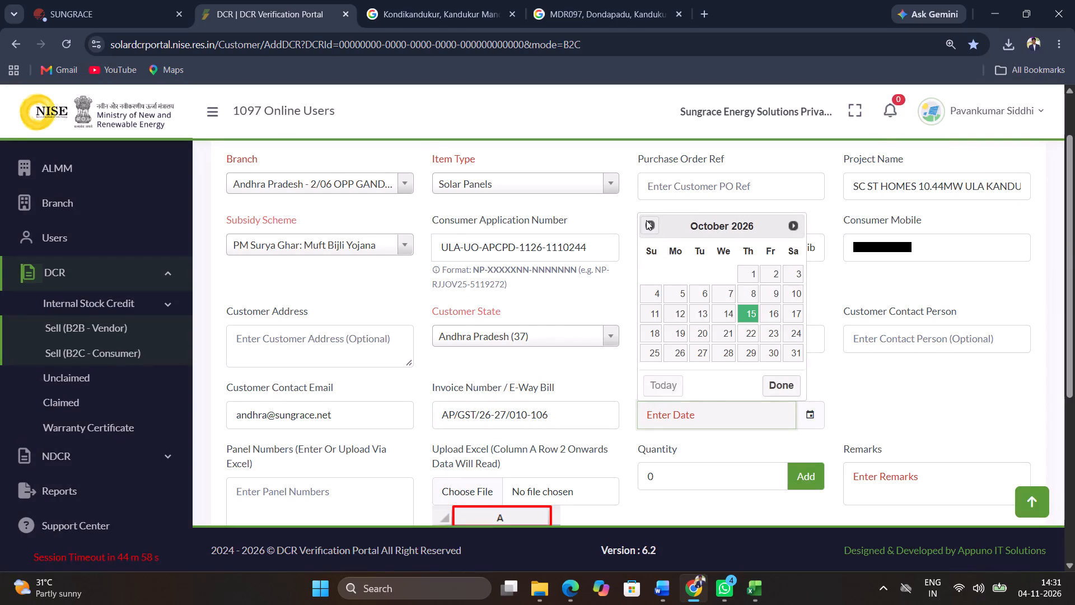
click(744, 325)
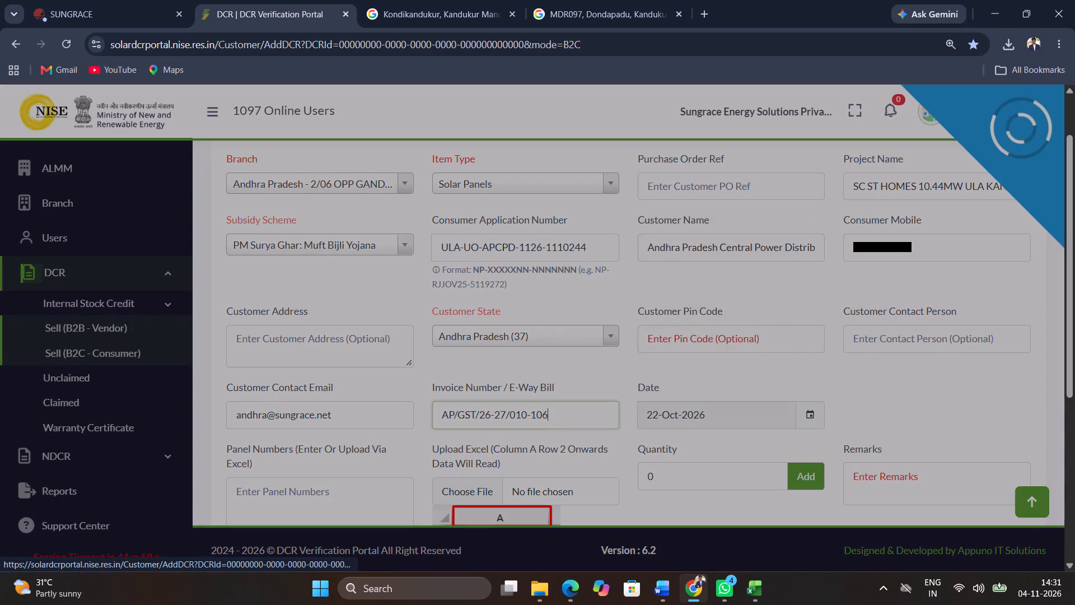
scroll(817, 302, down, 1)
scroll(681, 312, down, 1)
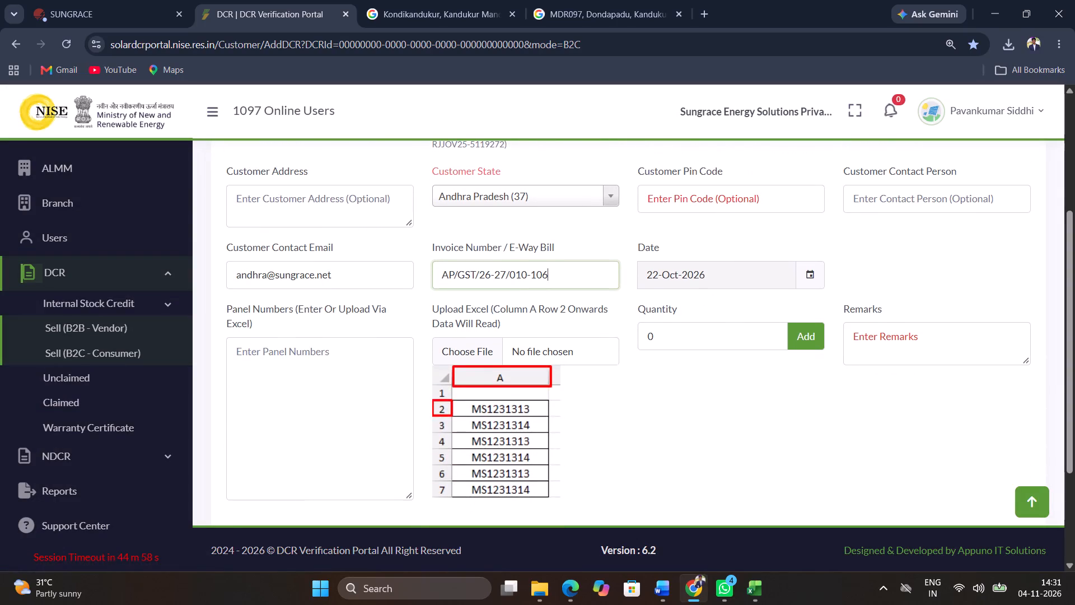
click(355, 431)
click(82, 0)
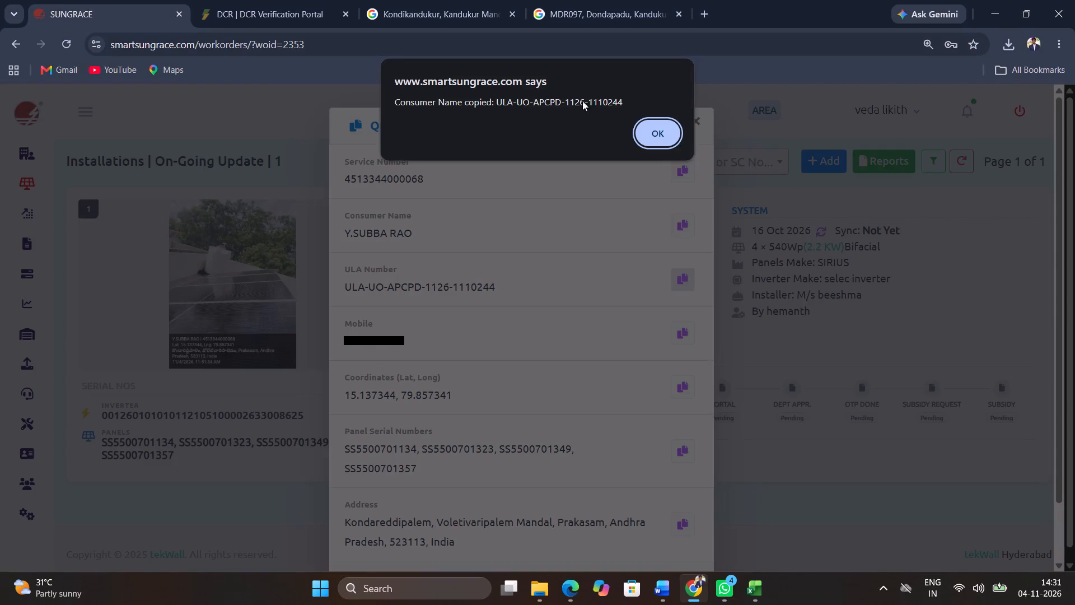
click(662, 146)
scroll(698, 300, down, 3)
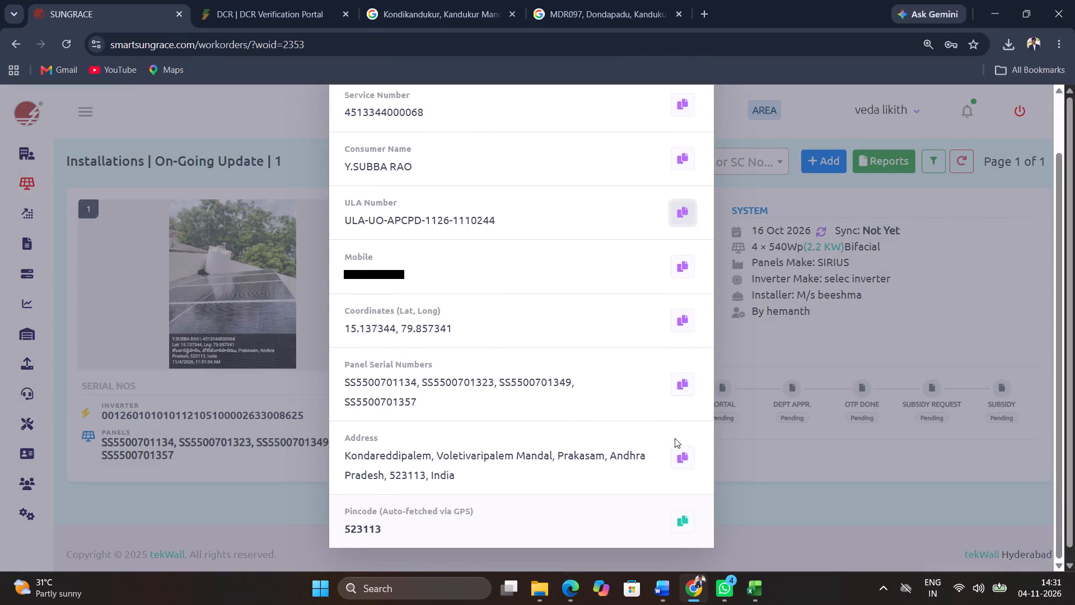
click(678, 387)
double_click(286, 23)
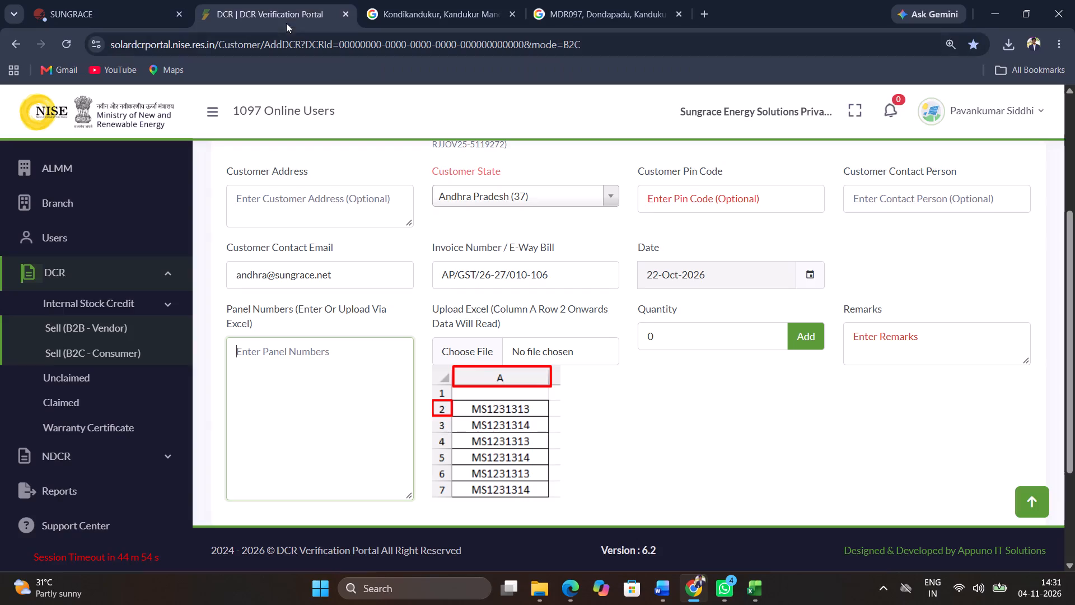
key(ctrl+v)
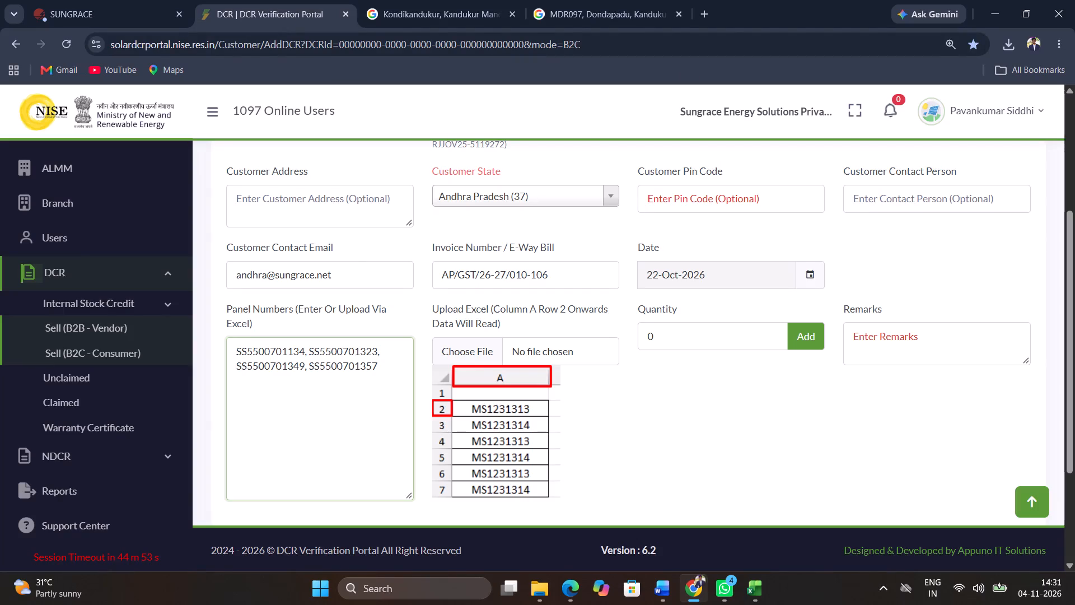
Reformat the pasted panel numbers, removing the commas and spaces so each serial number is on its own line.
key(Left)
key(Left)
key(Left)
key(Left)
key(Left)
key(Left)
key(Left)
key(Left)
key(Left)
key(Left)
key(Left)
key(Left)
key(BackSpace)
key(BackSpace)
key(Return)
key(Up)
key(Up)
key(Up)
key(Up)
key(Up)
key(Up)
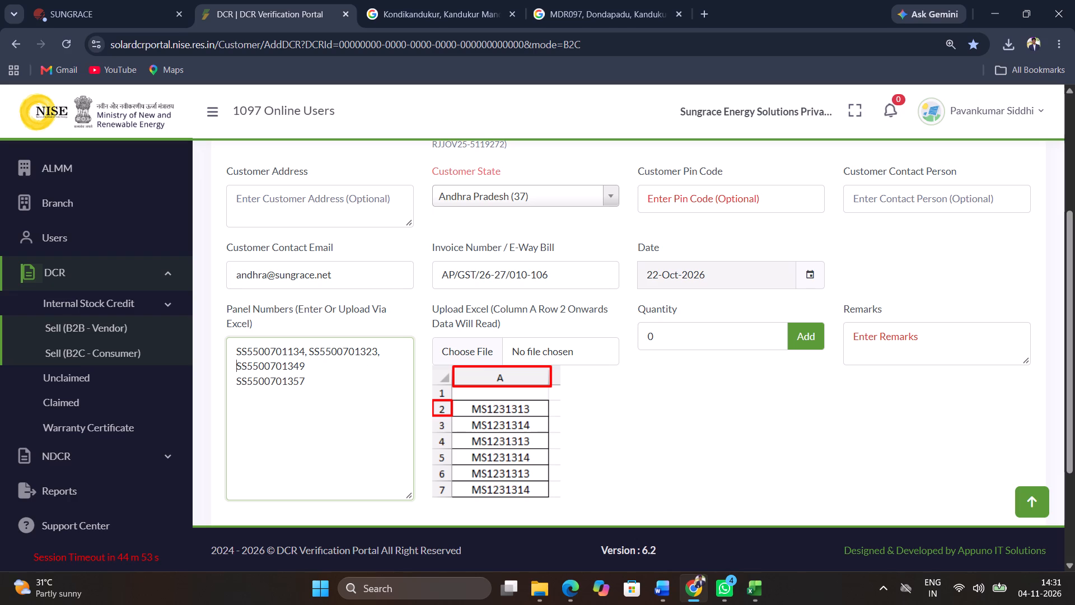
key(Right)
key(Right)
key(Right)
key(Right)
key(Right)
key(Right)
key(Right)
key(Right)
key(Right)
key(Right)
key(Right)
key(Right)
key(Right)
key(Right)
key(BackSpace)
key(BackSpace)
key(Return)
key(Right)
key(Right)
key(Right)
key(Right)
key(Right)
key(Right)
key(Right)
key(Right)
key(Right)
key(Right)
key(Right)
key(Right)
key(Right)
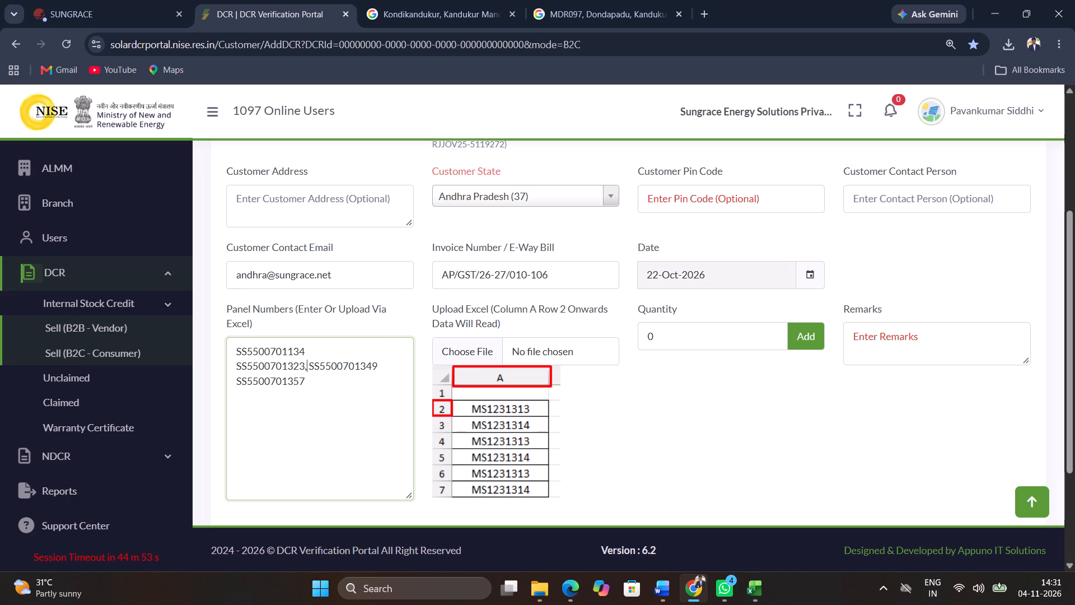
key(Right)
key(BackSpace)
key(BackSpace)
key(Return)
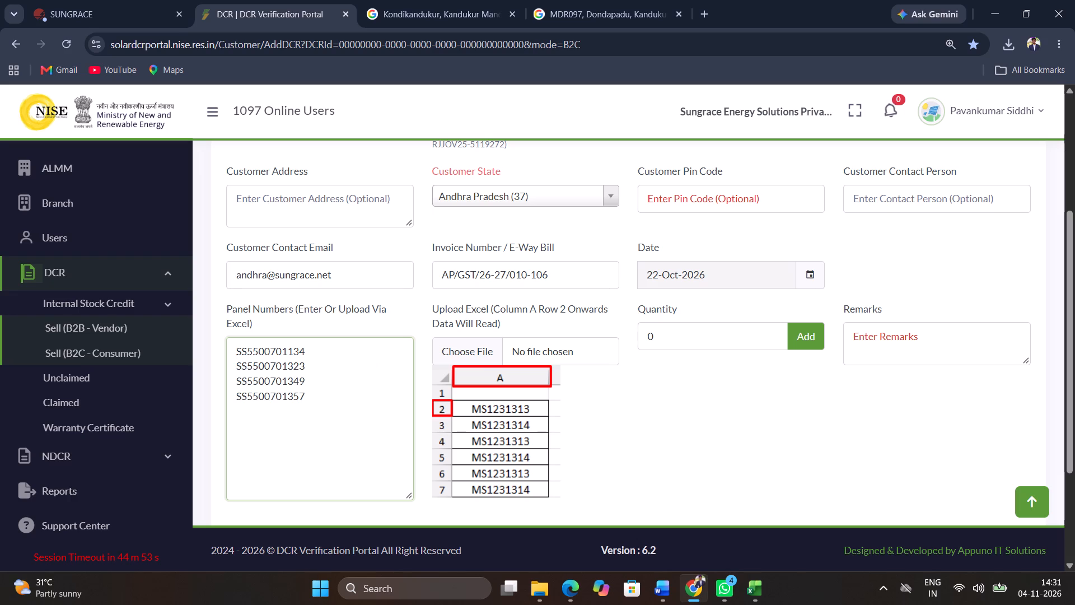
Set the quantity to 4 and add the panels to the DCR item list.
click(704, 344)
scroll(706, 344, up, 1)
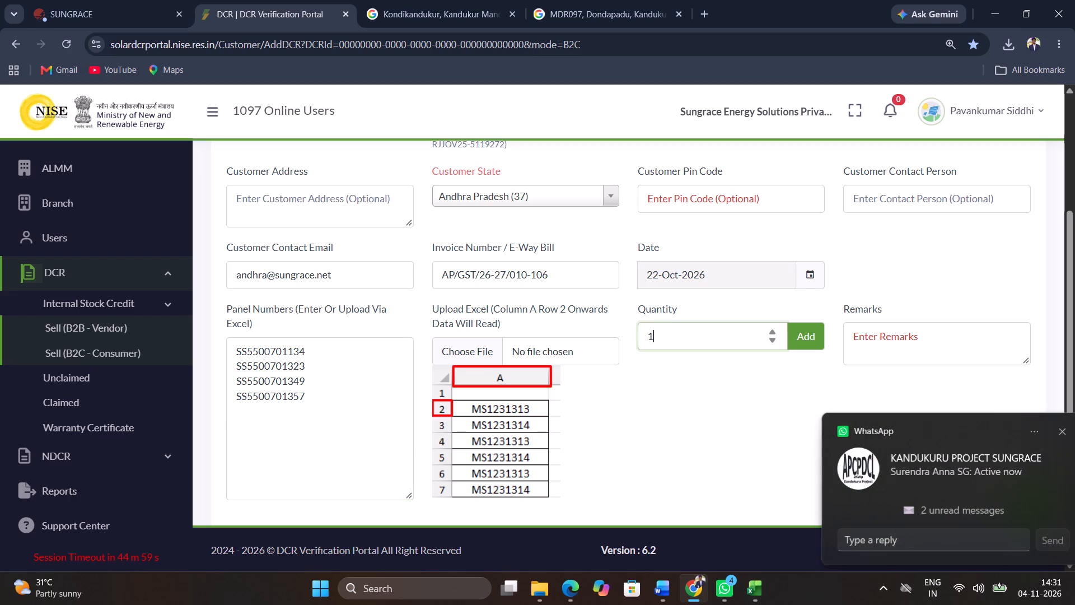
scroll(706, 344, up, 4)
scroll(704, 357, down, 1)
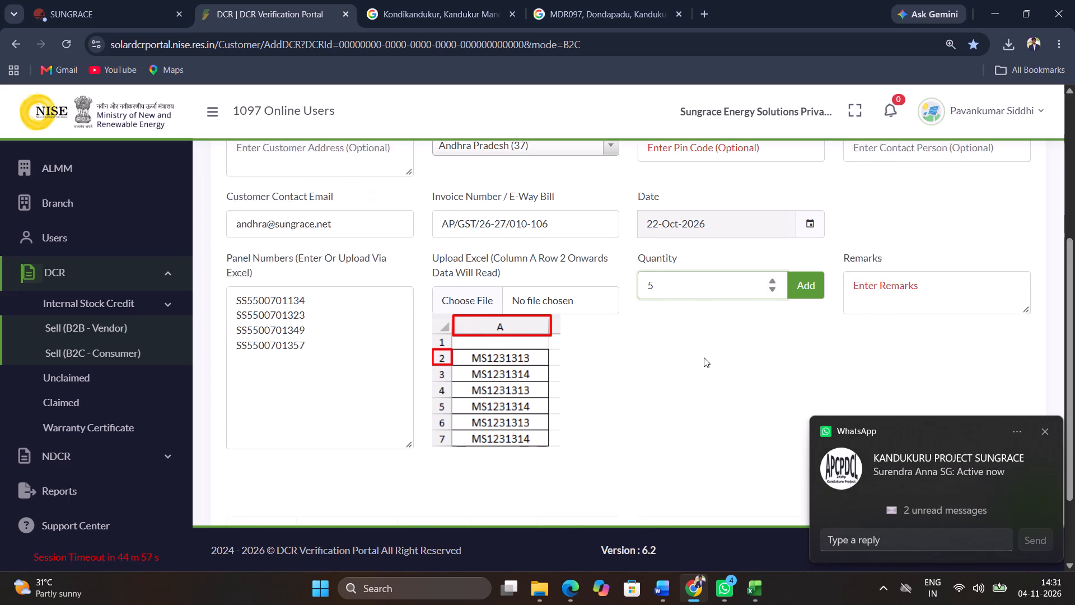
scroll(693, 269, down, 1)
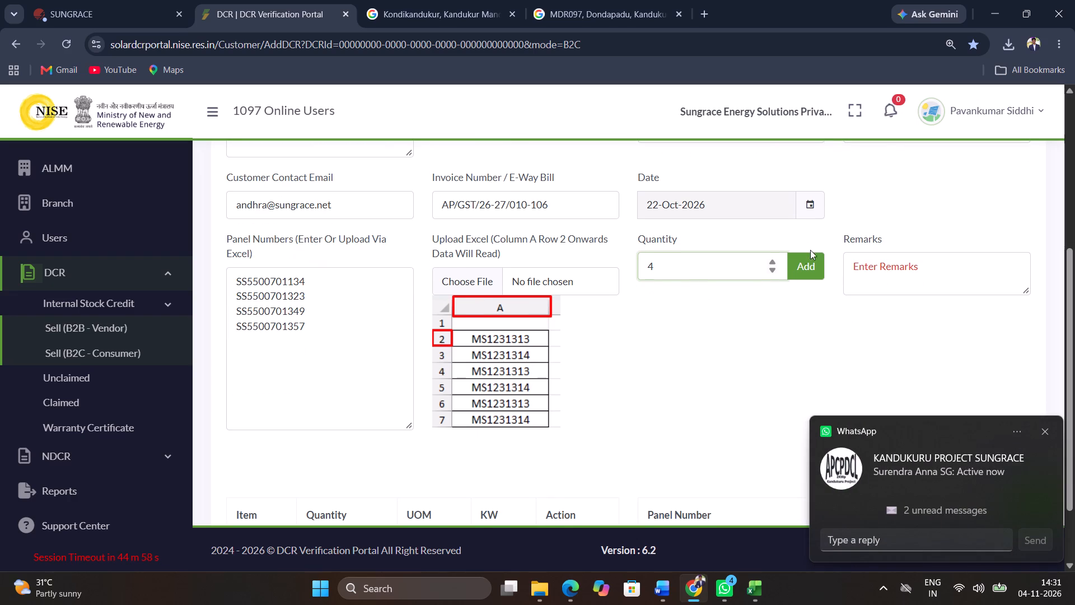
click(809, 257)
Fill Remarks with the consumer's address copied from the SUNGRACE details.
click(902, 278)
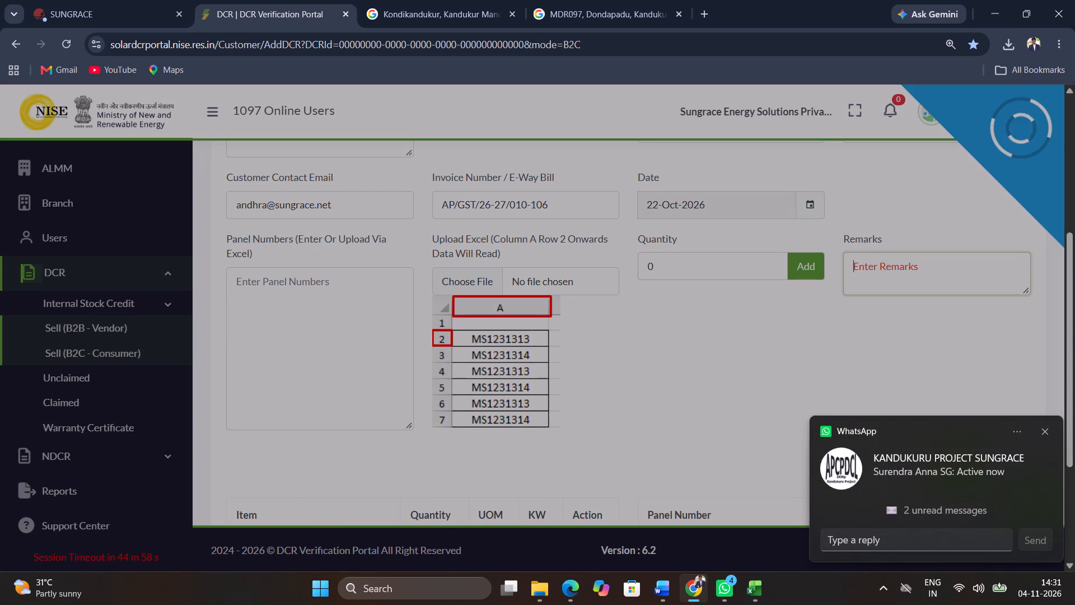
click(104, 0)
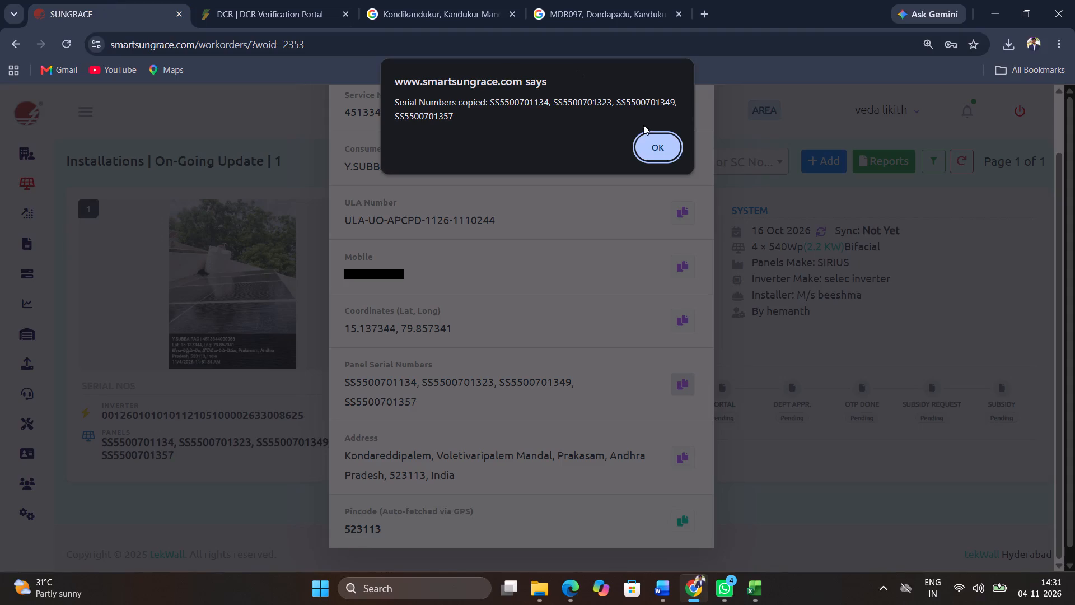
click(669, 150)
scroll(660, 274, down, 3)
click(683, 462)
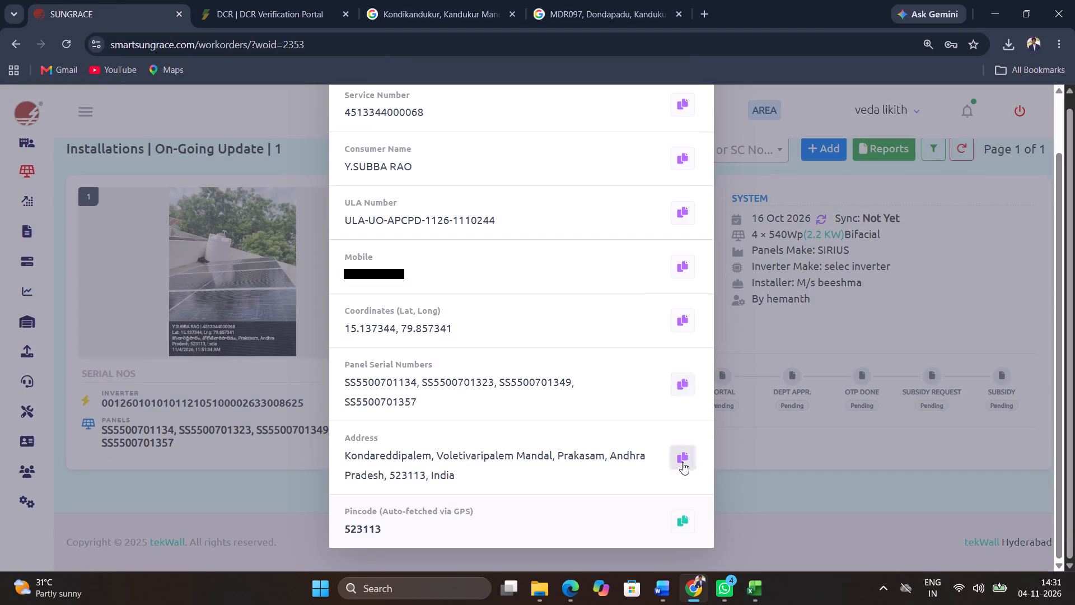
click(308, 30)
drag(303, 0, 306, 10)
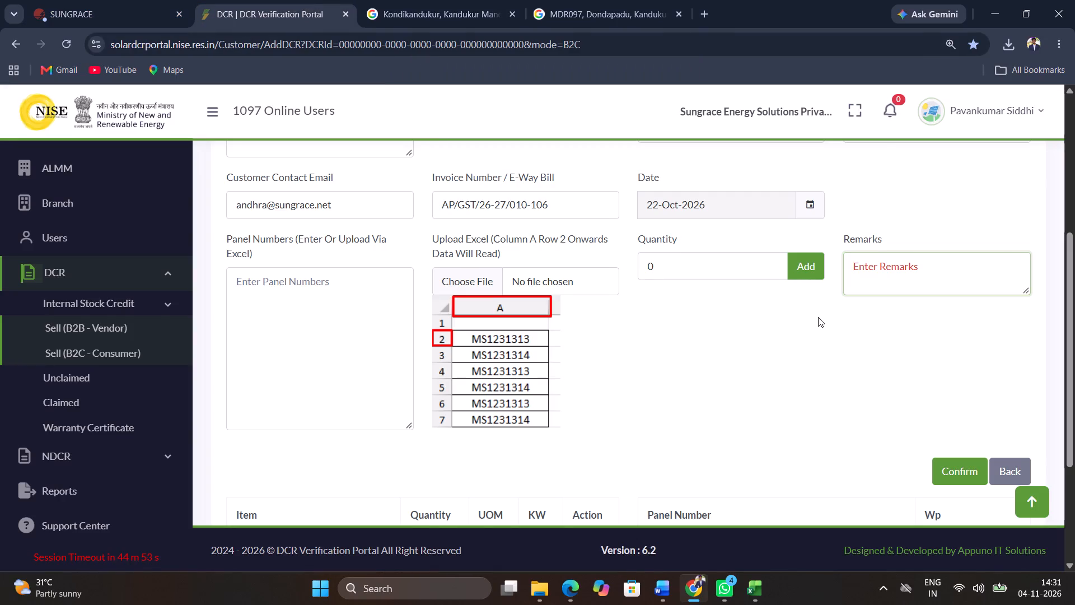
key(ctrl+v)
Fill Customer Pin Code with the pincode copied from the consumer's SUNGRACE details.
scroll(818, 317, up, 2)
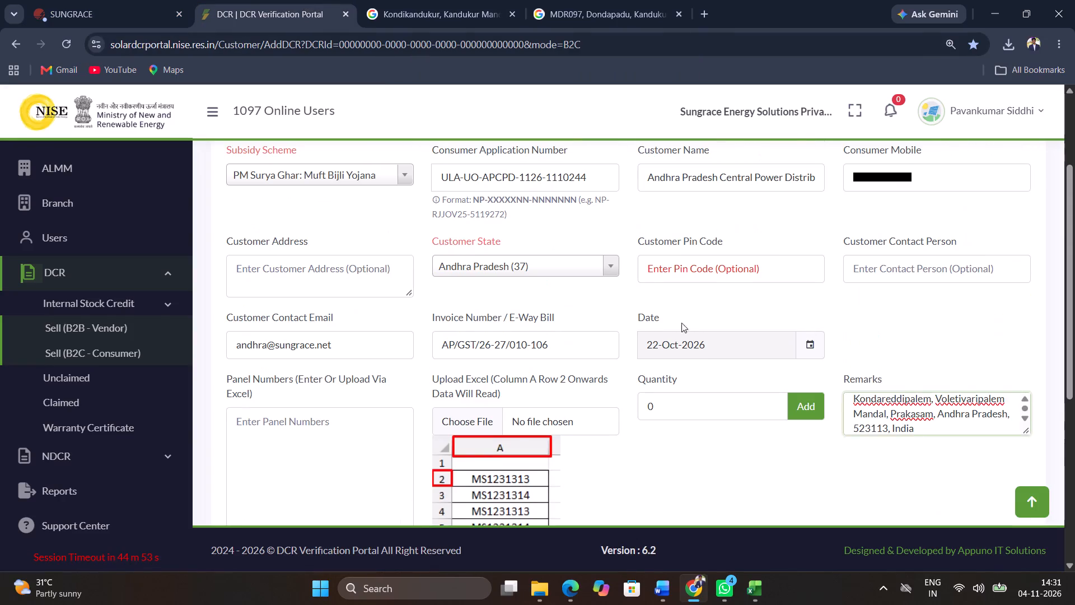
click(683, 269)
click(120, 0)
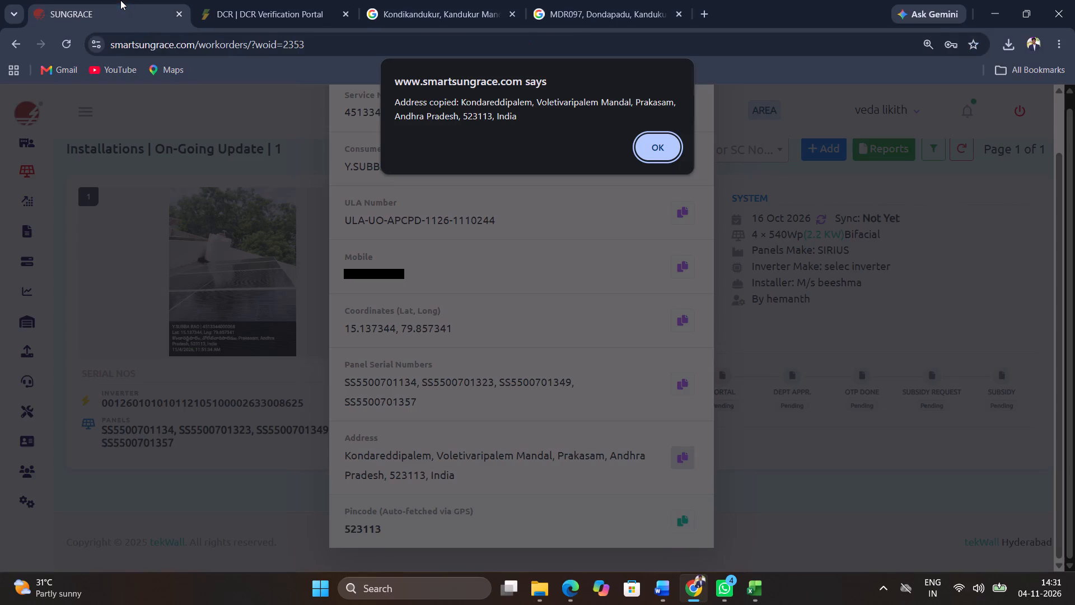
click(667, 149)
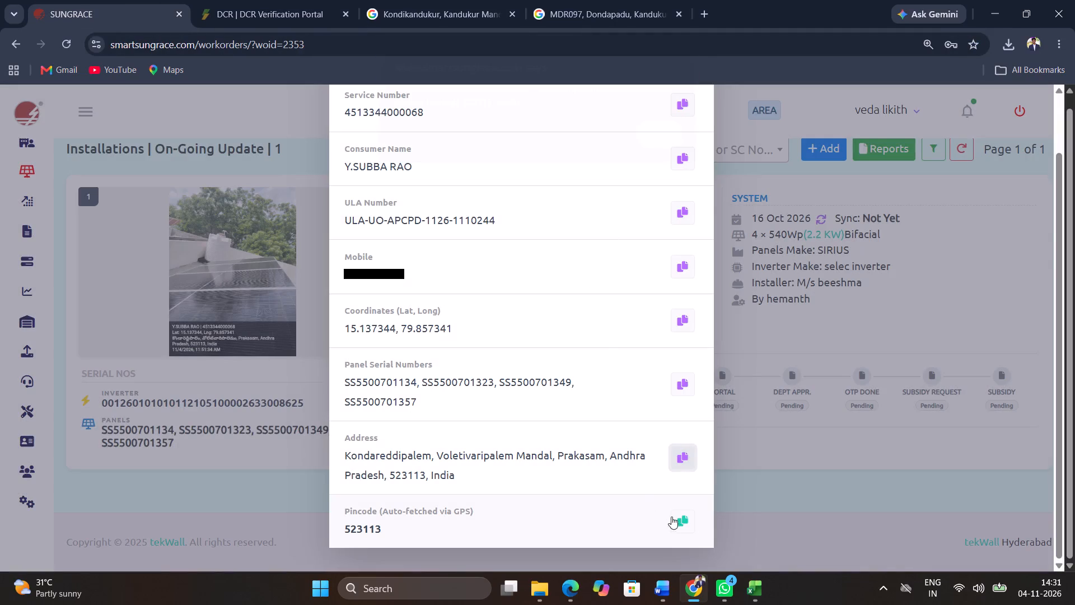
click(681, 520)
click(255, 0)
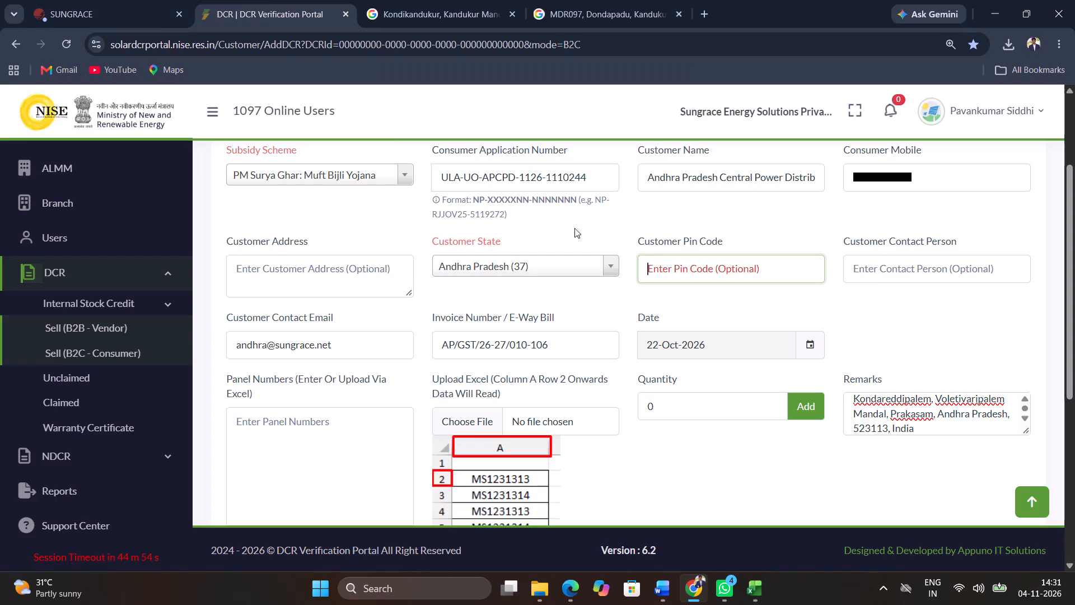
key(ctrl+v)
Confirm the completed B2C DCR entry and accept the confirmation.
scroll(659, 277, down, 3)
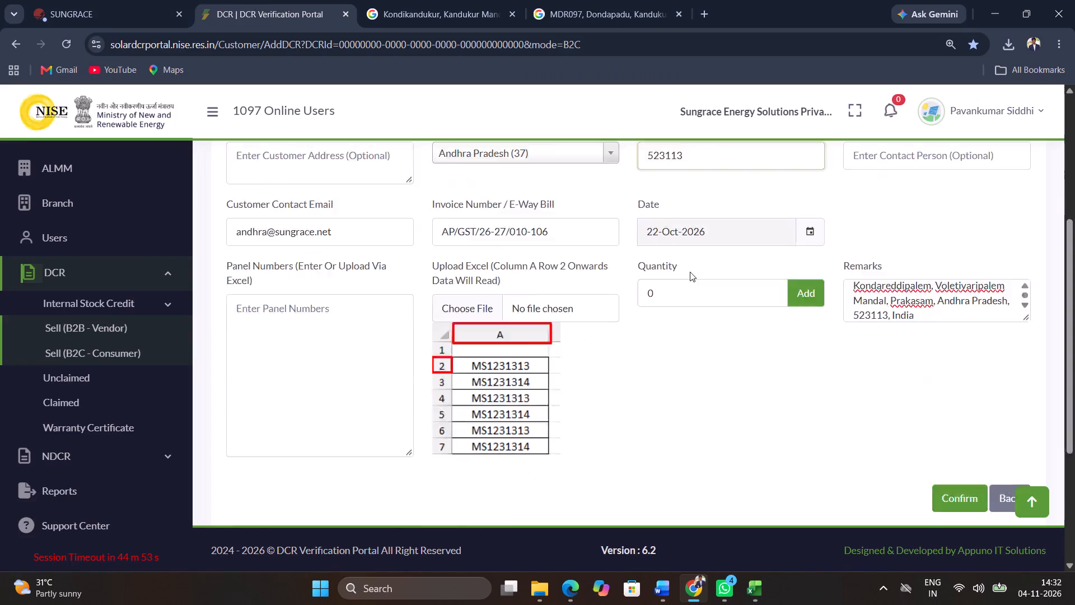
click(947, 397)
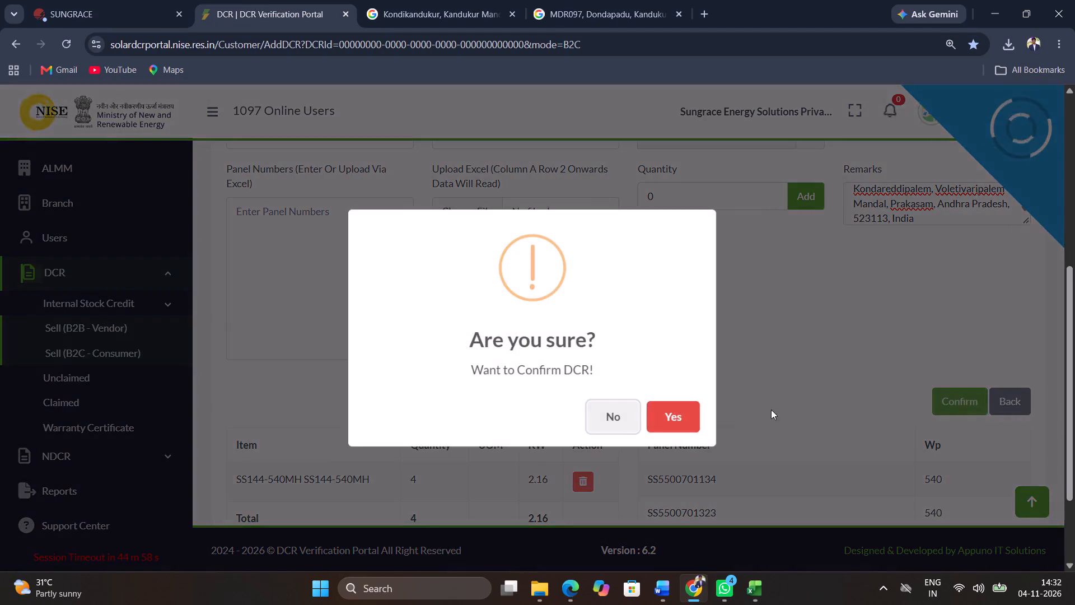
click(691, 417)
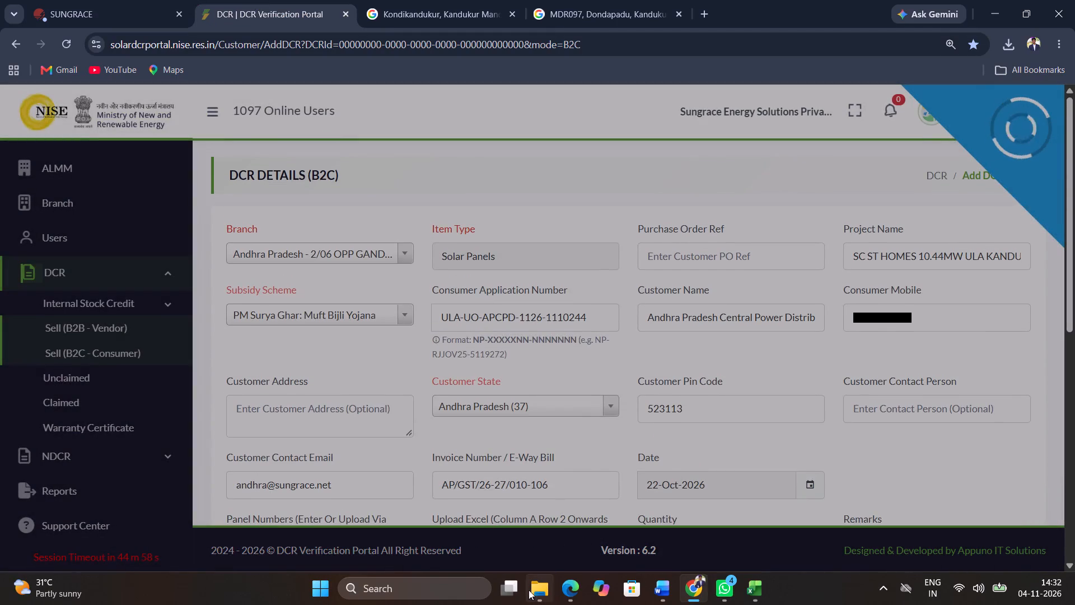
Create a new folder named 106_ inside the DCR010 folder in File Explorer.
click(551, 538)
click(37, 69)
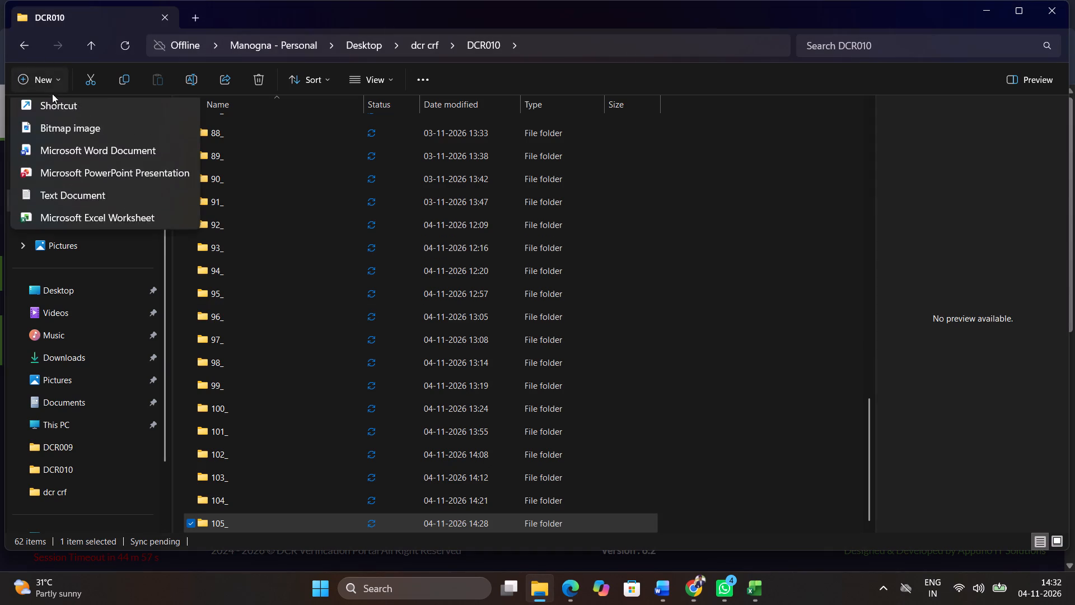
double_click(60, 113)
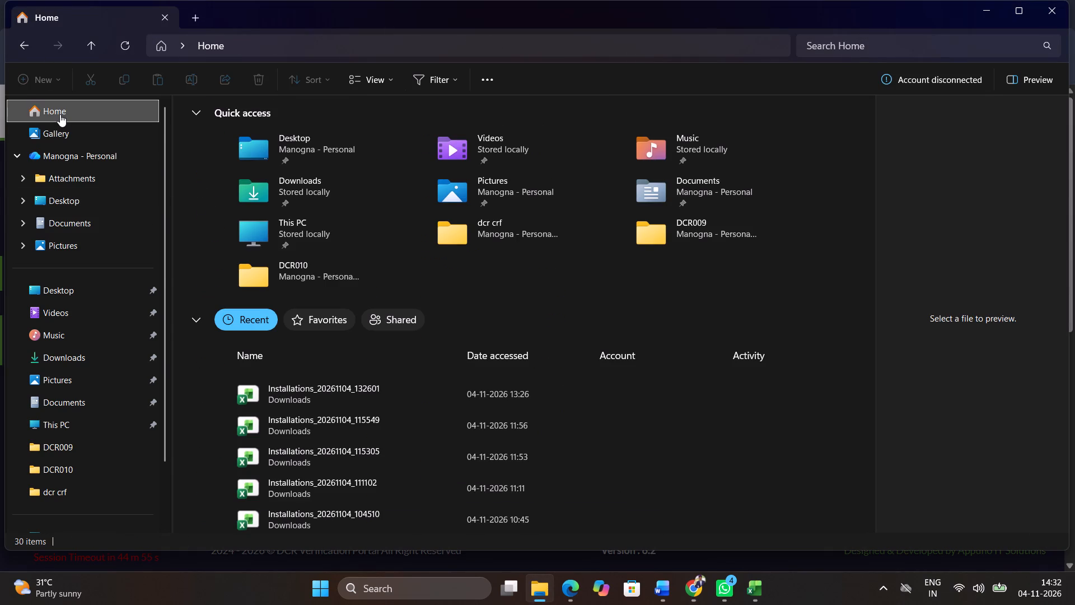
click(340, 282)
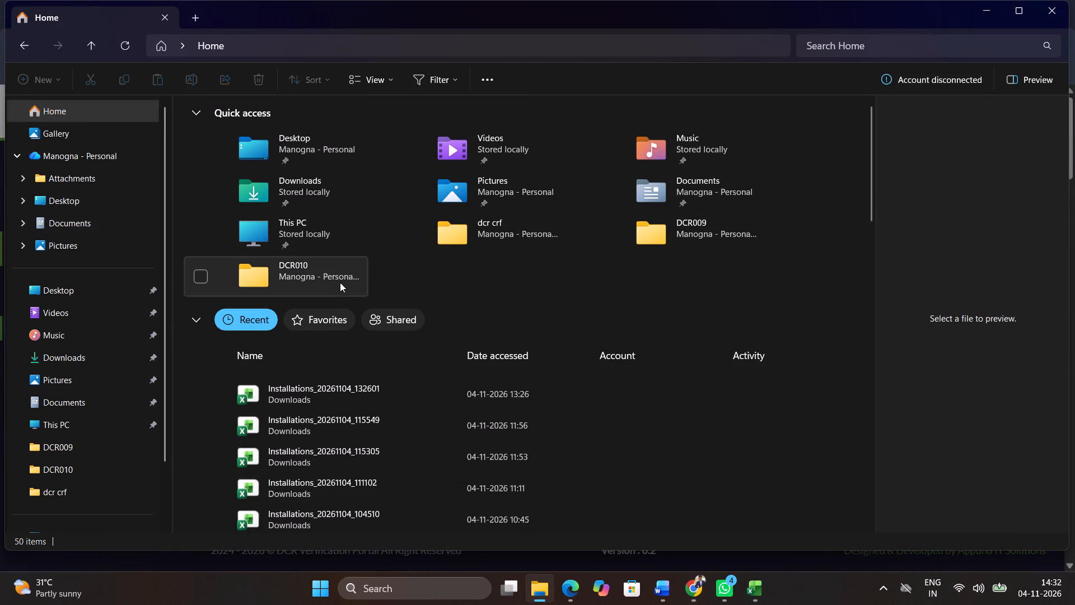
click(336, 280)
double_click(336, 280)
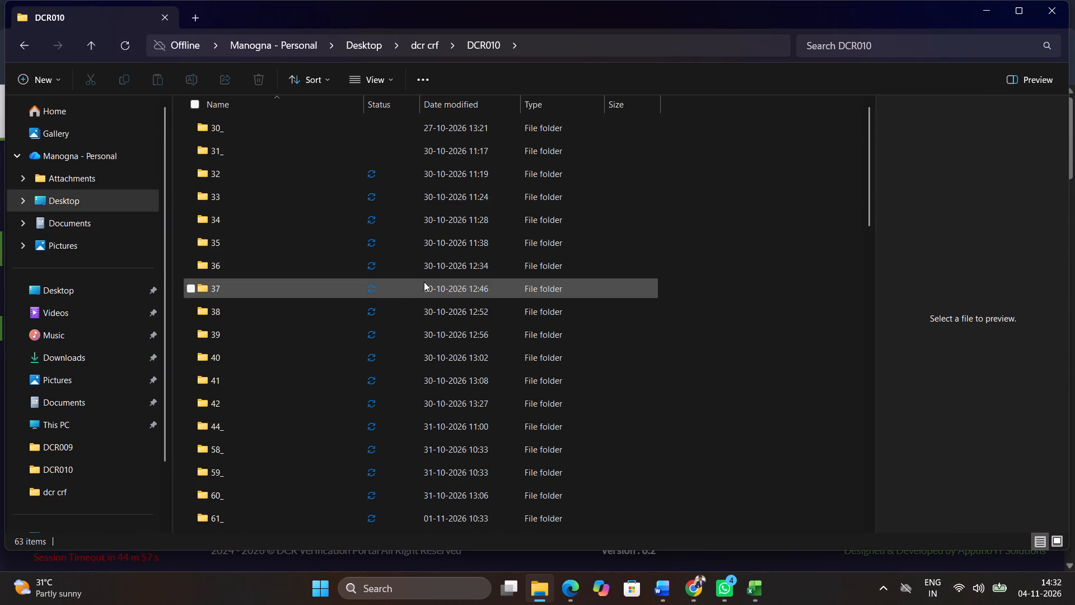
click(30, 76)
click(41, 108)
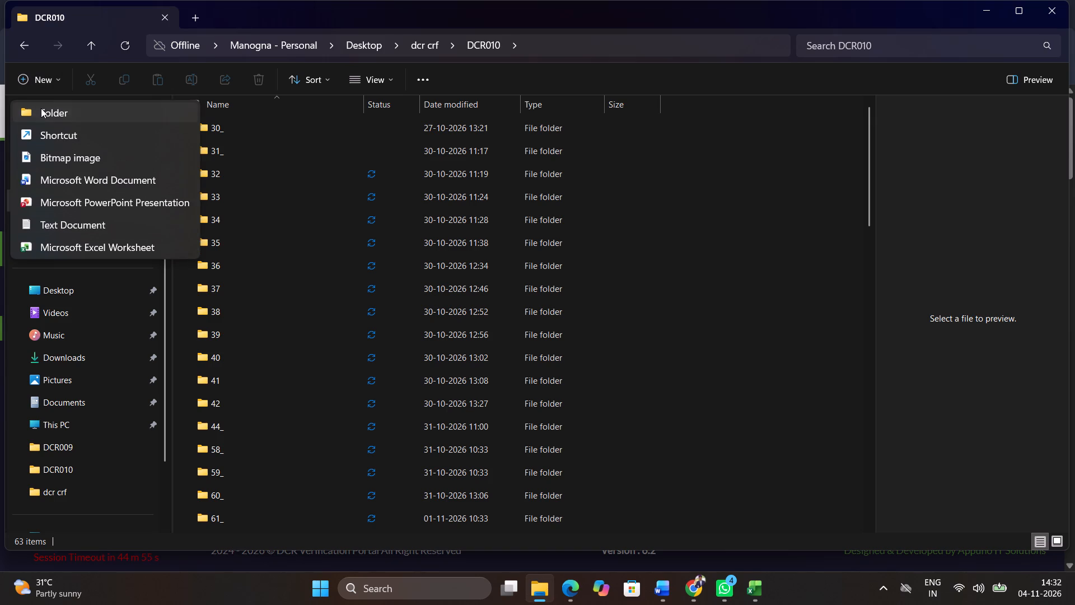
text(106)
key(shift+underscore)
key(Return)
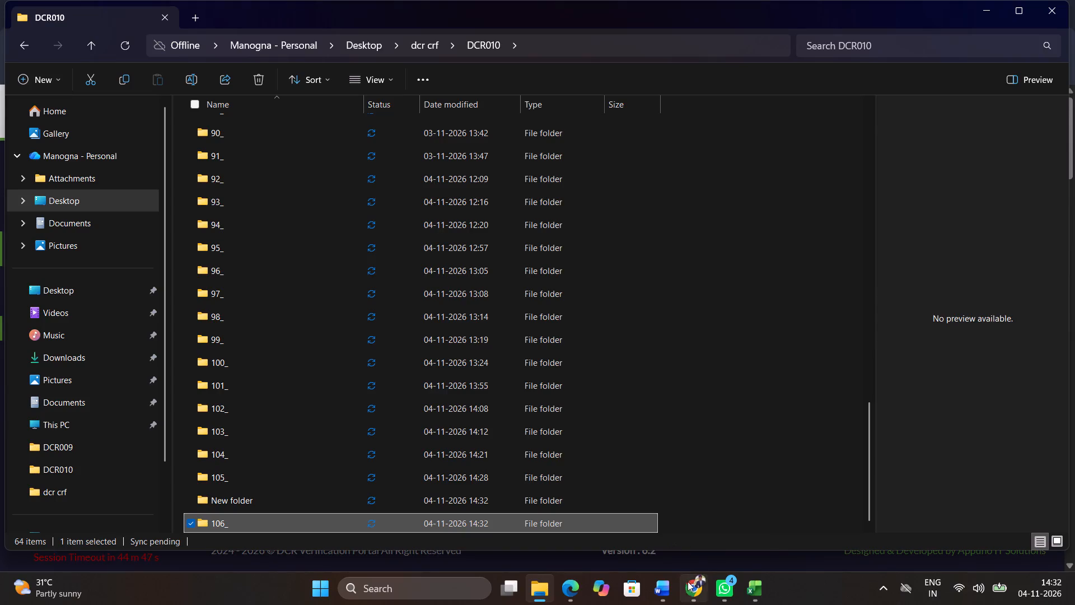
Copy the processed consumer's service number from the SUNGRACE details.
click(699, 543)
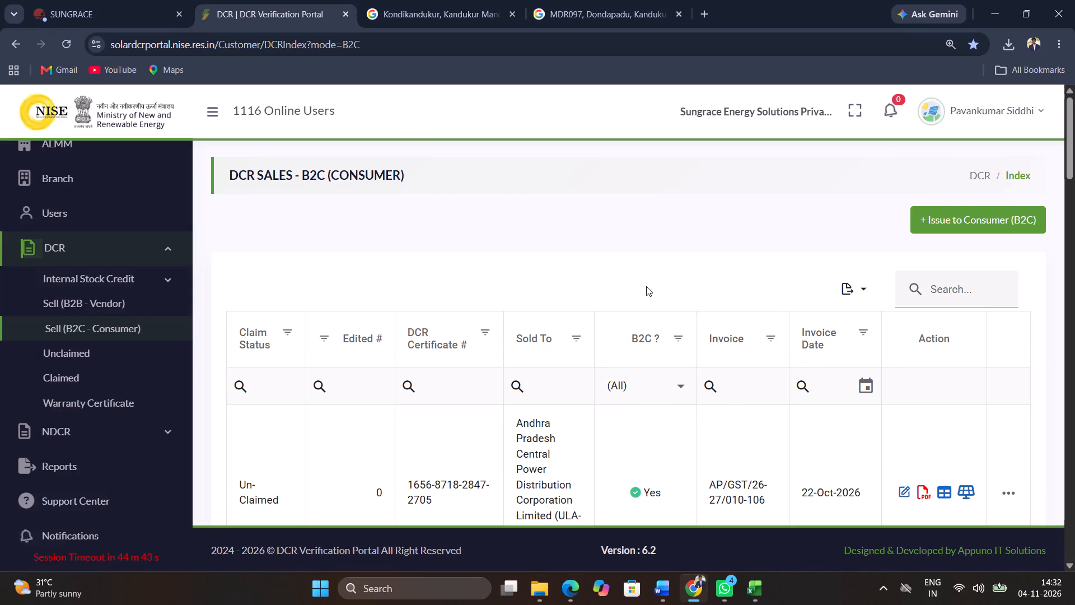
scroll(646, 286, down, 1)
click(99, 7)
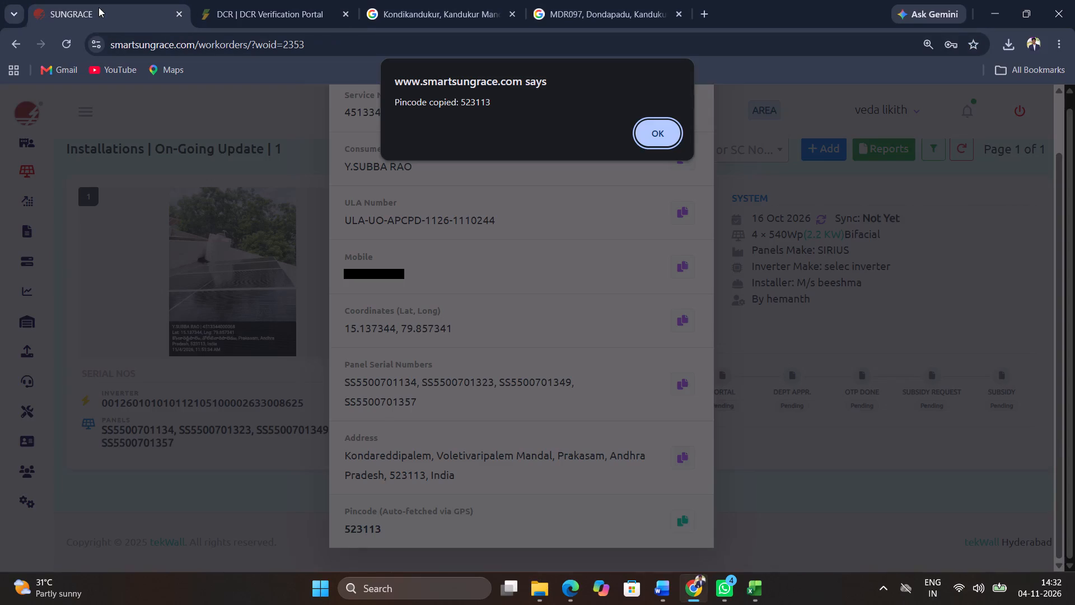
click(658, 137)
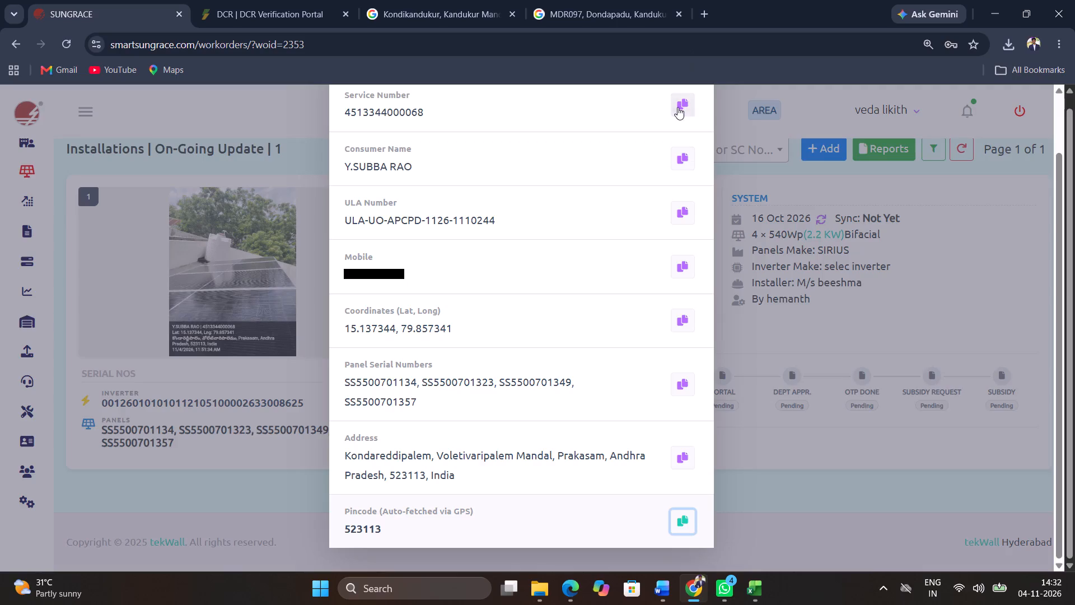
click(678, 107)
Save the PDF of invoice AP/GST/26-27/010-106's DCR certificate in DCR010's 106_ folder, named with the copied service number plus -106.
click(247, 4)
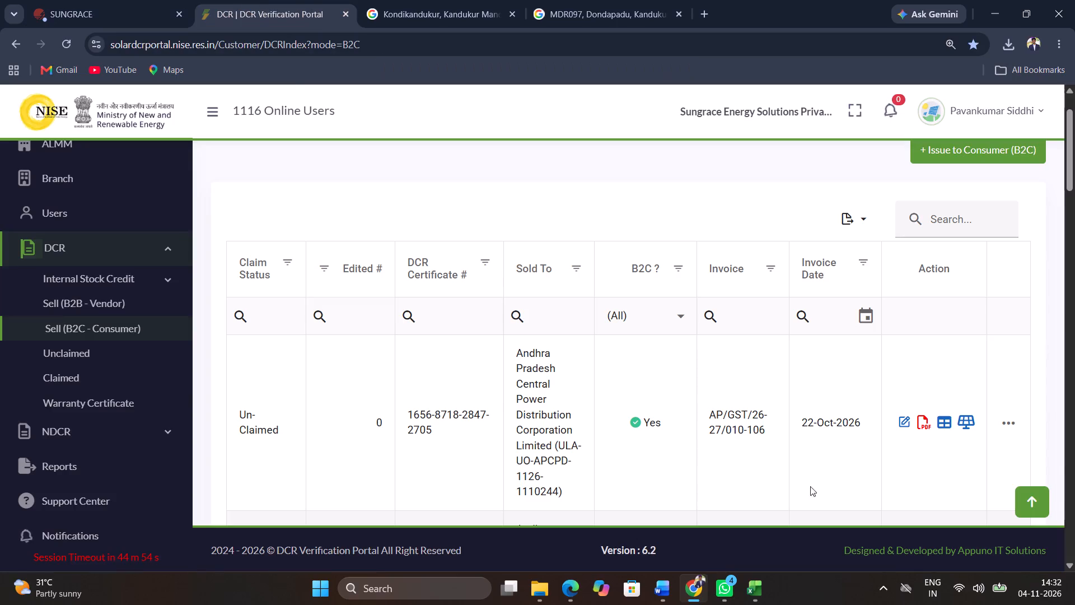
click(927, 418)
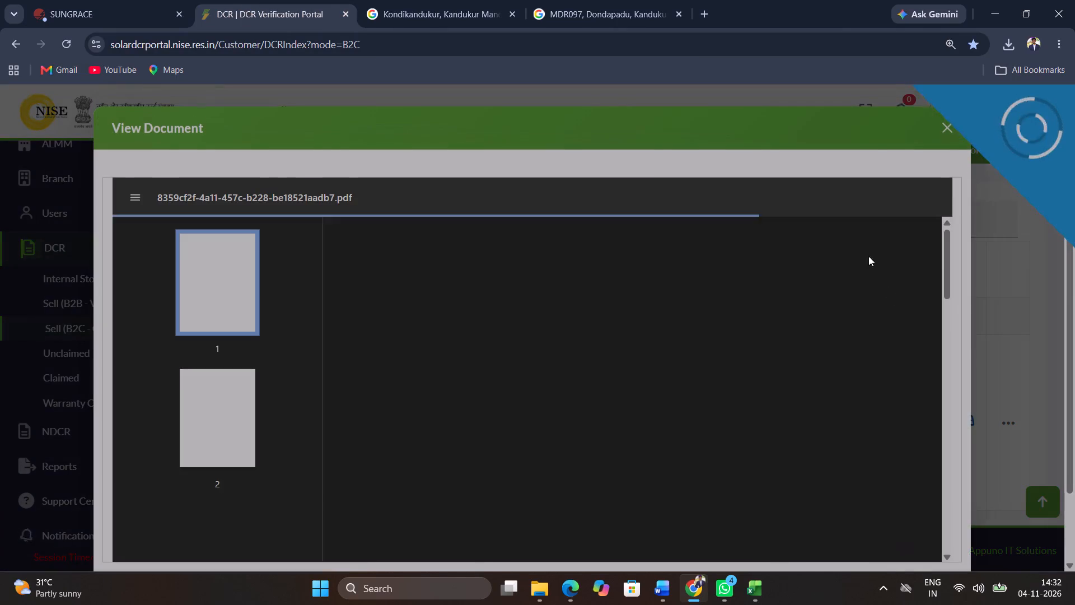
click(875, 203)
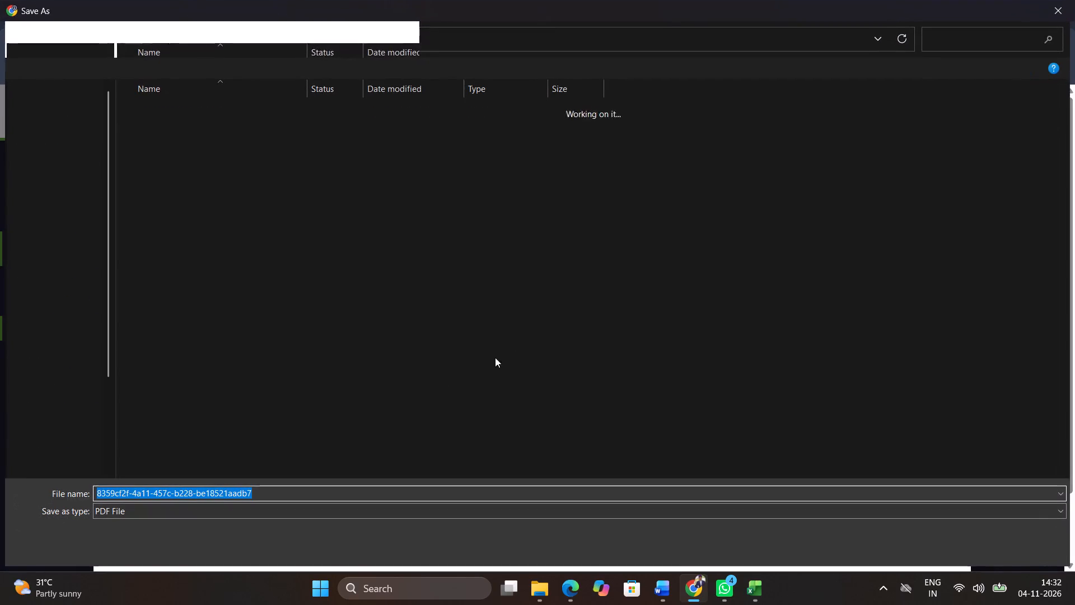
key(ctrl+v)
text(-106)
key(shift+underscore)
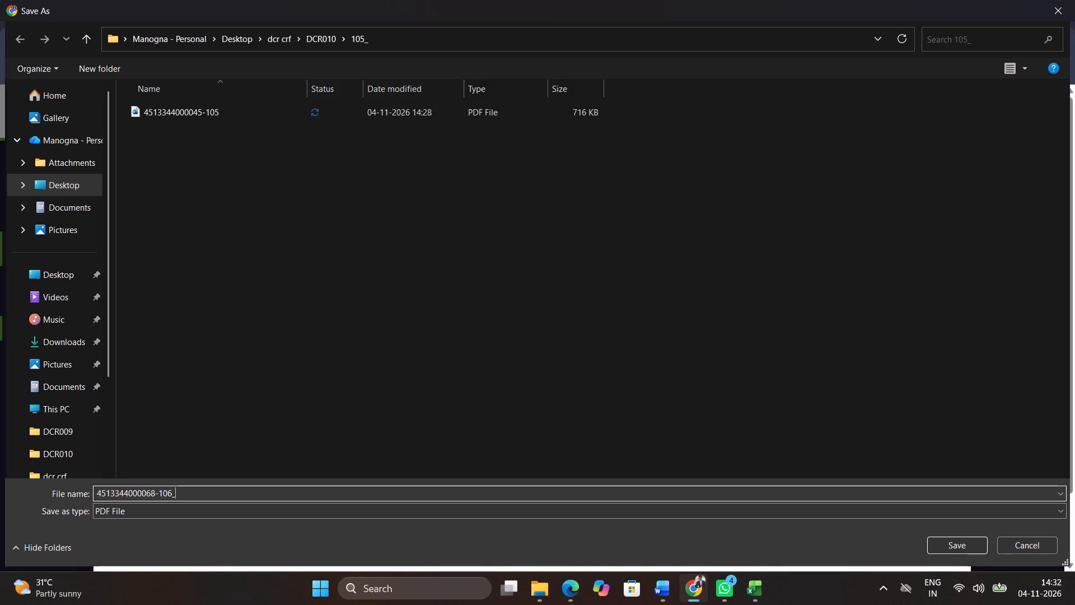
key(BackSpace)
click(324, 35)
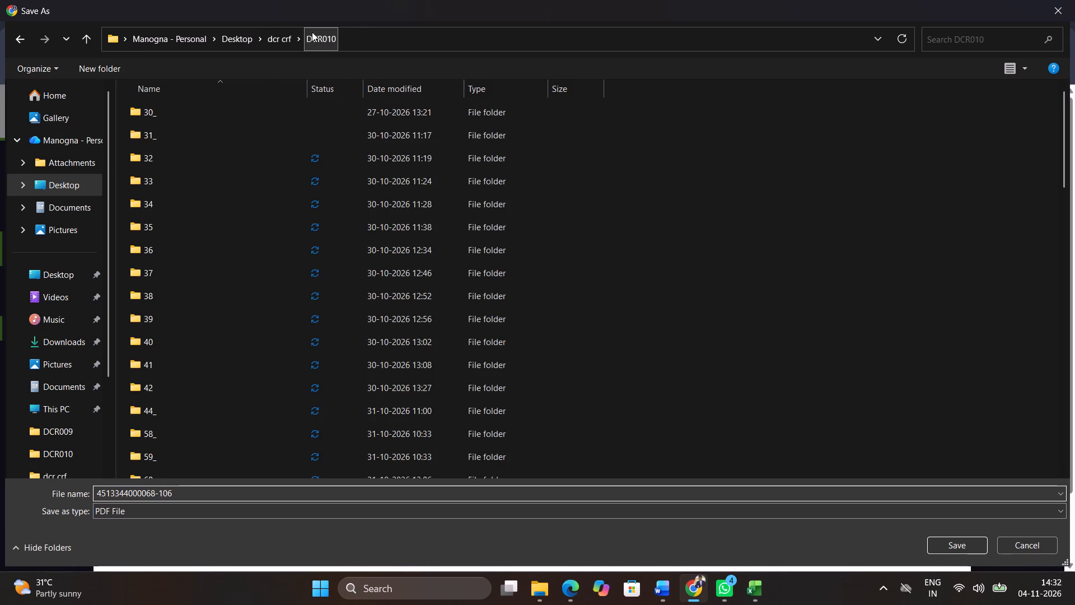
scroll(320, 273, down, 11)
scroll(275, 292, down, 6)
scroll(202, 397, down, 3)
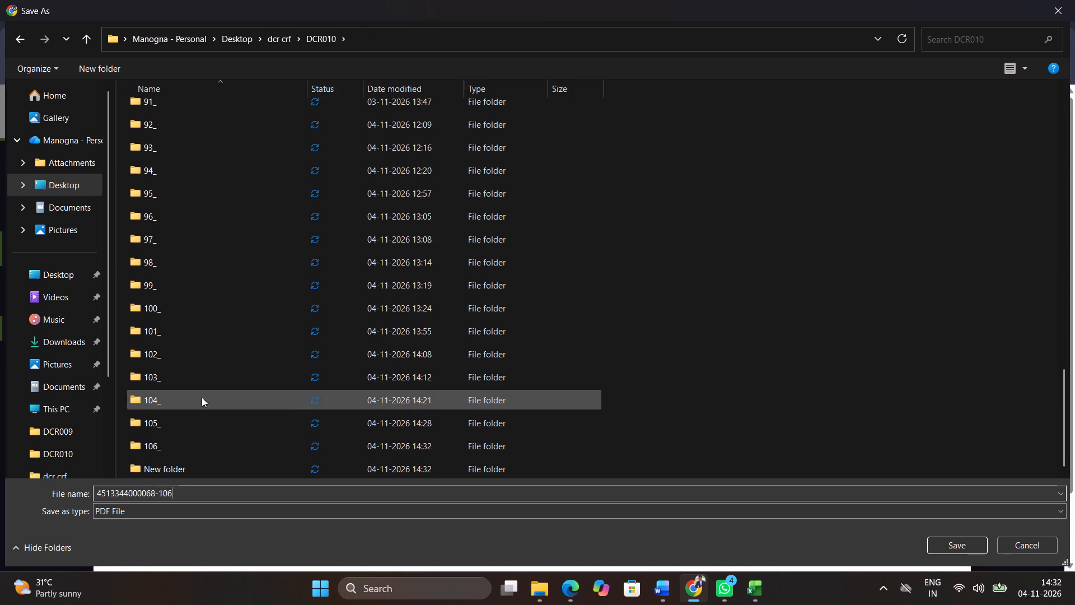
scroll(202, 397, down, 1)
double_click(238, 447)
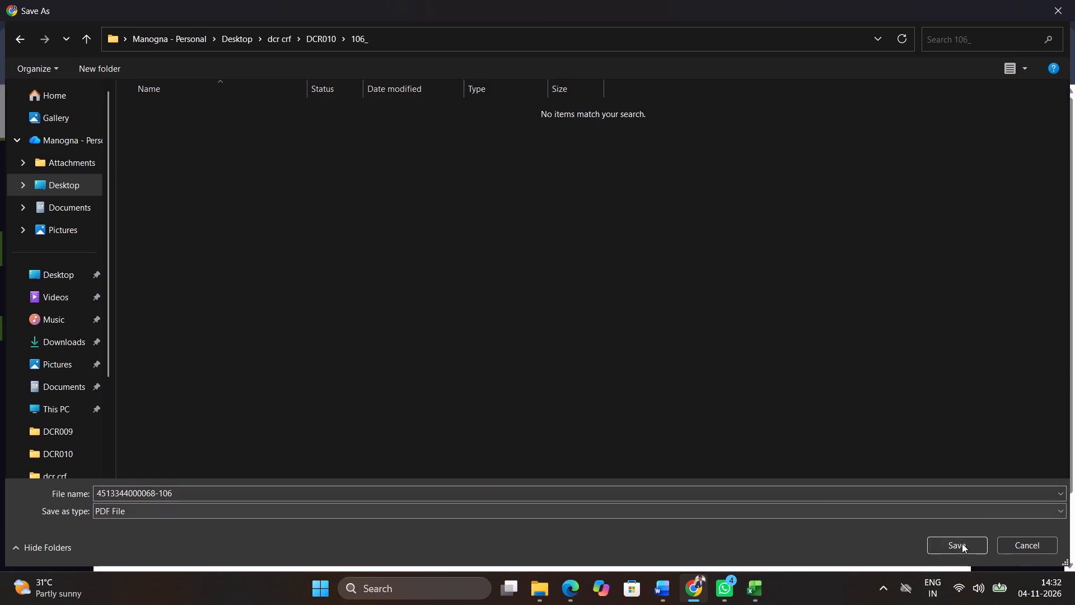
click(962, 543)
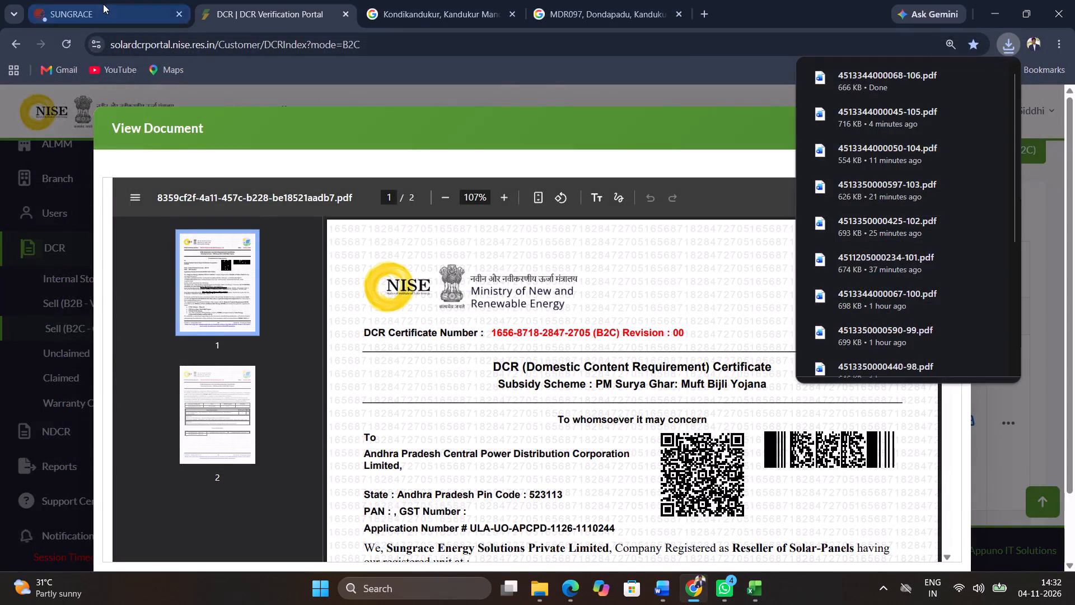
Close the consumer's copied details in SUNGRACE and open the work order's update form.
click(103, 4)
click(664, 136)
drag(787, 155, 780, 173)
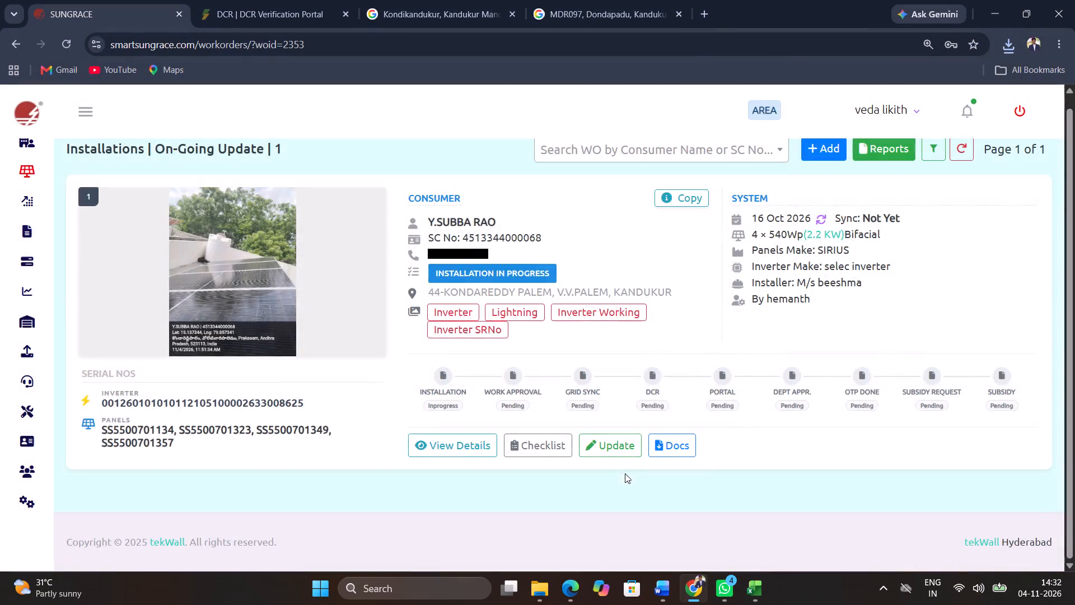
click(606, 454)
click(466, 388)
Attach the certificate PDF ending in -106 from the 106_ folder to the work order and submit the form.
scroll(457, 354, down, 2)
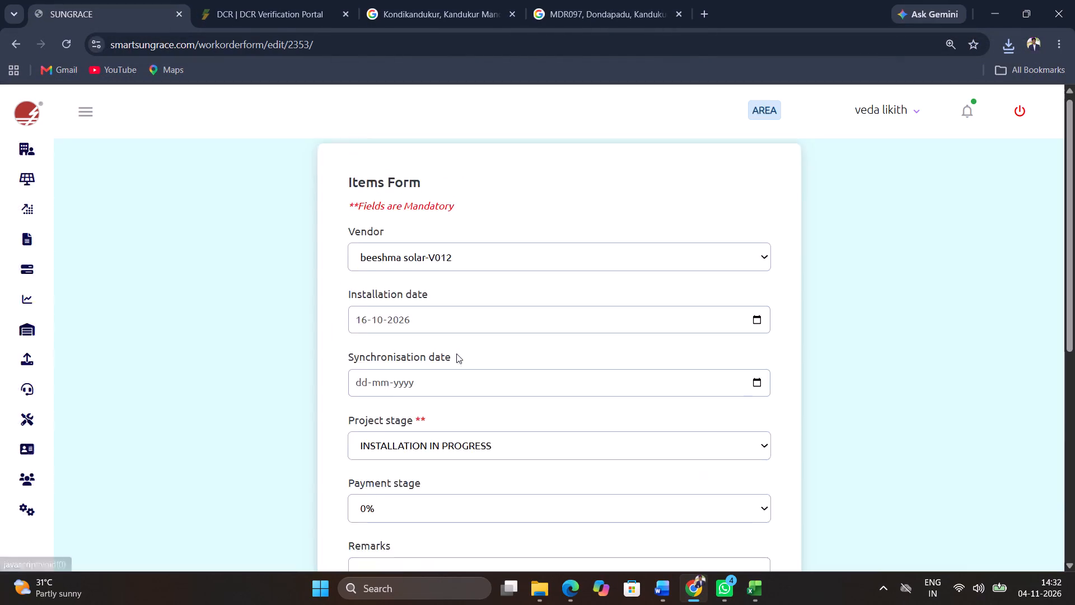
scroll(456, 353, down, 2)
click(396, 446)
click(401, 463)
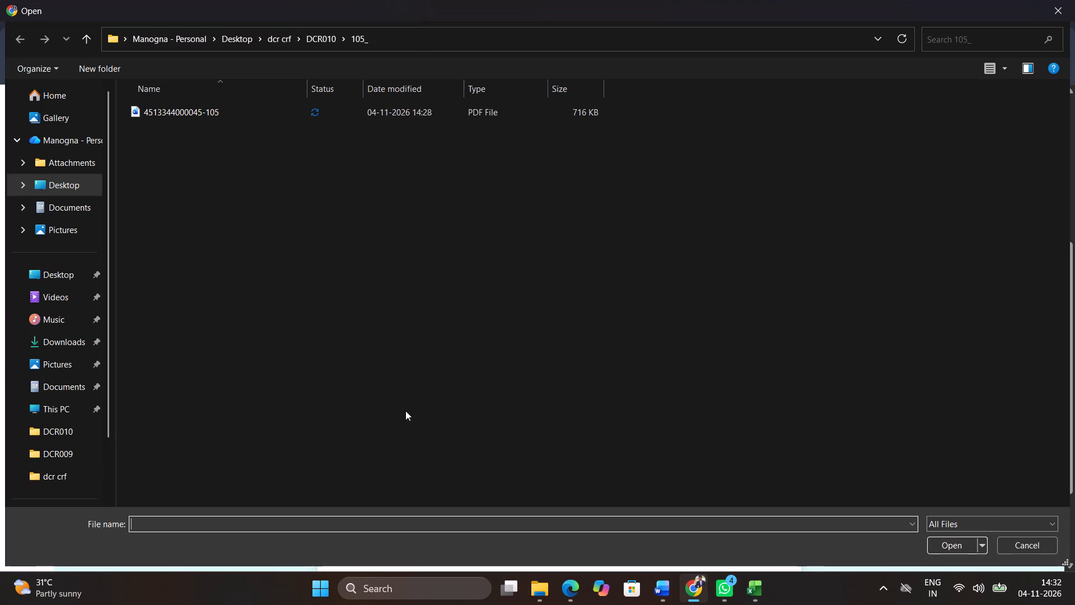
click(316, 40)
scroll(358, 346, down, 6)
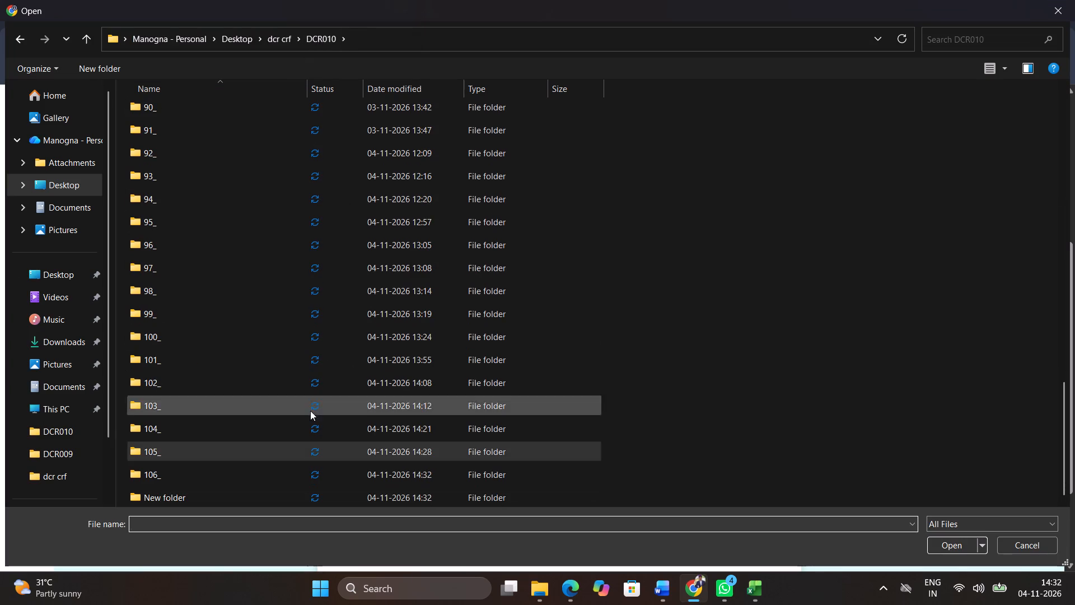
click(296, 473)
click(294, 469)
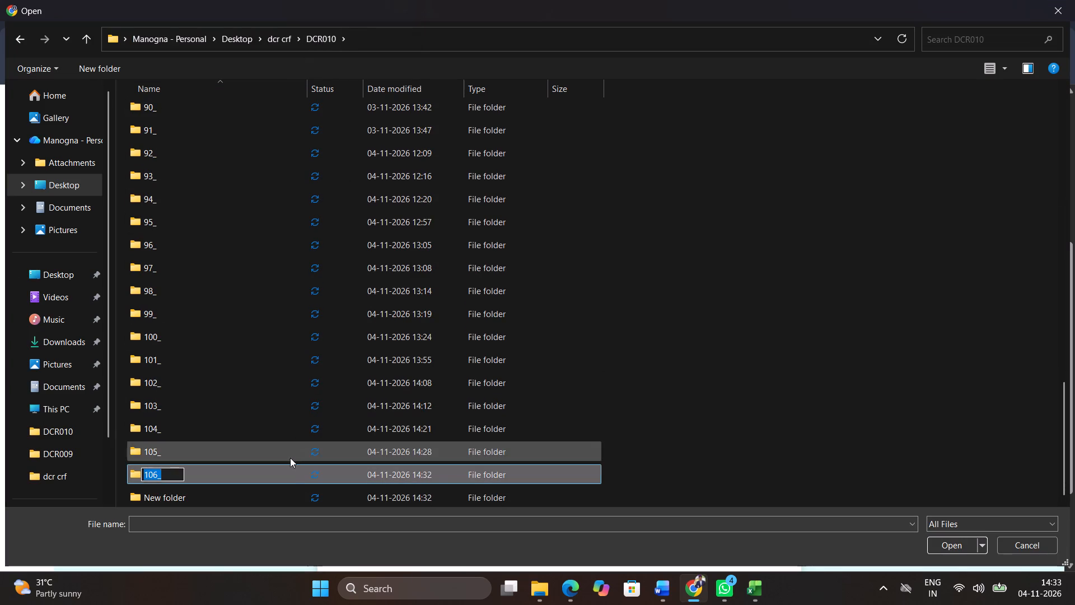
double_click(290, 466)
click(270, 117)
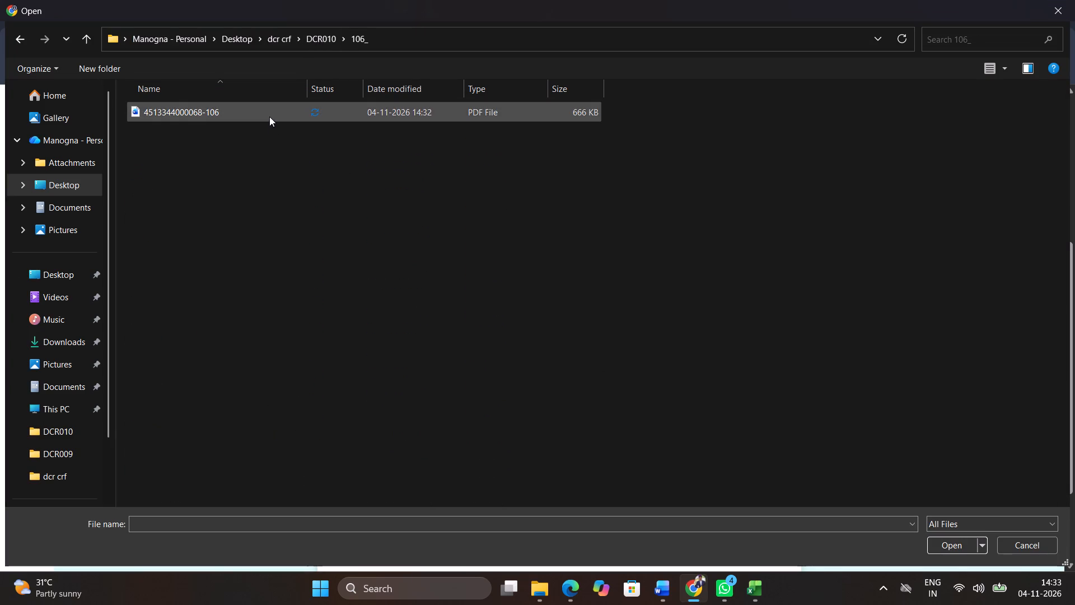
click(269, 115)
click(378, 530)
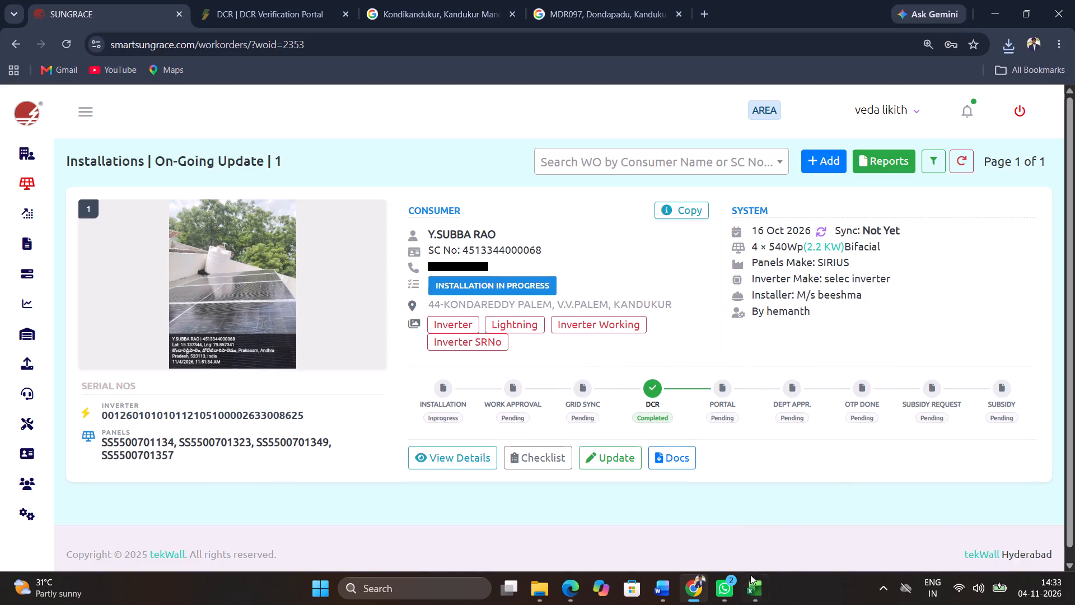
In the Excel installations list, fill the Service Number cell of S.No 587 with yellow.
click(744, 526)
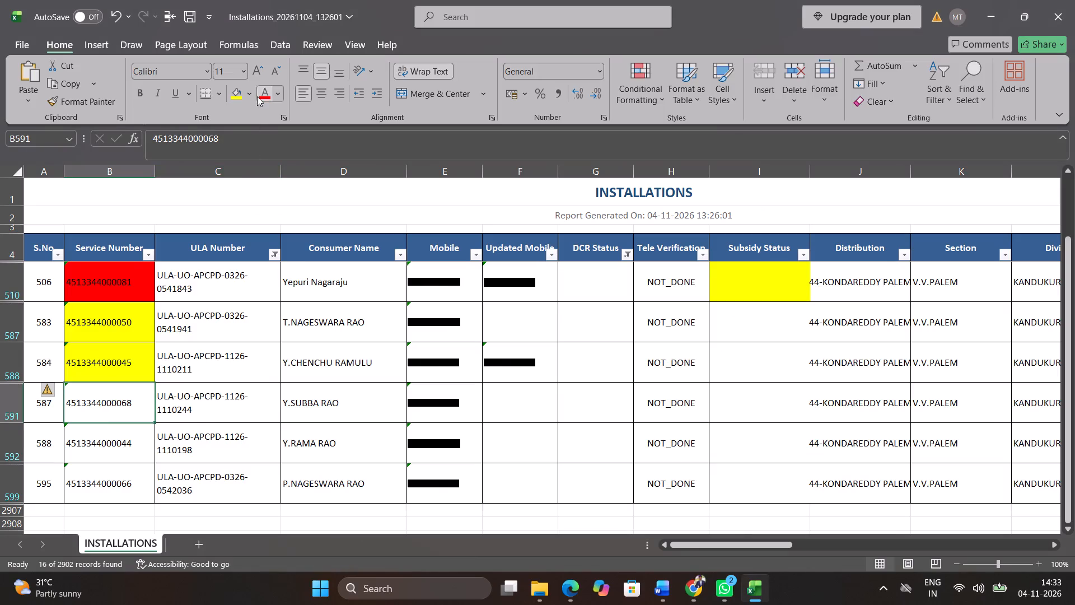
click(237, 88)
Copy the service number of S.No 588 from Excel and search for its work order in SUNGRACE.
key(Down)
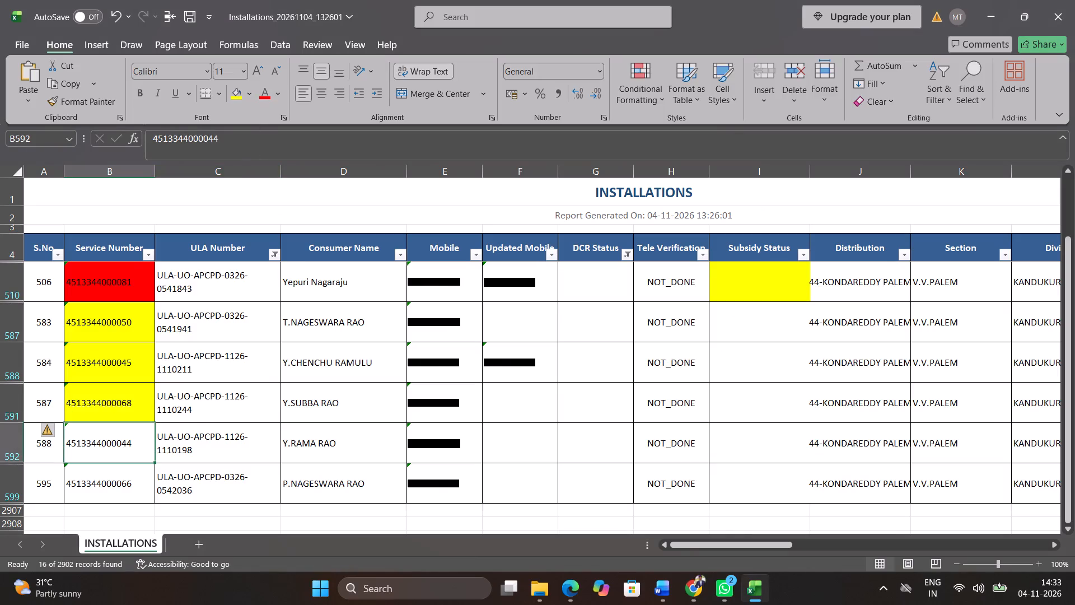
key(ctrl+c)
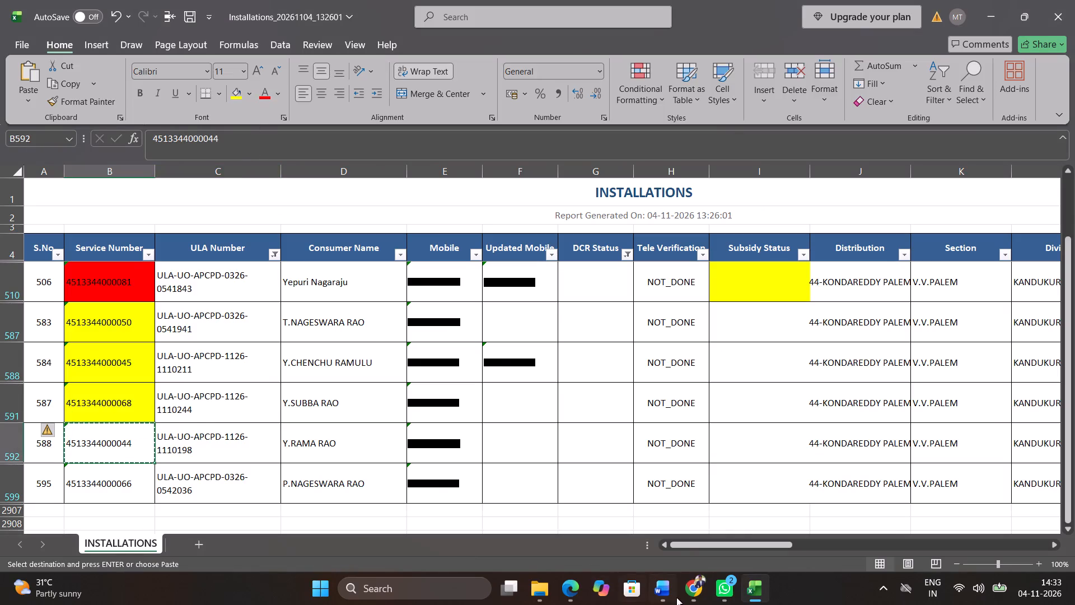
click(698, 548)
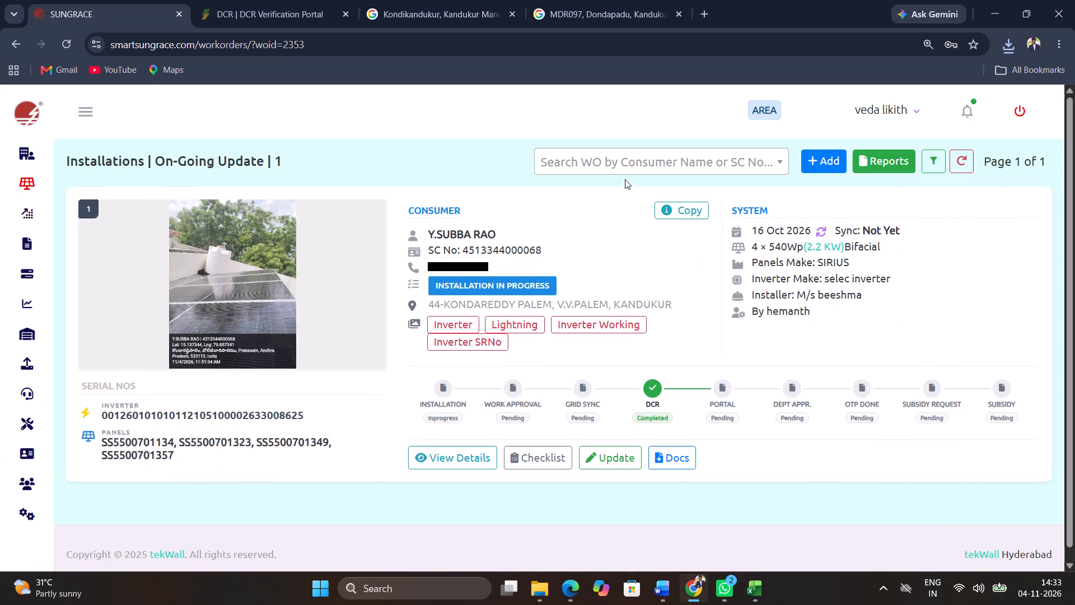
click(624, 162)
key(ctrl+v)
key(Return)
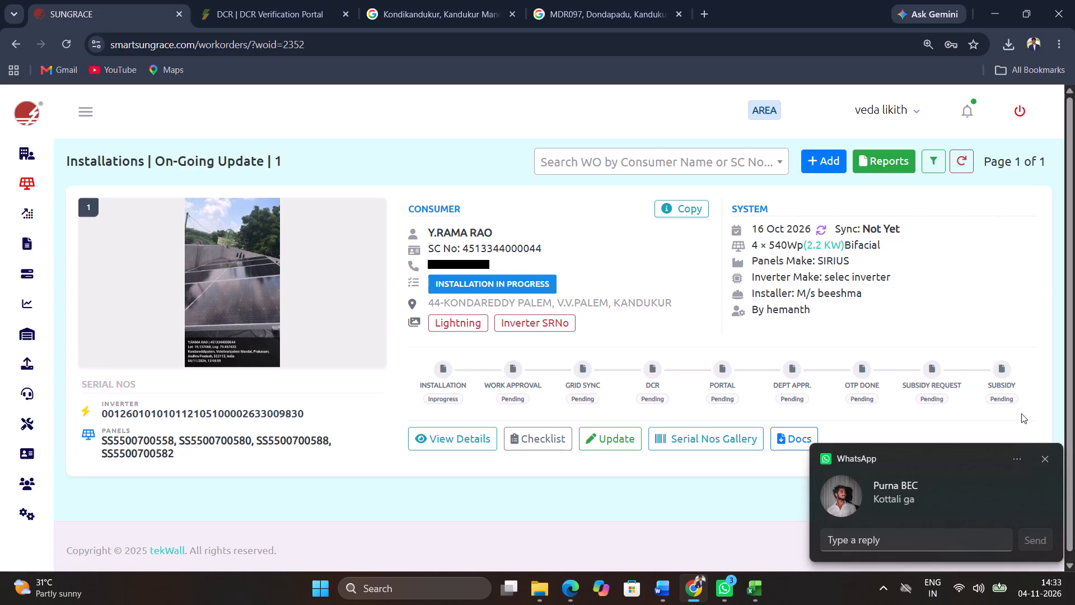
click(1035, 454)
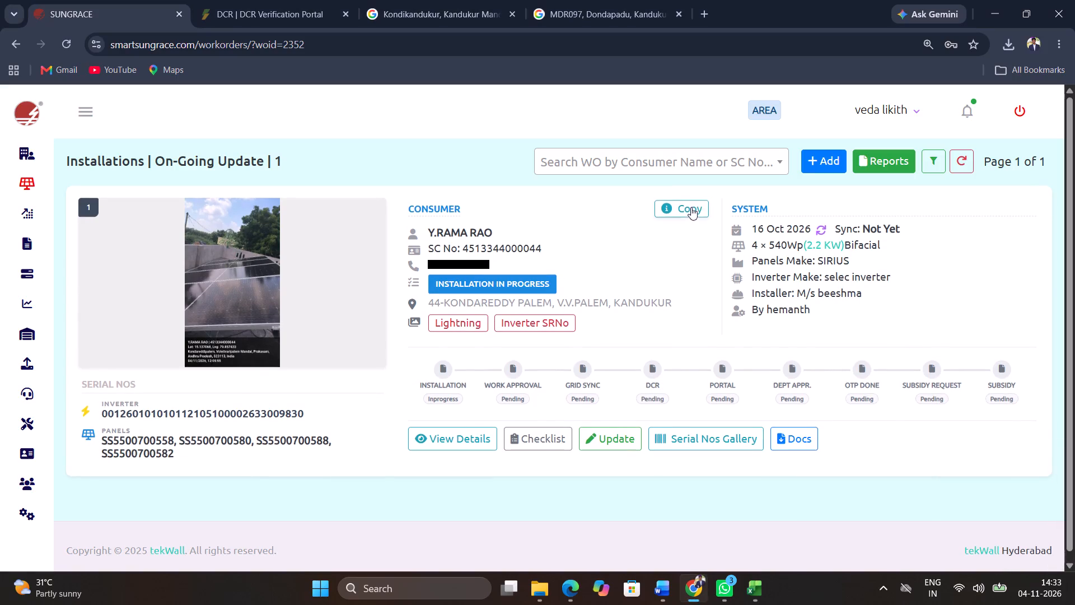
Start a new B2C consumer issue and fill Consumer Application Number with the ULA number copied from the consumer's SUNGRACE details.
drag(691, 210, 691, 216)
click(691, 216)
click(686, 276)
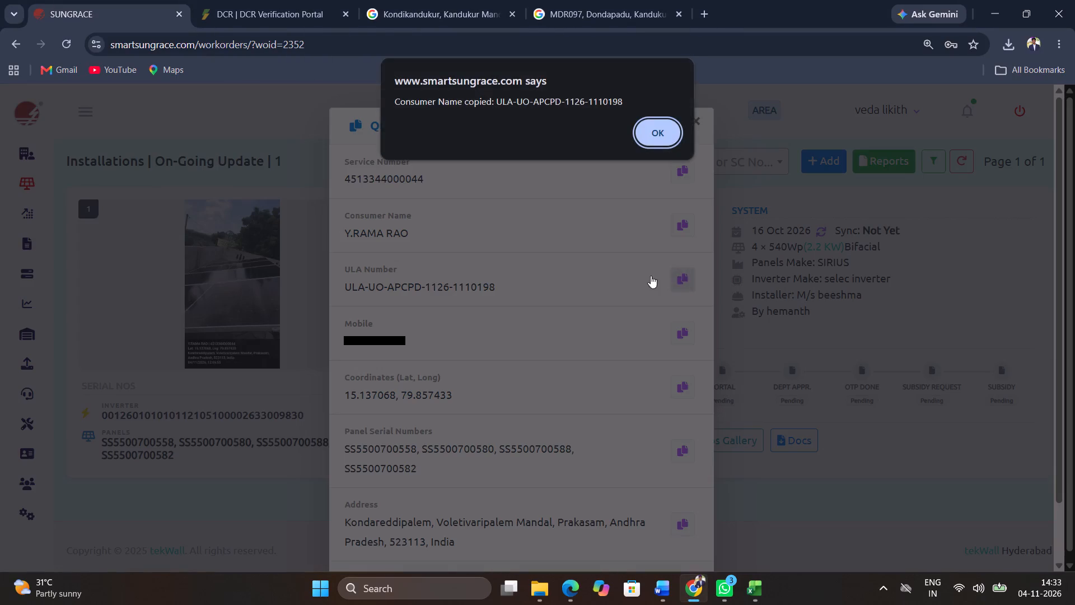
click(265, 0)
click(941, 128)
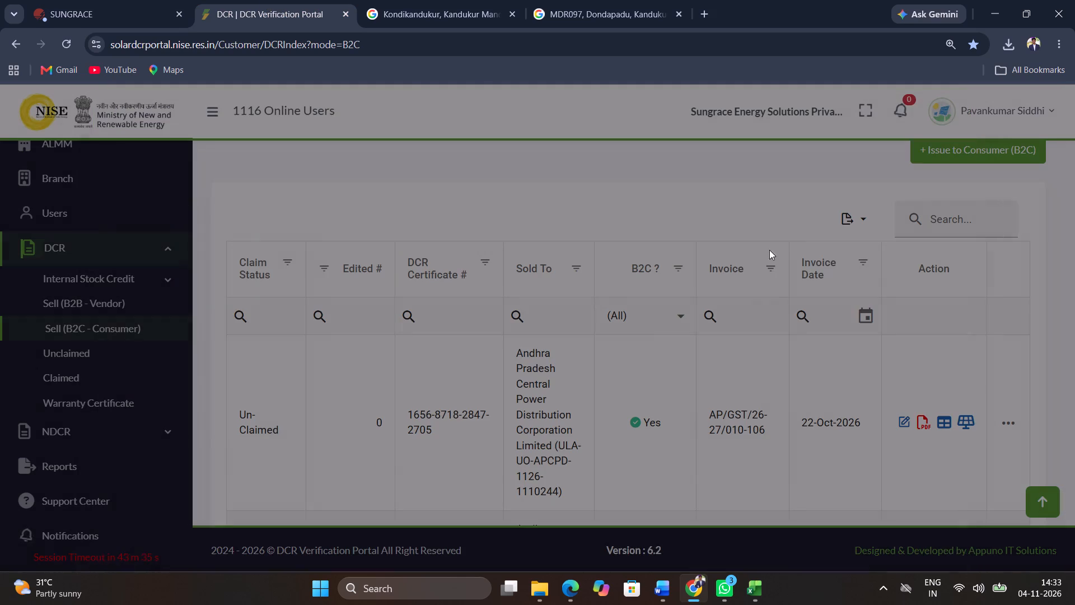
click(941, 145)
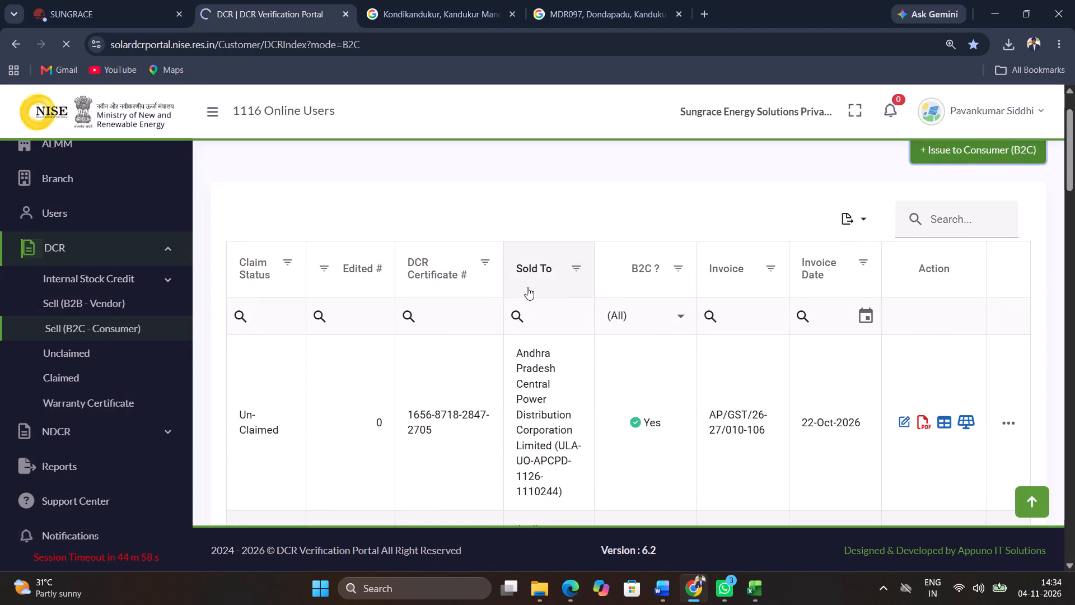
click(522, 309)
key(ctrl+v)
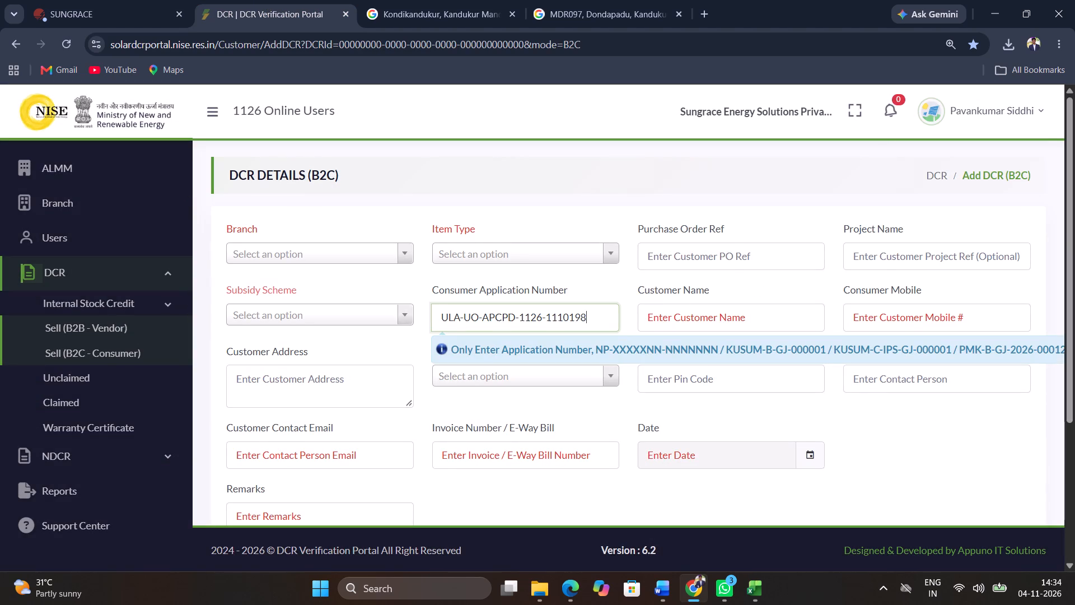
Set Branch to the Andhra Pradesh option, Subsidy Scheme to PM Surya Ghar: Muft Bijli Yojana, and Item Type to Solar Panels.
click(311, 257)
double_click(291, 314)
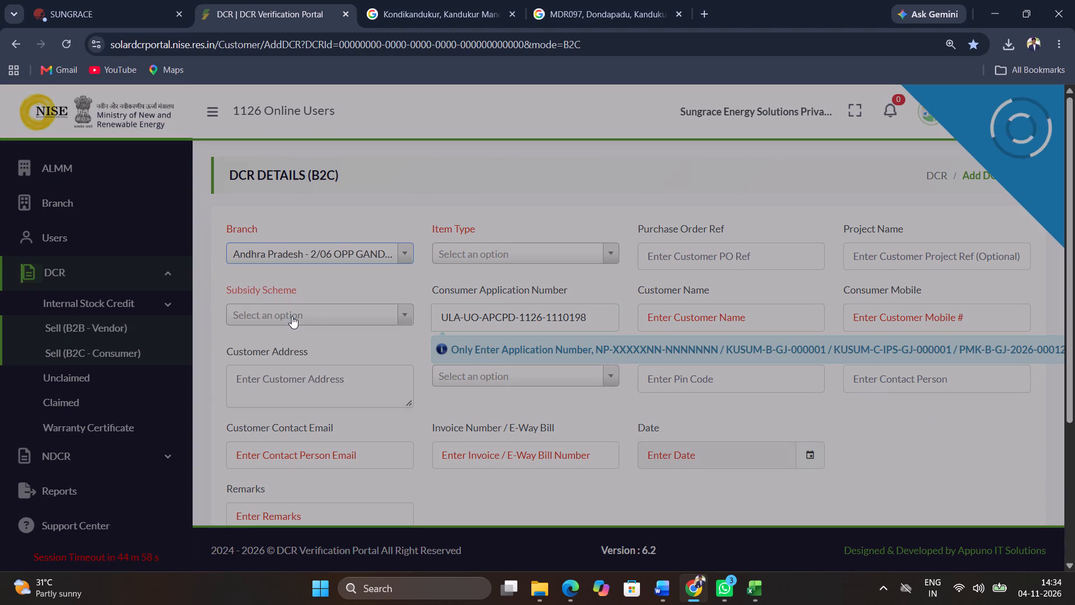
click(287, 434)
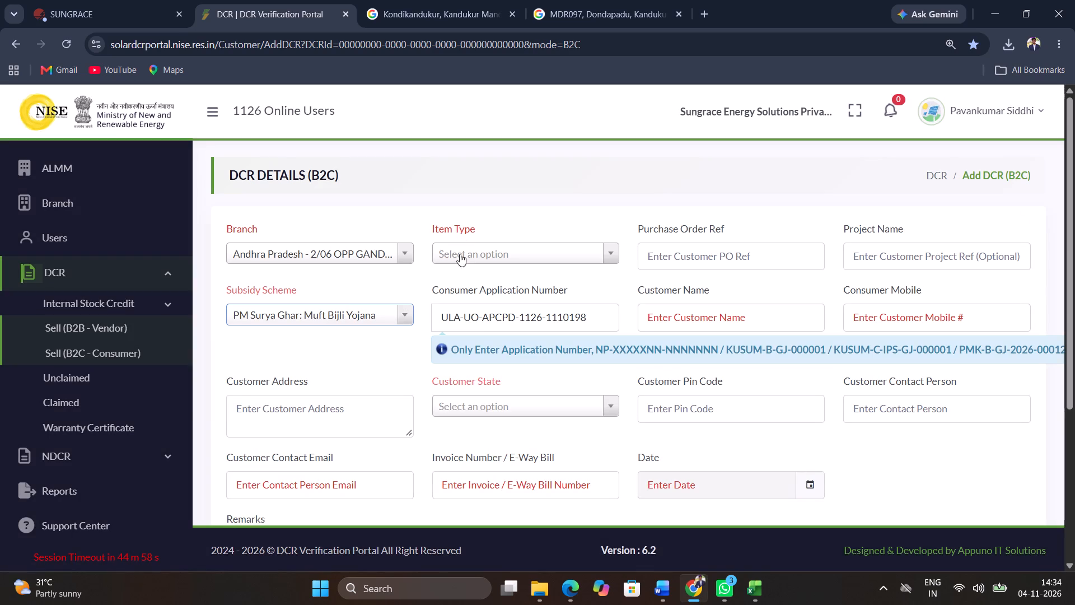
click(460, 254)
click(462, 306)
Fill Customer Name with Andhra Pradesh Central Power Distribution Corporation Limited, copied from the Kandukuru subsidy scheme Word document.
click(660, 324)
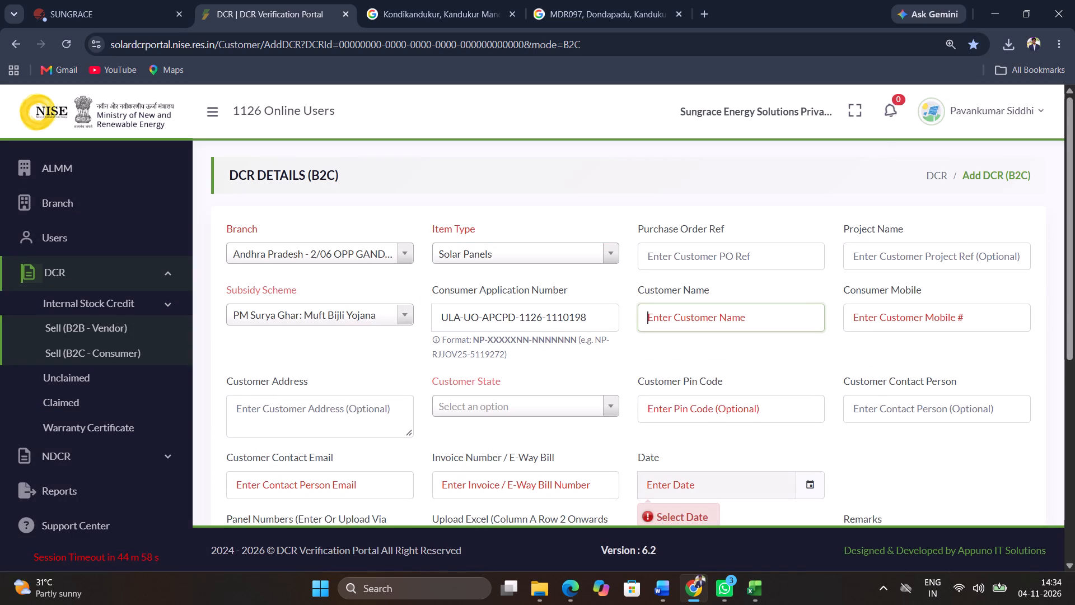
click(646, 527)
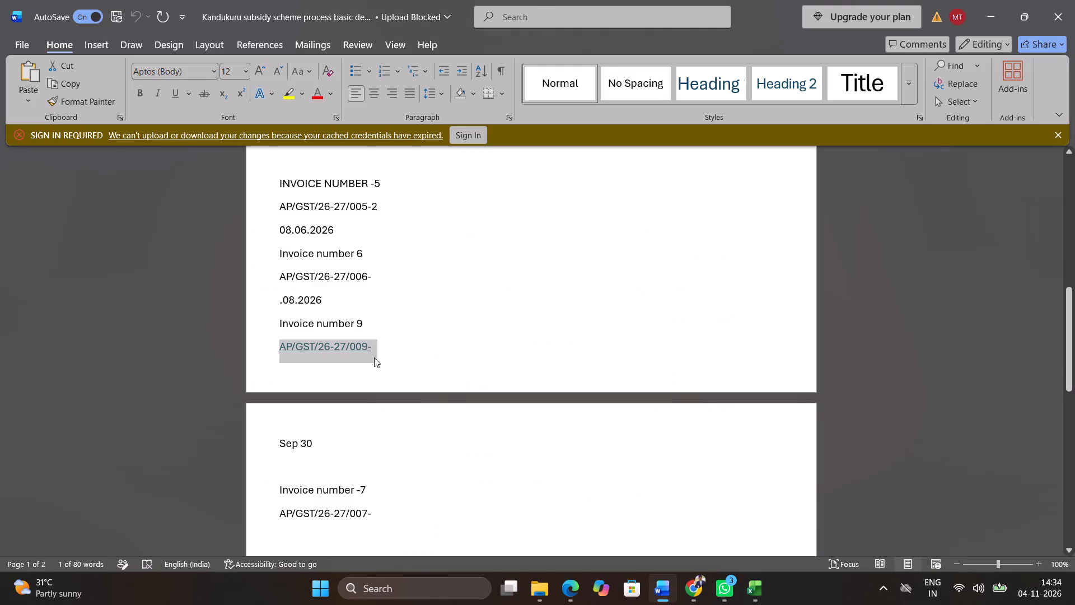
scroll(374, 357, up, 20)
scroll(374, 357, up, 8)
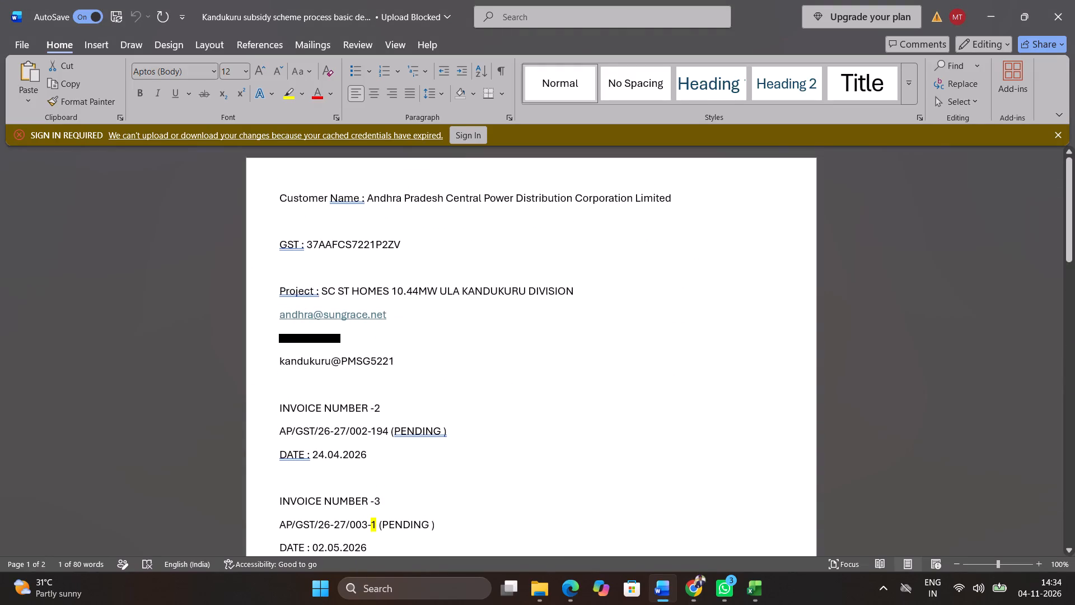
drag(375, 196, 711, 198)
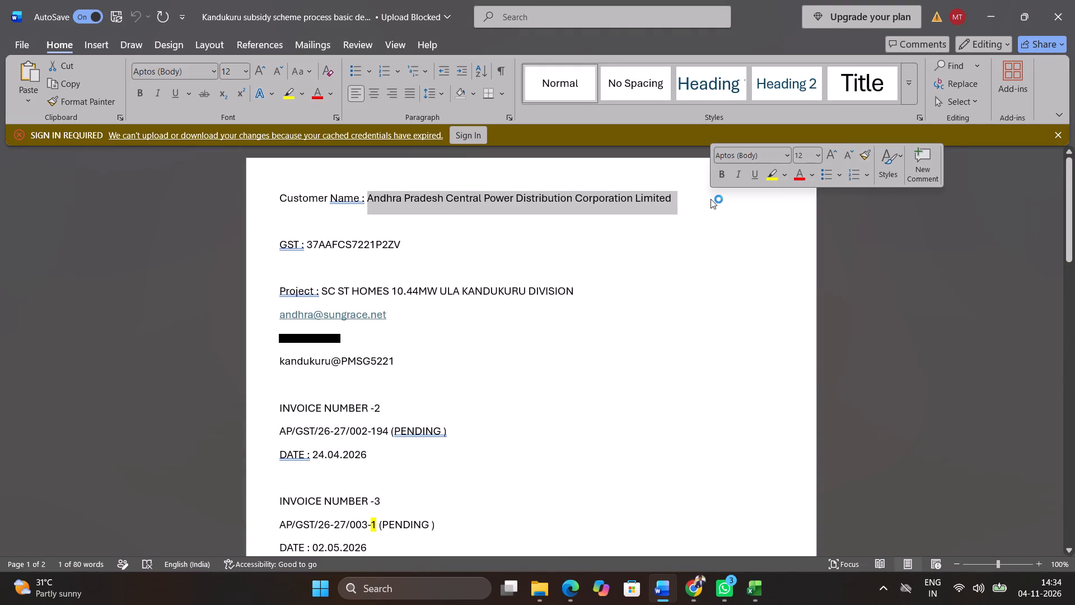
key(ctrl+c)
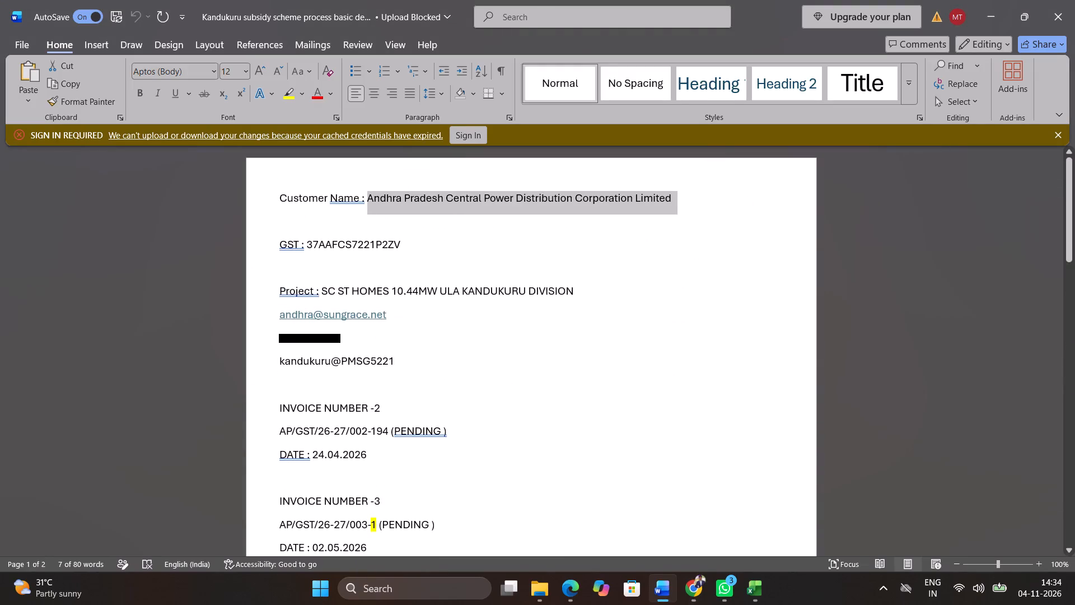
click(670, 530)
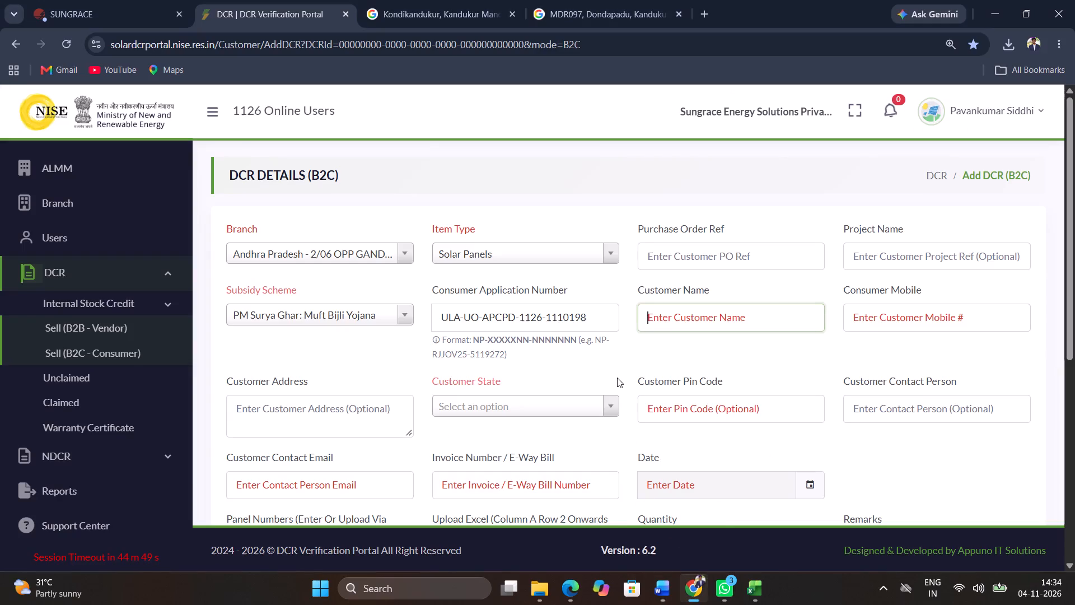
key(ctrl+v)
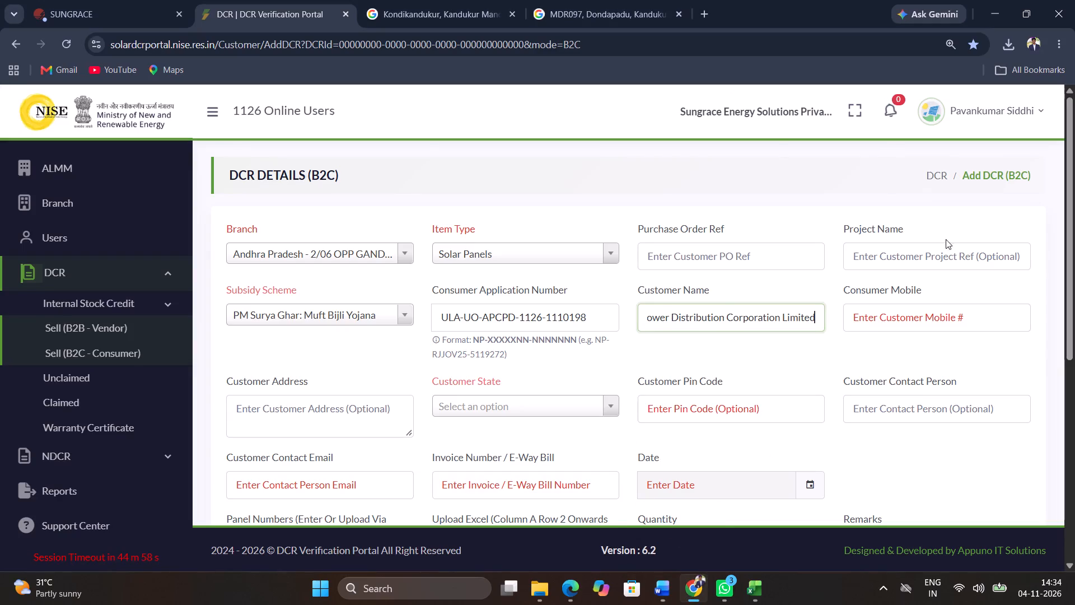
Fill Project Name with SC ST HOMES 10.44MW ULA KANDUKURU DIVISION, copied from the Word document.
click(933, 250)
click(659, 515)
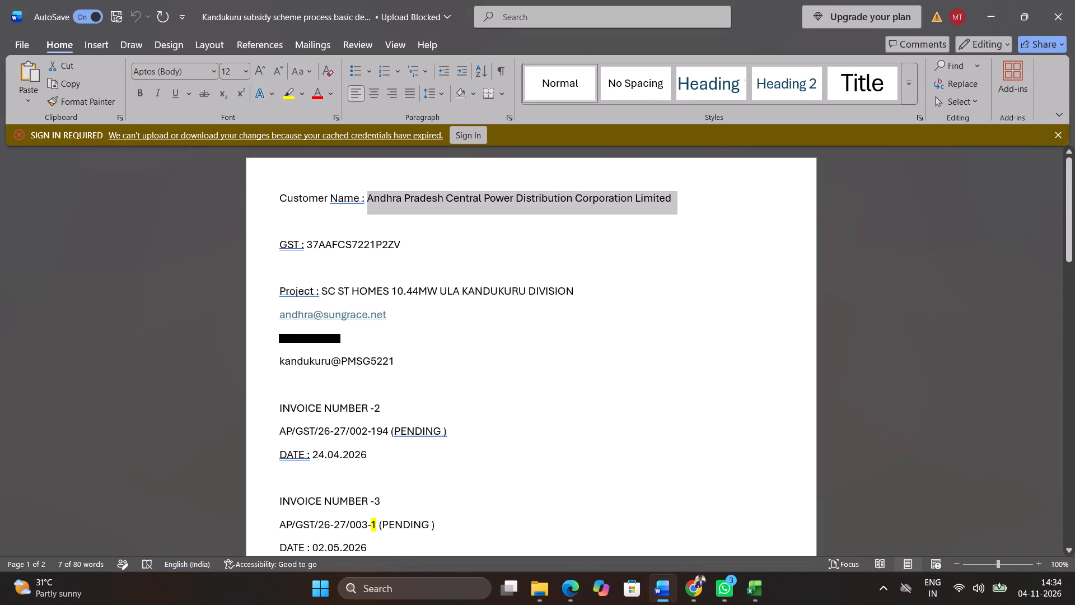
drag(323, 294, 593, 300)
key(ctrl+c)
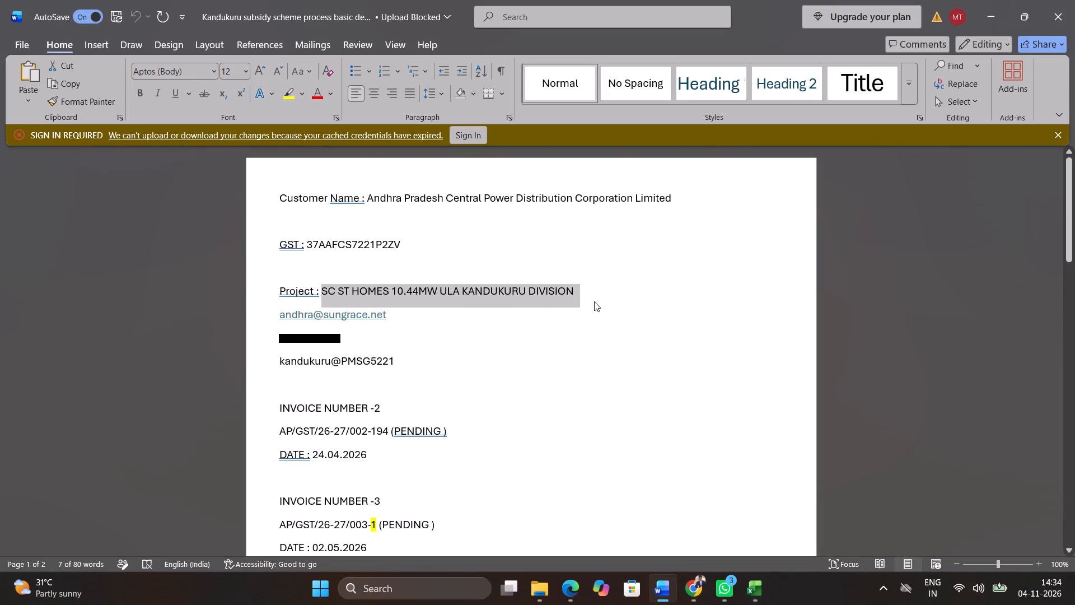
click(695, 534)
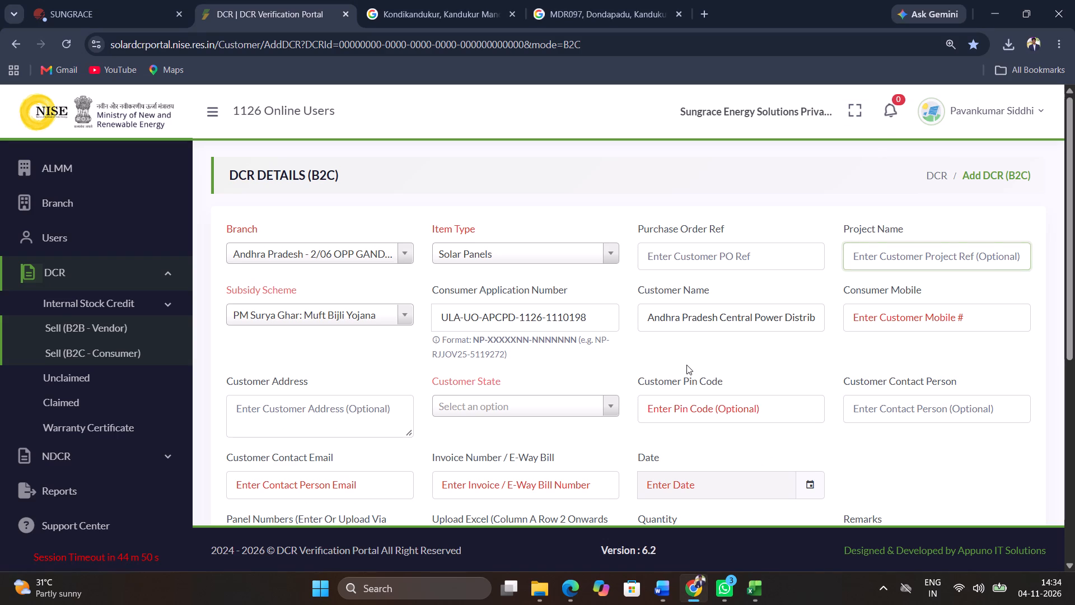
key(ctrl+v)
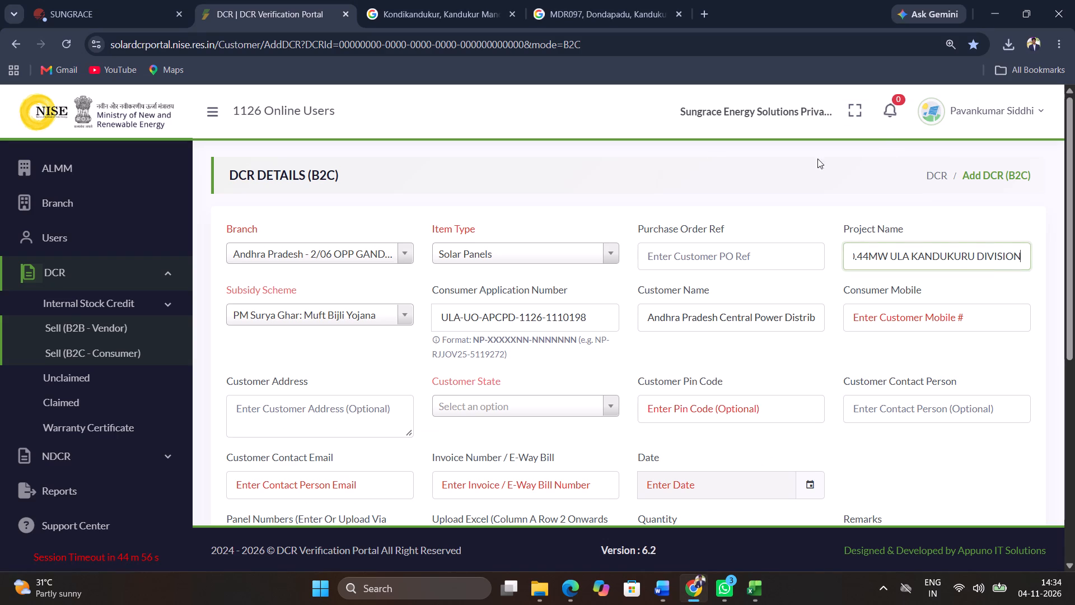
Copy the contact mobile number from the Word document for the Consumer Mobile field and return to the DCR form.
click(871, 323)
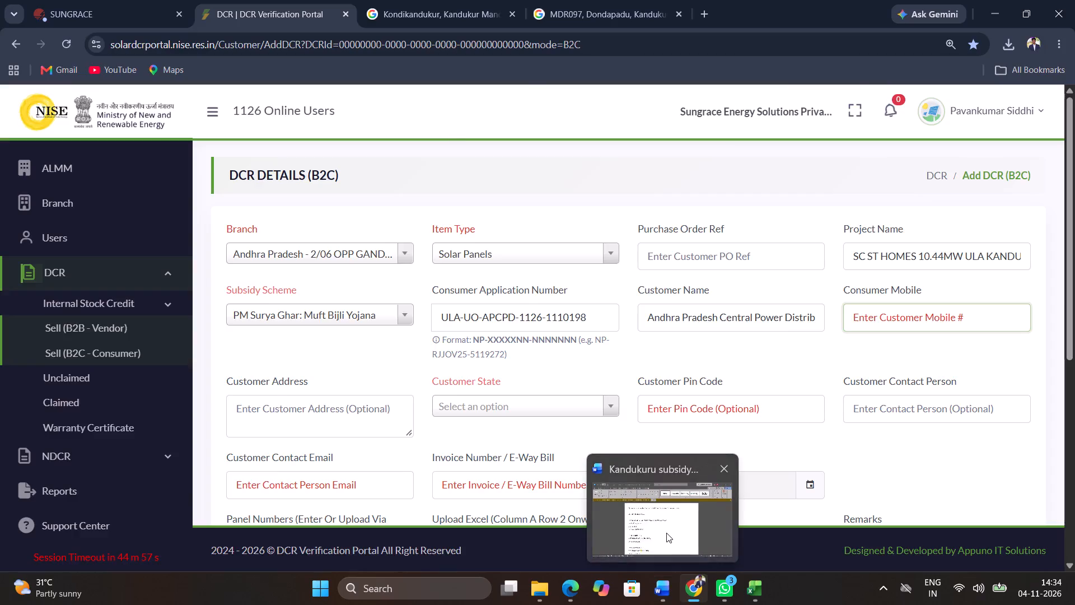
click(666, 533)
drag(384, 349, 180, 348)
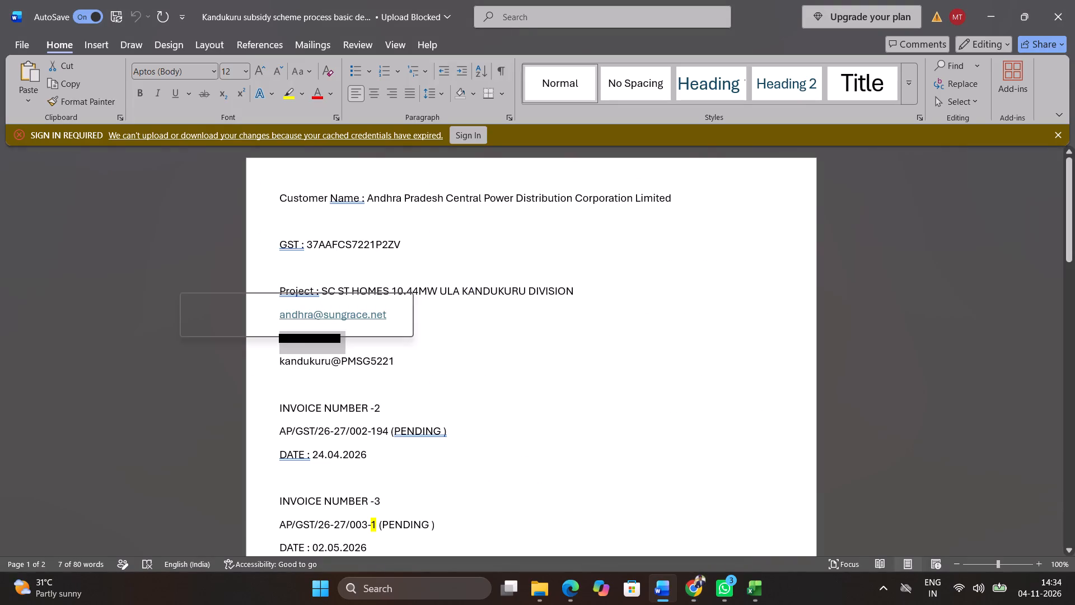
key(ctrl+c)
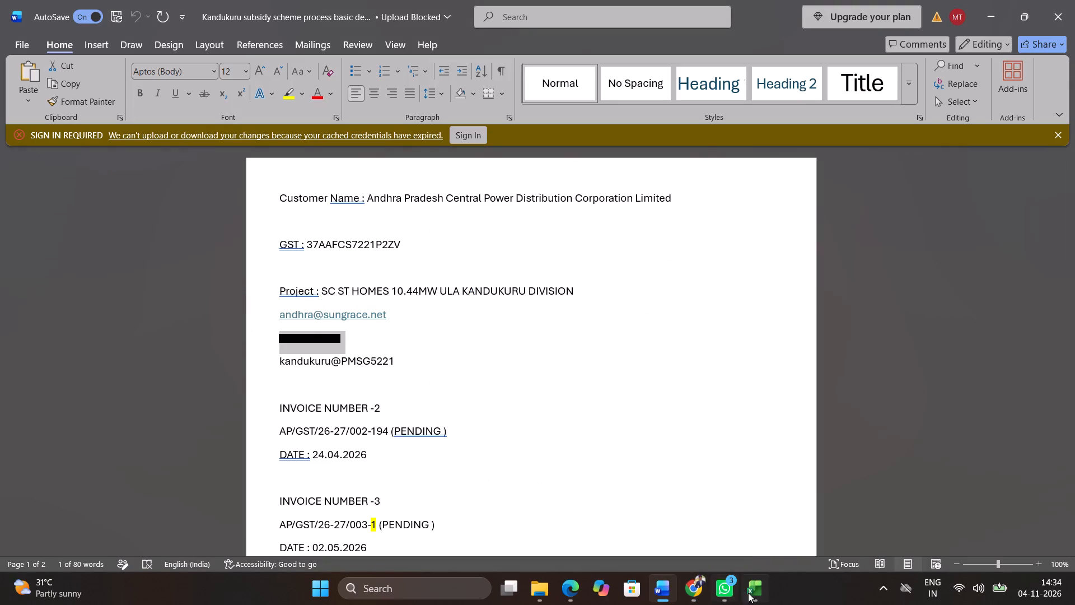
double_click(685, 522)
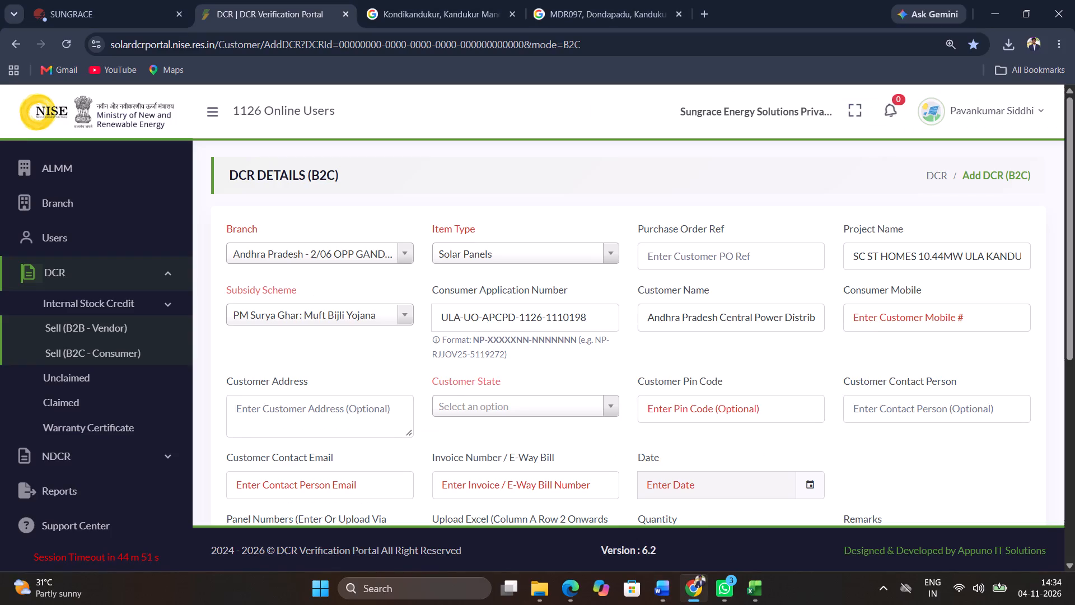
Fill Consumer Mobile with the contact mobile number copied from the Word document.
key(ctrl+v)
click(897, 316)
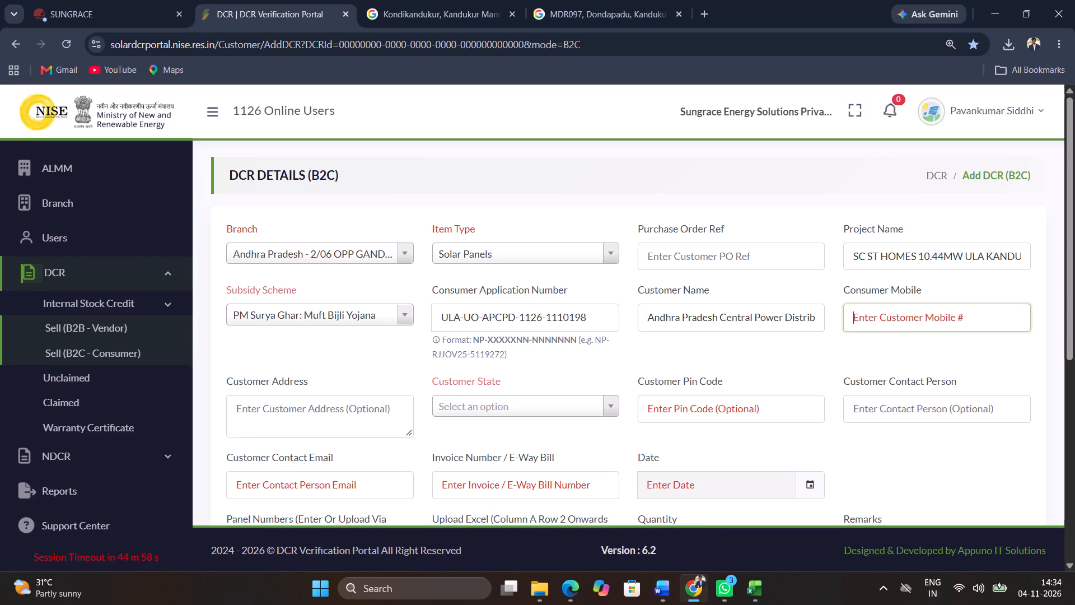
key(ctrl+v)
Set Customer State to Andhra Pradesh (37).
scroll(820, 300, down, 1)
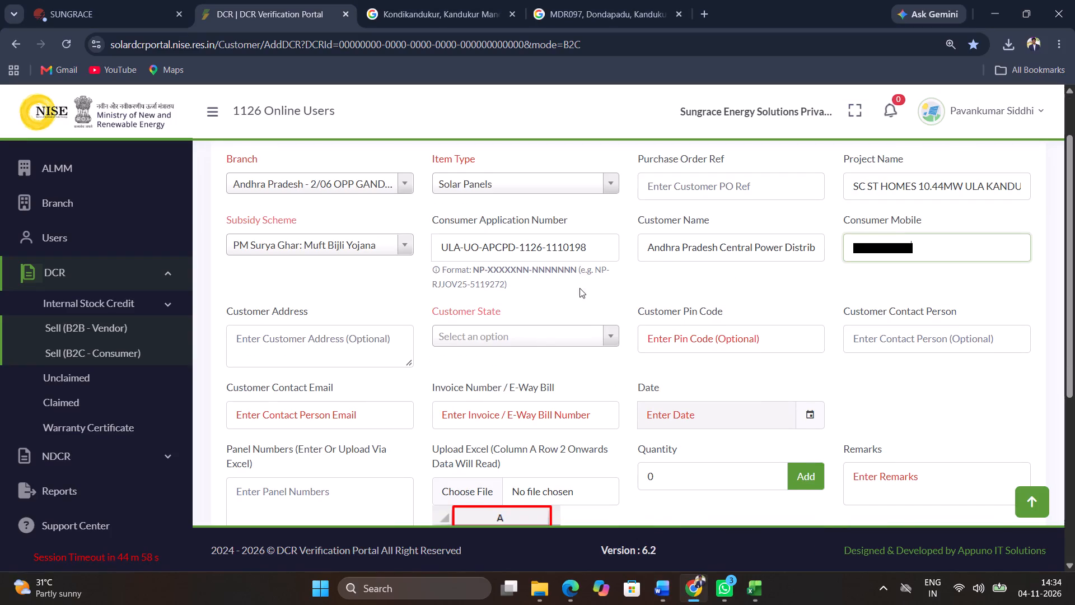
click(531, 334)
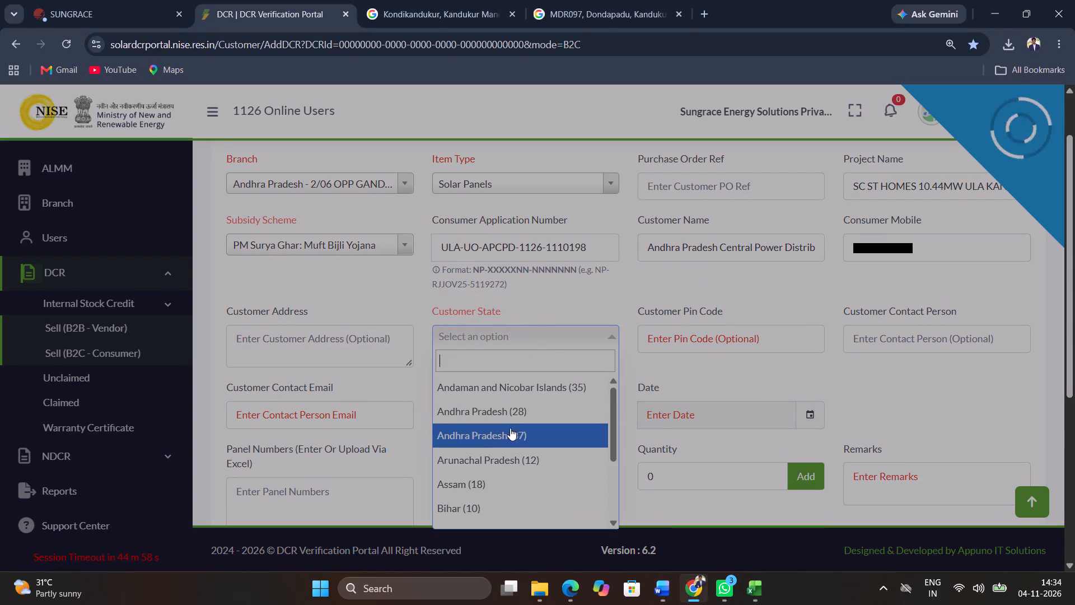
click(511, 428)
Fill Customer Contact Email with the contact e-mail address copied from the Kandukuru subsidy scheme Word document.
scroll(538, 416, down, 1)
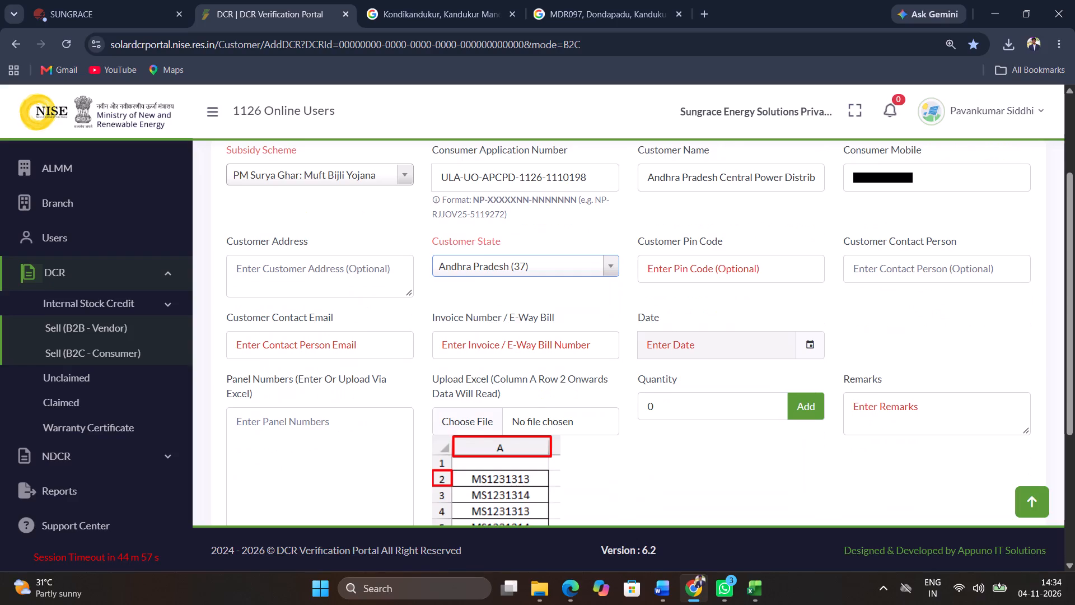
click(392, 343)
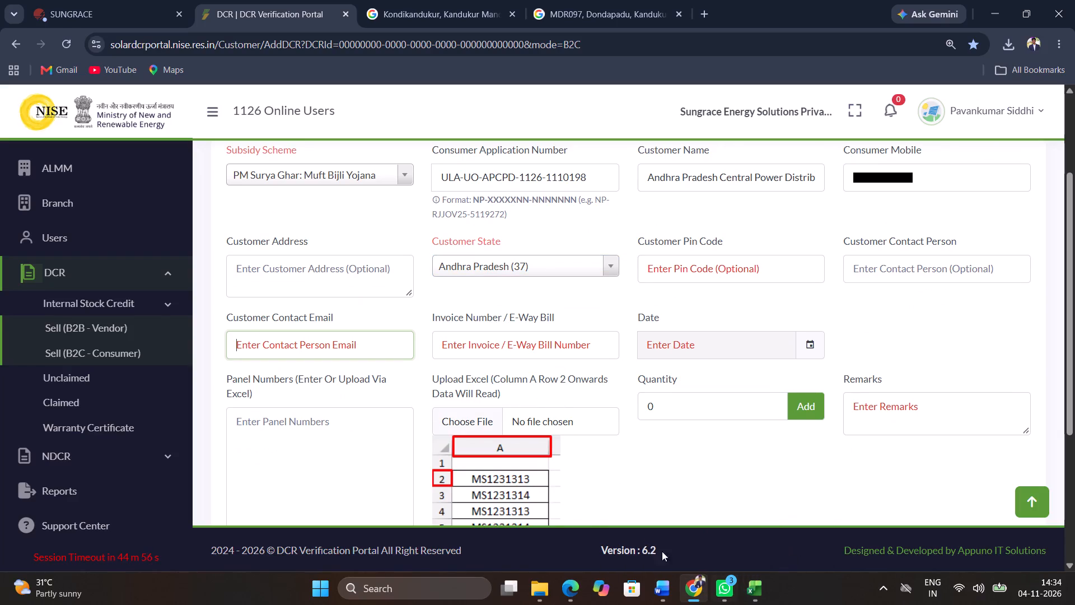
click(652, 537)
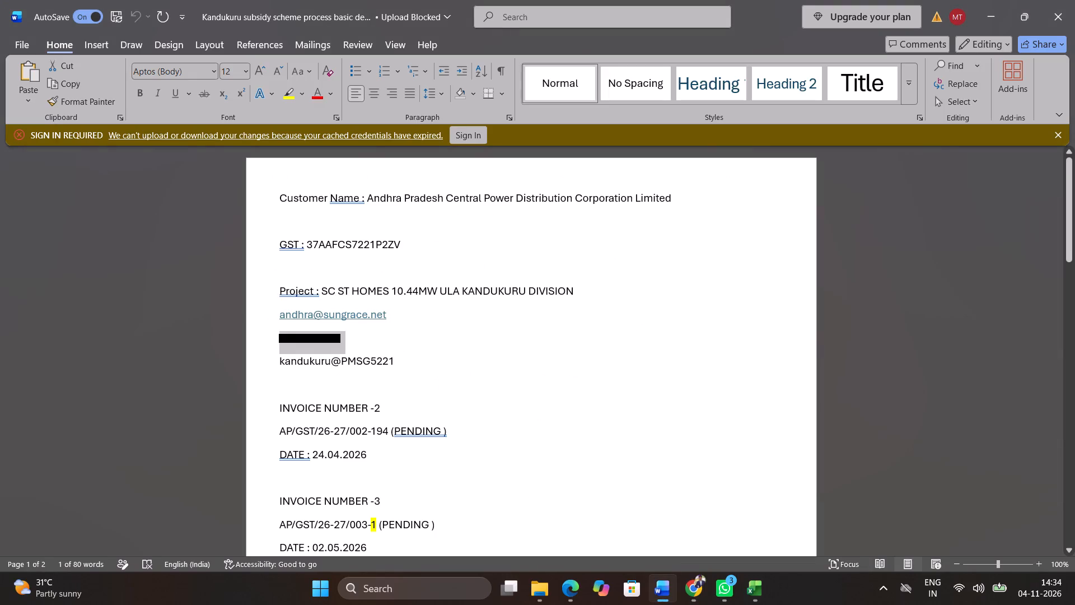
drag(415, 318, 223, 319)
click(223, 319)
key(ctrl+c)
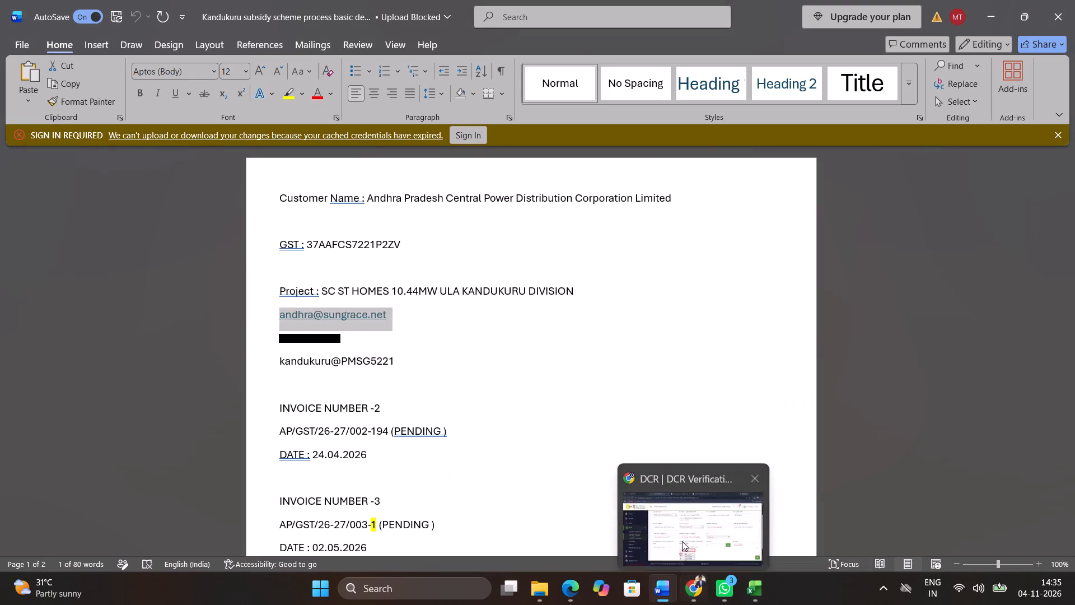
click(681, 537)
click(675, 535)
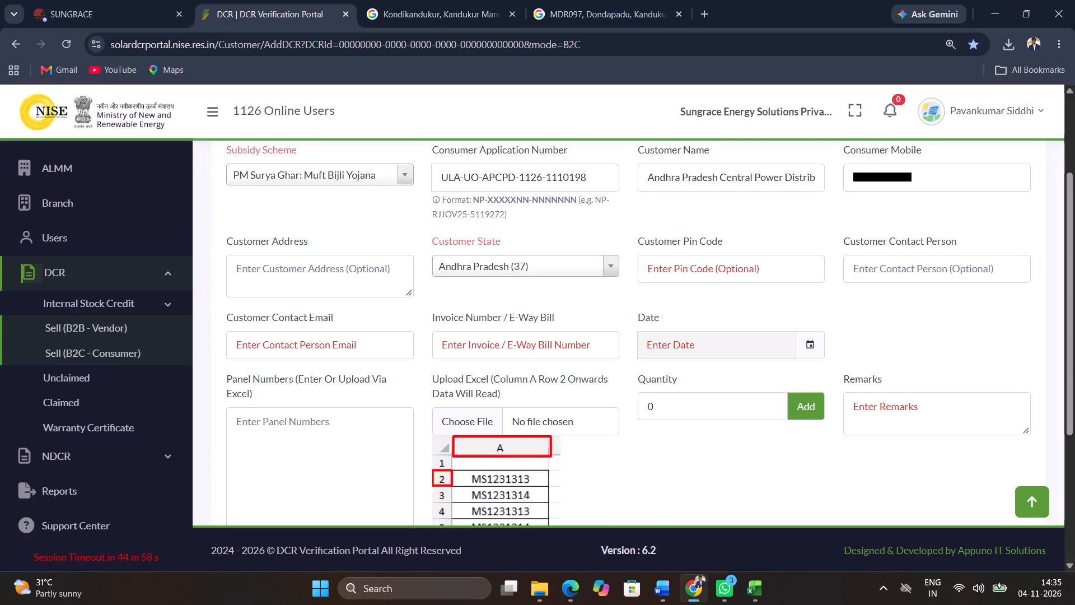
click(347, 347)
key(ctrl+v)
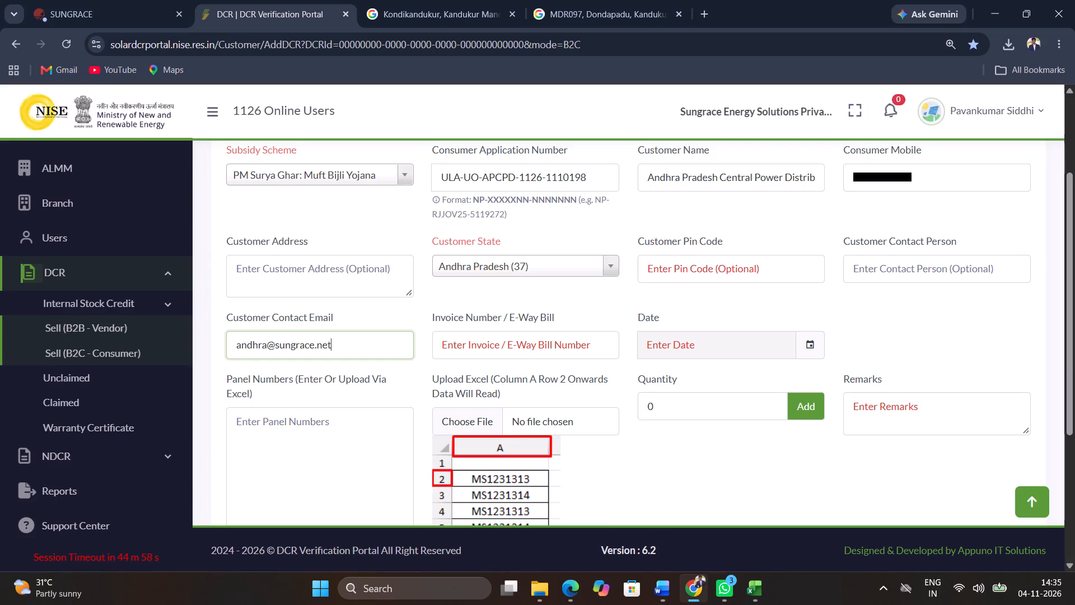
Fill Invoice Number / E-Way Bill with the prefix AP/GST/26-27/009-, copied from the invoice number 9 entry in the Word document.
click(530, 352)
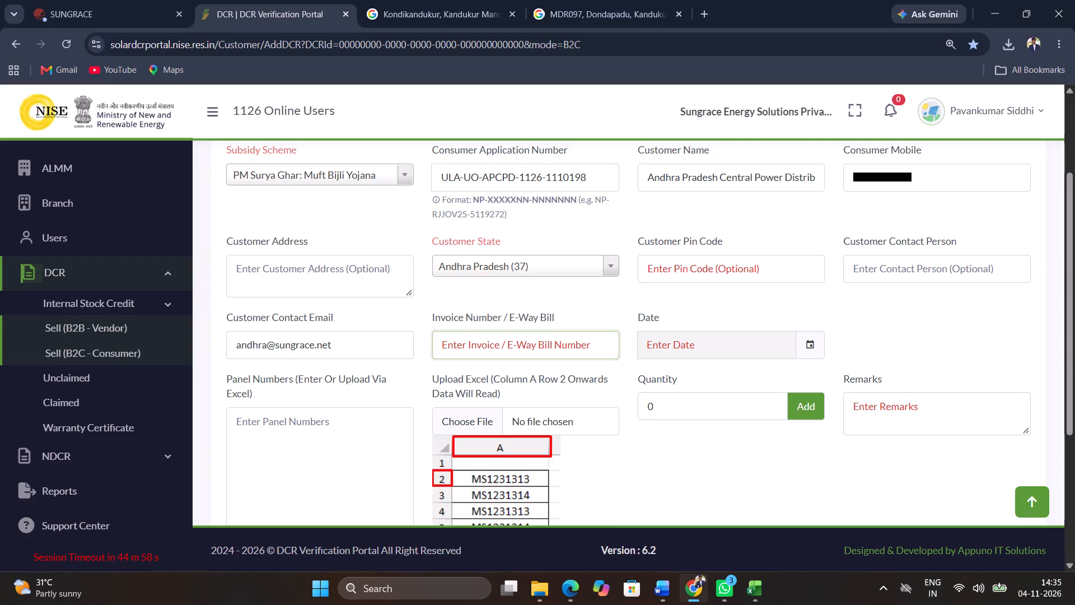
click(654, 542)
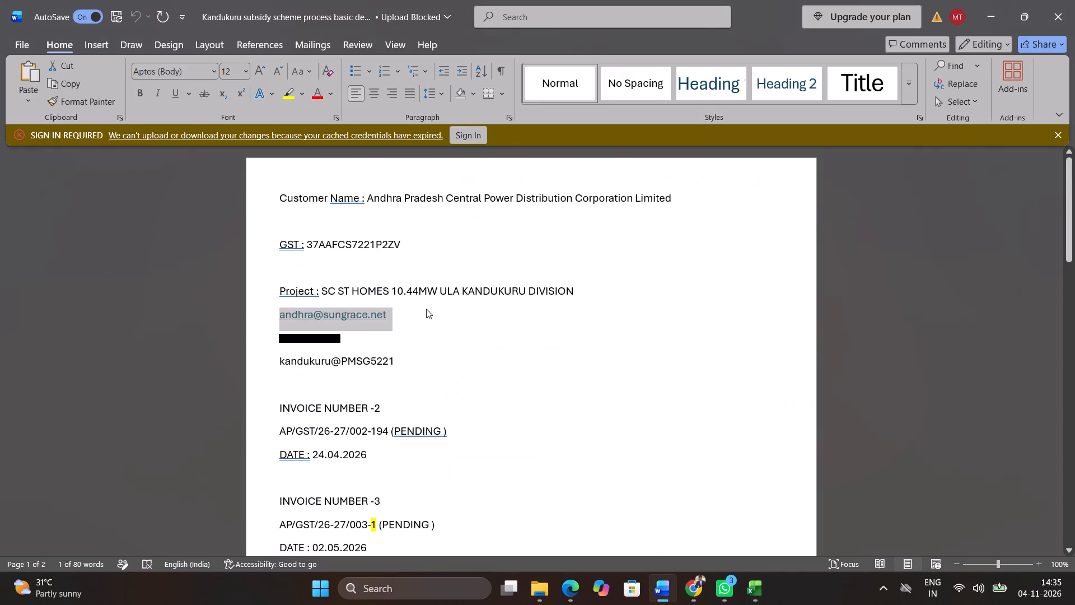
scroll(424, 308, down, 5)
scroll(418, 355, down, 4)
scroll(408, 409, down, 8)
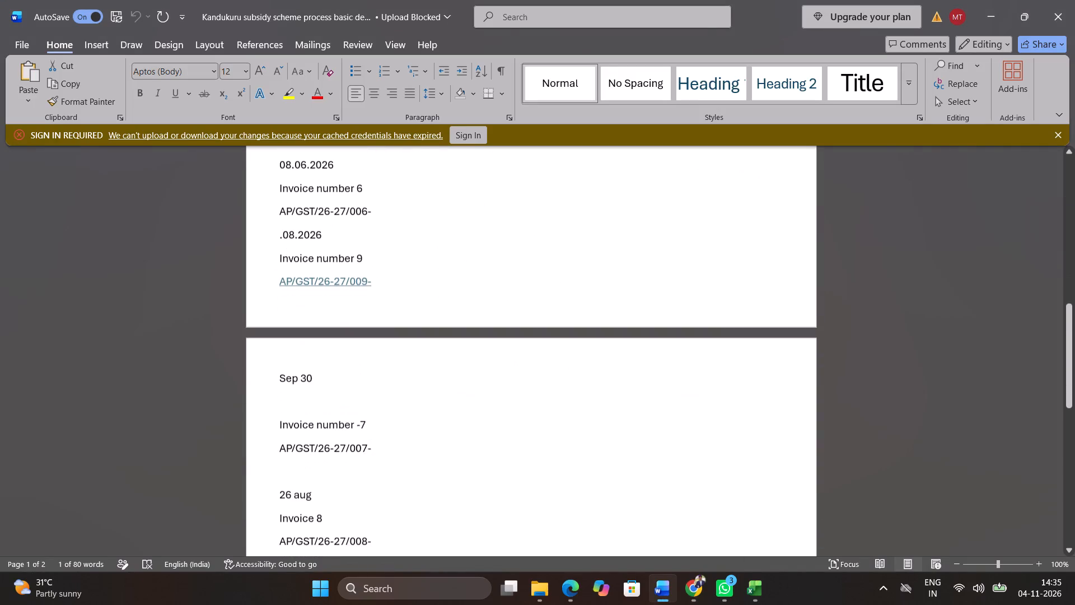
drag(400, 285, 206, 311)
click(206, 311)
key(ctrl+c)
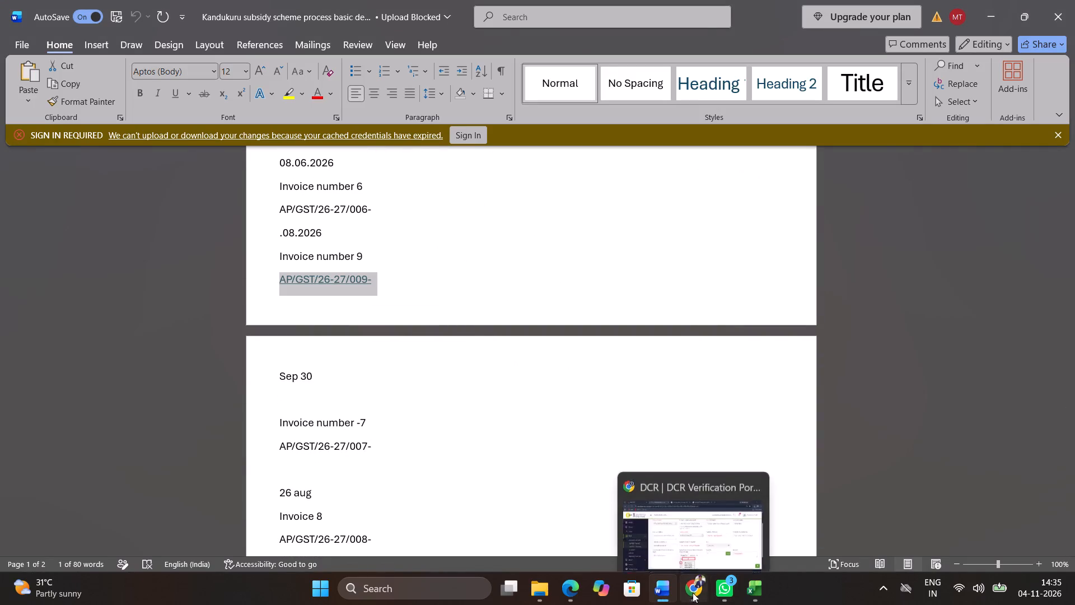
click(692, 543)
key(ctrl+v)
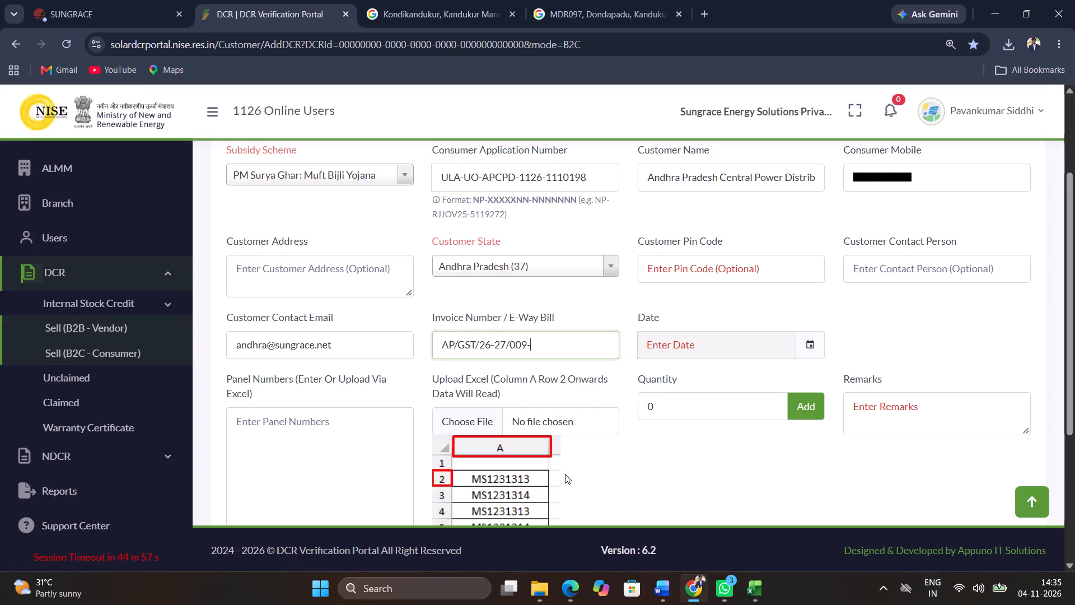
Change the invoice number to AP/GST/26-27/010-107.
key(Left)
key(BackSpace)
key(BackSpace)
text(10)
key(Right)
text(107)
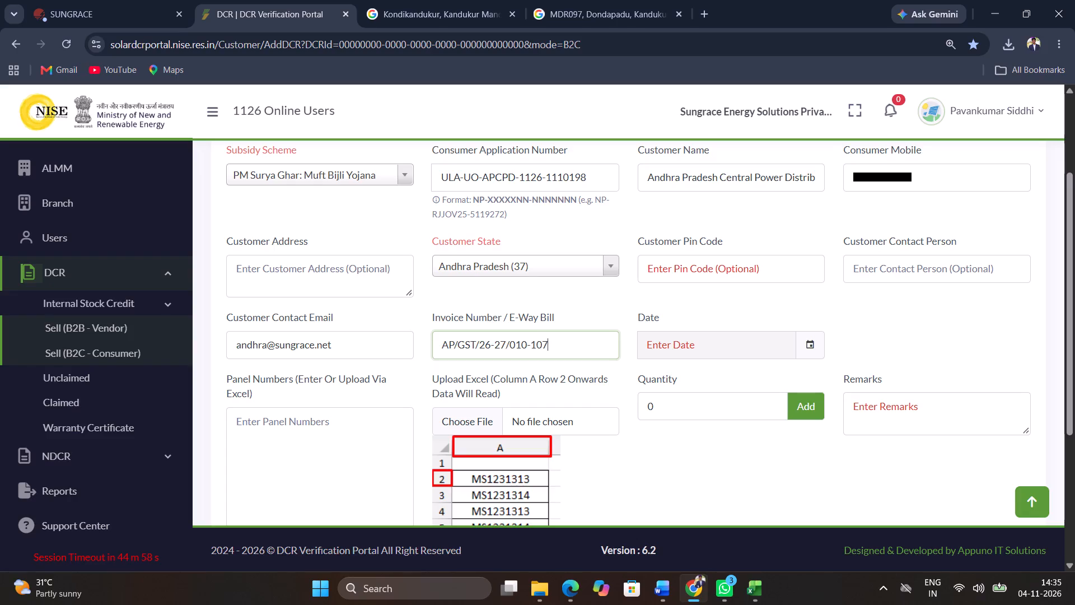
Set the invoice Date to 22-Oct-2026.
click(714, 341)
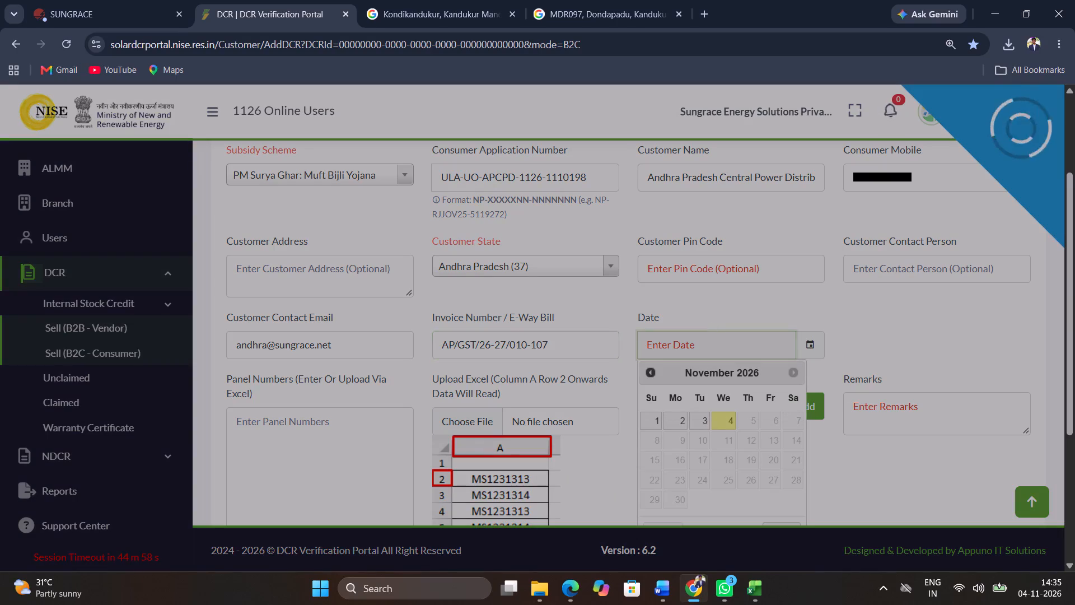
click(655, 373)
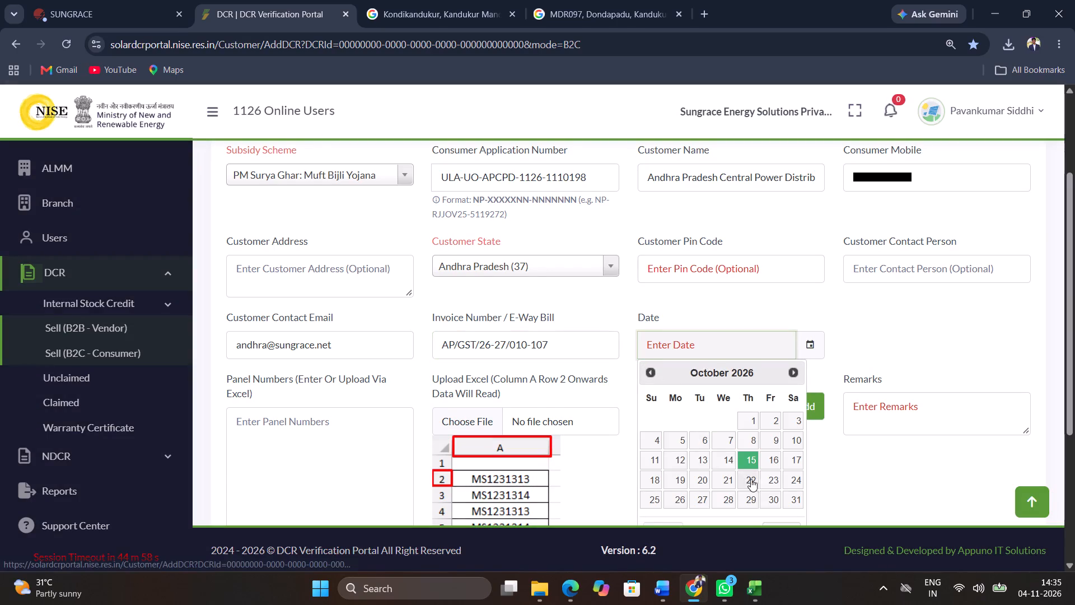
click(752, 479)
Fill Panel Numbers with the panel serial numbers copied from the consumer's SUNGRACE details.
click(369, 470)
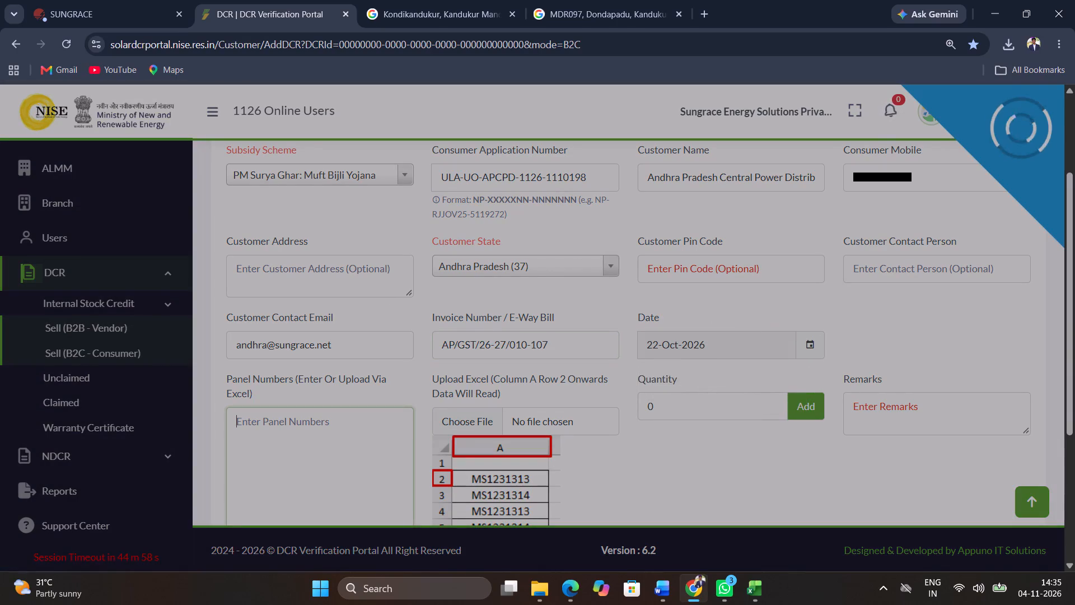
click(65, 0)
click(653, 129)
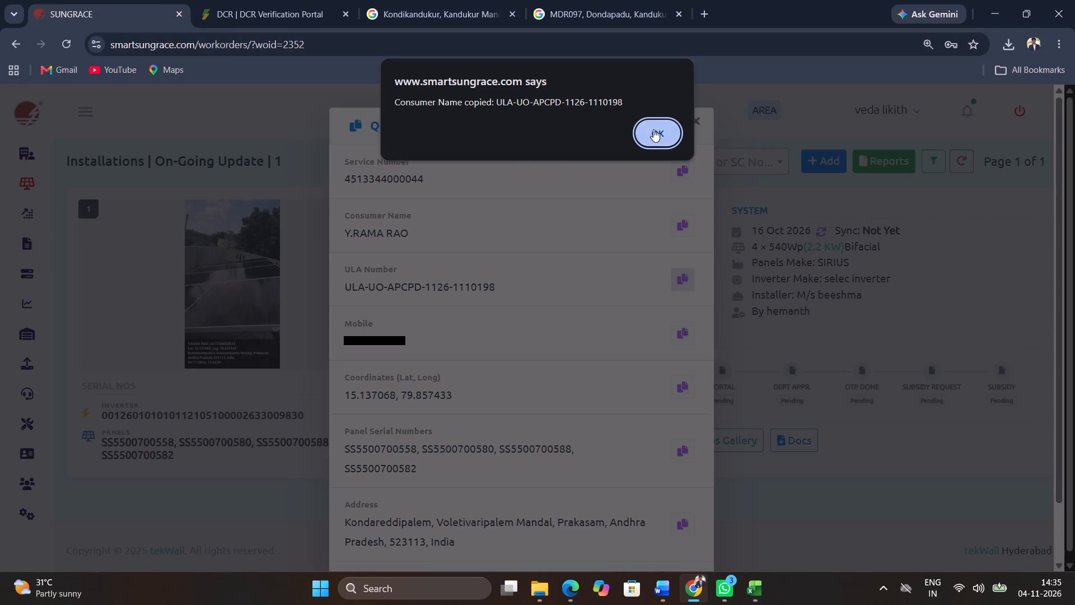
scroll(608, 221, down, 3)
click(687, 380)
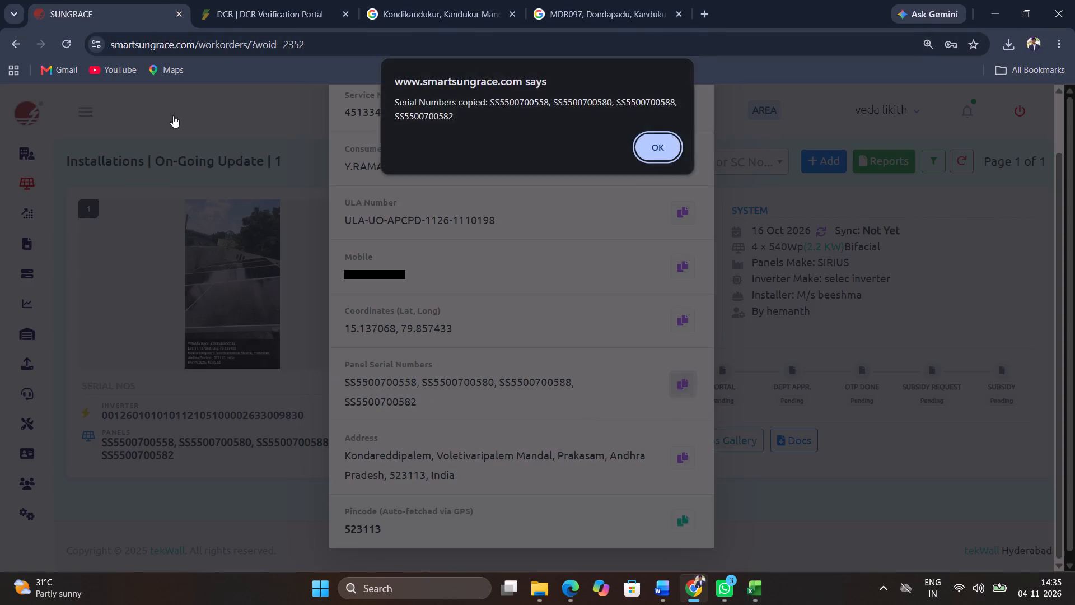
click(244, 0)
key(ctrl+v)
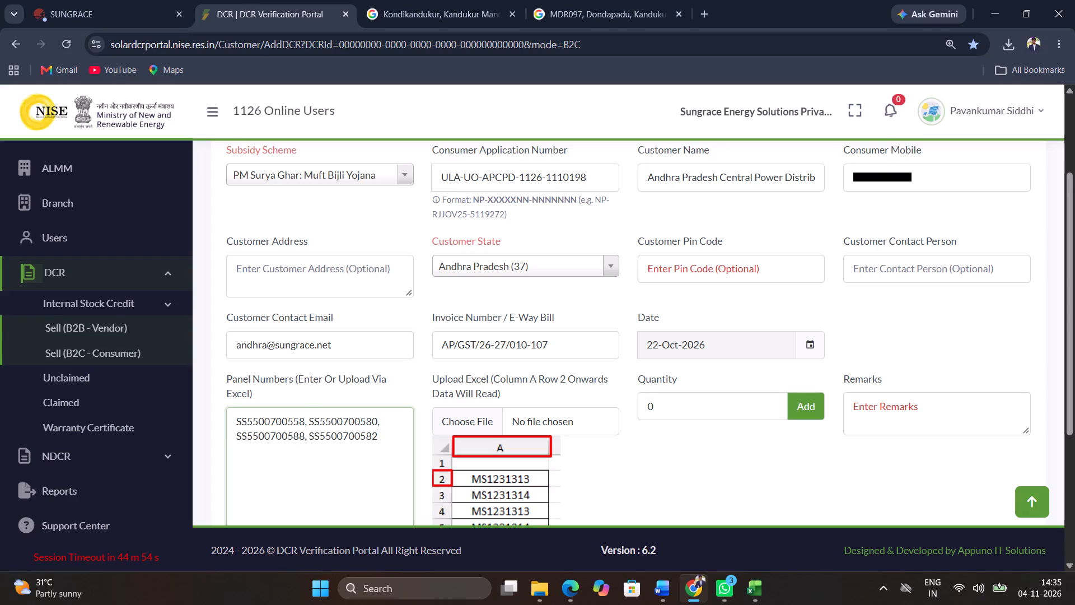
Split the four serial numbers in Panel Numbers onto separate lines, removing the commas and spaces between them.
key(Left)
key(Left)
key(Left)
key(Left)
key(Left)
key(Left)
key(Left)
key(Left)
key(Left)
key(Left)
key(Left)
key(Left)
key(BackSpace)
key(BackSpace)
key(Return)
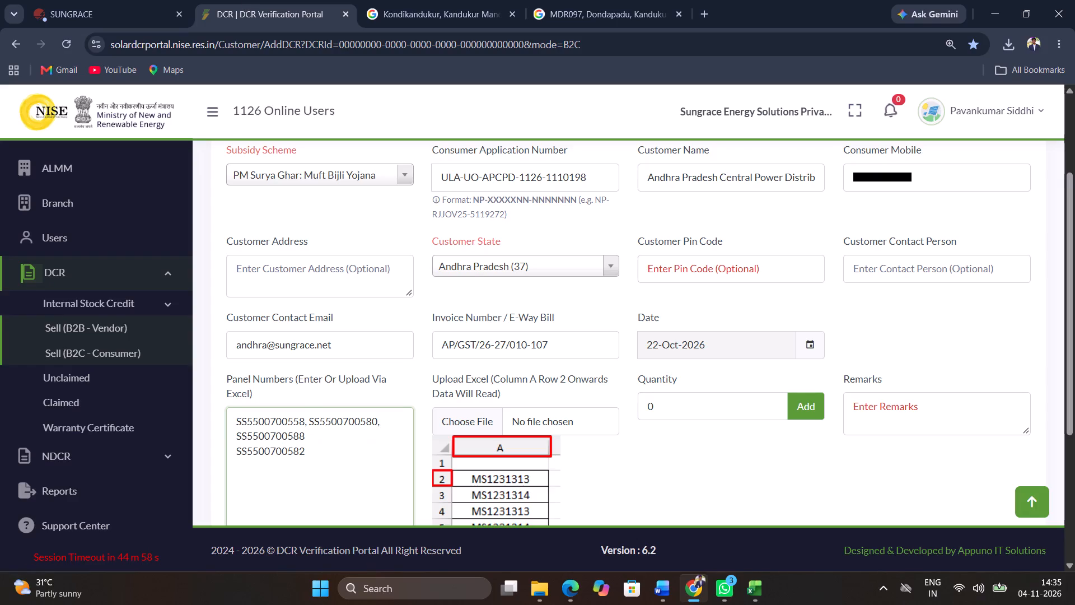
key(Up)
key(Up)
key(Up)
key(Up)
key(Up)
key(Up)
key(Right)
key(Right)
key(Right)
key(Right)
key(Right)
key(Right)
key(Right)
key(Right)
key(Right)
key(Right)
key(Right)
key(Right)
key(Right)
key(Right)
key(BackSpace)
key(BackSpace)
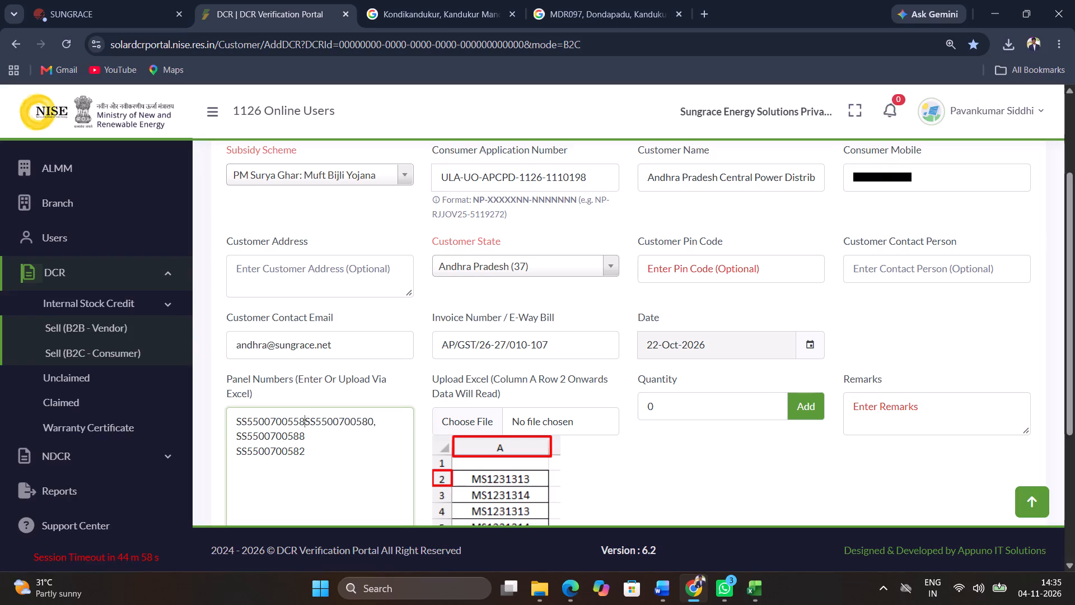
key(Return)
key(Right)
key(Right)
key(Right)
key(Right)
key(Right)
key(Right)
key(Right)
key(Right)
key(Right)
key(Right)
key(Right)
key(Right)
key(Right)
key(Right)
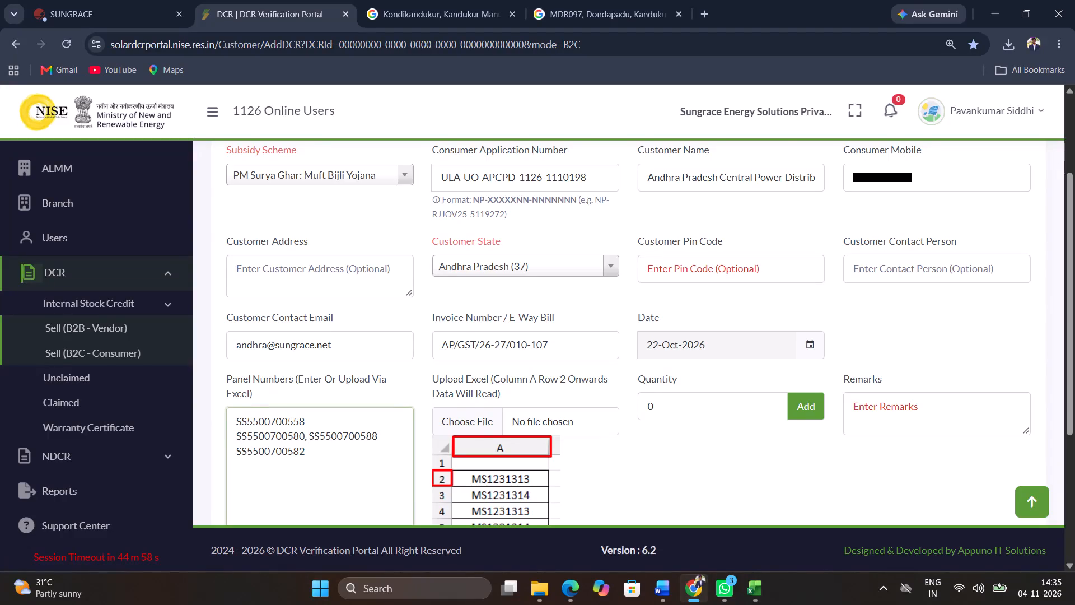
key(BackSpace)
key(BackSpace)
key(Return)
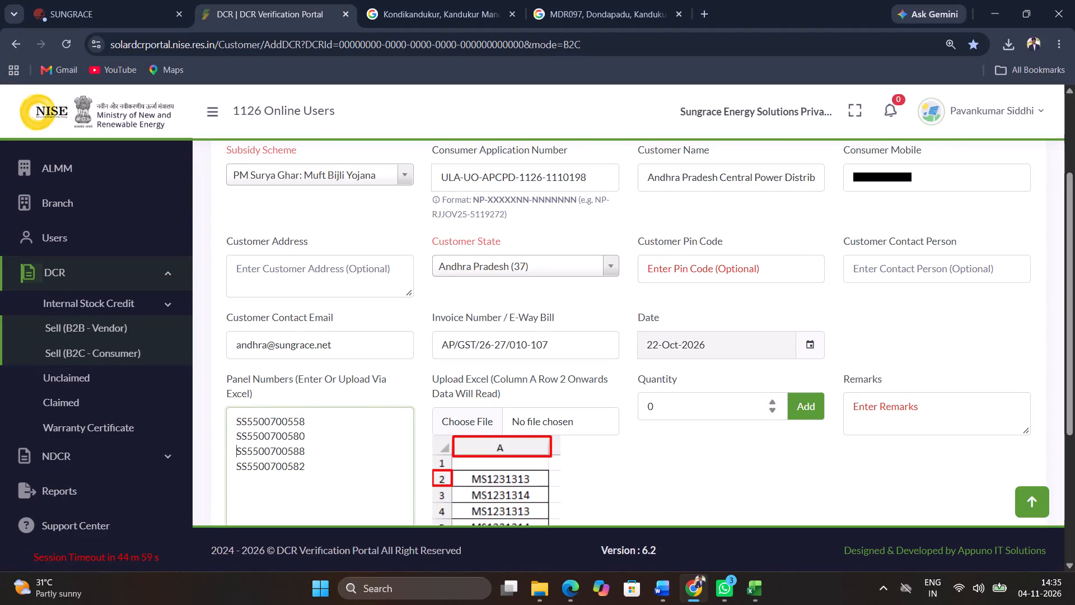
Set Quantity to 4 and try to add the panels to the DCR issue.
click(706, 402)
scroll(706, 402, up, 4)
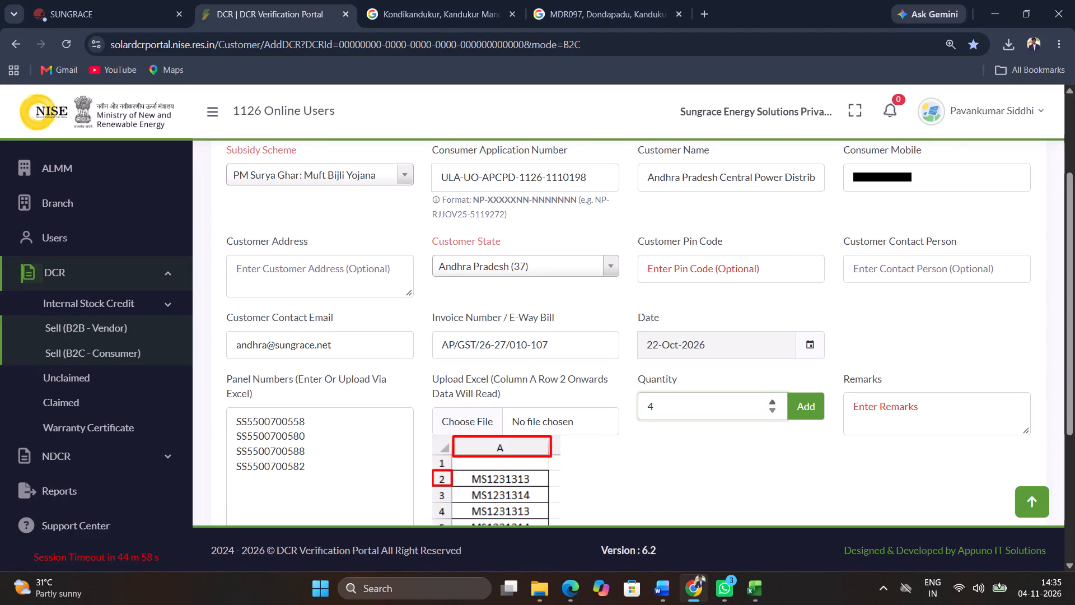
click(812, 413)
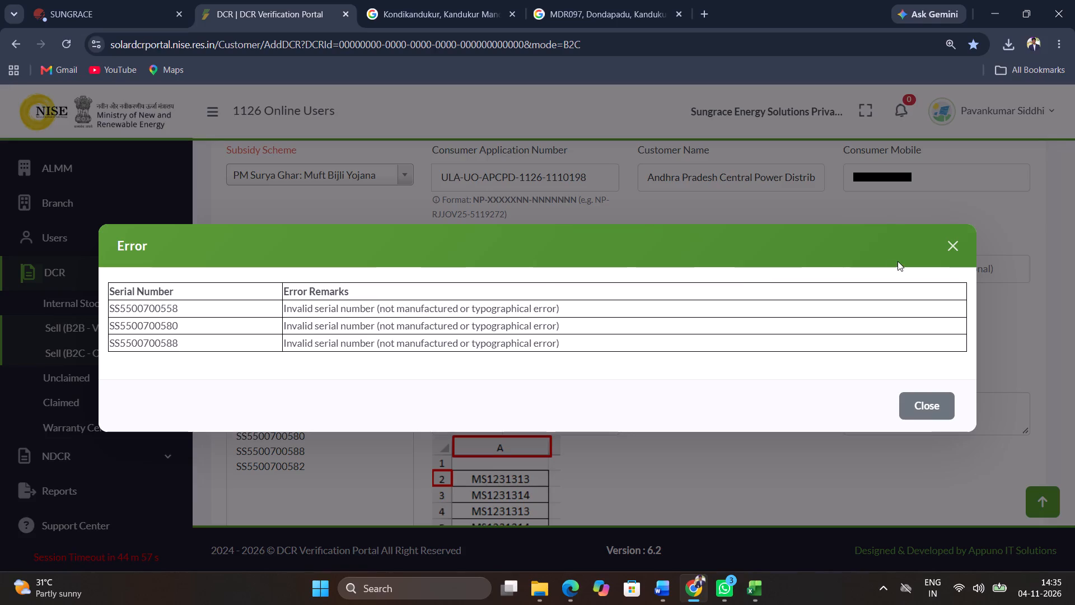
click(957, 243)
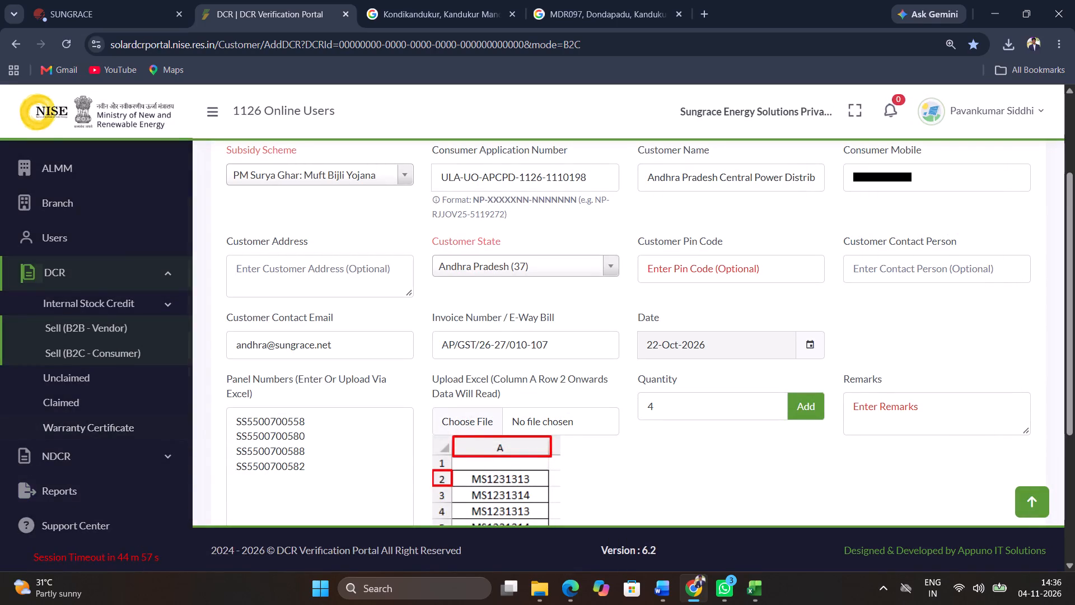
drag(233, 418, 320, 453)
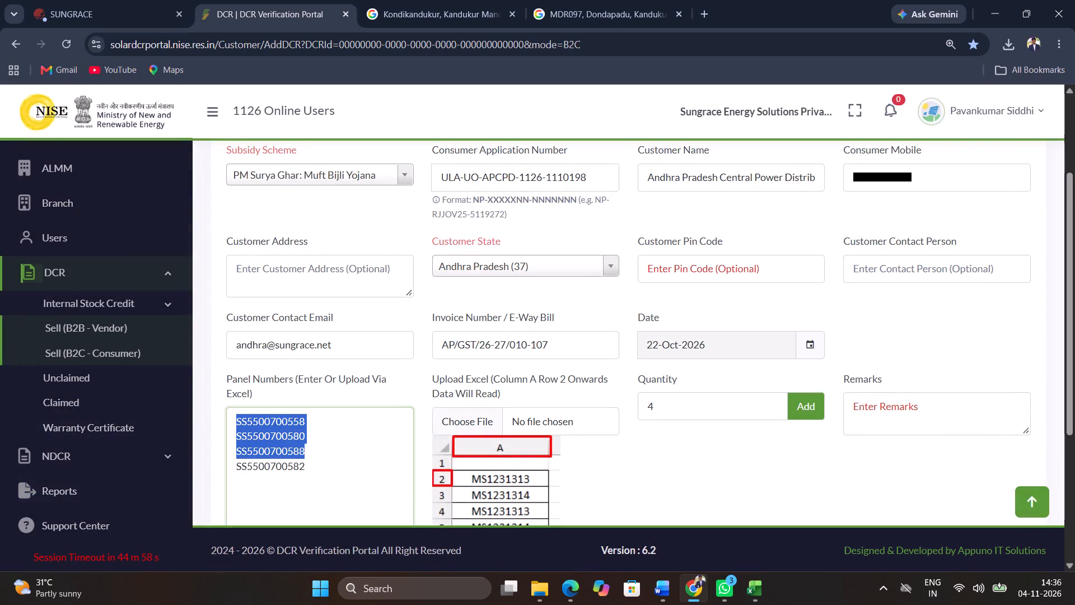
key(ctrl+c)
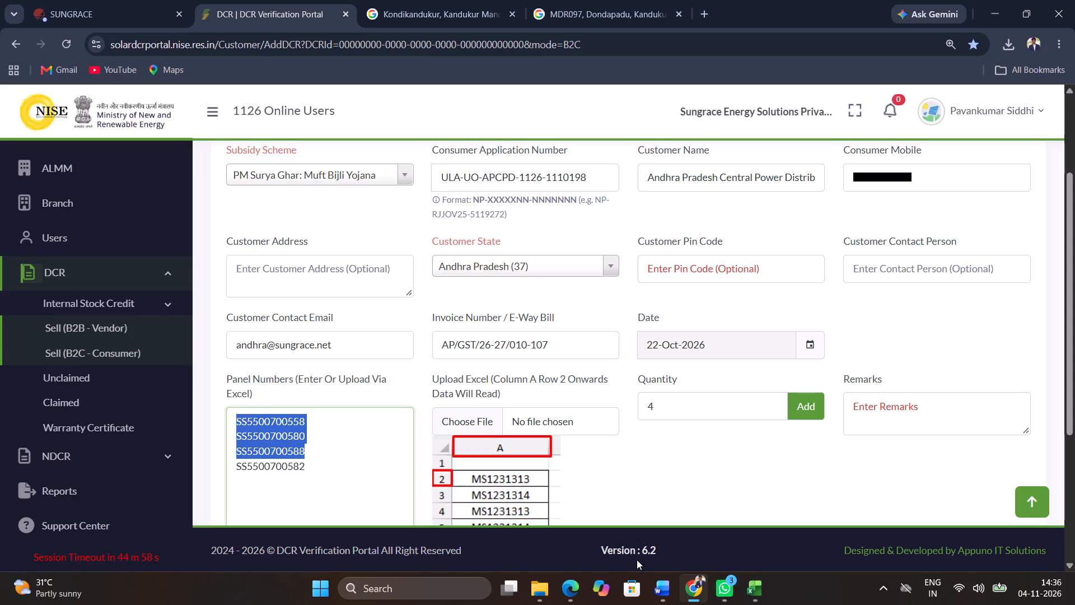
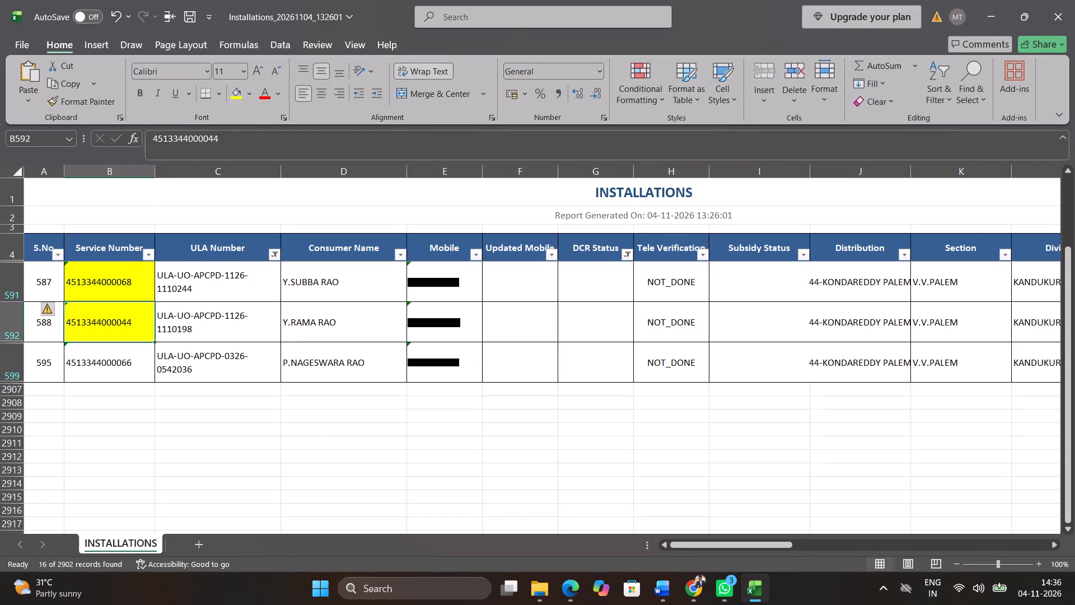
Fill the Service Number cell of the rejected S.No 588 row with red.
click(248, 90)
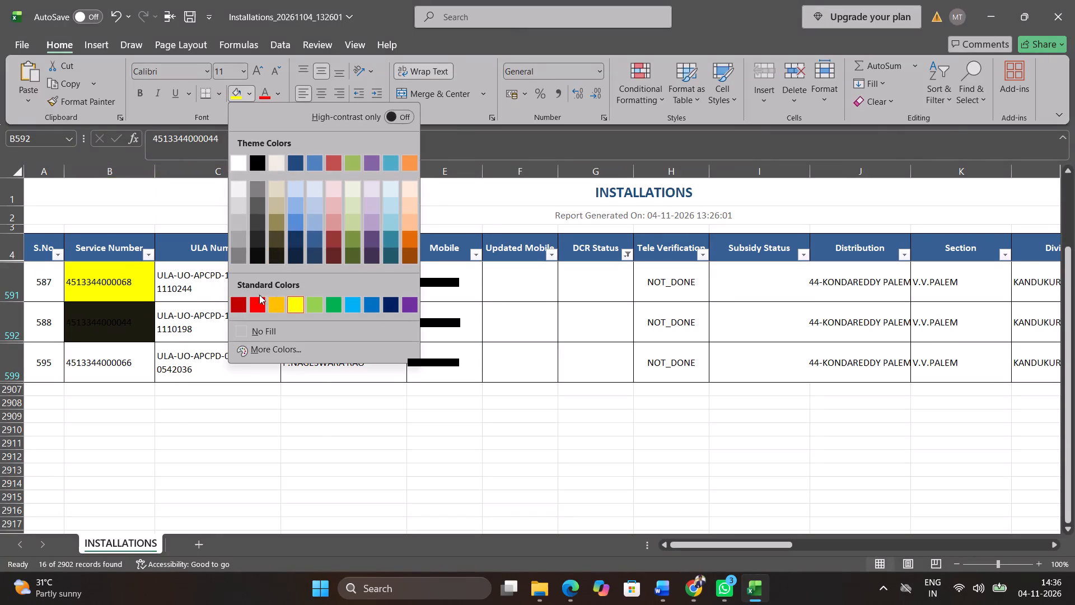
click(253, 304)
Copy the service number of S.No 595 from the Excel list and open that consumer's installation in SUNGRACE.
key(Down)
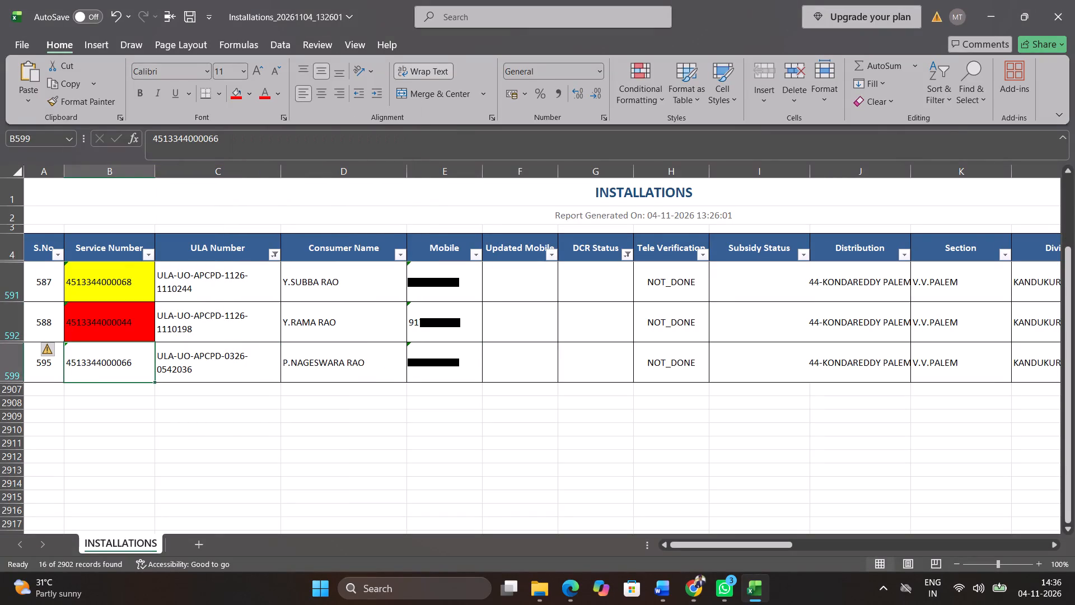
key(ctrl+c)
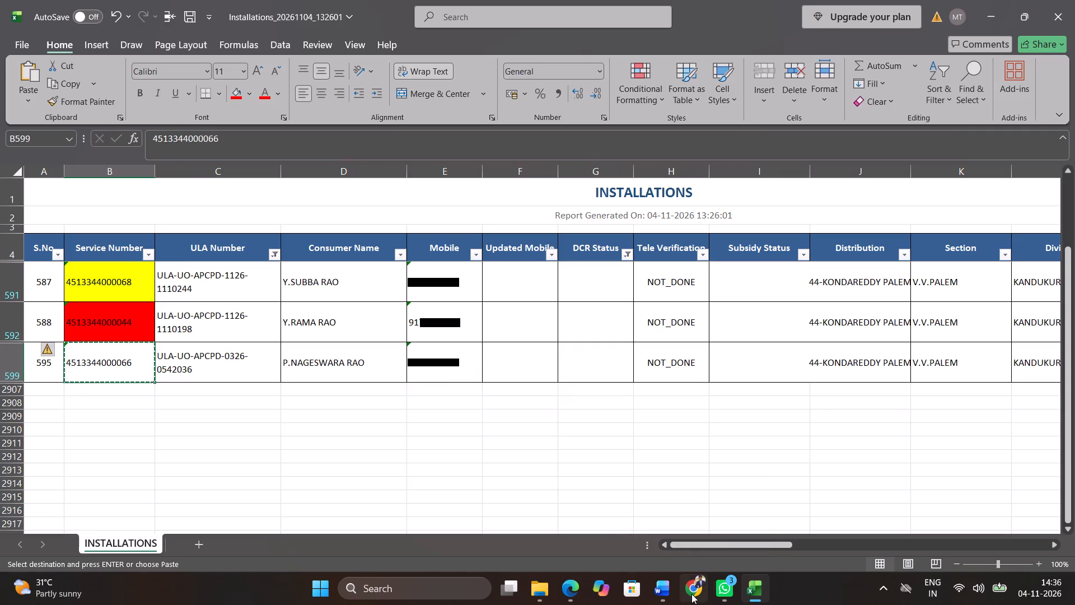
click(697, 537)
scroll(506, 350, up, 4)
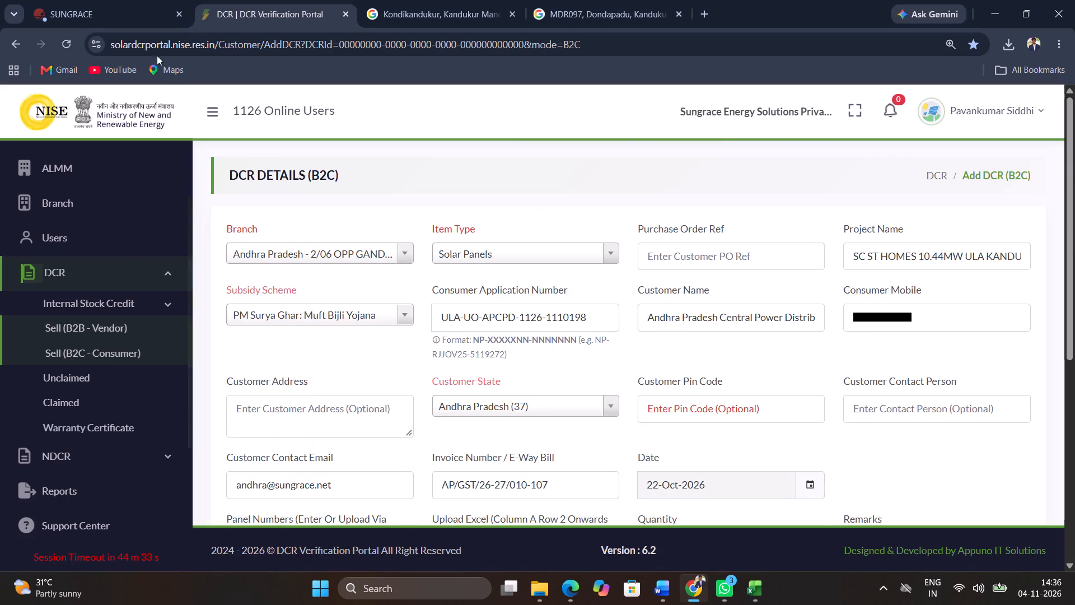
double_click(125, 4)
click(656, 150)
click(784, 126)
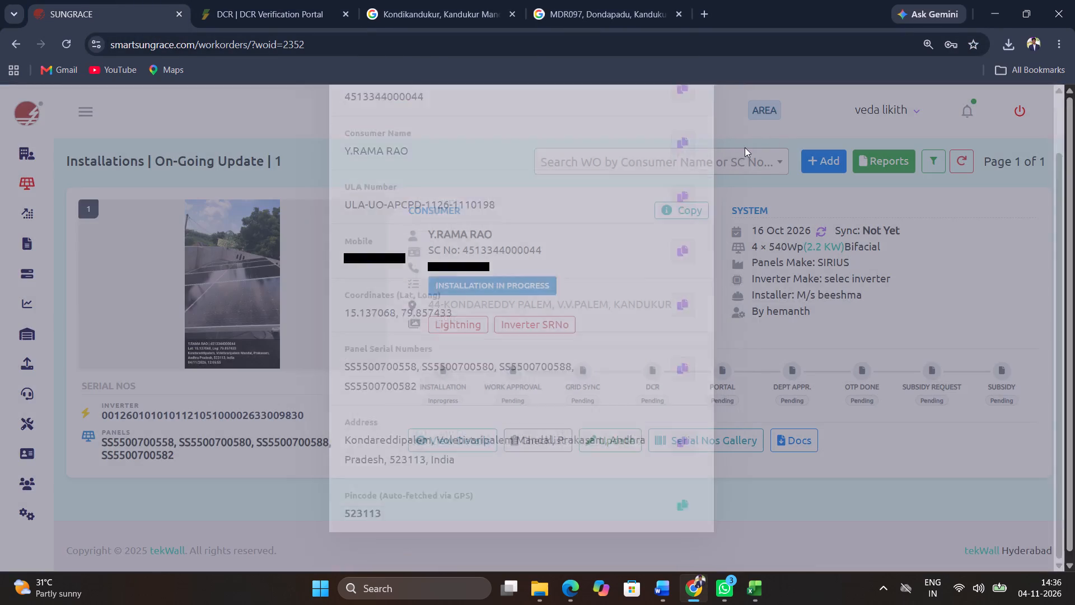
click(683, 161)
key(ctrl+v)
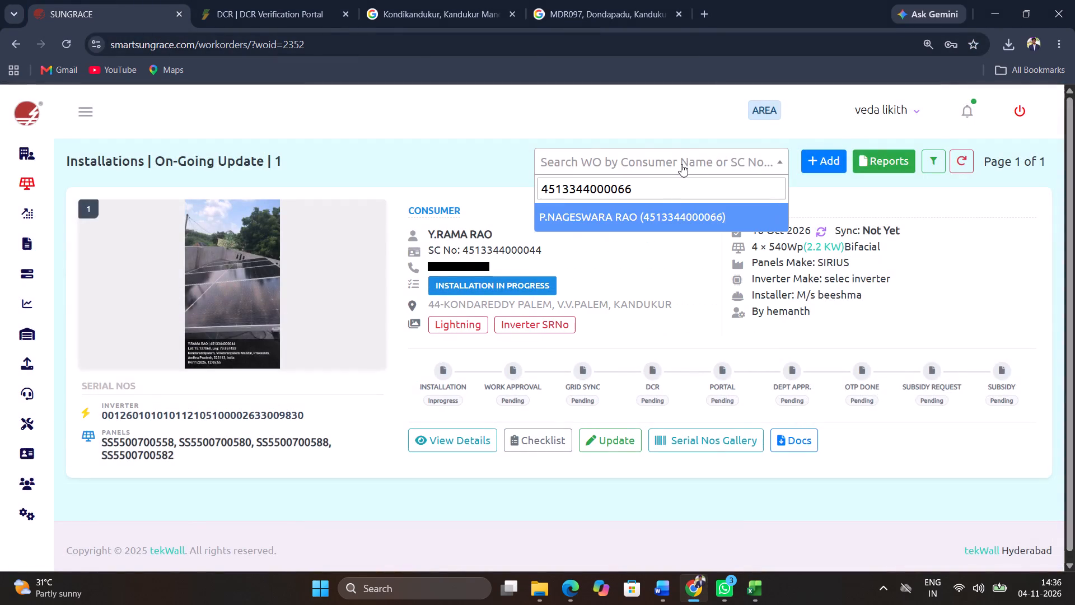
key(Return)
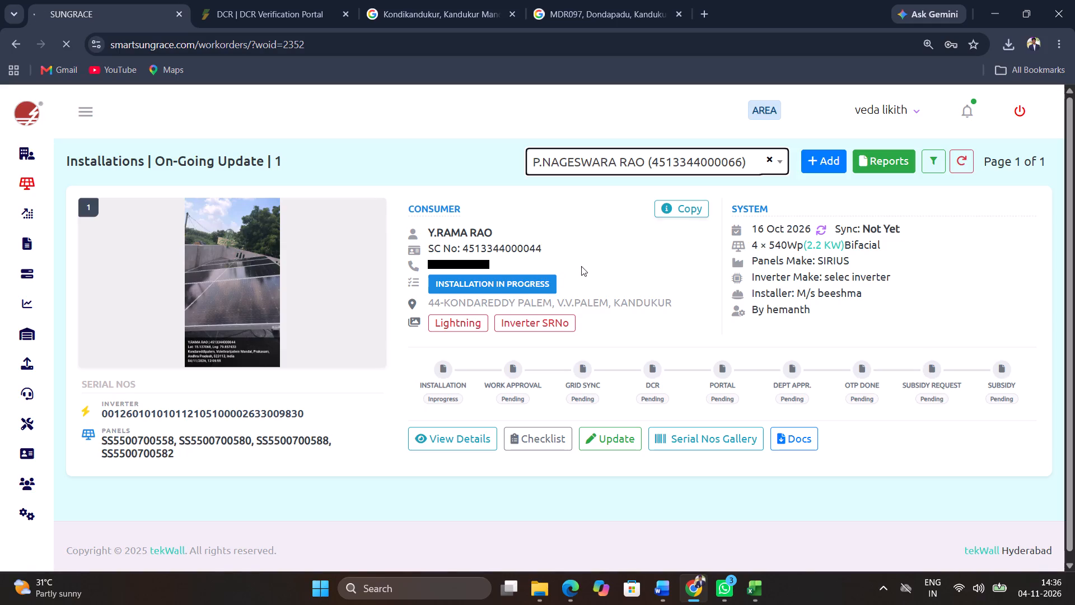
Replace the Consumer Application Number in the DCR form with the ULA number copied from the consumer's SUNGRACE details.
click(667, 208)
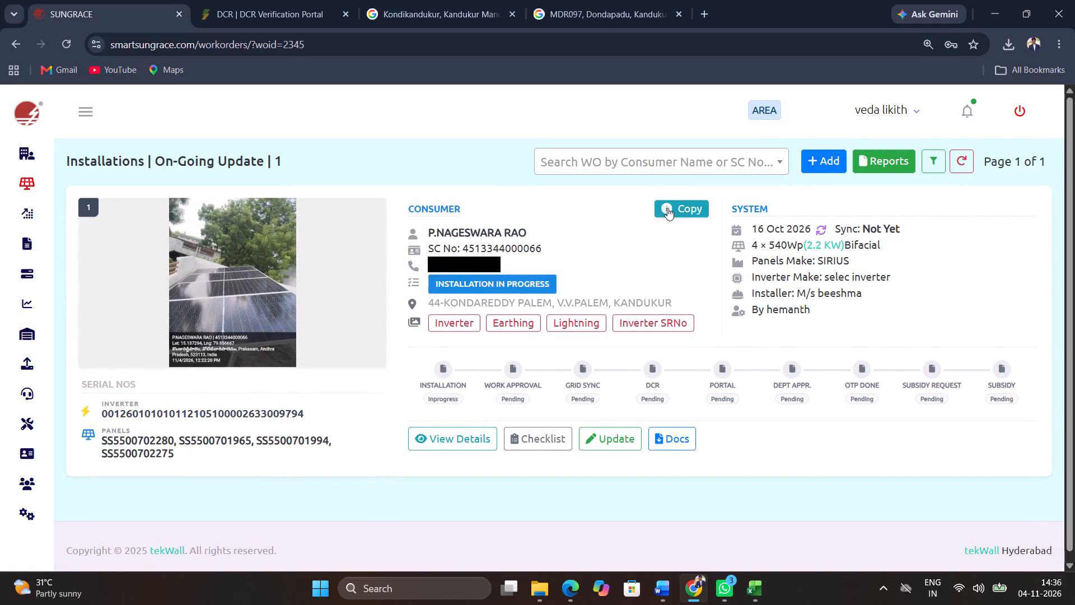
click(689, 274)
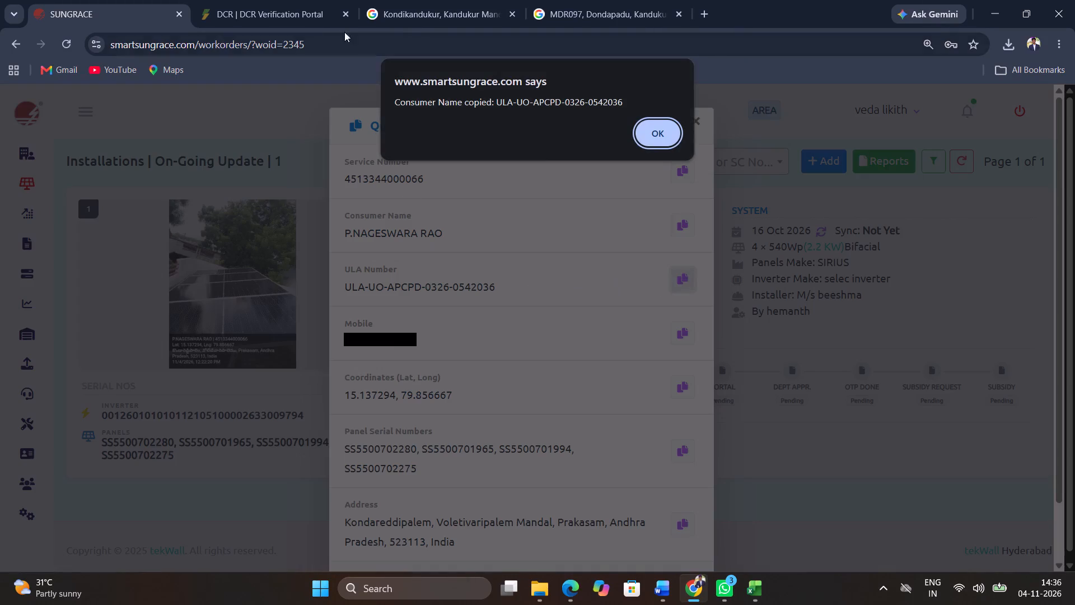
click(286, 0)
click(605, 311)
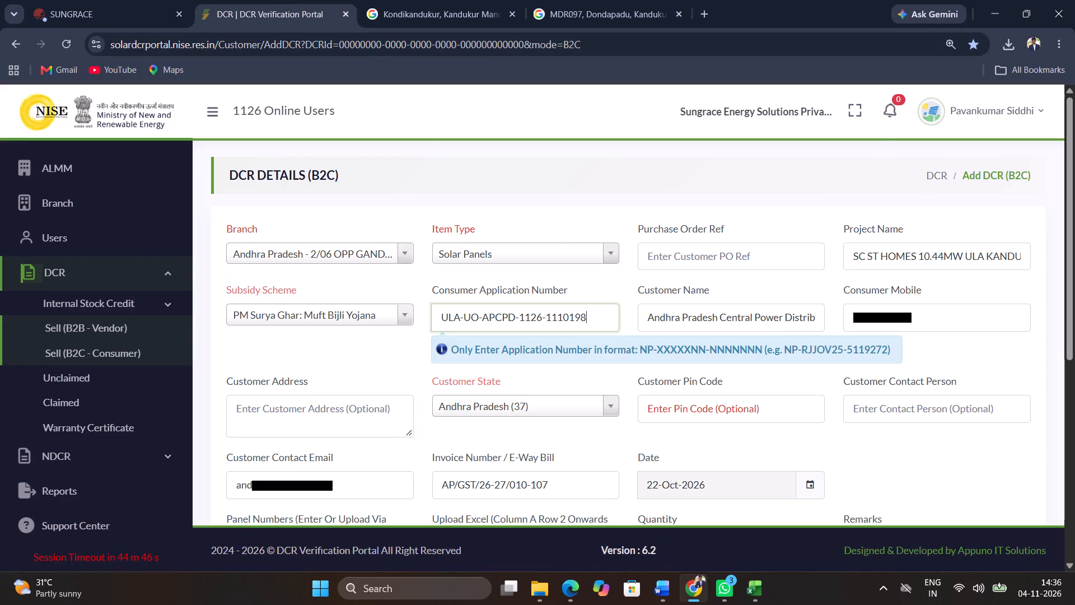
key(BackSpace)
key(BackSpace)
key(BackSpace)
key(BackSpace)
key(BackSpace)
key(BackSpace)
key(BackSpace)
key(BackSpace)
key(BackSpace)
key(BackSpace)
key(BackSpace)
key(BackSpace)
key(BackSpace)
key(BackSpace)
key(BackSpace)
key(BackSpace)
key(BackSpace)
key(BackSpace)
key(BackSpace)
key(BackSpace)
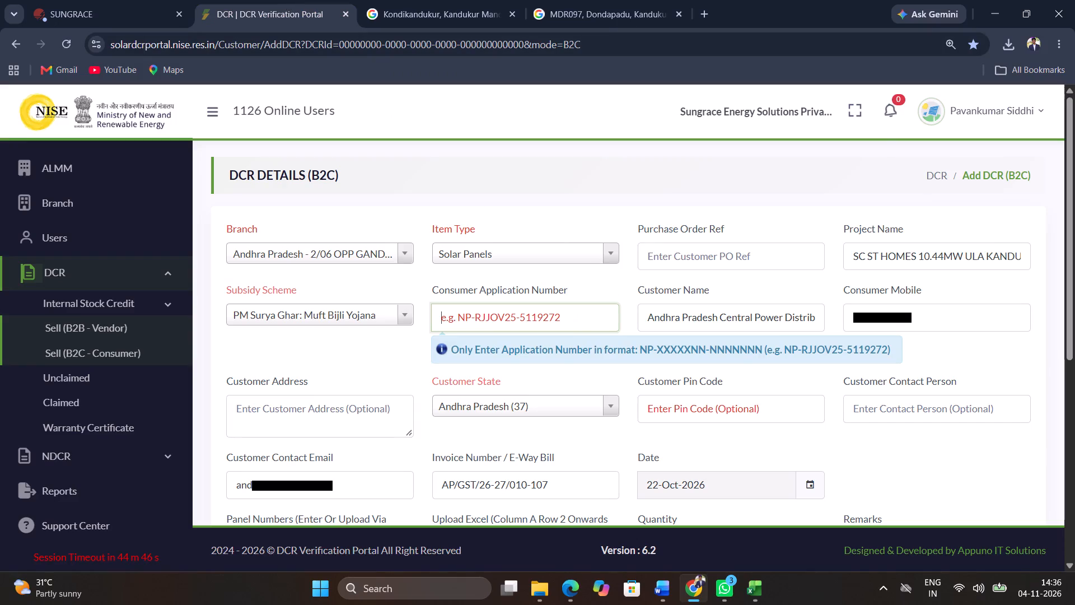
key(ctrl+v)
Replace the old Panel Numbers with the panel serial numbers copied from the consumer's SUNGRACE details.
scroll(604, 315, down, 3)
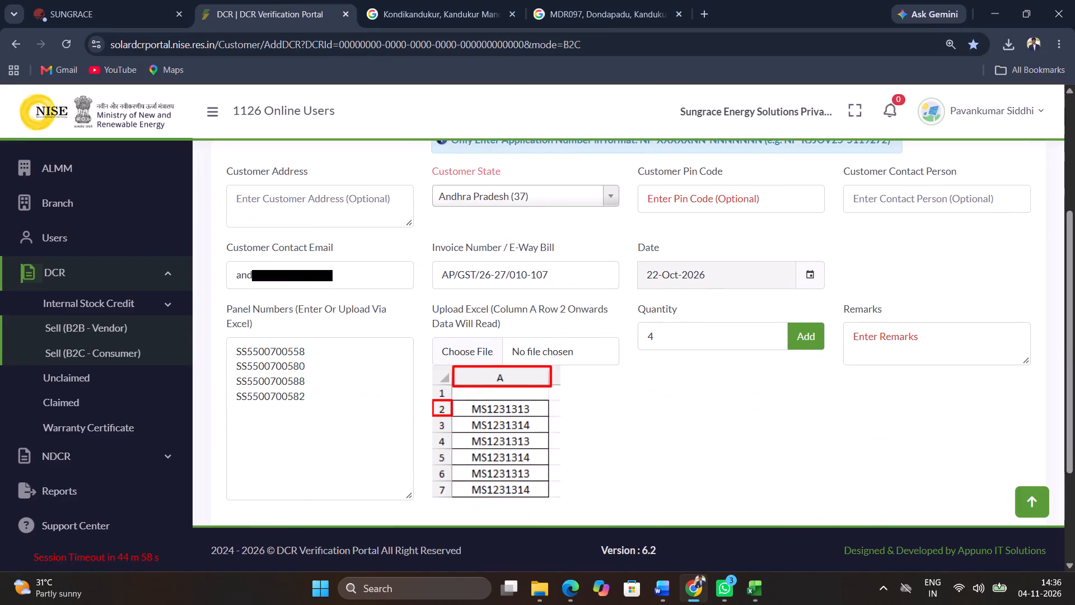
click(338, 405)
key(BackSpace)
key(BackSpace)
key(BackSpace)
key(BackSpace)
key(BackSpace)
key(BackSpace)
key(BackSpace)
key(BackSpace)
key(BackSpace)
key(BackSpace)
key(BackSpace)
key(BackSpace)
key(BackSpace)
key(BackSpace)
key(BackSpace)
key(BackSpace)
key(BackSpace)
key(BackSpace)
key(BackSpace)
key(BackSpace)
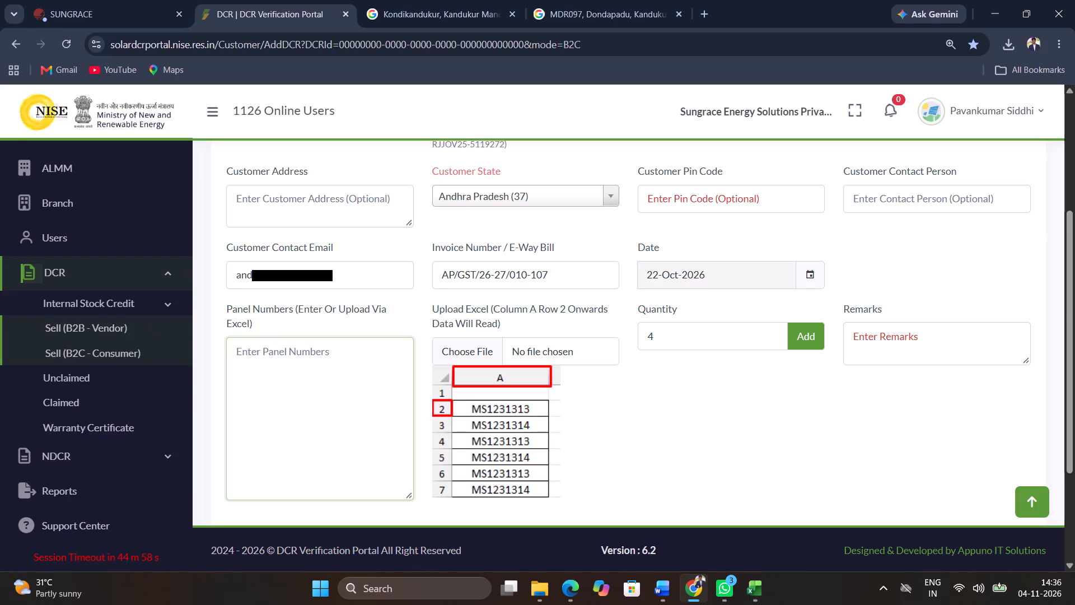
click(57, 12)
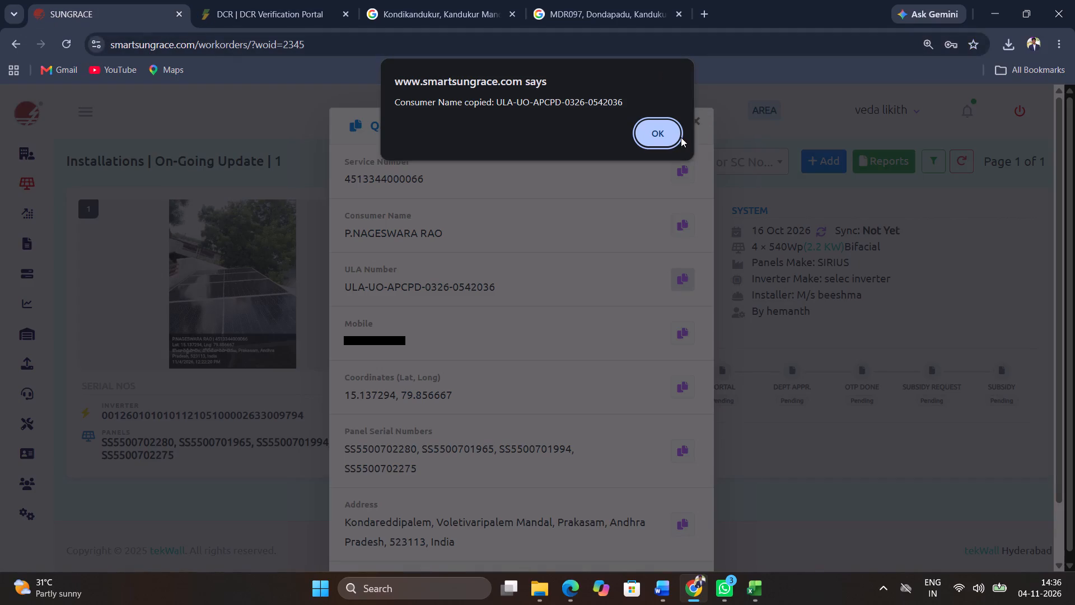
click(655, 135)
double_click(667, 454)
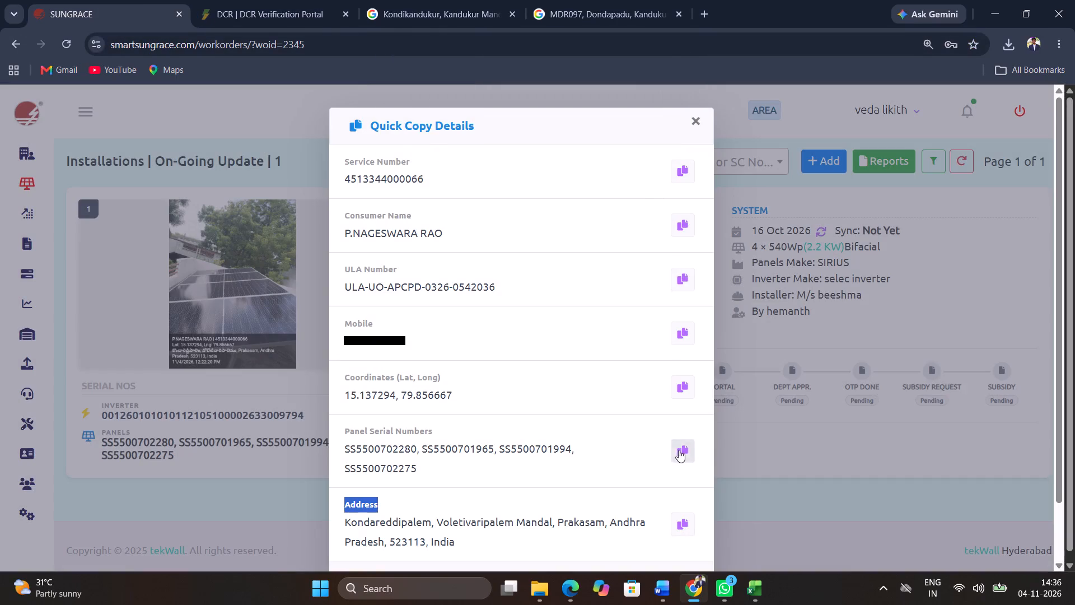
click(679, 450)
click(255, 1)
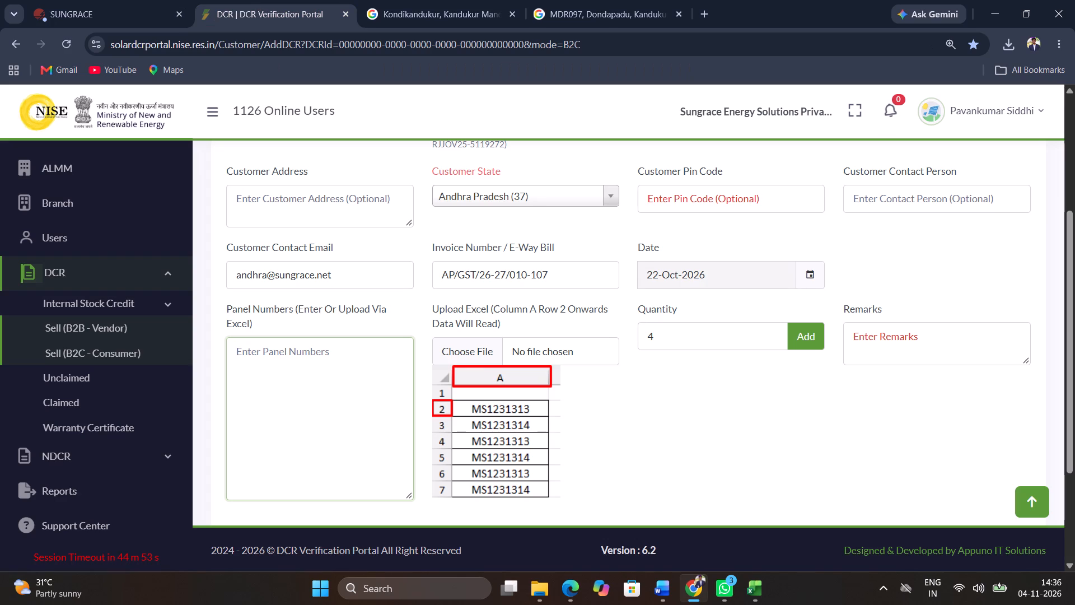
key(ctrl+v)
Split the four serial numbers in Panel Numbers onto separate lines, removing the commas and spaces between them.
key(Left)
key(Left)
key(Left)
key(Left)
key(Left)
key(Left)
key(Left)
key(Left)
key(Left)
key(Left)
key(Left)
key(Left)
key(Left)
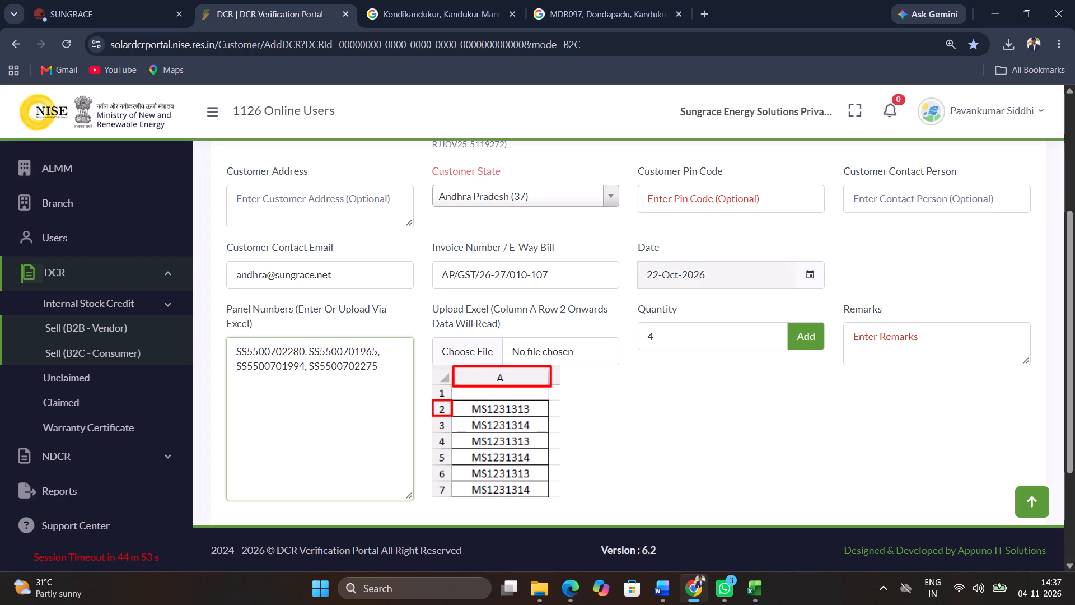
key(Right)
key(BackSpace)
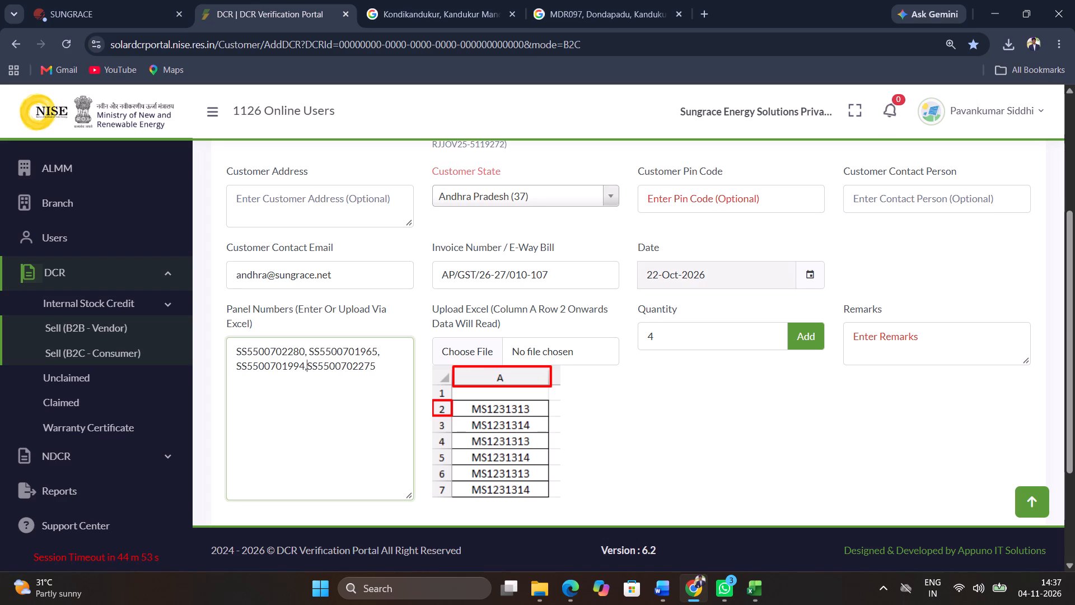
key(BackSpace)
key(Return)
key(Up)
key(Up)
key(Up)
key(Up)
key(Right)
key(Right)
key(Right)
key(Right)
key(Right)
key(Right)
key(Right)
key(Right)
key(Right)
key(Right)
key(Right)
key(Right)
key(Right)
key(Right)
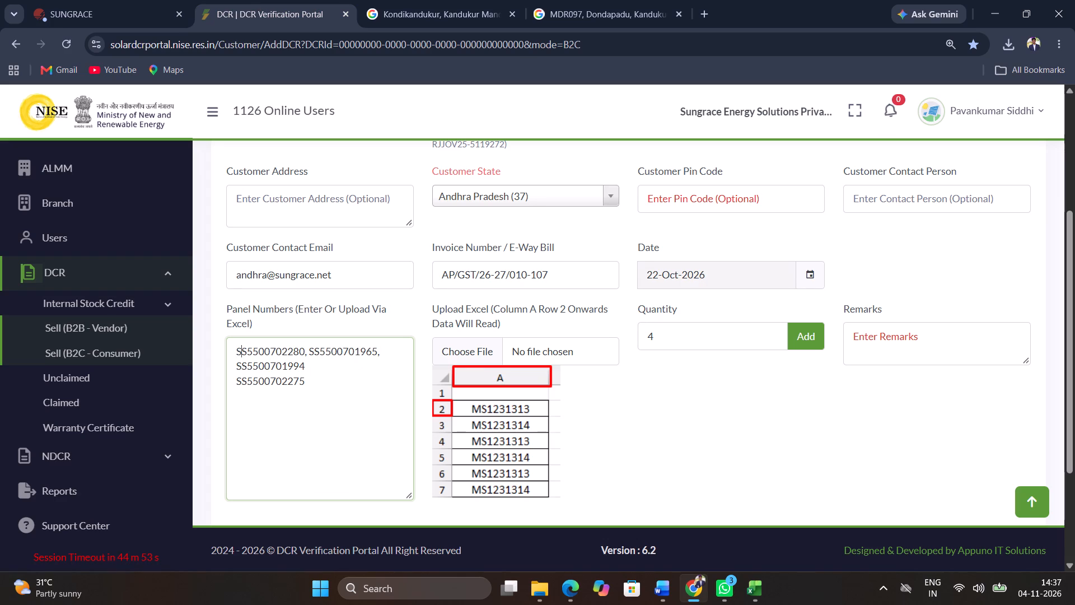
key(Right)
key(Left)
key(BackSpace)
key(BackSpace)
key(Return)
key(Right)
key(Right)
key(Right)
key(Right)
key(Right)
key(Right)
key(Right)
key(Right)
key(Right)
key(Right)
key(Right)
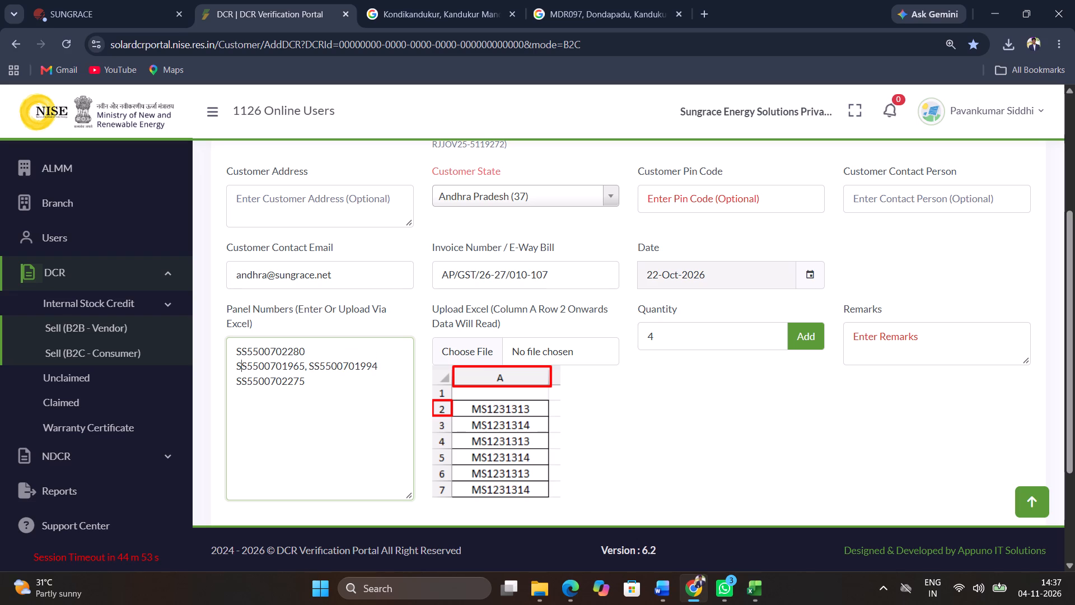
key(Right)
key(Right)
key(Right)
key(BackSpace)
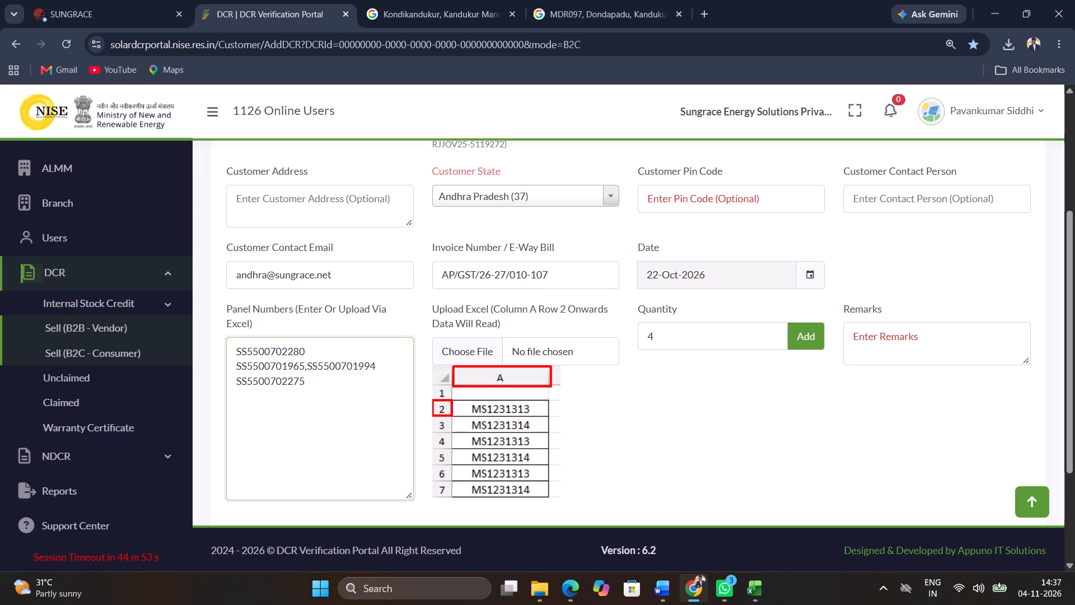
key(BackSpace)
key(Return)
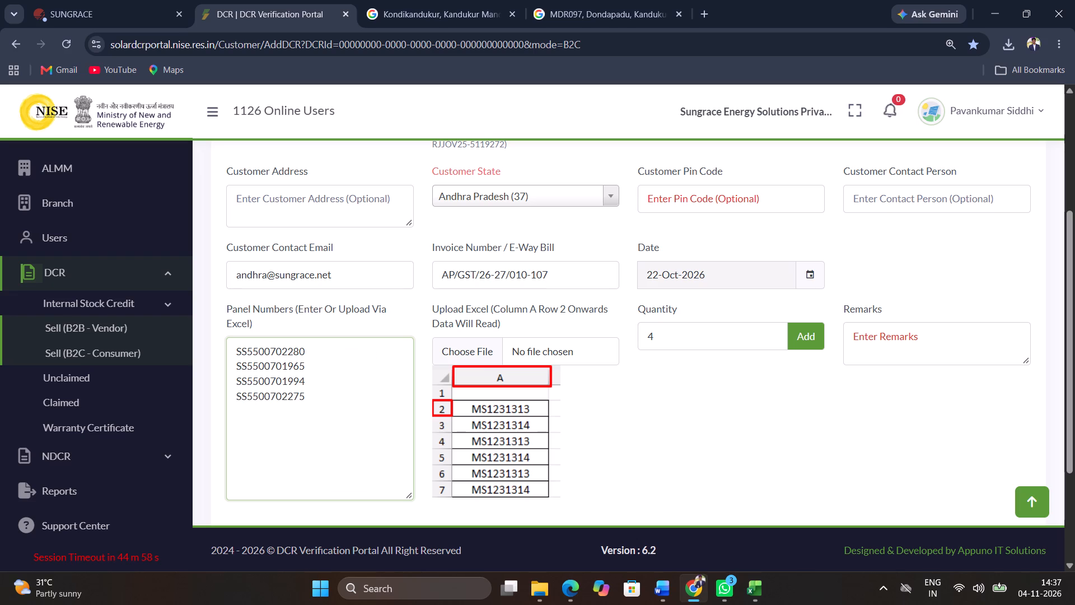
Add the panels to the DCR issue with Quantity set to 4.
click(674, 345)
scroll(674, 345, up, 1)
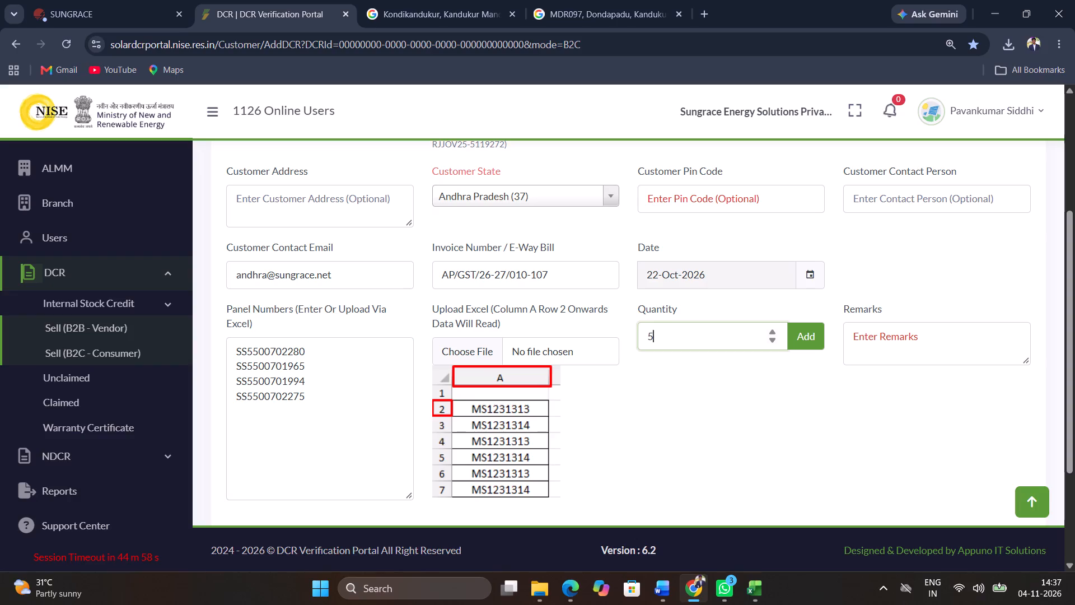
scroll(674, 345, up, 1)
scroll(676, 349, down, 2)
click(815, 337)
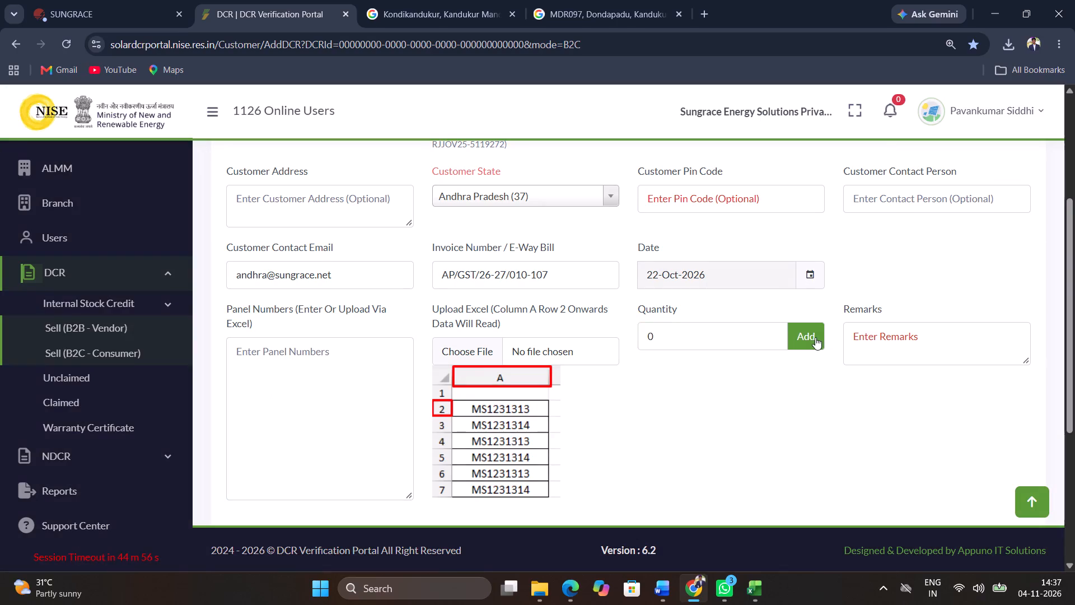
Fill Remarks with the address copied from the consumer's SUNGRACE details.
click(960, 369)
click(943, 346)
click(101, 7)
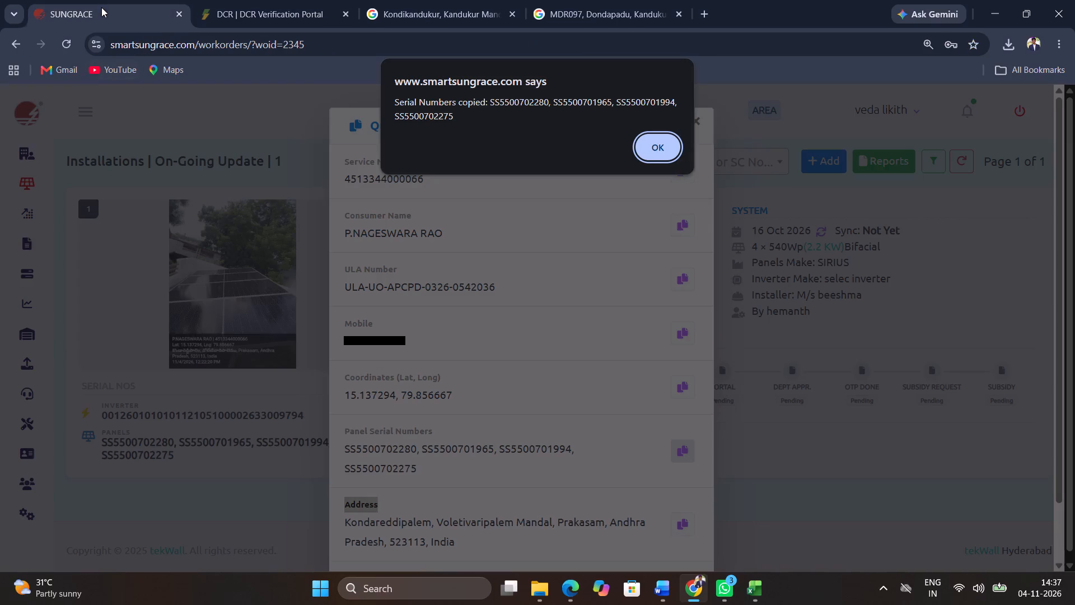
click(671, 148)
click(674, 524)
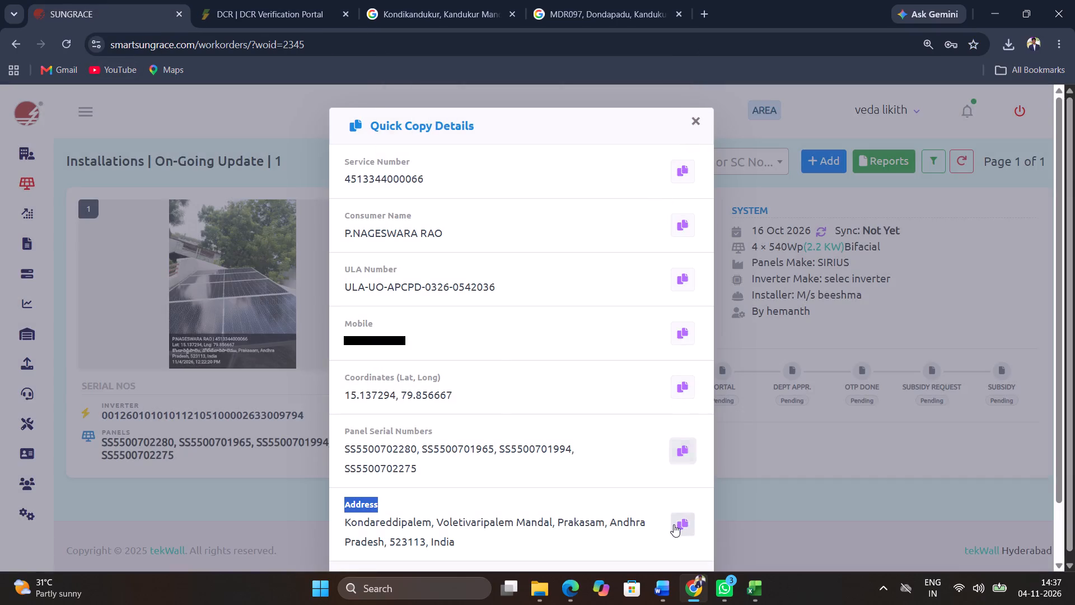
click(345, 0)
click(880, 352)
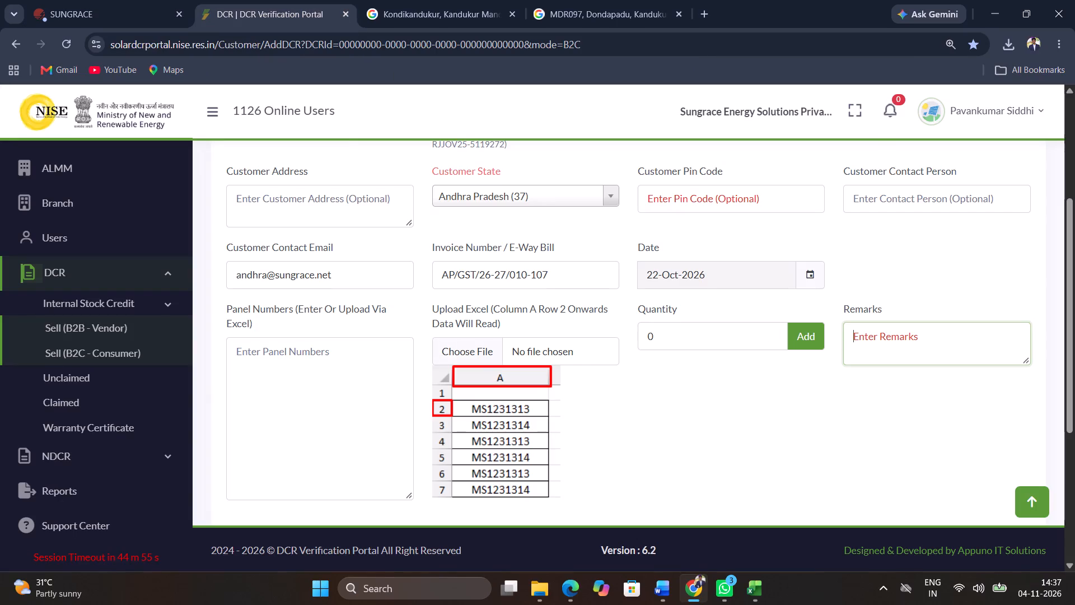
key(ctrl+v)
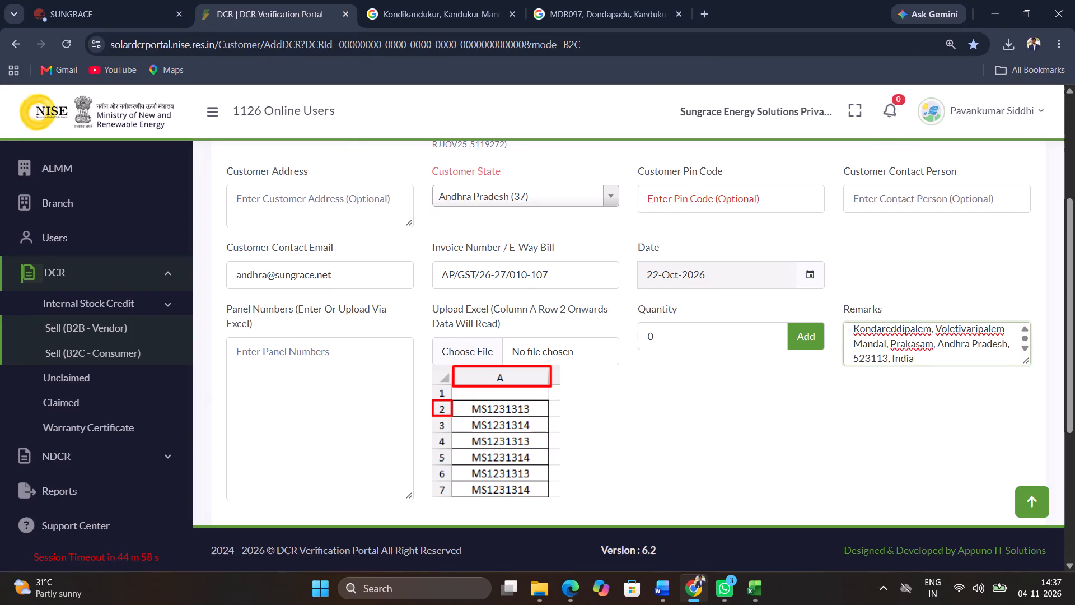
Fill Customer Pin Code with the pincode copied from the consumer's SUNGRACE details.
click(669, 198)
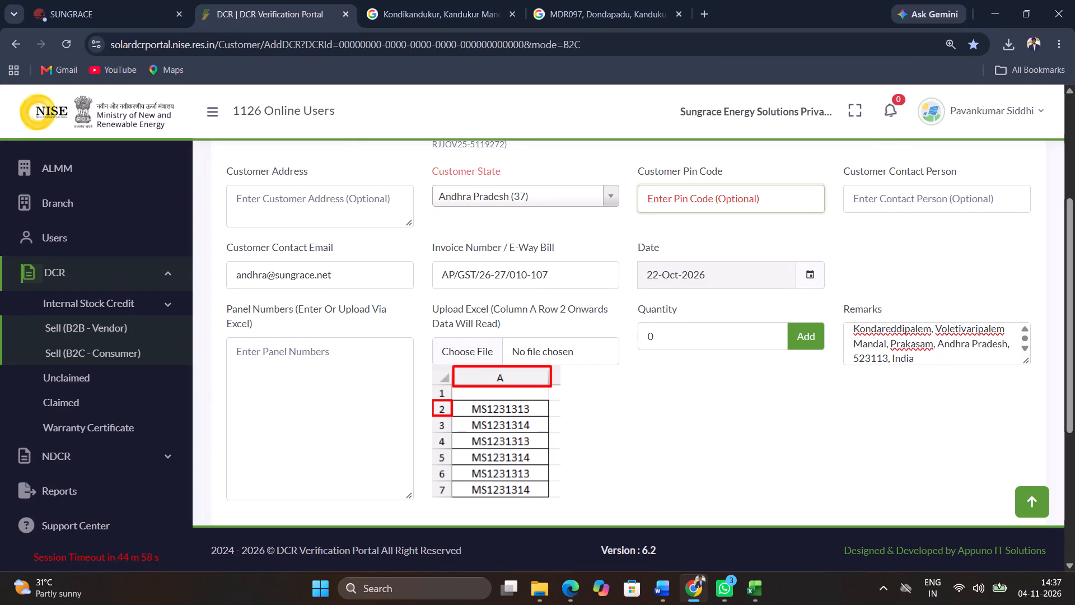
click(128, 0)
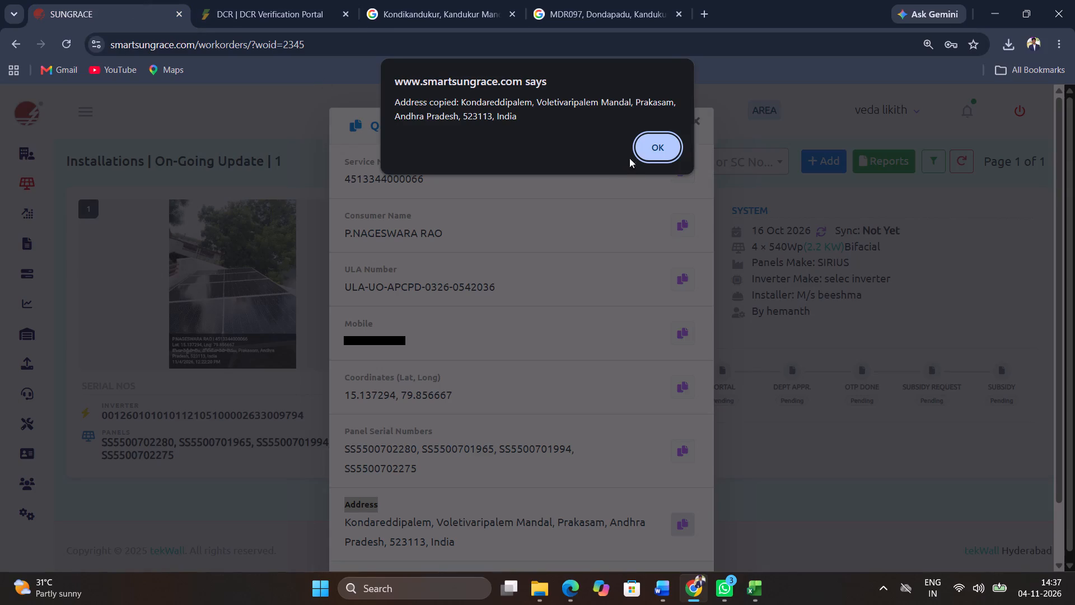
click(658, 146)
scroll(552, 346, down, 4)
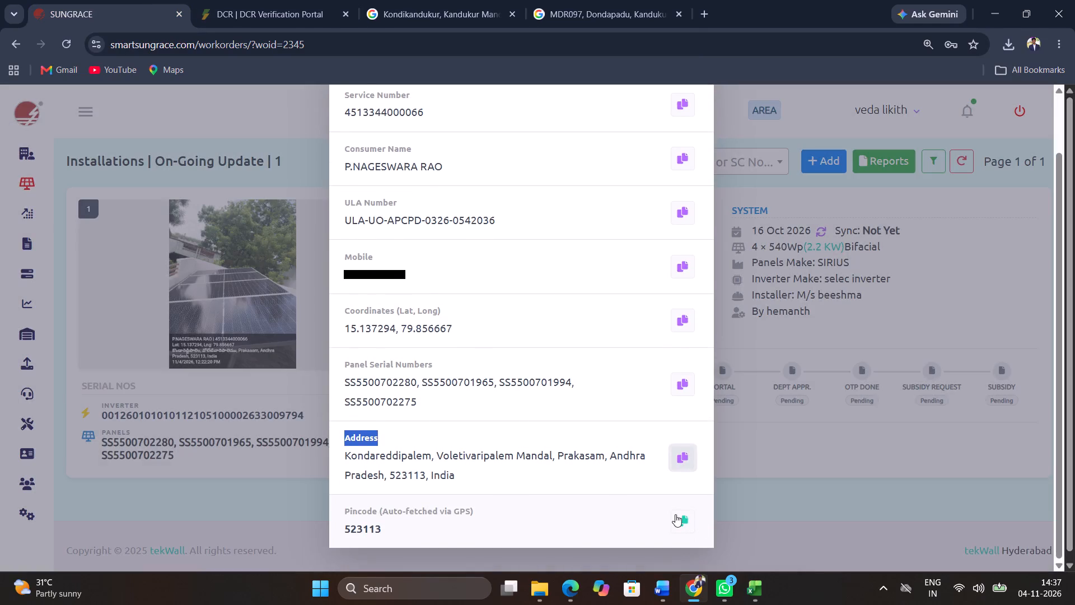
click(675, 514)
drag(276, 0, 277, 8)
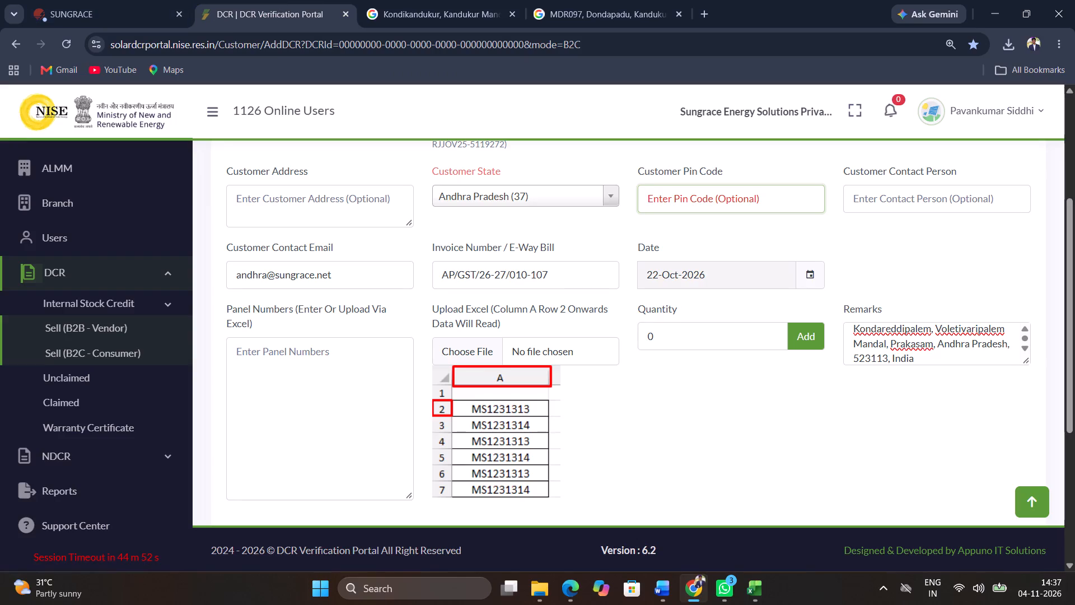
key(ctrl+v)
scroll(676, 199, down, 5)
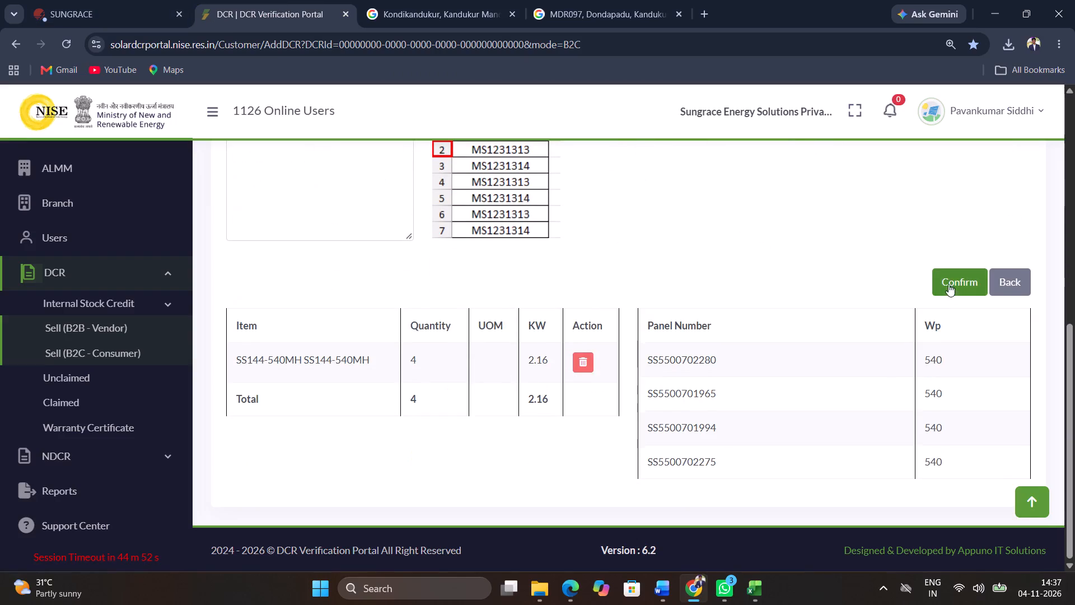
Confirm the B2C DCR issue for the four solar panels.
click(945, 277)
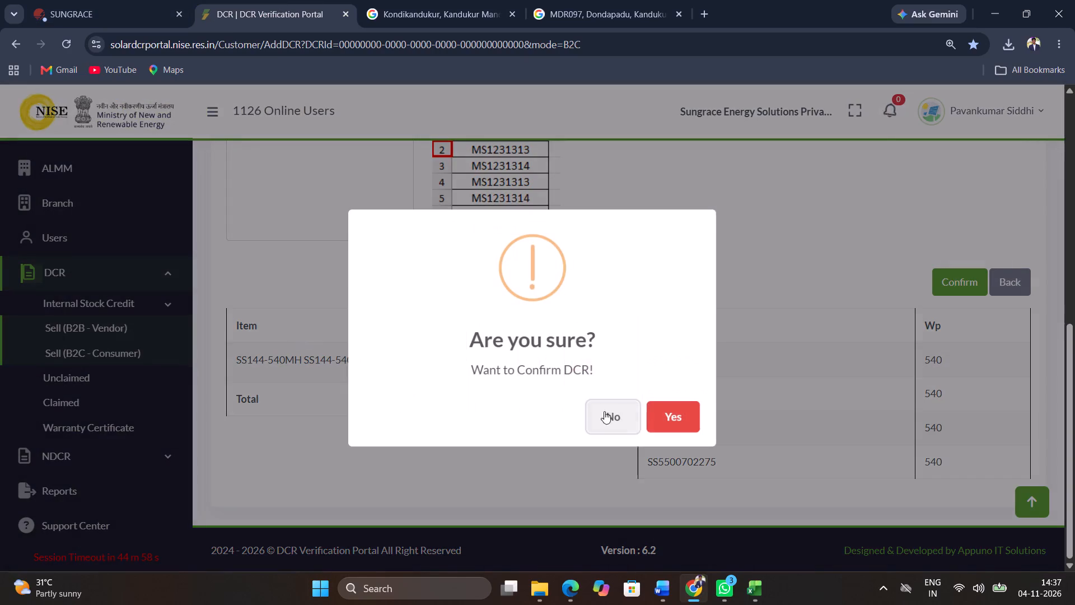
click(682, 415)
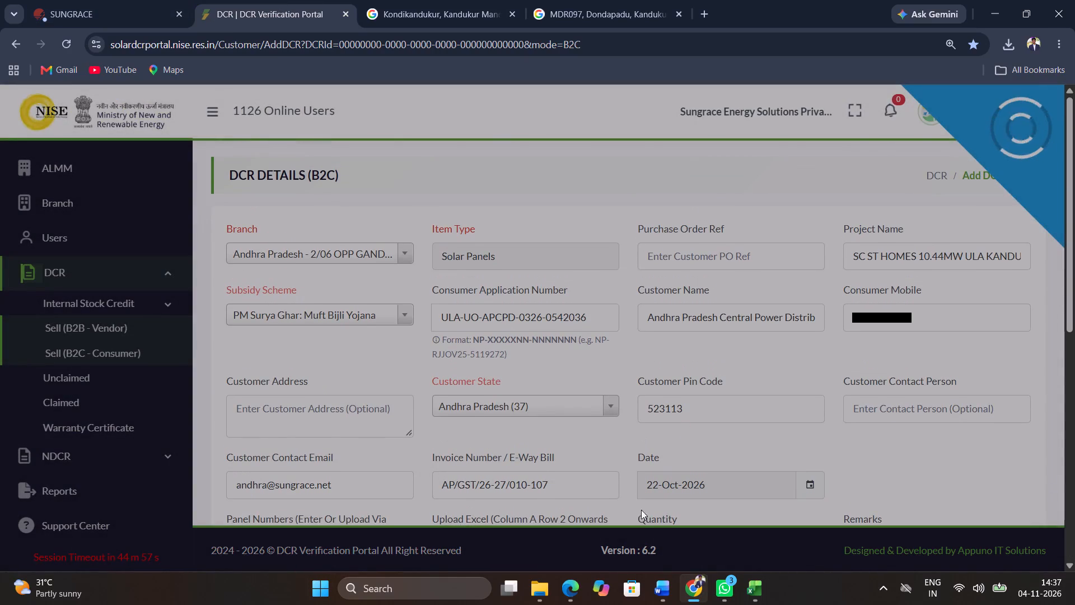
In File Explorer, create a folder named 107_ inside DCR010.
click(557, 532)
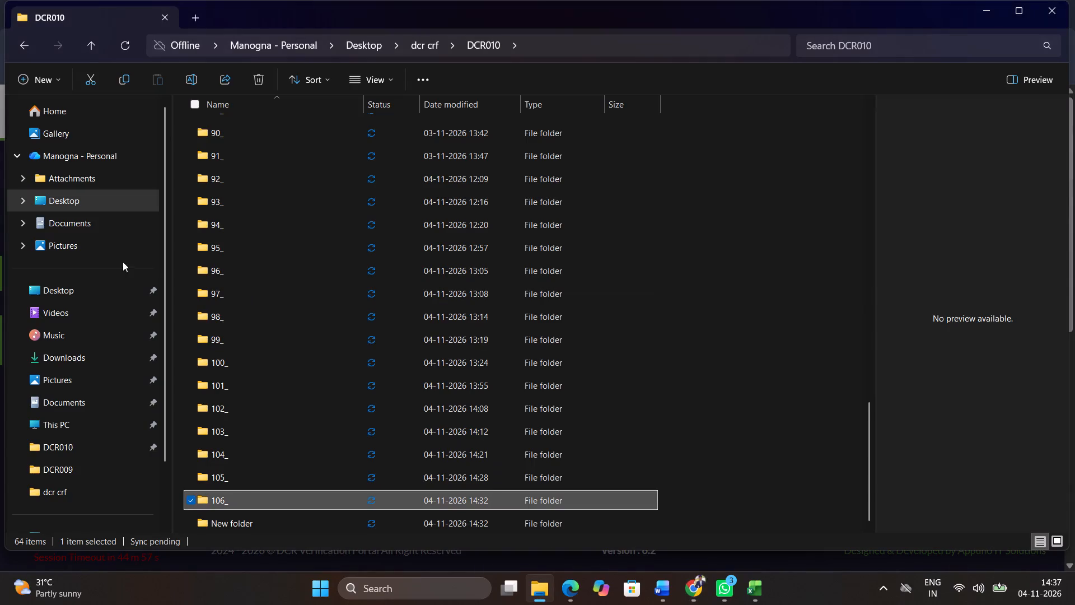
click(46, 81)
click(60, 115)
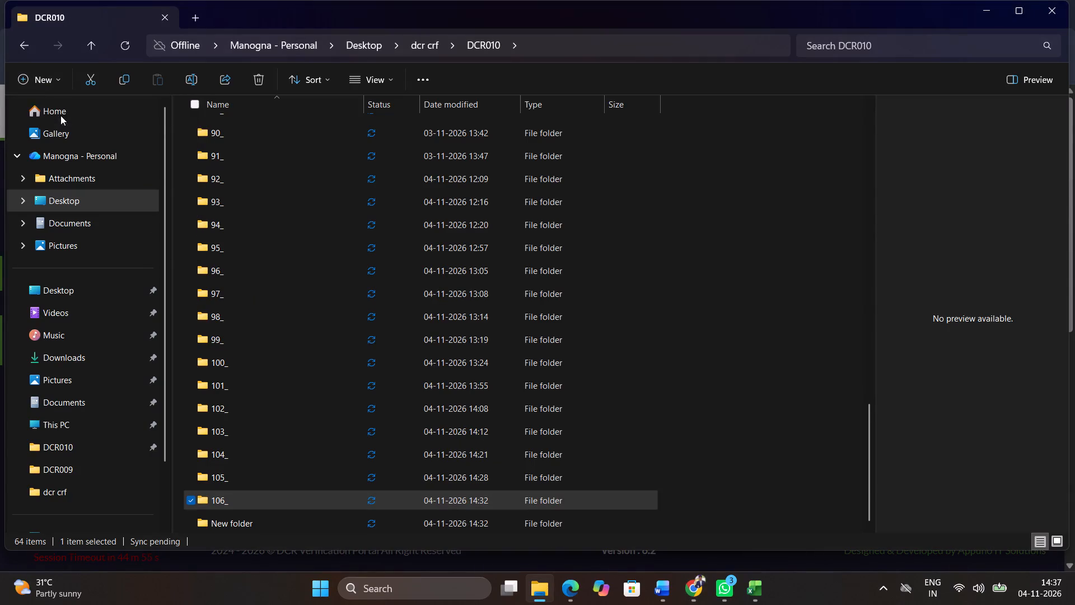
text(107)
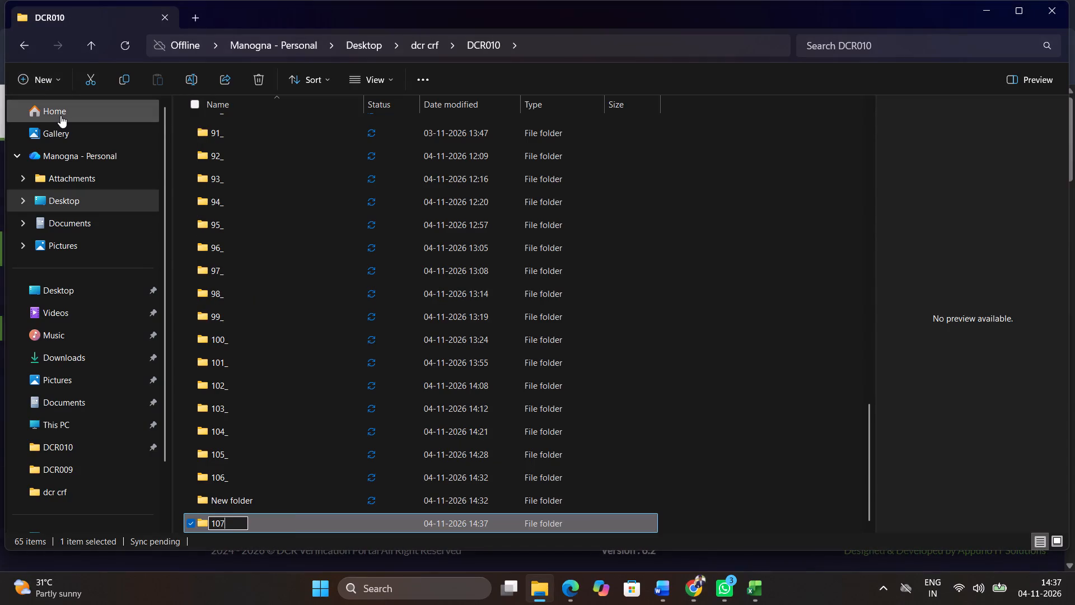
key(shift+underscore)
key(Return)
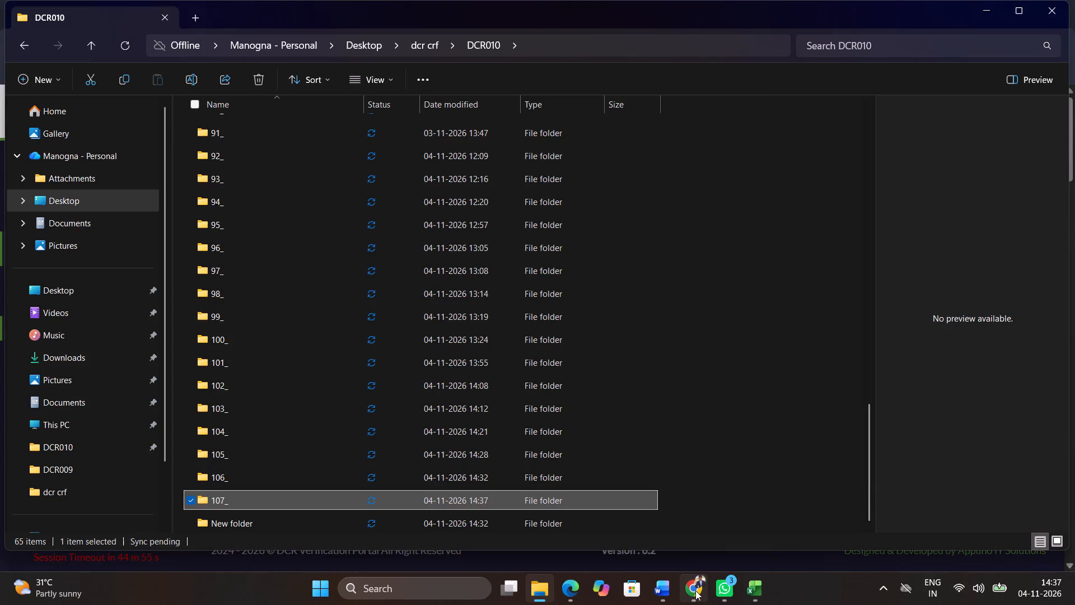
Copy the consumer's service number from the SUNGRACE installation details.
click(677, 534)
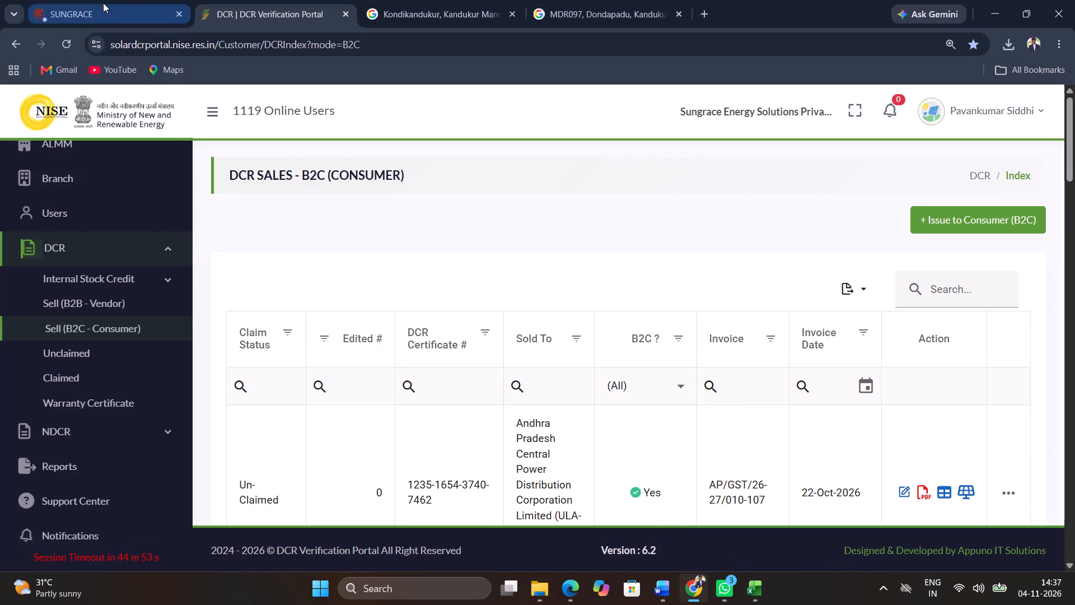
click(104, 2)
click(670, 140)
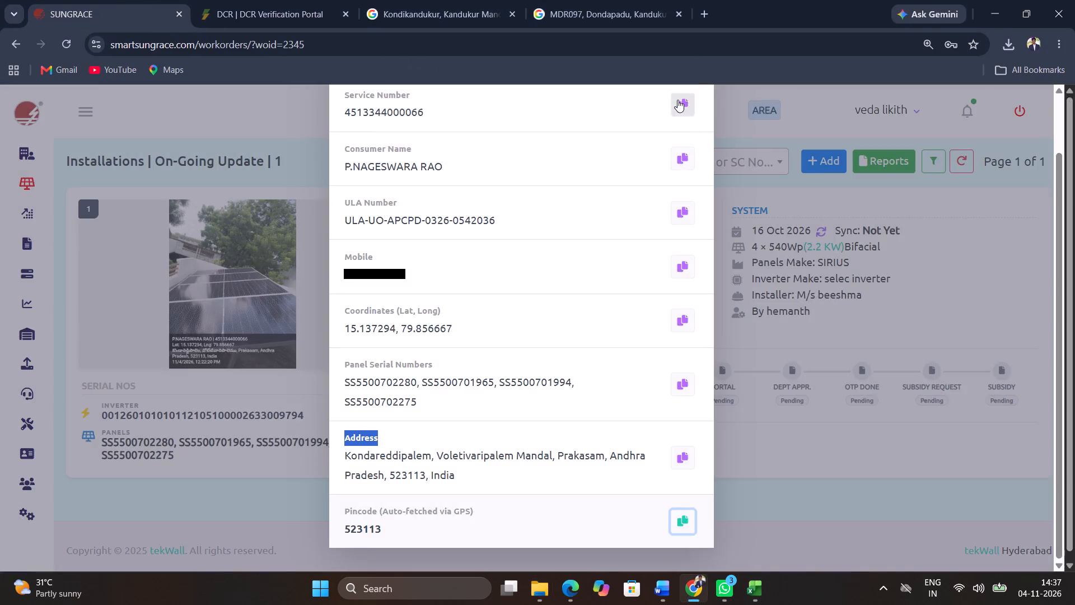
click(677, 100)
Download the DCR certificate PDF for invoice AP/GST/26-27/010-107 into DCR010's 107_ folder, named with the copied service number plus -107.
drag(261, 0, 265, 6)
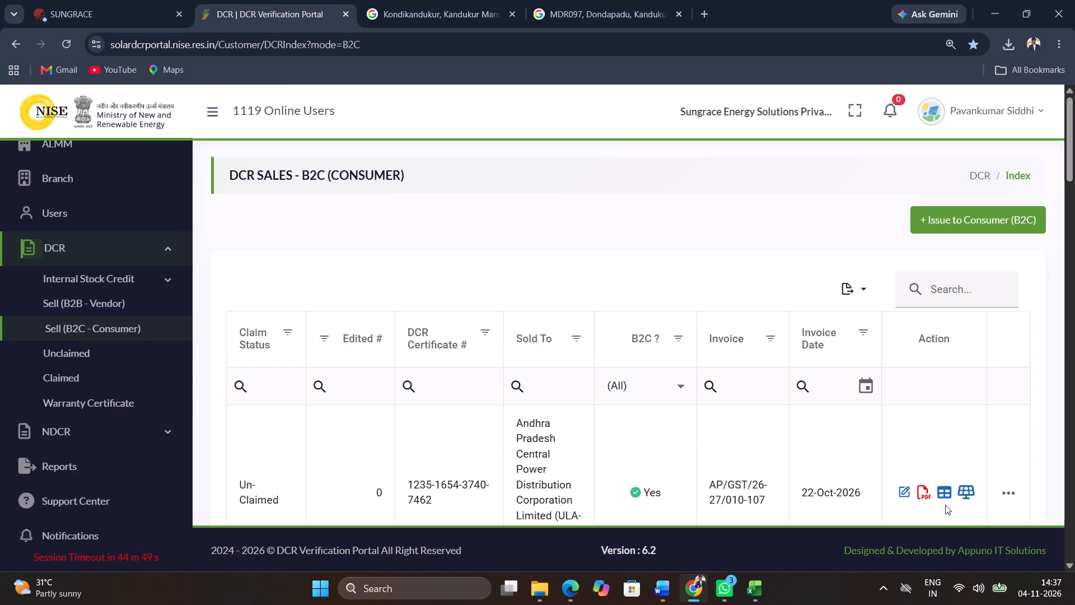
click(928, 494)
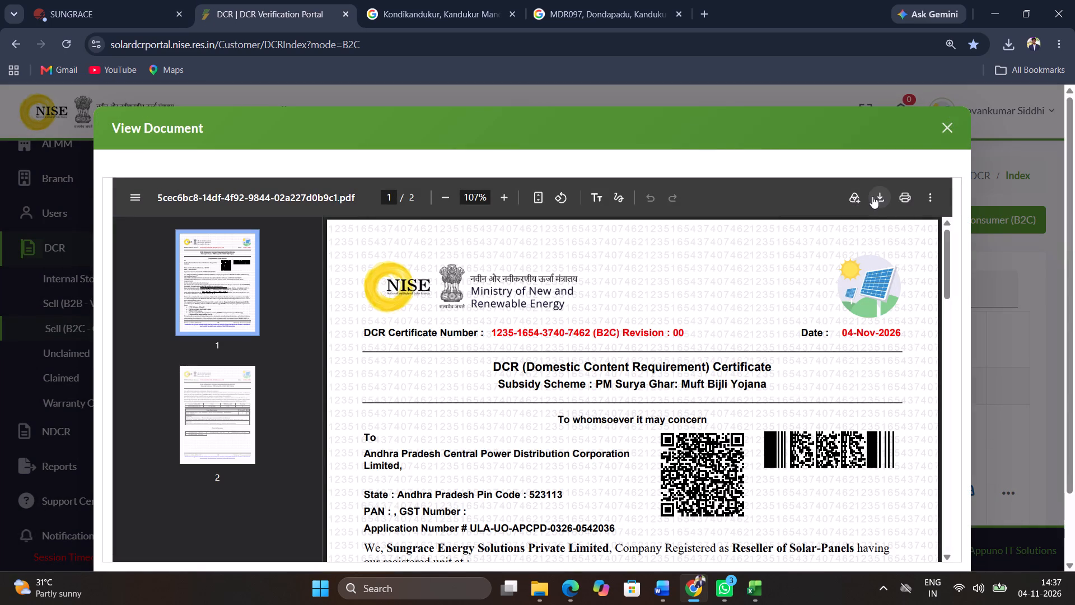
click(872, 196)
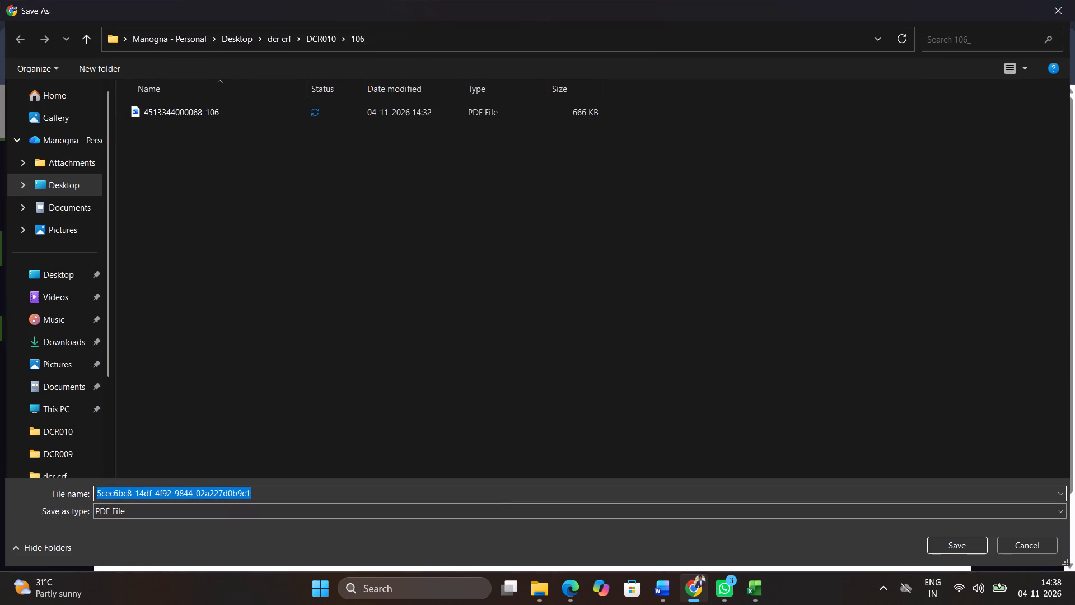
key(ctrl+v)
text(-107)
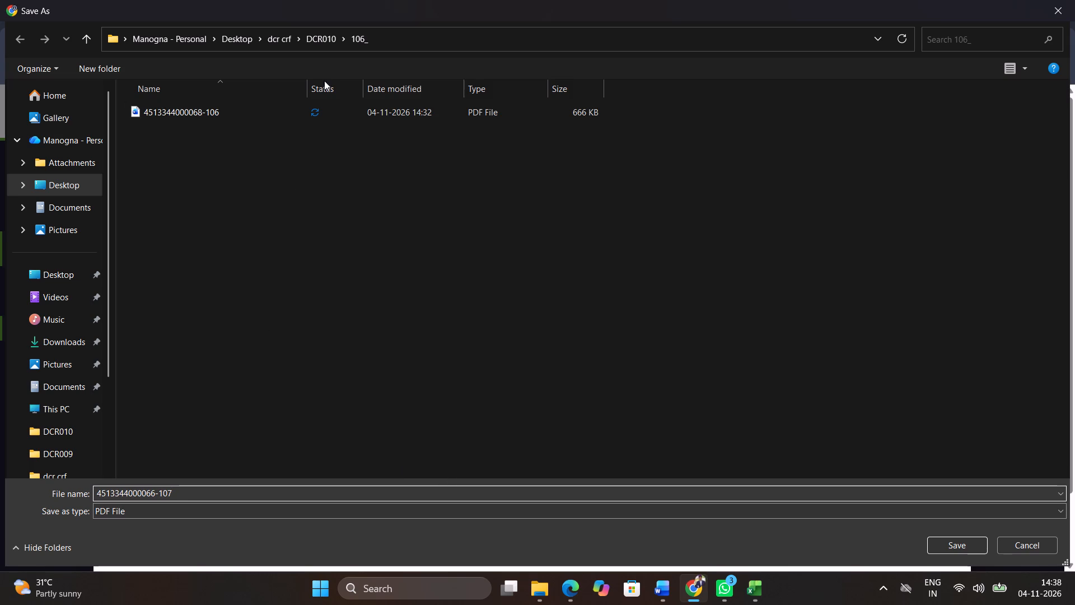
click(320, 34)
scroll(251, 316, down, 18)
scroll(245, 361, down, 6)
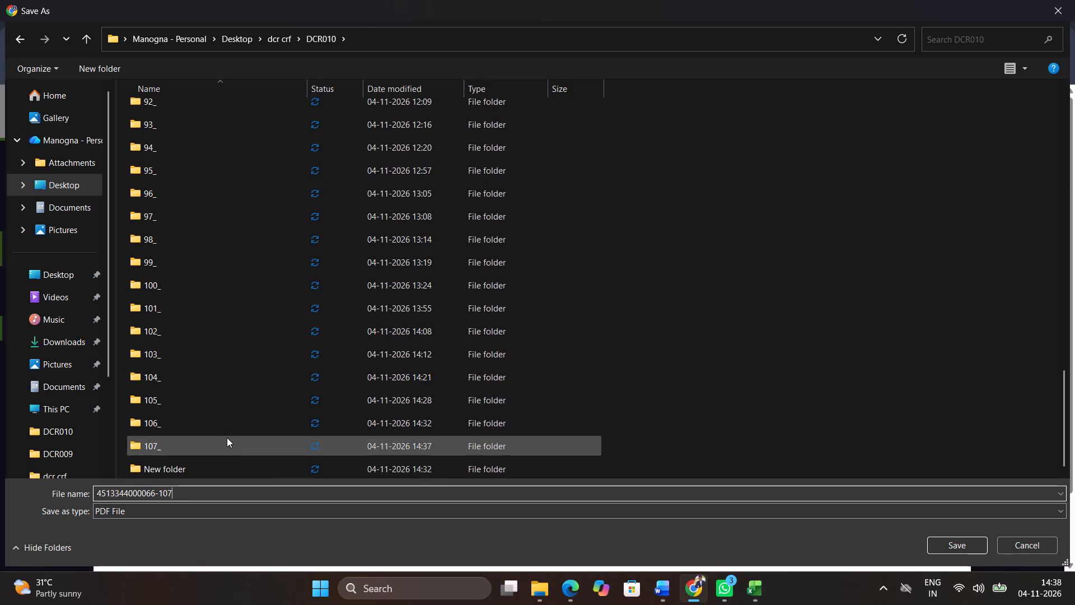
double_click(227, 439)
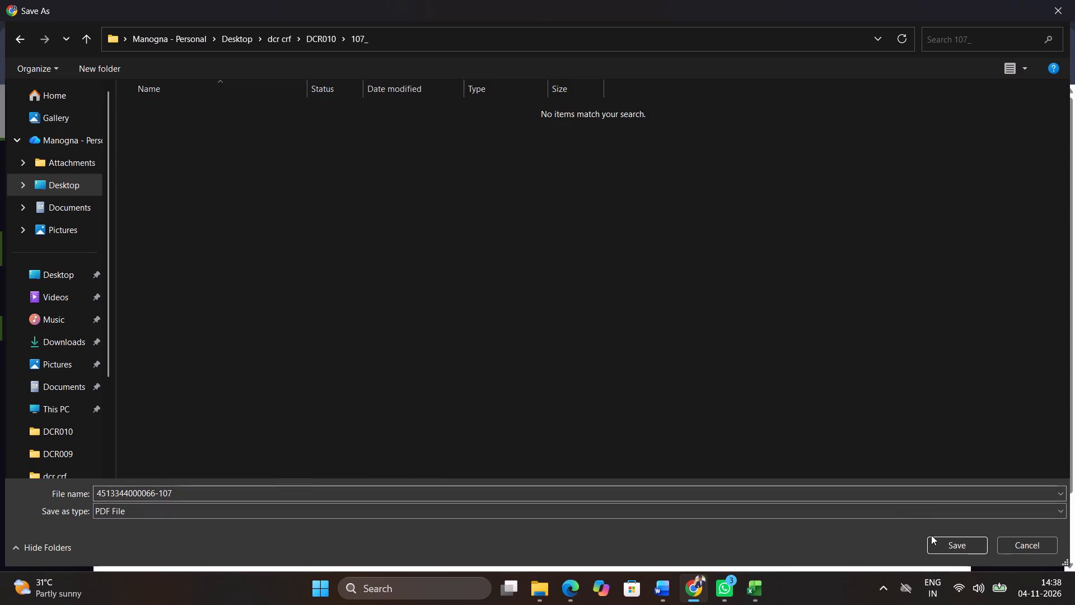
click(933, 537)
Upload the -107 certificate PDF from the 107_ folder as Dcr upload in the consumer's SUNGRACE project stage form and submit it.
click(88, 0)
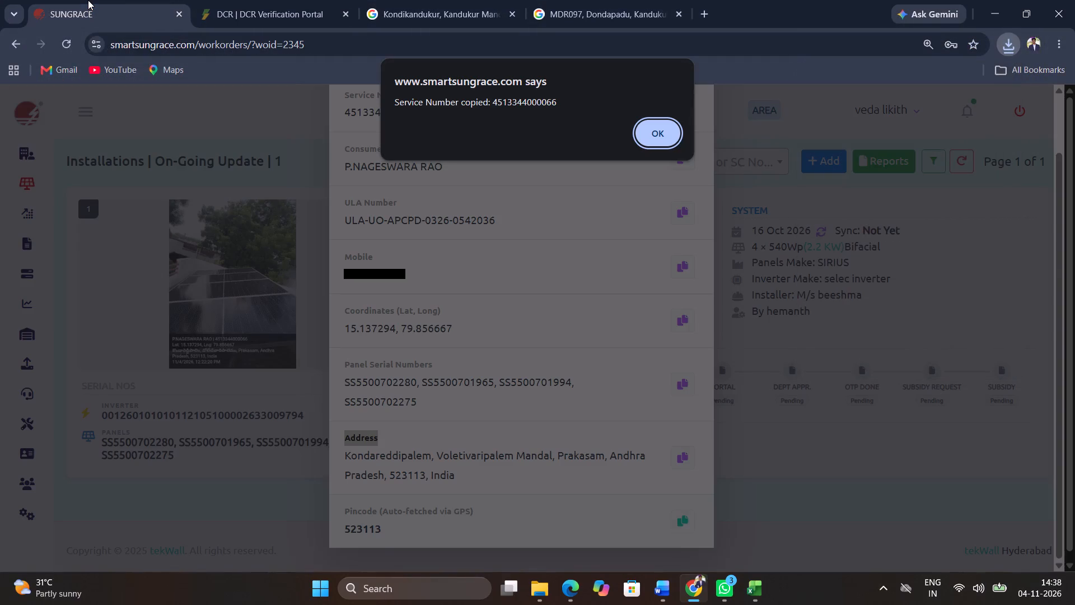
click(662, 143)
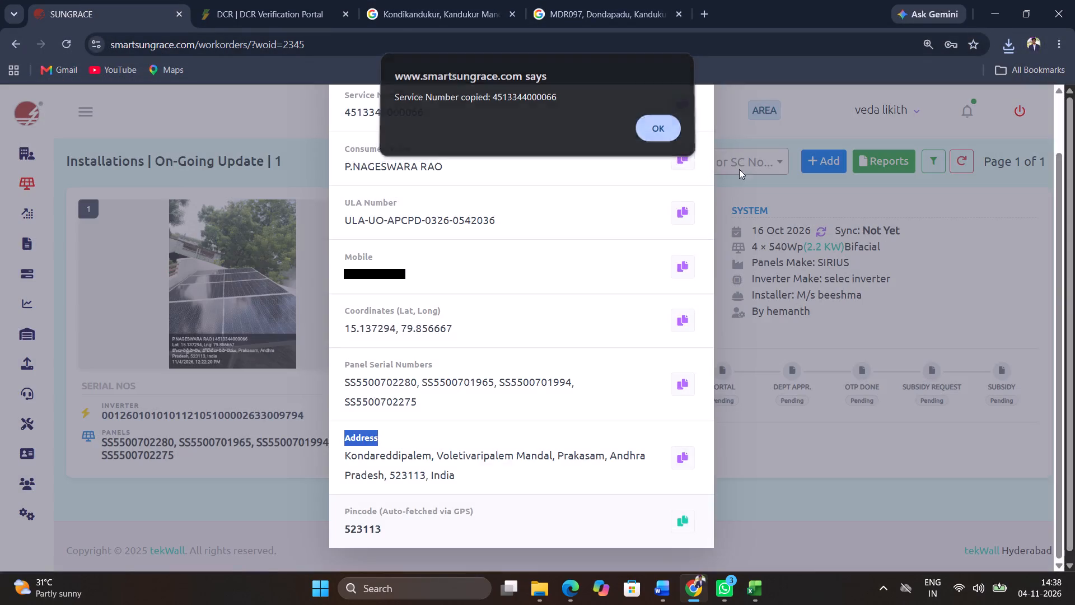
drag(785, 200, 781, 209)
click(614, 437)
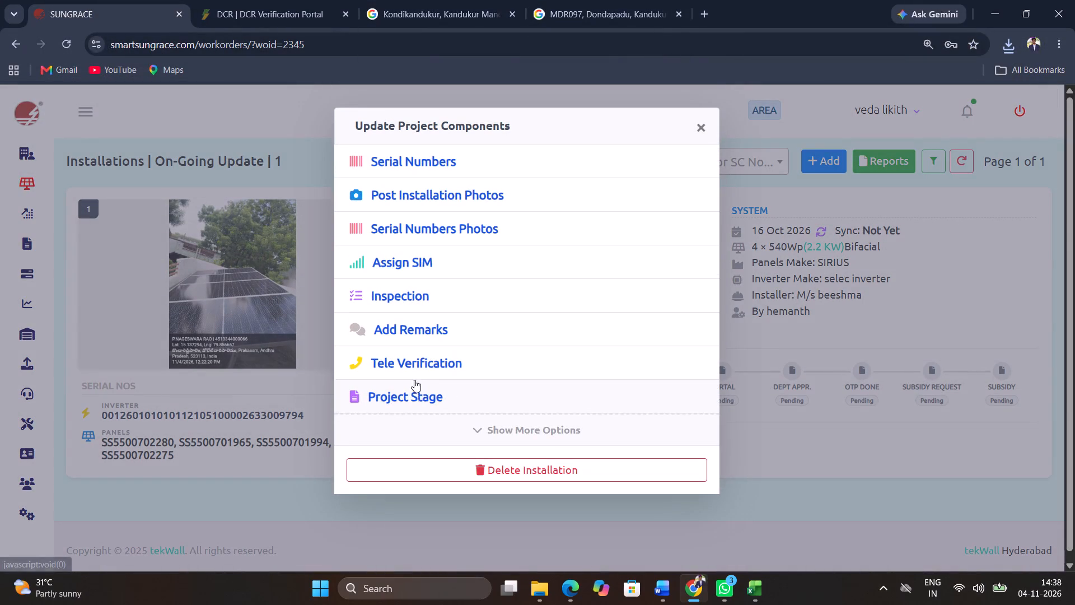
click(420, 390)
scroll(419, 263, down, 4)
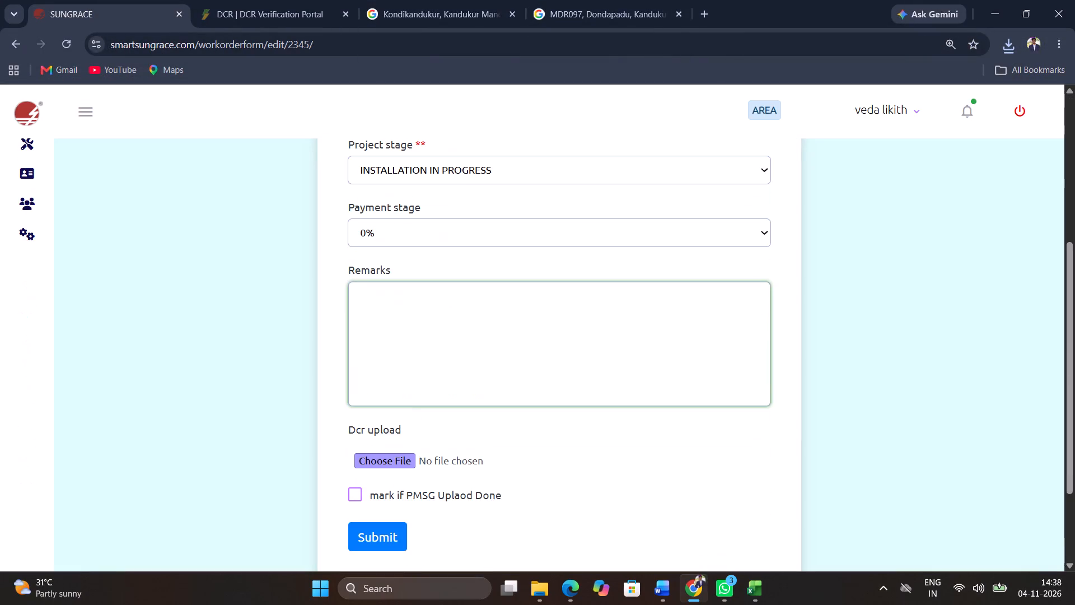
click(391, 456)
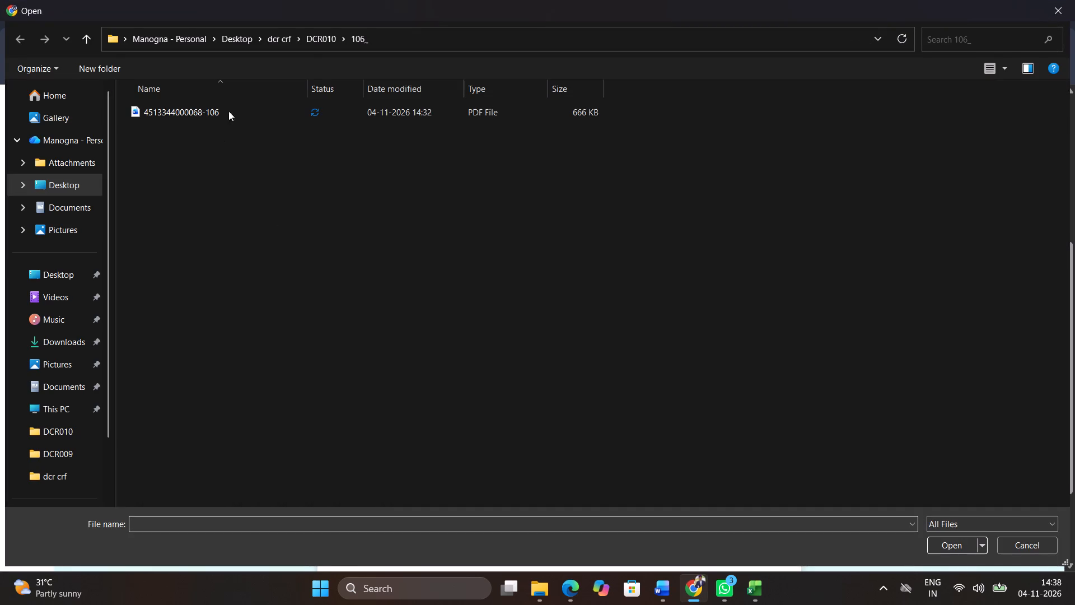
click(318, 39)
scroll(232, 415, down, 4)
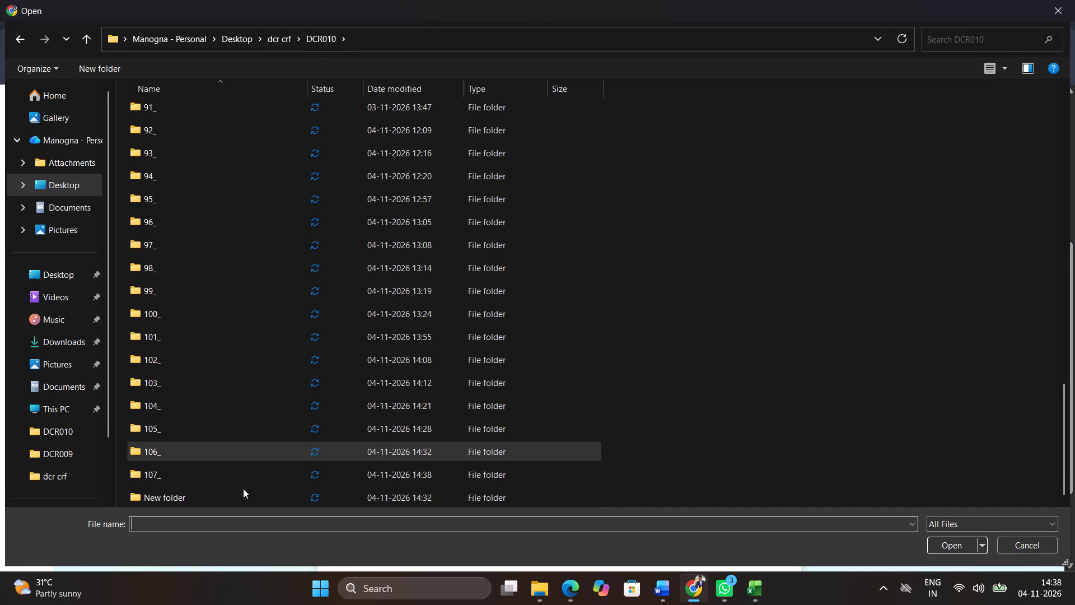
double_click(239, 477)
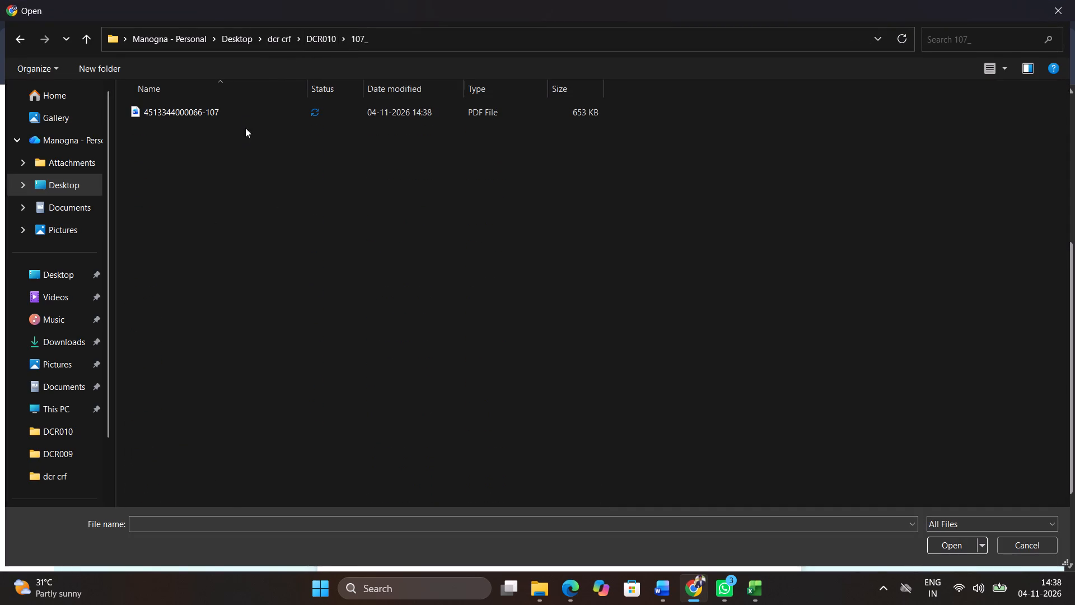
double_click(249, 110)
click(392, 524)
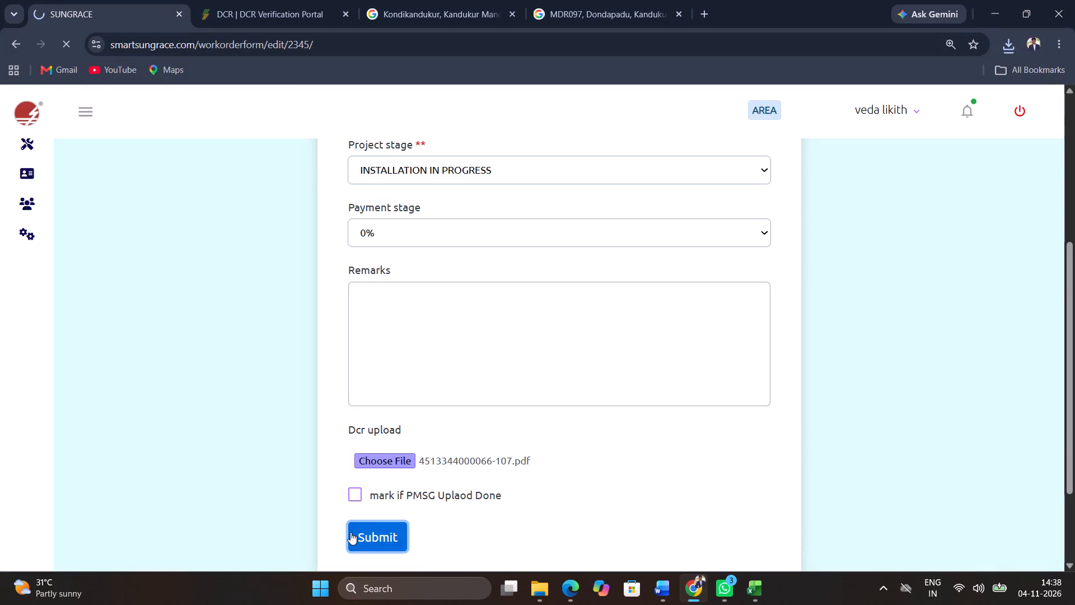
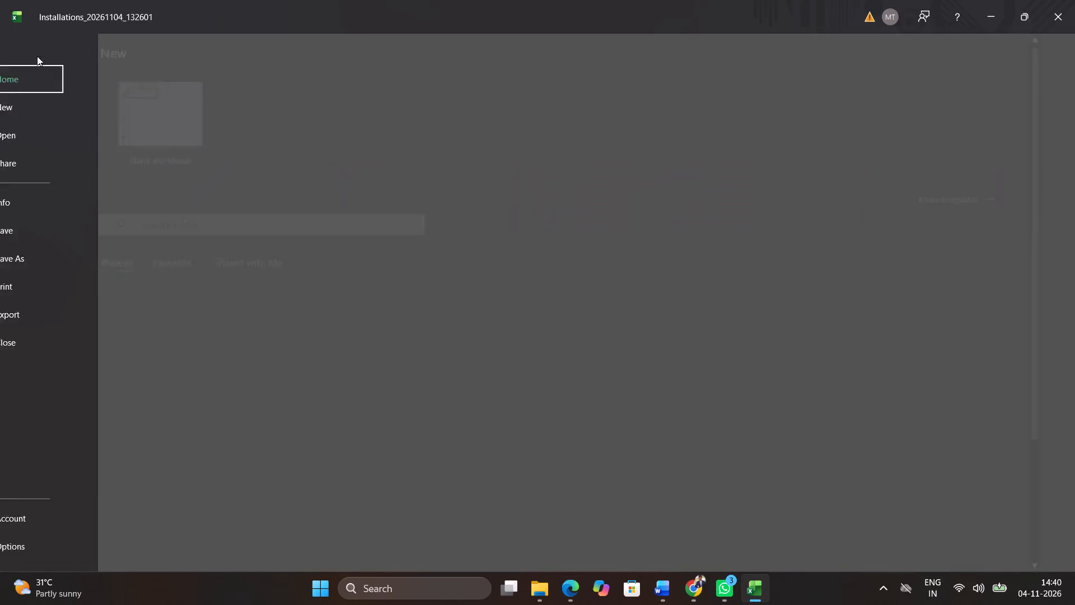
In Excel, bring up the choices for creating a new workbook.
click(43, 102)
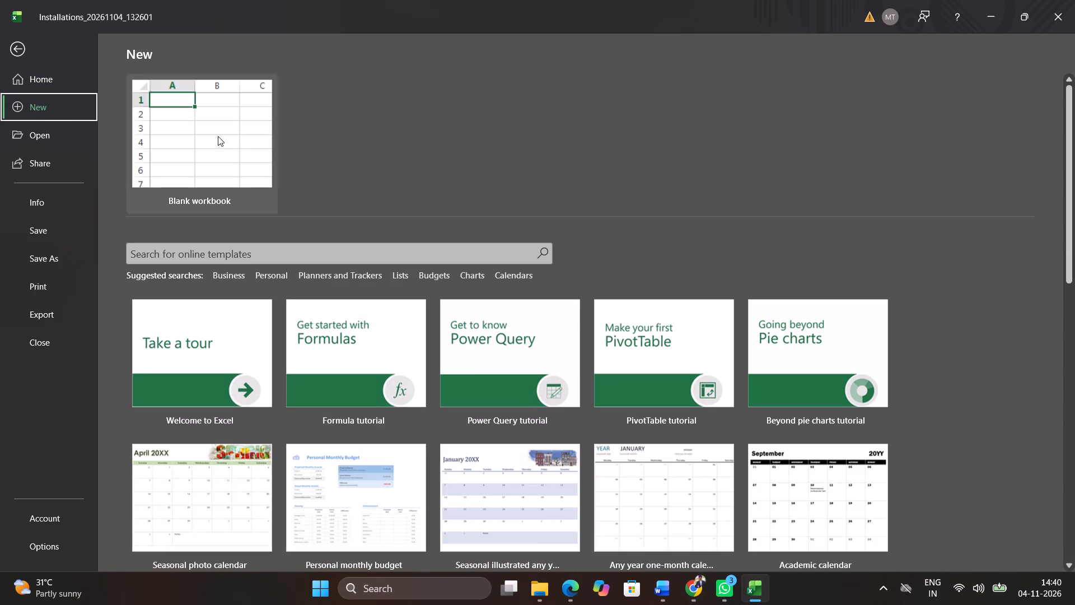
Create a new blank workbook.
click(209, 149)
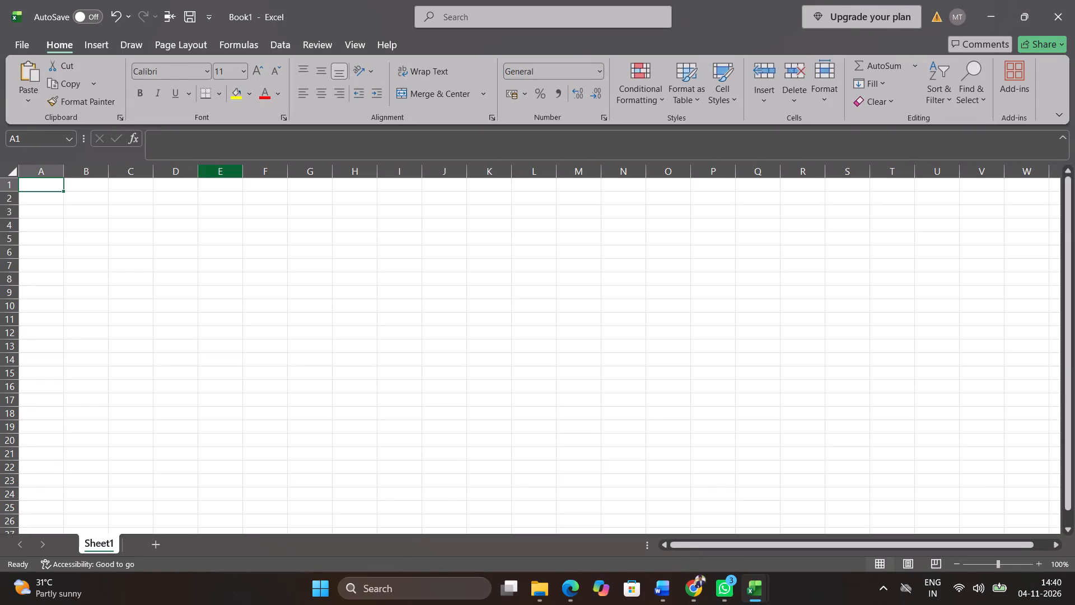
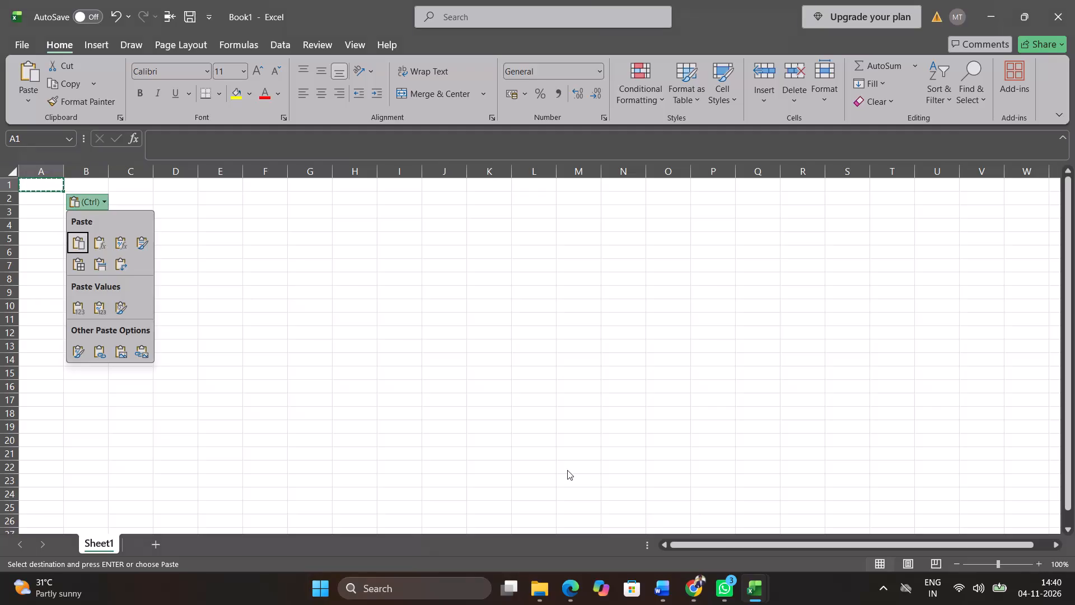
Try to paste the copied content into cell A1 of the blank workbook's Sheet1.
click(231, 304)
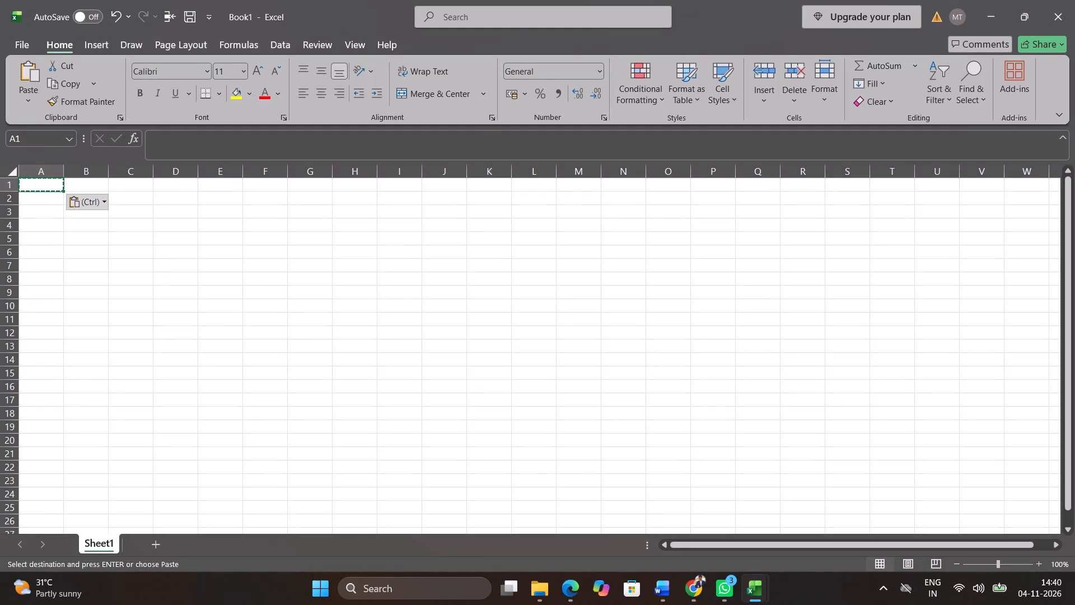
click(114, 219)
triple_click(112, 216)
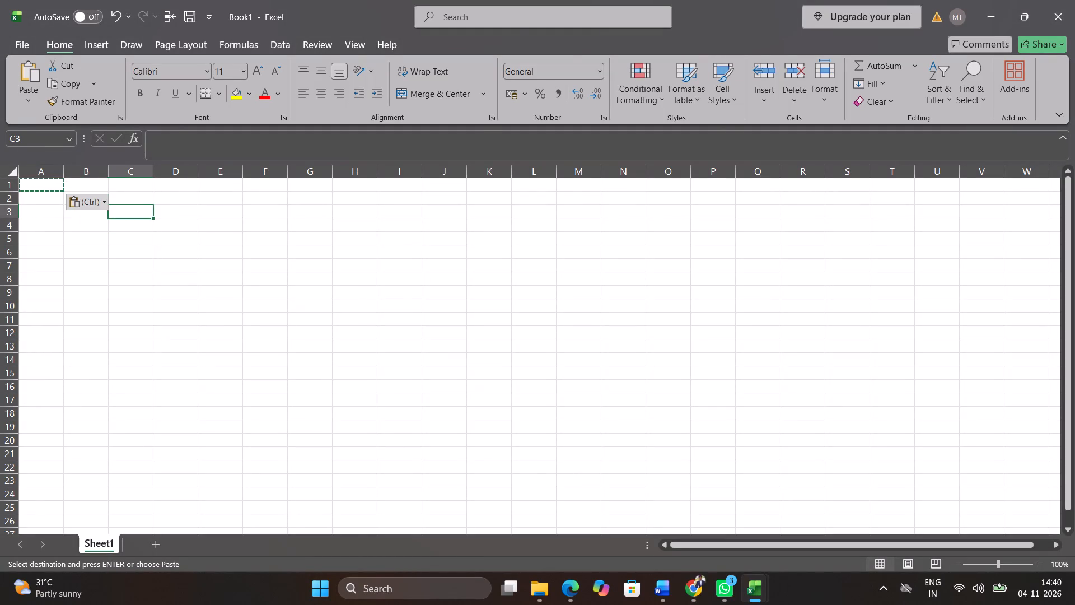
click(42, 185)
triple_click(43, 188)
key(ctrl+v)
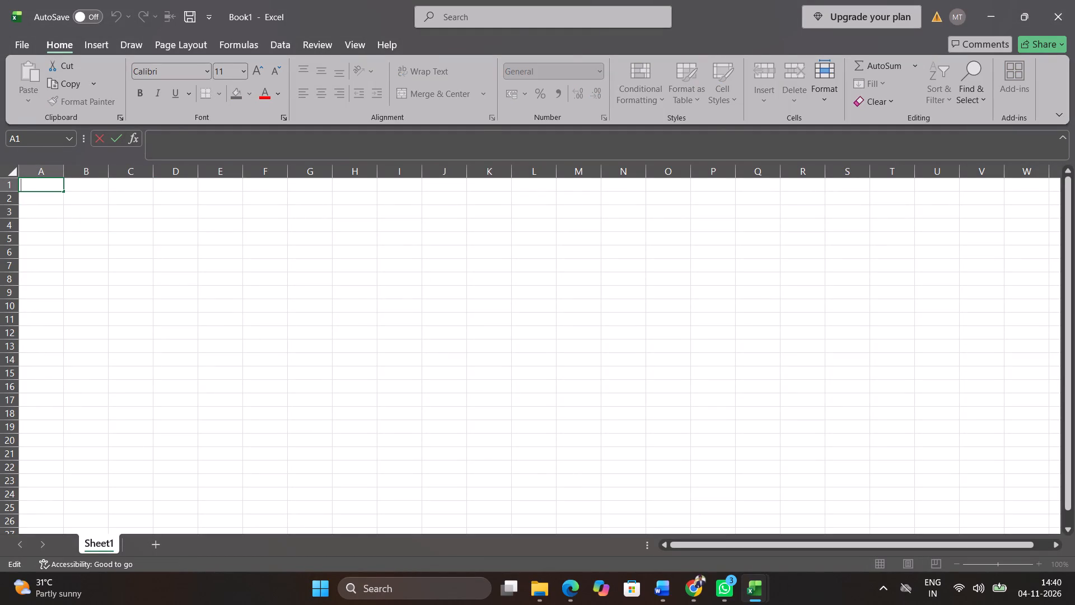
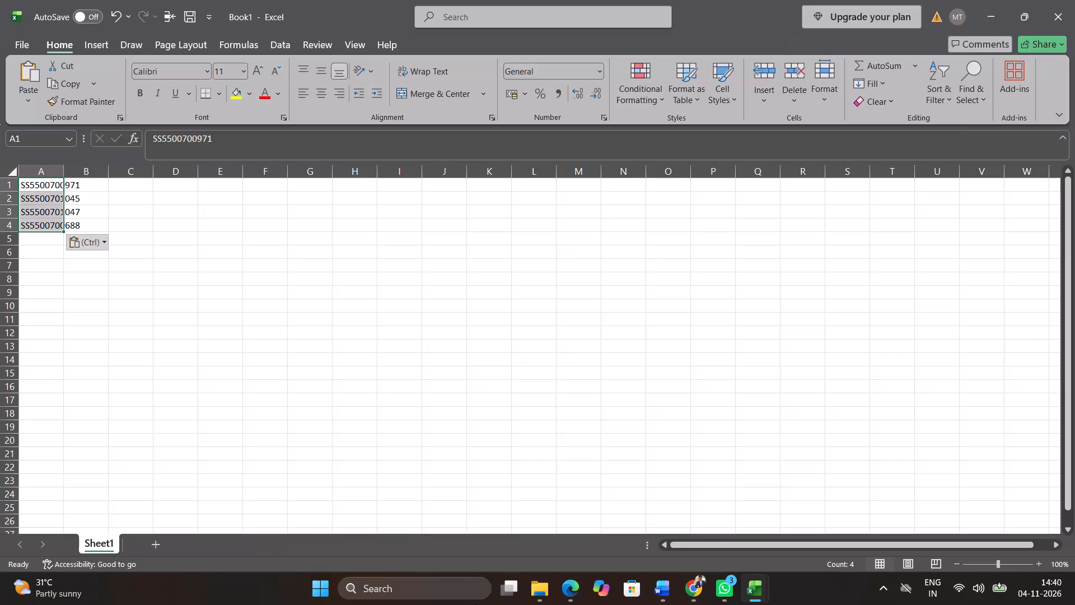
Widen column A so the four pasted SS service numbers fit within it, and select the empty cell A5 below them.
click(67, 170)
drag(67, 168, 124, 173)
click(124, 173)
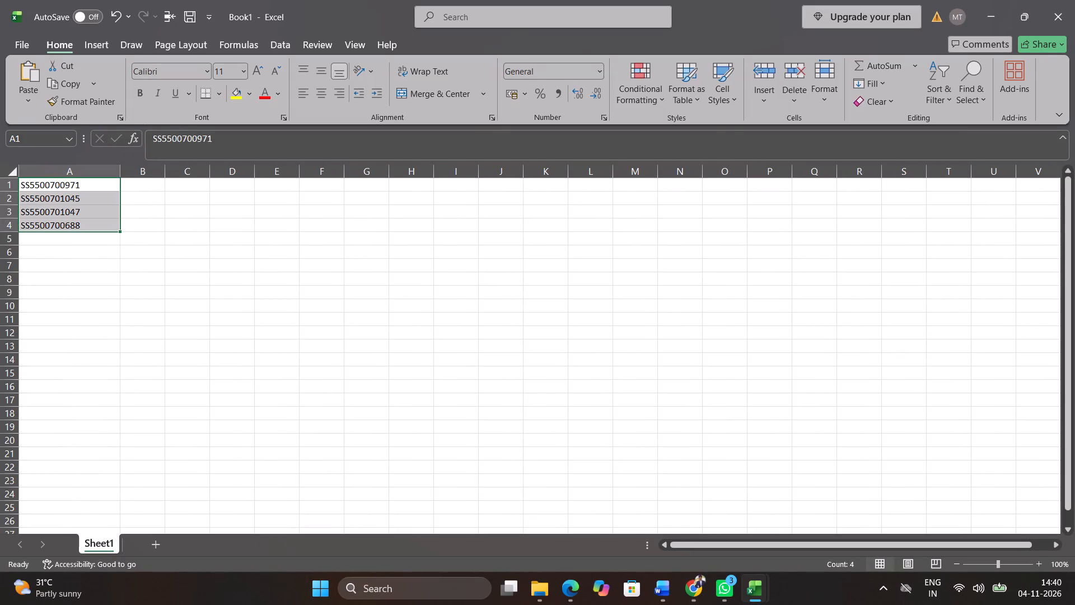
click(58, 241)
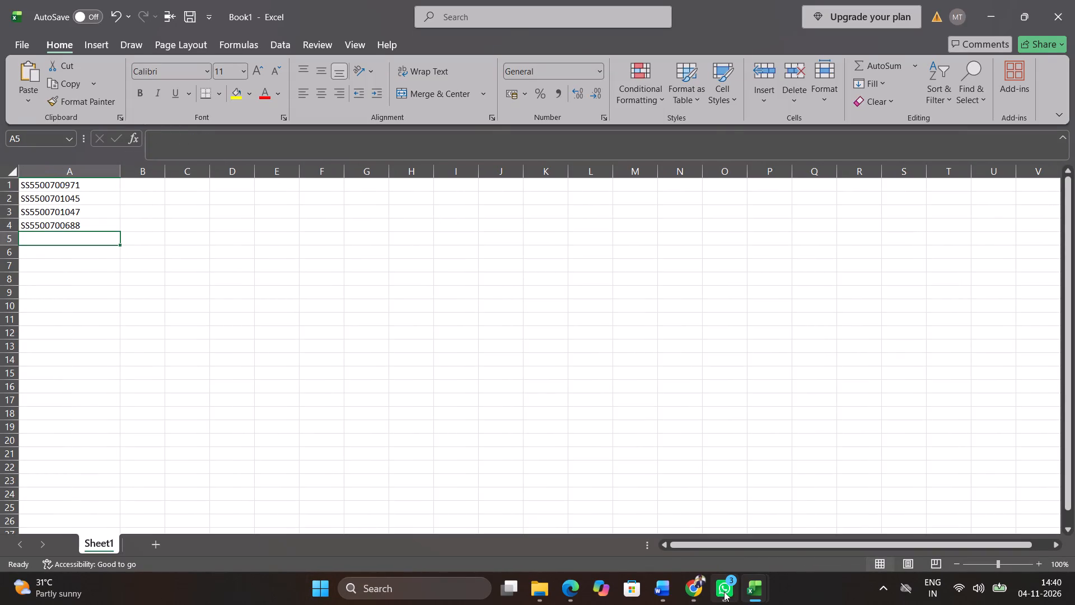
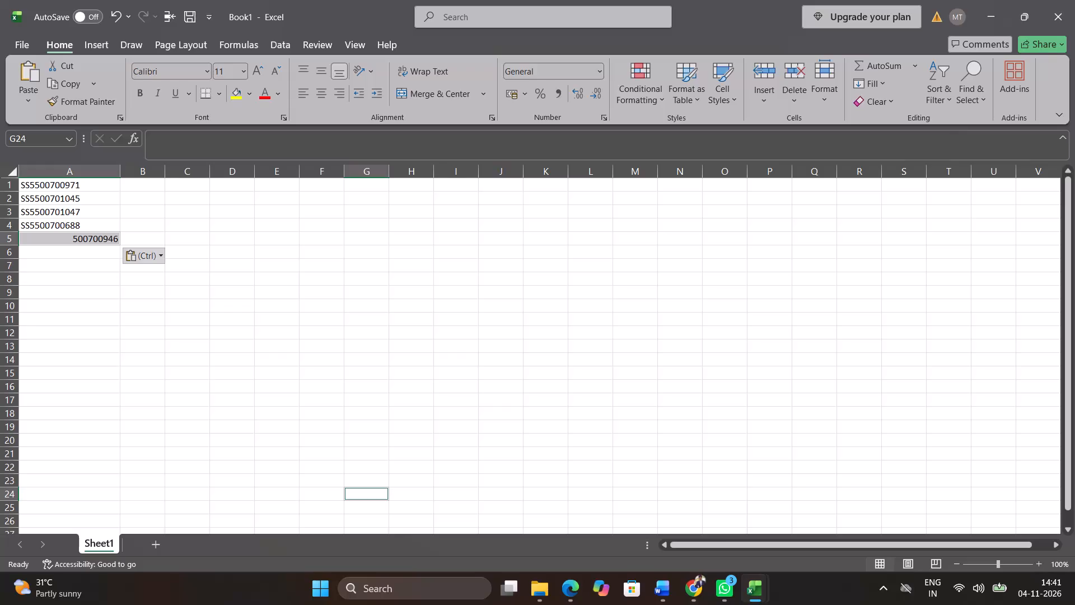
Clear the number in cell A5, beneath the four SS5-prefixed entries, and open the emptied cell for editing.
key(BackSpace)
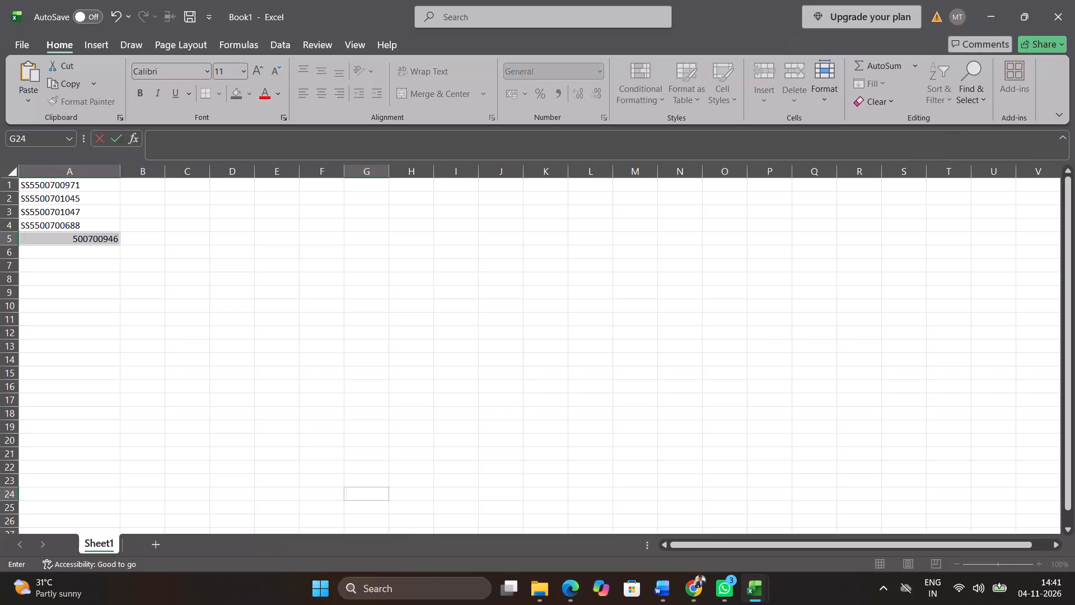
click(106, 261)
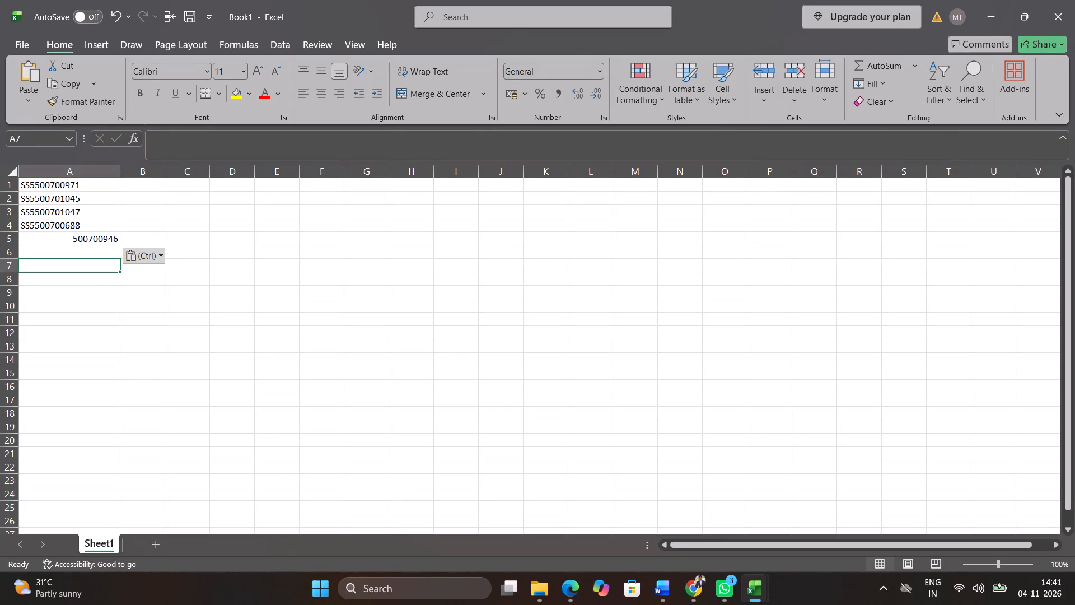
double_click(95, 244)
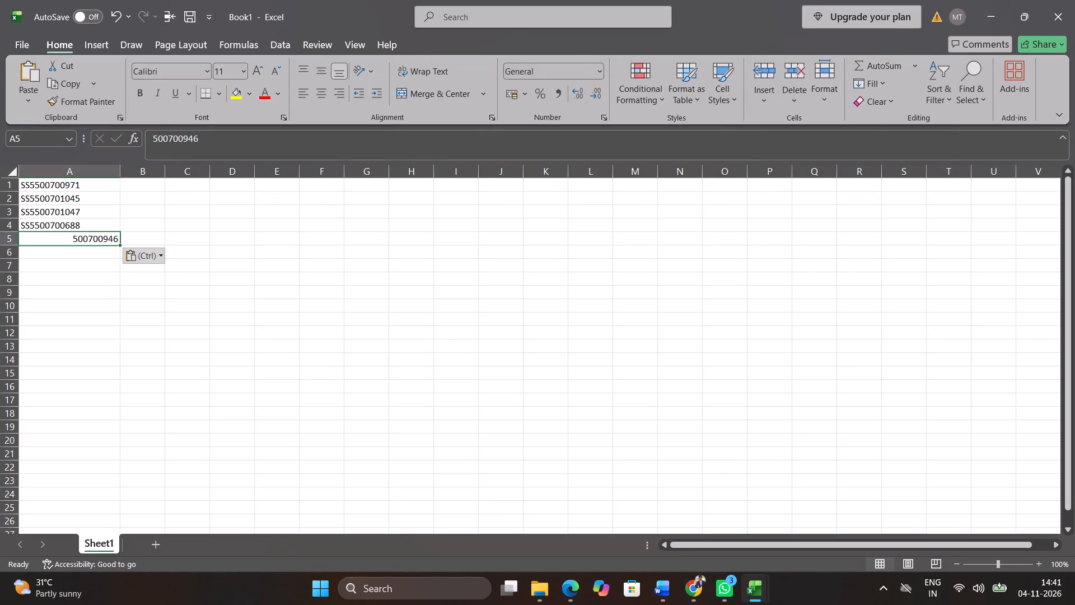
key(BackSpace)
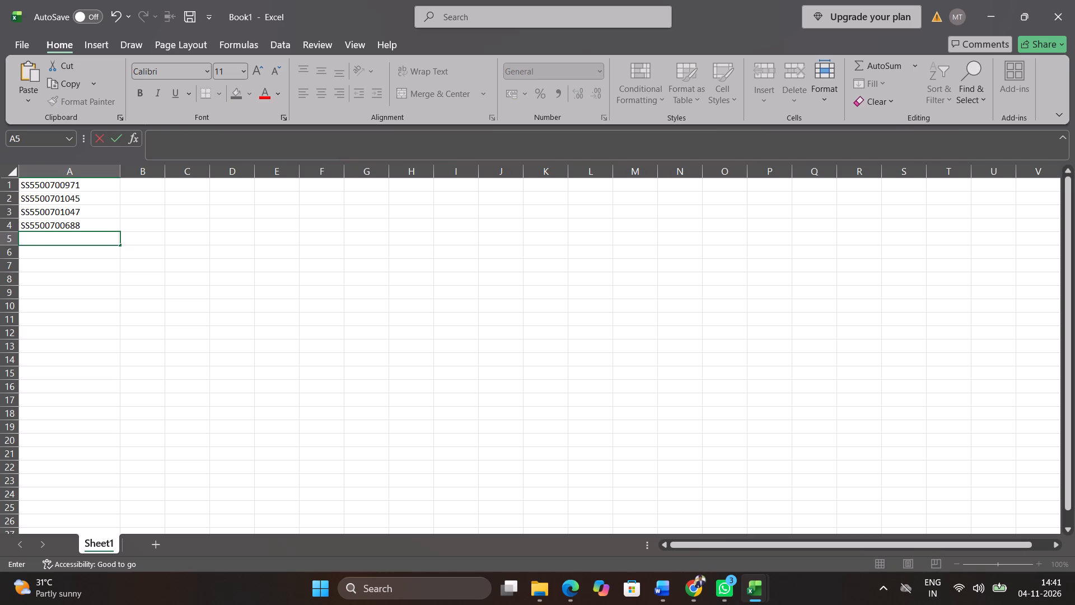
click(28, 244)
double_click(27, 242)
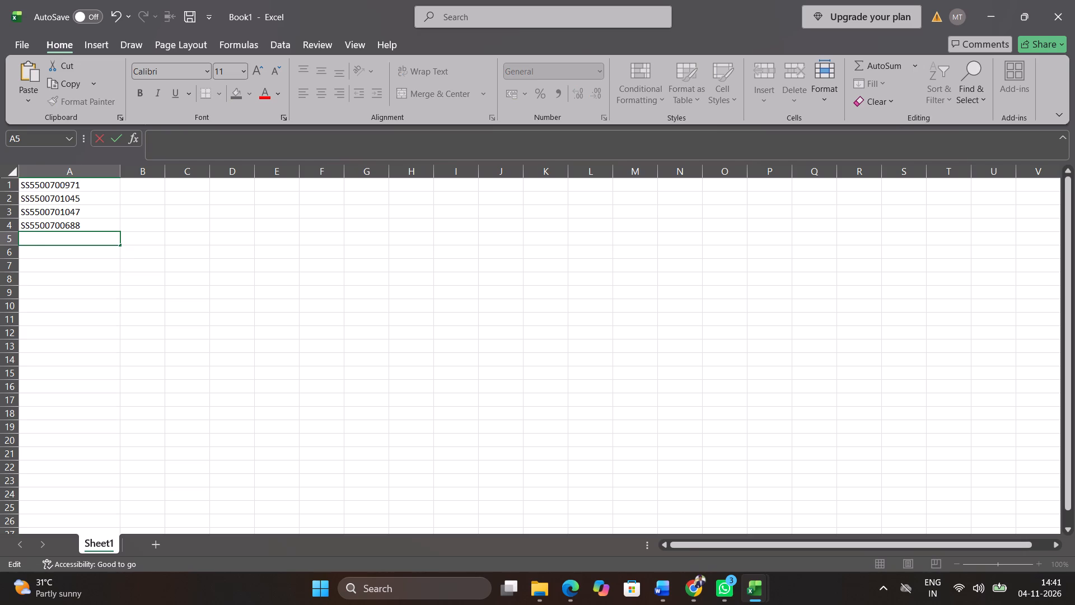
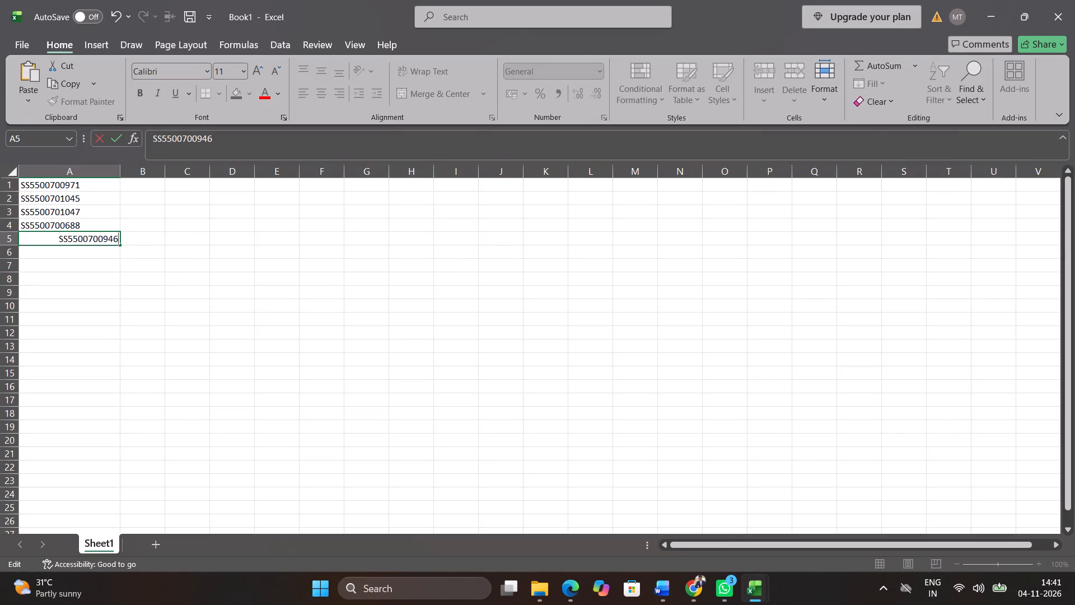
key(Return)
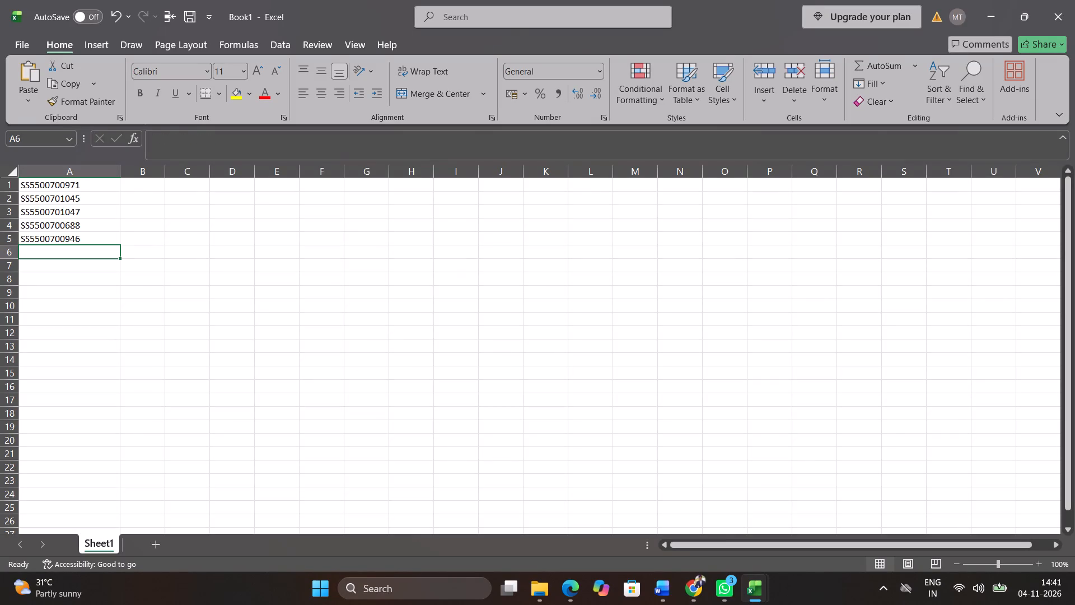
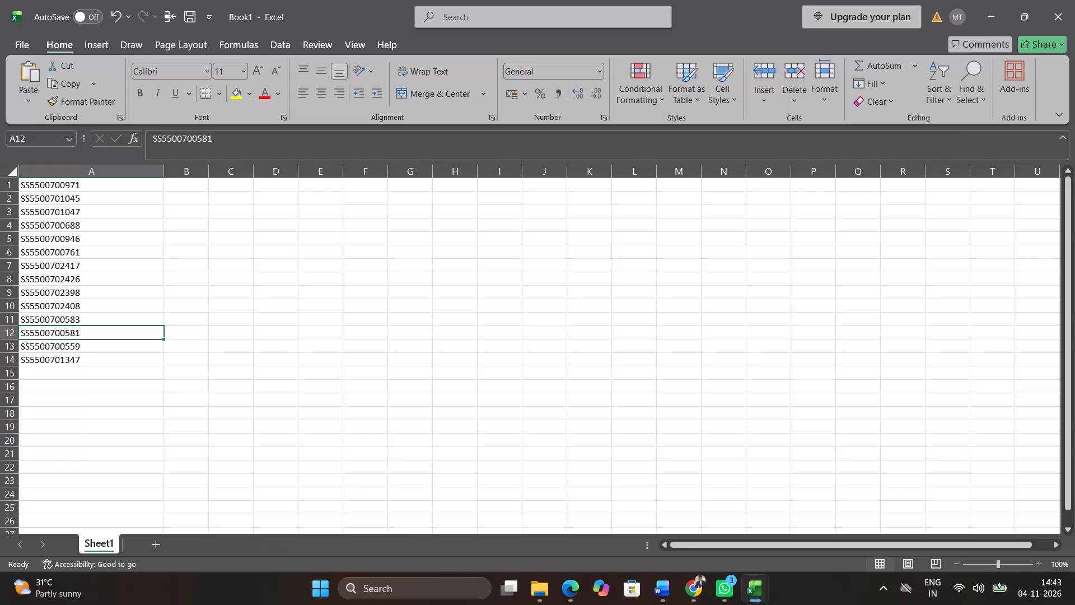
click(76, 373)
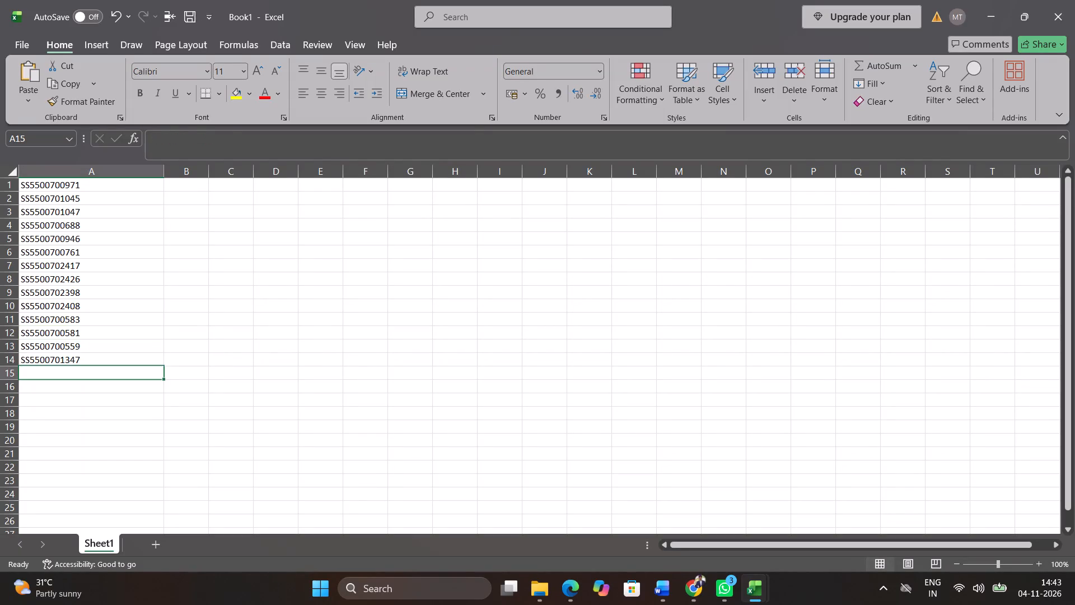
key(ctrl+v)
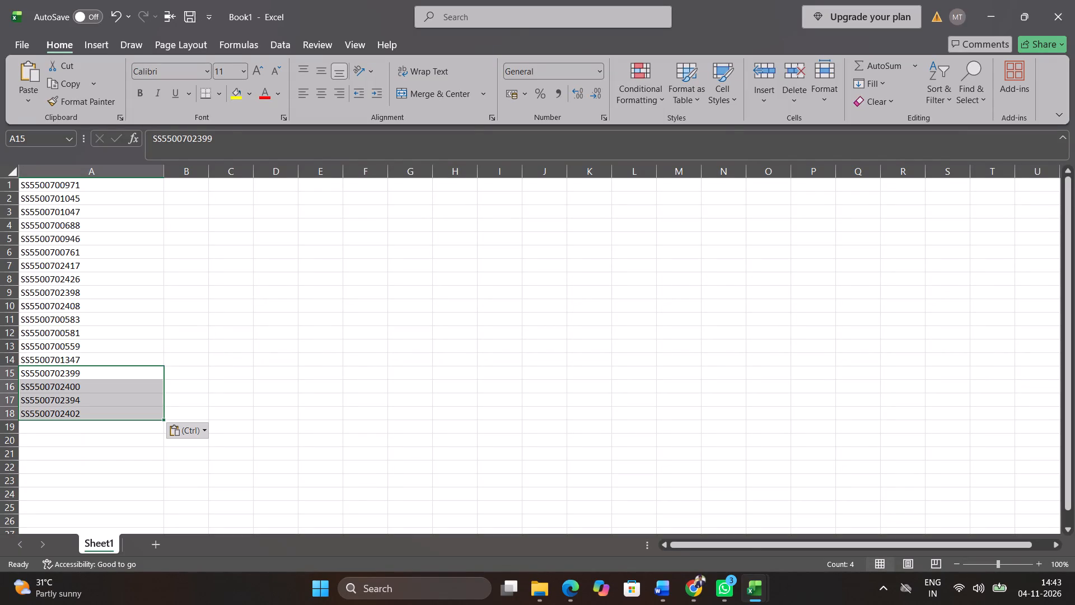
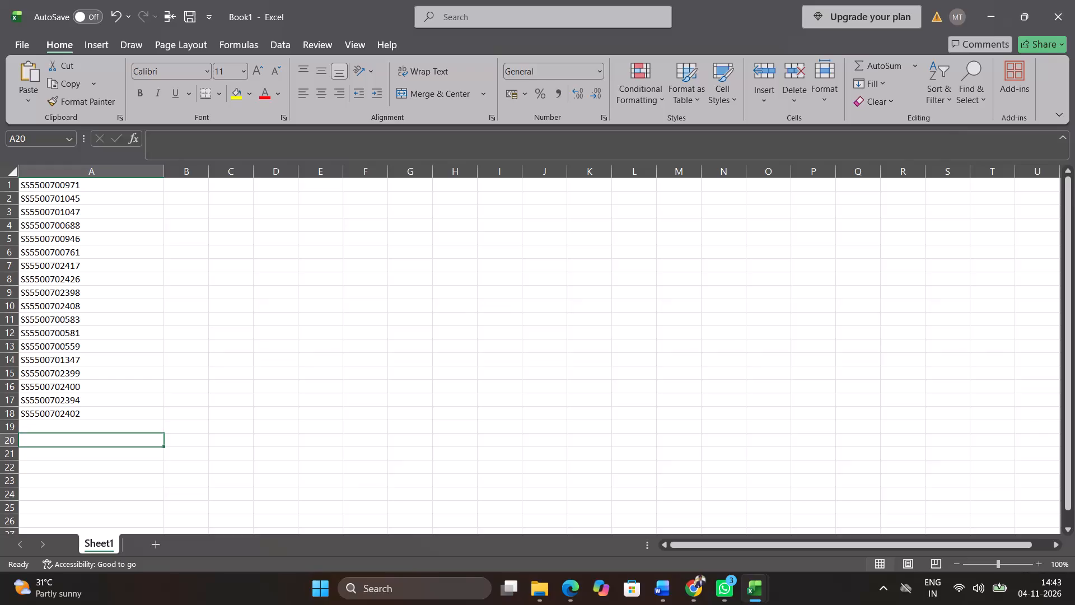
key(Up)
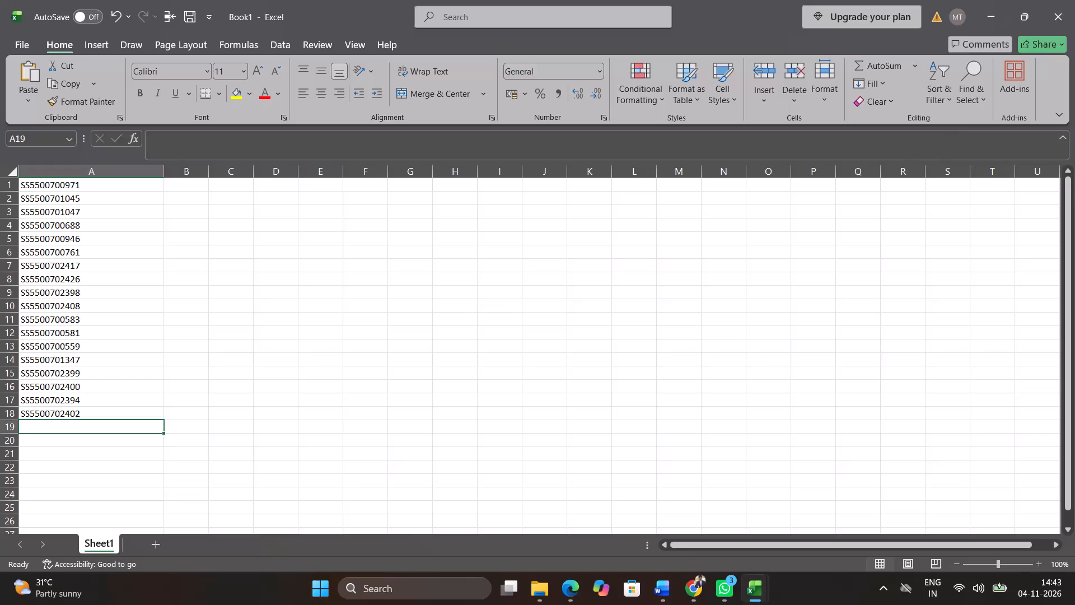
key(ctrl+v)
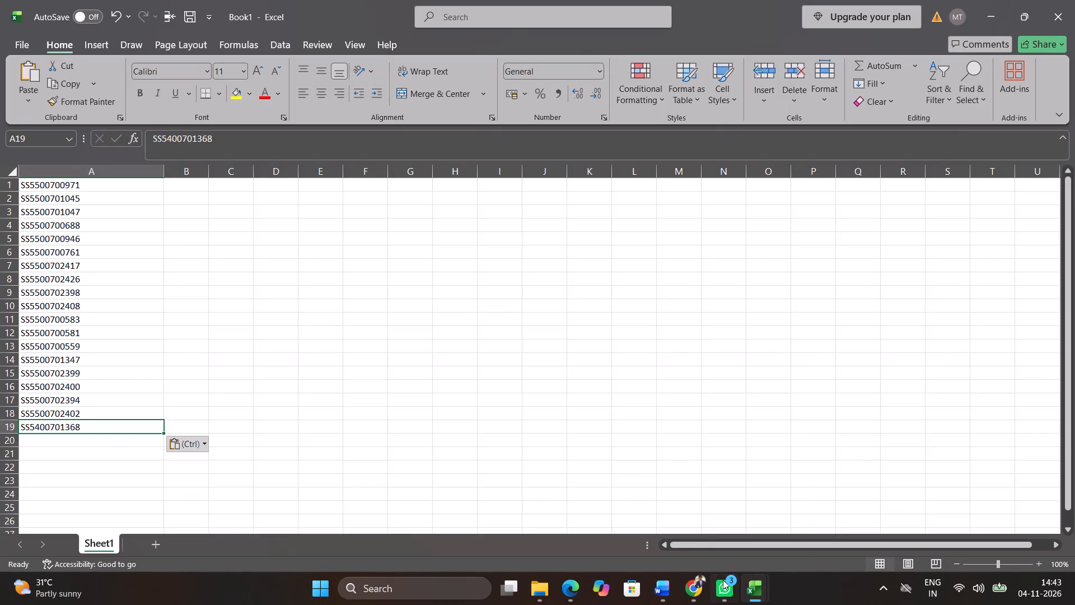
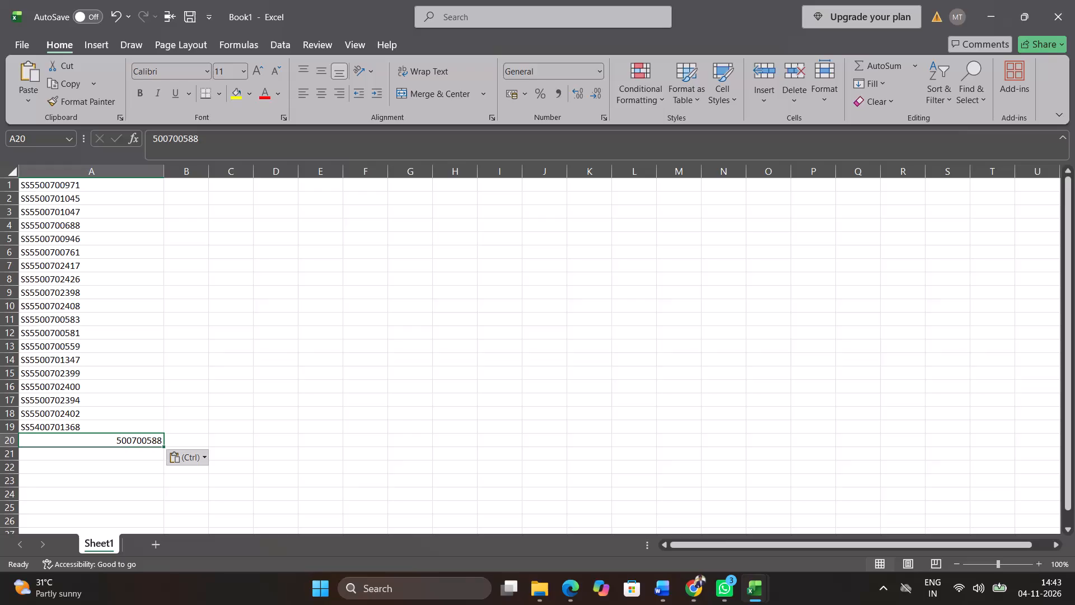
Clear the number in cell A20, directly below the list of SS-prefixed codes in column A.
key(BackSpace)
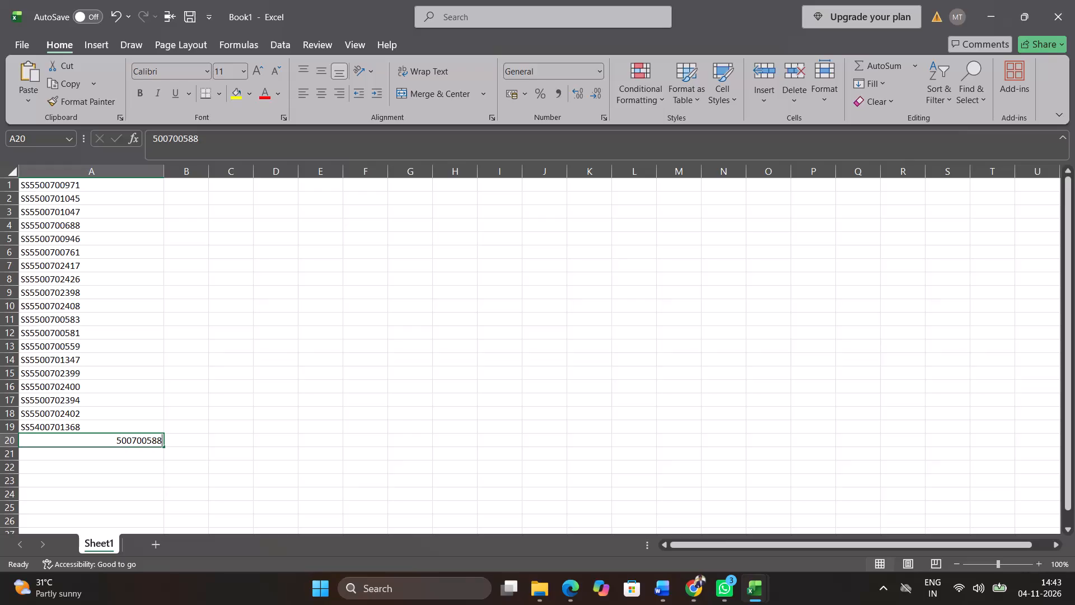
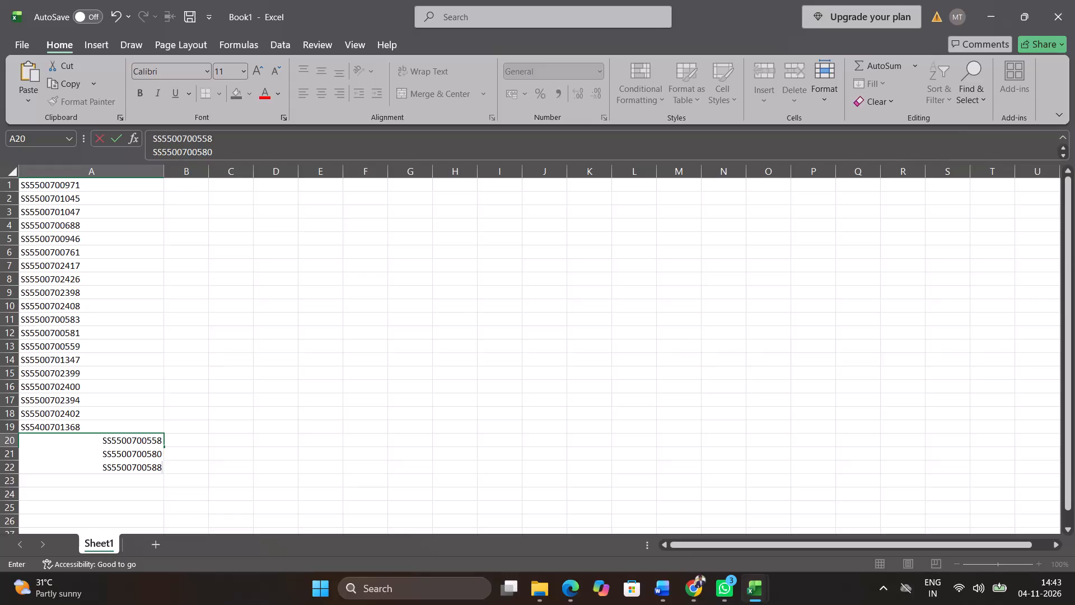
key(Return)
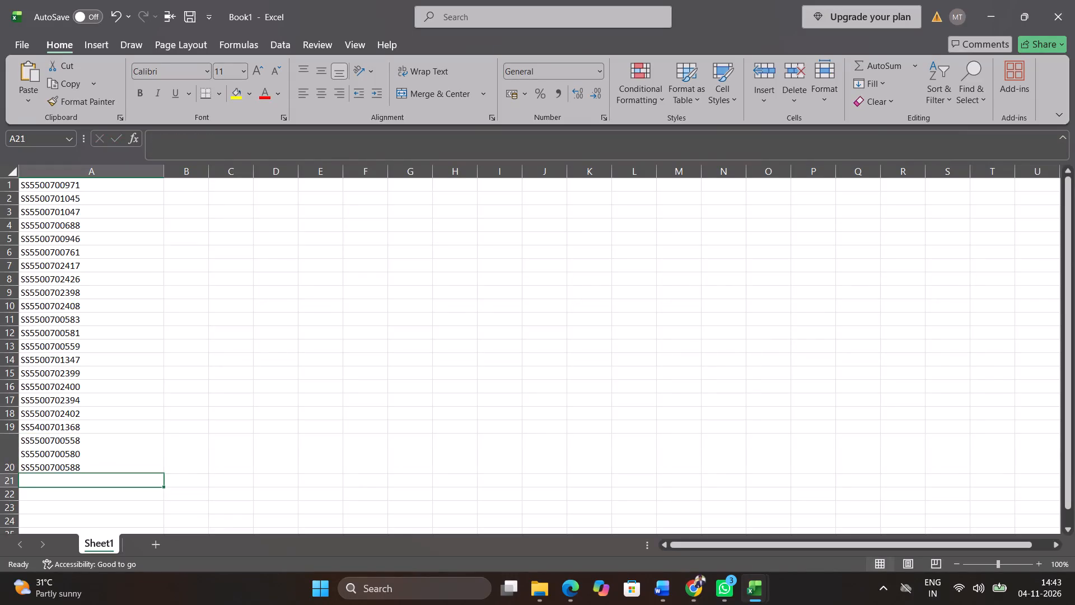
Save the workbook in the Downloads folder as an Excel Workbook named PANELS NEED TO ADD.
scroll(156, 271, up, 5)
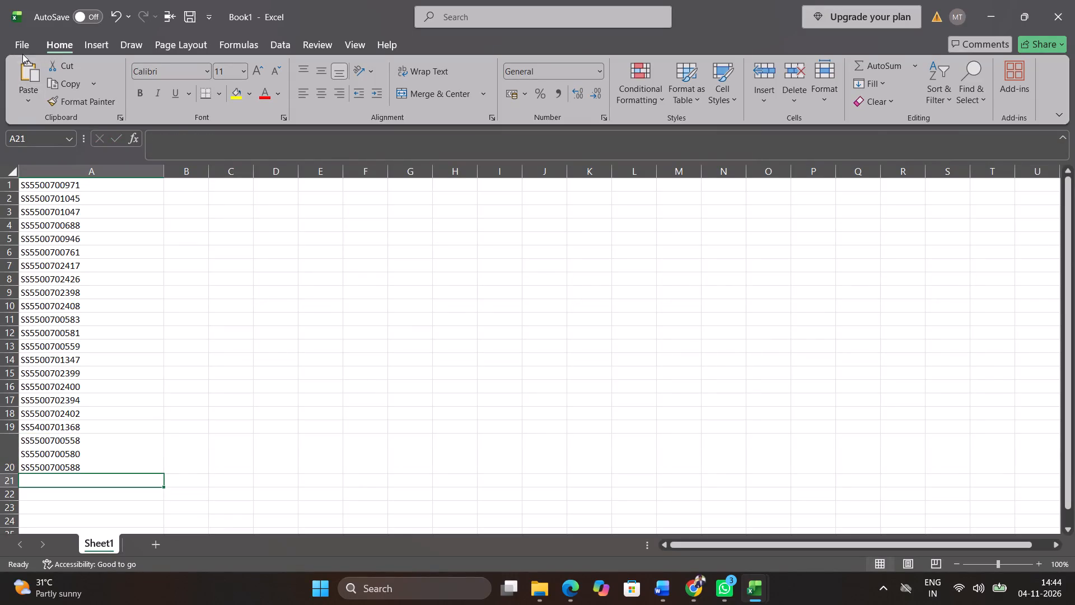
click(23, 43)
click(49, 254)
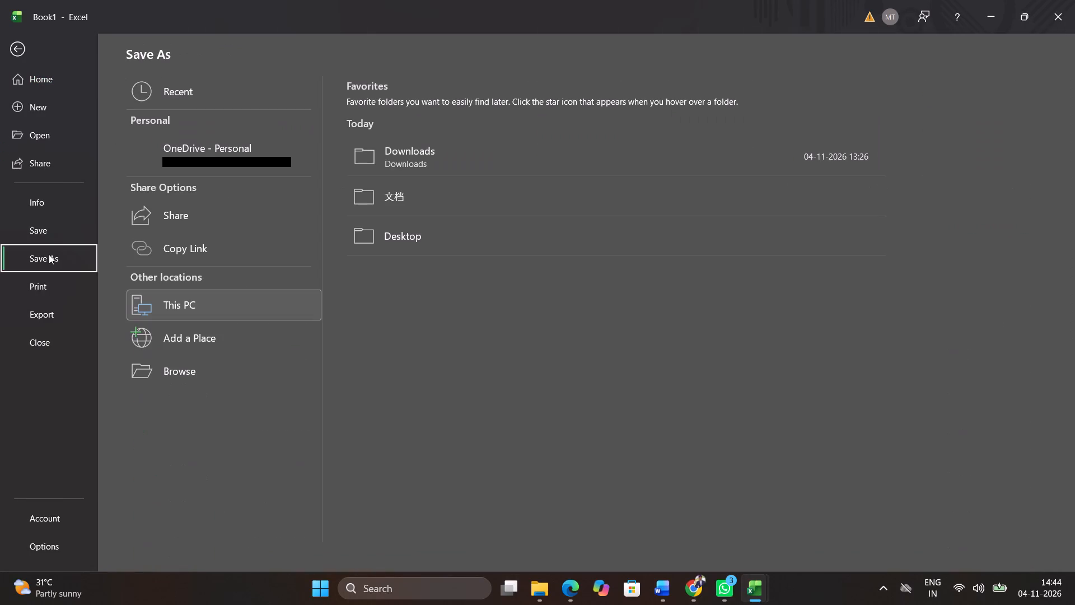
click(391, 166)
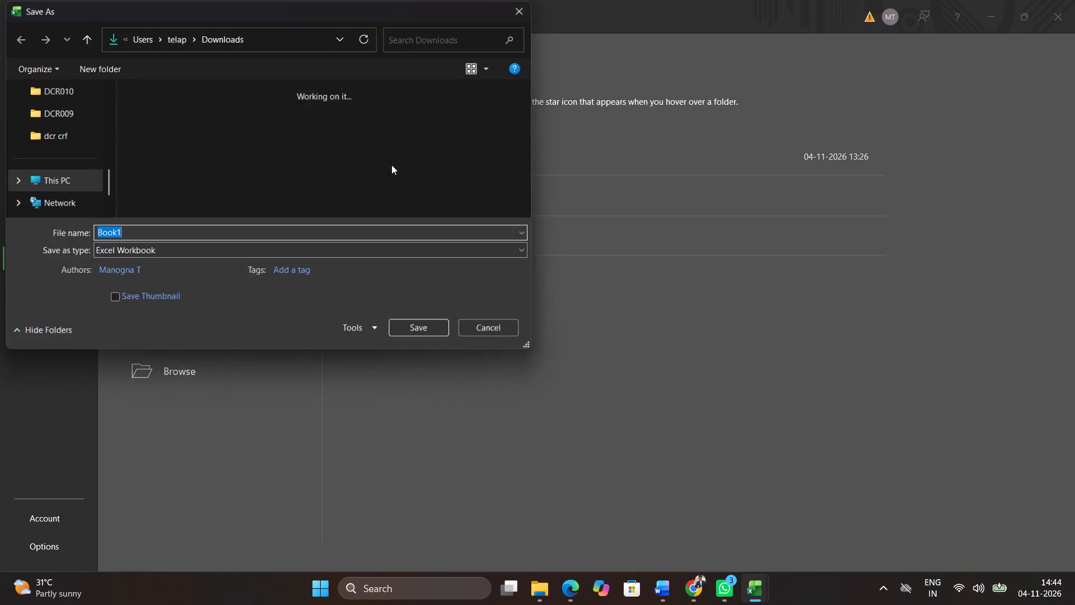
key(BackSpace)
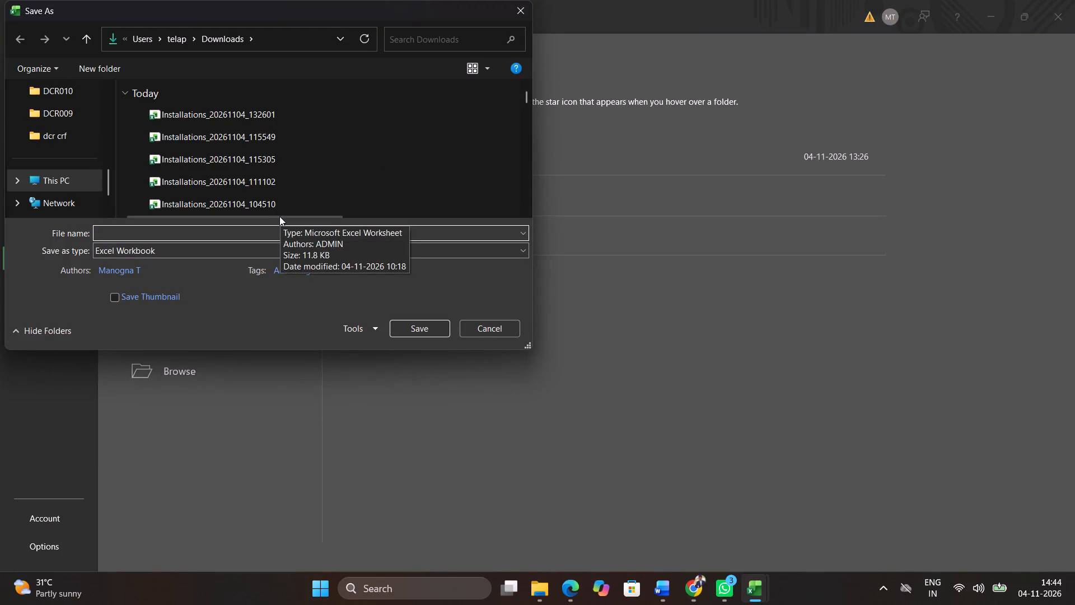
text(PANELS)
key(space)
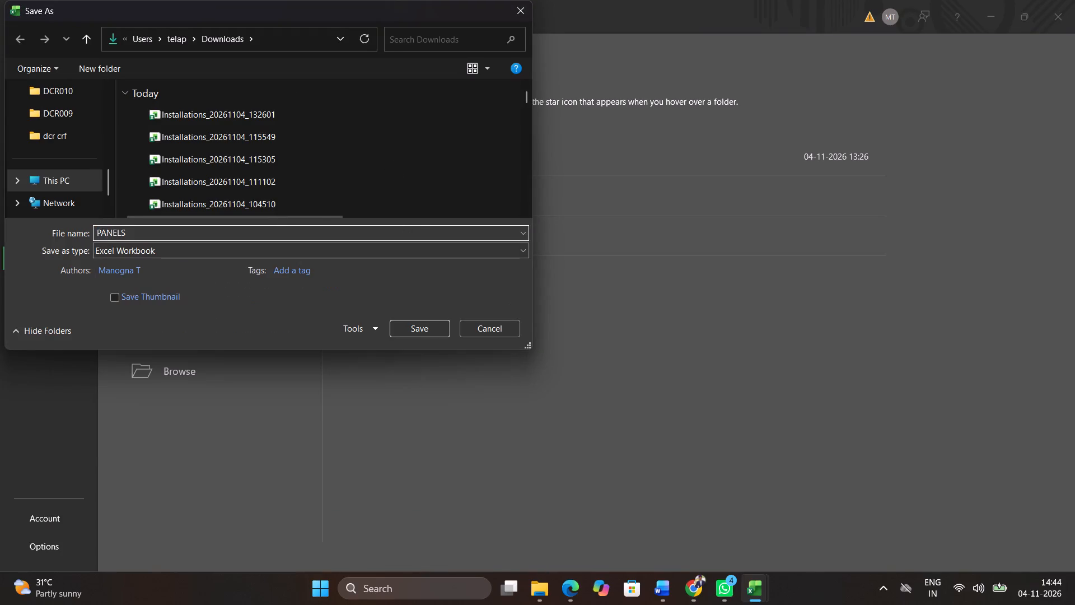
text(NEED)
key(space)
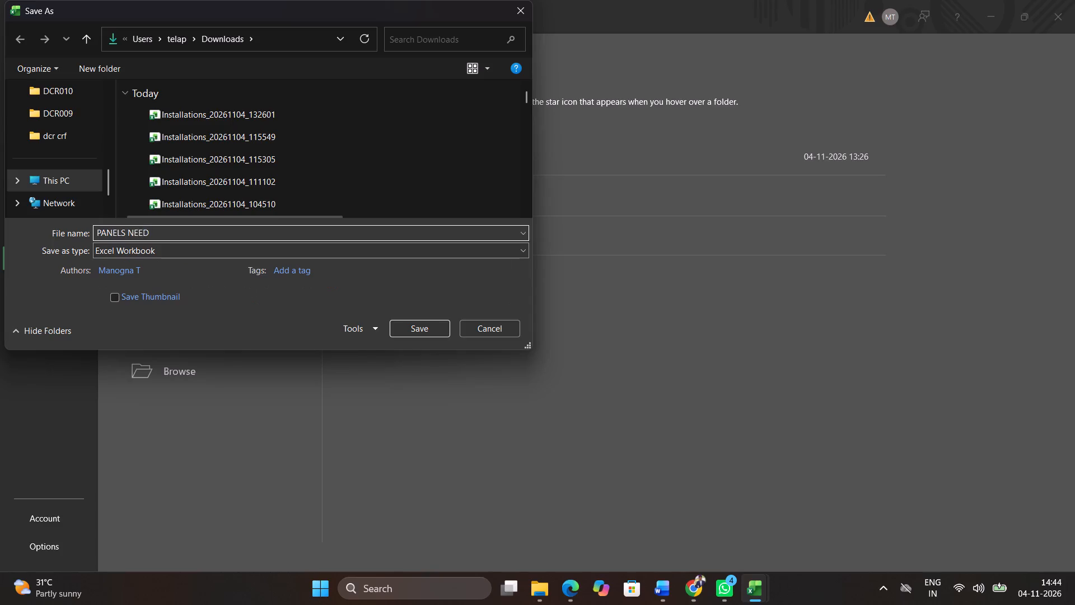
text(TO ADD)
key(space)
click(409, 333)
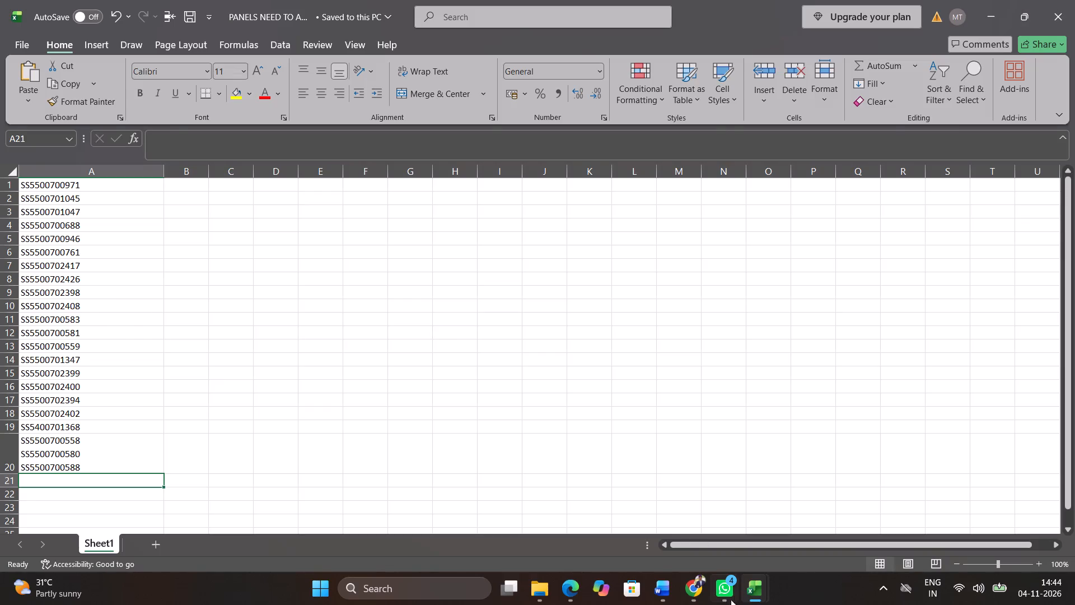
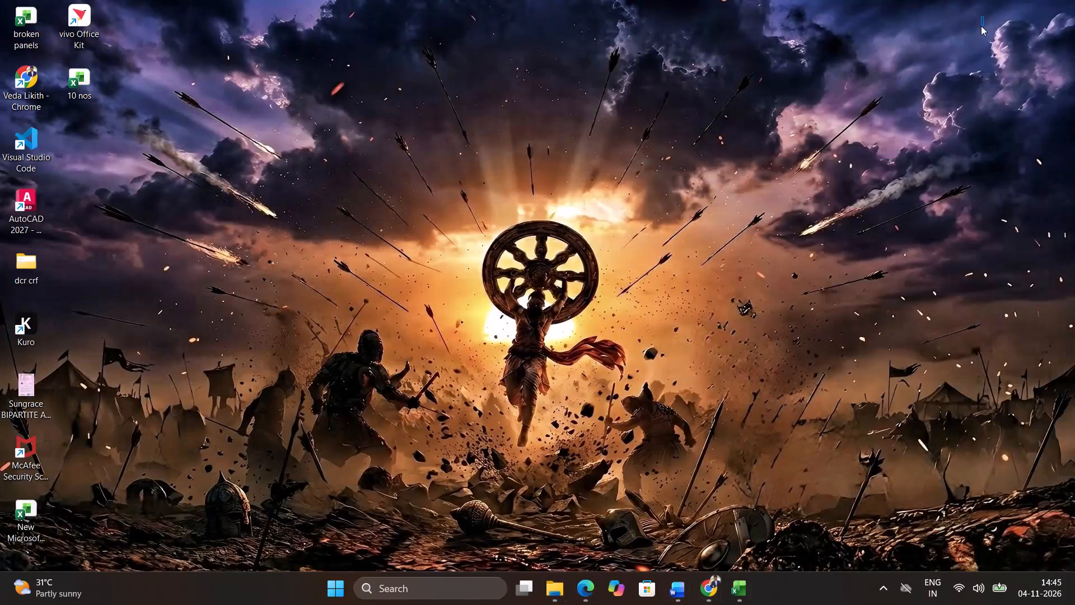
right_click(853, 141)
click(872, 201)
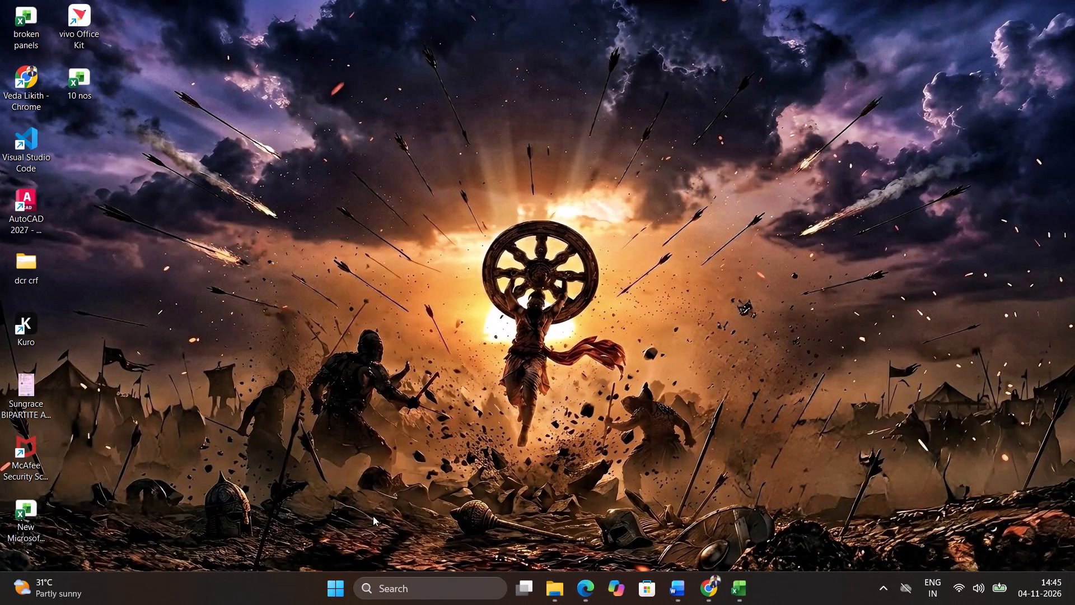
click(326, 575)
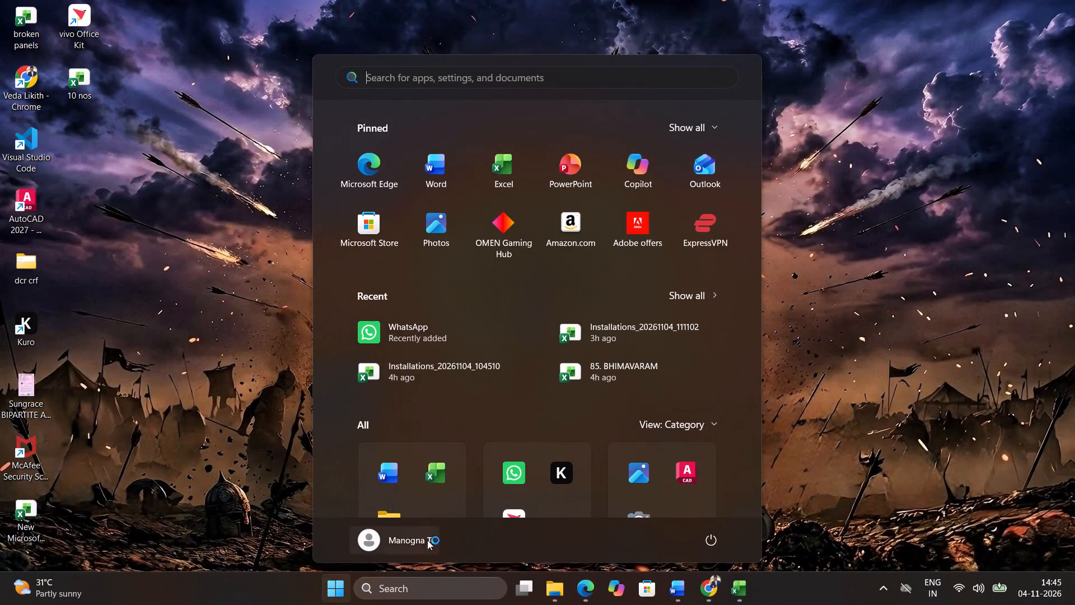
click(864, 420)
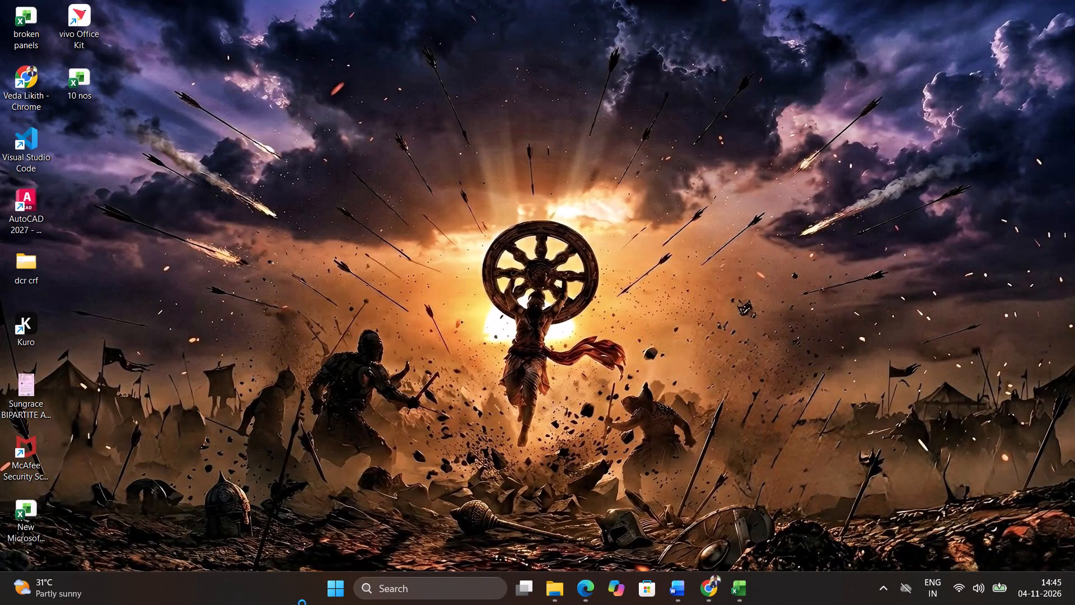
Put the computer to sleep.
click(324, 584)
click(711, 537)
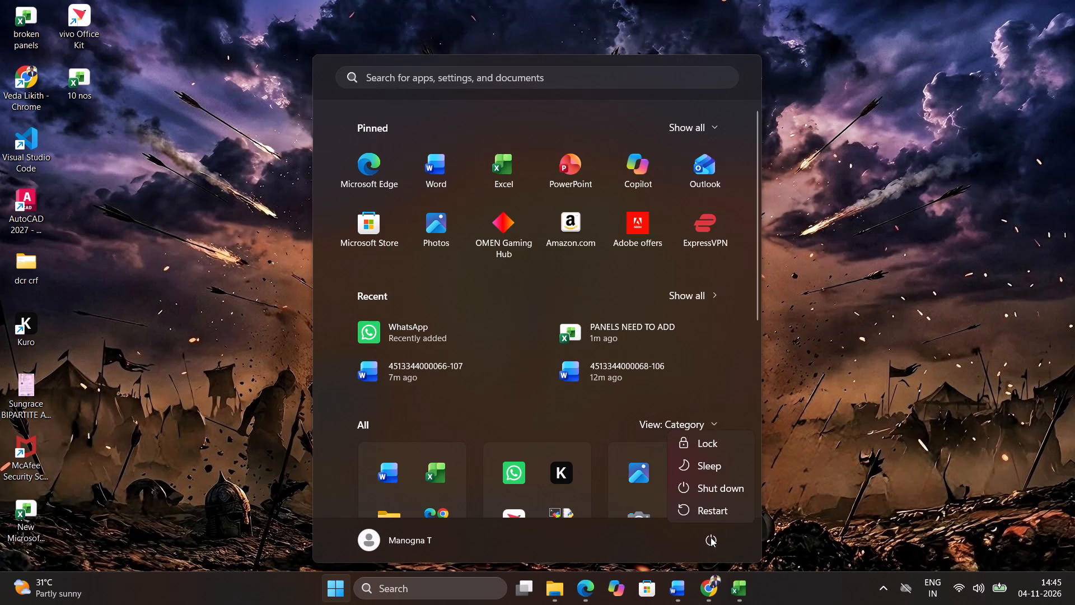
click(705, 462)
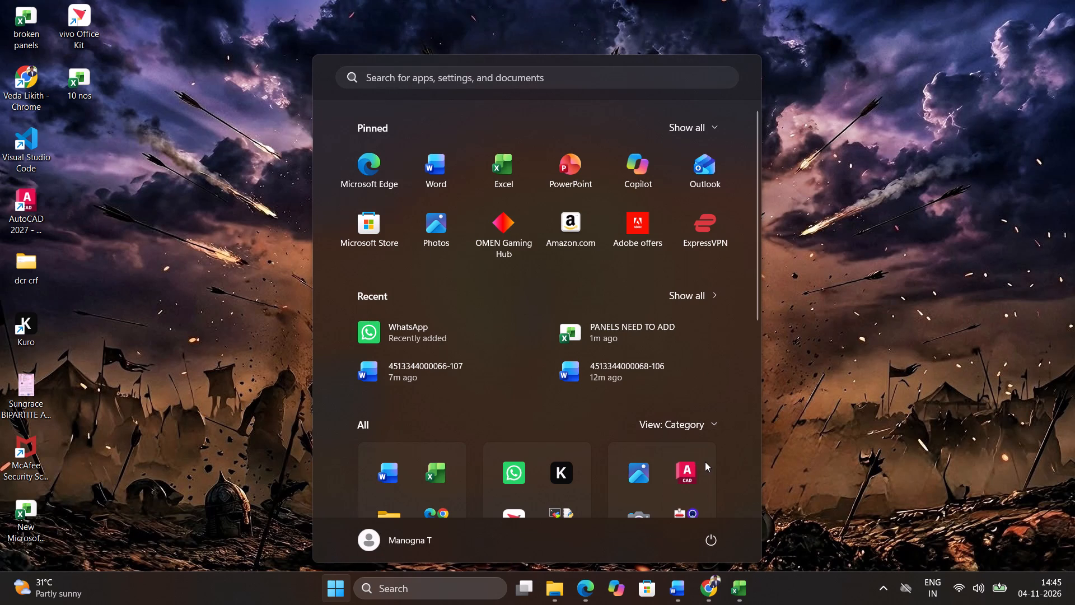
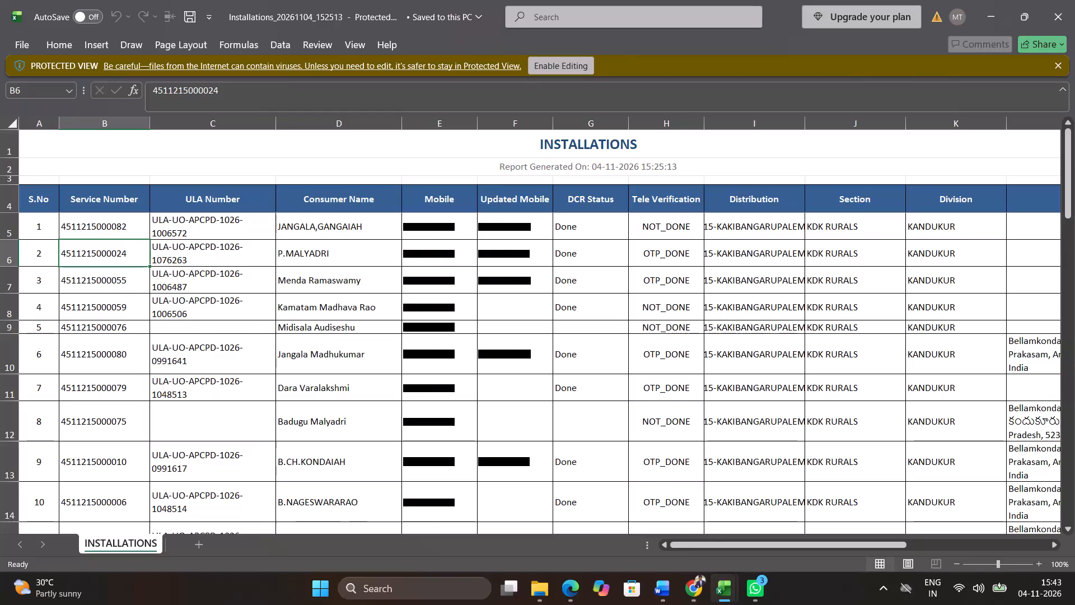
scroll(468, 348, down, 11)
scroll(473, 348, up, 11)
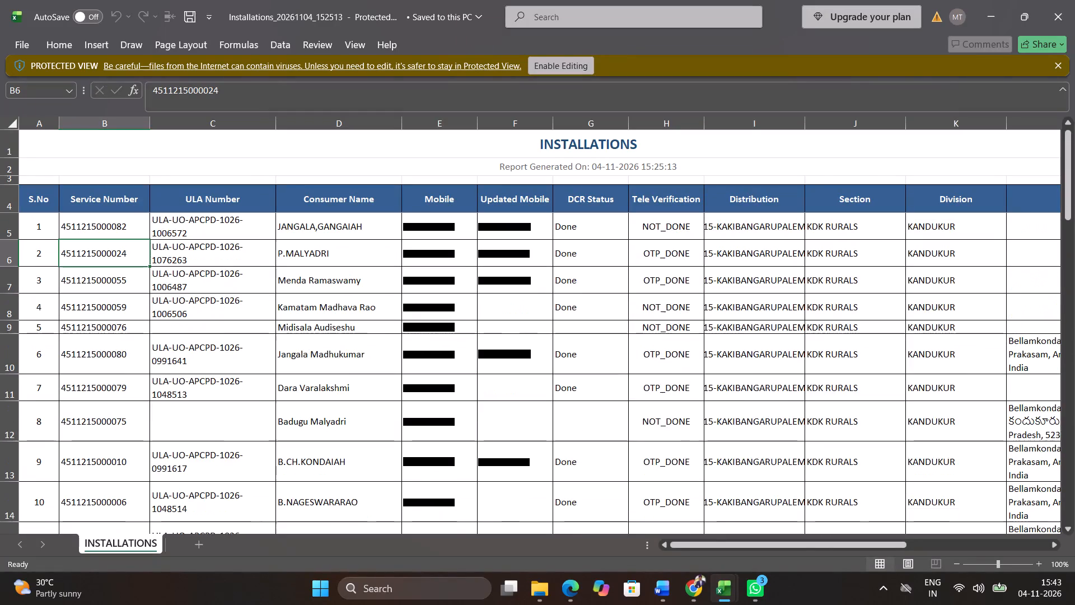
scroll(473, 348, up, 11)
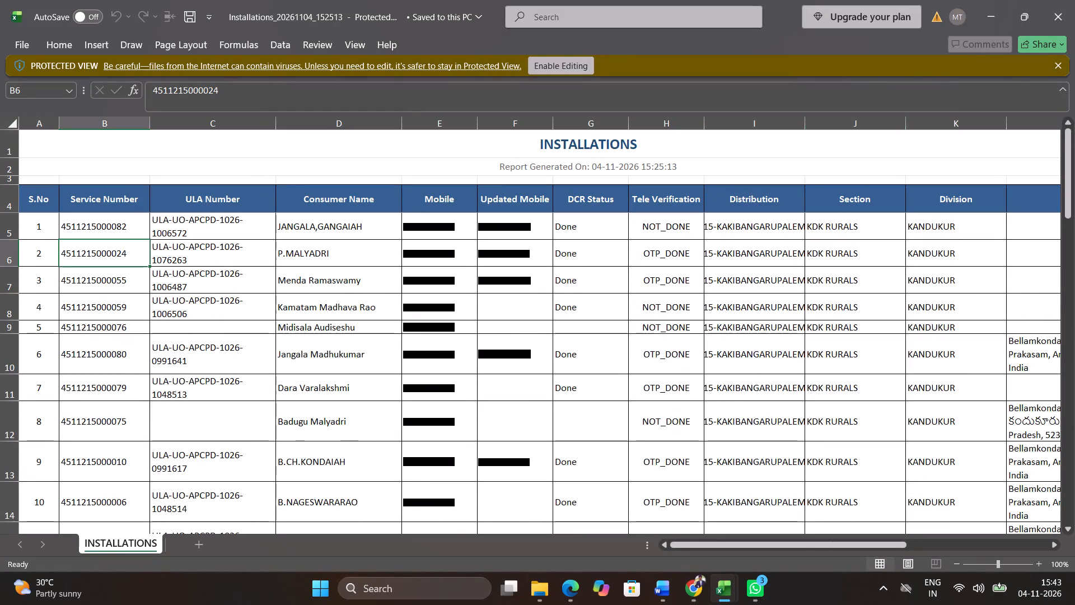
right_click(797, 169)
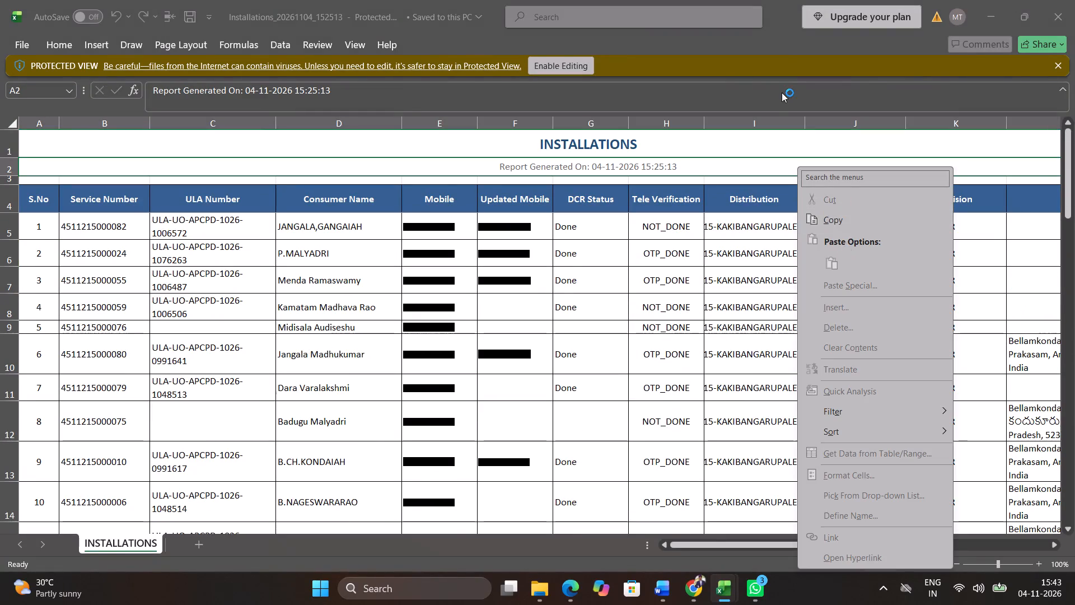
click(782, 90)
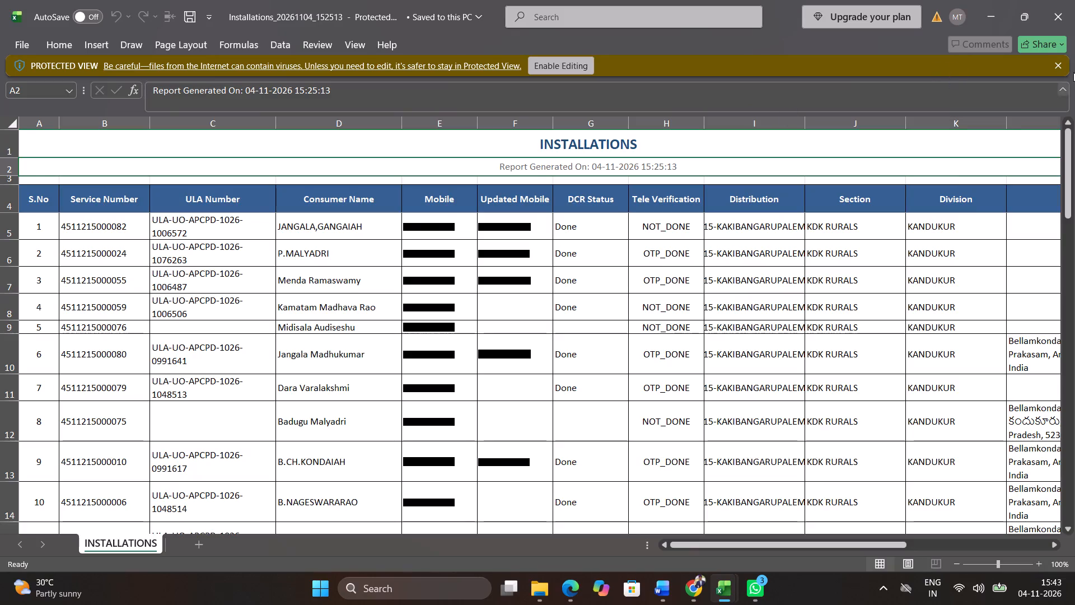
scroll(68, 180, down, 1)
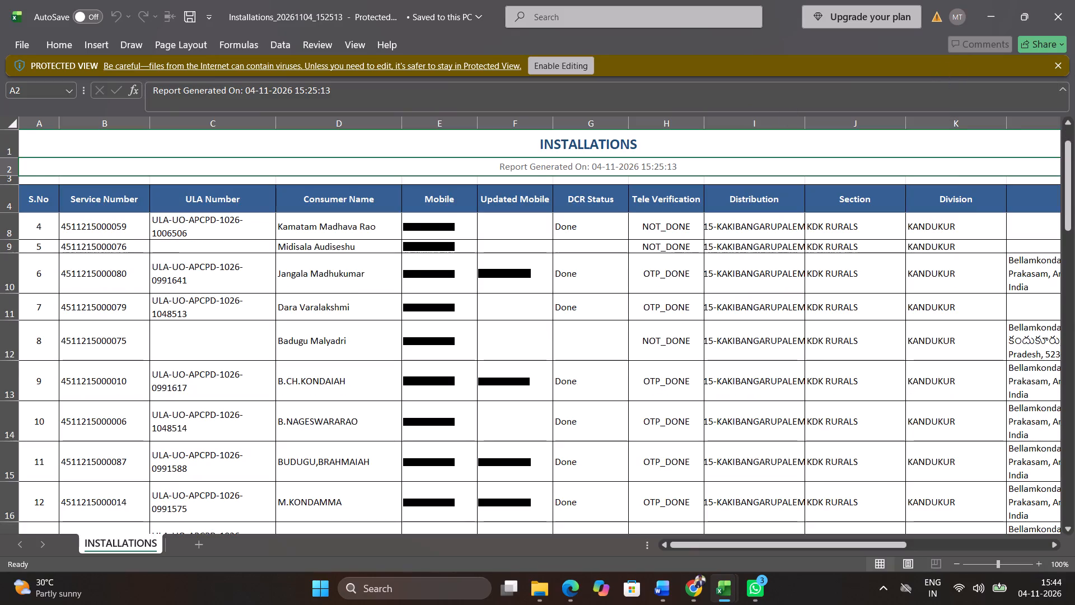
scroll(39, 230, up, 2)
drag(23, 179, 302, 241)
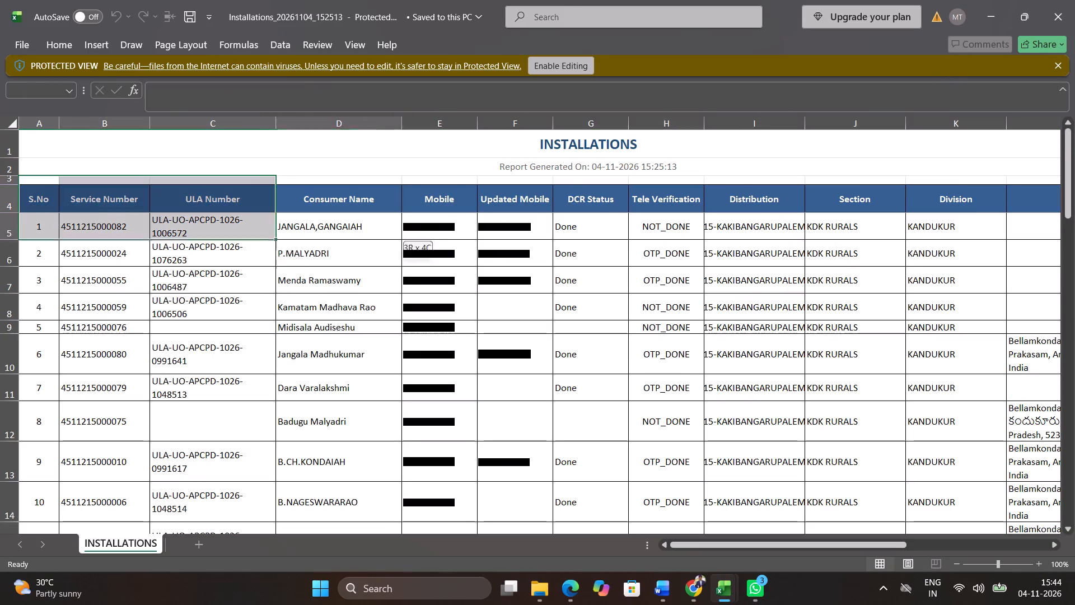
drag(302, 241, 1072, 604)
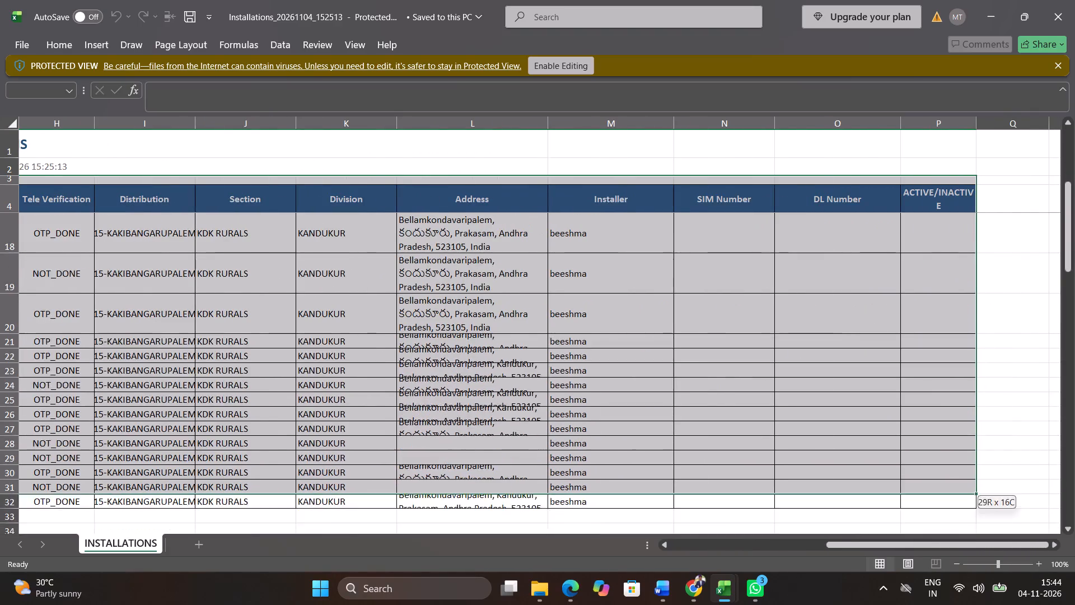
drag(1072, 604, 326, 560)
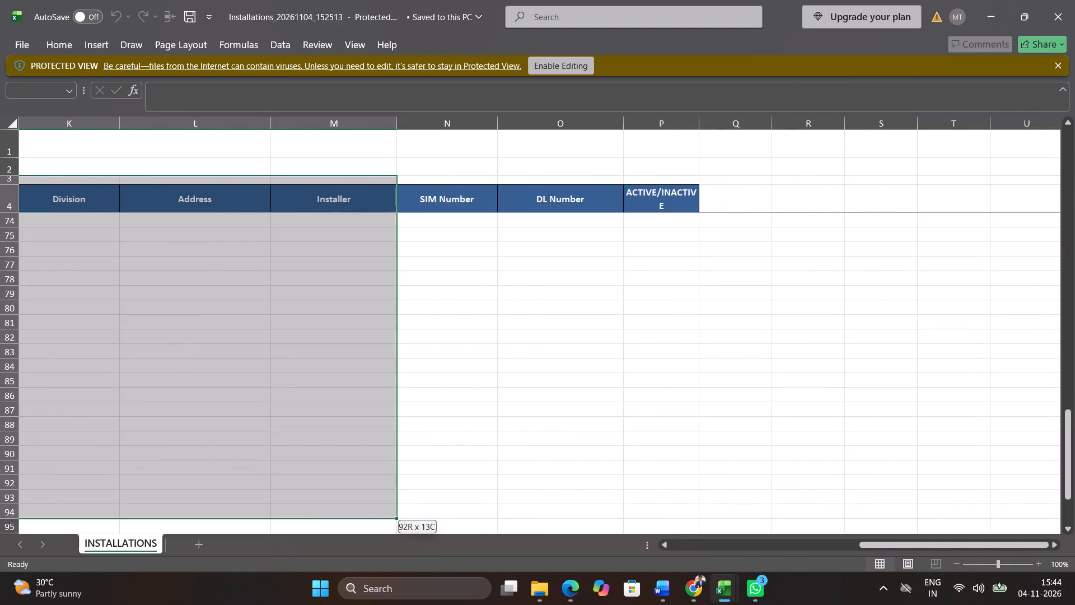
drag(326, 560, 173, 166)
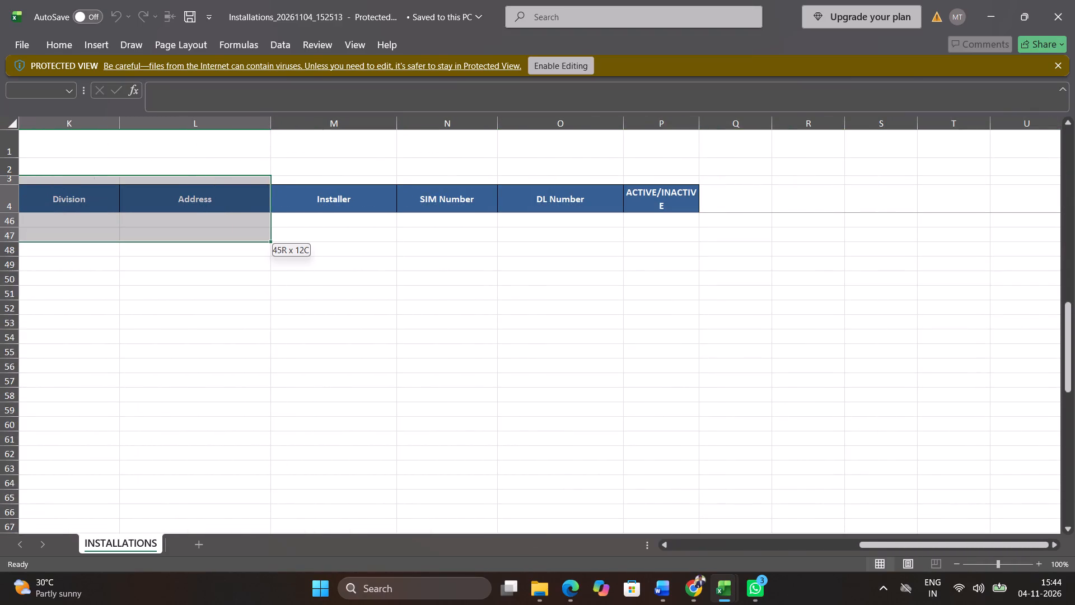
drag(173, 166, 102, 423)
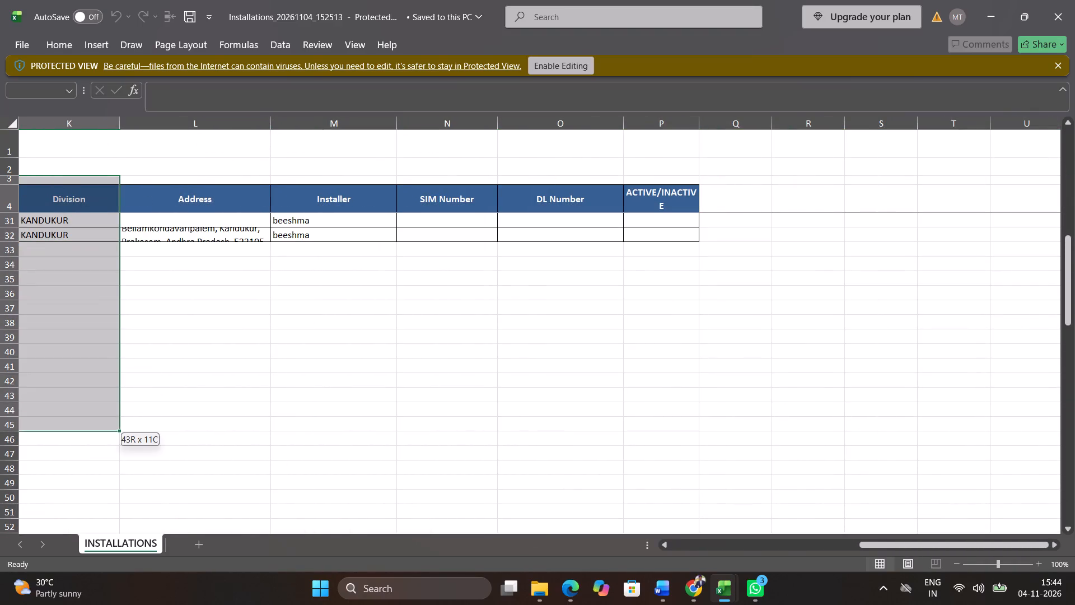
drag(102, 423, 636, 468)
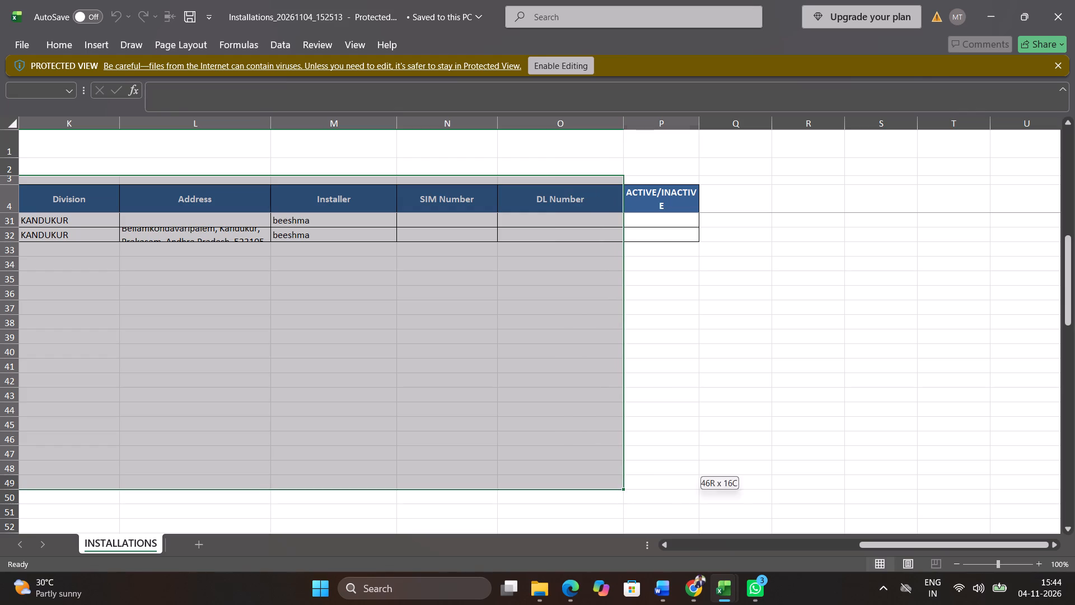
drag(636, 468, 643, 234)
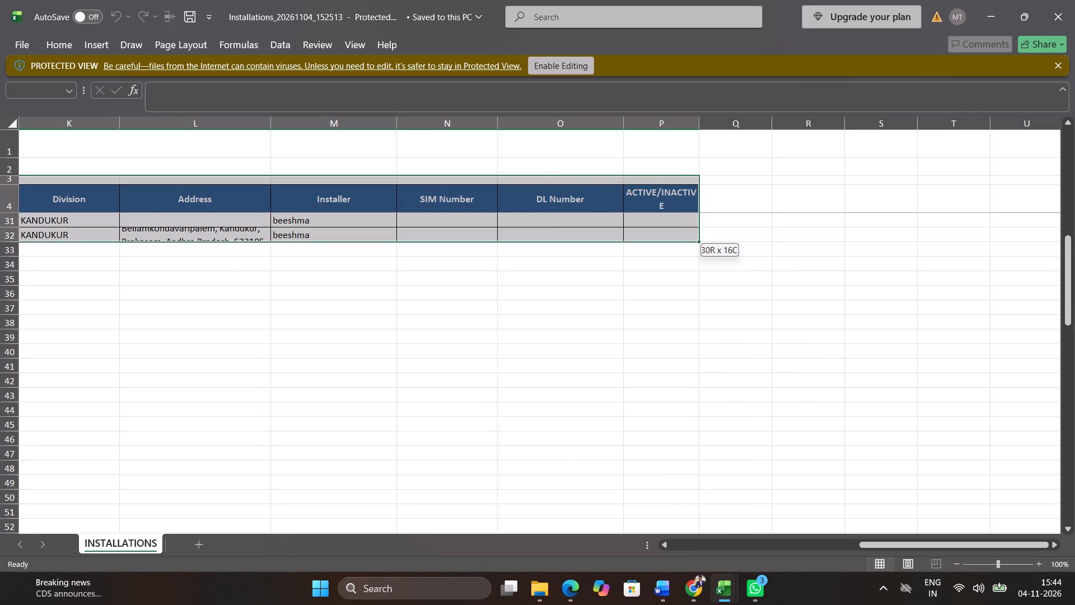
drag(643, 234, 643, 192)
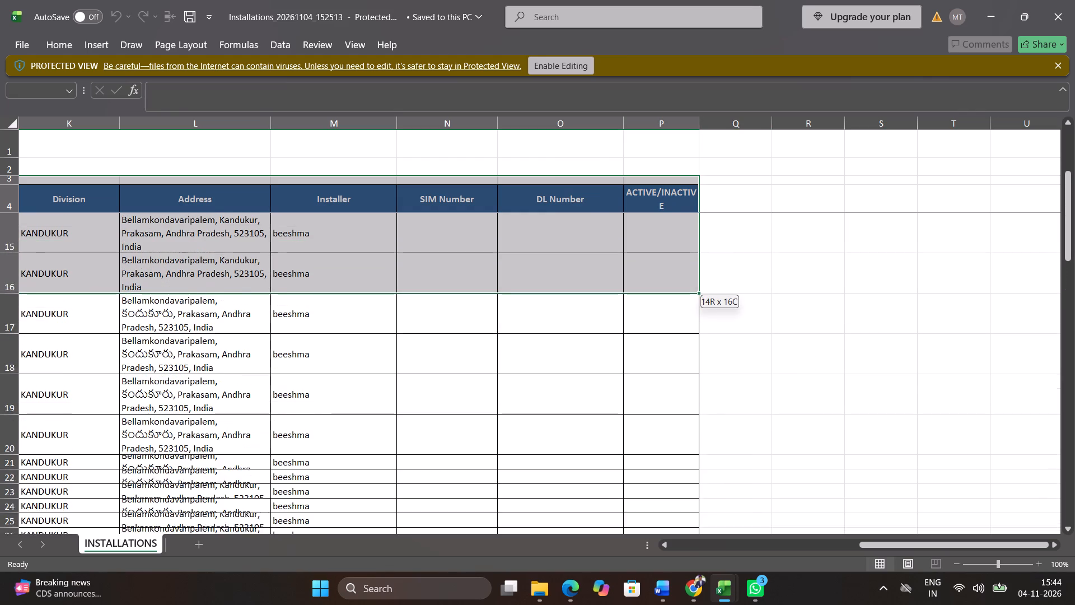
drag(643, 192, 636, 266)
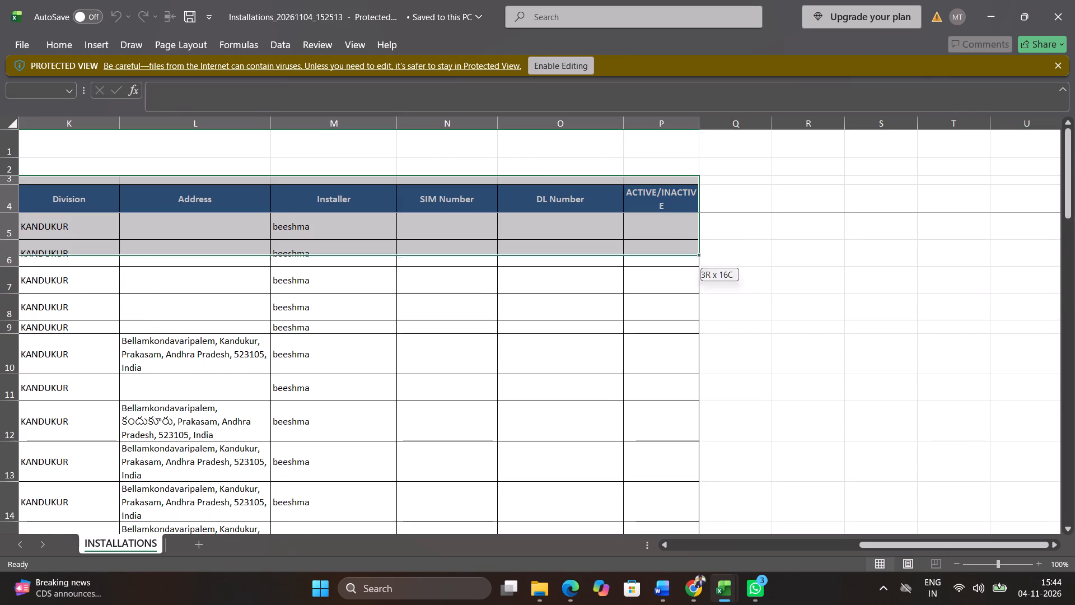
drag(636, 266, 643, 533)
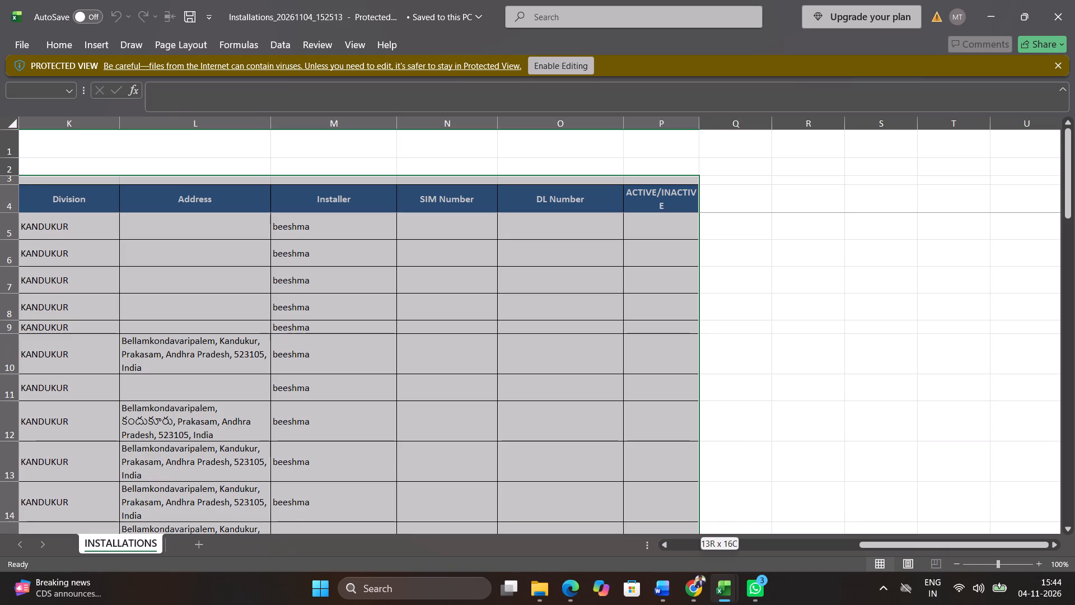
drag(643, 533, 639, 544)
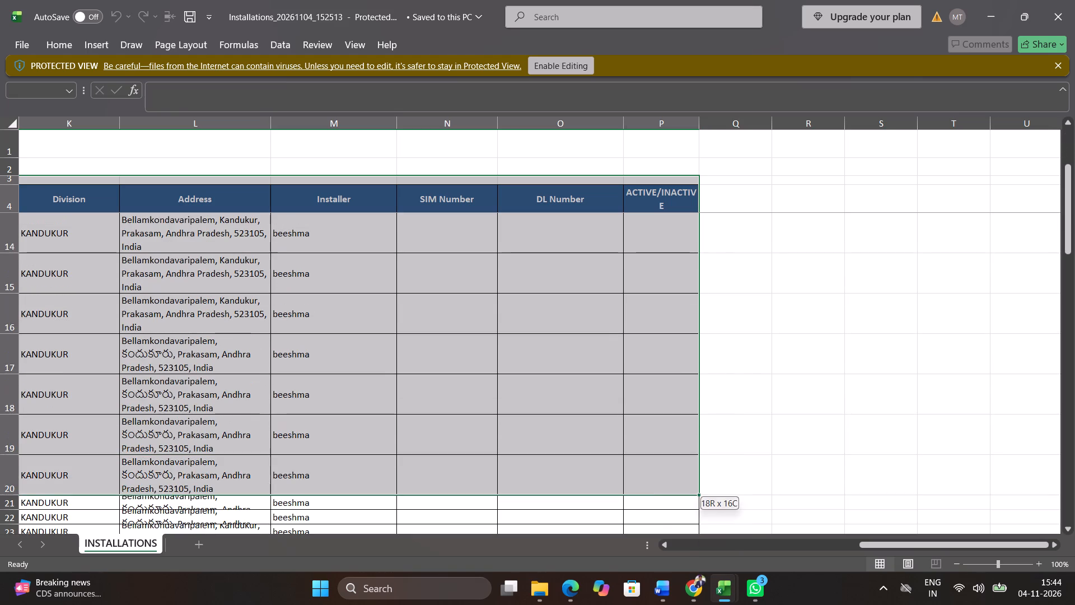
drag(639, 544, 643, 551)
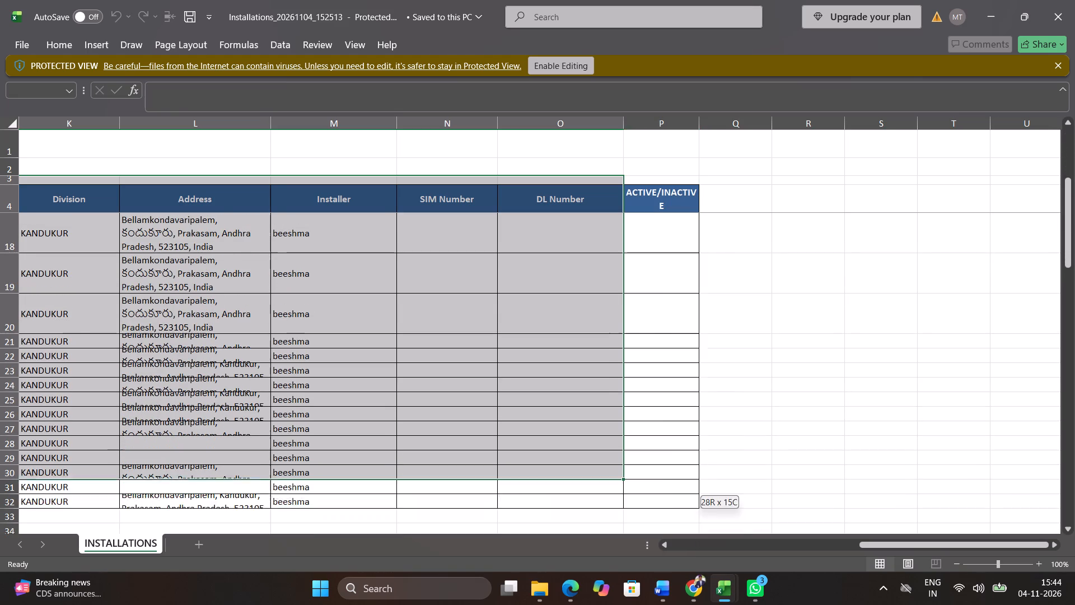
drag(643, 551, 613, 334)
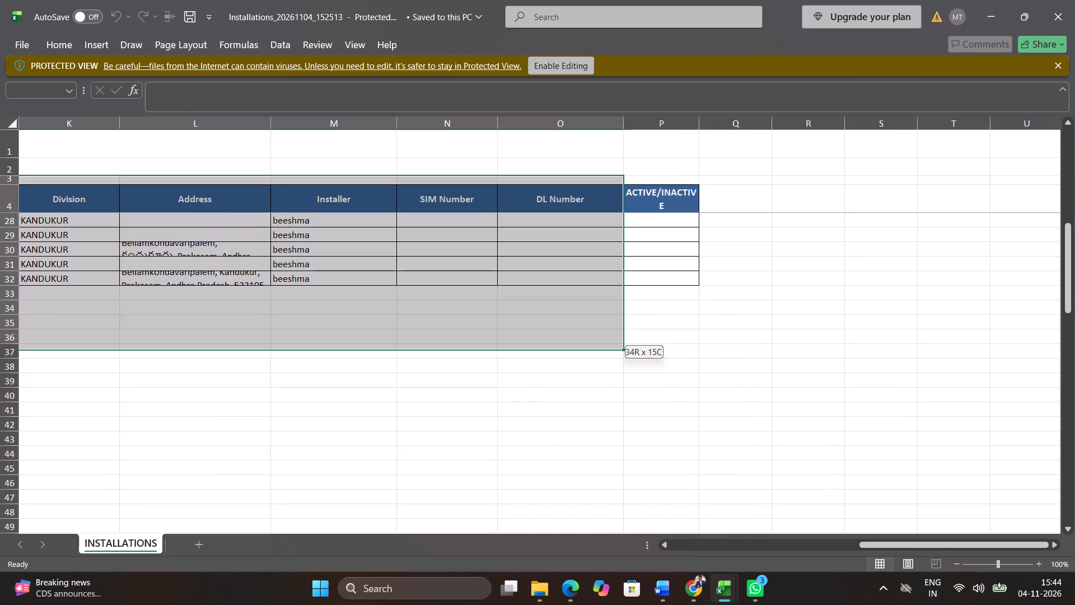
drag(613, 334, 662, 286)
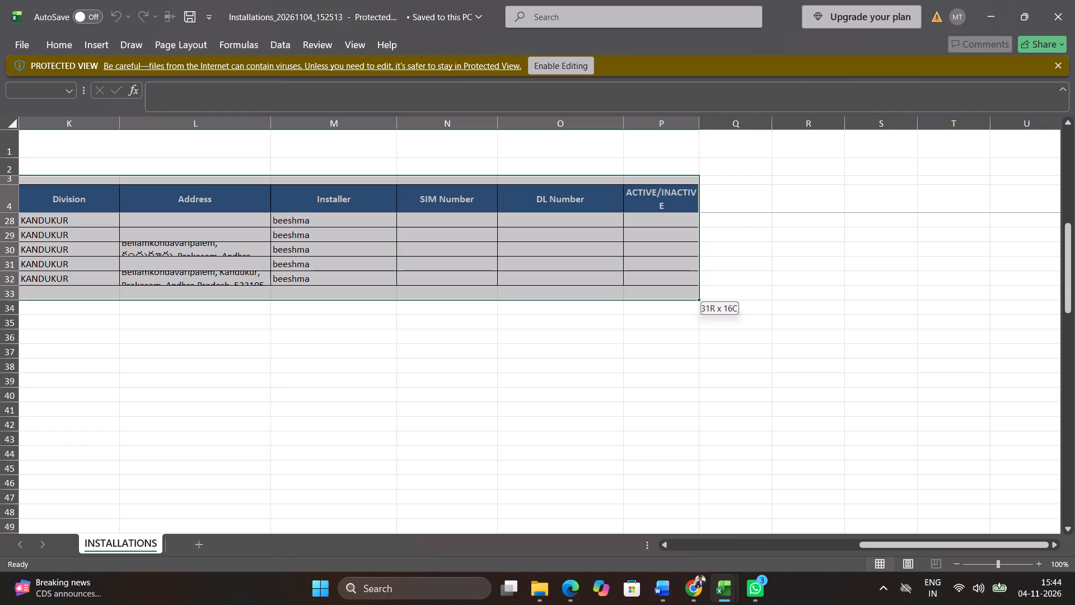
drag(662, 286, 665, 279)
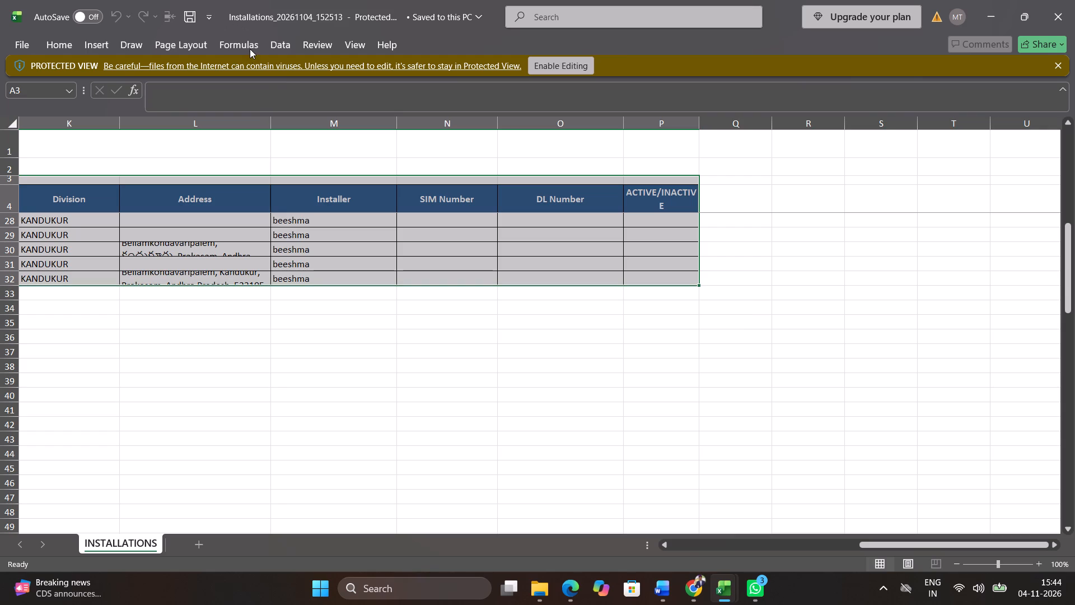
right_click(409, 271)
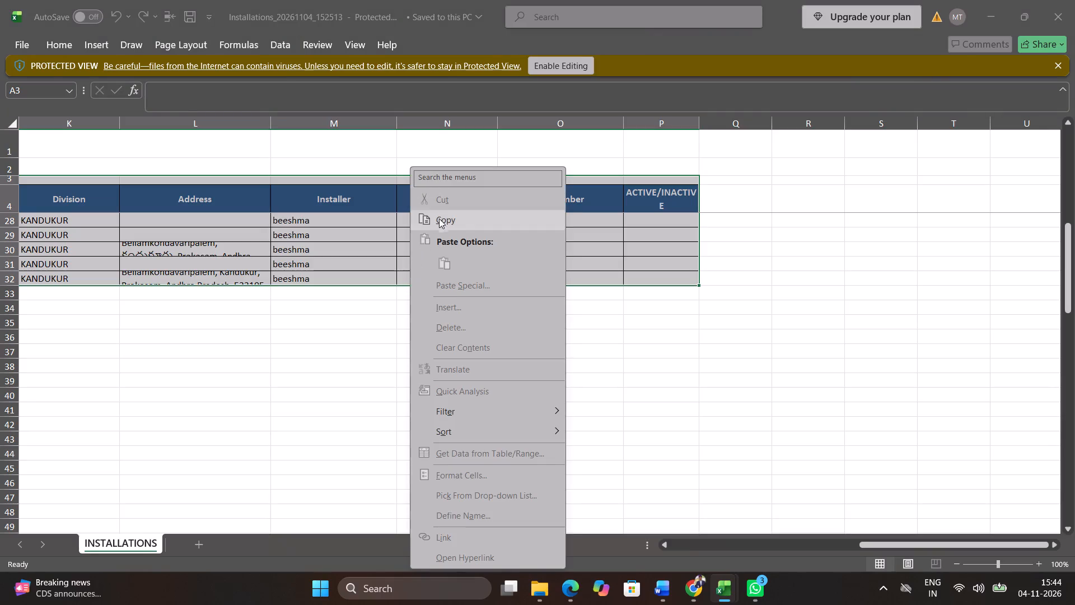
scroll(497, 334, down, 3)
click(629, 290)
Enable editing of the protected Installations workbook.
click(582, 71)
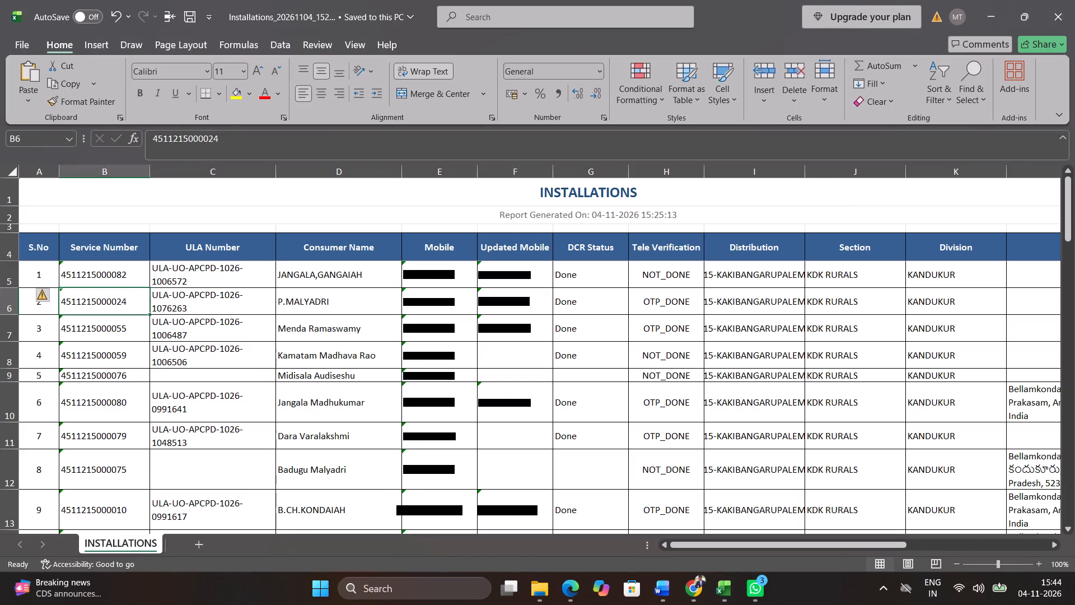
Collapse the empty row 3 above the table header so that it is hidden.
drag(5, 236, 31, 234)
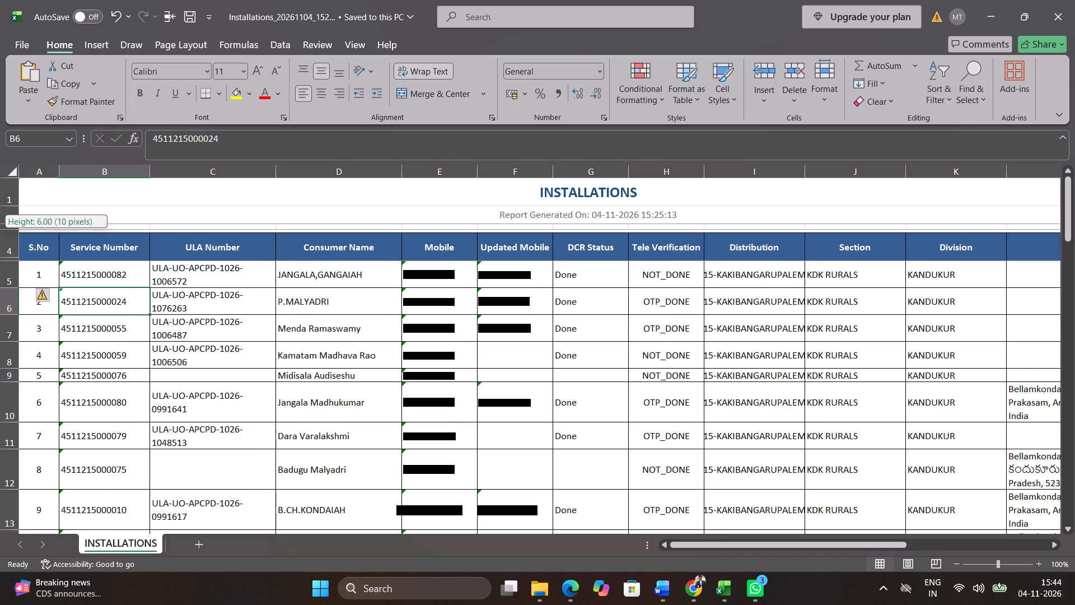
drag(31, 234, 29, 223)
drag(29, 220, 31, 193)
click(31, 194)
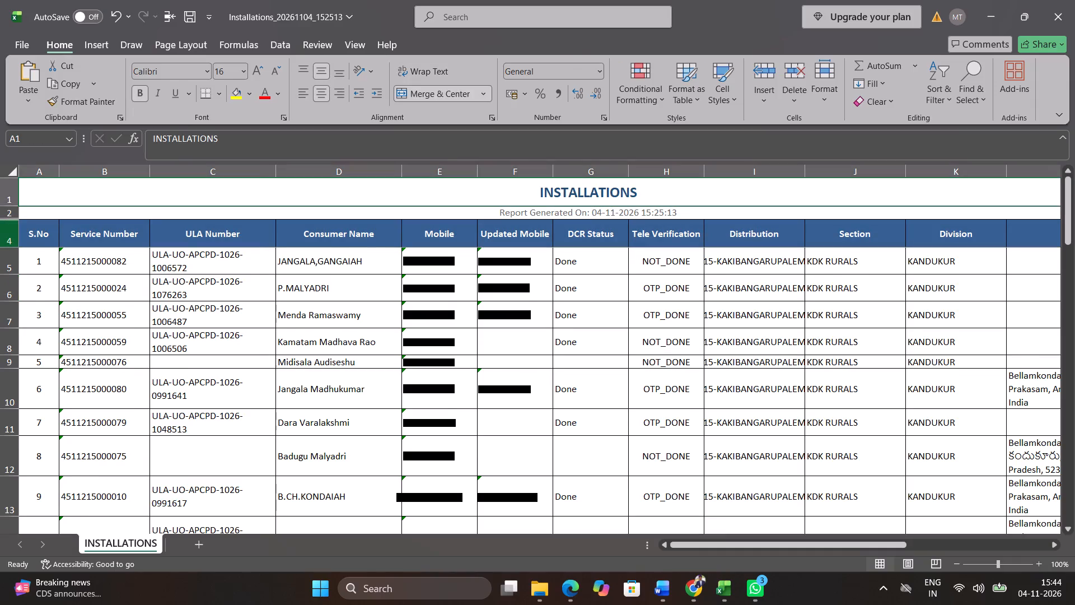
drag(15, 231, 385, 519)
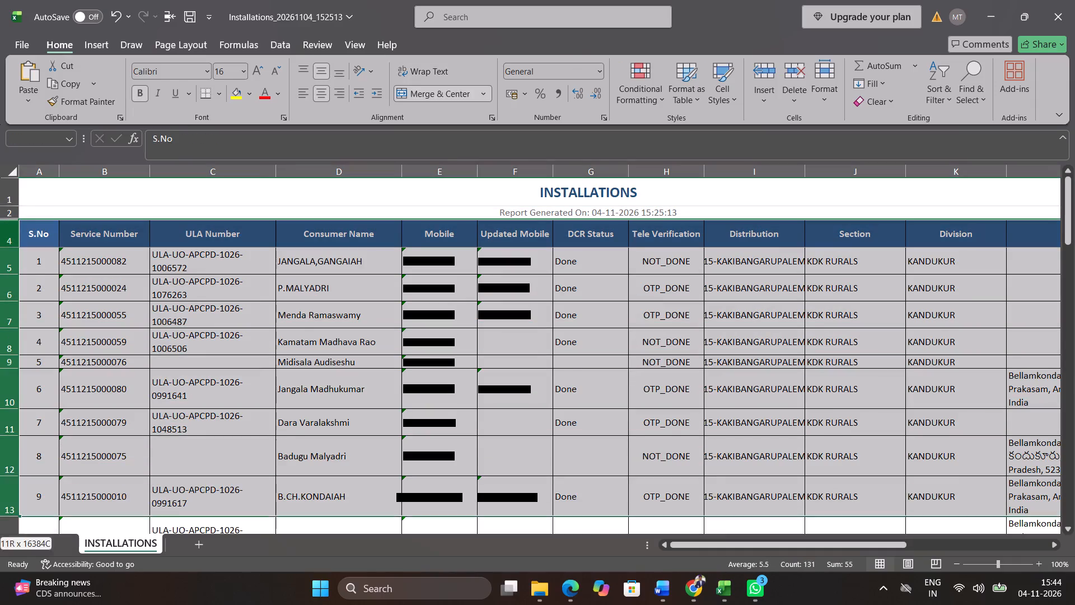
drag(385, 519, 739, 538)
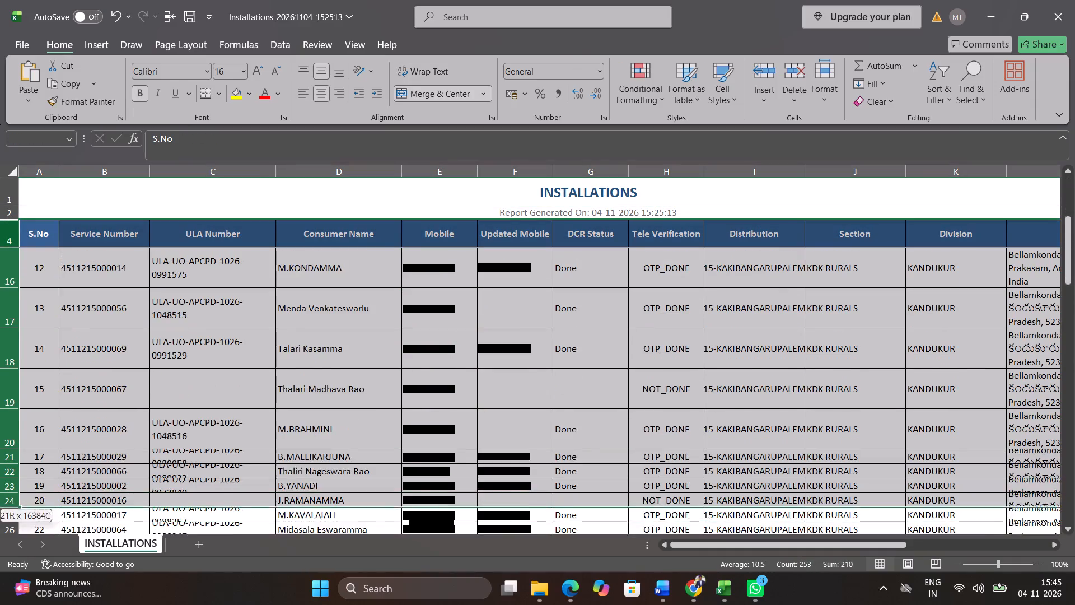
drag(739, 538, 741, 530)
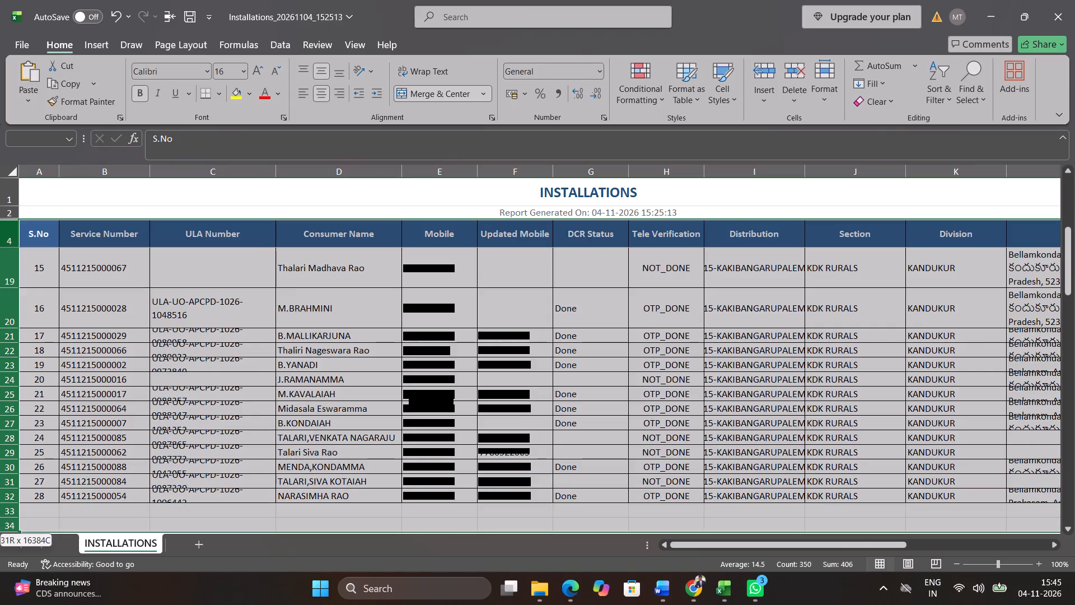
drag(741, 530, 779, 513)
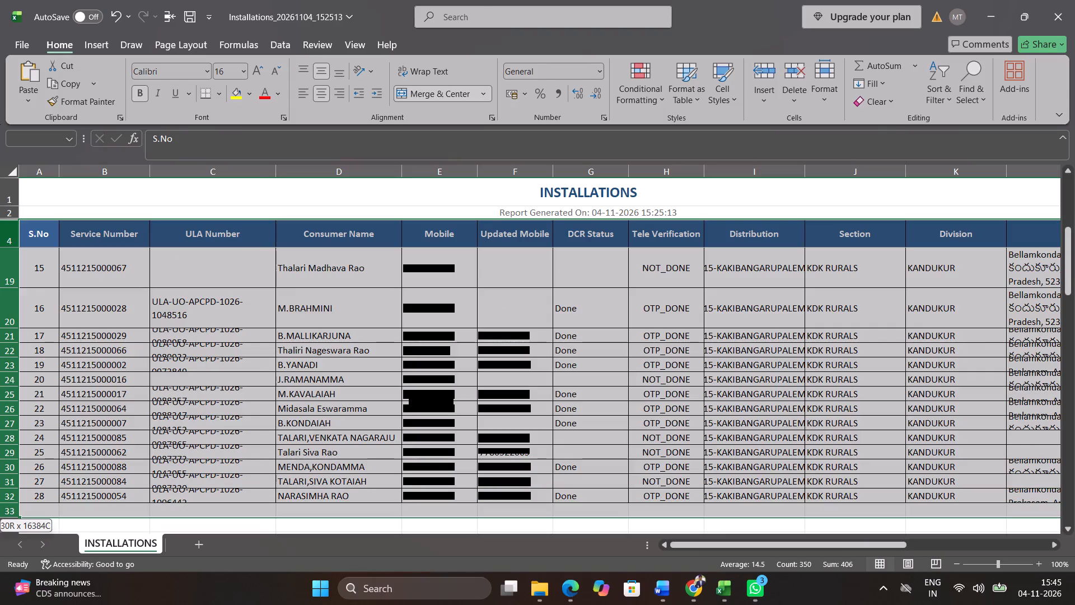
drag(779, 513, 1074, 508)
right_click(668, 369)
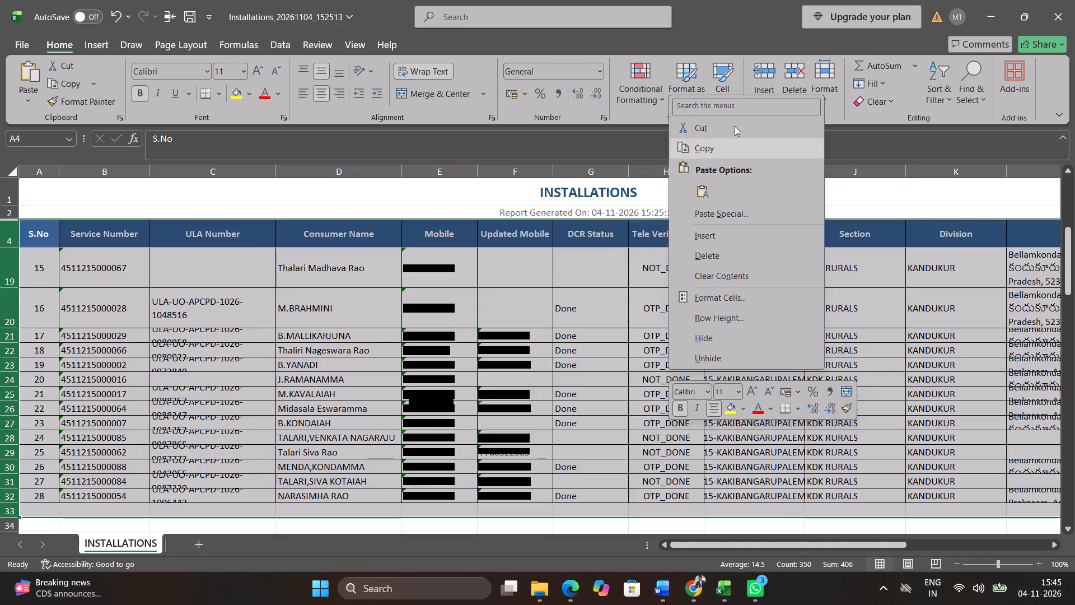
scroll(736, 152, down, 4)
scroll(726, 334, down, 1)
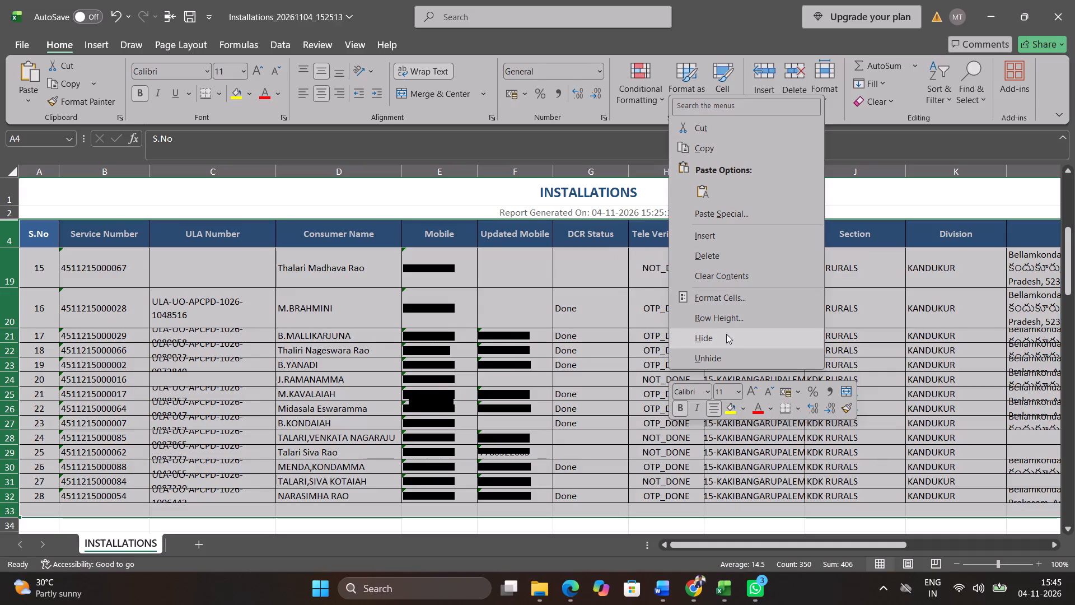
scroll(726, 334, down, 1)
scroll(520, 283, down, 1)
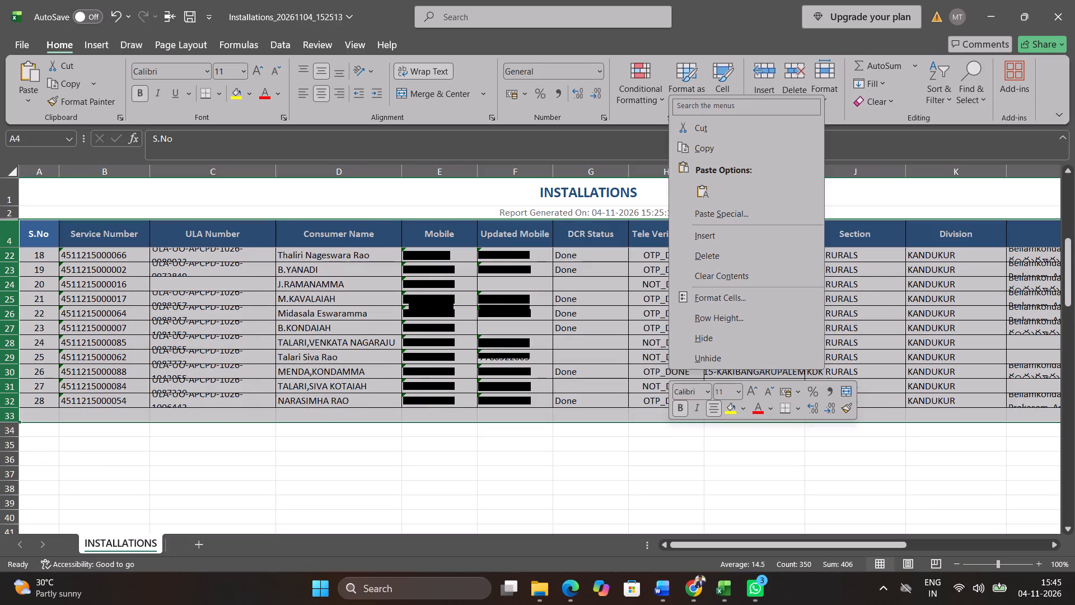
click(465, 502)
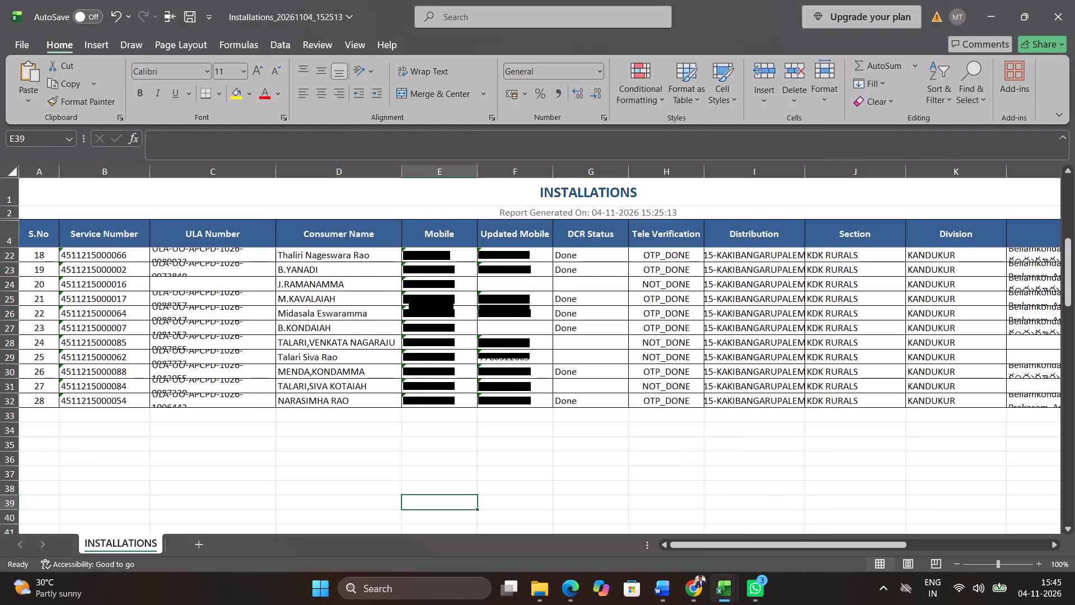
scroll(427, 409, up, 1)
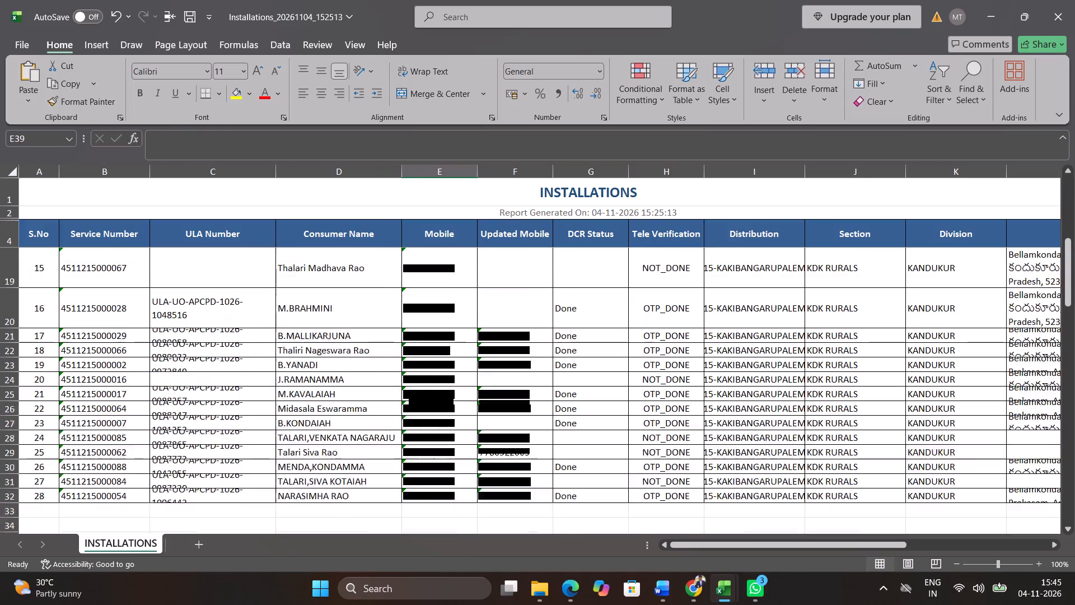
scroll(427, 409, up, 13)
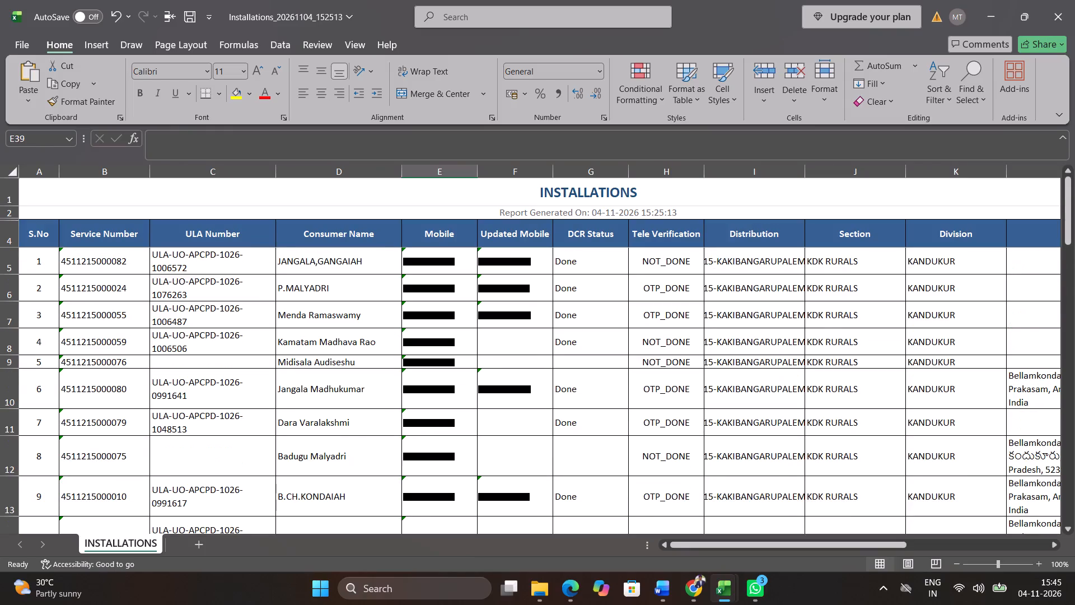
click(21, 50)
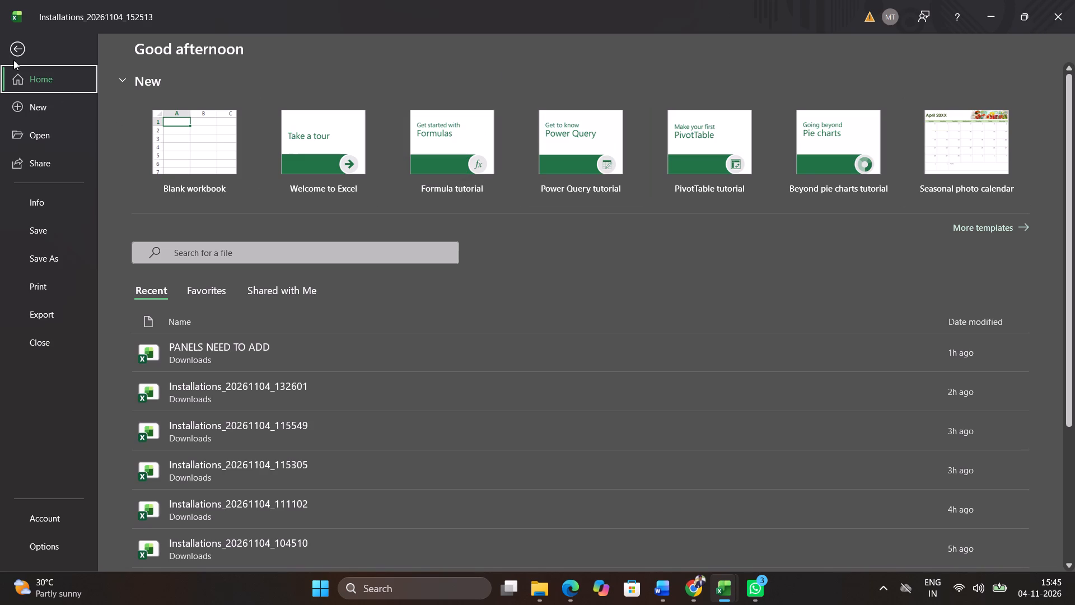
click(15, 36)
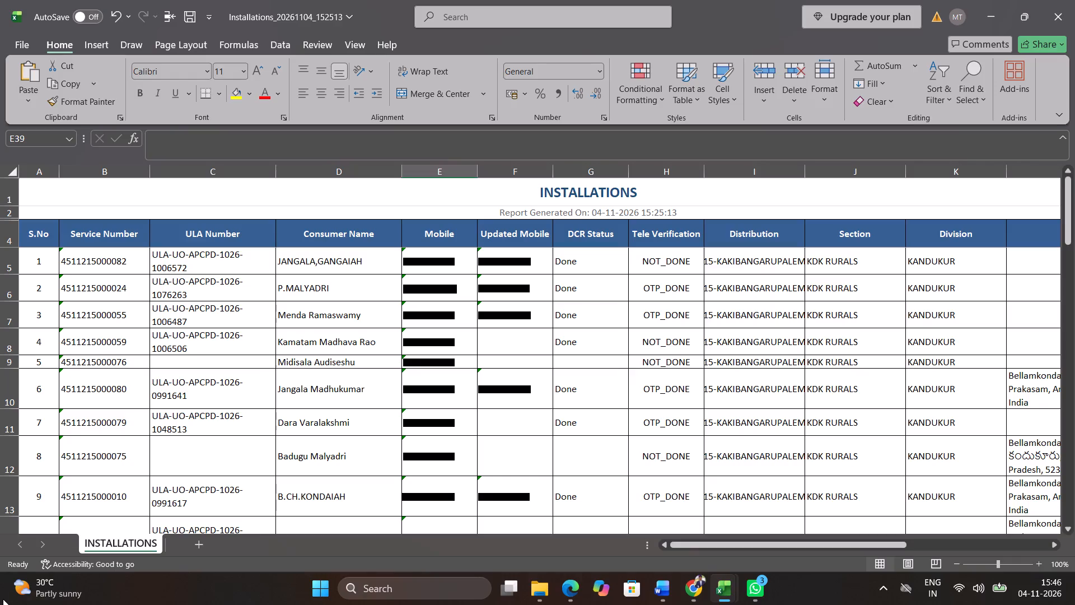
Narrow the S.No, Service Number, ULA Number, Consumer Name, Mobile and Updated Mobile columns to fit their contents closely.
double_click(60, 173)
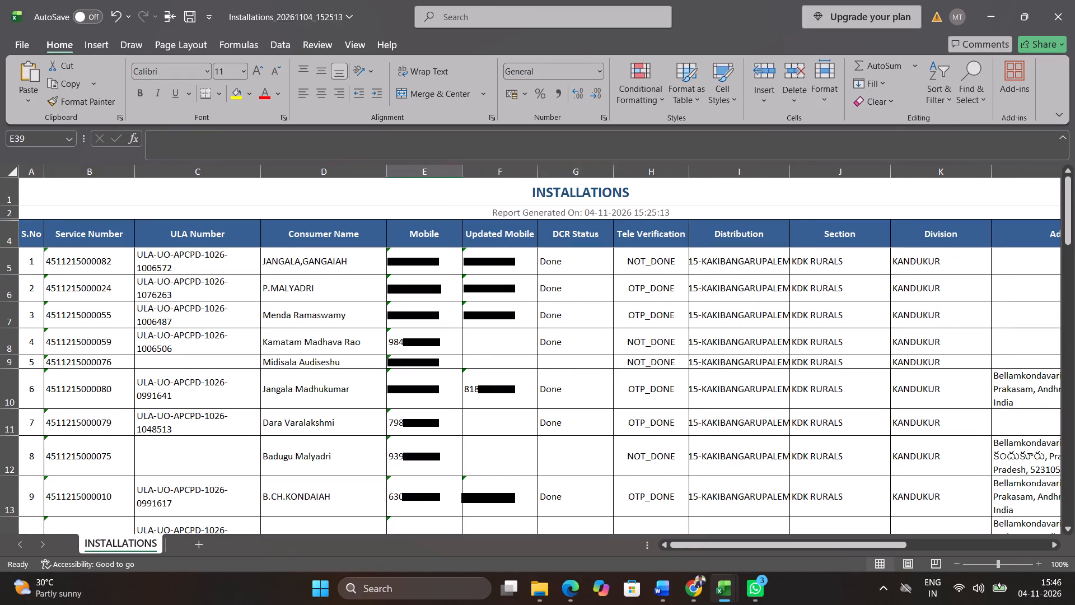
double_click(137, 171)
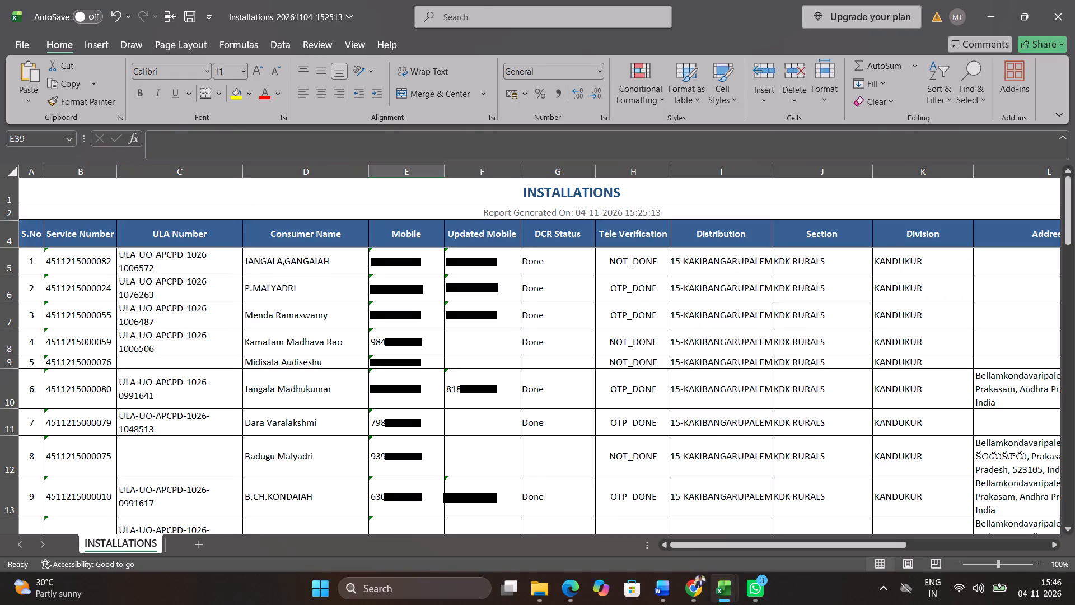
double_click(246, 166)
drag(246, 166, 201, 166)
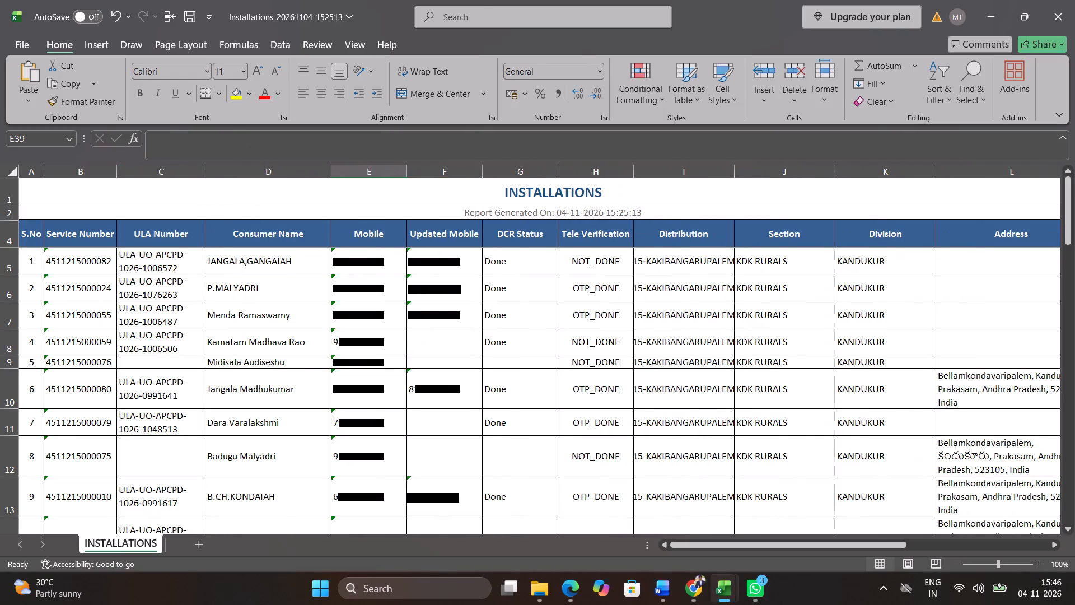
drag(205, 168, 217, 169)
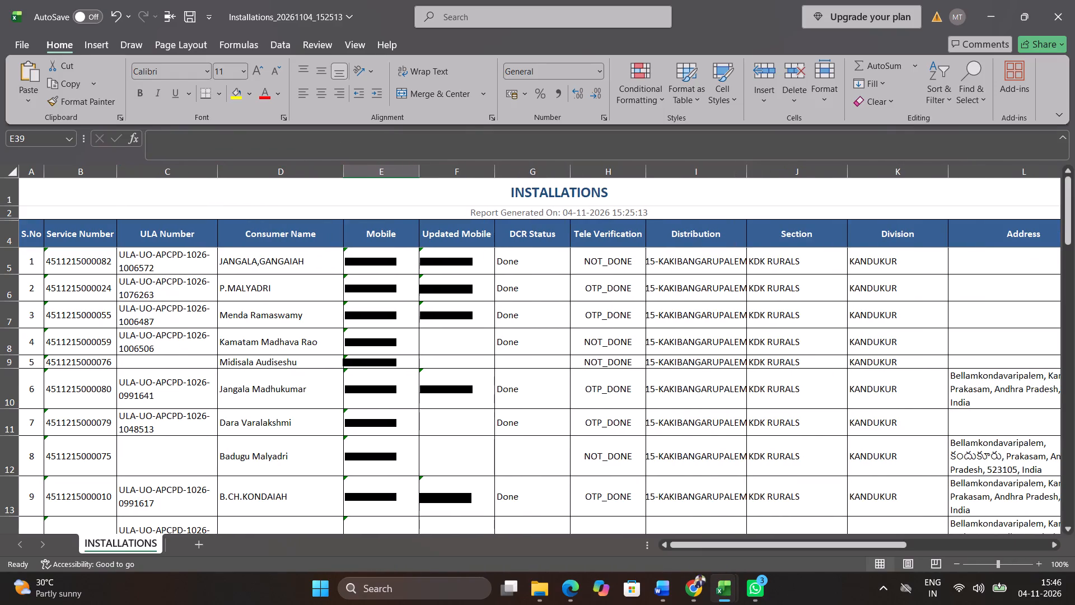
drag(343, 173, 315, 174)
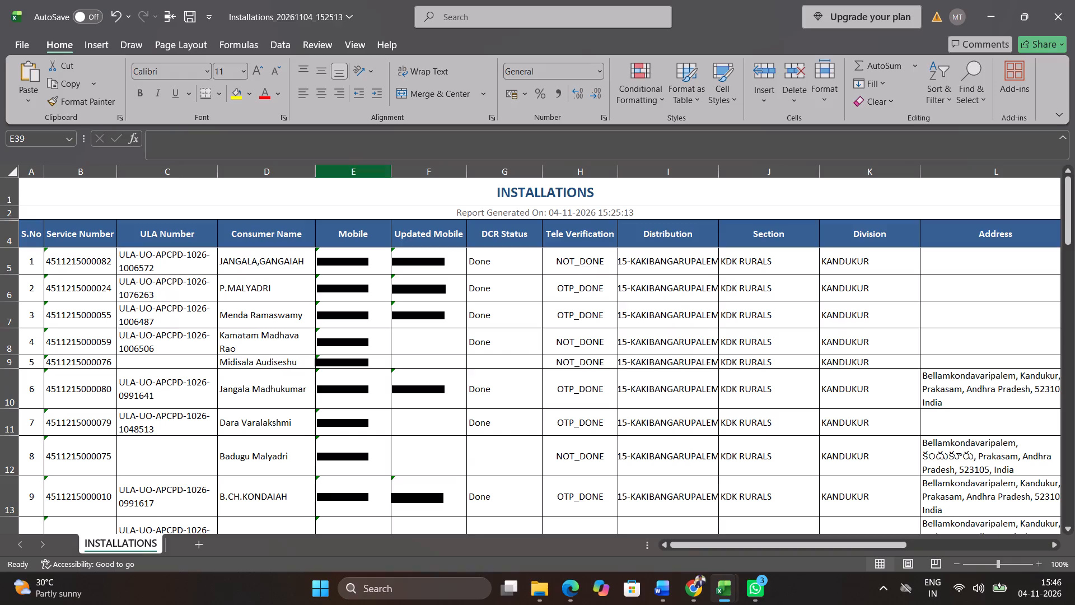
double_click(391, 175)
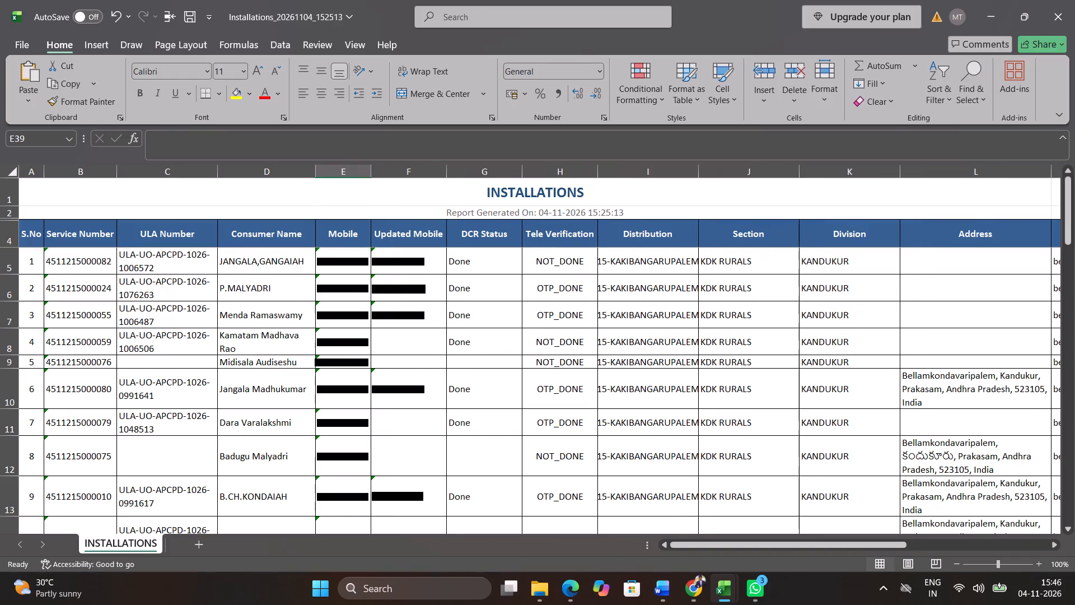
double_click(446, 174)
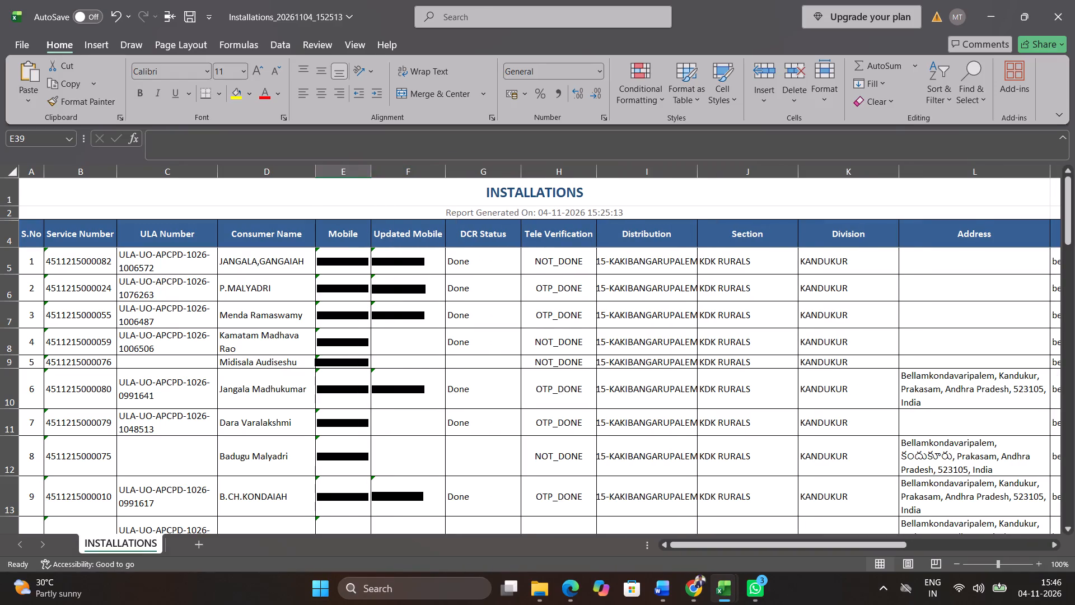
drag(446, 174, 429, 174)
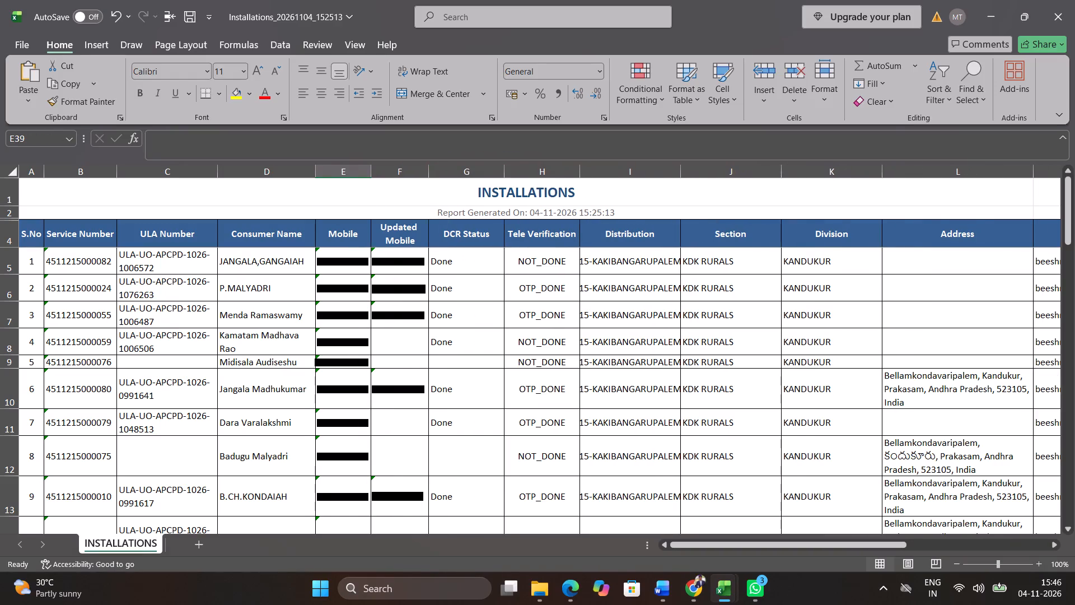
Delete the DCR Status and Tele Verification columns from the table.
right_click(469, 171)
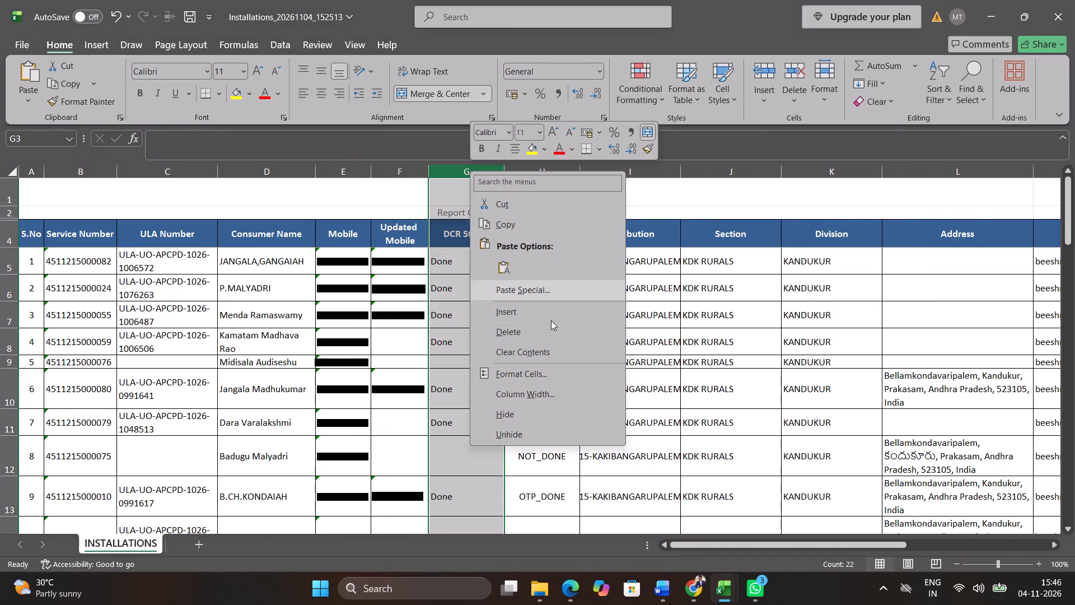
click(540, 332)
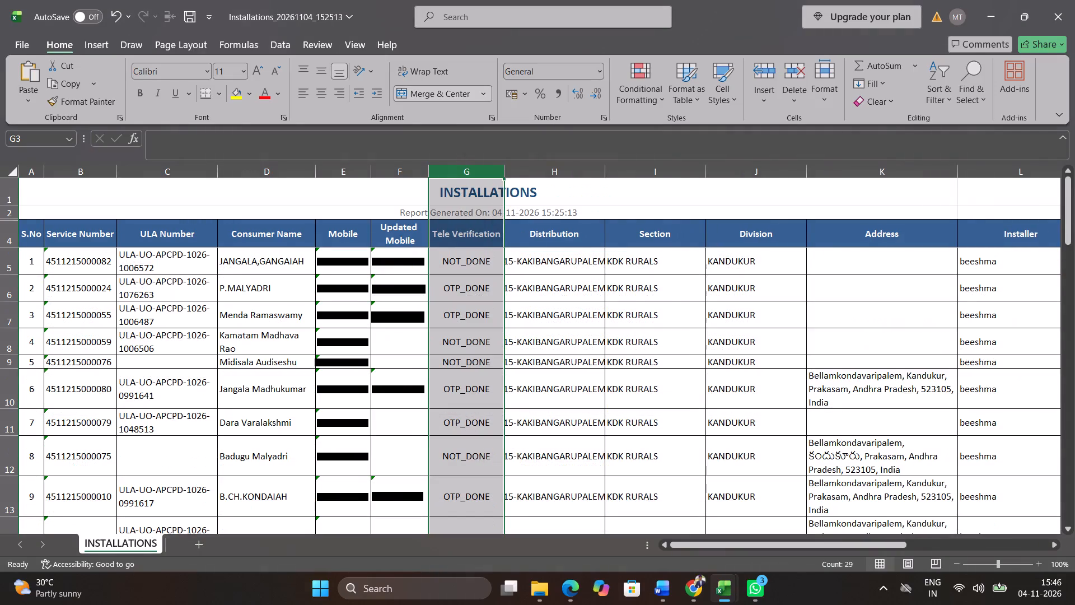
right_click(470, 173)
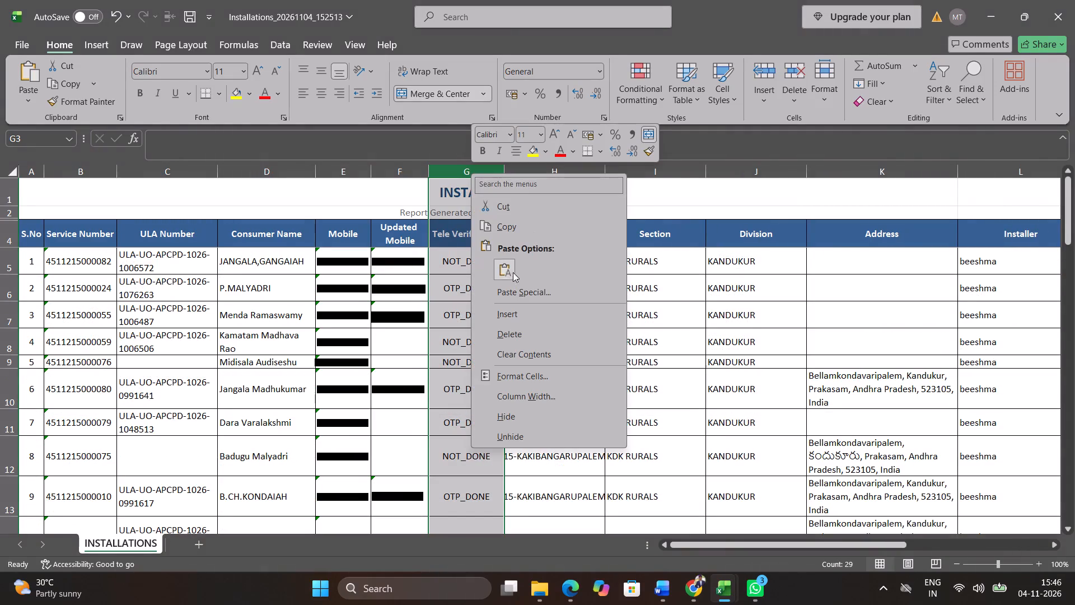
click(514, 336)
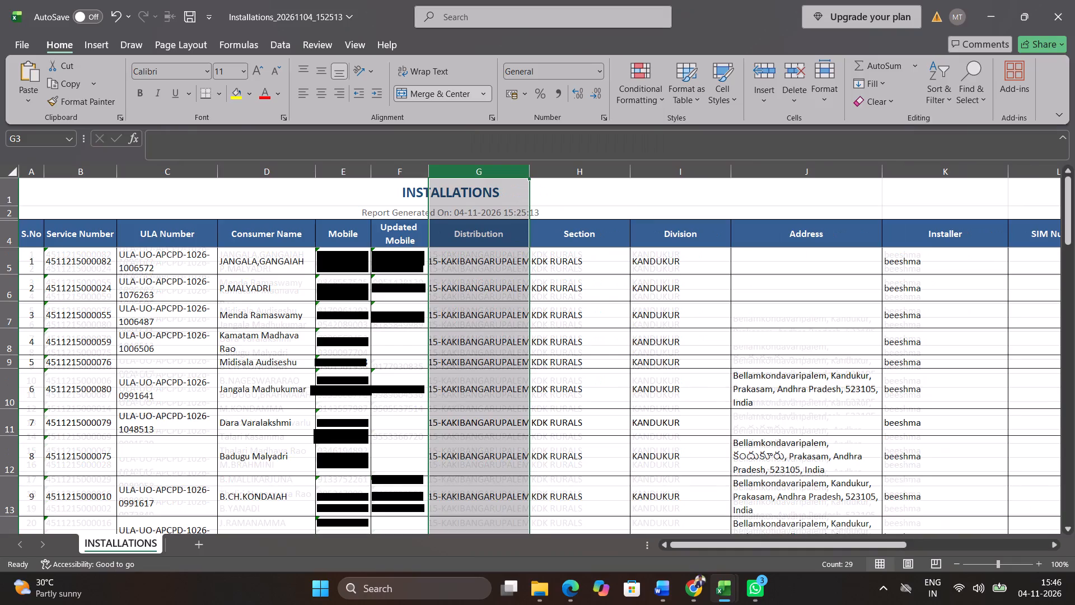
Autofit the widths of the Section and Division columns to their contents.
click(611, 223)
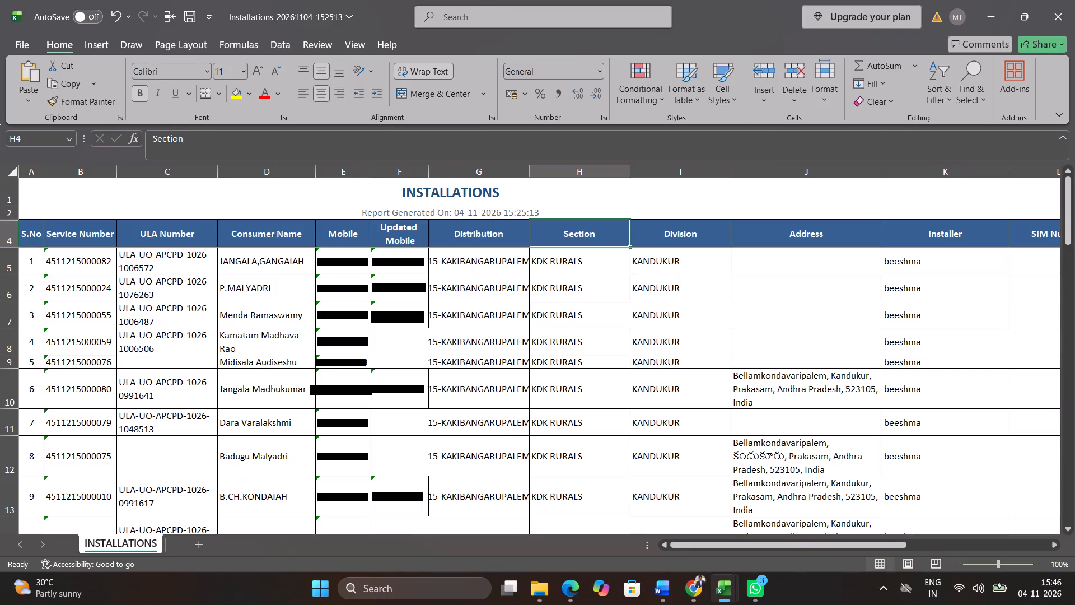
double_click(631, 170)
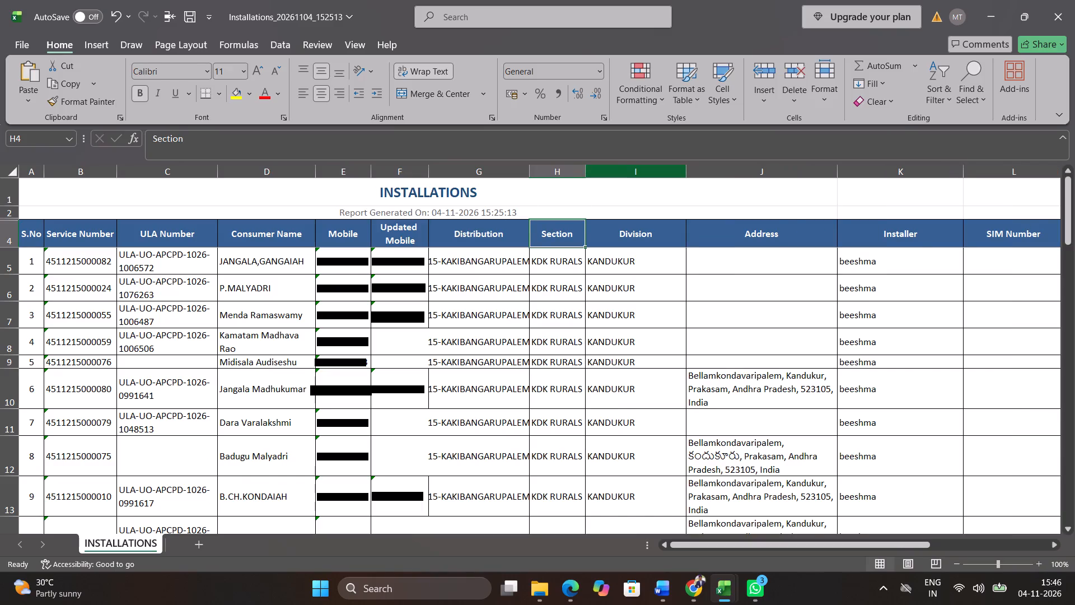
double_click(685, 173)
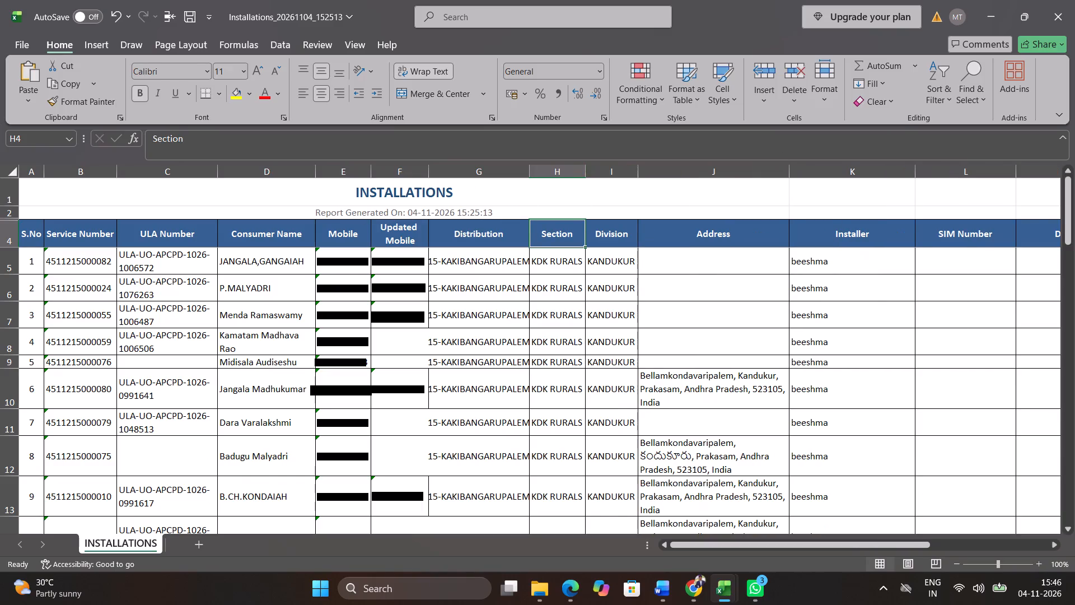
Set the sheet's page layout to A4 paper, landscape orientation and narrow margins.
scroll(887, 188, left, 1)
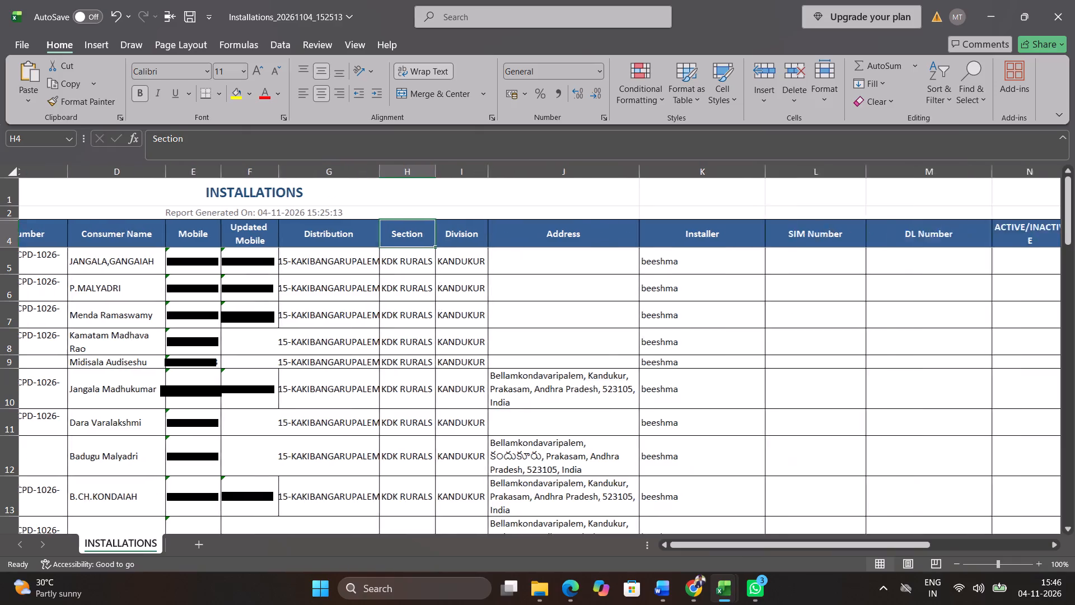
scroll(887, 188, left, 3)
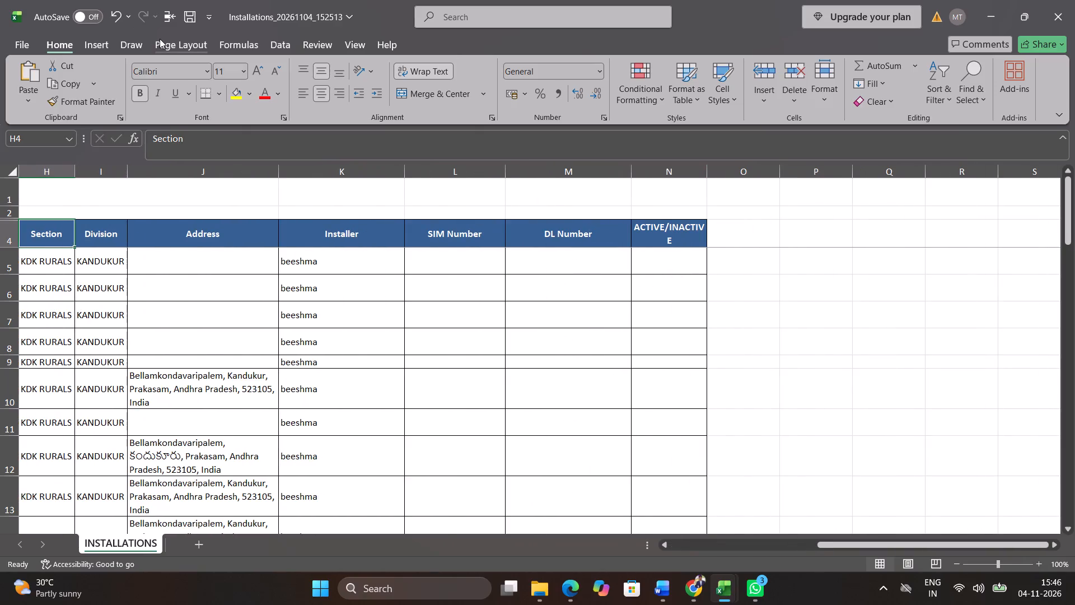
click(170, 42)
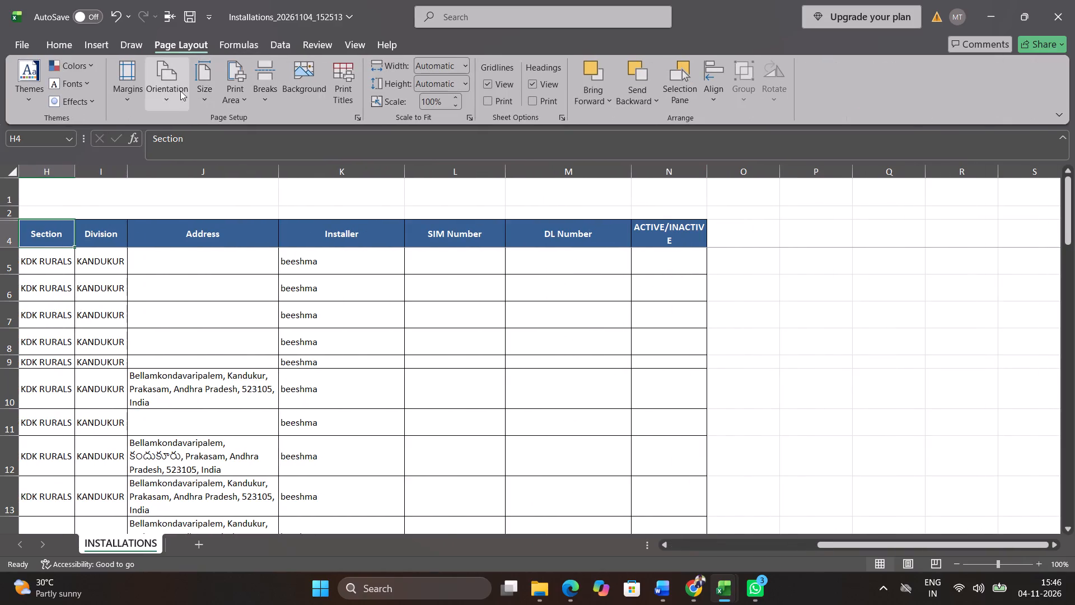
click(200, 91)
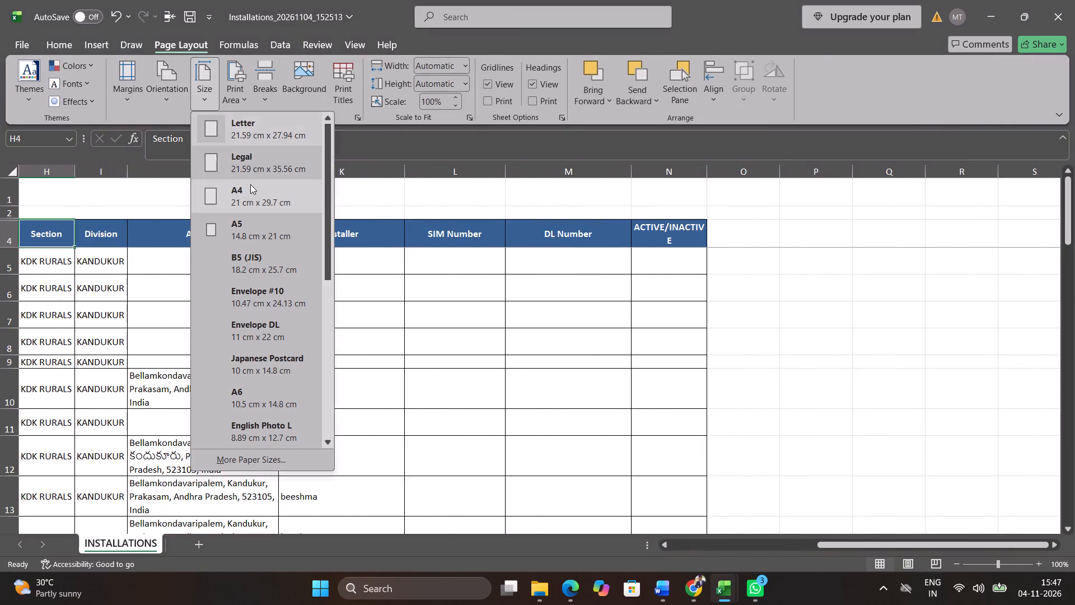
click(250, 189)
click(176, 105)
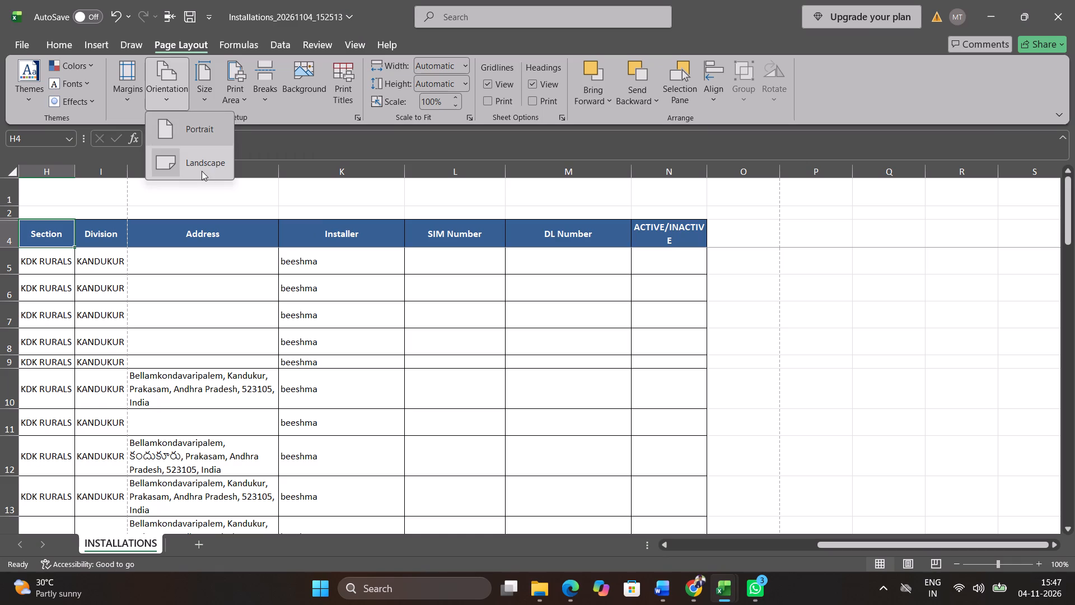
click(202, 171)
click(119, 96)
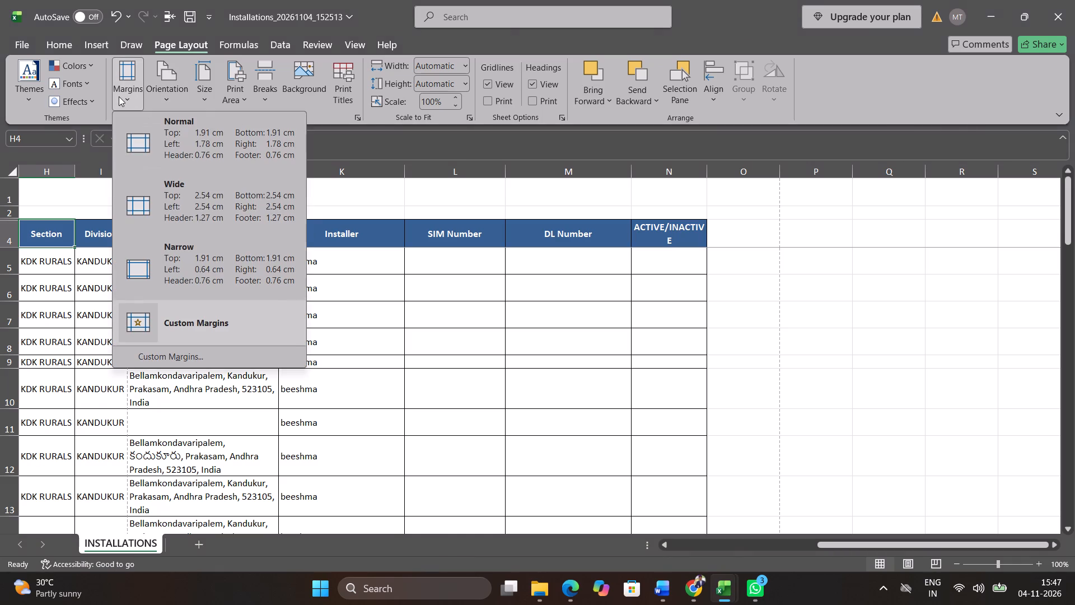
click(193, 260)
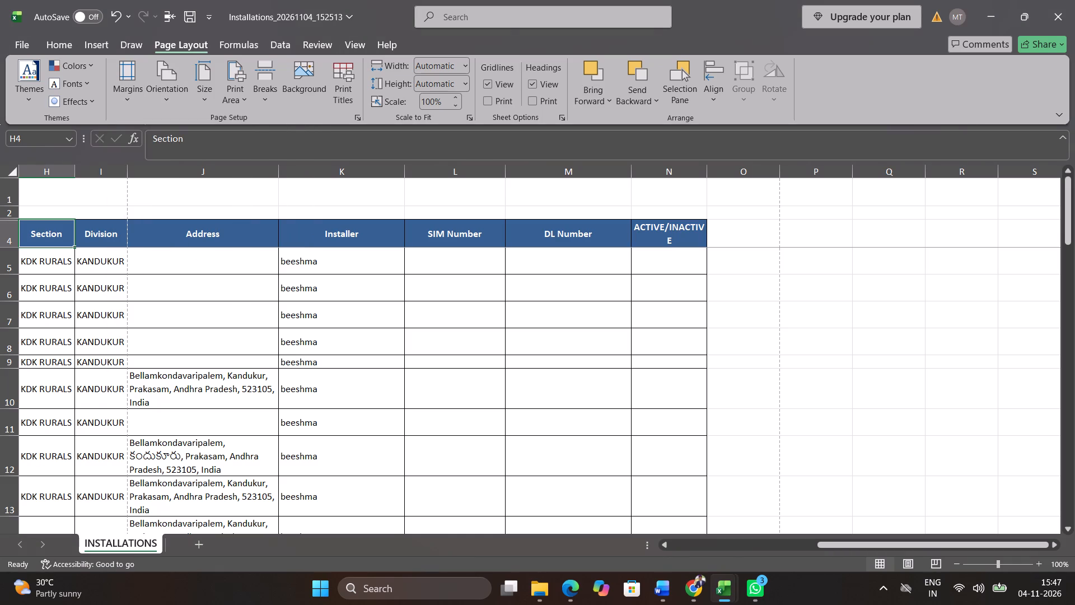
Check in the print preview which table columns fit on the landscape A4 page, comparing with the sheet.
key(ctrl+p)
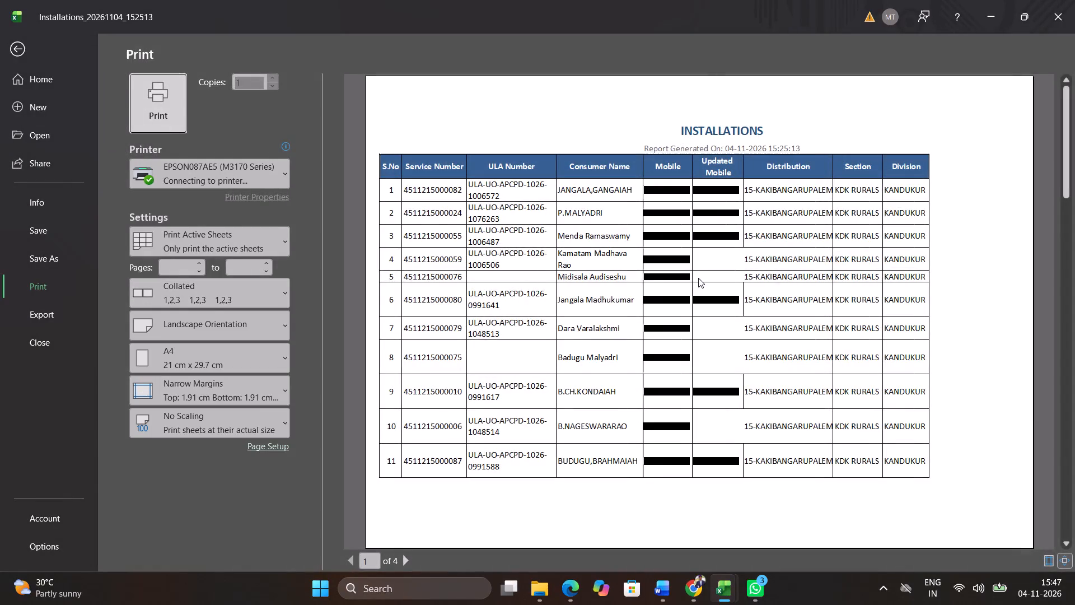
click(13, 46)
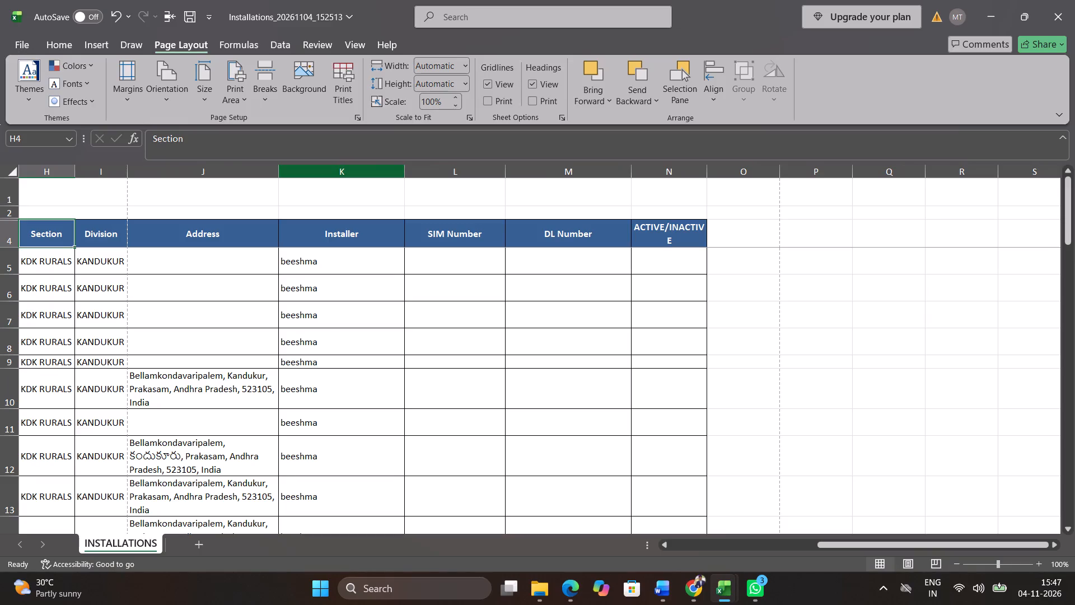
scroll(206, 265, right, 3)
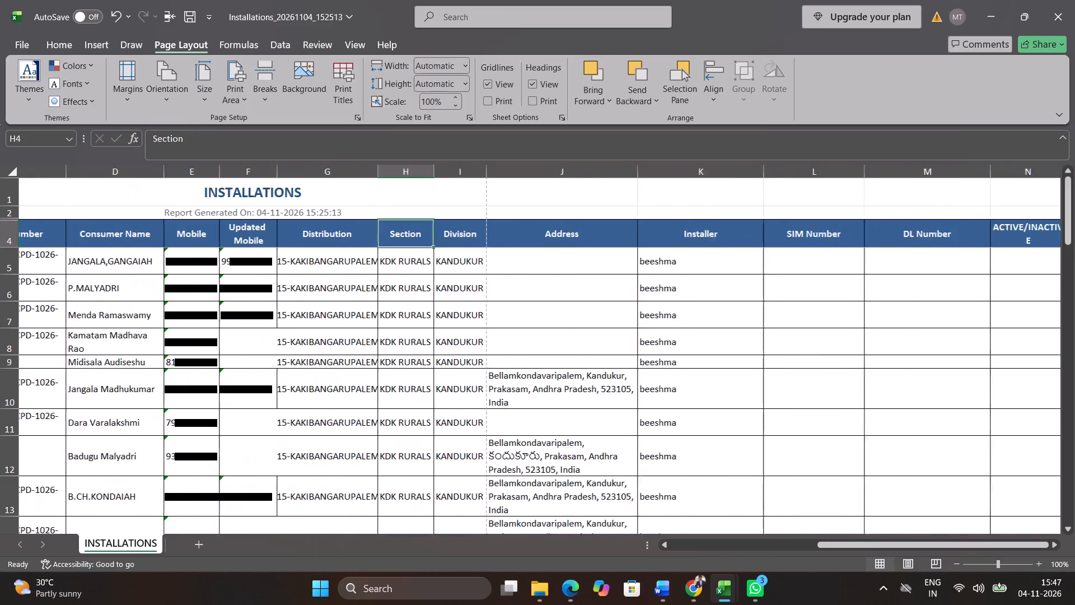
scroll(206, 265, right, 3)
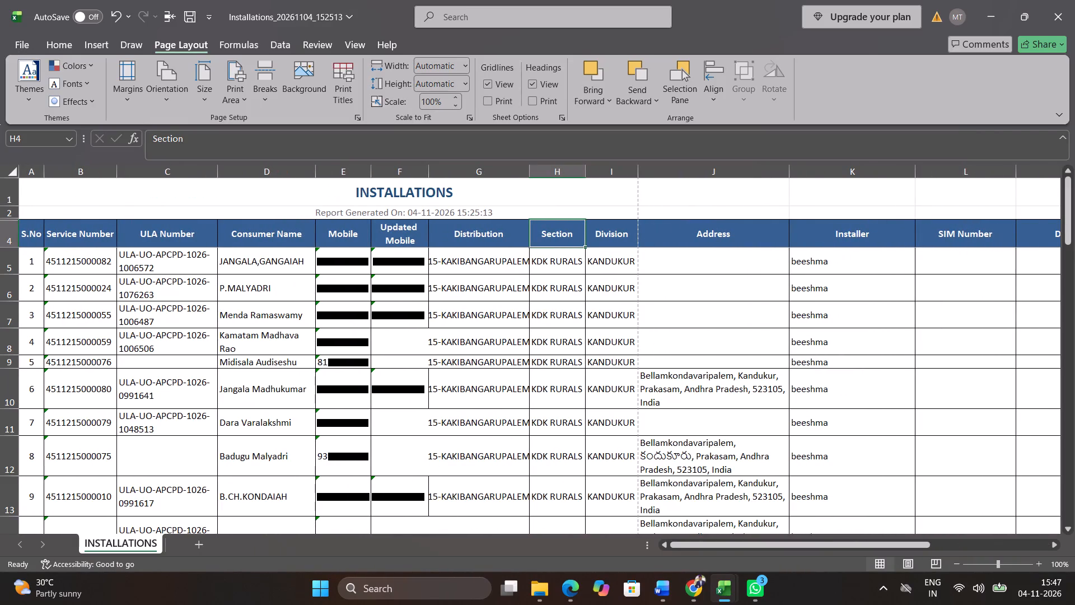
key(ctrl+p)
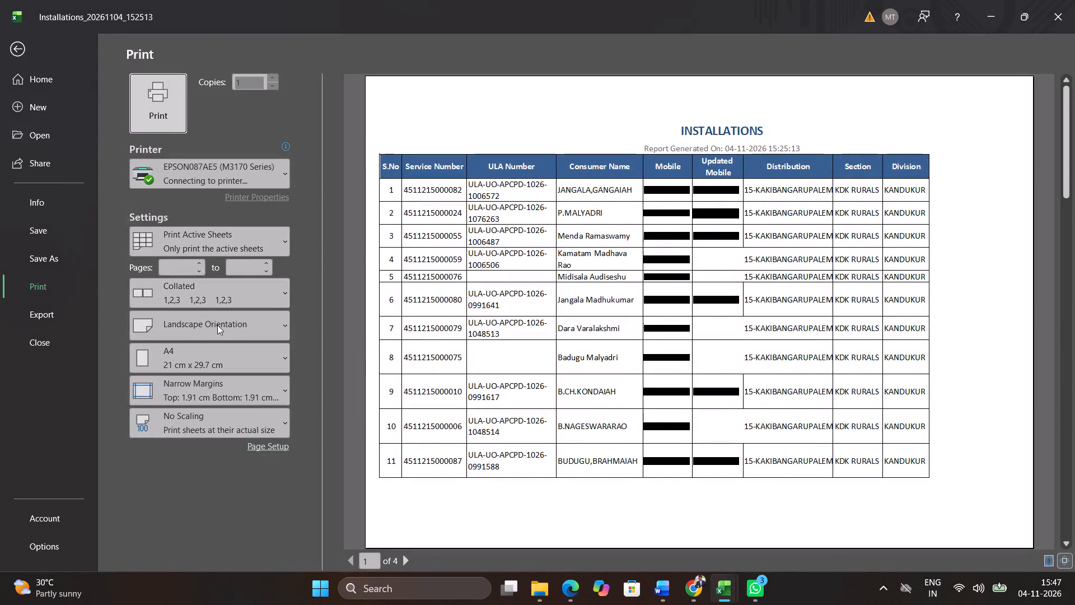
click(217, 325)
click(222, 398)
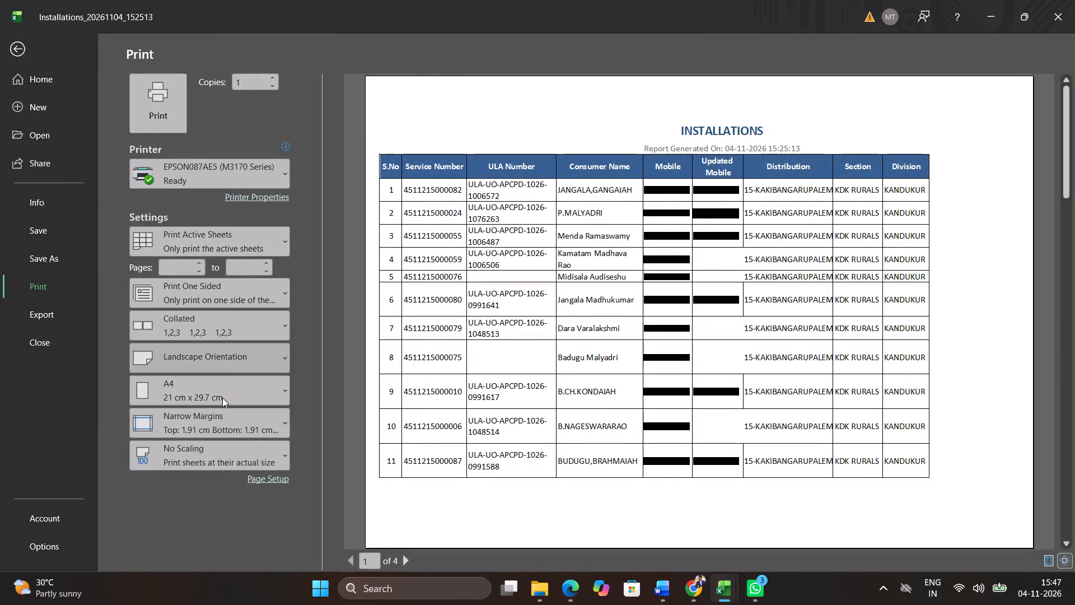
click(19, 49)
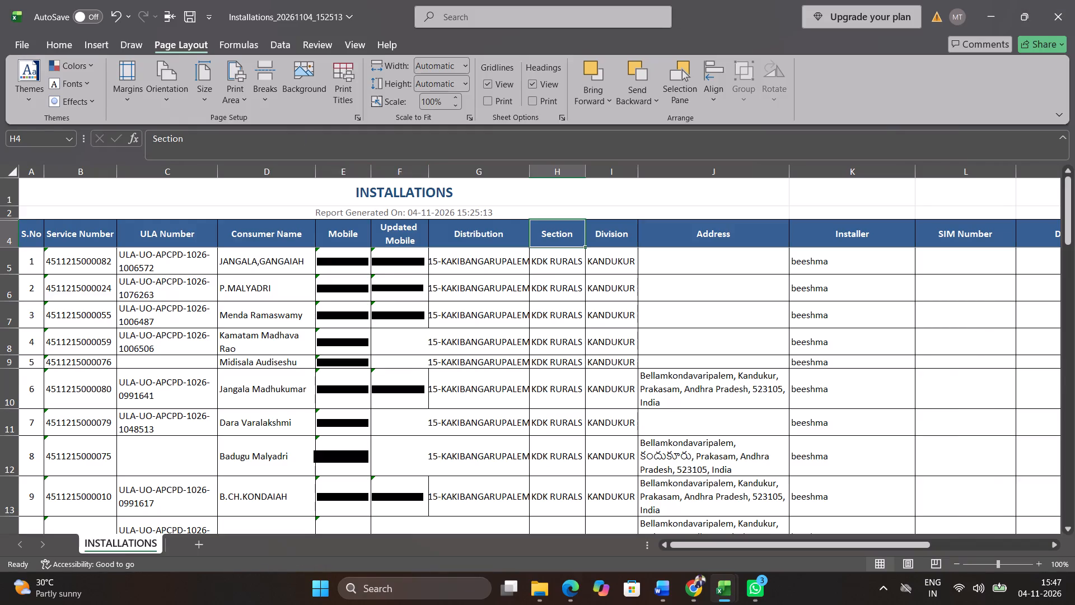
Autofit the width of the Installer column to its contents.
double_click(916, 175)
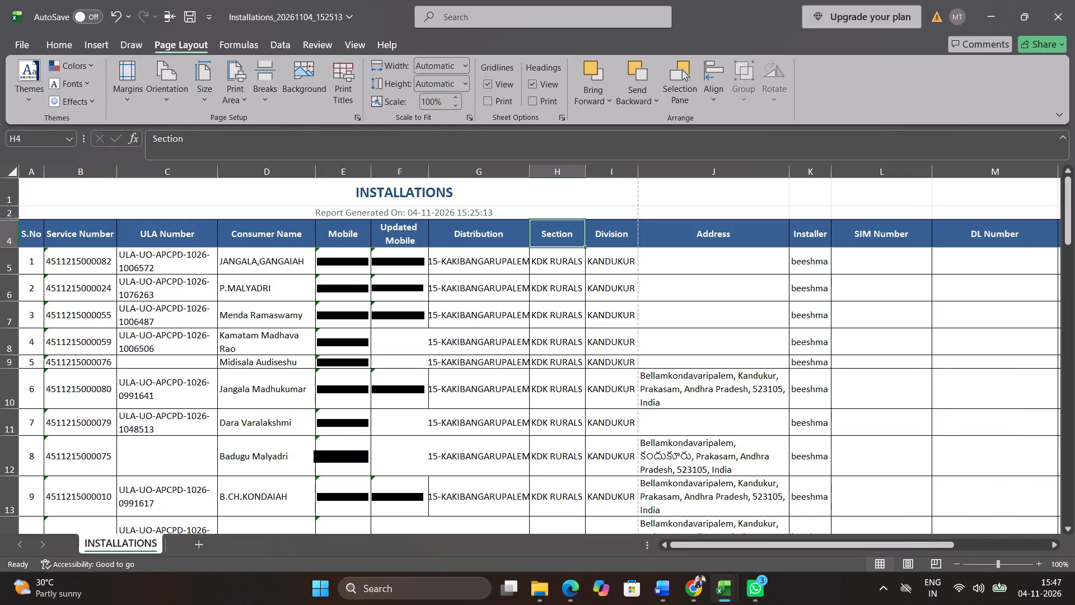
Delete the Division column from the Installations sheet.
click(610, 171)
right_click(610, 171)
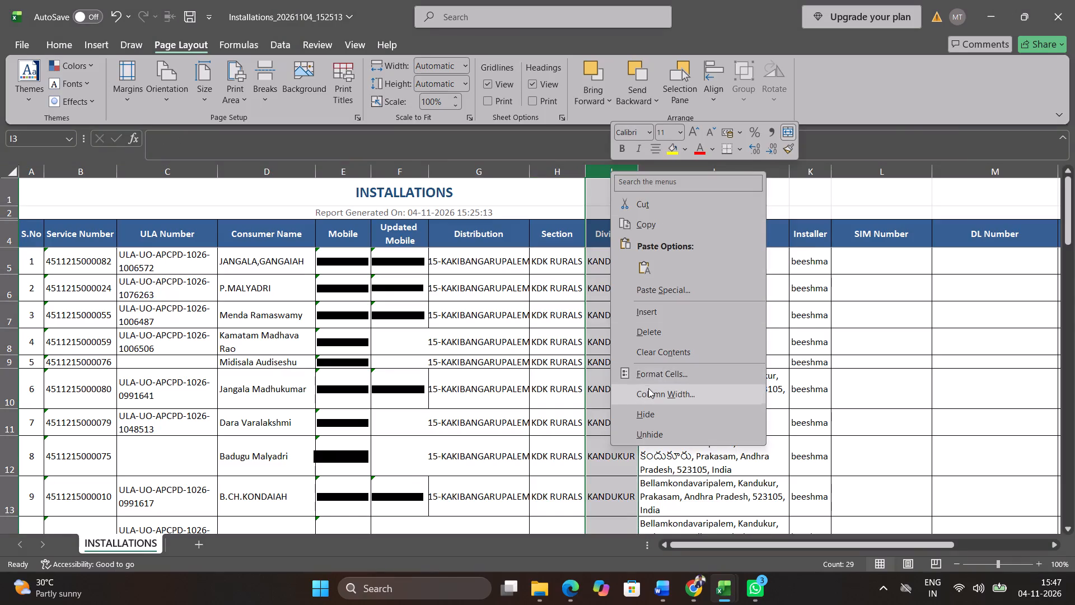
click(645, 331)
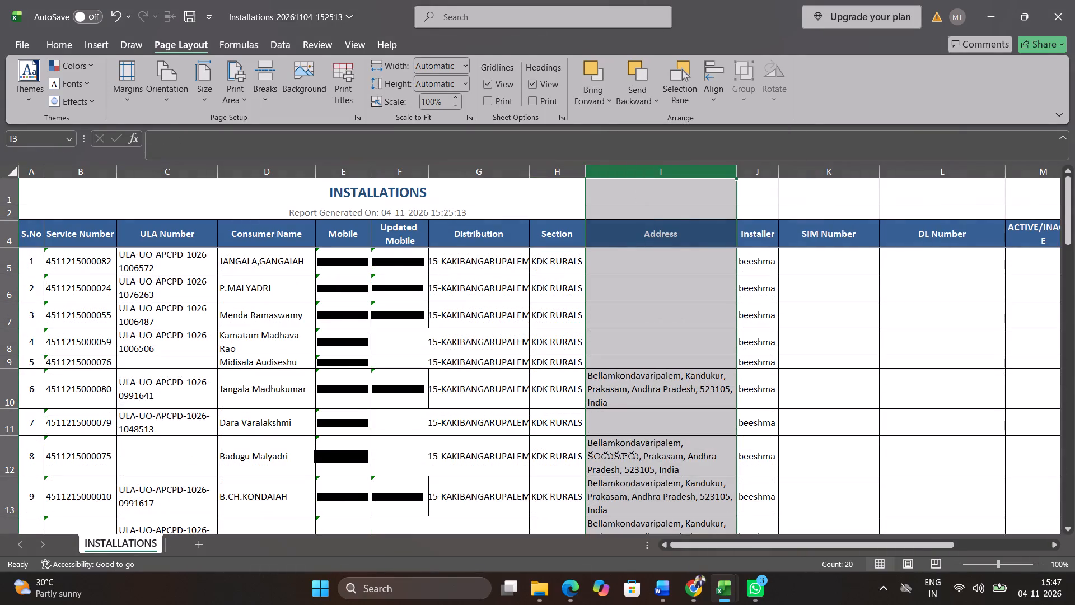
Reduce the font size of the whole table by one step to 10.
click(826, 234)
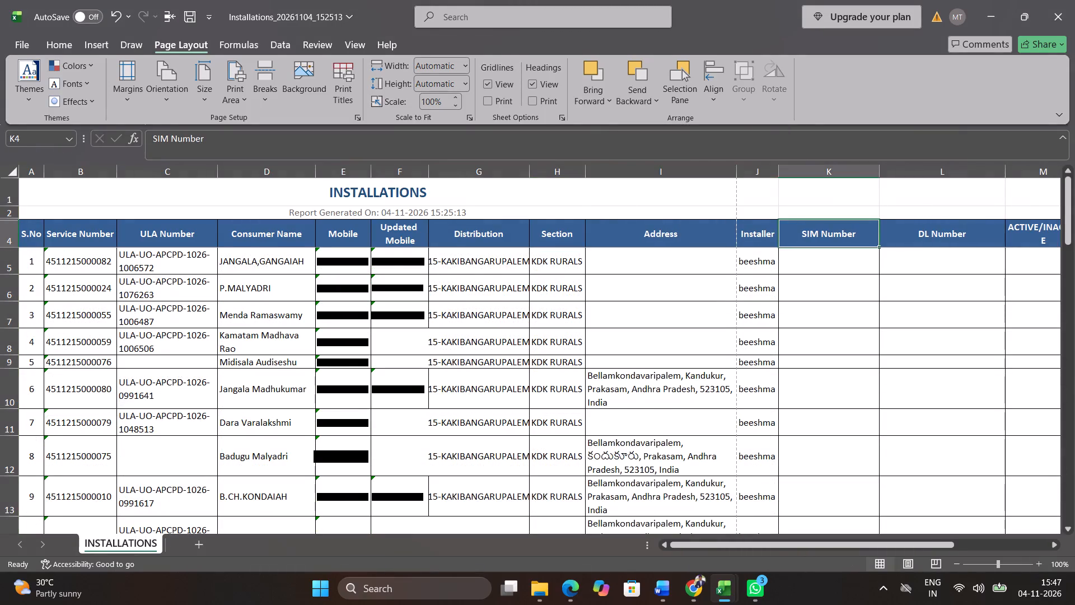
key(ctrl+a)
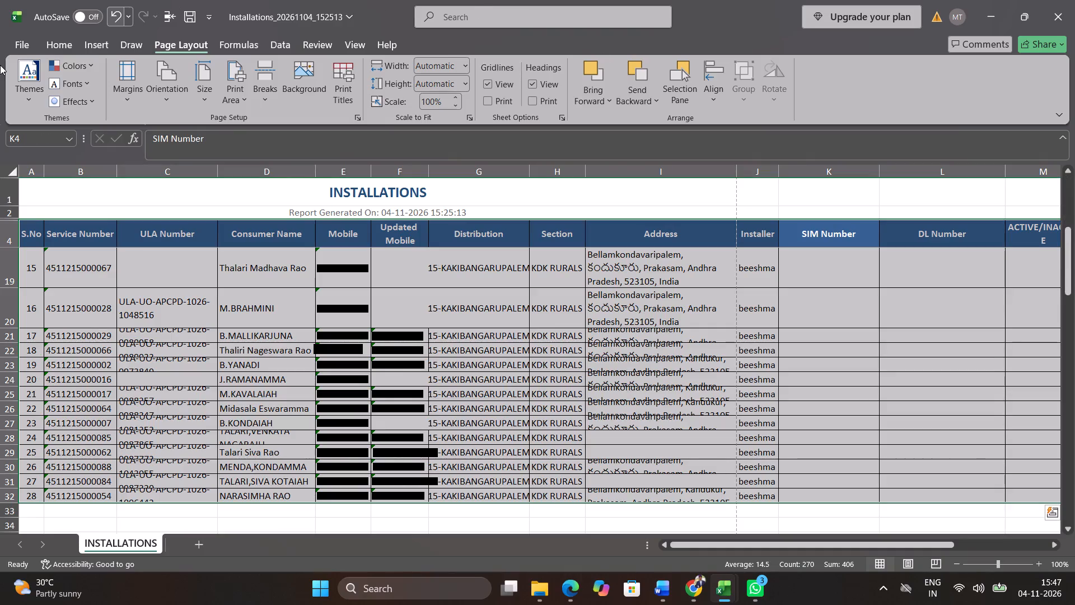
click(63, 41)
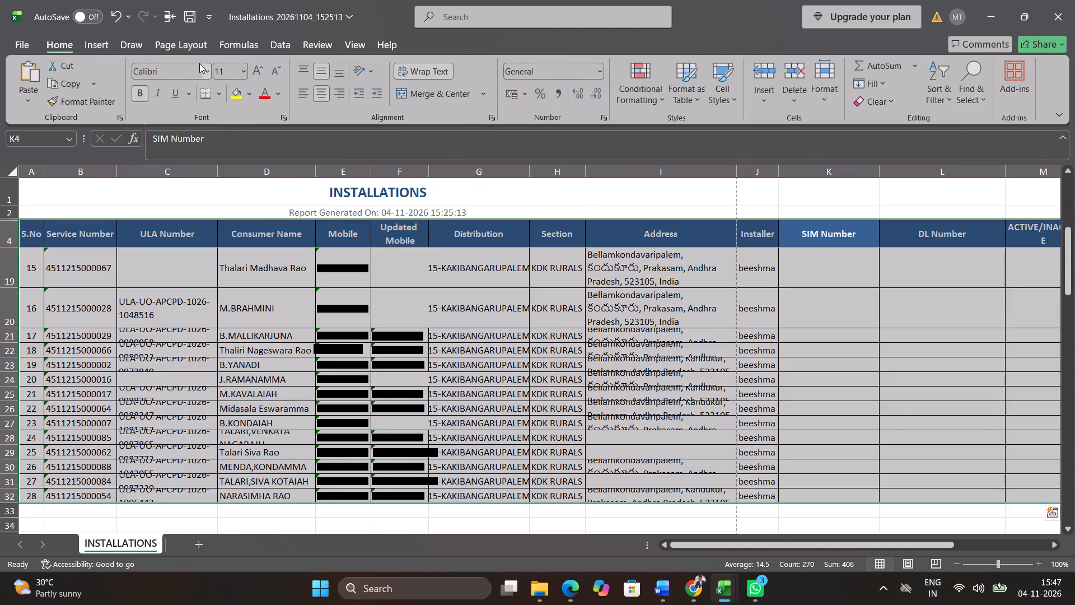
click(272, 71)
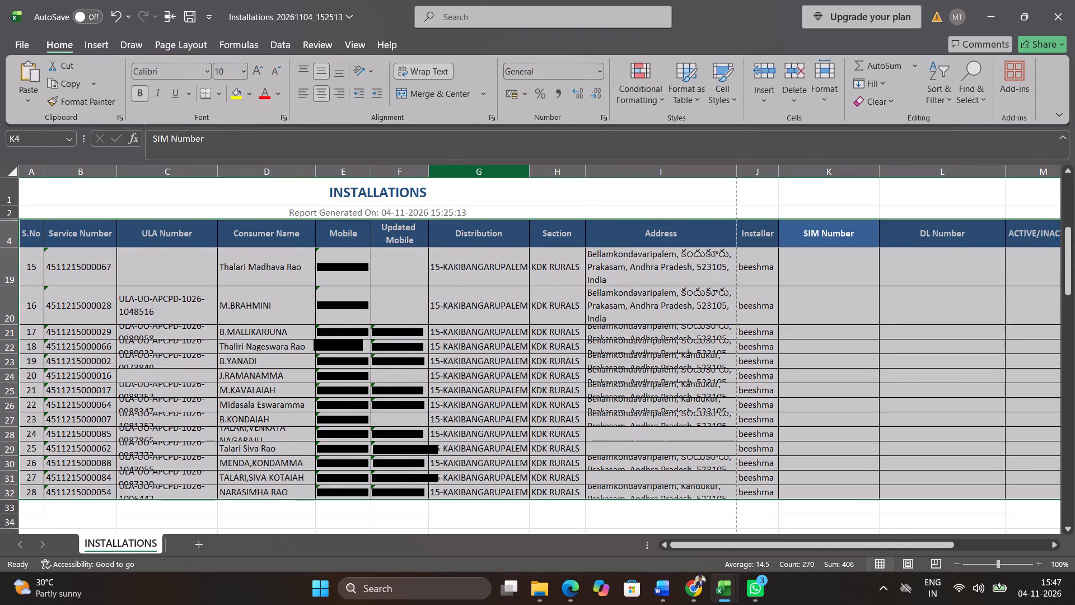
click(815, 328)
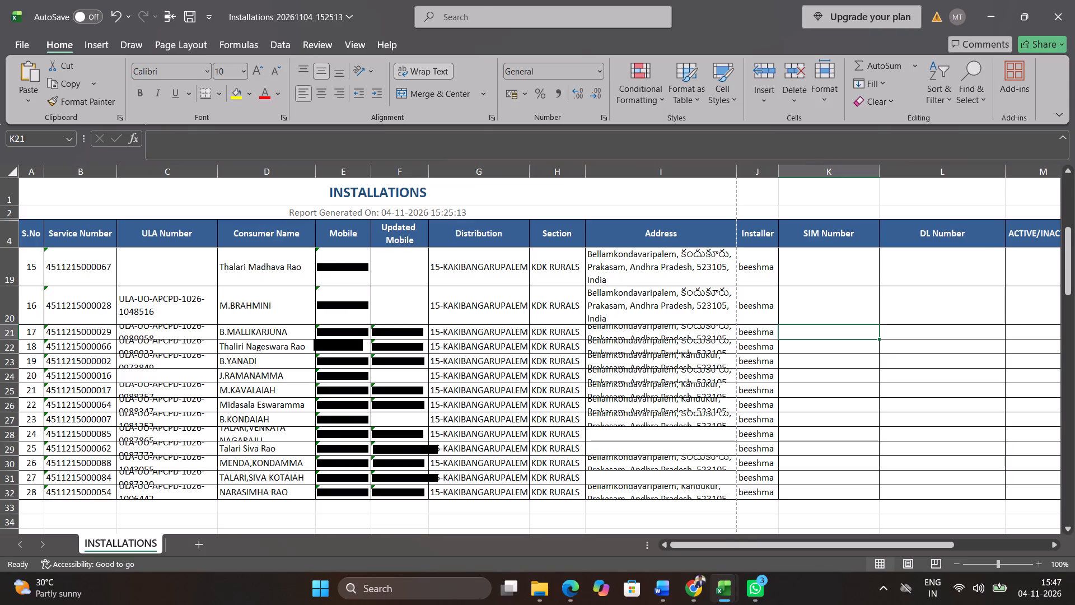
Check in the print preview which columns fit on the page, and return to the sheet.
key(ctrl+p)
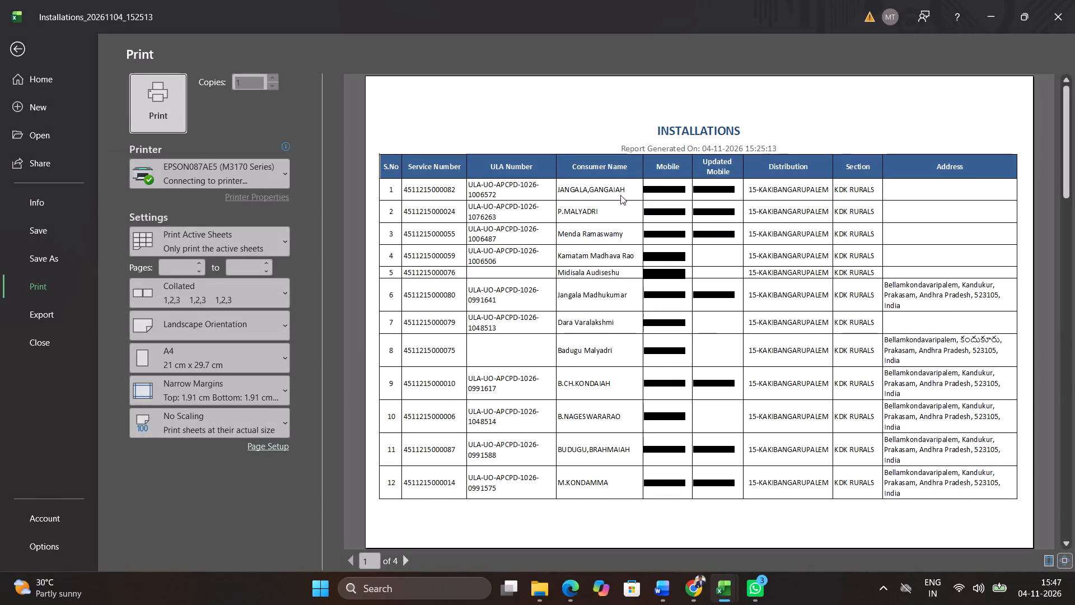
click(18, 48)
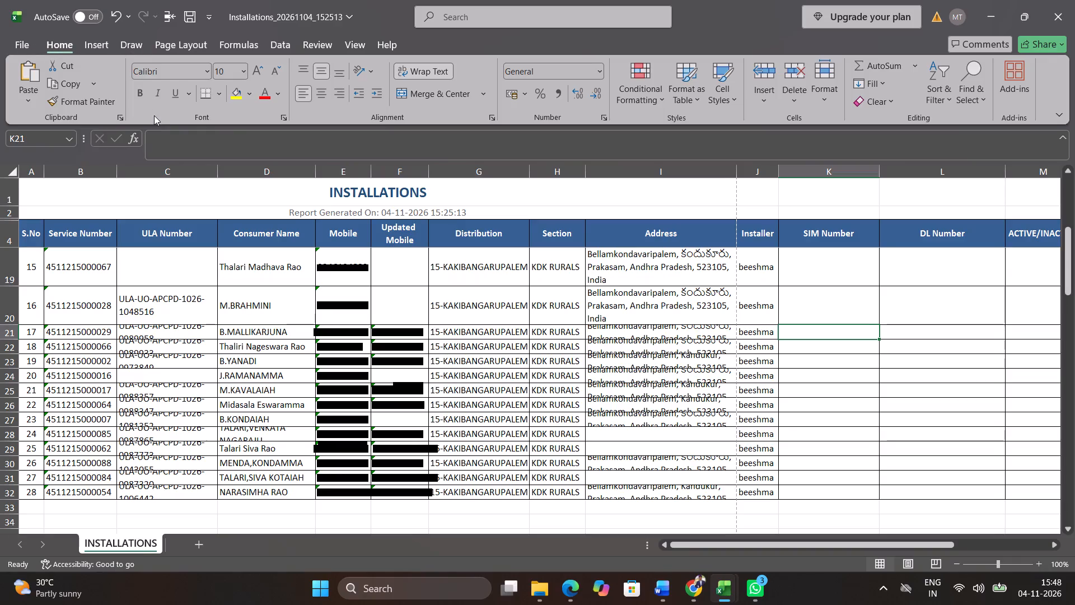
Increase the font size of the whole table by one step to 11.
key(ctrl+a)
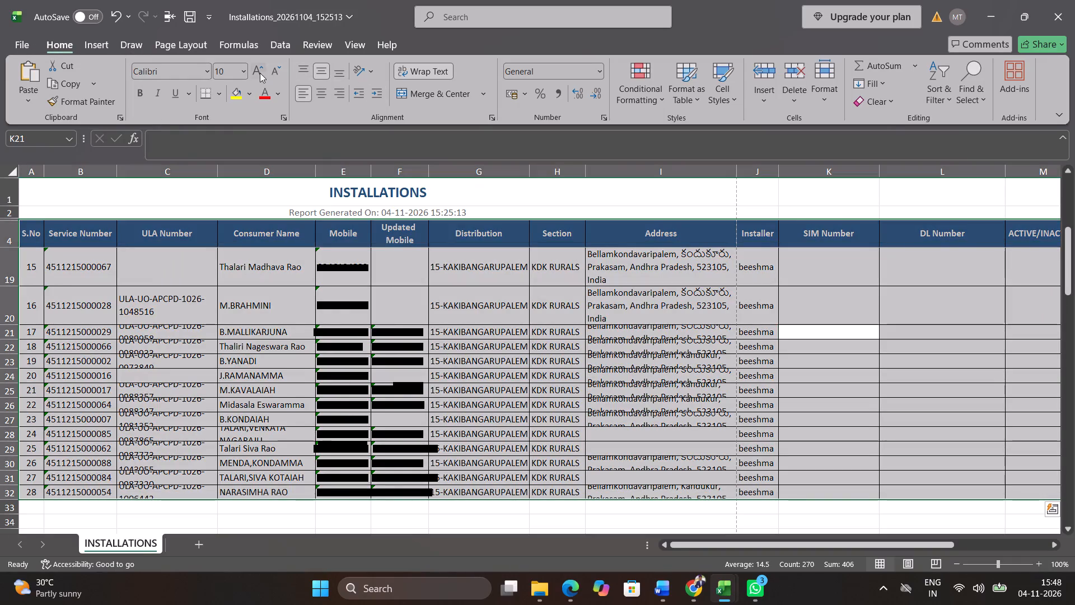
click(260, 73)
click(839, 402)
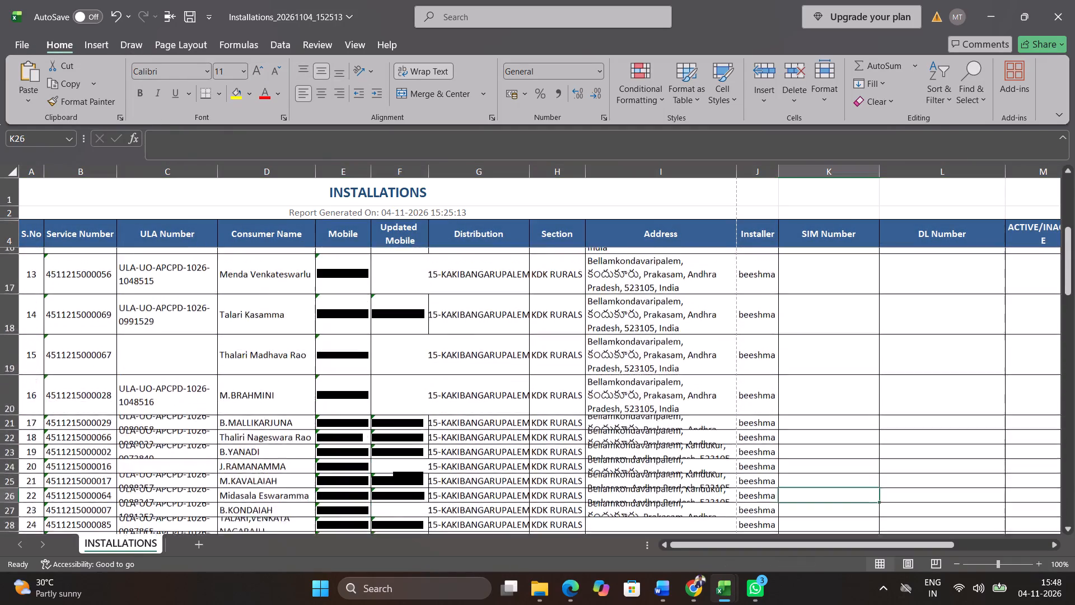
Autofit the heights of rows 24 to 32 so their wrapped text shows in full.
scroll(254, 392, down, 3)
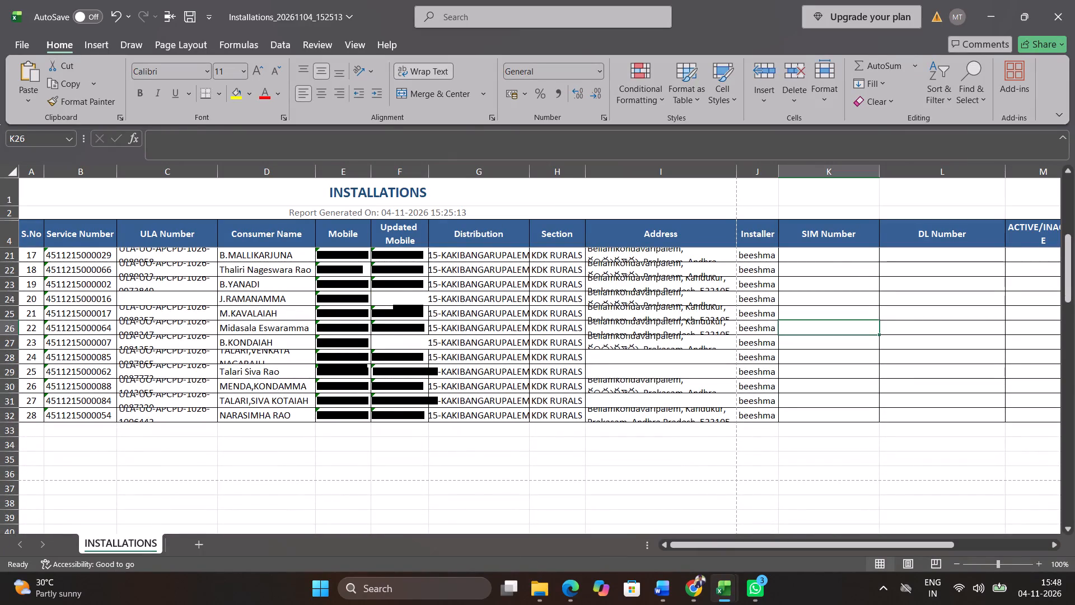
scroll(328, 415, up, 1)
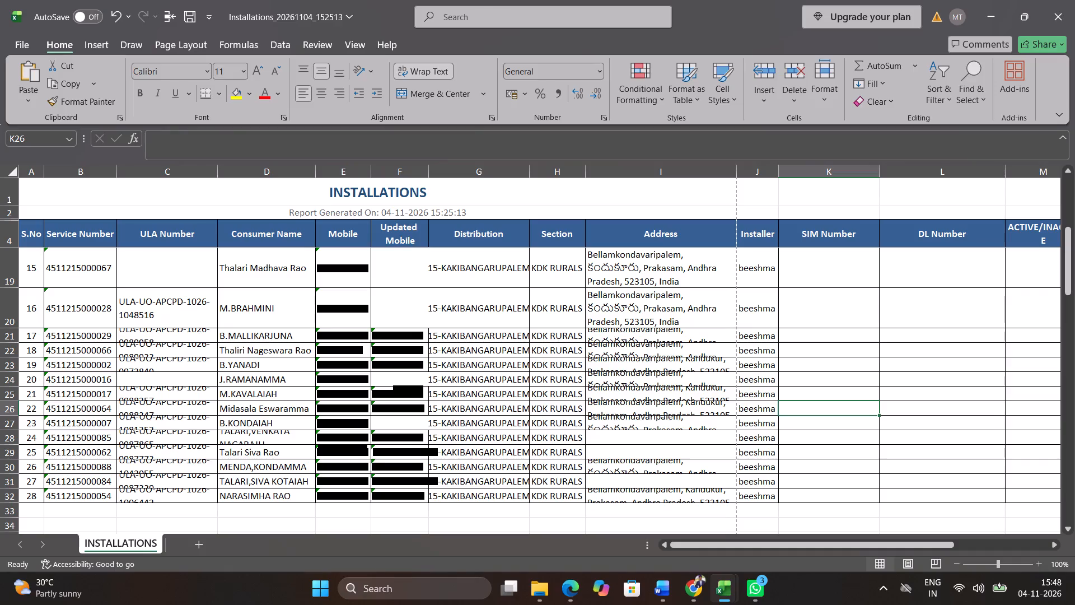
scroll(417, 329, down, 1)
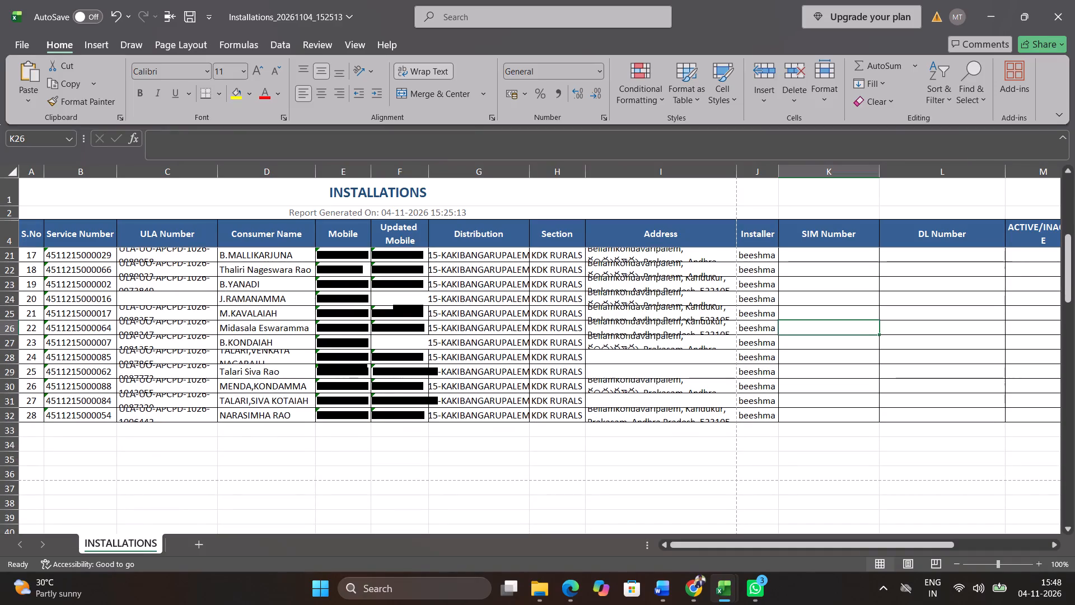
double_click(5, 421)
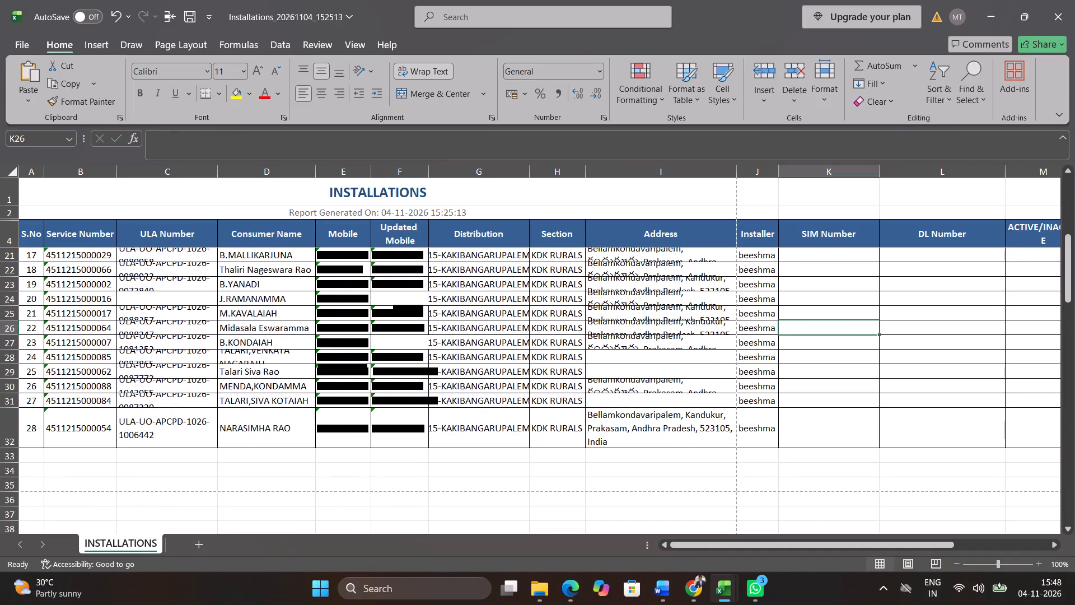
double_click(13, 407)
double_click(13, 393)
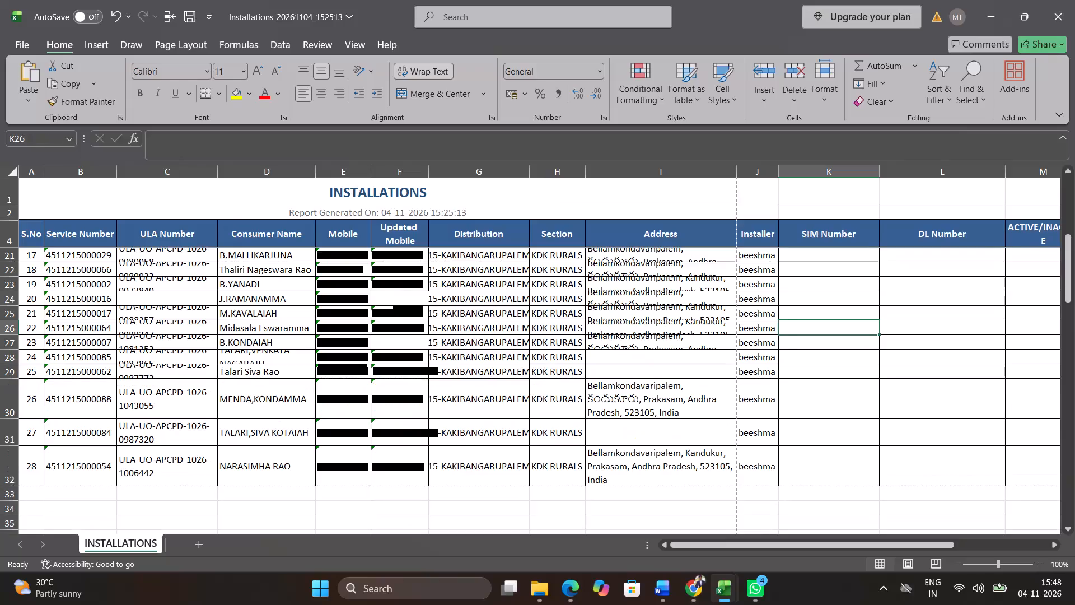
double_click(12, 378)
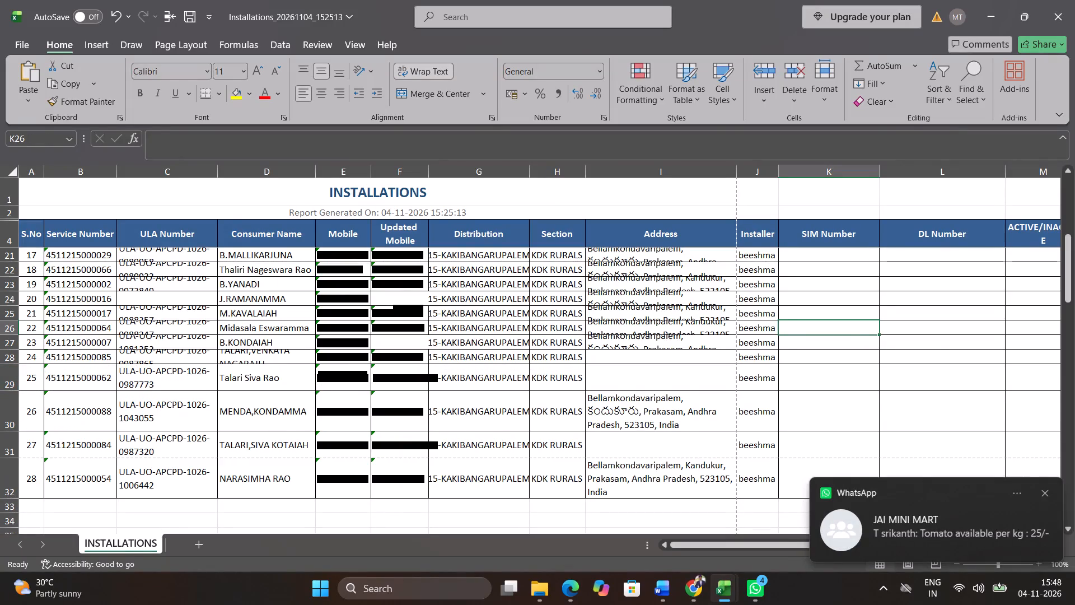
double_click(12, 365)
double_click(11, 347)
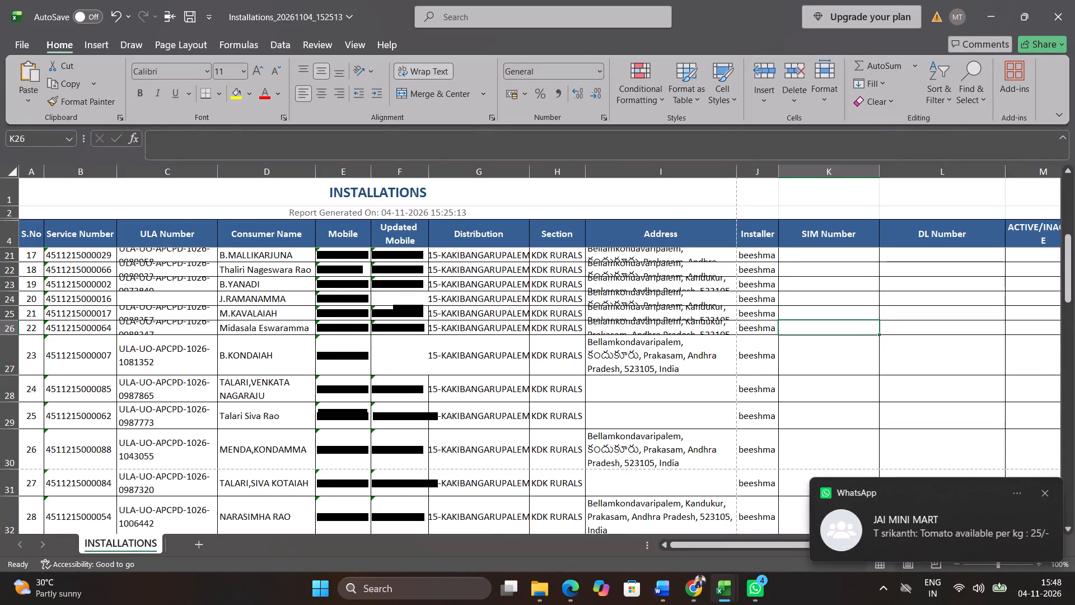
double_click(11, 333)
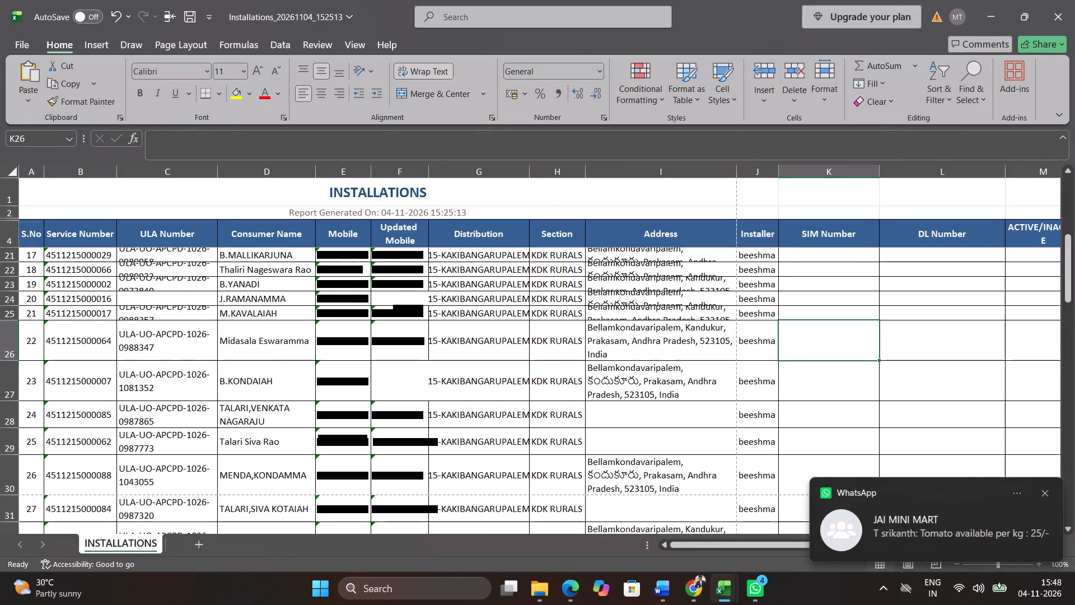
double_click(11, 319)
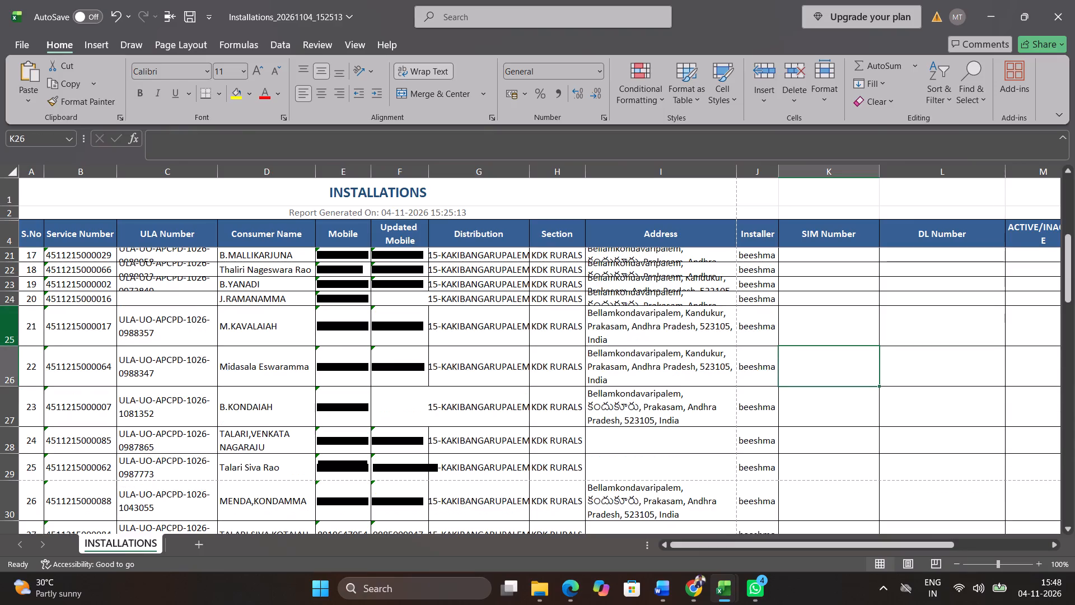
double_click(13, 304)
Autofit the heights of the remaining cramped rows, 21 to 23, to their wrapped contents.
scroll(13, 304, up, 1)
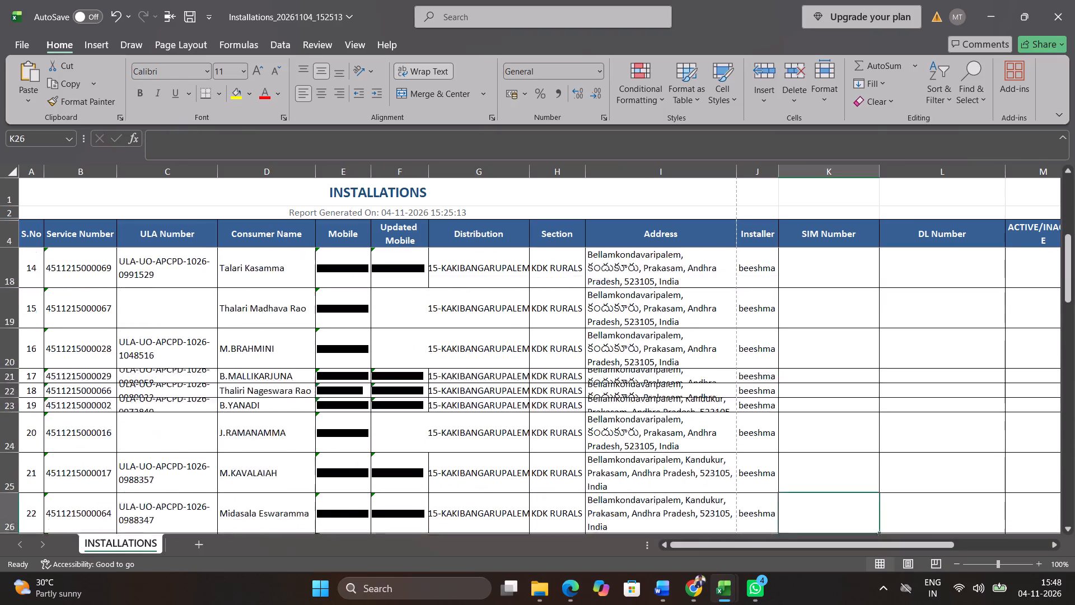
scroll(13, 304, up, 1)
scroll(13, 304, down, 1)
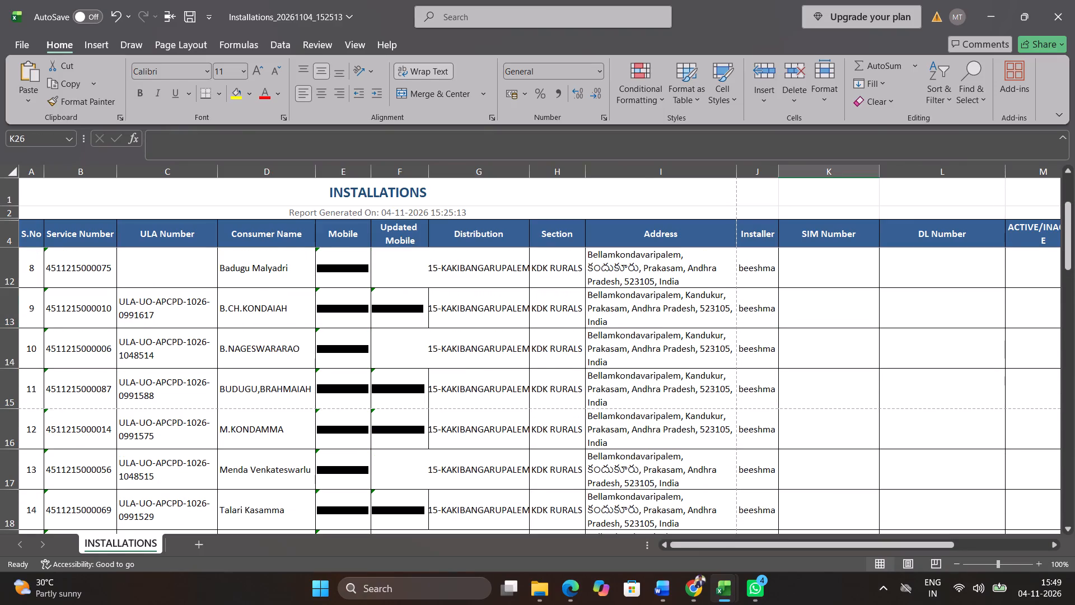
scroll(27, 350, down, 2)
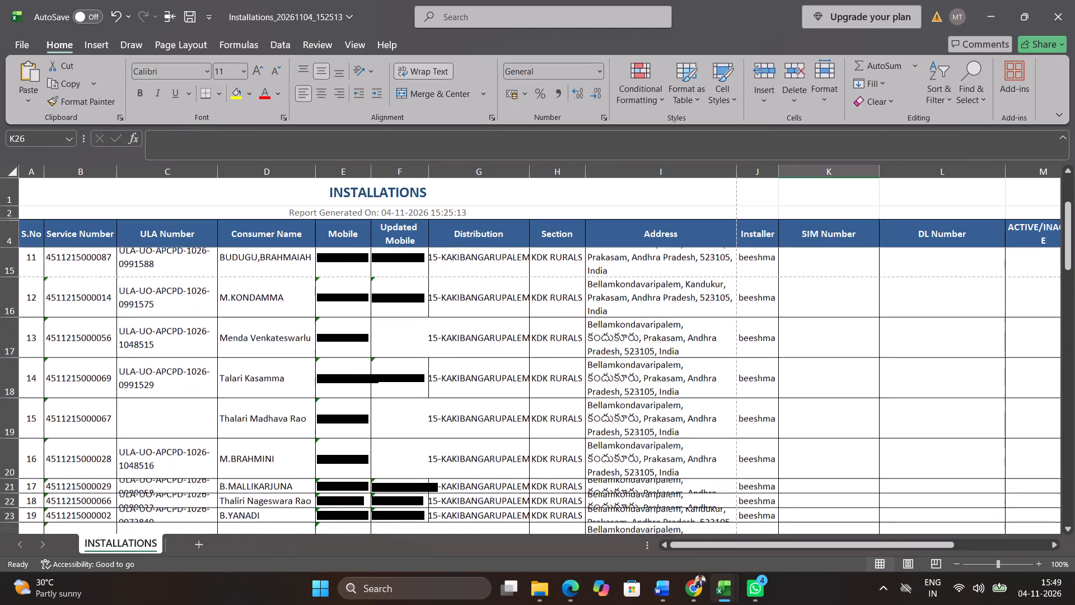
scroll(27, 350, down, 1)
double_click(13, 406)
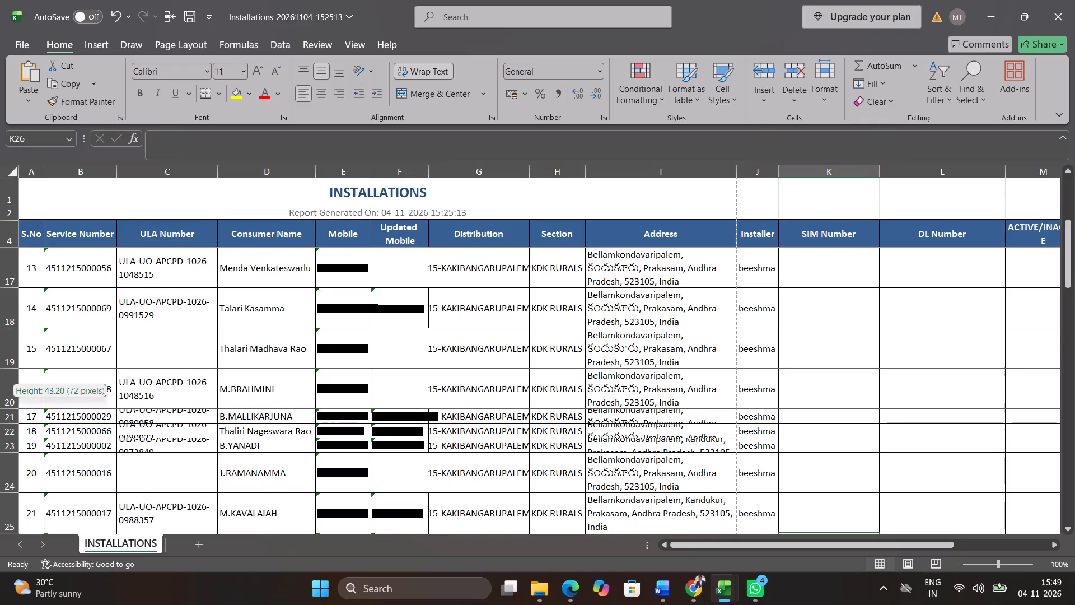
double_click(11, 424)
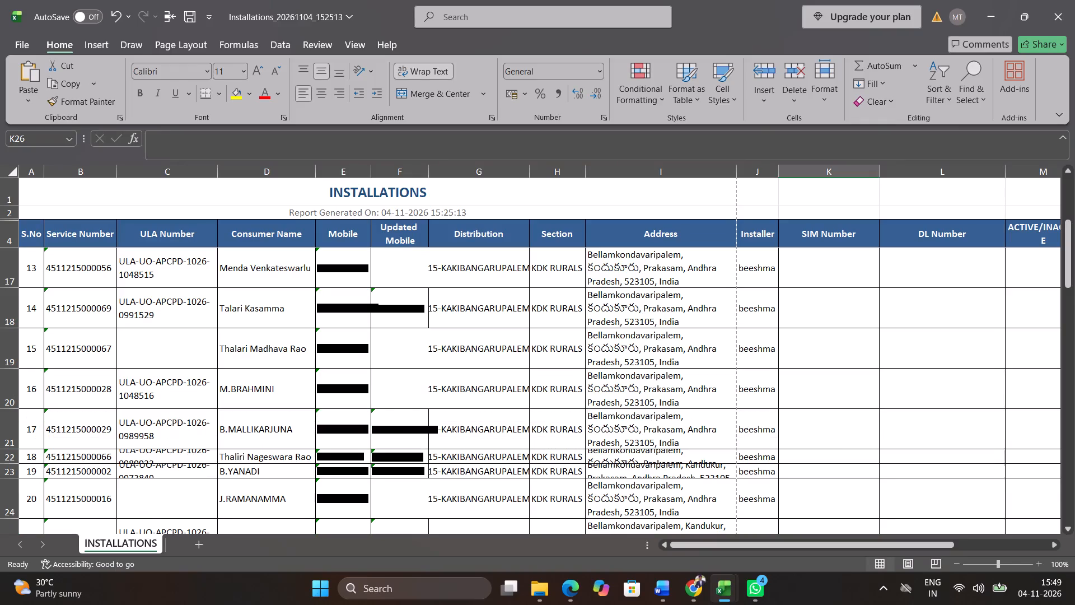
double_click(12, 462)
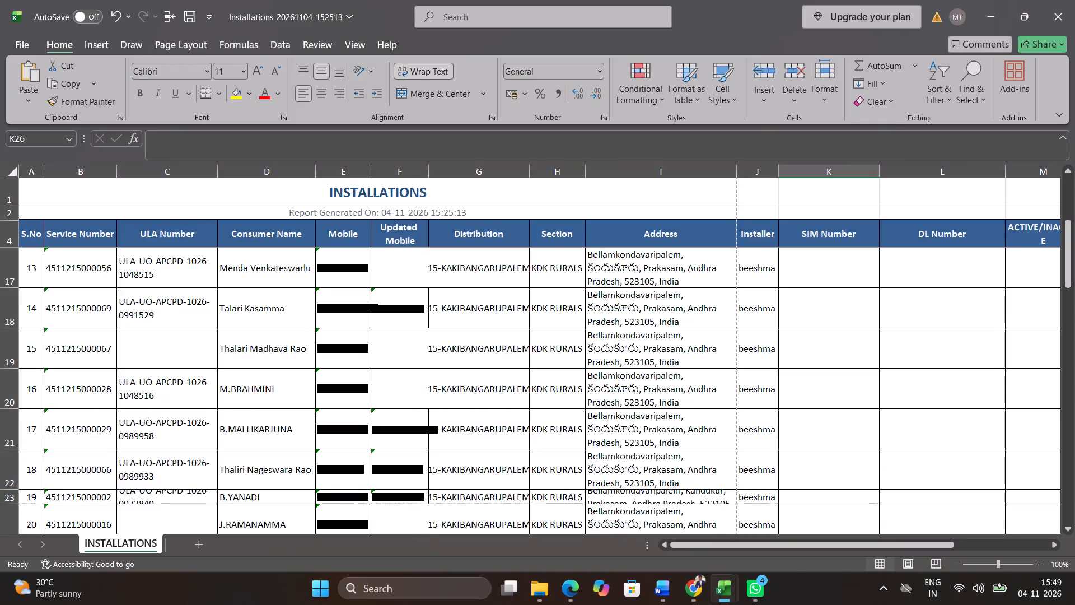
double_click(17, 502)
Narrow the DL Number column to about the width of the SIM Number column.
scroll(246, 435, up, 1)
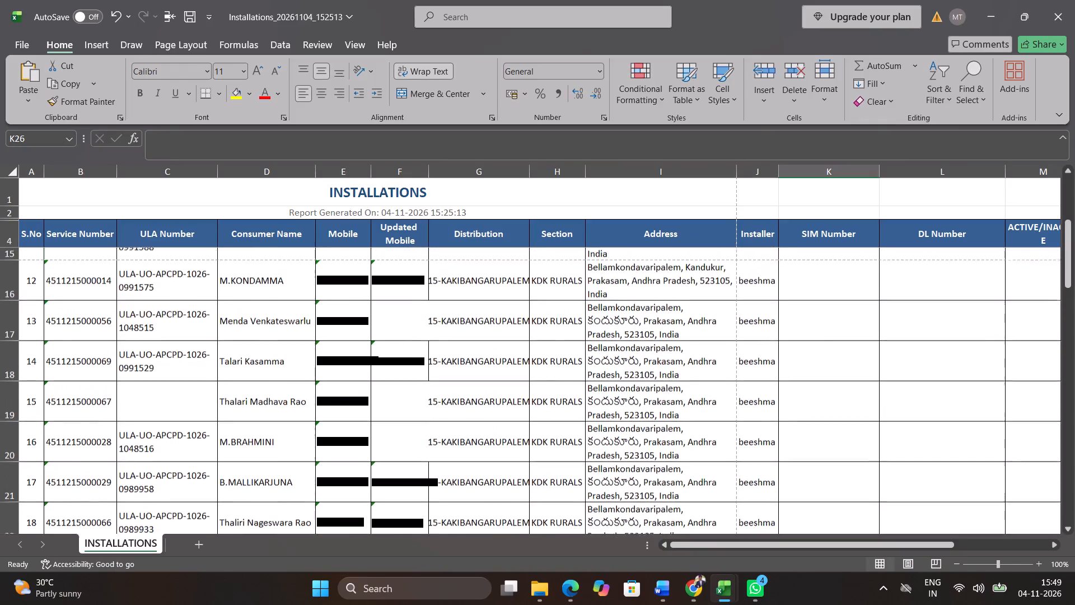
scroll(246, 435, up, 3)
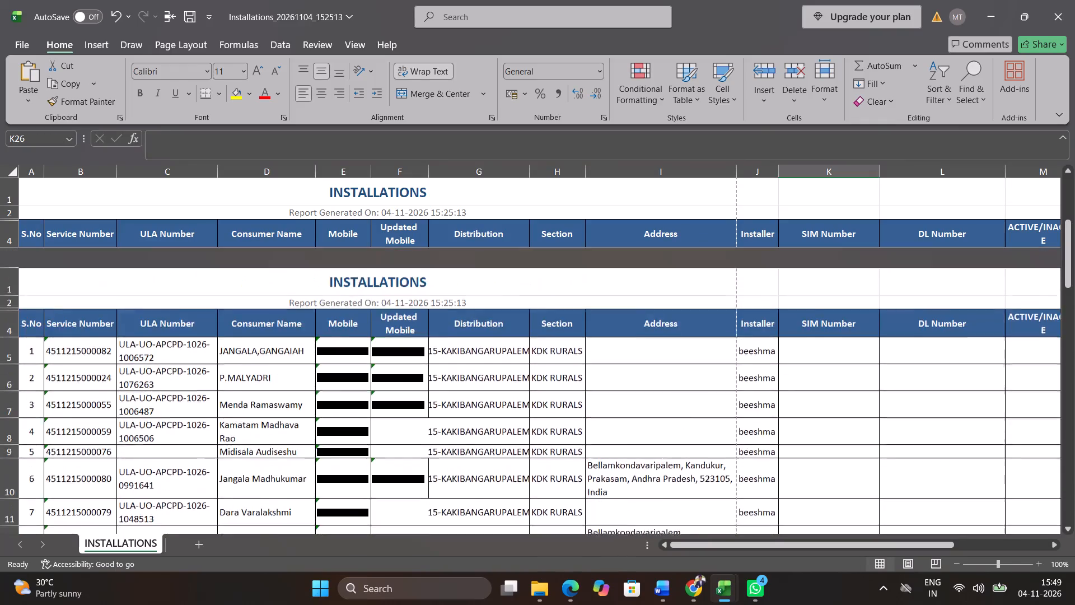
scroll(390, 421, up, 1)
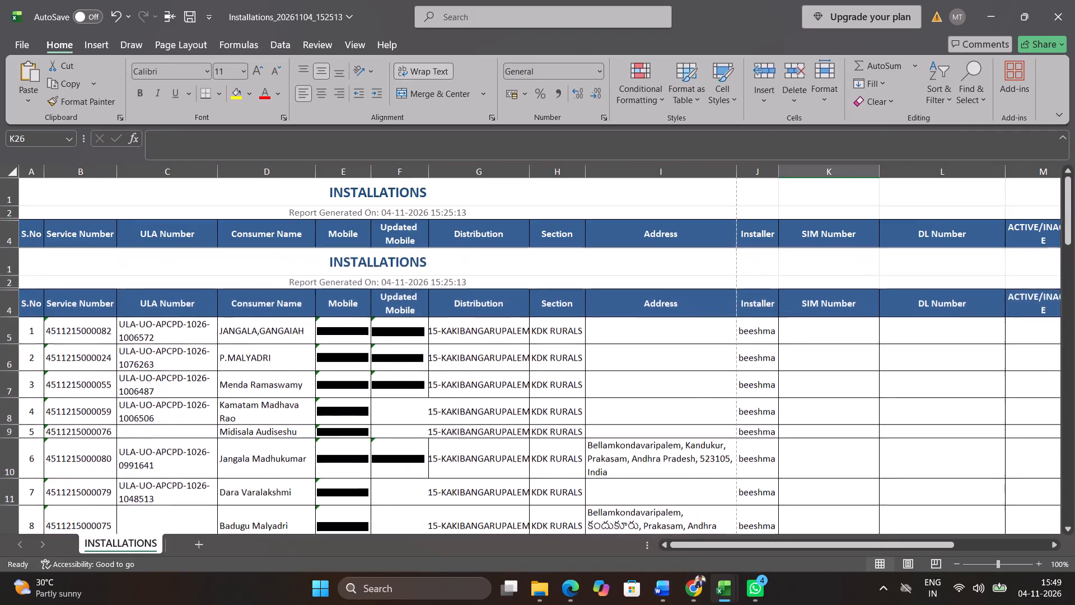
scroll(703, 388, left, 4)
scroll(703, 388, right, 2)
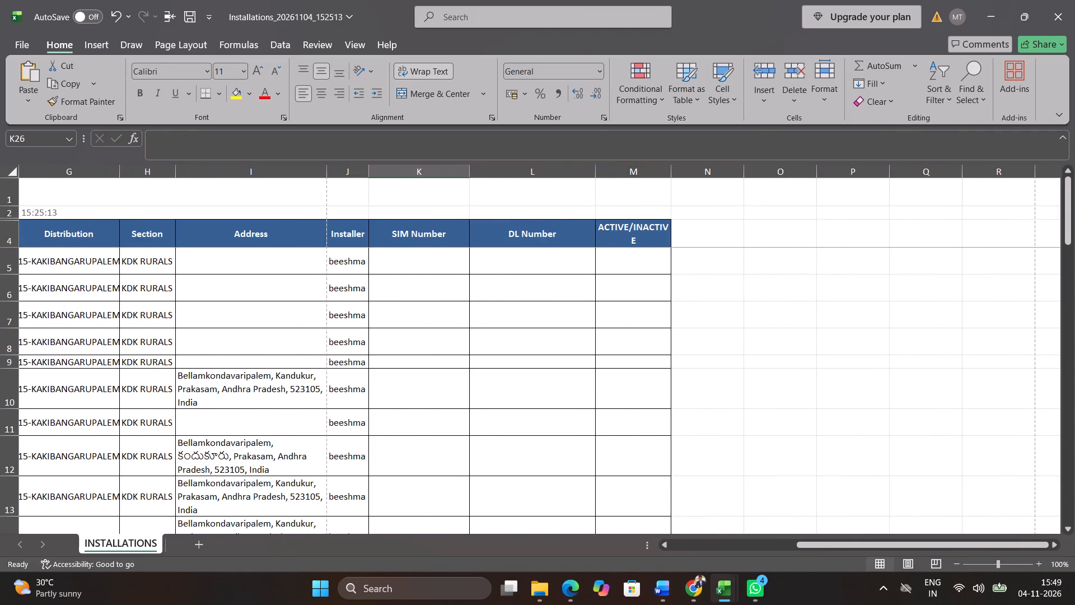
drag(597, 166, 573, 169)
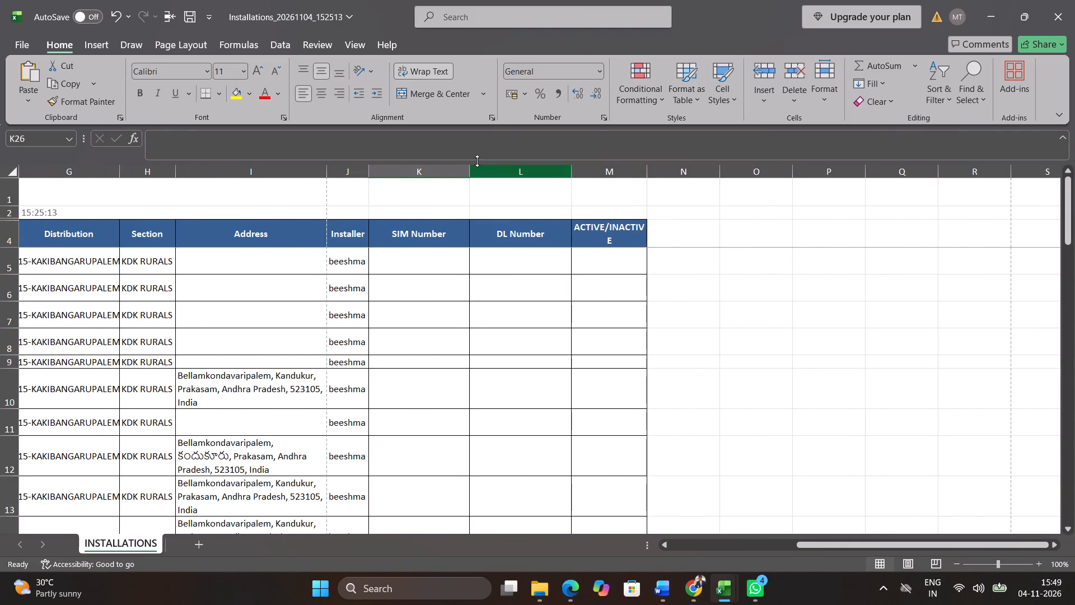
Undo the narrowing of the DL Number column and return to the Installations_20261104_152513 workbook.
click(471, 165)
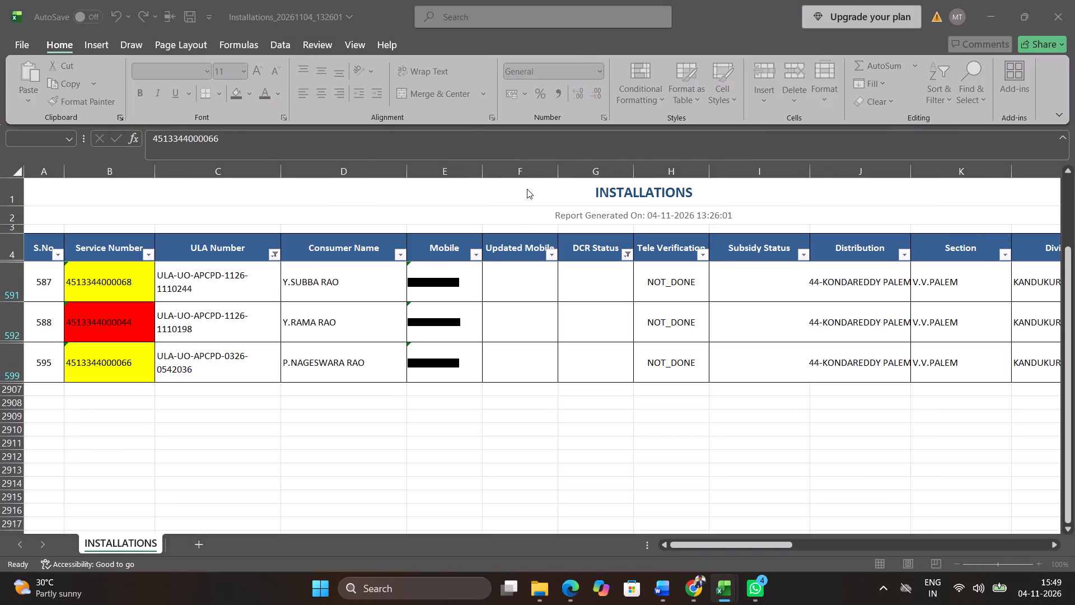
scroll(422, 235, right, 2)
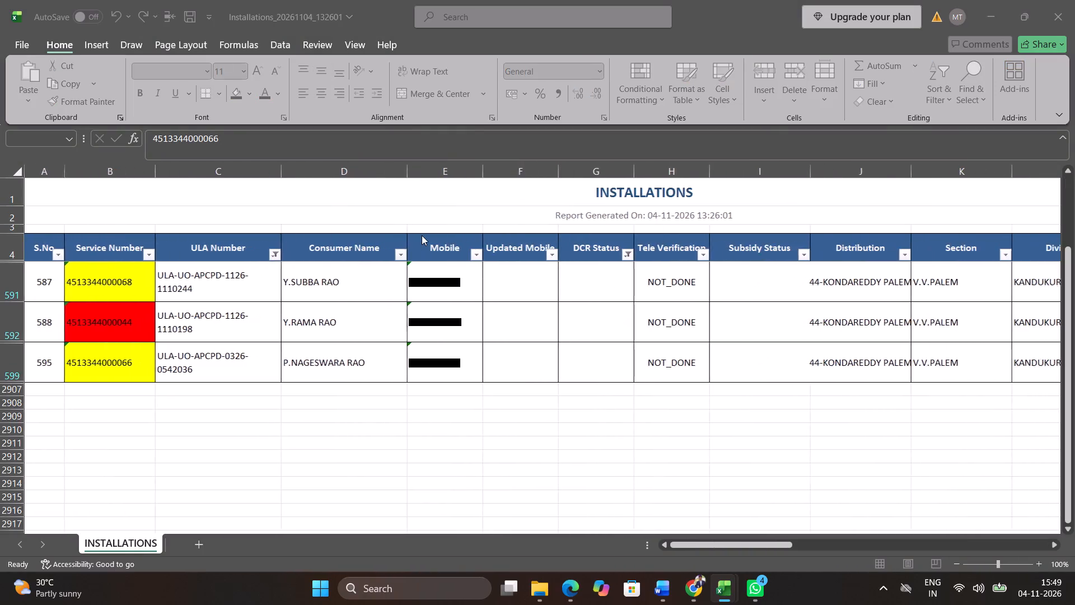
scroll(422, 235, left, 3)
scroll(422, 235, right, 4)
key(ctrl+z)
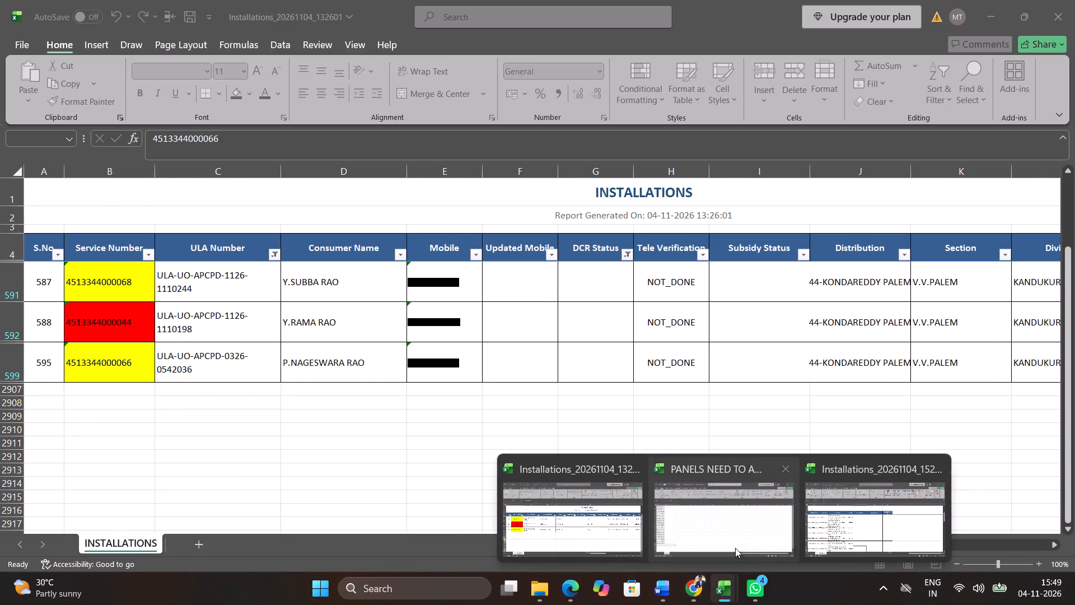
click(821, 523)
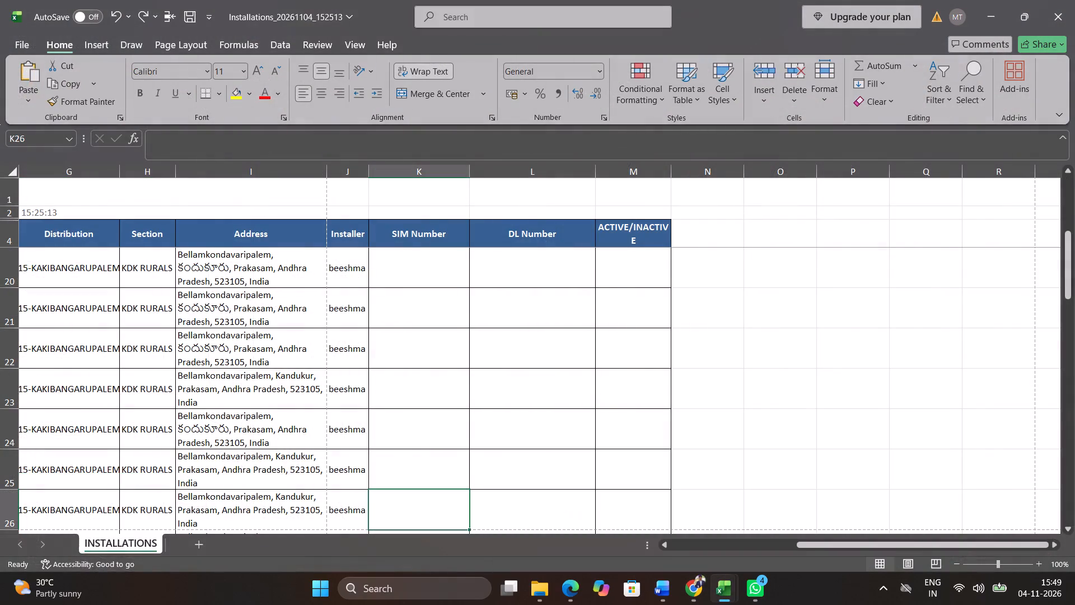
Autofit the SIM Number, DL Number and ACTIVE/INACTIVE columns, leaving SIM Number and DL Number slightly wider than their headings.
double_click(468, 167)
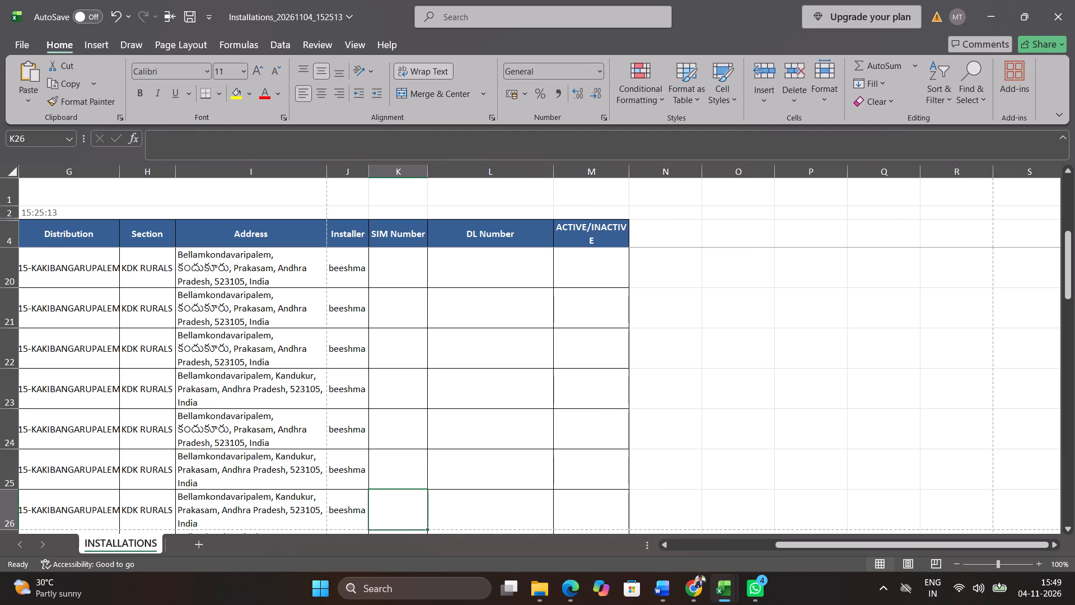
double_click(554, 171)
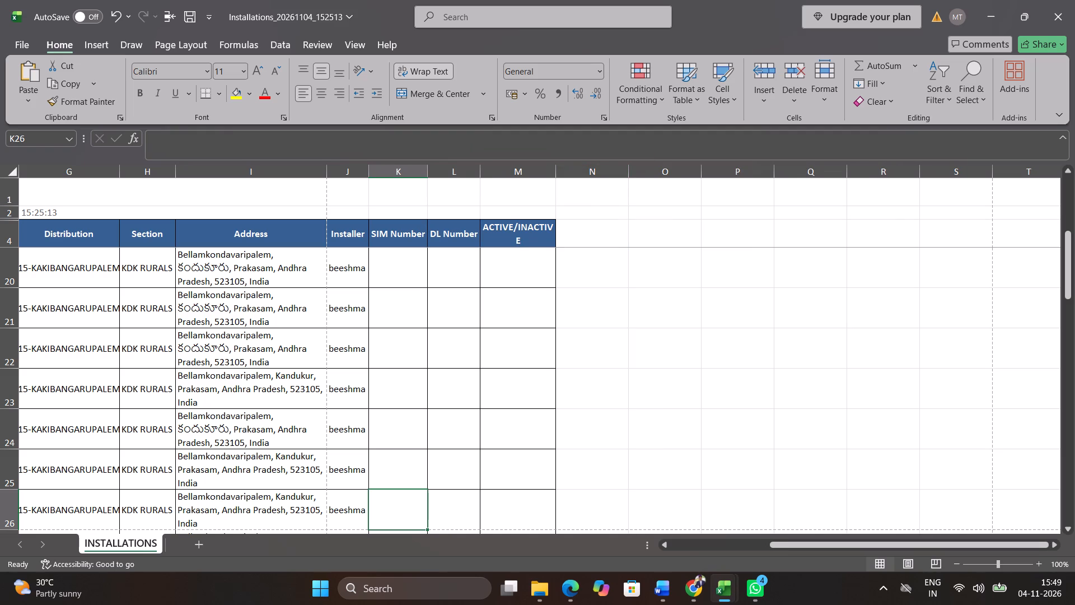
double_click(554, 172)
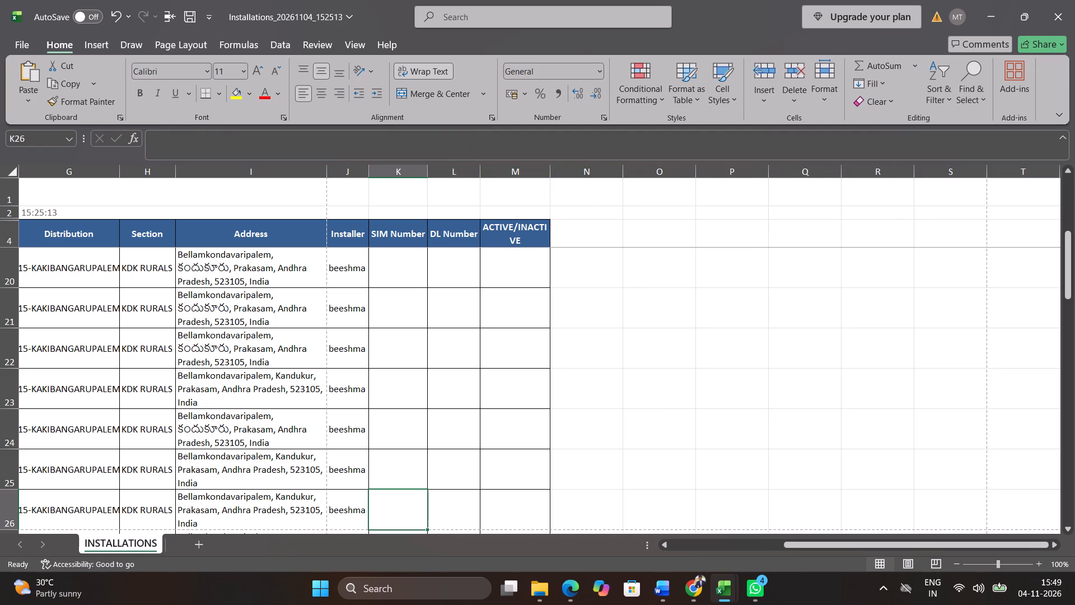
drag(482, 170, 494, 170)
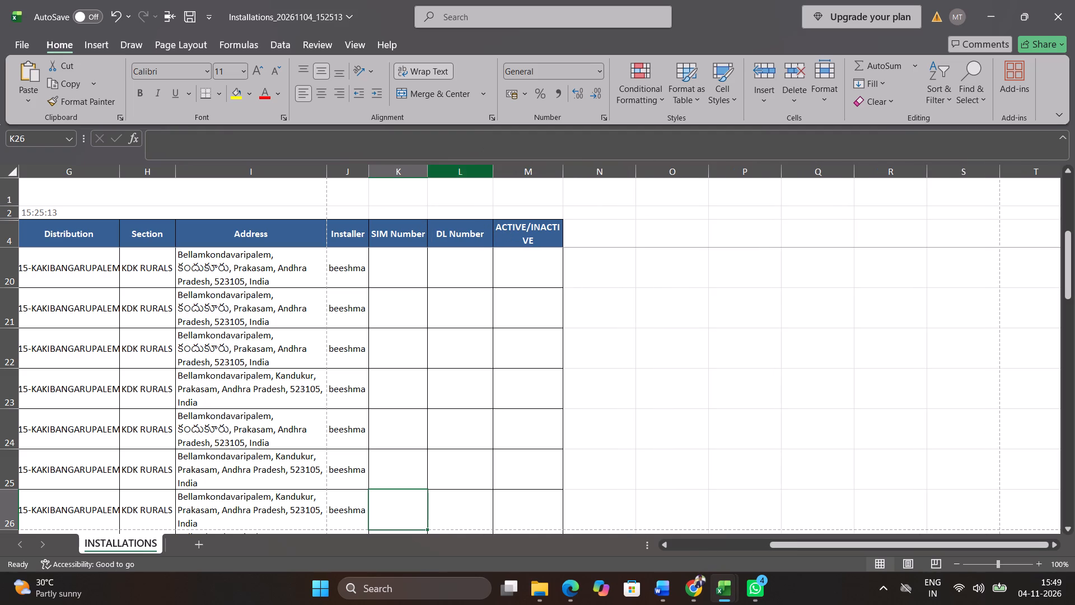
drag(428, 174, 436, 174)
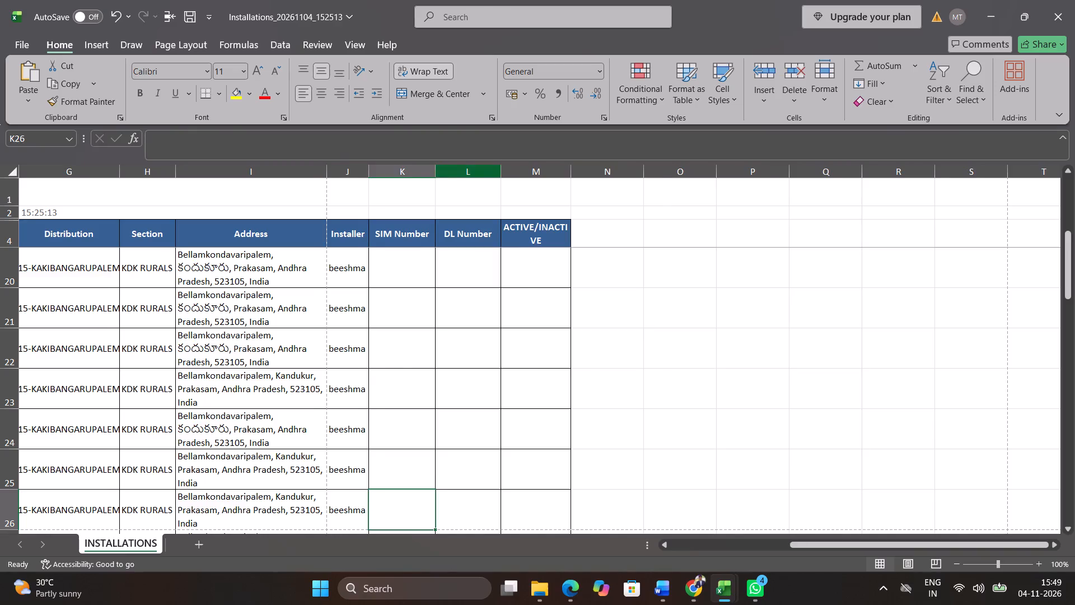
Delete the ULA Number column from the report.
scroll(369, 289, right, 4)
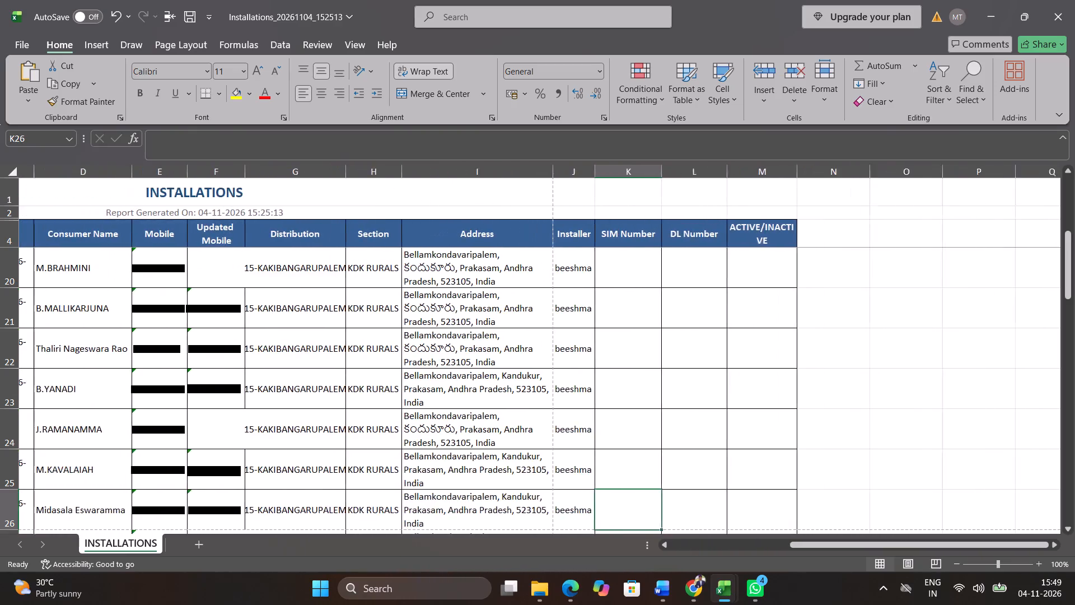
scroll(369, 289, right, 2)
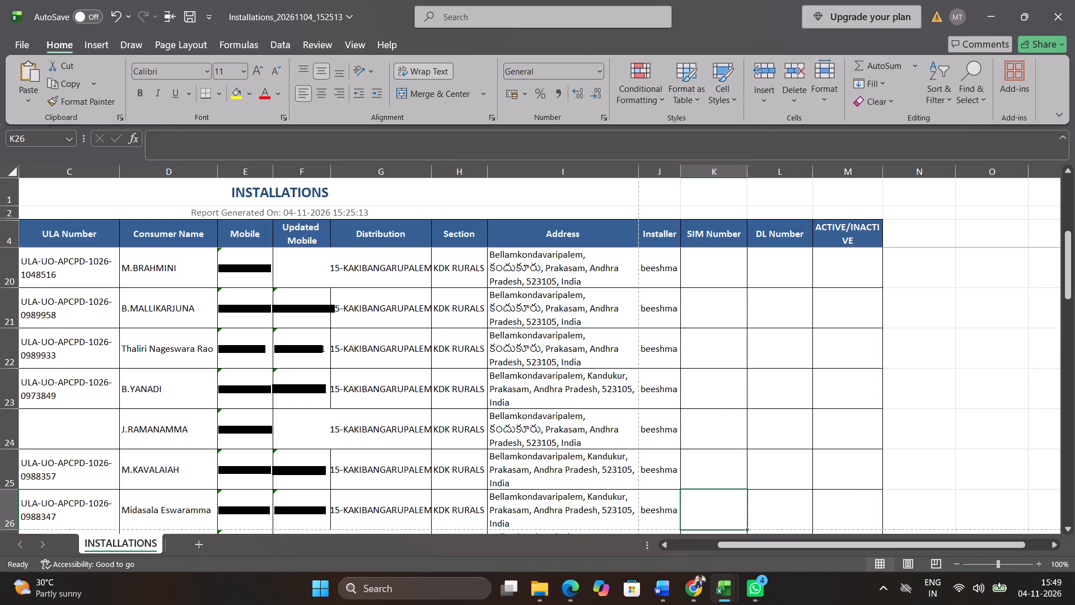
scroll(217, 297, right, 2)
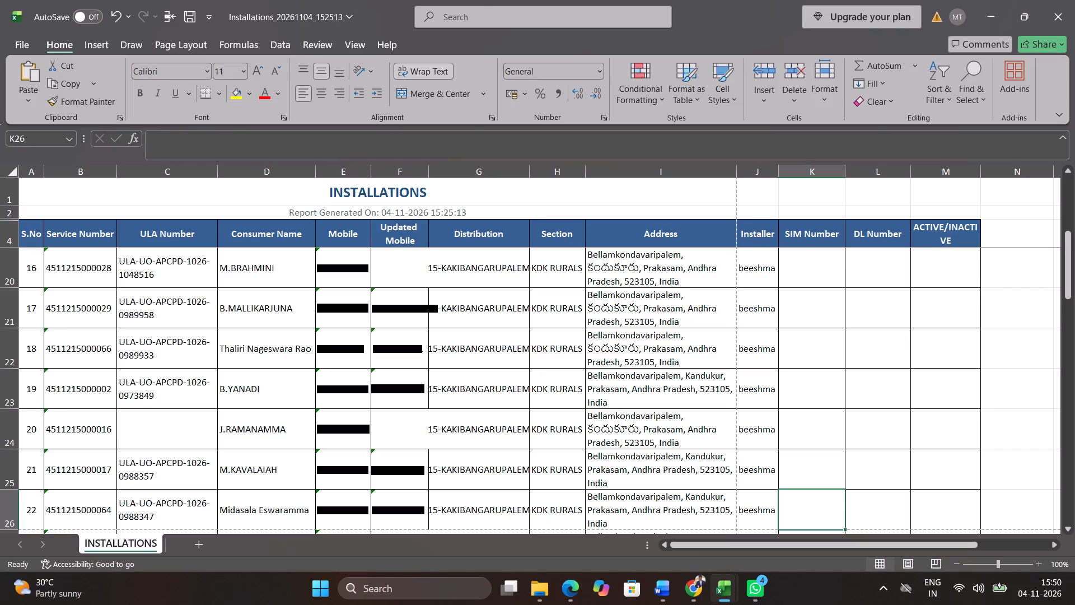
click(179, 171)
right_click(179, 171)
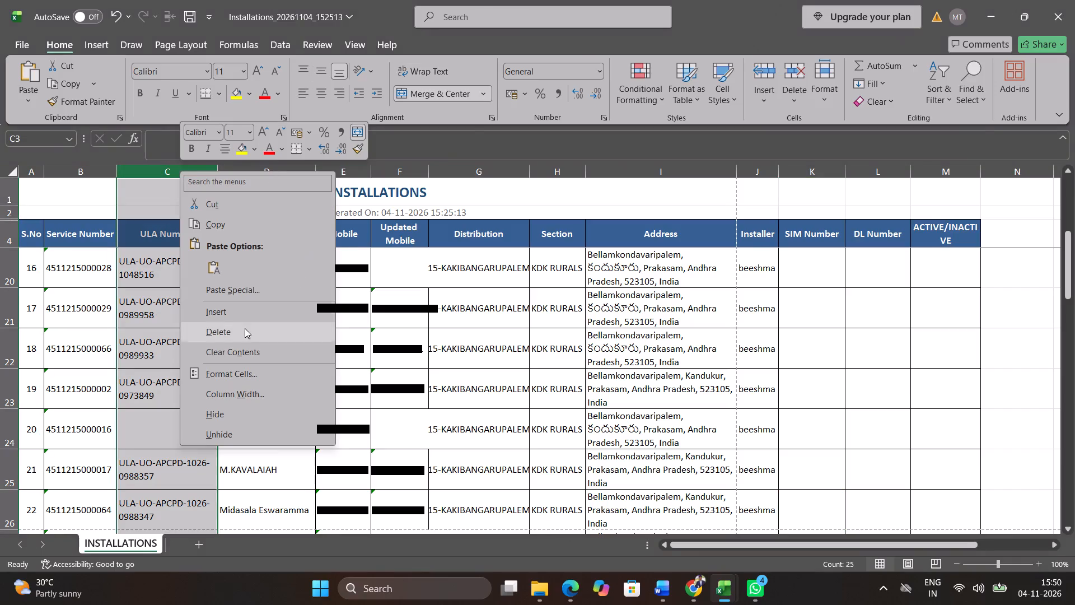
click(234, 335)
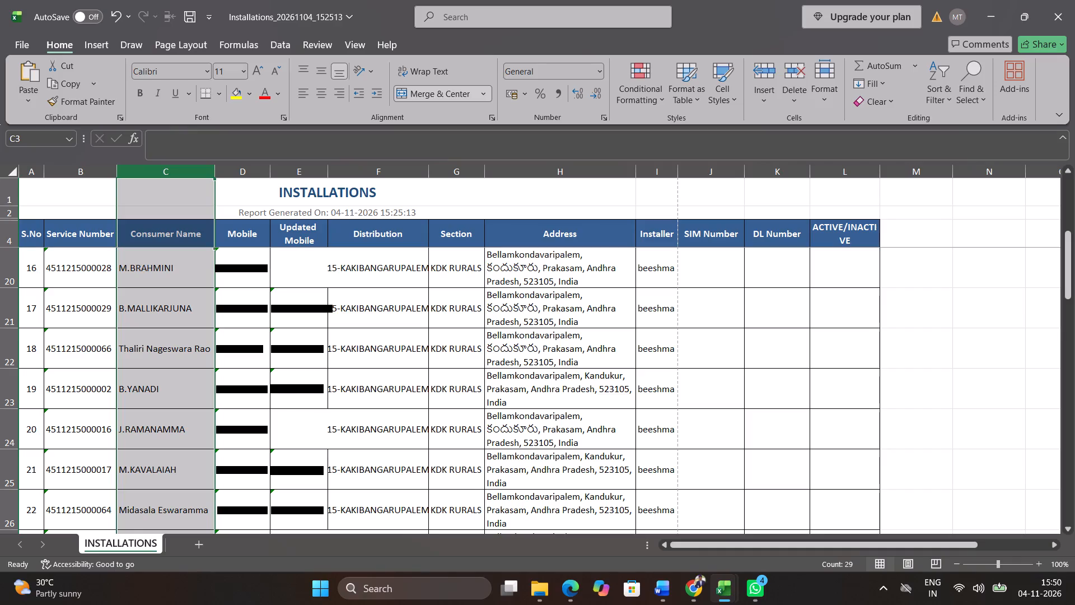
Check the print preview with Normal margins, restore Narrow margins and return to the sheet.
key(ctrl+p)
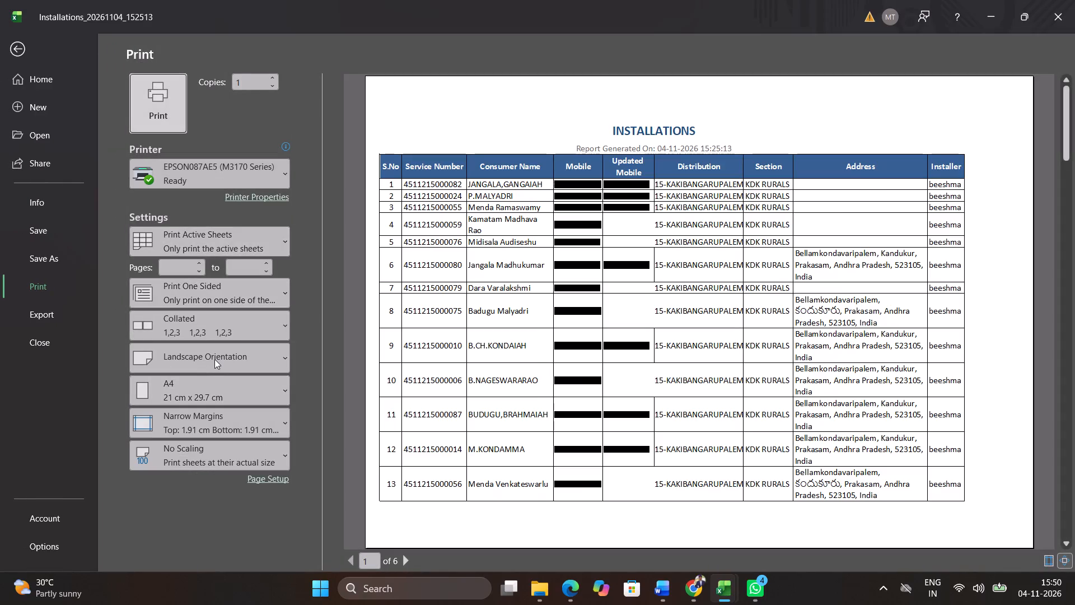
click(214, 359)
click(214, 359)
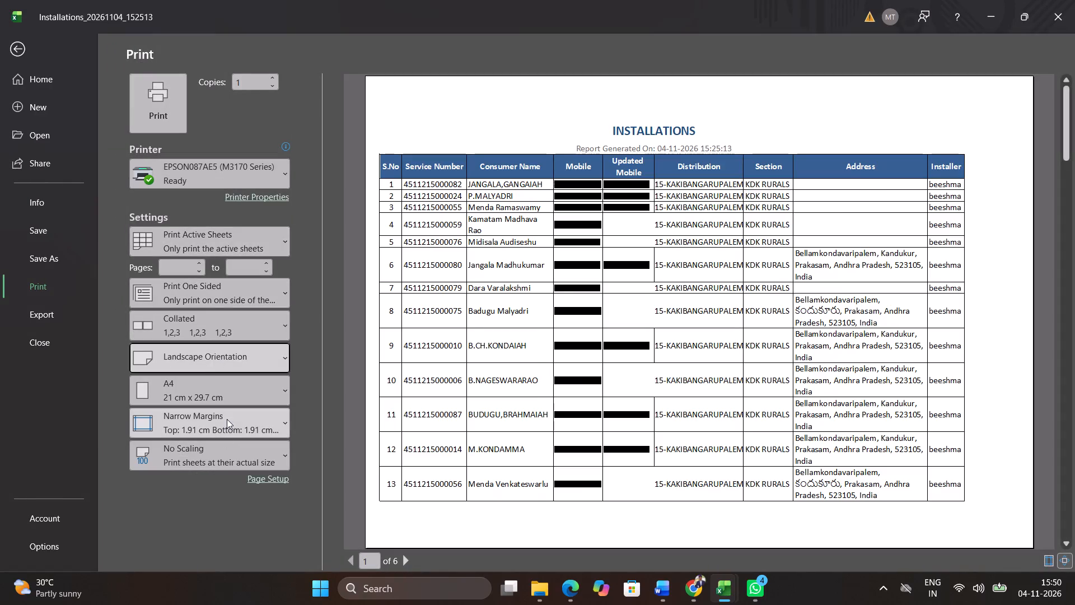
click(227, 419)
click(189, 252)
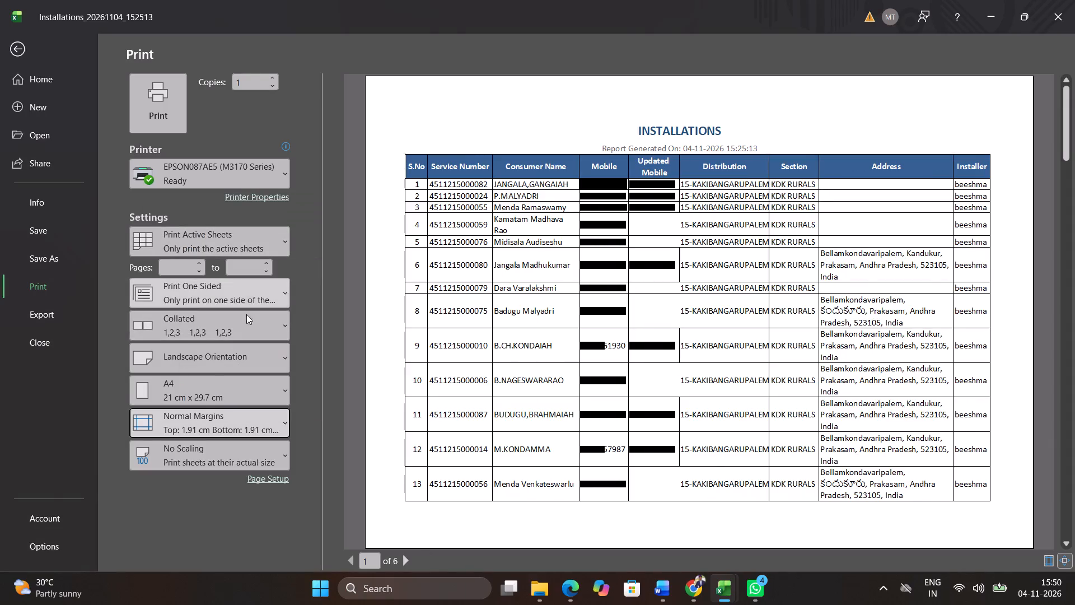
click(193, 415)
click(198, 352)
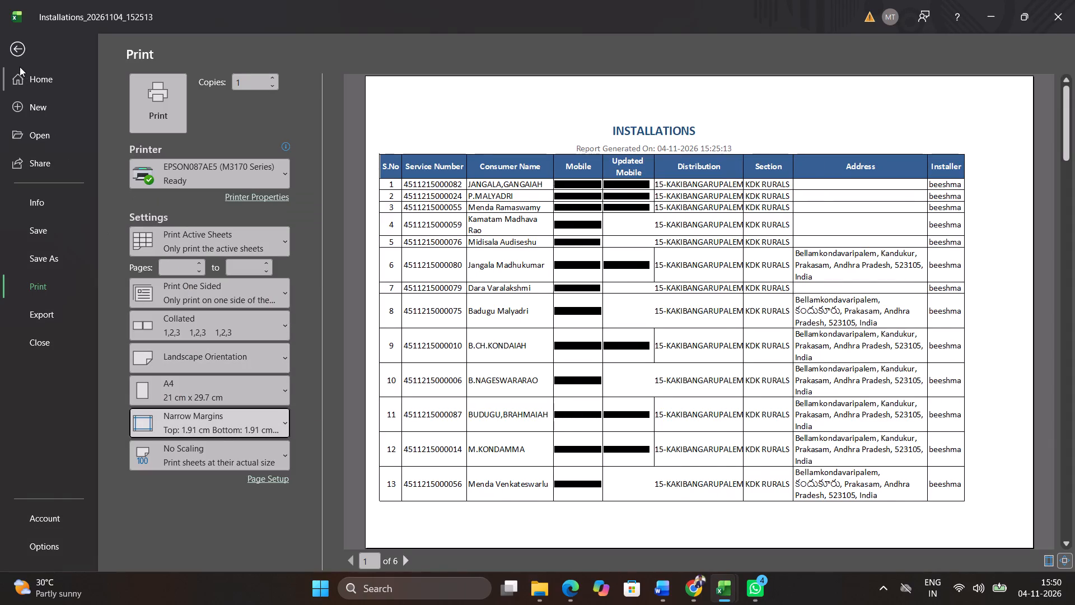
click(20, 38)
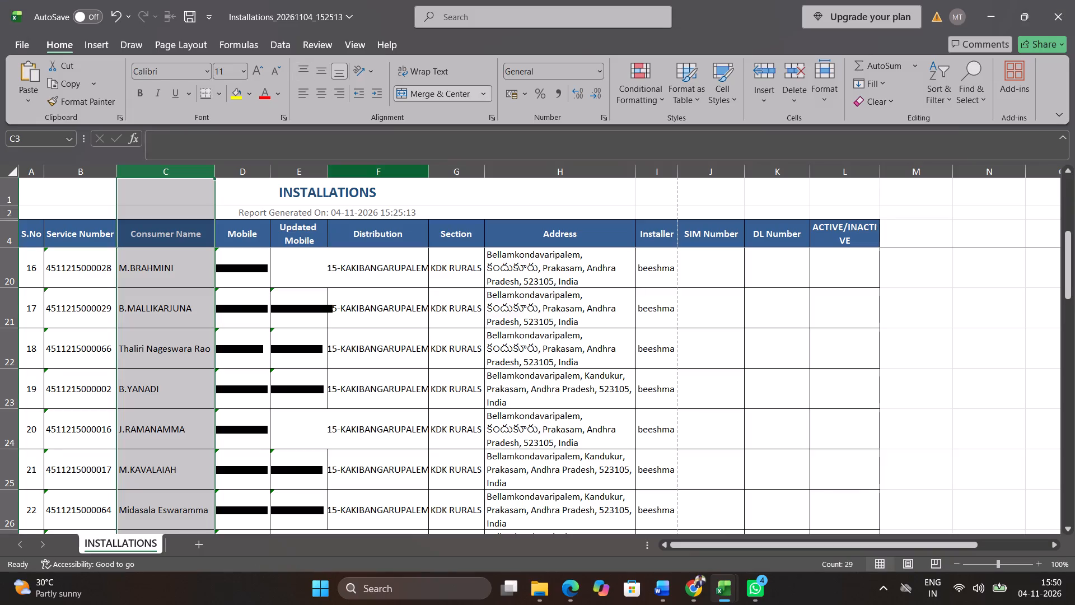
Narrow the Consumer Name column to just over the width of its heading.
click(271, 268)
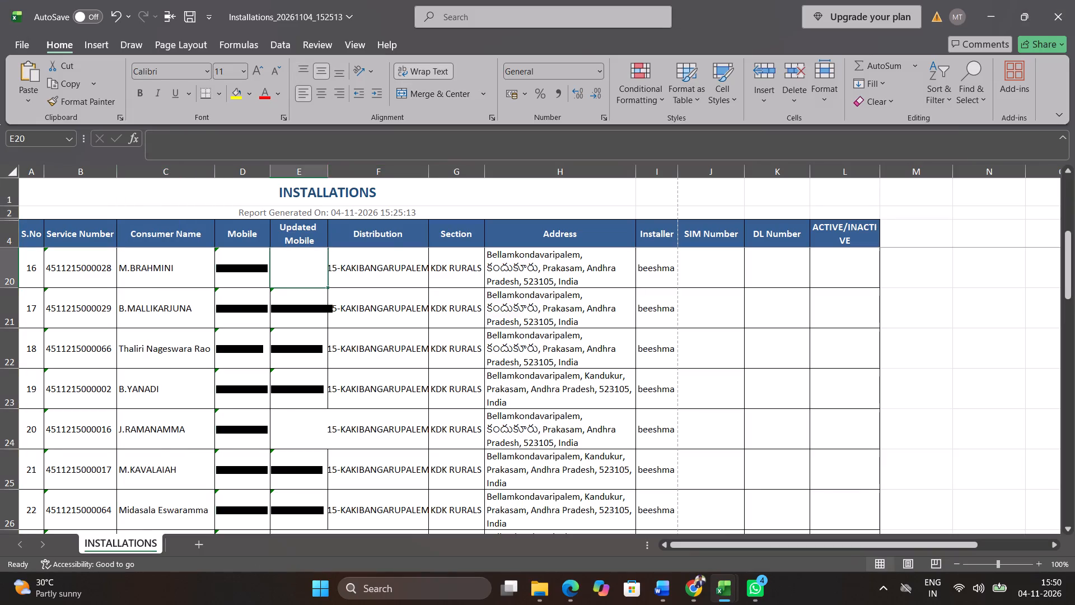
click(214, 226)
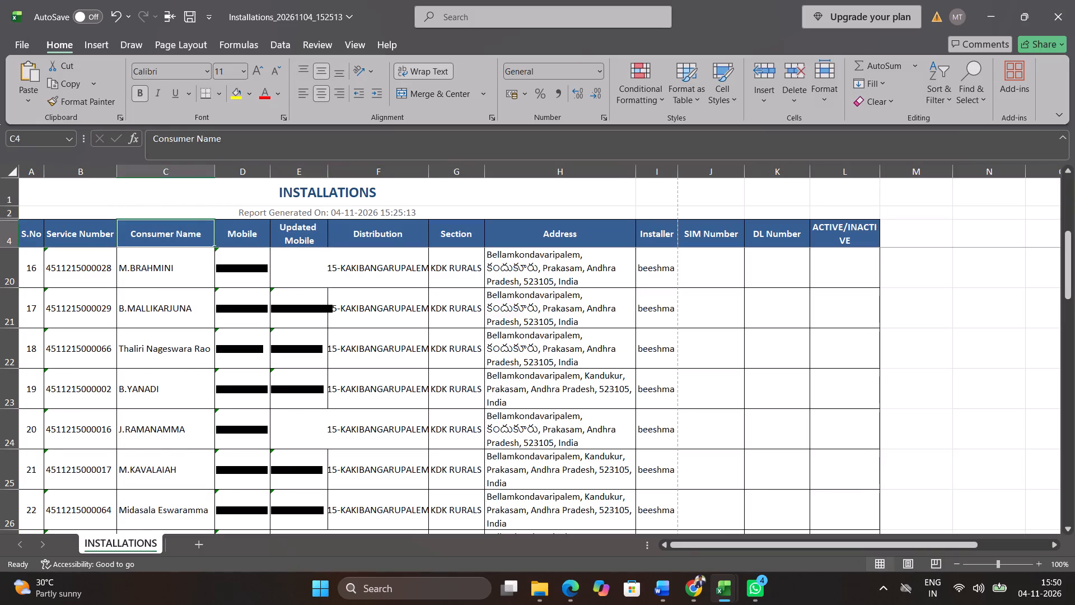
drag(214, 170, 195, 171)
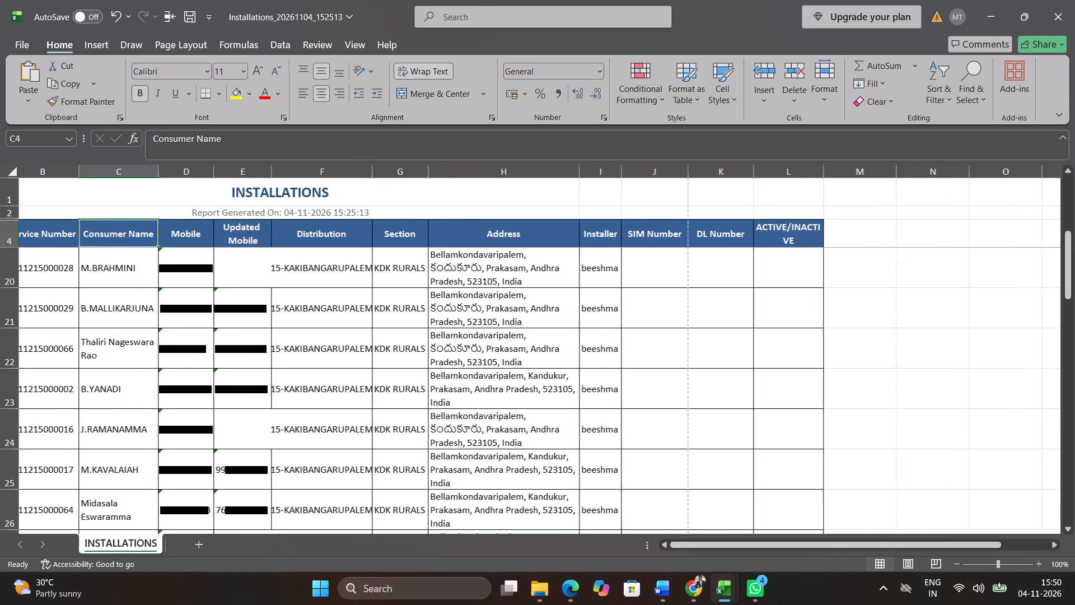
Examine the report from its first row to its last record, including which columns extend past the page break line.
scroll(614, 333, down, 5)
scroll(614, 333, up, 5)
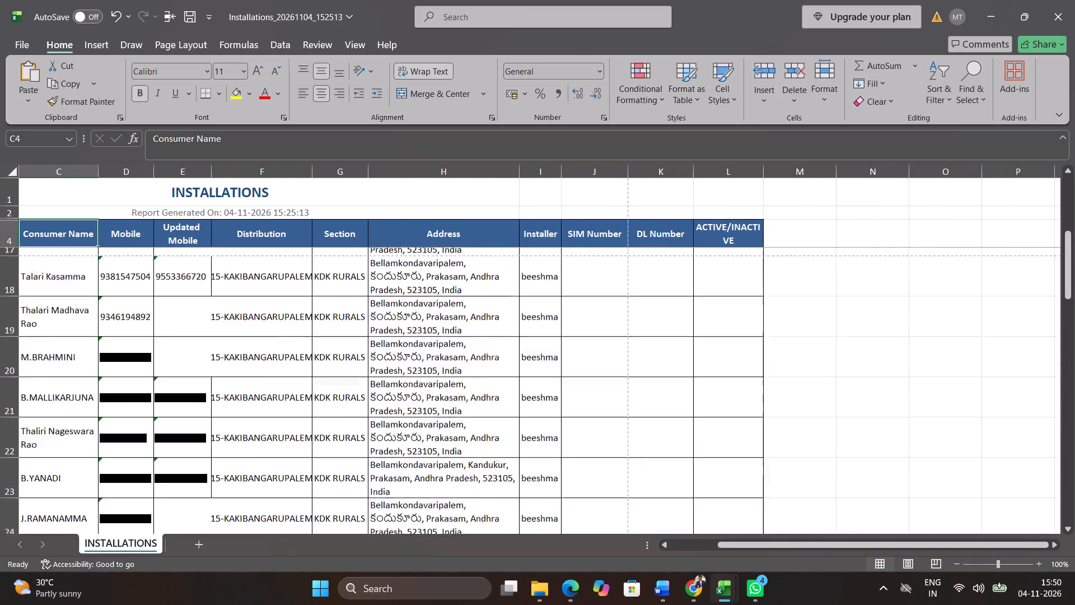
scroll(614, 333, up, 1)
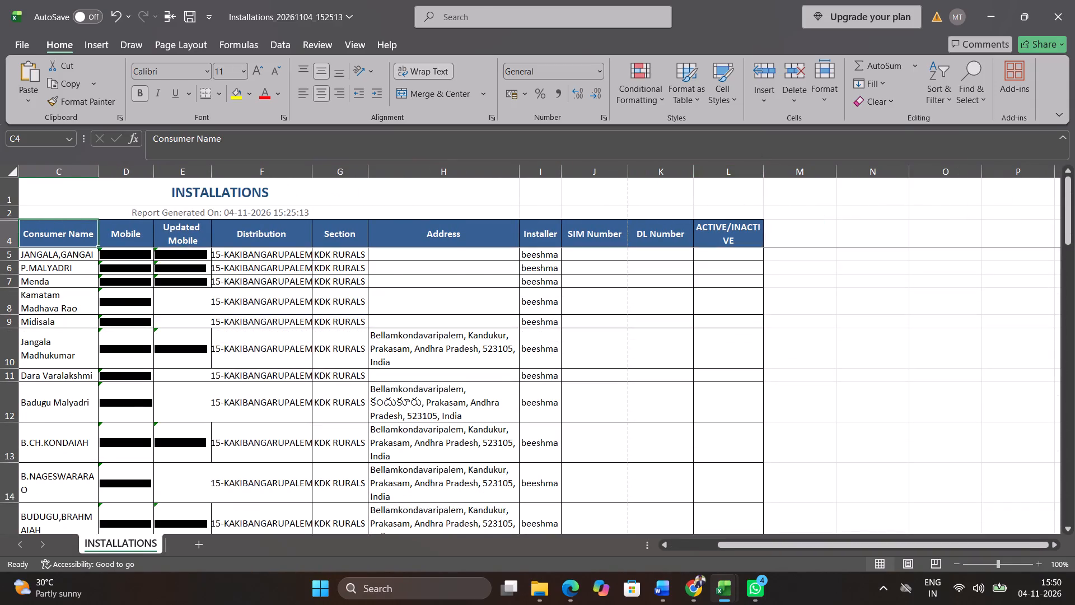
scroll(780, 385, down, 5)
scroll(780, 385, up, 1)
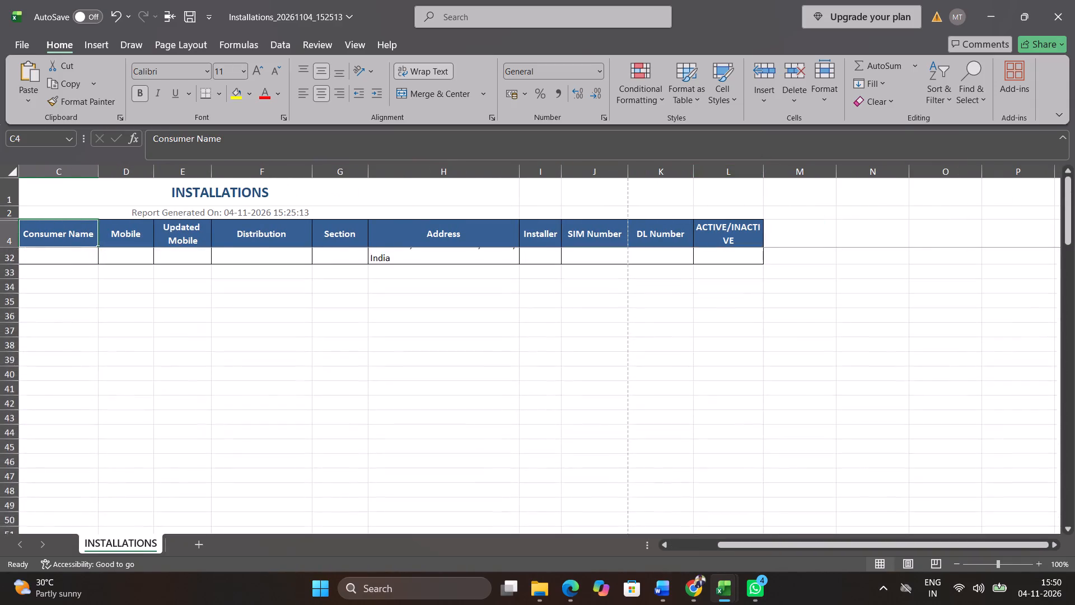
scroll(780, 385, up, 1)
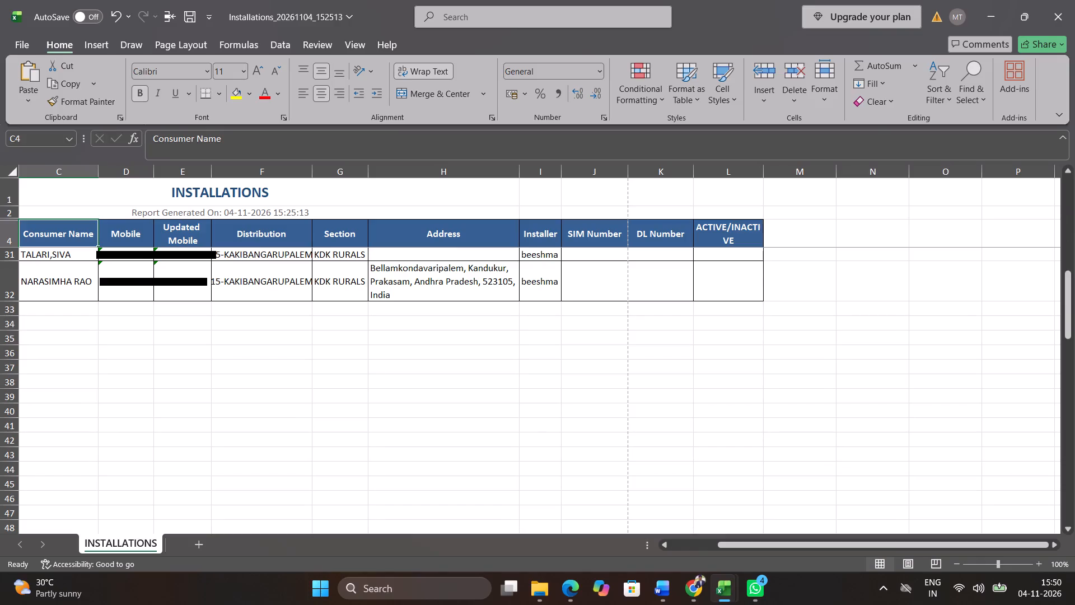
drag(762, 301, 791, 332)
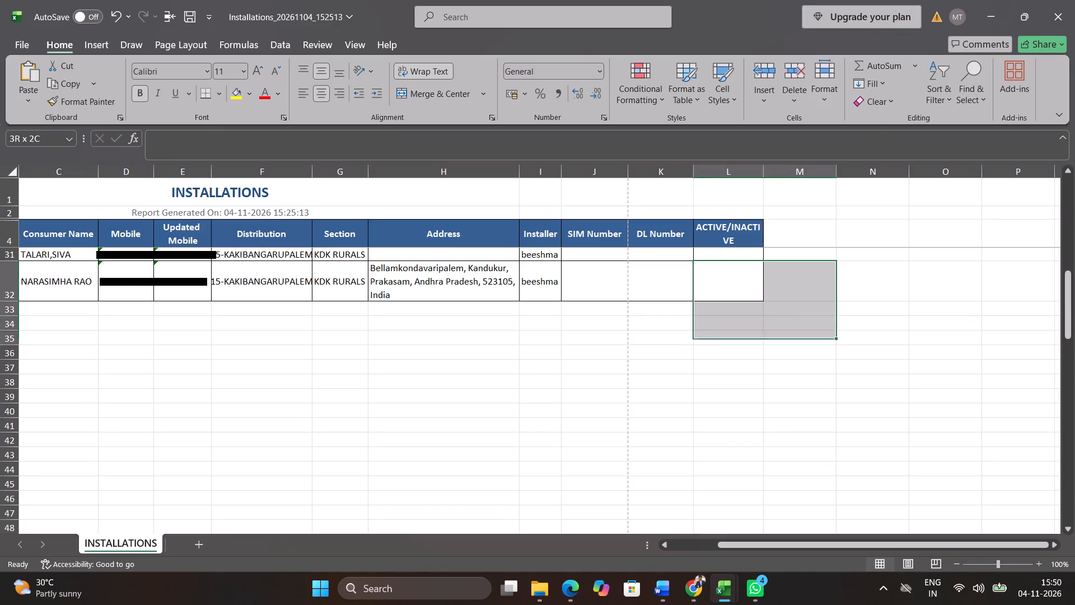
drag(791, 332, 784, 332)
click(784, 332)
click(762, 299)
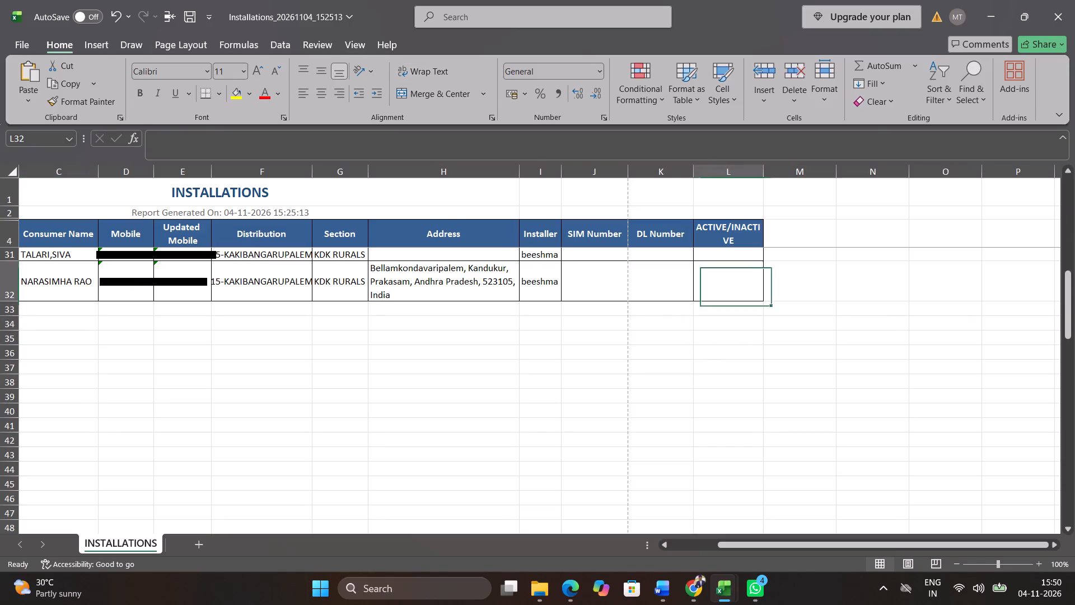
click(774, 359)
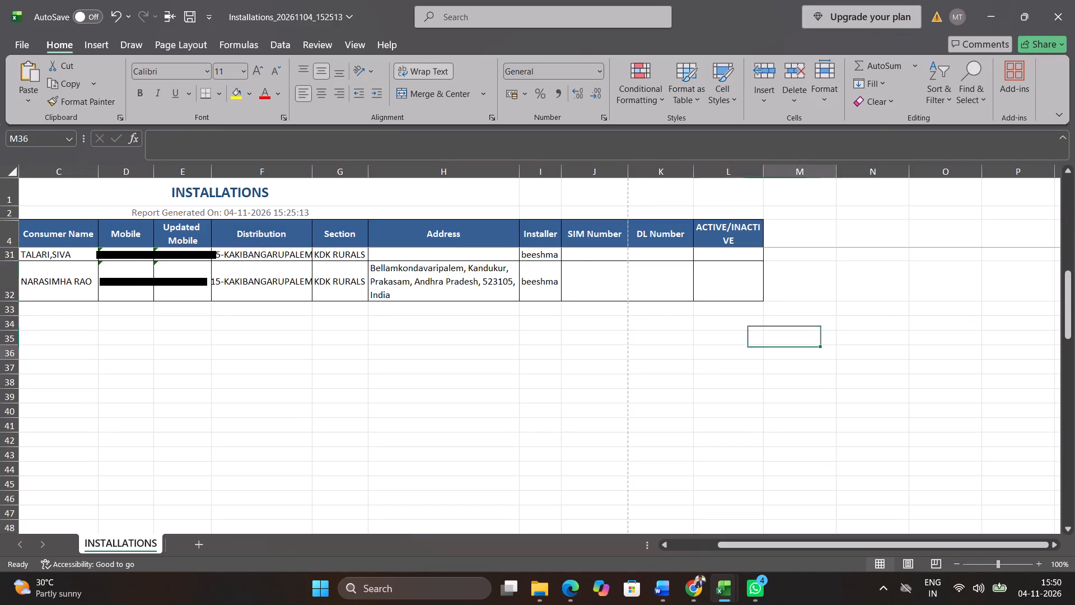
scroll(542, 342, right, 3)
scroll(542, 342, up, 5)
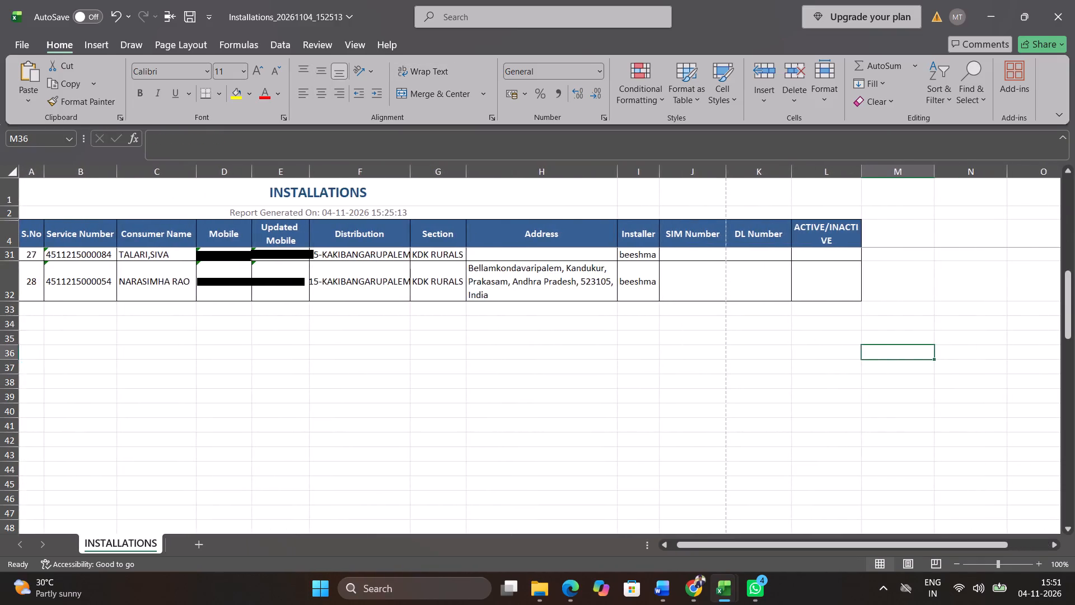
scroll(477, 301, up, 7)
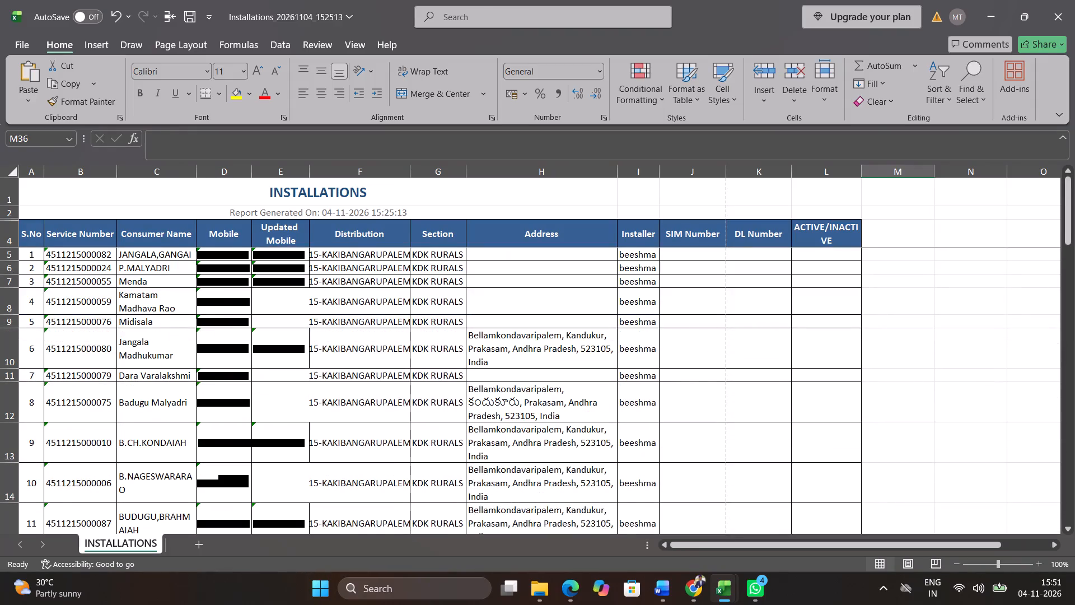
scroll(335, 305, up, 1)
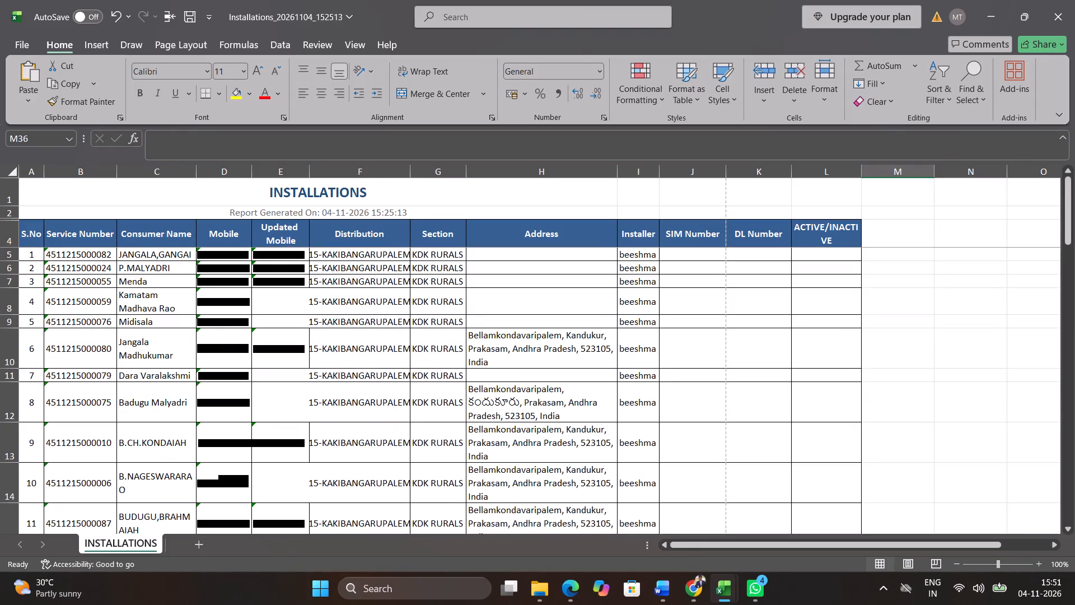
Narrow the Address column until it is only slightly wider than the Distribution column.
drag(617, 173, 587, 174)
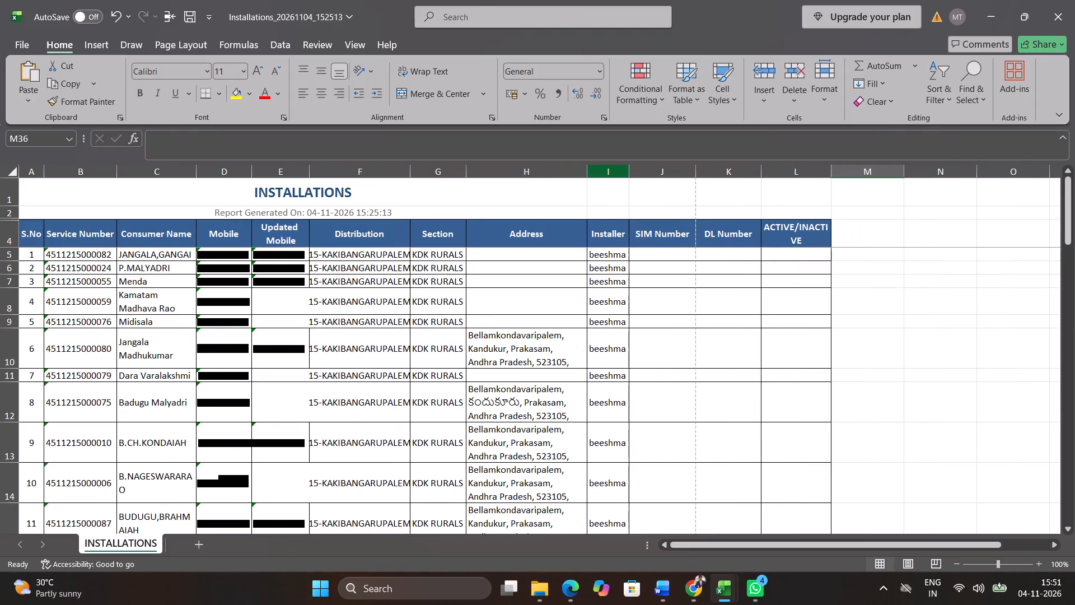
click(588, 165)
drag(588, 165, 578, 165)
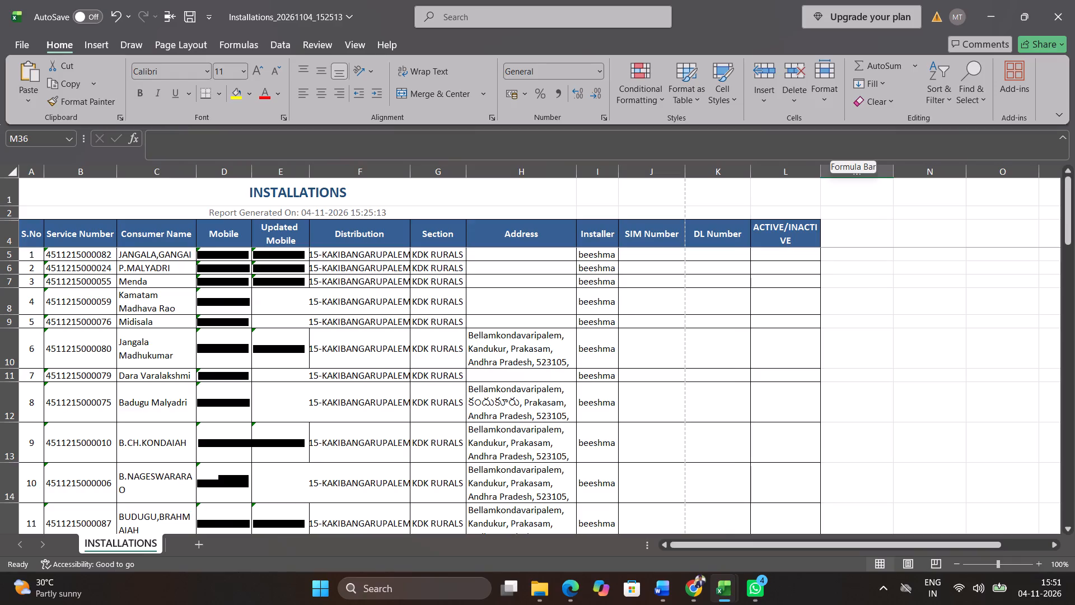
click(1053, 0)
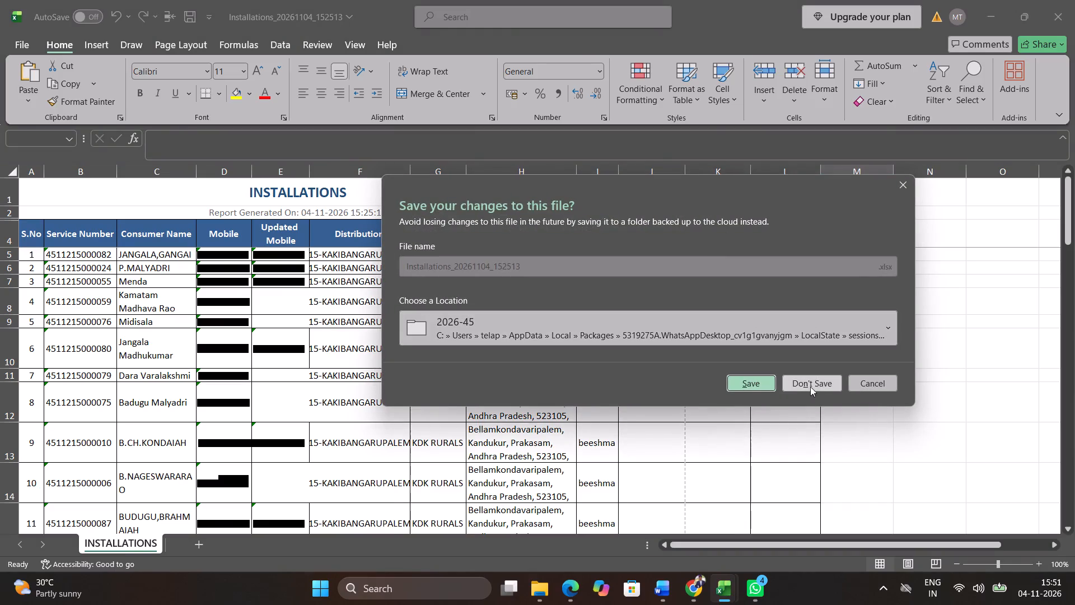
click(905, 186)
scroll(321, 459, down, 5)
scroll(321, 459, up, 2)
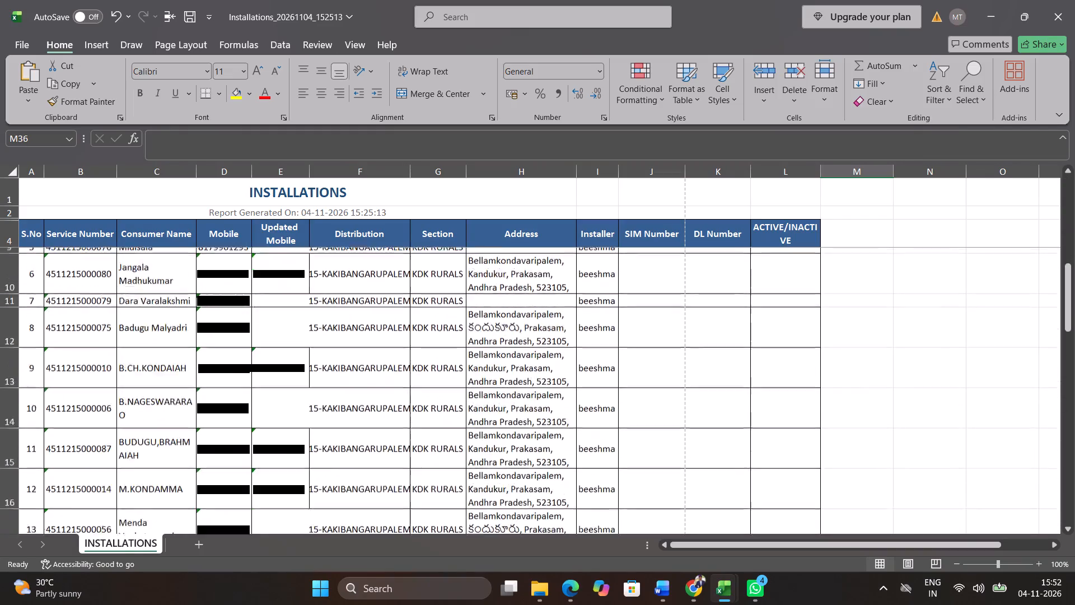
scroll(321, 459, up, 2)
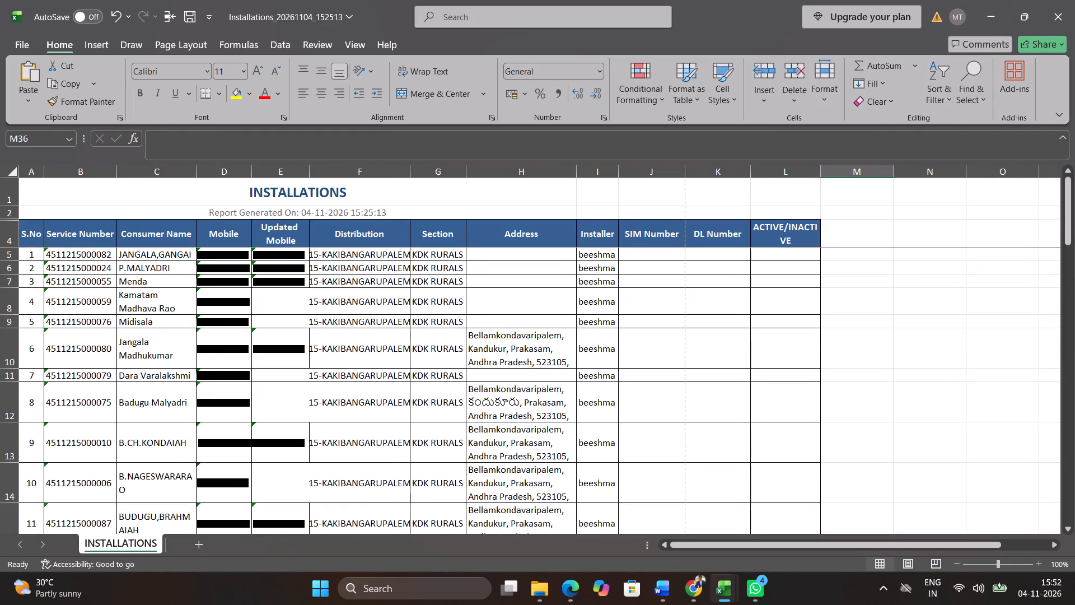
Narrow the Distribution column to about the width of the ACTIVE/INACTIVE column, and autofit the Updated Mobile column.
drag(412, 171, 382, 176)
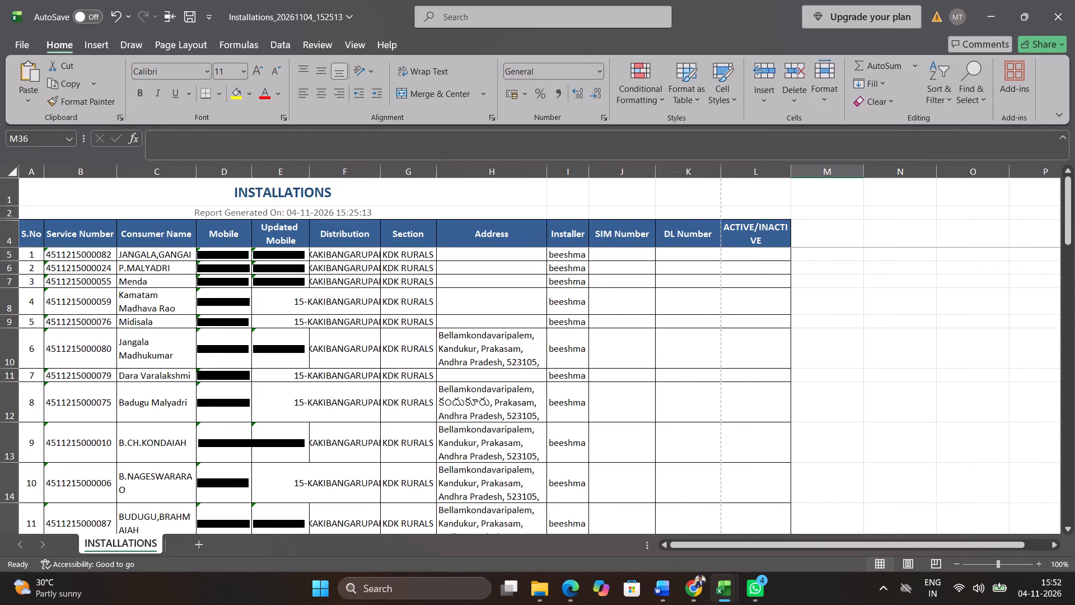
double_click(310, 170)
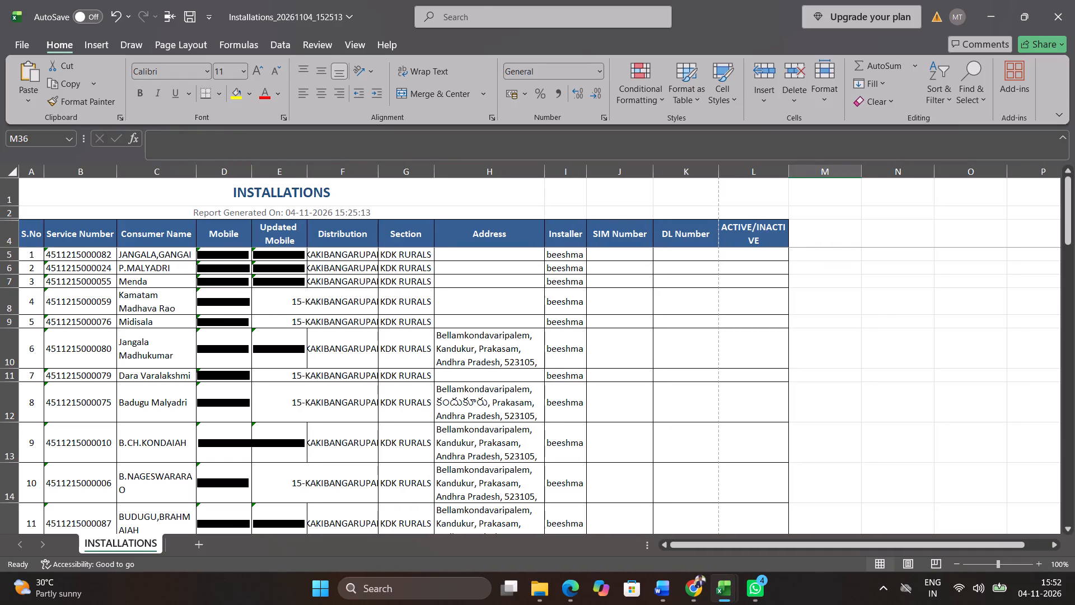
Preview how the report prints on landscape A4 pages, then return to the worksheet.
key(ctrl+Return)
key(ctrl+p)
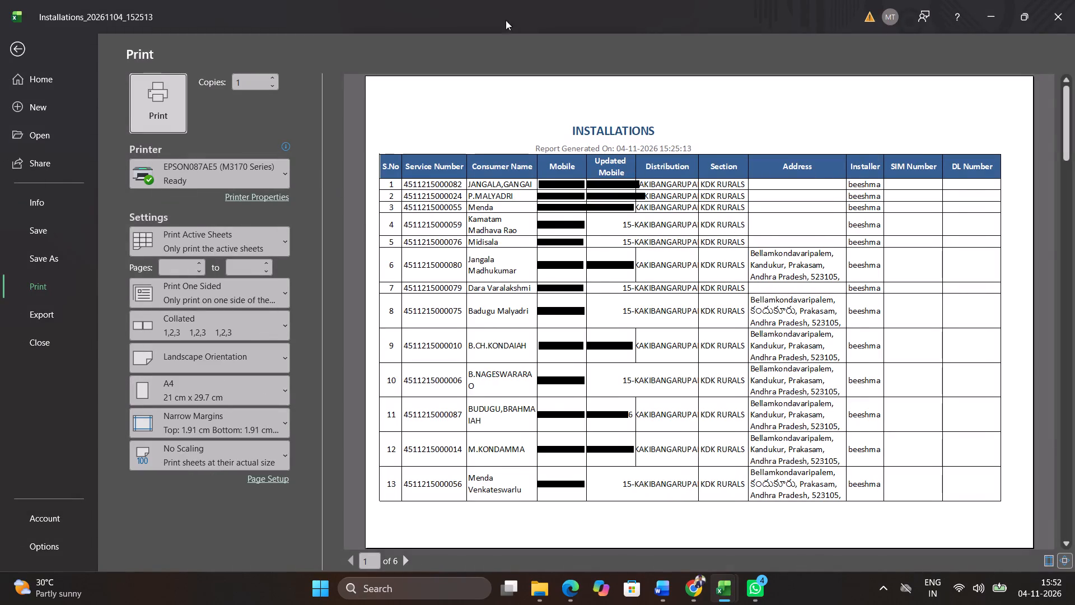
click(15, 44)
scroll(424, 231, down, 1)
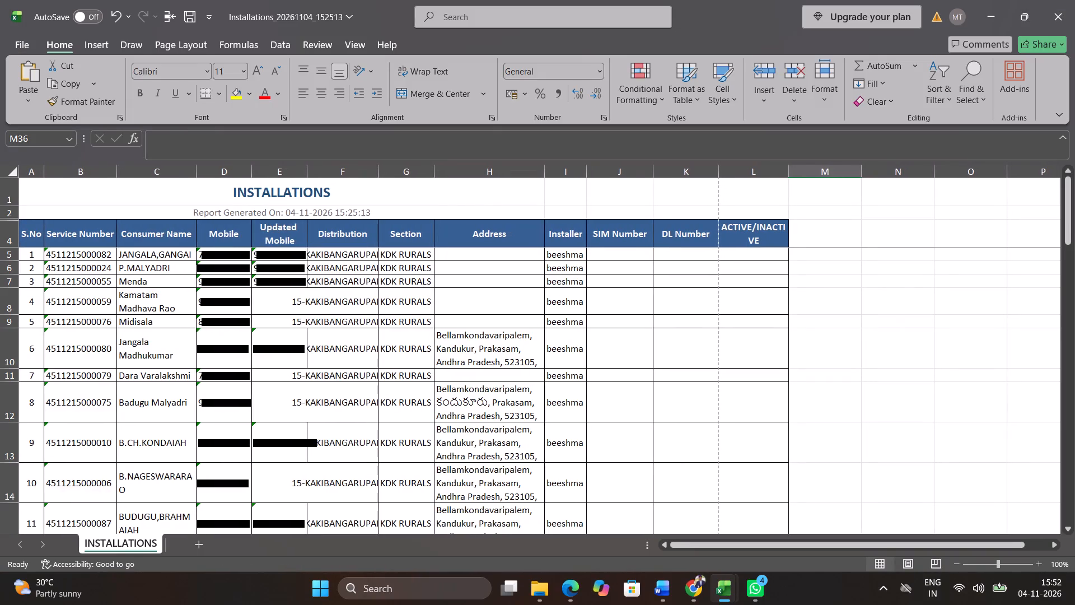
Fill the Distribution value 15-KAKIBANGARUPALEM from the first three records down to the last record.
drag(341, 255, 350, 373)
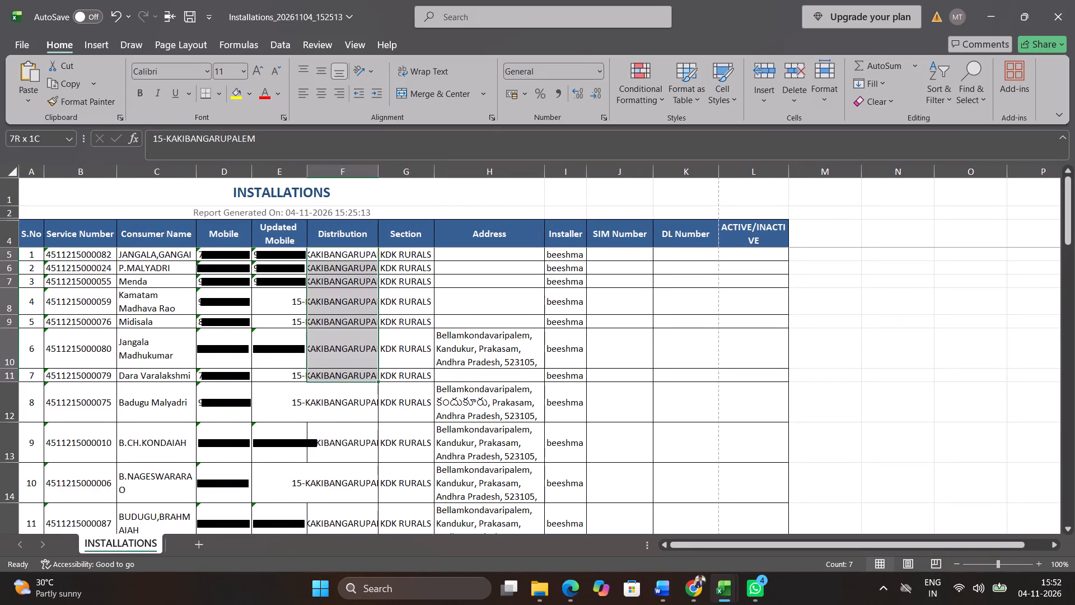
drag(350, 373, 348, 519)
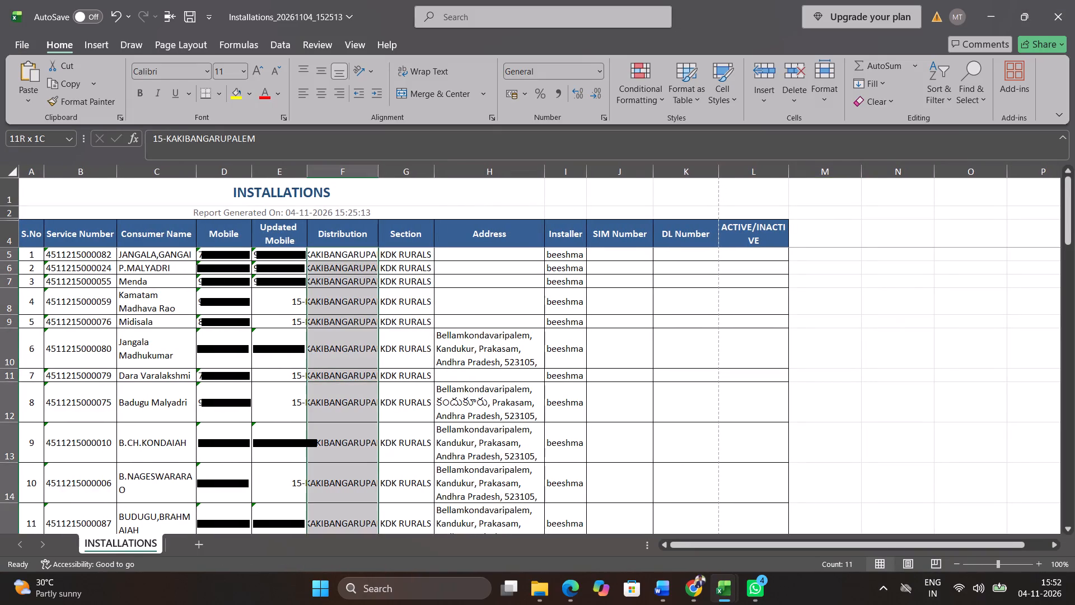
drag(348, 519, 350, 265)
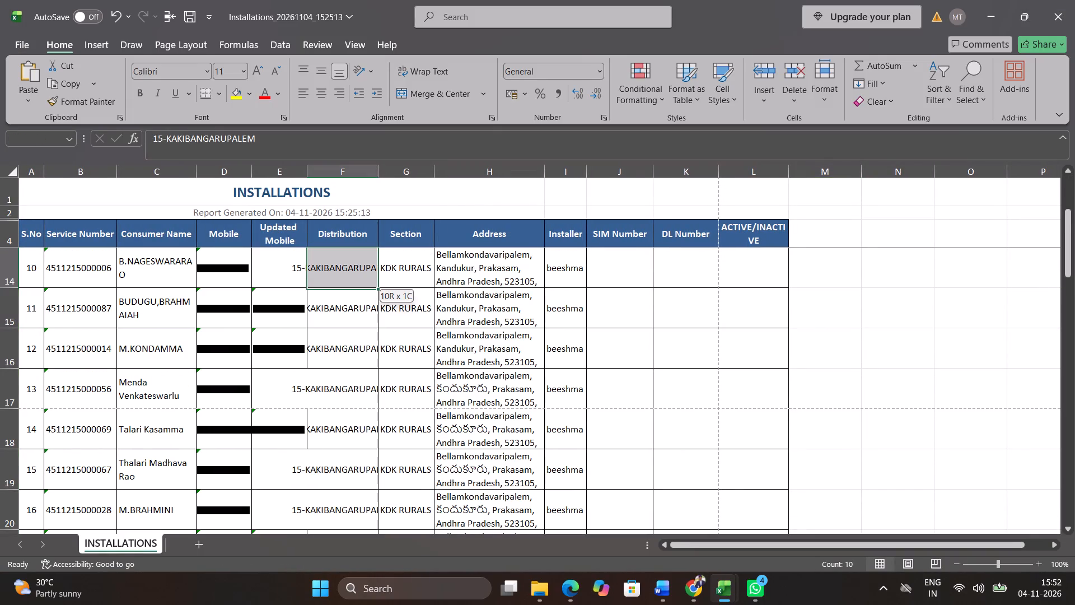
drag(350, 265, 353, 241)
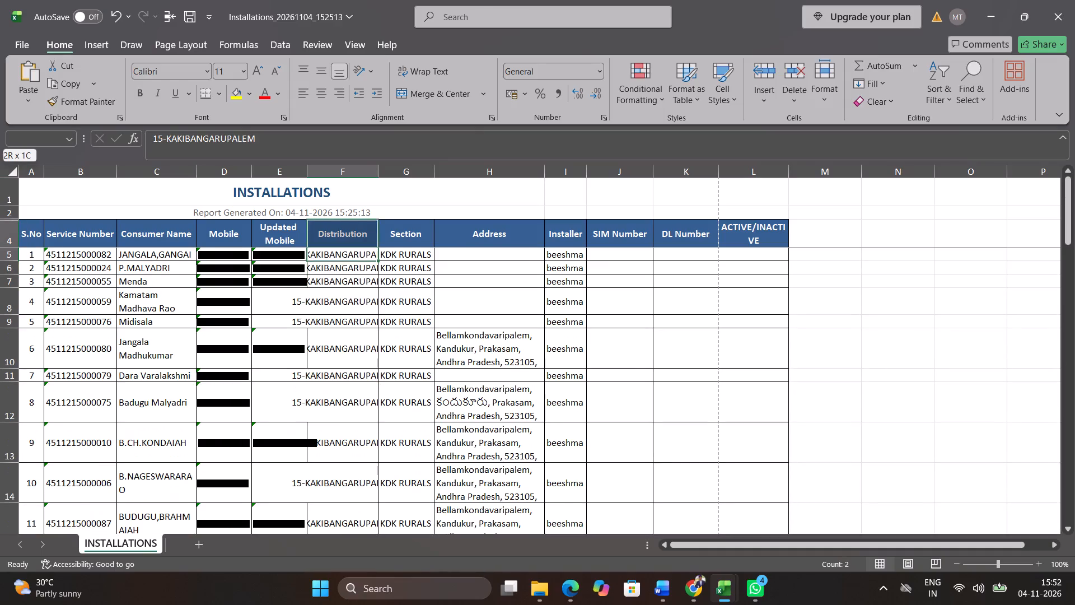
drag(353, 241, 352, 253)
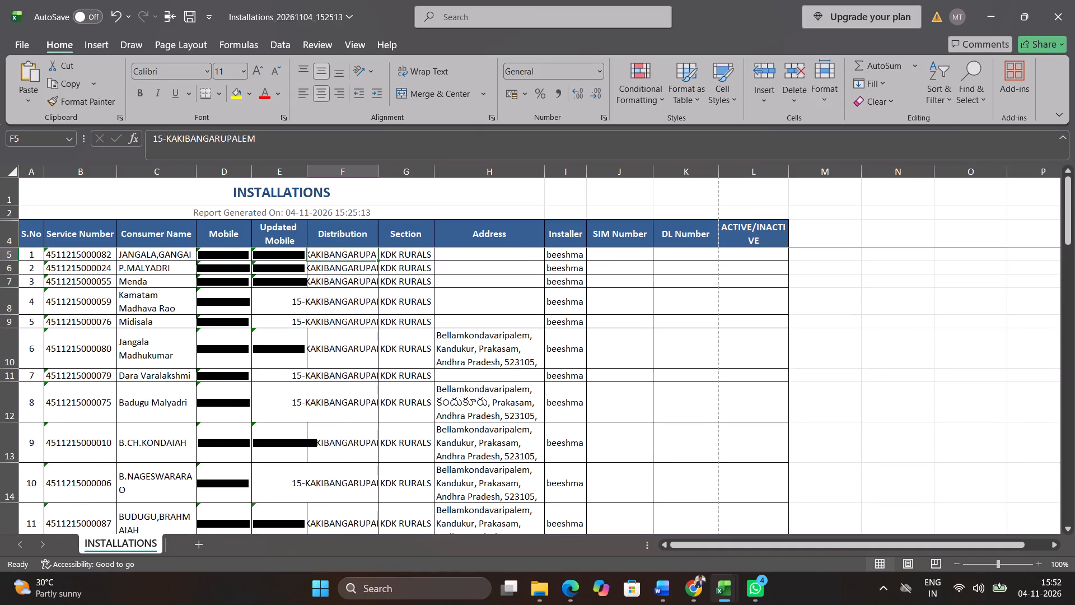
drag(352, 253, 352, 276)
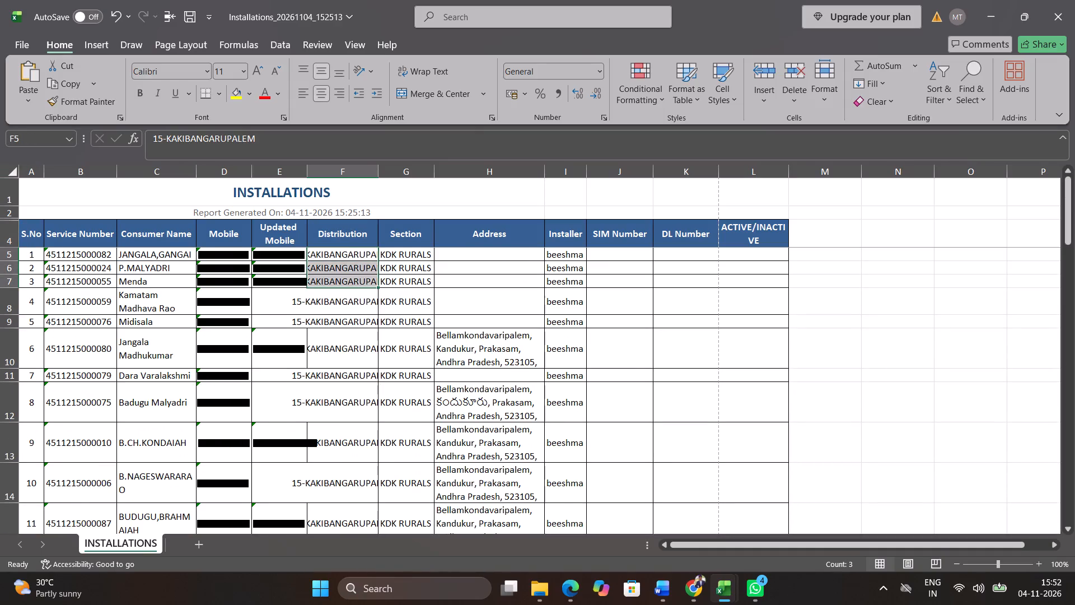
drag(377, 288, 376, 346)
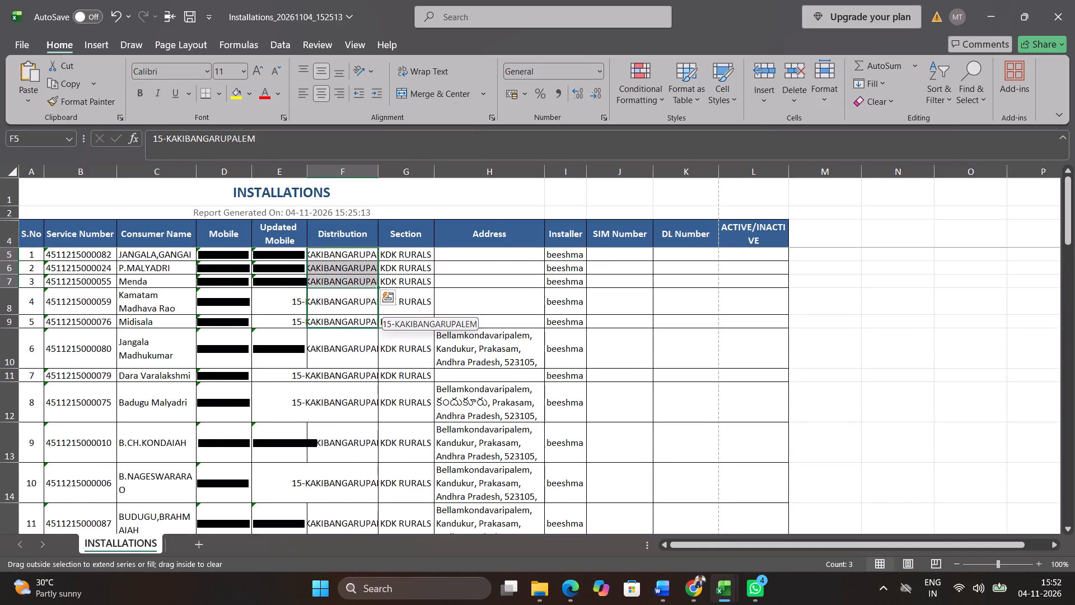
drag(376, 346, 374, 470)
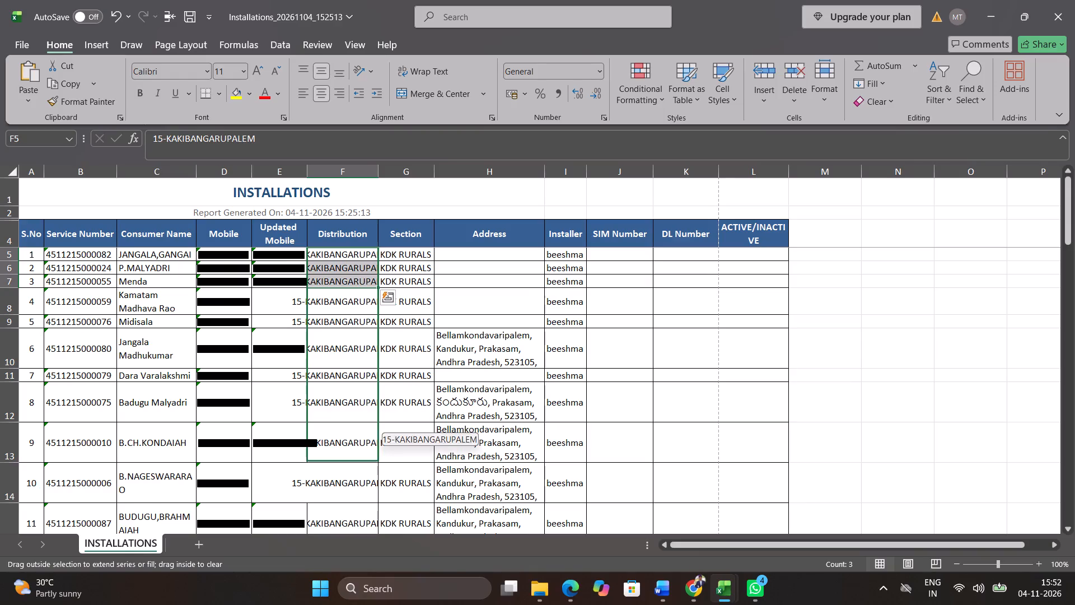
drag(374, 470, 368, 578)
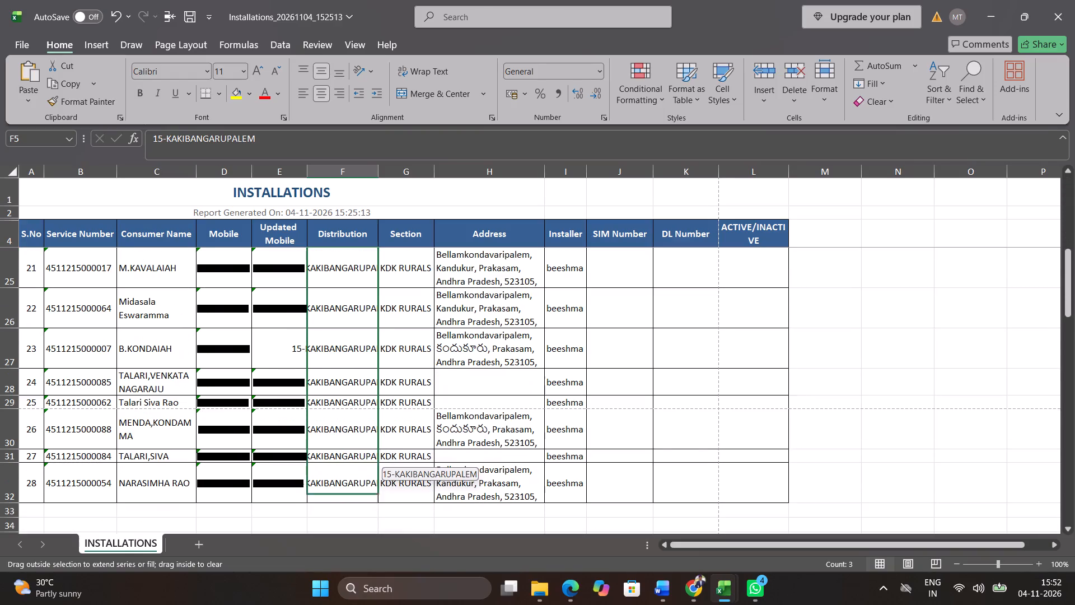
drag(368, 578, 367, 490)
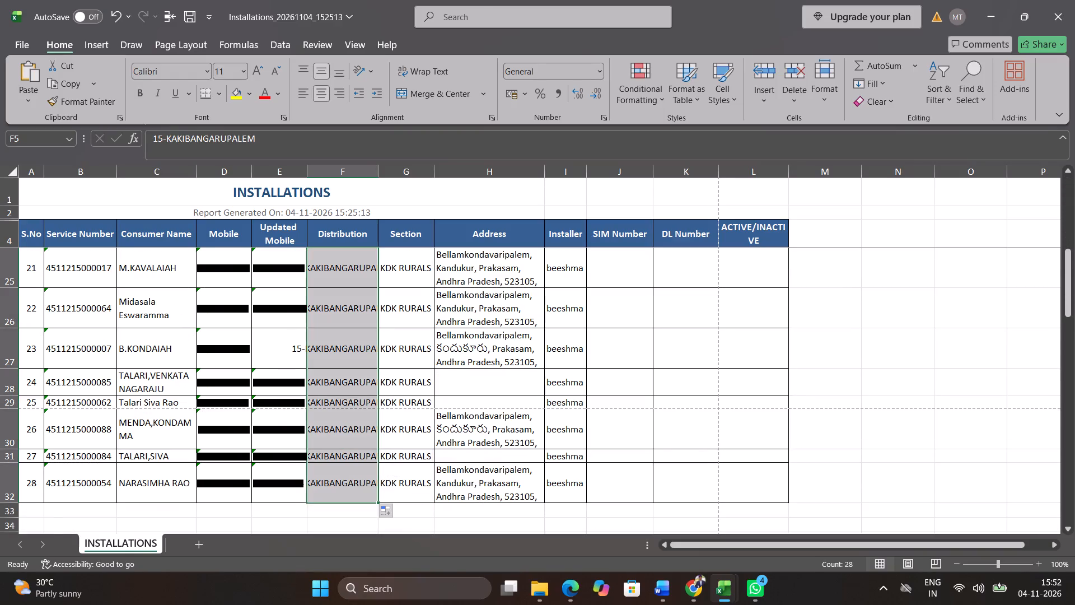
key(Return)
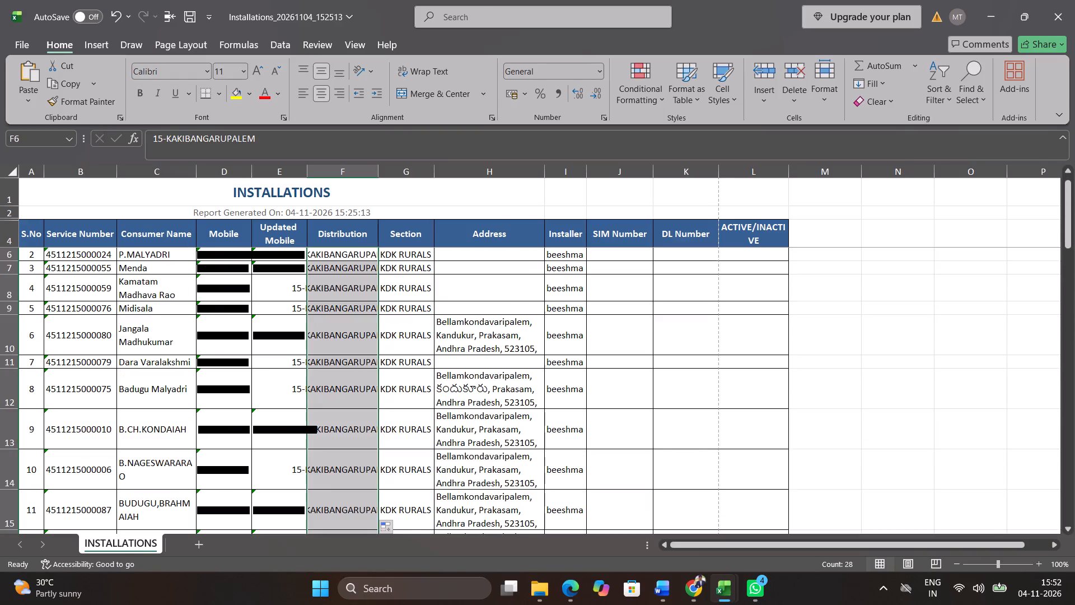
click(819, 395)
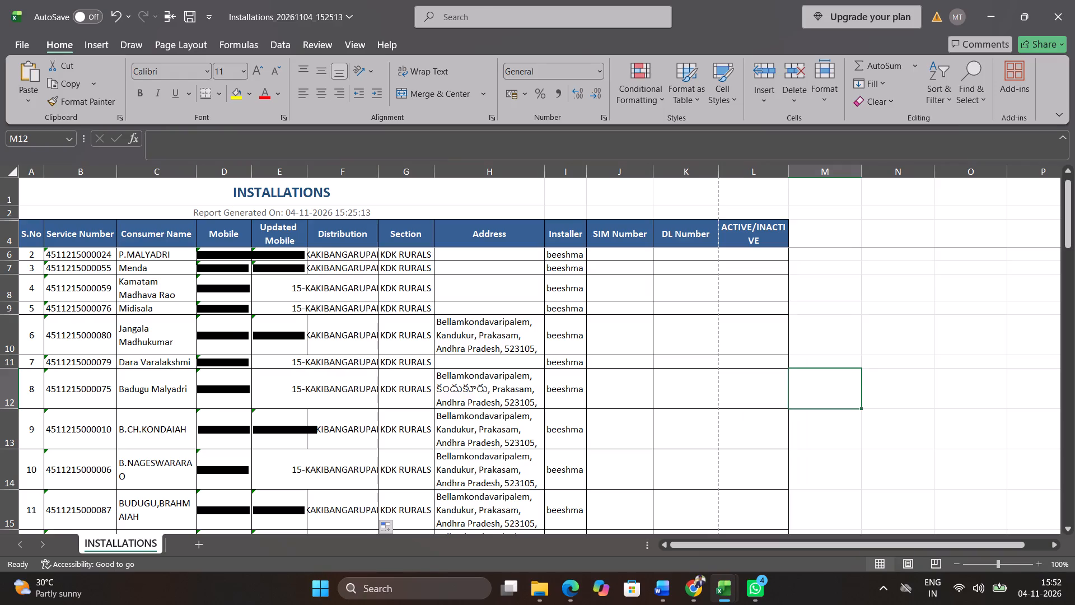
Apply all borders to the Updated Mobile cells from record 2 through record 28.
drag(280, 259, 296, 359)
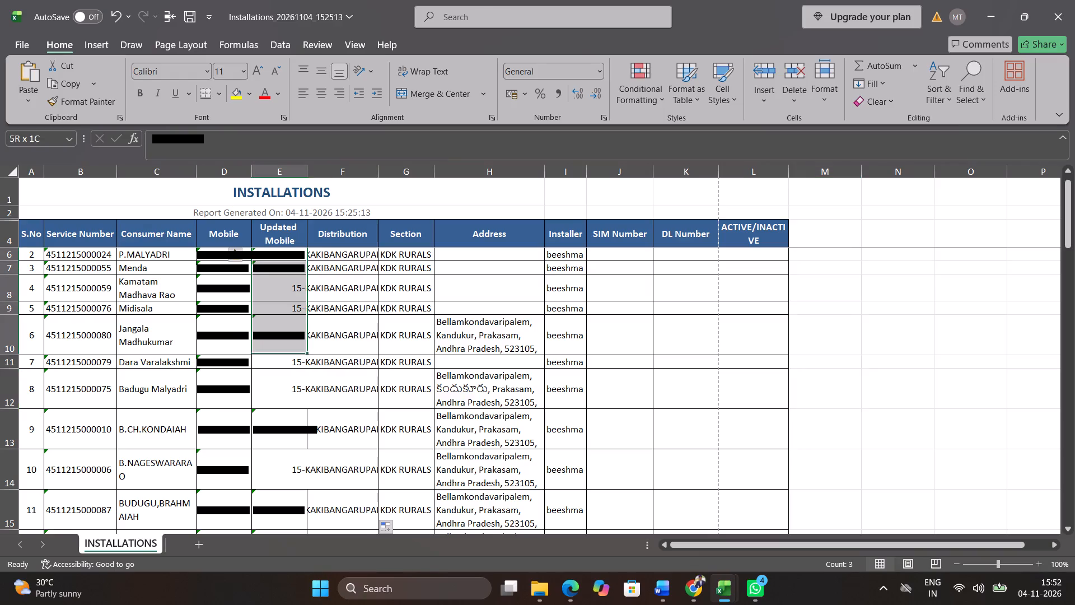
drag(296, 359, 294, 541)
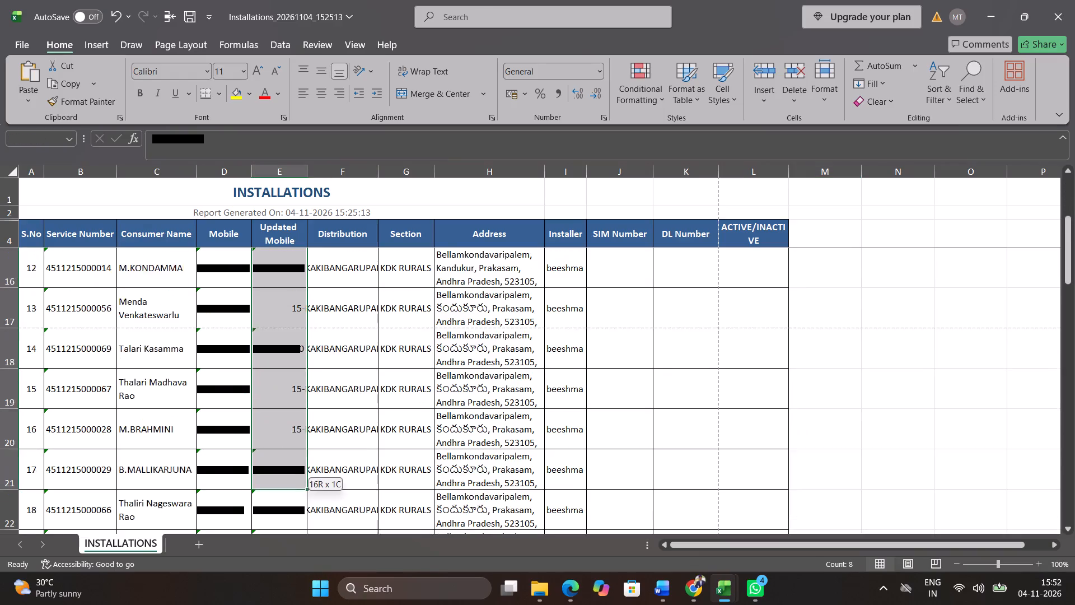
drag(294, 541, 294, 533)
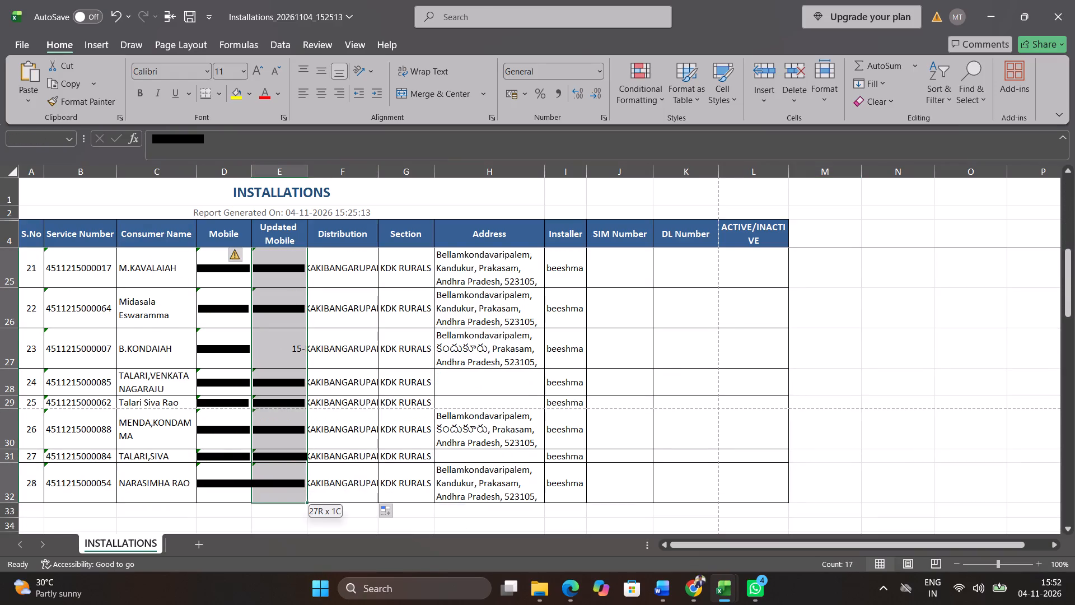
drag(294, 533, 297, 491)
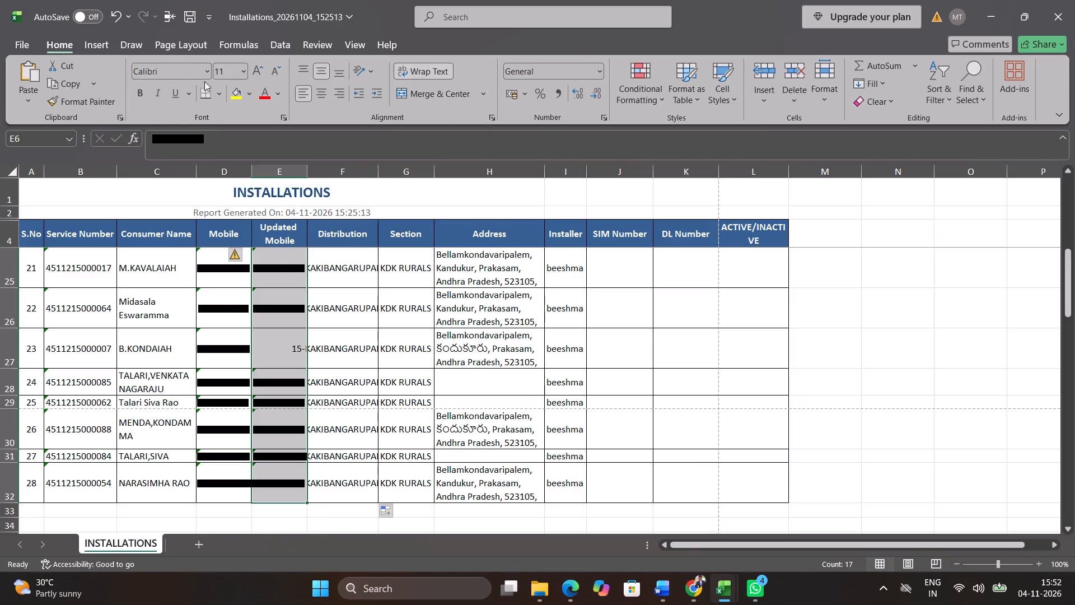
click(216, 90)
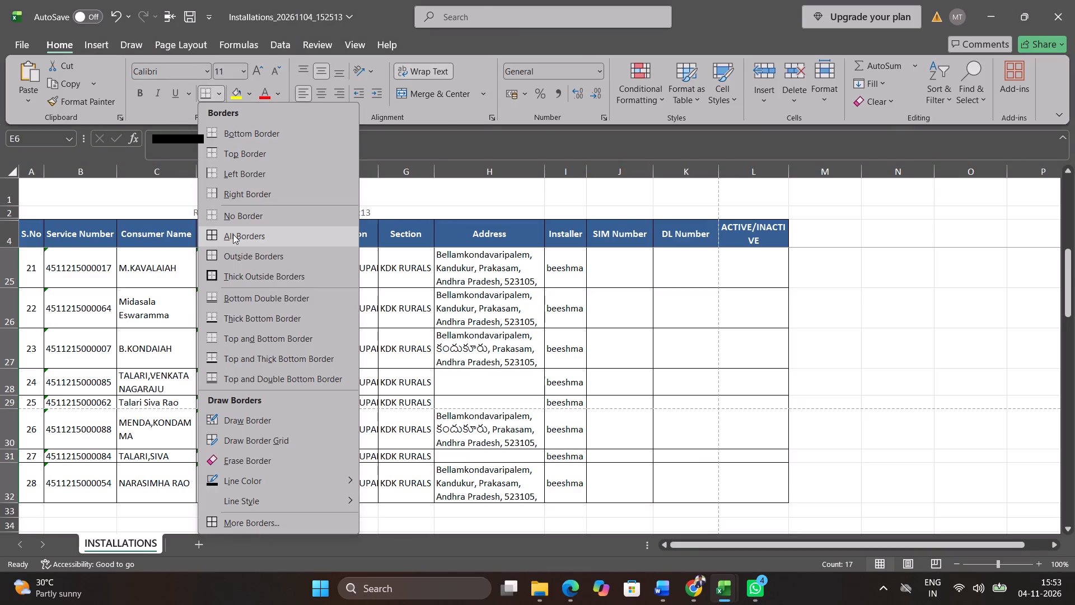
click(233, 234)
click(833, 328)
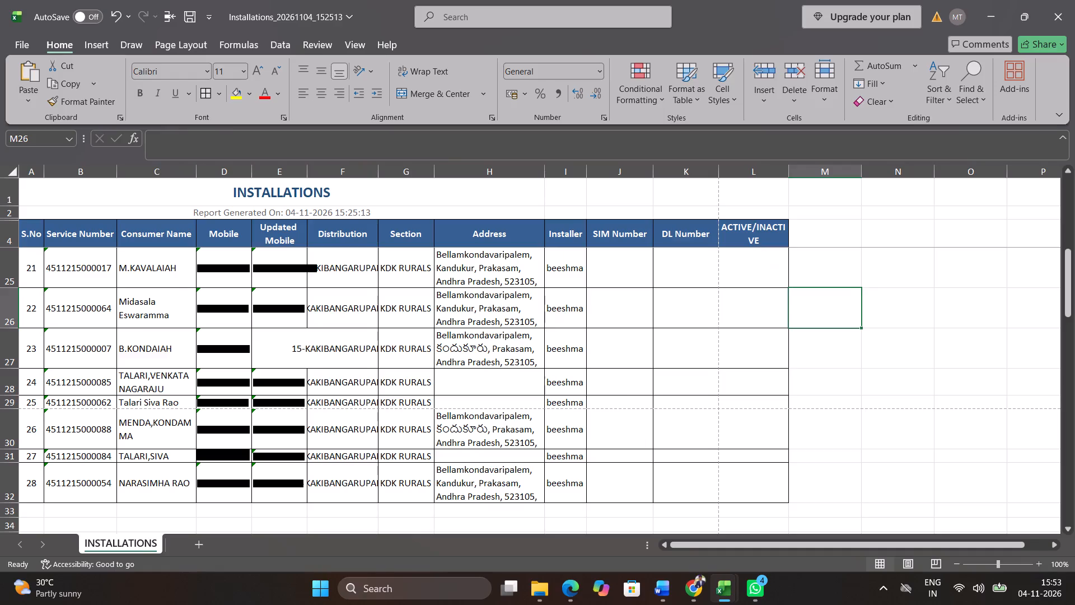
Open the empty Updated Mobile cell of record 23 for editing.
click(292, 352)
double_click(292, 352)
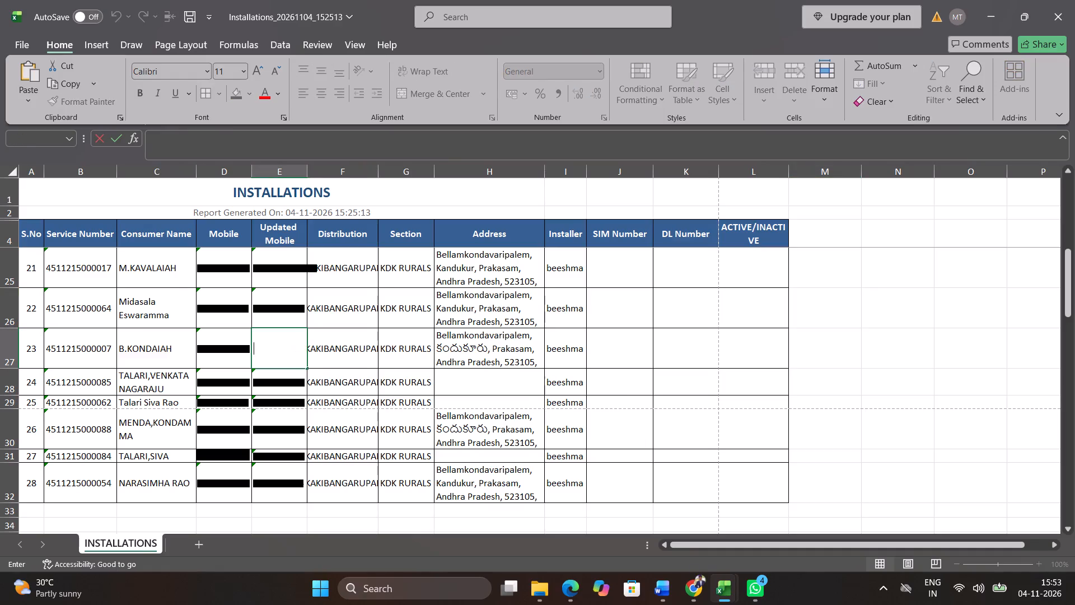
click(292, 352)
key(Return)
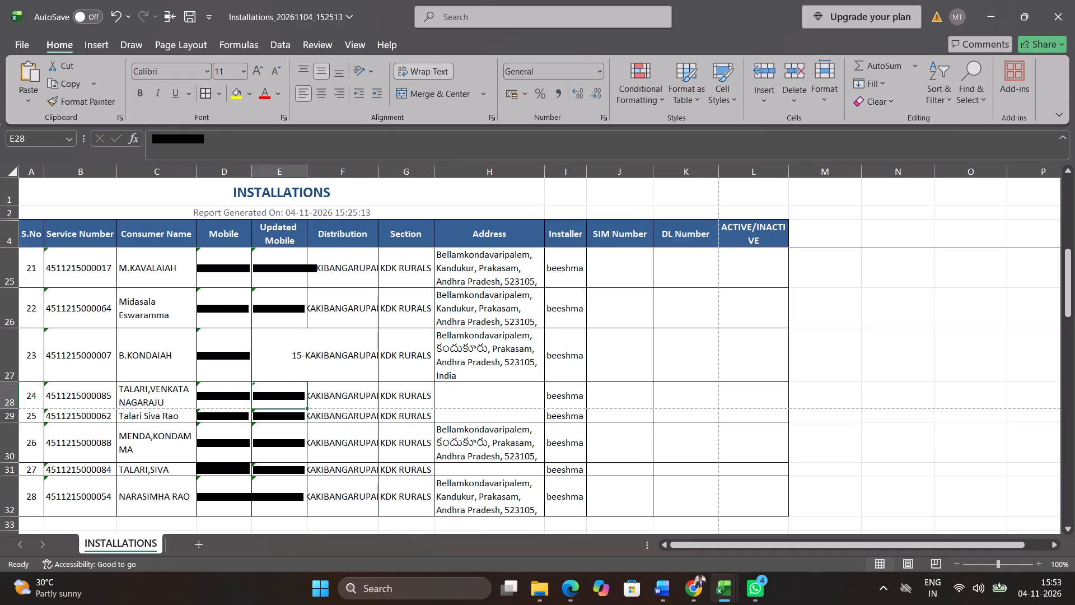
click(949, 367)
Close the Installations_20261104_152513 workbook without saving the changes.
scroll(949, 367, down, 1)
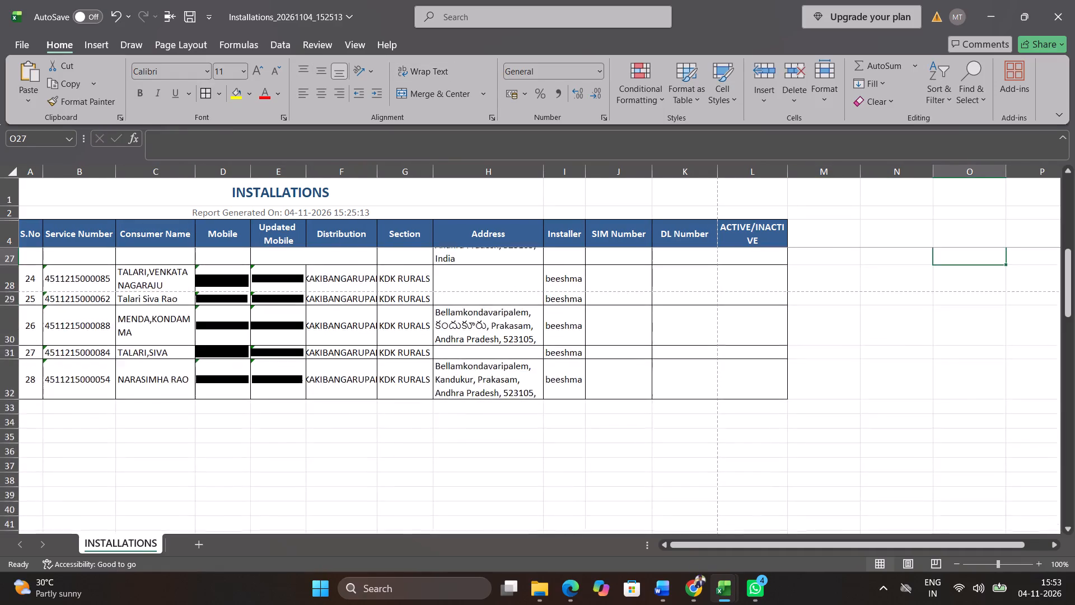
scroll(949, 367, down, 1)
click(1074, 0)
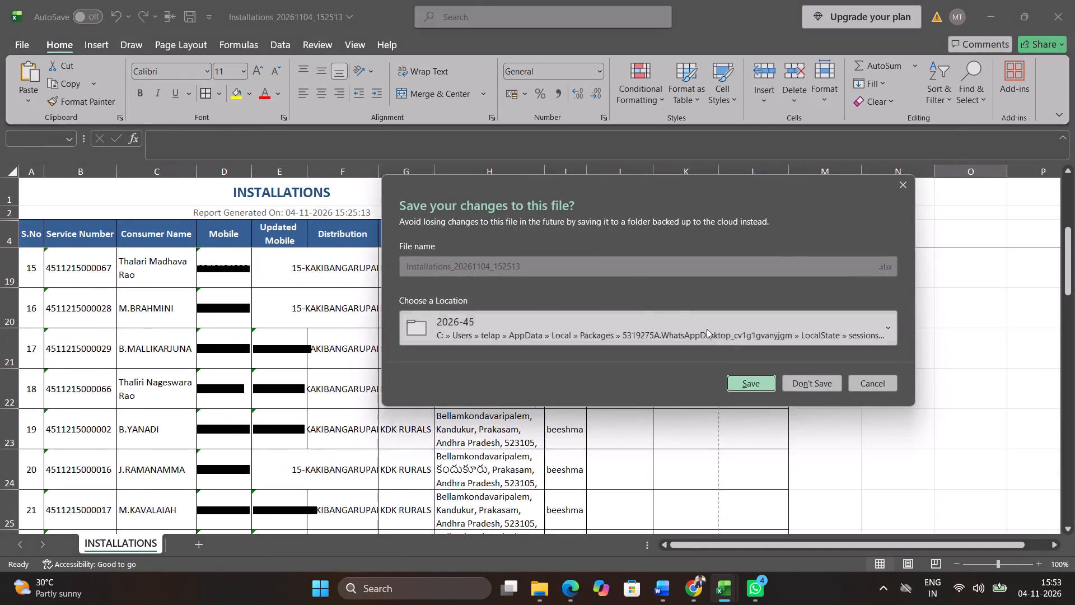
click(801, 385)
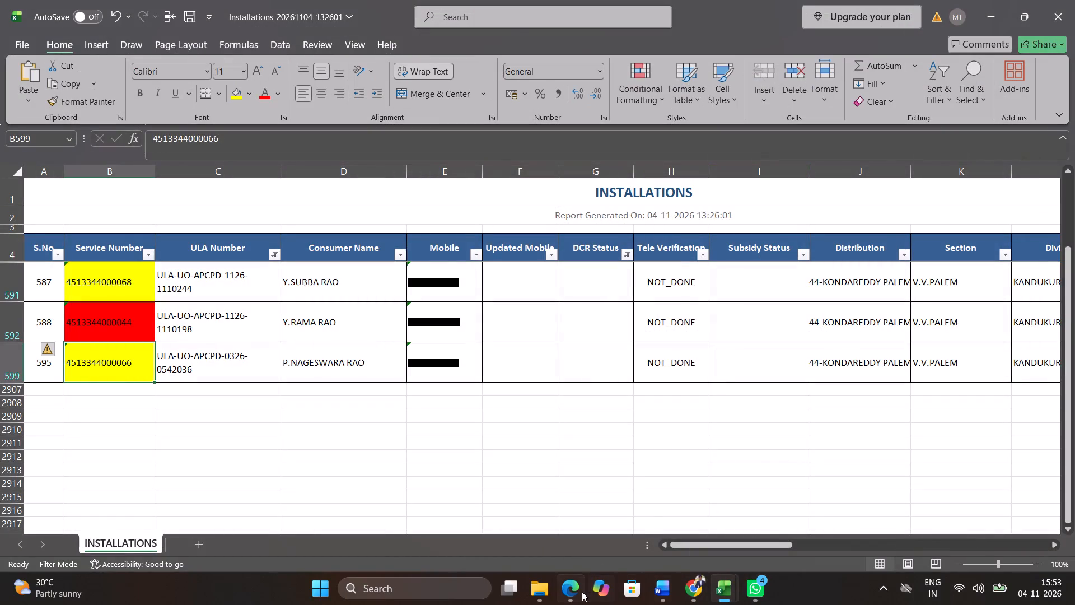
Switch to the SUNGRACE page in Google Chrome.
click(690, 597)
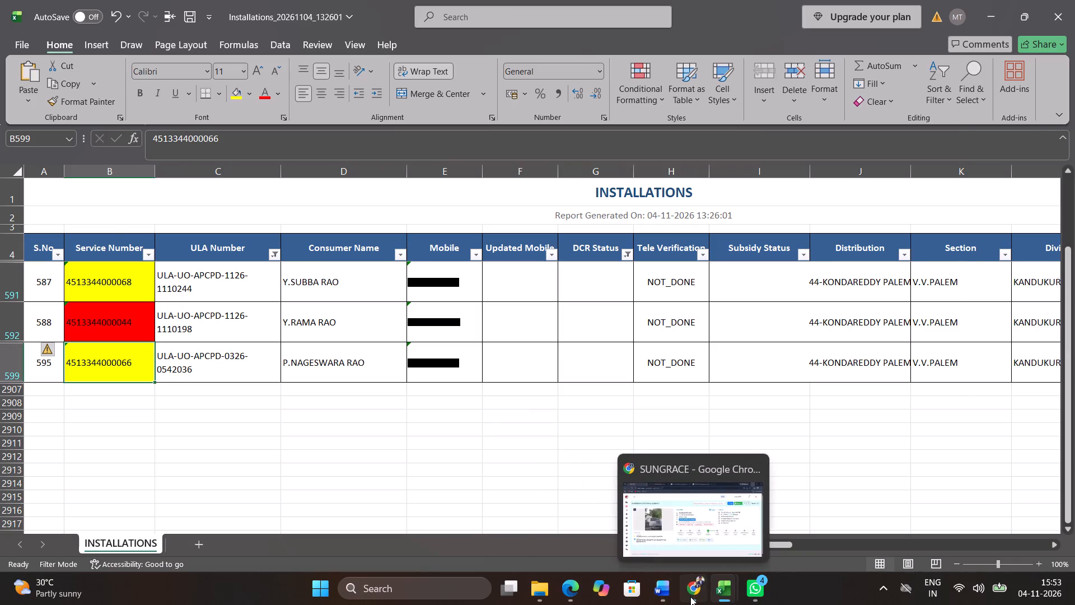
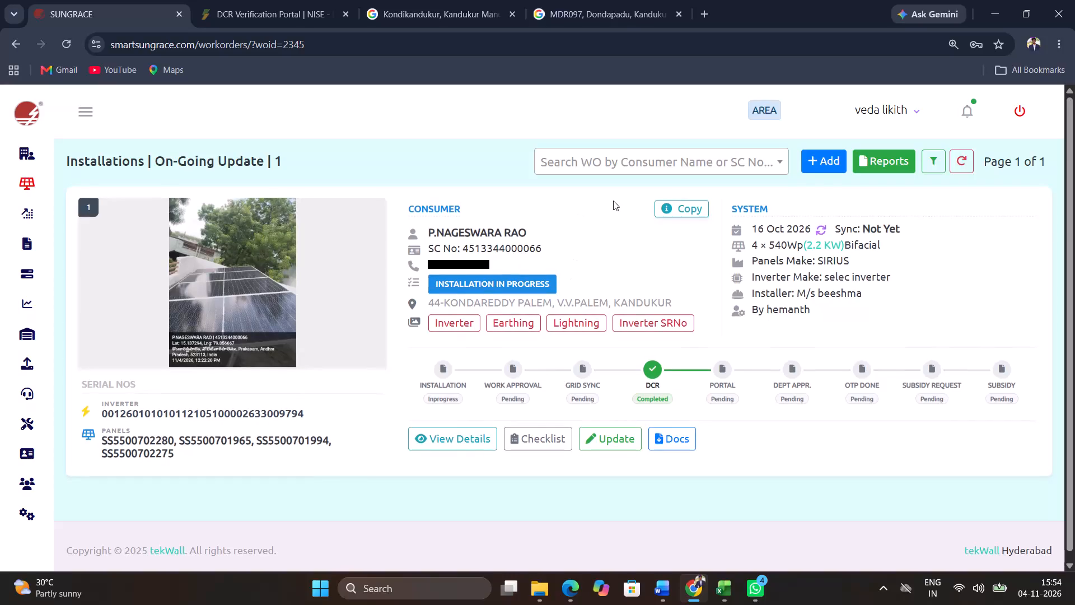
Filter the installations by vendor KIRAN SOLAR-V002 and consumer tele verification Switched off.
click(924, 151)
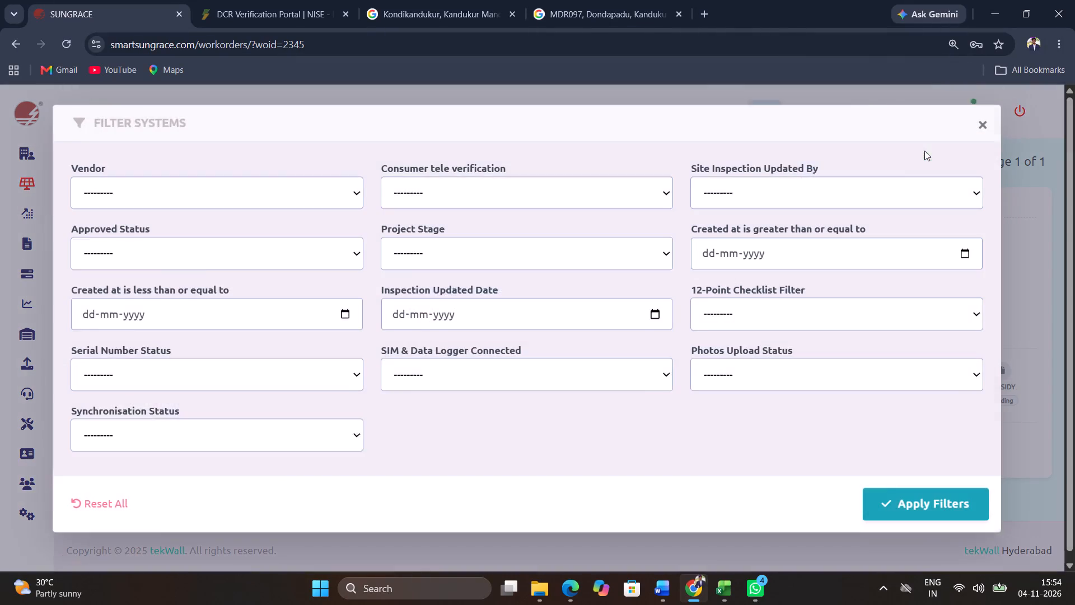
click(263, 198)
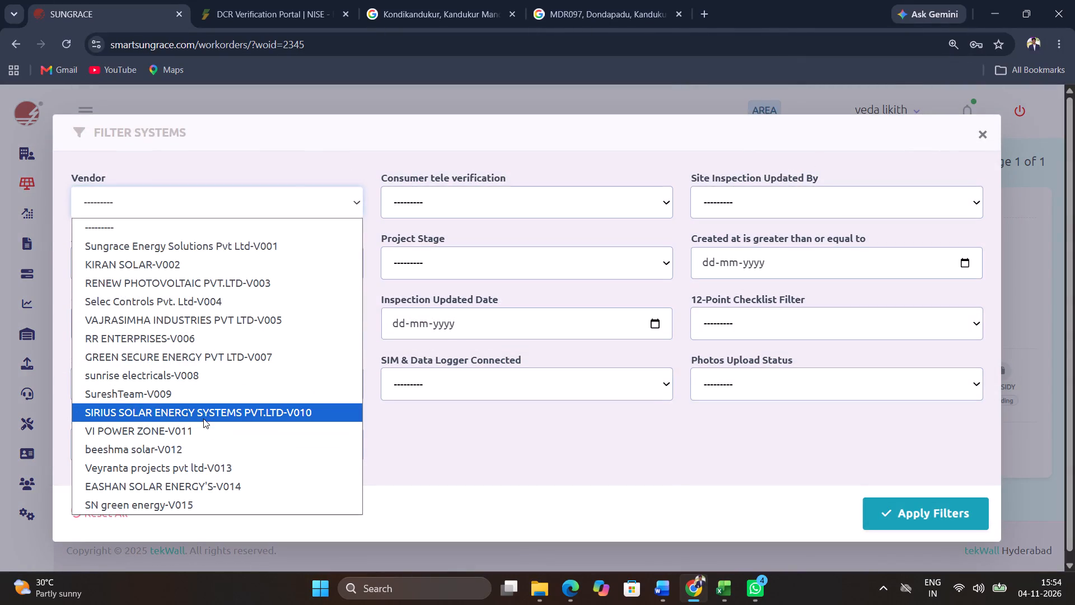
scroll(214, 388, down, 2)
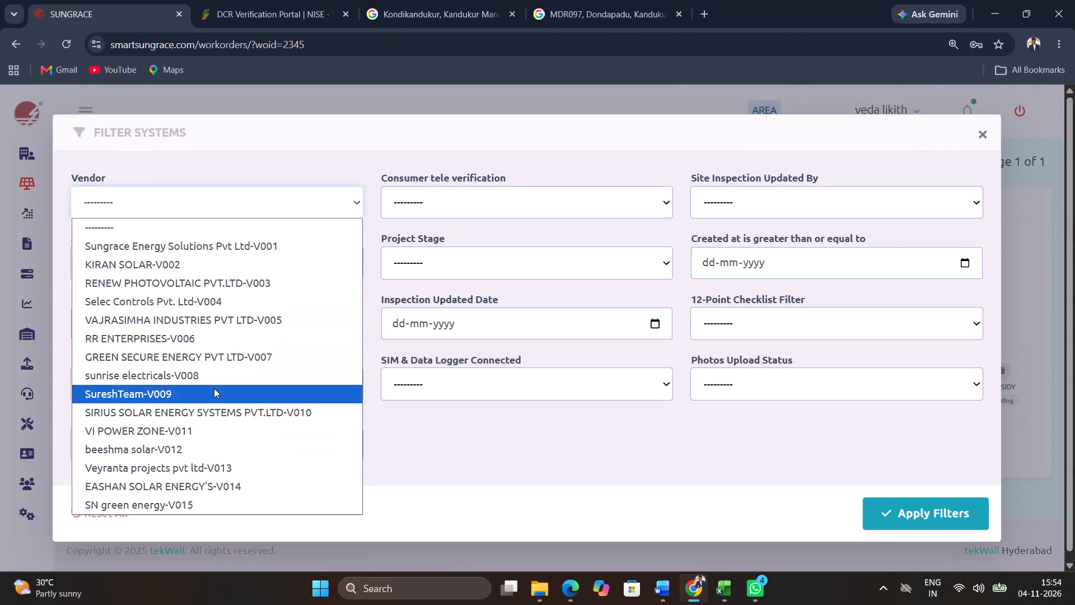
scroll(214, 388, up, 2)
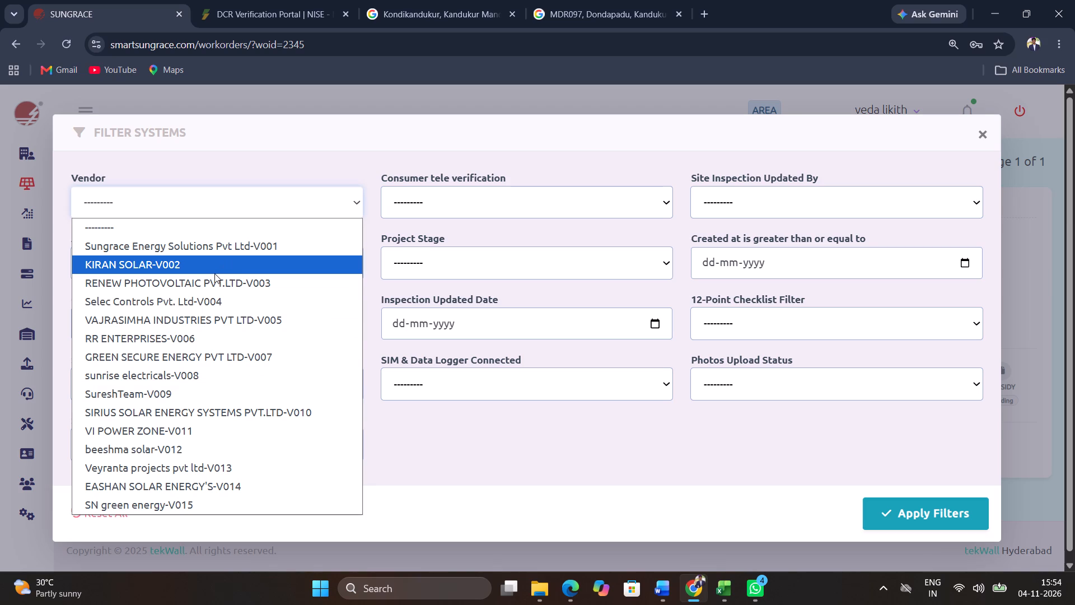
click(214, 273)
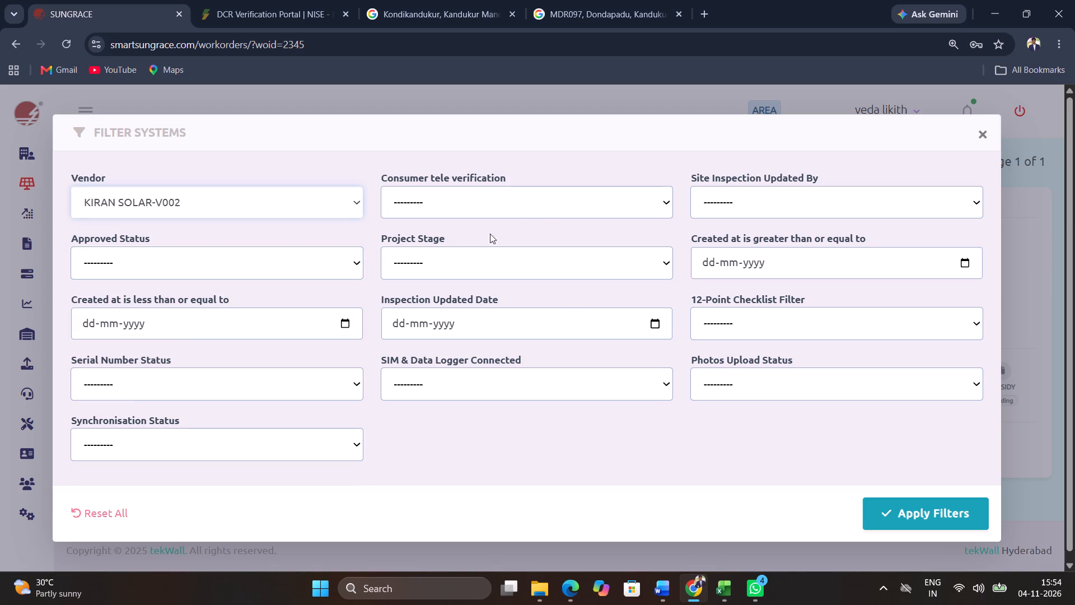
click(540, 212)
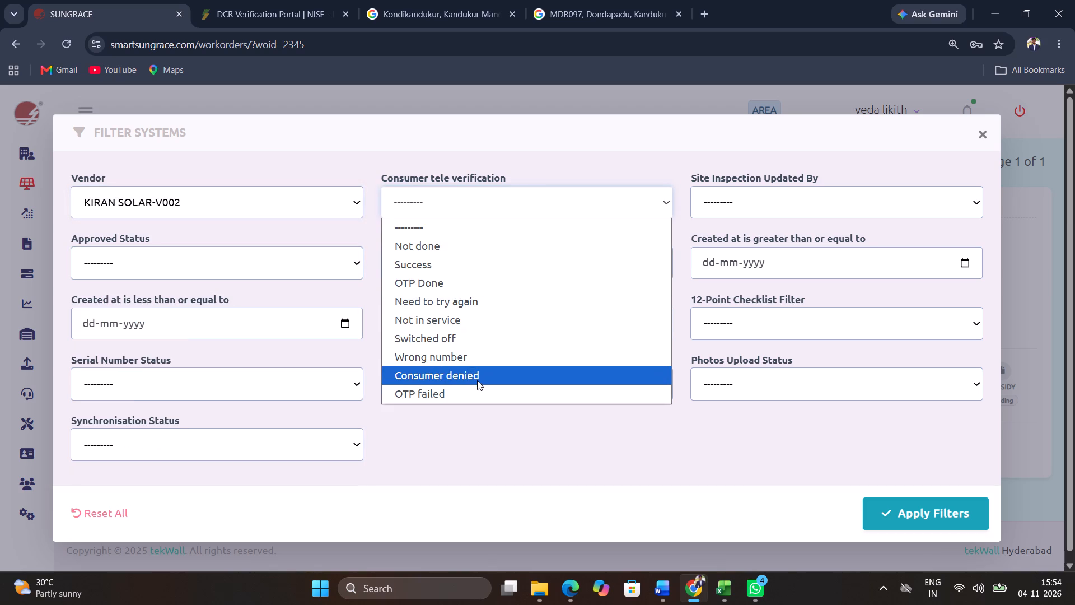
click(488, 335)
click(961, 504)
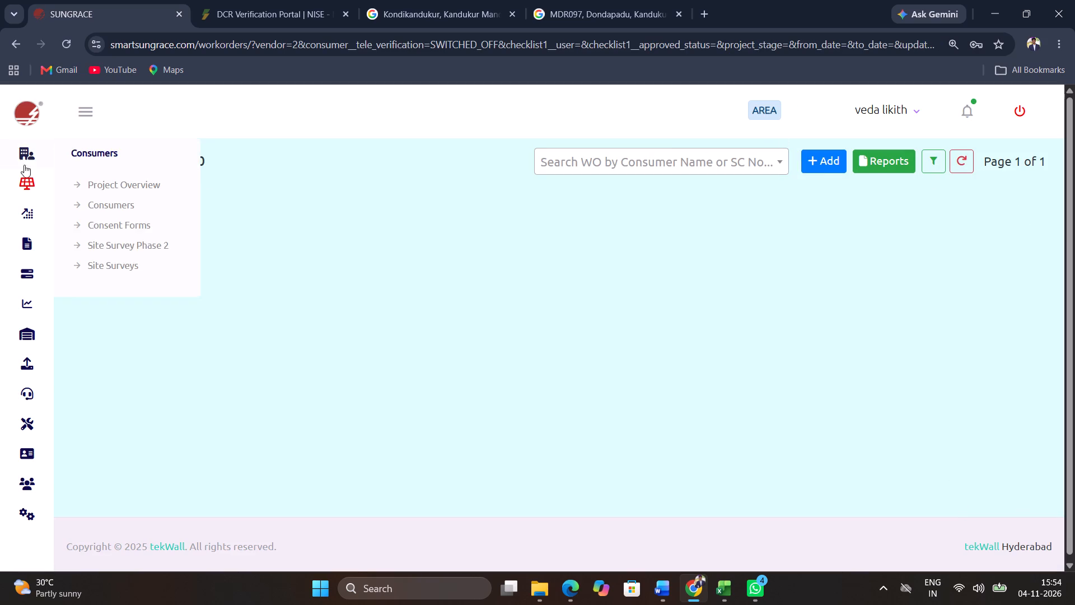
Reopen the full Installations list and filter it by vendor KIRAN SOLAR-V002 and SIM & Data Logger Connected set to No Datalogger.
click(96, 209)
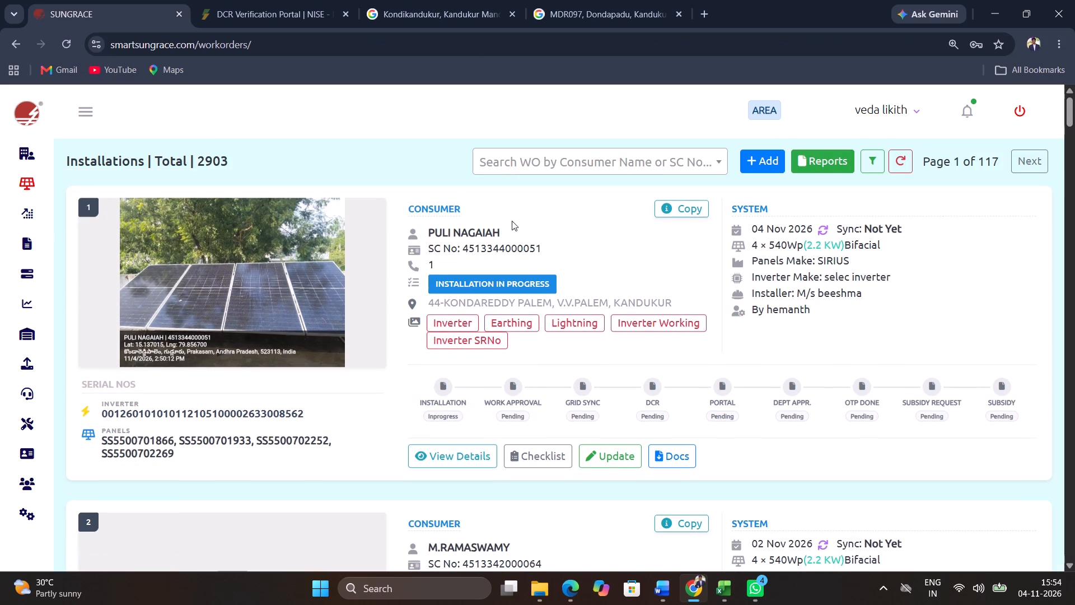
click(871, 156)
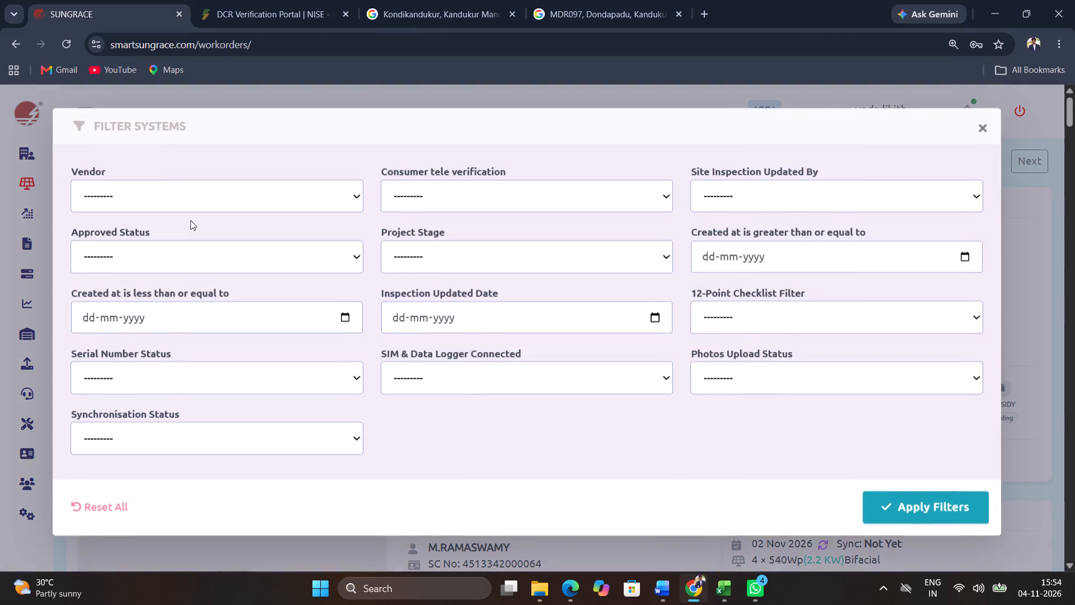
click(204, 213)
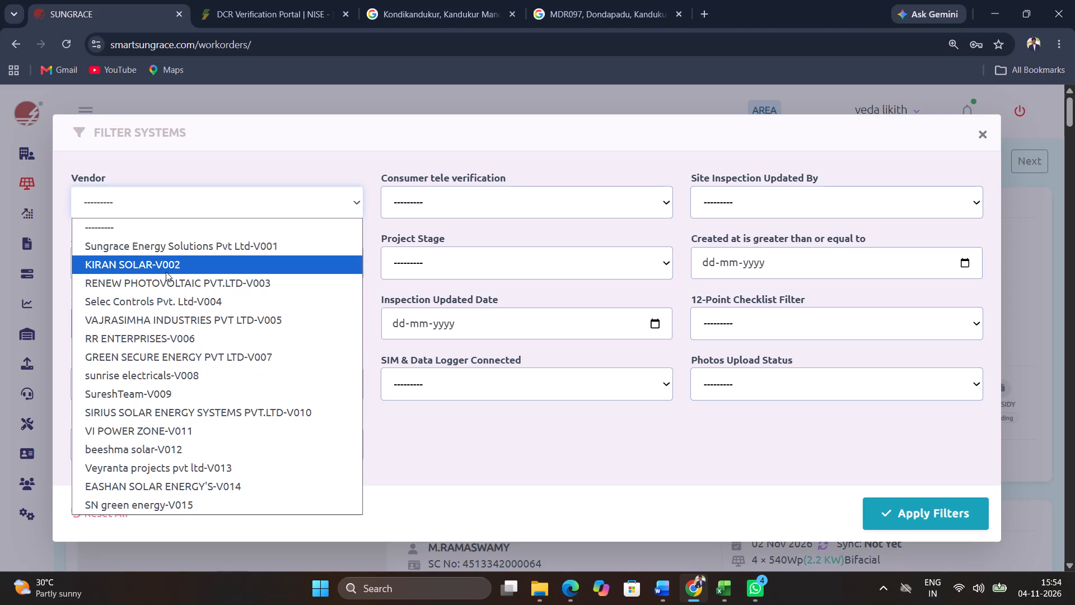
click(166, 272)
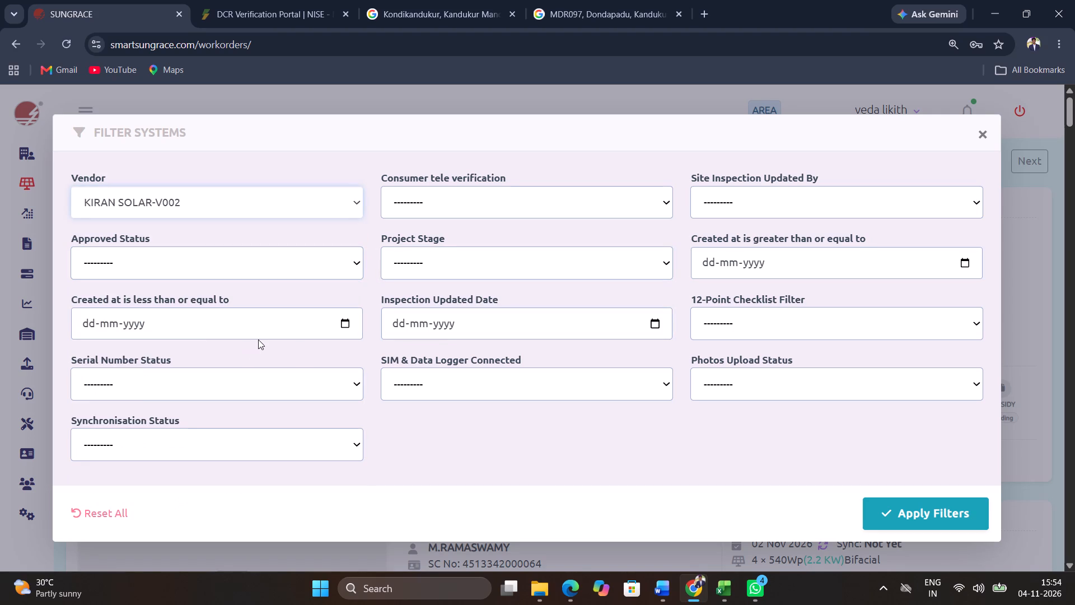
click(471, 378)
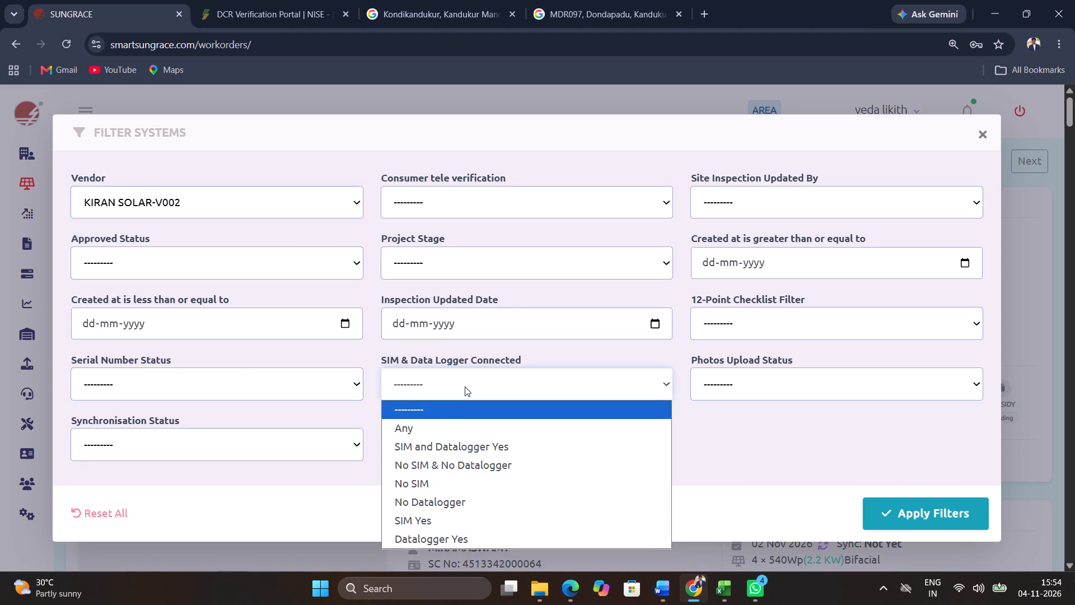
scroll(449, 412, down, 2)
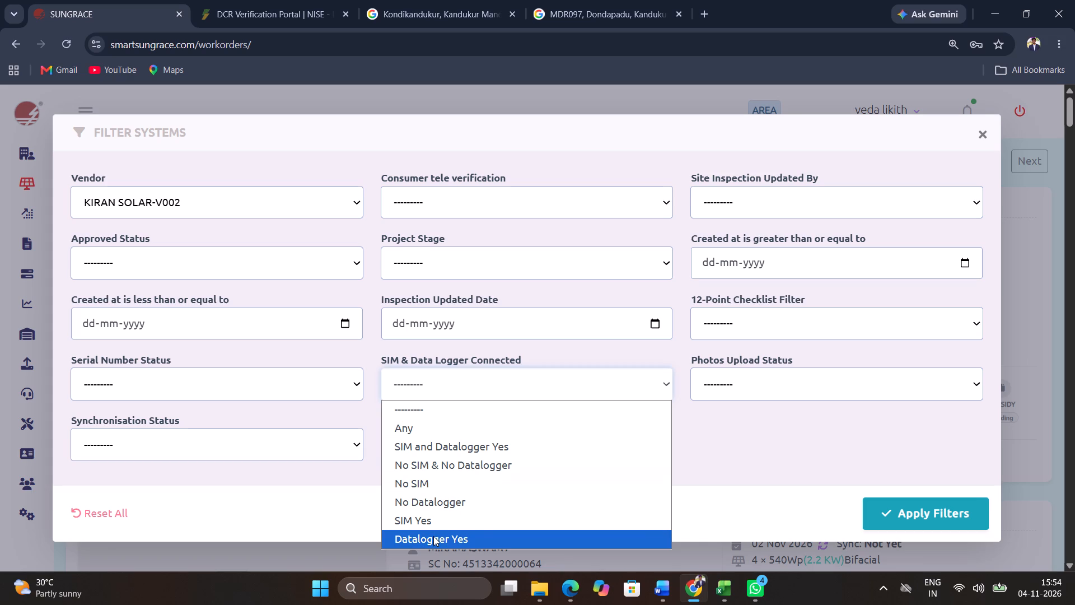
click(450, 508)
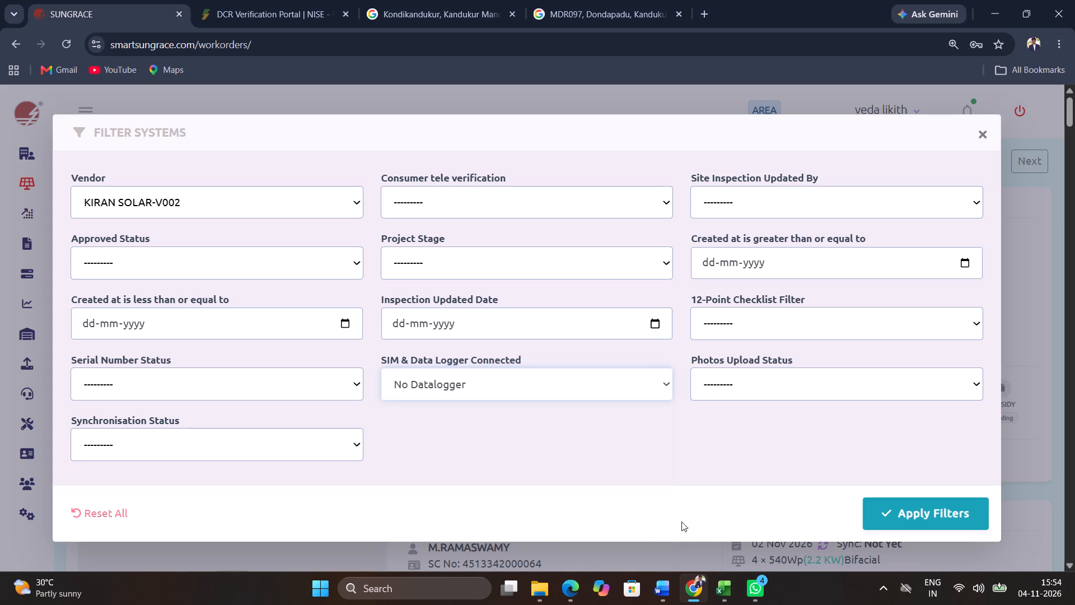
click(955, 511)
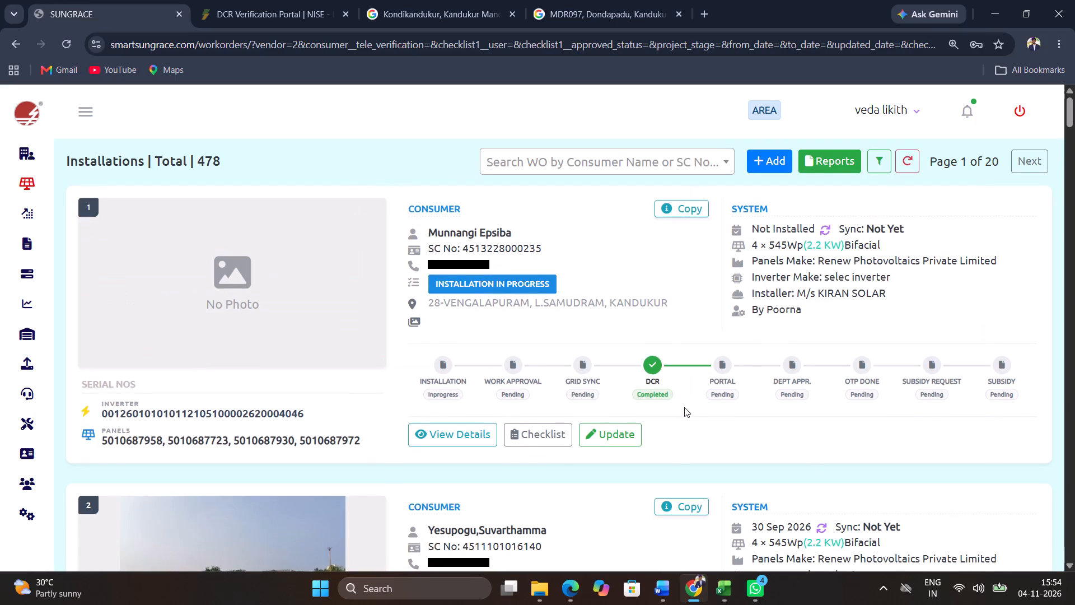
Look through the filtered installations and copy the SC number of the first record.
scroll(684, 407, down, 4)
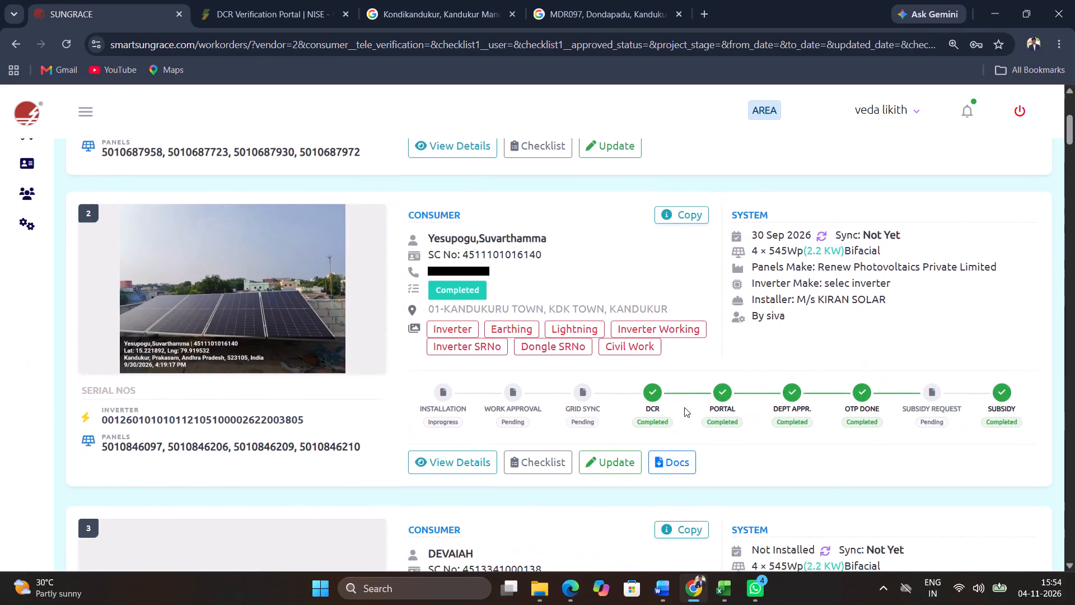
scroll(684, 407, down, 5)
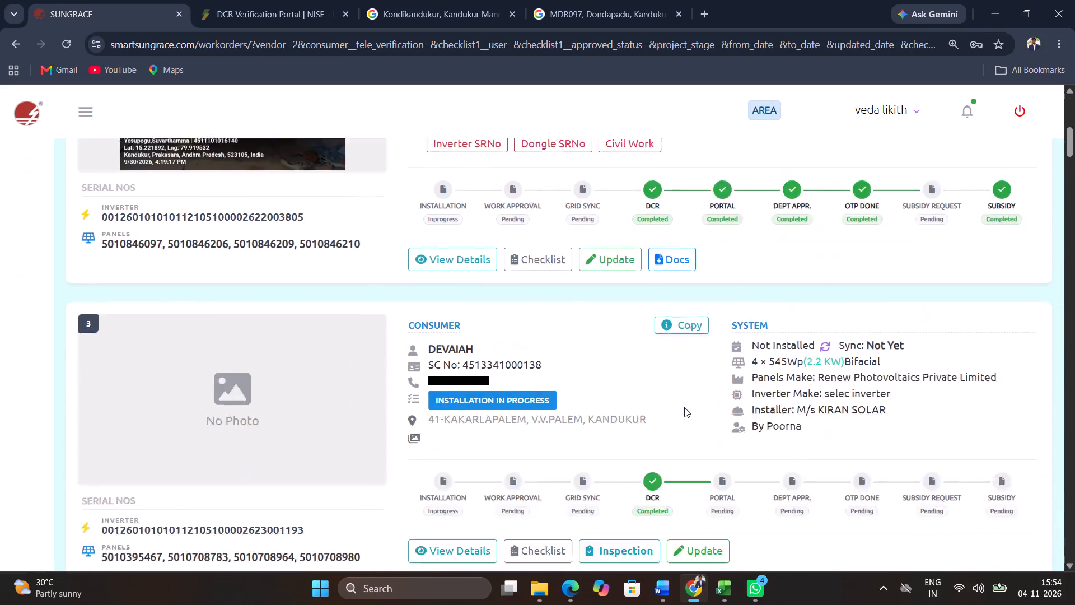
scroll(685, 393, up, 1)
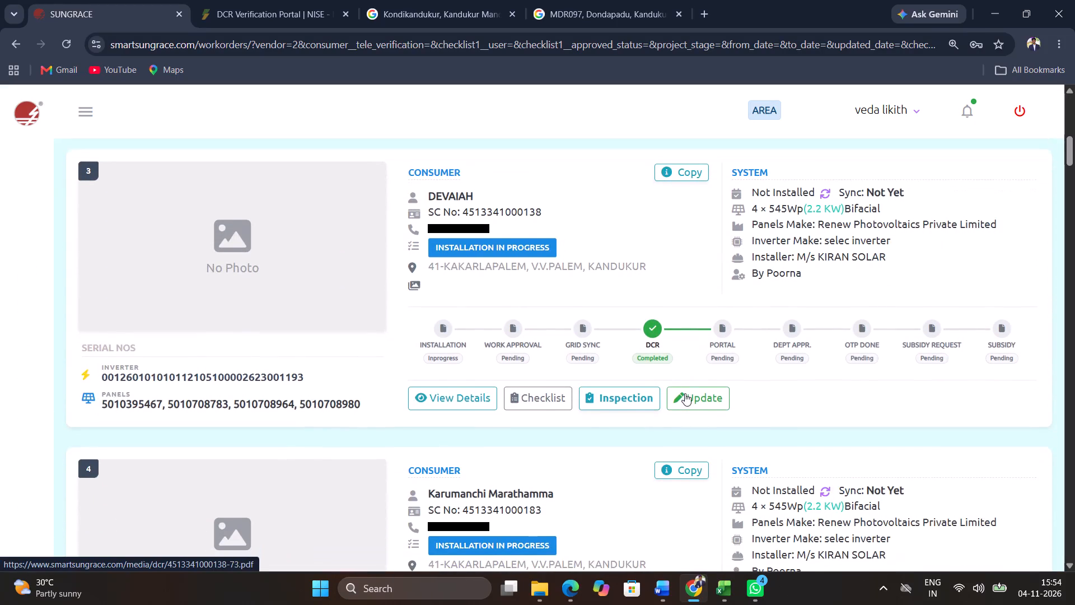
scroll(685, 393, up, 4)
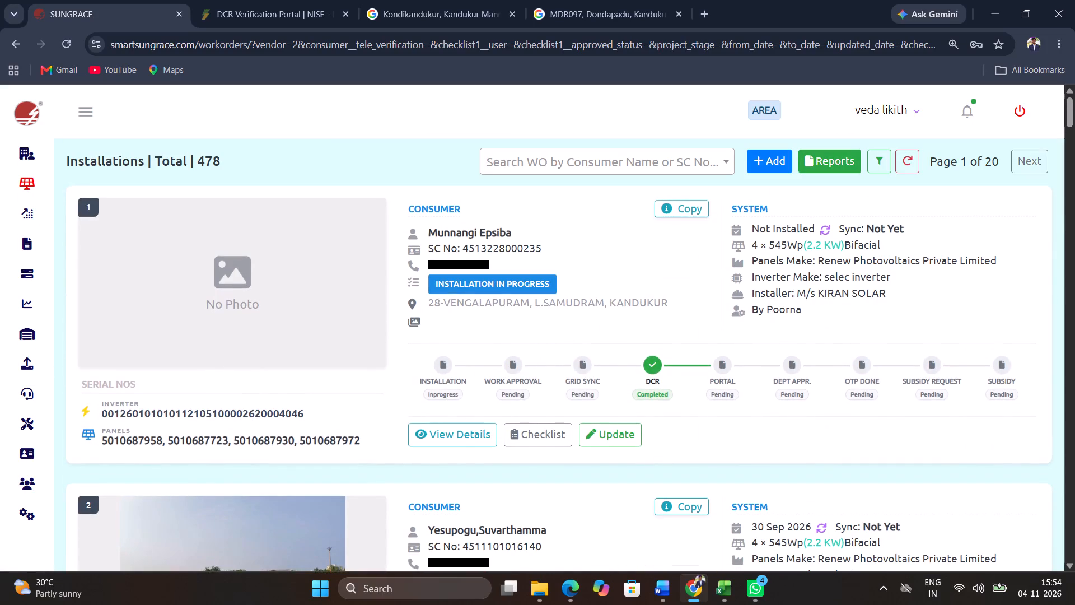
double_click(474, 248)
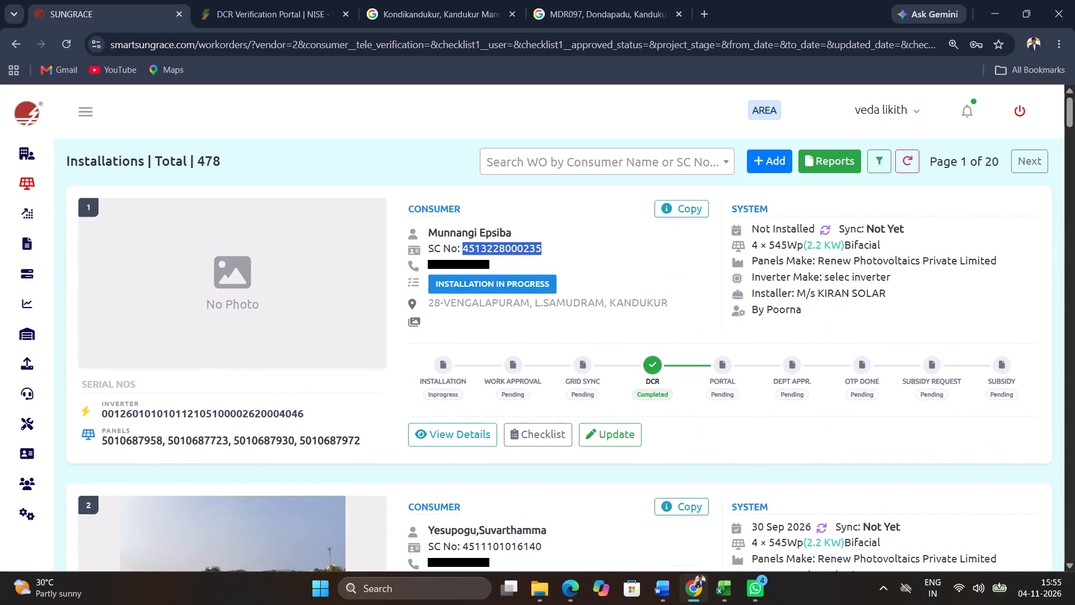
key(ctrl+c)
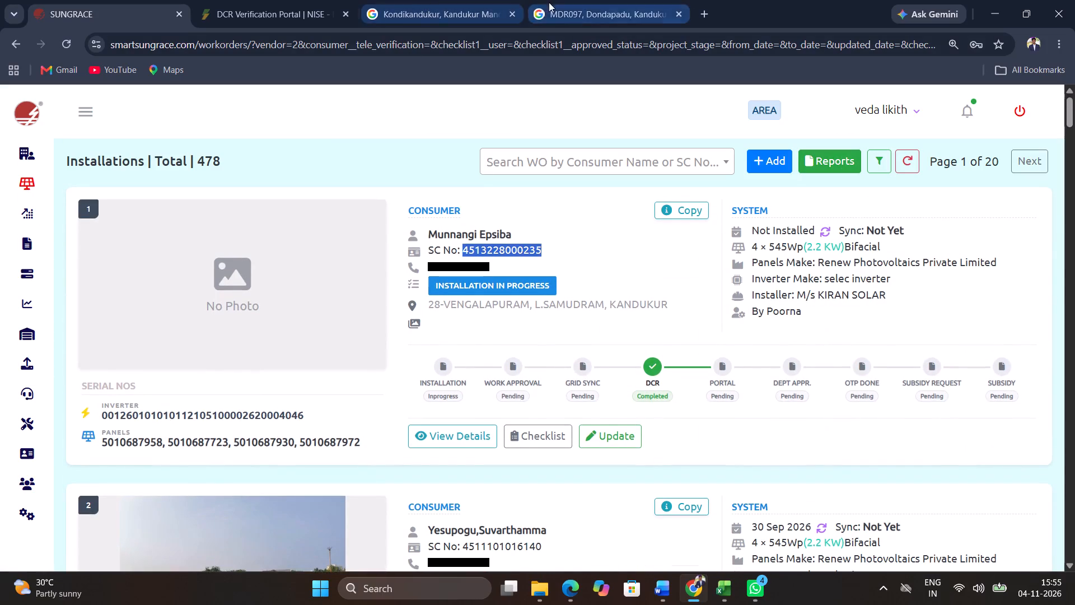
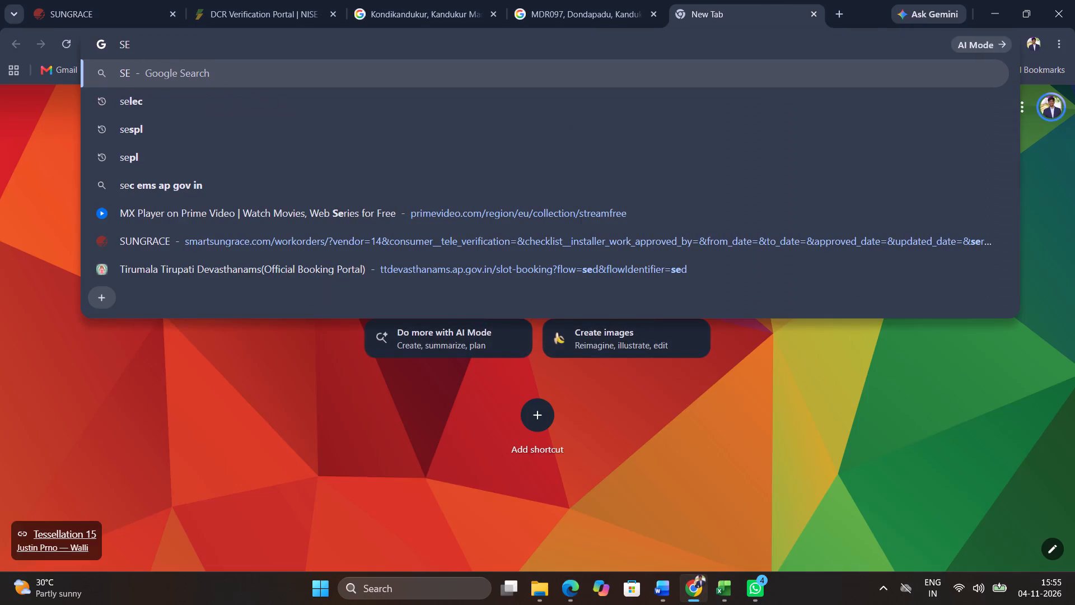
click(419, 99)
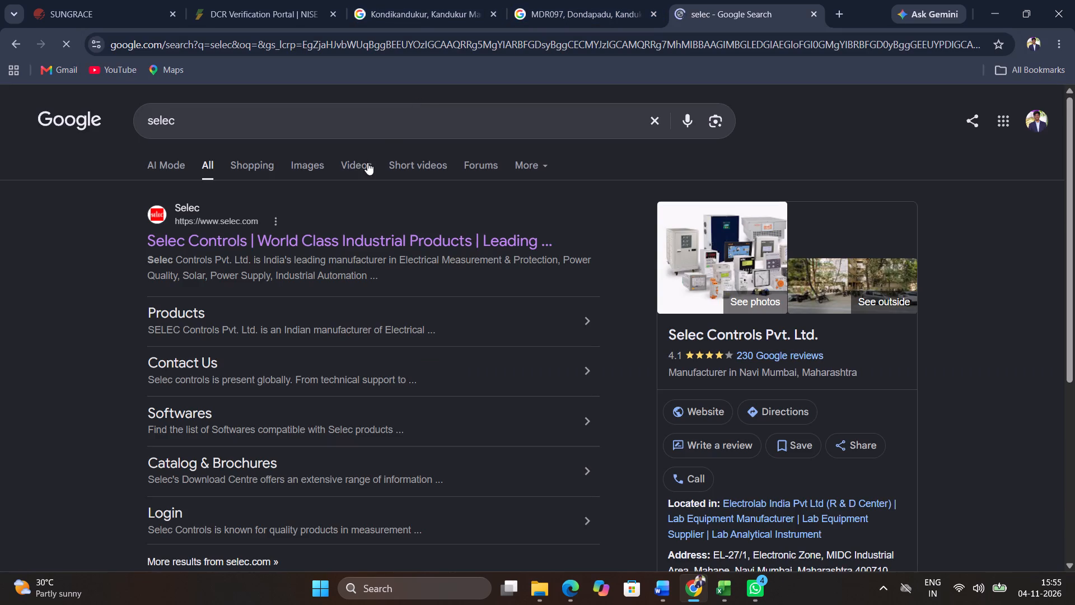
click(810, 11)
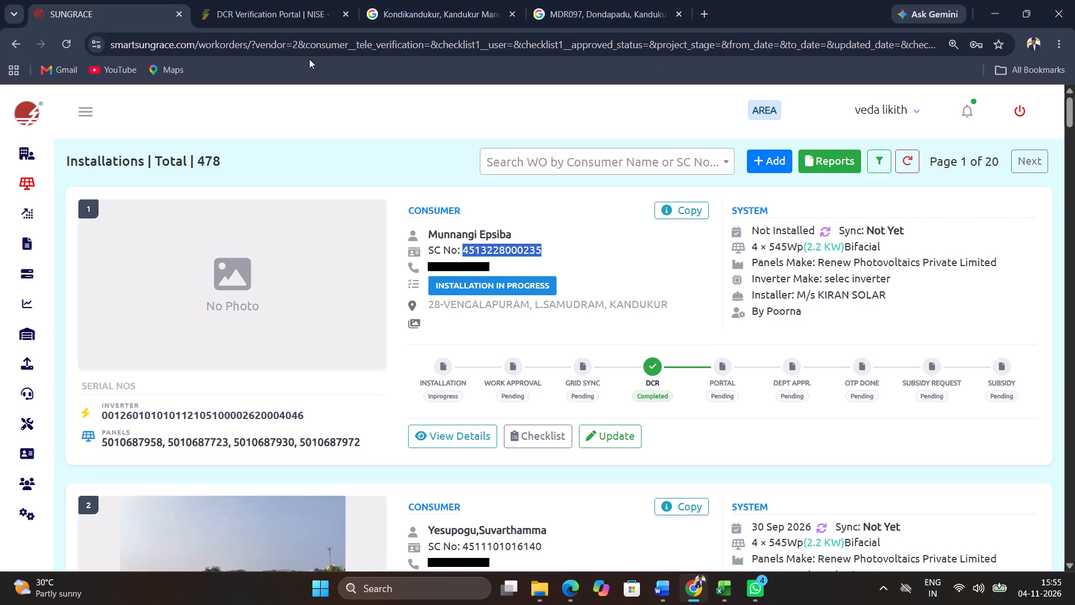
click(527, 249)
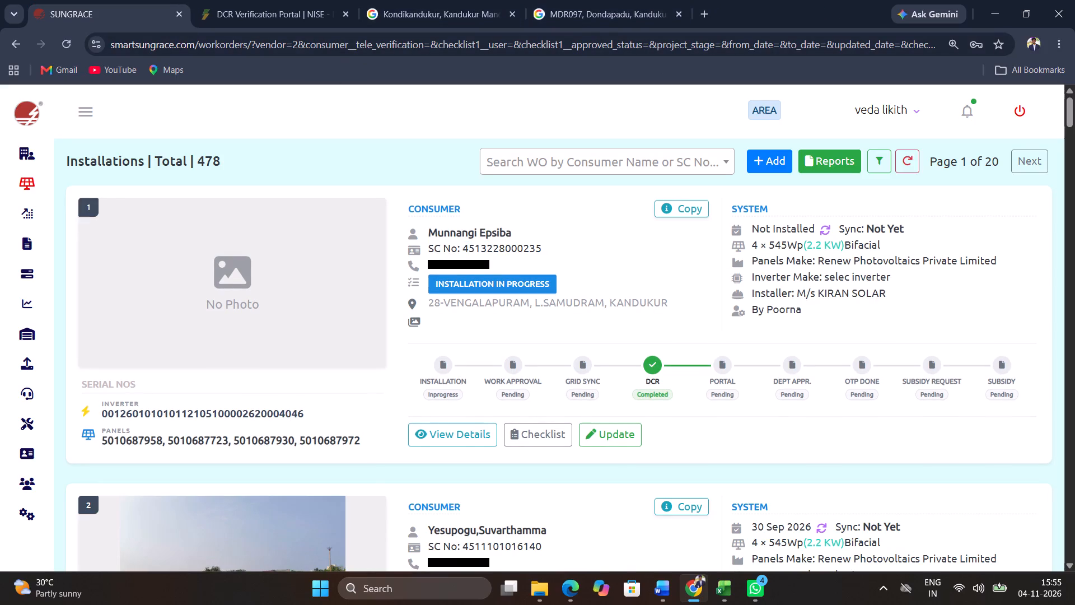
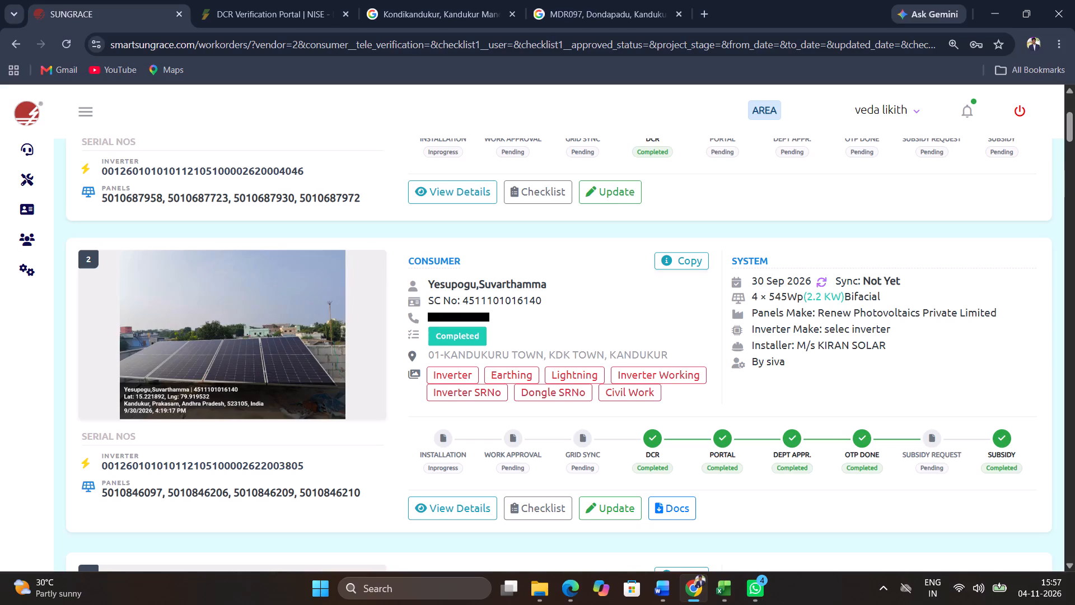
Examine the listed KIRAN SOLAR installations without a datalogger, checking their serial numbers, photos and project stage progress.
scroll(600, 398, down, 3)
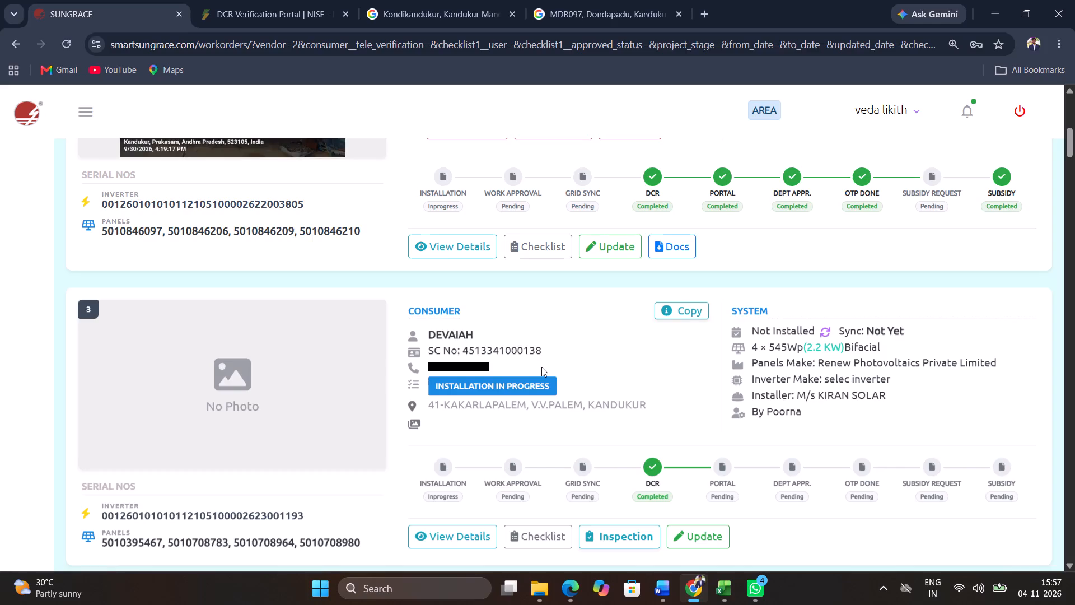
scroll(541, 367, down, 2)
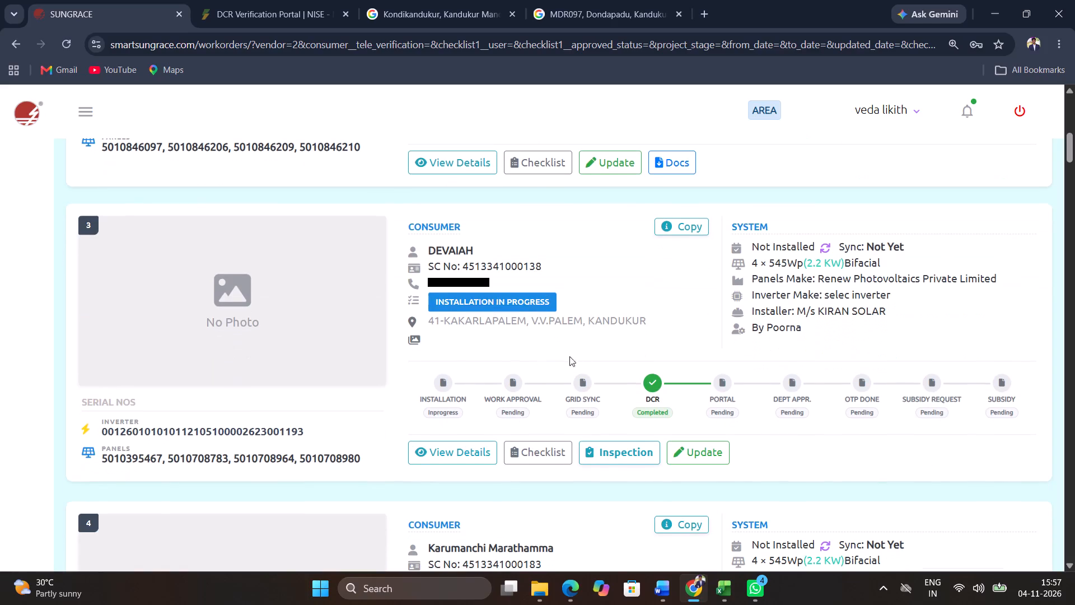
scroll(587, 440, down, 4)
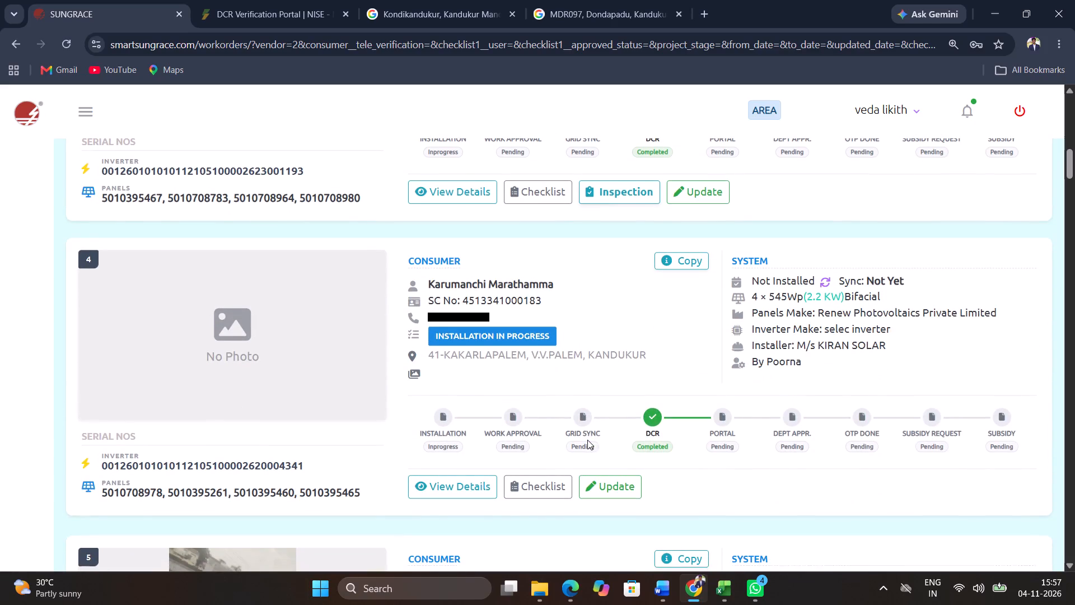
scroll(587, 440, up, 3)
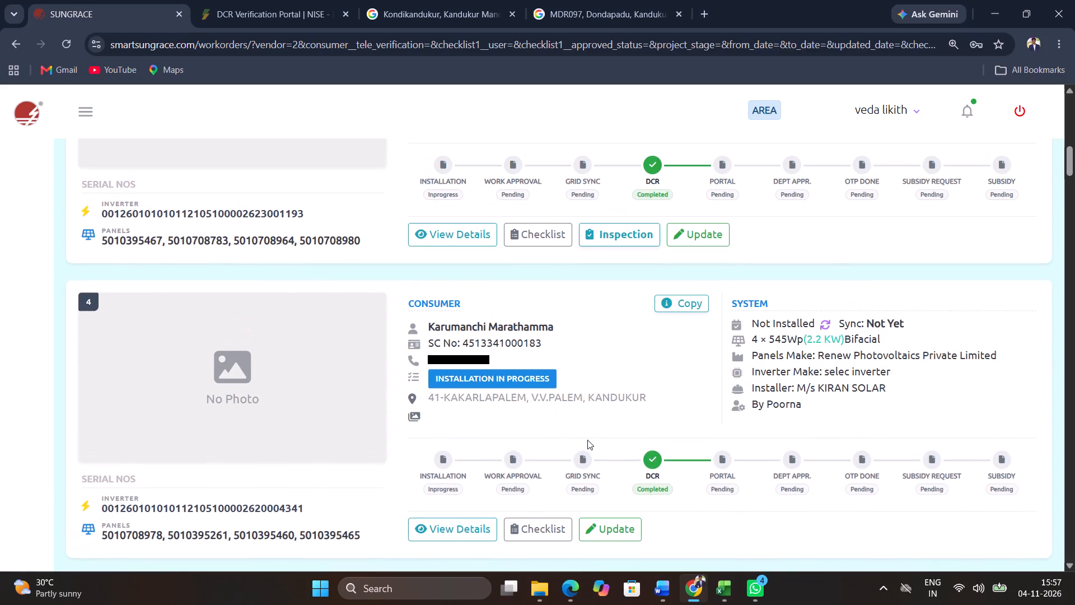
scroll(587, 440, up, 6)
scroll(587, 440, down, 1)
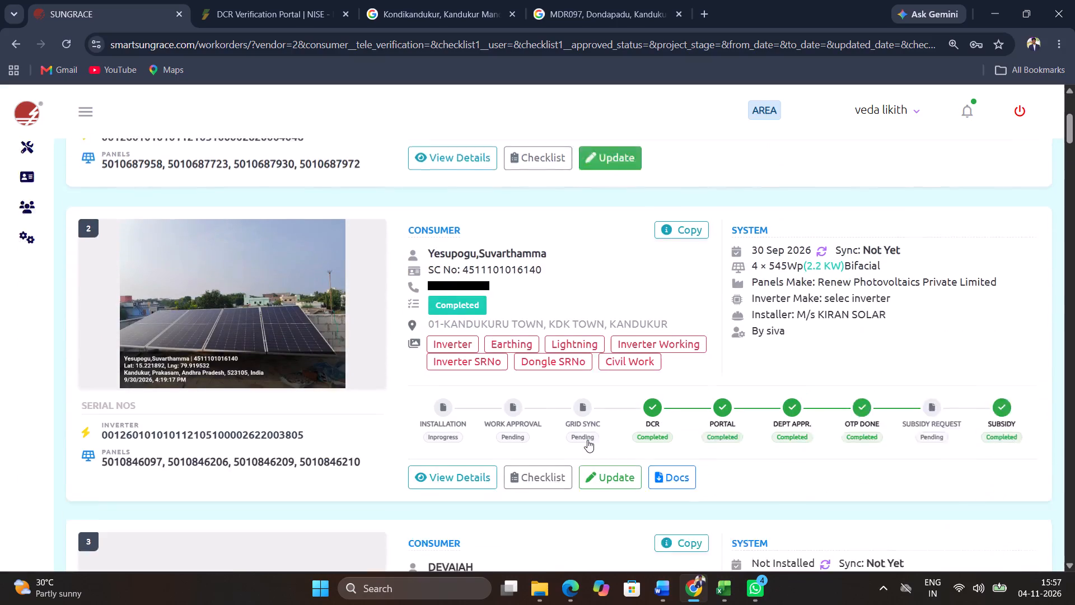
scroll(587, 440, down, 3)
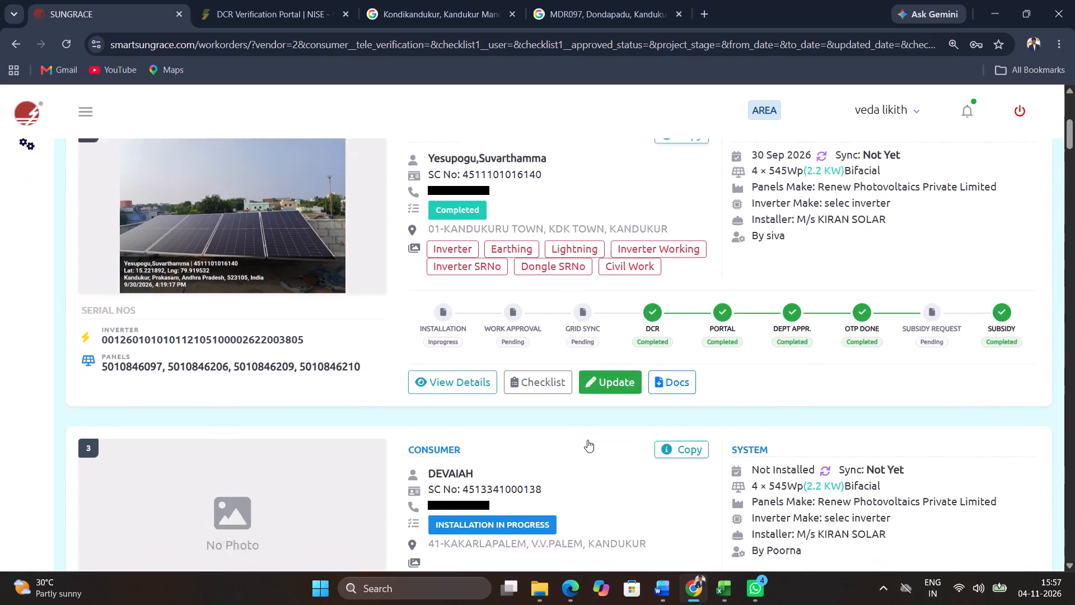
scroll(587, 440, down, 3)
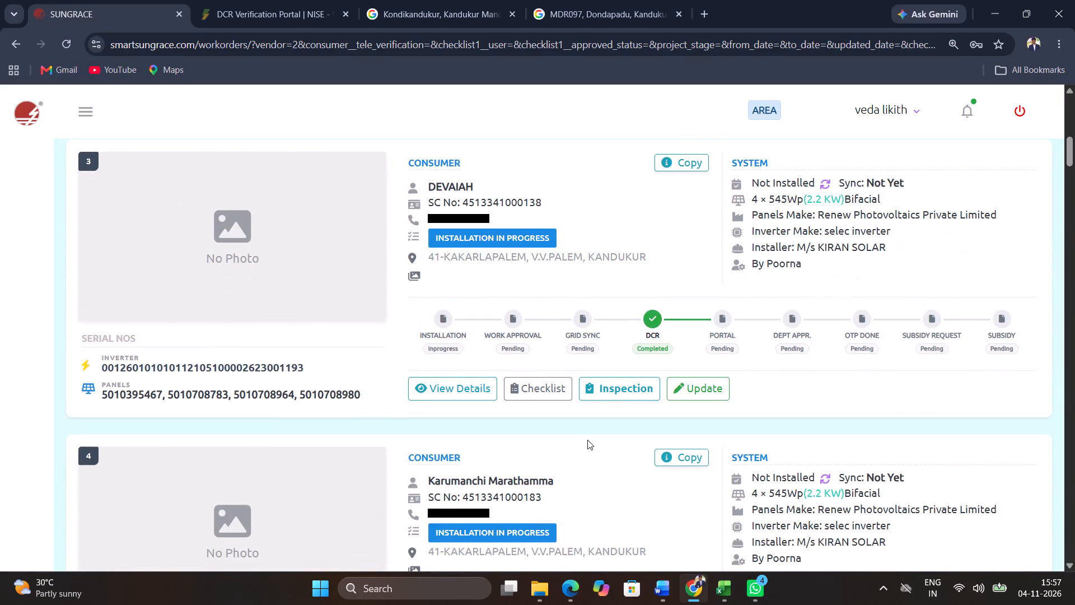
scroll(587, 440, up, 1)
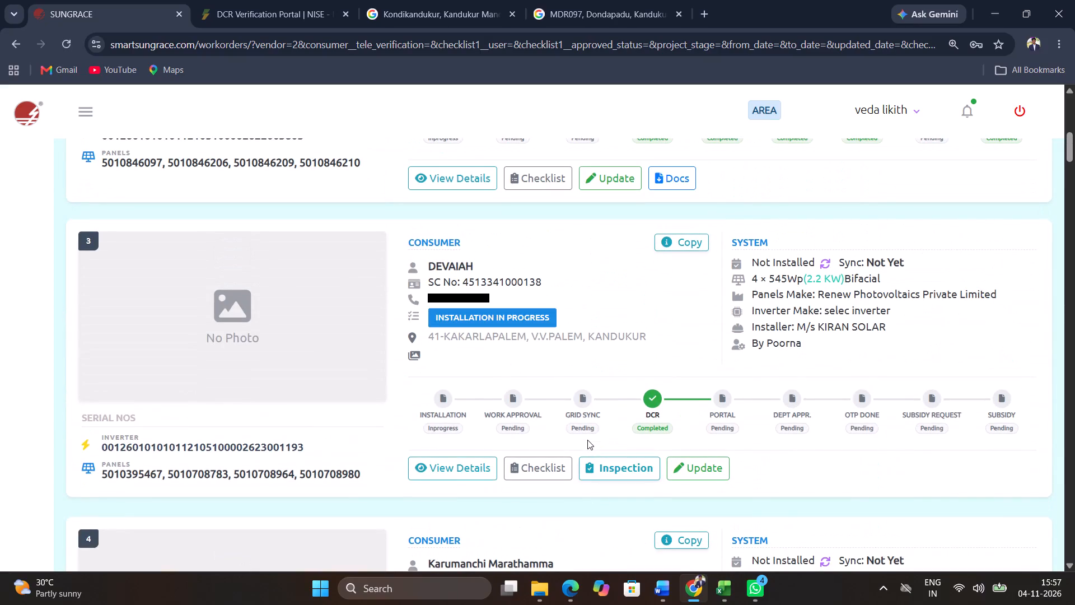
scroll(587, 440, up, 4)
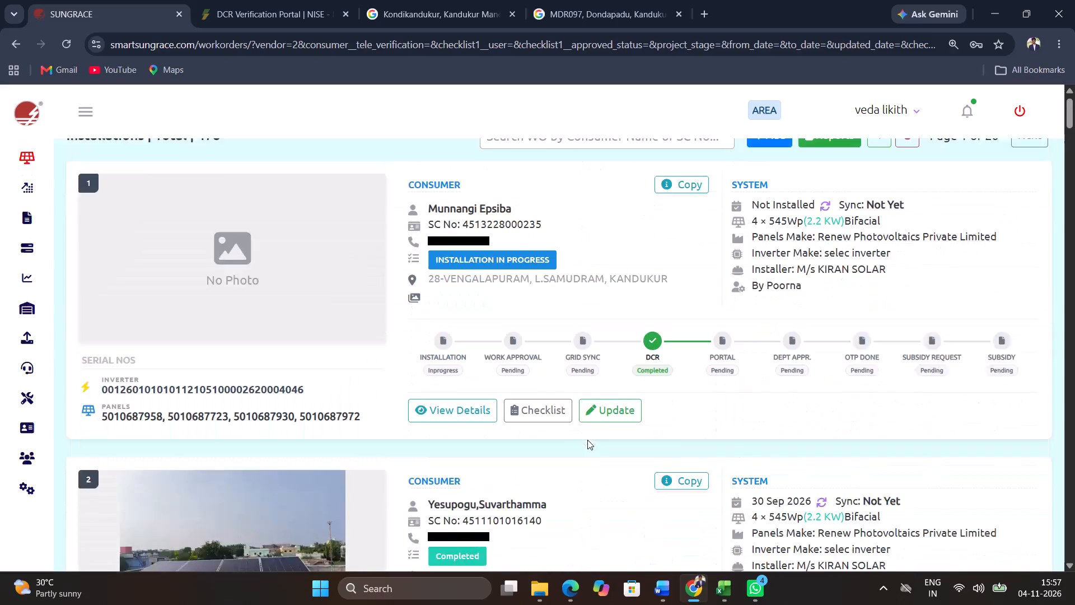
scroll(587, 440, up, 3)
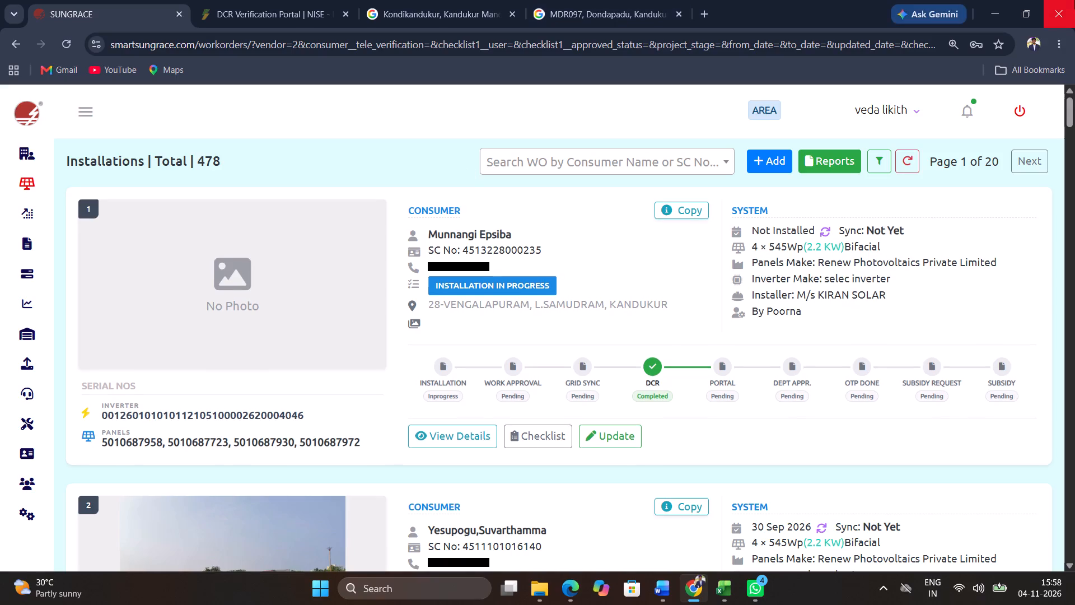
click(1055, 91)
scroll(837, 222, down, 4)
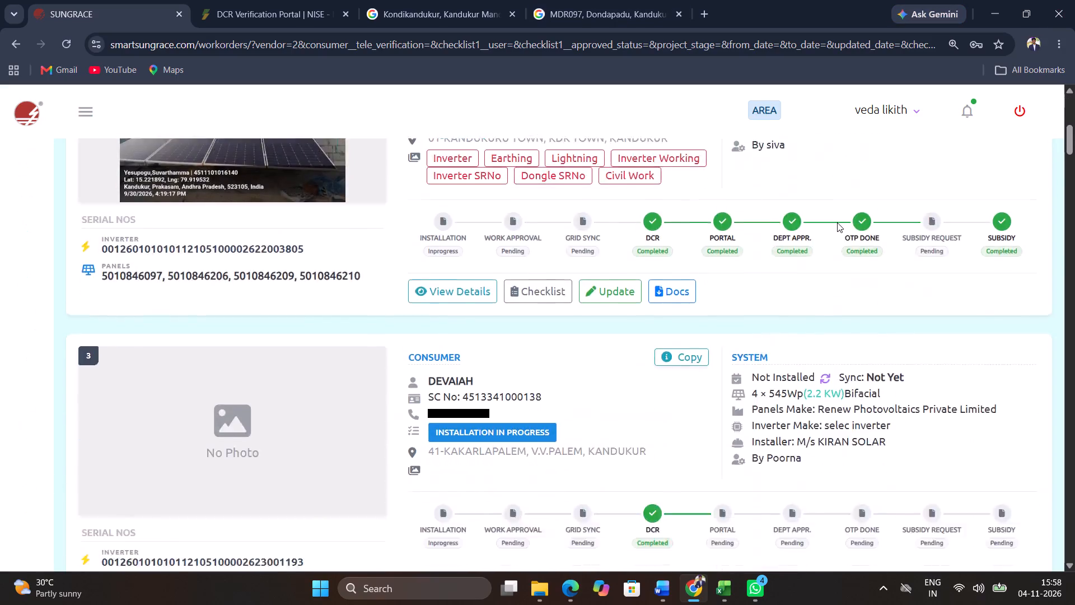
scroll(837, 222, down, 1)
scroll(837, 222, up, 3)
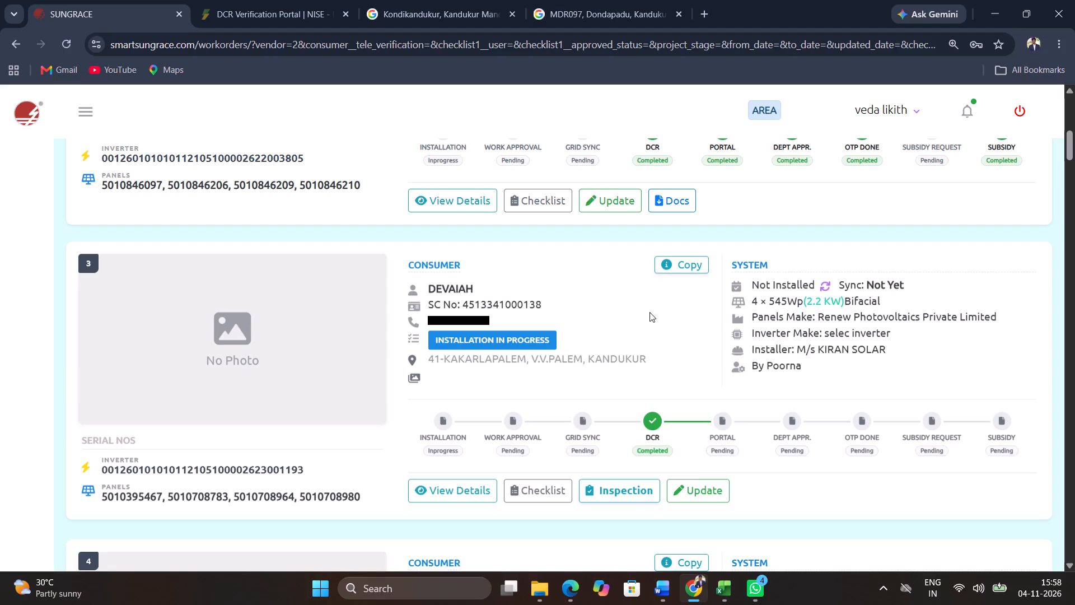
scroll(984, 298, up, 8)
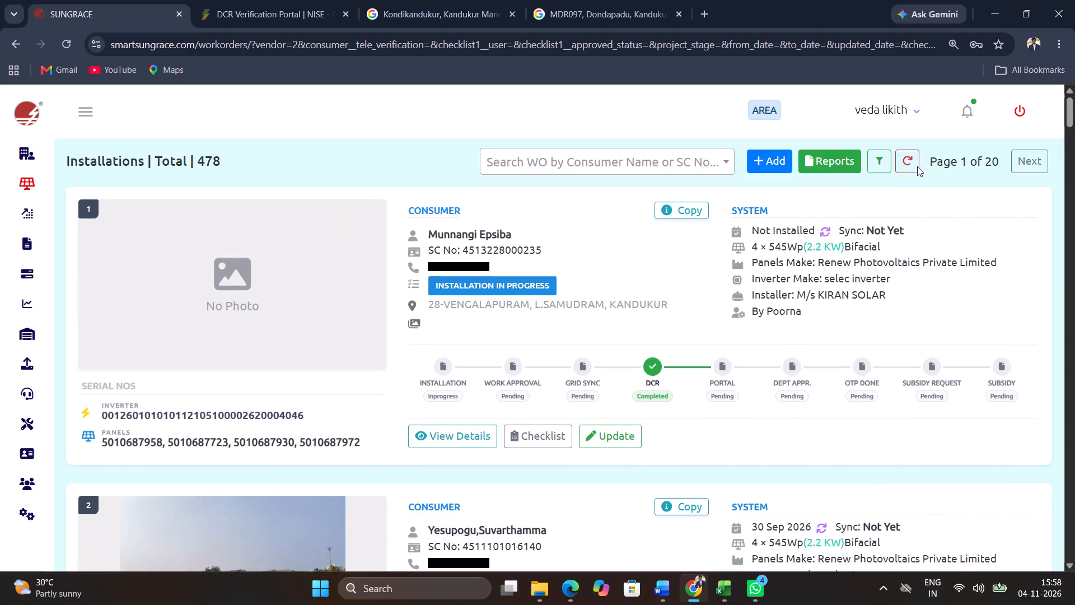
Filter the installations by Serial Number Status "Panels: Not Assigned (0)" and look through the matching records.
click(883, 159)
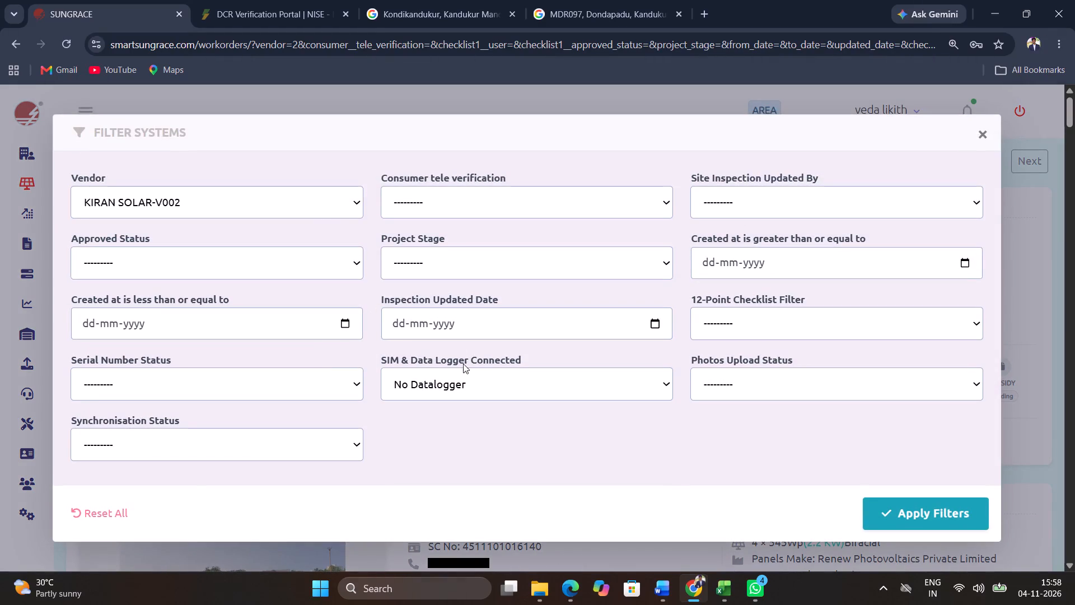
click(262, 379)
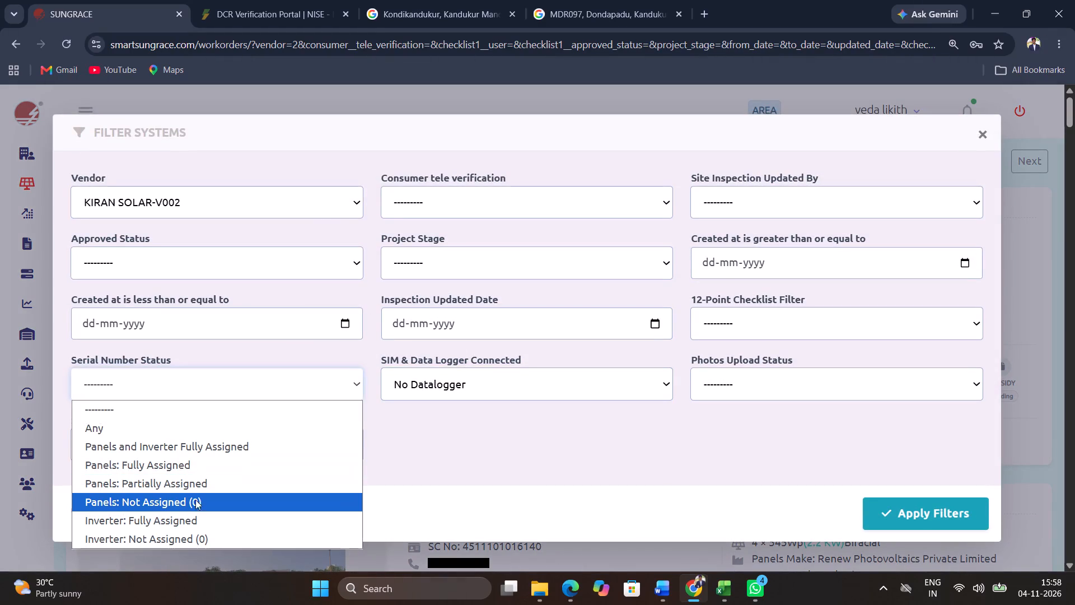
click(194, 508)
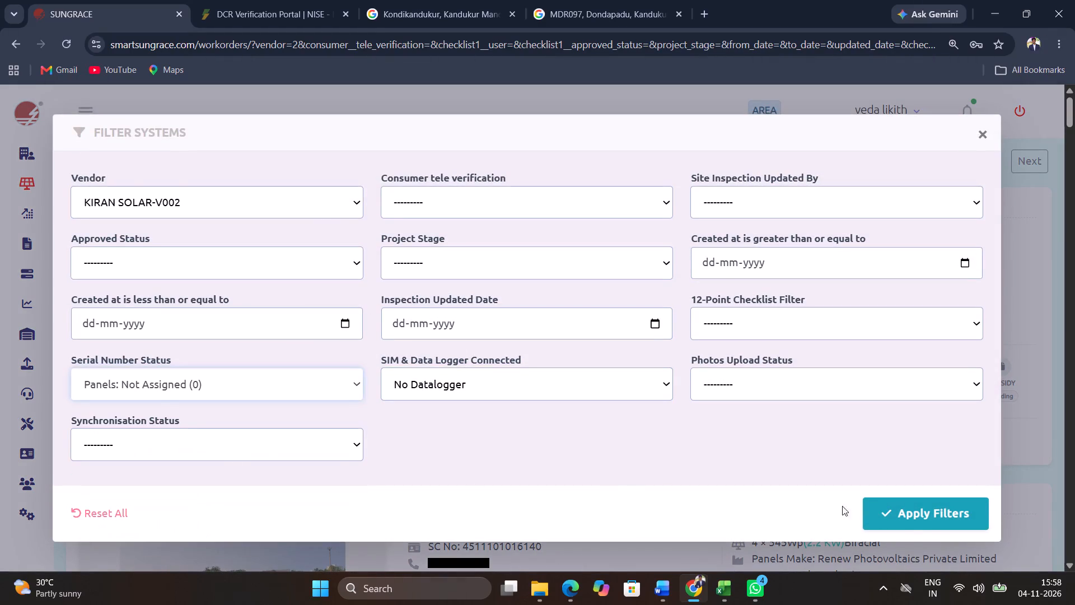
click(911, 520)
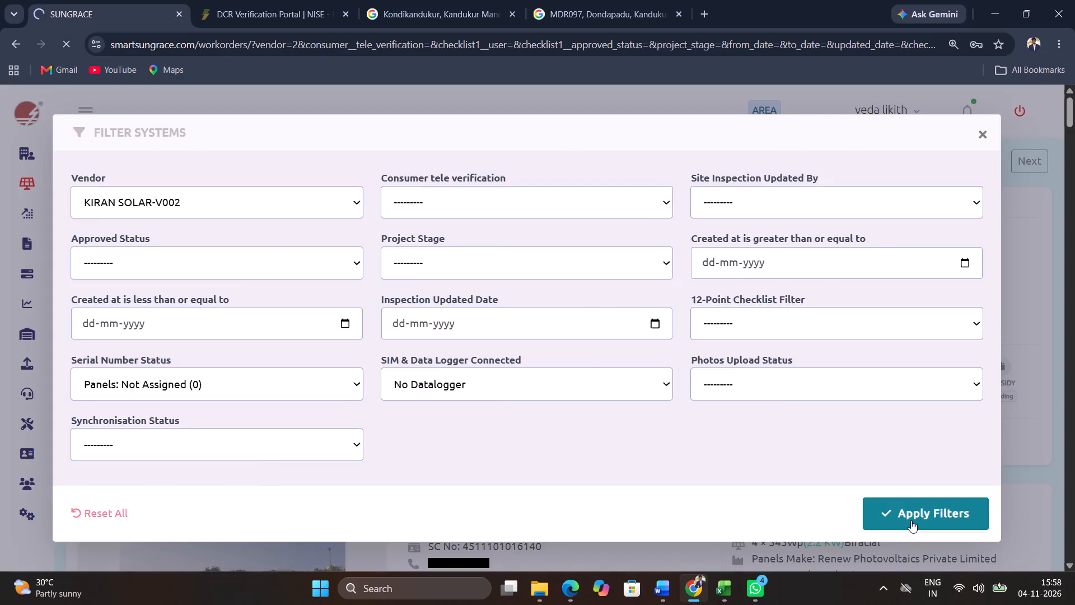
scroll(592, 444, down, 5)
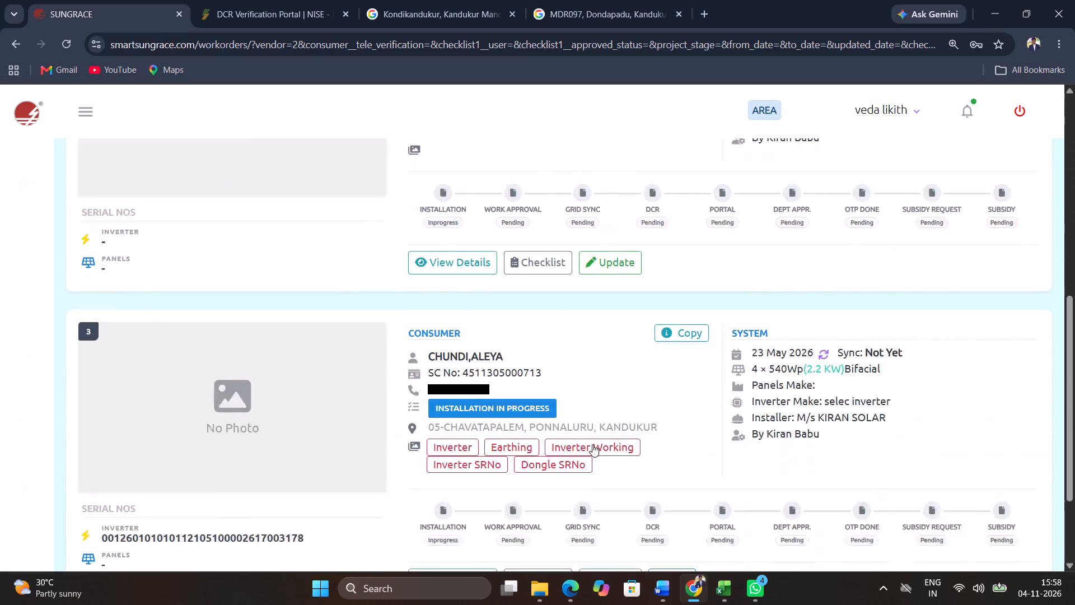
scroll(592, 444, down, 2)
scroll(592, 444, up, 8)
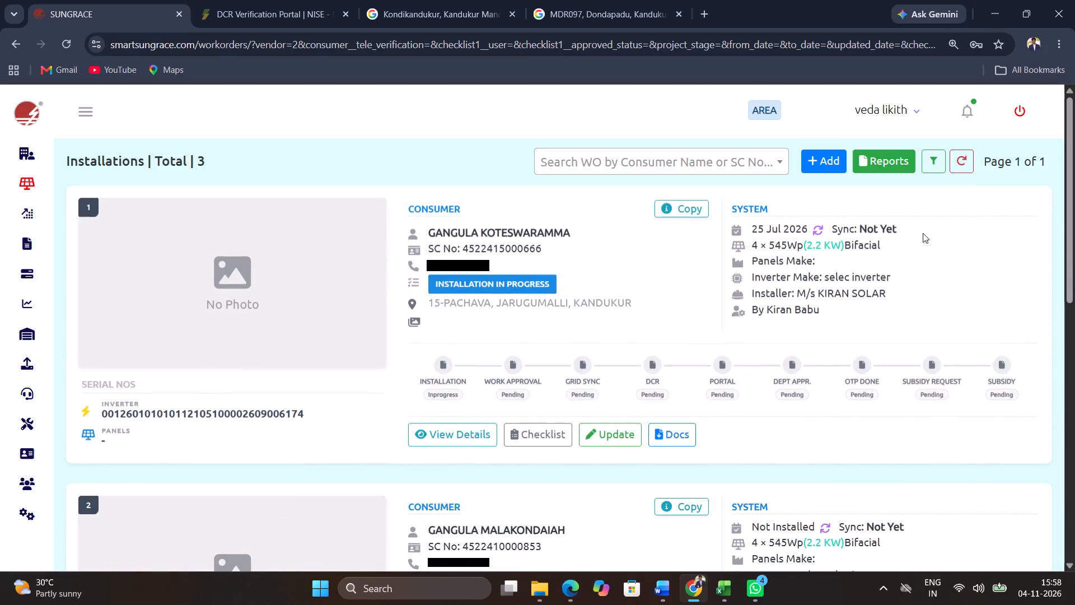
Change the Serial Number Status filter to "Panels: Partially Assigned" and look through the matching records.
click(935, 163)
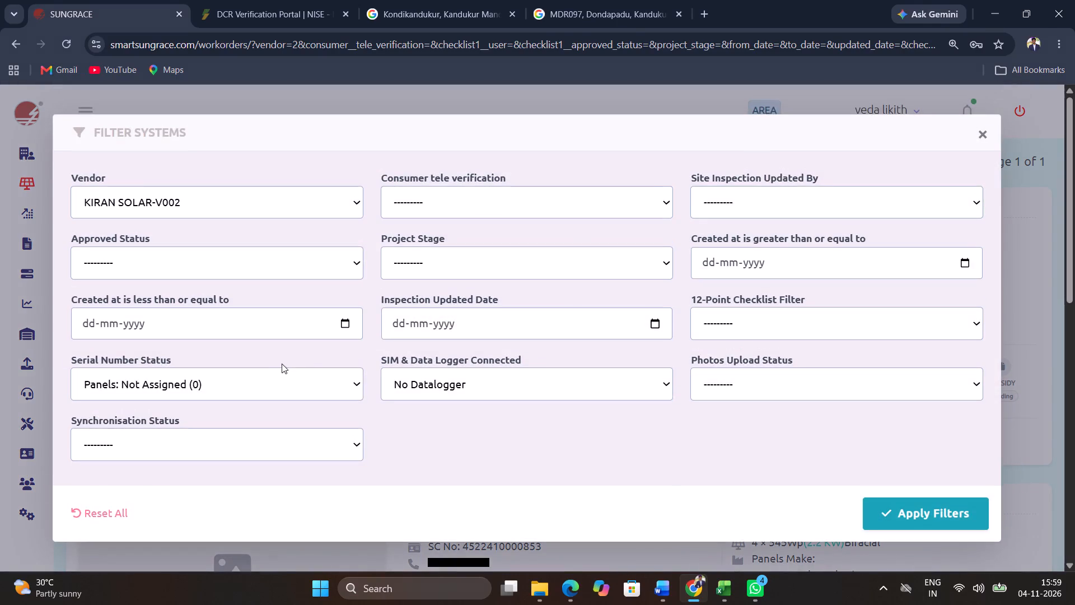
click(279, 384)
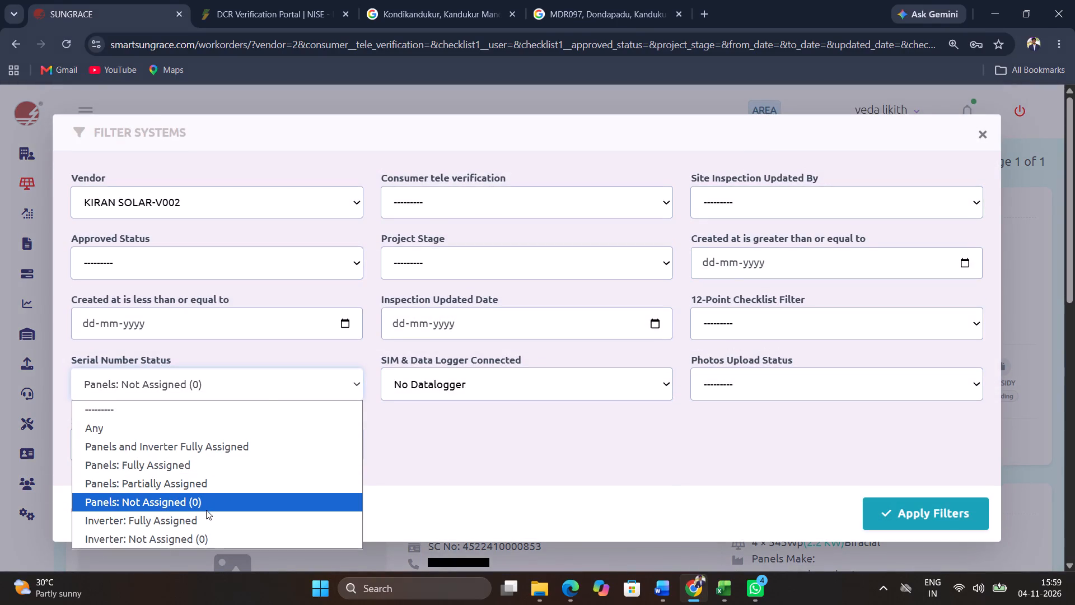
click(217, 488)
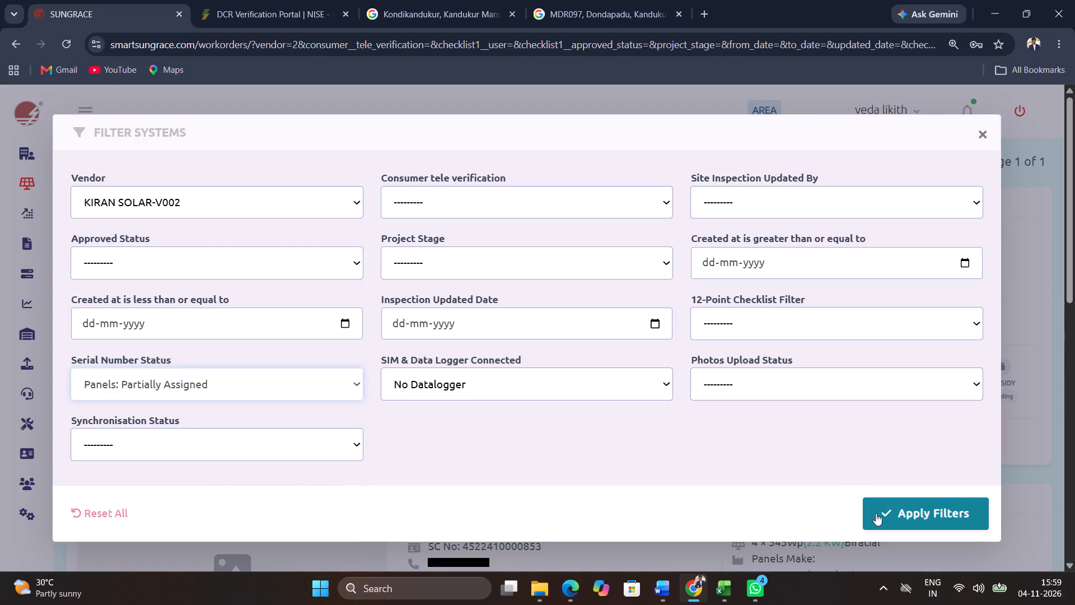
click(876, 513)
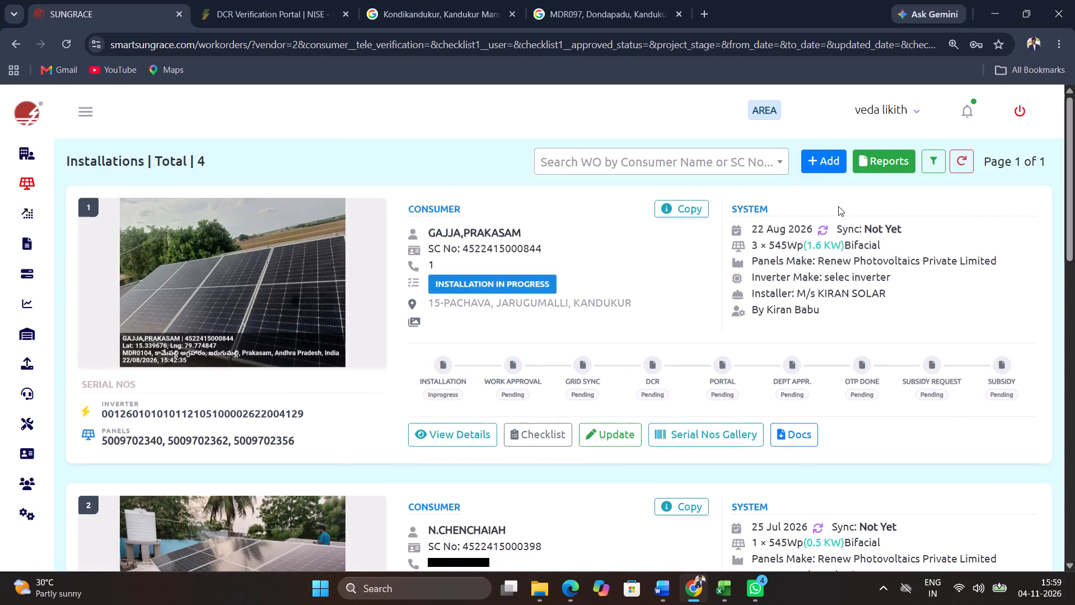
scroll(633, 322, down, 10)
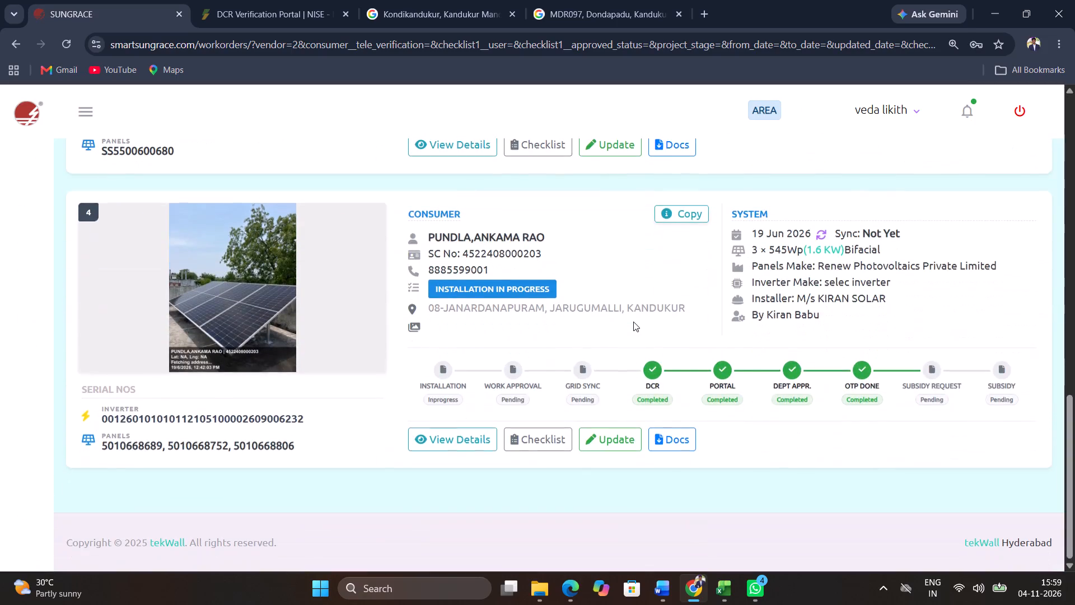
scroll(633, 322, up, 6)
scroll(915, 178, up, 3)
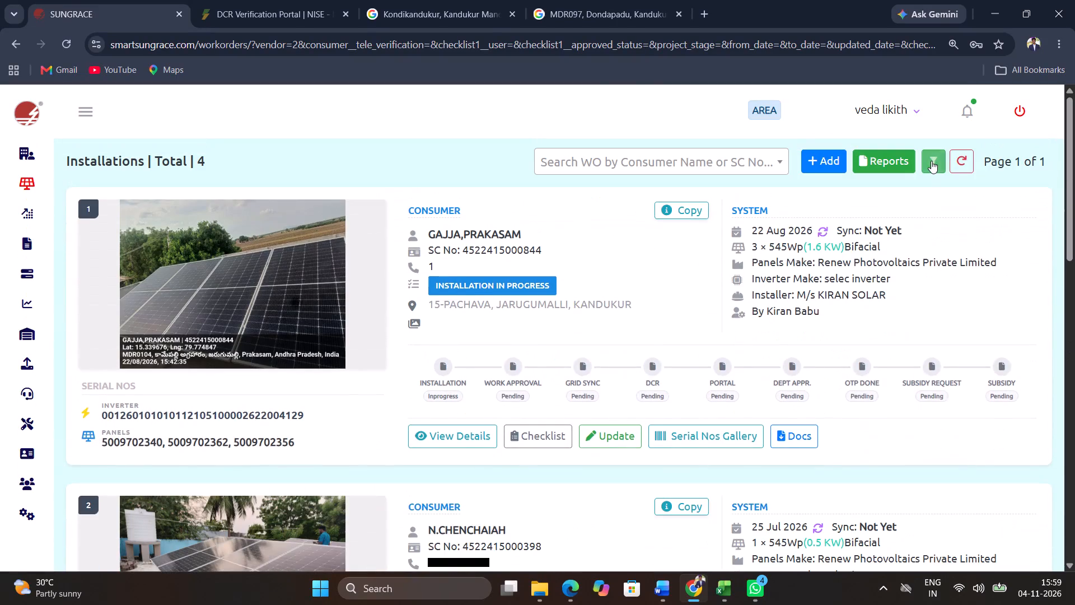
Filter the installations by Serial Number Status "Panels and Inverter Fully Assigned".
click(932, 161)
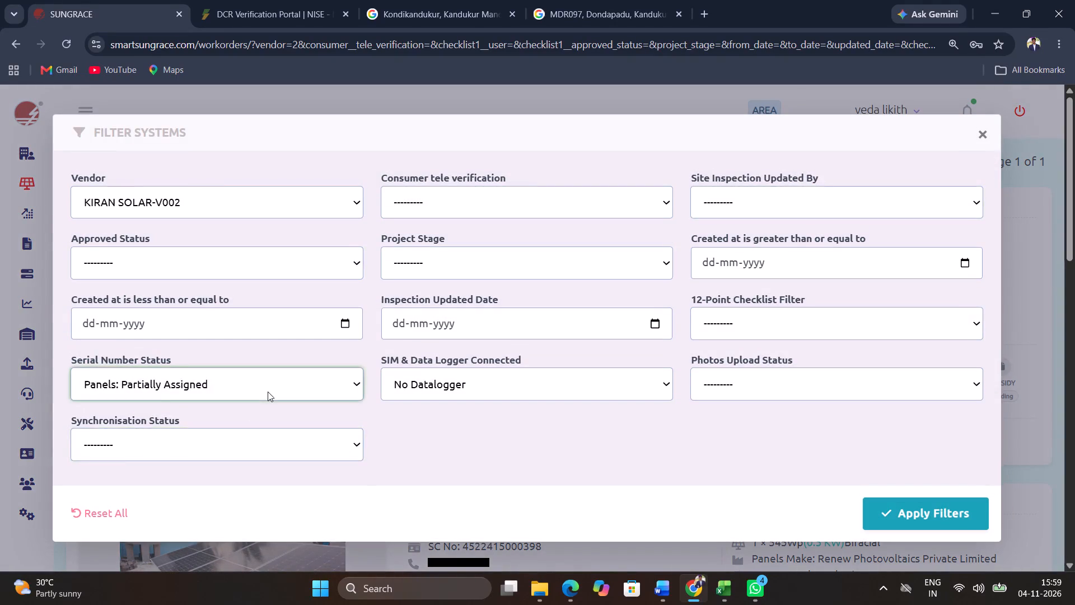
click(268, 392)
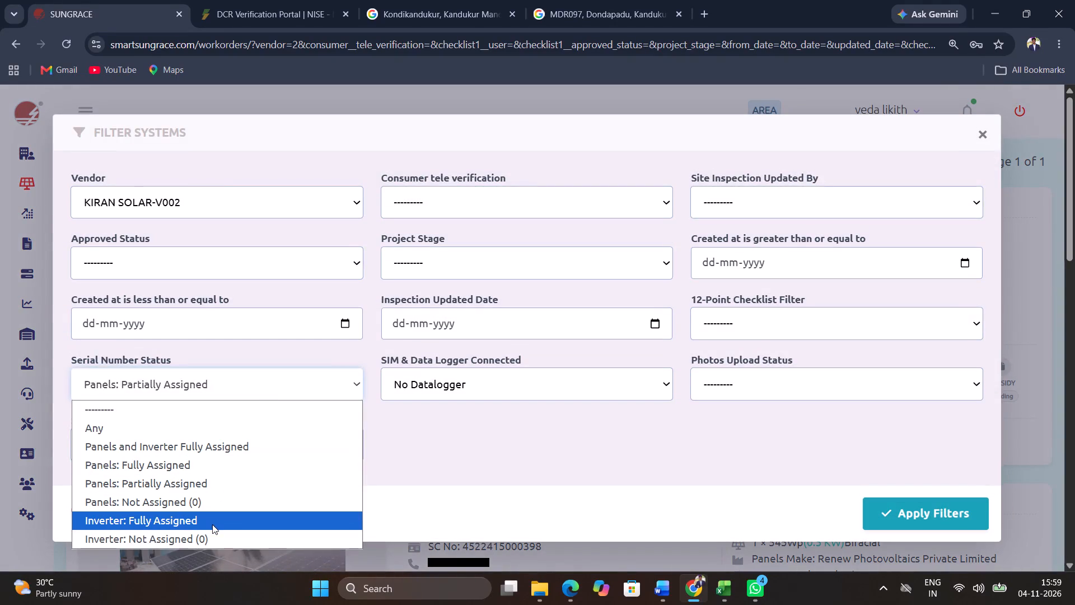
click(247, 452)
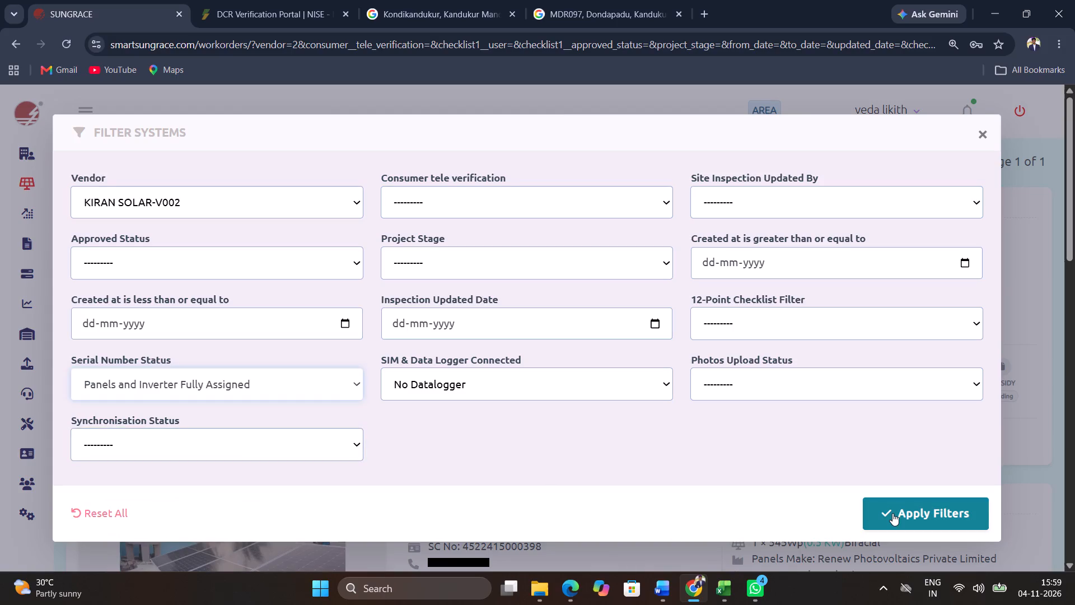
click(892, 513)
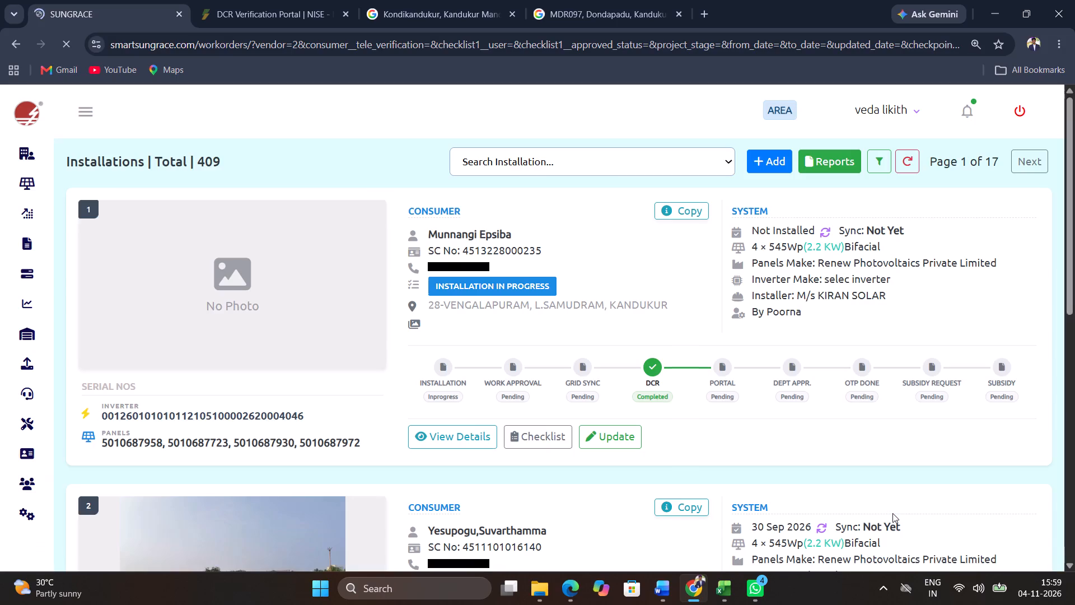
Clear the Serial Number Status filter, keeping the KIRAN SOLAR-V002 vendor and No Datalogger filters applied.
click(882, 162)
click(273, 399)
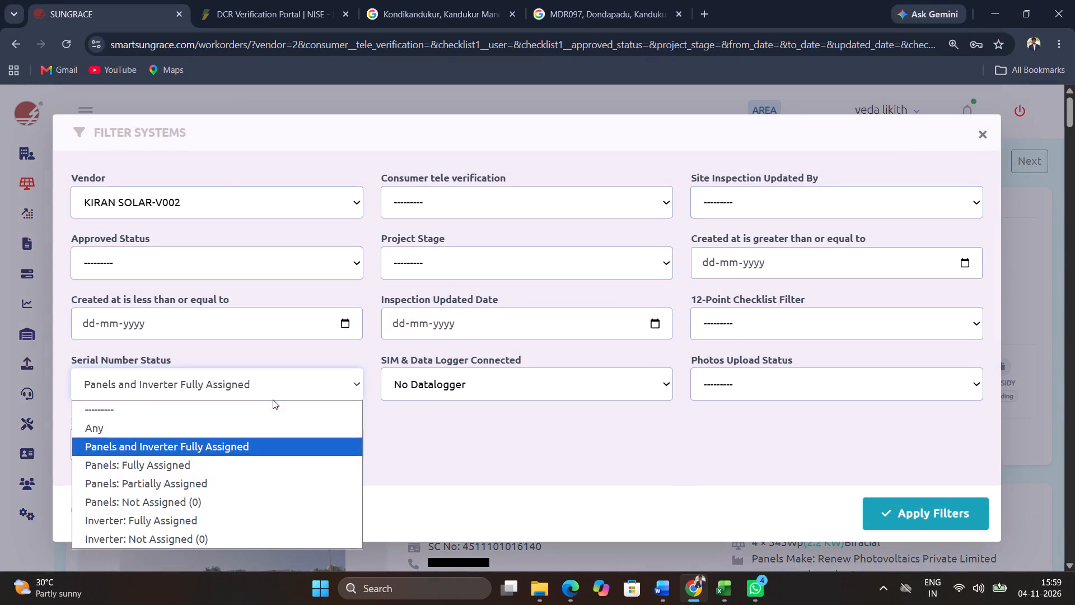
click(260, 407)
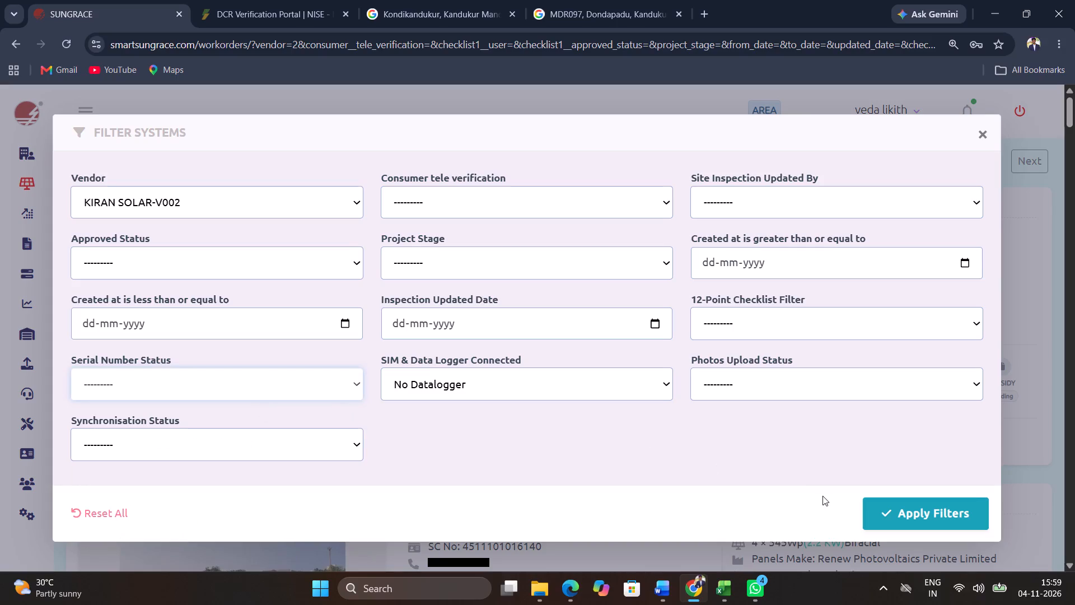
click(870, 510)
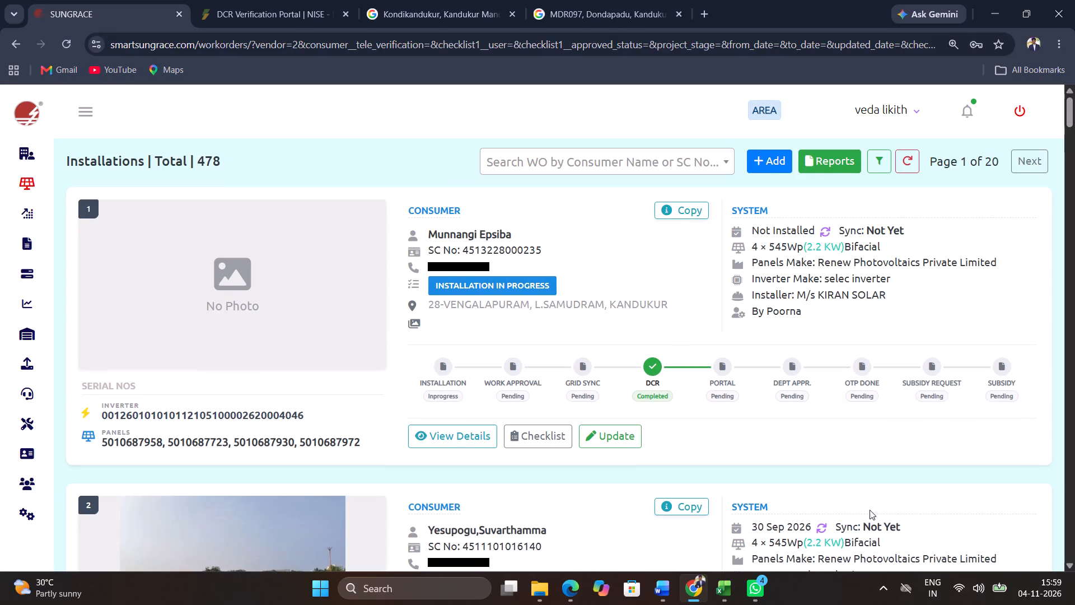
Filter the installations by Serial Number Status "Inverter: Not Assigned (0)".
click(874, 166)
click(266, 391)
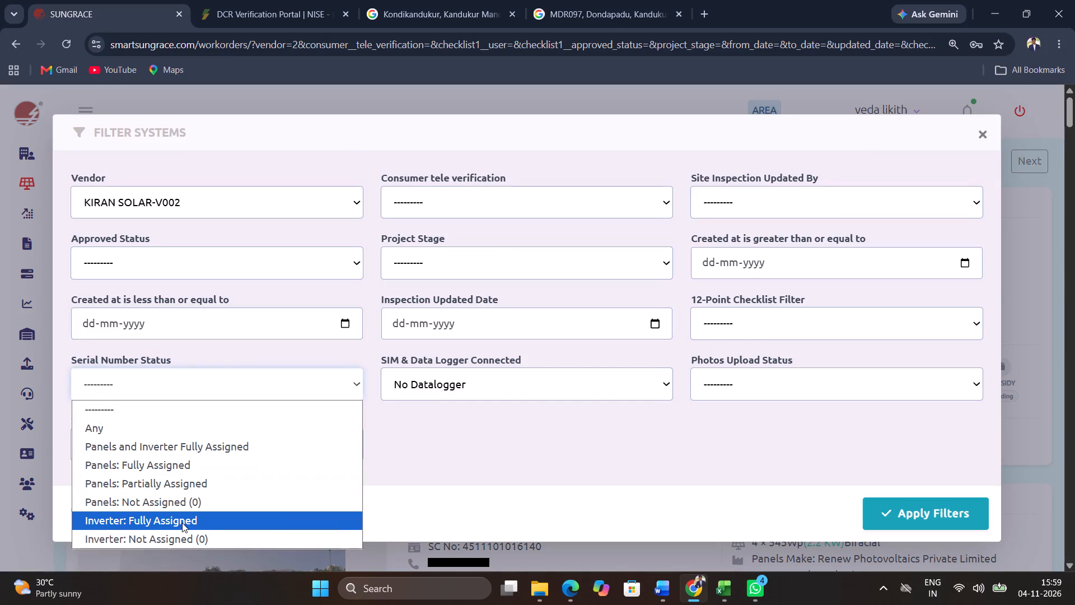
click(179, 543)
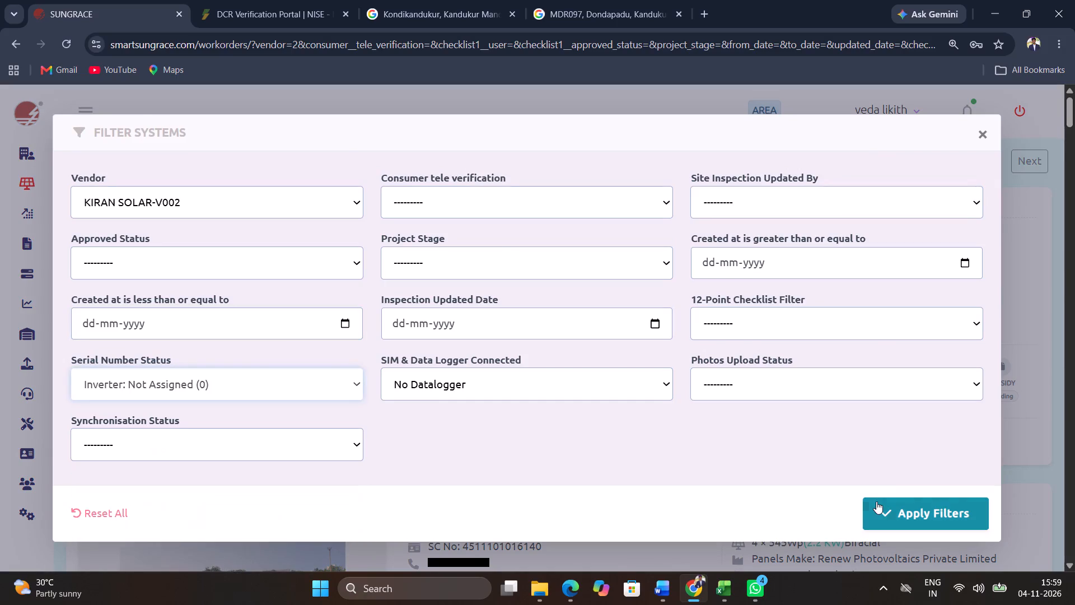
click(884, 506)
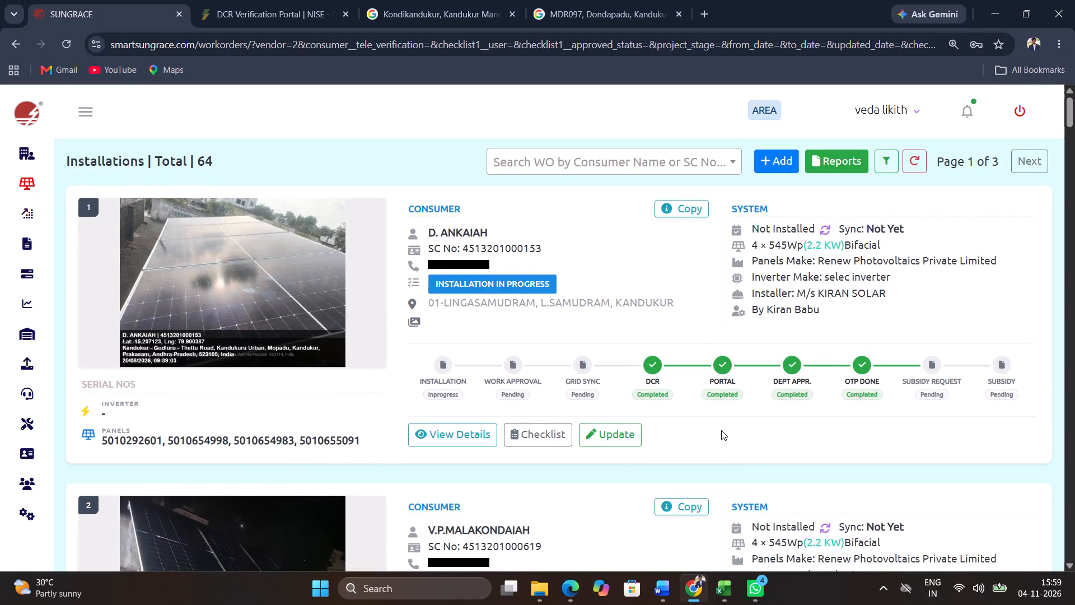
Check the quick copy details of the first and second installations in the filtered list.
scroll(721, 430, down, 4)
scroll(721, 430, up, 4)
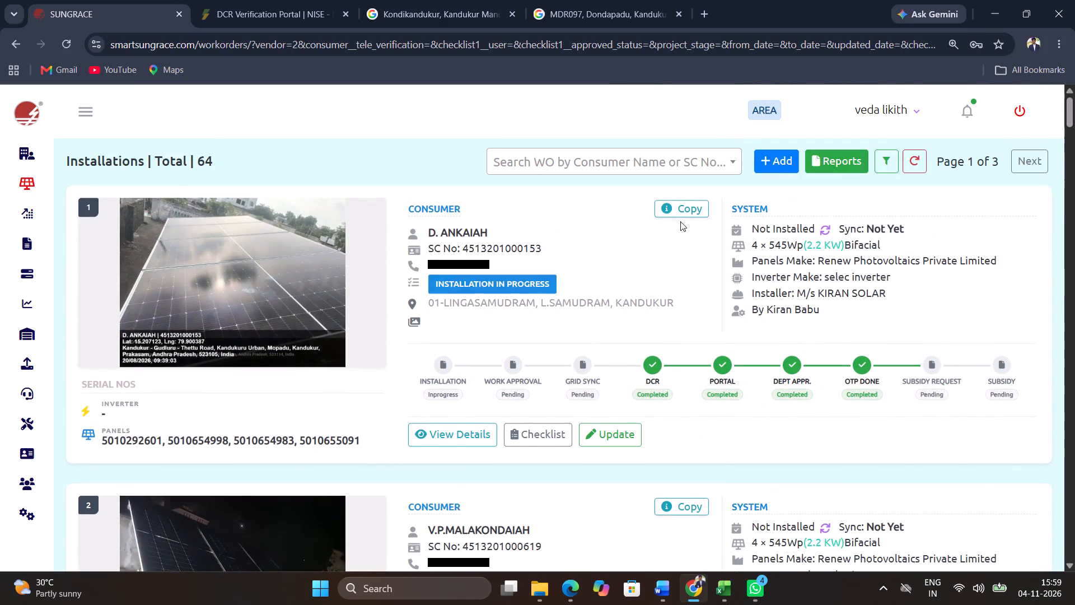
click(682, 213)
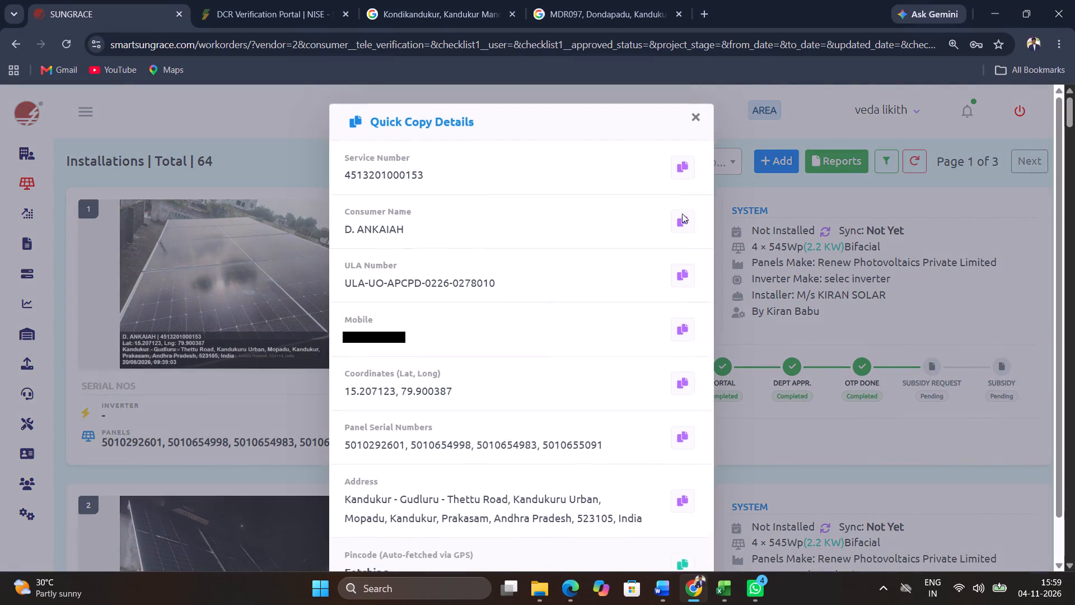
click(696, 120)
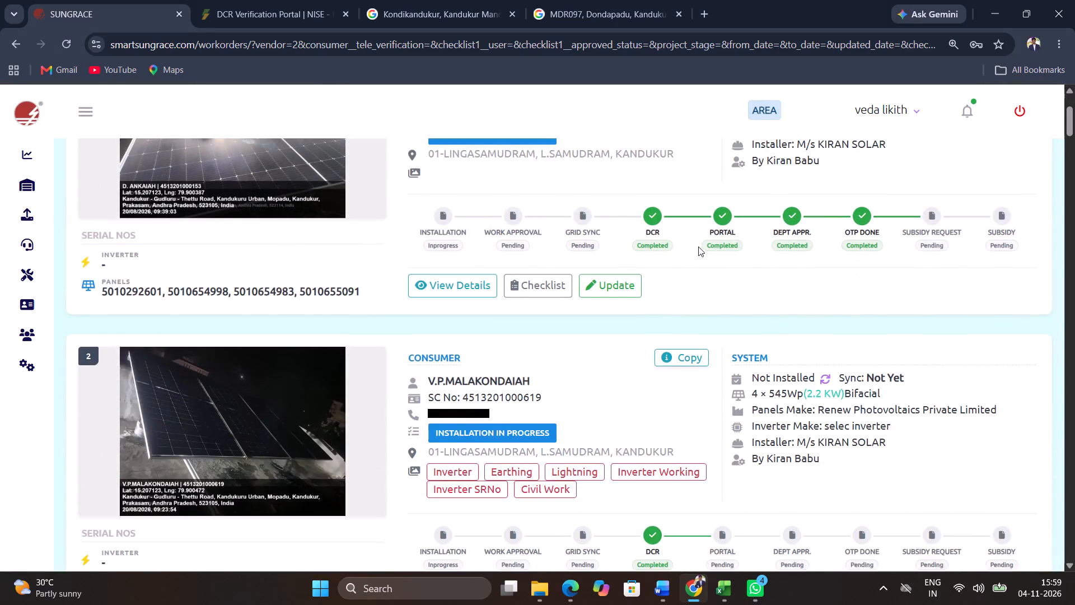
scroll(698, 246, down, 2)
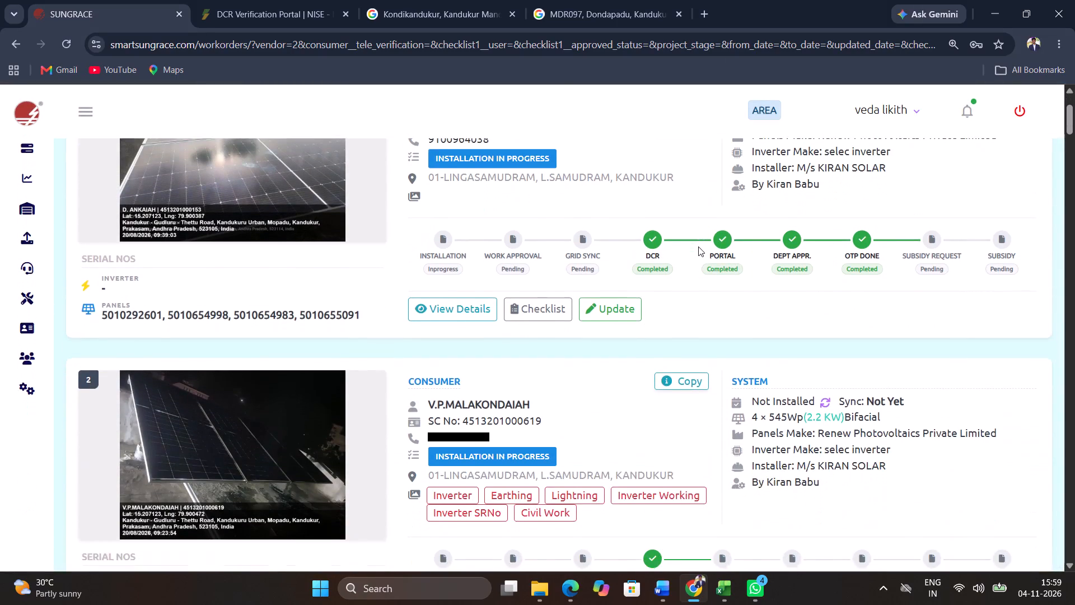
scroll(698, 246, down, 3)
click(691, 250)
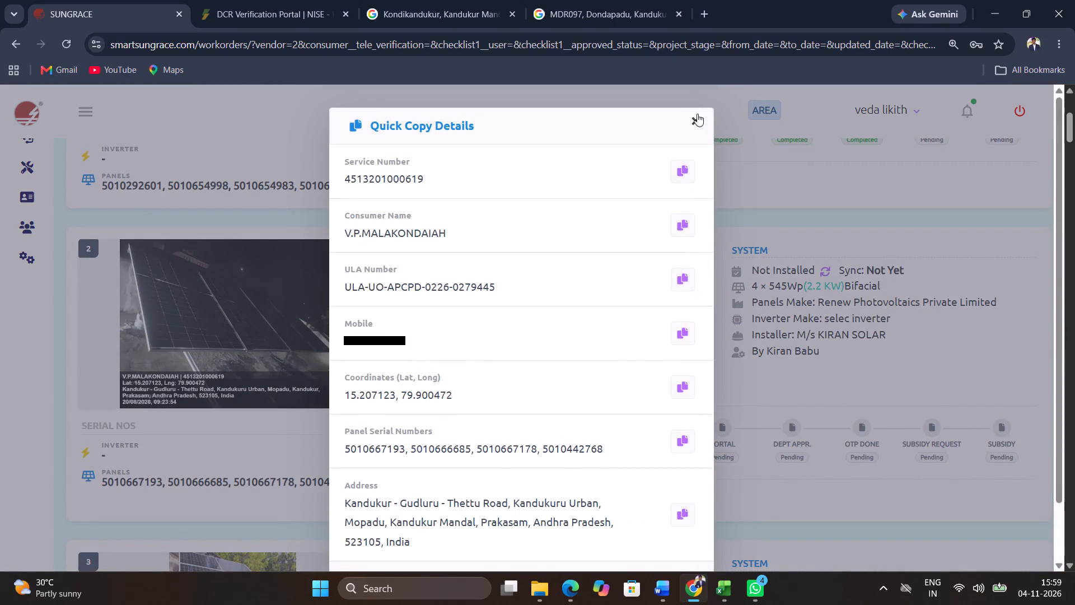
click(697, 114)
Check the quick copy details of the third and fourth installations, and glance over the records that follow.
scroll(683, 263, down, 3)
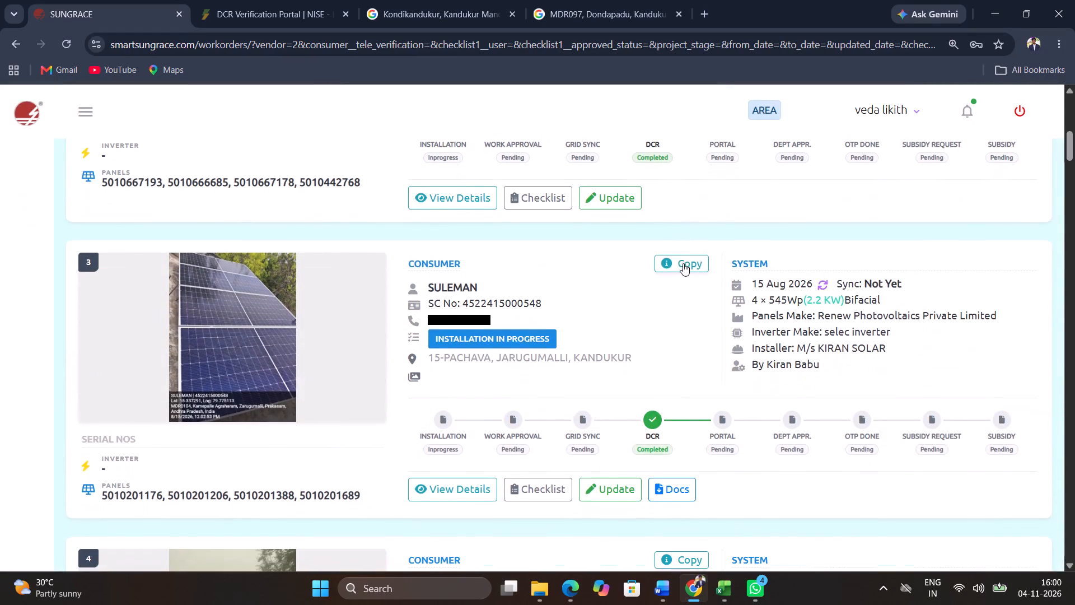
click(683, 264)
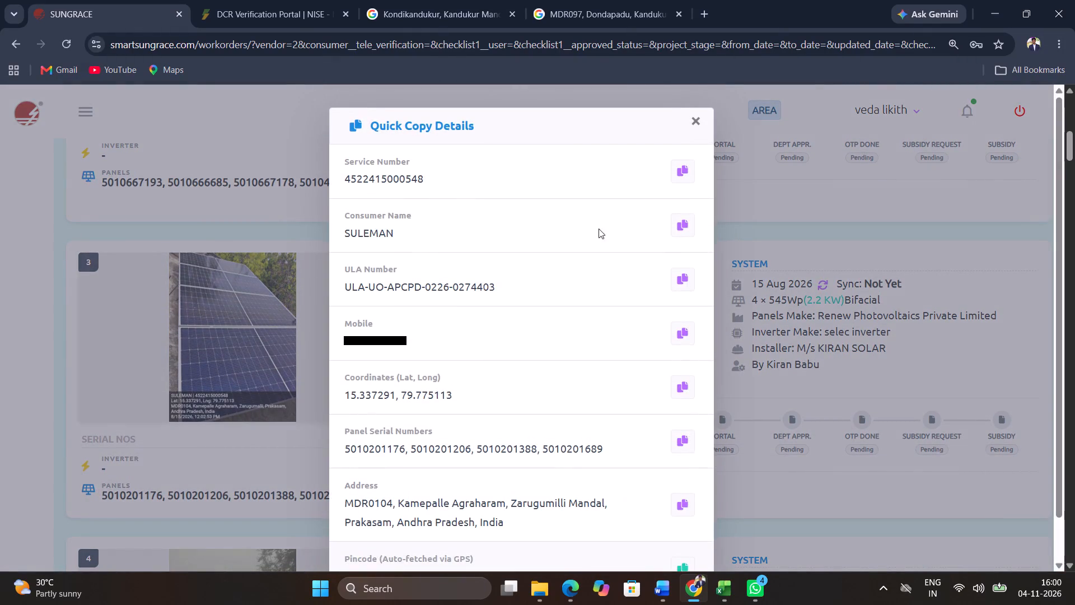
click(699, 123)
scroll(605, 311, down, 4)
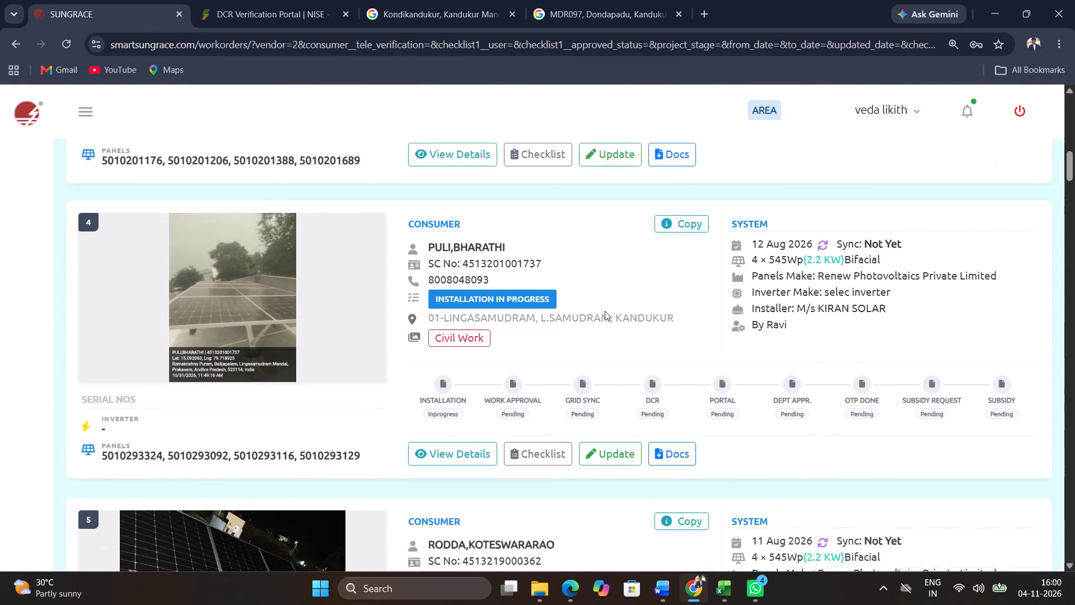
scroll(605, 311, down, 1)
click(690, 189)
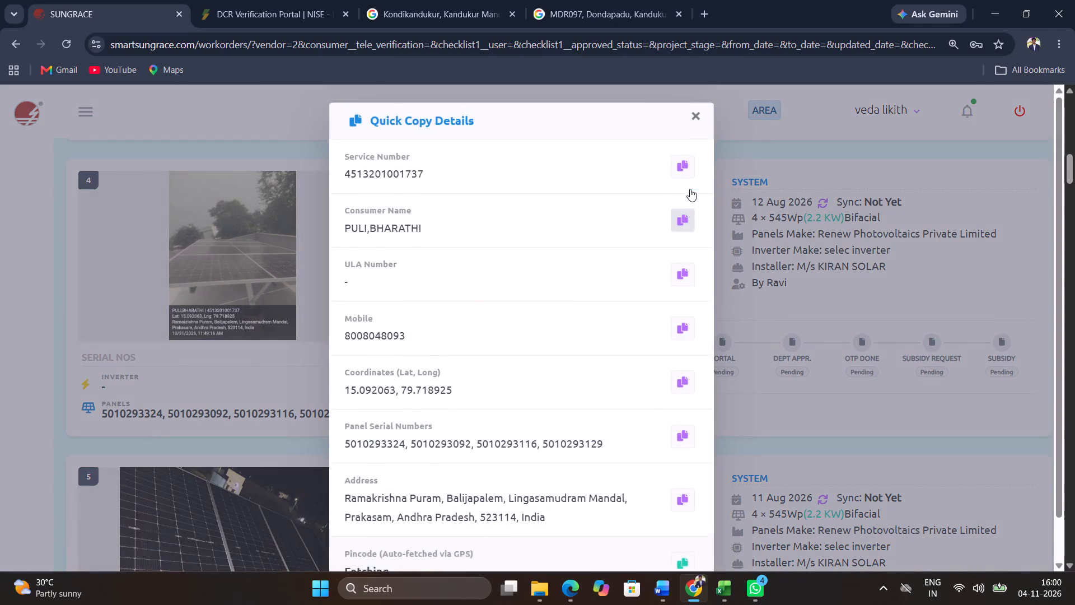
click(691, 125)
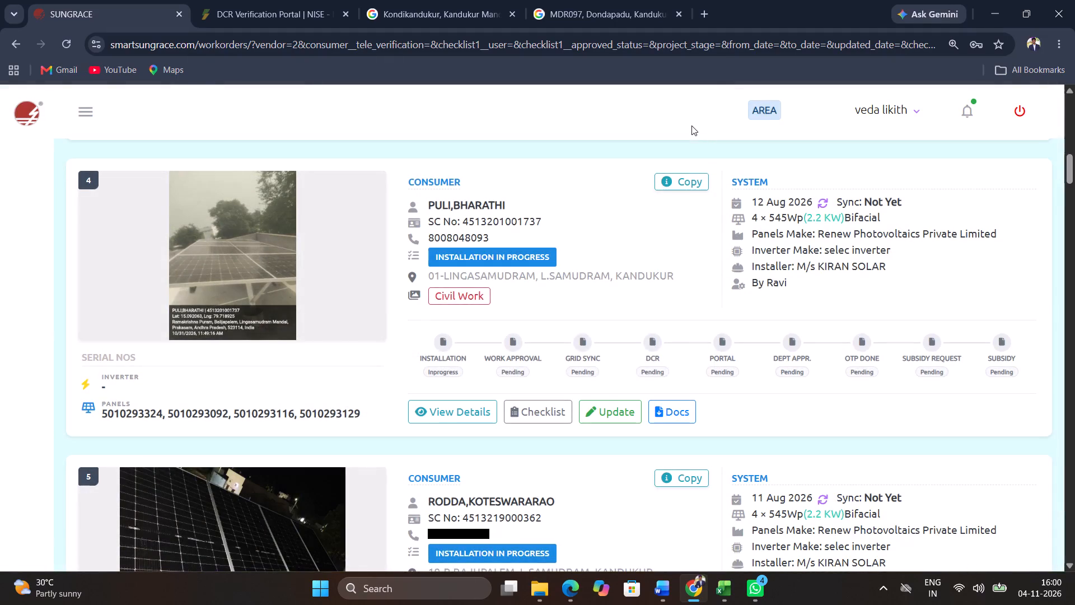
scroll(686, 315, down, 1)
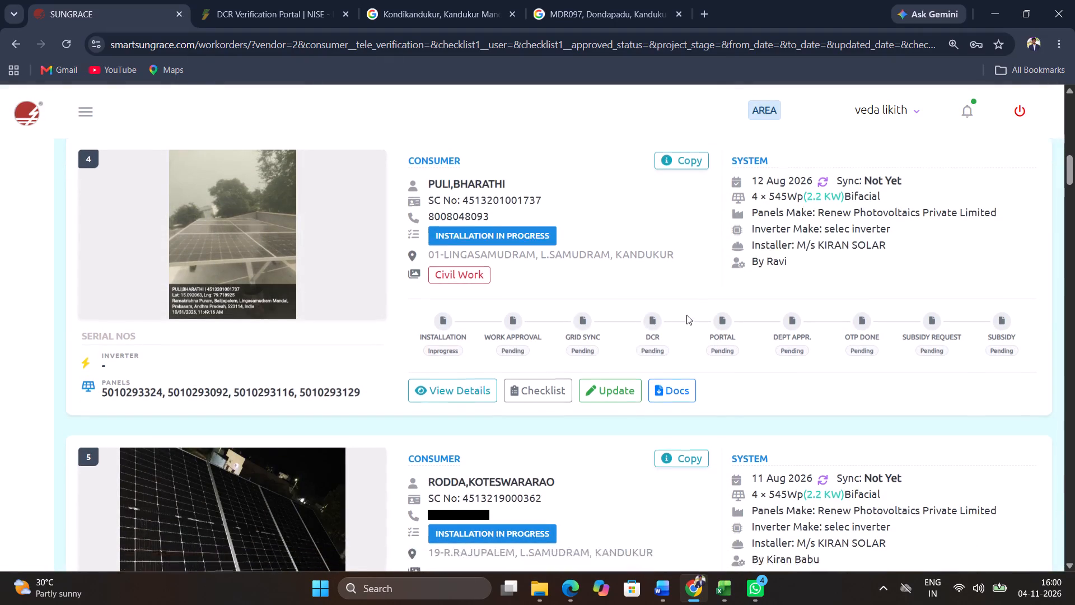
scroll(686, 315, down, 3)
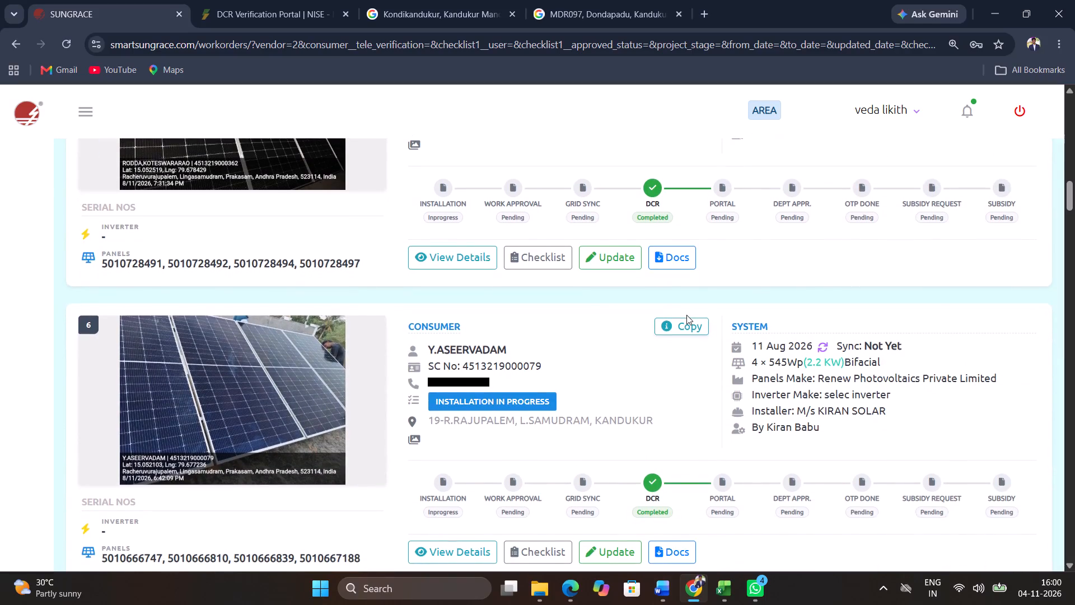
scroll(686, 315, up, 13)
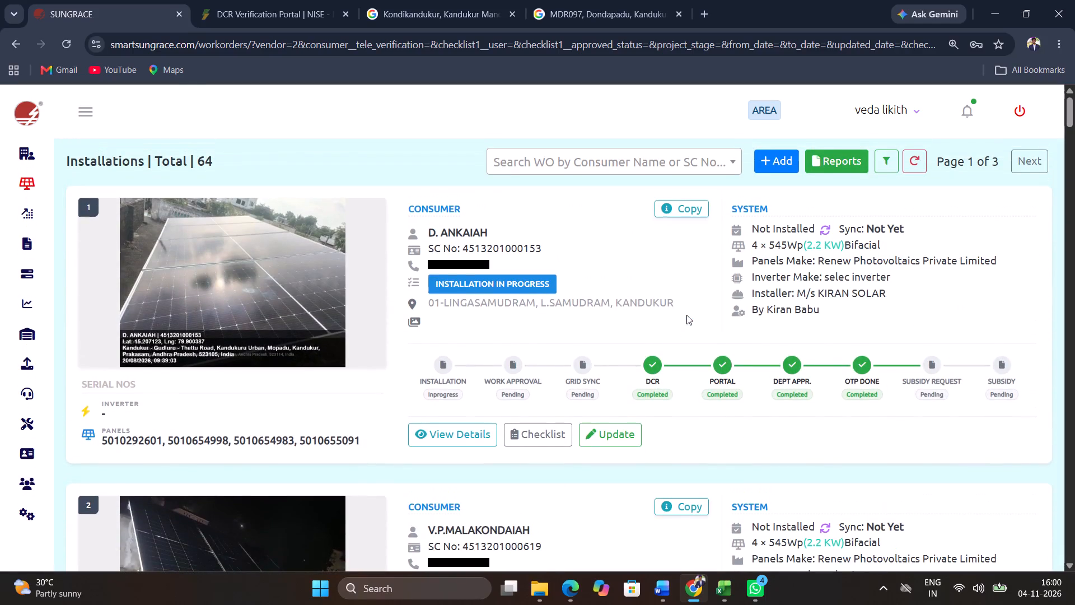
Clear the Serial Number Status filter, keeping KIRAN SOLAR-V002 and No Datalogger, and look over the first listed records.
click(889, 153)
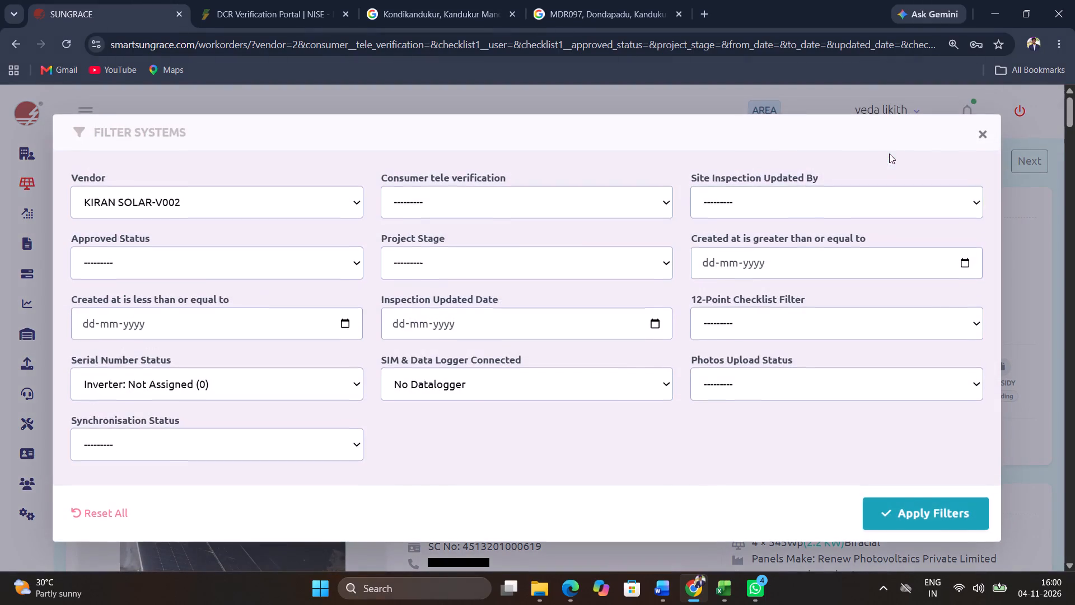
click(259, 376)
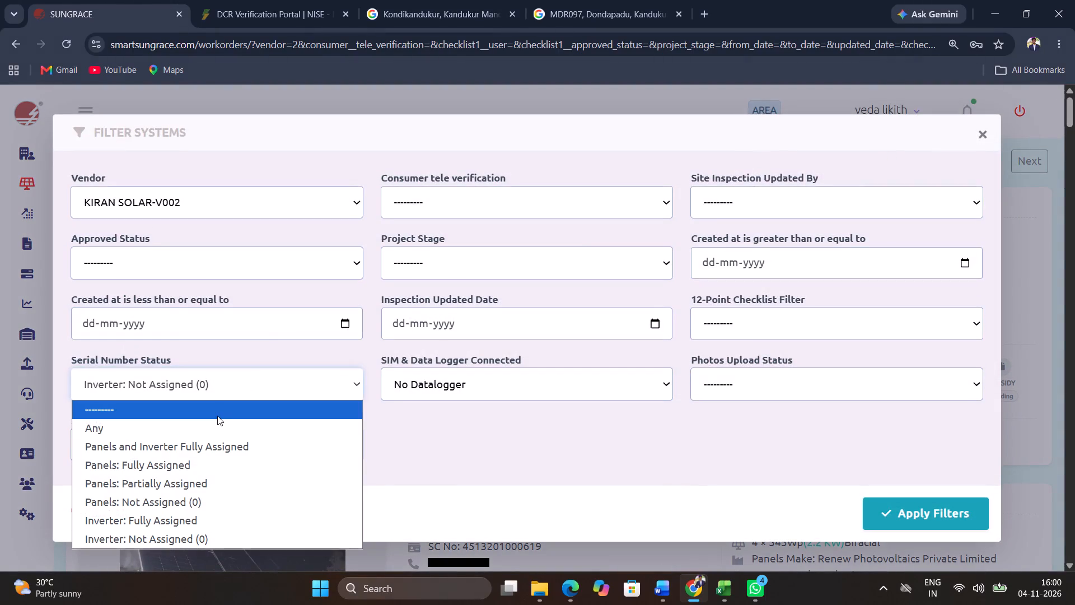
click(217, 416)
click(870, 508)
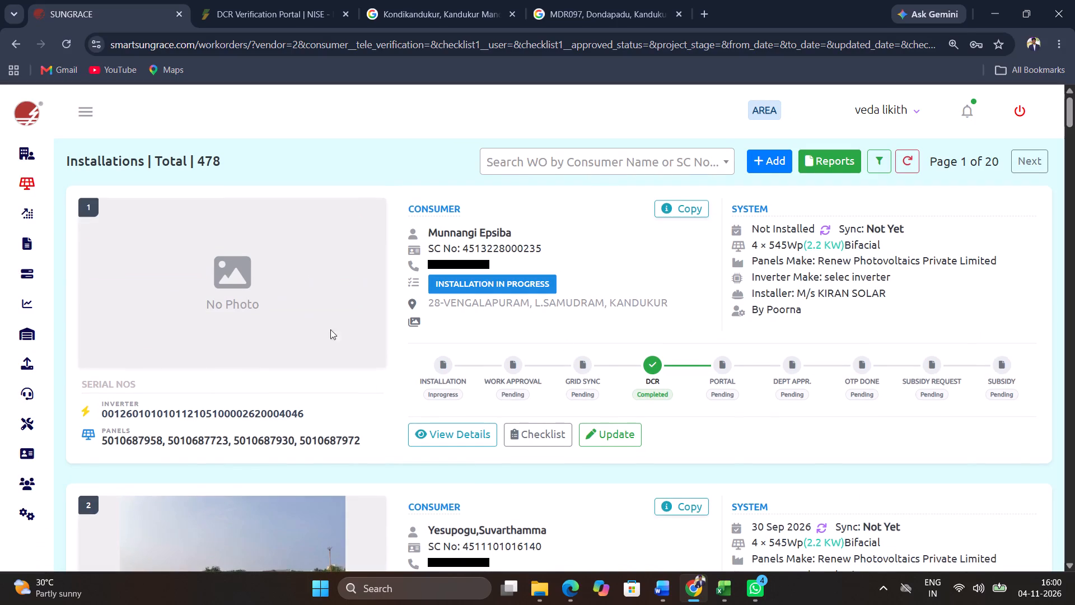
scroll(589, 415, down, 3)
scroll(589, 415, up, 2)
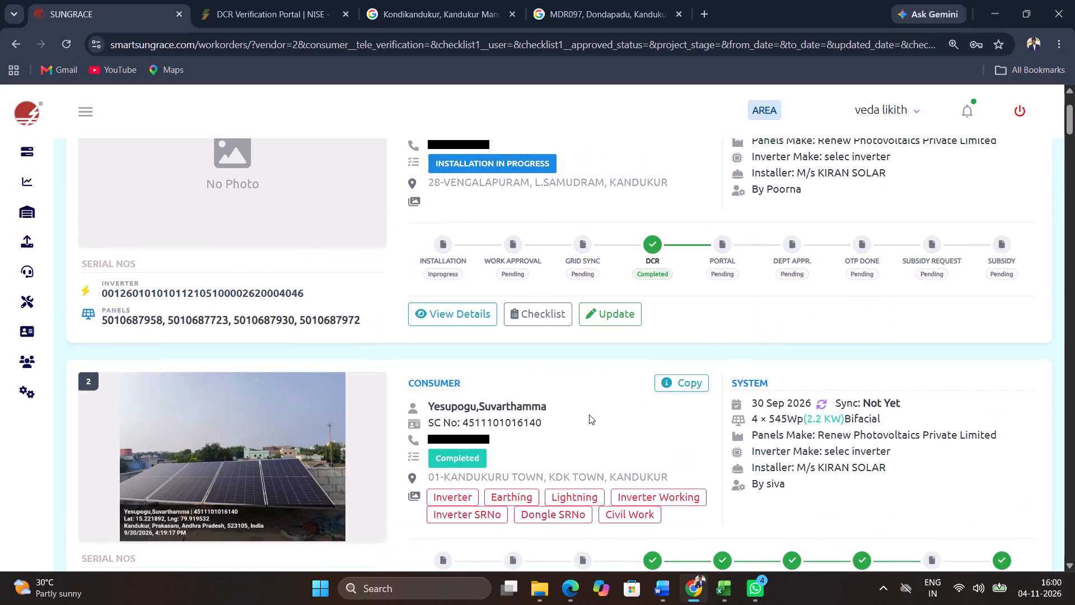
scroll(589, 415, up, 1)
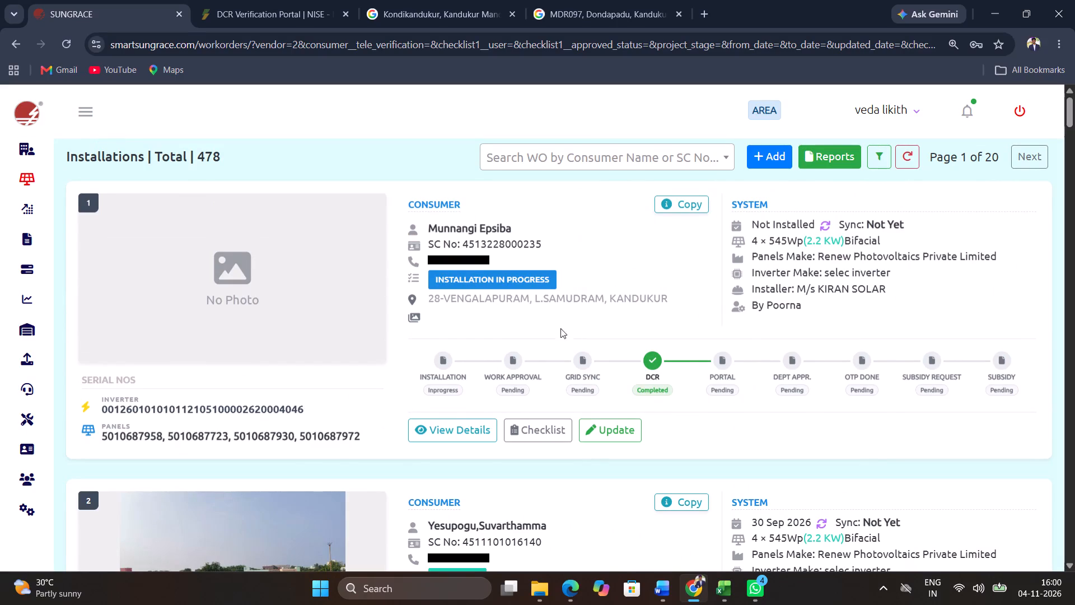
Reload the page and open the complete Installations list without any filters.
click(58, 39)
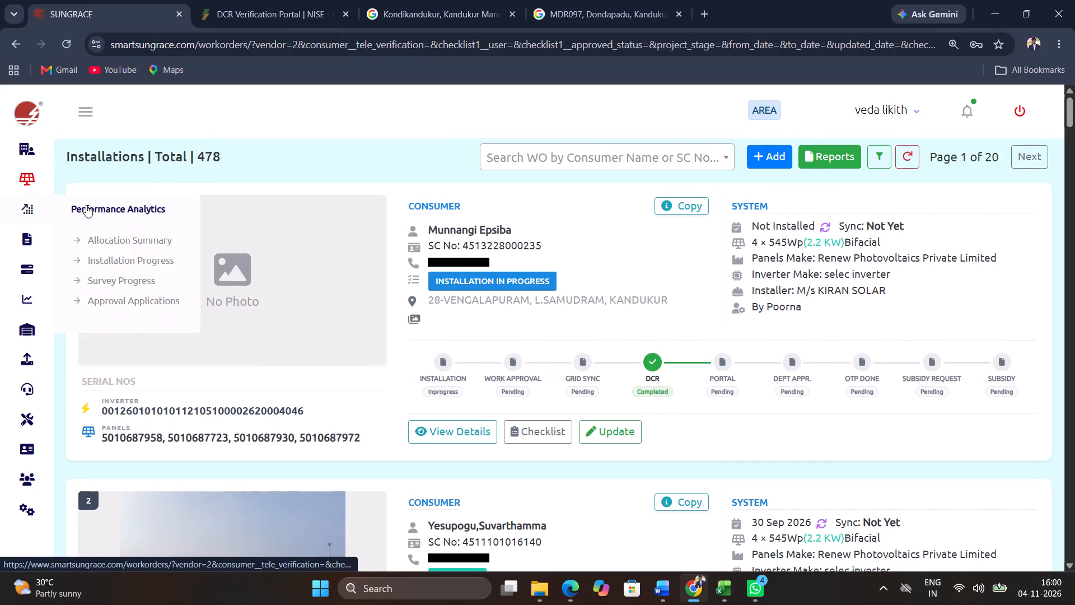
click(91, 204)
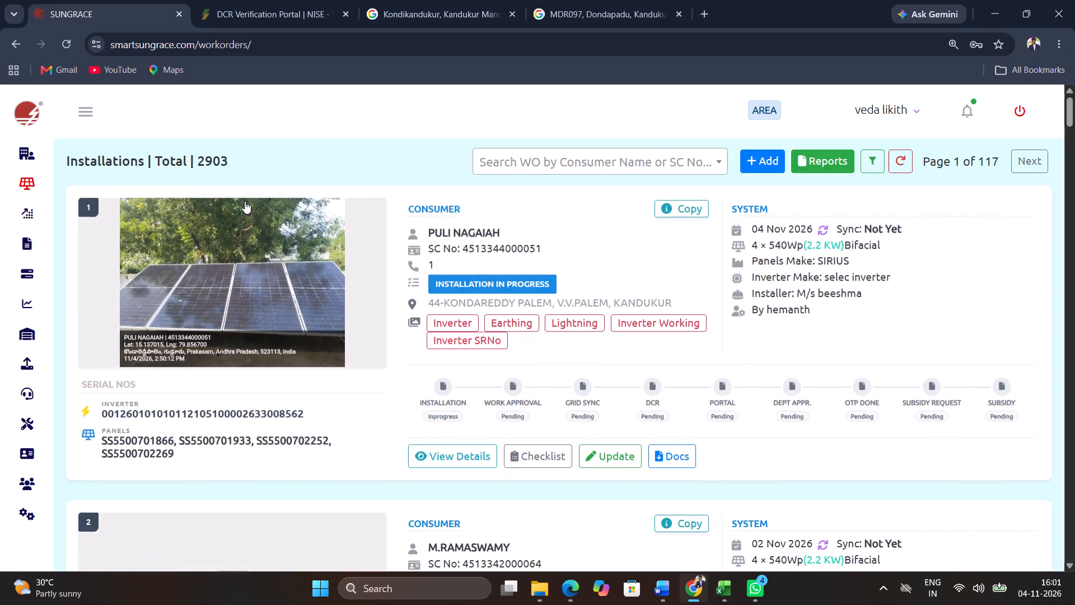
View the quick copy details of the first installation in the unfiltered list.
click(667, 208)
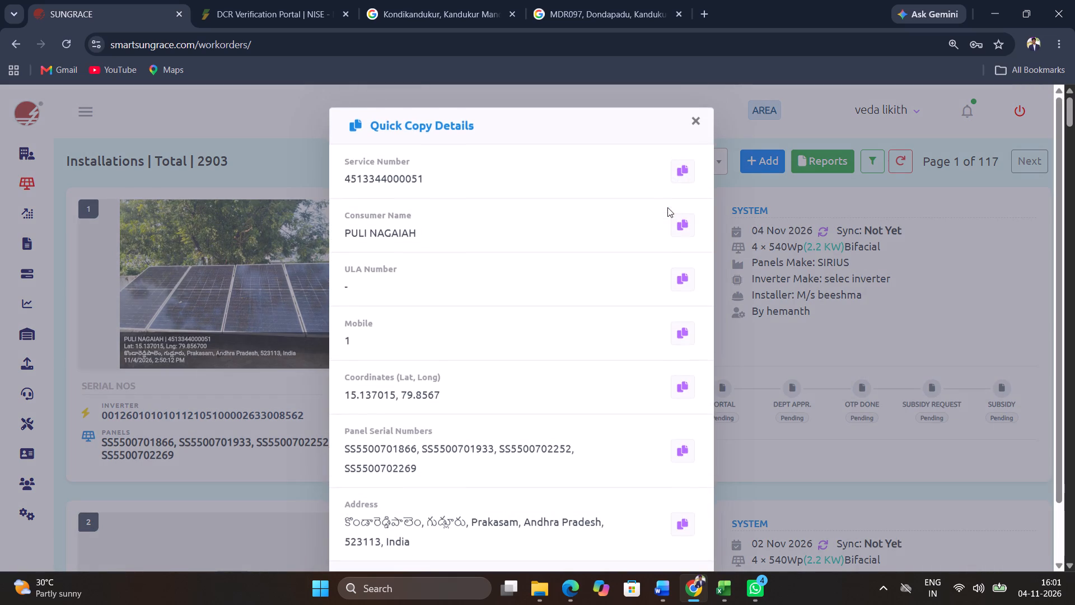
click(691, 117)
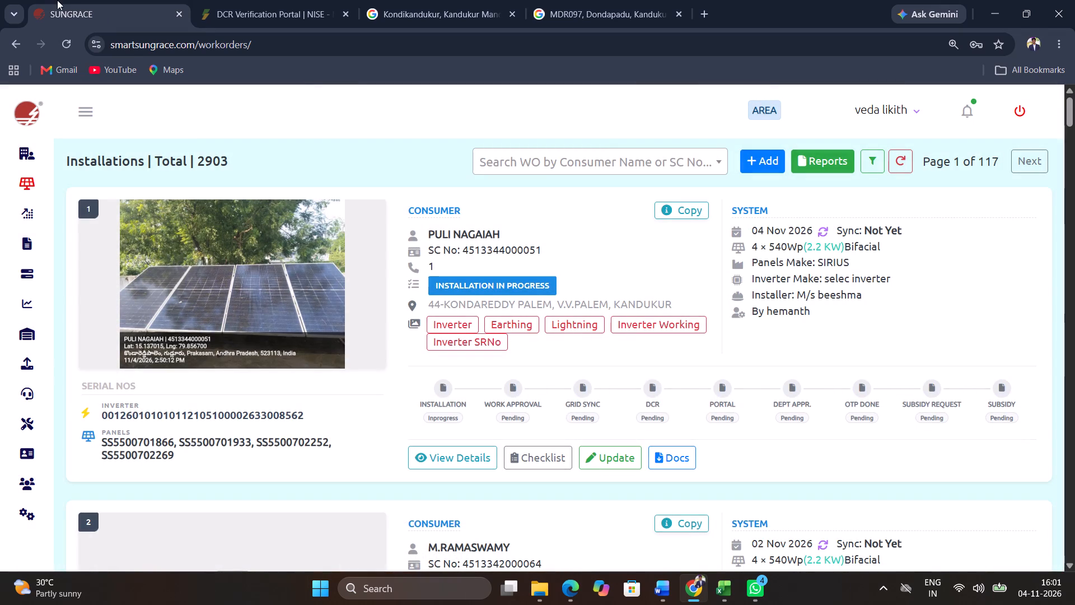
Refresh the unfiltered Installations list and download its Installation Report.
click(66, 49)
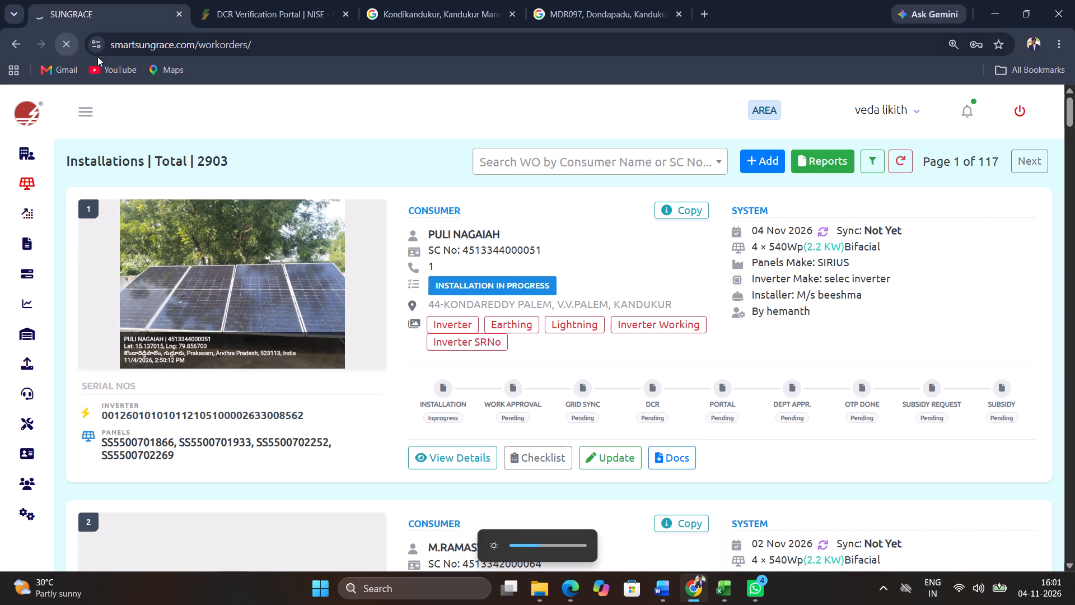
click(809, 165)
click(529, 180)
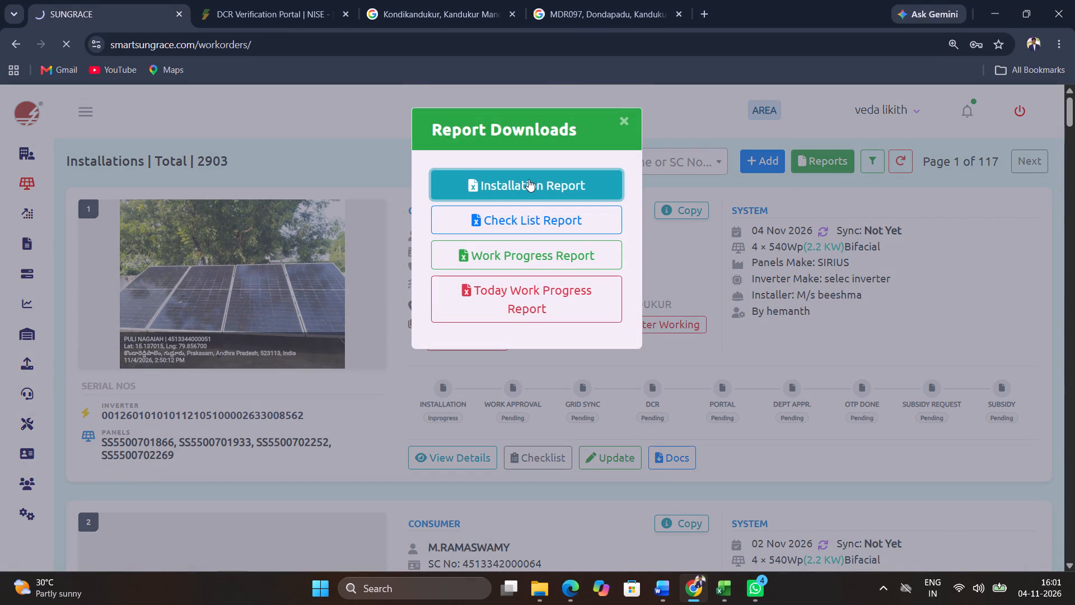
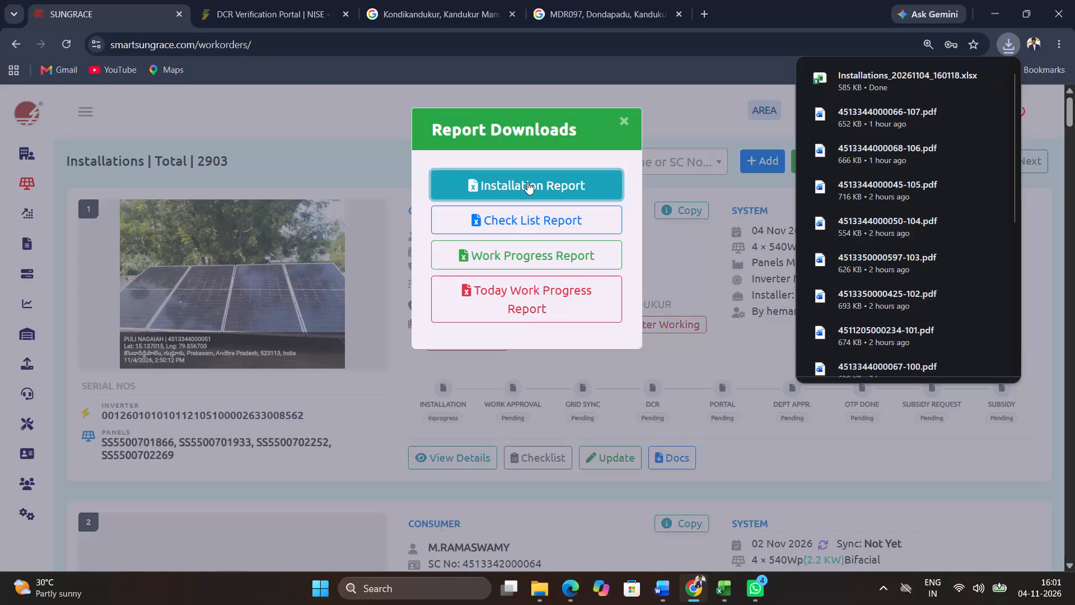
Open the newly downloaded Installations report in Excel and enable editing.
double_click(875, 81)
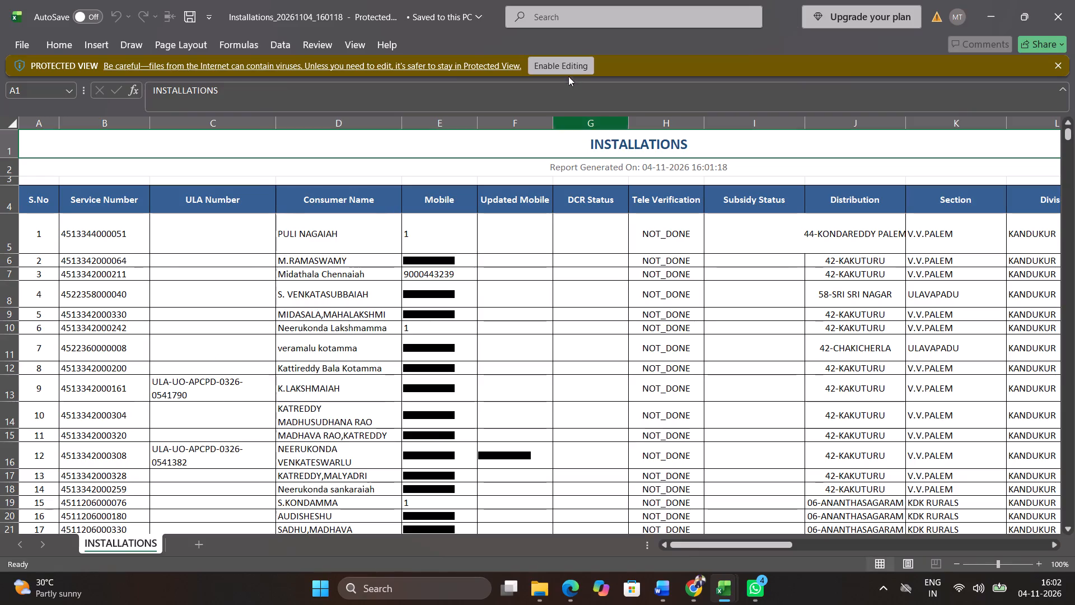
click(565, 61)
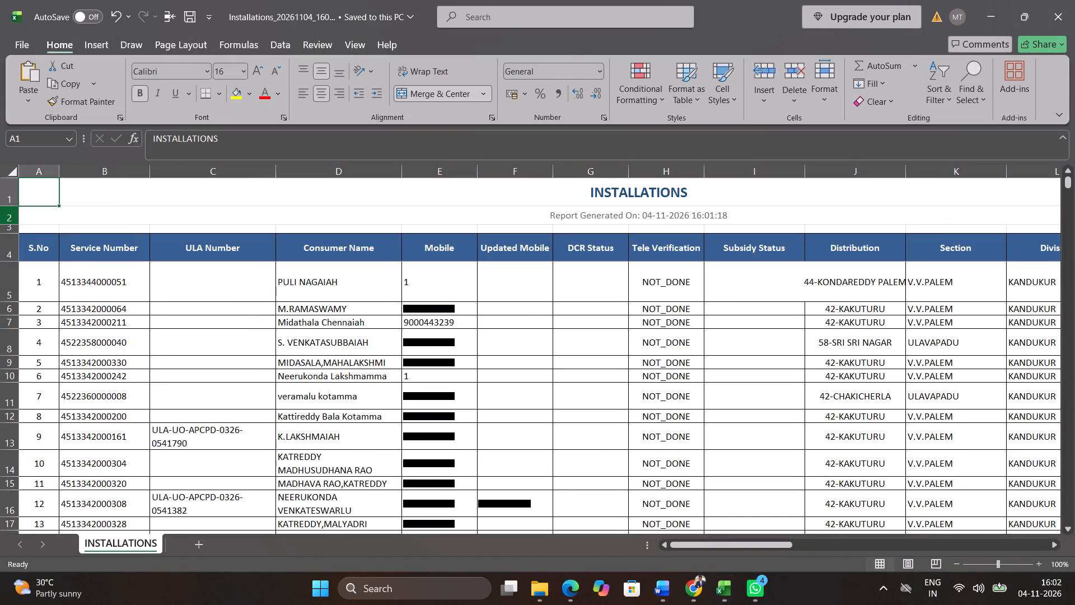
Turn on filtering for the column header row, row 4, of the INSTALLATIONS sheet.
click(8, 248)
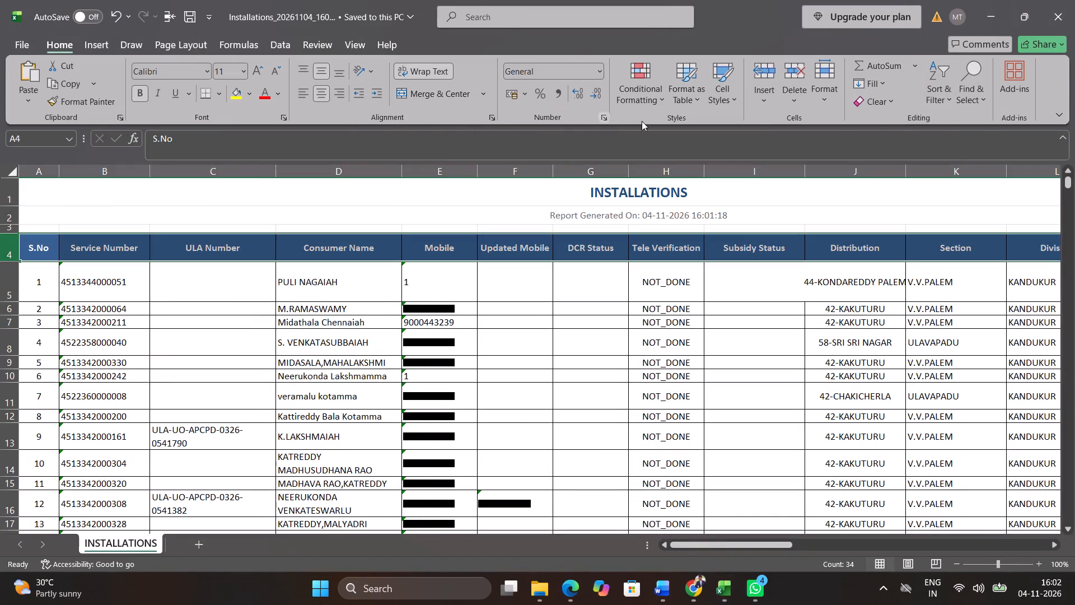
click(941, 87)
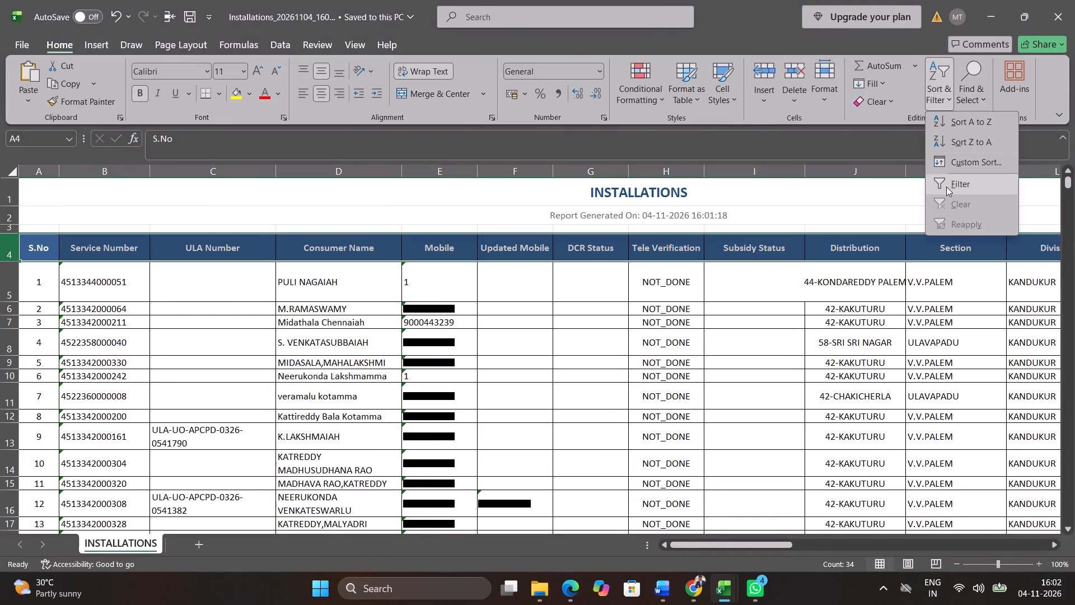
click(947, 187)
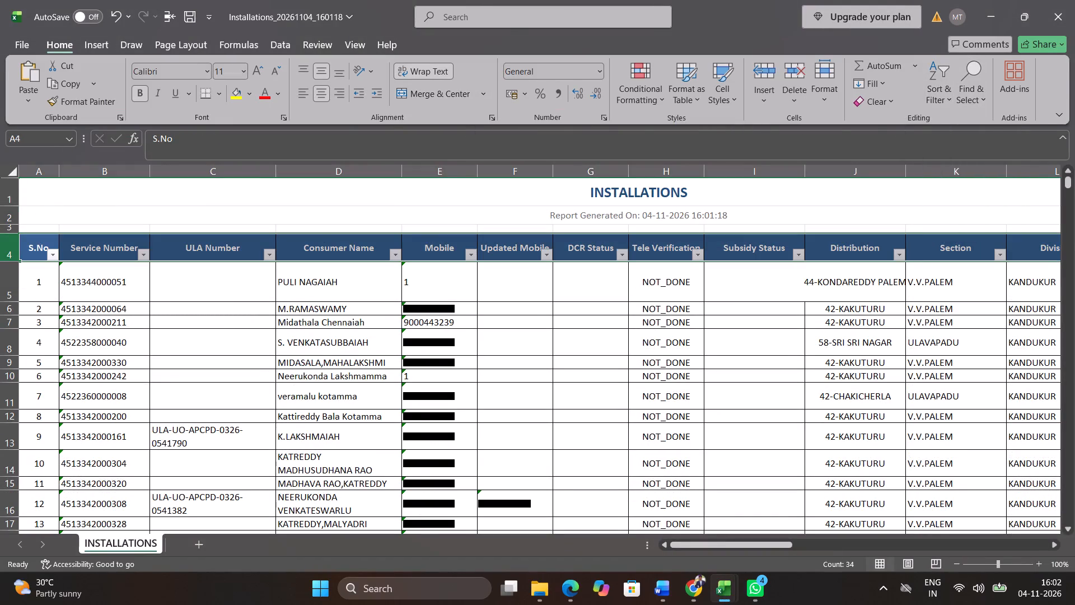
Filter the ULA Number column to exclude blanks, keeping only records that have a ULA number.
click(267, 255)
drag(451, 436, 446, 542)
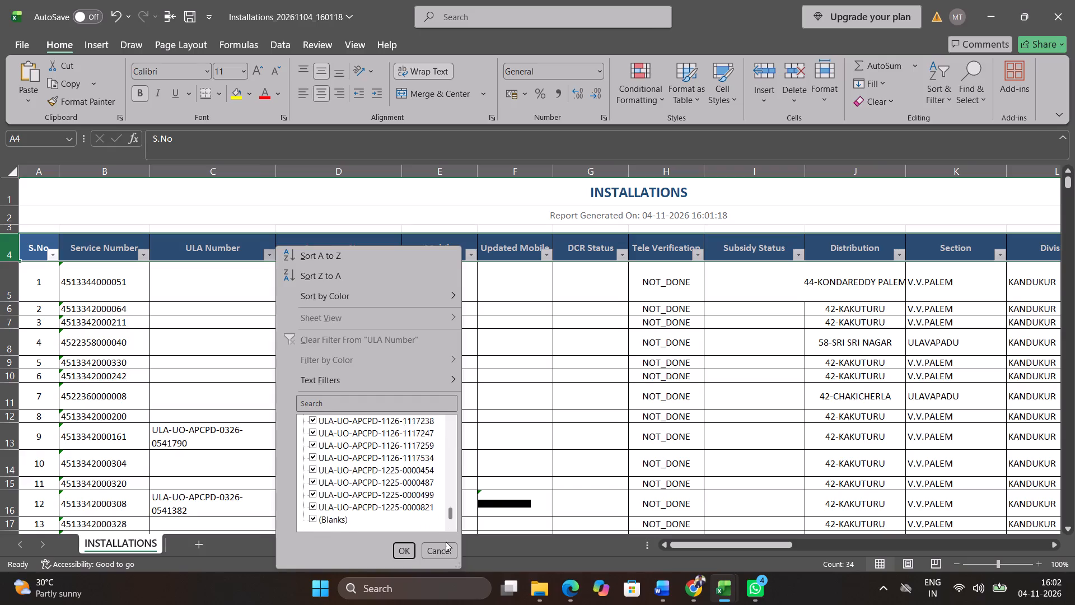
drag(446, 542, 445, 558)
drag(451, 428, 429, 531)
click(320, 519)
click(400, 554)
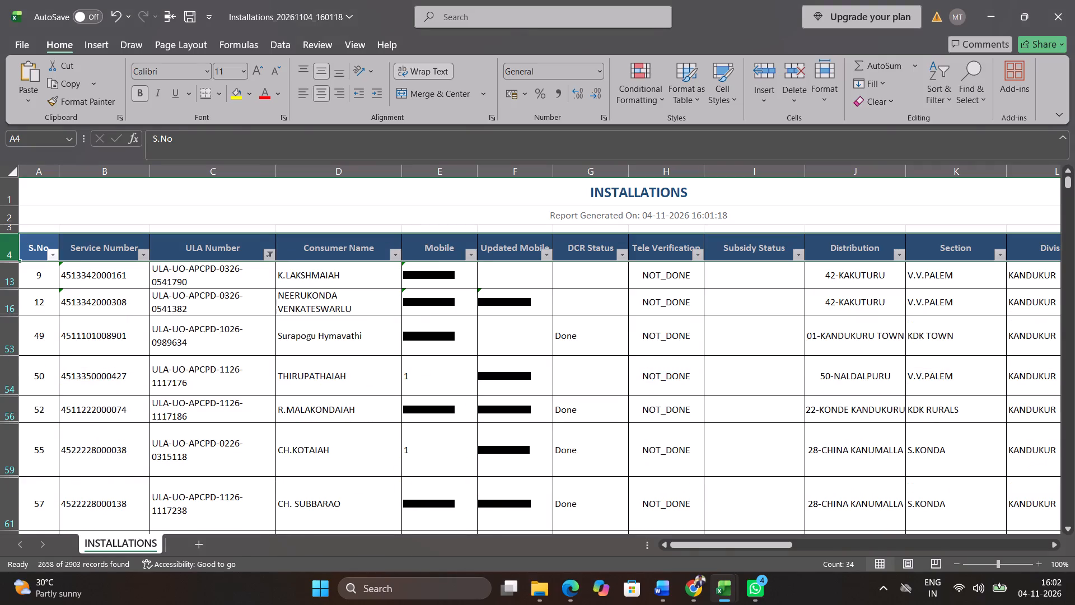
Filter the DCR Status column to exclude Done, keeping only blank entries.
click(620, 252)
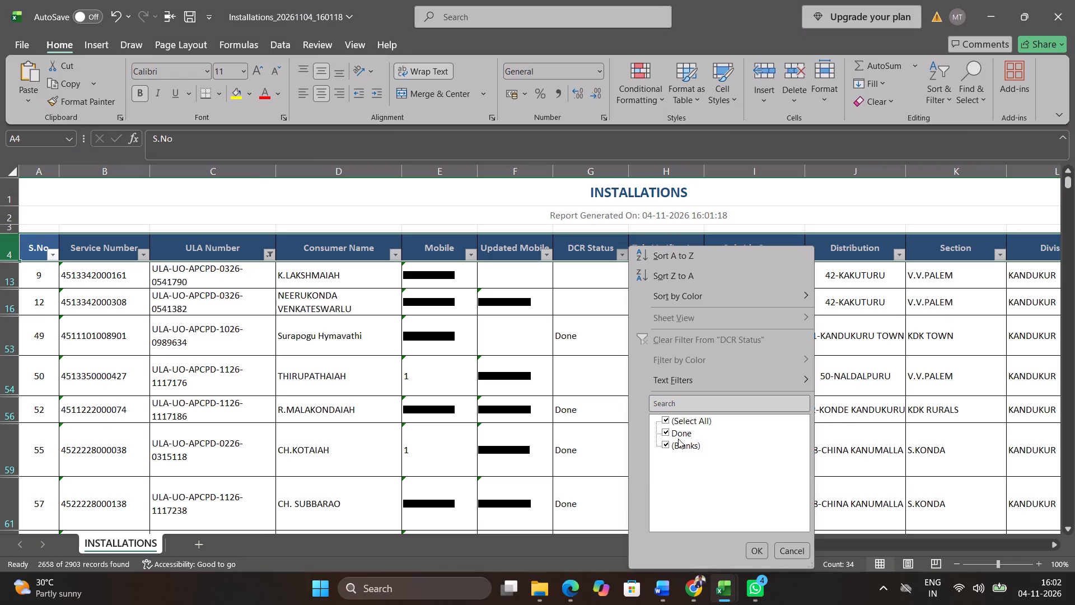
click(664, 429)
click(755, 548)
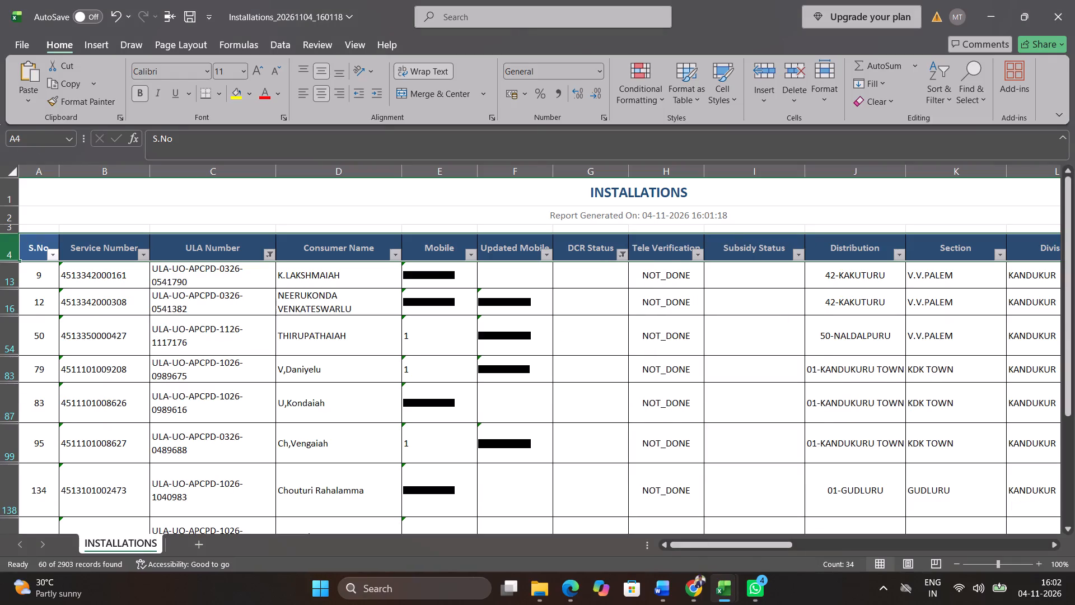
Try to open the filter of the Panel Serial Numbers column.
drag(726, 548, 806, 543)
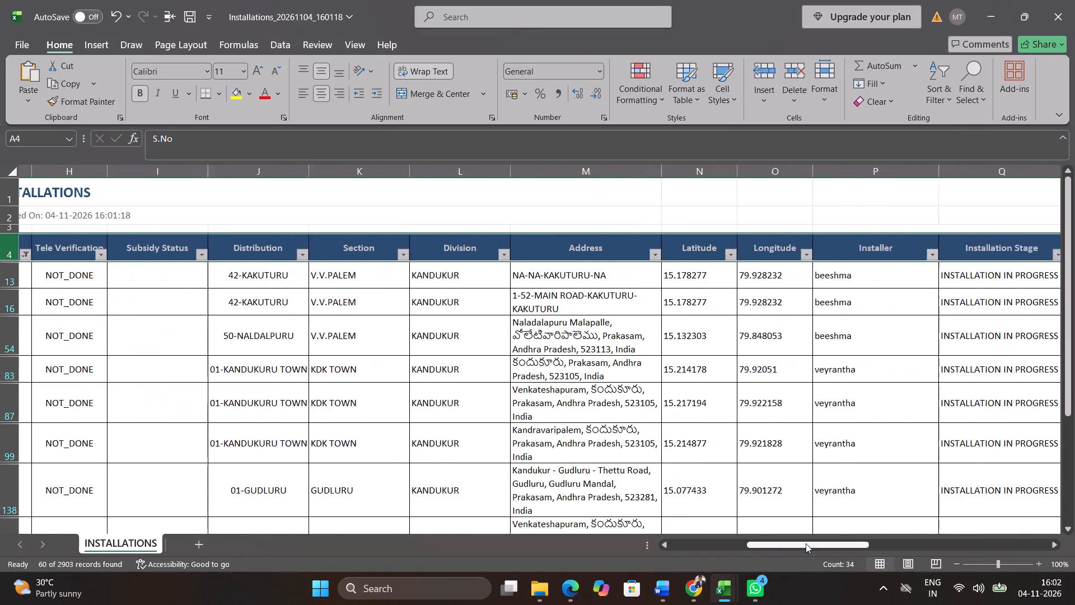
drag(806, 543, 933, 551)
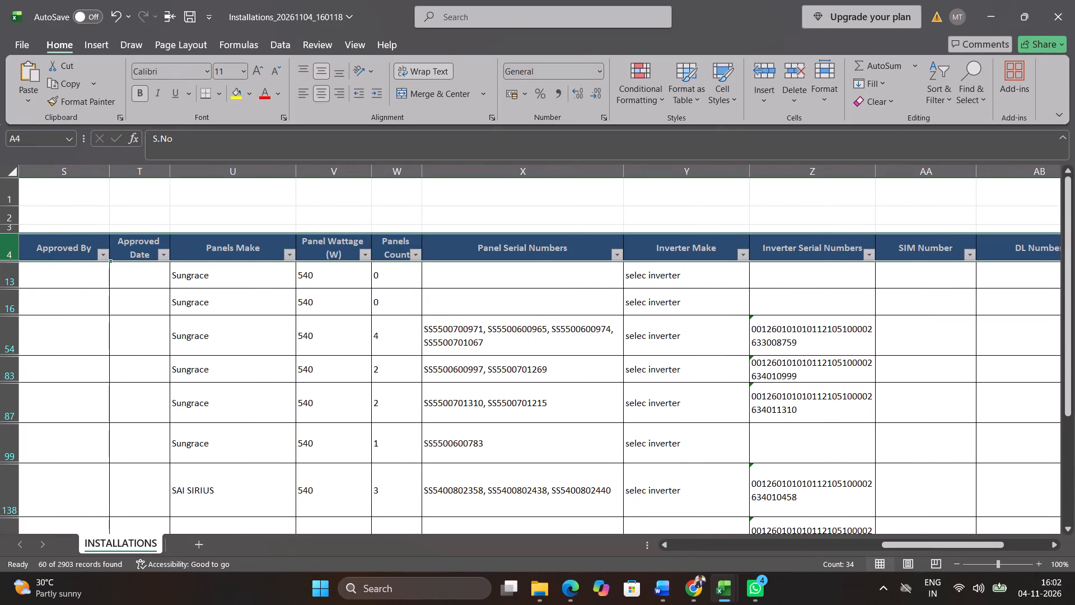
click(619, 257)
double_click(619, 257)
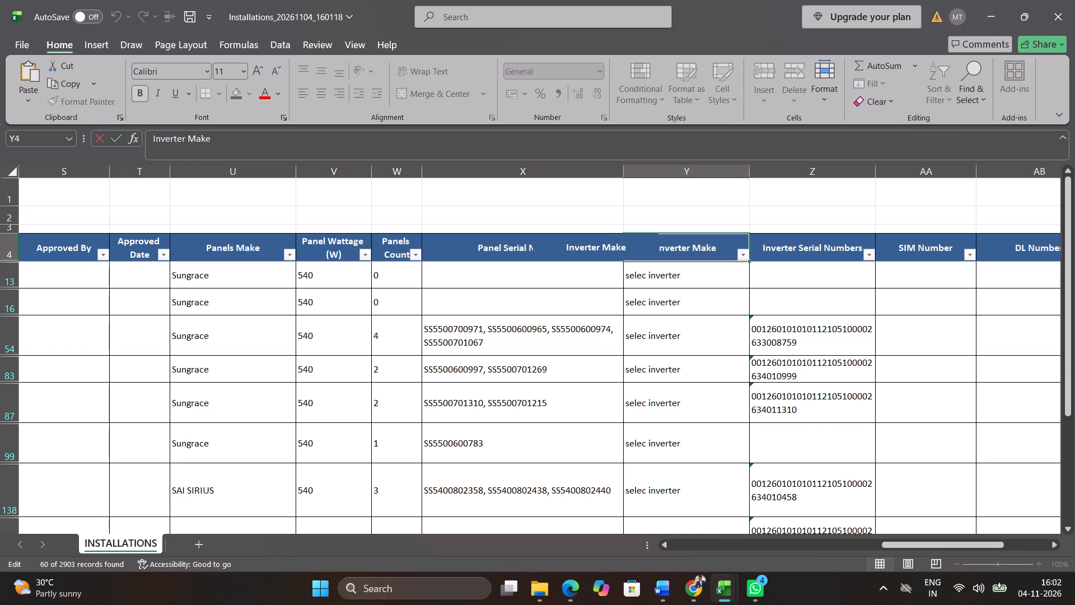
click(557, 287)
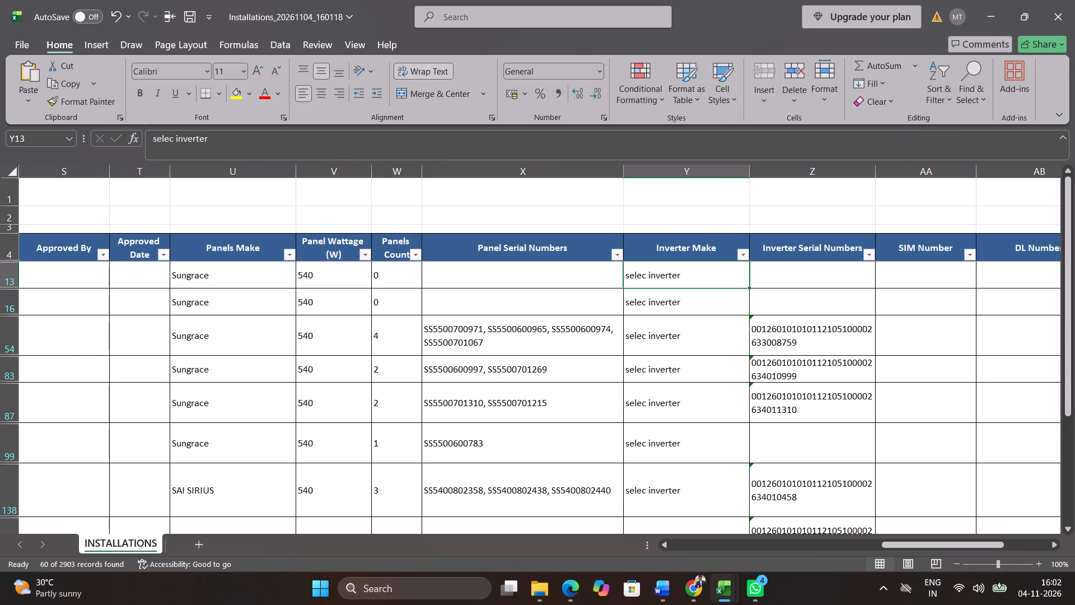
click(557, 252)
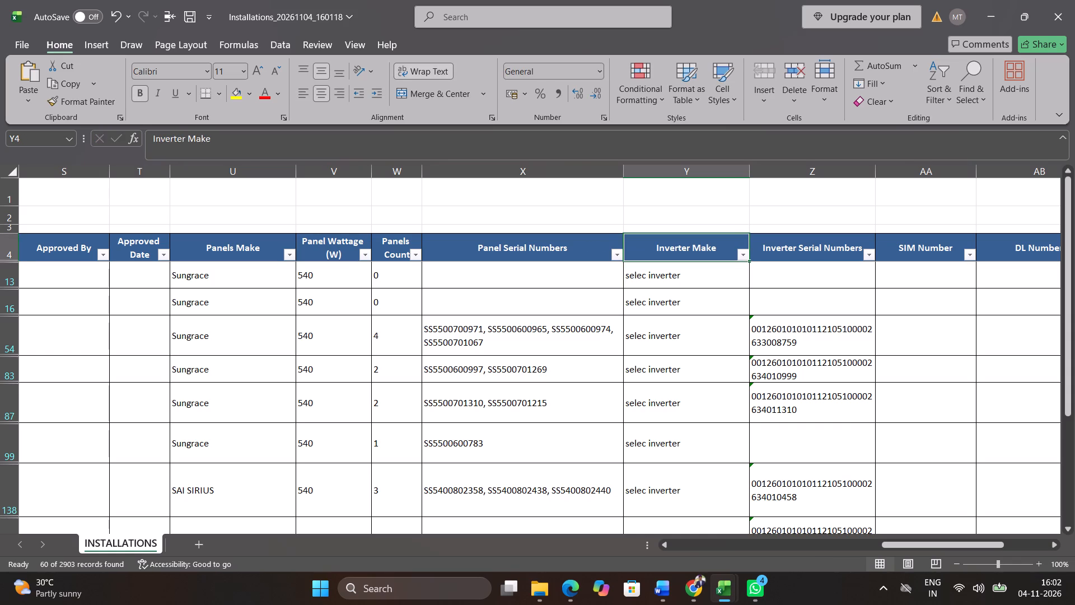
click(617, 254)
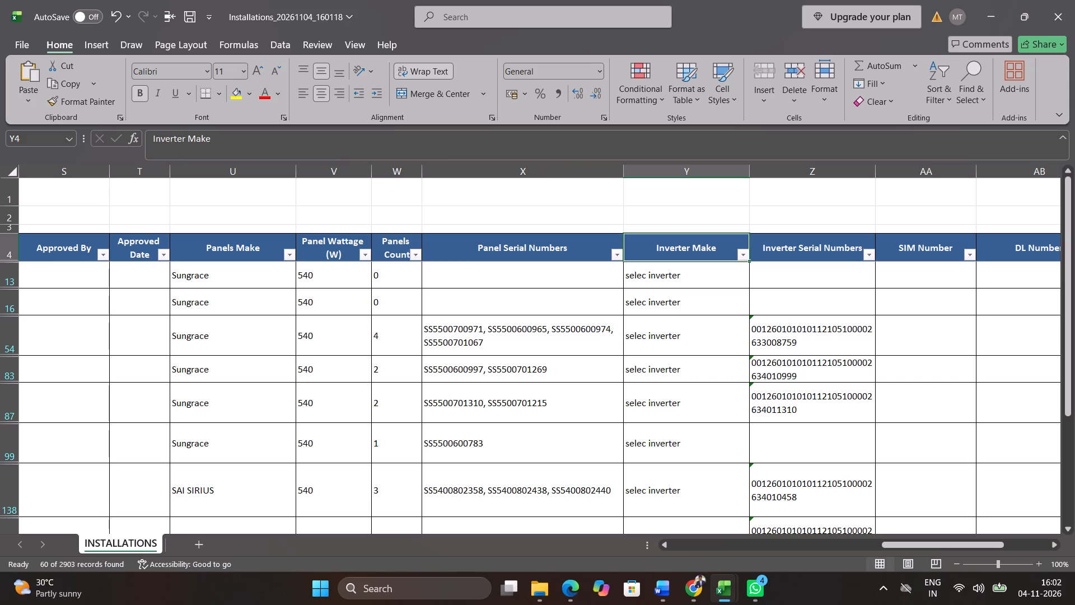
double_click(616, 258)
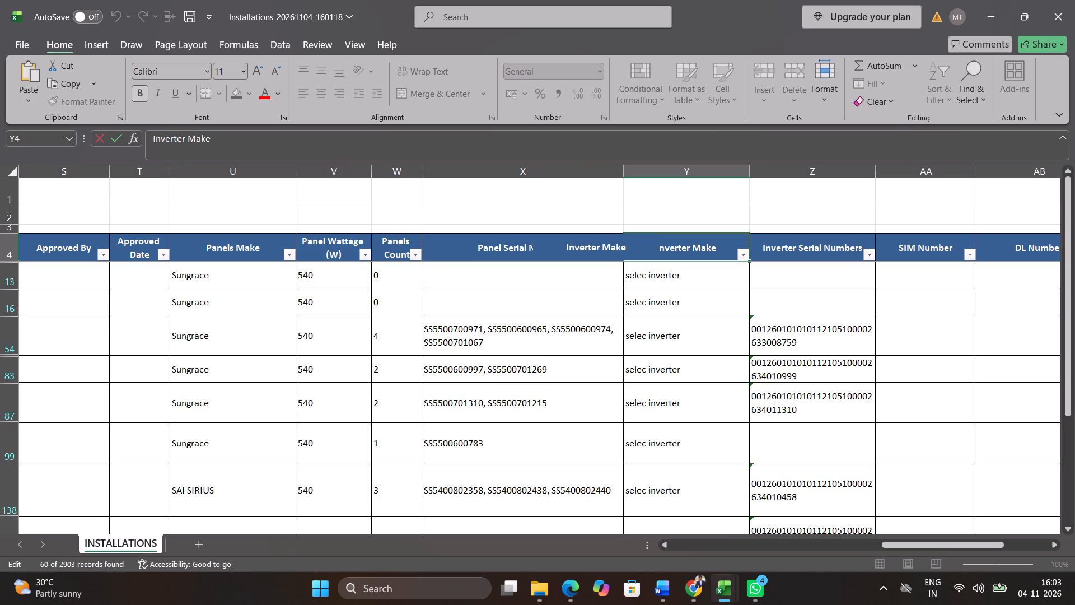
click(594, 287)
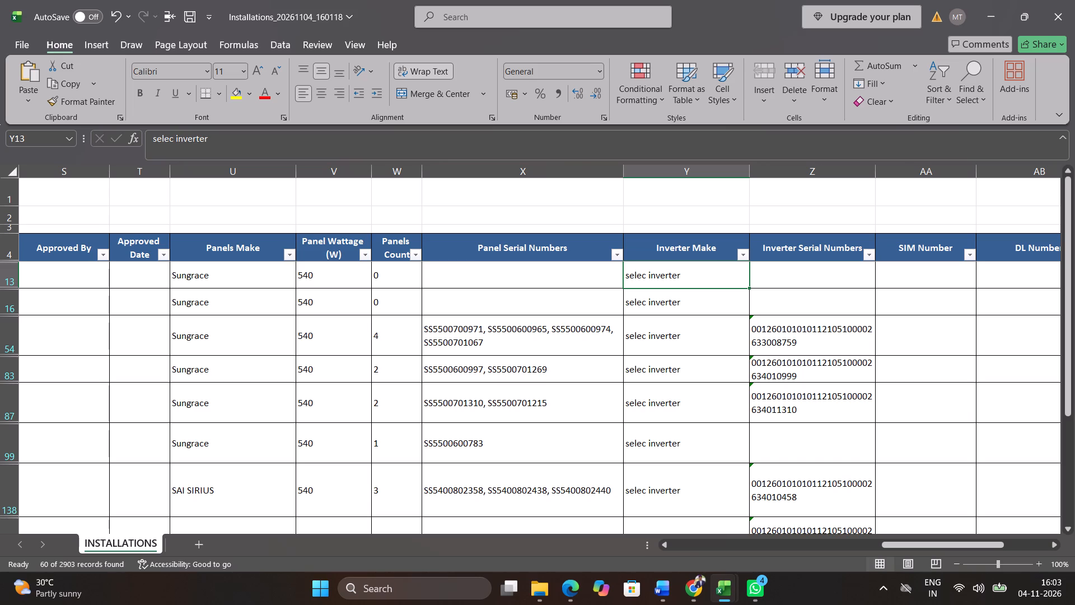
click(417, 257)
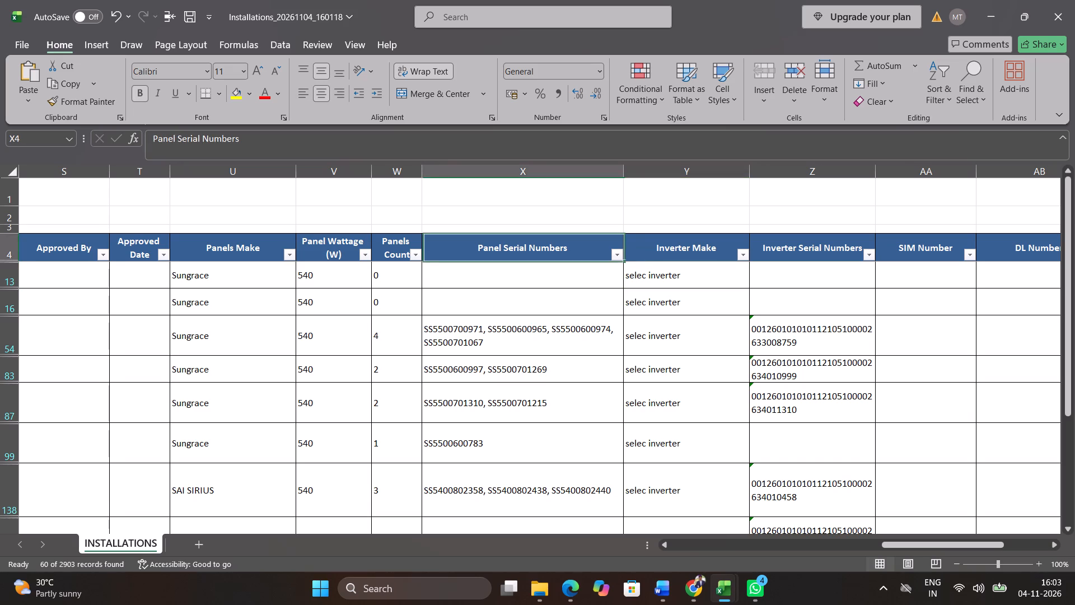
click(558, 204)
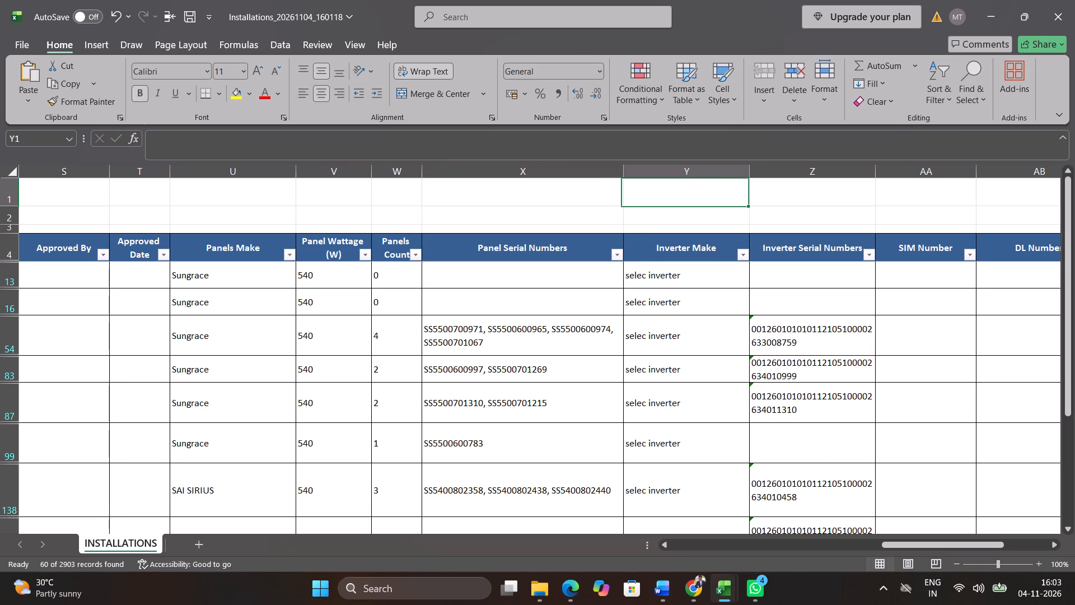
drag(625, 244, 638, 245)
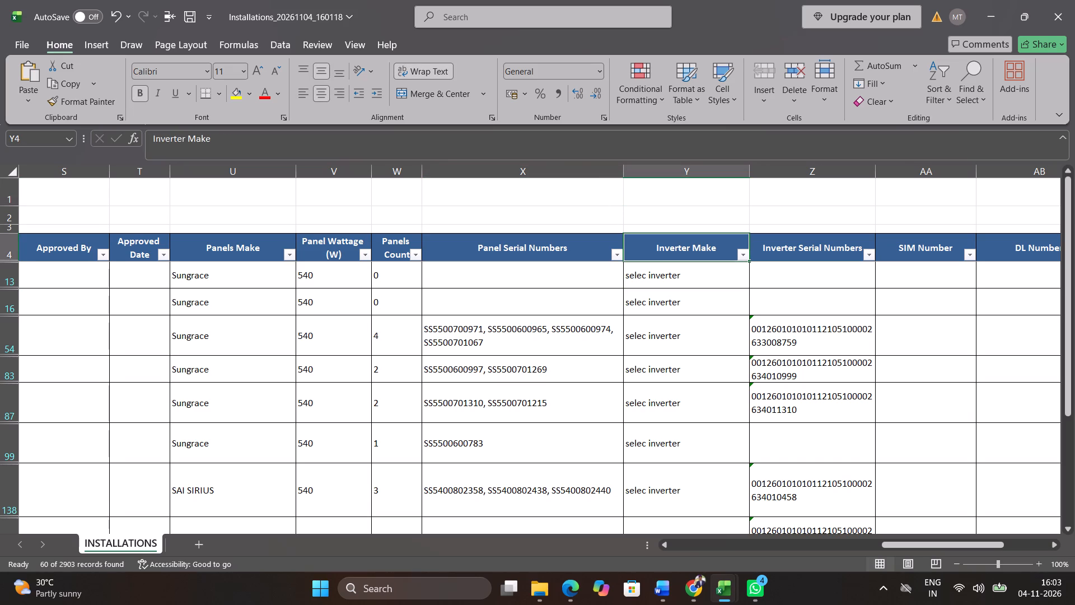
Widen the Inverter Make and Inverter Serial Numbers columns slightly, to the same width.
drag(623, 172, 665, 174)
drag(665, 174, 676, 174)
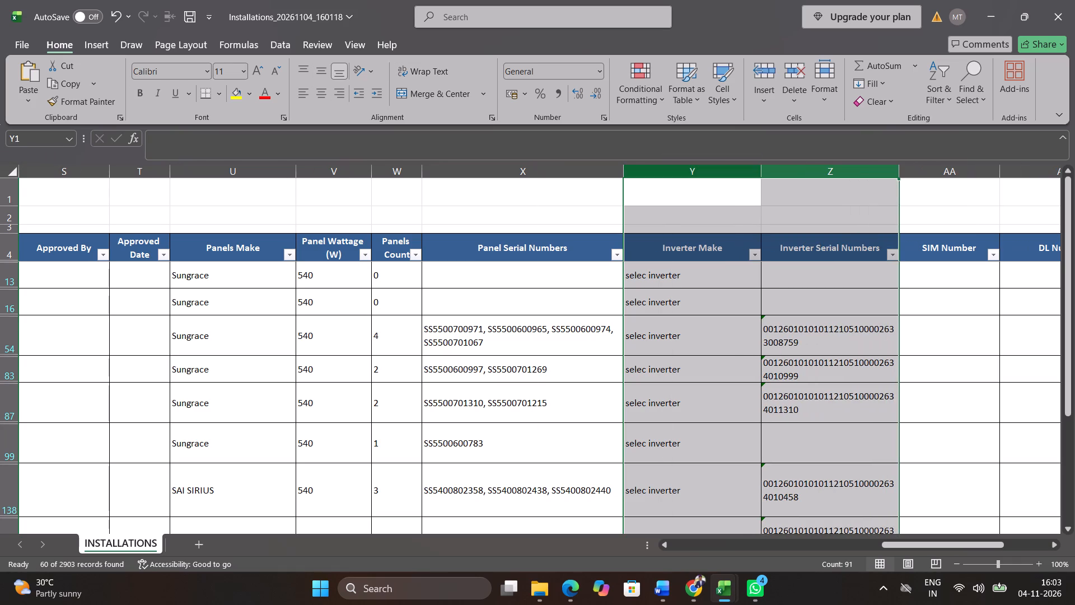
click(530, 213)
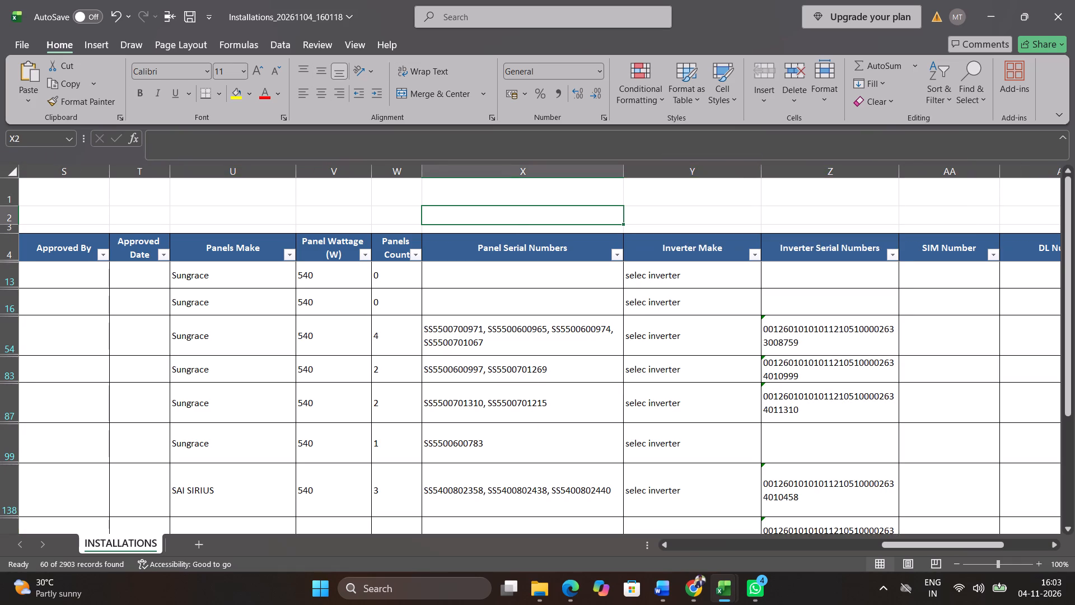
Look over the panel and inverter details of the filtered records.
double_click(616, 258)
click(570, 289)
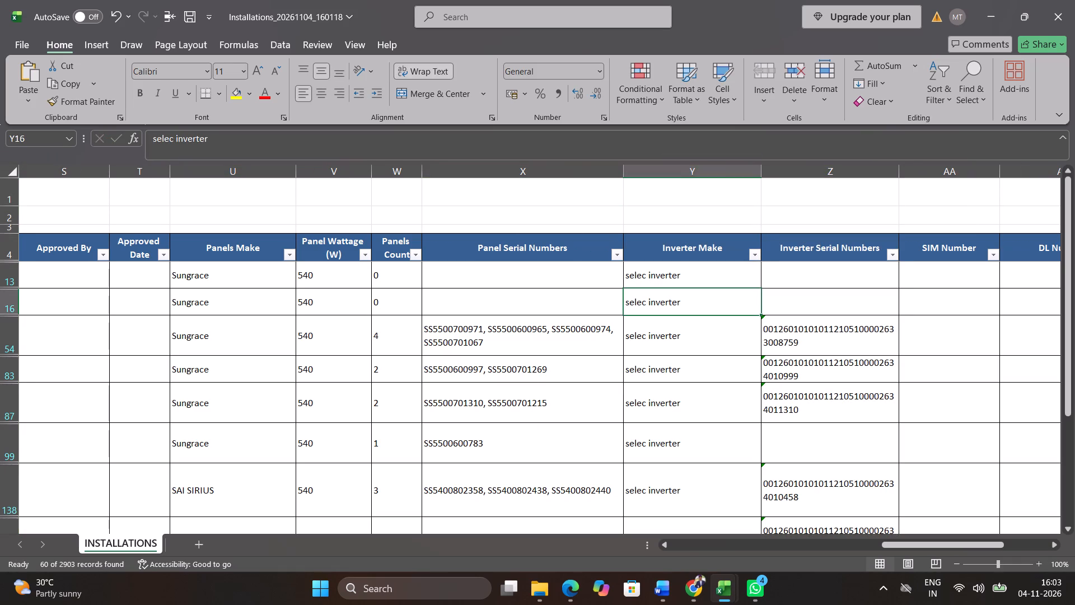
drag(623, 239, 654, 239)
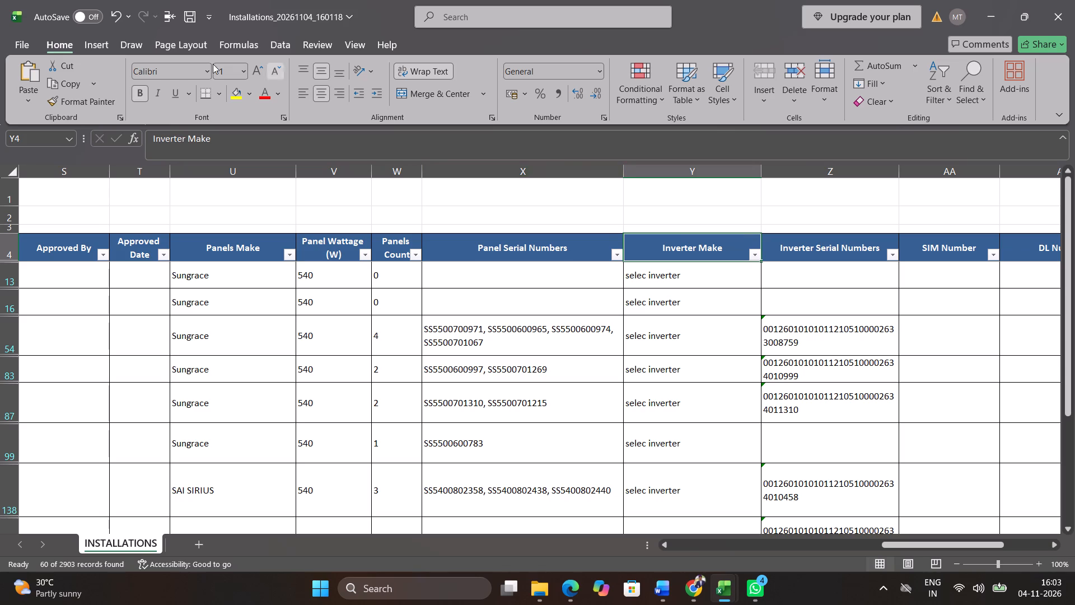
scroll(438, 326, up, 9)
scroll(439, 326, down, 3)
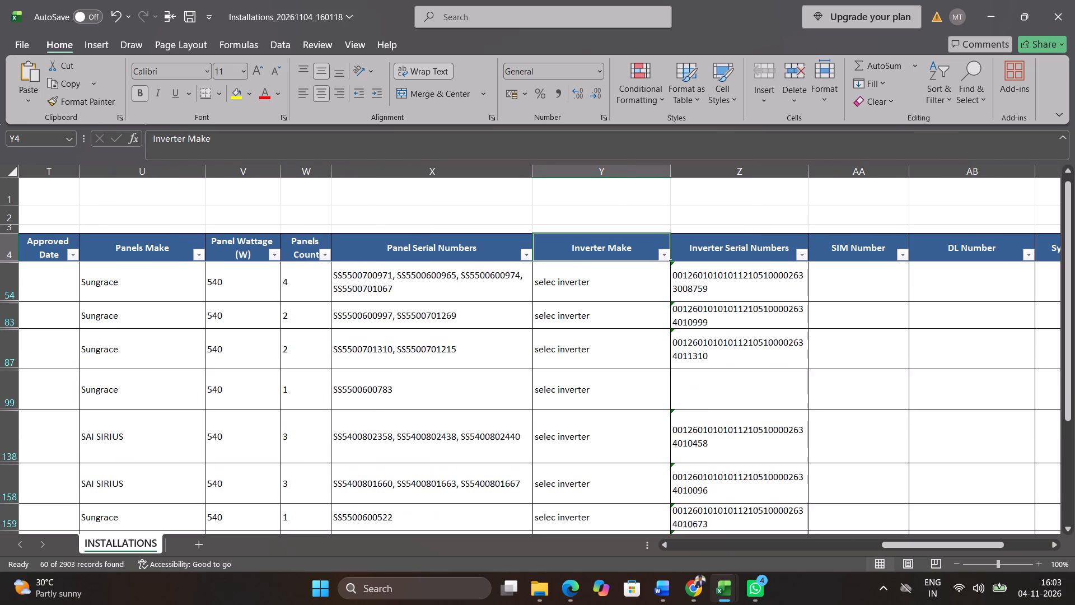
scroll(439, 326, down, 5)
scroll(439, 327, up, 12)
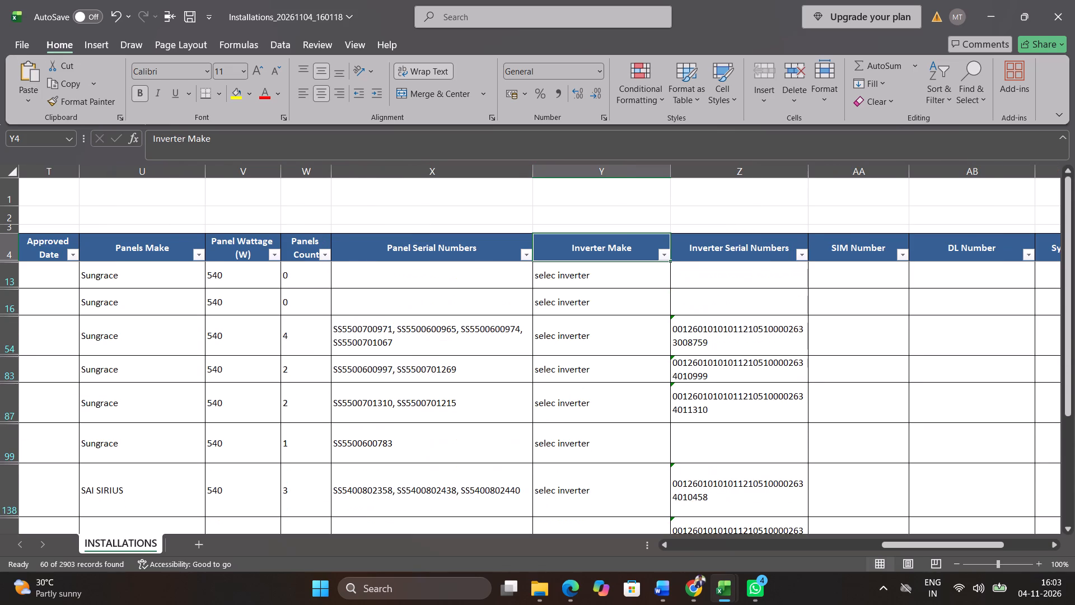
scroll(440, 327, up, 1)
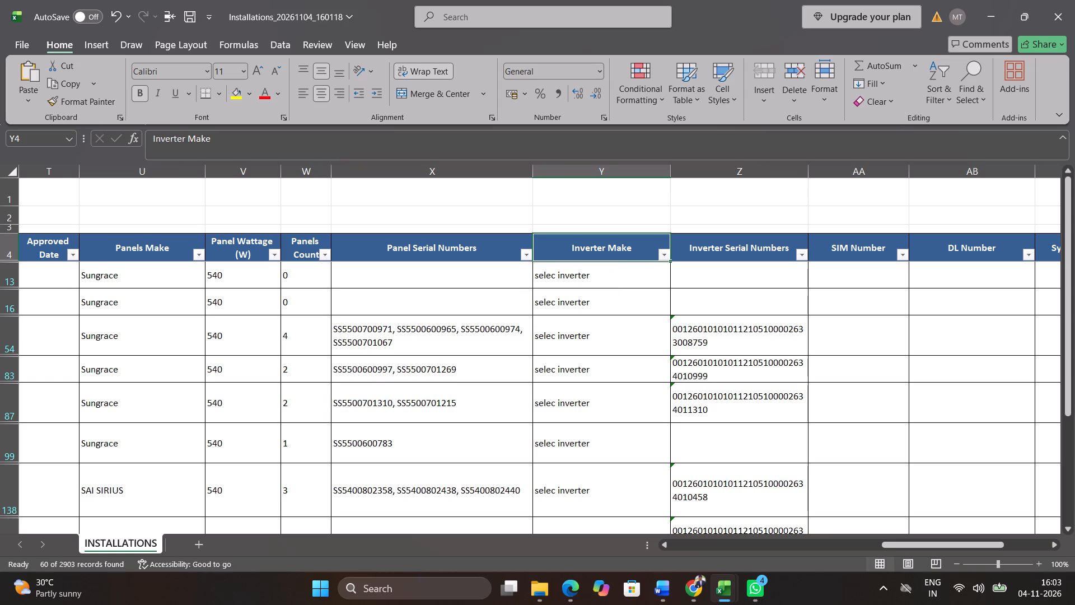
click(528, 258)
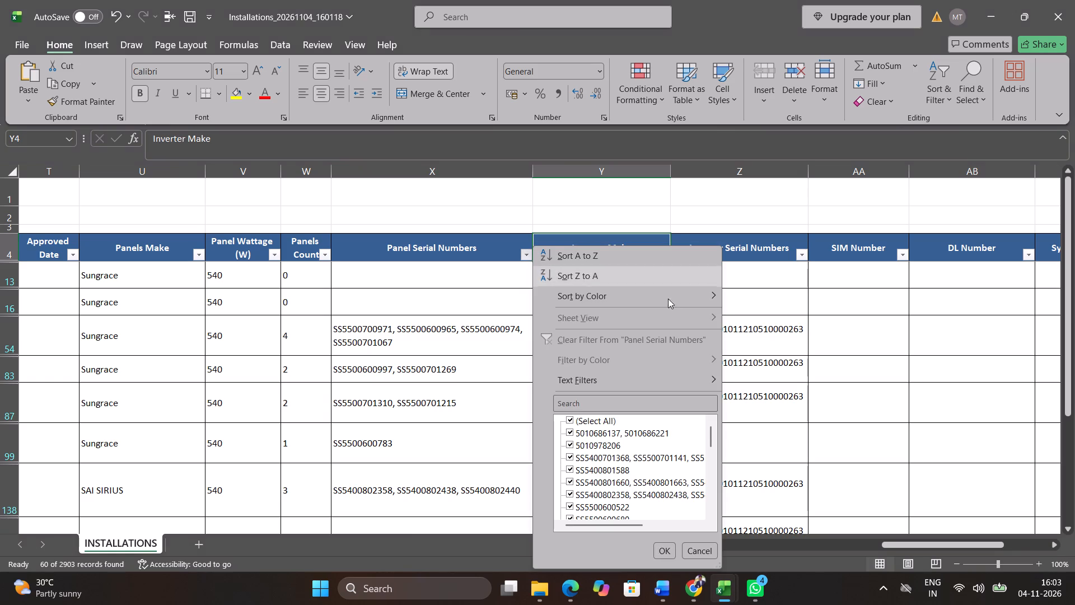
click(654, 425)
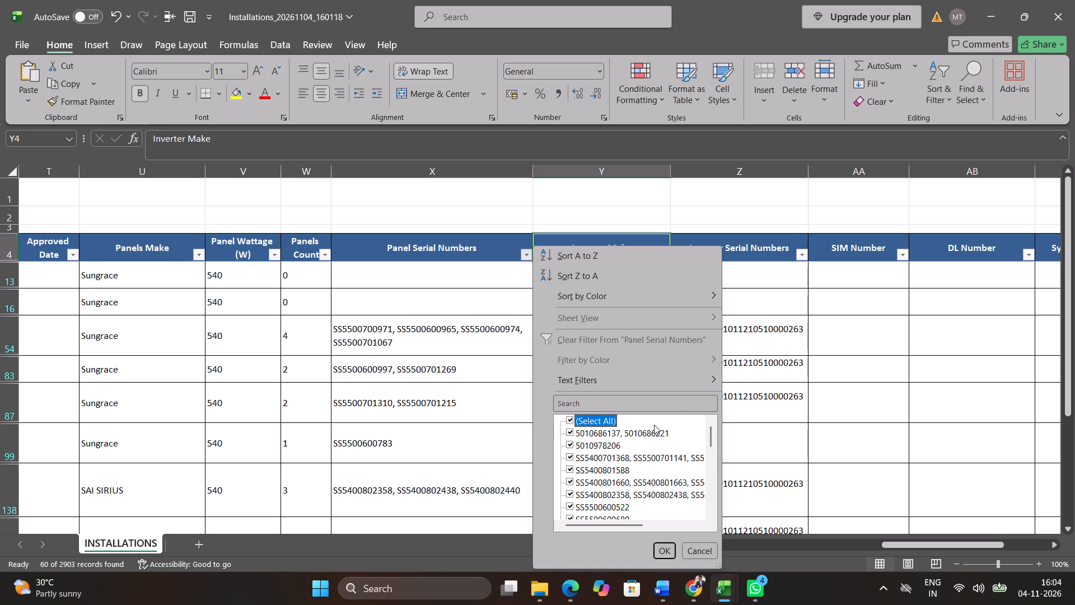
click(654, 427)
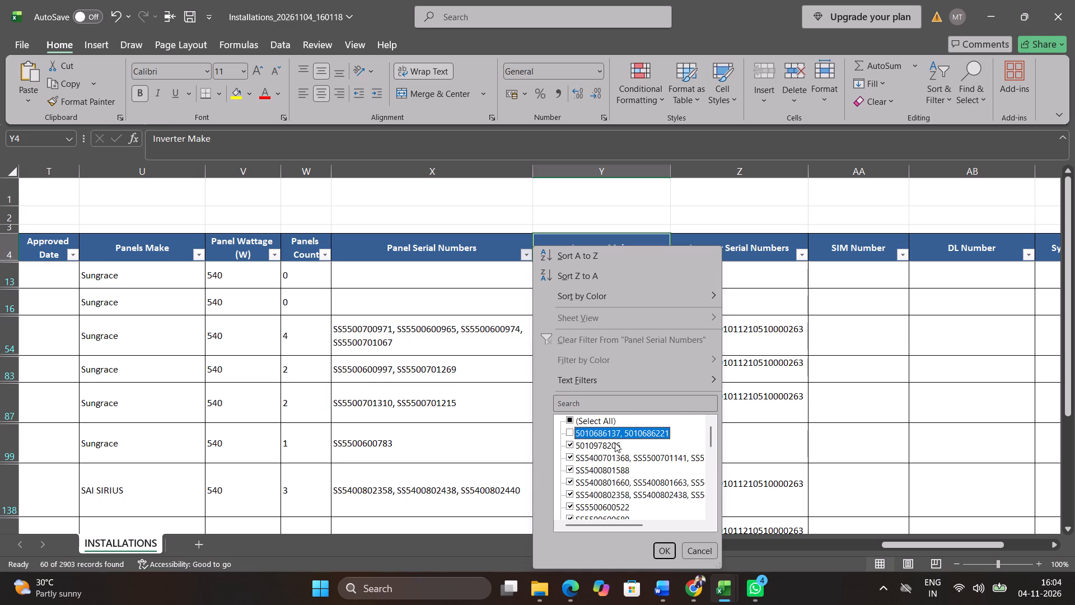
click(615, 440)
click(615, 474)
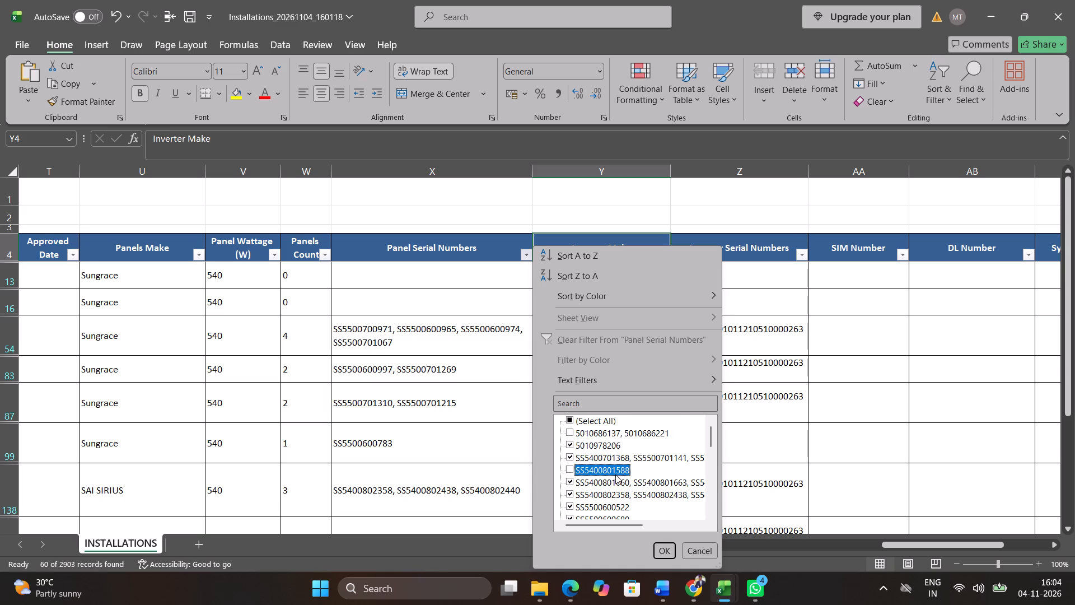
click(592, 442)
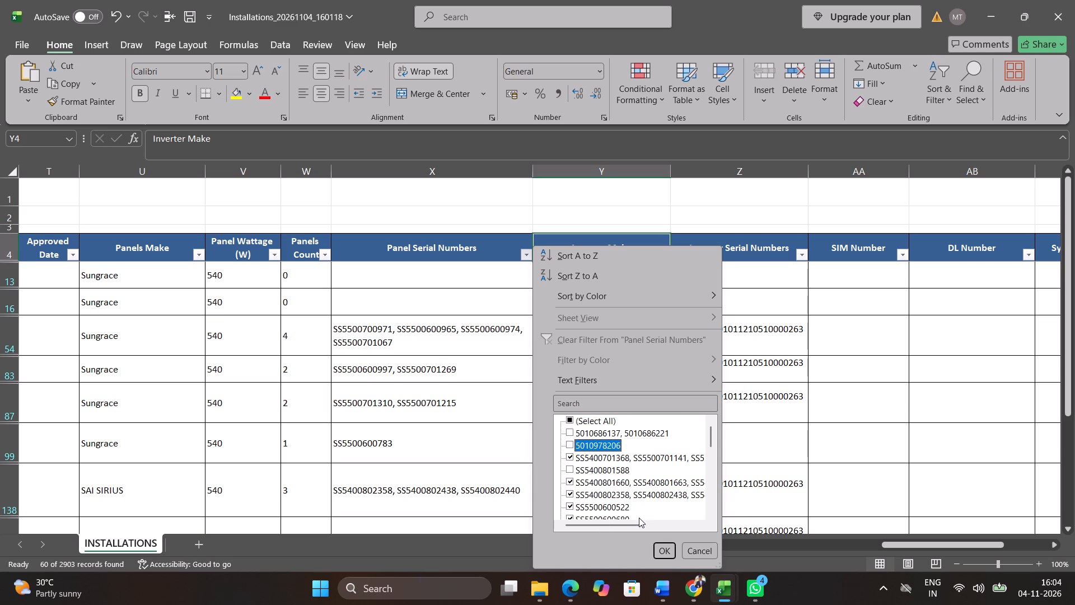
click(639, 528)
drag(639, 528, 635, 529)
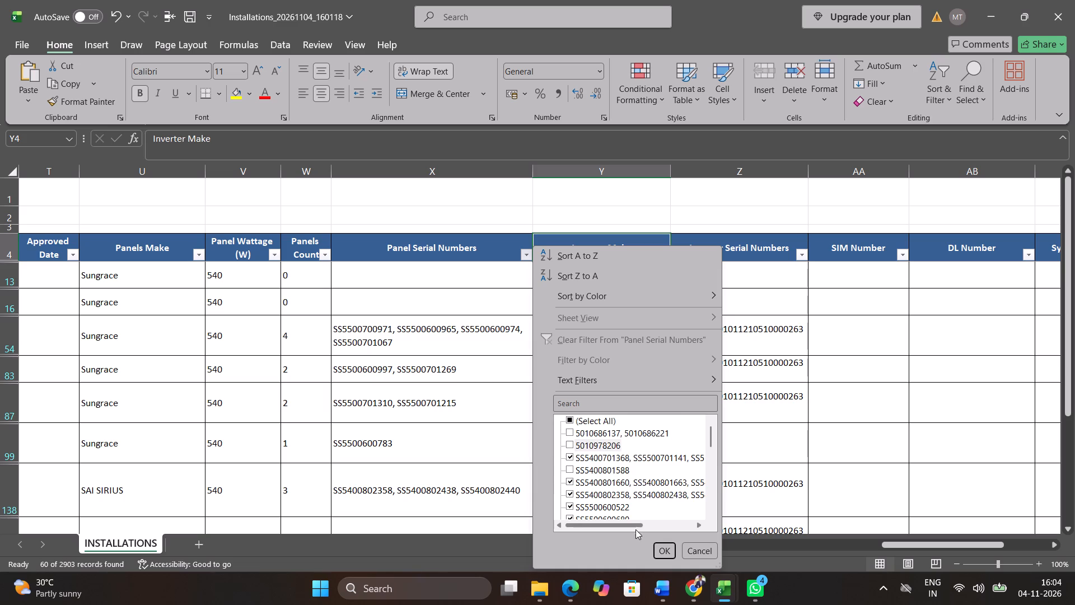
drag(635, 529, 633, 529)
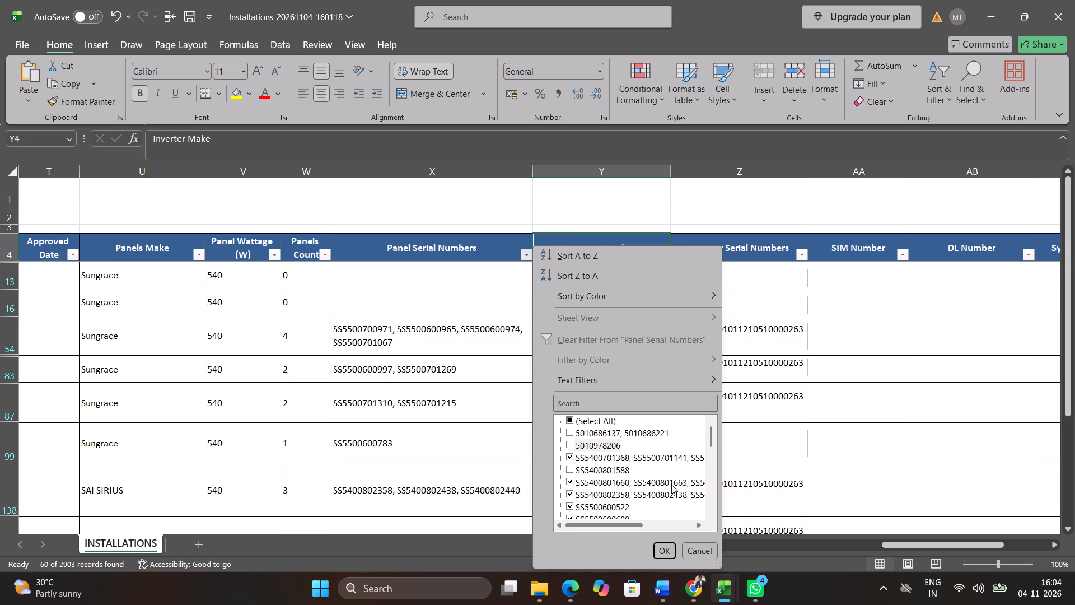
click(670, 476)
click(666, 494)
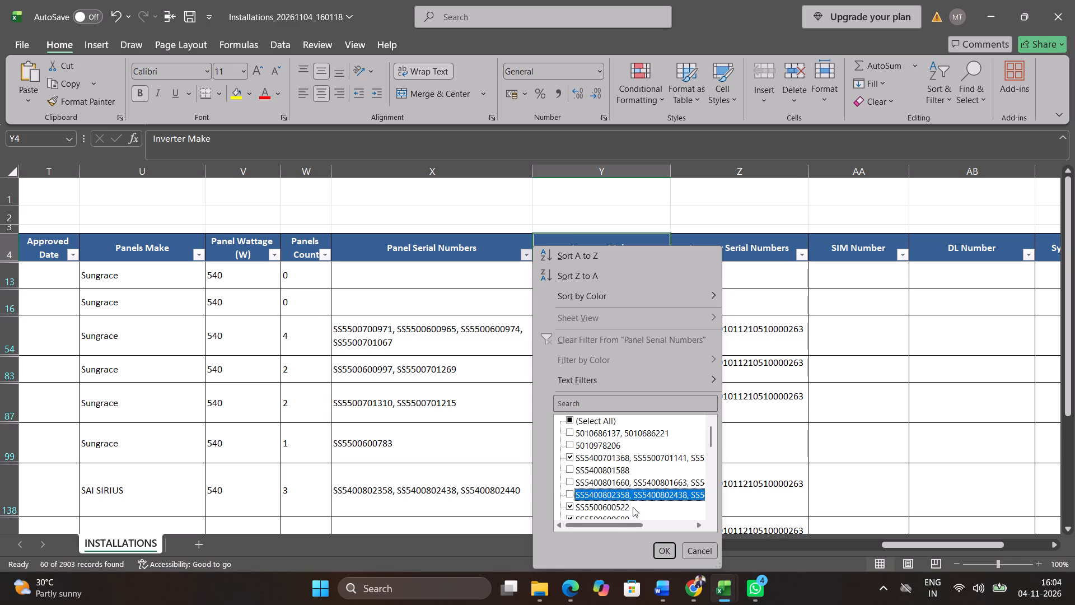
click(633, 507)
scroll(643, 497, down, 1)
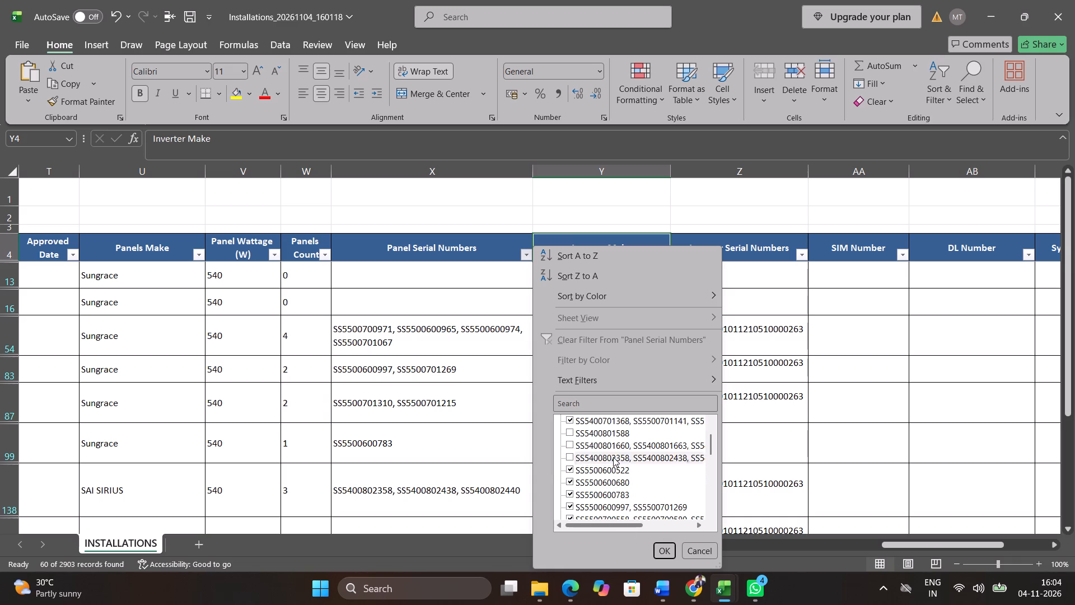
click(613, 457)
click(613, 446)
drag(595, 522, 613, 524)
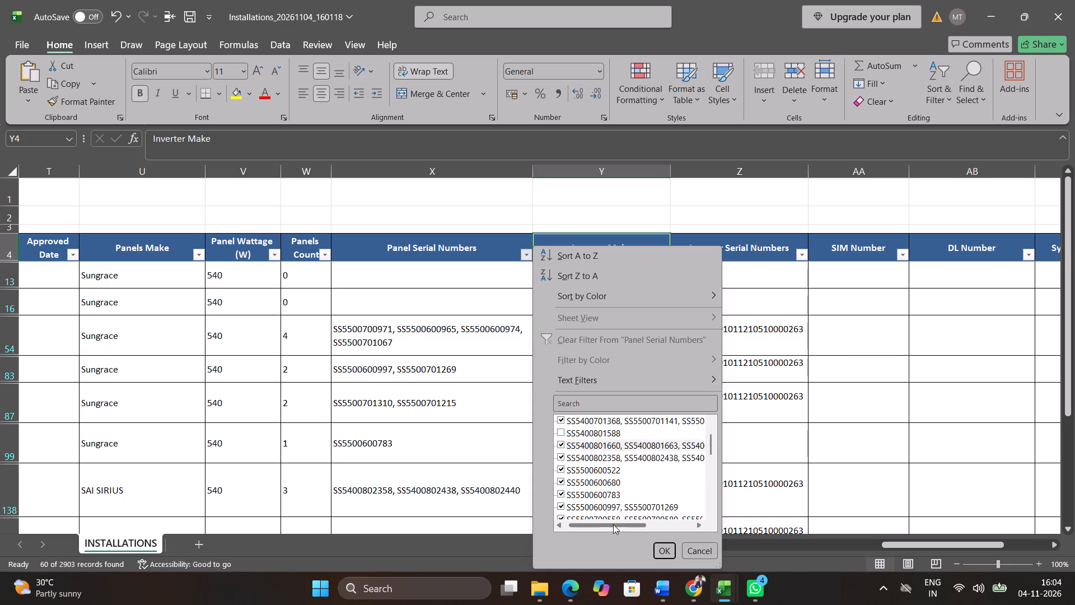
drag(613, 524, 606, 519)
click(624, 453)
click(627, 444)
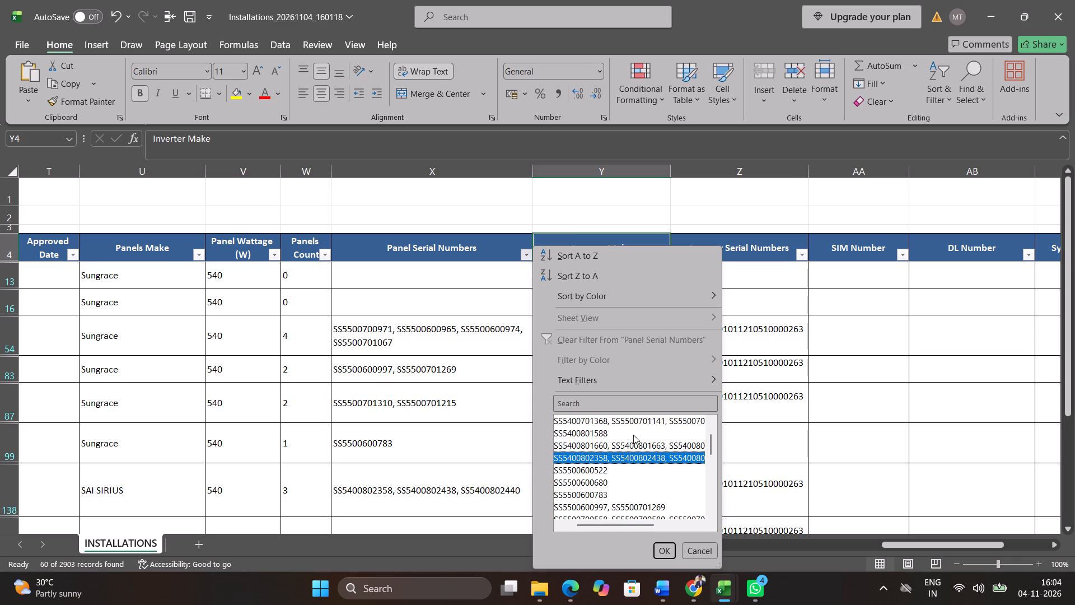
click(621, 520)
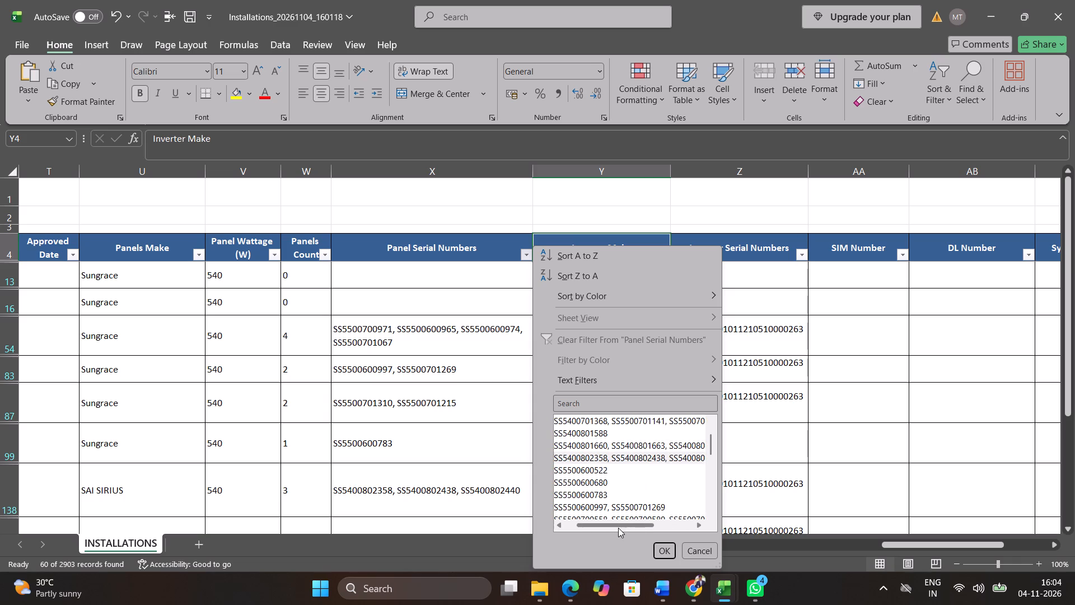
drag(618, 528, 578, 525)
click(585, 472)
click(580, 483)
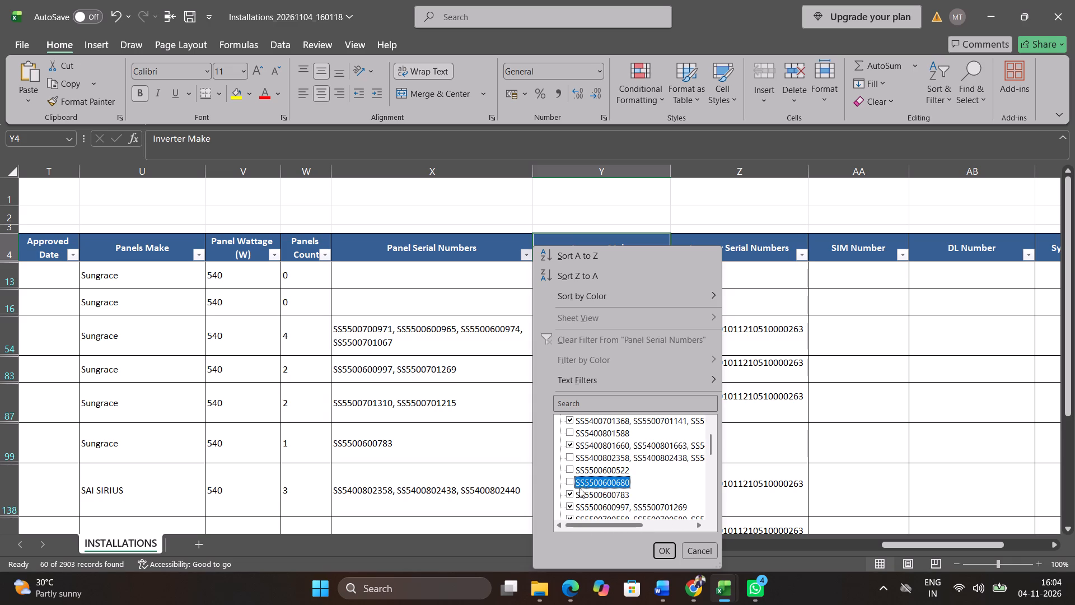
click(578, 491)
click(627, 504)
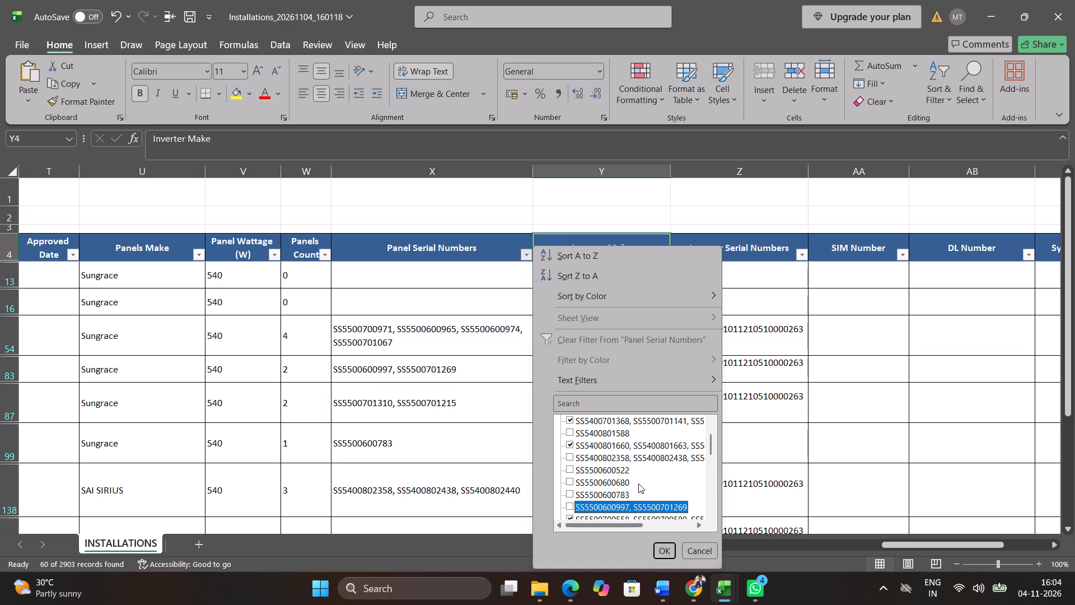
scroll(638, 483, down, 1)
drag(592, 526, 630, 531)
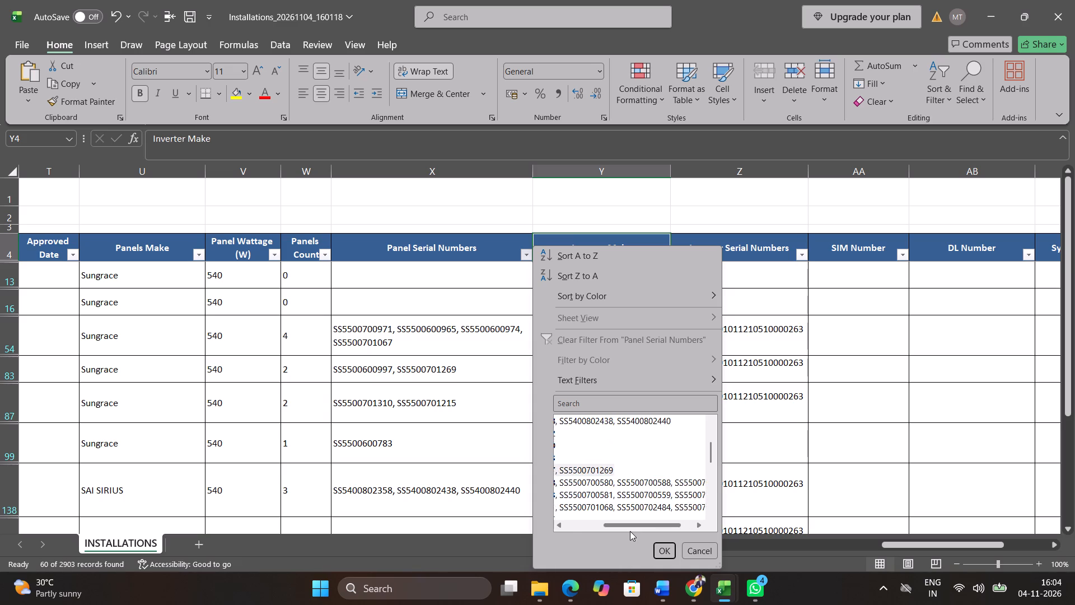
drag(630, 531, 692, 547)
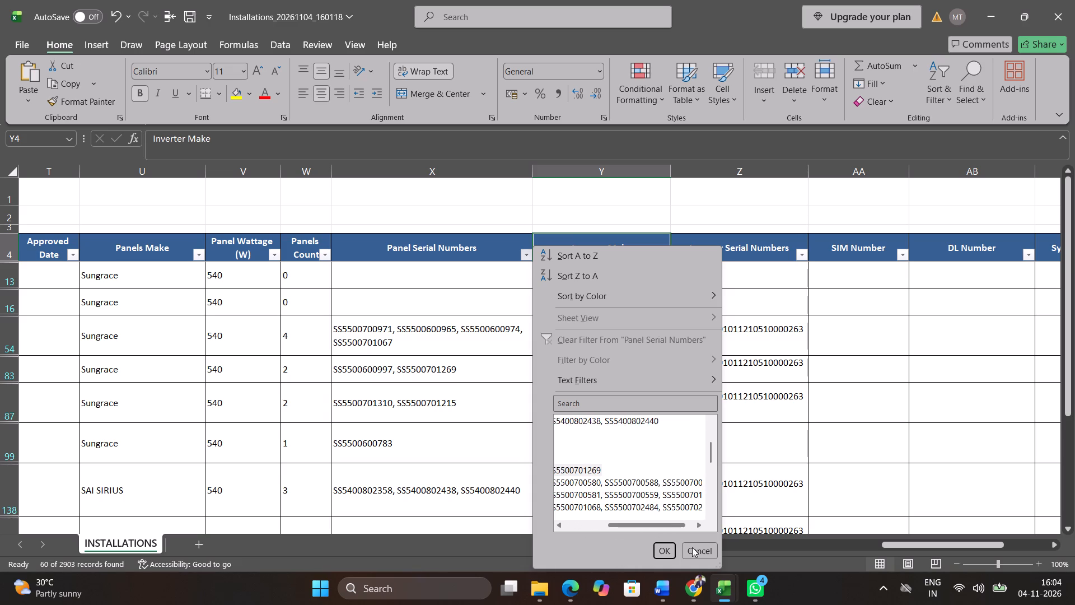
drag(692, 547, 680, 557)
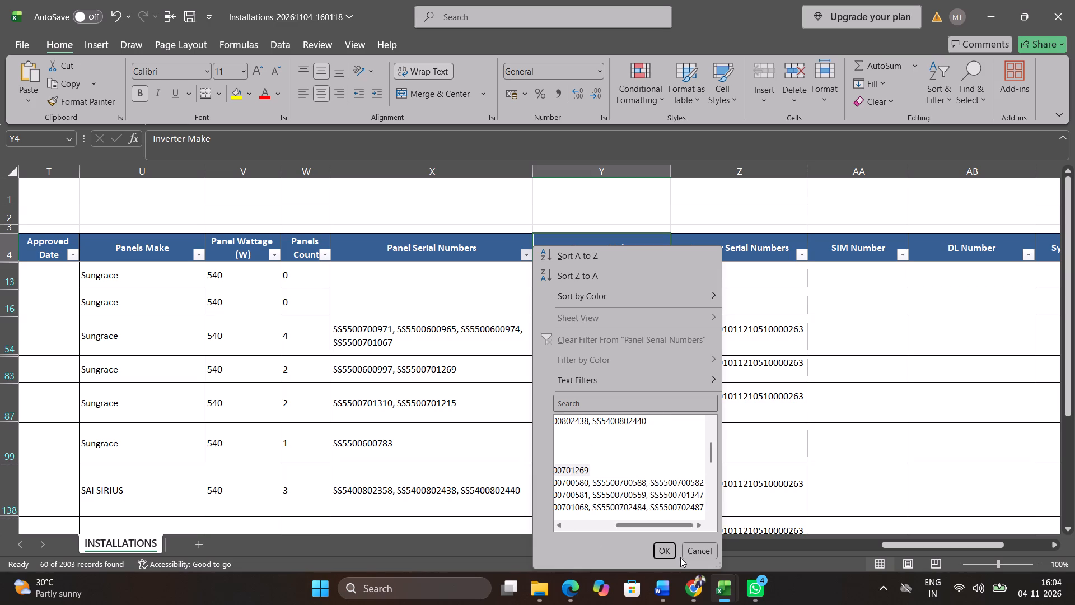
drag(680, 557, 638, 557)
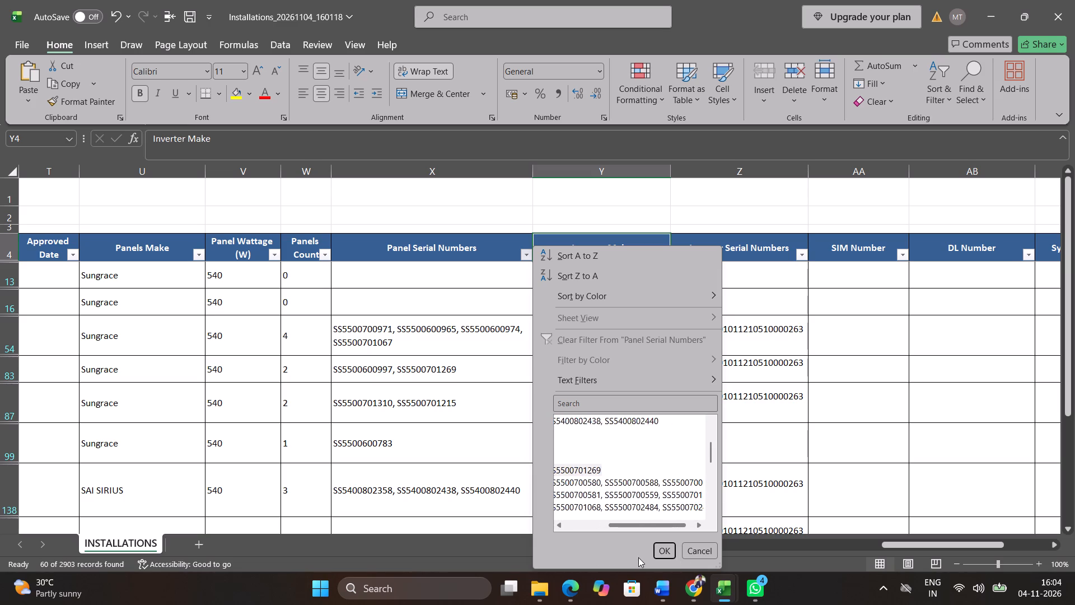
drag(638, 557, 642, 556)
scroll(644, 501, down, 1)
drag(634, 523, 587, 524)
click(614, 483)
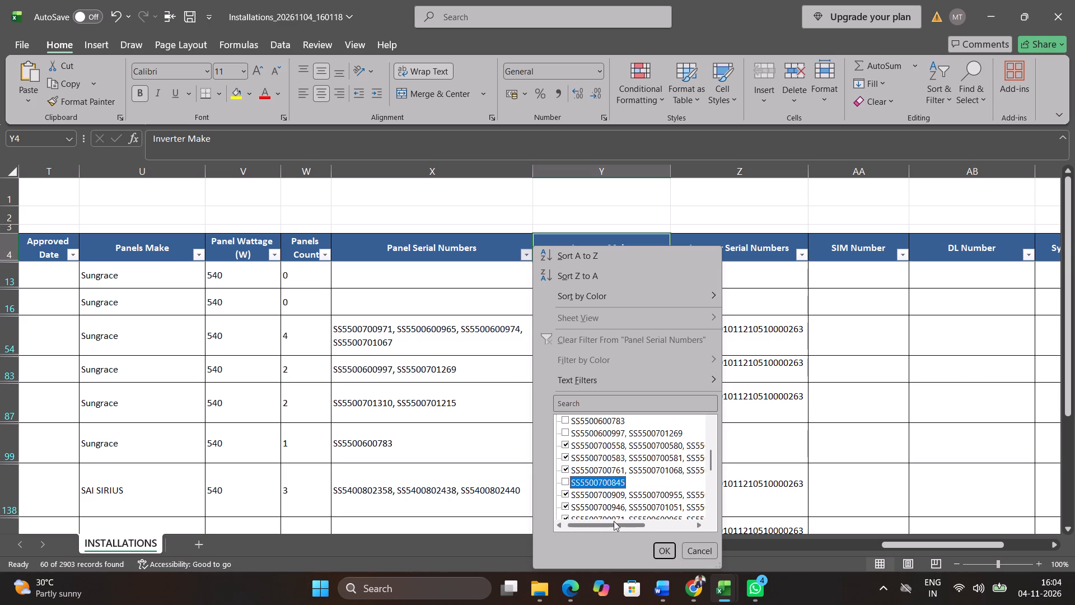
click(614, 523)
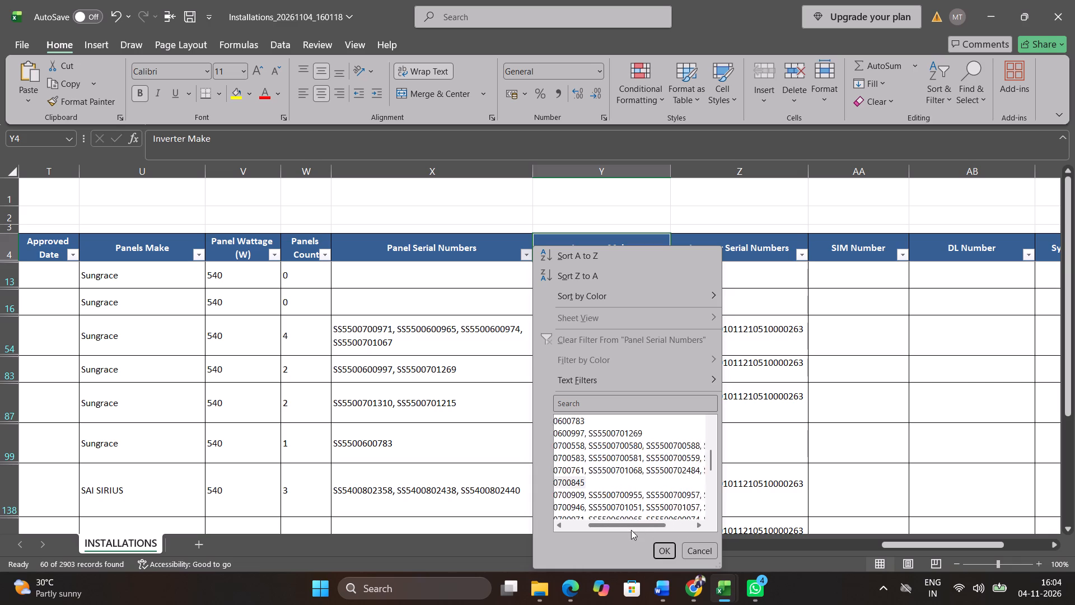
scroll(644, 476, down, 1)
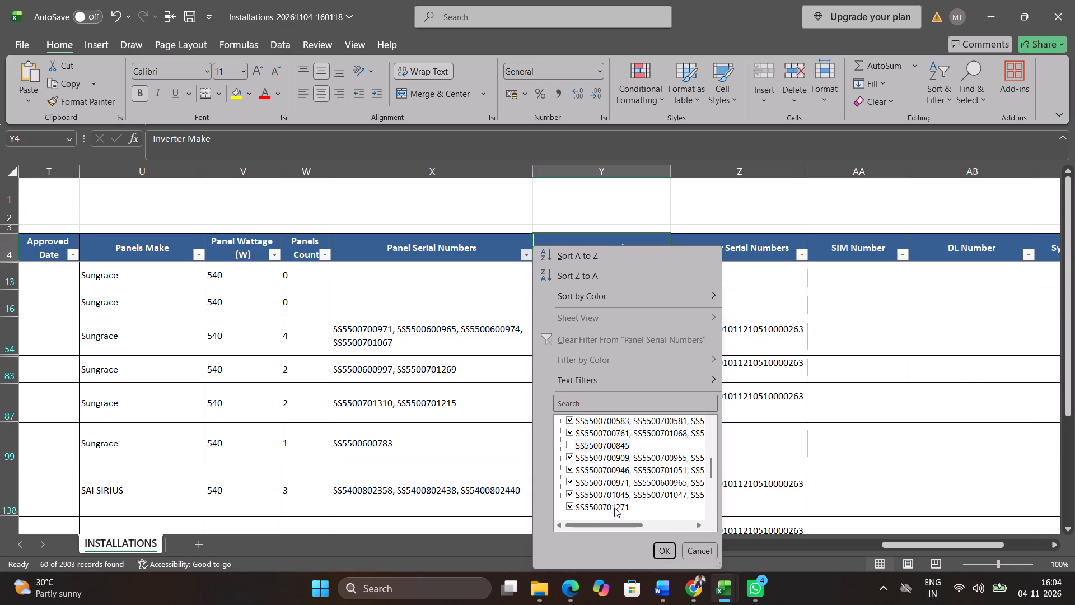
click(614, 508)
scroll(642, 477, down, 1)
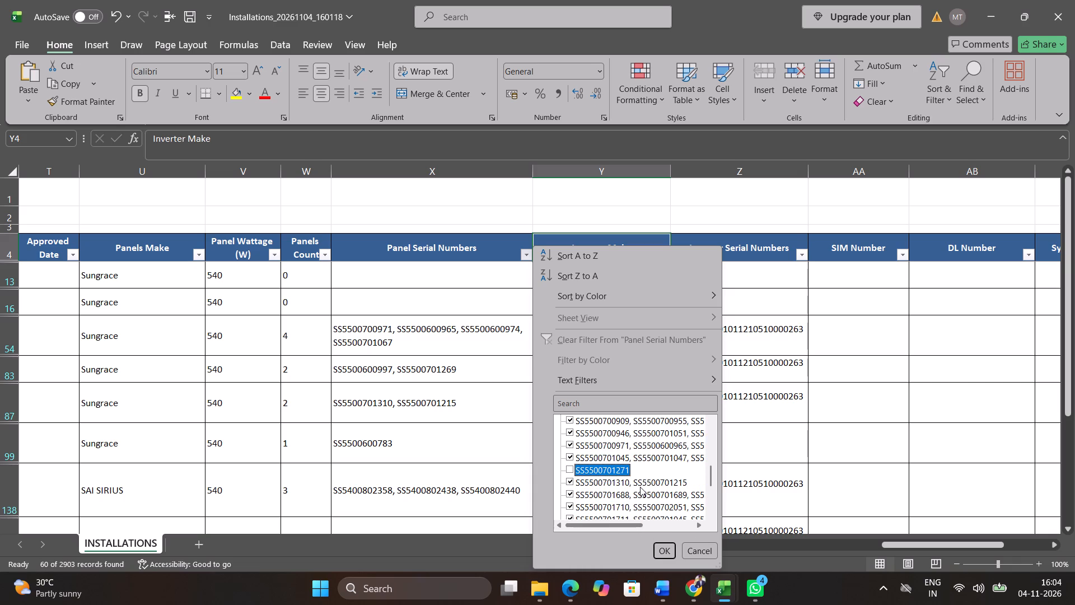
double_click(645, 477)
Review the remaining serial groups, exclude the blanks, and apply the Panel Serial Numbers filter.
drag(610, 525, 668, 535)
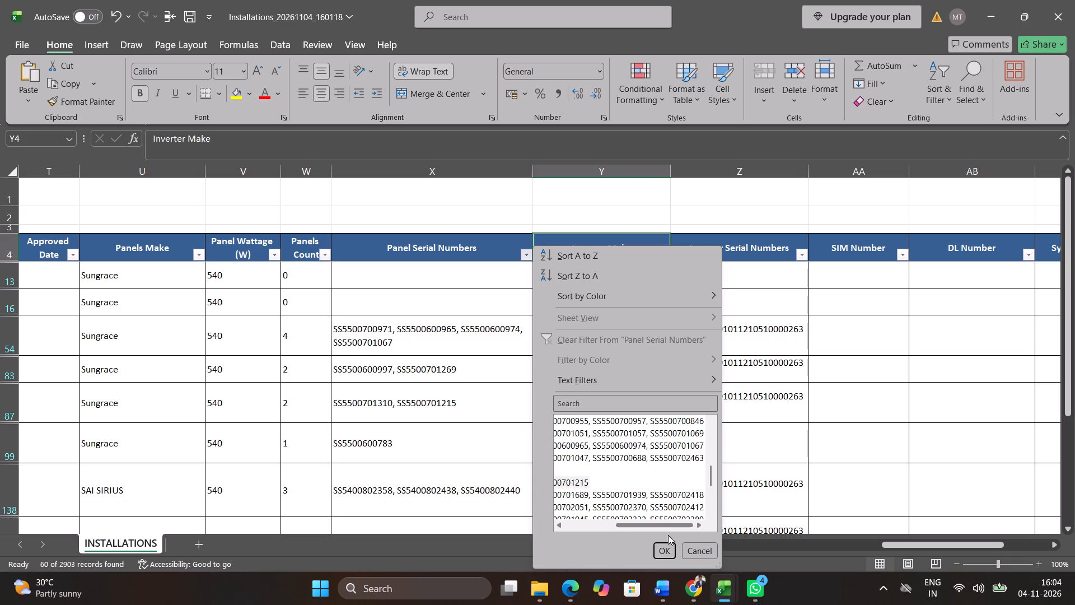
drag(668, 535, 686, 535)
click(686, 535)
scroll(682, 479, down, 1)
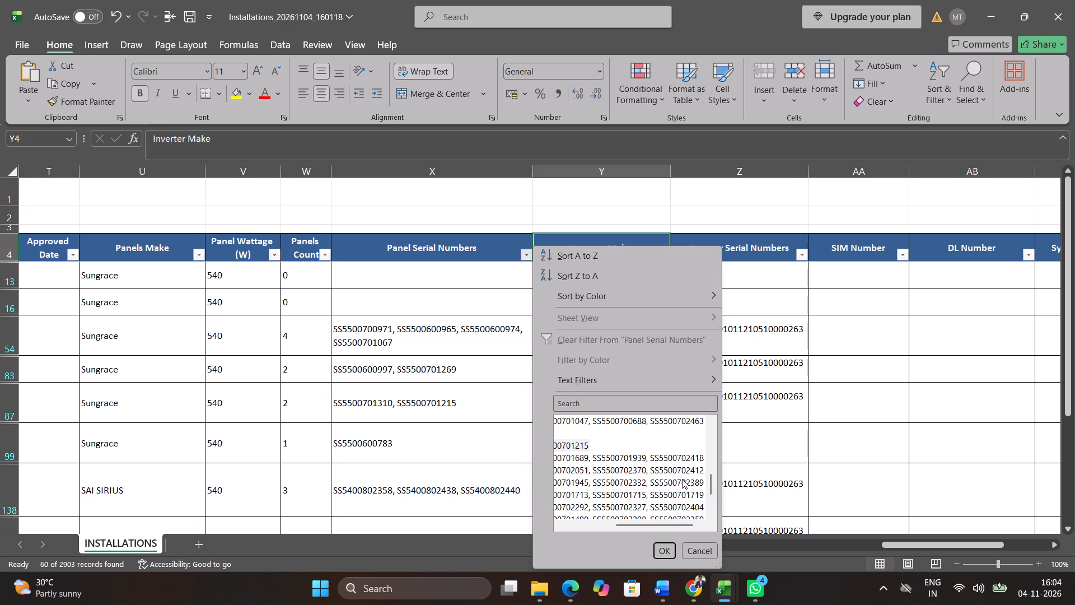
scroll(682, 479, down, 3)
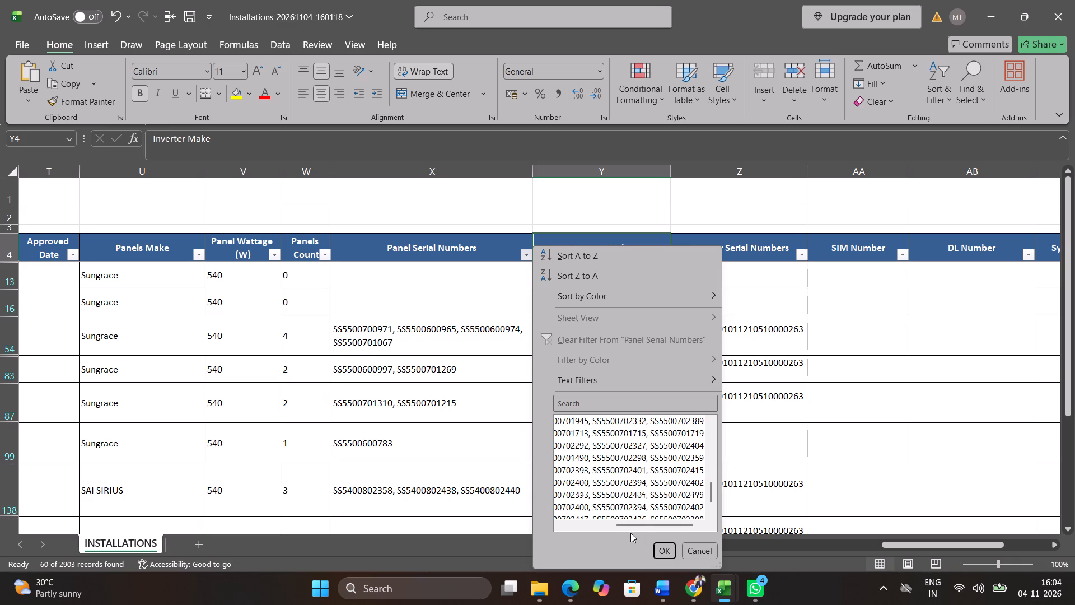
drag(639, 520, 576, 509)
click(574, 505)
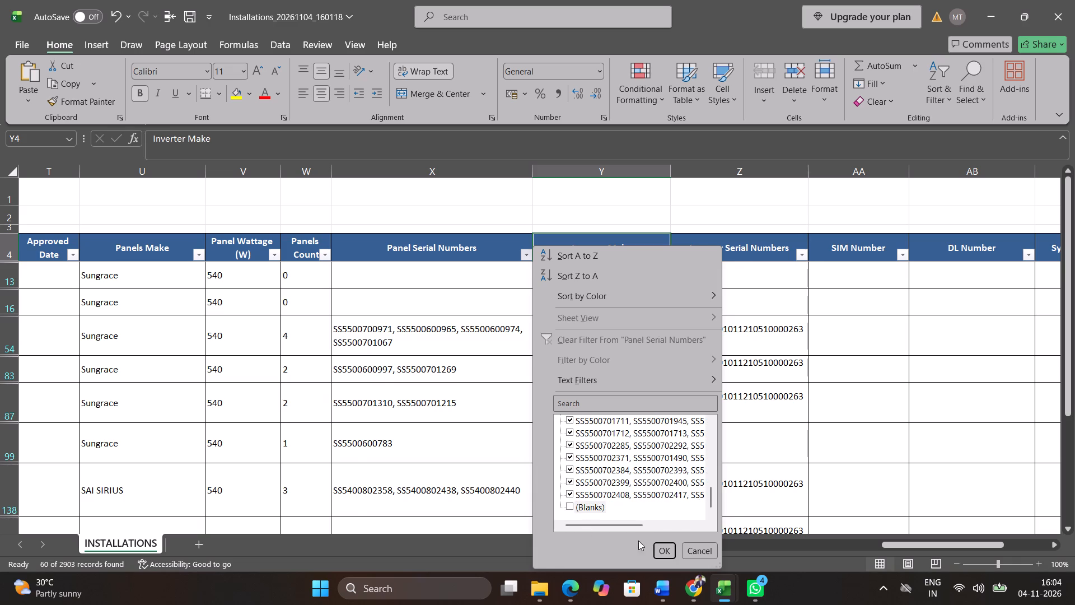
click(667, 550)
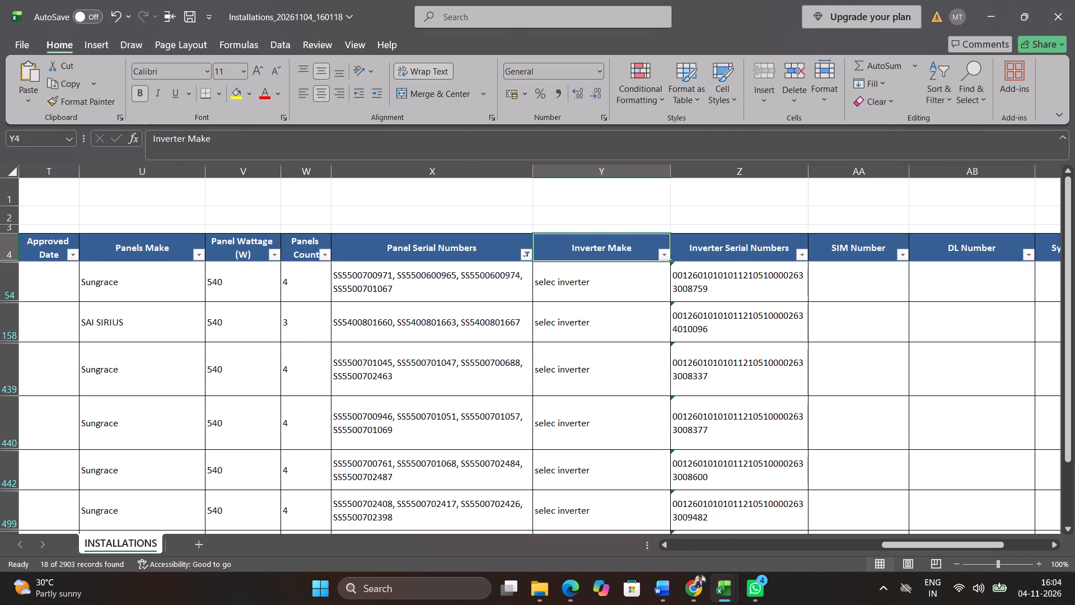
Look over the panel serial and inverter details of the filtered records, then their service, ULA and consumer details.
scroll(489, 275, down, 7)
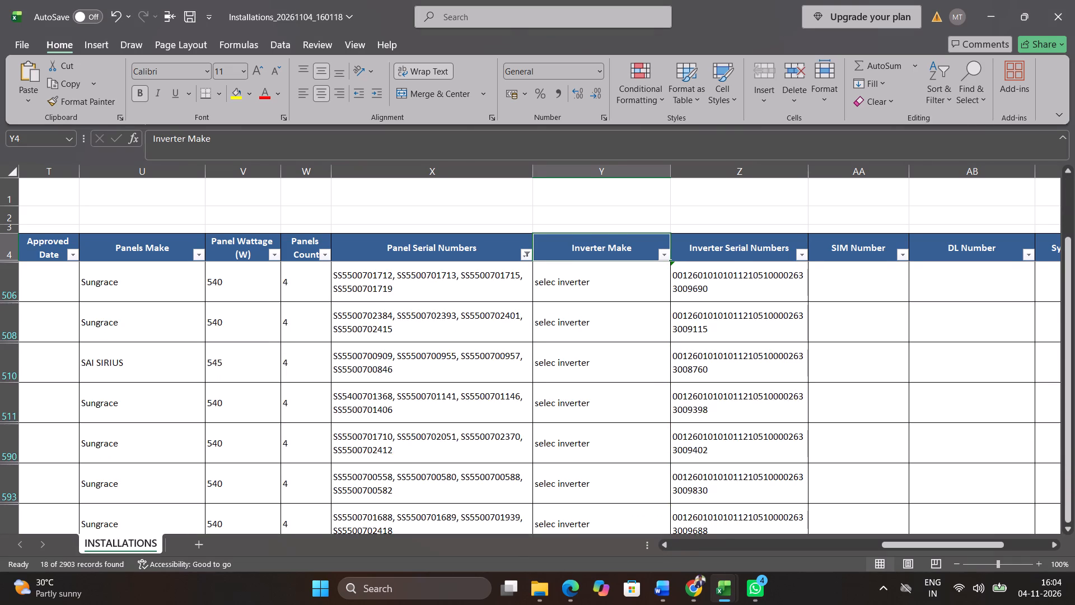
scroll(492, 285, down, 7)
scroll(460, 348, up, 11)
scroll(460, 348, down, 1)
scroll(460, 348, up, 6)
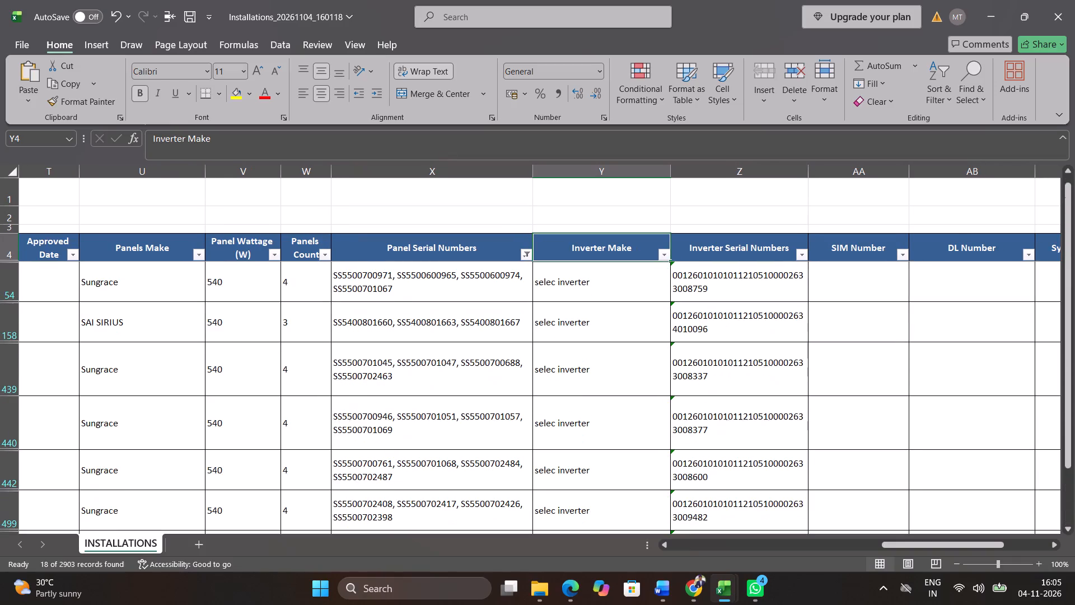
scroll(460, 348, up, 18)
drag(906, 547, 650, 540)
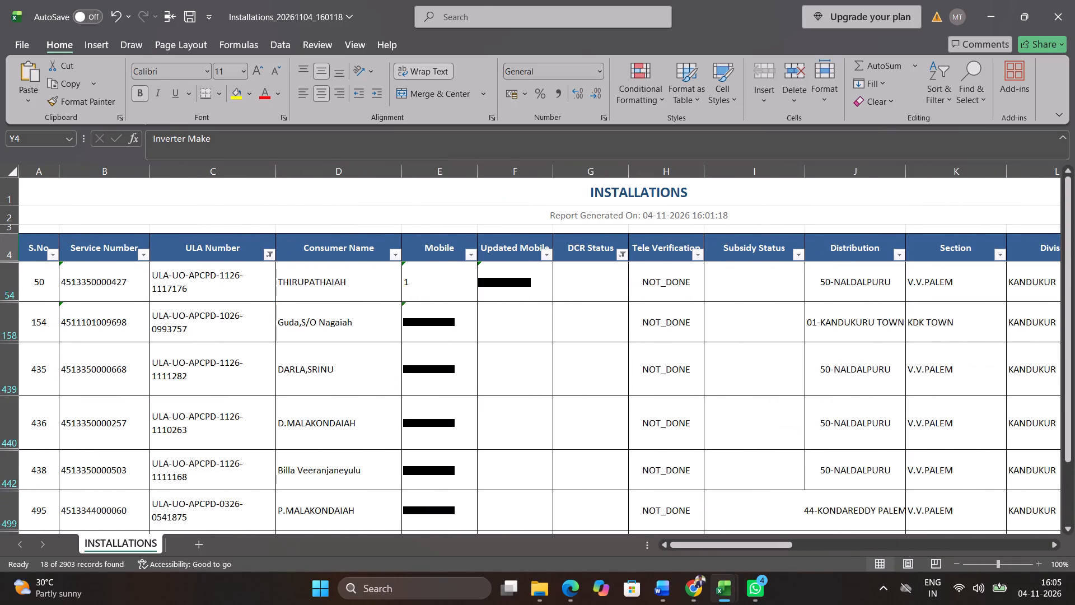
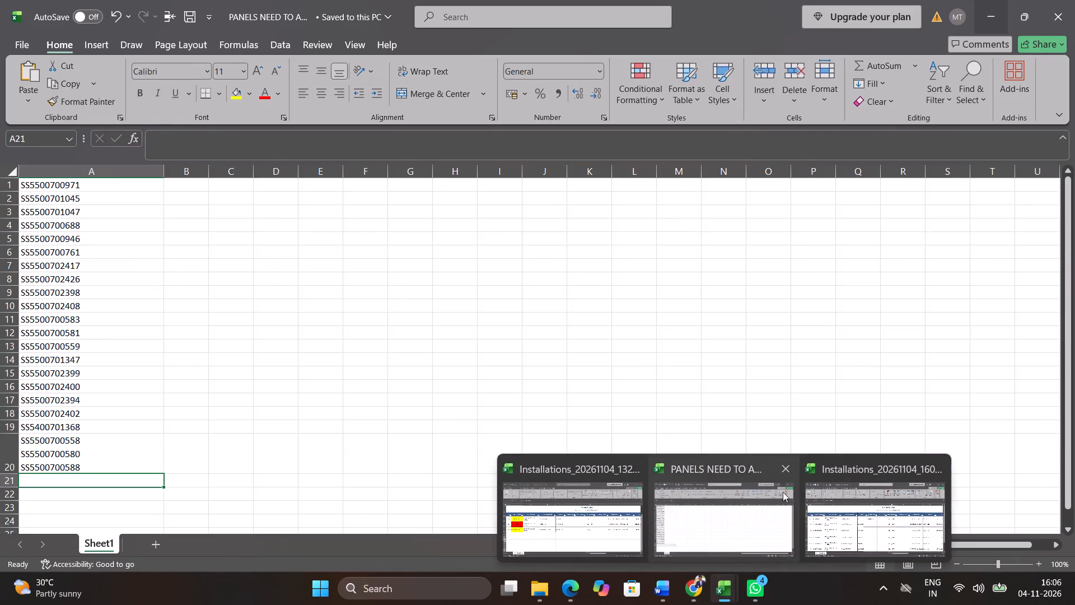
Close the PANELS NEED TO A... workbook.
click(782, 467)
Find the first red service number from Installations_20261104_132601 in Installations_20261104_160118 and fill its cell there red.
click(660, 519)
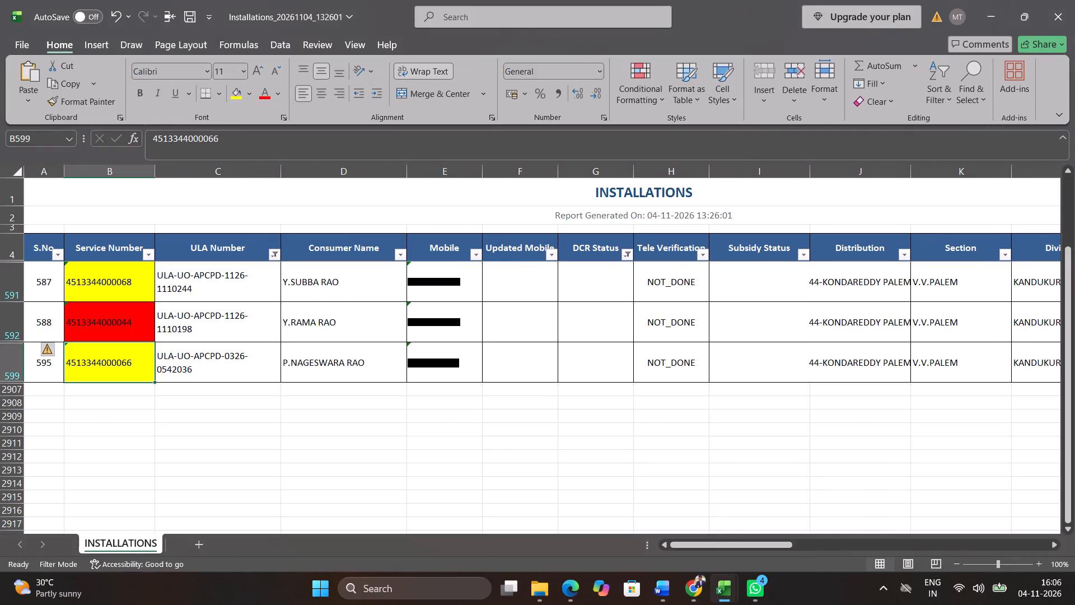
scroll(156, 446, up, 20)
scroll(156, 446, up, 9)
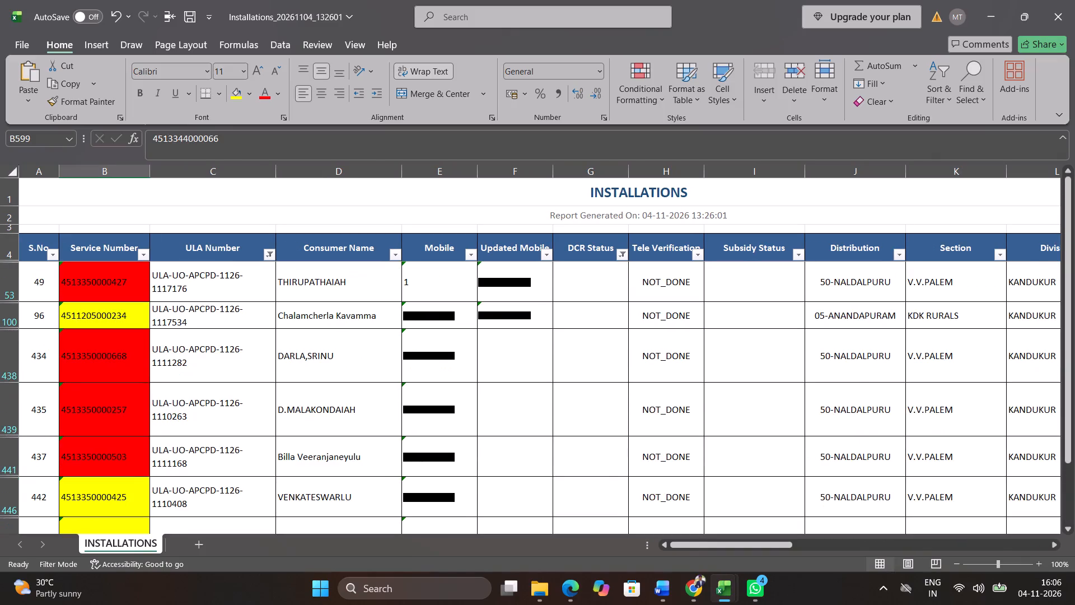
click(131, 286)
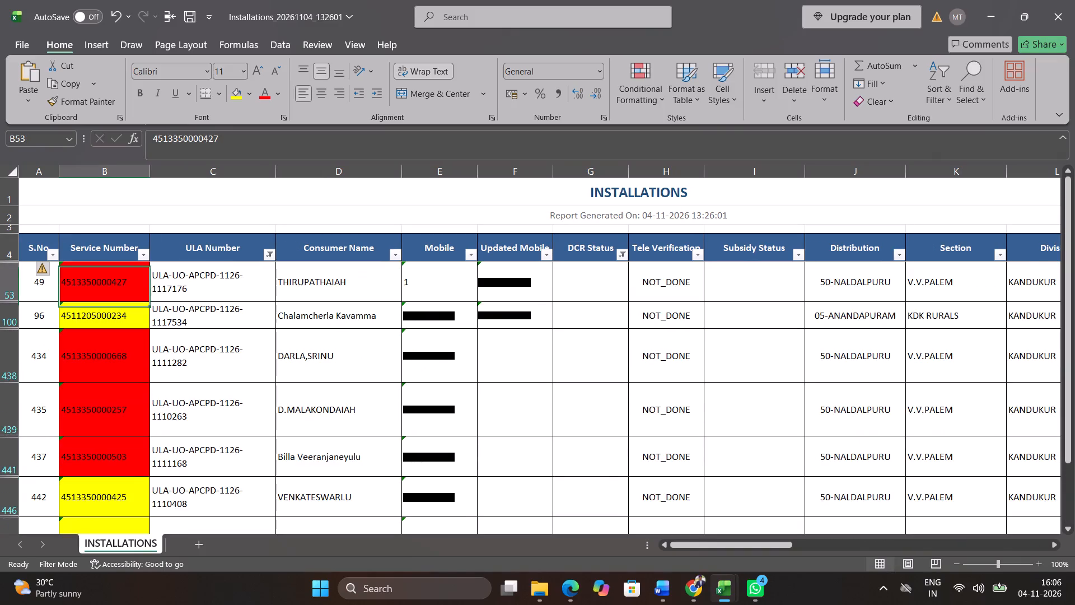
double_click(129, 282)
drag(129, 282, 52, 285)
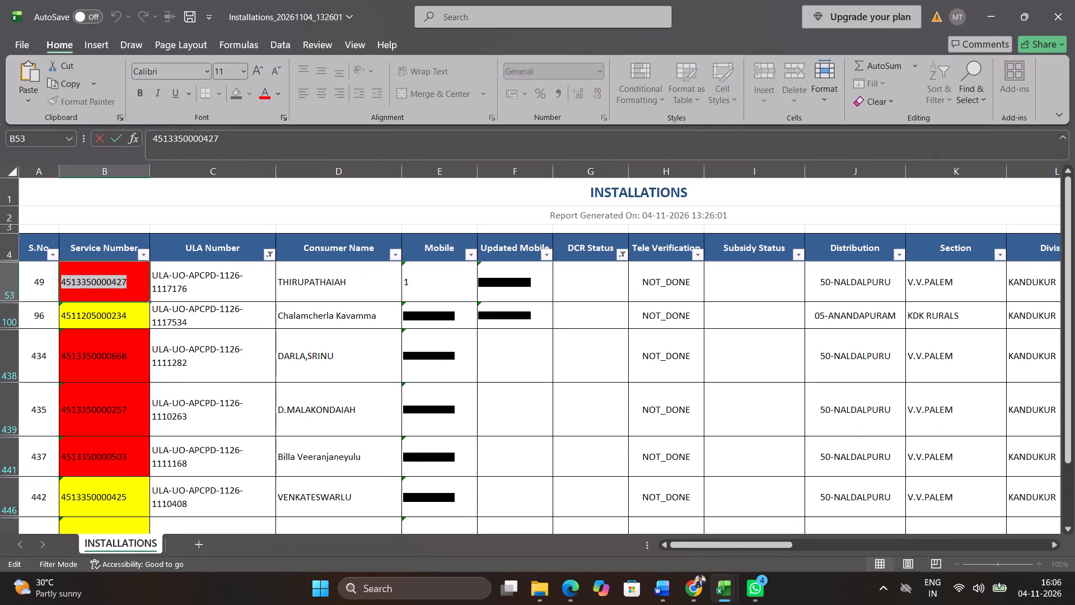
key(ctrl+c)
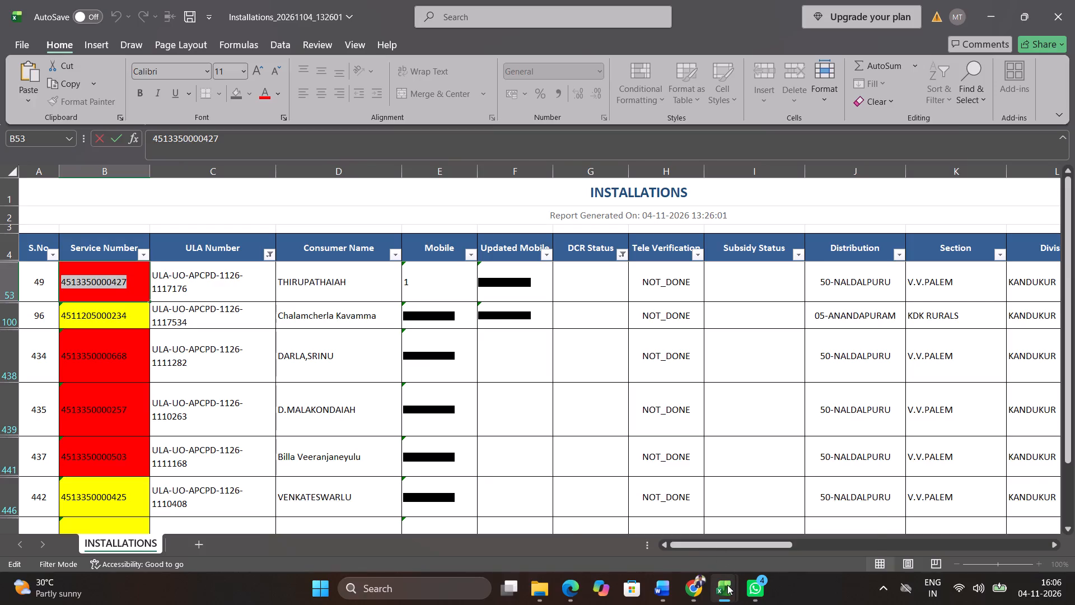
click(797, 539)
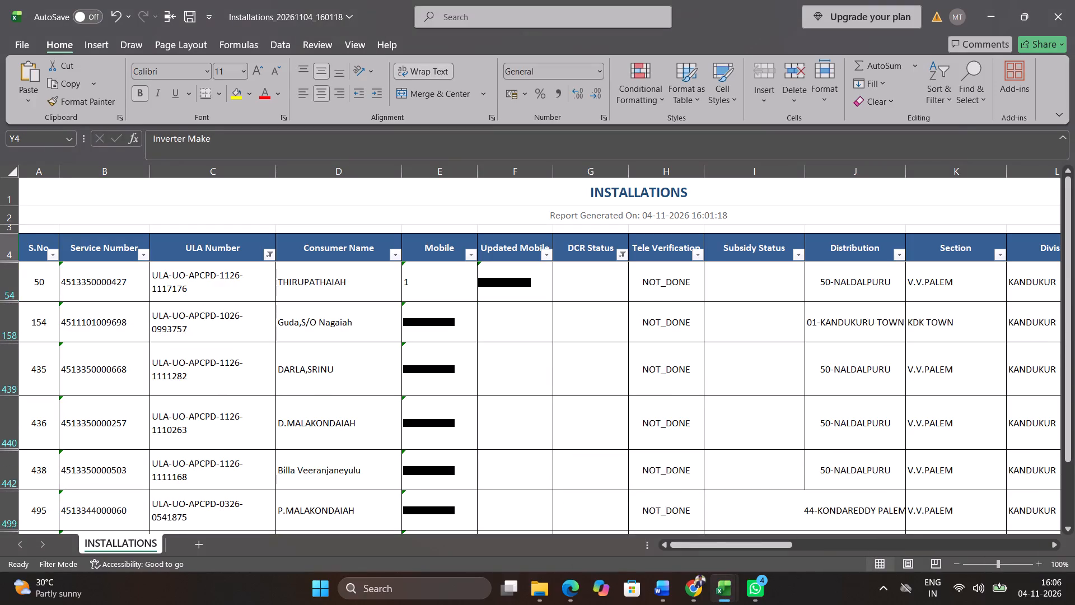
key(ctrl+f)
key(ctrl+v)
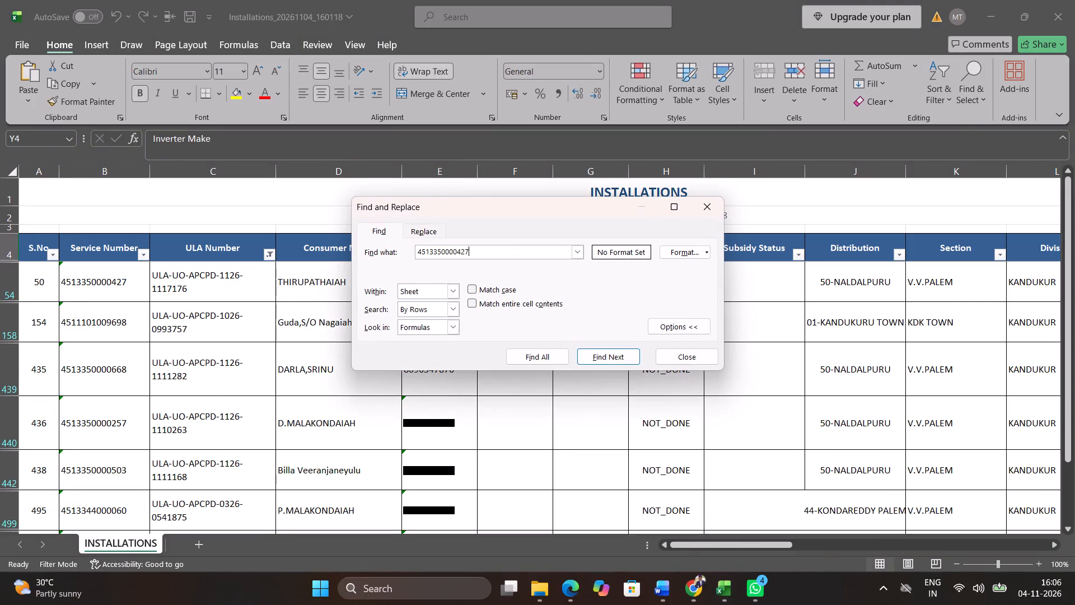
key(Return)
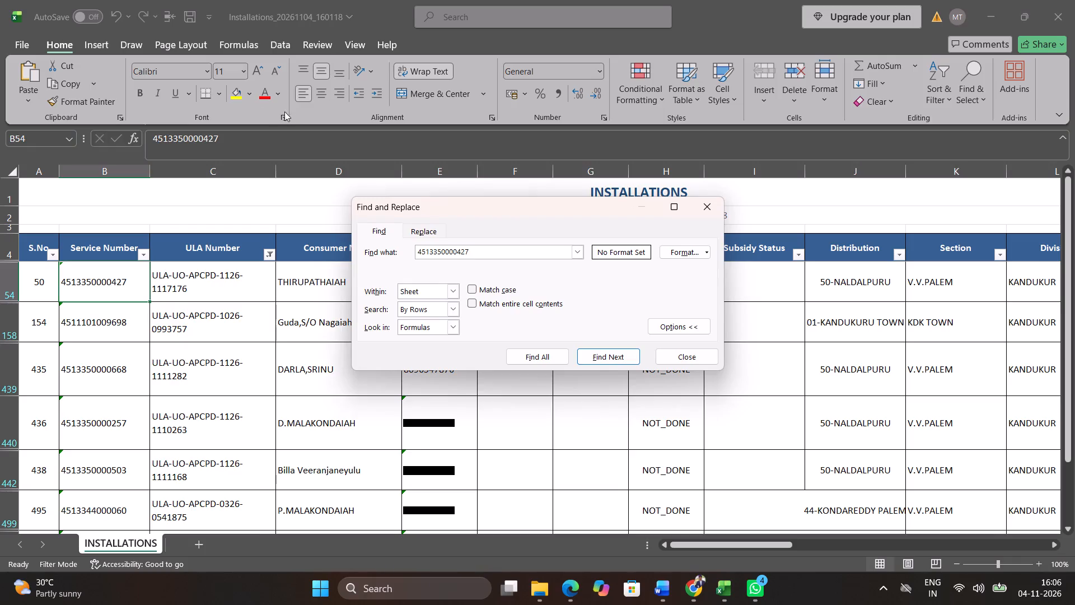
click(246, 89)
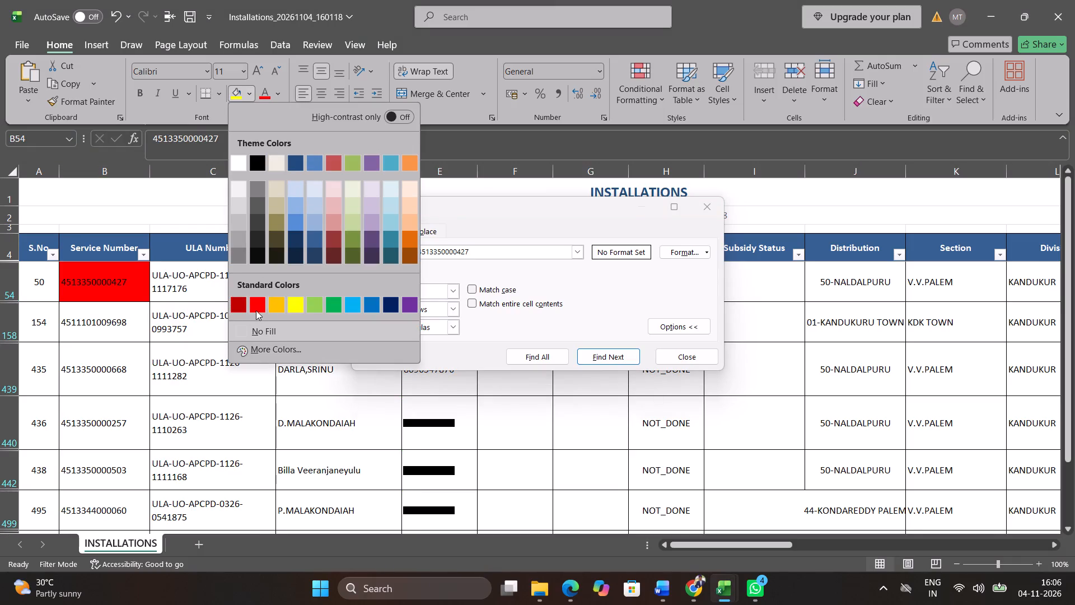
click(256, 310)
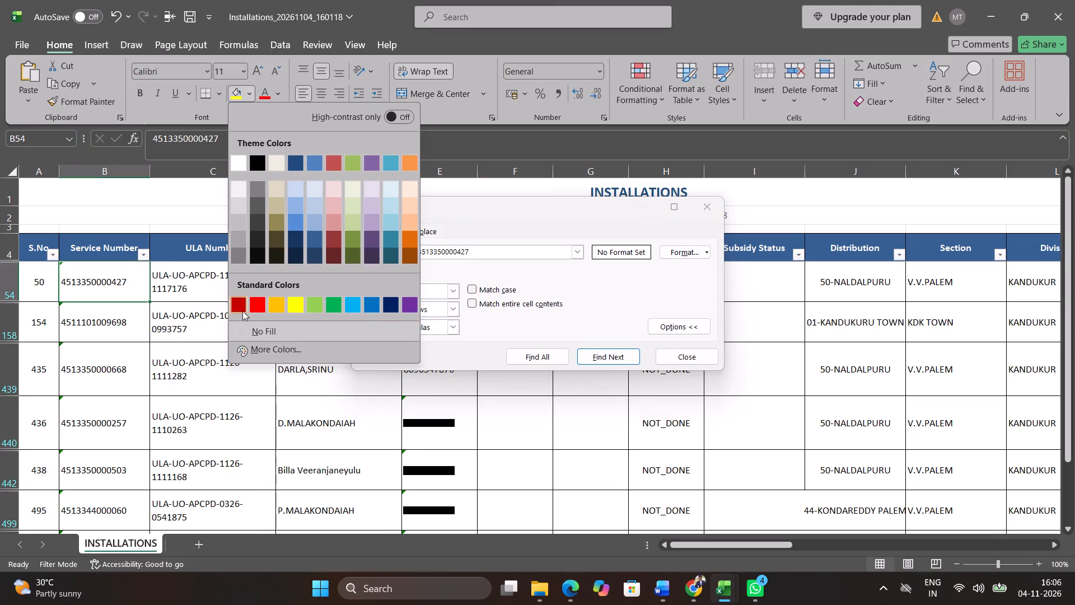
click(259, 300)
Copy the service number of S.No 154 and look up its work order in the SUNGRACE installations page, dismissing the report downloads.
key(Down)
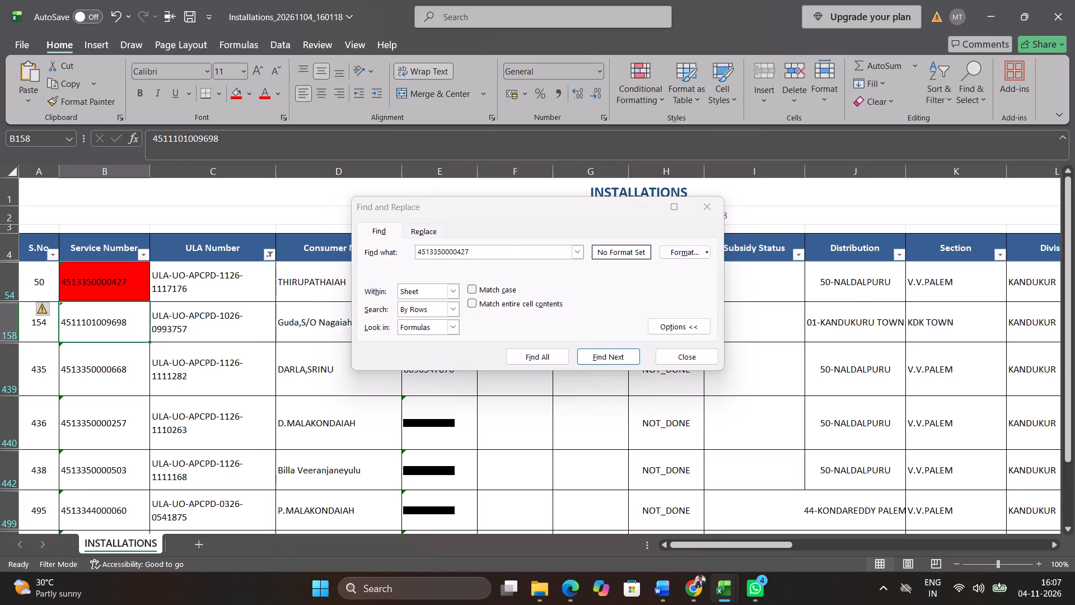
key(ctrl+c)
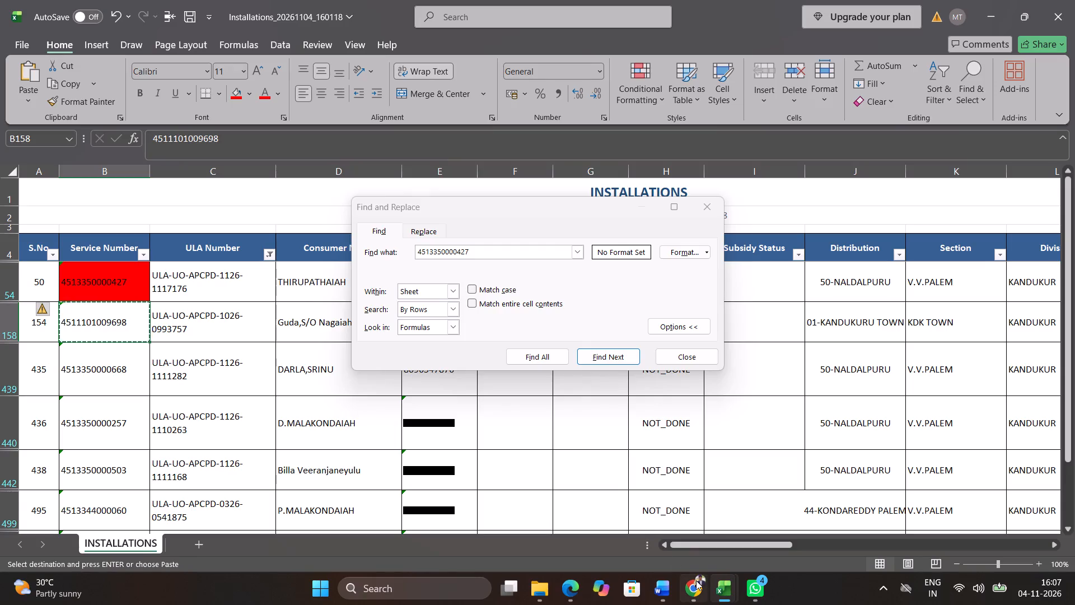
click(698, 547)
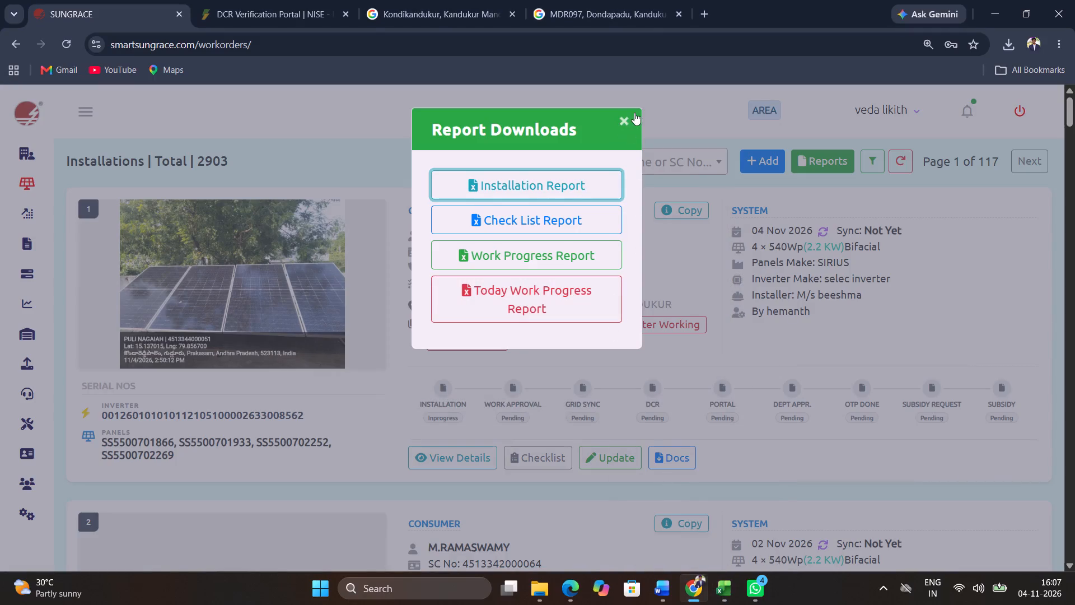
click(629, 117)
drag(619, 145, 618, 156)
click(618, 156)
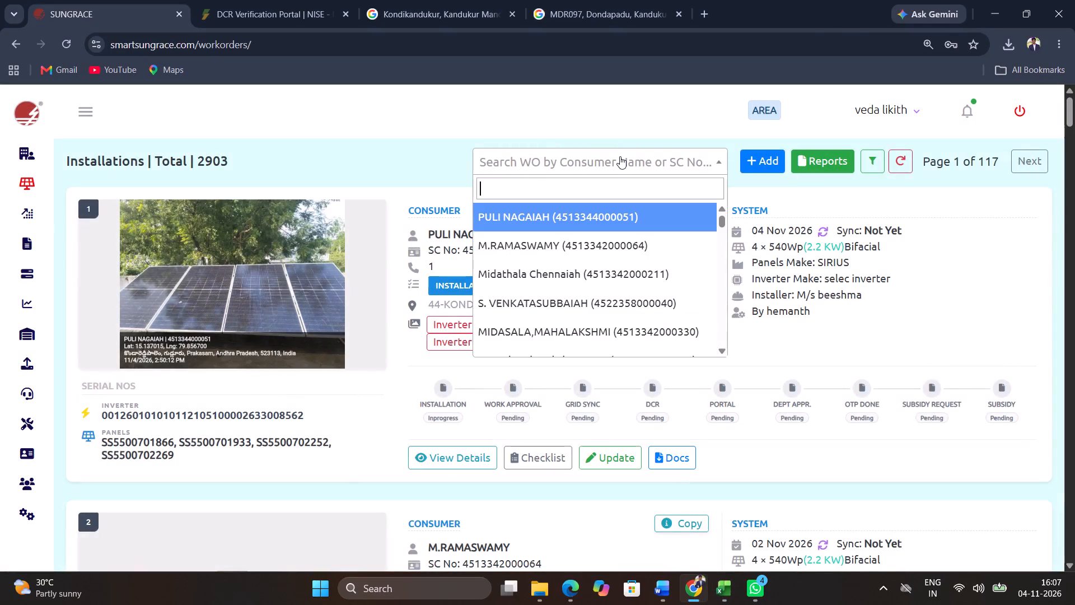
key(ctrl+v)
key(Return)
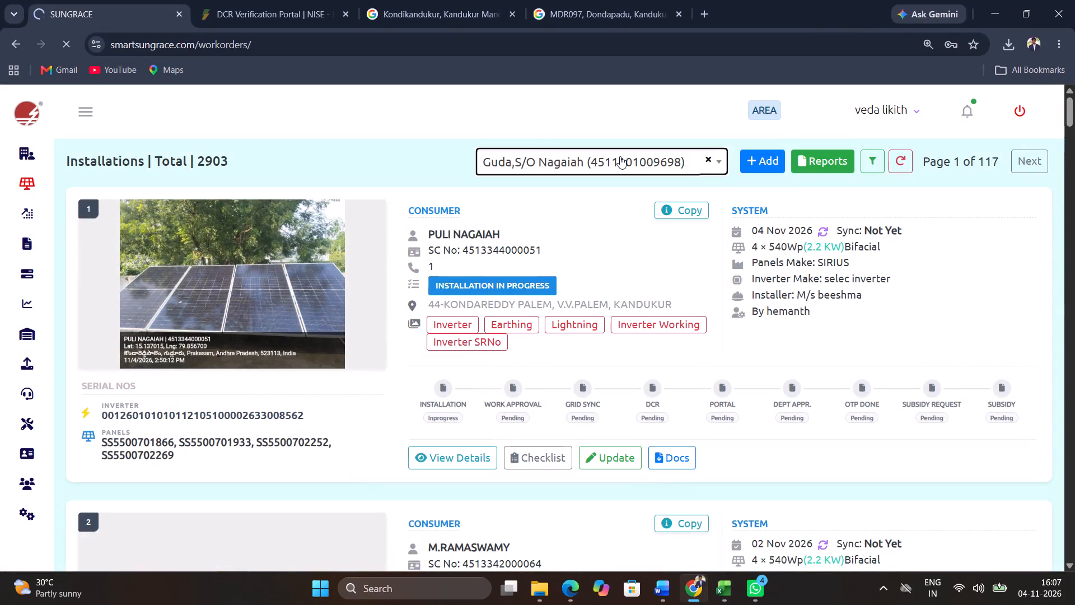
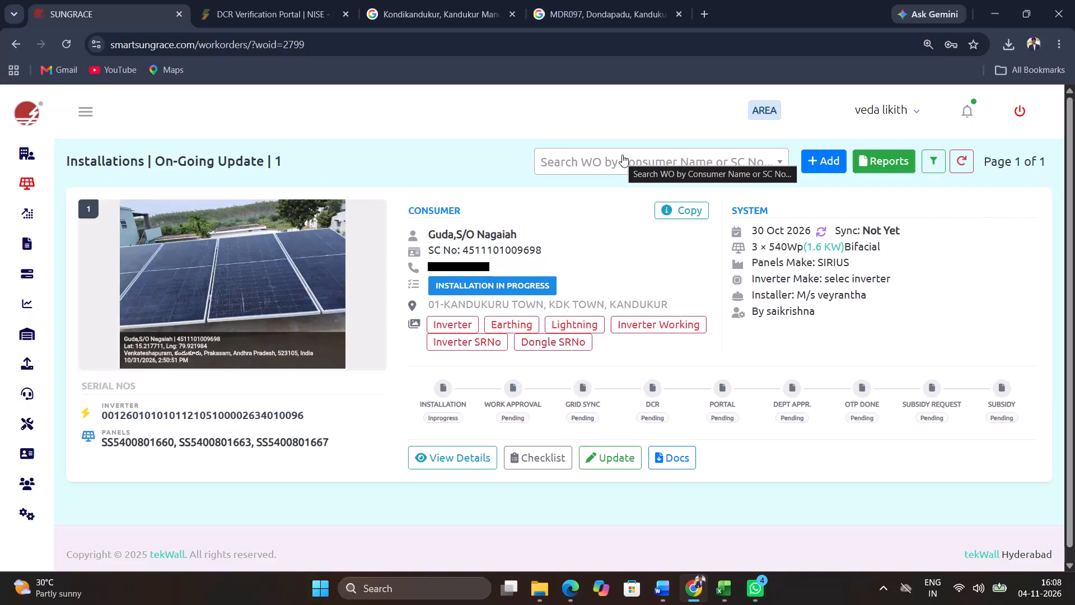
Copy the ULA number of the displayed work order from its Quick Copy Details.
click(660, 203)
click(689, 280)
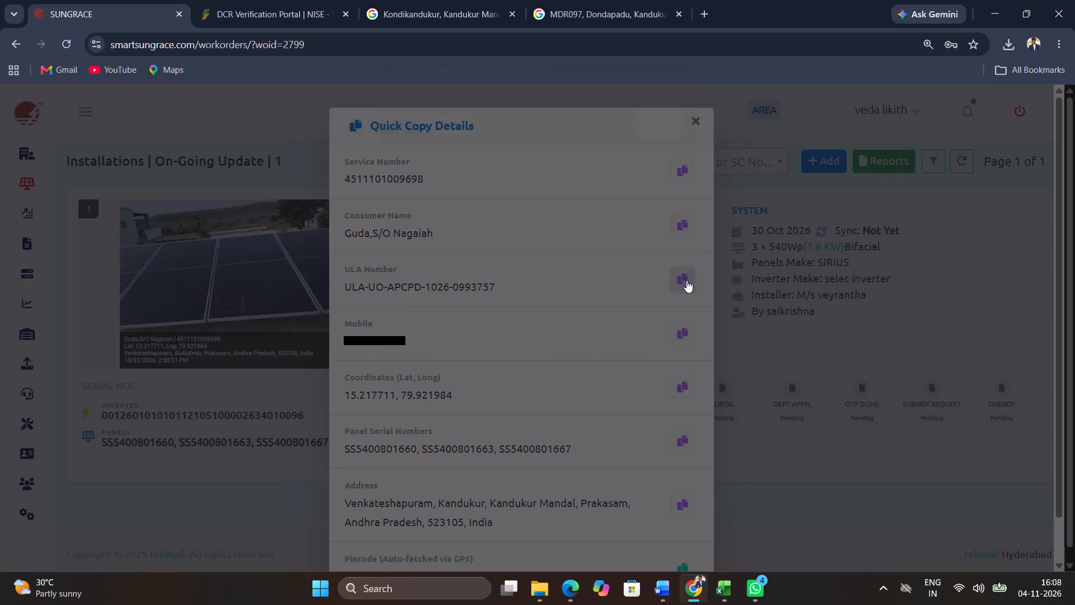
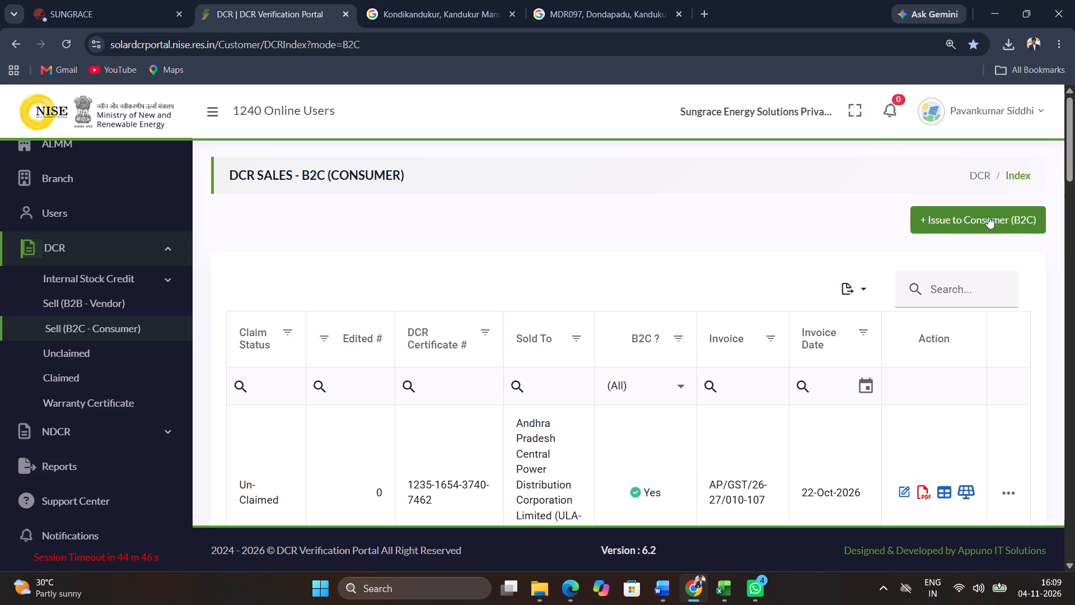
Recopy the ULA number from the SUNGRACE work order and enter it as the Consumer Application Number in the DCR B2C form.
click(553, 305)
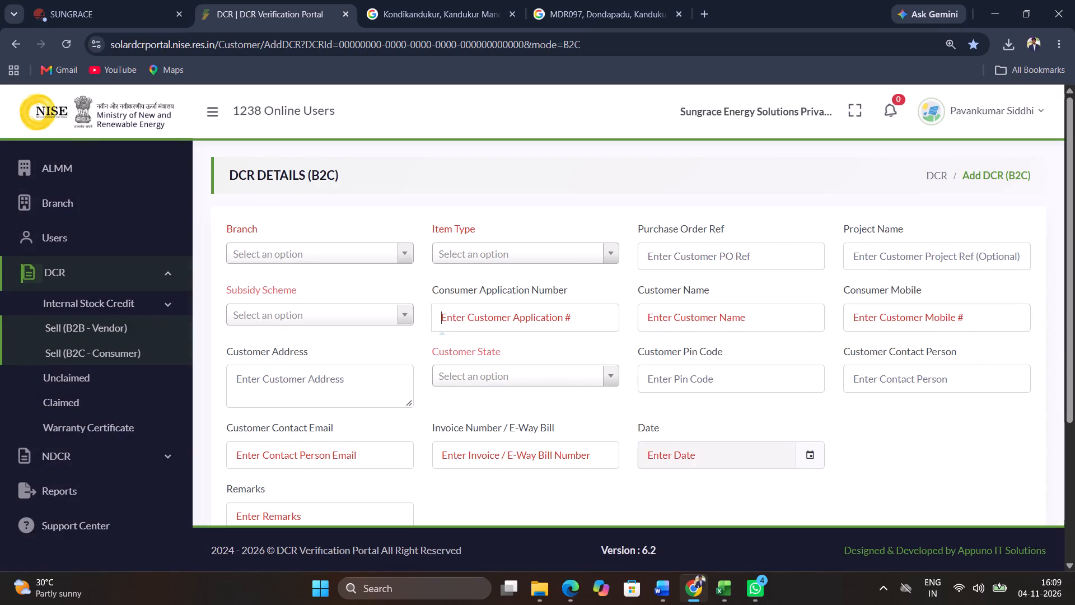
click(80, 1)
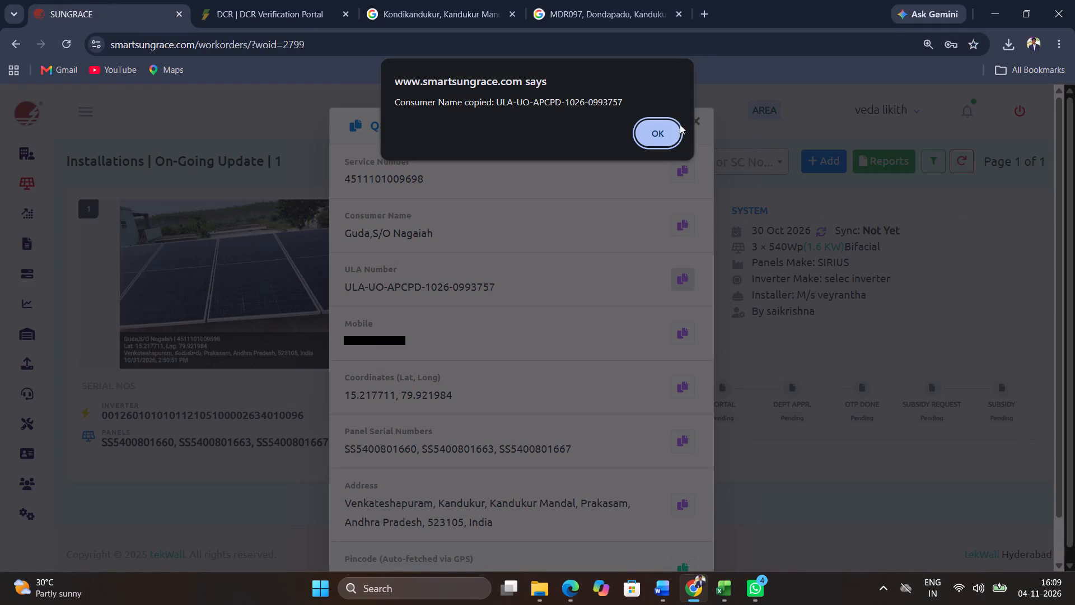
click(670, 137)
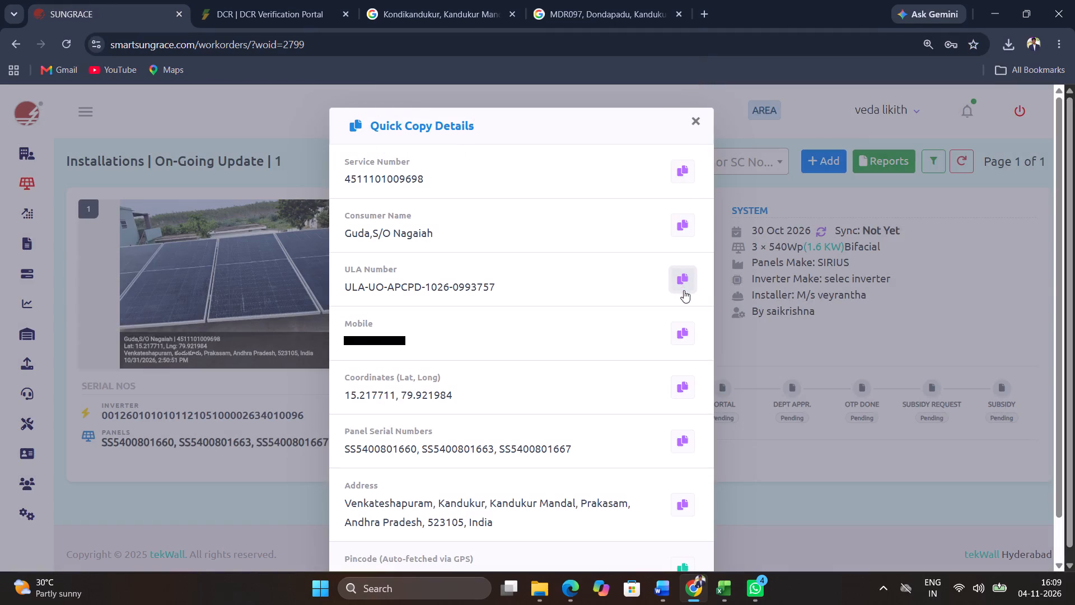
click(684, 290)
click(202, 0)
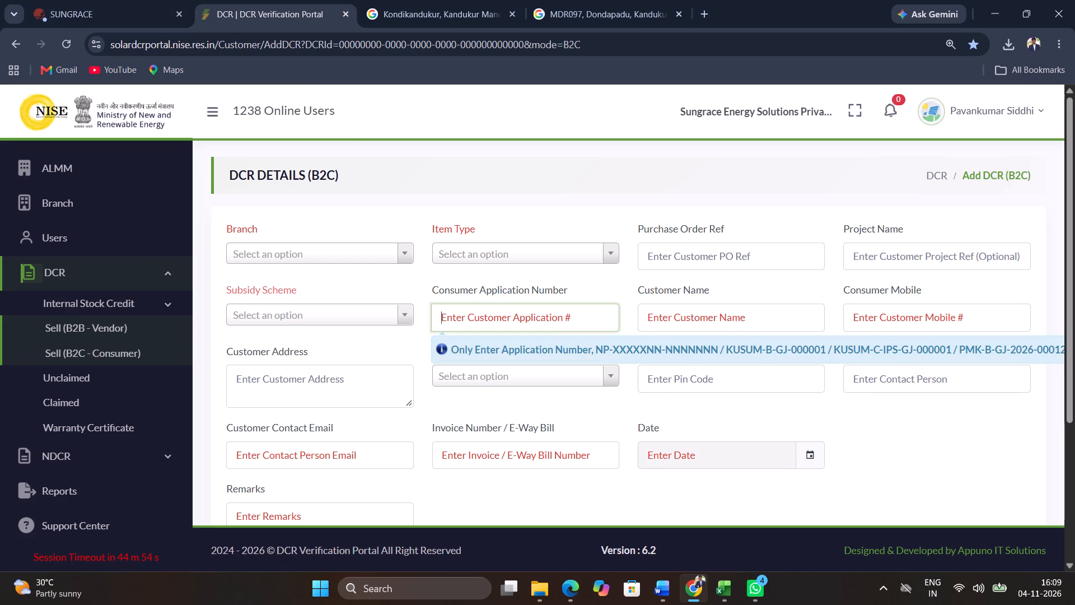
key(ctrl+v)
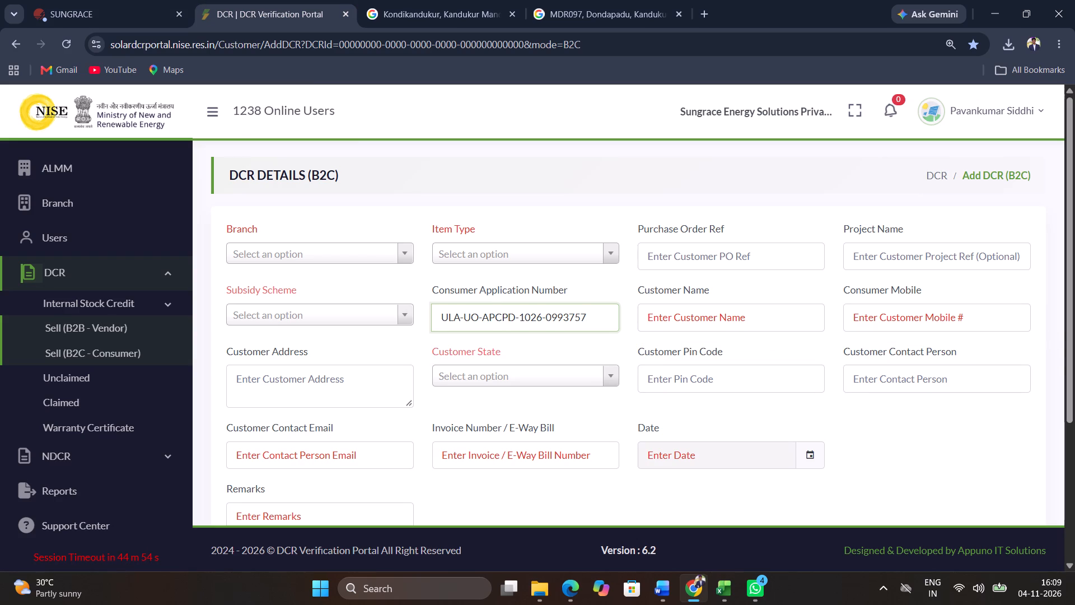
Set the form's branch to Andhra Pradesh, subsidy scheme to PM Surya Ghar: Muft Bijli Yojana and item type to Solar Panels.
click(328, 264)
drag(325, 297, 325, 304)
click(325, 304)
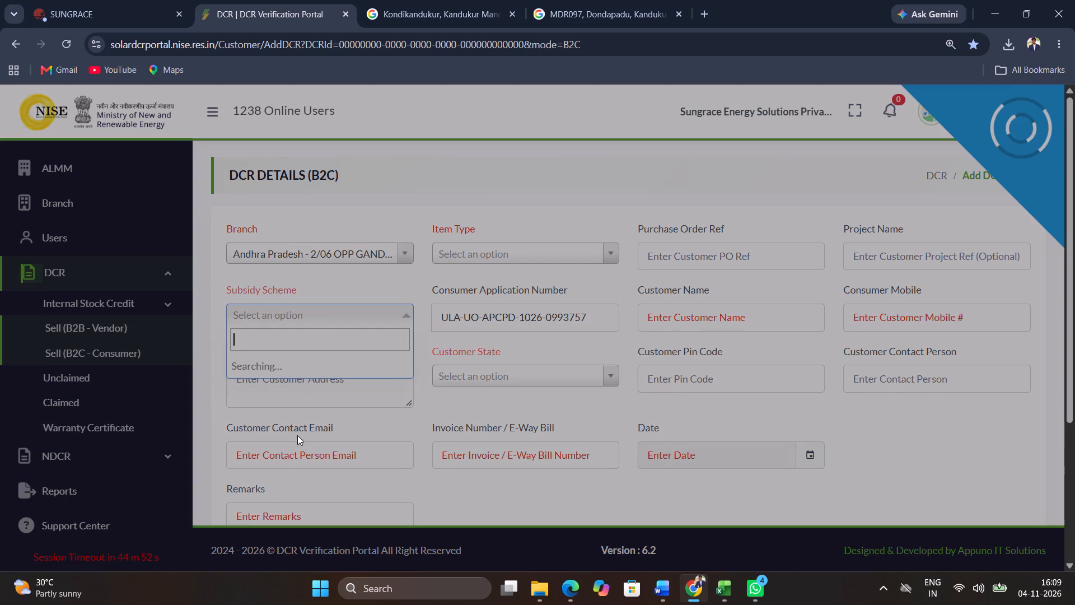
click(315, 434)
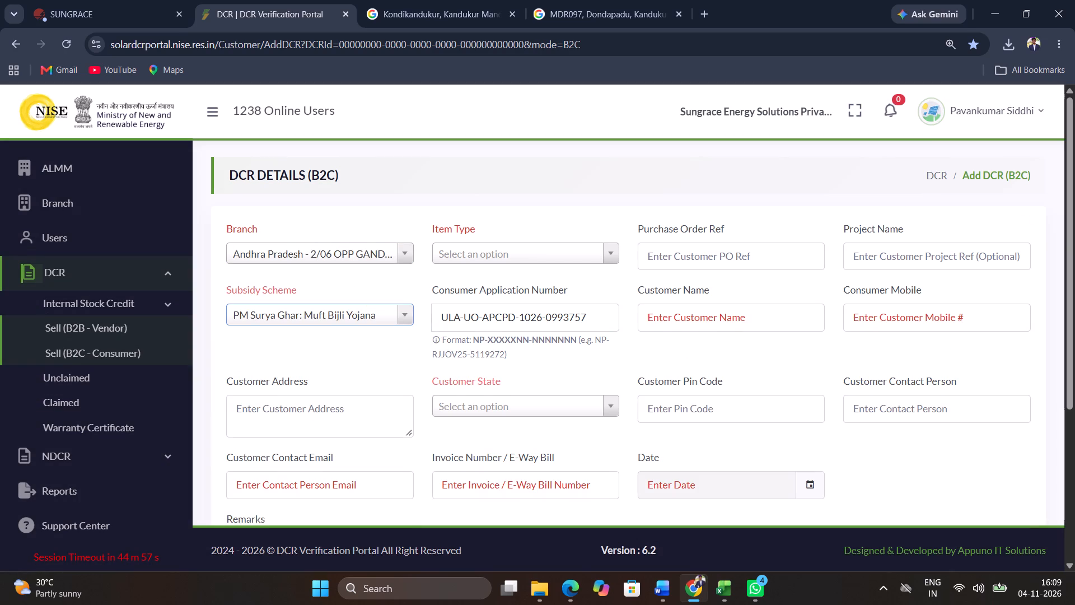
double_click(578, 259)
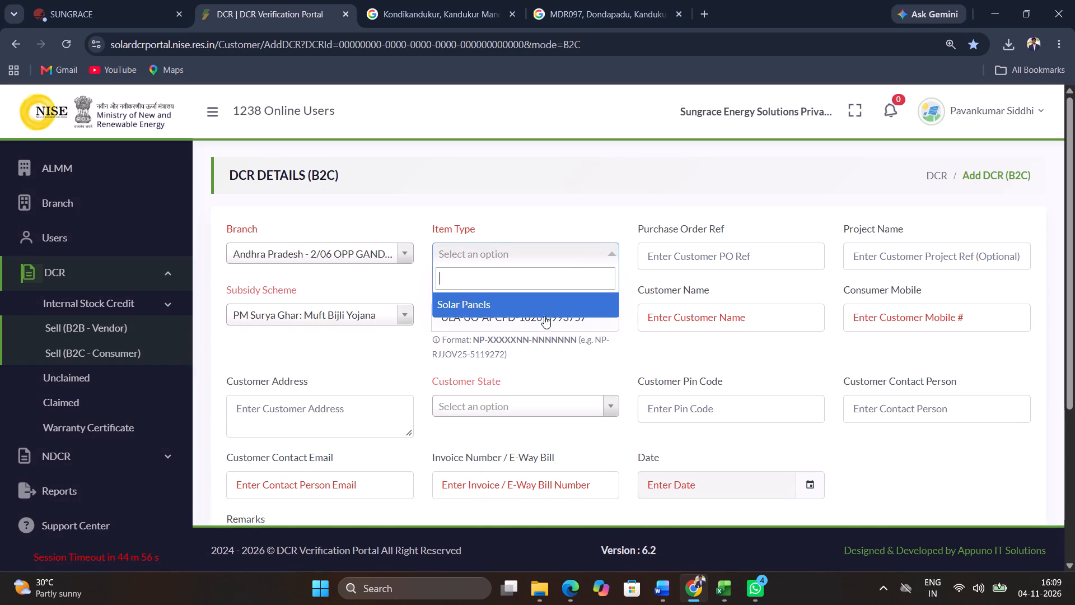
click(546, 310)
Copy Andhra Pradesh Central Power Distribution Corporation Limited from the Kandukuru Word notes into the Customer Name field of the DCR form.
click(738, 318)
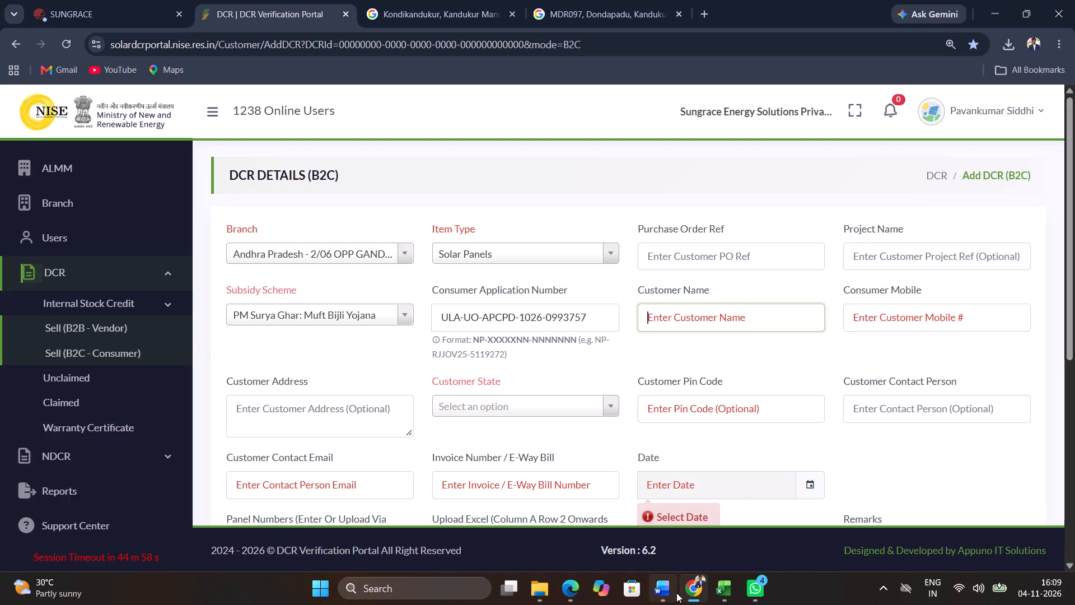
click(684, 531)
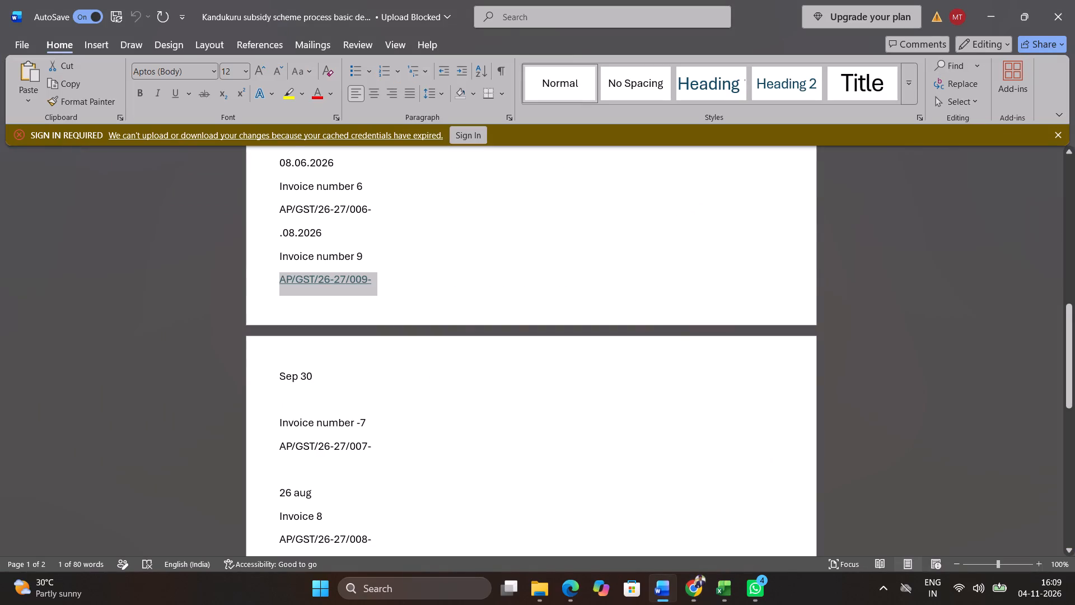
scroll(487, 399, up, 19)
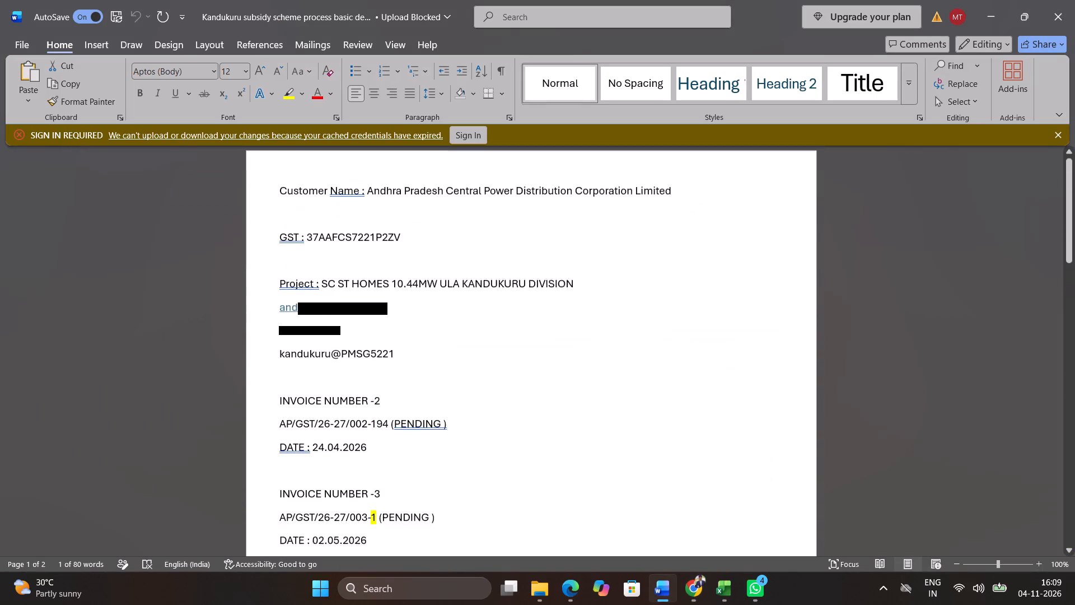
scroll(487, 399, up, 4)
drag(368, 196, 545, 203)
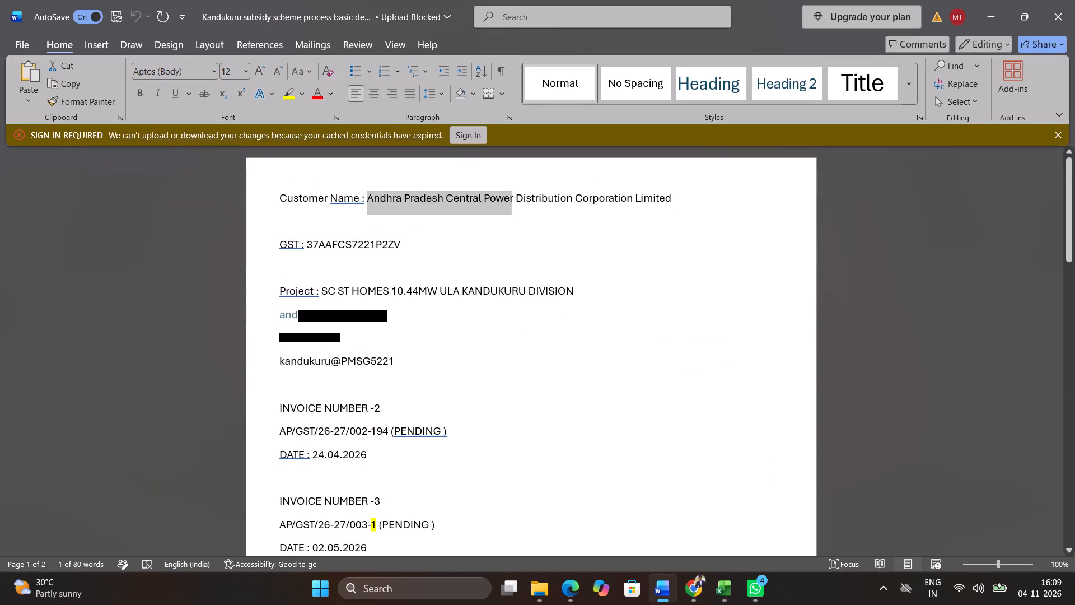
drag(545, 203, 682, 193)
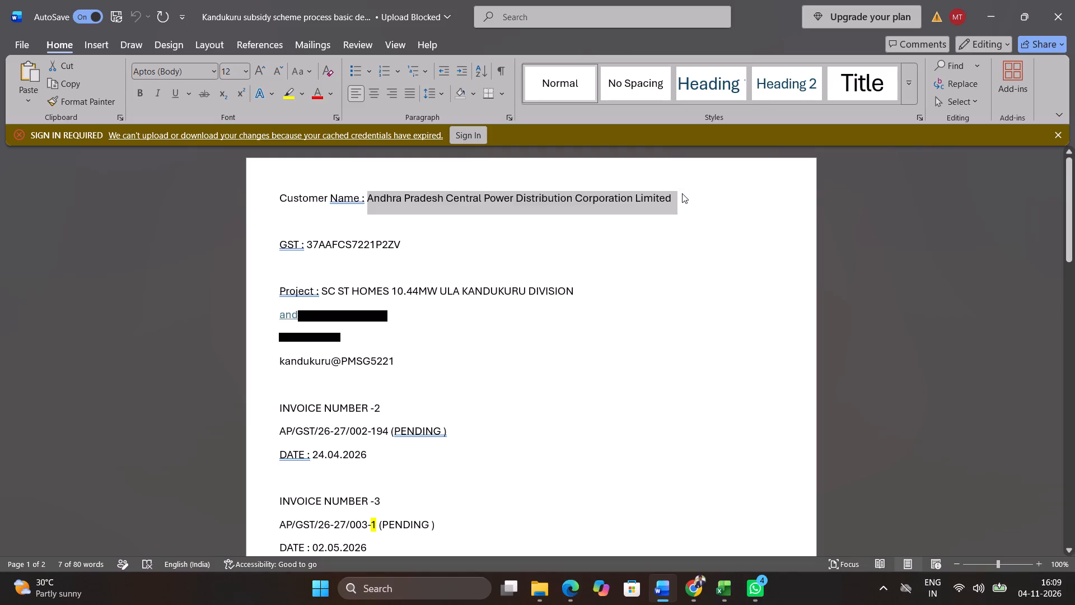
key(ctrl+c)
click(712, 545)
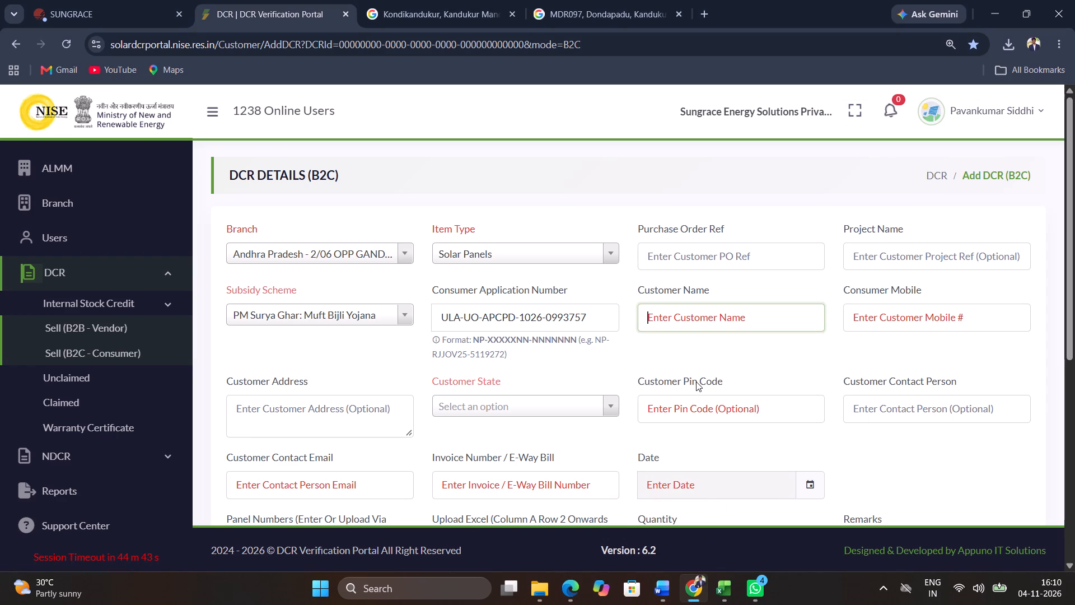
key(ctrl+v)
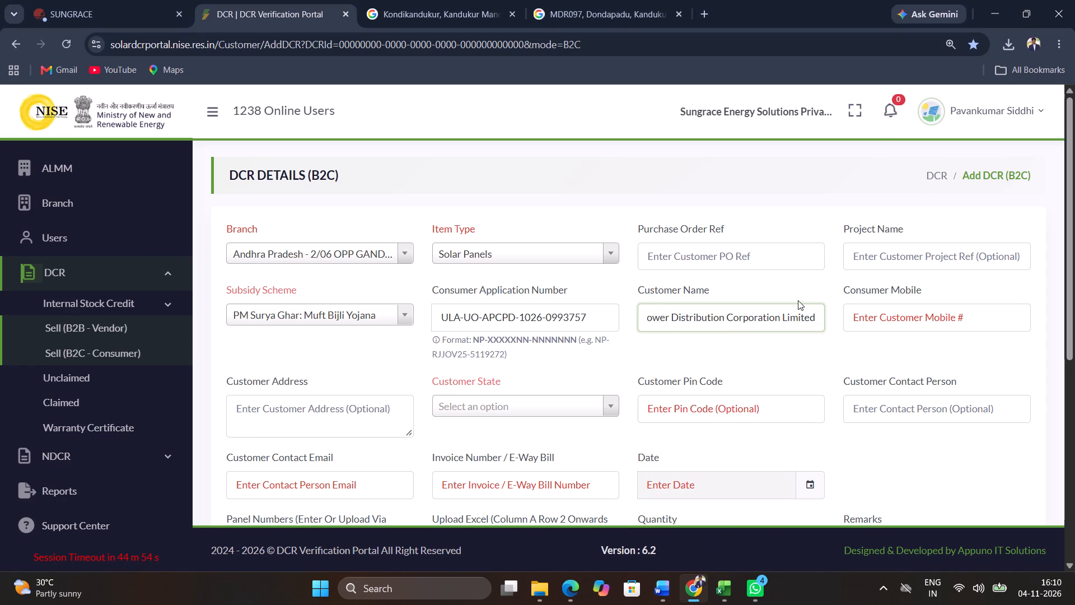
click(866, 245)
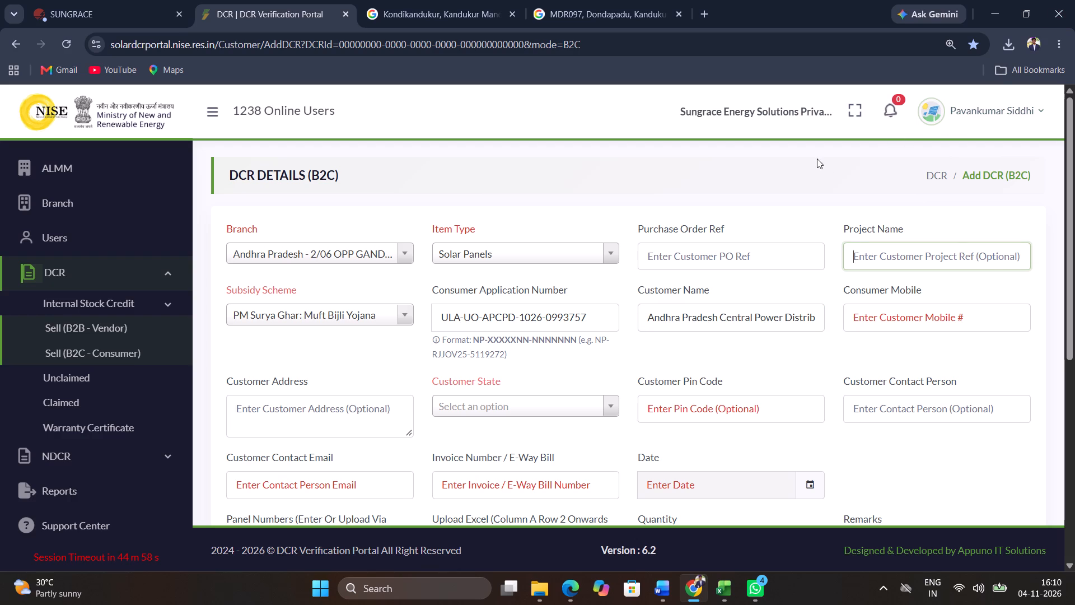
click(669, 548)
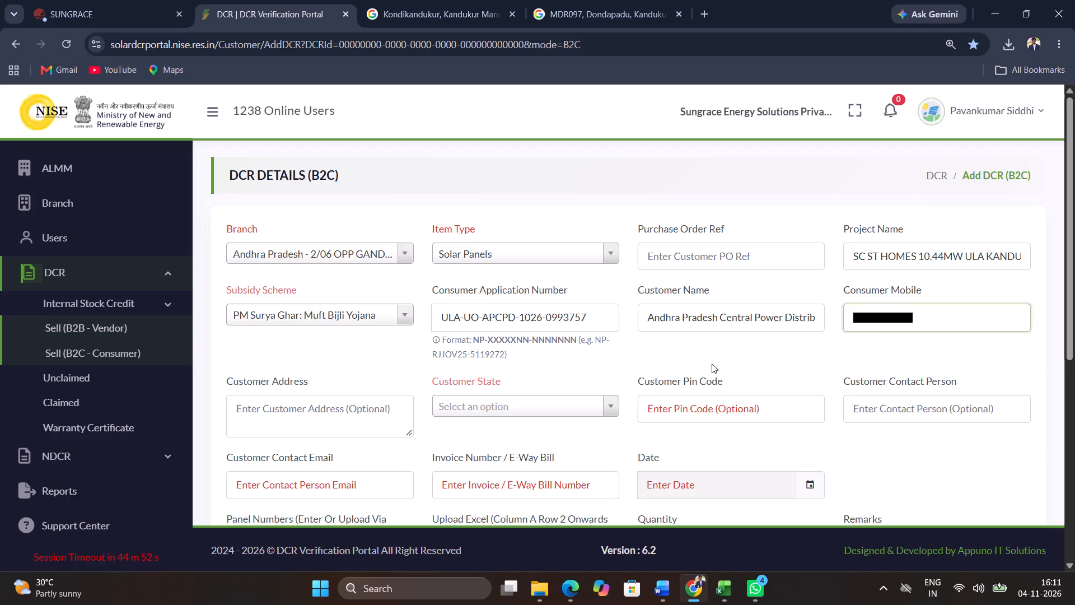
Set the Customer State to Andhra Pradesh (37).
scroll(662, 337, down, 2)
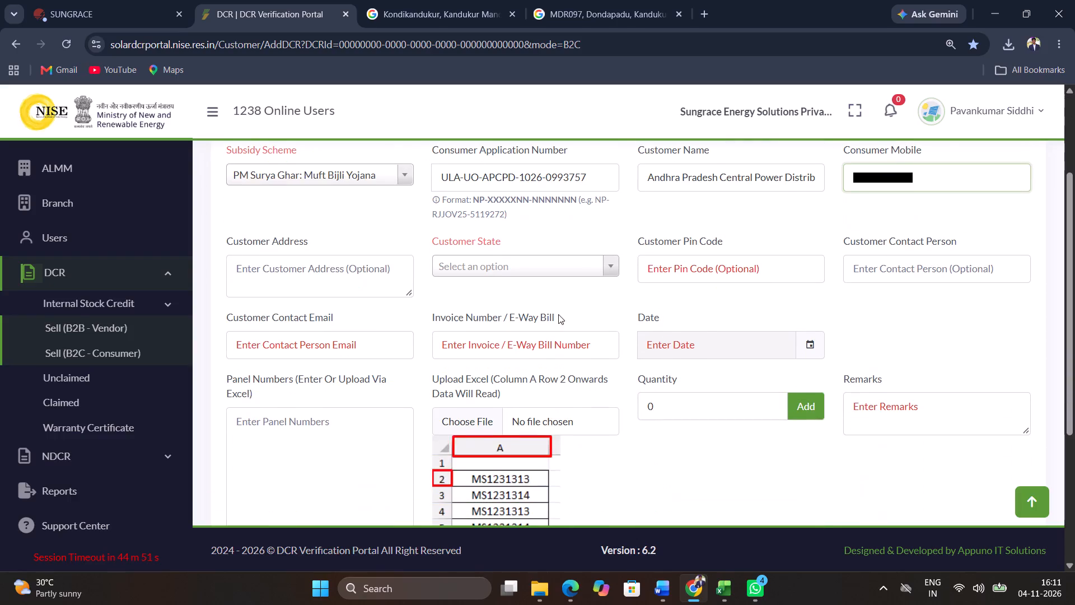
click(501, 270)
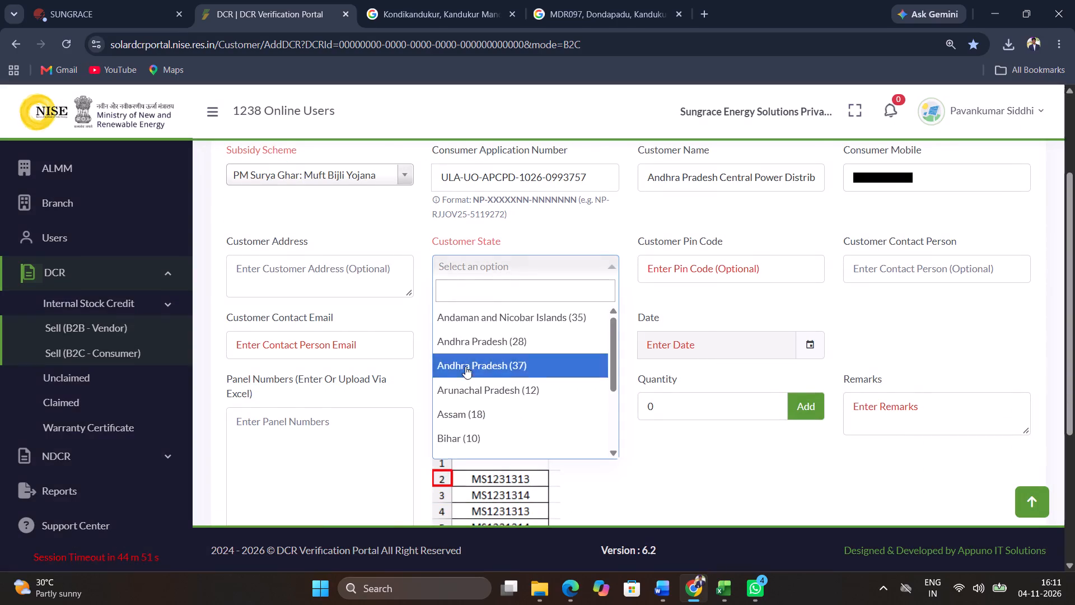
click(465, 366)
Copy the contact email and the invoice prefix AP/GST/26-27/009- from the Kandukuru Word notes into their DCR form fields.
click(388, 346)
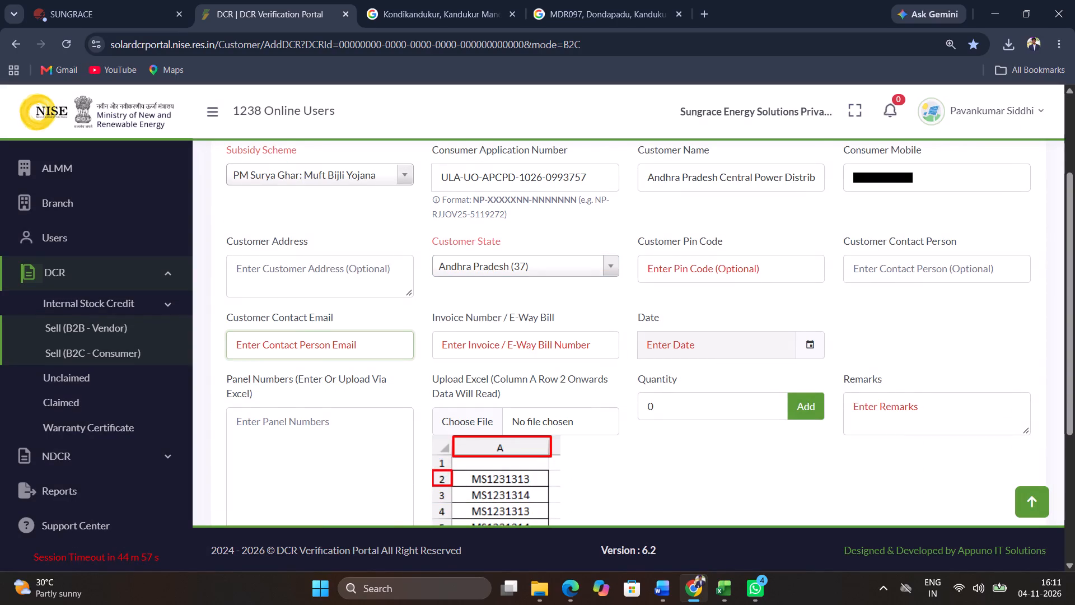
click(656, 557)
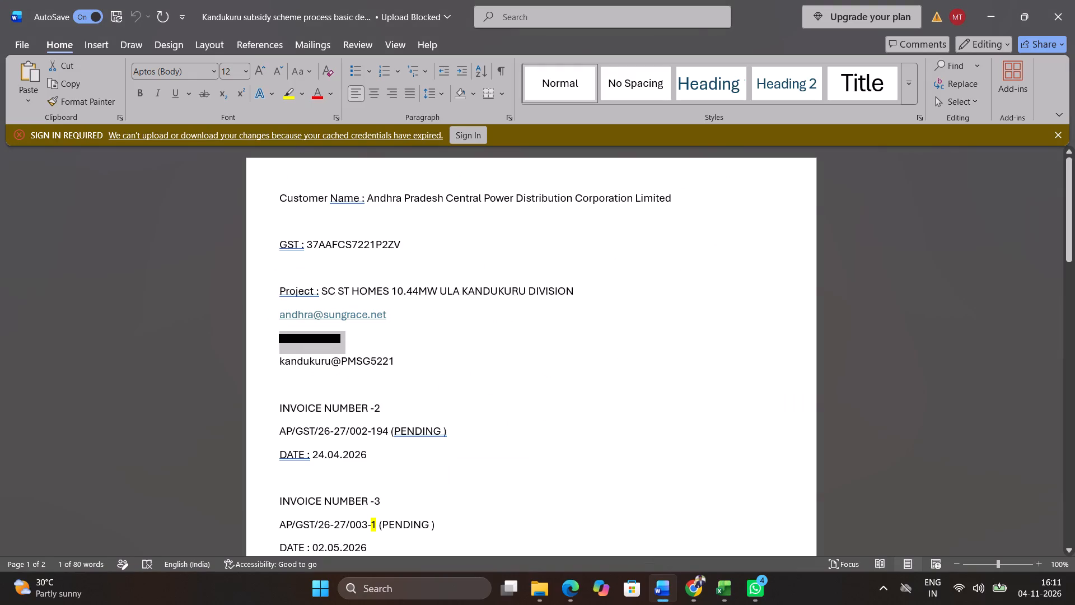
Copy the contact email from the Kandukuru Word notes into the Customer Contact Email field of the DCR form.
drag(404, 314, 292, 333)
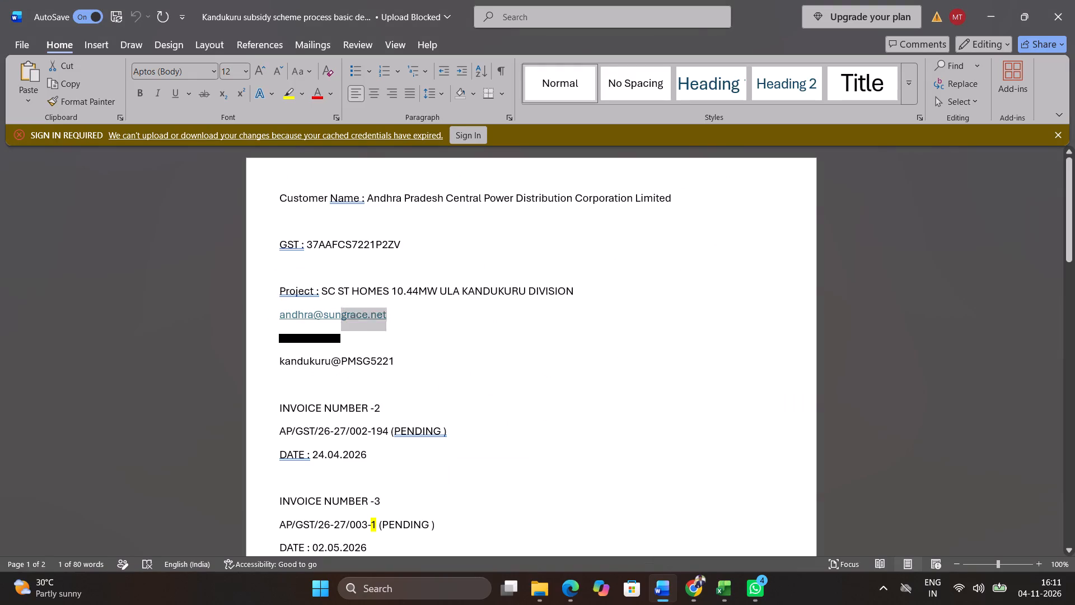
drag(292, 333, 254, 322)
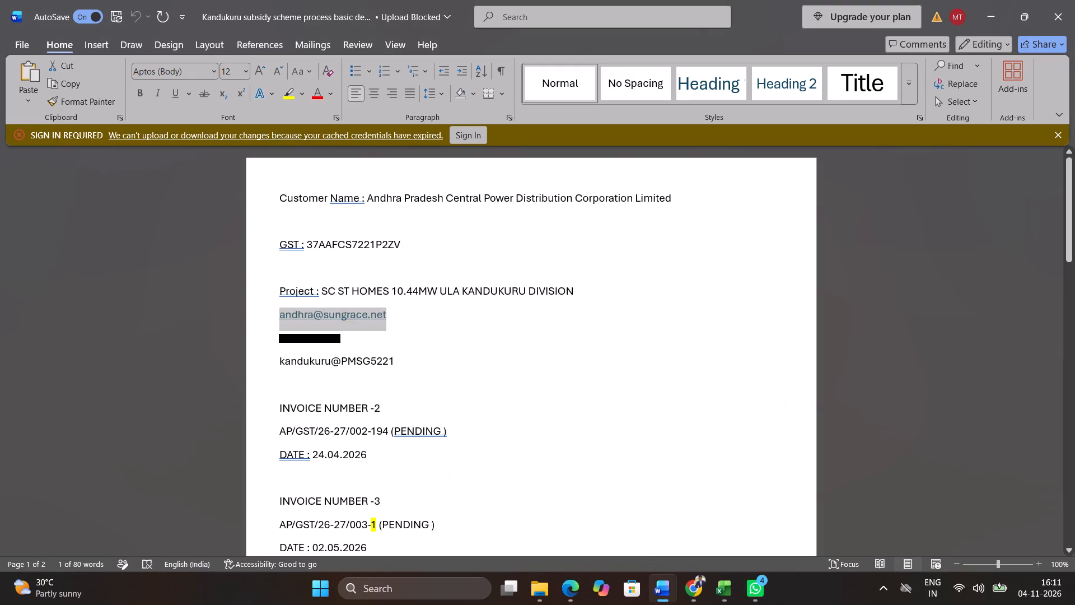
key(ctrl+c)
click(678, 516)
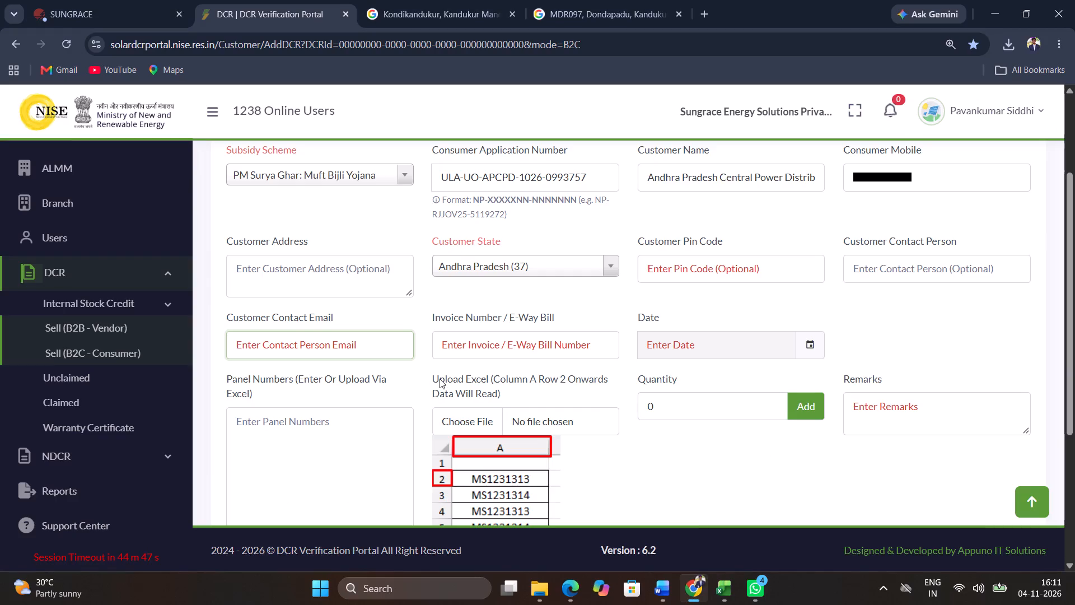
key(ctrl+v)
Copy the invoice number 9 prefix AP/GST/26-27/009- from the Word notes into the DCR form's Invoice Number / E-Way Bill field.
click(459, 342)
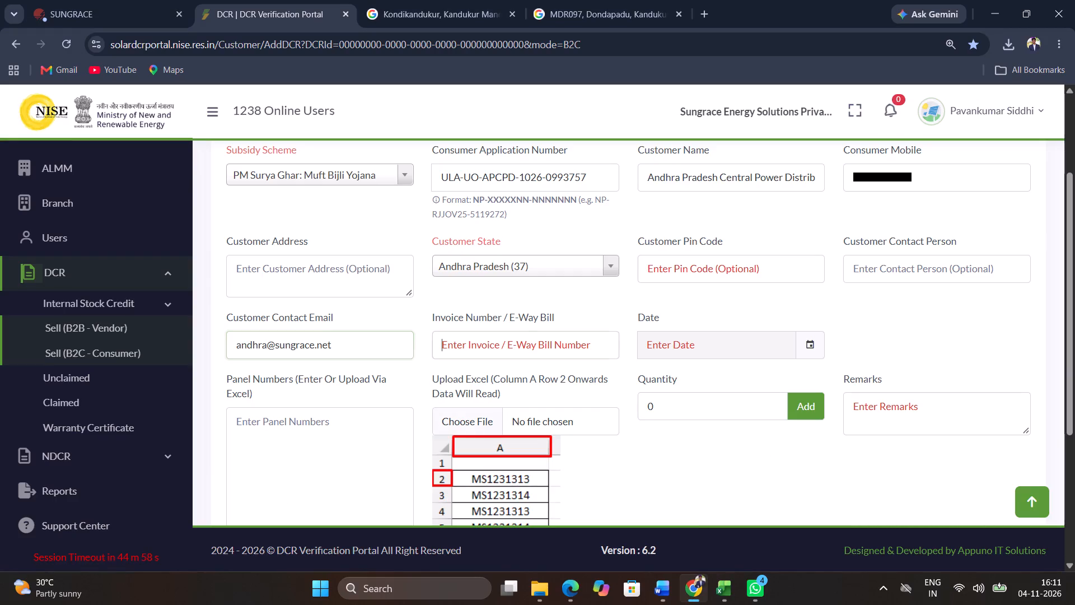
click(647, 544)
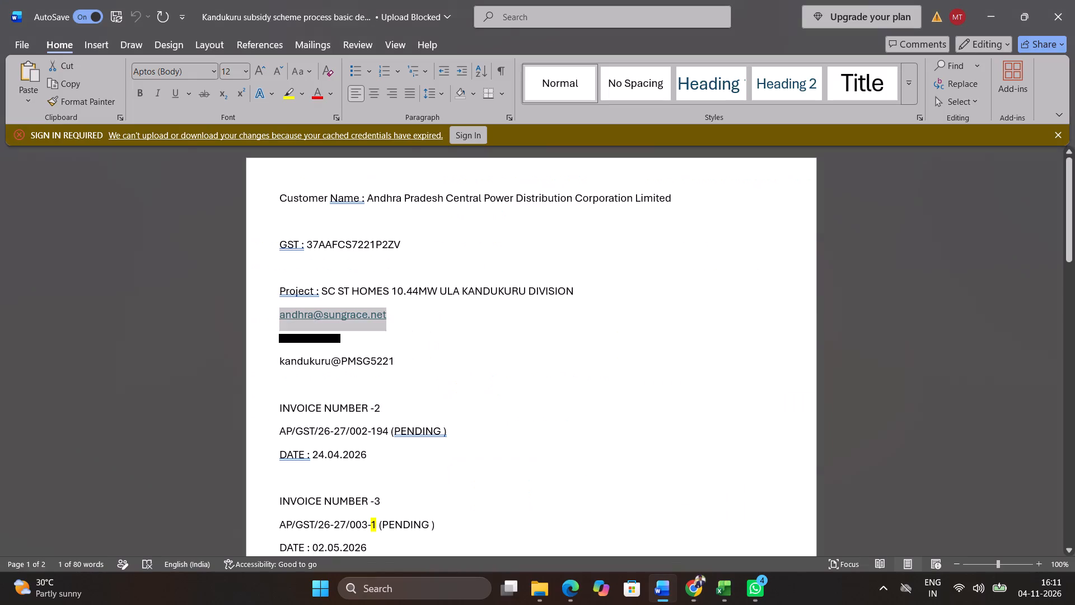
scroll(451, 365, down, 8)
scroll(415, 438, down, 4)
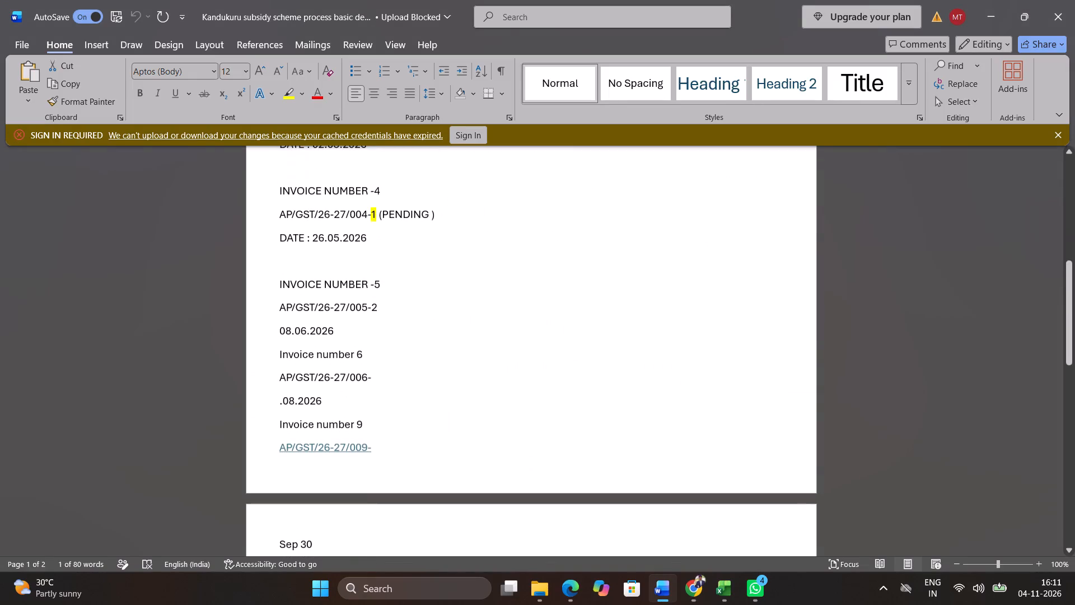
drag(403, 448, 158, 455)
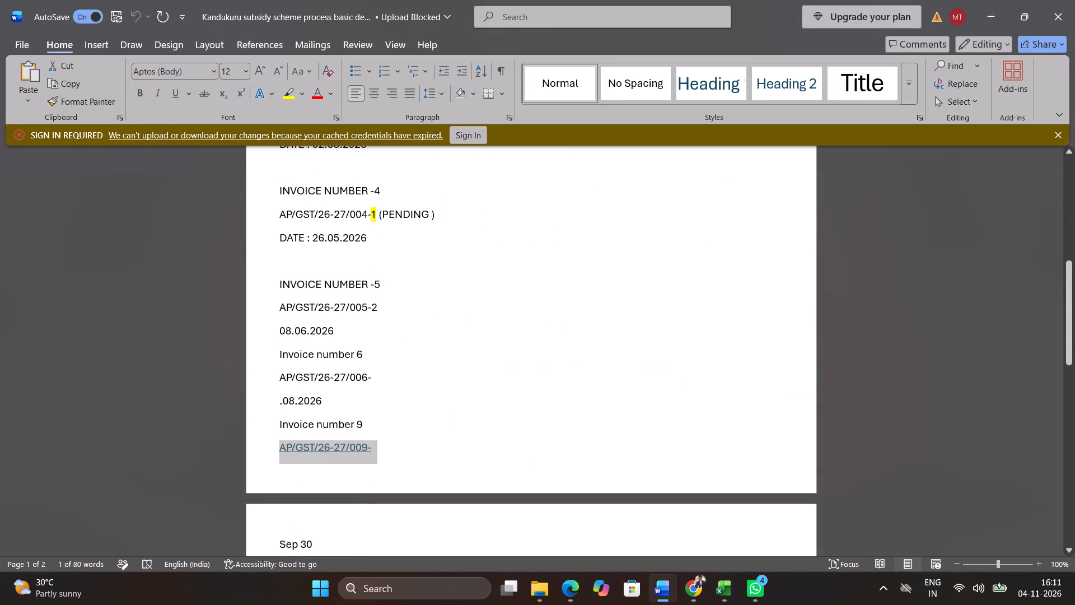
key(ctrl+c)
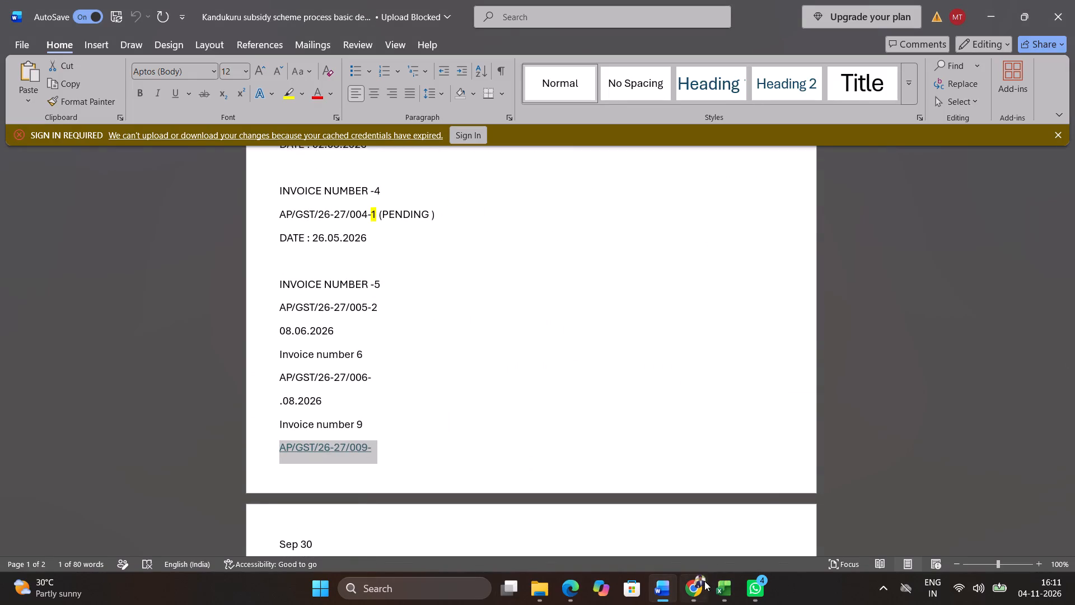
click(698, 539)
key(ctrl+v)
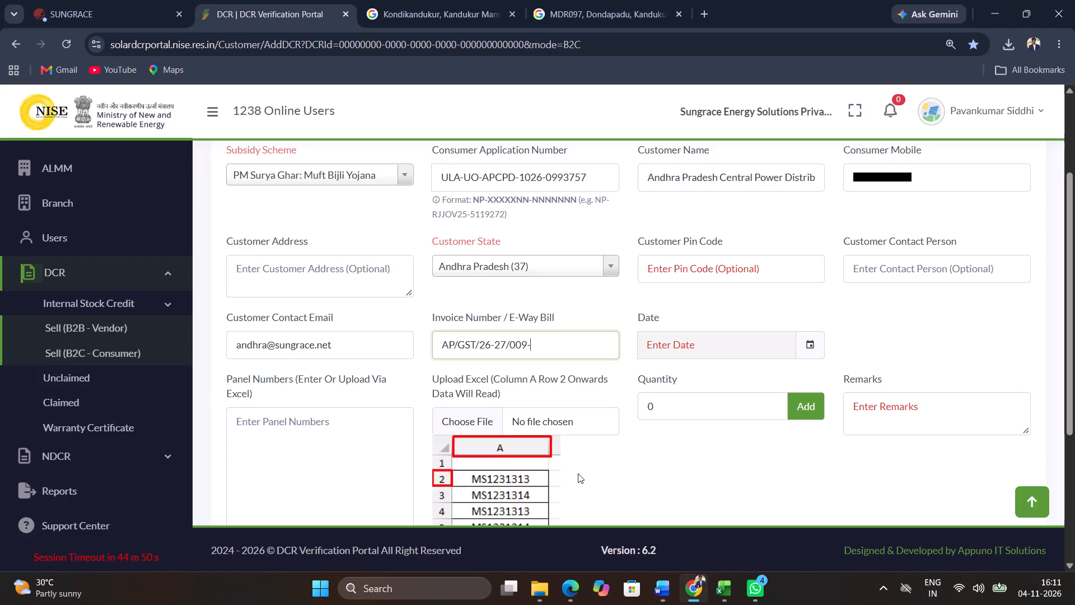
Change the invoice prefix's 009 to 010 and complete the Invoice Number as AP/GST/26-27/010-106.
key(Left)
key(BackSpace)
key(BackSpace)
text(10)
key(Right)
text(106)
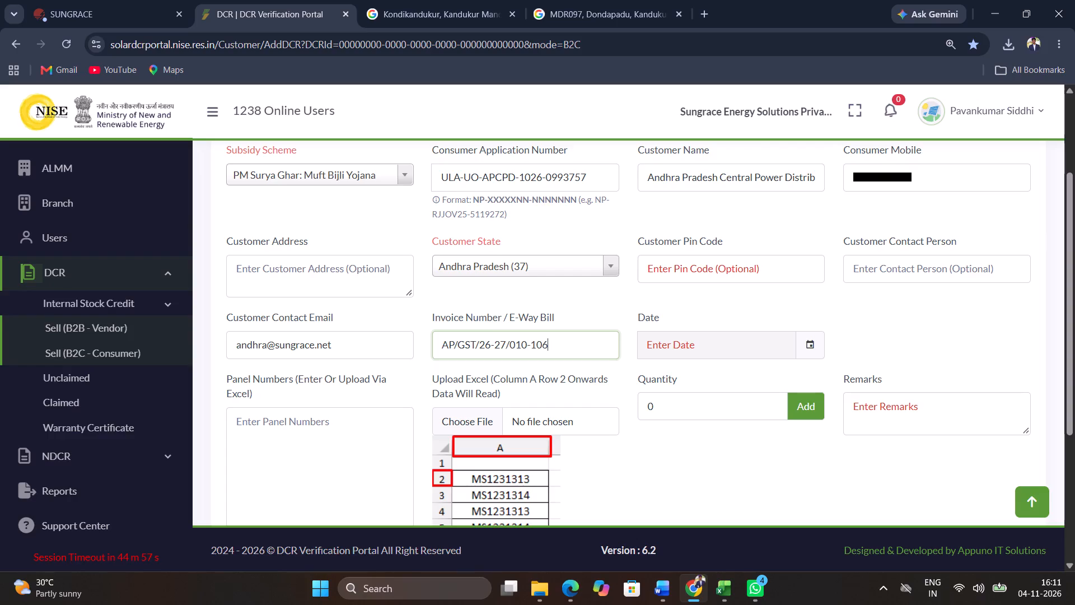
click(694, 340)
Raise the final digit of the Invoice Number one at a time until it reads AP/GST/26-27/010-109.
click(581, 350)
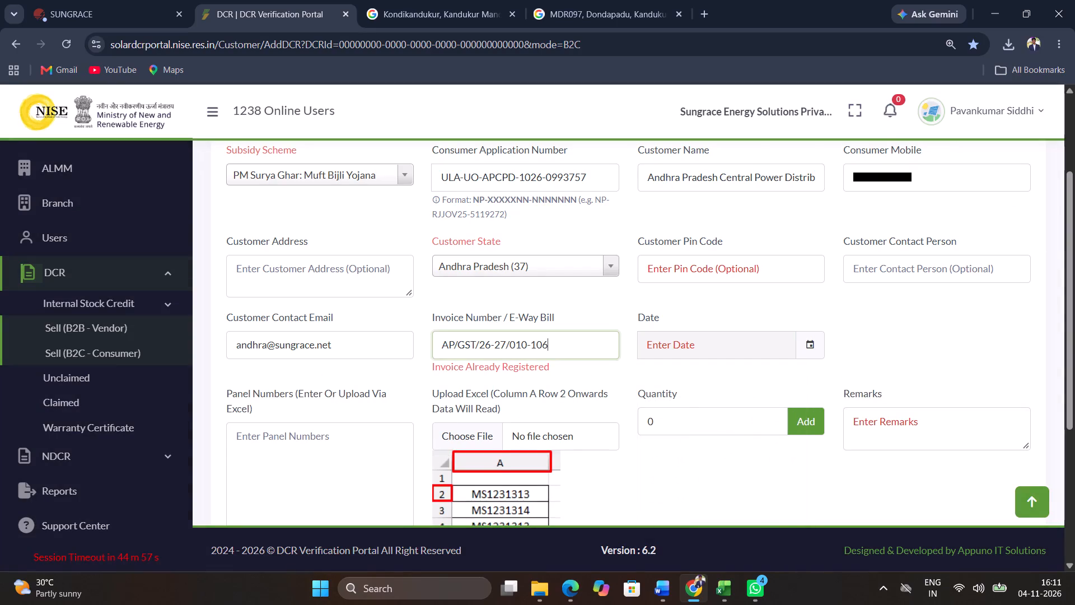
key(BackSpace)
key(7)
key(BackSpace)
key(8)
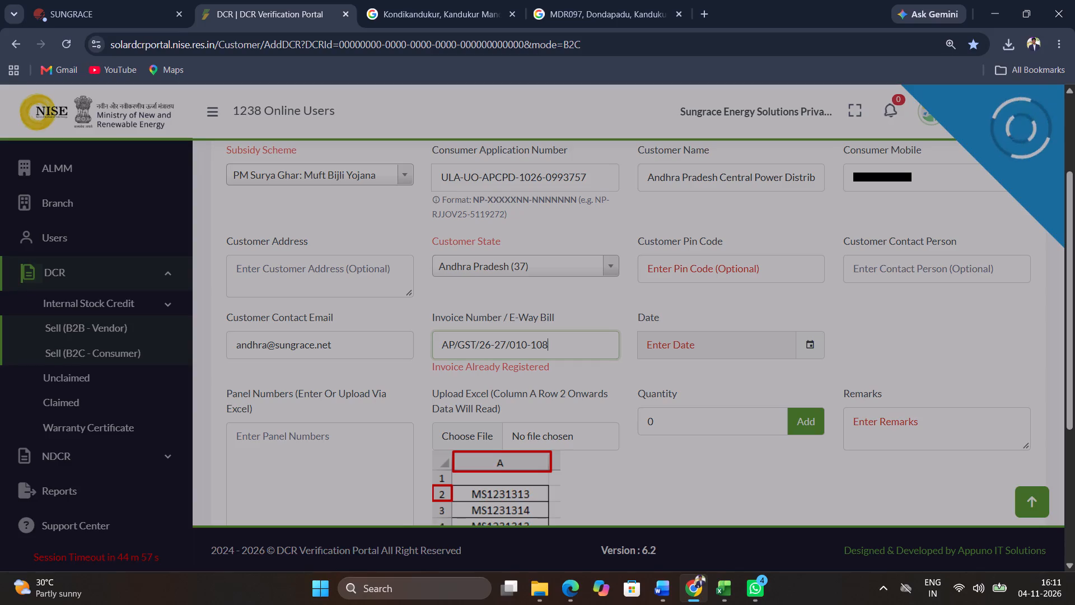
key(BackSpace)
key(9)
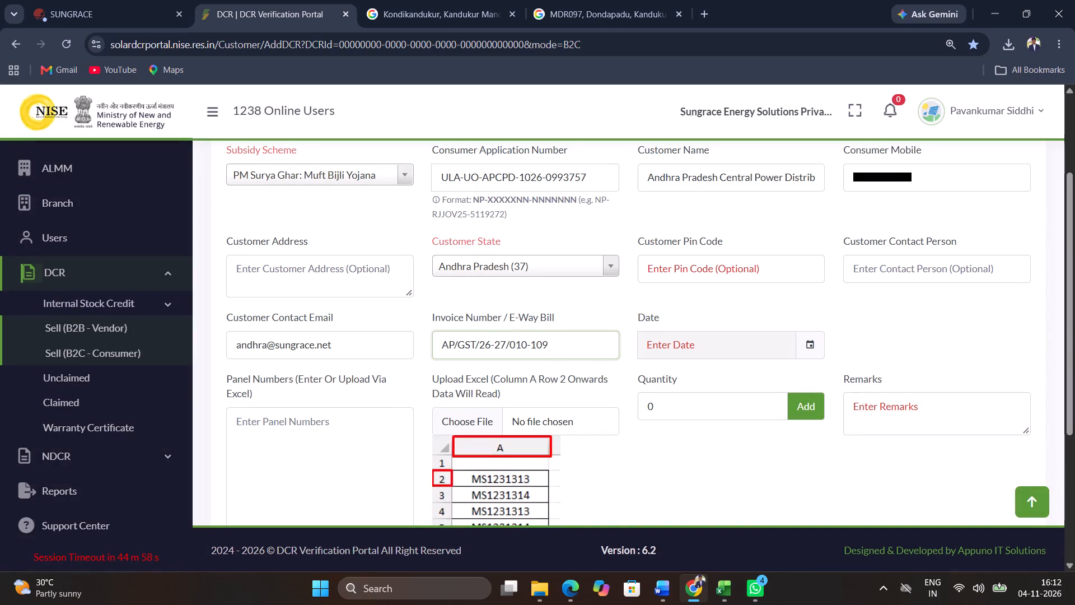
Set the invoice Date to 22-Oct-2026.
click(705, 339)
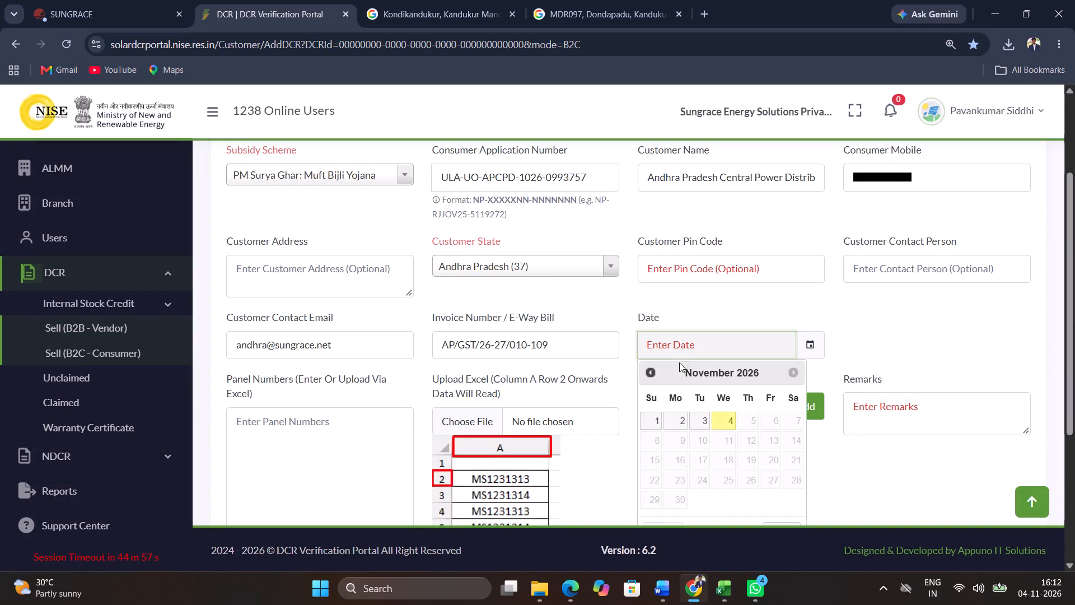
click(646, 370)
click(751, 482)
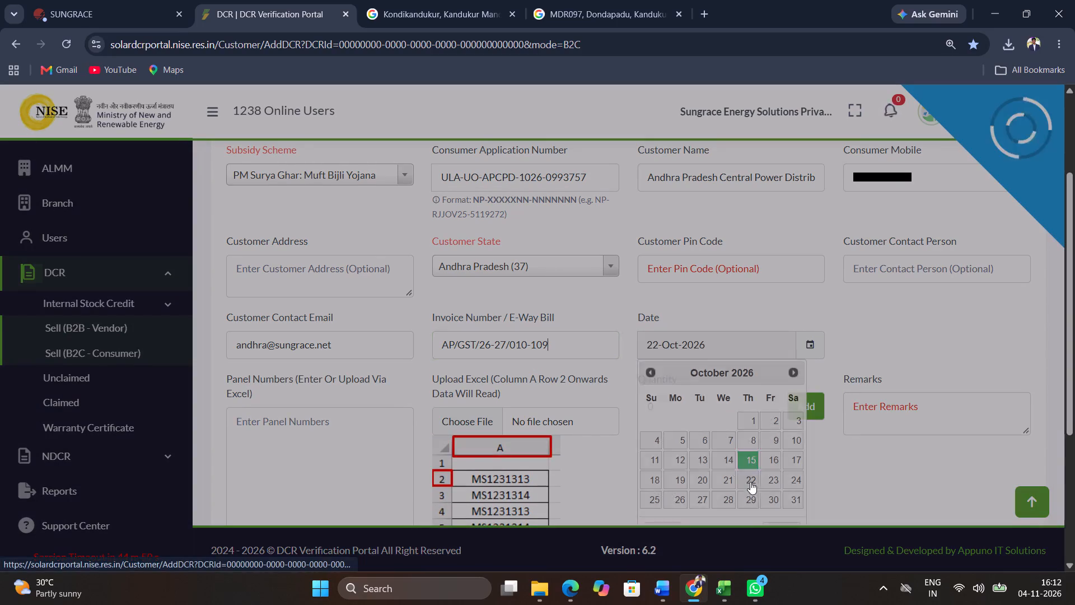
Prepare the DCR form's Panel Numbers field for entry and return to the SUNGRACE work order details for the panel serial numbers.
scroll(560, 317, down, 2)
click(382, 370)
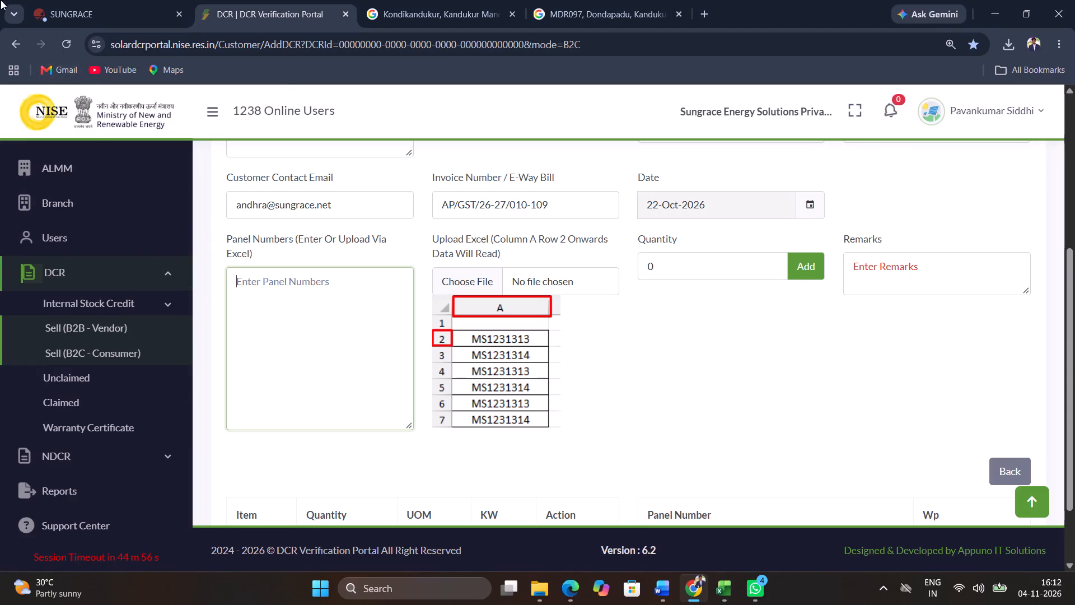
click(79, 13)
double_click(670, 138)
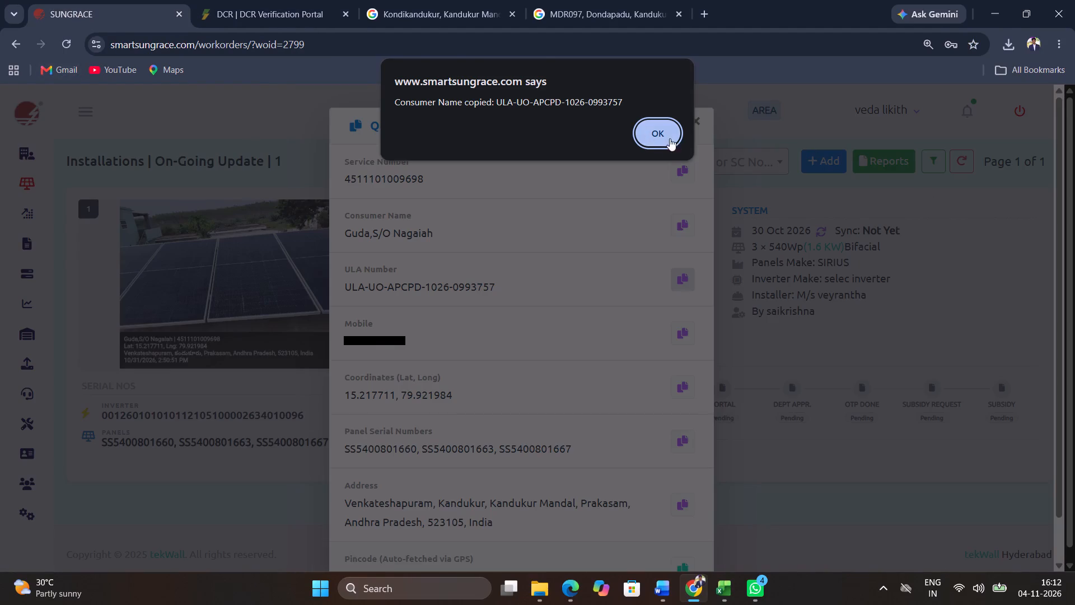
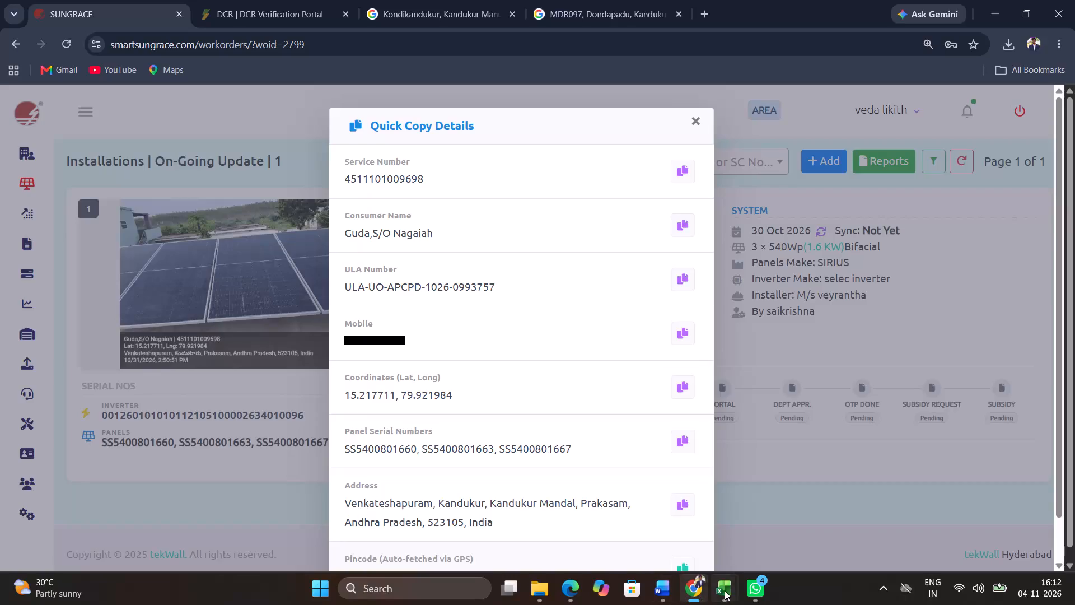
In Excel's Installations_20261104_160118 workbook, close Find and Replace and review the installation columns through Panel Serial Numbers.
click(746, 541)
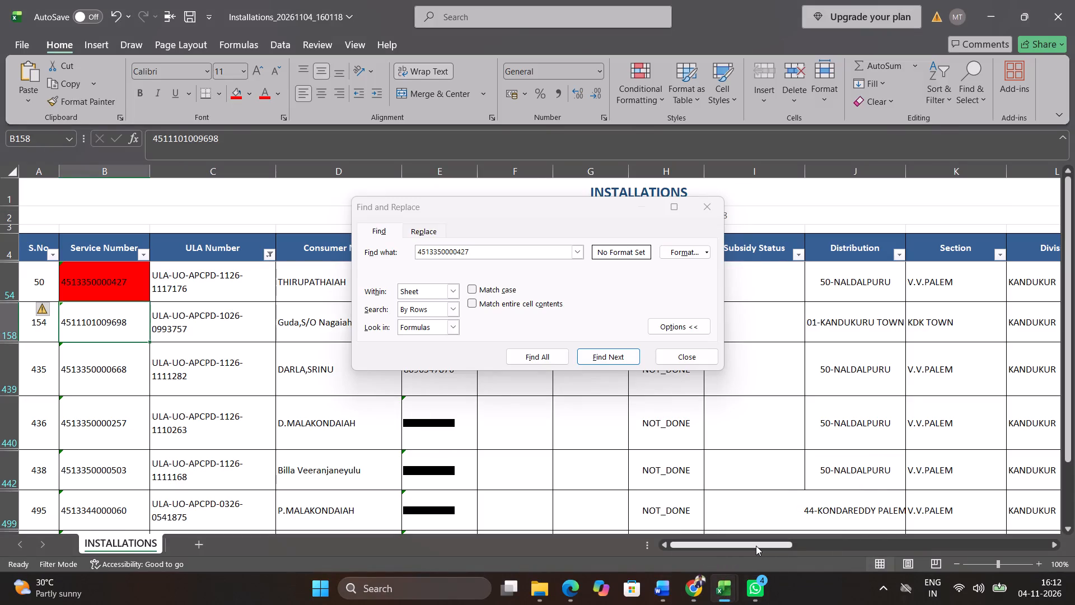
drag(756, 546, 819, 548)
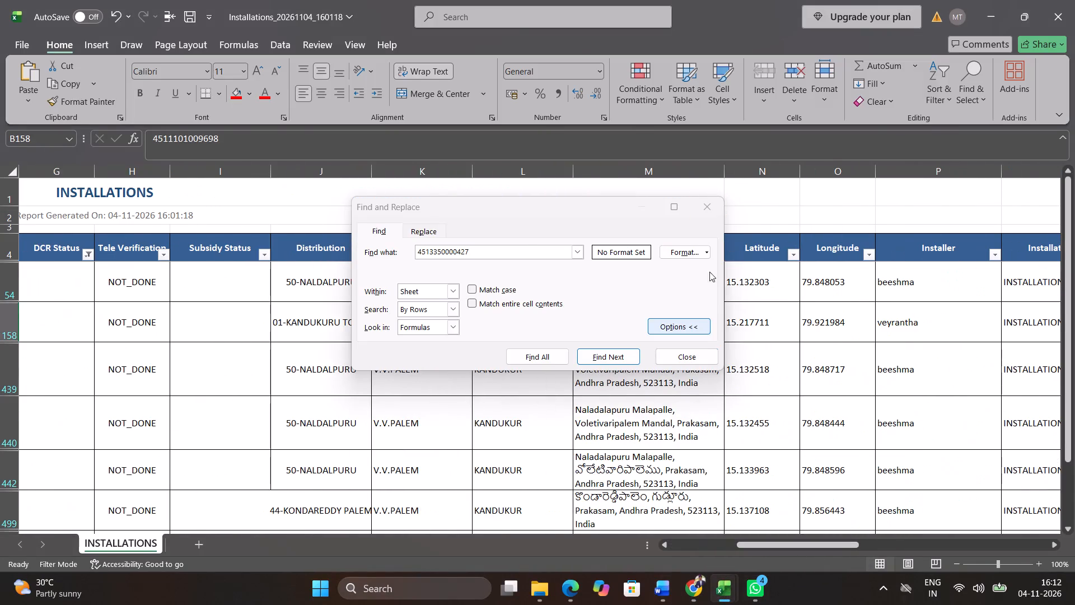
drag(716, 196, 715, 214)
click(710, 235)
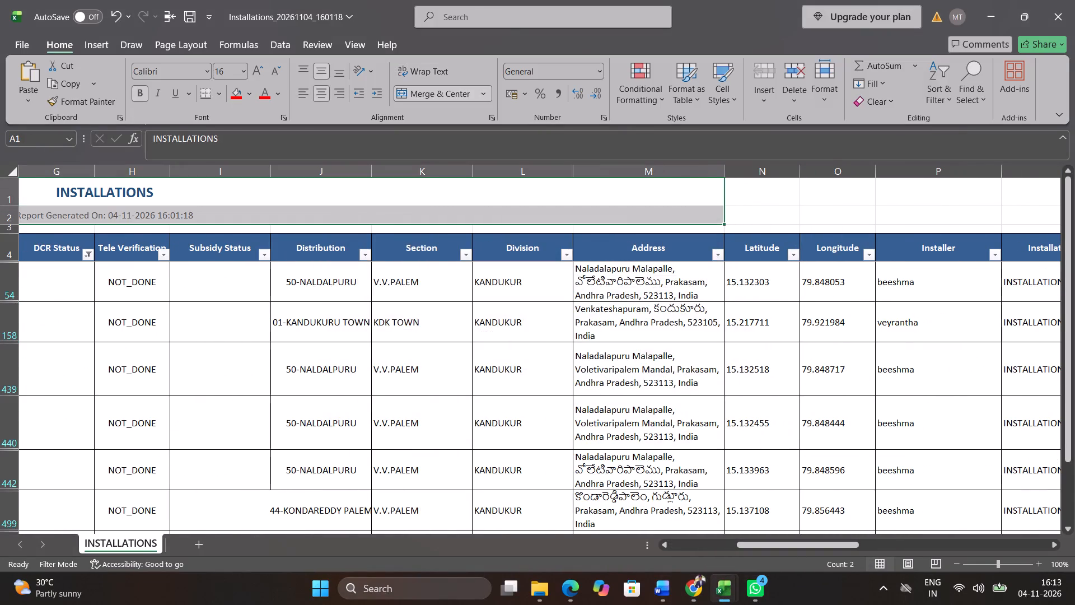
drag(786, 544, 847, 547)
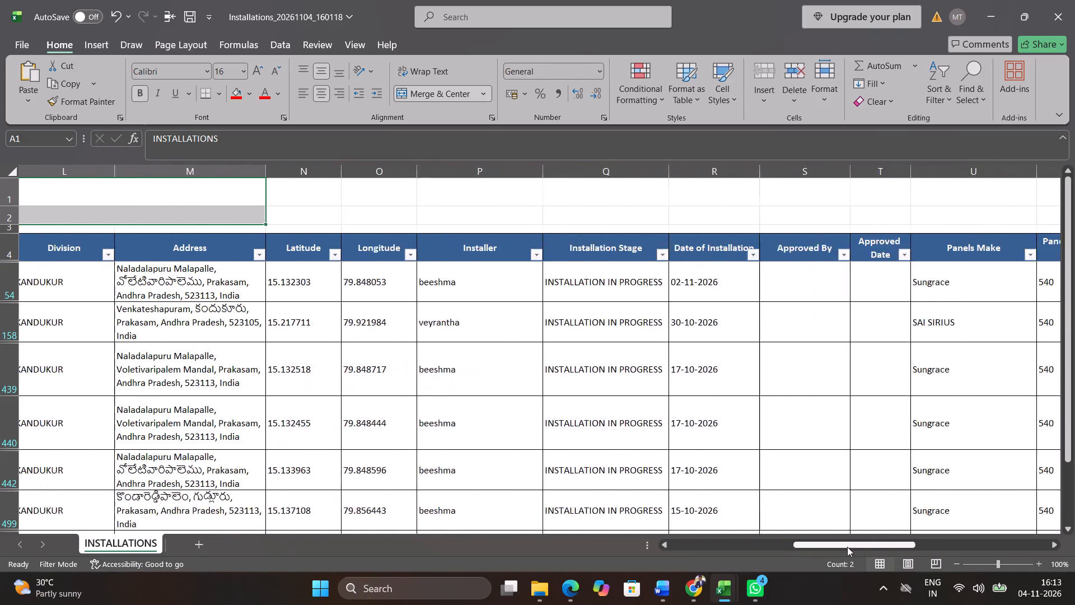
drag(847, 547, 889, 551)
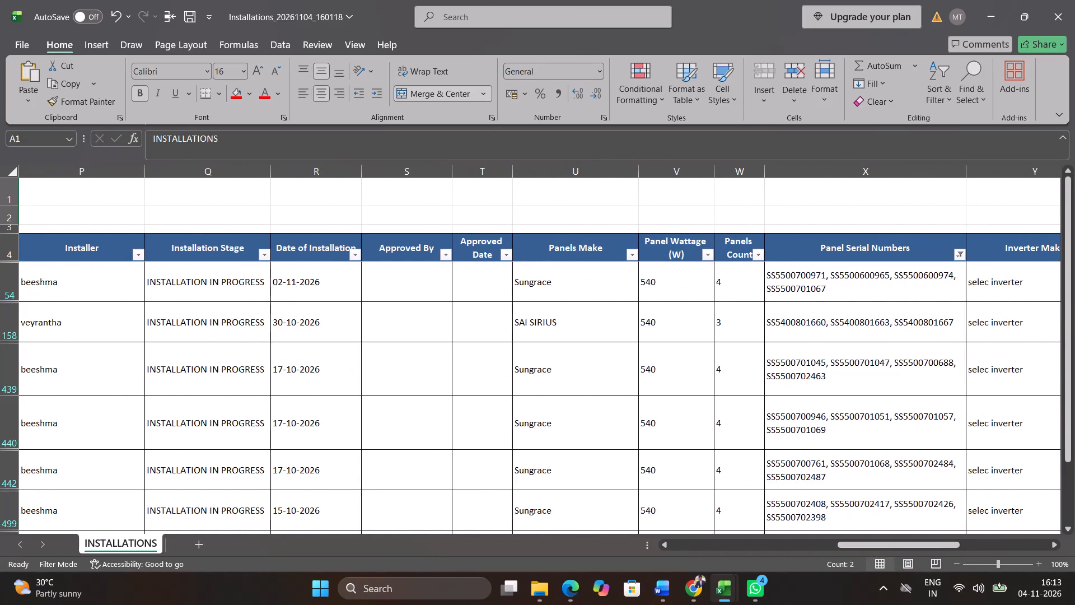
drag(856, 542, 444, 488)
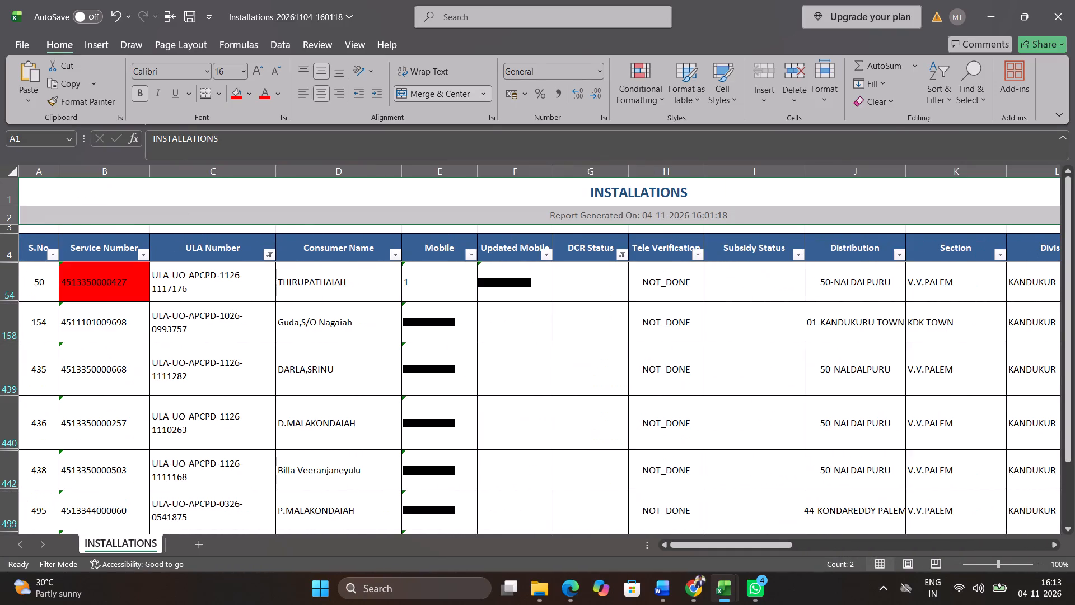
Fill the Service Number cell at S.No. 154 with red.
click(232, 92)
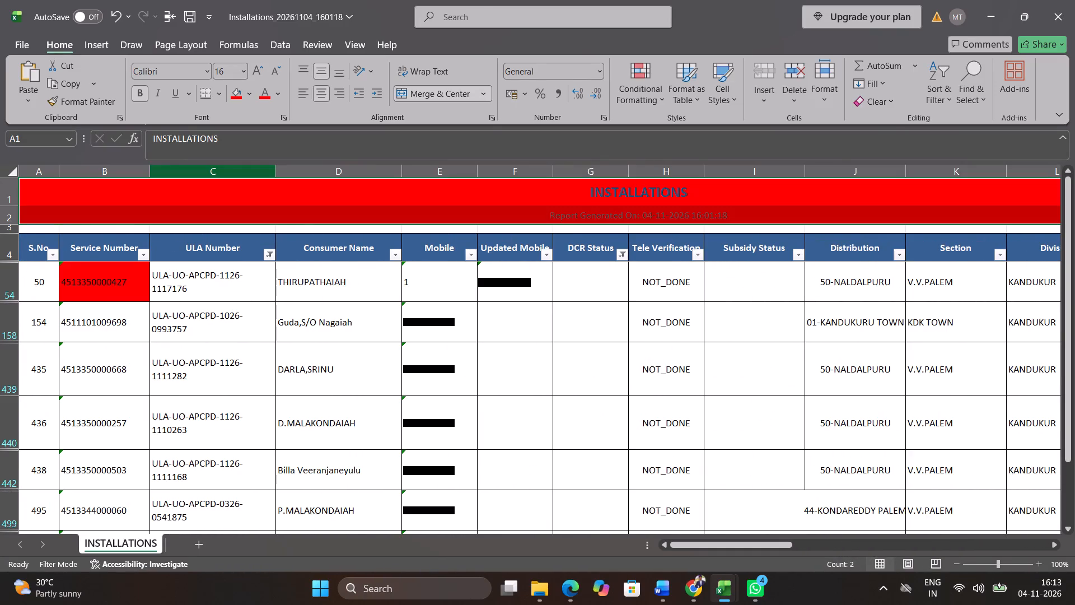
click(106, 319)
click(233, 97)
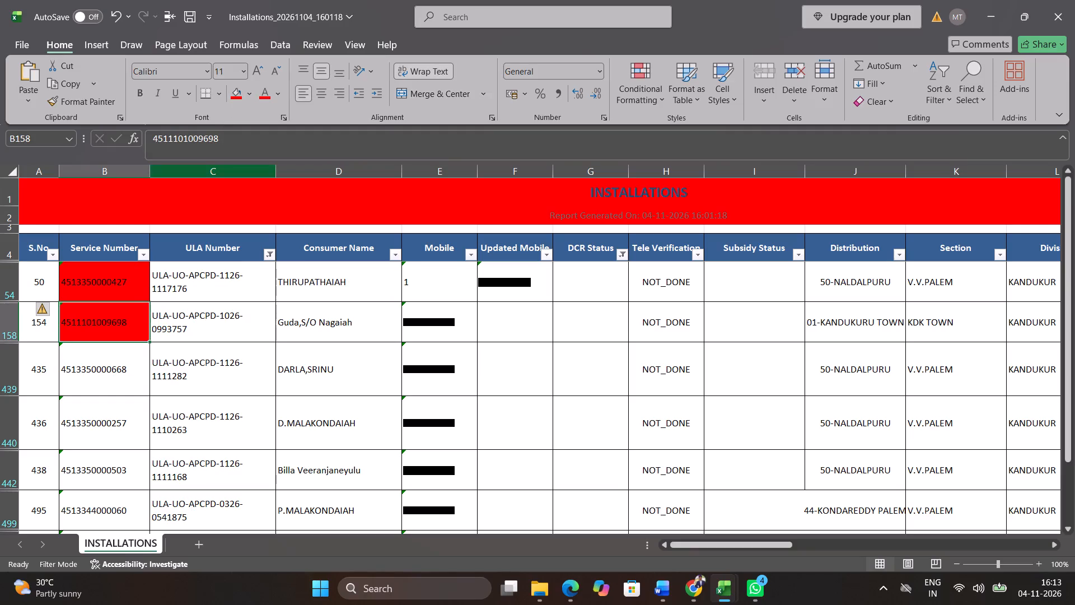
Copy the service number at S.No. 435 and use it to open the matching work order in SUNGRACE.
key(Down)
key(ctrl+c)
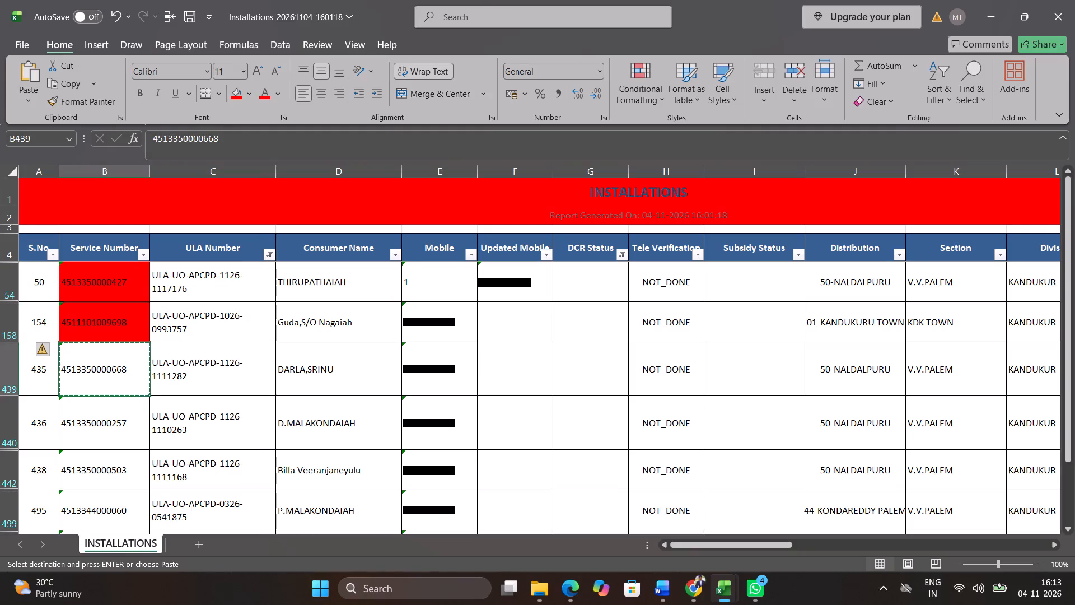
click(690, 544)
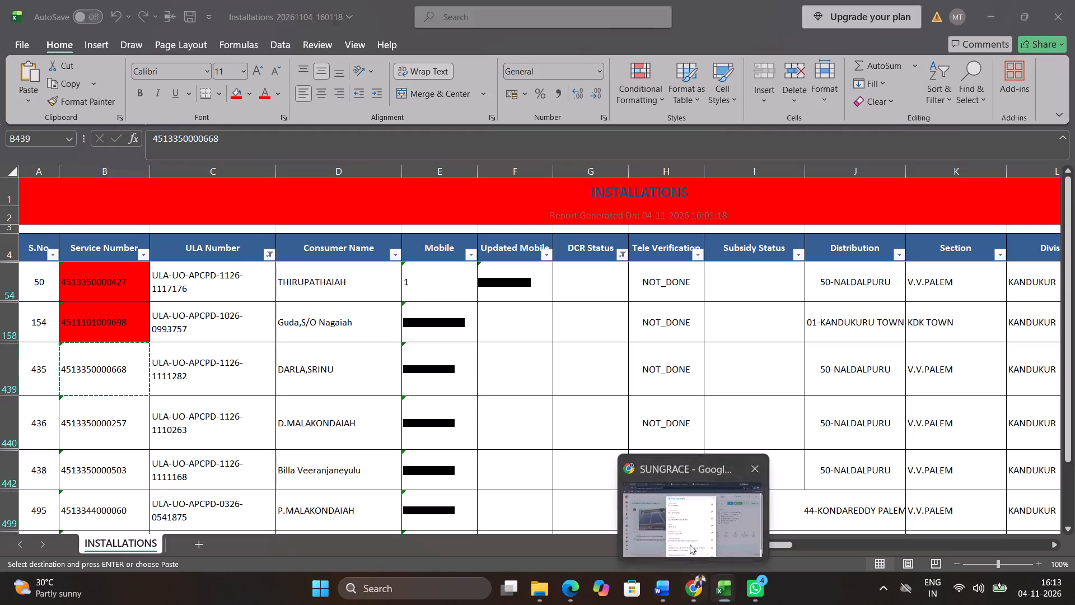
click(703, 123)
click(679, 157)
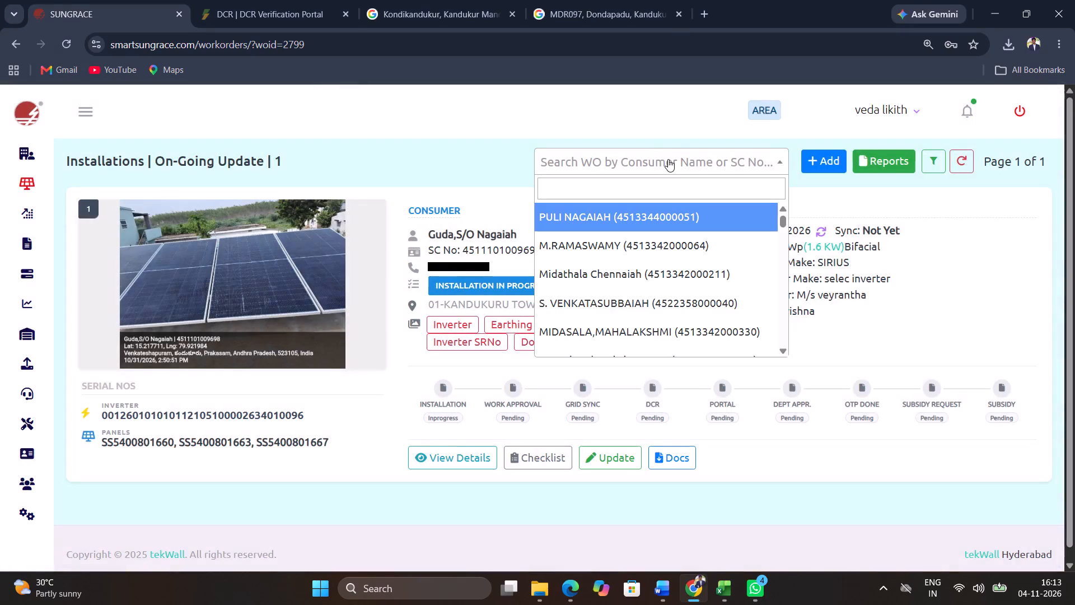
key(ctrl+b)
key(ctrl+v)
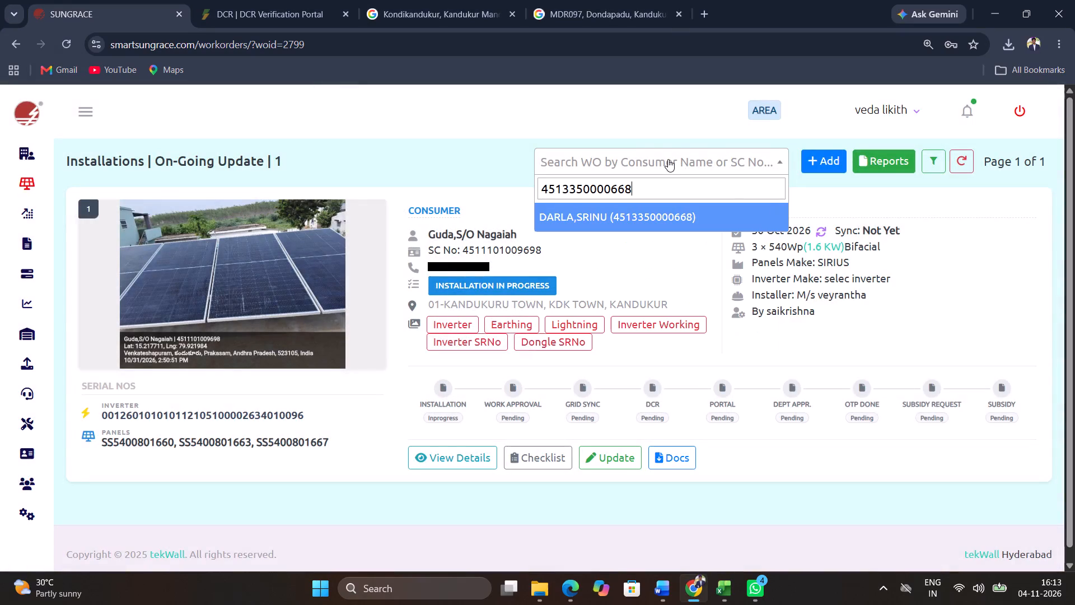
key(ctrl+v)
key(ctrl+v)
key(ctrl+v)
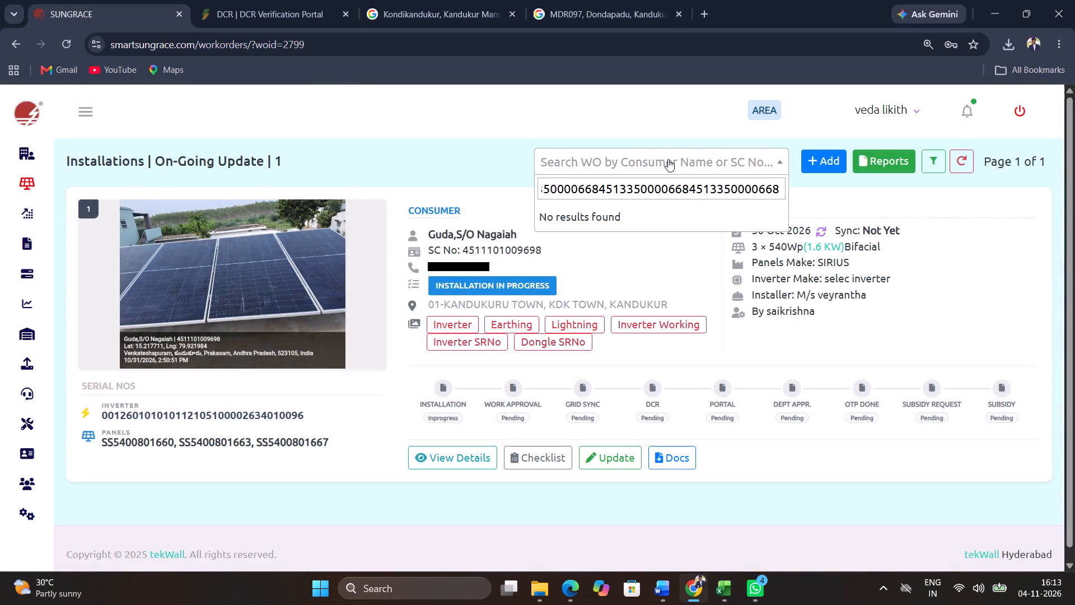
key(BackSpace)
click(465, 151)
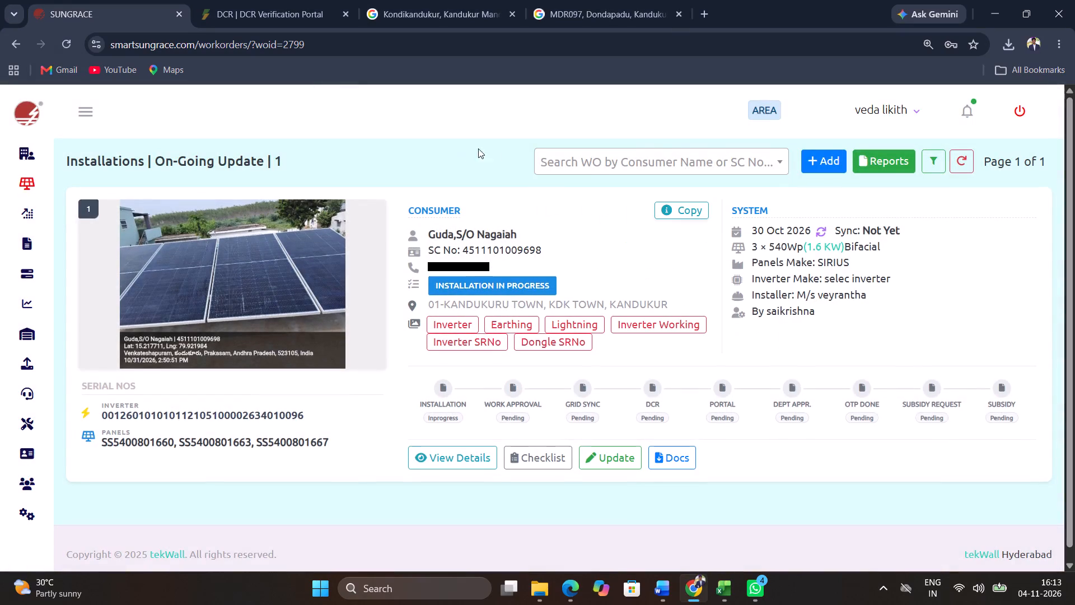
click(606, 162)
key(ctrl+v)
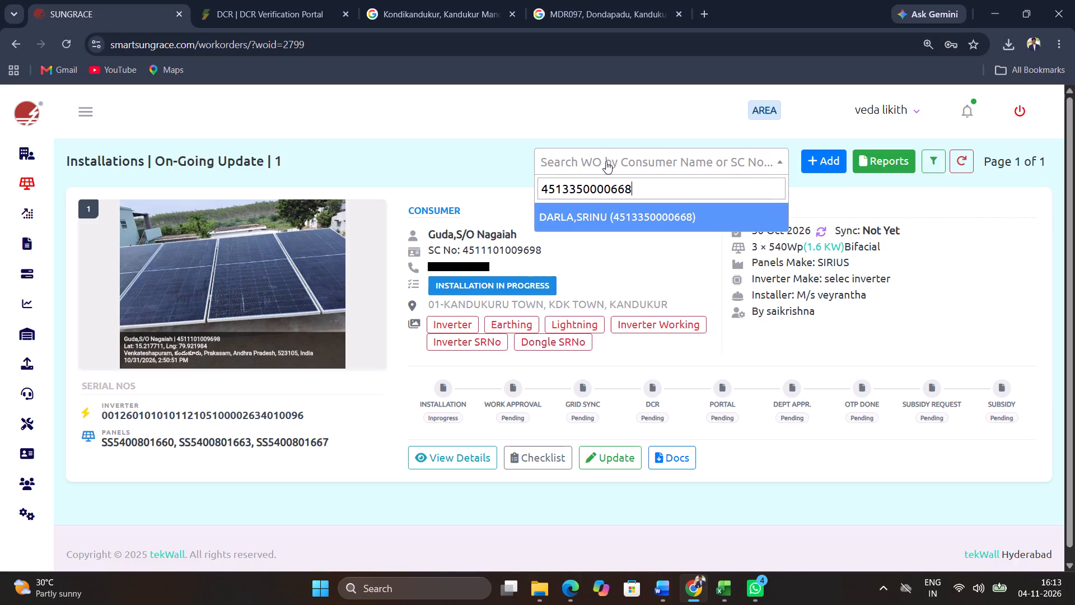
key(ctrl+Return)
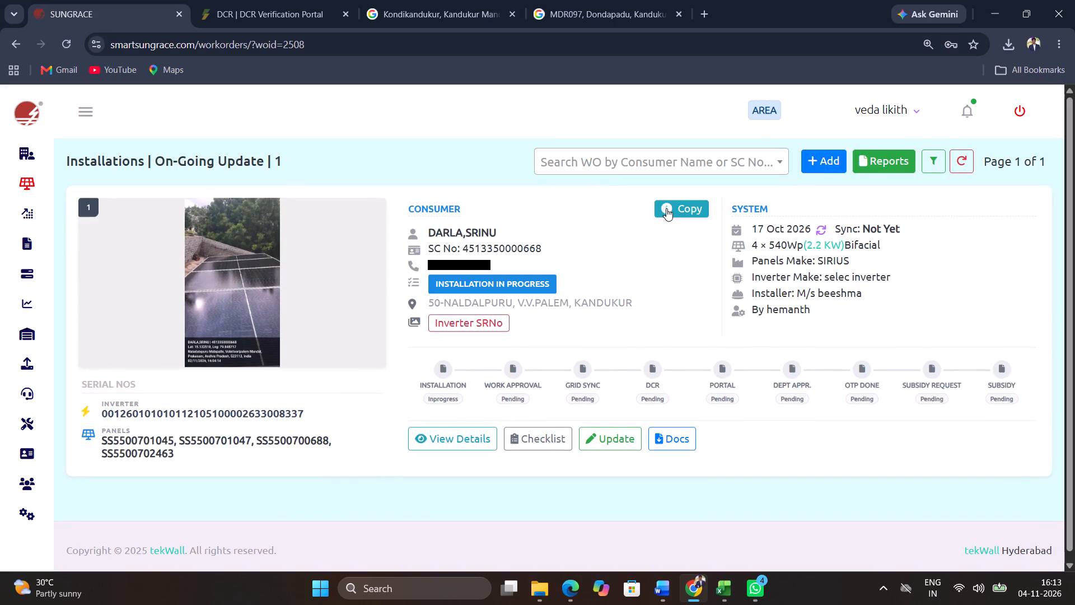
Replace the Consumer Application Number on the NISE DCR form with the ULA number copied from this work order's details.
ctrl+click(666, 208)
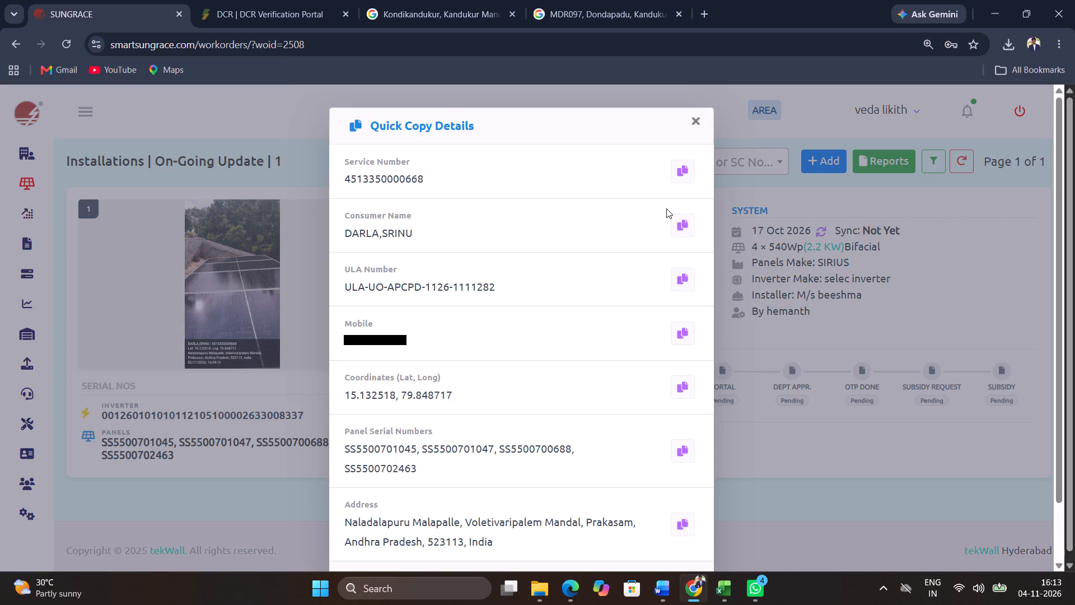
ctrl+click(676, 278)
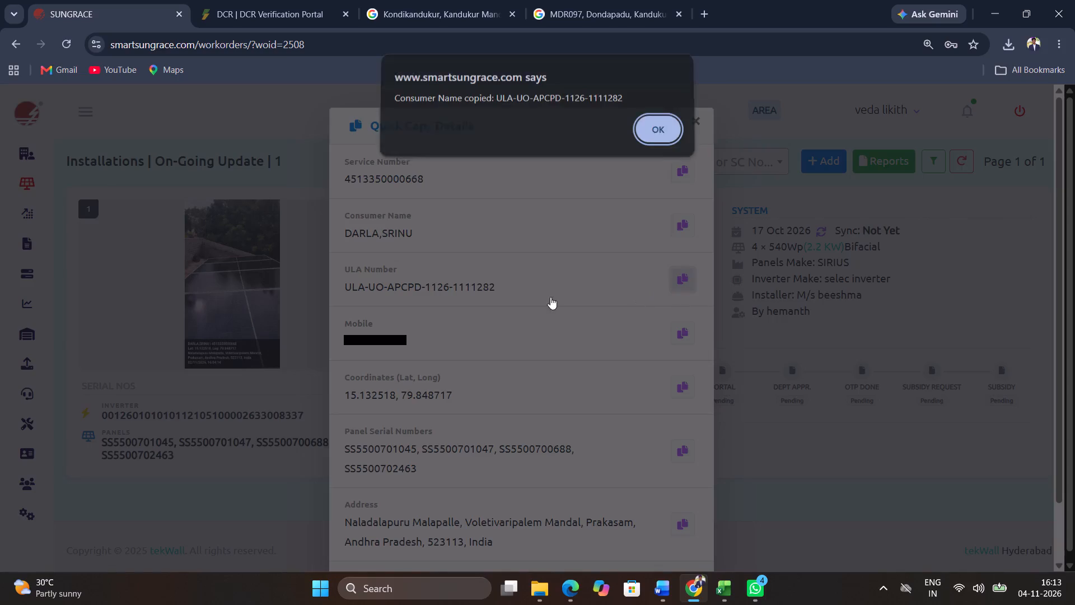
ctrl+click(317, 0)
ctrl+scroll(591, 280, up, 4)
ctrl+click(588, 322)
key(ctrl+BackSpace)
key(ctrl+BackSpace)
key(ctrl+BackSpace)
key(ctrl+BackSpace)
key(ctrl+BackSpace)
key(ctrl+BackSpace)
key(ctrl+BackSpace)
key(ctrl+BackSpace)
key(ctrl+BackSpace)
key(ctrl+BackSpace)
key(ctrl+BackSpace)
key(ctrl+BackSpace)
key(ctrl+BackSpace)
key(ctrl+BackSpace)
key(ctrl+BackSpace)
key(ctrl+BackSpace)
key(ctrl+BackSpace)
key(ctrl+BackSpace)
key(ctrl+BackSpace)
key(ctrl+BackSpace)
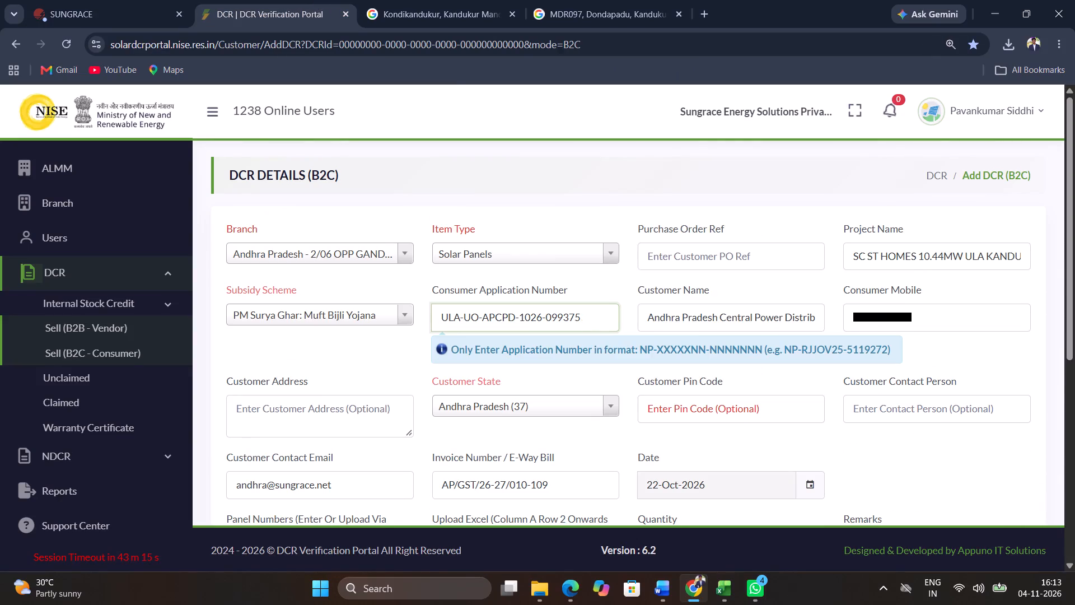
key(ctrl+v)
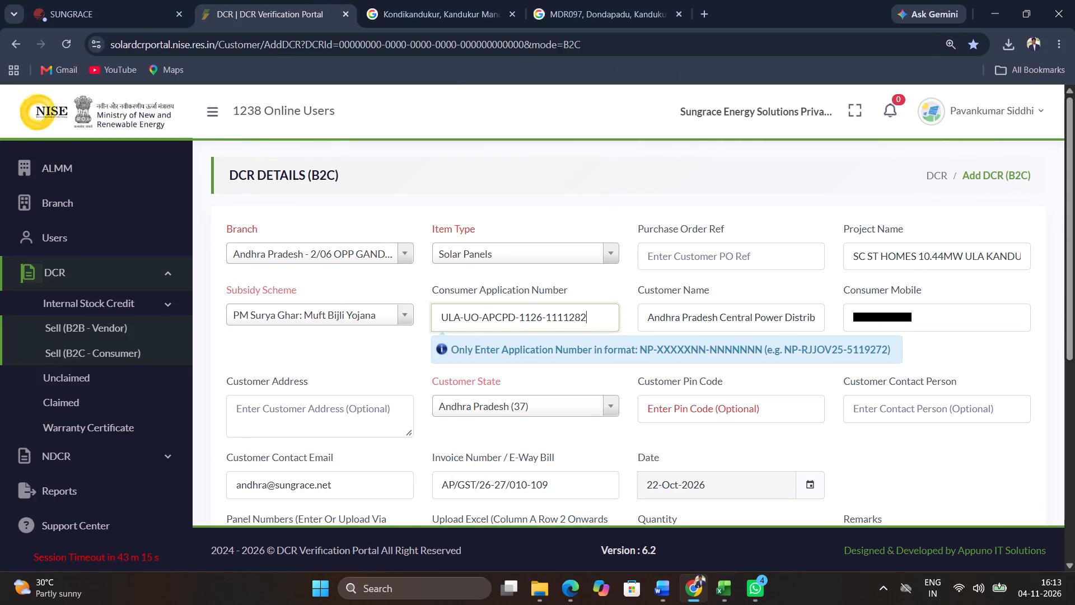
scroll(588, 322, down, 2)
scroll(455, 345, down, 2)
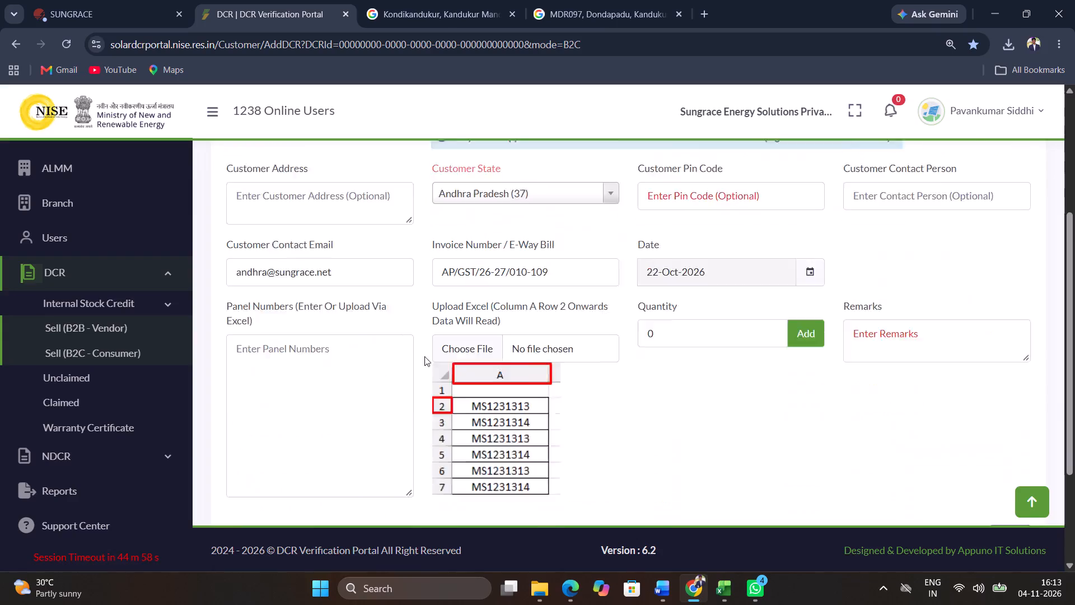
click(349, 381)
click(106, 16)
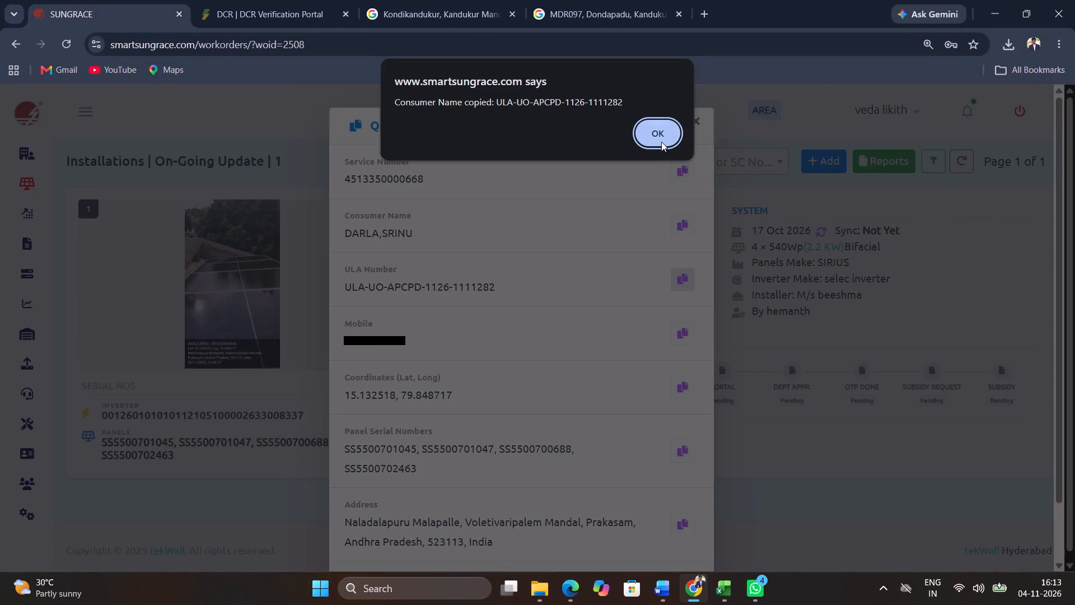
click(660, 140)
click(690, 460)
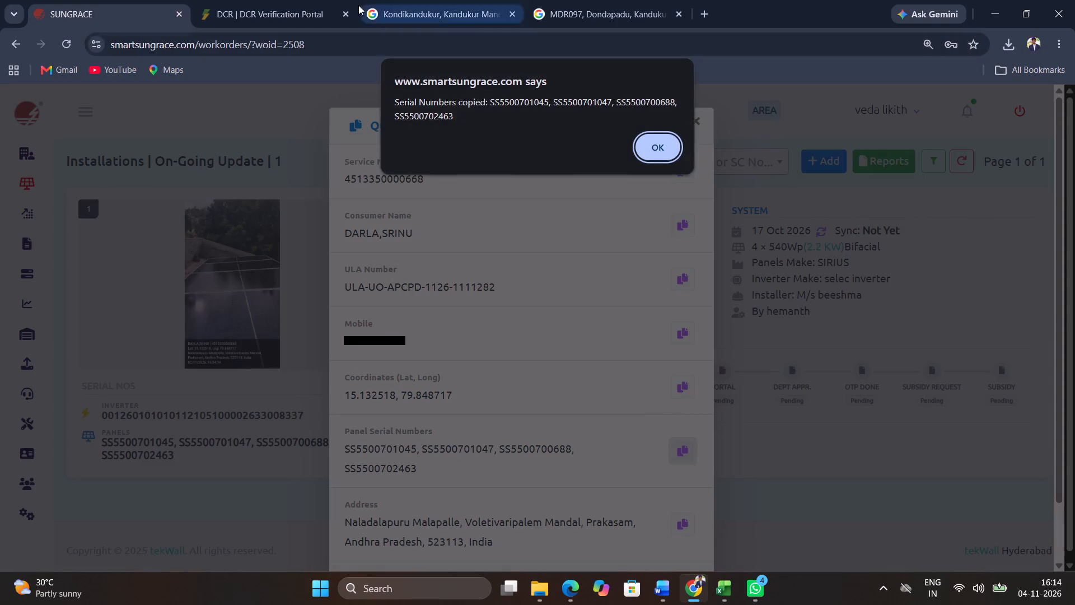
drag(275, 0, 273, 12)
click(346, 384)
key(ctrl+v)
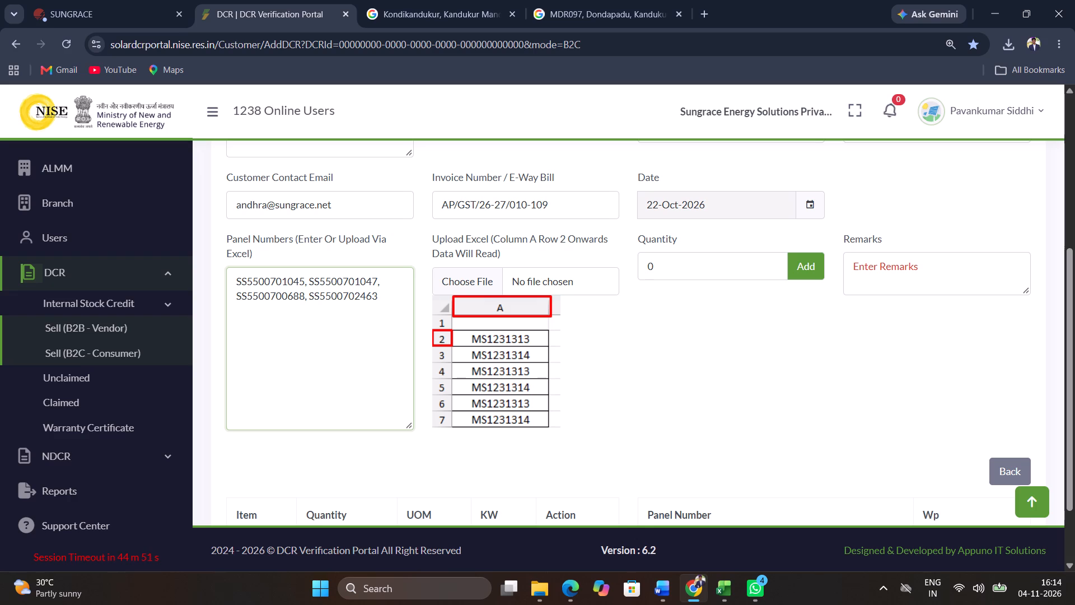
key(Left)
Put the four panel numbers in the DCR form on separate lines, removing the commas and spaces between them.
key(Left)
key(Left)
key(Left)
key(Left)
key(Left)
key(Left)
key(Left)
key(Left)
key(Left)
key(Left)
key(Left)
key(BackSpace)
key(BackSpace)
key(Return)
key(Up)
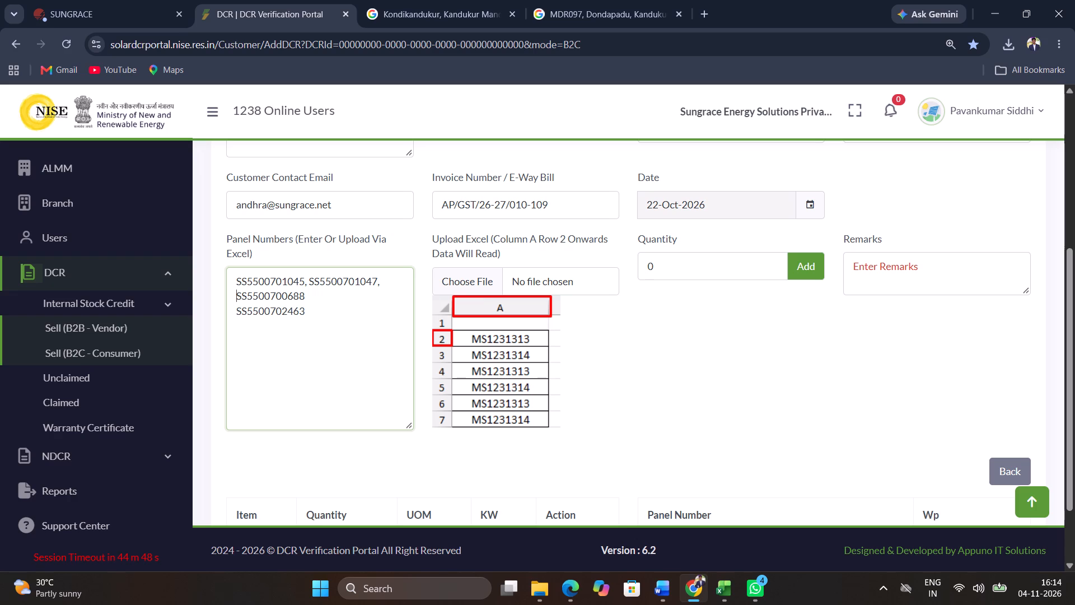
key(Up)
key(Right)
key(Right)
key(Right)
key(Right)
key(Right)
key(Right)
key(Right)
key(Right)
key(Right)
key(Right)
key(Right)
key(Right)
key(Right)
key(Right)
key(Right)
key(Left)
key(BackSpace)
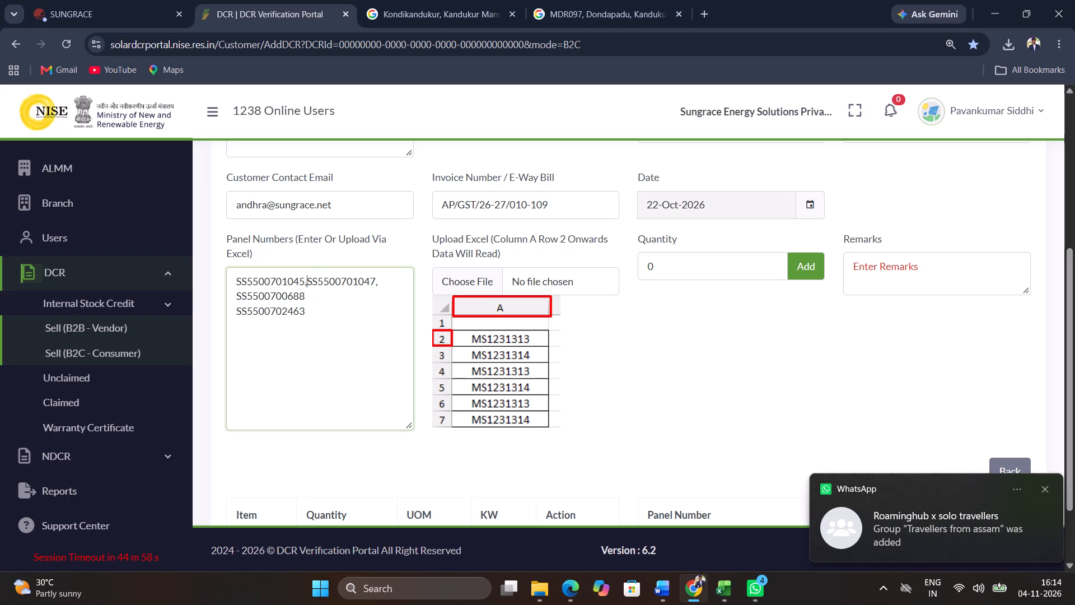
key(BackSpace)
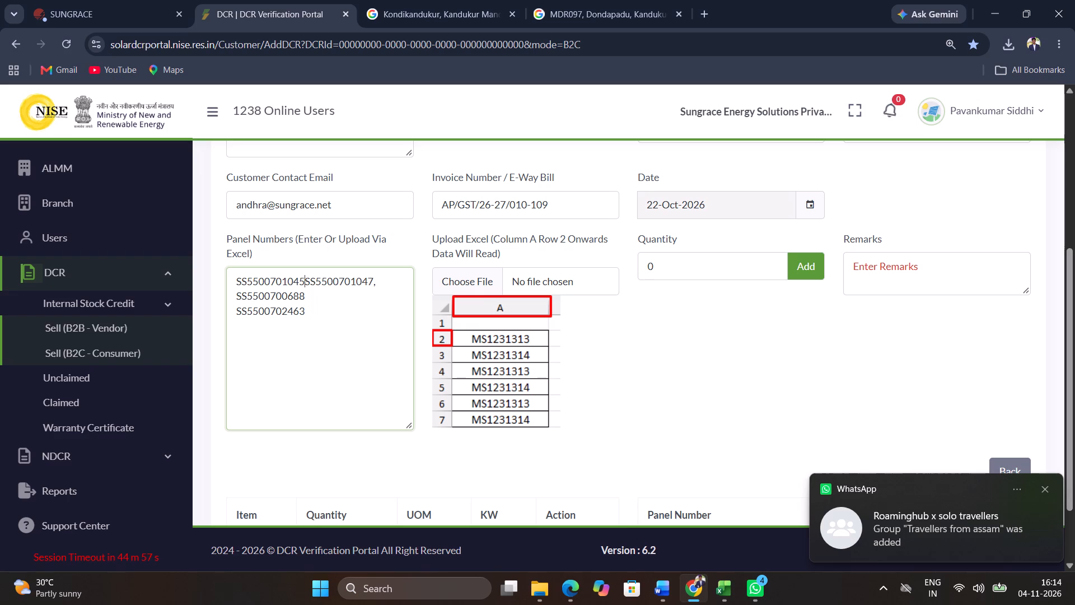
key(Return)
key(Right)
key(Right)
key(Right)
key(Right)
key(Right)
key(Right)
key(Right)
key(Right)
key(Right)
key(Right)
key(Right)
key(Right)
key(Right)
key(Right)
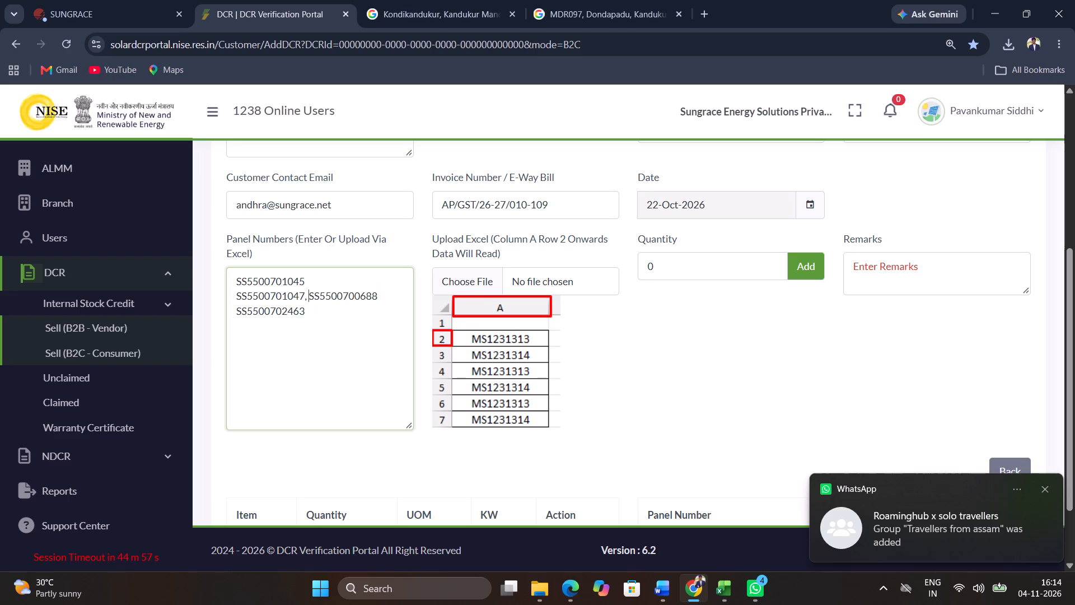
key(BackSpace)
key(BackSpace)
key(Return)
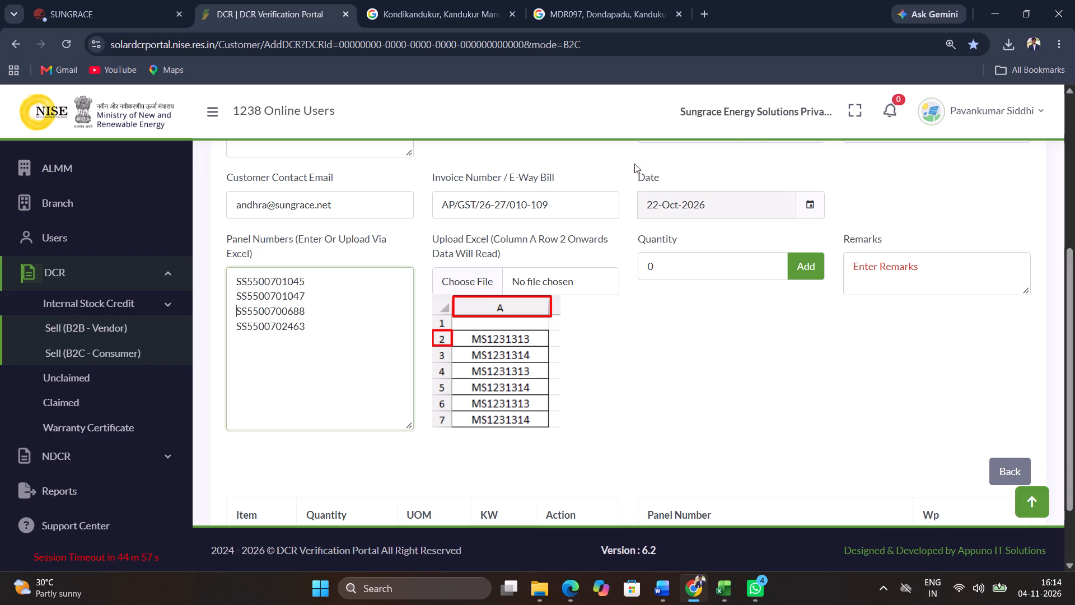
Set the Quantity to match the four listed panel numbers and add the panels to the DCR entry.
click(691, 277)
scroll(691, 277, up, 3)
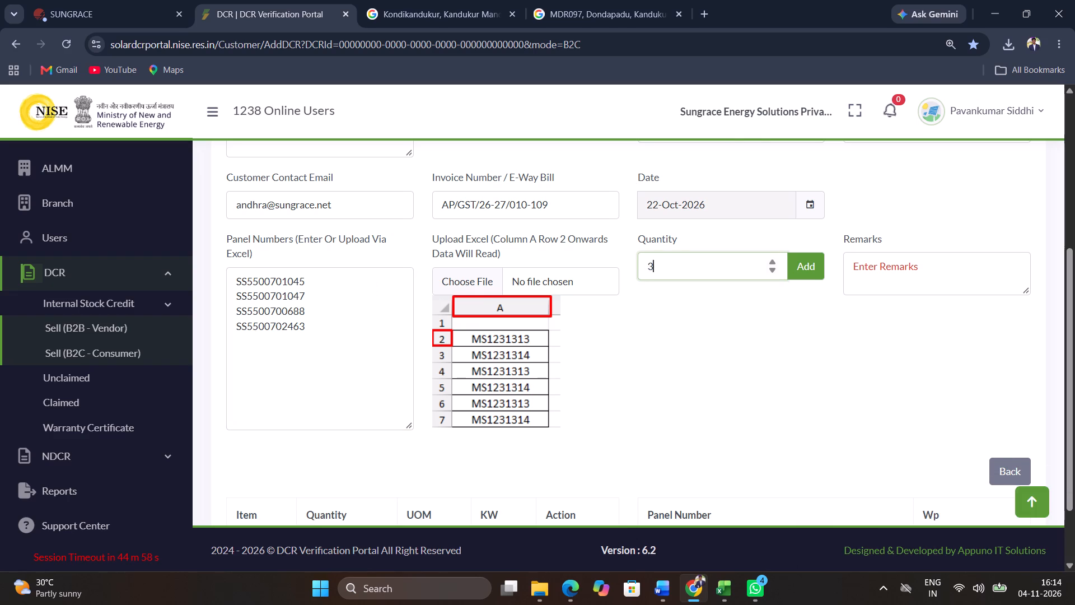
scroll(691, 277, up, 1)
click(806, 260)
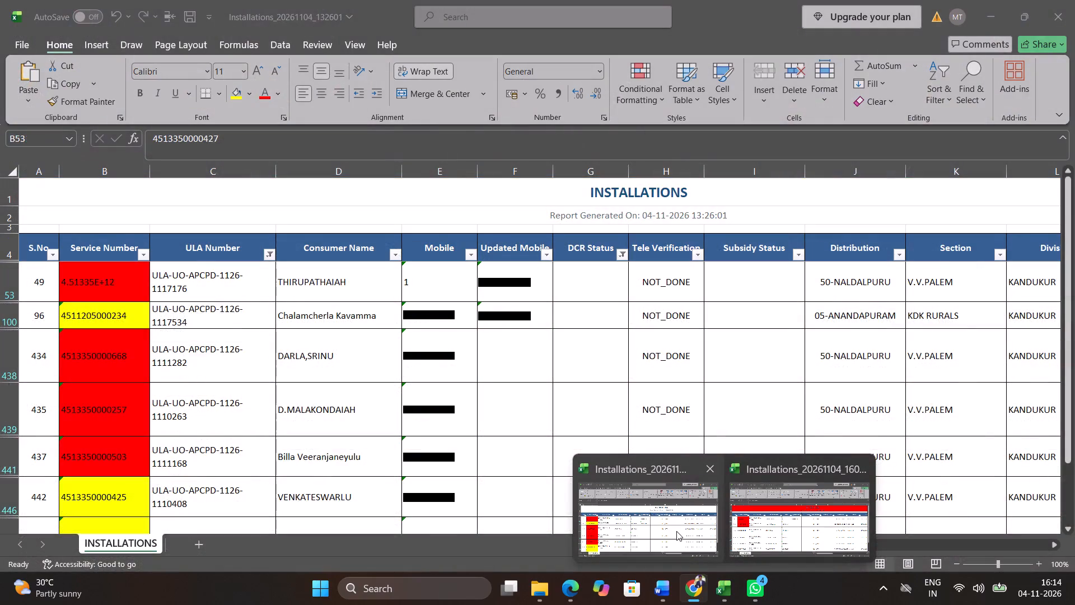
Switch to the Installations_20261104_132601 workbook in Excel.
click(676, 531)
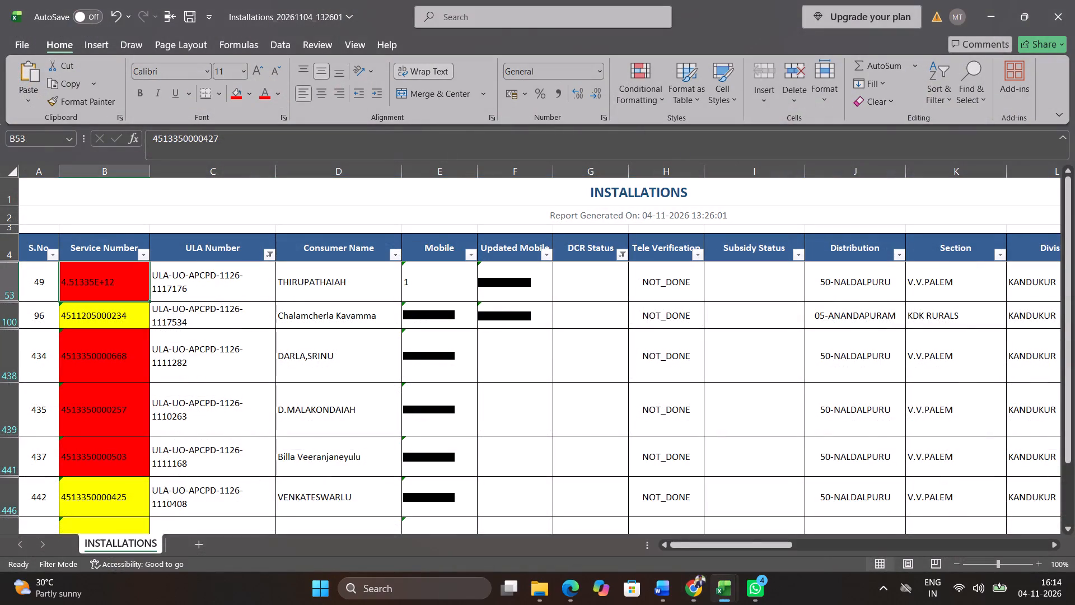
Fill the Service Number cell at S.No. 435 in Excel's Installations_20261104_160118 workbook with red.
click(764, 534)
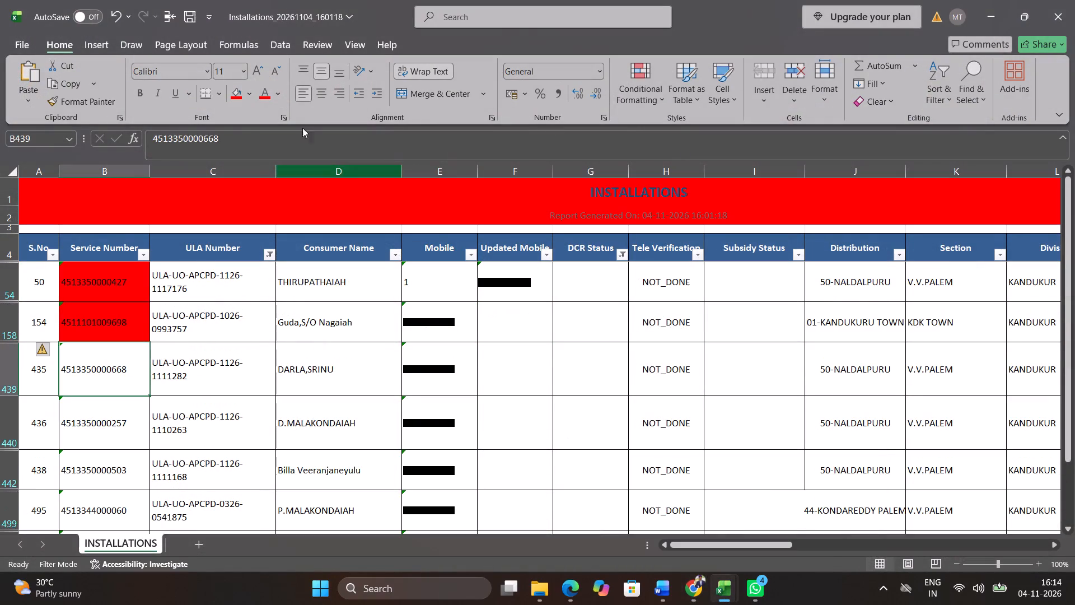
click(233, 89)
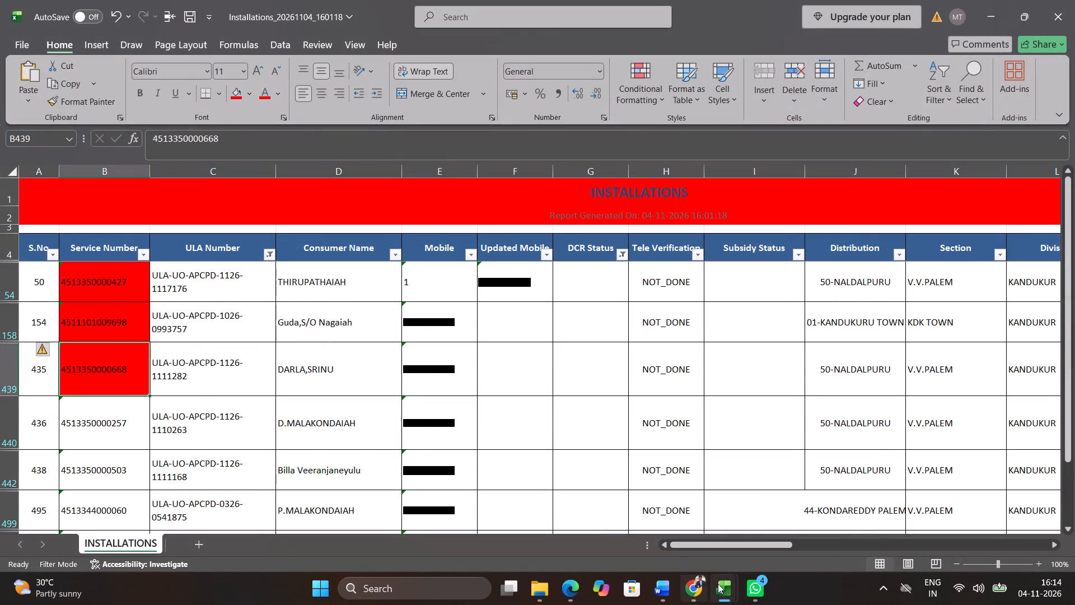
Copy the service number at S.No. 435 of Installations_20261104_132601, find it in Installations_20261104_160118, and fill its cell red.
click(600, 533)
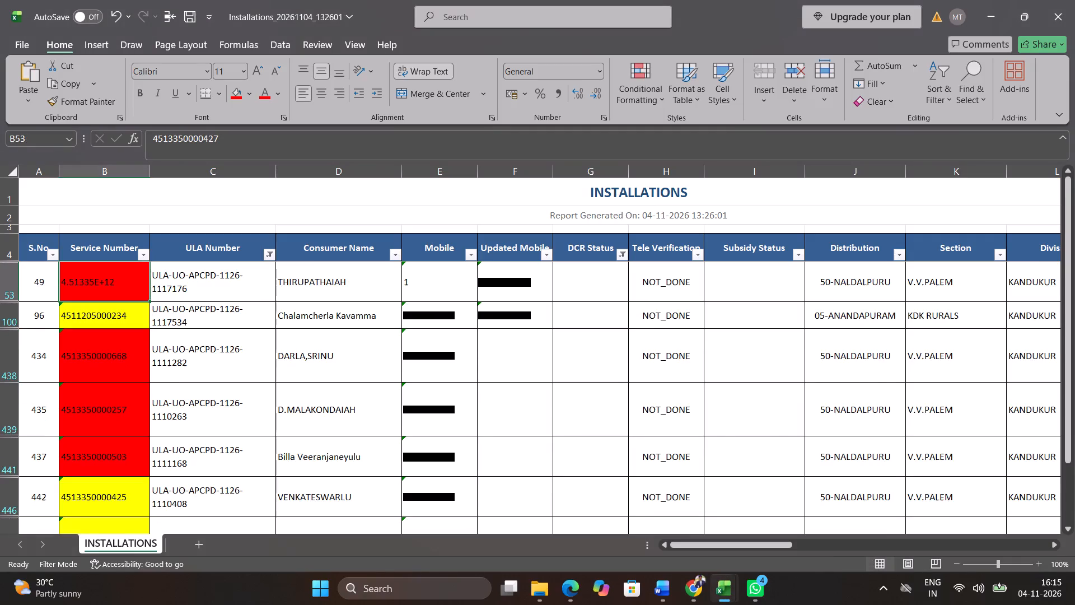
click(124, 415)
double_click(132, 409)
drag(132, 409, 44, 404)
key(ctrl+c)
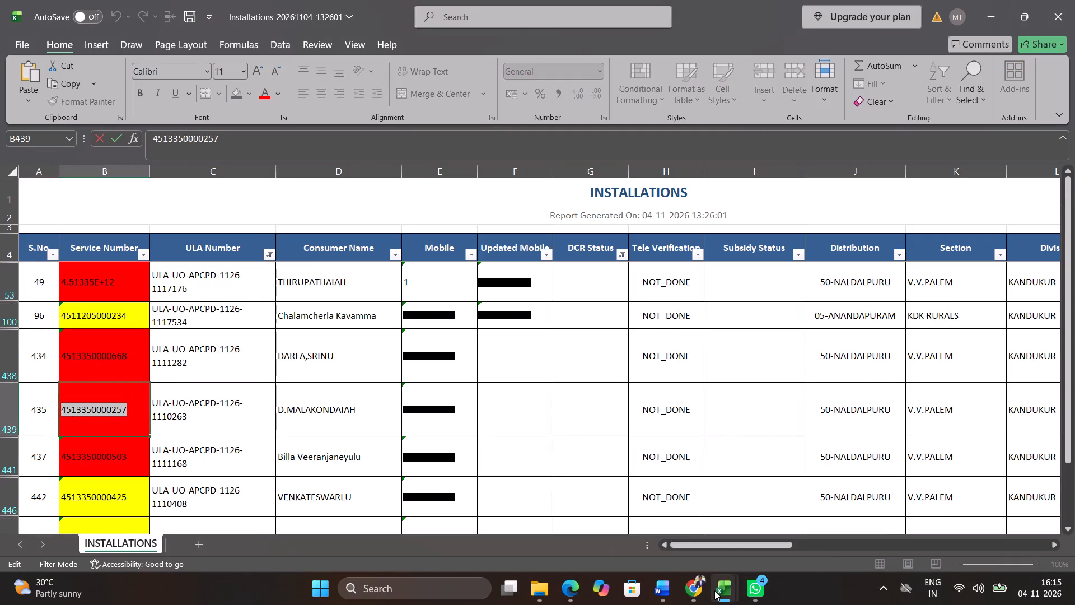
click(774, 543)
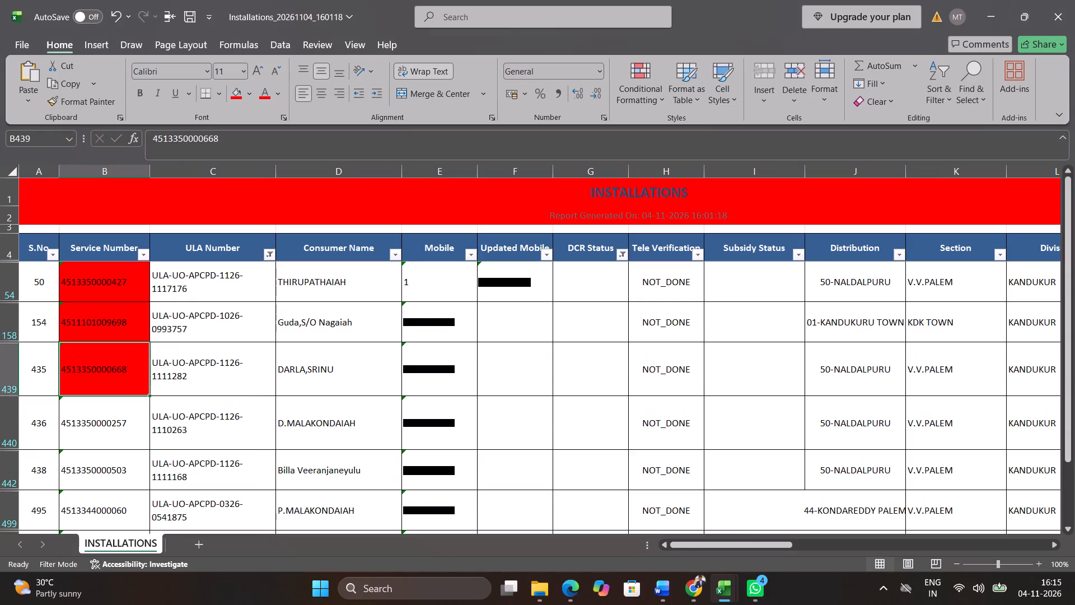
key(ctrl+f)
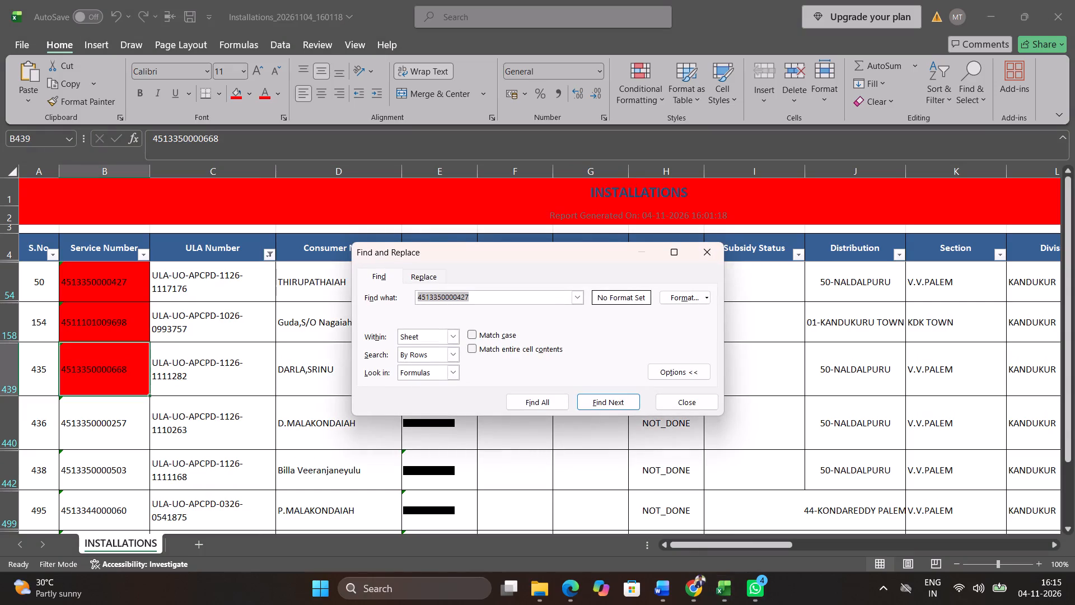
key(BackSpace)
key(ctrl+v)
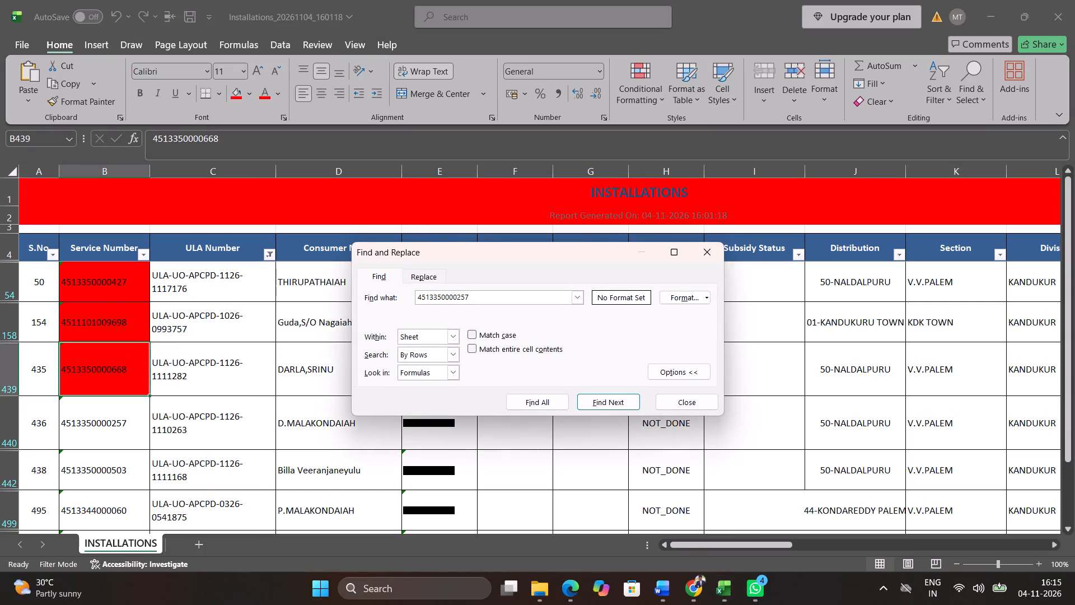
key(Return)
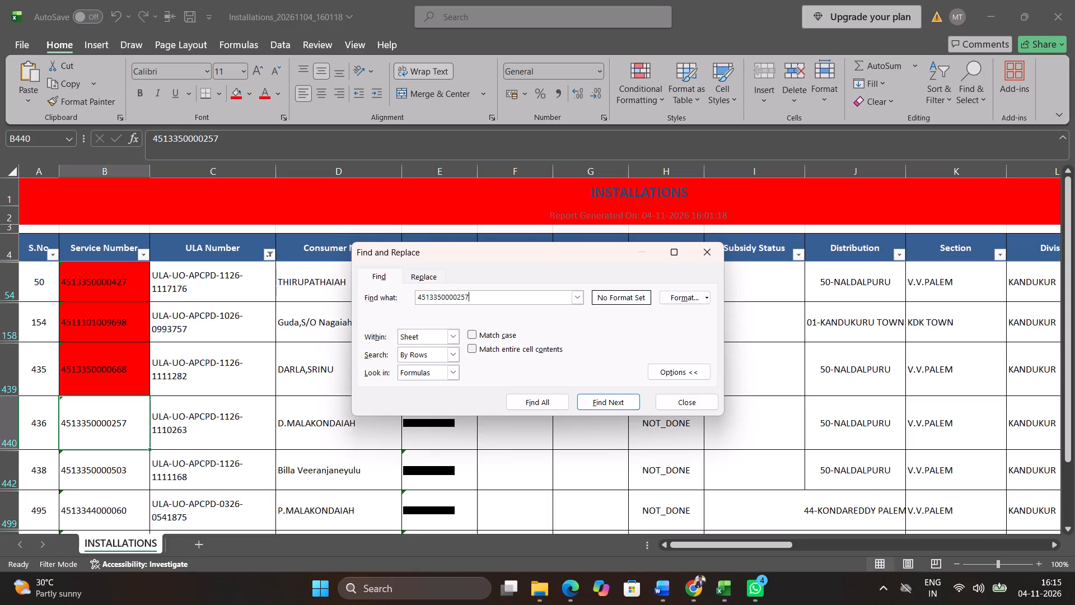
key(Return)
click(242, 96)
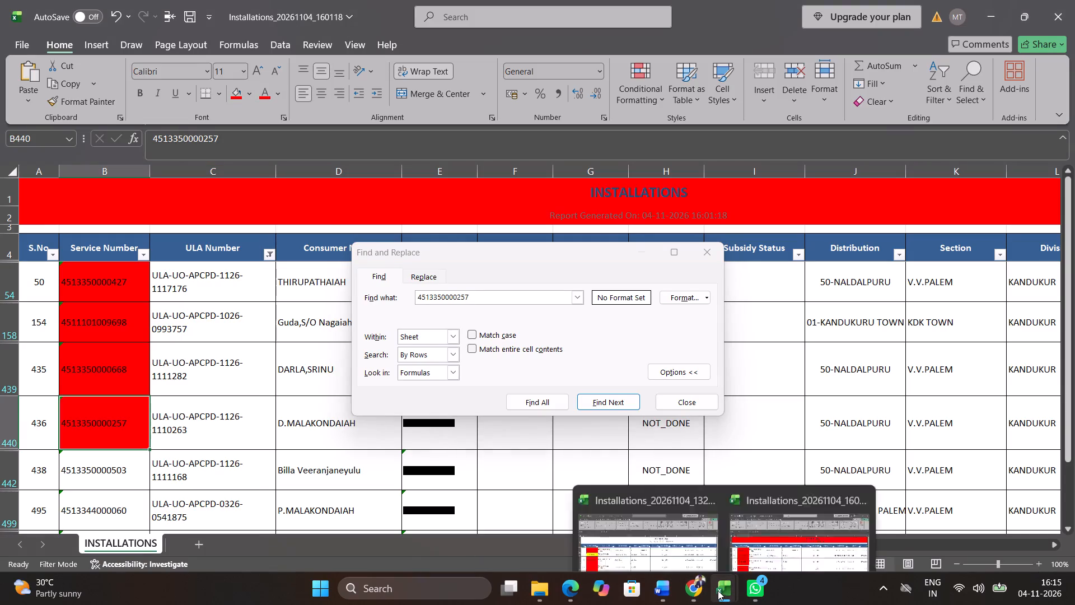
Copy the service number at S.No. 437 of Installations_20261104_132601, find it in Installations_20261104_160118, and fill its cell red.
click(708, 259)
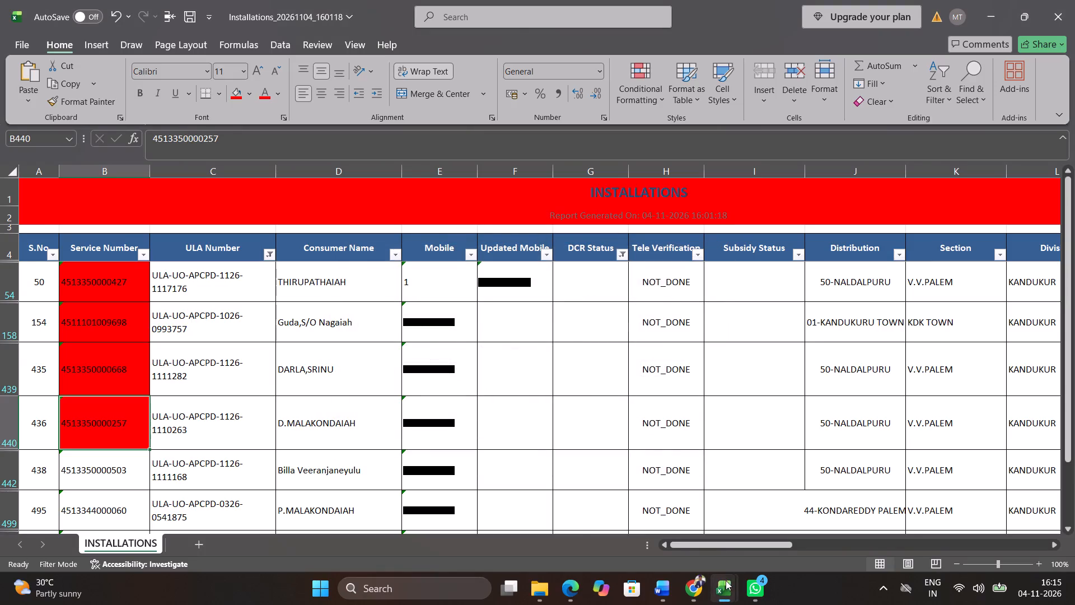
click(663, 518)
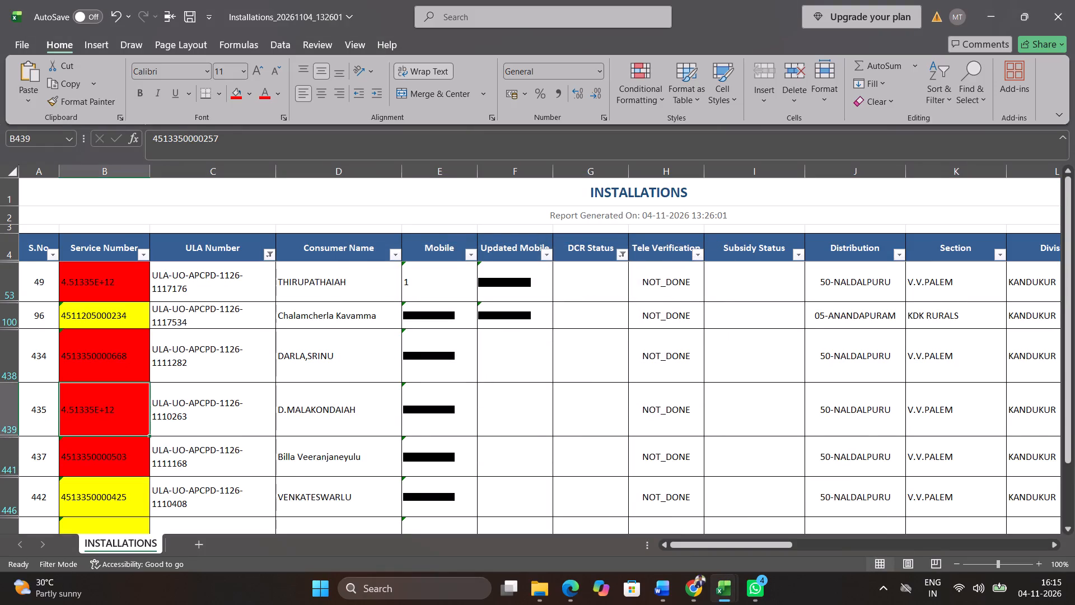
key(Down)
key(ctrl+c)
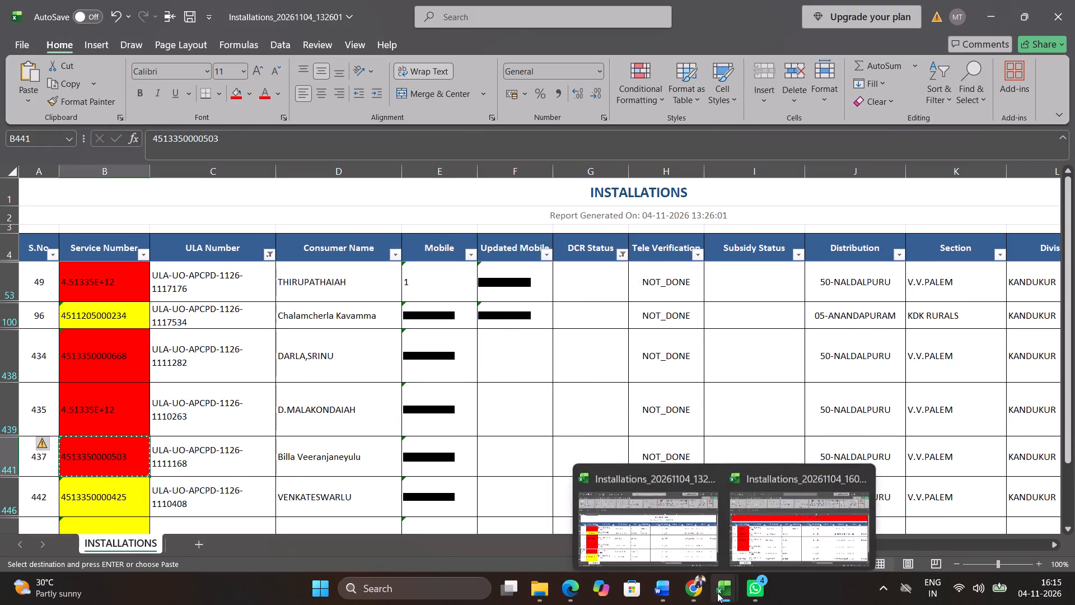
click(776, 536)
key(ctrl+f)
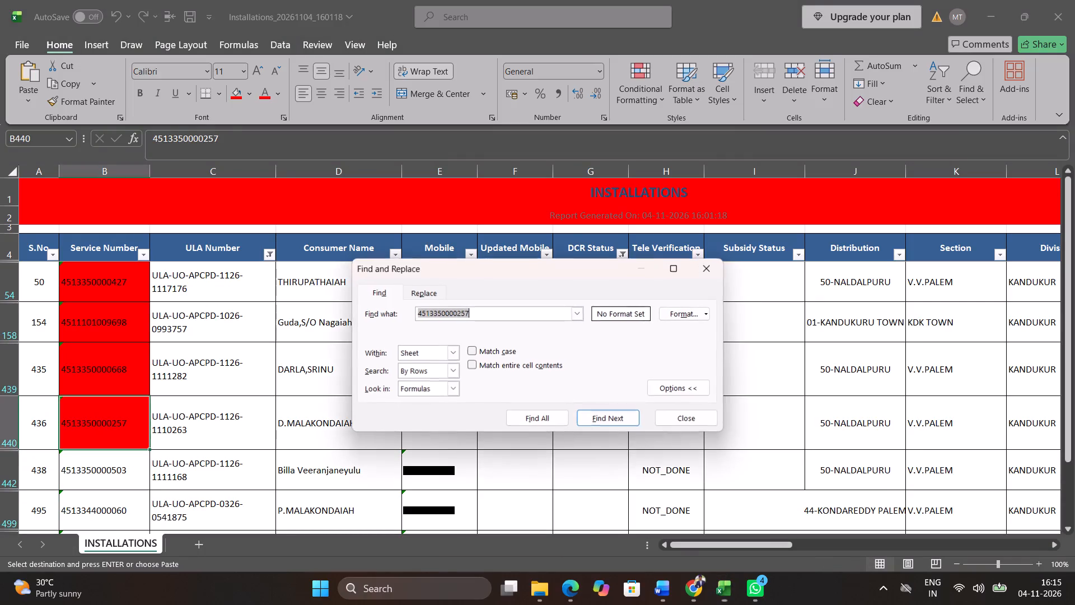
key(BackSpace)
key(ctrl+v)
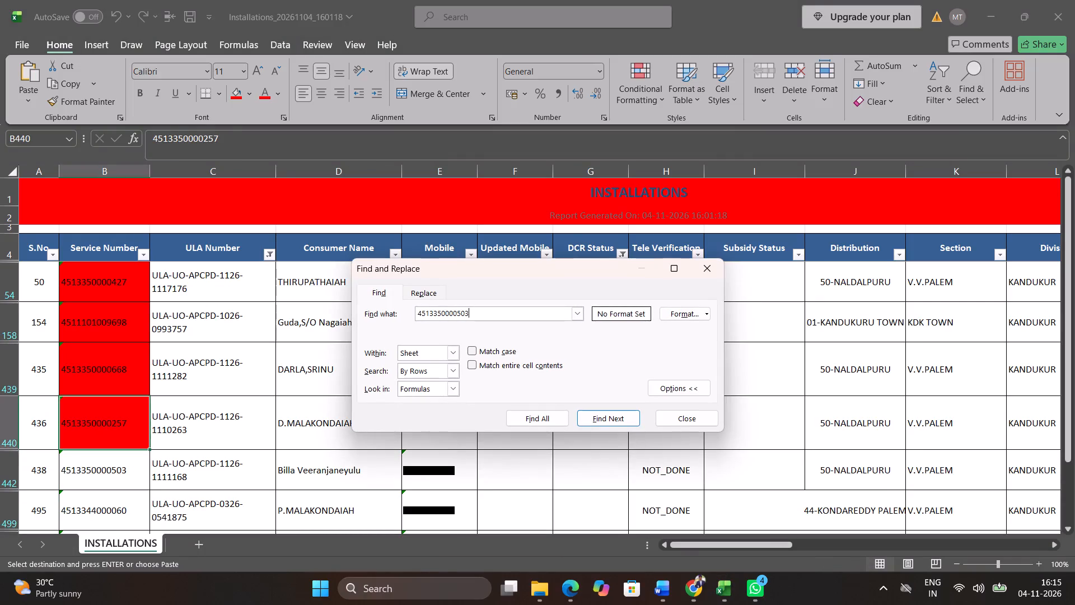
key(Return)
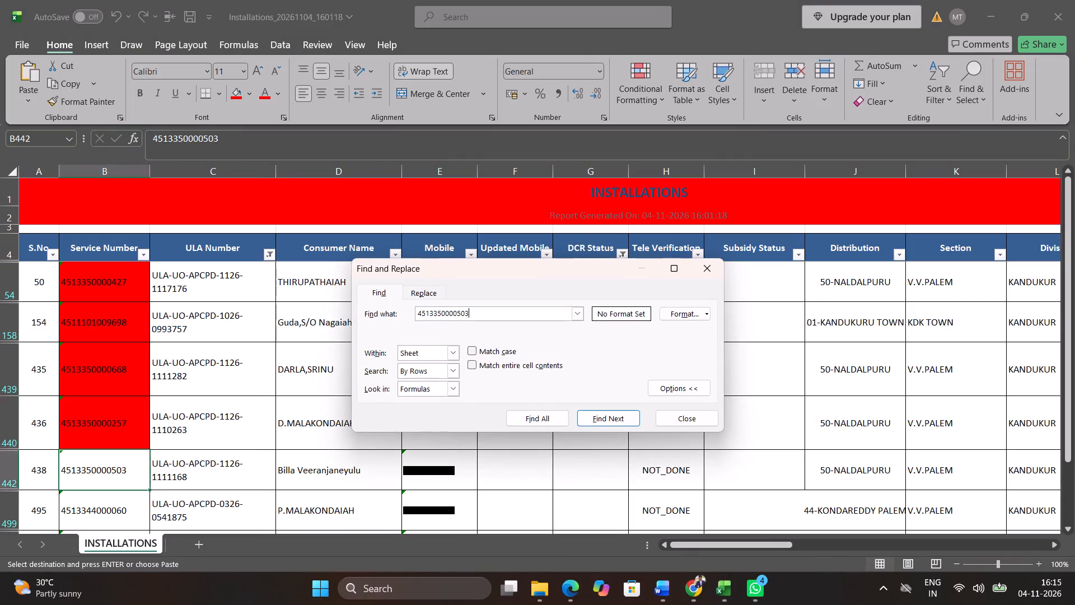
click(241, 97)
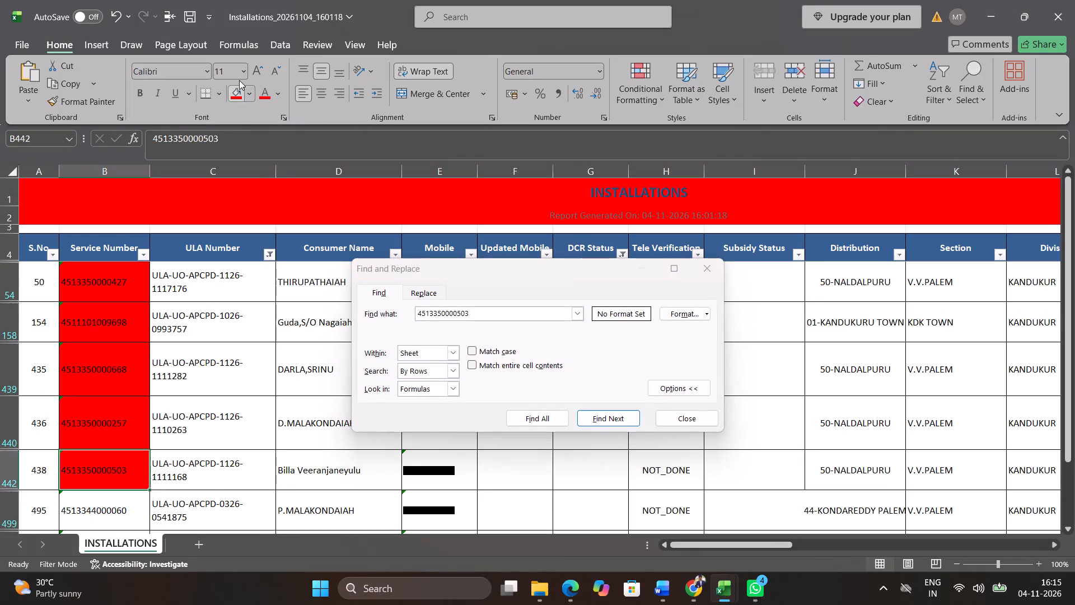
scroll(219, 383, down, 2)
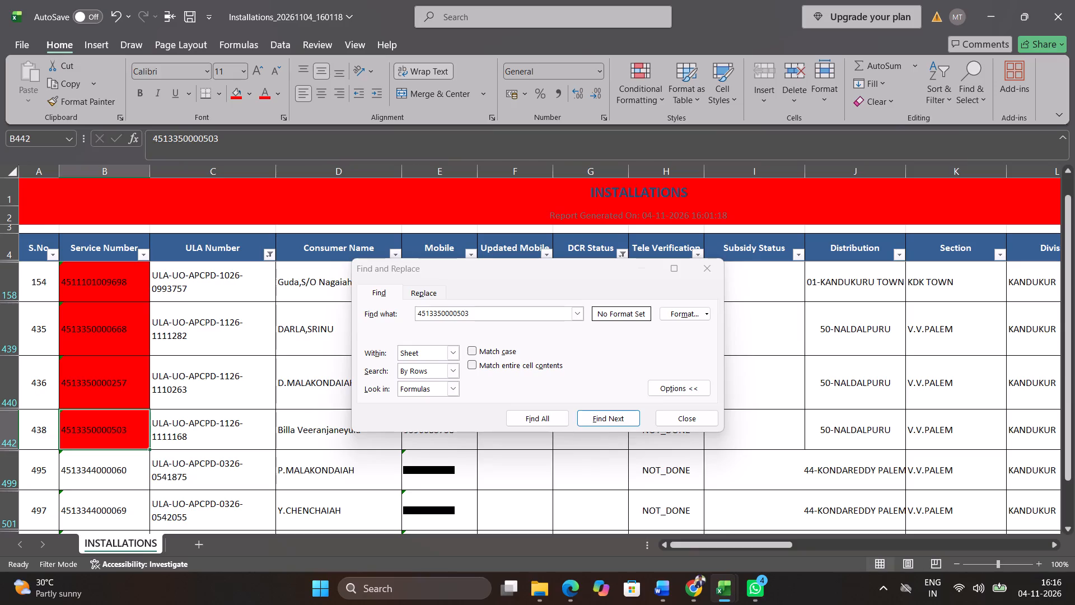
click(715, 268)
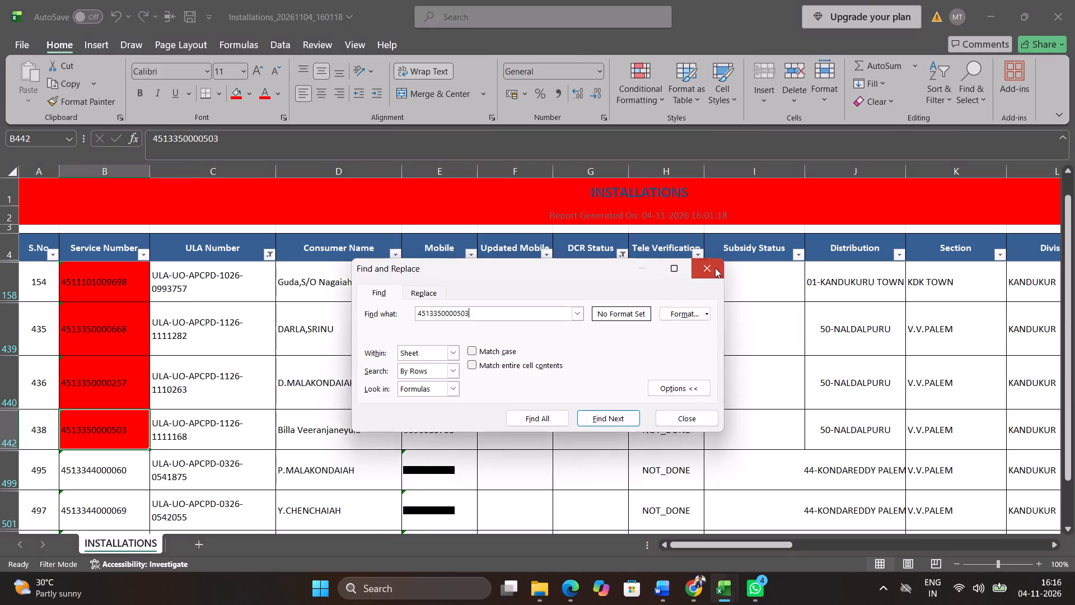
Copy the service number at S.No. 494 of Installations_20261104_132601, find it in Installations_20261104_160118, and fill its cell red.
click(679, 531)
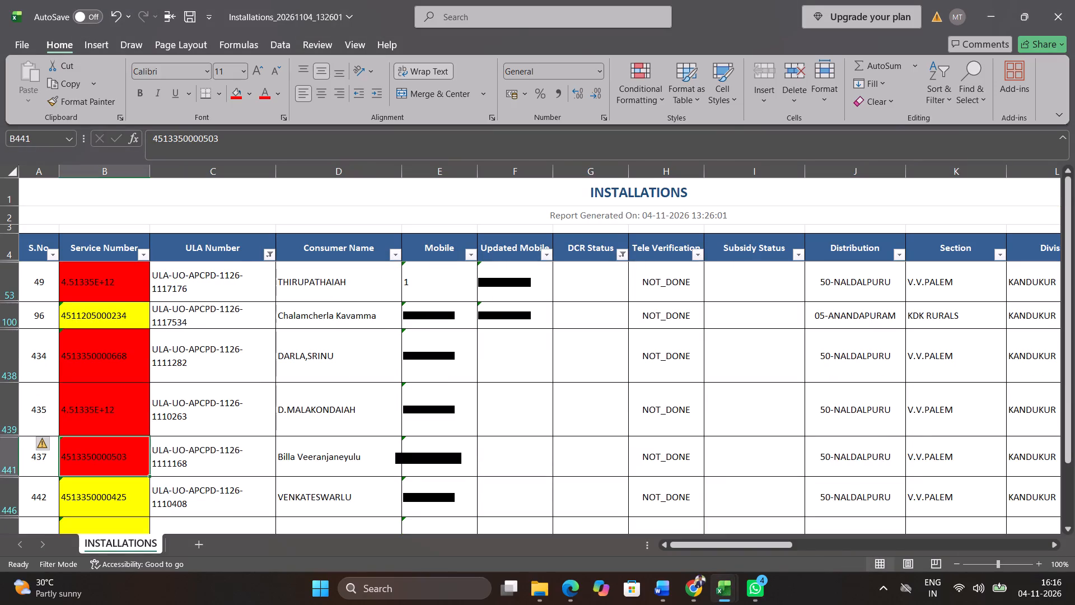
scroll(175, 325, down, 5)
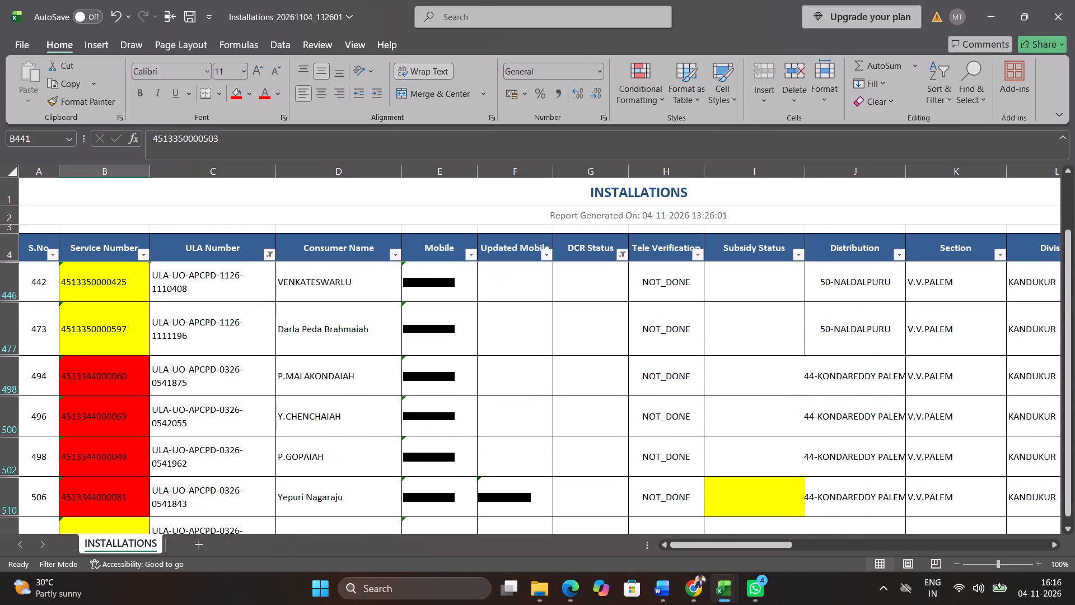
key(Down)
key(Down)
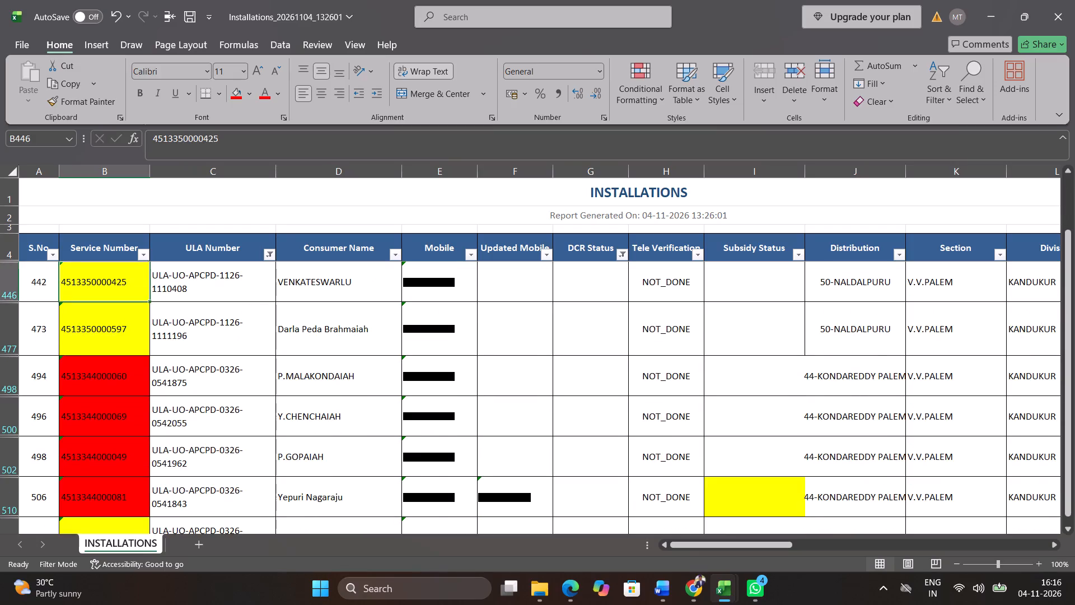
key(Down)
key(ctrl+c)
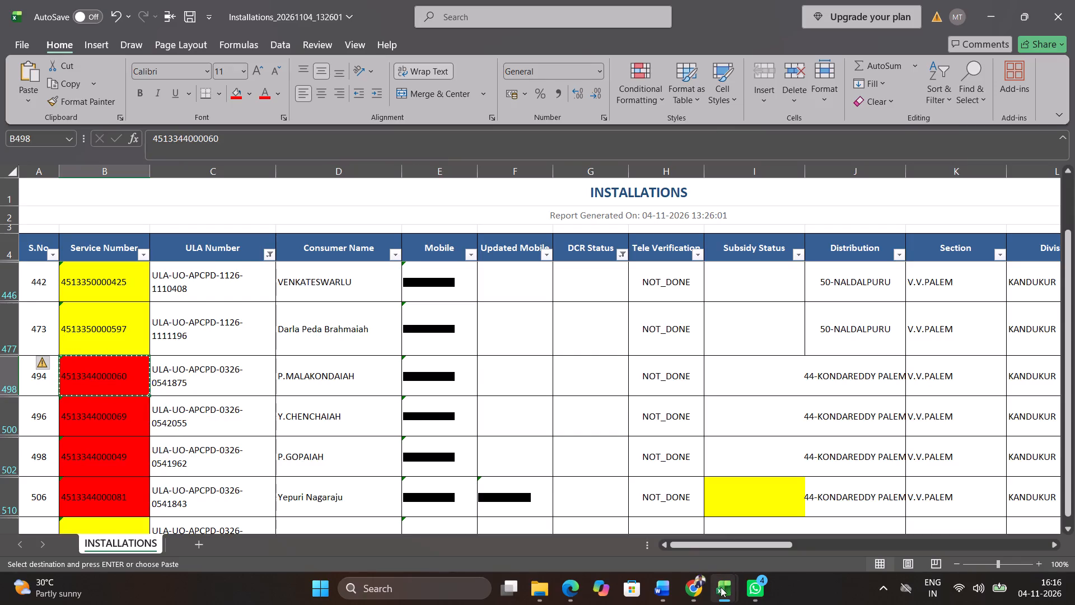
click(795, 522)
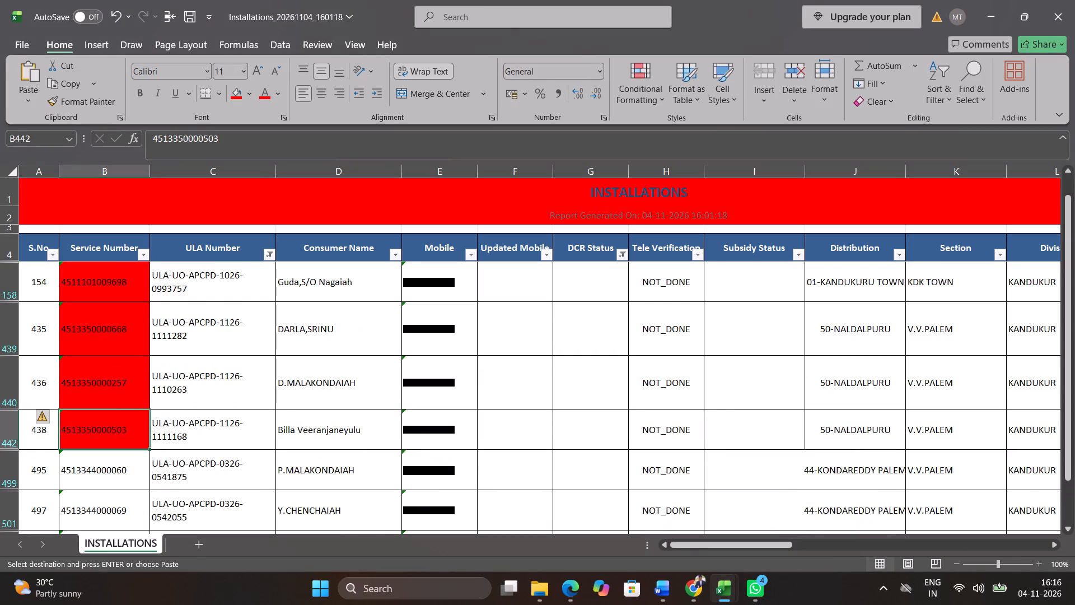
key(ctrl+f)
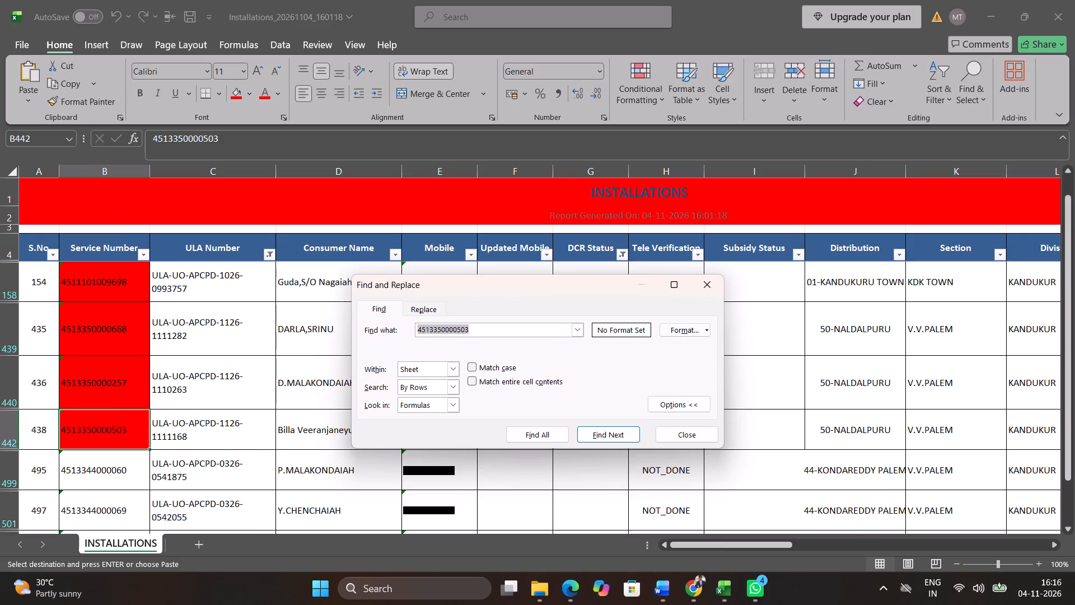
key(BackSpace)
key(ctrl+v)
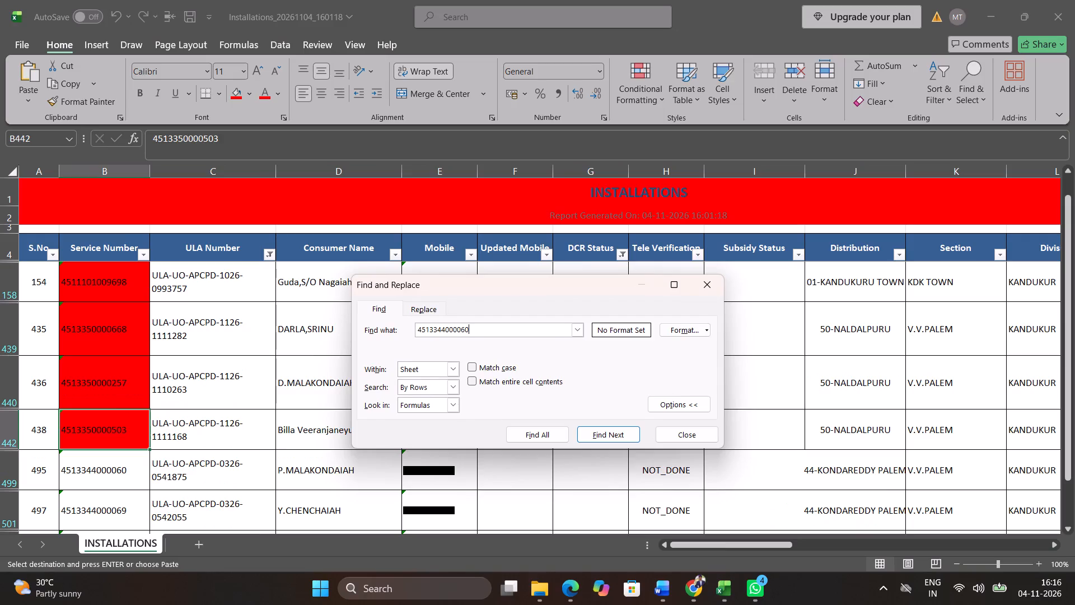
key(Return)
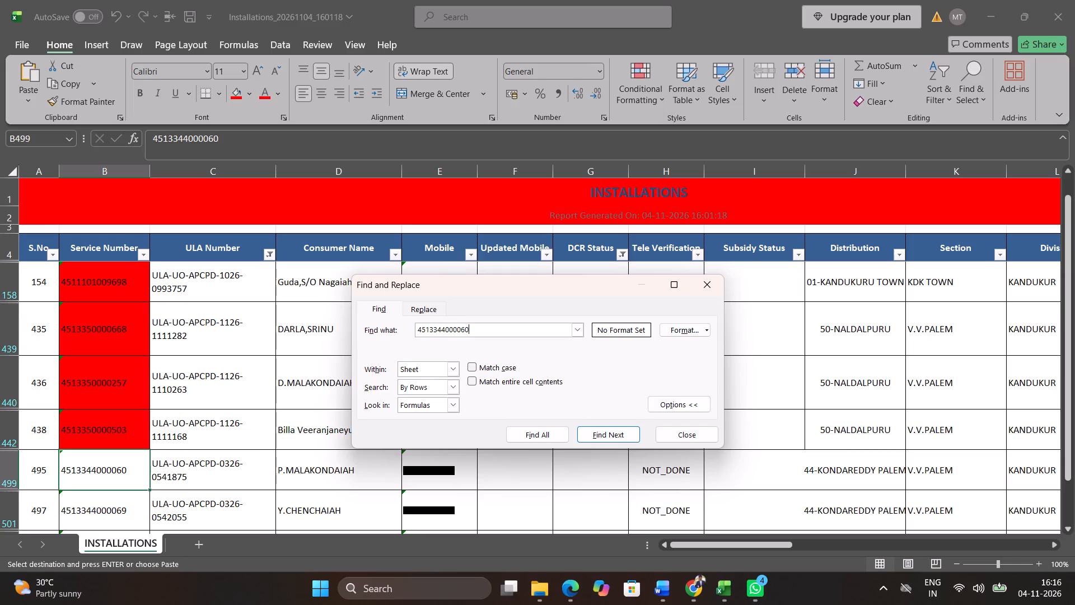
key(Return)
click(235, 95)
scroll(314, 290, down, 3)
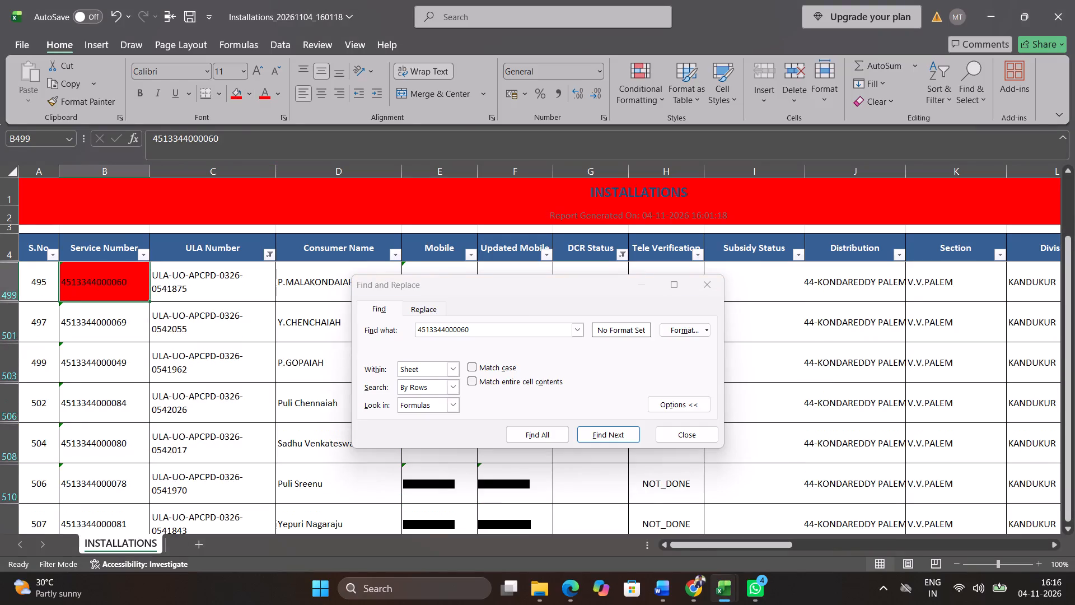
click(699, 288)
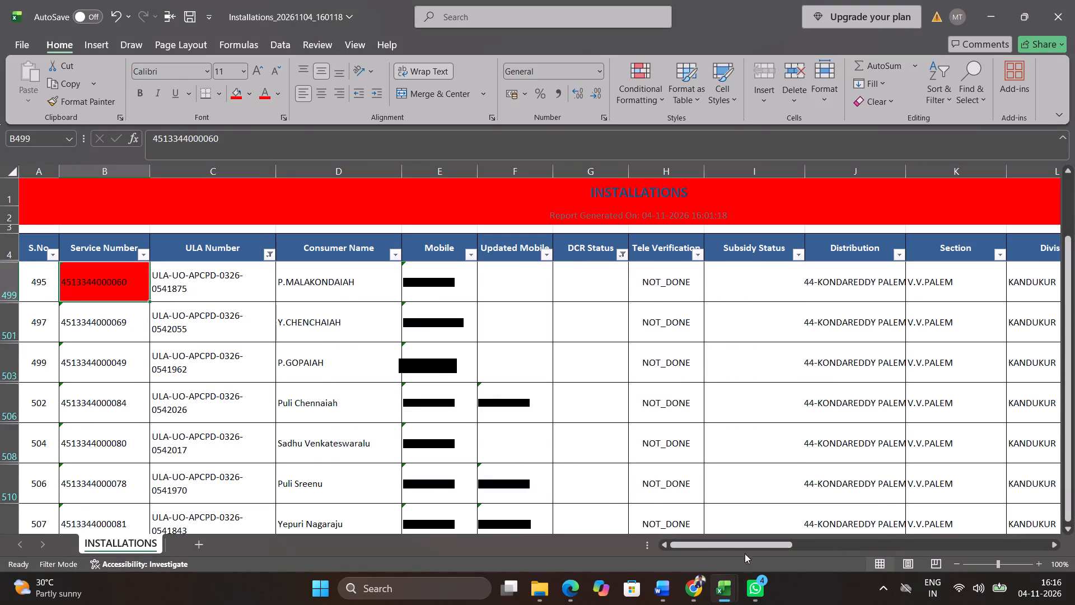
Copy the service number at S.No. 496 of Installations_20261104_132601, find it in Installations_20261104_160118, and fill its cell red.
click(692, 524)
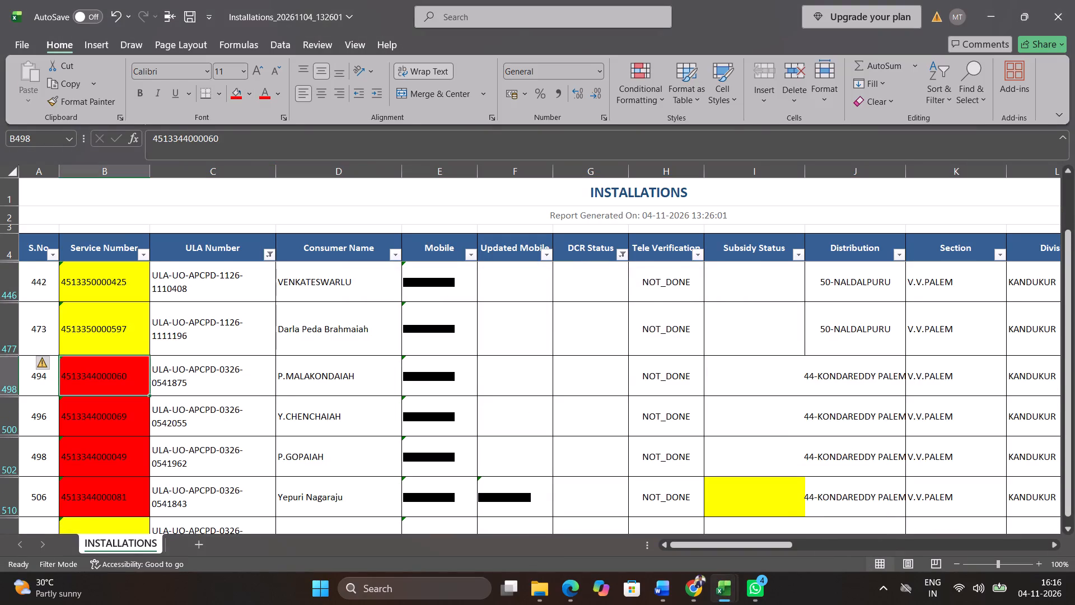
key(Down)
key(ctrl+c)
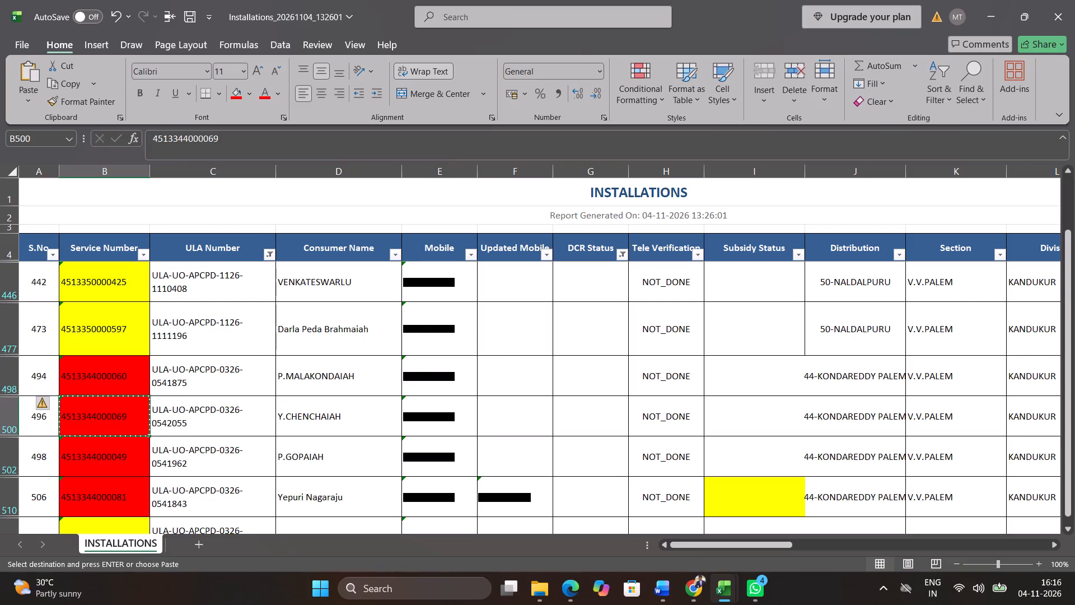
click(792, 537)
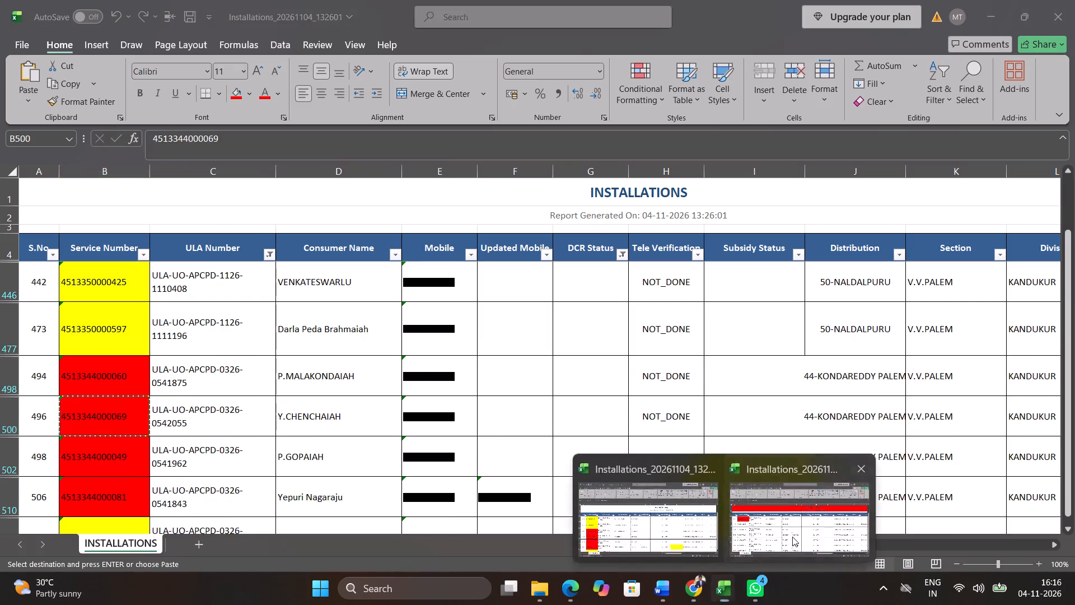
key(ctrl+f)
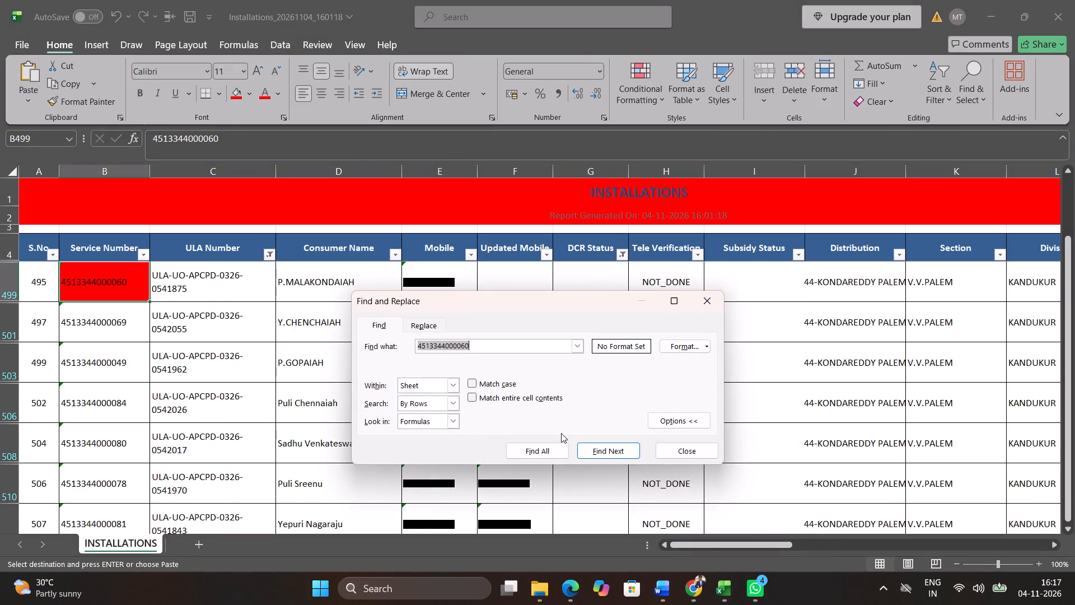
key(BackSpace)
key(ctrl+v)
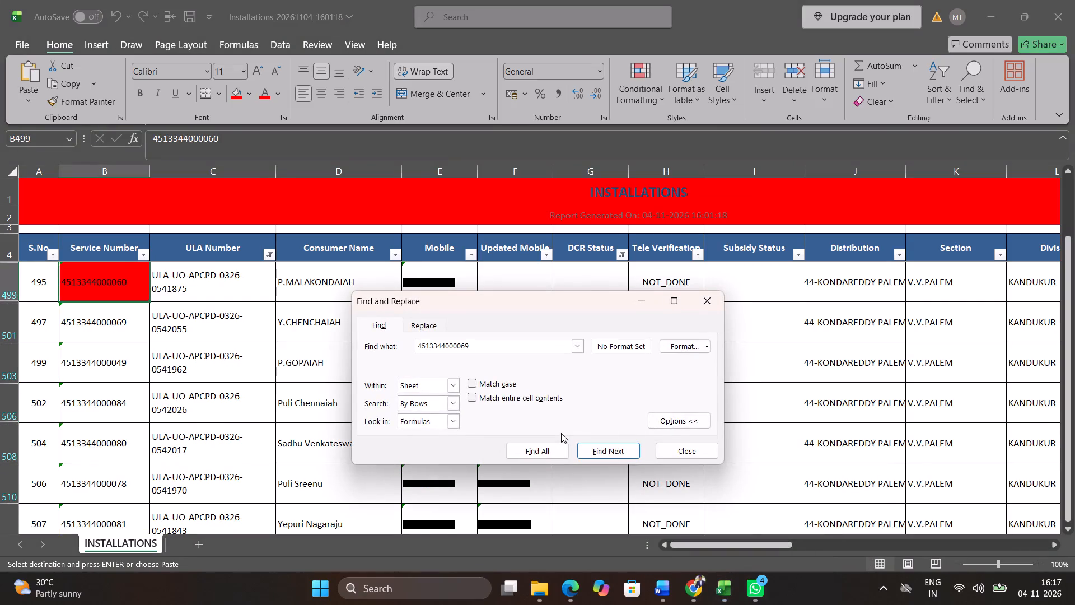
key(Return)
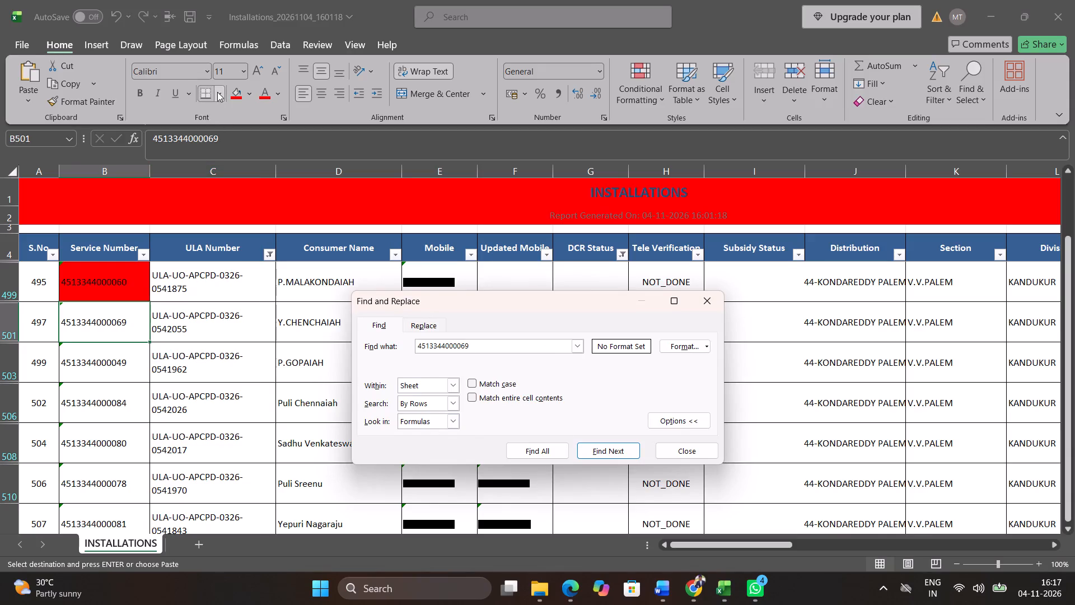
drag(228, 86, 231, 92)
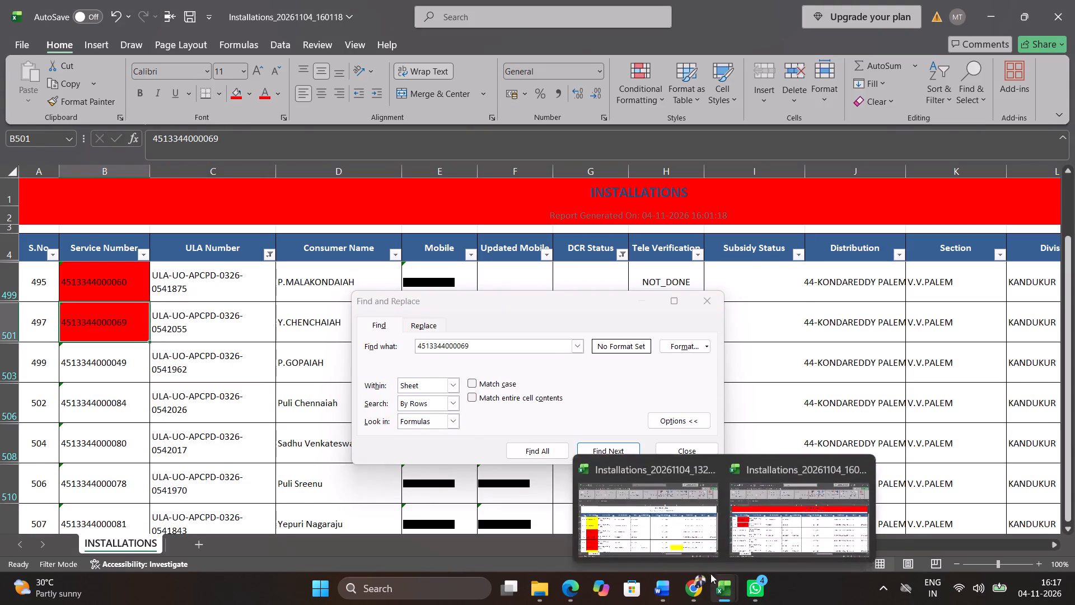
Copy the service number at S.No. 498 of Installations_20261104_132601 and clear the previous search term in Installations_20261104_160118.
click(654, 521)
key(Down)
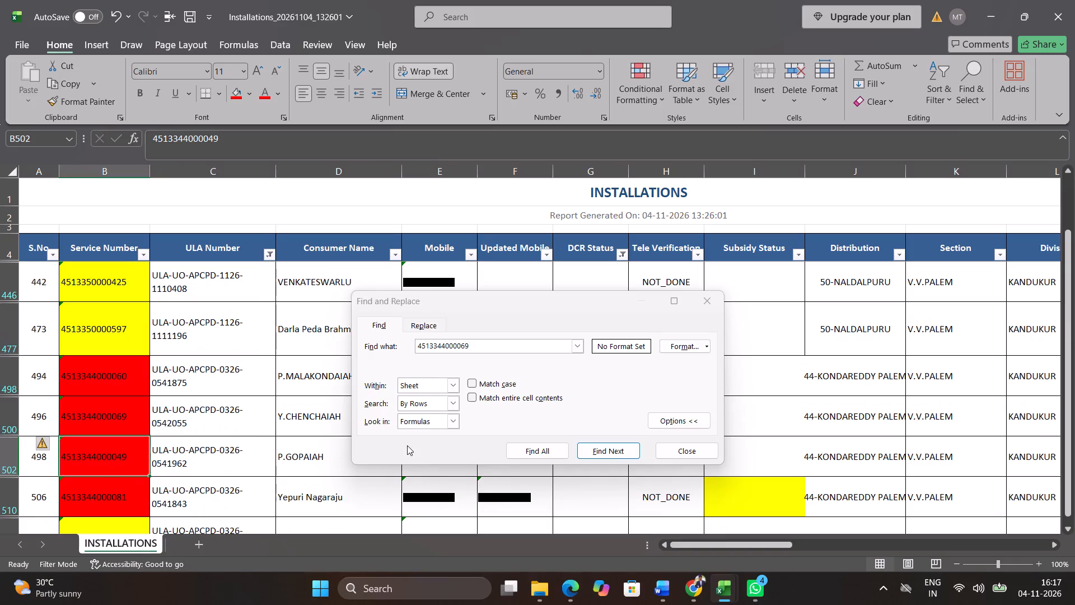
key(ctrl+c)
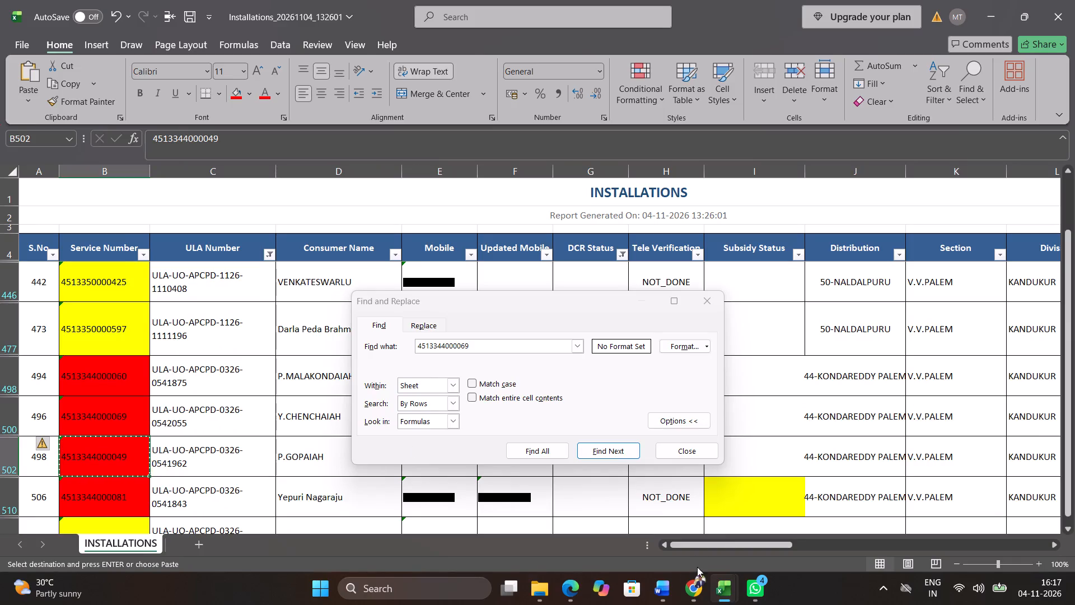
click(769, 538)
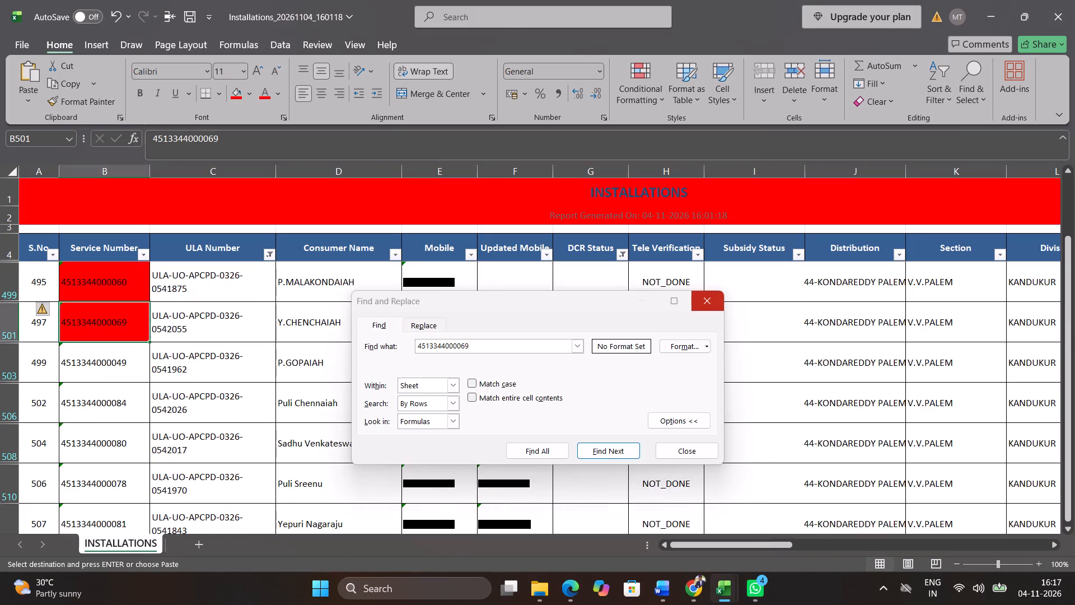
key(BackSpace)
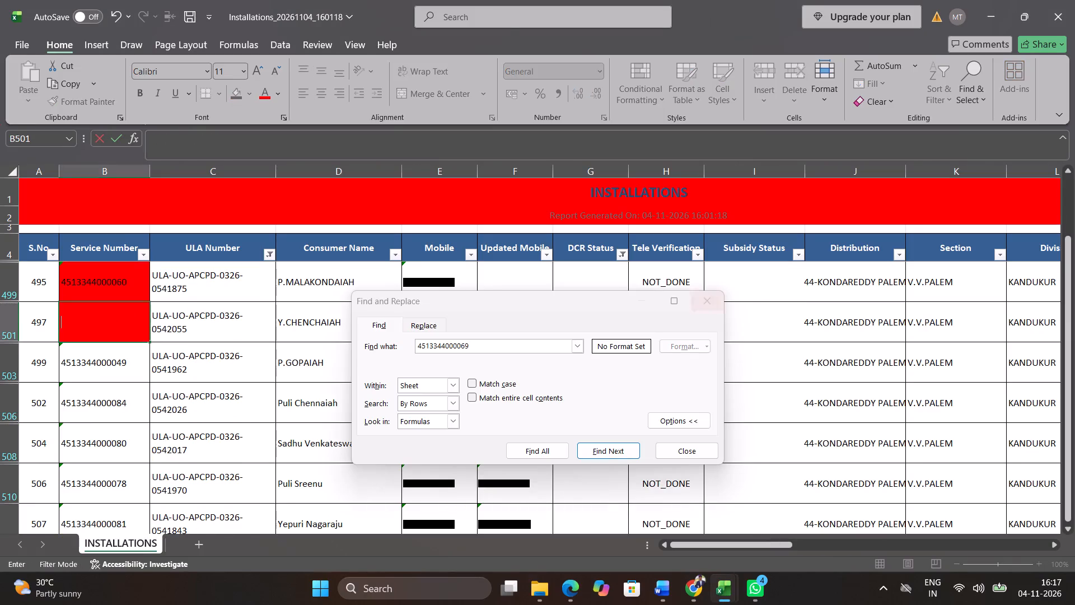
click(118, 14)
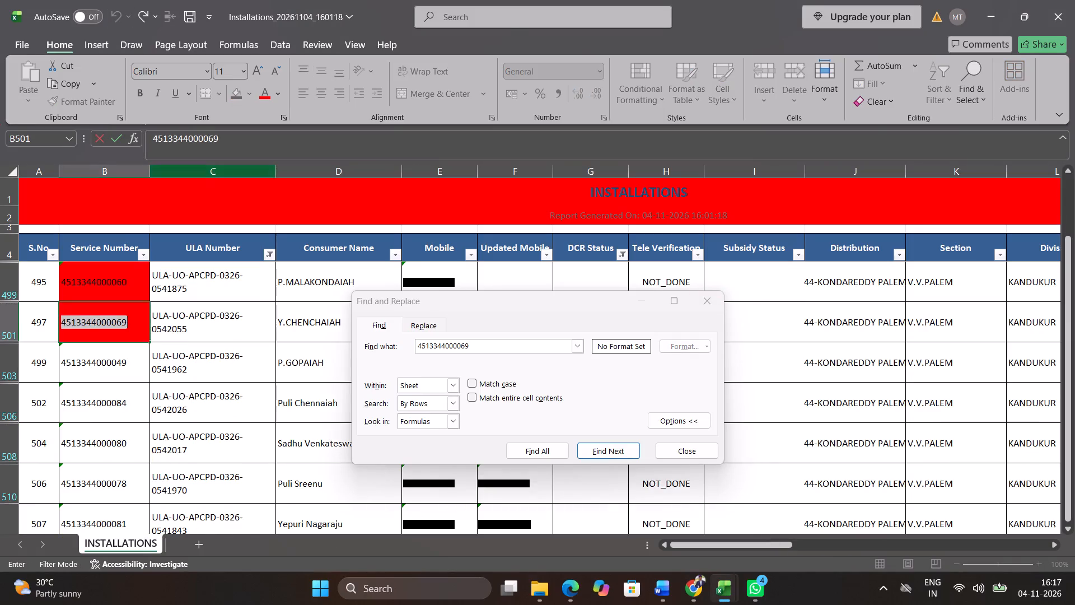
click(483, 348)
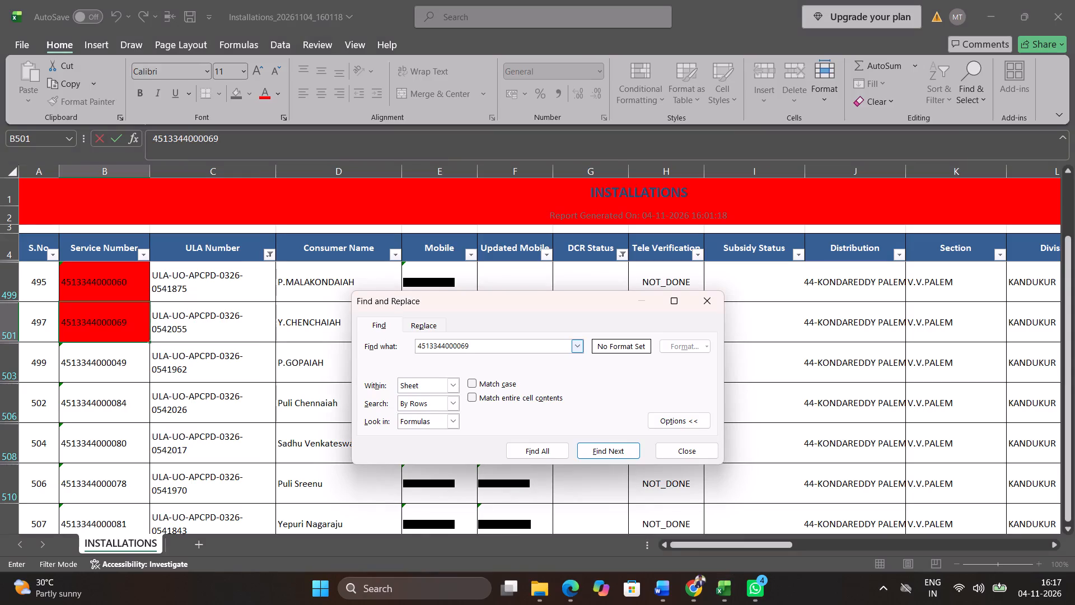
key(BackSpace)
key(BackSpace)
key(BackSpace)
key(BackSpace)
key(BackSpace)
key(BackSpace)
key(BackSpace)
key(BackSpace)
key(BackSpace)
key(BackSpace)
key(BackSpace)
key(BackSpace)
key(BackSpace)
key(BackSpace)
key(BackSpace)
key(BackSpace)
key(BackSpace)
key(BackSpace)
key(BackSpace)
key(BackSpace)
key(ctrl+v)
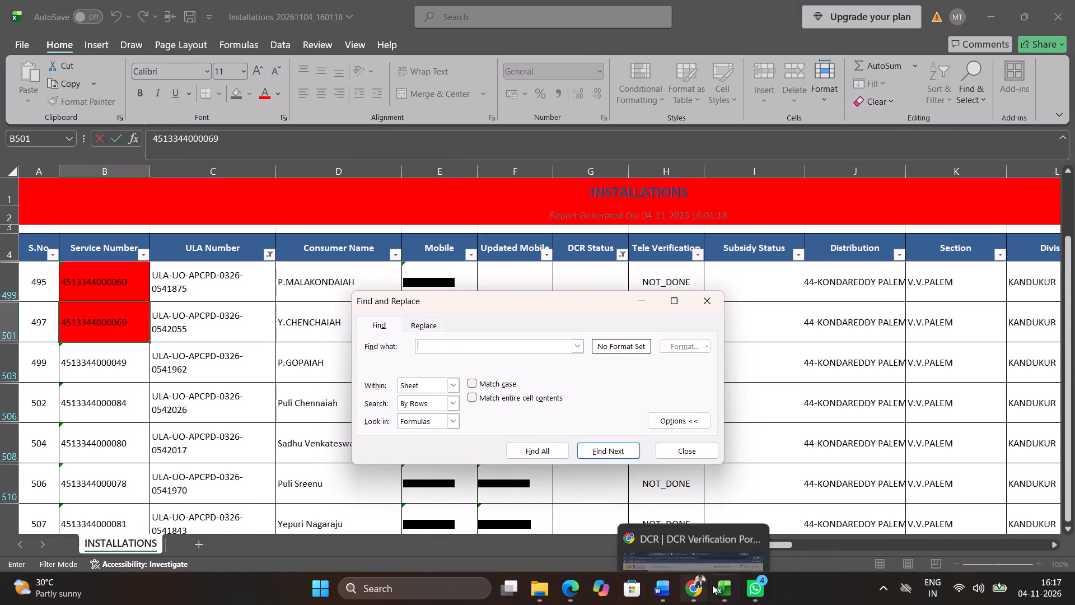
Copy the service number at S.No. 498 of Installations_20261104_132601 again and return to Installations_20261104_160118.
click(695, 550)
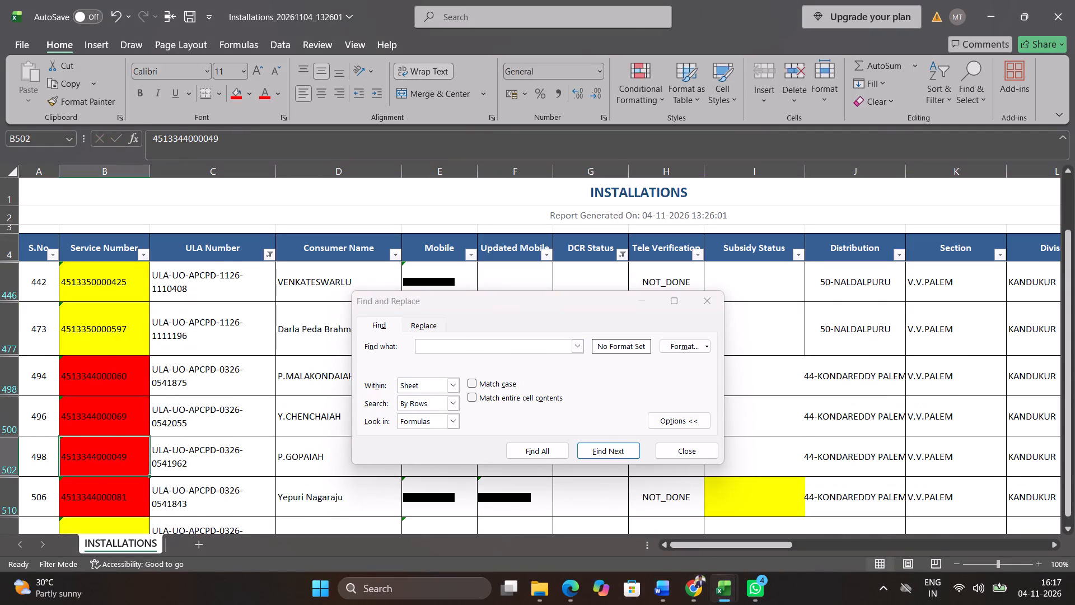
key(ctrl+c)
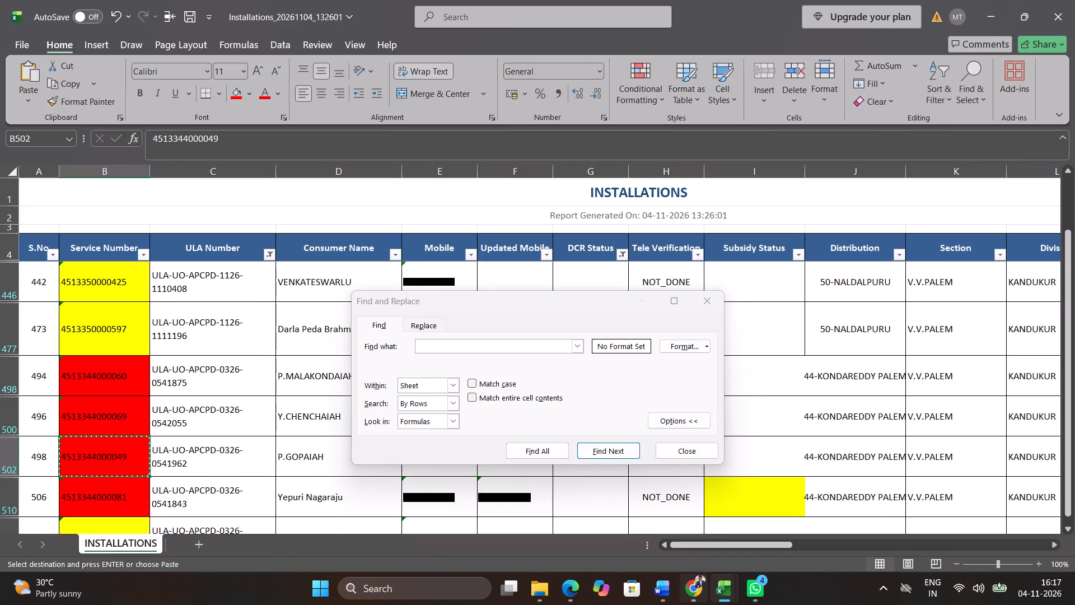
click(766, 530)
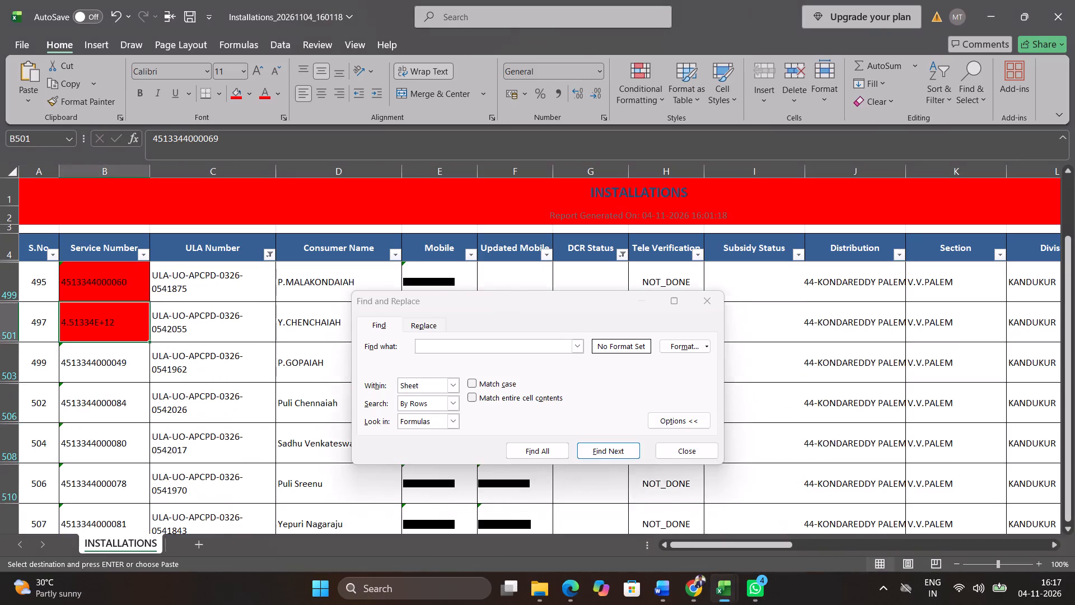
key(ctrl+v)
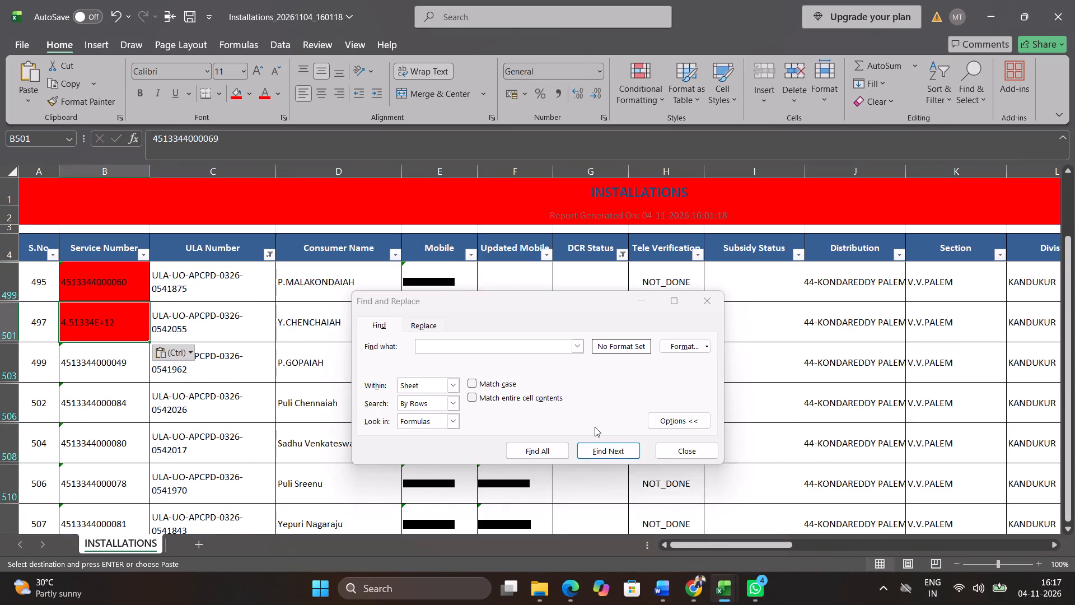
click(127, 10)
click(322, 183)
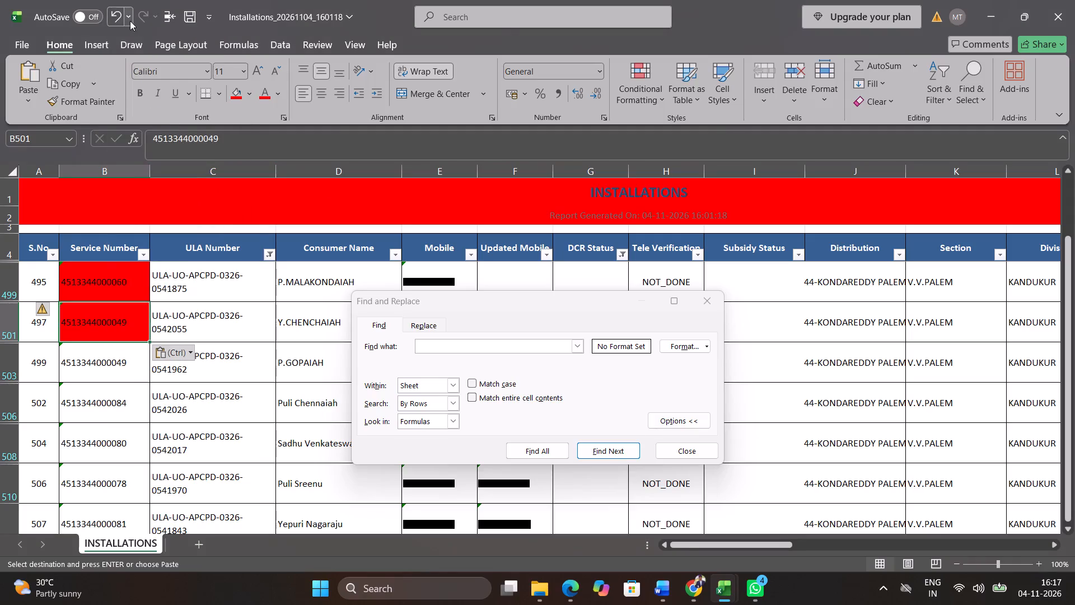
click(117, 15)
Find the copied S.No. 498 service number in Installations_20261104_160118, fill its cell red, and close the search.
click(452, 343)
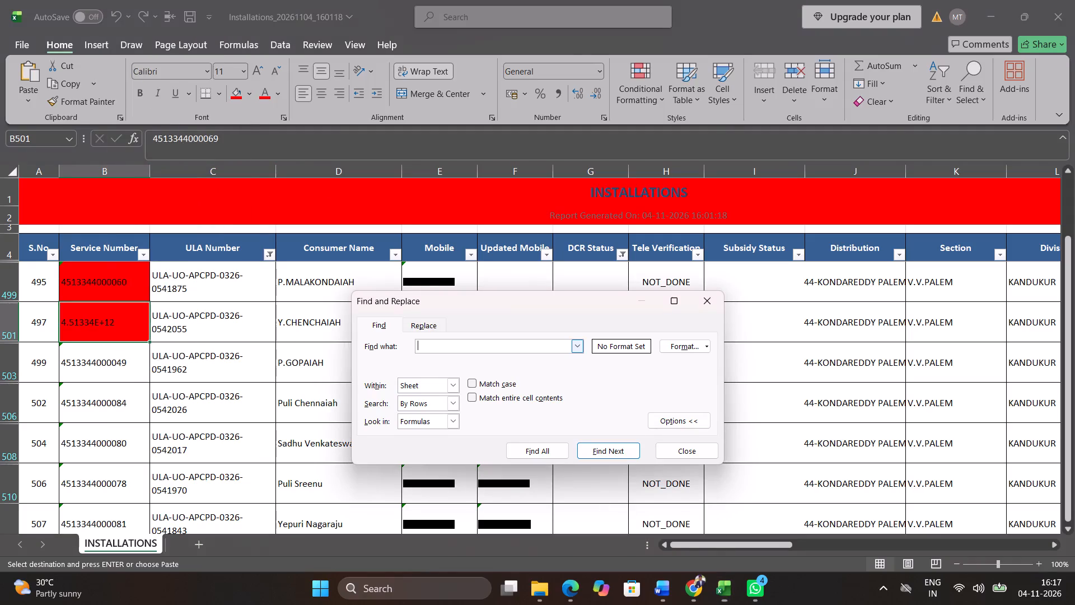
key(ctrl+v)
key(Return)
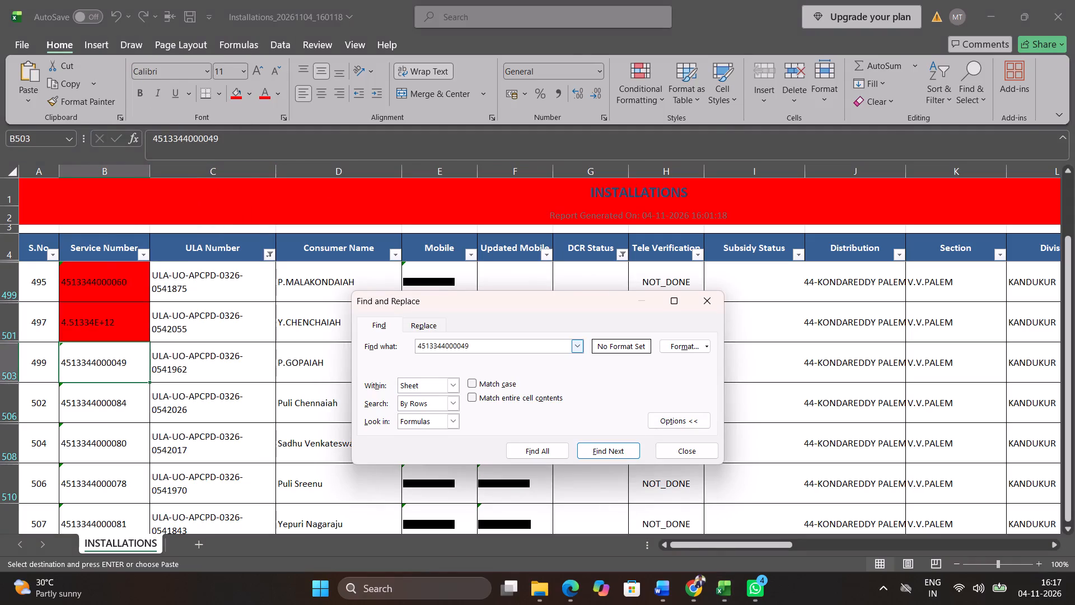
click(232, 90)
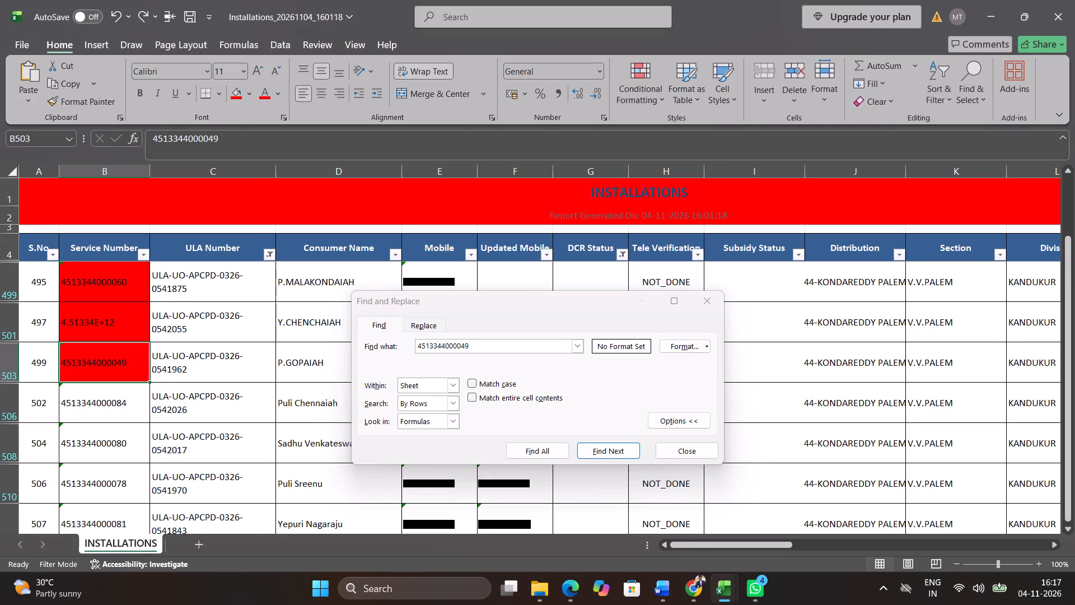
click(718, 303)
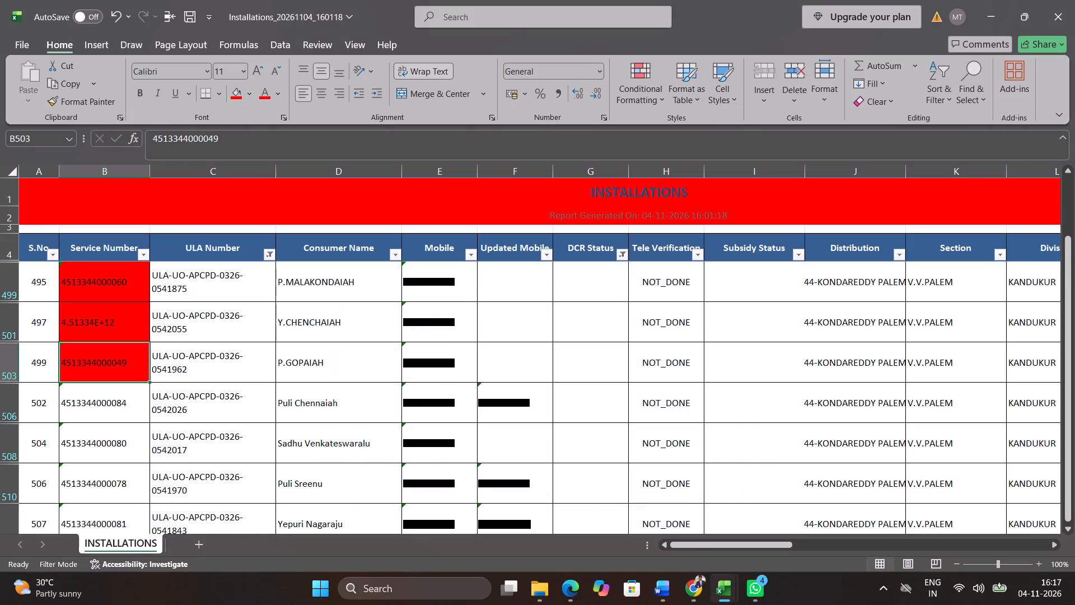
Copy the service number at S.No. 506 of Installations_20261104_132601, find it in Installations_20261104_160118, and fill its cell red.
scroll(578, 443, up, 11)
scroll(578, 443, down, 3)
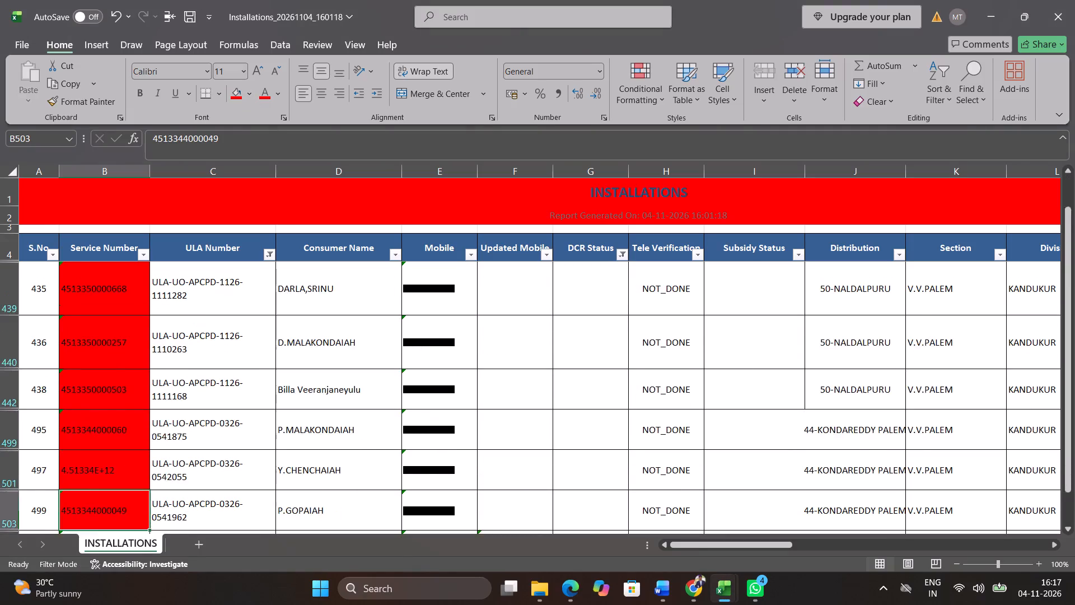
scroll(577, 443, down, 3)
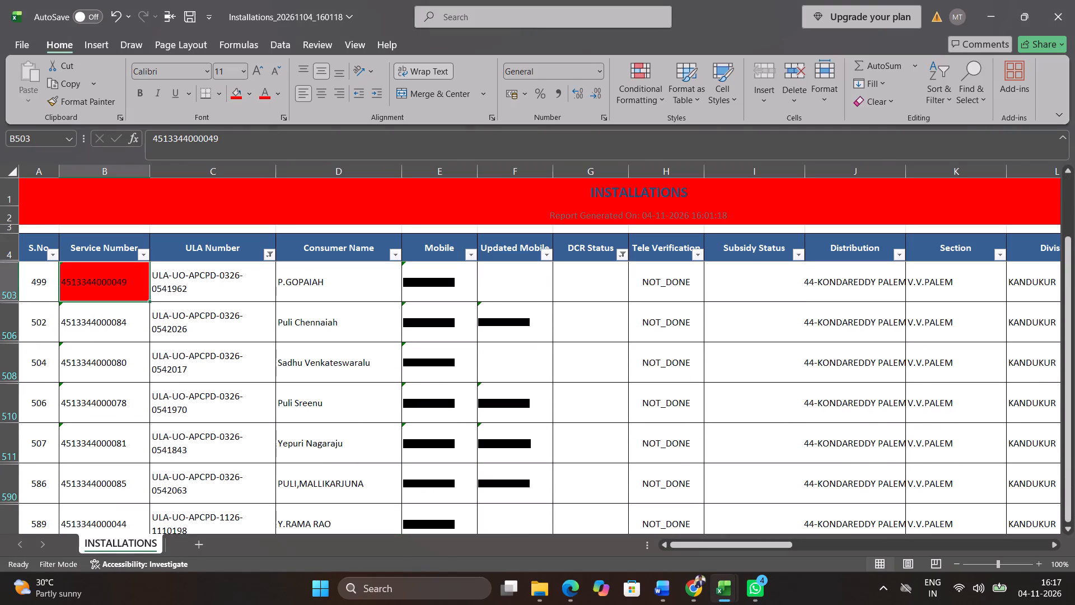
click(680, 538)
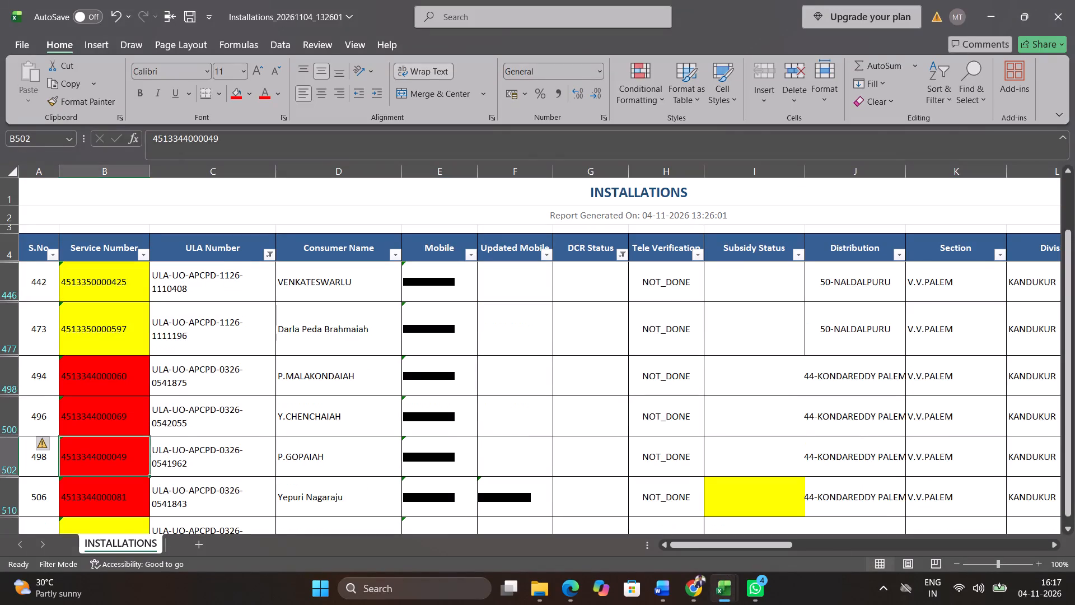
scroll(199, 424, down, 1)
key(Down)
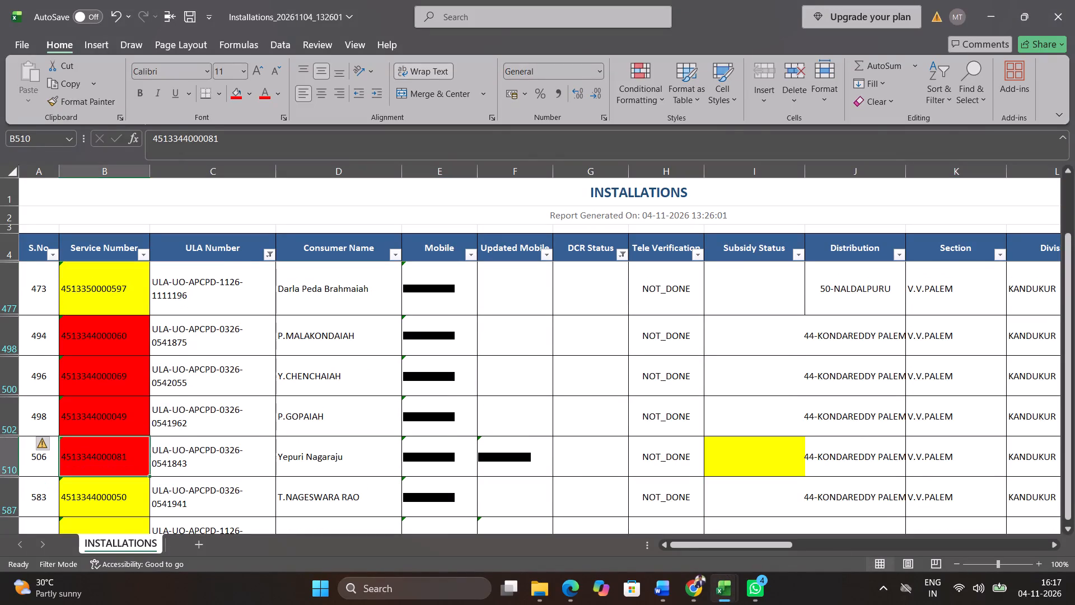
key(ctrl+c)
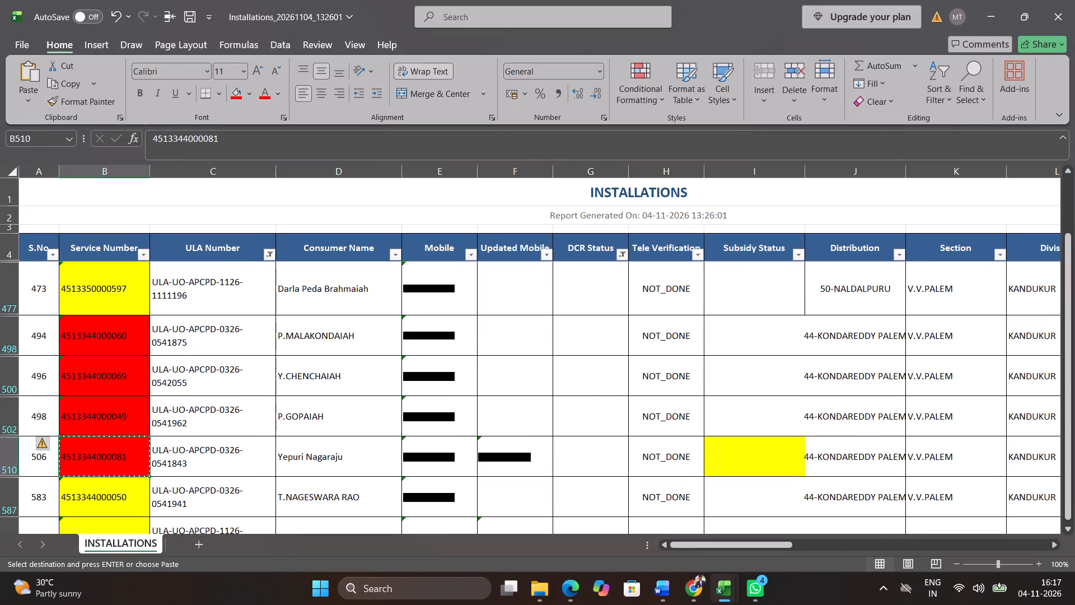
click(778, 527)
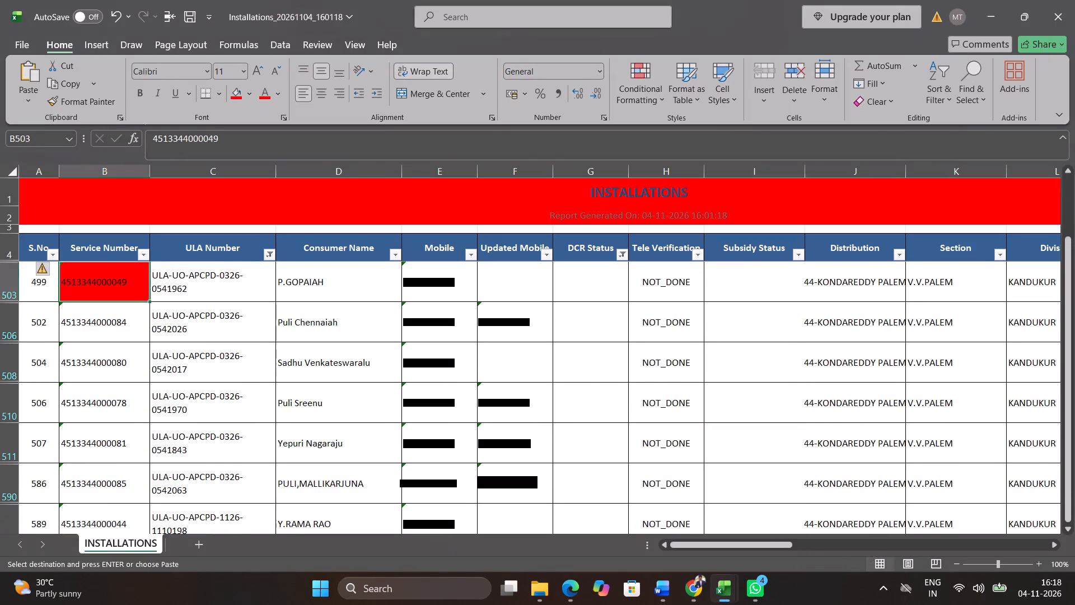
key(ctrl+f)
key(BackSpace)
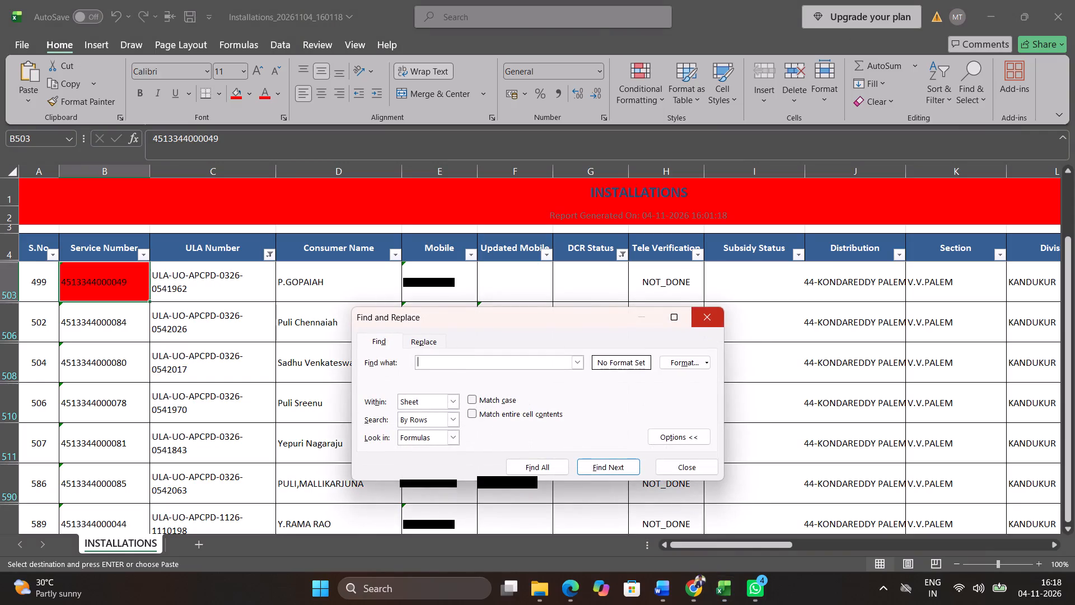
key(ctrl+v)
key(Return)
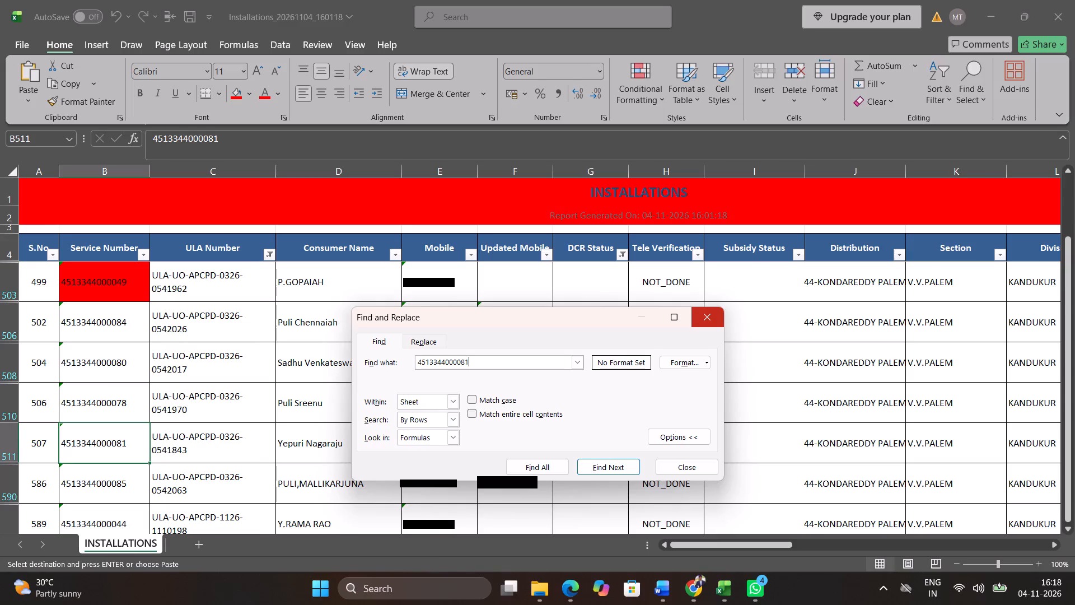
click(238, 91)
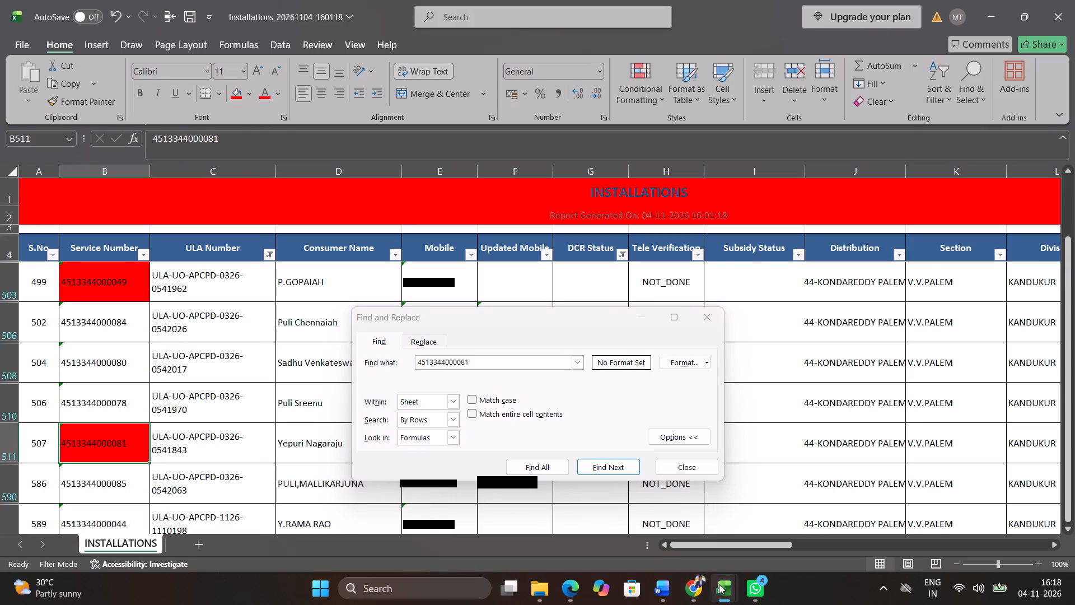
Copy the service number at S.No. 588 of Installations_20261104_132601, find it in Installations_20261104_160118, and fill its cell red.
click(696, 528)
scroll(372, 379, down, 4)
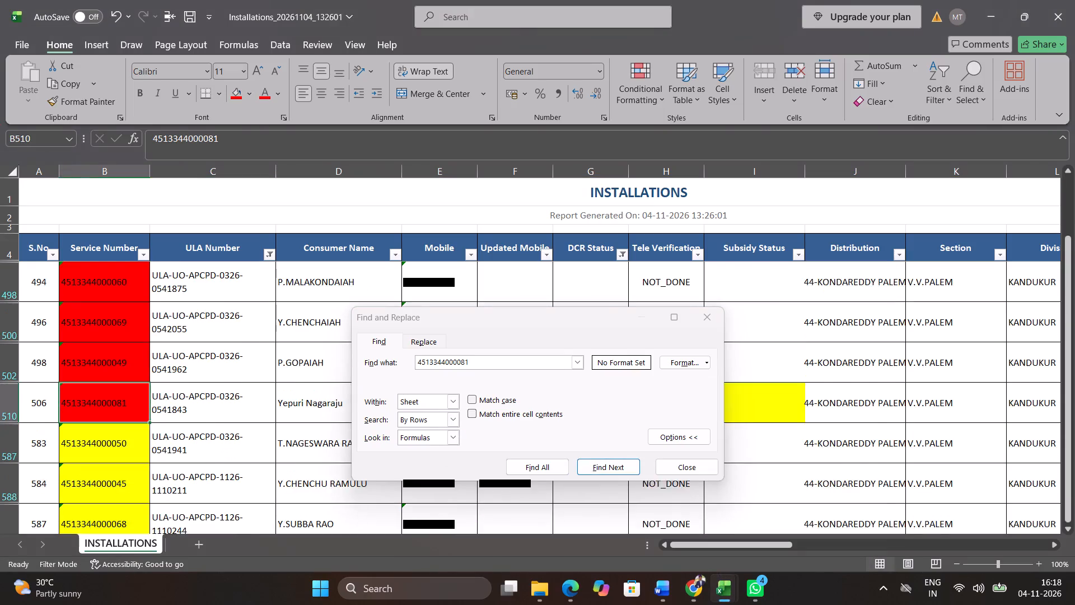
scroll(271, 397, down, 4)
click(120, 286)
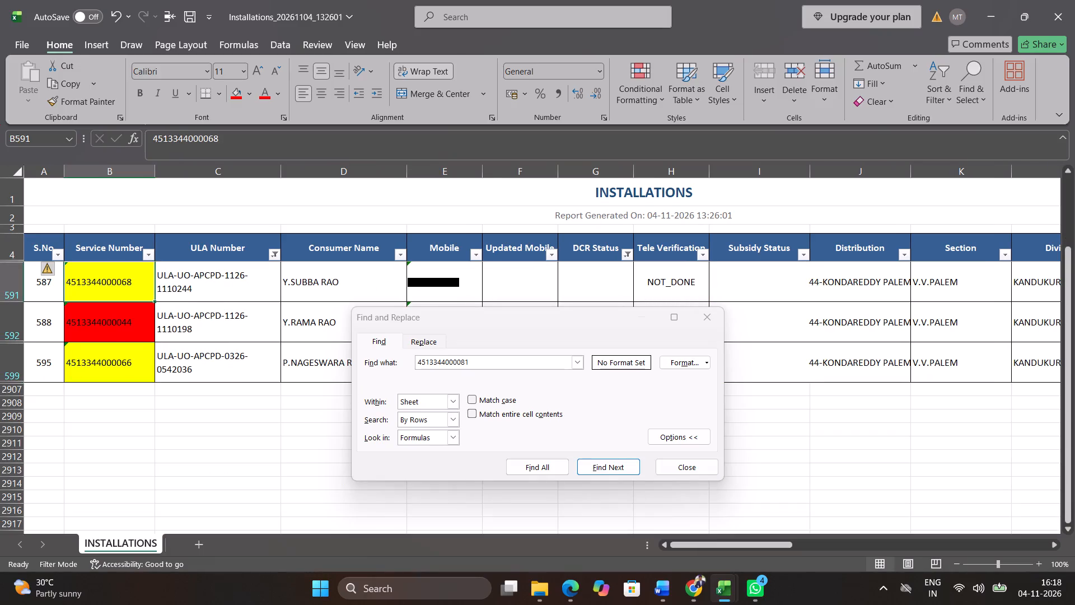
key(Down)
key(ctrl+c)
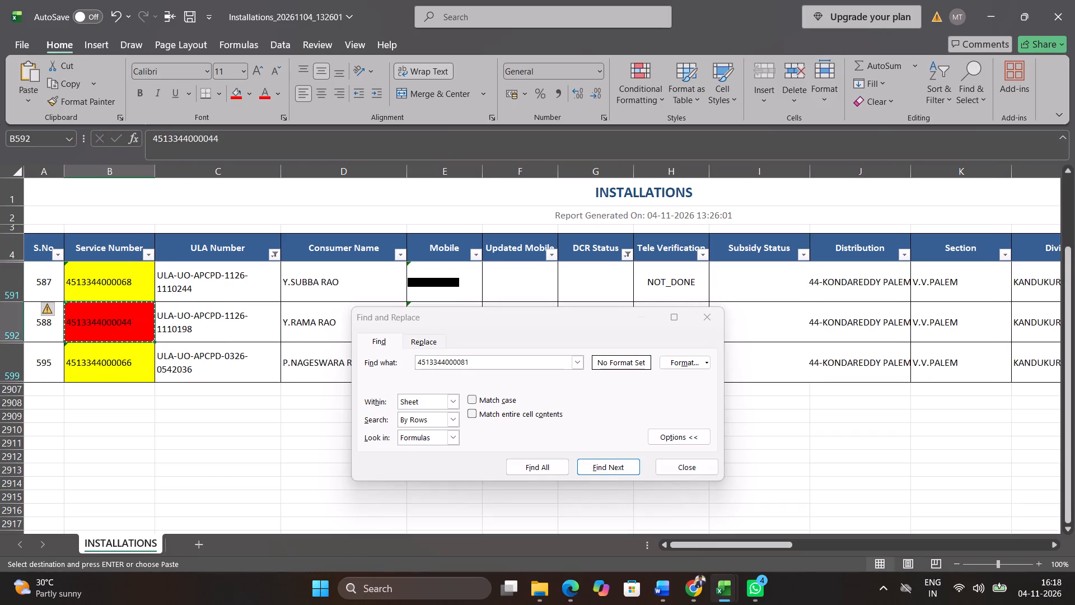
click(698, 322)
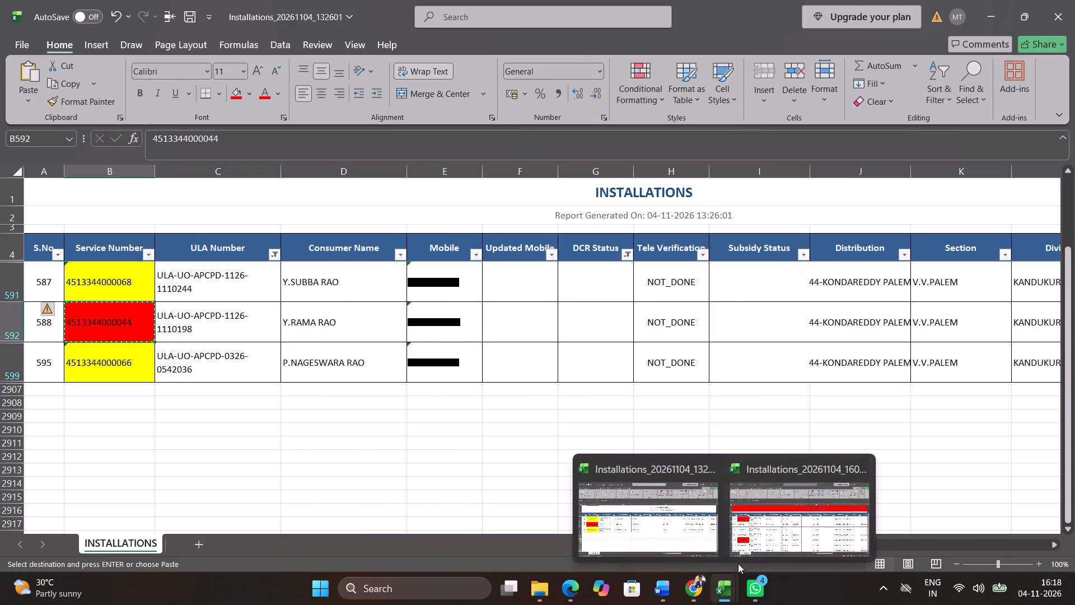
click(760, 544)
key(ctrl+f)
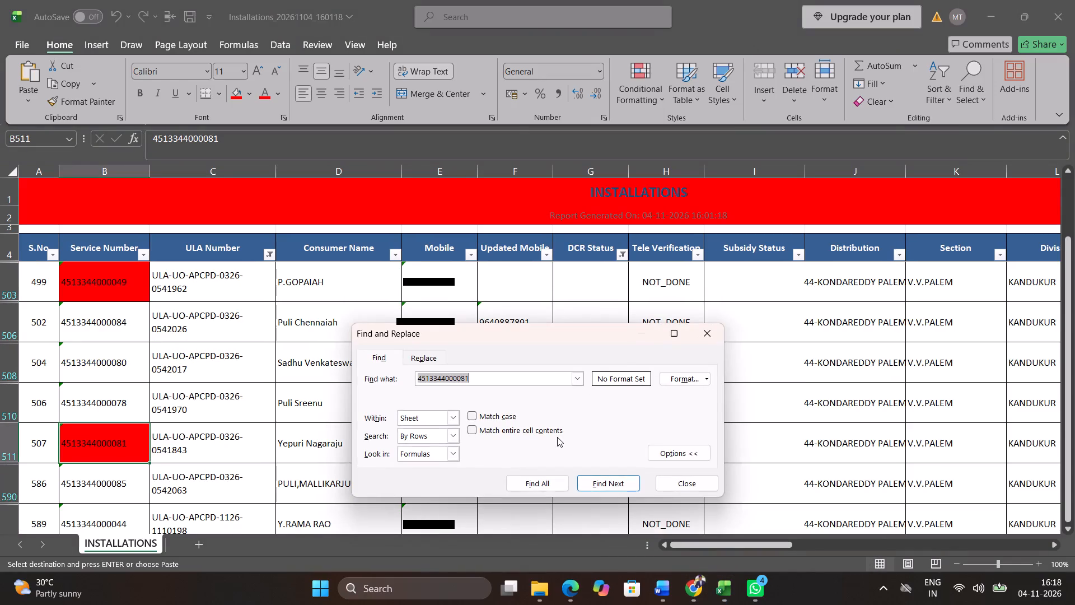
key(BackSpace)
key(ctrl+v)
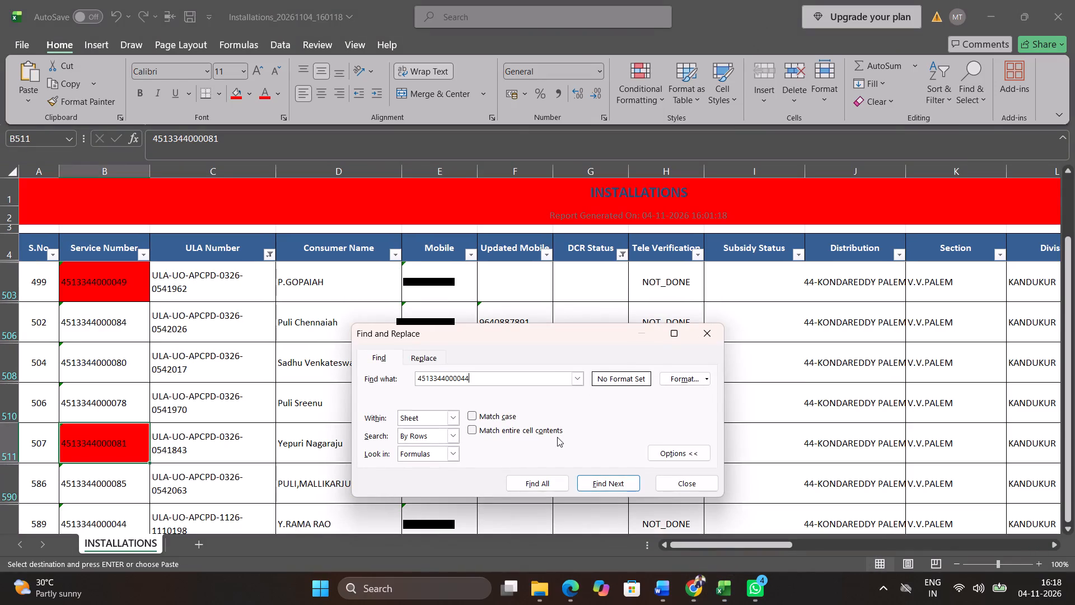
key(Return)
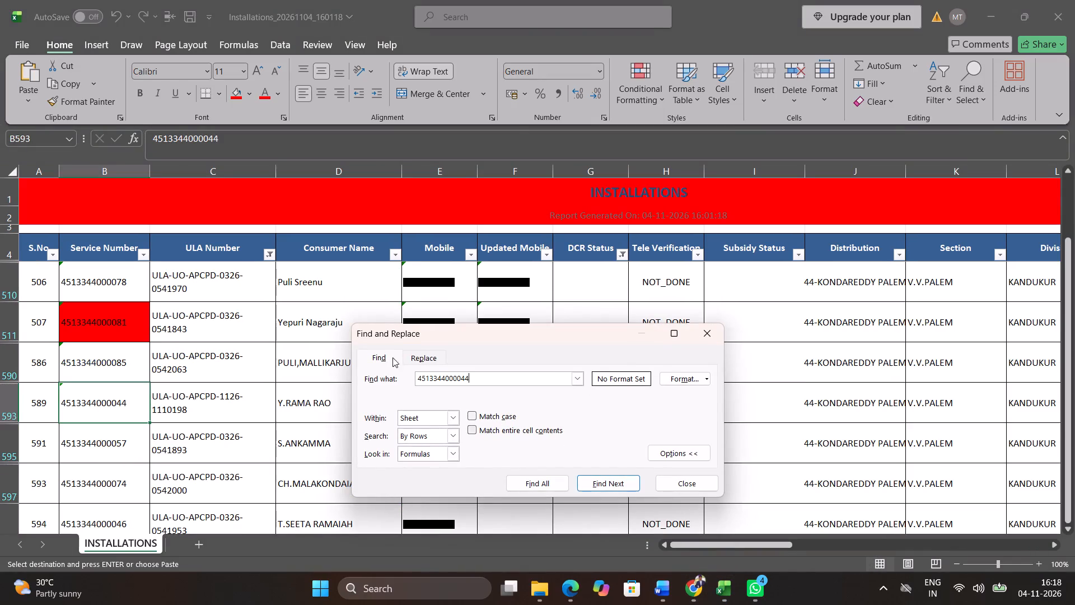
click(237, 93)
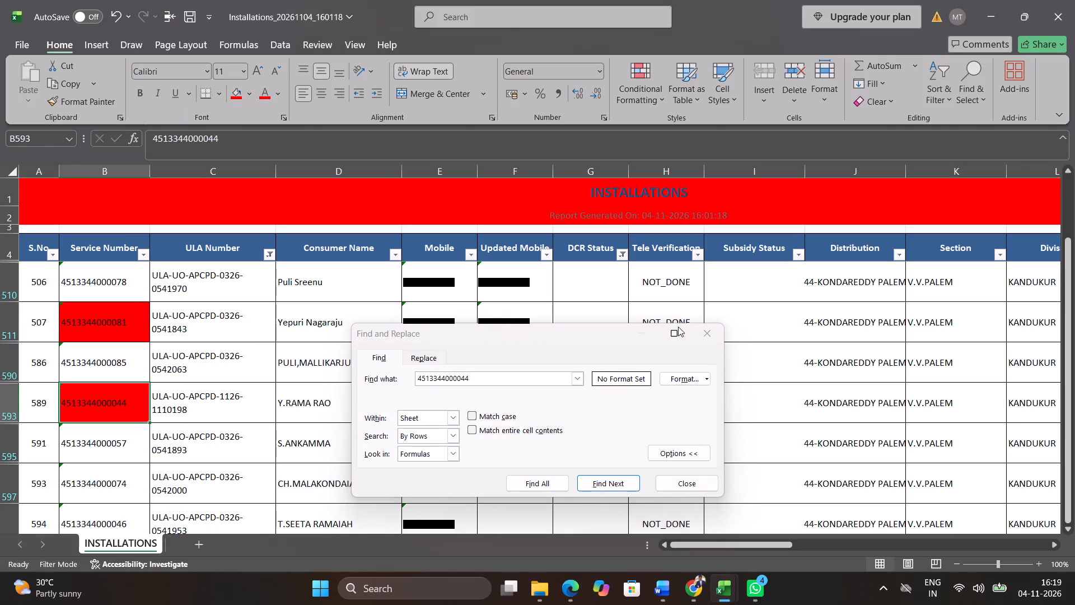
click(696, 335)
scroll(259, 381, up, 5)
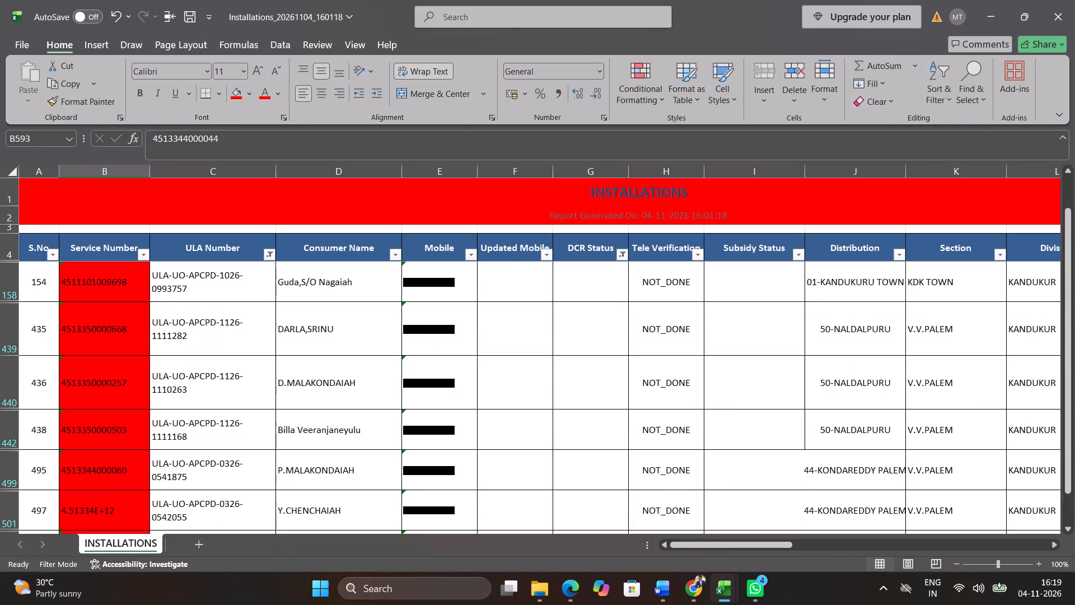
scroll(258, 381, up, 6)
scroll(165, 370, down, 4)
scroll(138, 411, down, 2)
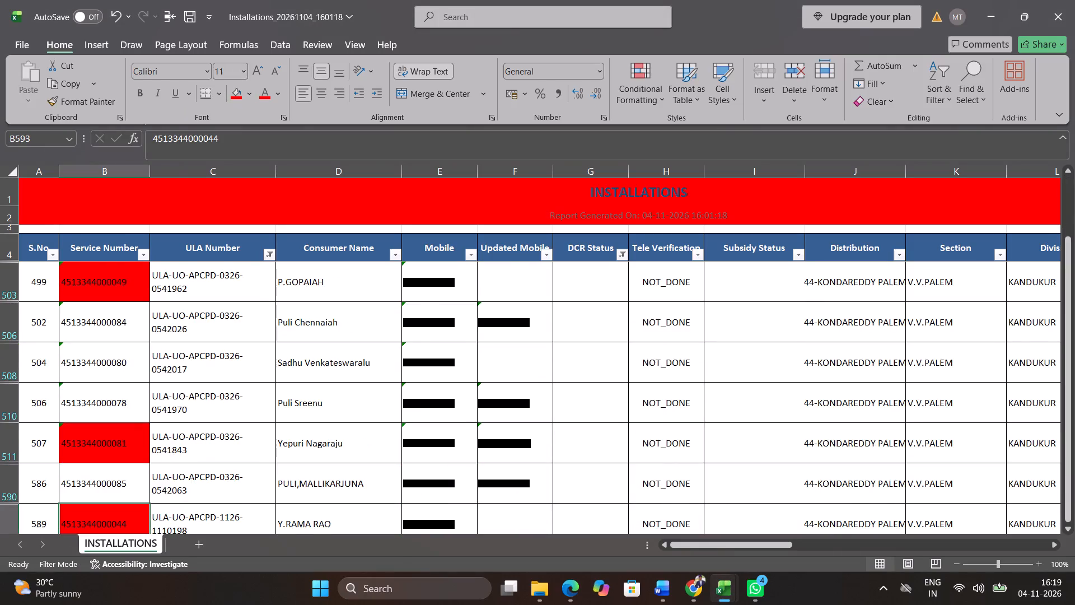
Copy the service number at S.No. 502 of Installations_20261104_160118, dismiss the NISE serial-number error, and open the matching work order in SUNGRACE.
click(106, 291)
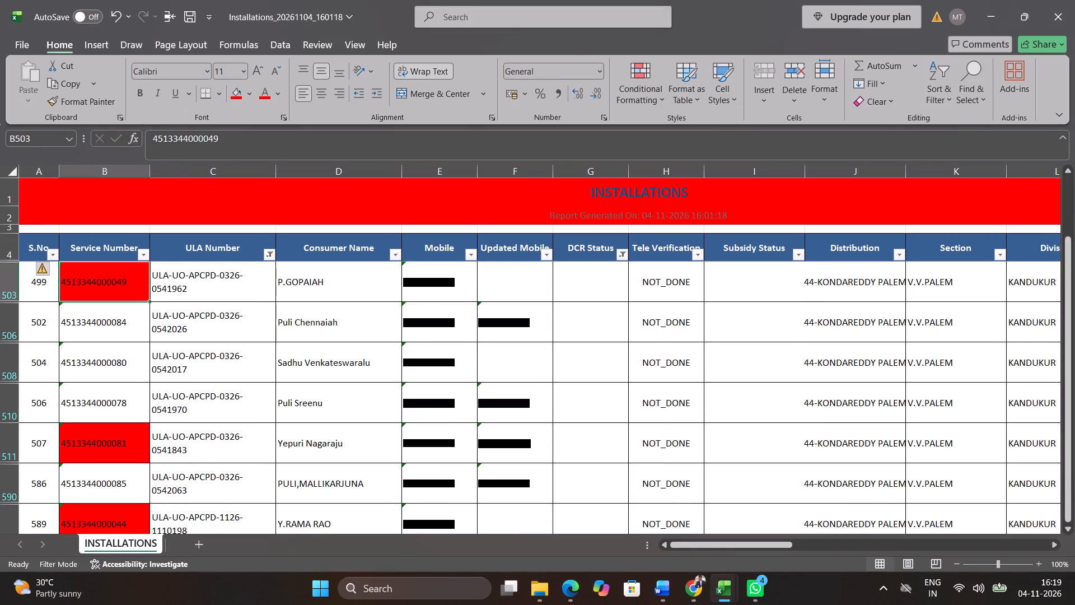
key(Down)
key(ctrl+c)
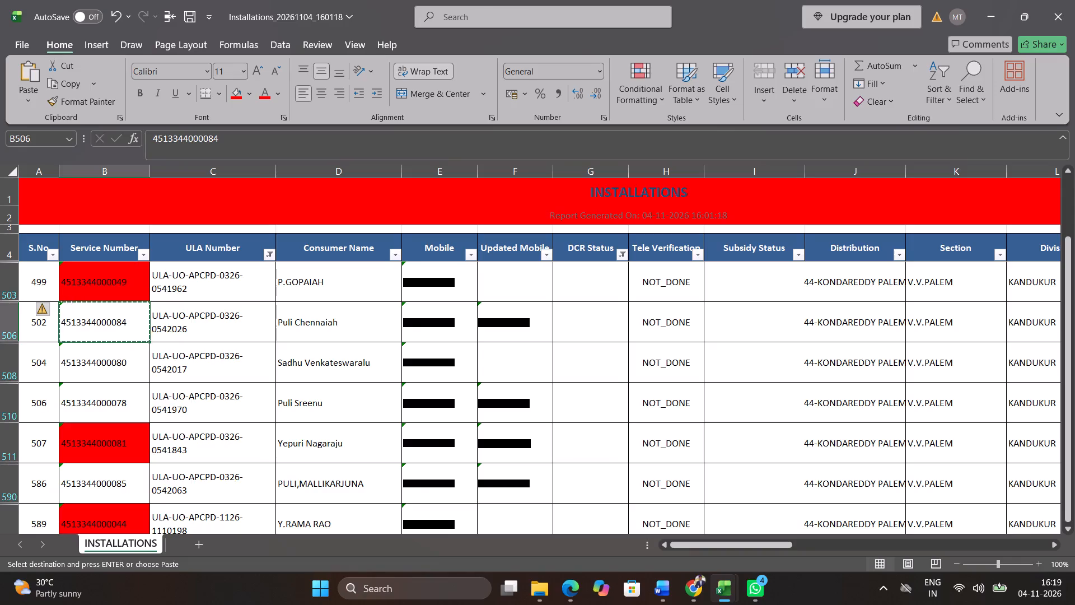
click(707, 538)
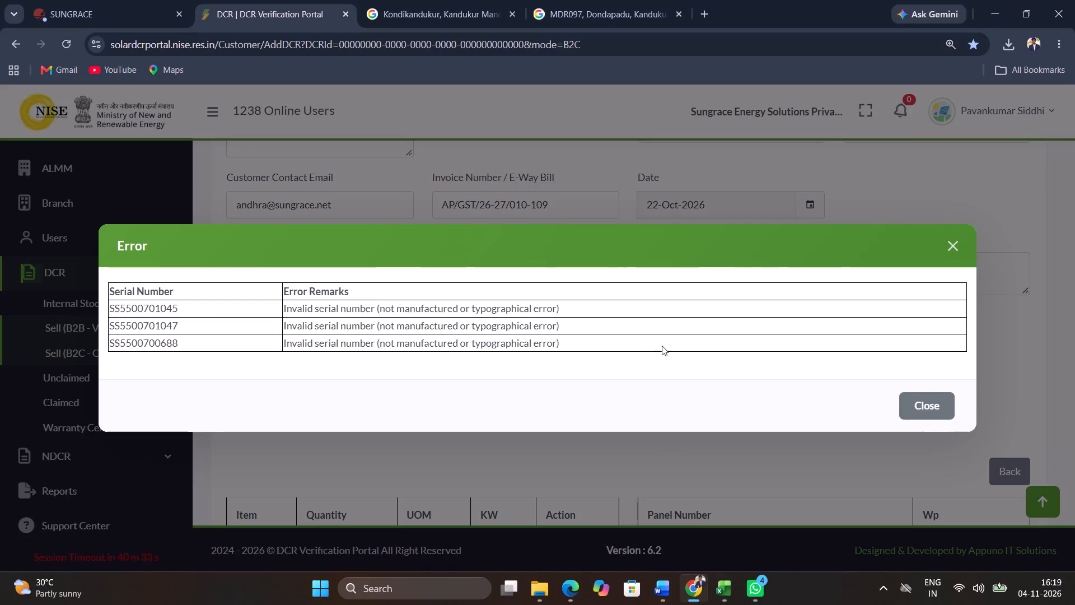
click(931, 409)
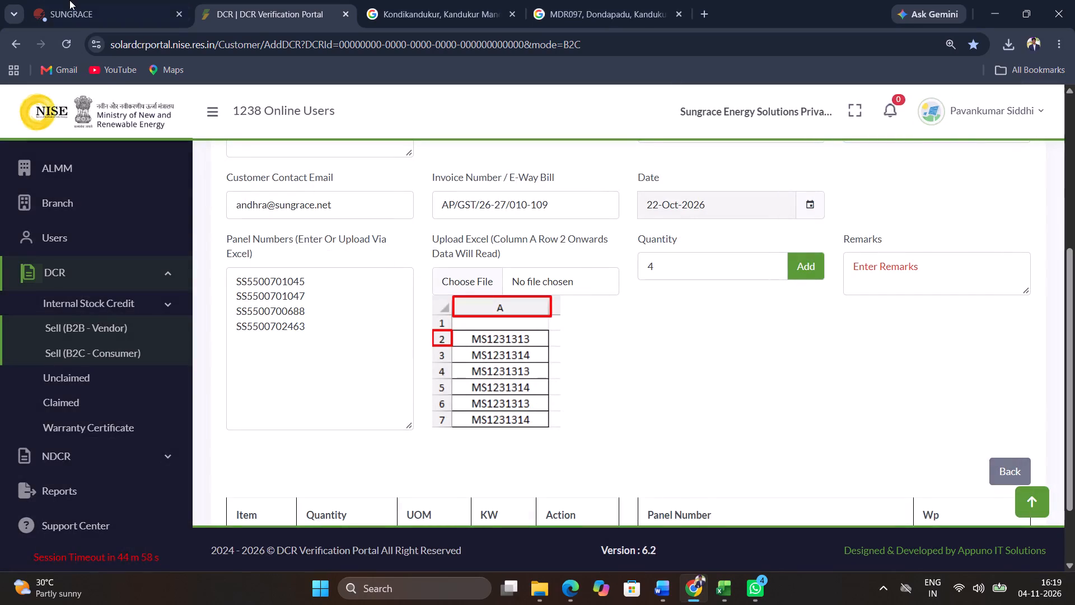
click(69, 0)
click(670, 148)
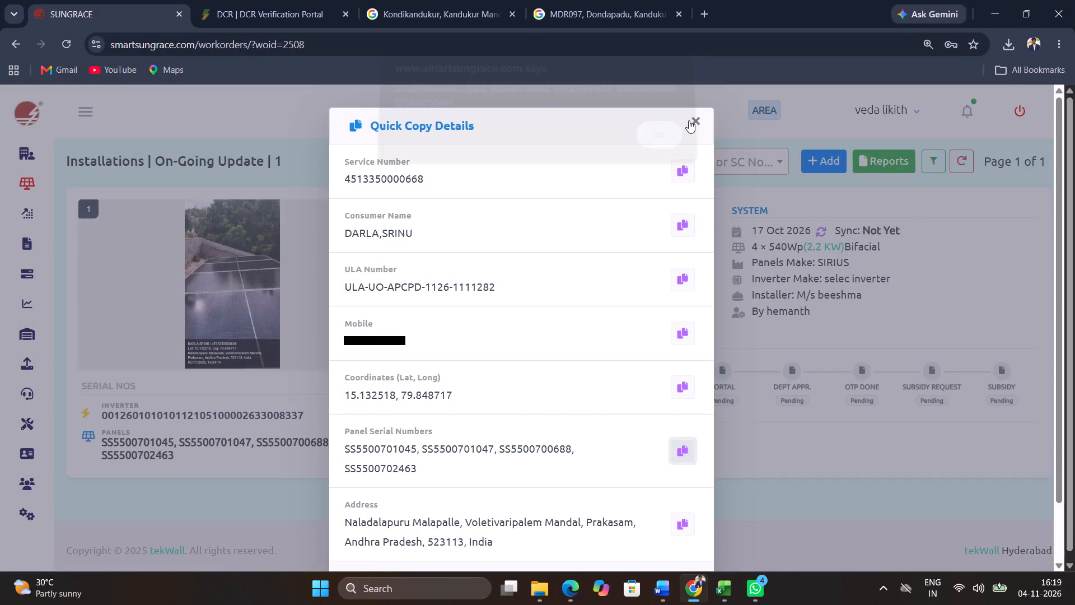
click(691, 117)
click(635, 155)
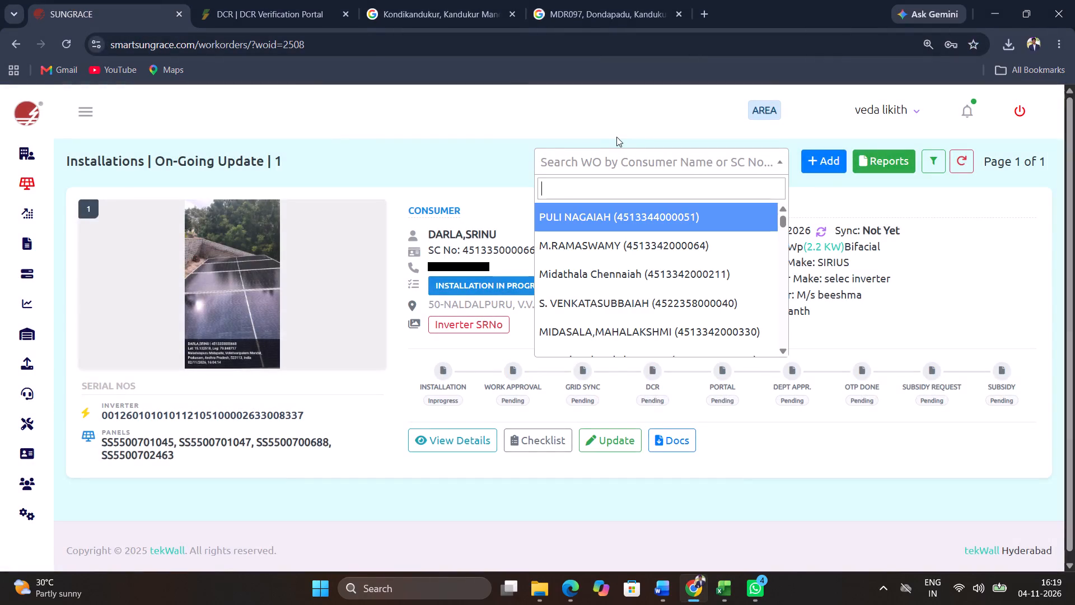
key(ctrl+v)
key(Return)
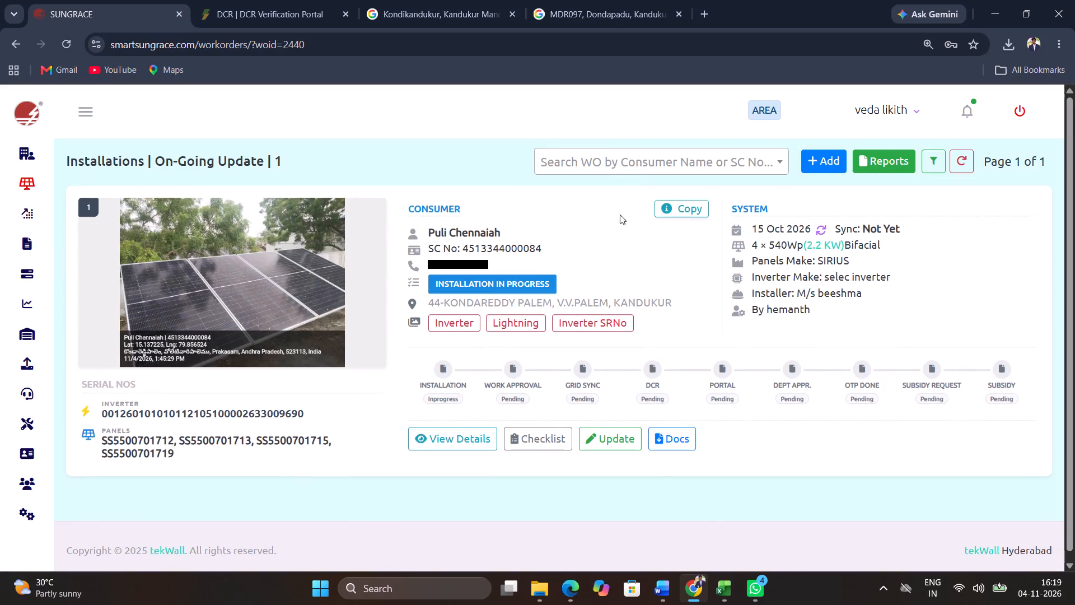
Copy the ULA number from the S.No. 502 work order and replace the Consumer Application Number in the NISE form with it.
click(672, 204)
click(685, 271)
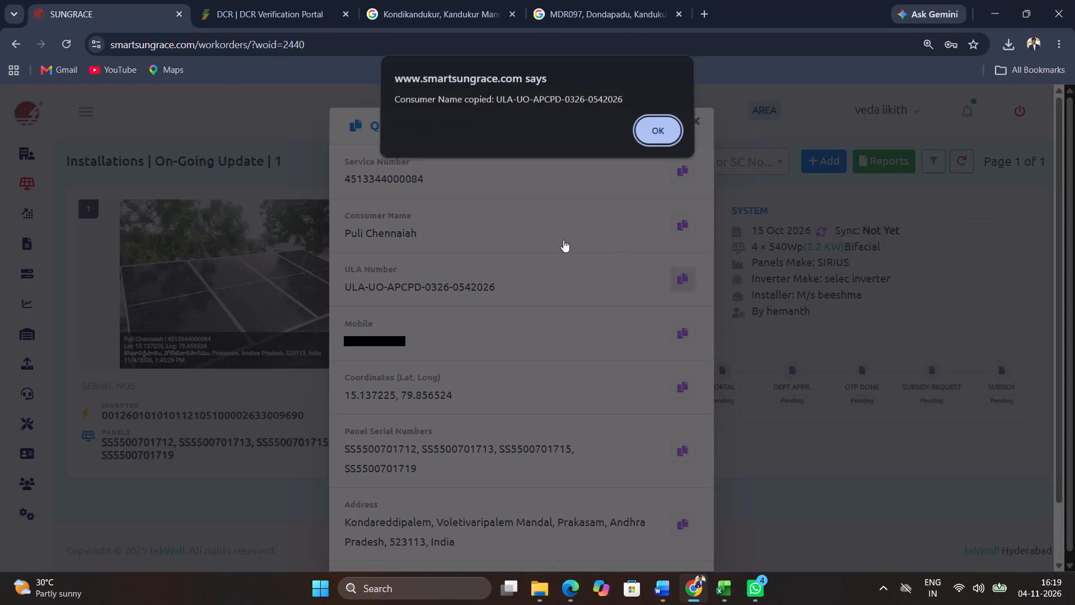
click(284, 0)
scroll(520, 251, up, 3)
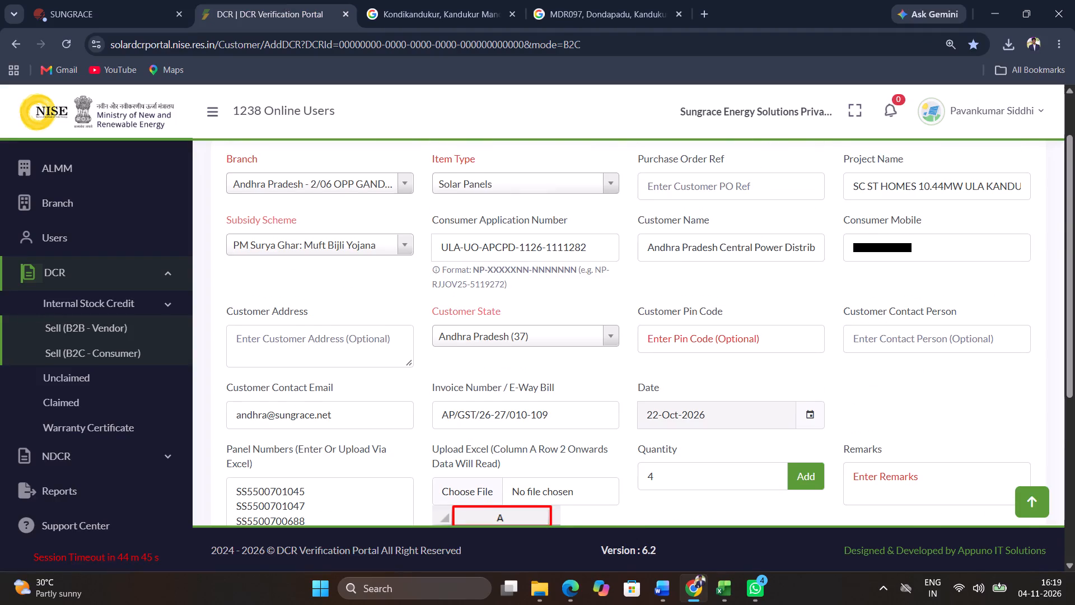
click(602, 254)
key(BackSpace)
key(BackSpace)
key(BackSpace)
key(BackSpace)
key(BackSpace)
key(BackSpace)
key(BackSpace)
key(BackSpace)
key(BackSpace)
key(BackSpace)
key(BackSpace)
key(BackSpace)
key(BackSpace)
key(BackSpace)
key(BackSpace)
key(BackSpace)
key(BackSpace)
key(BackSpace)
key(BackSpace)
key(BackSpace)
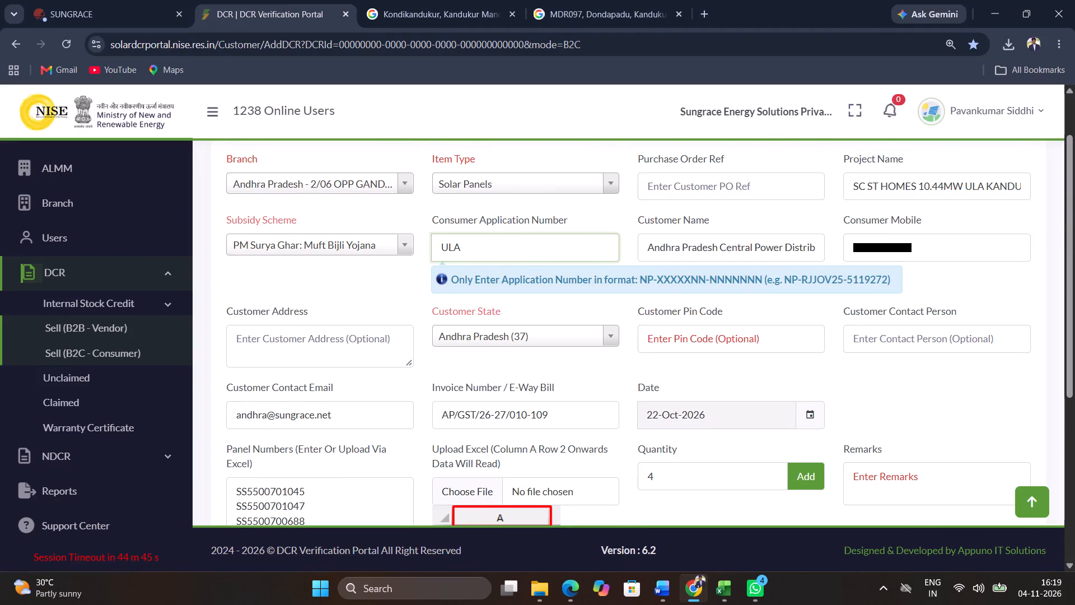
key(ctrl+v)
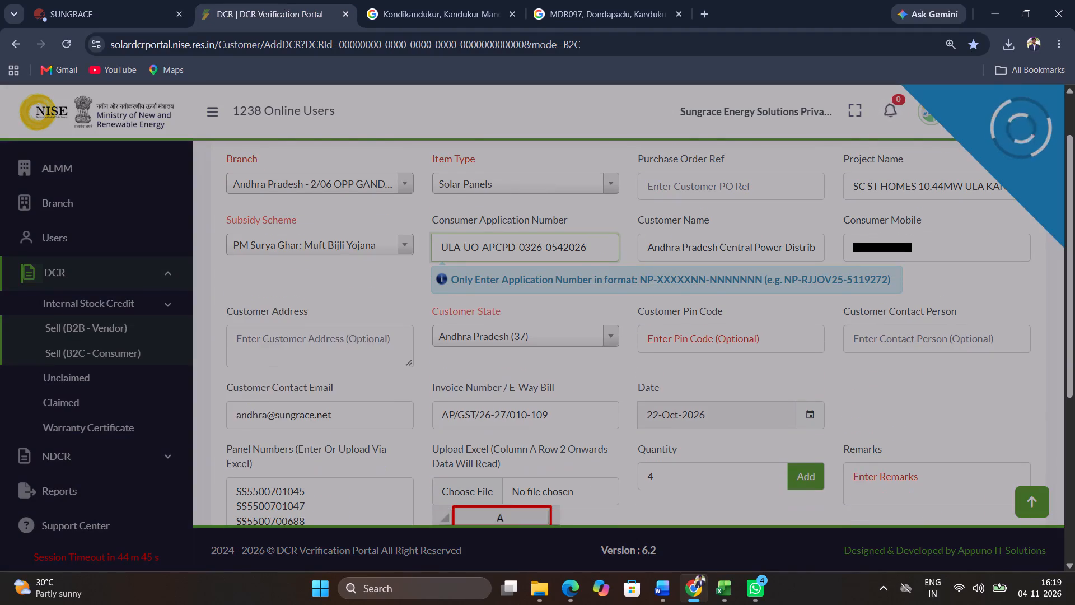
Replace the panel numbers in the NISE form with the four panel serial numbers copied from the S.No. 502 SUNGRACE work order.
scroll(602, 253, down, 3)
click(361, 342)
key(BackSpace)
key(BackSpace)
key(BackSpace)
key(BackSpace)
key(BackSpace)
key(BackSpace)
key(BackSpace)
key(BackSpace)
key(BackSpace)
key(BackSpace)
key(BackSpace)
key(BackSpace)
key(BackSpace)
key(BackSpace)
key(BackSpace)
key(BackSpace)
key(BackSpace)
key(BackSpace)
key(BackSpace)
key(BackSpace)
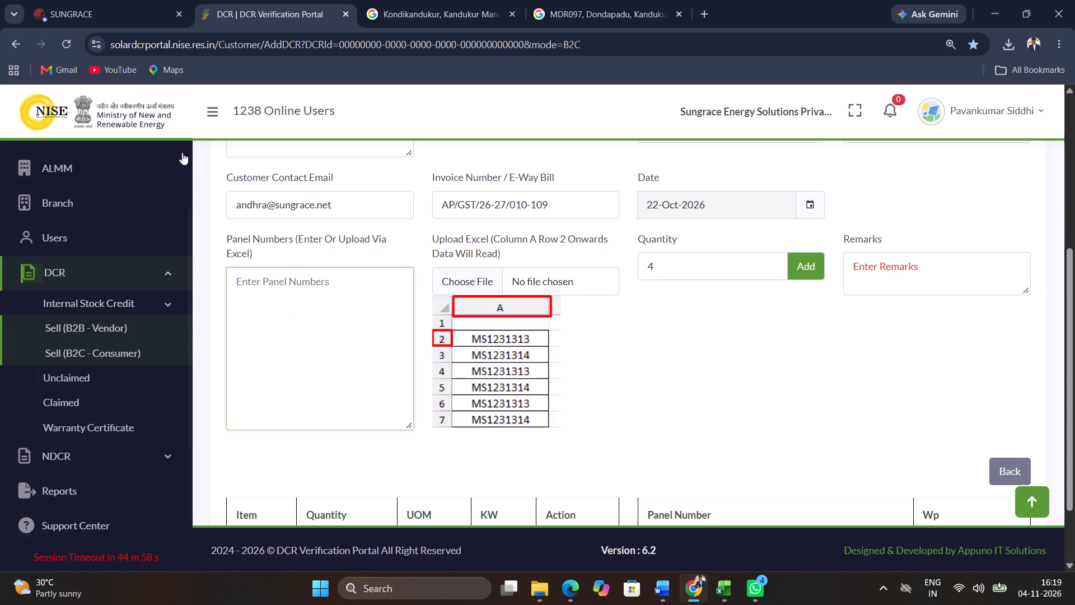
click(104, 0)
click(642, 140)
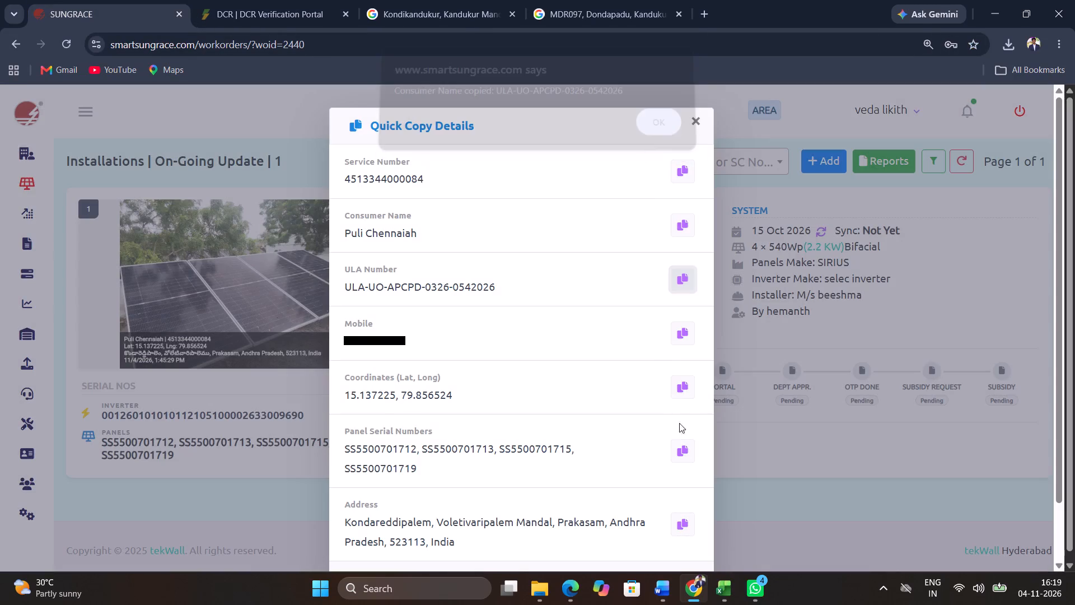
click(690, 450)
click(246, 0)
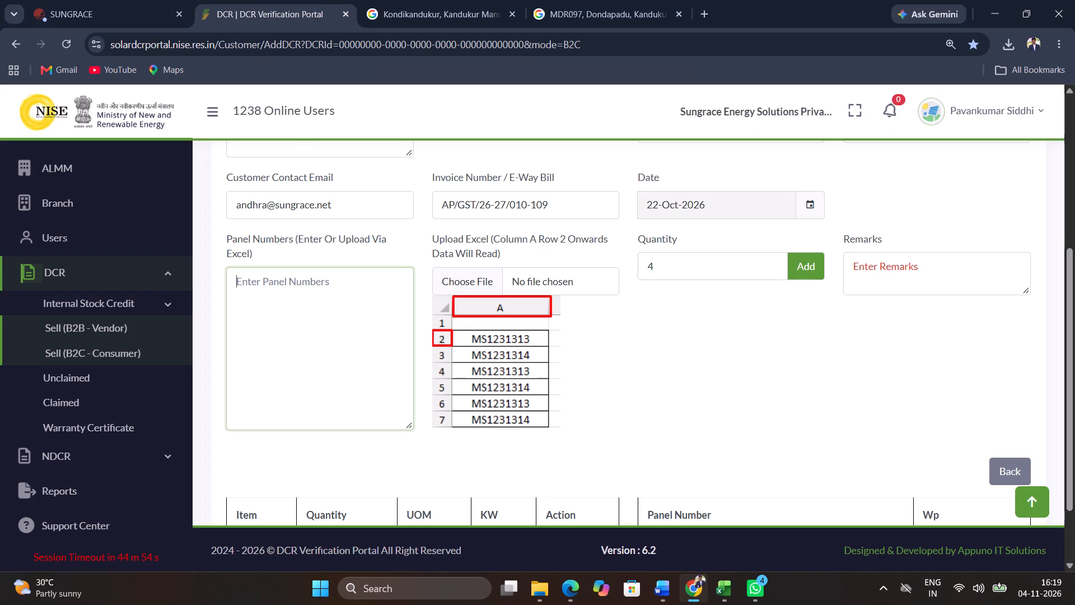
key(ctrl+v)
Clean up the separators between the pasted panel numbers, starting with the space before the last serial number.
key(Left)
key(Left)
key(Left)
key(Left)
key(Left)
key(Left)
key(Left)
key(Left)
key(Left)
key(Left)
key(Left)
key(Left)
key(Left)
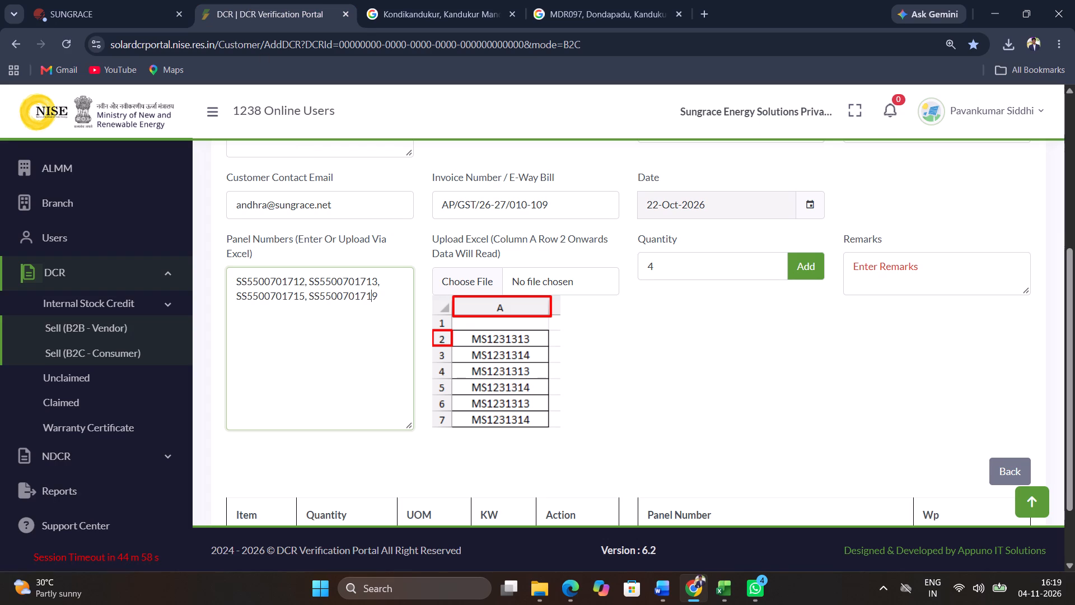
key(Right)
key(BackSpace)
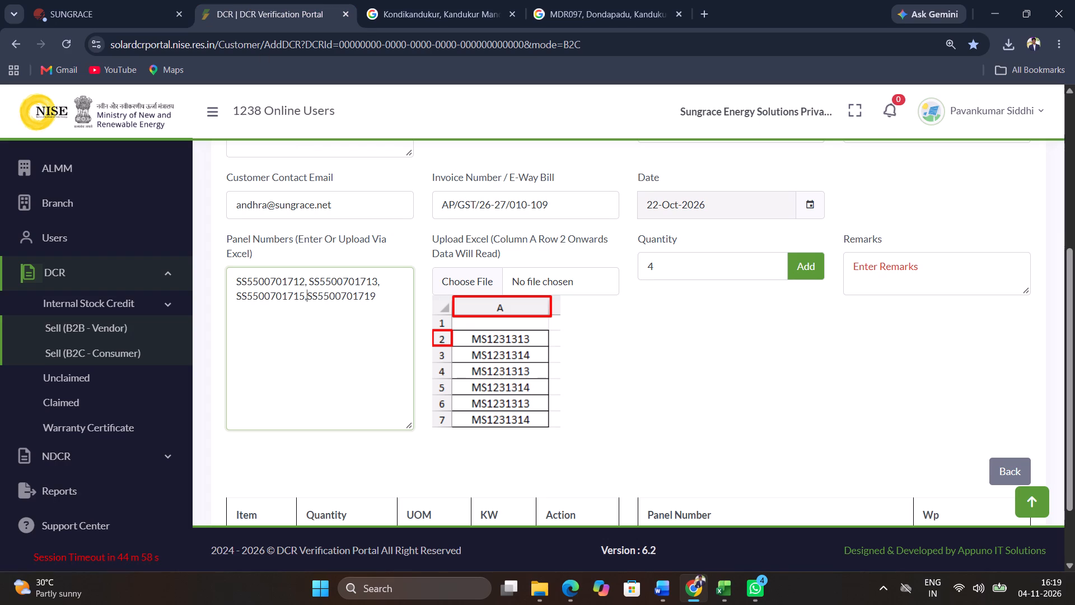
Put each of the four panel serial numbers on its own line, replacing the commas and spaces between them with line breaks.
key(BackSpace)
key(Return)
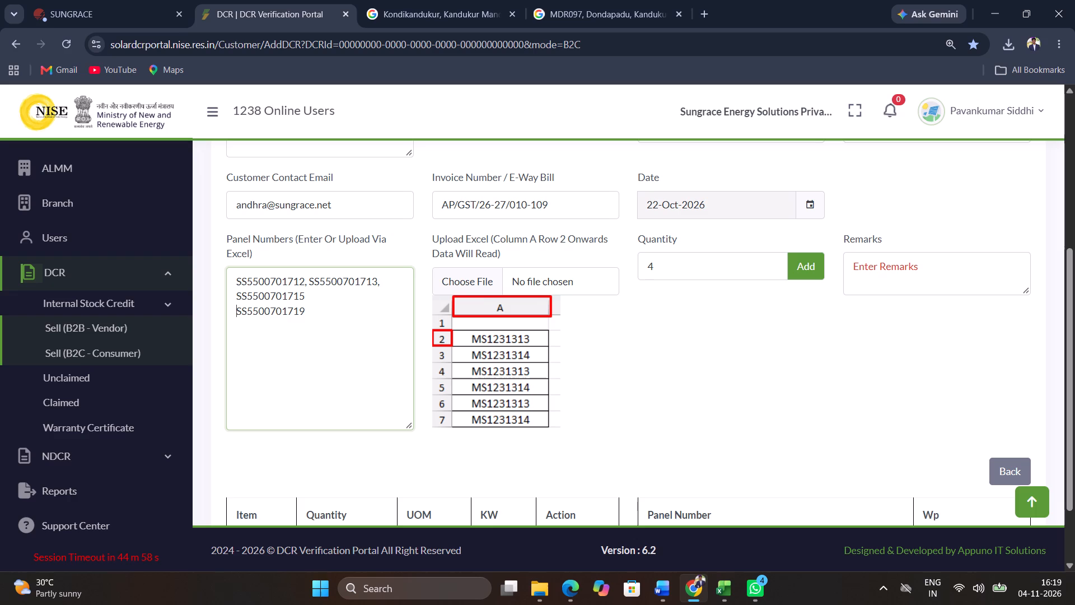
key(Up)
key(Up)
key(Up)
key(Up)
key(Up)
key(Up)
key(Right)
key(Right)
key(Right)
key(Right)
key(Right)
key(Right)
key(Right)
key(Right)
key(Right)
key(Right)
key(Right)
key(Right)
key(Right)
key(Right)
key(Right)
key(Right)
key(Left)
key(Left)
key(BackSpace)
key(BackSpace)
key(Return)
key(Right)
key(Right)
key(Right)
key(Right)
key(Right)
key(Right)
key(Right)
key(Right)
key(Right)
key(Right)
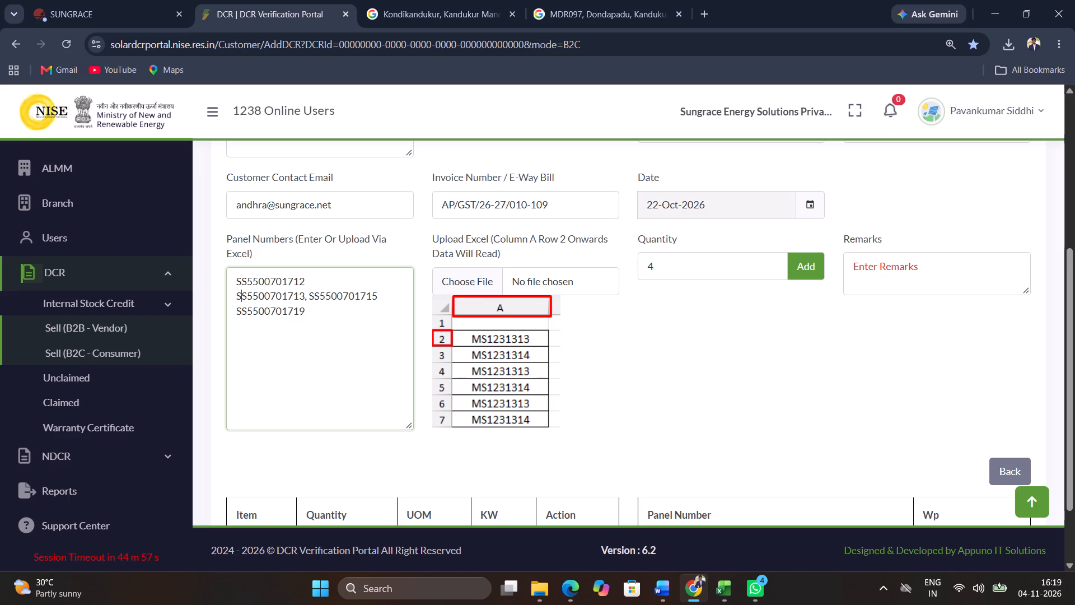
key(Right)
key(Right)
key(Right)
key(Right)
key(BackSpace)
key(BackSpace)
key(Return)
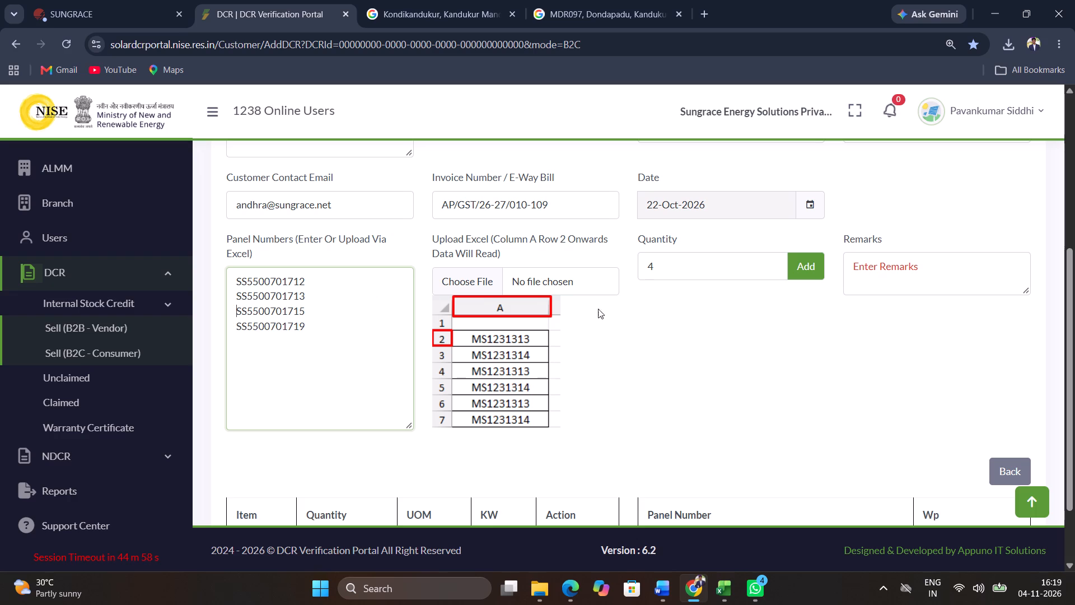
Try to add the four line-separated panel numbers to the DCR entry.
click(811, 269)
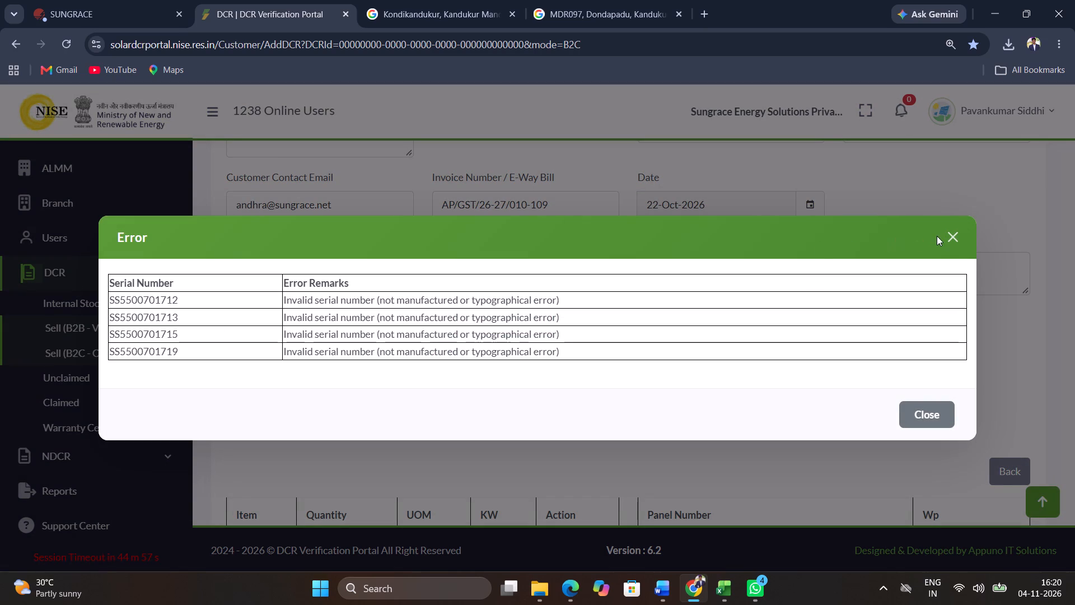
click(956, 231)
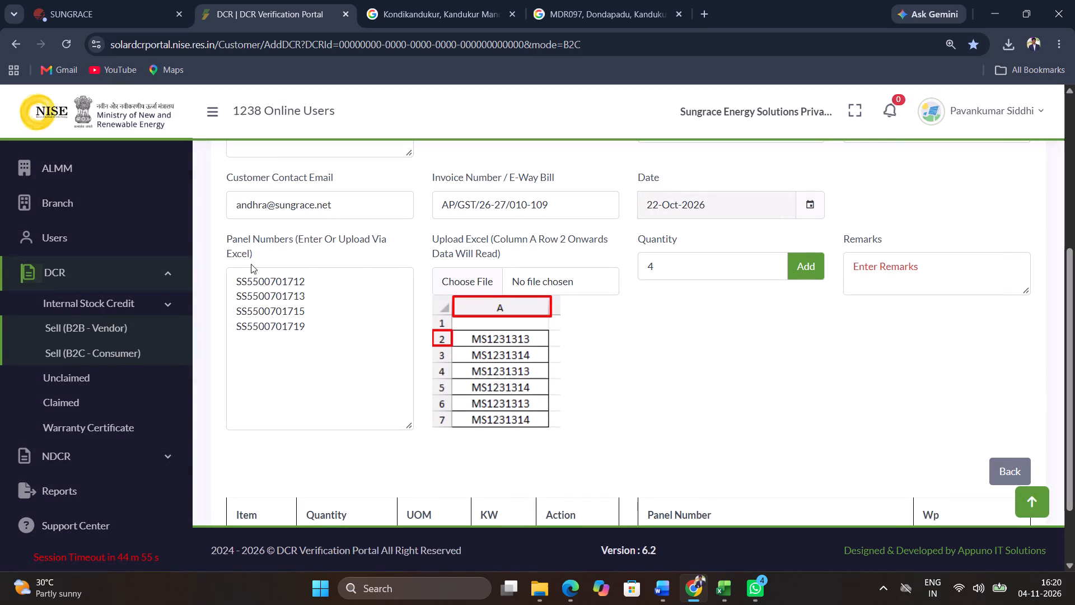
drag(232, 274, 319, 346)
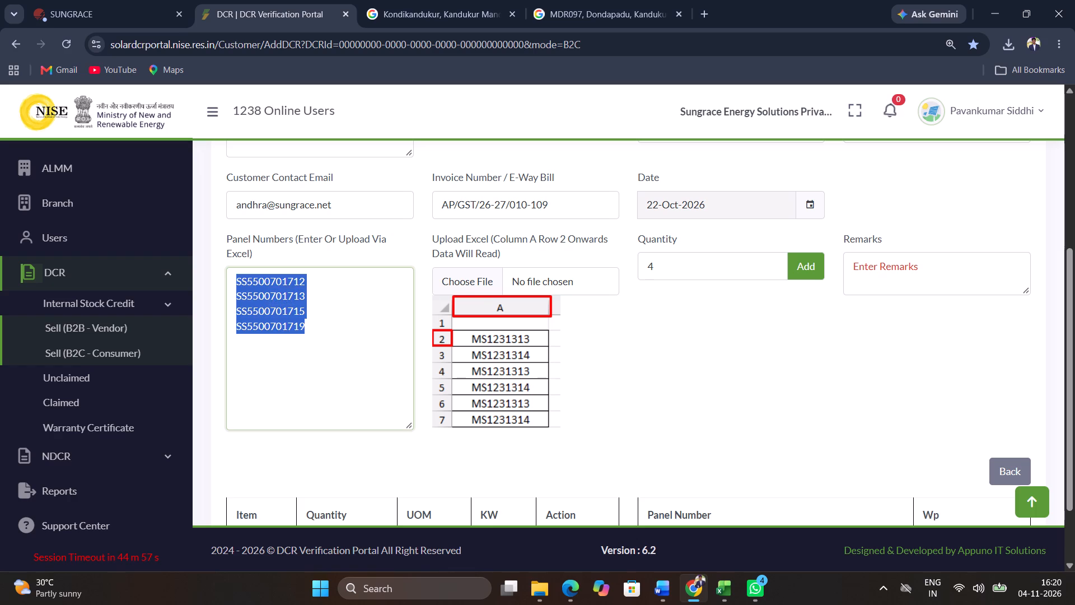
drag(319, 346, 319, 347)
click(319, 347)
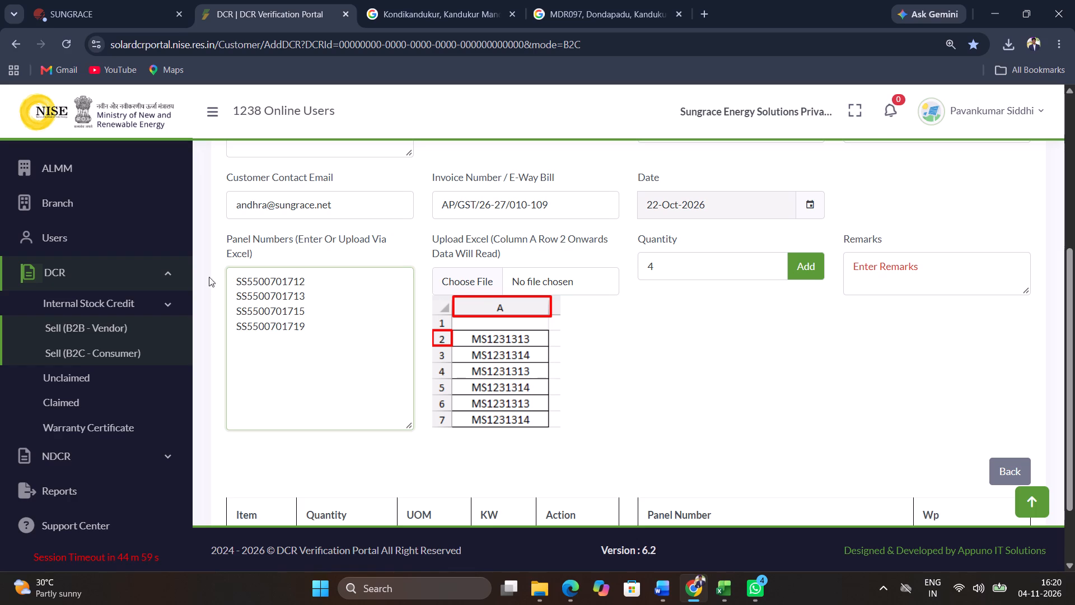
drag(226, 272, 317, 348)
double_click(317, 348)
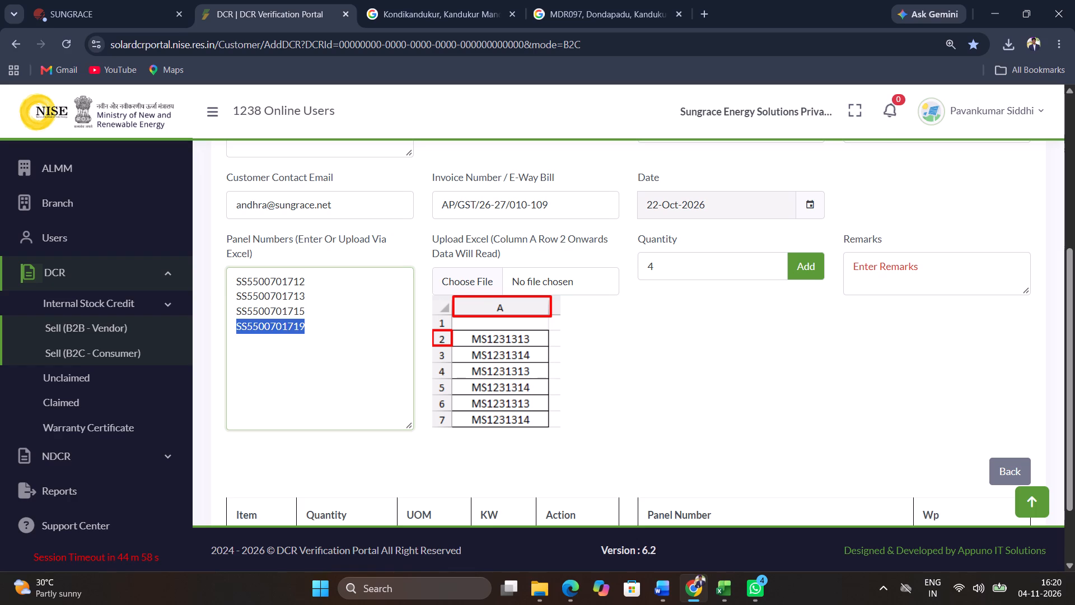
drag(233, 264, 329, 337)
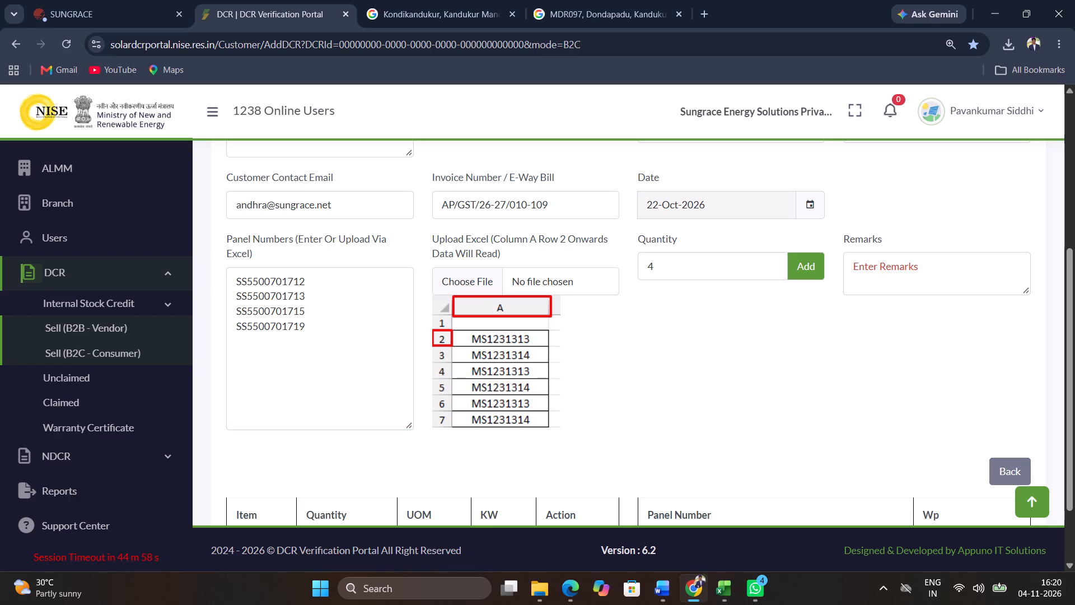
drag(235, 283, 329, 349)
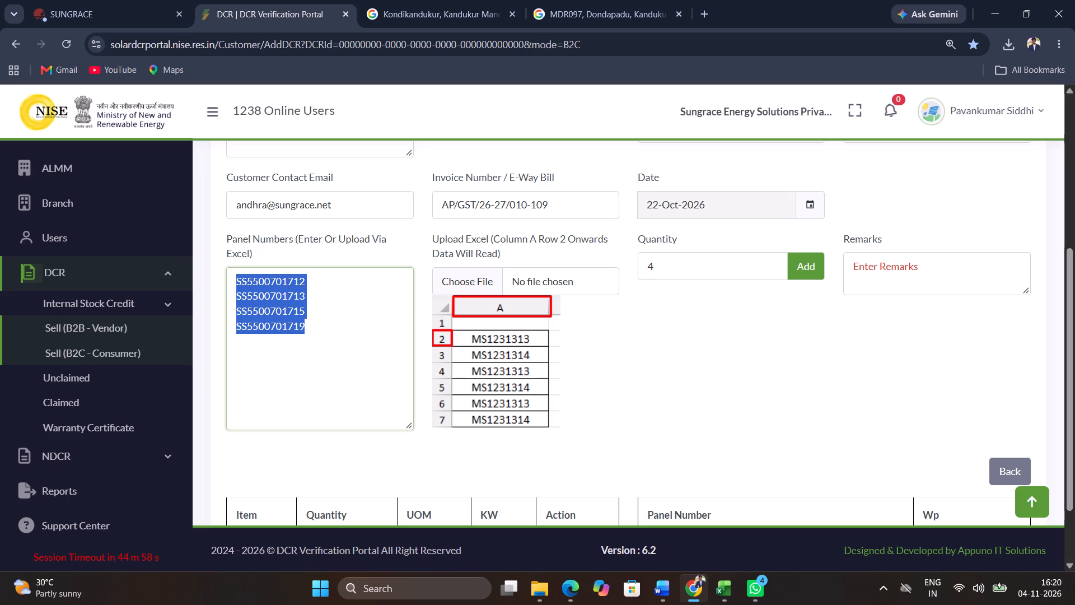
key(ctrl+c)
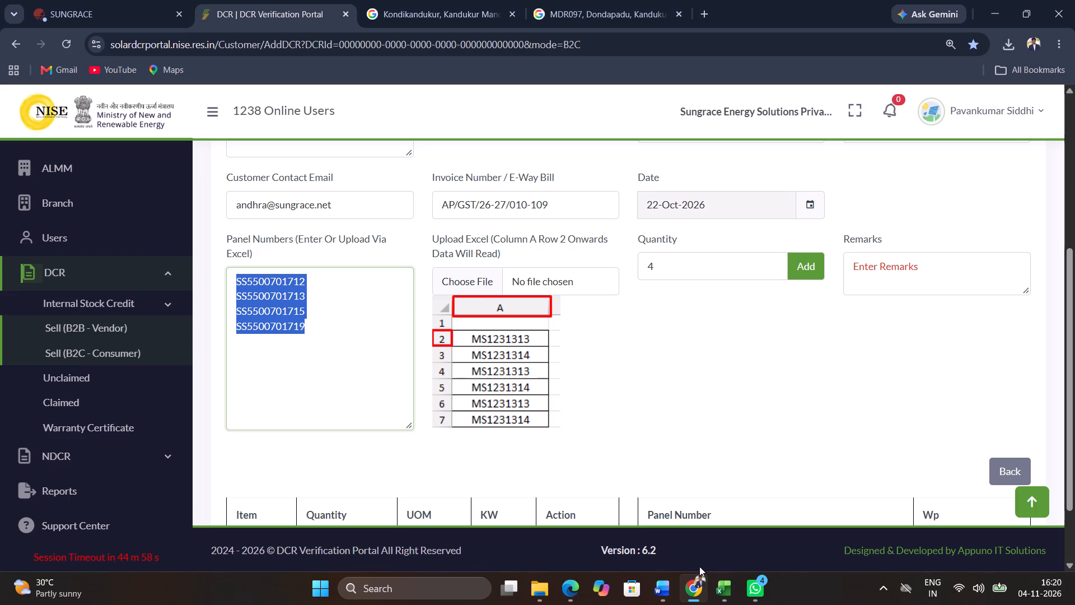
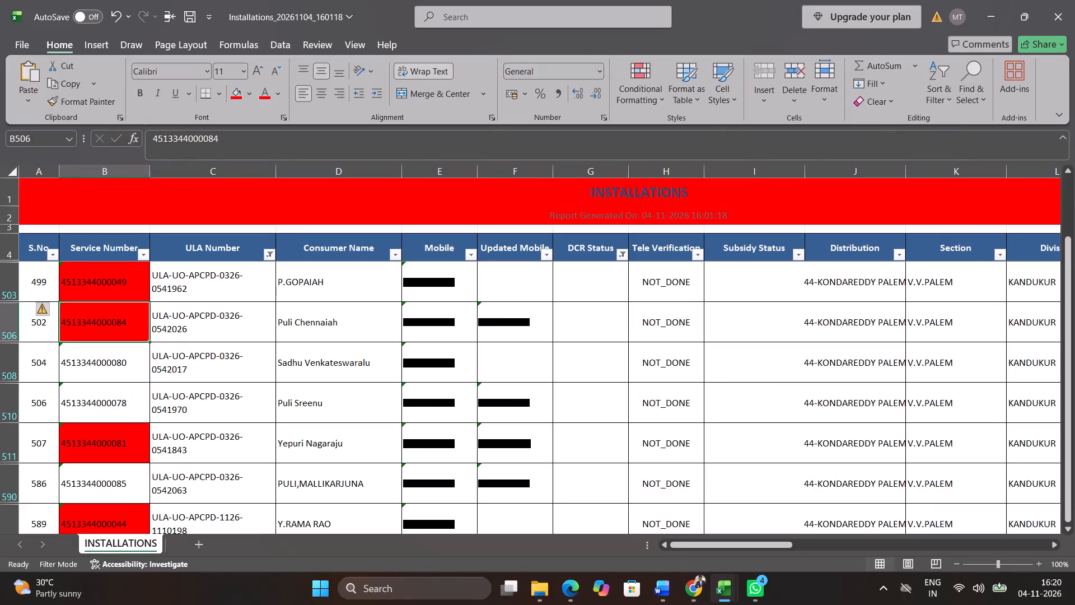
Copy the service number at S.No. 504 of Installations_20261104_160118 and switch to the SUNGRACE work order page in Chrome.
key(Down)
key(ctrl+c)
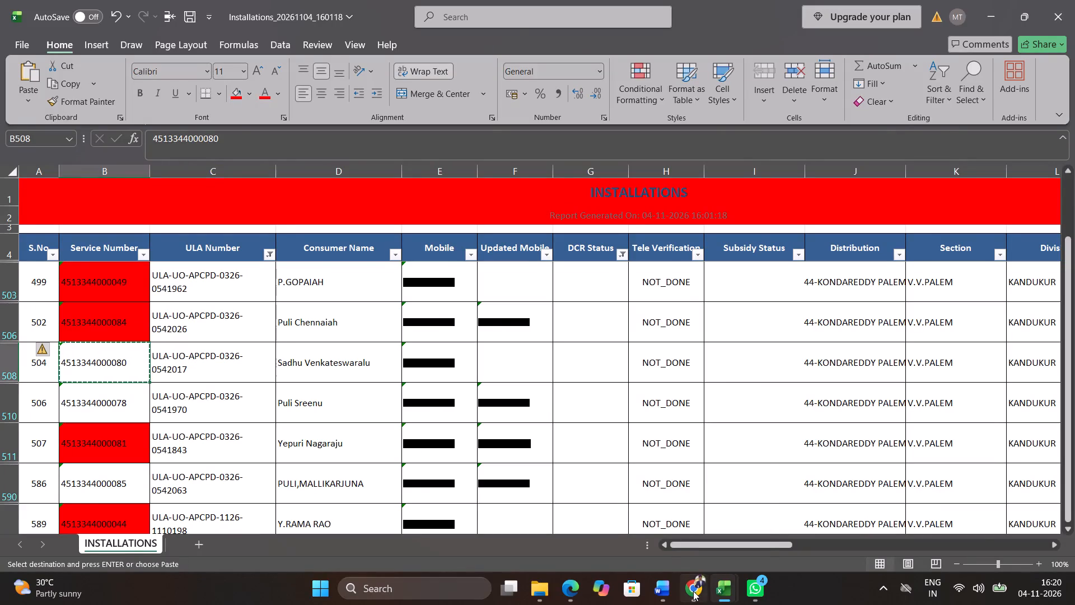
click(707, 542)
click(121, 0)
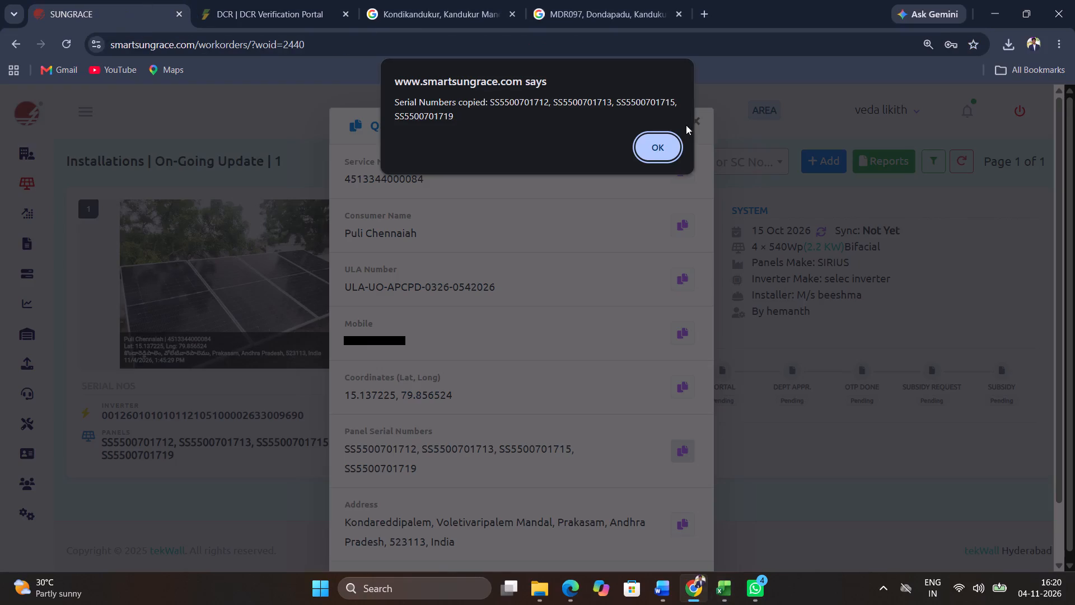
Close the previous work order's copy details in SUNGRACE and open the work order matching the copied service number.
click(672, 156)
click(688, 118)
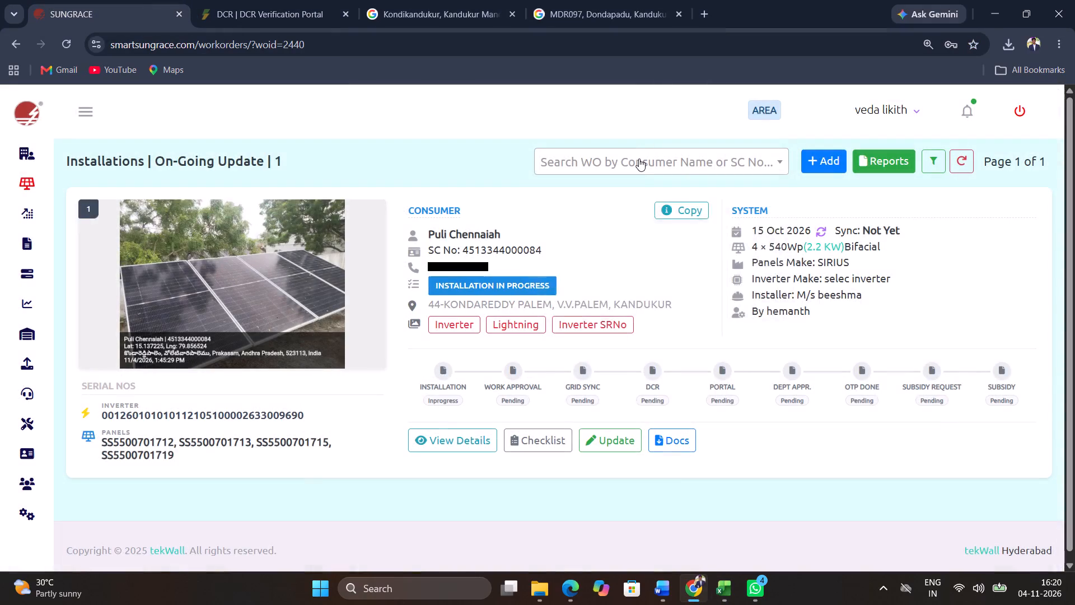
click(639, 159)
key(ctrl+v)
key(Return)
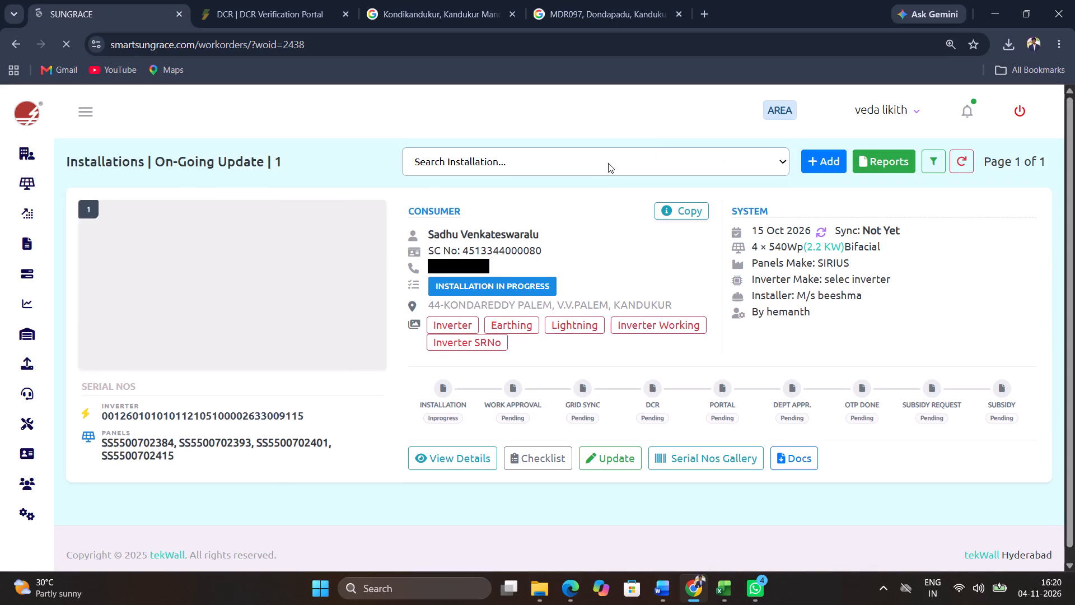
Copy the ULA number from the opened work order and replace the Consumer Application Number in the NISE form with it.
click(675, 213)
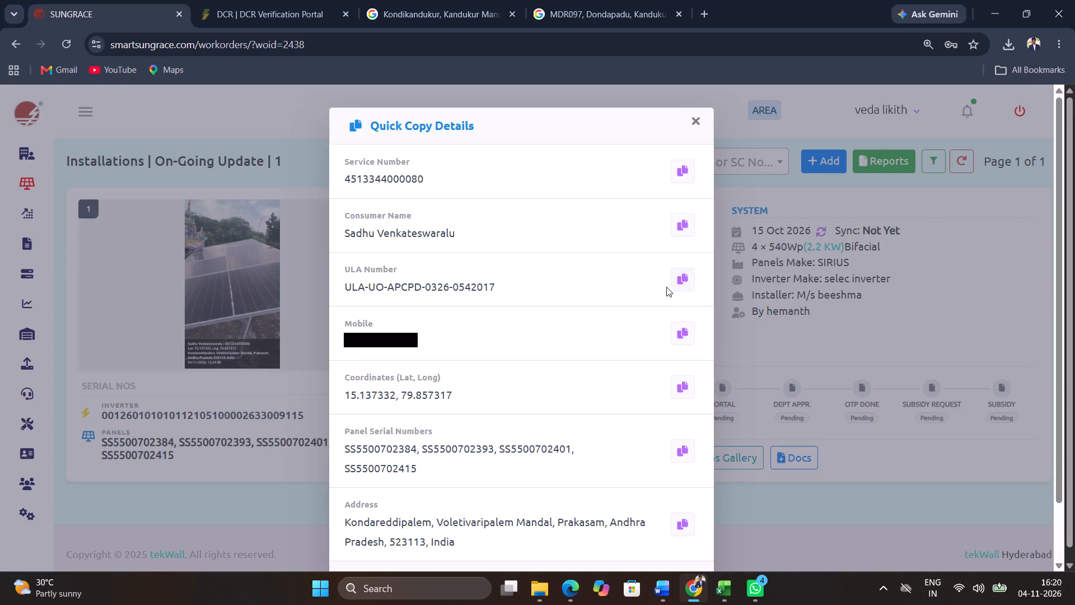
click(682, 272)
click(320, 0)
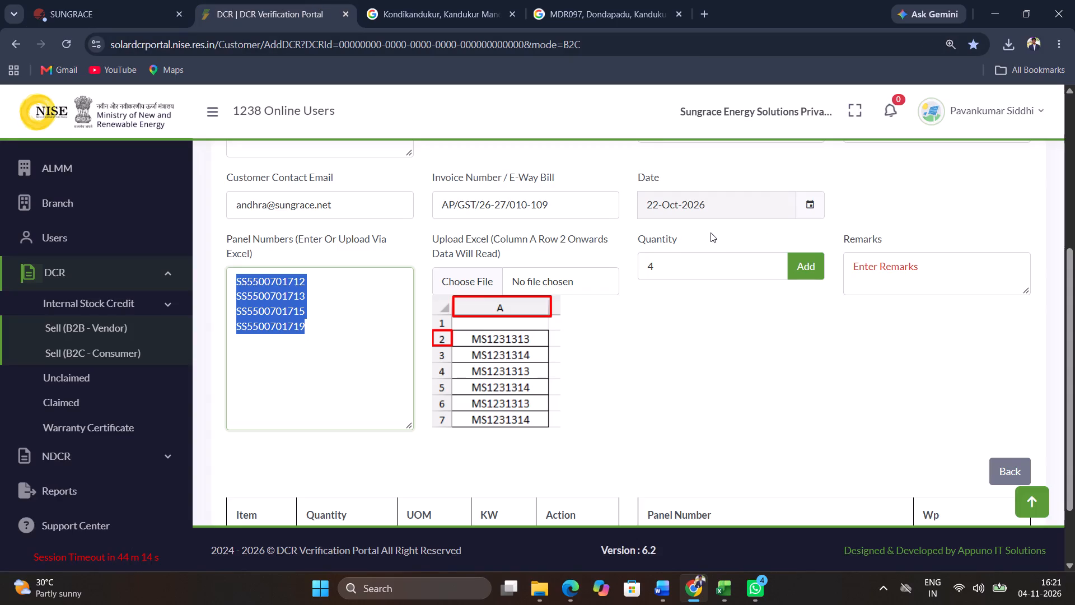
scroll(711, 232, up, 4)
click(612, 313)
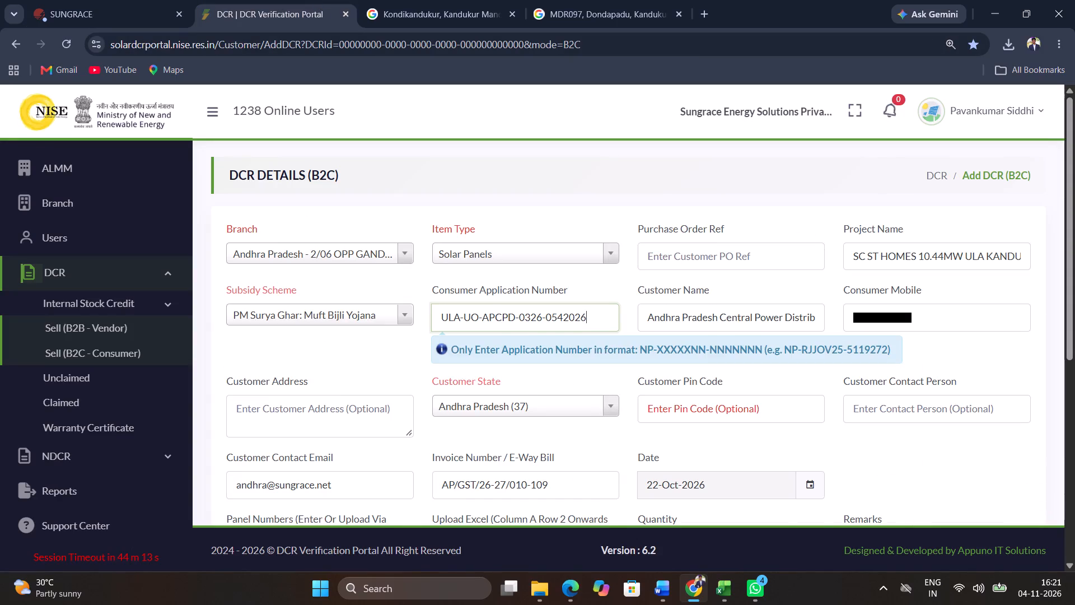
key(BackSpace)
key(BackSpace)
key(BackSpace)
key(BackSpace)
key(BackSpace)
key(BackSpace)
key(BackSpace)
key(BackSpace)
key(BackSpace)
key(BackSpace)
key(BackSpace)
key(BackSpace)
key(BackSpace)
key(BackSpace)
key(BackSpace)
key(BackSpace)
key(BackSpace)
key(BackSpace)
key(BackSpace)
key(BackSpace)
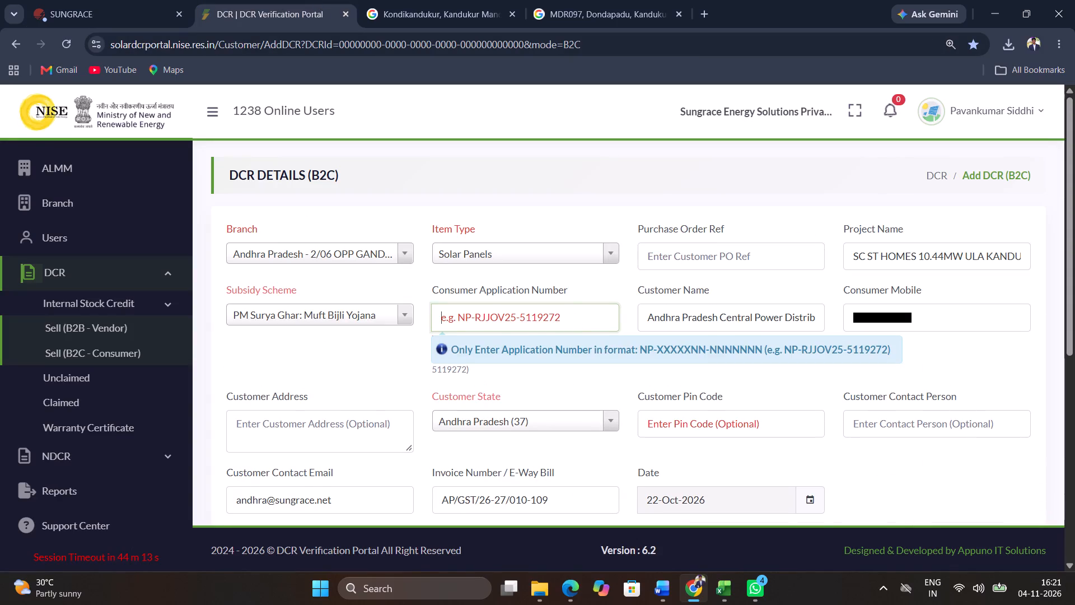
key(ctrl+v)
scroll(594, 307, down, 3)
click(356, 403)
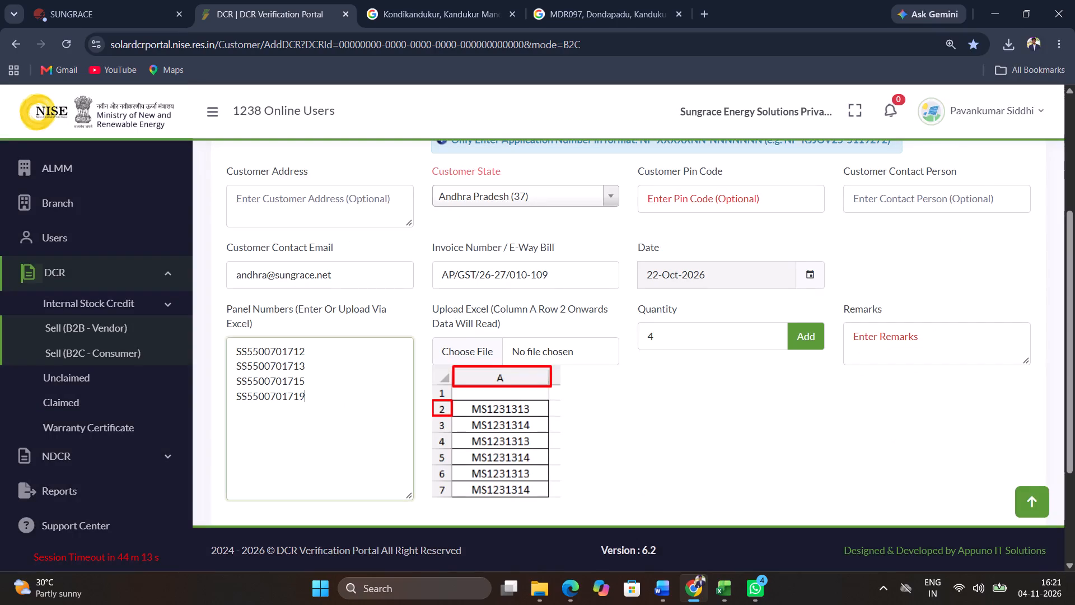
key(BackSpace)
key(BackSpace)
key(BackSpace)
key(BackSpace)
key(BackSpace)
key(BackSpace)
key(BackSpace)
key(BackSpace)
key(BackSpace)
key(BackSpace)
key(BackSpace)
key(BackSpace)
key(BackSpace)
key(BackSpace)
key(BackSpace)
key(BackSpace)
key(BackSpace)
key(BackSpace)
key(BackSpace)
key(BackSpace)
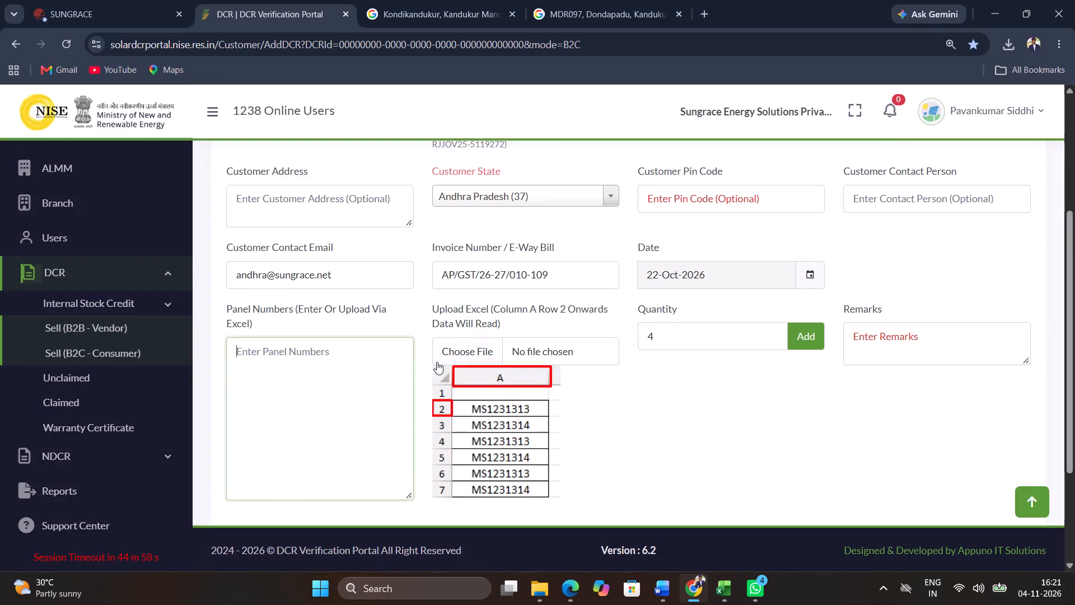
click(32, 0)
click(652, 134)
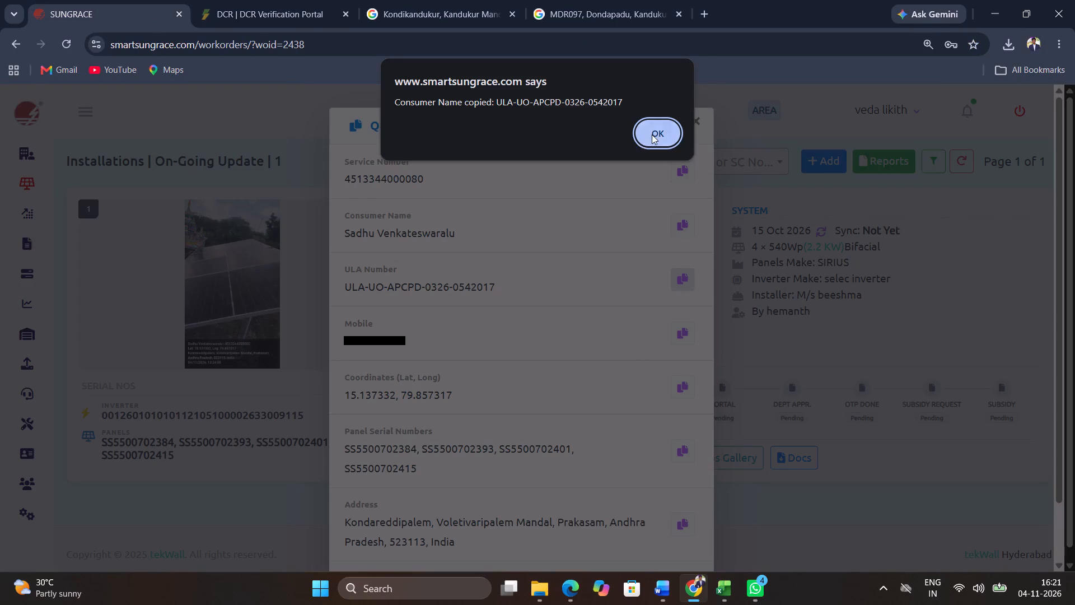
click(680, 455)
click(268, 0)
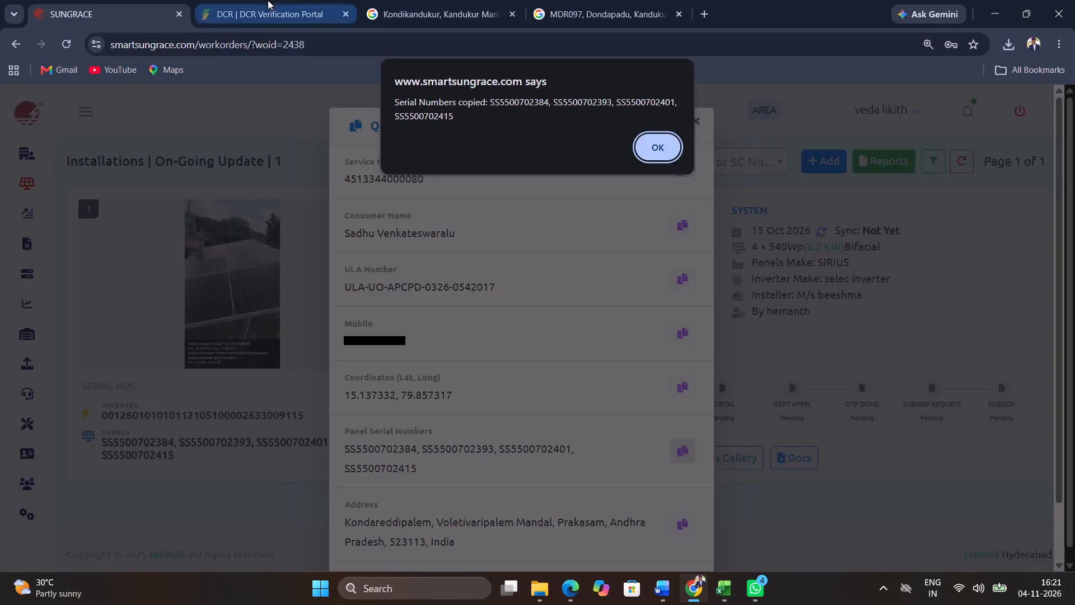
drag(268, 7, 268, 21)
click(361, 405)
key(ctrl+v)
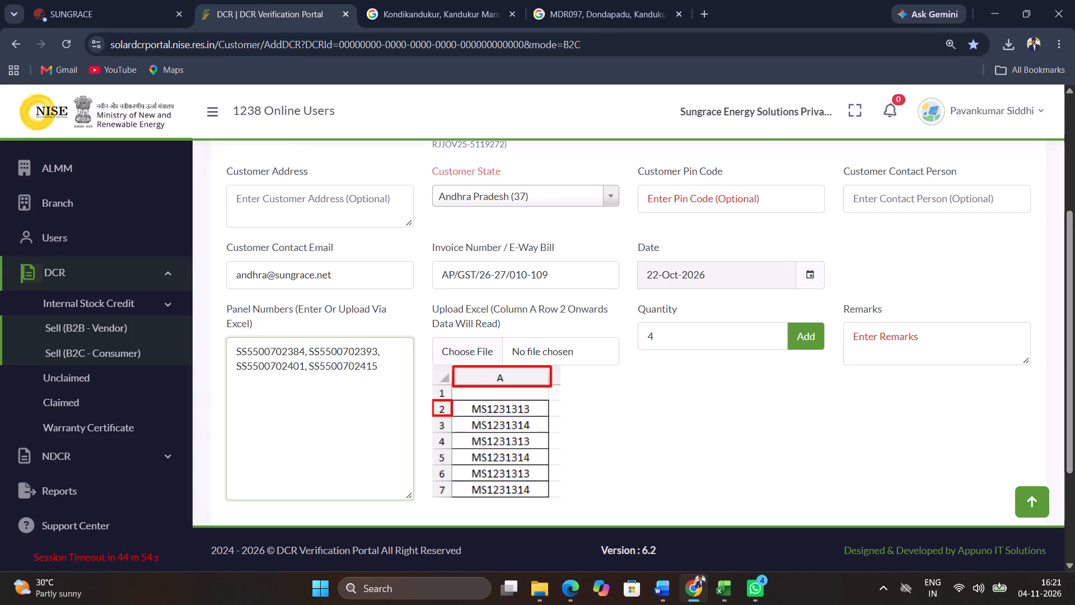
key(Left)
key(Left)
key(Left)
key(Left)
key(Left)
key(Left)
key(Left)
key(Left)
key(Left)
key(Left)
key(Left)
key(Left)
key(Left)
key(Left)
key(Left)
key(Right)
key(Right)
key(Right)
key(BackSpace)
key(BackSpace)
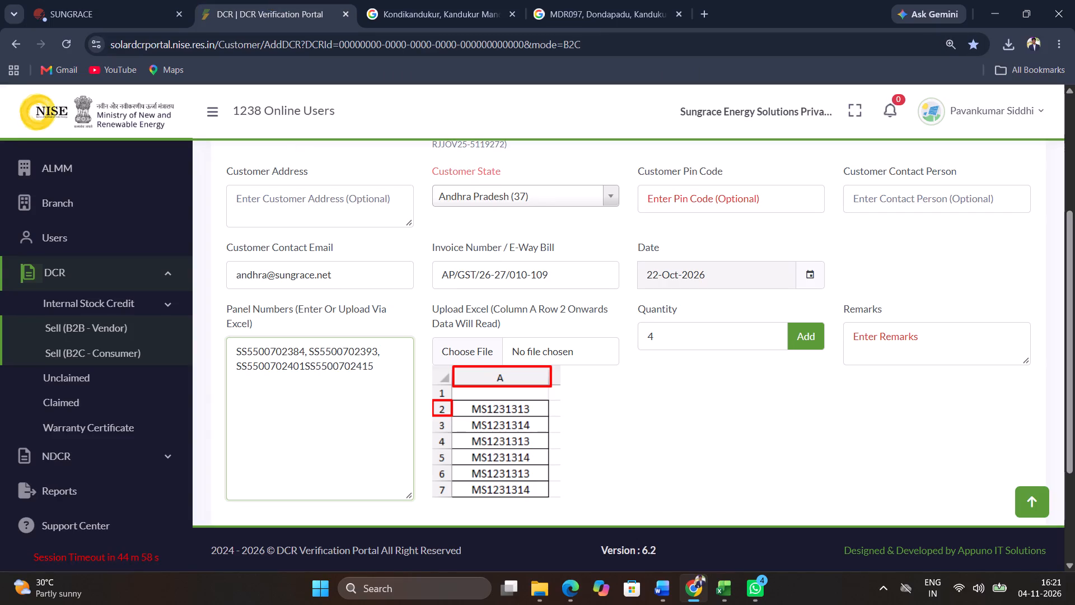
key(Return)
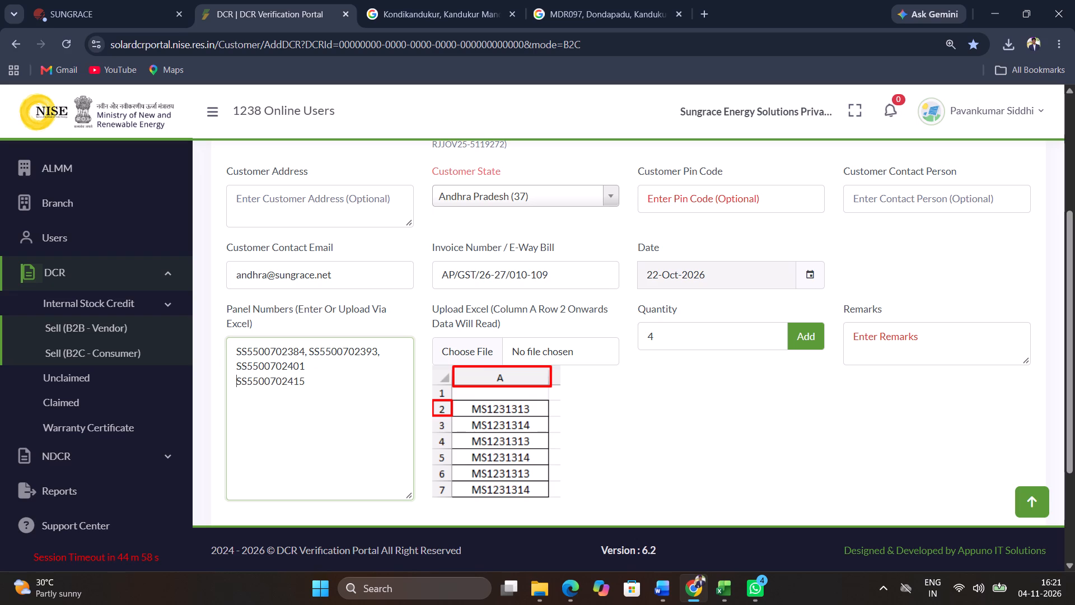
key(Up)
key(Up)
key(Up)
key(Up)
key(Right)
key(Right)
key(Right)
key(Right)
key(Right)
key(Right)
key(Right)
key(Right)
key(Right)
key(Right)
key(Right)
key(Right)
key(Right)
key(Right)
key(BackSpace)
key(BackSpace)
key(Return)
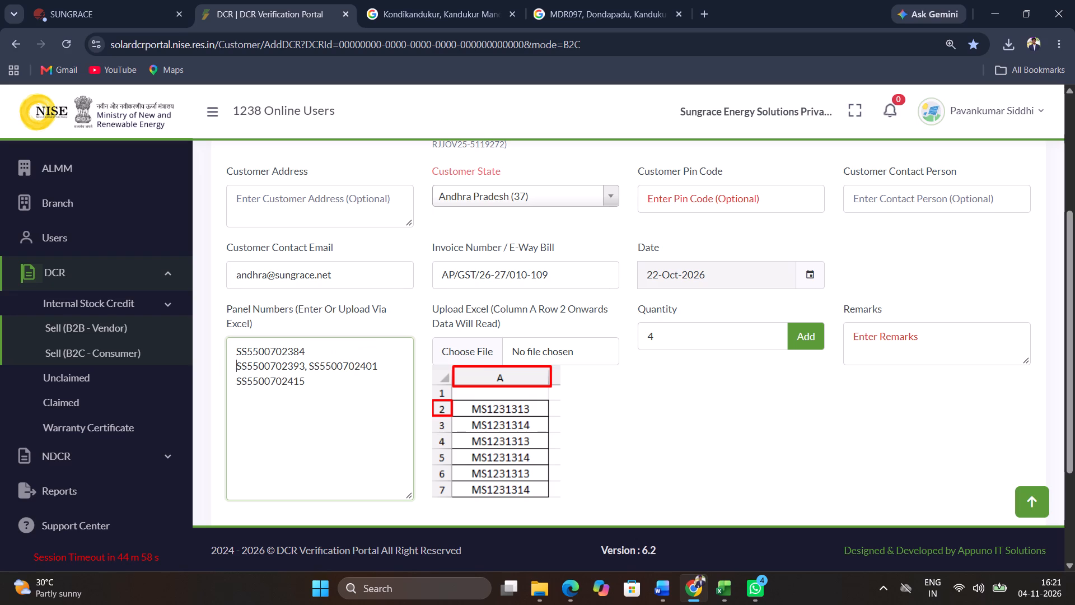
key(Right)
key(Right)
key(Right)
key(Right)
key(Right)
key(Right)
key(Right)
key(Right)
key(Right)
key(Right)
key(Right)
key(Right)
key(Right)
key(Right)
Replace the remaining comma separator in the panel numbers so that each of the four serials is on its own line.
key(BackSpace)
key(BackSpace)
key(Return)
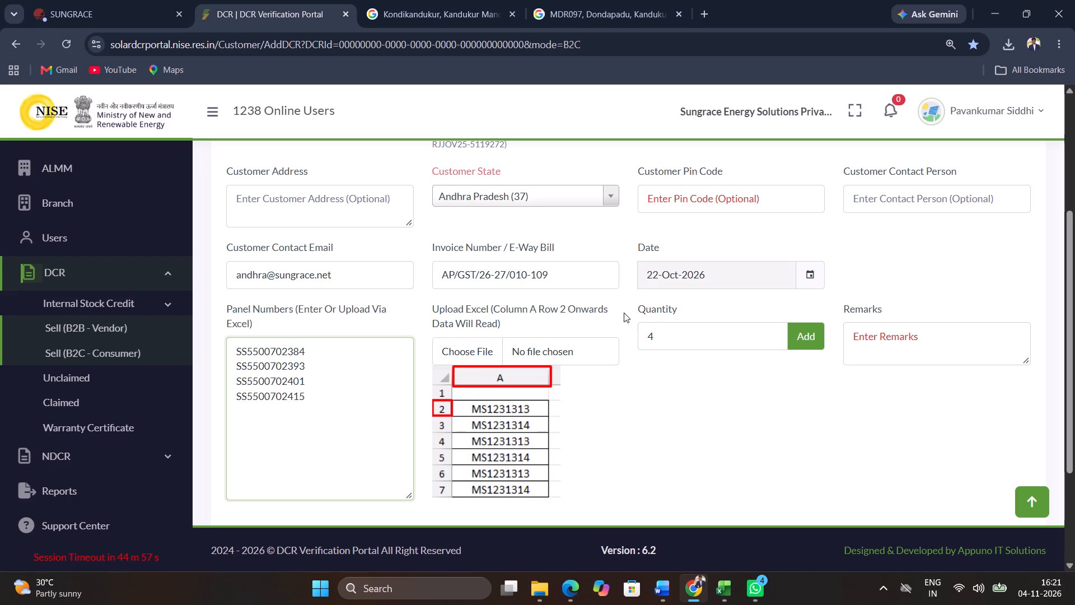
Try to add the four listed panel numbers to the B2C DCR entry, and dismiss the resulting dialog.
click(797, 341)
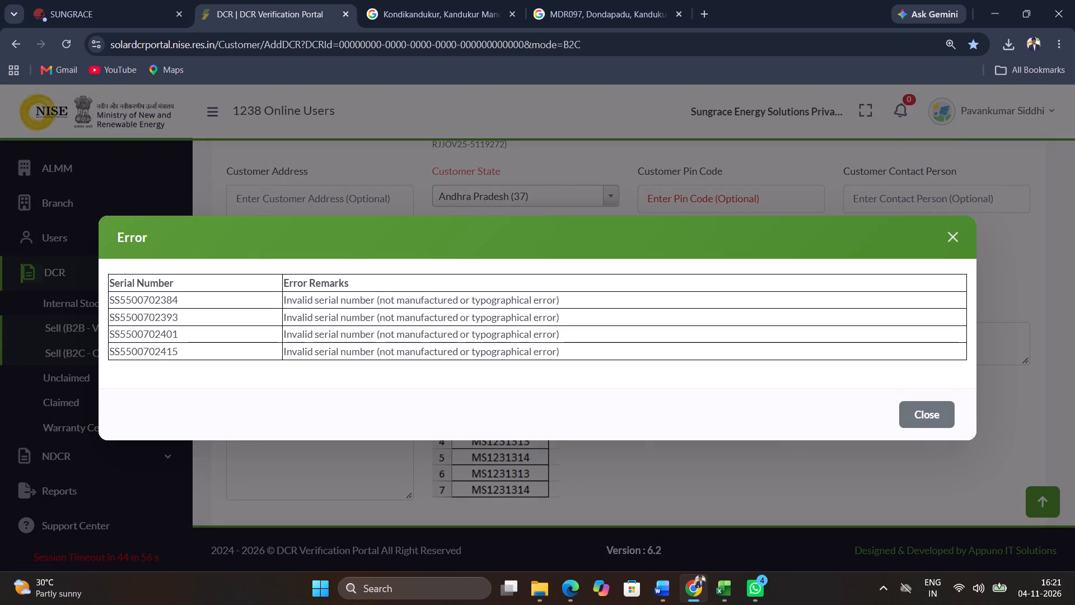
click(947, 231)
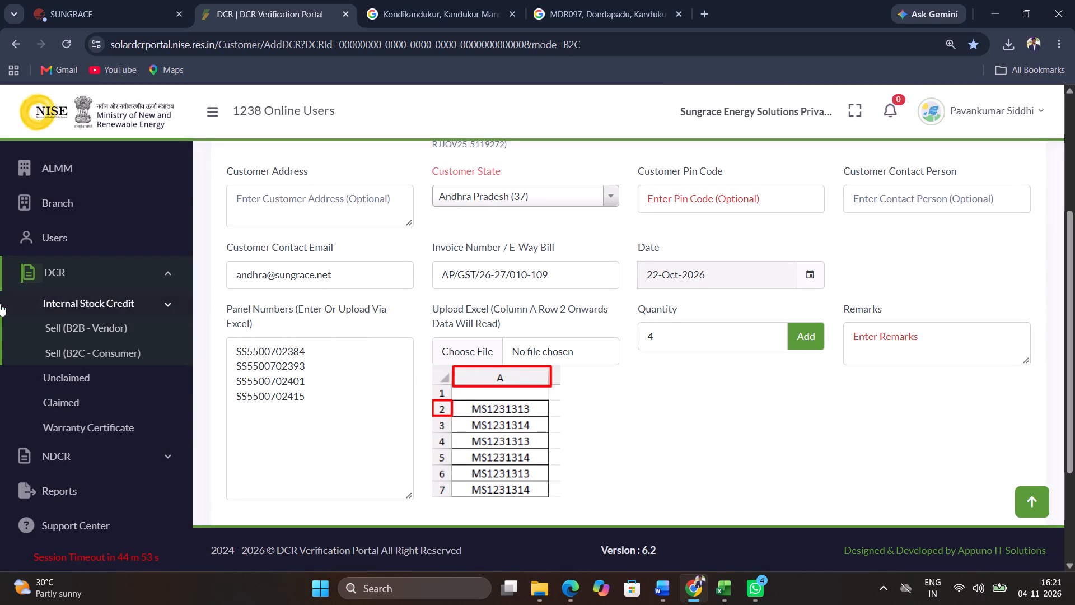
drag(233, 345, 312, 427)
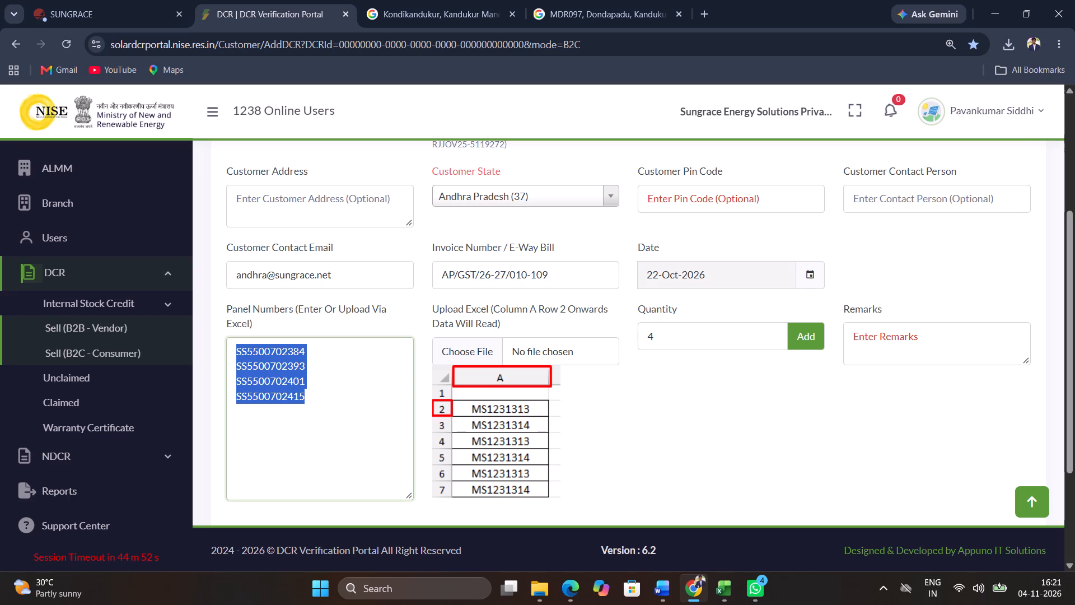
drag(312, 427, 314, 429)
click(314, 429)
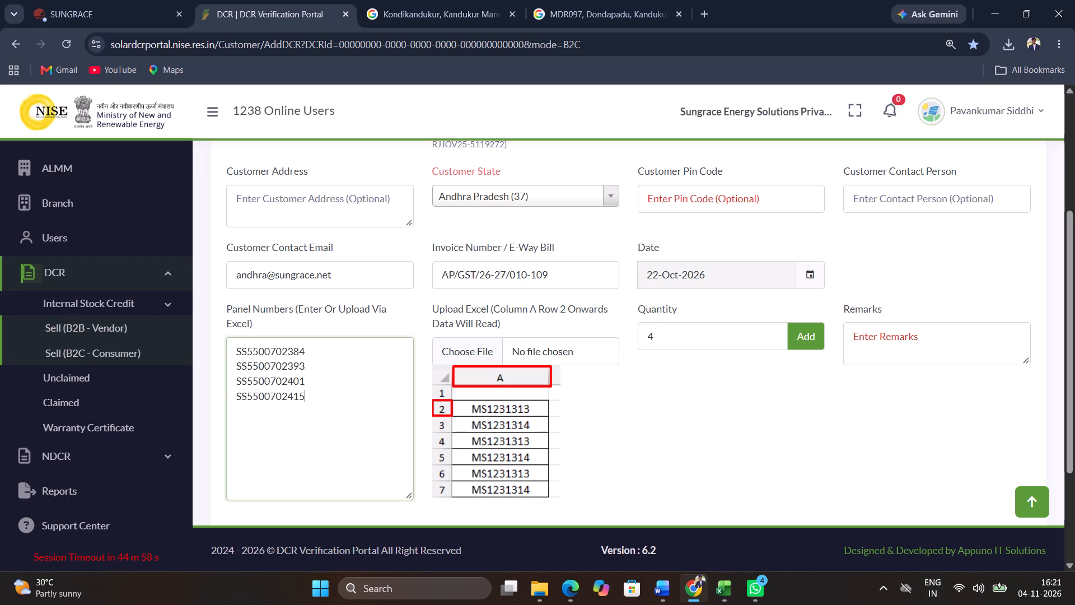
drag(236, 347, 348, 407)
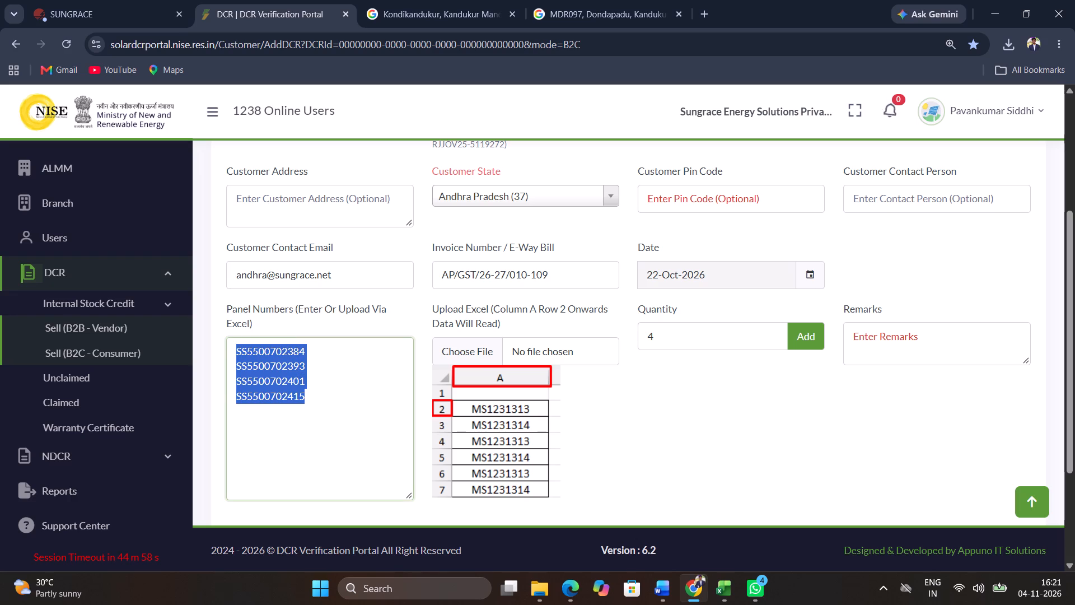
key(ctrl+c)
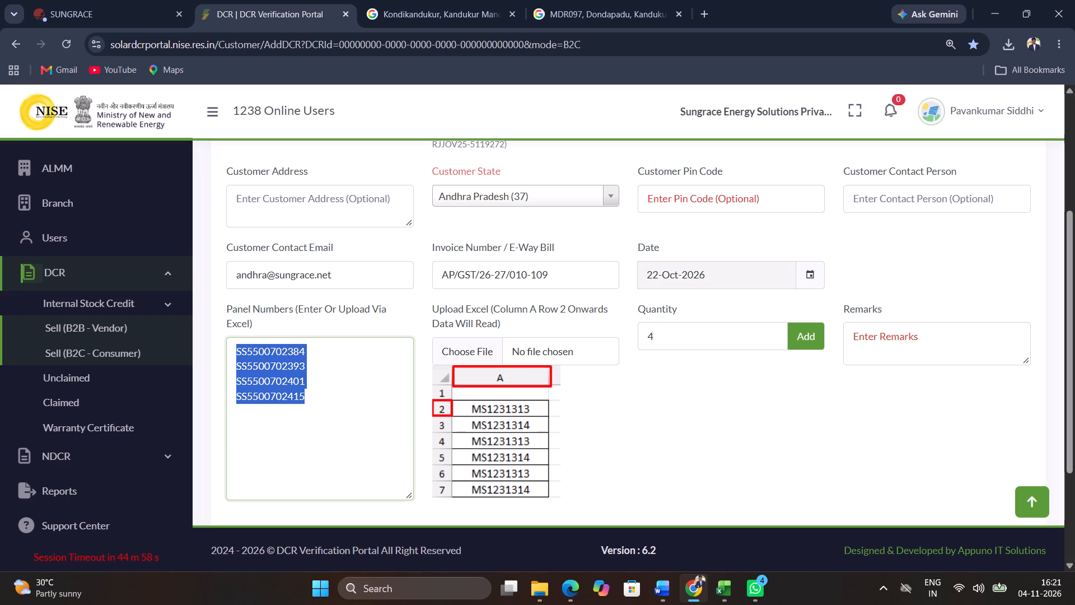
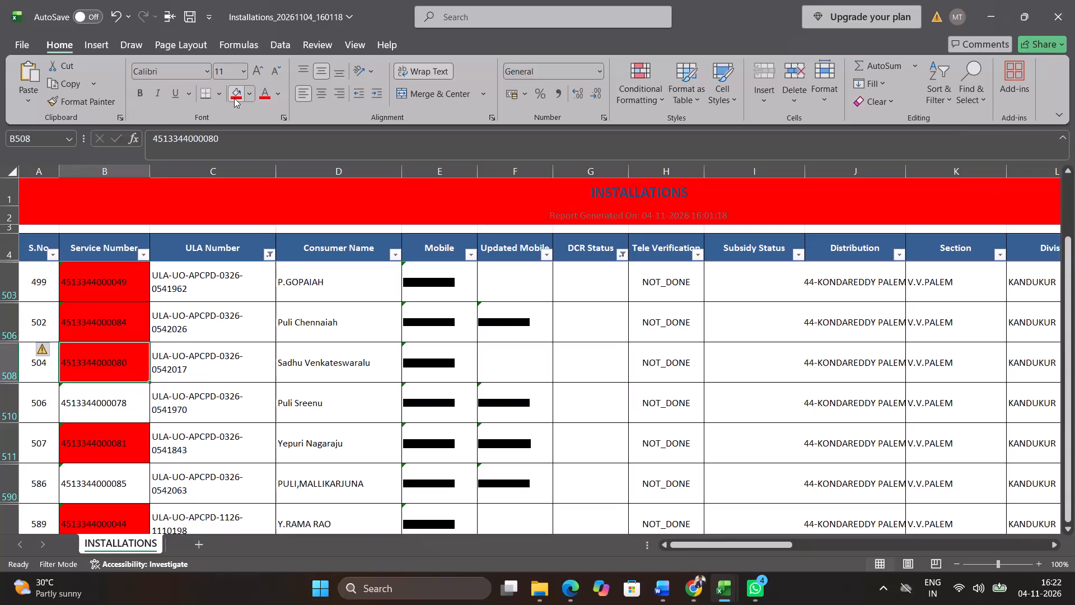
Copy the service number of the S.No. 506 row in the installations workbook and switch to the browser.
key(Down)
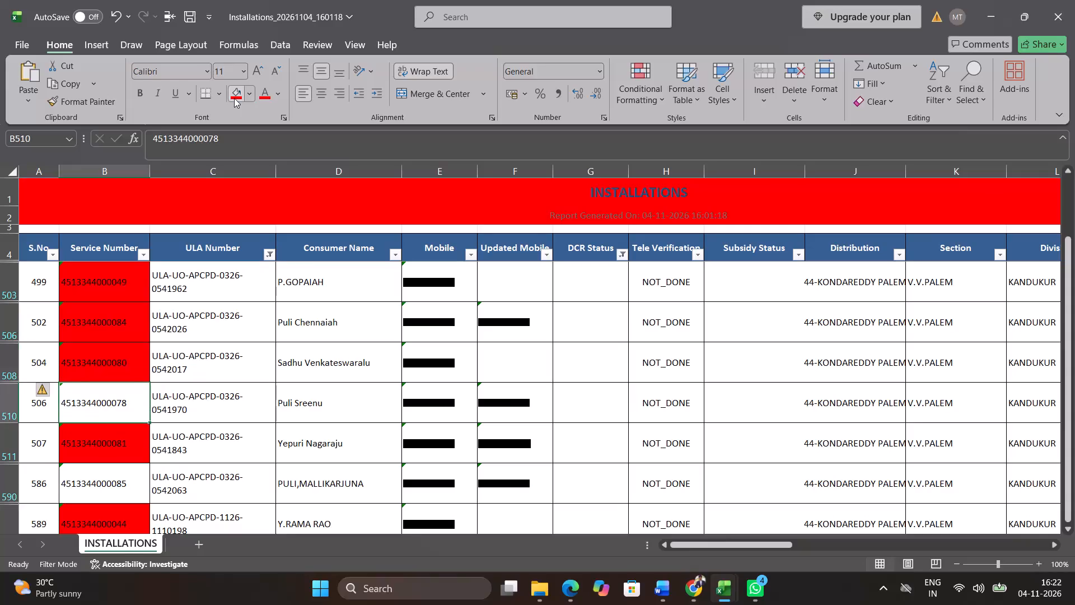
key(ctrl+c)
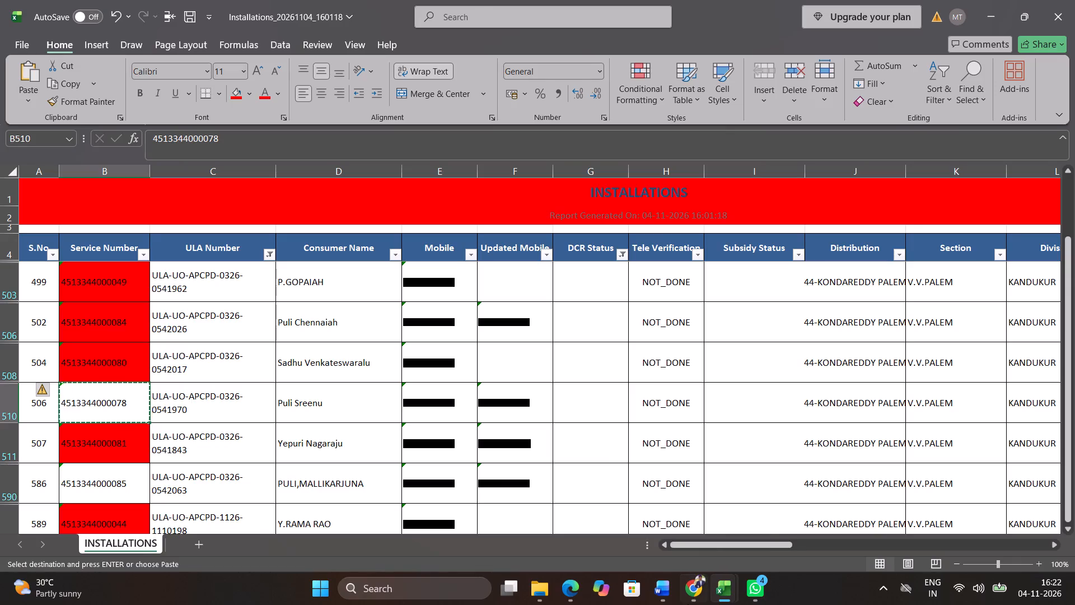
click(694, 525)
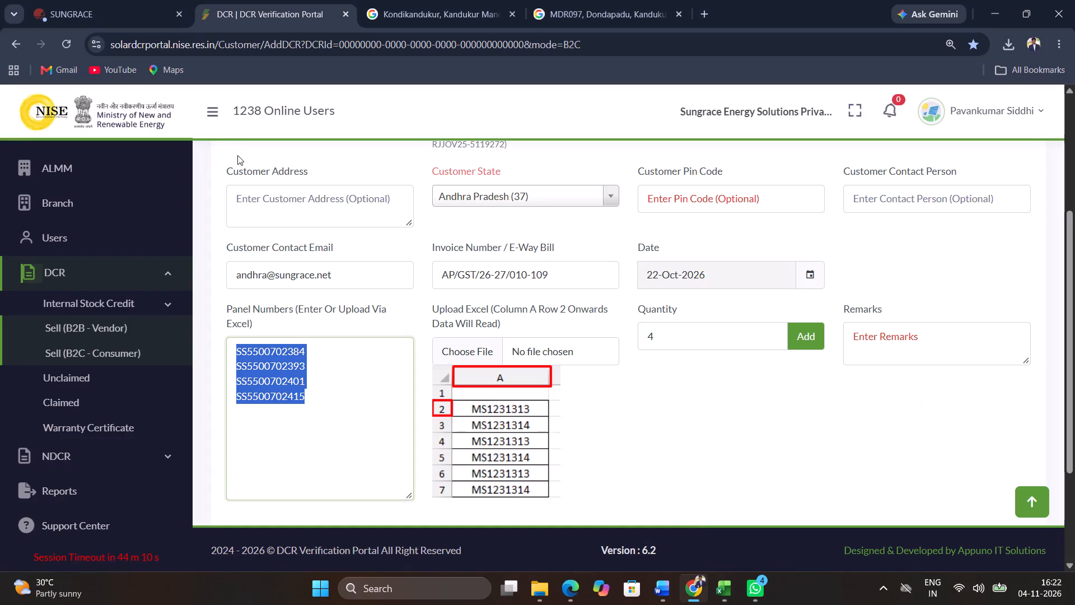
Open the SUNGRACE work order for the copied service number after closing the previous work order's copy details.
click(101, 0)
click(658, 153)
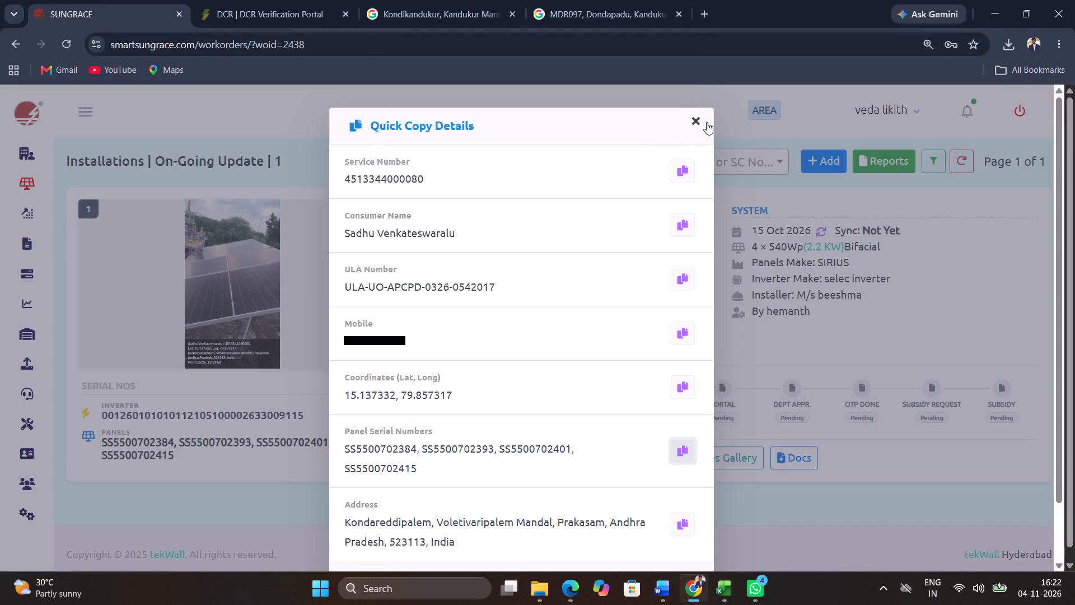
drag(701, 117, 697, 133)
click(680, 162)
key(ctrl+v)
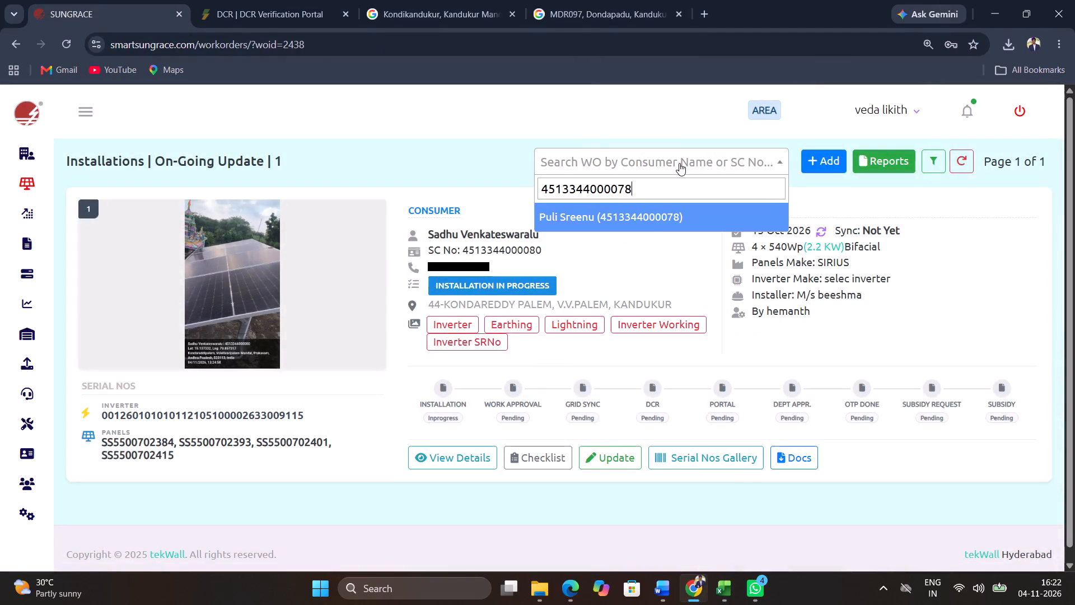
key(Return)
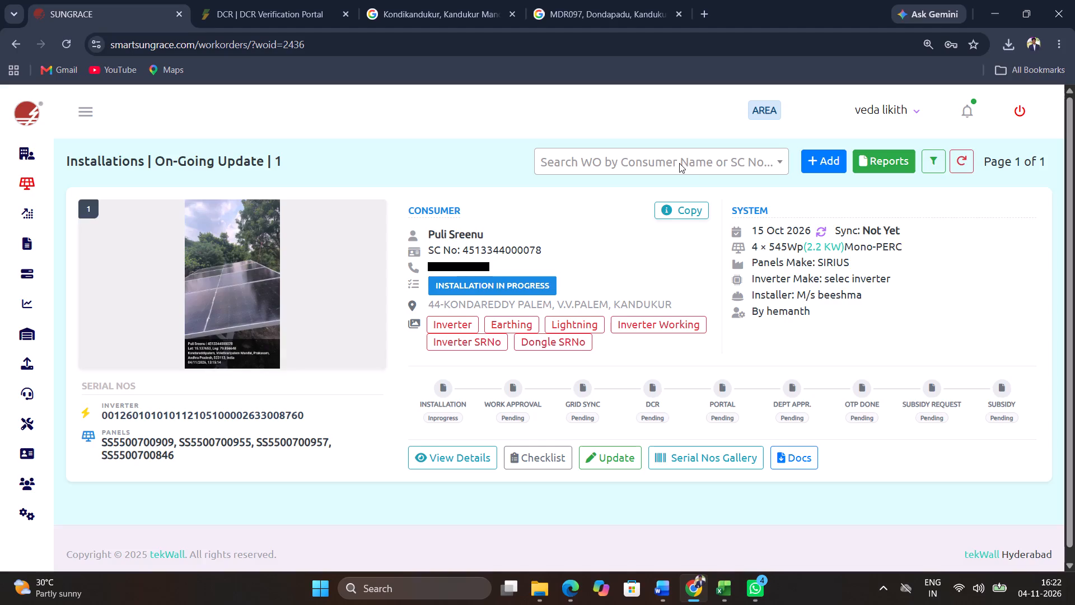
Replace the consumer application number in the NISE form with the ULA number copied from the open SUNGRACE work order.
click(682, 215)
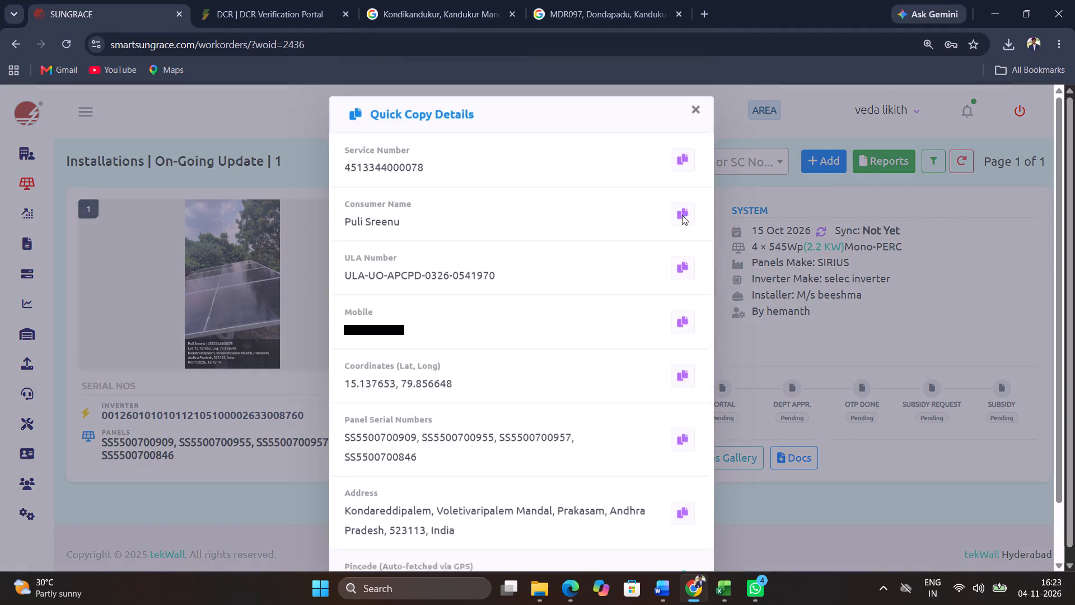
click(686, 283)
click(275, 16)
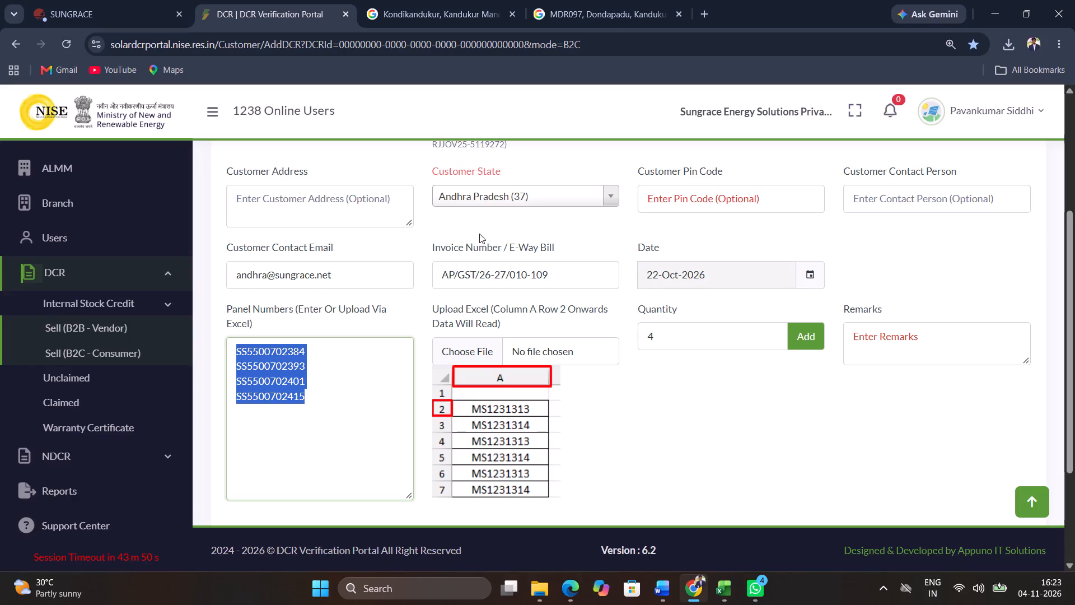
scroll(481, 234, up, 2)
click(596, 250)
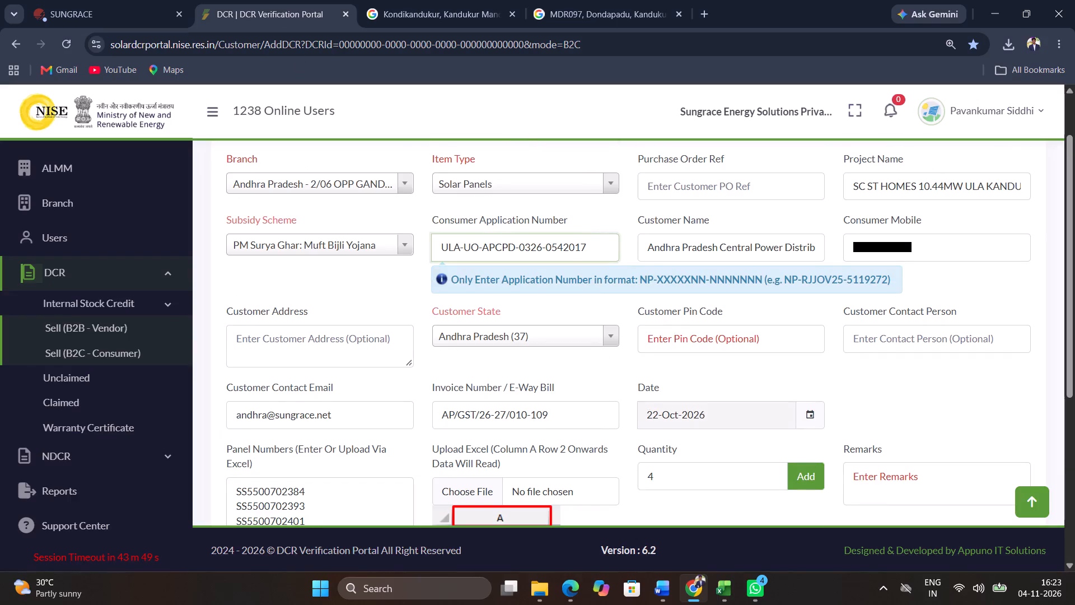
key(BackSpace)
key(BackSpace)
key(BackSpace)
key(BackSpace)
key(BackSpace)
key(BackSpace)
key(BackSpace)
key(BackSpace)
key(BackSpace)
key(BackSpace)
key(BackSpace)
key(BackSpace)
key(BackSpace)
key(BackSpace)
key(BackSpace)
key(BackSpace)
key(BackSpace)
key(BackSpace)
key(BackSpace)
key(BackSpace)
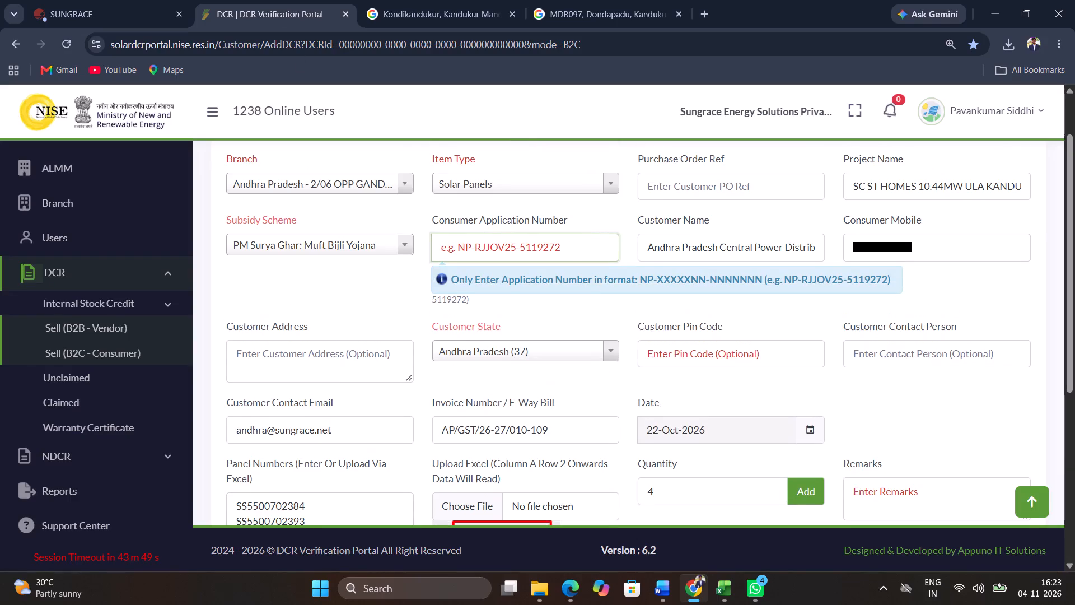
key(ctrl+v)
scroll(368, 304, down, 3)
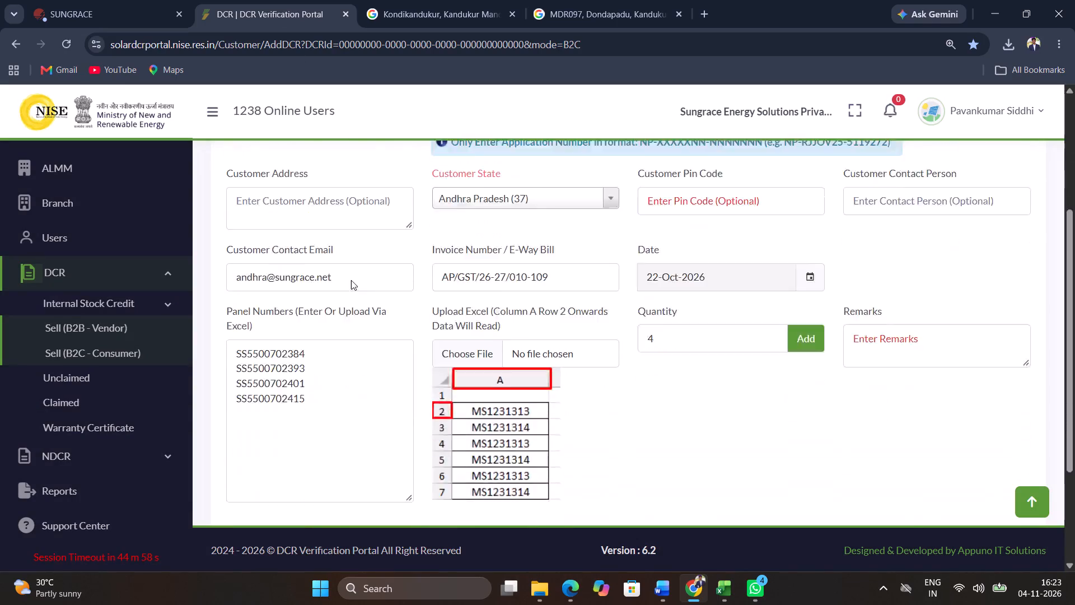
click(371, 378)
key(BackSpace)
key(BackSpace)
key(BackSpace)
key(BackSpace)
key(BackSpace)
key(BackSpace)
key(BackSpace)
key(BackSpace)
key(BackSpace)
key(BackSpace)
key(BackSpace)
key(BackSpace)
key(BackSpace)
key(BackSpace)
key(BackSpace)
key(BackSpace)
key(BackSpace)
key(BackSpace)
key(BackSpace)
key(BackSpace)
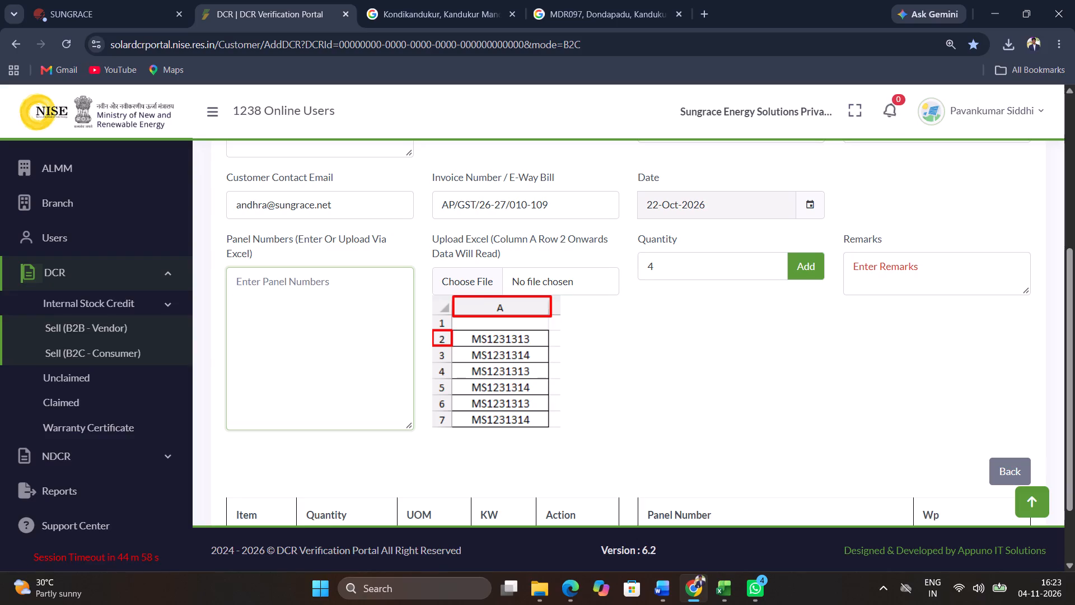
click(106, 0)
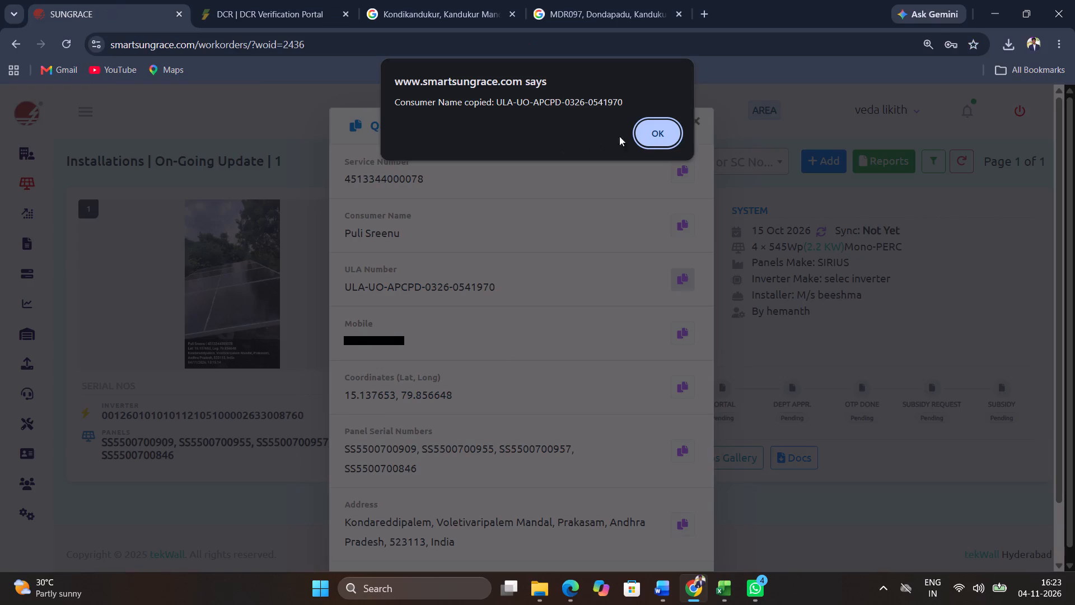
click(651, 135)
click(692, 452)
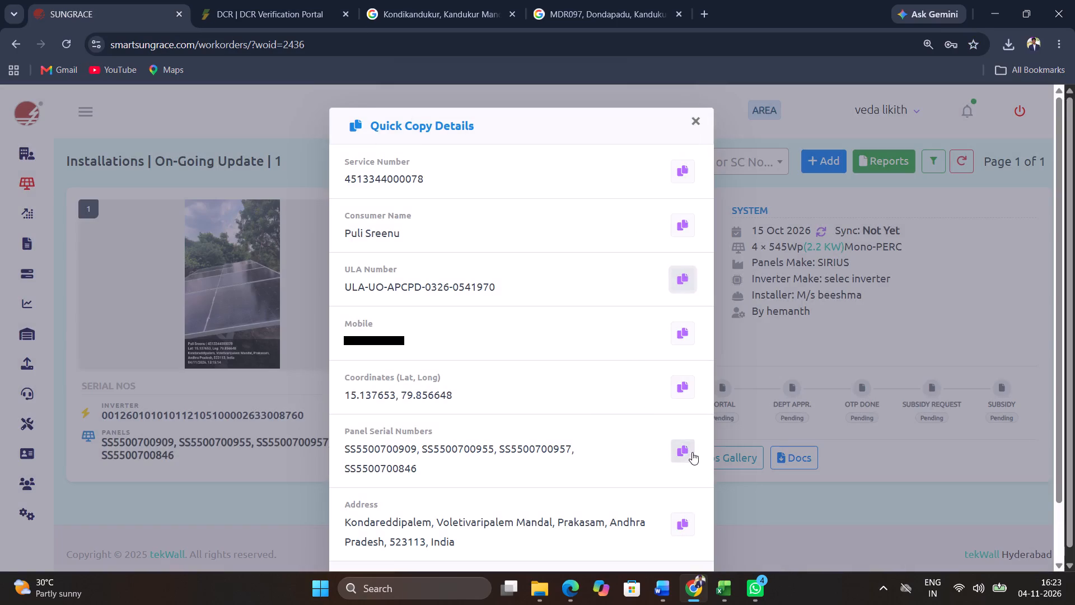
click(318, 0)
click(330, 385)
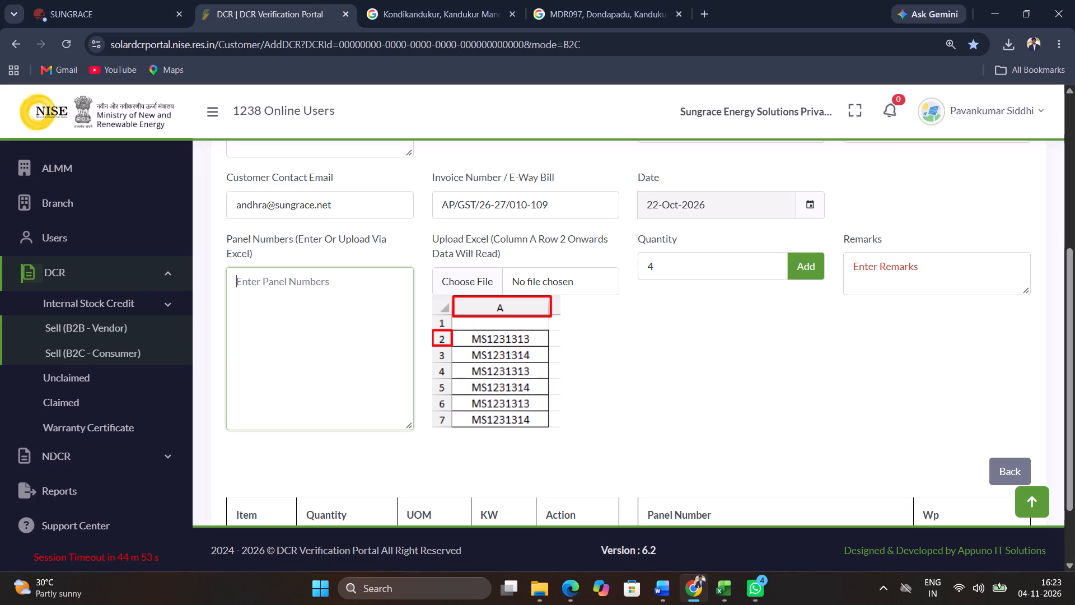
key(ctrl+v)
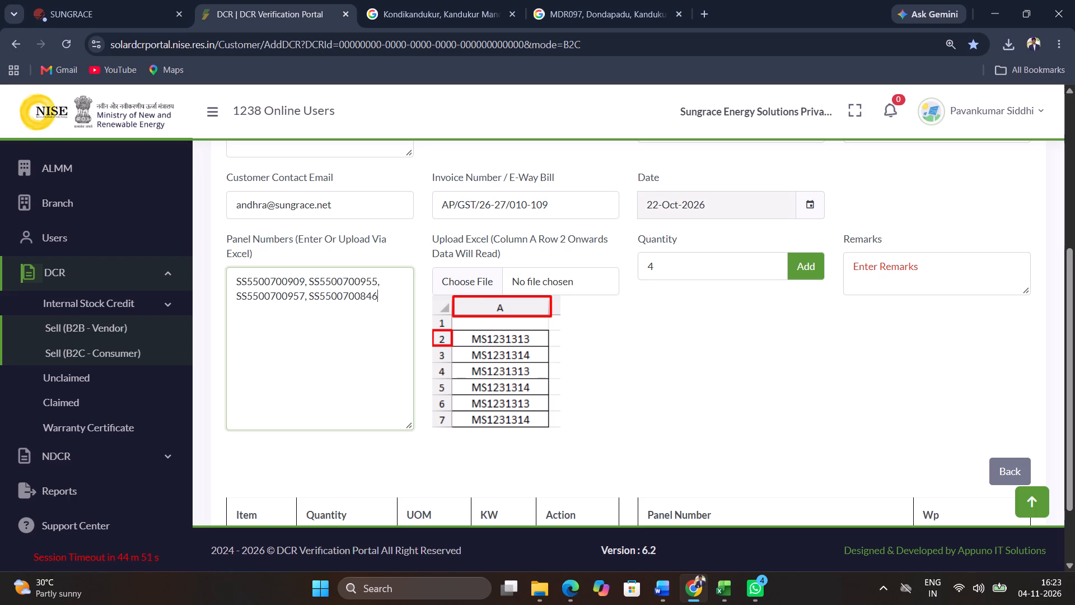
key(Left)
key(Left)
key(Left)
key(Left)
key(Left)
key(Left)
key(Left)
key(Left)
key(Left)
key(Left)
key(Left)
key(Left)
key(Left)
key(Left)
key(Right)
key(Right)
key(BackSpace)
key(BackSpace)
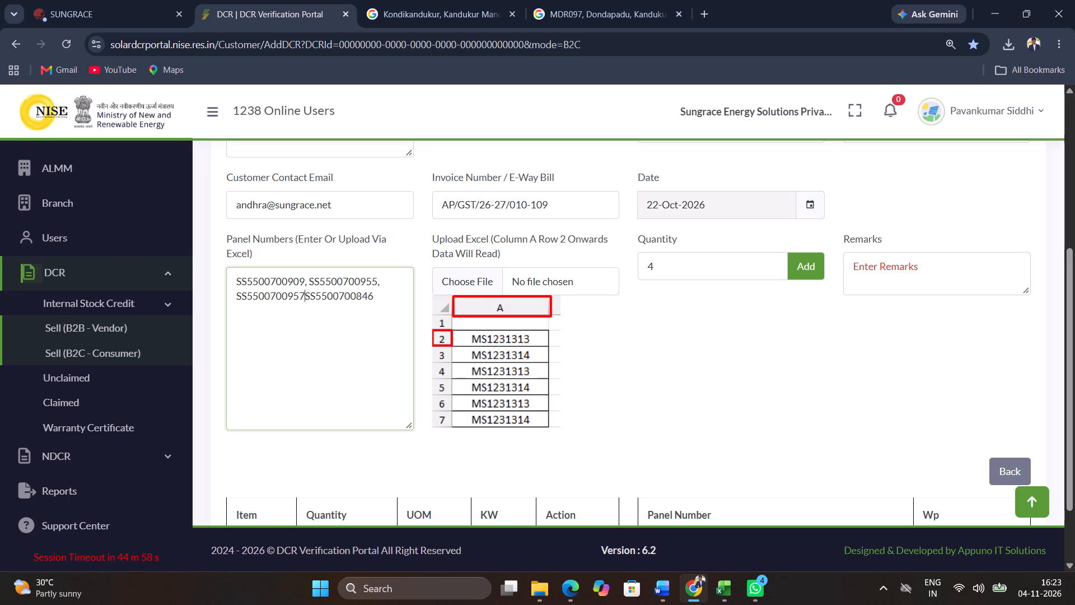
key(Return)
key(Up)
key(Up)
key(Up)
key(Up)
key(Up)
key(Up)
key(Up)
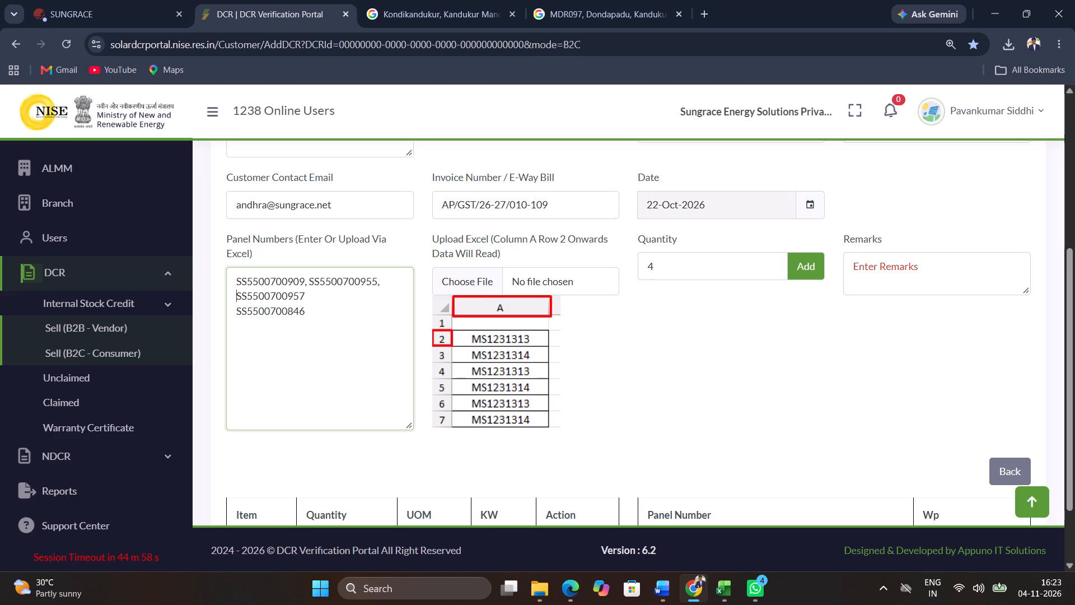
key(Right)
key(Right)
key(Right)
key(Right)
key(Right)
key(Right)
key(Right)
key(Right)
key(Right)
key(Right)
key(Right)
key(Right)
key(Right)
key(Right)
key(Right)
key(Right)
key(Right)
key(Right)
key(Left)
key(Left)
key(Left)
key(Left)
key(BackSpace)
key(BackSpace)
key(Return)
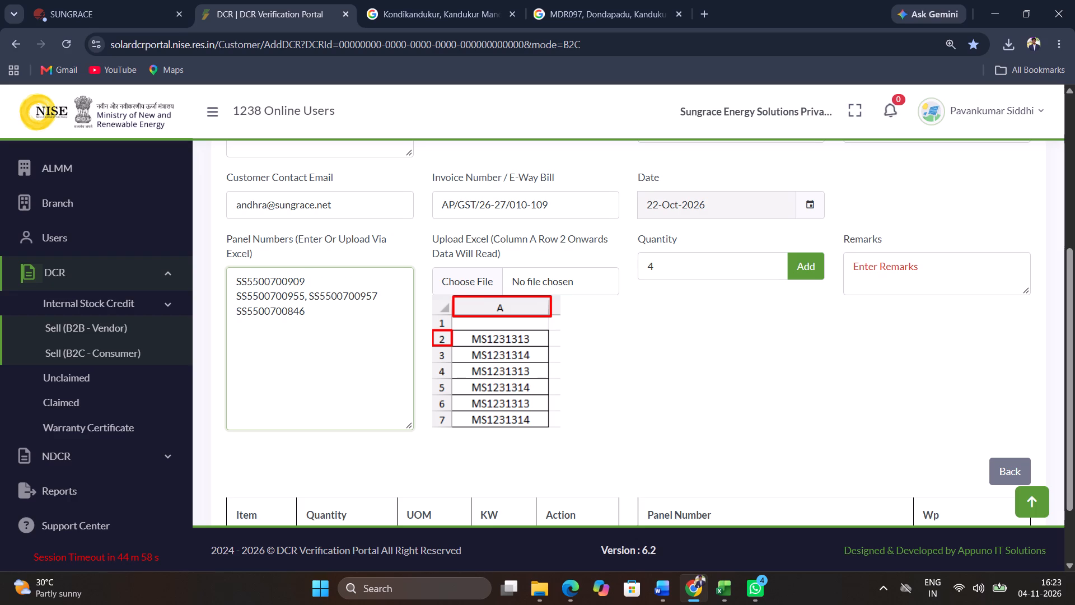
key(Right)
key(Right)
key(Right)
key(Right)
key(Right)
key(Right)
key(Right)
key(Right)
key(Right)
key(Right)
key(Right)
key(Right)
key(Right)
key(Right)
key(BackSpace)
key(BackSpace)
key(Return)
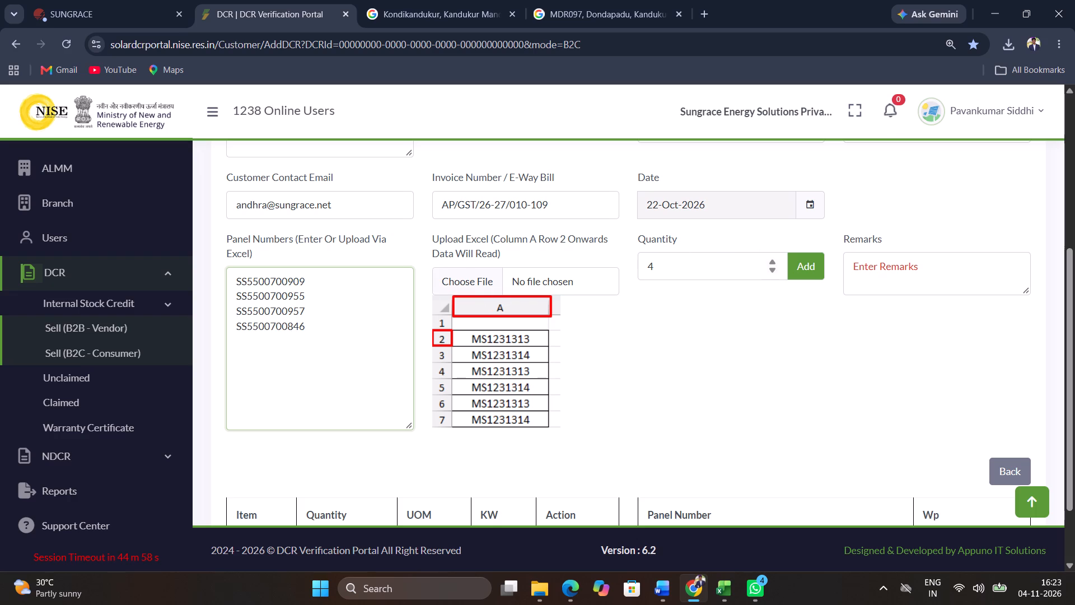
Try to add the four listed panel numbers to the DCR entry with quantity 4.
click(813, 264)
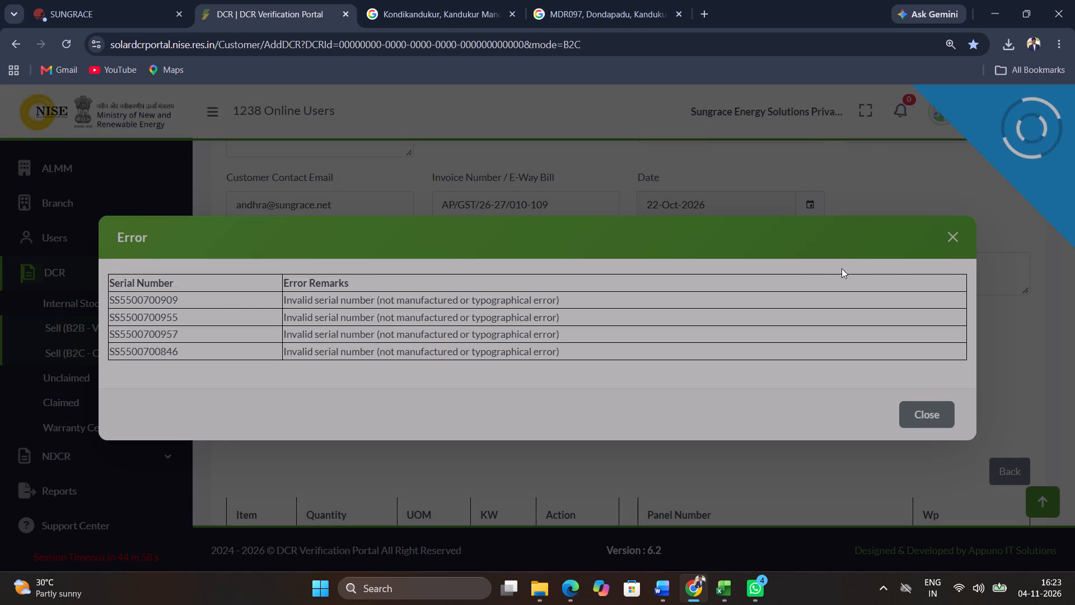
click(958, 239)
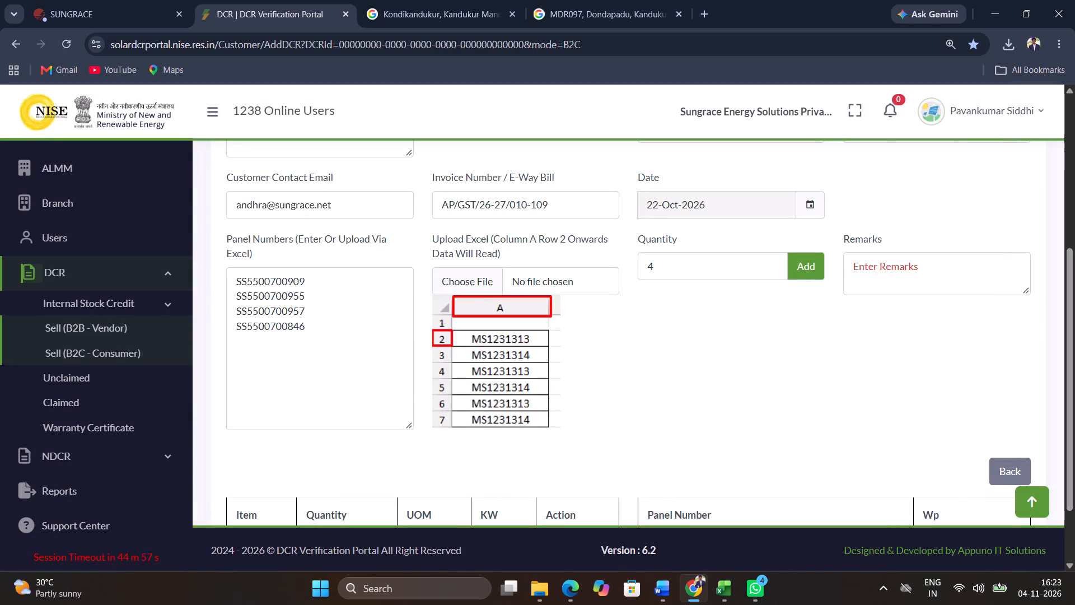
Copy all four panel numbers from the NISE form.
drag(232, 268, 313, 328)
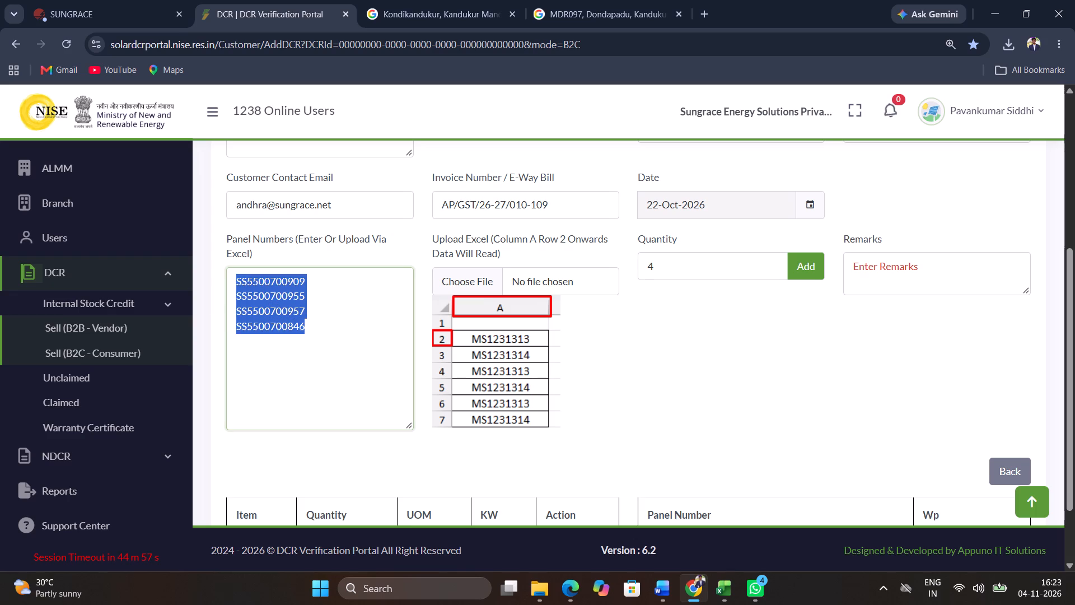
drag(313, 328, 331, 344)
key(ctrl+c)
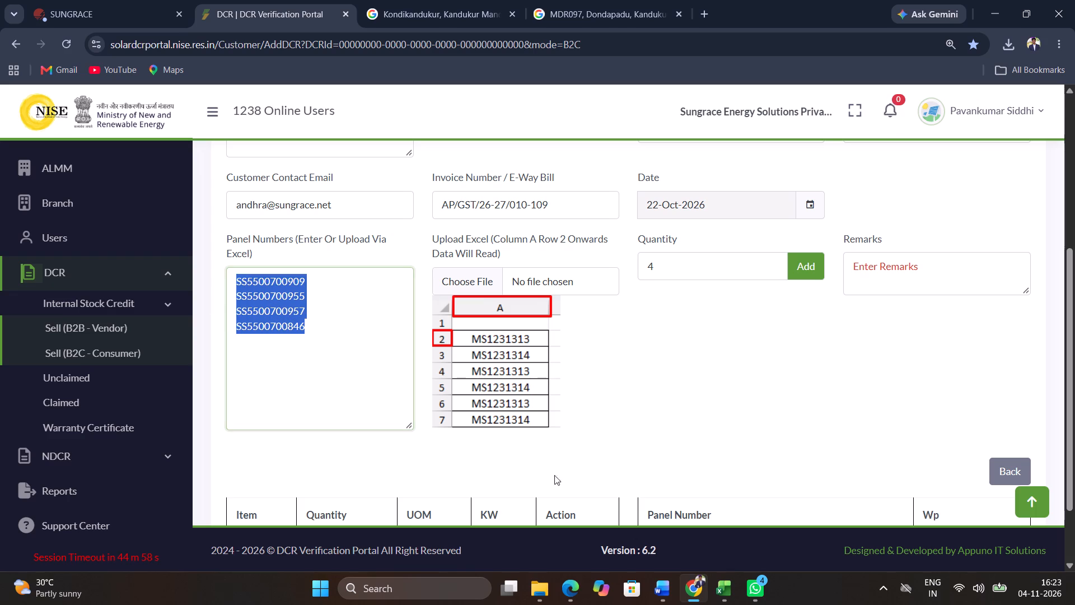
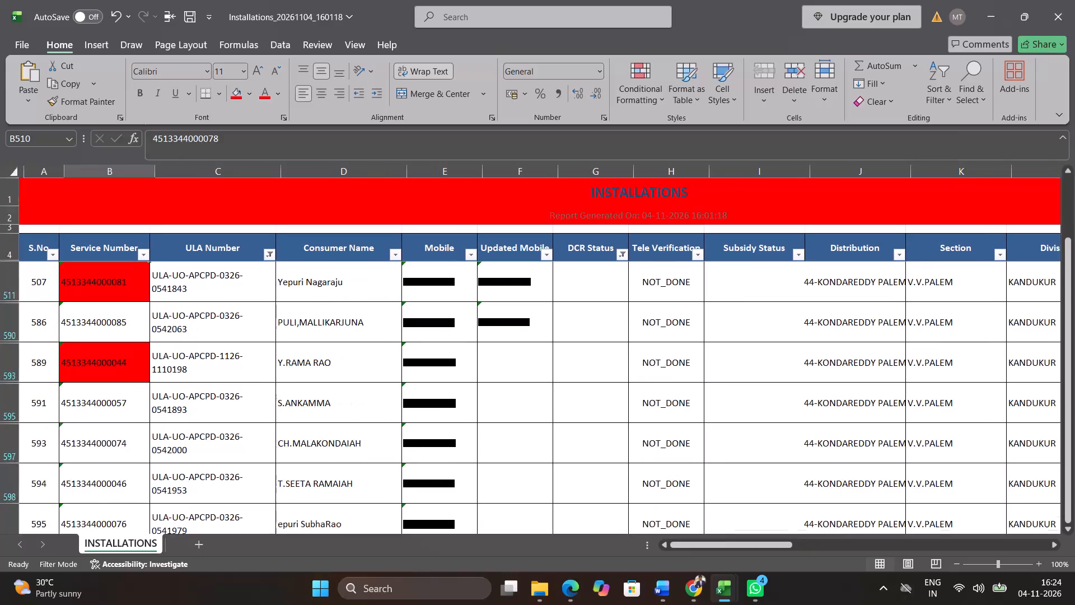
Copy the unmarked service number in the Installations workbook's S.No 586 row and open its SUNGRACE work order.
scroll(183, 375, up, 1)
key(Down)
key(Down)
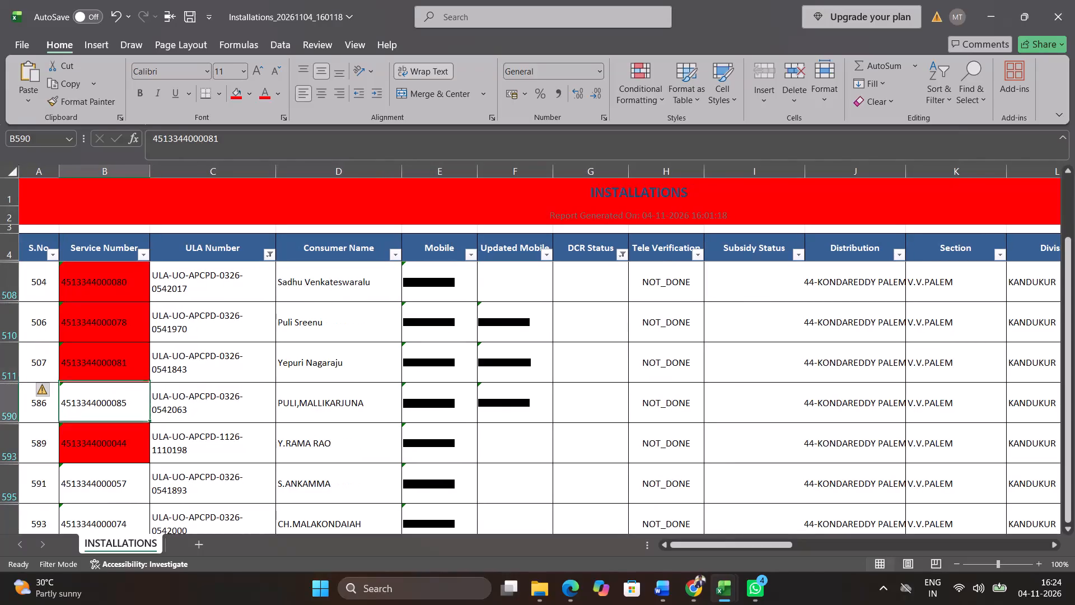
key(ctrl+c)
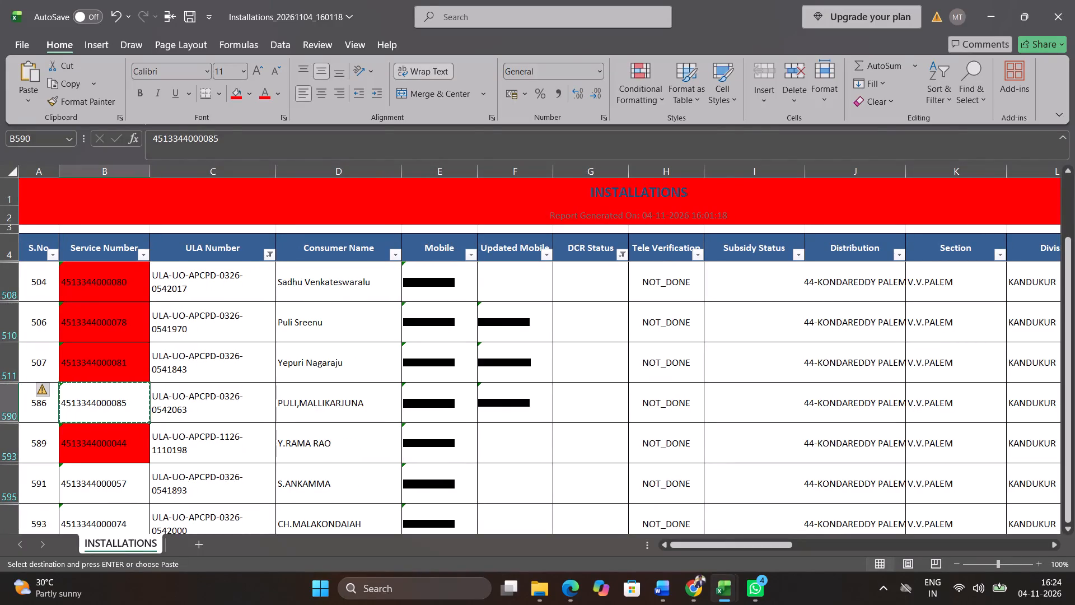
click(667, 546)
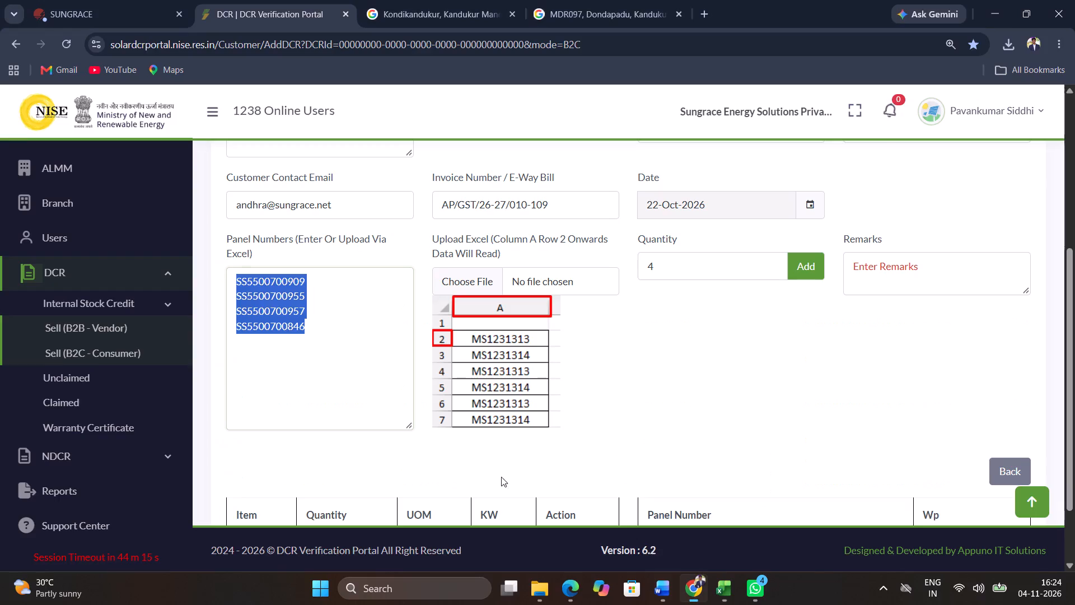
click(141, 10)
click(652, 153)
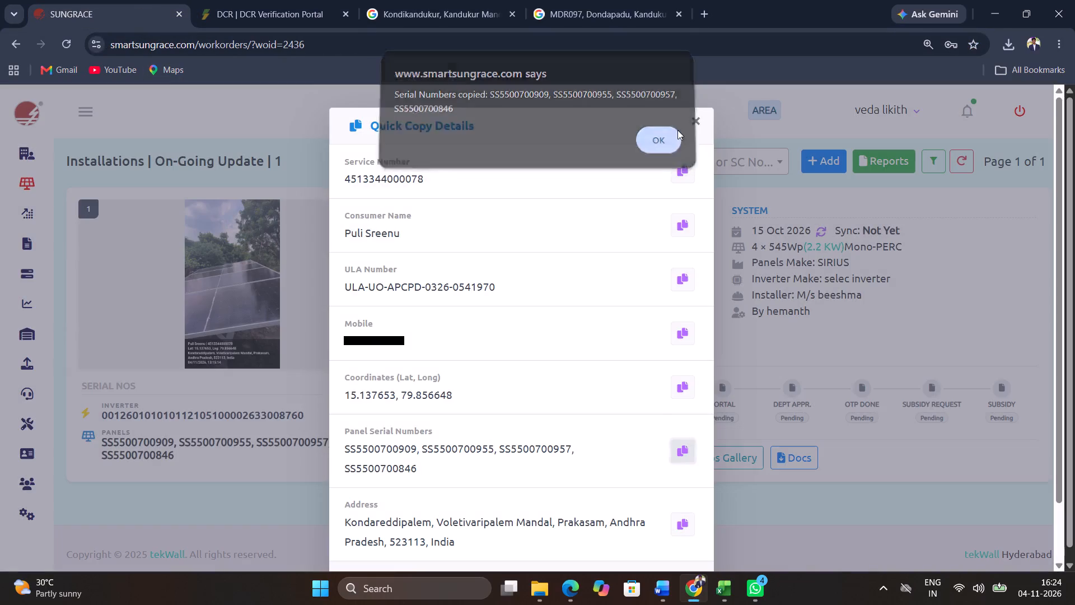
click(696, 110)
click(706, 161)
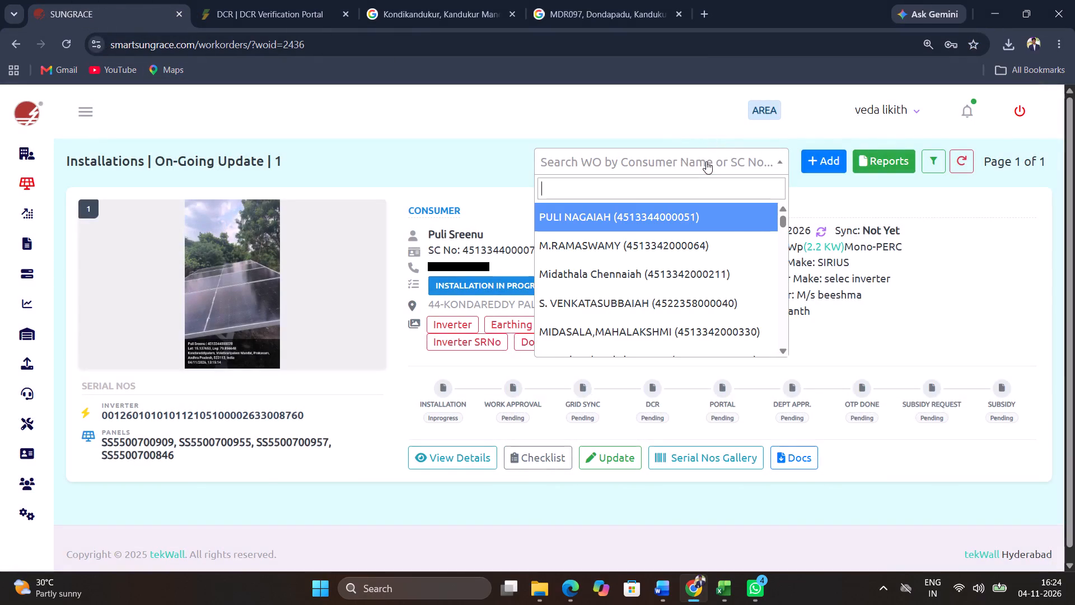
key(ctrl+v)
key(Return)
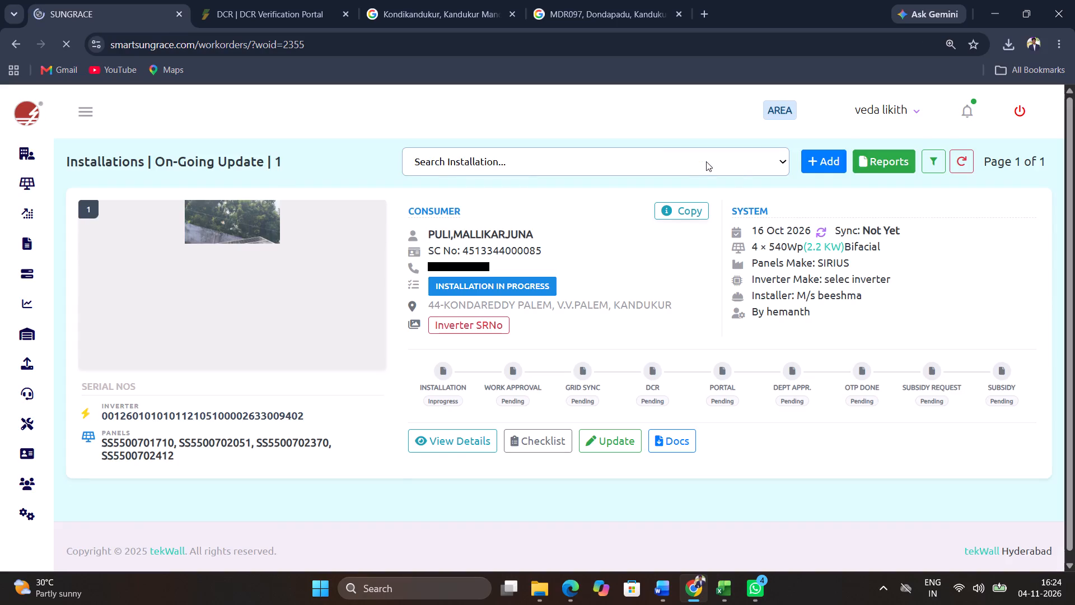
Replace the Consumer Application Number in the NISE form with the ULA number copied from the work order.
click(673, 211)
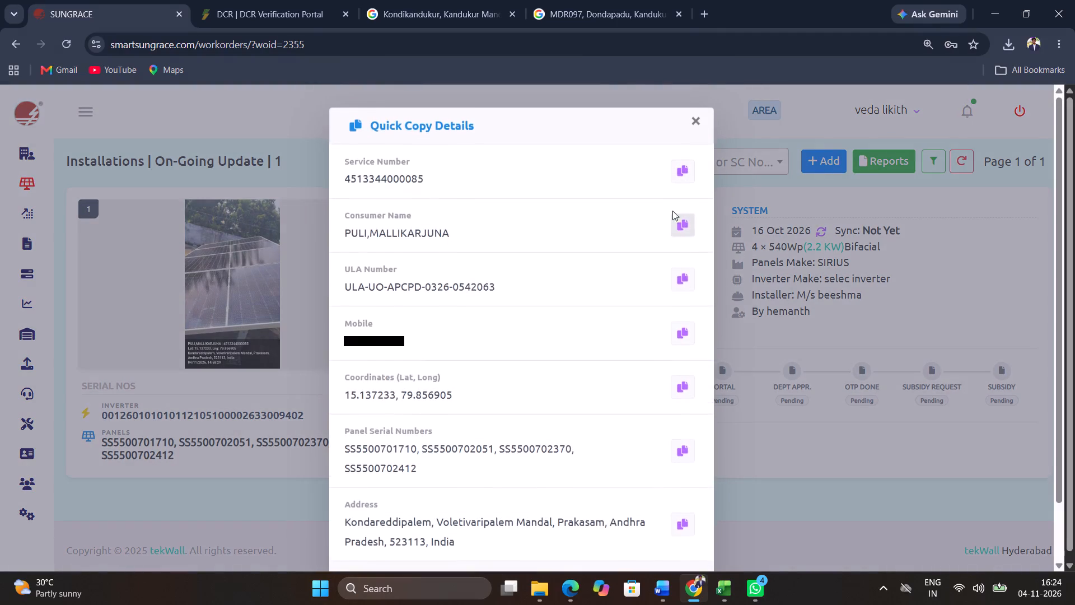
click(688, 278)
click(301, 0)
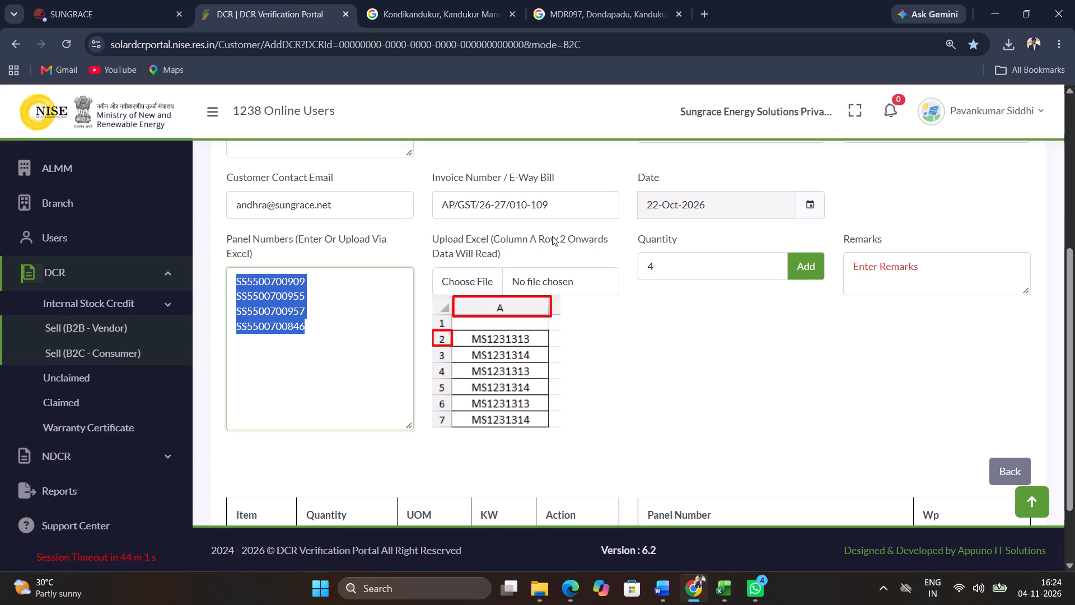
scroll(552, 236, up, 2)
click(601, 189)
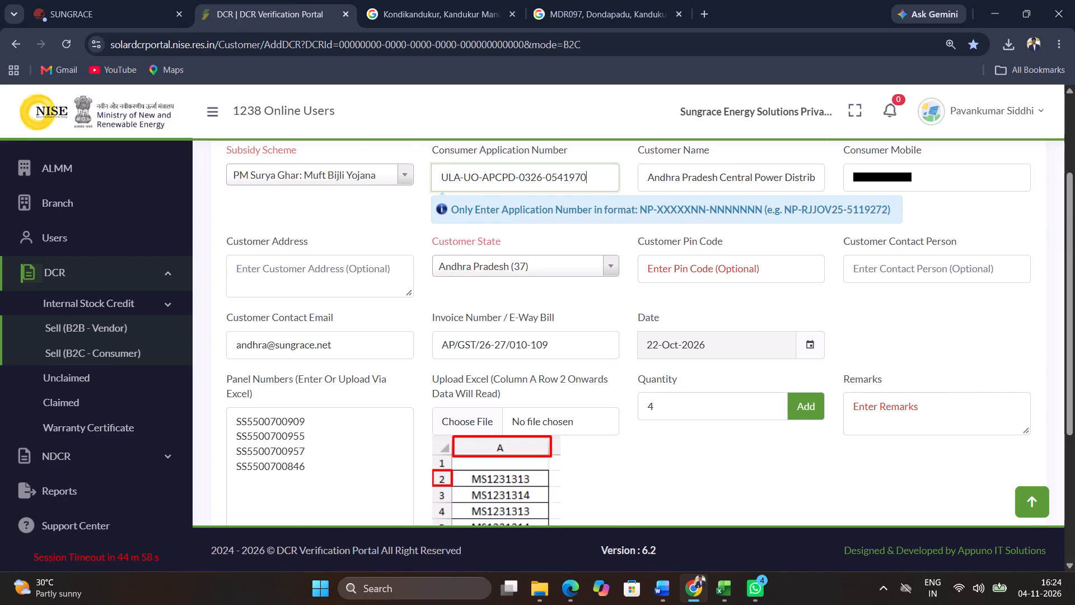
key(BackSpace)
key(BackSpace)
key(BackSpace)
key(BackSpace)
key(BackSpace)
key(BackSpace)
key(BackSpace)
key(BackSpace)
key(BackSpace)
key(BackSpace)
key(BackSpace)
key(BackSpace)
key(BackSpace)
key(BackSpace)
key(BackSpace)
key(BackSpace)
key(BackSpace)
key(BackSpace)
key(BackSpace)
key(BackSpace)
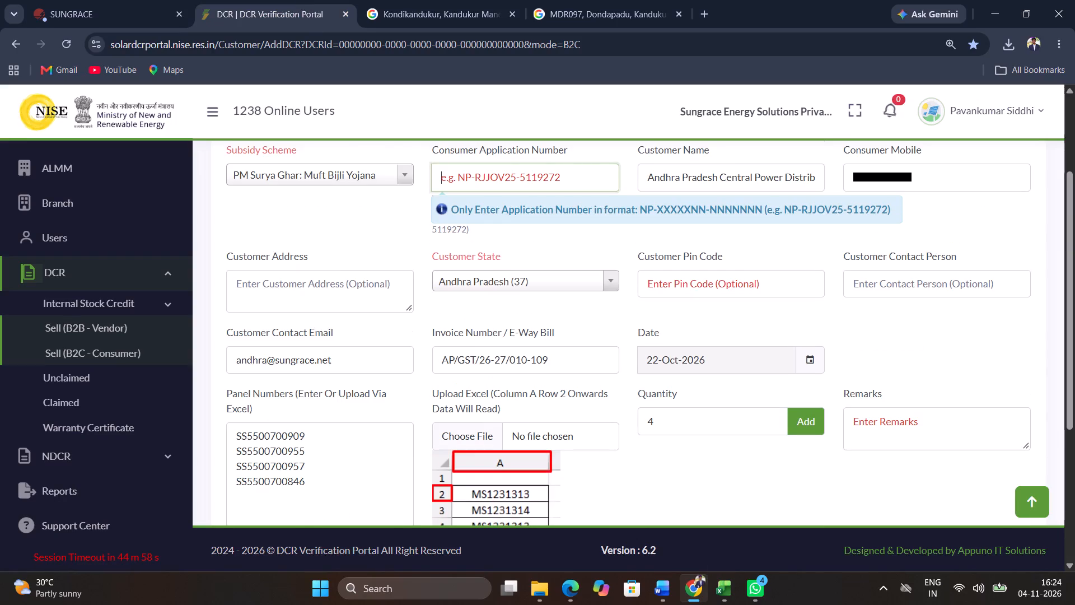
key(ctrl+v)
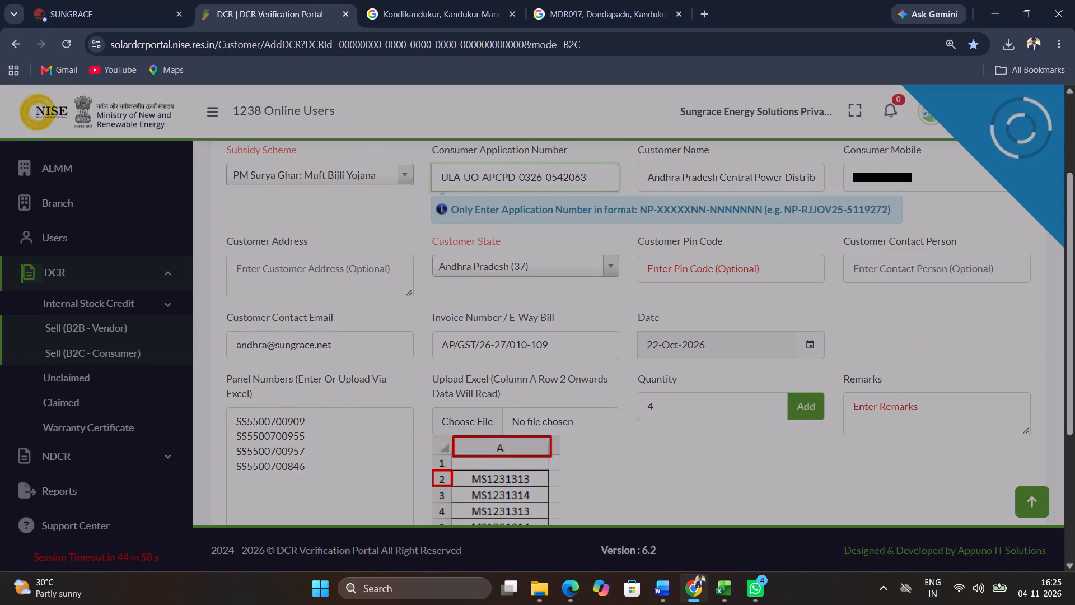
click(354, 482)
key(BackSpace)
key(BackSpace)
key(BackSpace)
key(BackSpace)
key(BackSpace)
key(BackSpace)
key(BackSpace)
key(BackSpace)
key(BackSpace)
key(BackSpace)
key(BackSpace)
key(BackSpace)
key(BackSpace)
key(BackSpace)
key(BackSpace)
key(BackSpace)
key(BackSpace)
key(BackSpace)
key(BackSpace)
key(BackSpace)
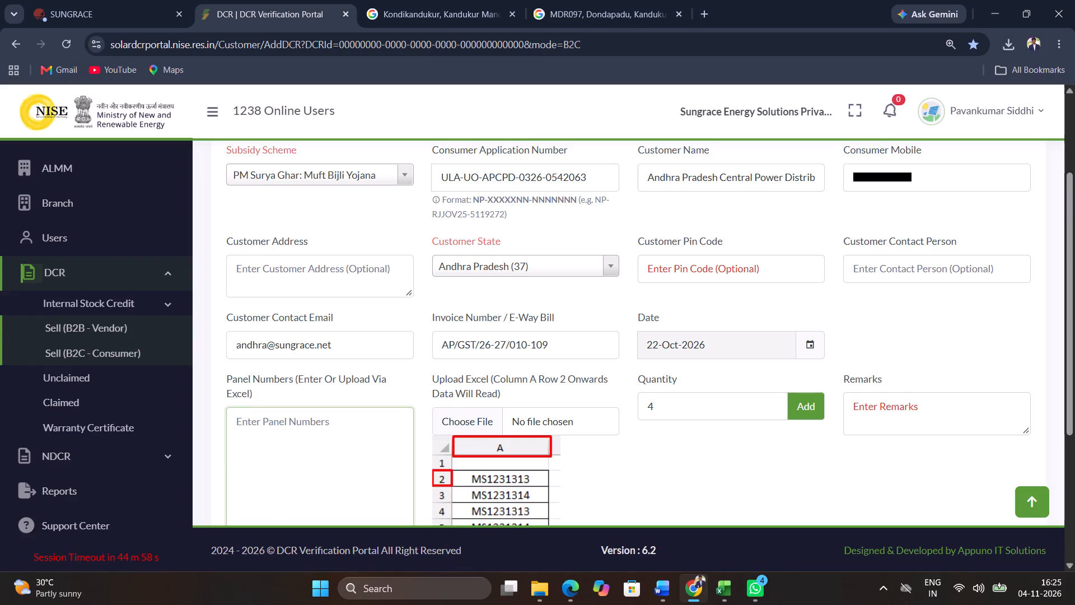
click(67, 0)
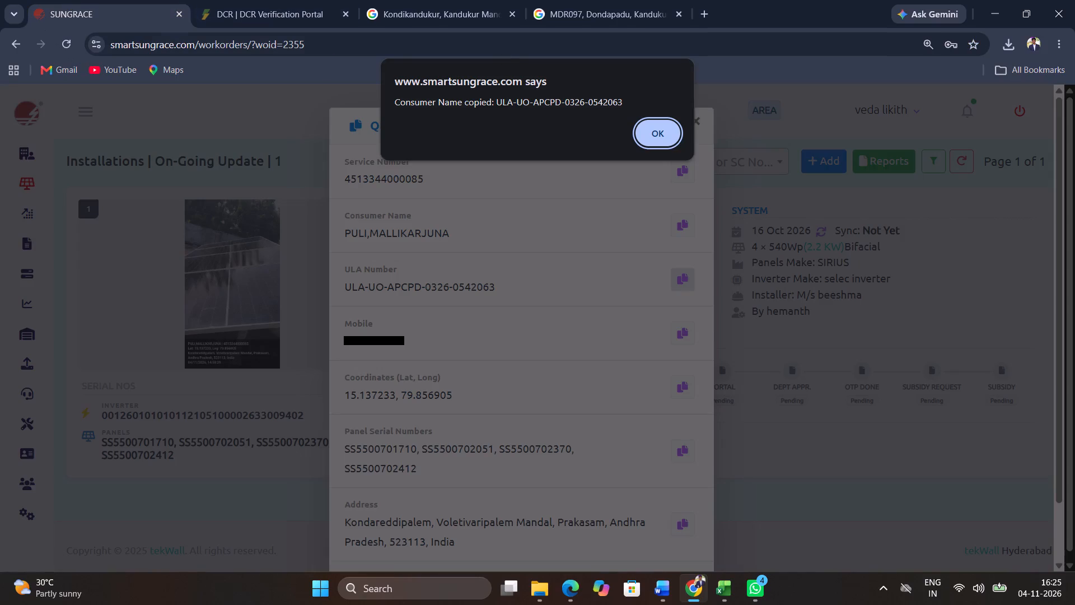
click(665, 133)
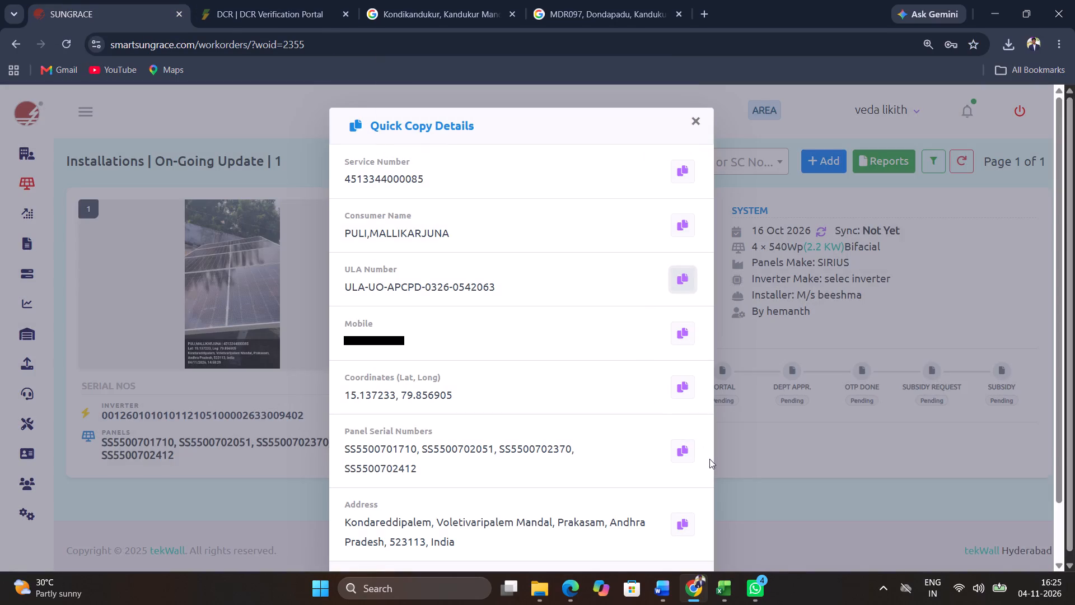
click(691, 453)
drag(296, 5, 296, 14)
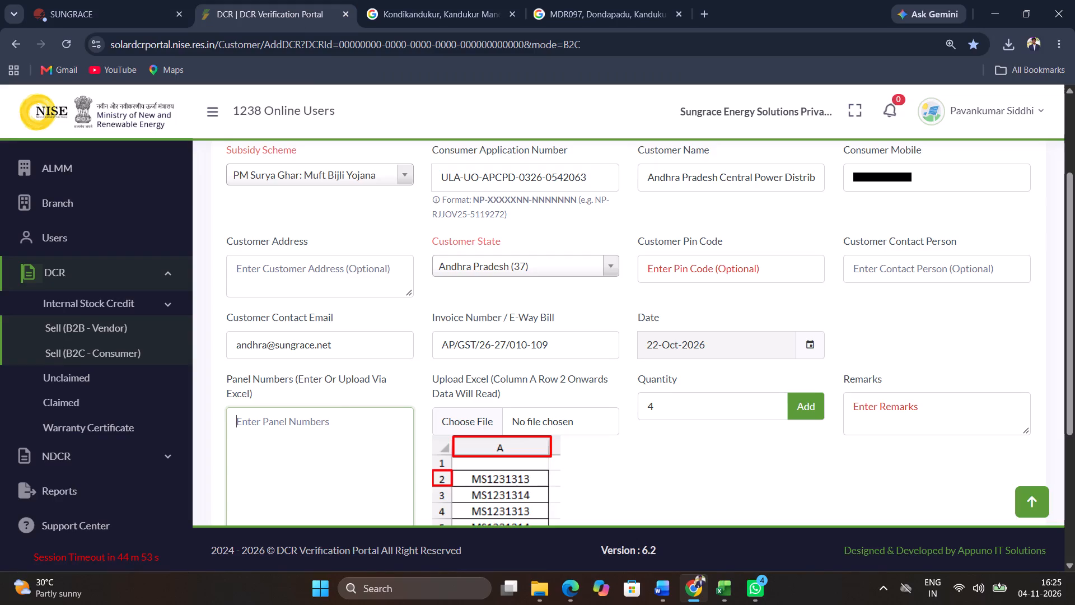
key(ctrl+v)
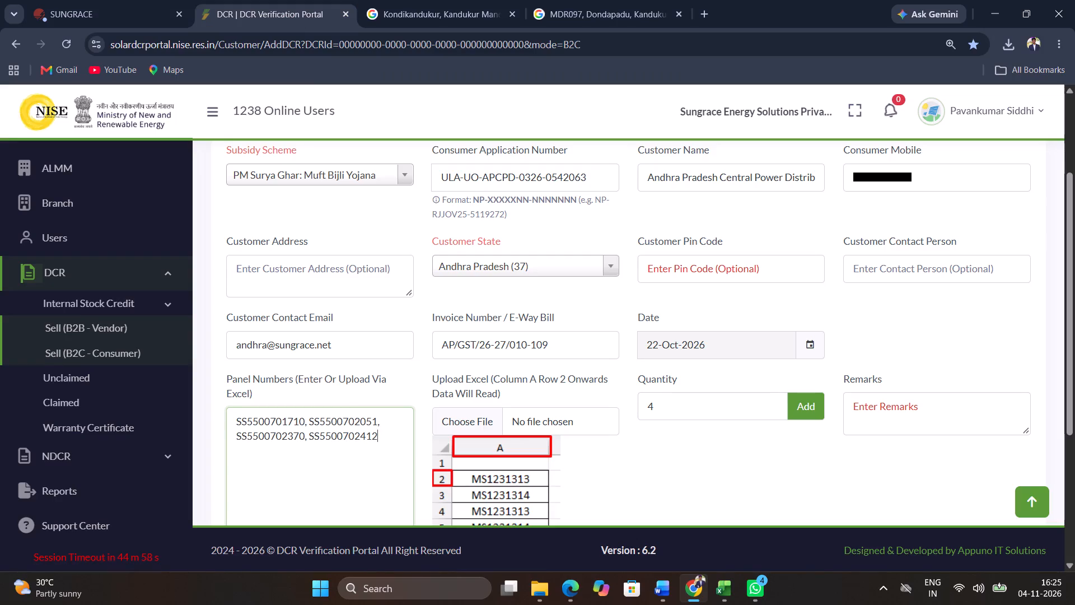
key(Left)
key(Left)
key(Left)
key(Left)
key(Left)
key(Left)
key(Left)
key(Left)
key(Left)
key(Left)
key(Left)
key(Left)
key(BackSpace)
key(BackSpace)
key(Return)
key(Up)
key(Up)
key(Up)
key(Right)
key(Right)
key(Right)
key(Right)
key(Right)
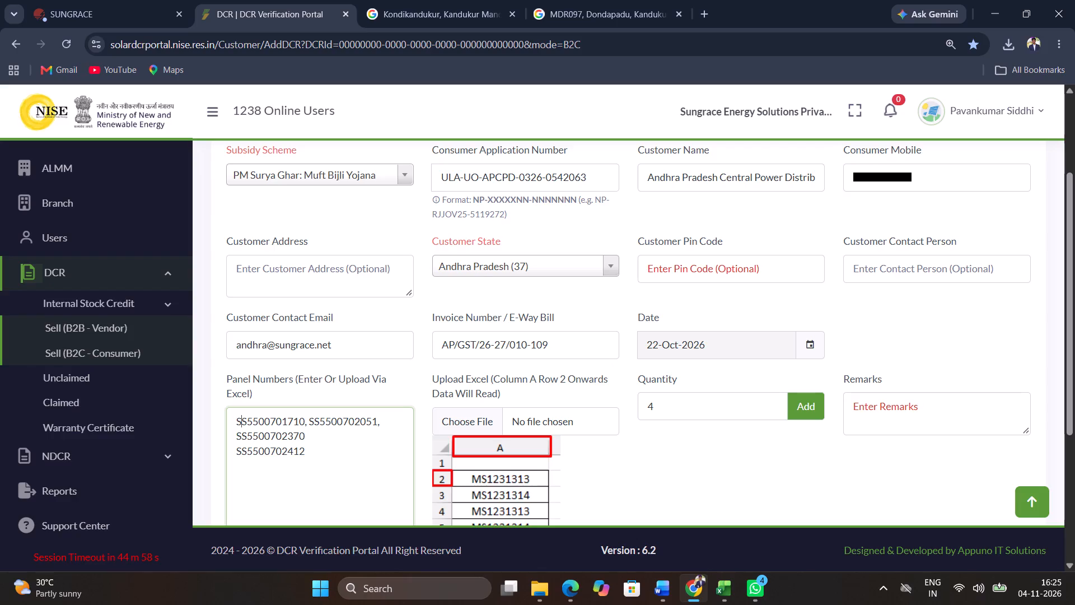
key(Right)
key(Right)
key(Right)
key(Right)
key(Right)
key(Right)
key(Right)
key(Right)
key(Right)
key(Right)
key(Right)
key(Left)
key(Left)
key(BackSpace)
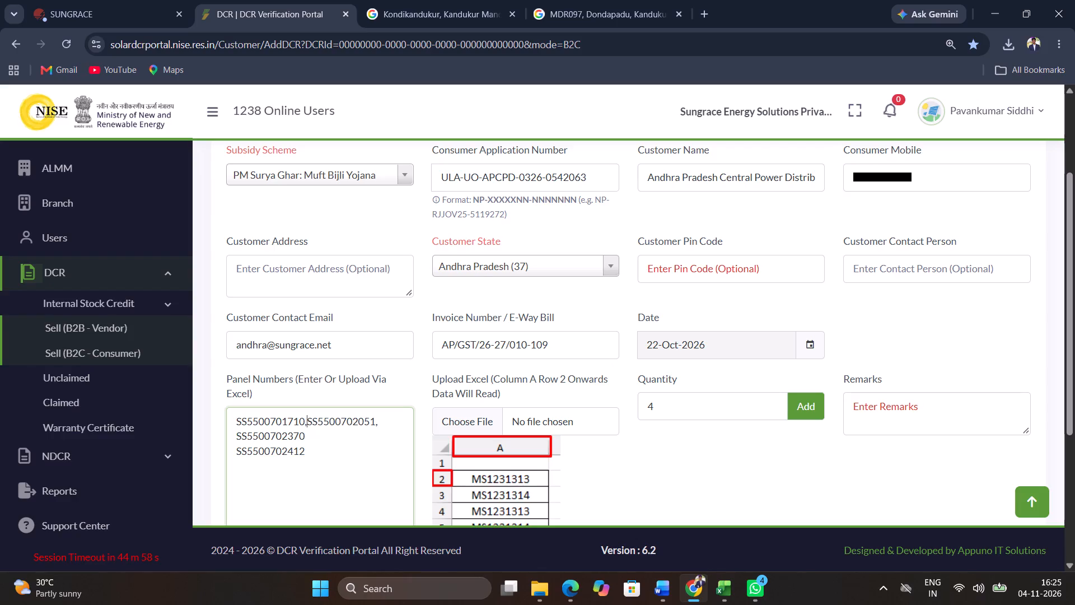
key(BackSpace)
key(Return)
key(Right)
key(Right)
key(Right)
key(Right)
key(Right)
key(Right)
key(Right)
key(Right)
key(Right)
key(Right)
key(Right)
key(Right)
key(Right)
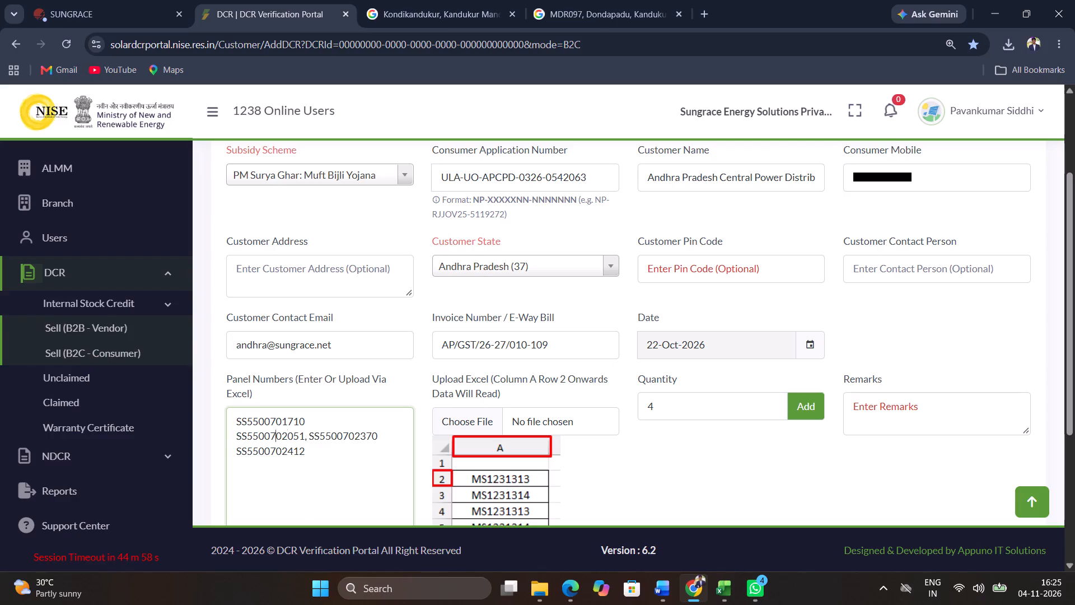
key(Right)
key(BackSpace)
key(BackSpace)
key(Return)
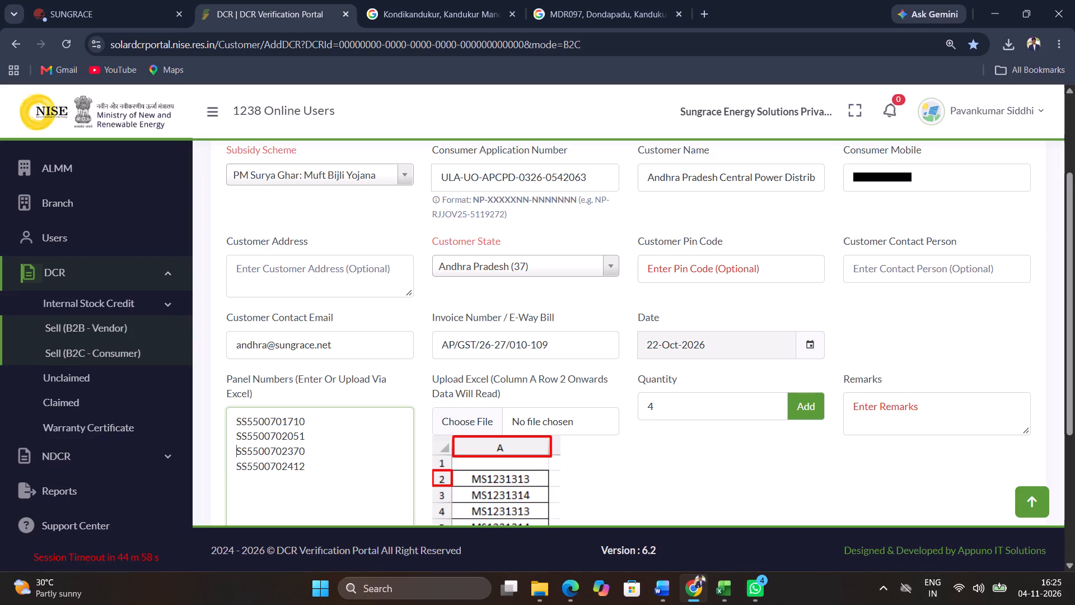
Add the four listed panel numbers to the DCR entry with quantity 4.
click(802, 406)
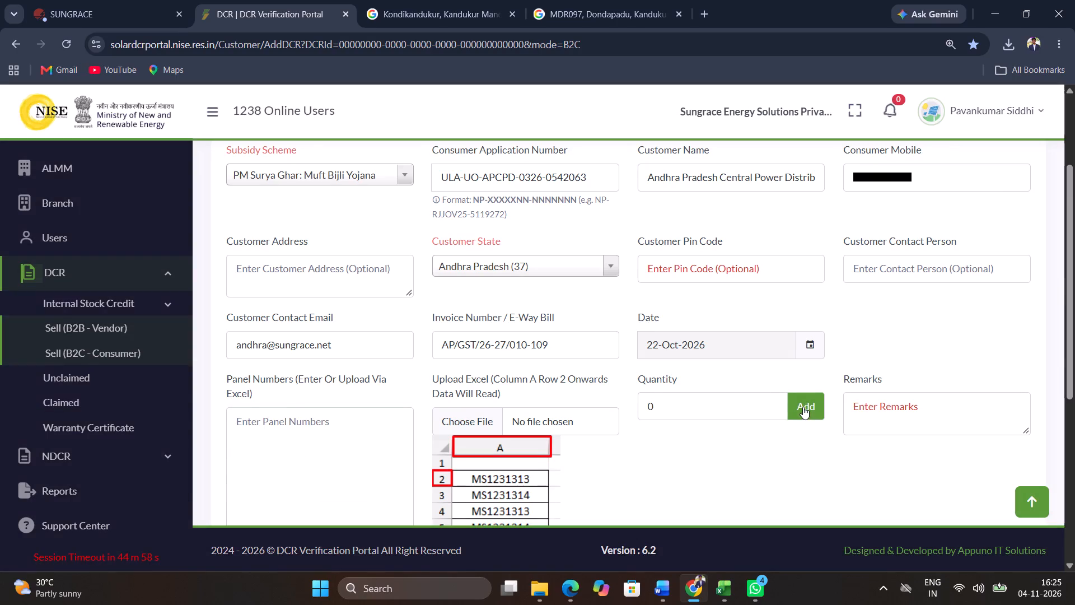
Copy the address from the SUNGRACE work order into the Remarks field of the DCR entry.
click(906, 426)
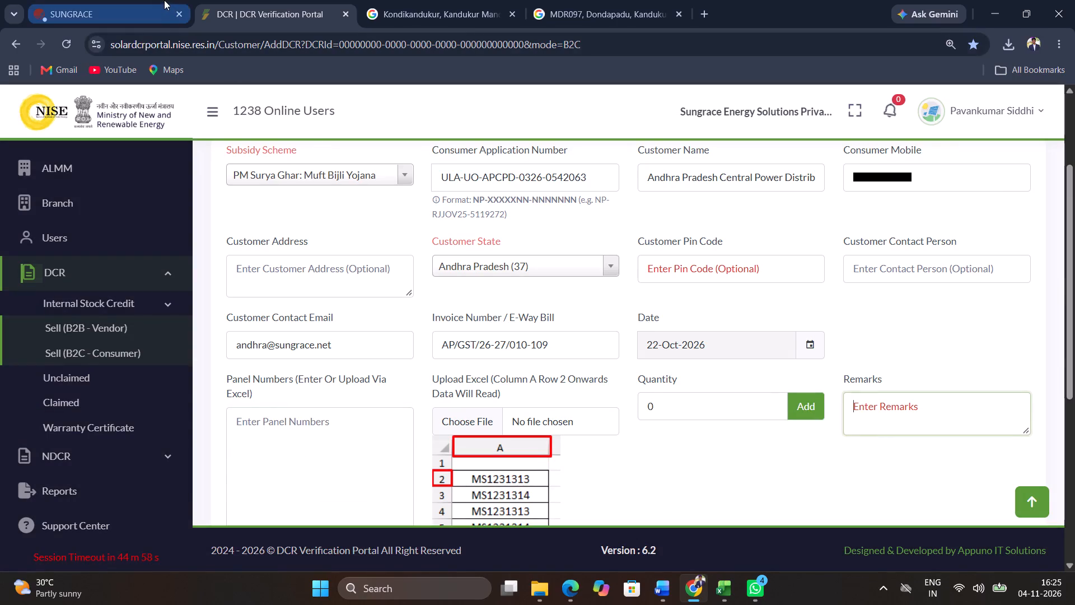
double_click(164, 0)
click(637, 148)
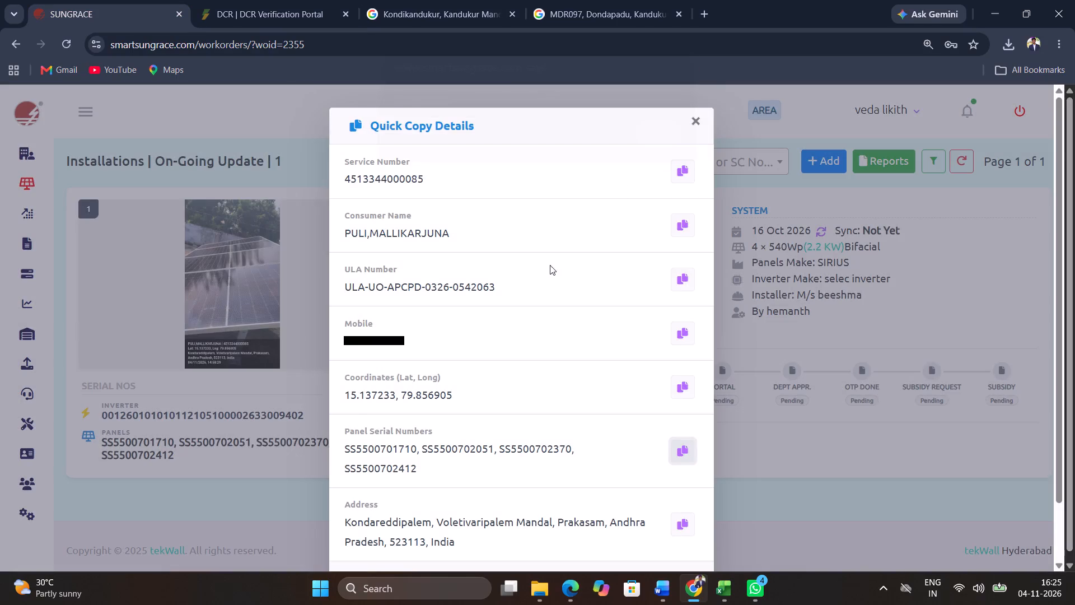
scroll(550, 265, down, 2)
click(689, 462)
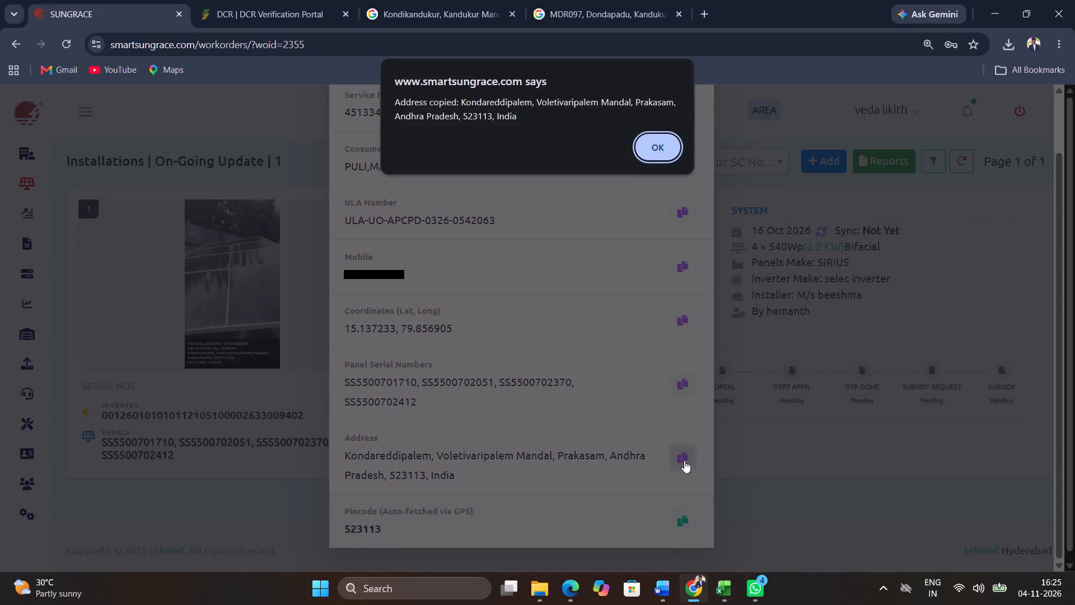
click(265, 0)
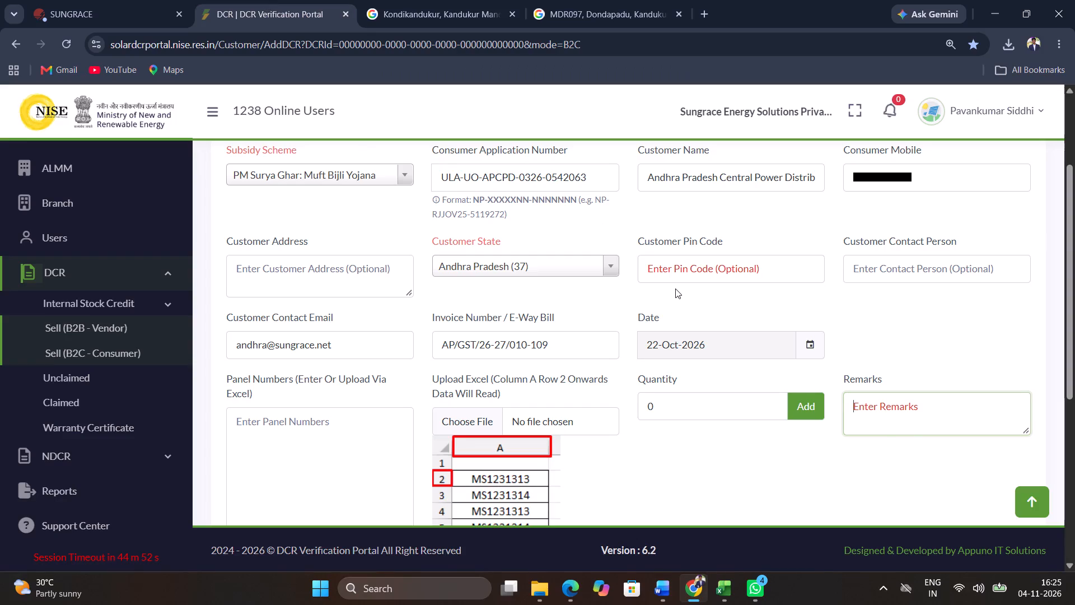
key(ctrl+v)
Copy the pincode from the SUNGRACE work order into the DCR entry's Customer Pin Code field.
drag(666, 260, 672, 280)
drag(114, 0, 116, 15)
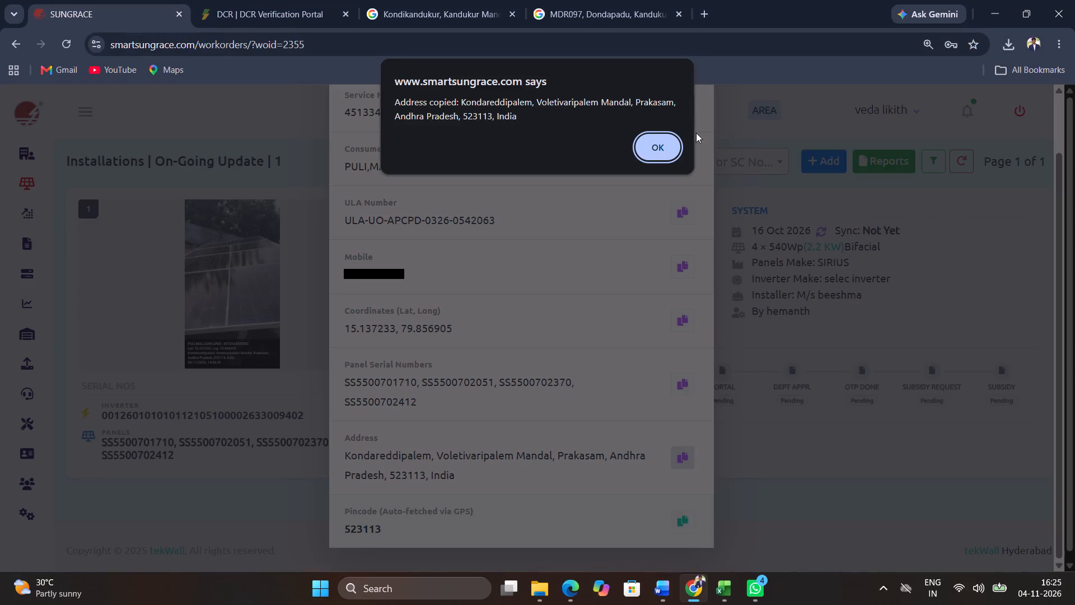
click(673, 142)
scroll(615, 240, down, 2)
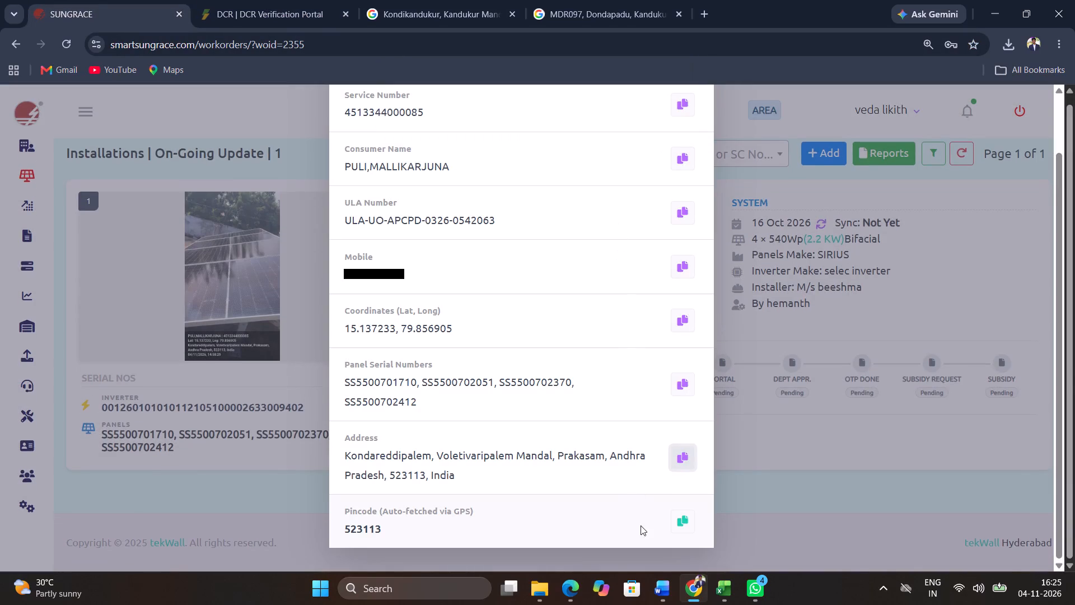
click(690, 521)
click(273, 10)
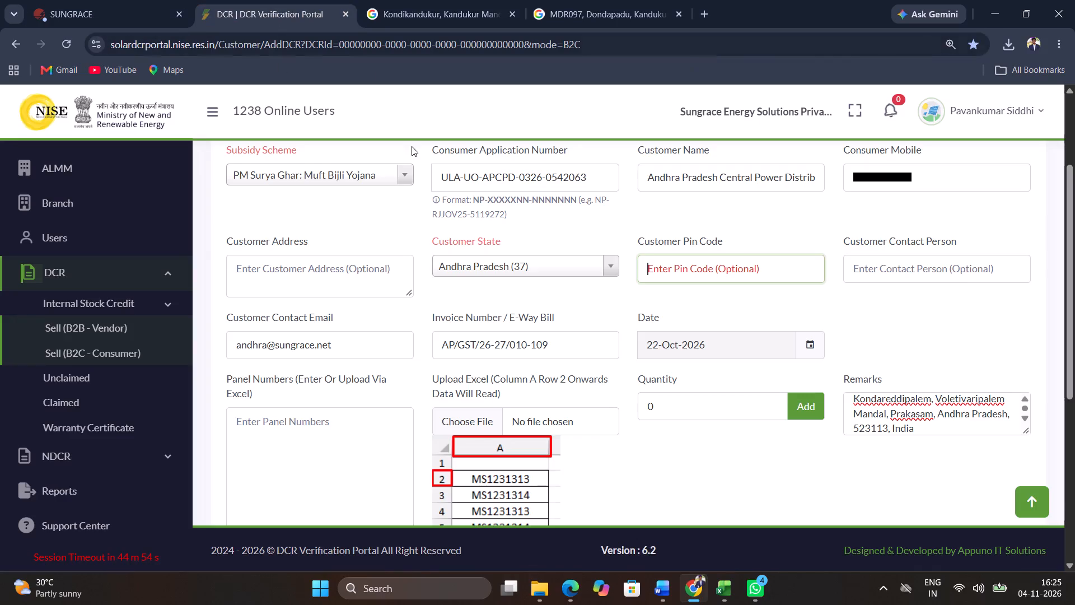
key(ctrl+v)
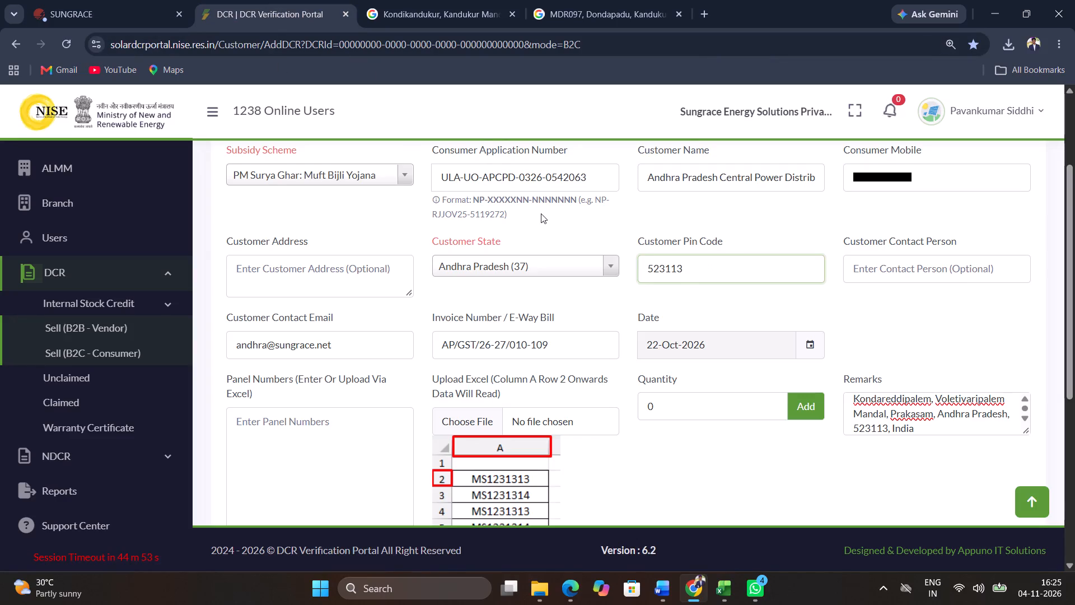
Confirm the completed B2C DCR entry and accept the confirmation request.
scroll(572, 213, down, 4)
click(956, 332)
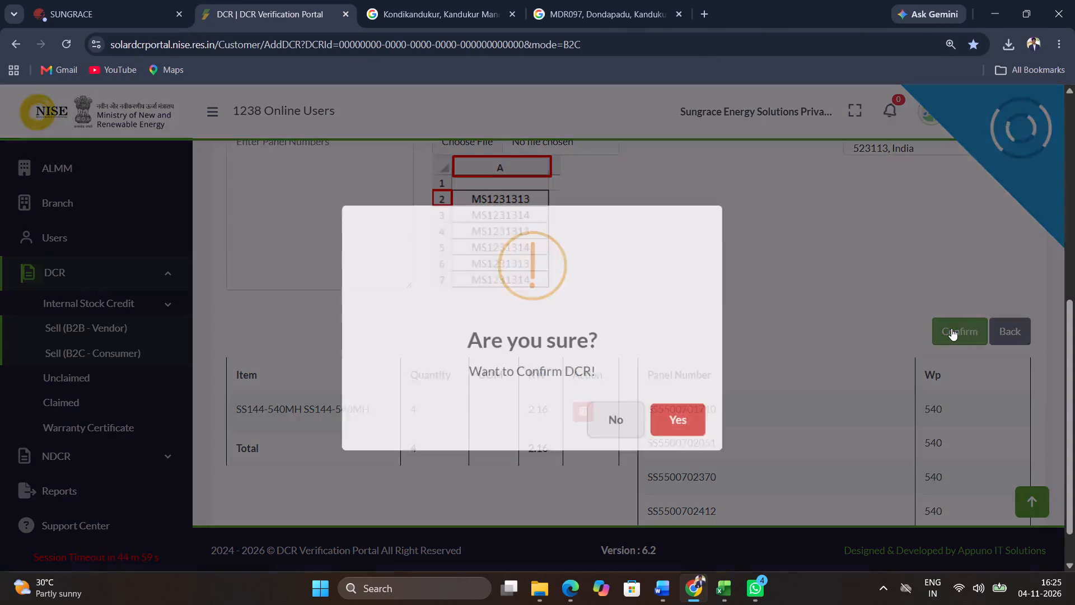
click(682, 421)
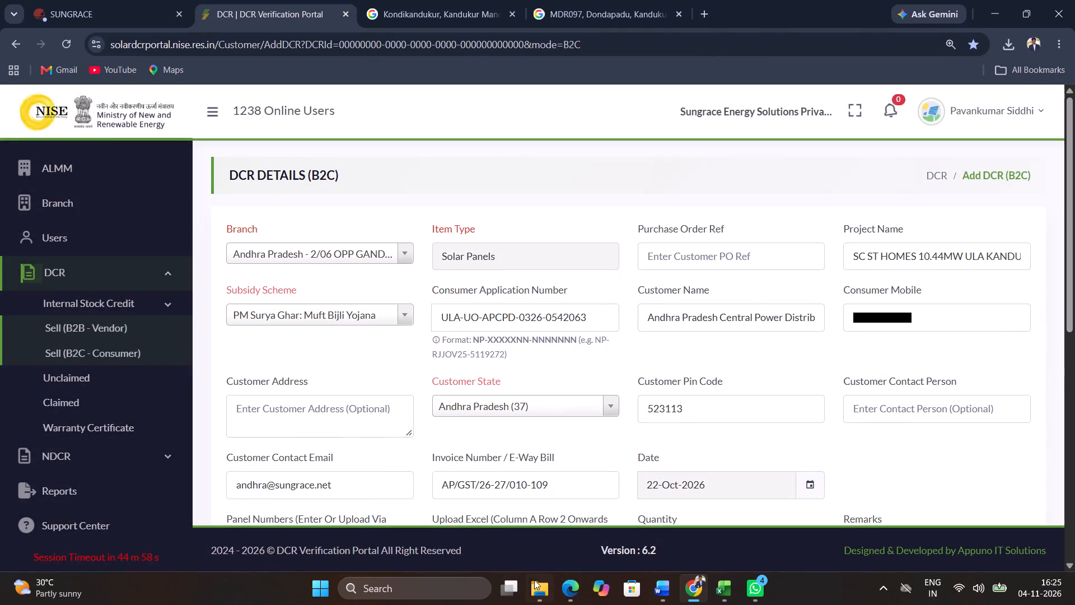
In File Explorer, create a new folder named 109_ inside the DCR010 folder.
click(529, 491)
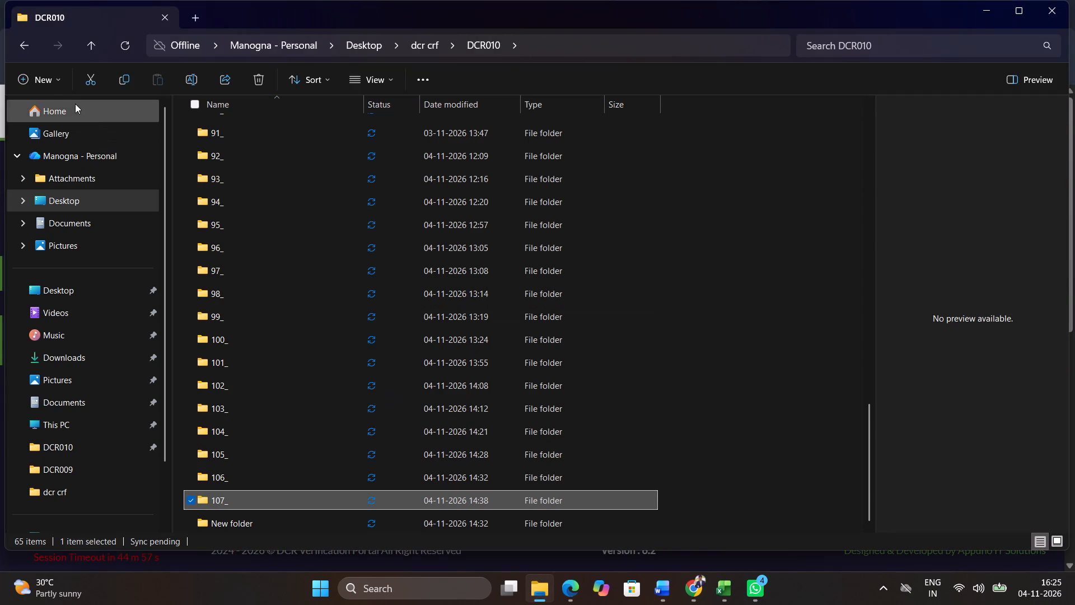
click(26, 78)
click(44, 114)
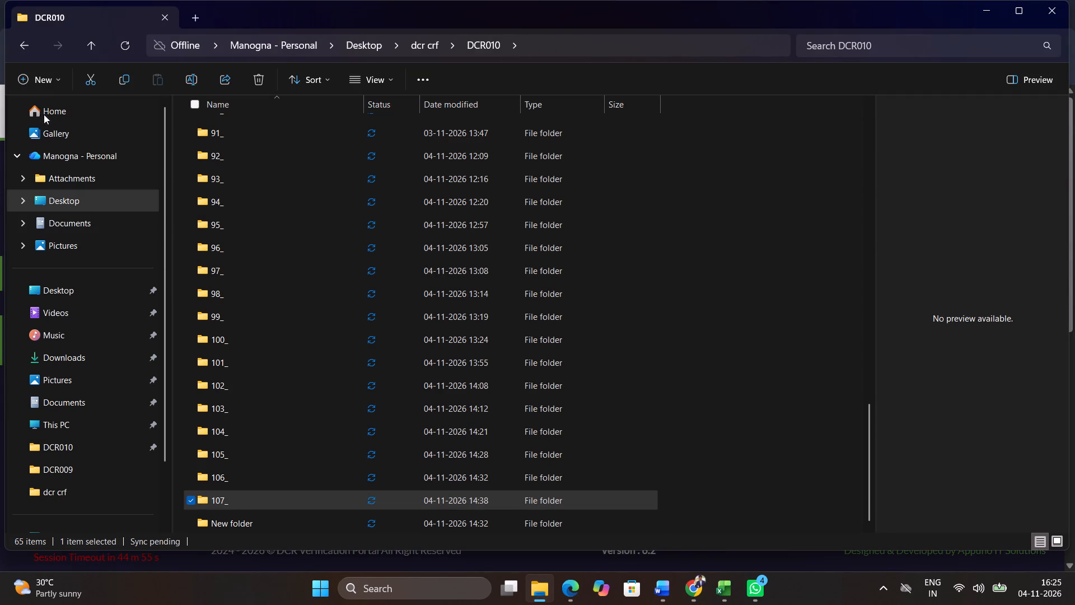
text(109)
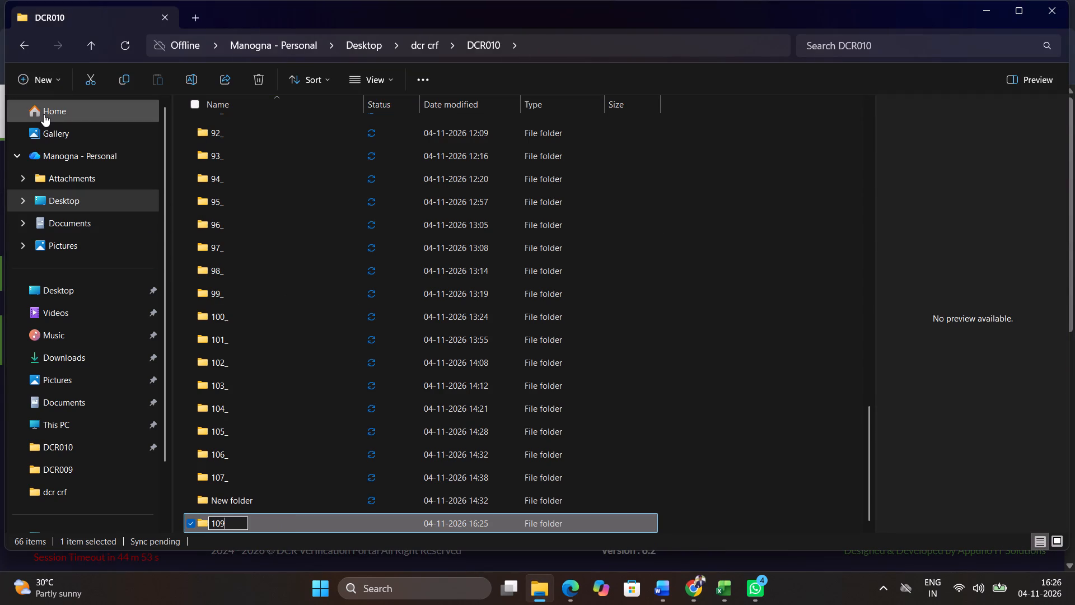
key(shift+underscore)
key(Return)
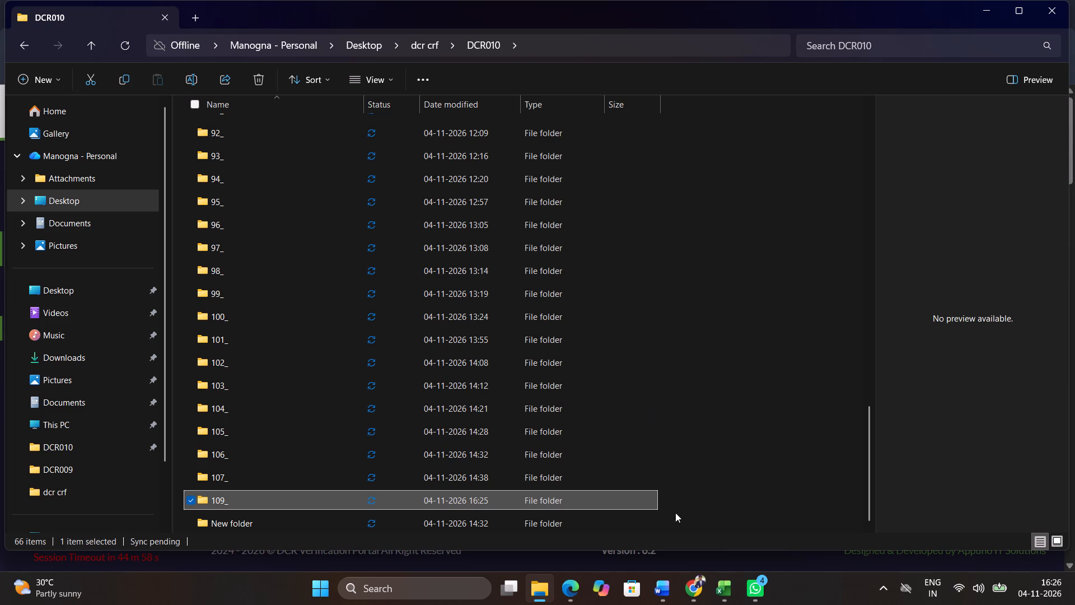
Save the AP/GST/26-27/010-109 DCR certificate PDF into the 109_ folder, named with the service number copied from the SUNGRACE work order plus -109.
click(689, 546)
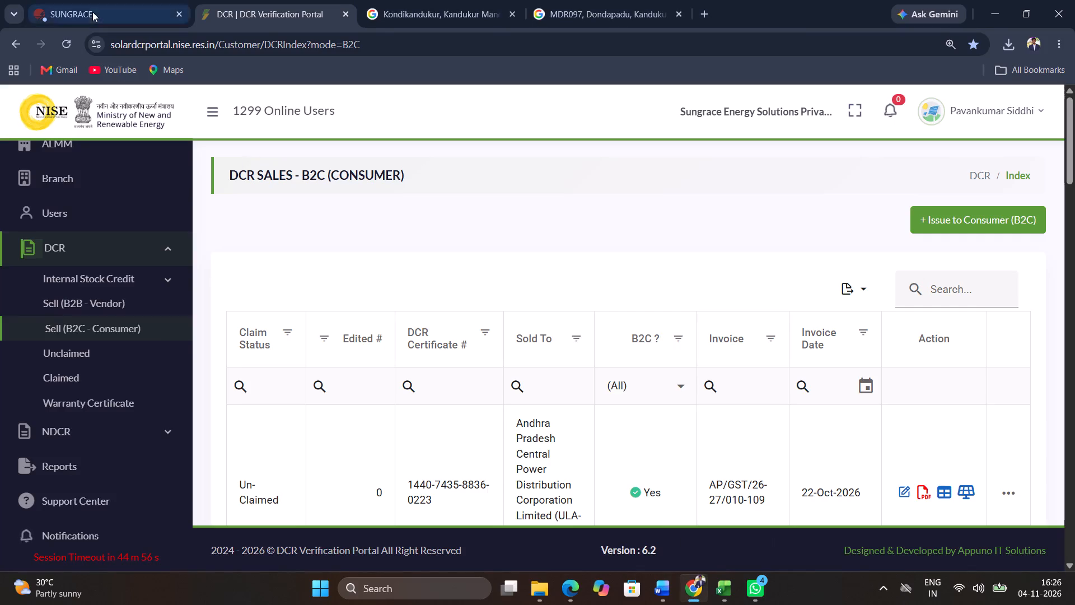
click(92, 12)
click(671, 143)
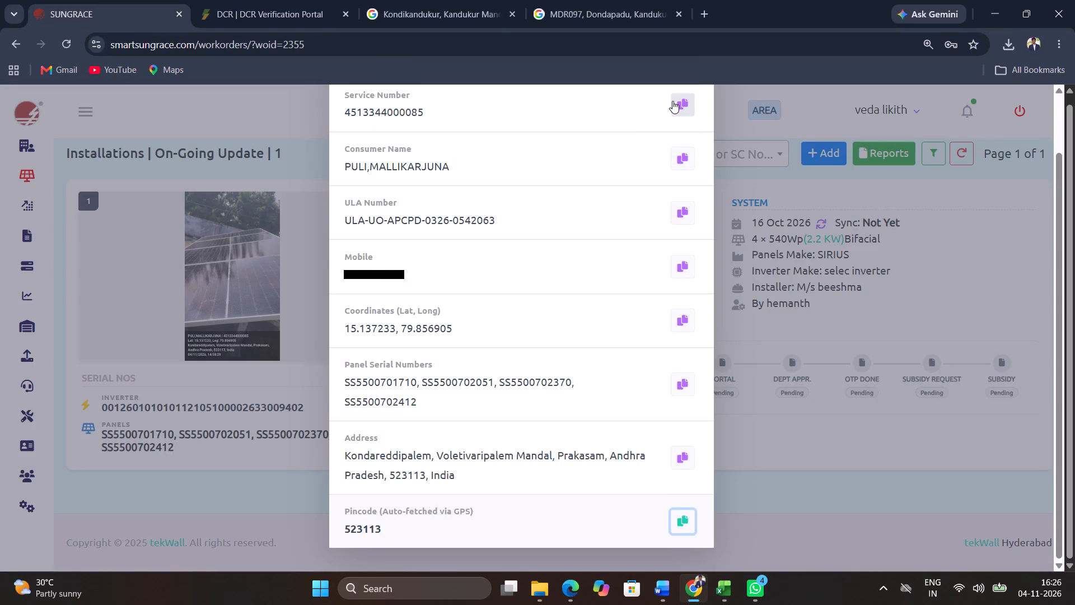
click(672, 101)
double_click(203, 0)
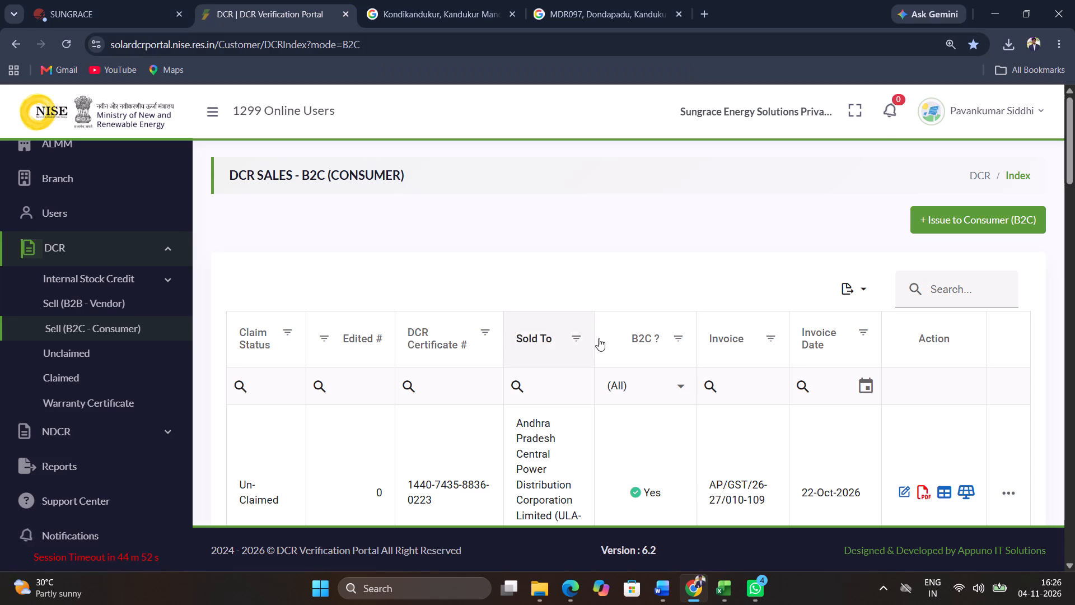
click(927, 492)
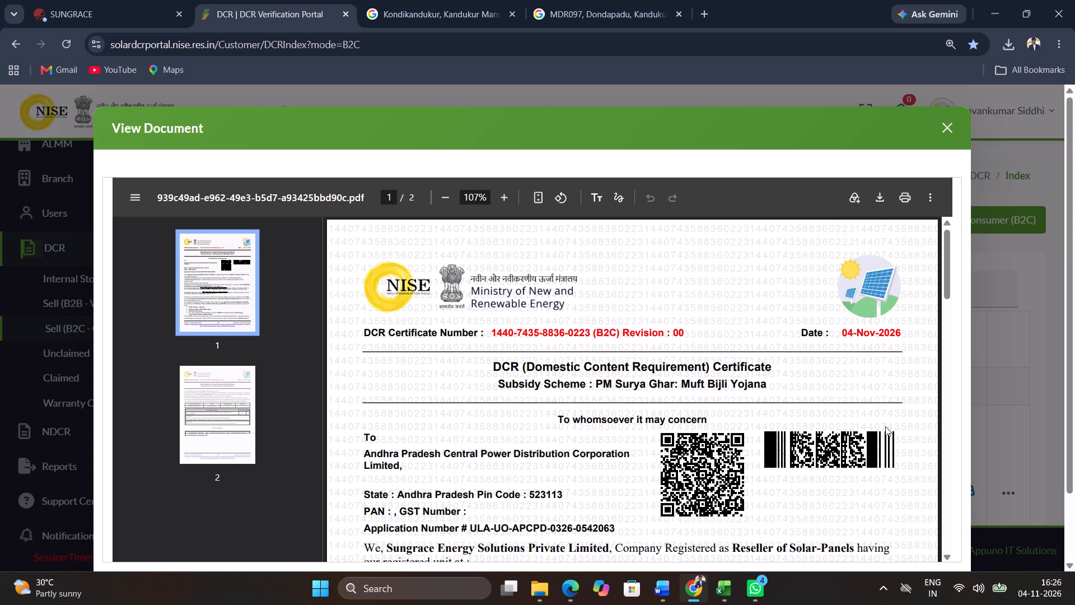
click(885, 193)
key(ctrl+v)
text(-109)
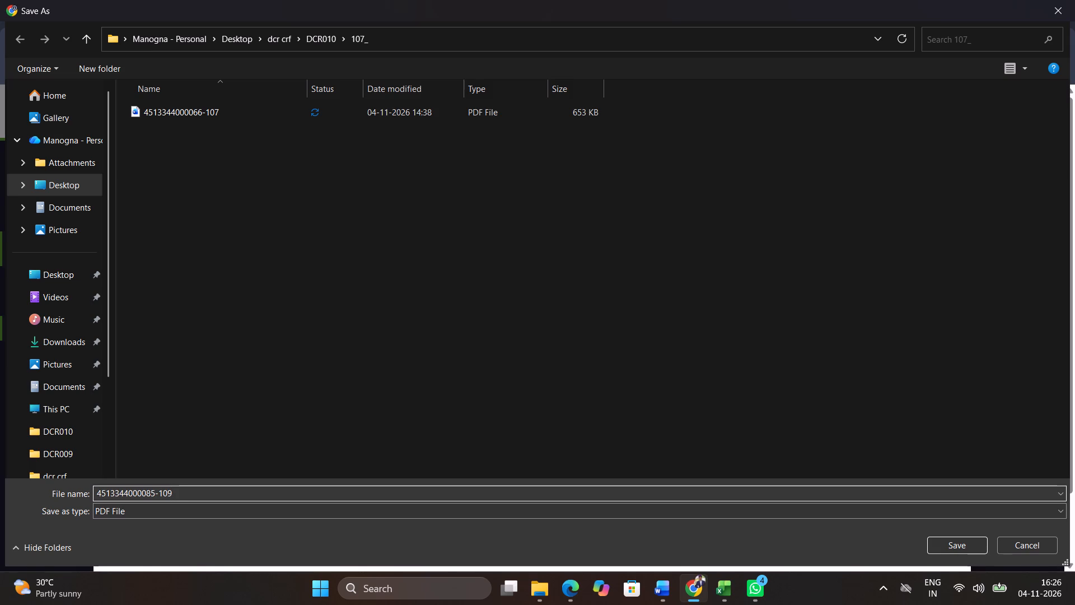
click(329, 39)
scroll(199, 348, down, 6)
scroll(269, 320, down, 6)
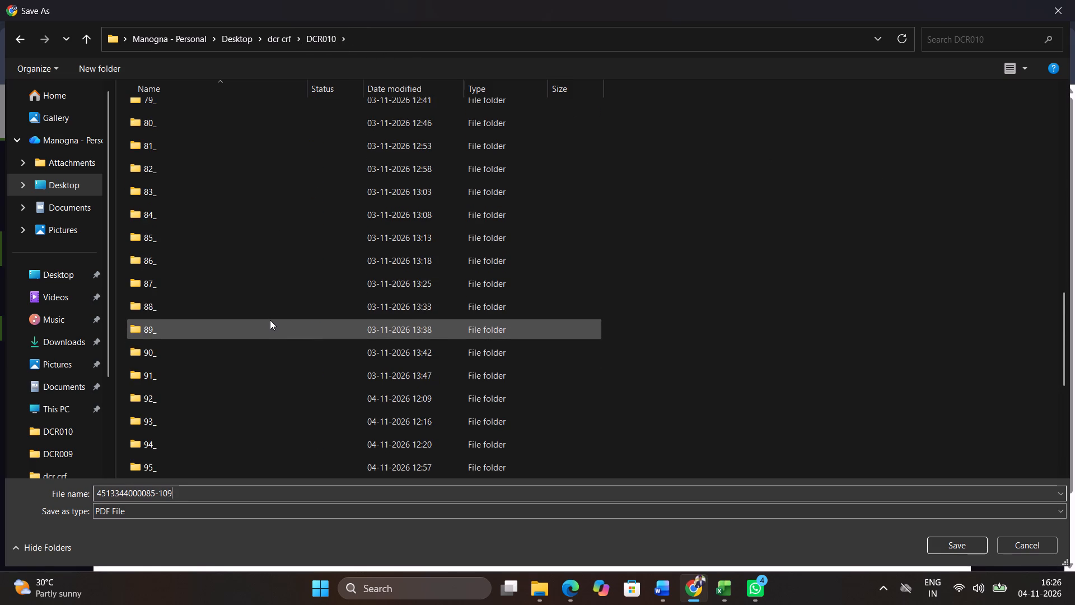
scroll(279, 311, down, 6)
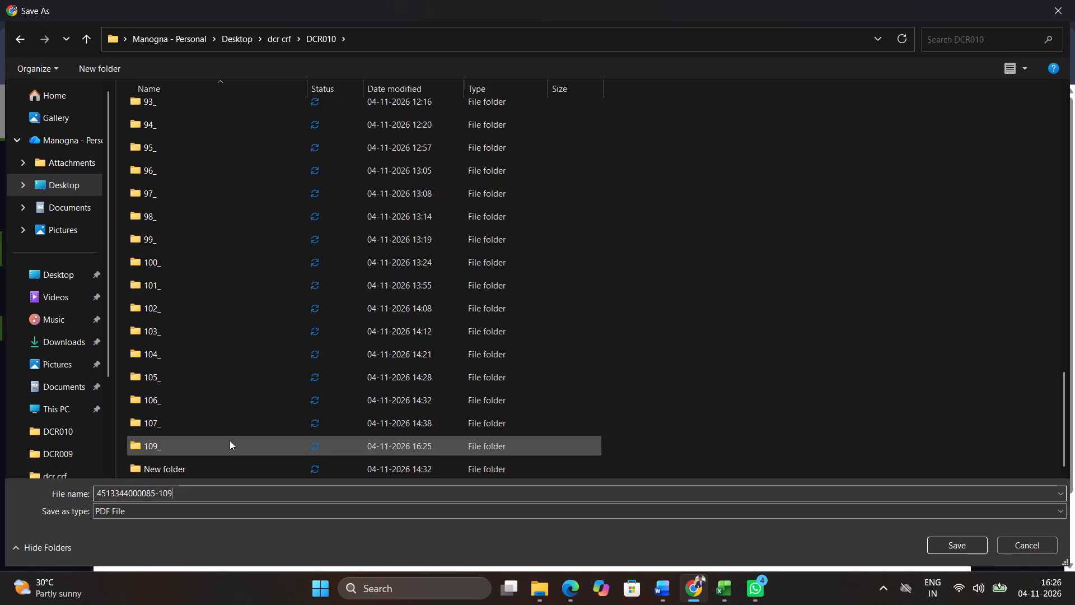
double_click(230, 440)
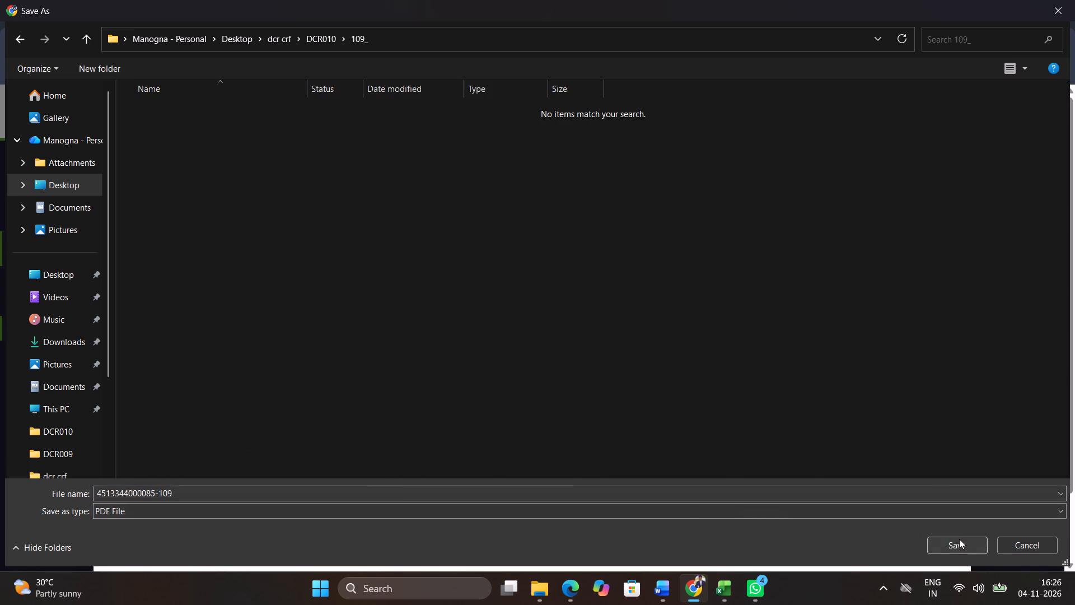
click(959, 539)
In the SUNGRACE work order's Project Stage form, attach the certificate PDF from the DCR010 folder's 109_ subfolder as the Dcr upload.
click(52, 0)
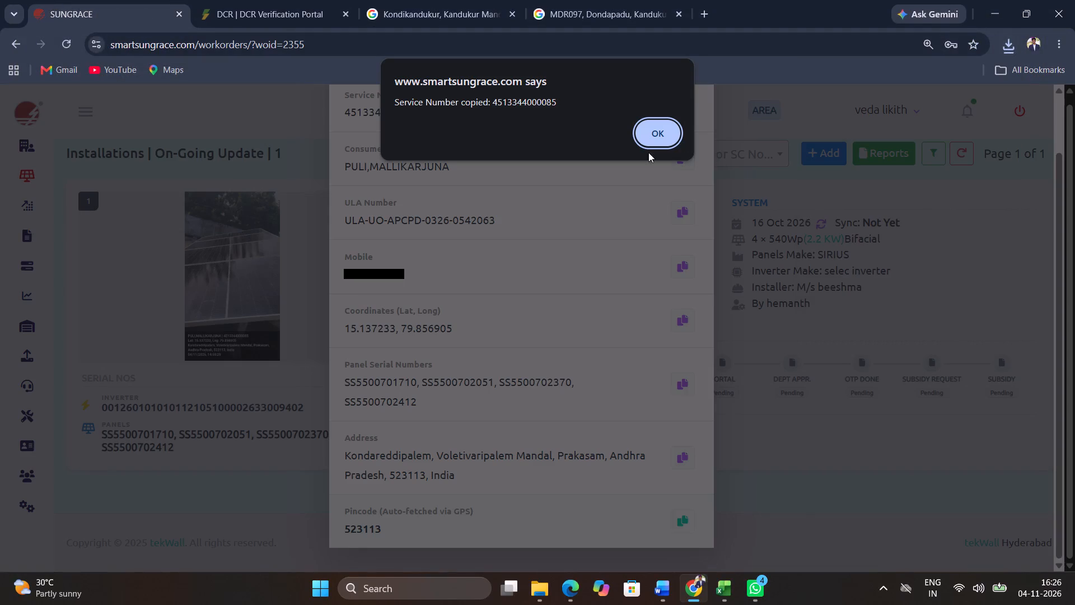
drag(664, 141, 665, 146)
drag(797, 268, 804, 280)
click(583, 437)
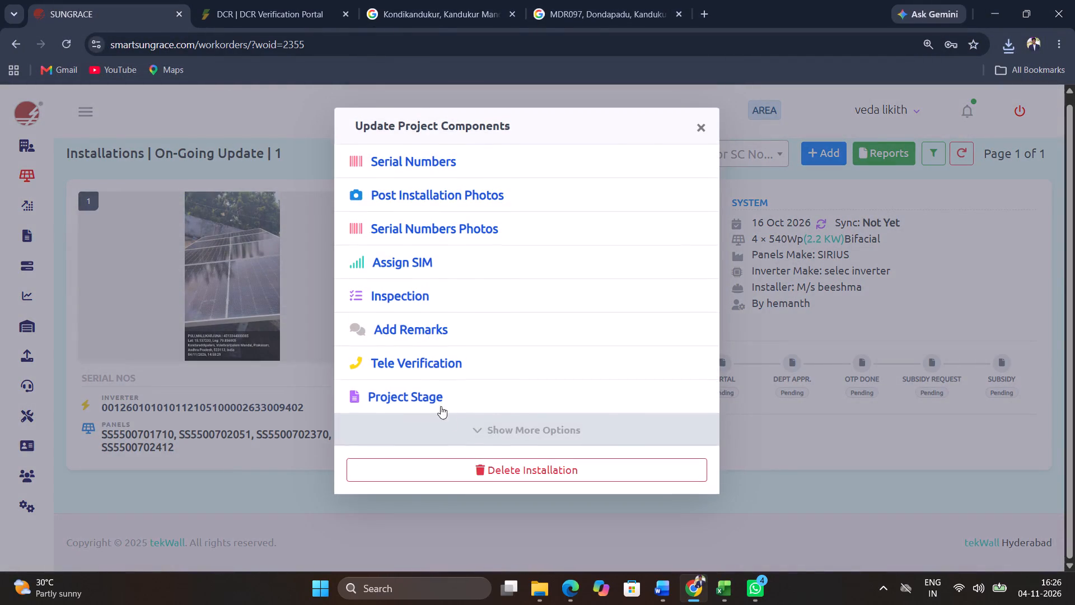
click(436, 401)
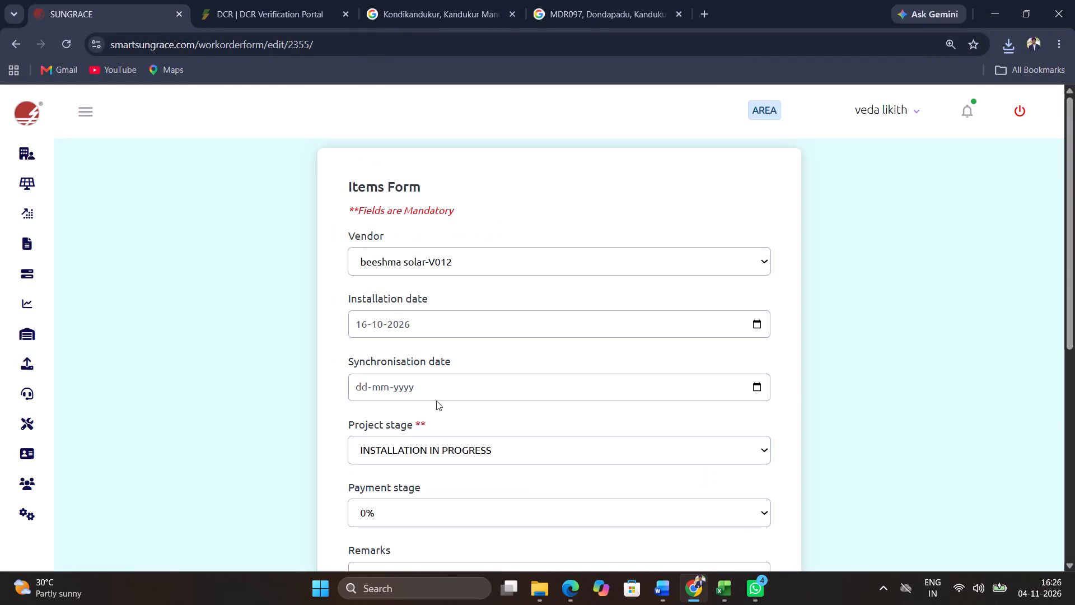
scroll(460, 379, down, 6)
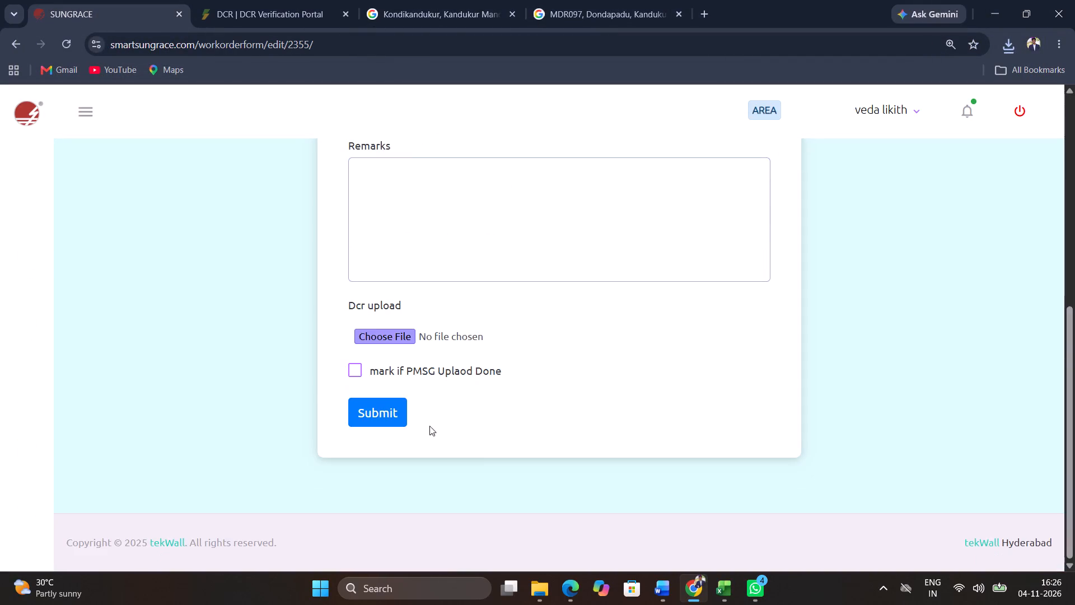
click(398, 331)
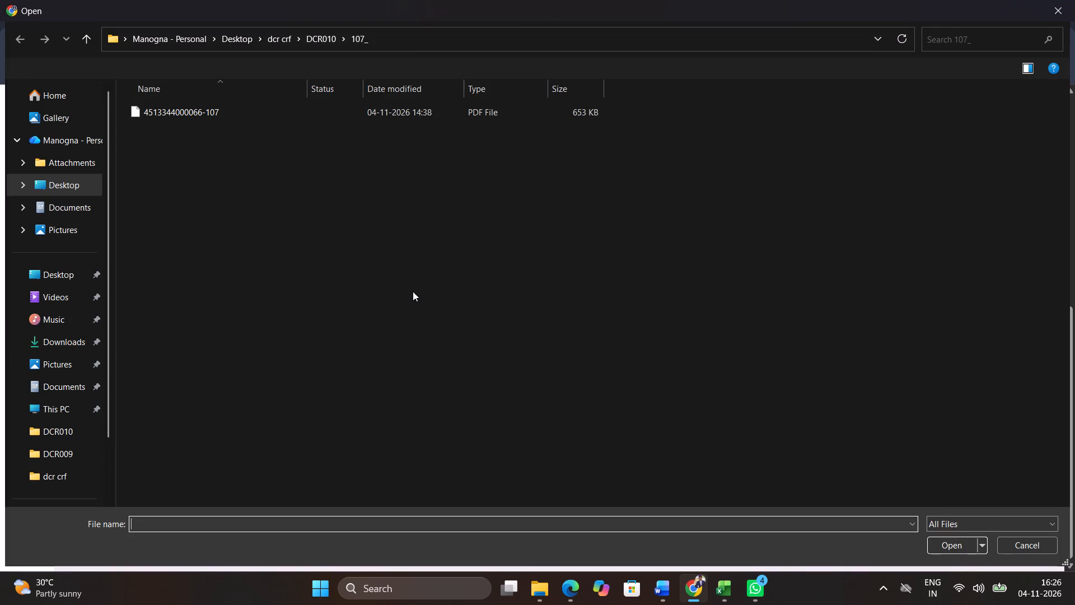
click(314, 40)
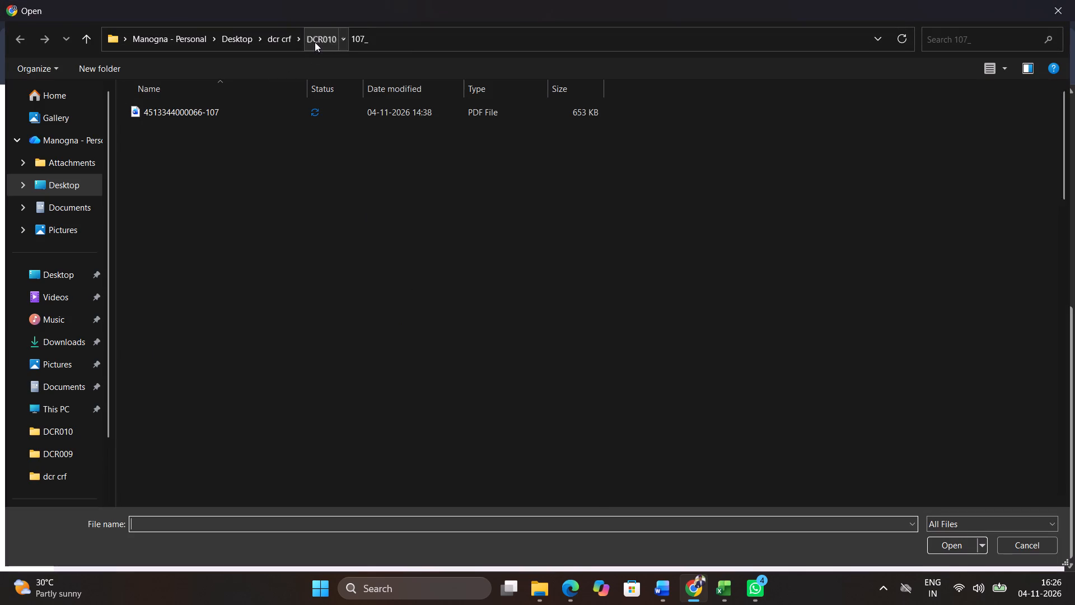
scroll(197, 345, down, 4)
double_click(241, 474)
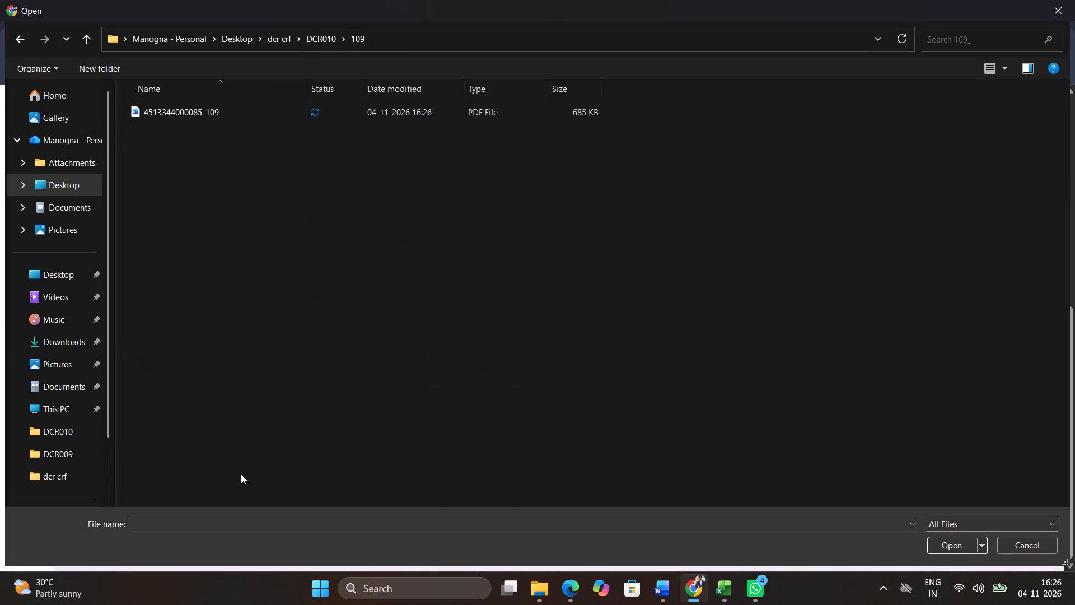
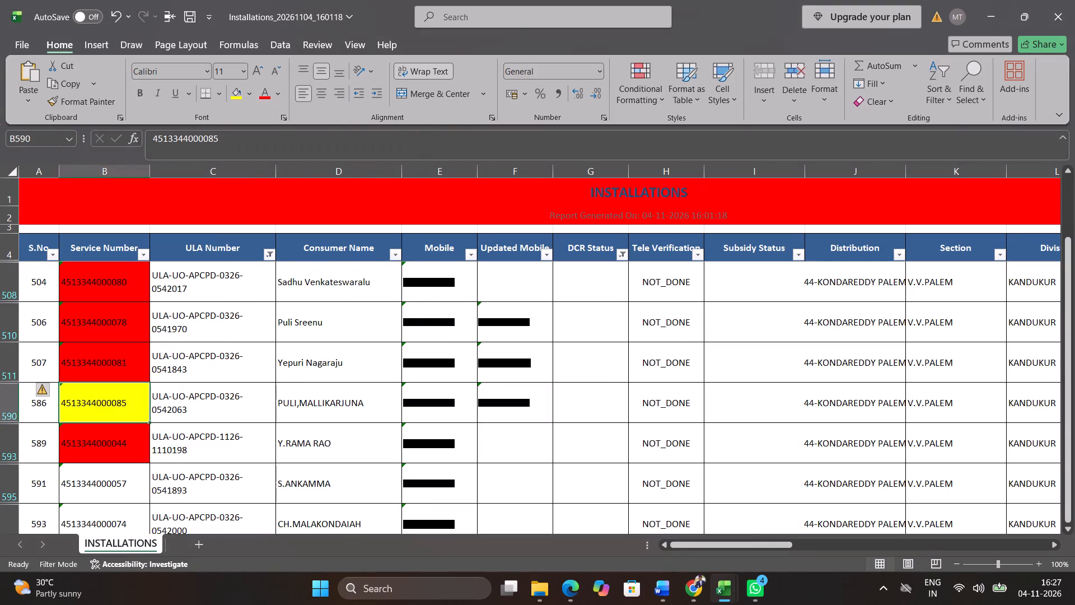
Copy the first unmarked service number below the red-marked row 593 in the Installations sheet and open its work order in SUNGRACE.
scroll(219, 343, down, 1)
scroll(154, 374, down, 1)
click(120, 318)
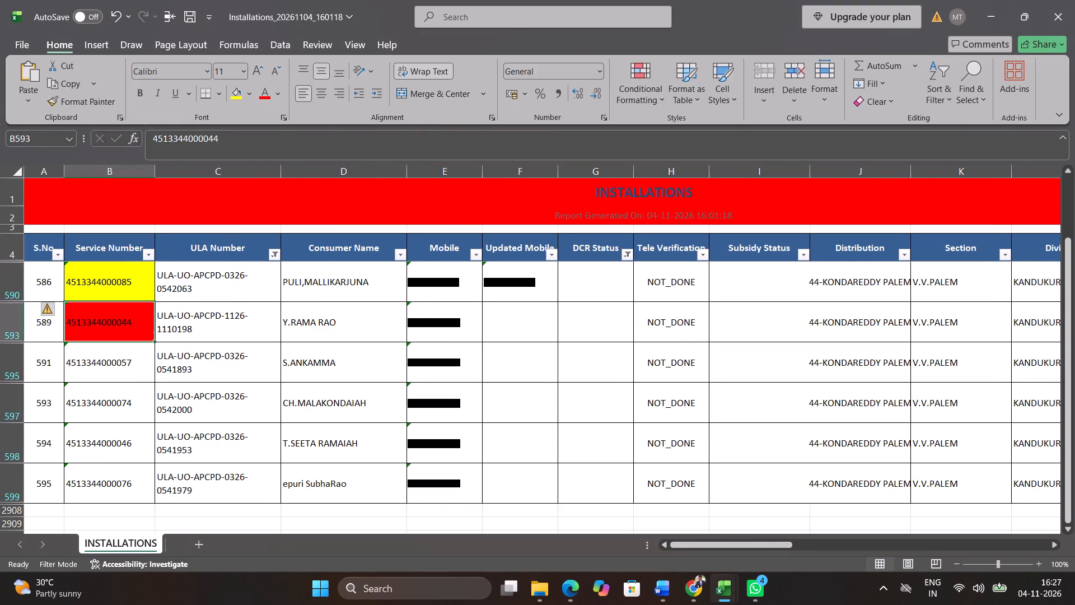
key(Down)
key(ctrl+c)
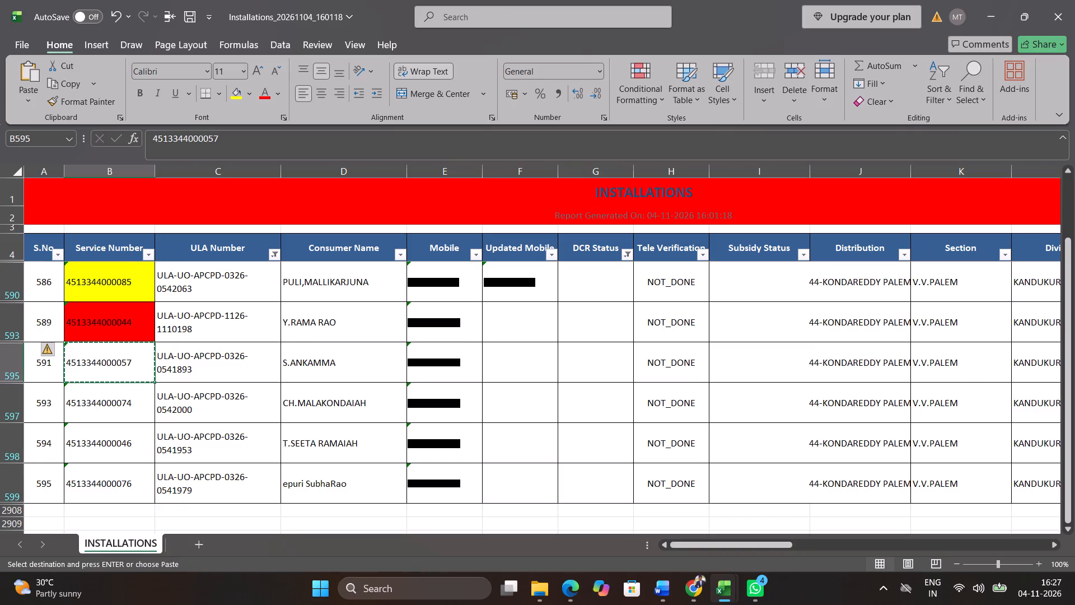
click(717, 530)
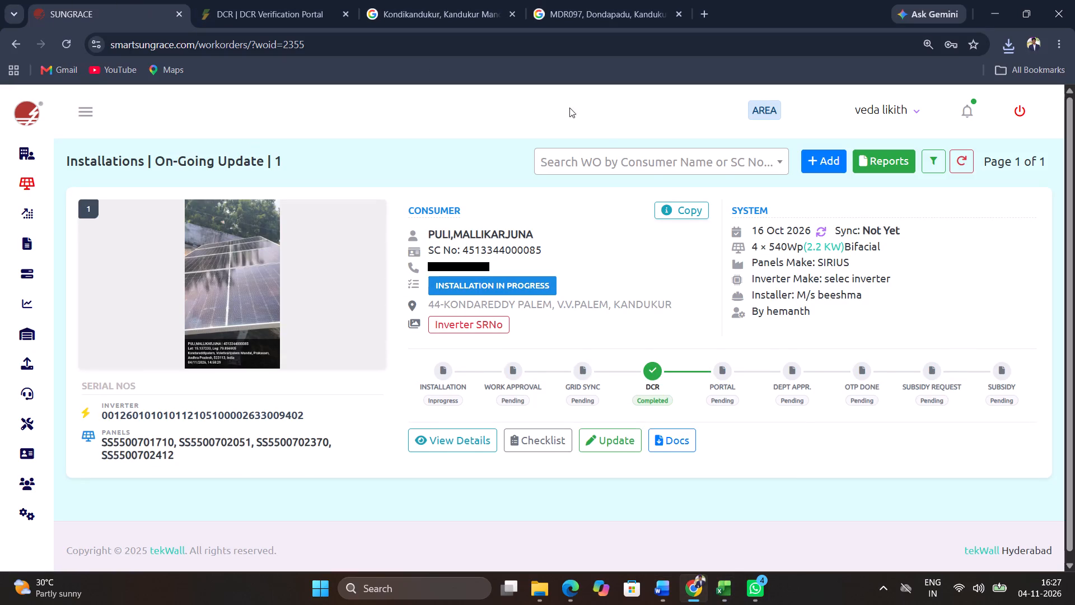
click(598, 159)
key(ctrl+v)
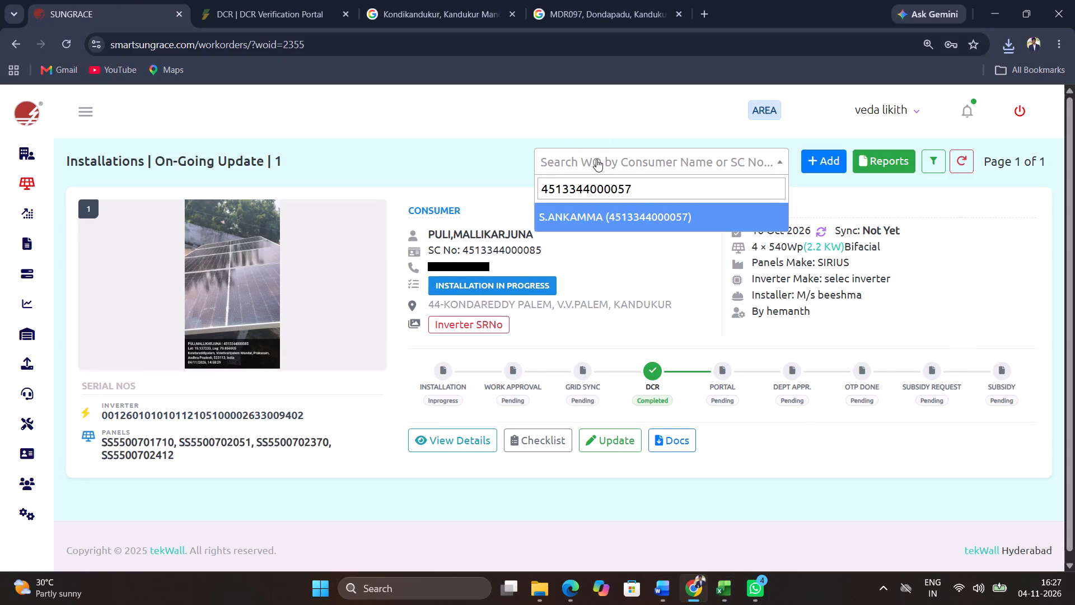
key(Return)
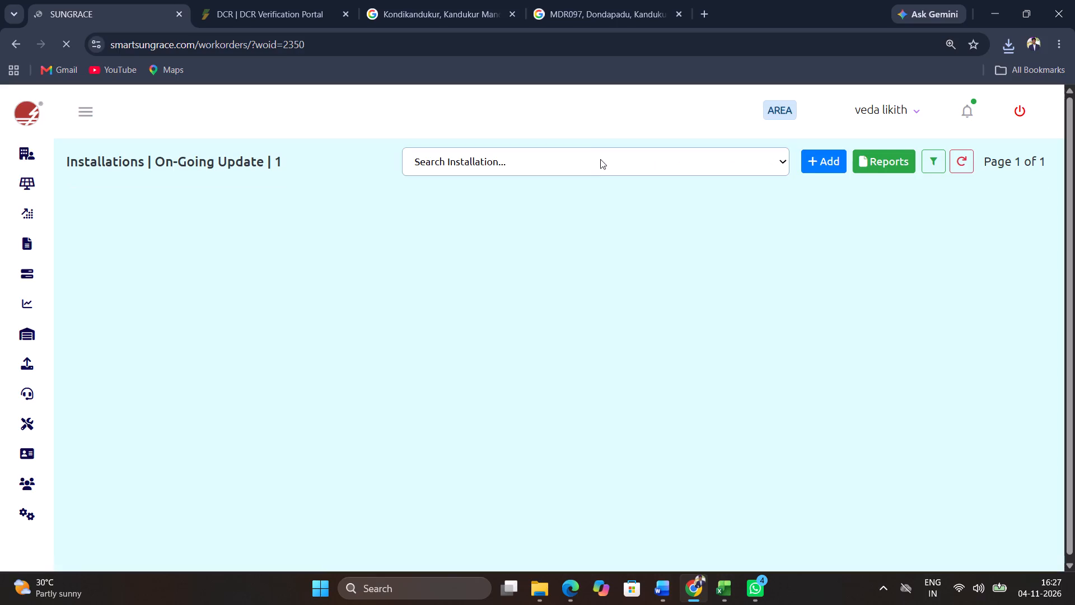
Copy the work order's ULA number and enter it as the Consumer Application Number in a new B2C DCR entry on the NISE portal.
click(662, 217)
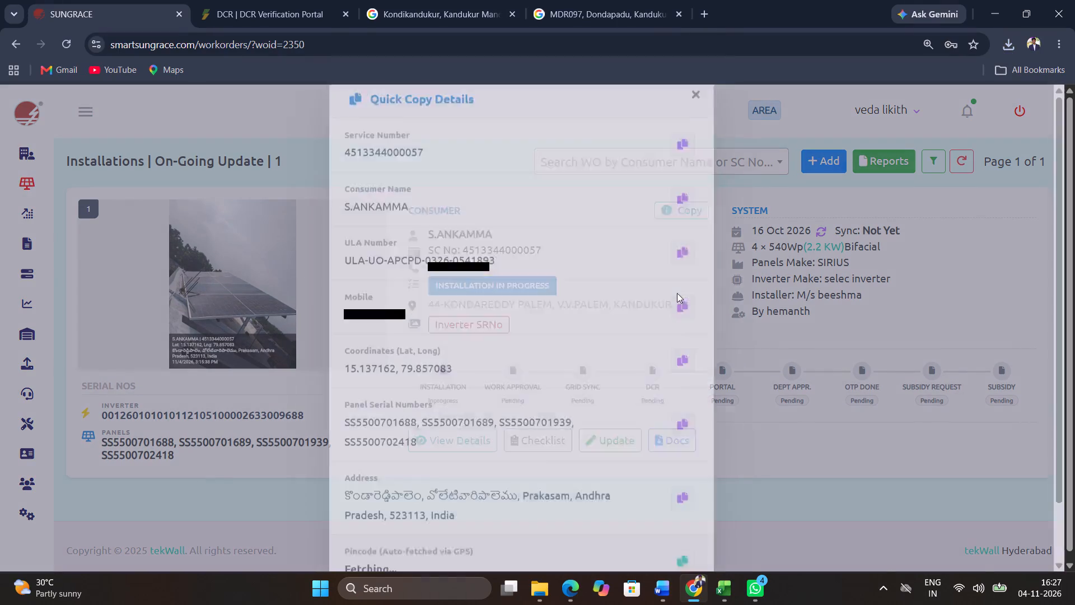
click(684, 274)
click(287, 7)
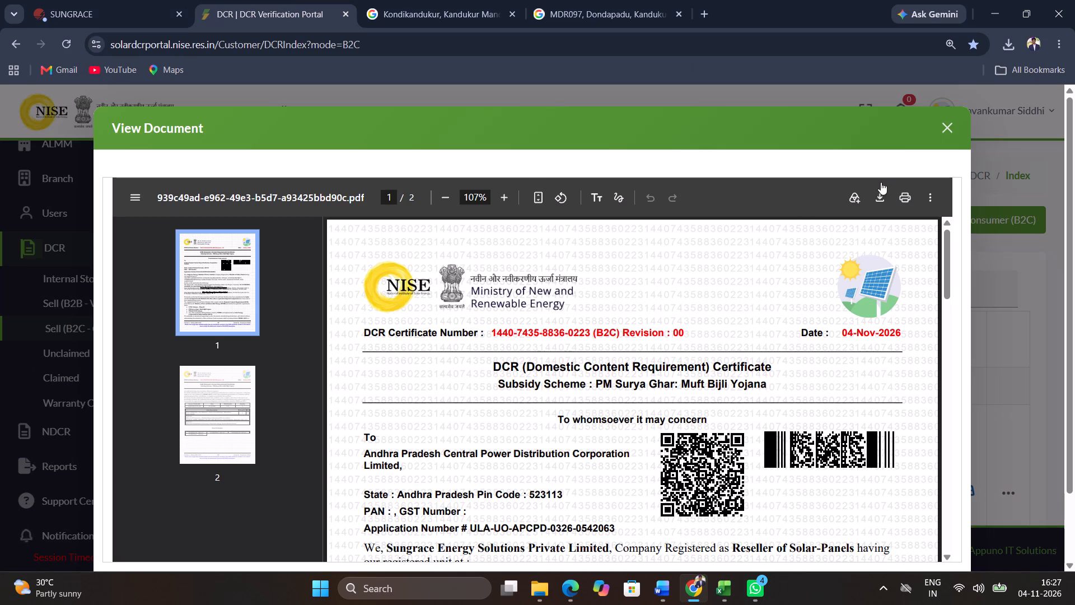
drag(947, 120, 945, 125)
drag(934, 206, 935, 212)
click(931, 216)
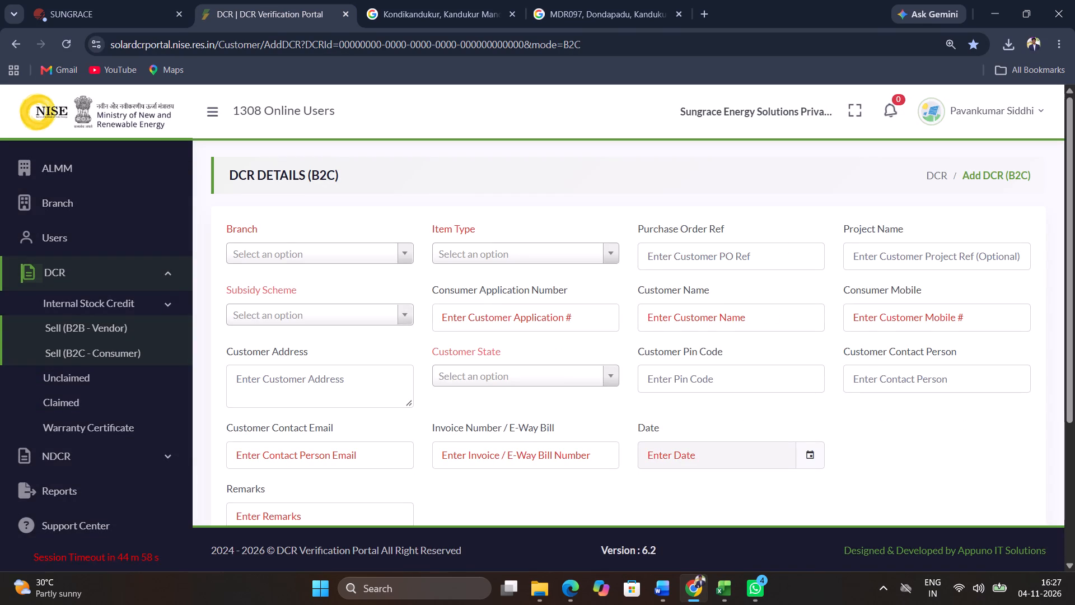
click(548, 324)
key(ctrl+v)
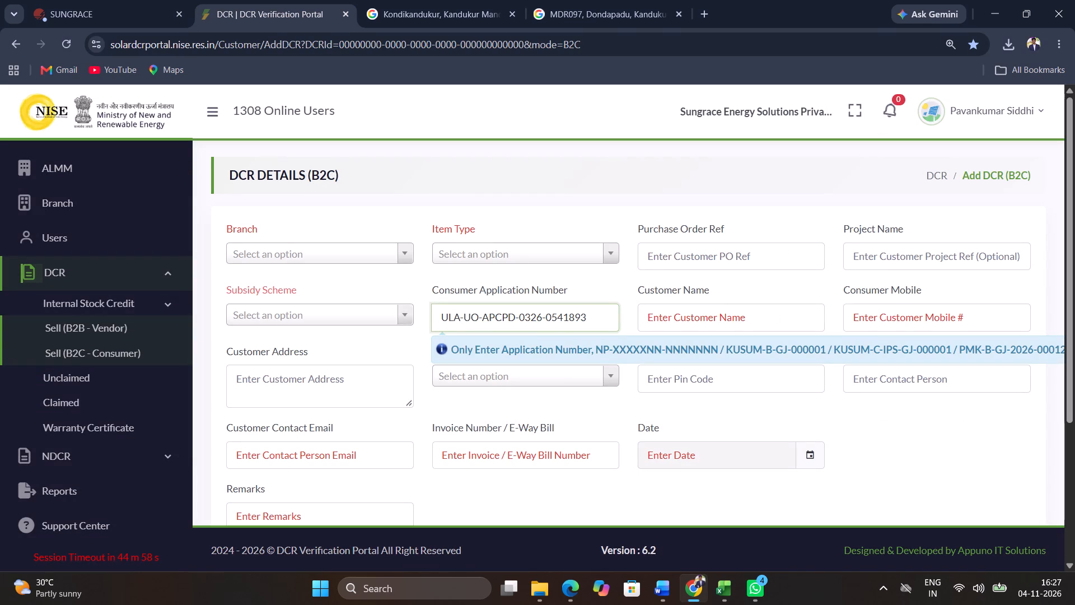
Set the branch to Andhra Pradesh, the subsidy scheme to PM Surya Ghar: Muft Bijli Yojana and the item type to Solar Panels.
click(357, 246)
click(361, 319)
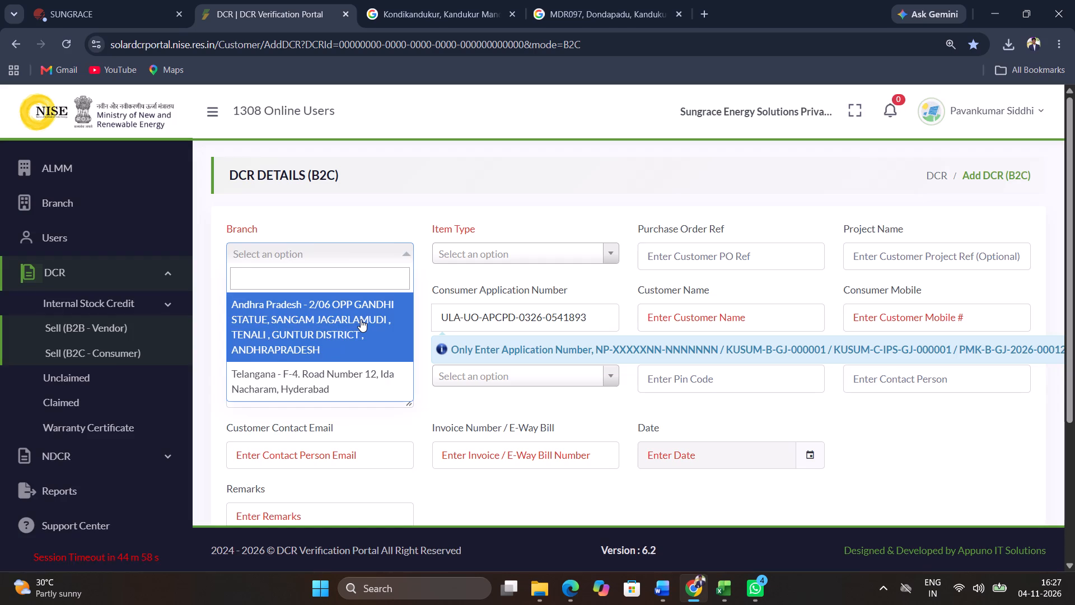
click(366, 312)
click(266, 441)
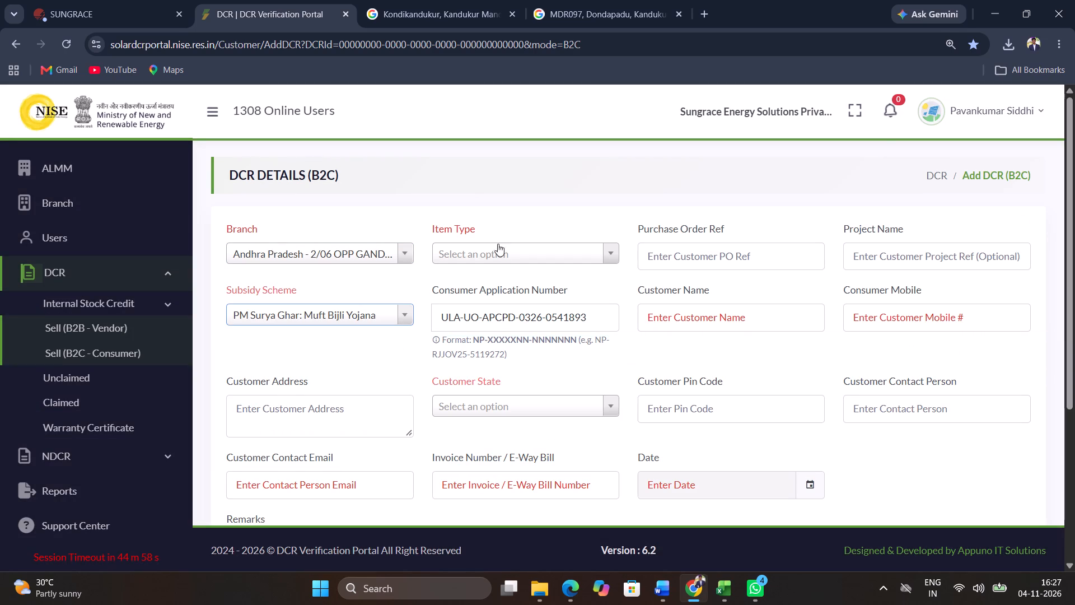
click(494, 254)
click(481, 308)
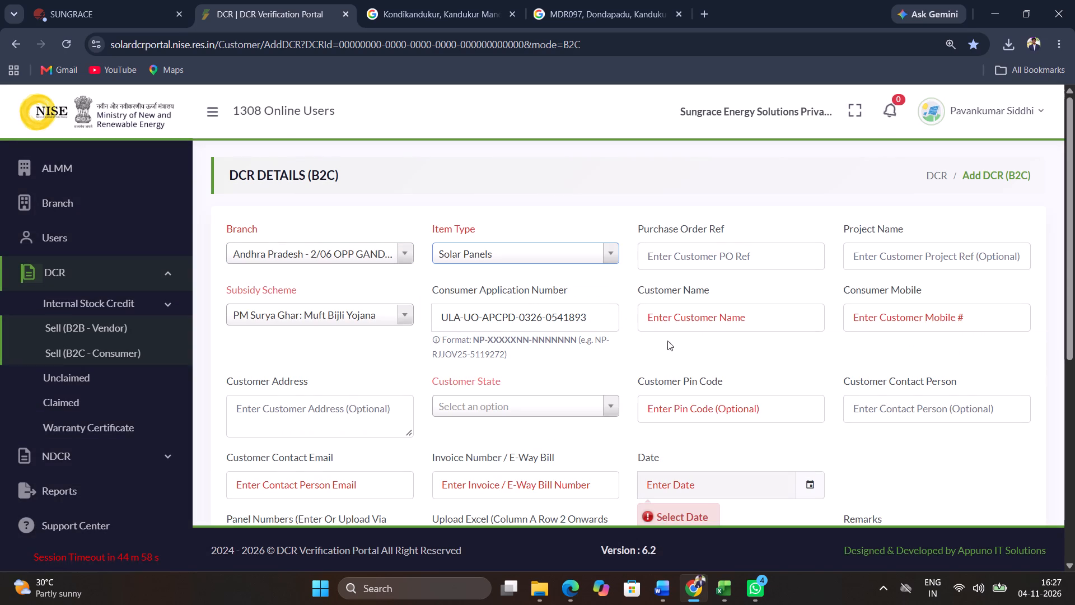
click(676, 330)
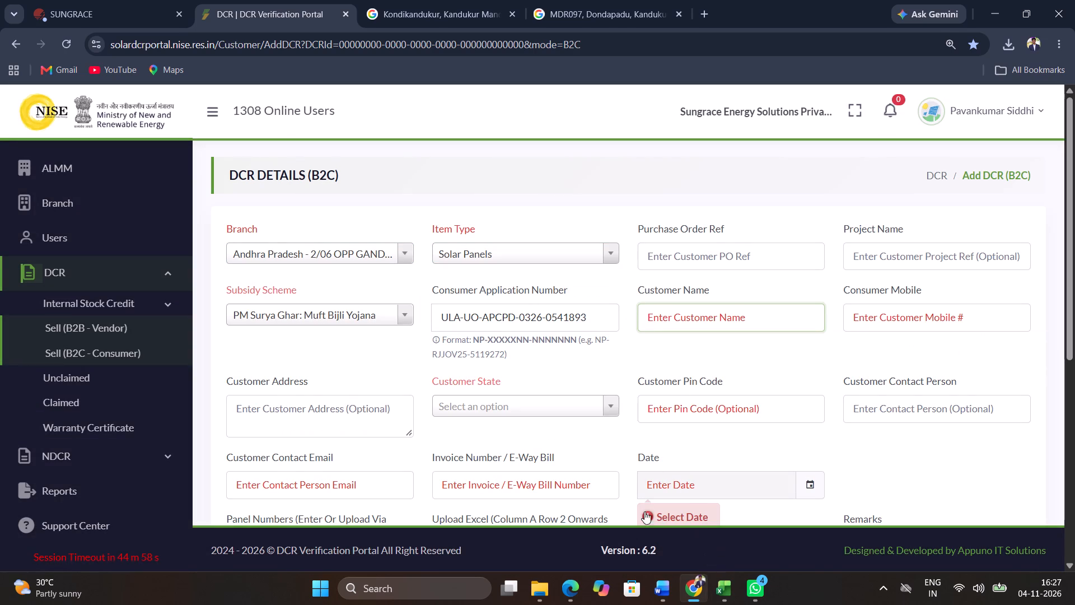
click(667, 552)
scroll(304, 291, up, 3)
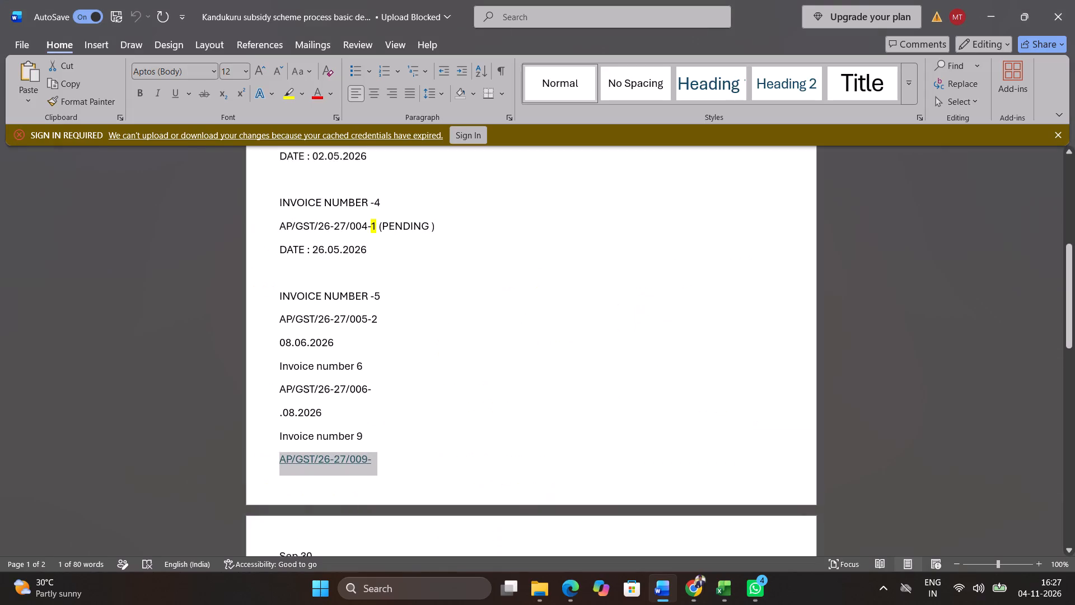
scroll(304, 291, up, 20)
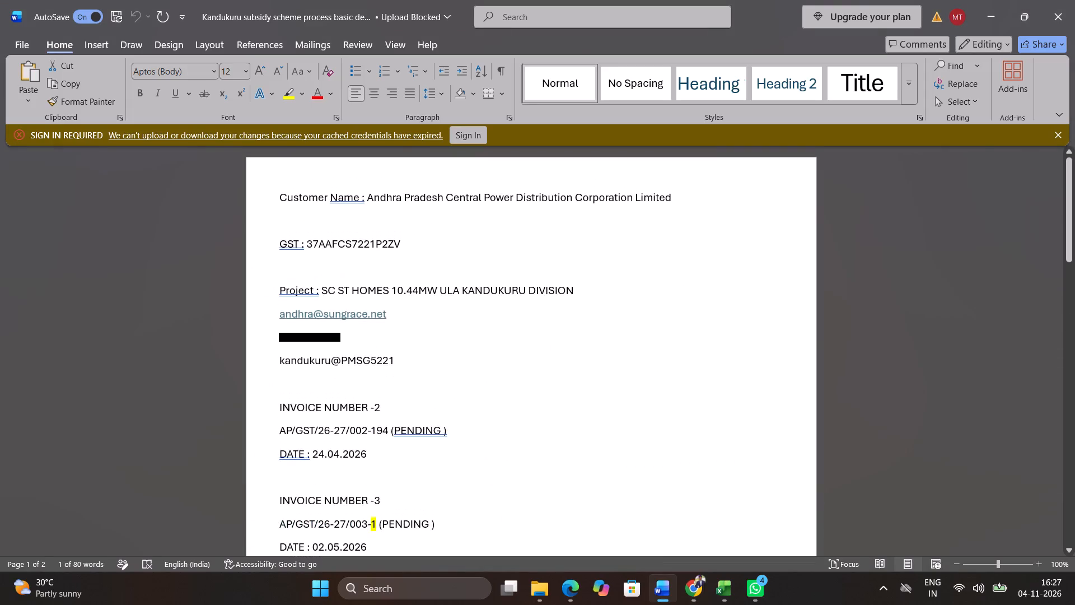
scroll(277, 139, up, 2)
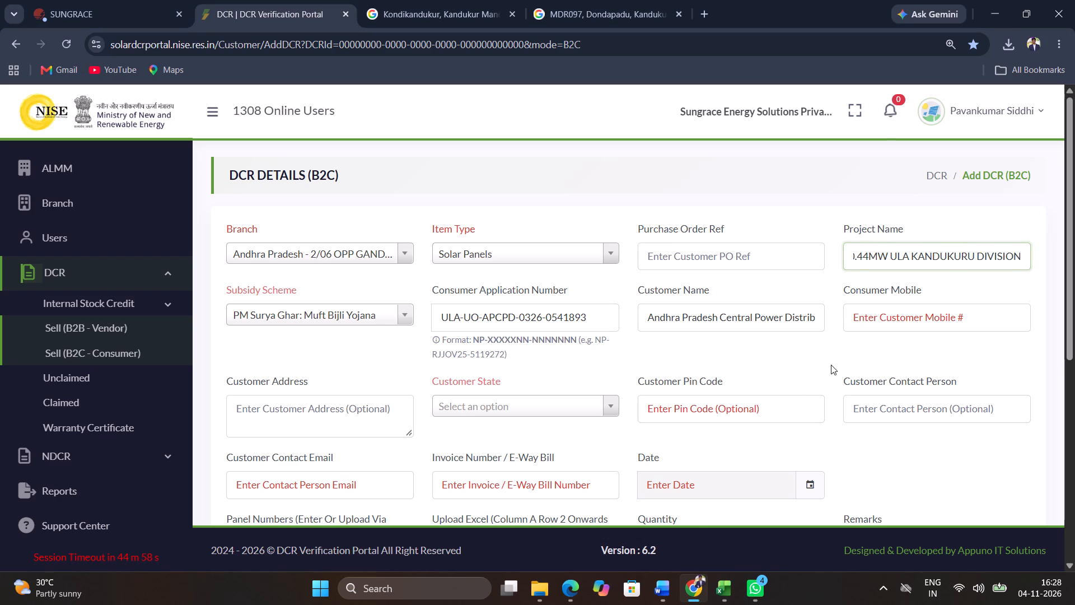
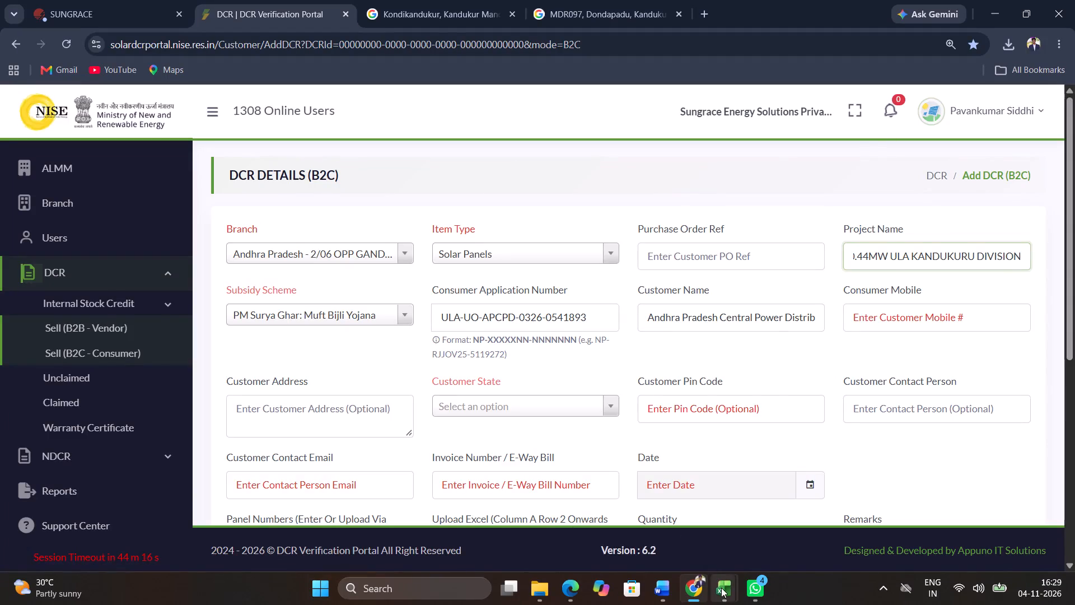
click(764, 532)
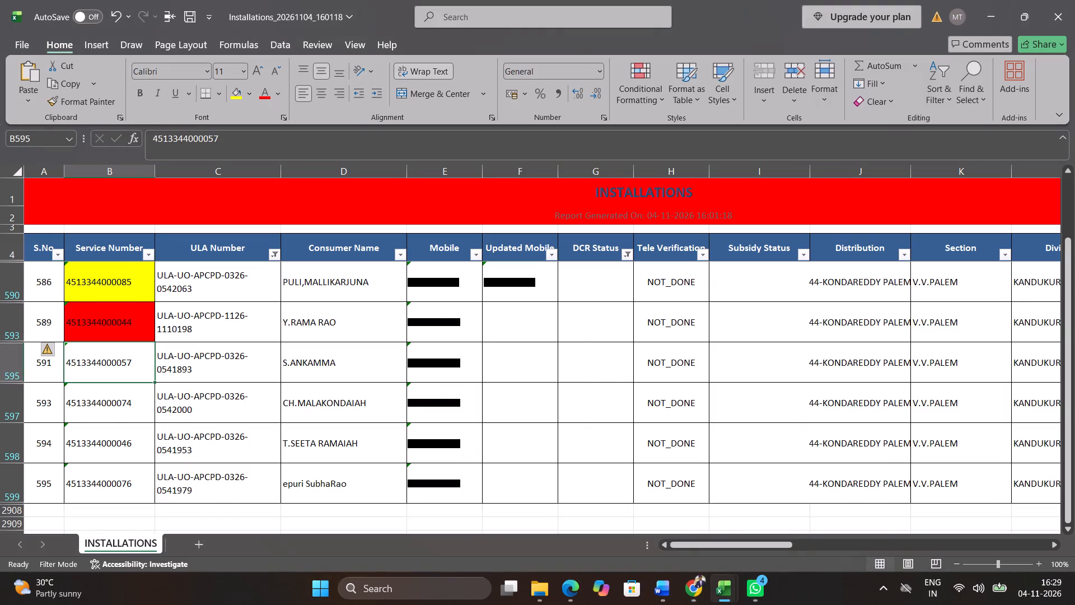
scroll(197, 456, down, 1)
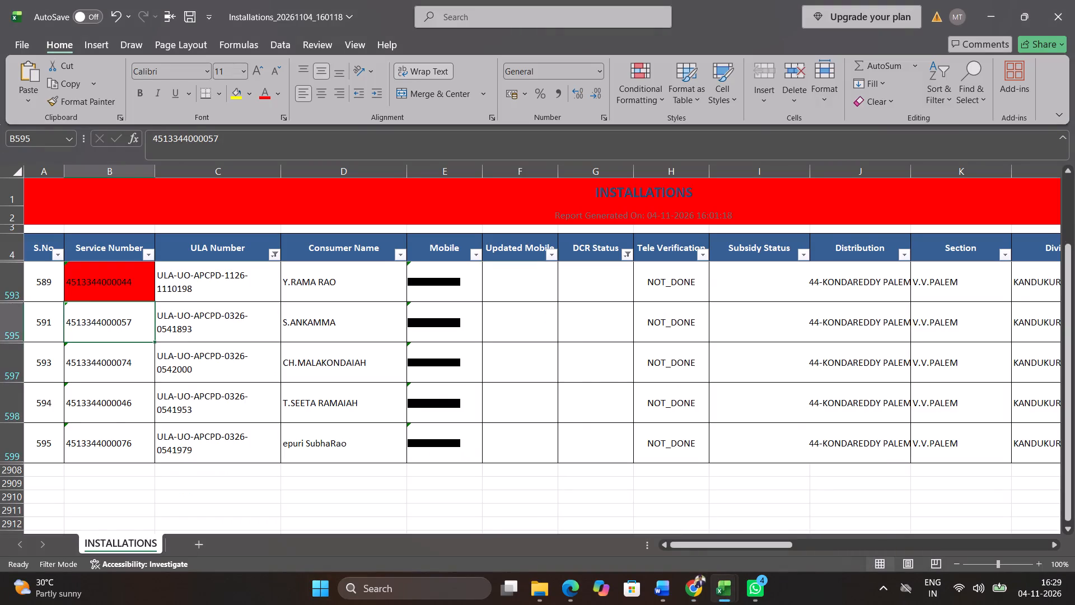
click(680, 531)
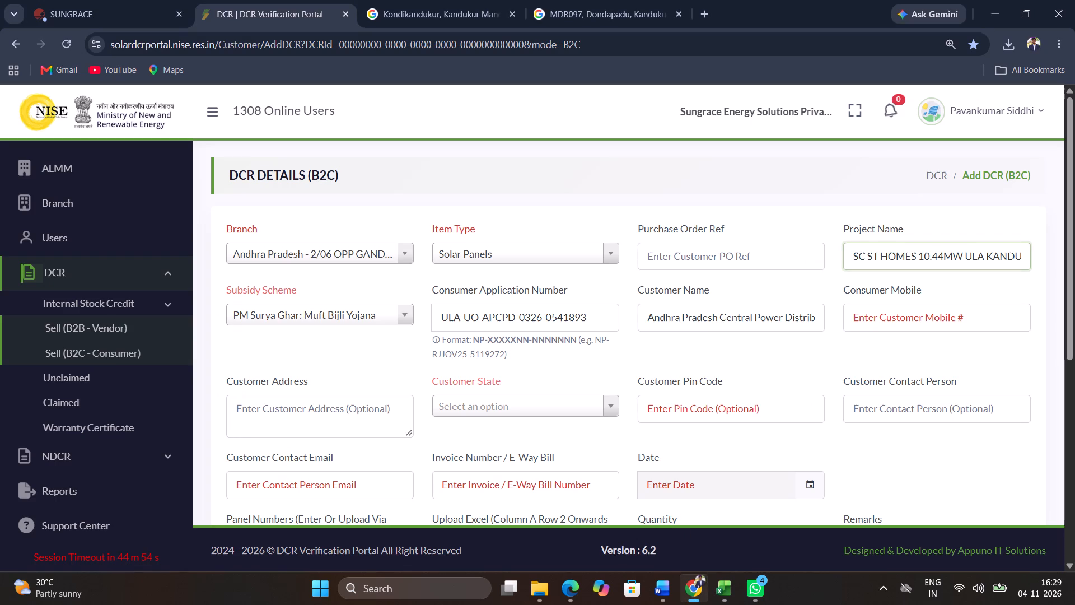
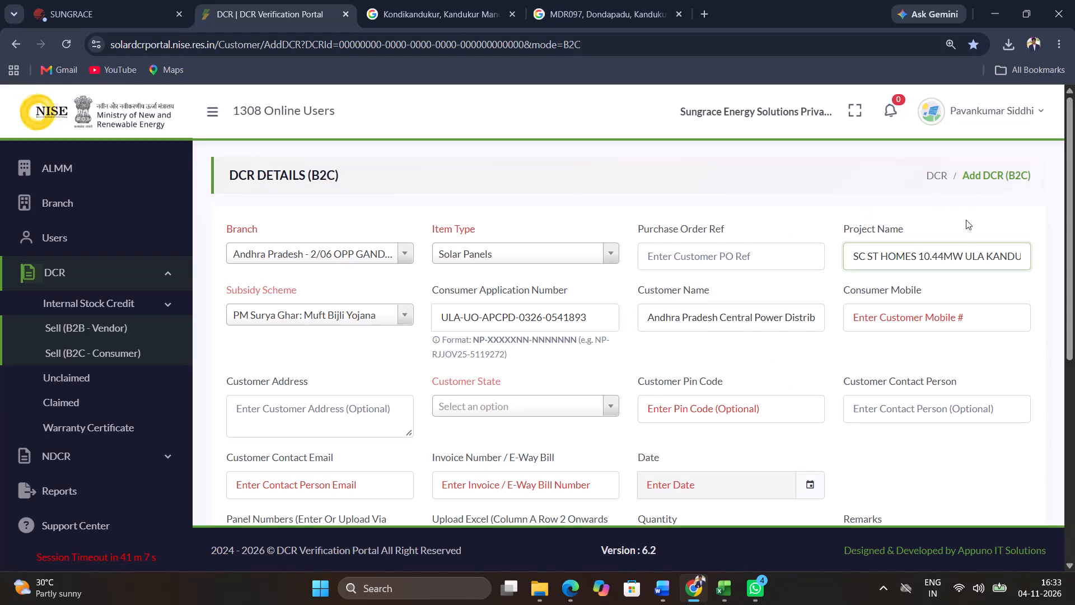
Copy the mobile number from the Kandukuru subsidy scheme Word document into the Consumer Mobile field of the DCR form.
click(887, 317)
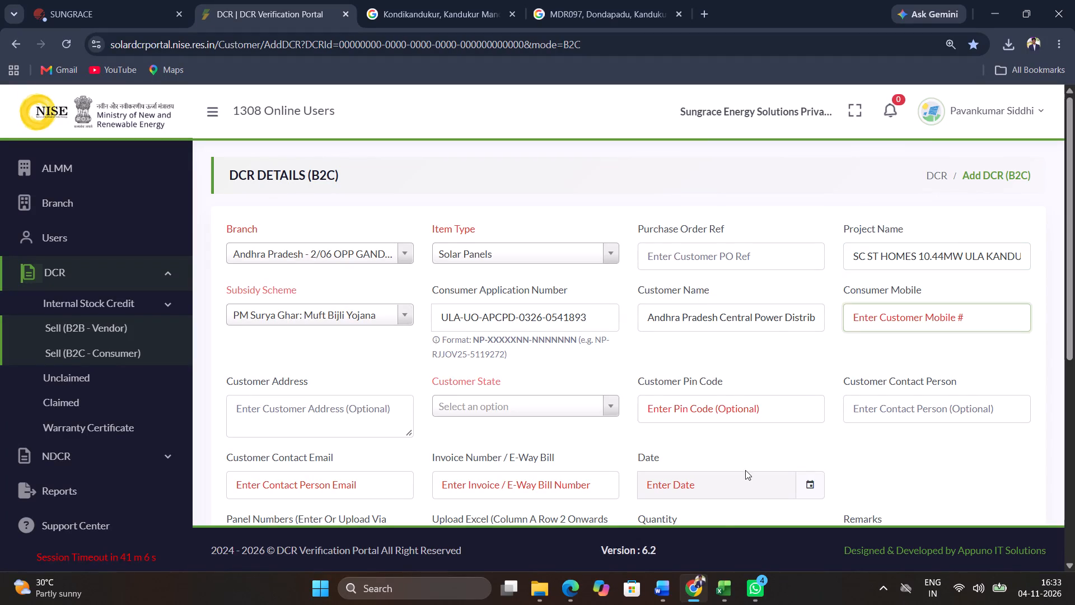
click(662, 548)
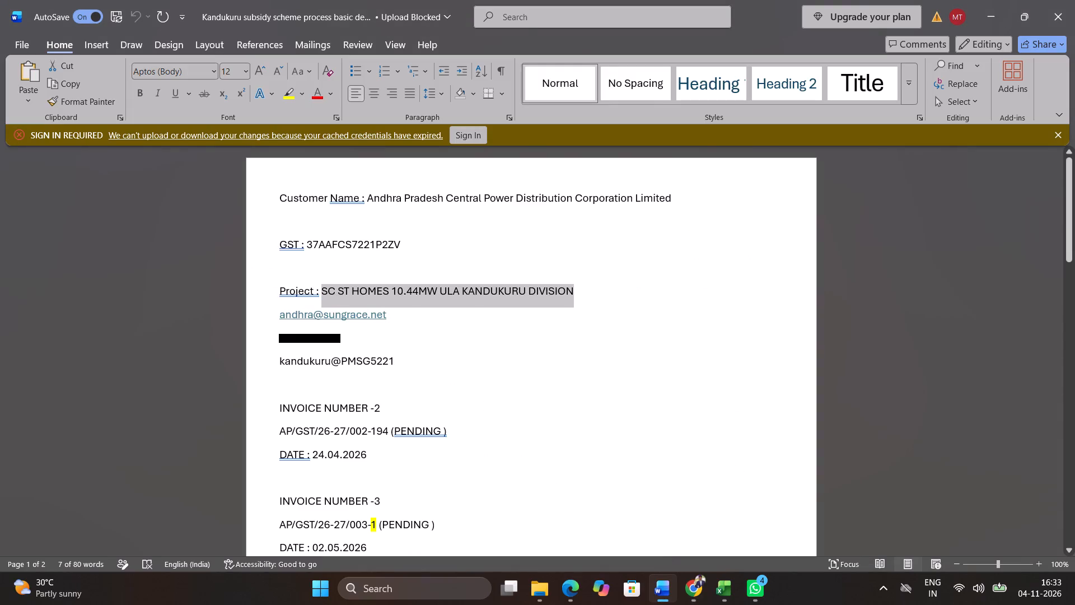
drag(367, 344, 261, 346)
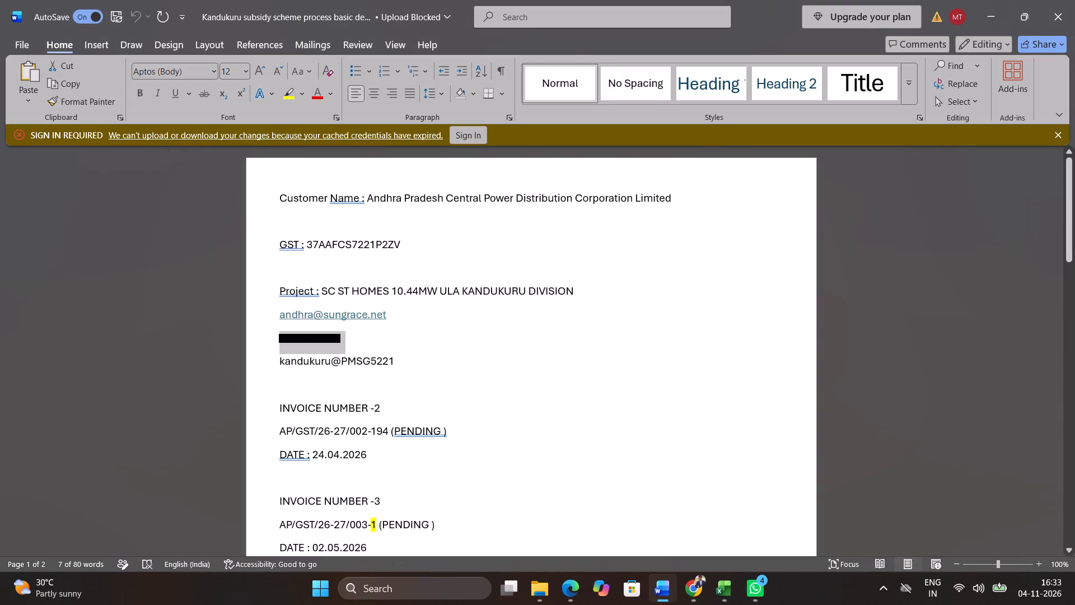
drag(261, 346, 255, 346)
key(ctrl+c)
click(709, 521)
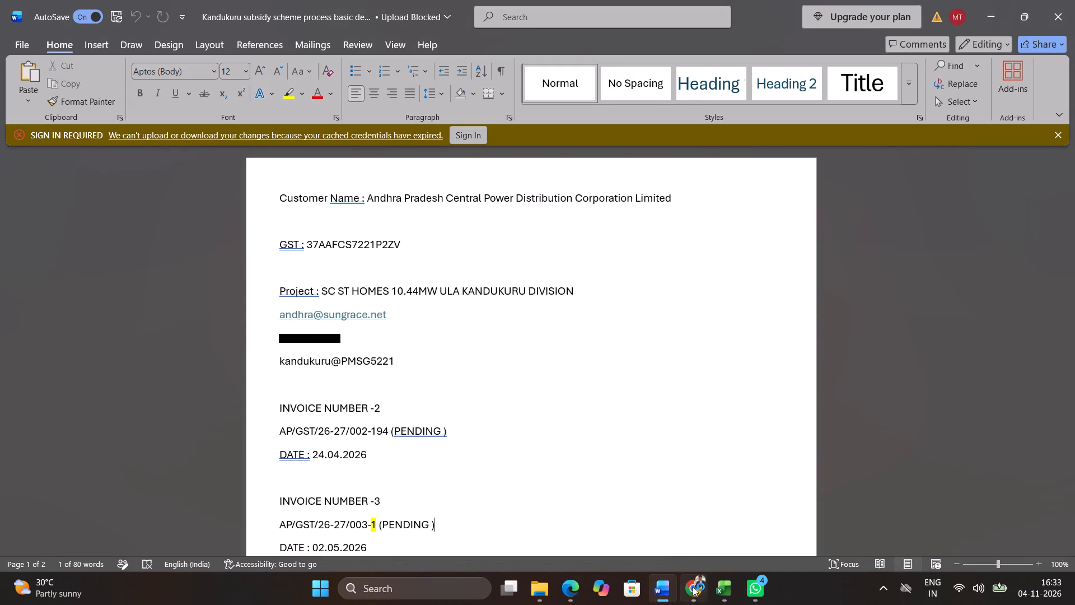
click(707, 559)
key(ctrl+v)
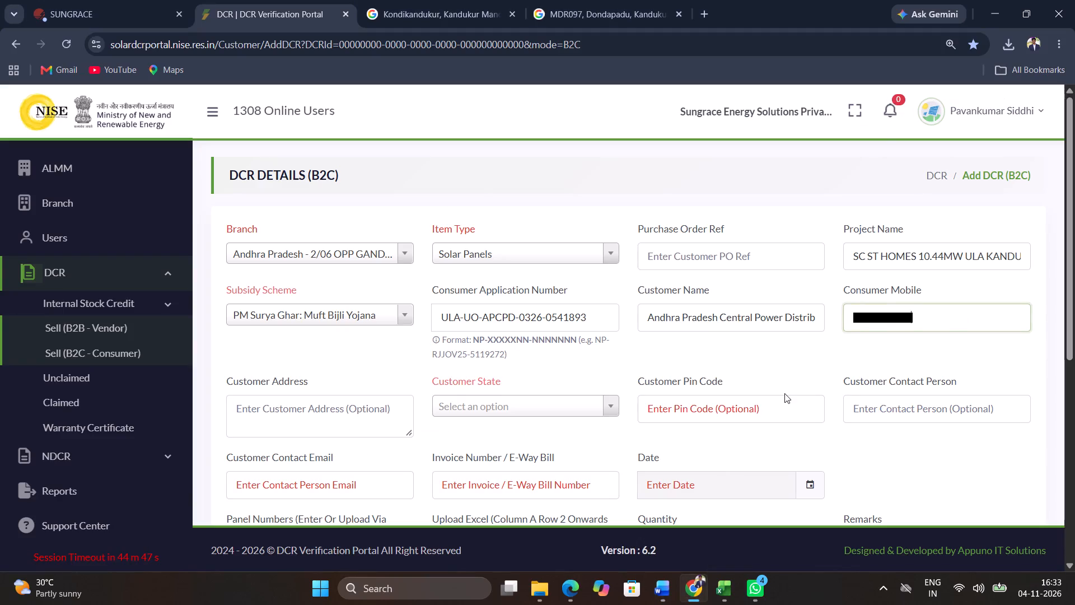
Set the Customer State to Andhra Pradesh (37) in the DCR form.
scroll(744, 280, down, 2)
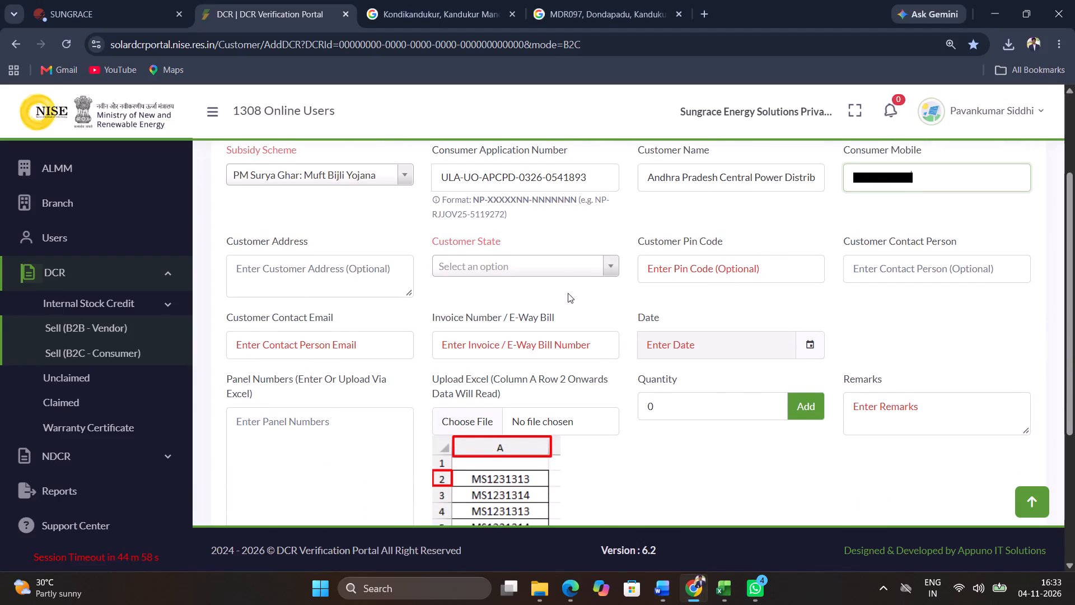
click(558, 267)
click(483, 361)
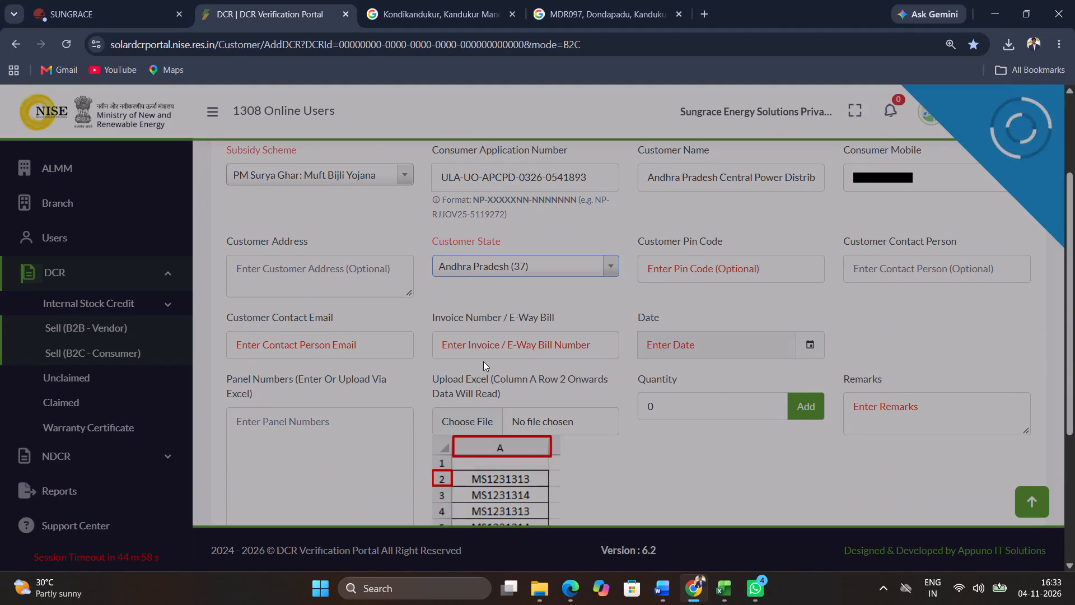
Fill in the Customer Contact Email with the e-mail address copied from the Word document of basic details.
click(389, 354)
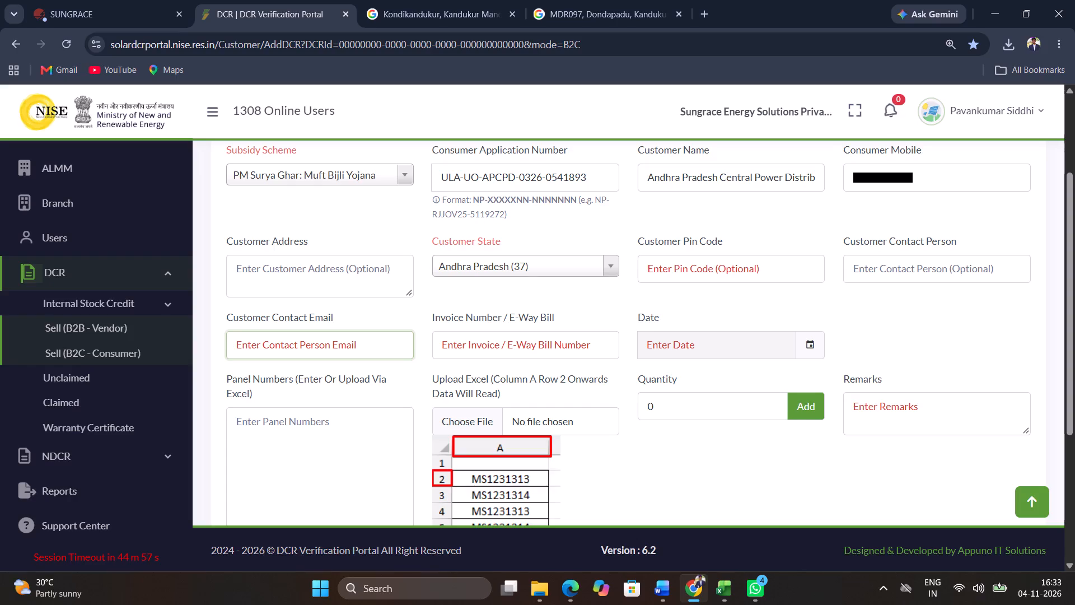
click(662, 551)
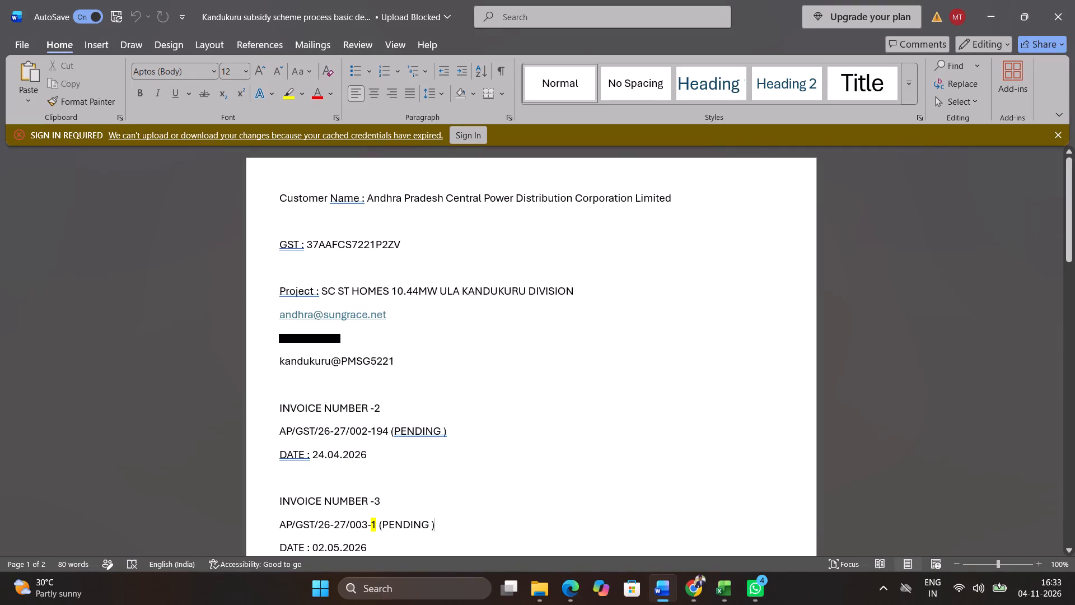
drag(388, 316, 269, 311)
click(269, 311)
key(ctrl+c)
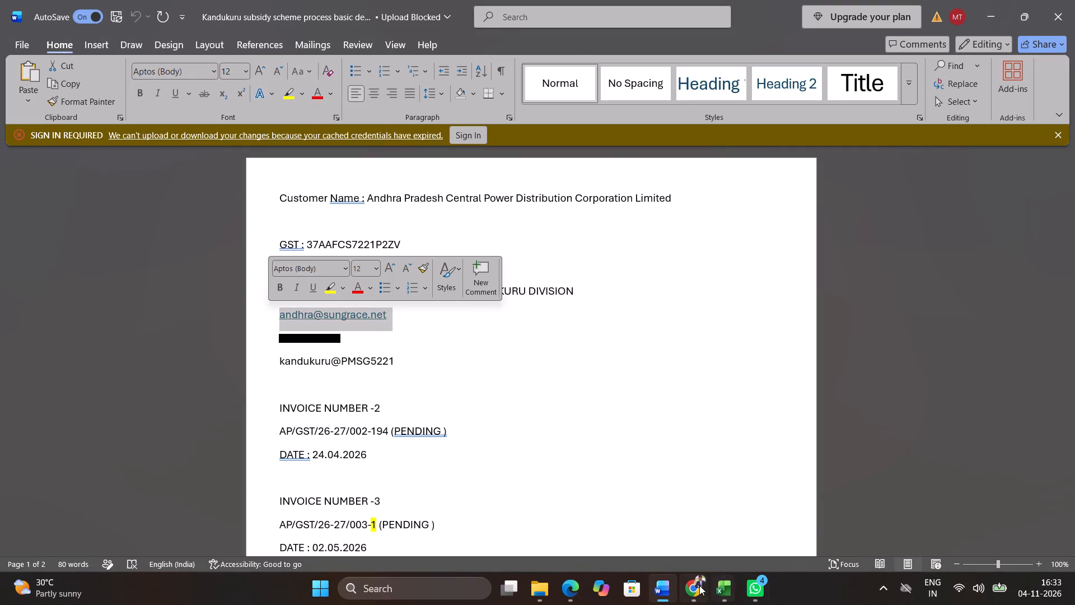
click(720, 525)
key(ctrl+v)
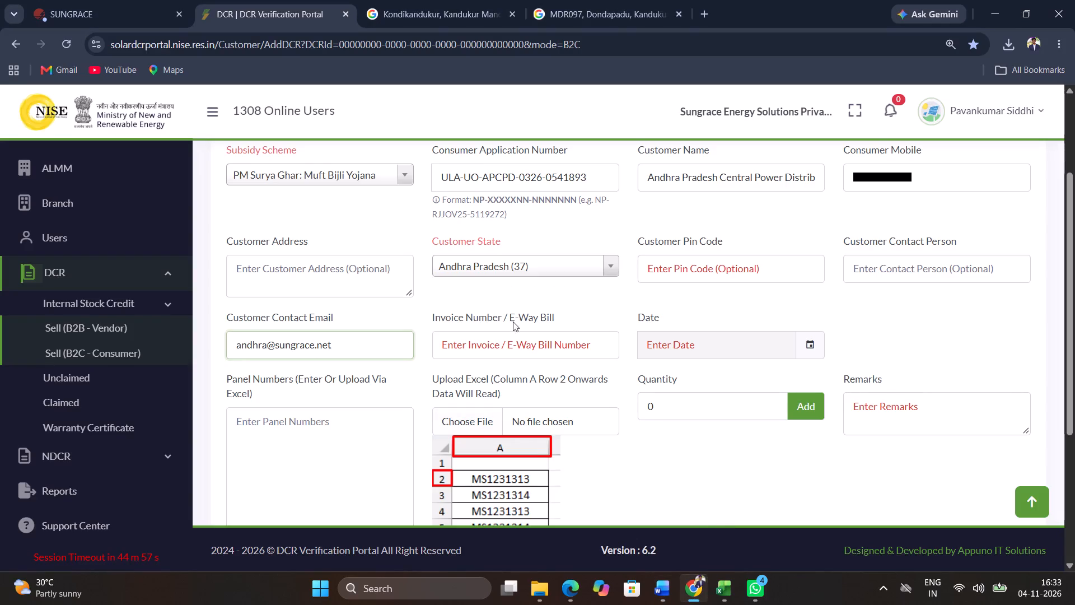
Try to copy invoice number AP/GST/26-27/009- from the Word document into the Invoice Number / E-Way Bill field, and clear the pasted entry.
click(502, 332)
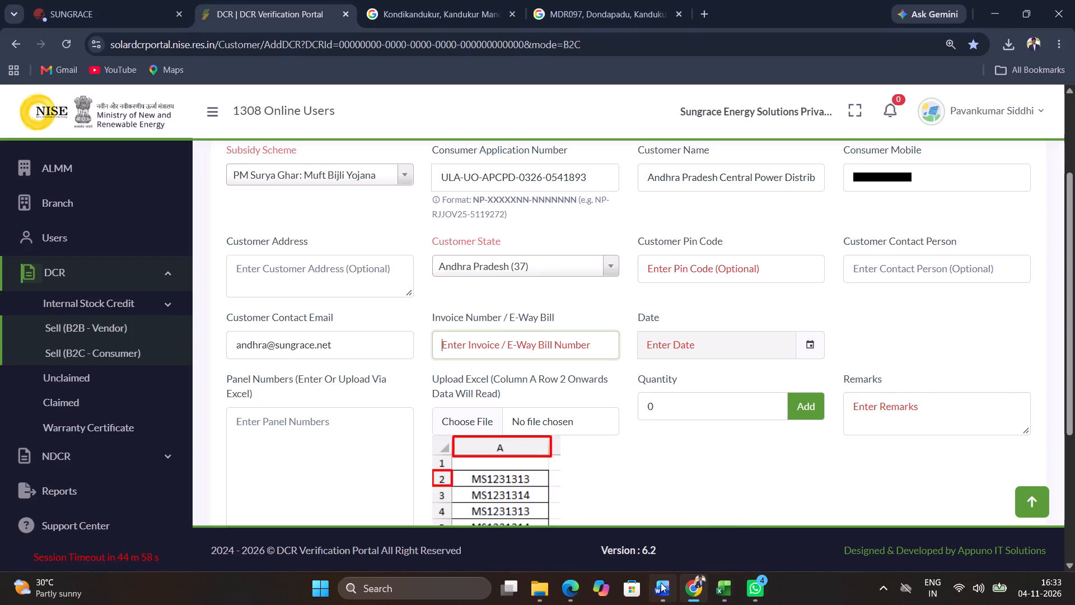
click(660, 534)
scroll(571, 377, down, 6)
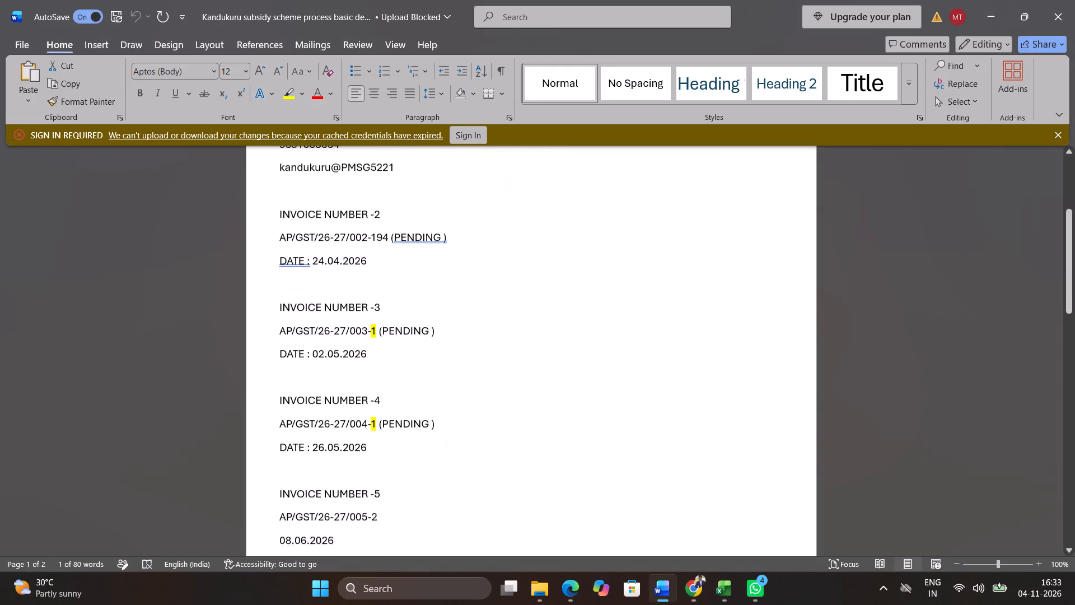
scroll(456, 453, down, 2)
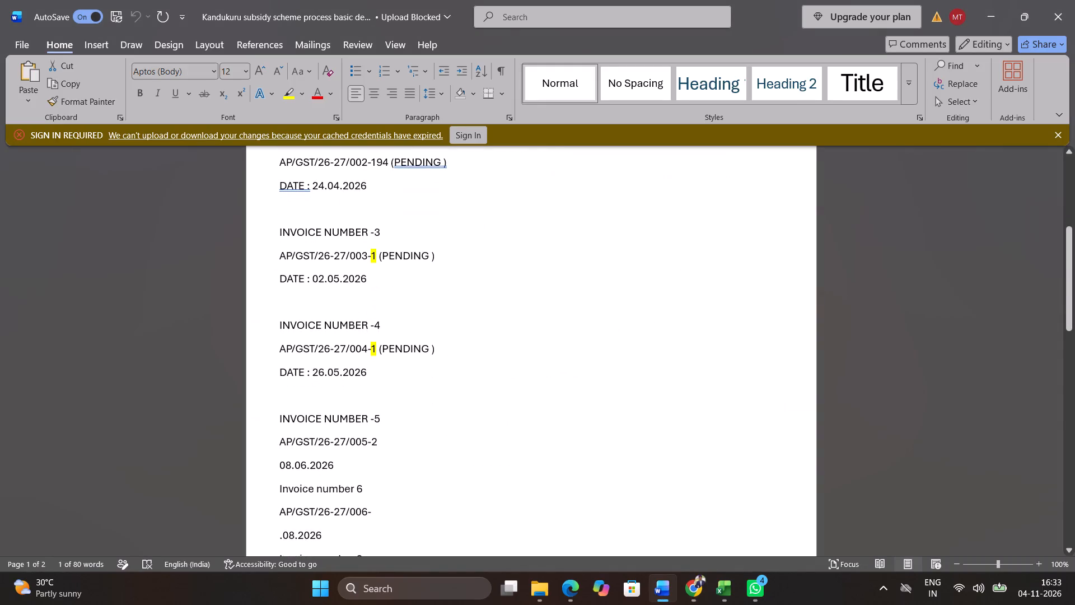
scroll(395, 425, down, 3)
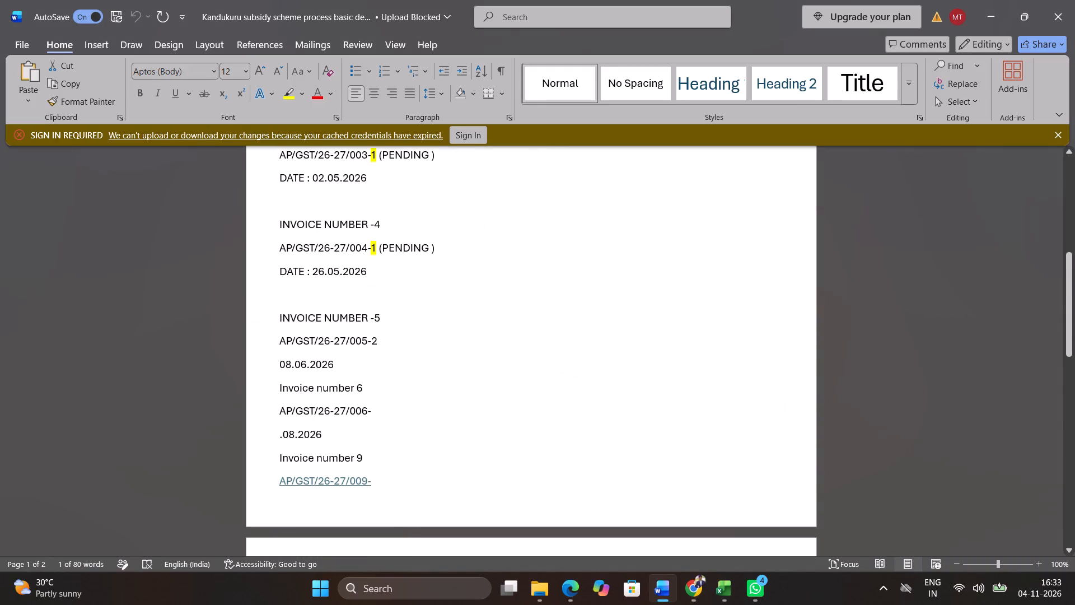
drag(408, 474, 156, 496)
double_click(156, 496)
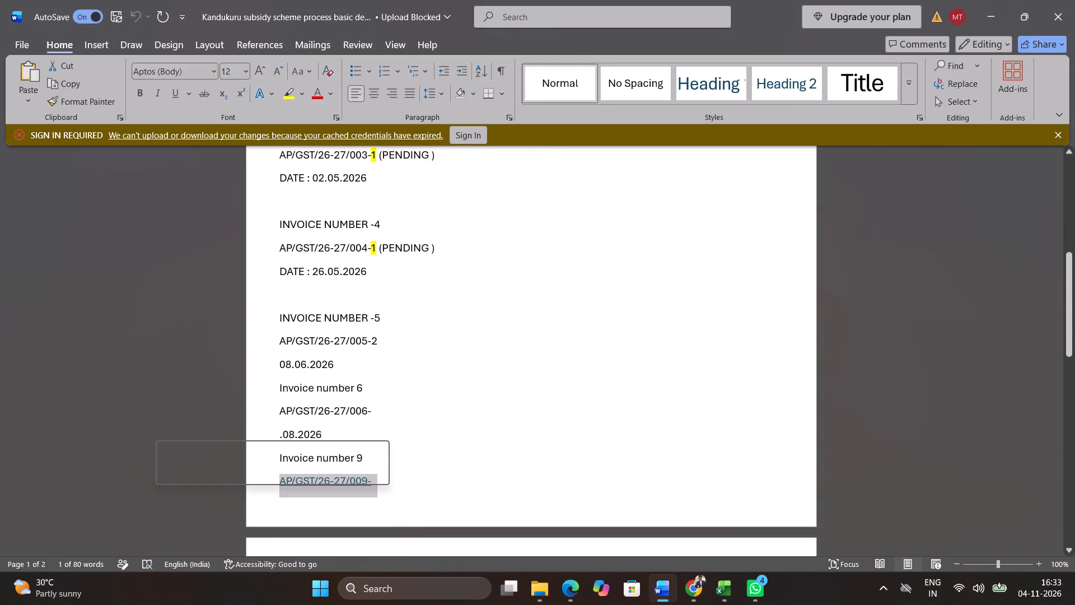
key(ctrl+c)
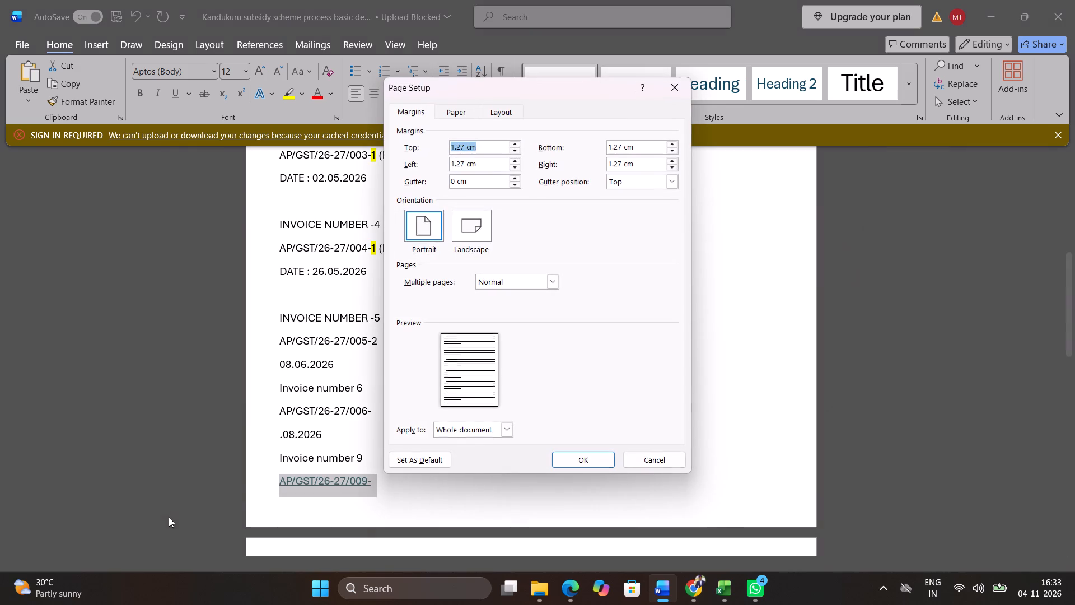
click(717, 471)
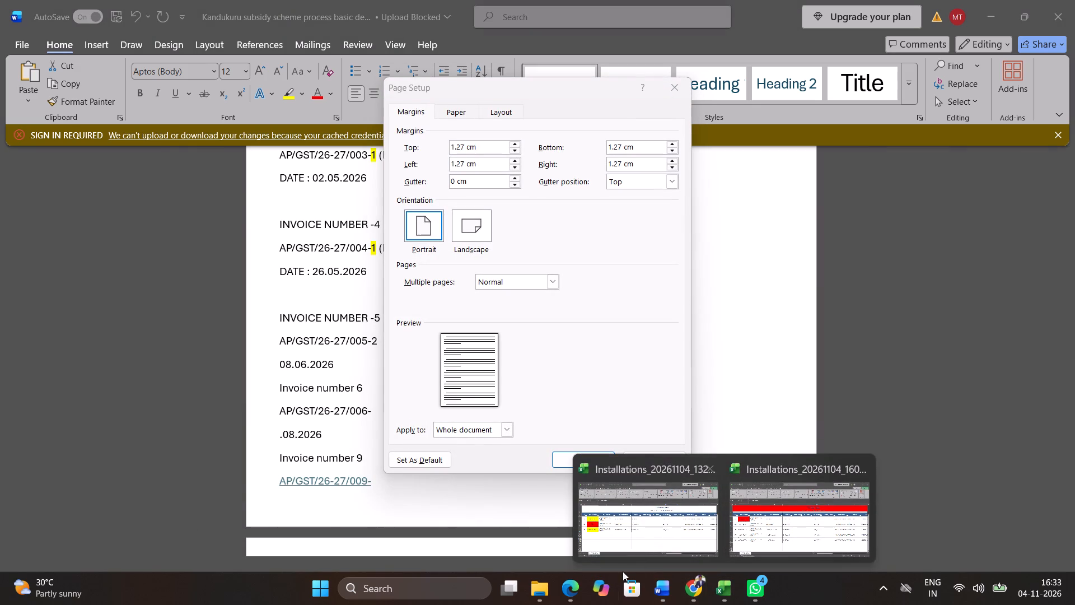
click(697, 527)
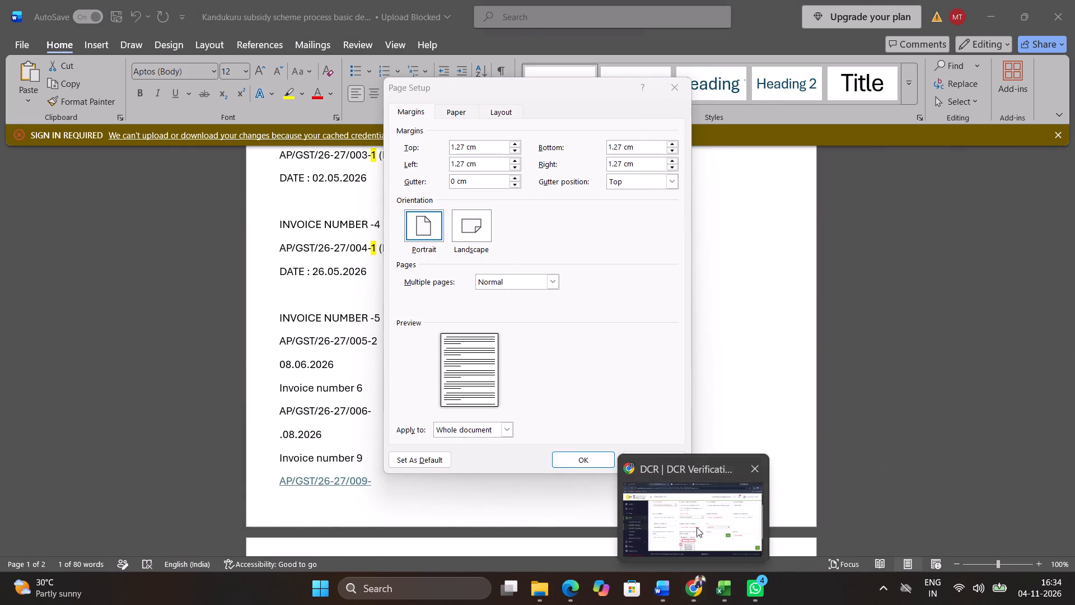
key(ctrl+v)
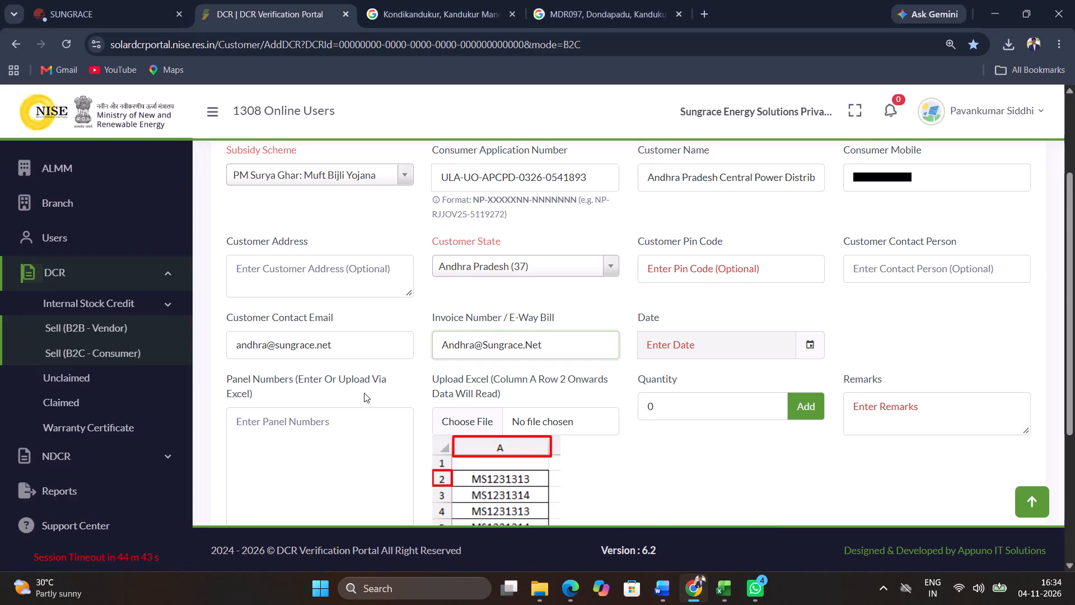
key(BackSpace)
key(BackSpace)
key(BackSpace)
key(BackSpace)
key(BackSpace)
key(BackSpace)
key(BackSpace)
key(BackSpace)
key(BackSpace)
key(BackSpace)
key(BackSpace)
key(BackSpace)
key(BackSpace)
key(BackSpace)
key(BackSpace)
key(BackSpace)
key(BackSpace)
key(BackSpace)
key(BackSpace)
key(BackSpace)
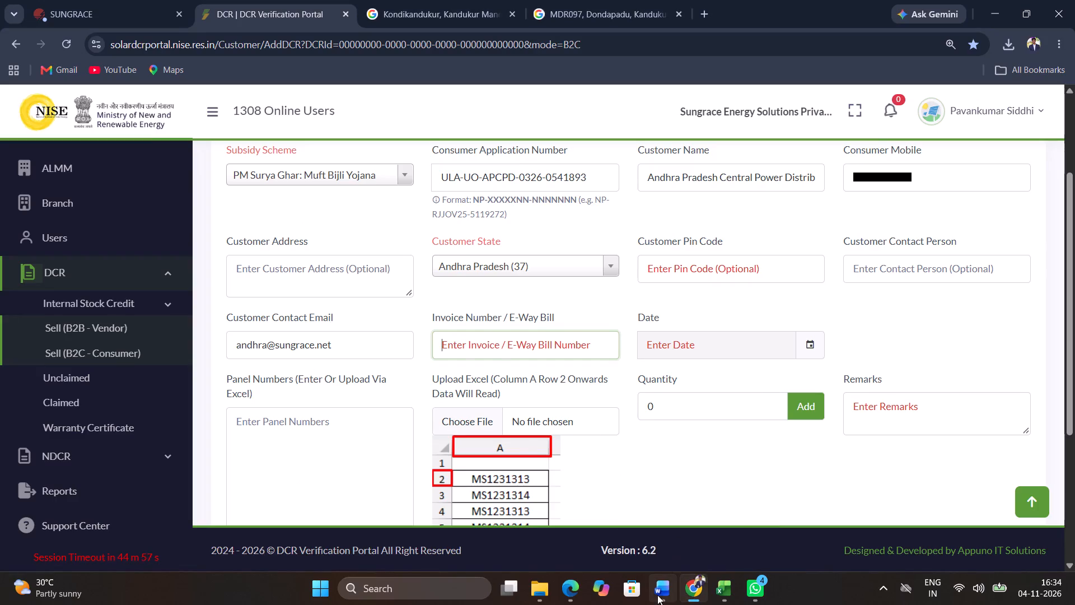
Copy the invoice number AP/GST/26-27/009- from the Word document for the Invoice Number / E-Way Bill field of the DCR form.
click(675, 516)
click(340, 430)
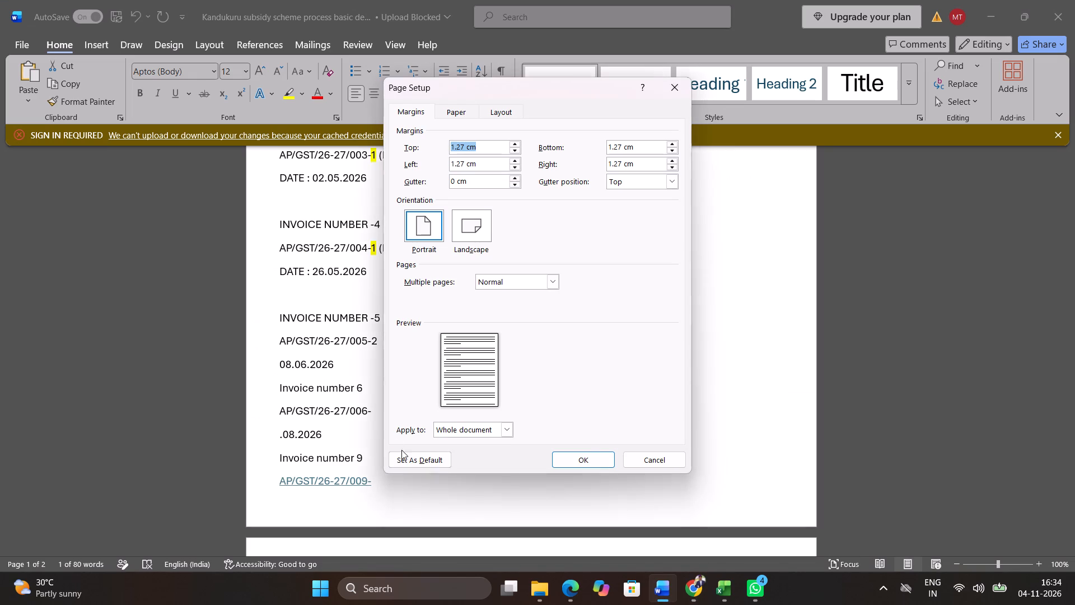
click(674, 460)
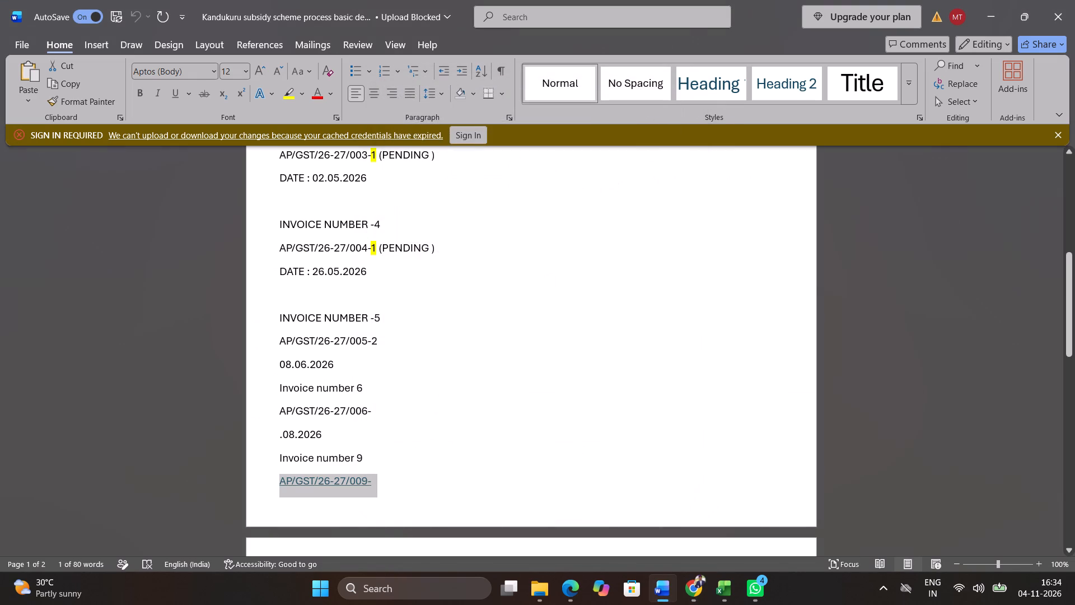
key(ctrl+c)
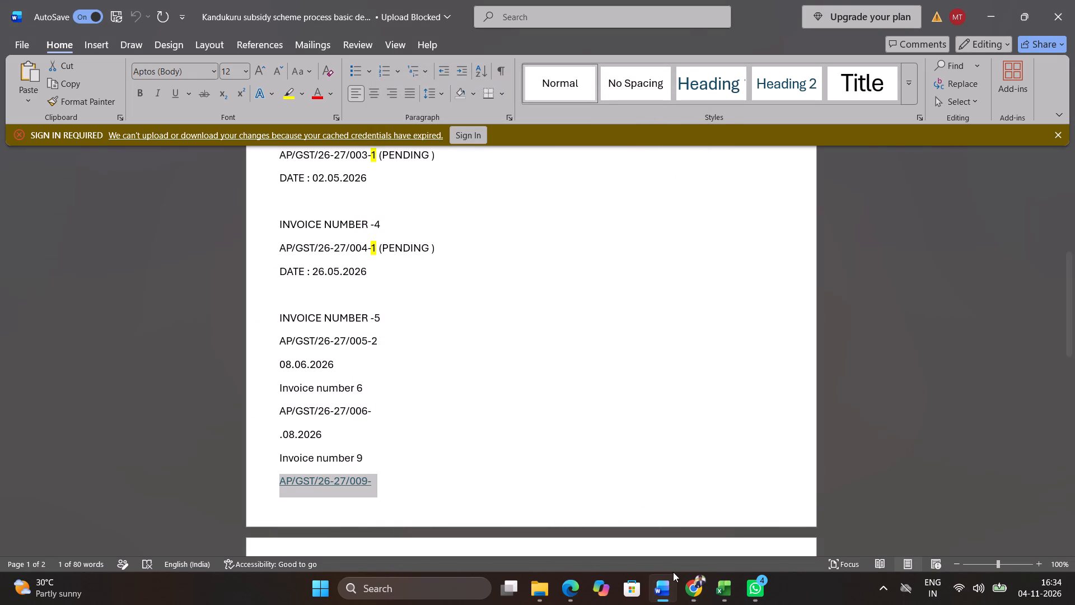
click(680, 506)
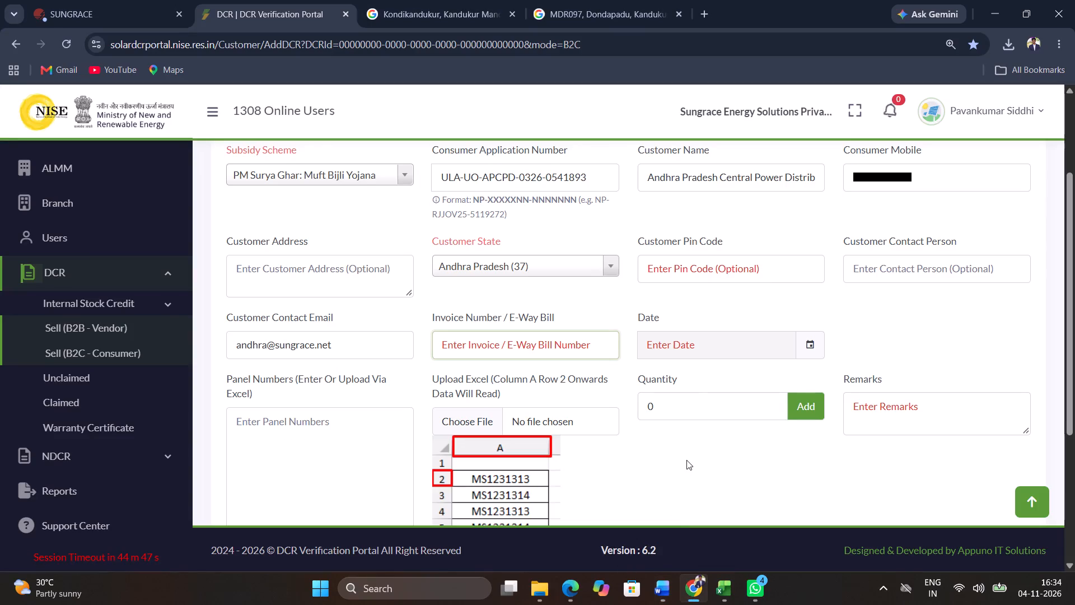
Enter AP/GST/26-27/010-108 as the Invoice Number / E-Way Bill.
key(ctrl+v)
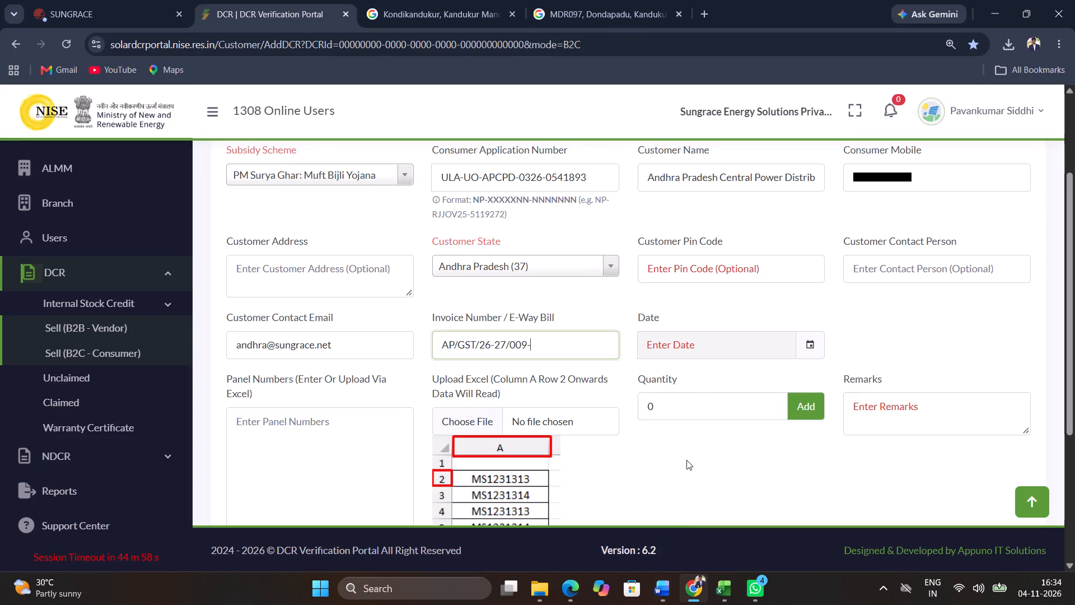
key(Left)
key(BackSpace)
key(BackSpace)
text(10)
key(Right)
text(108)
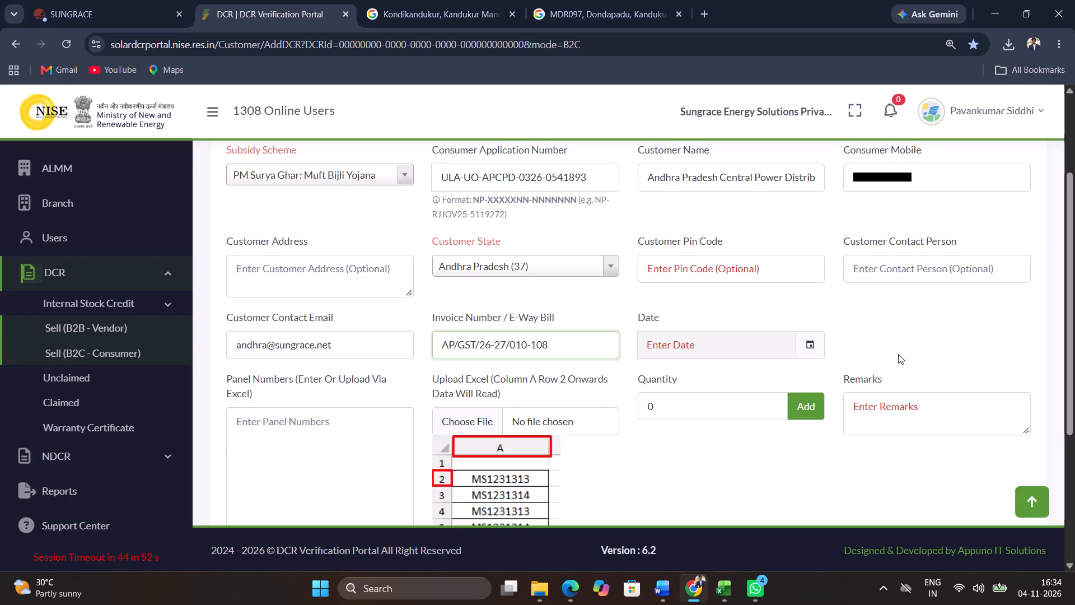
Set the invoice date to 22-Oct-2026.
click(725, 348)
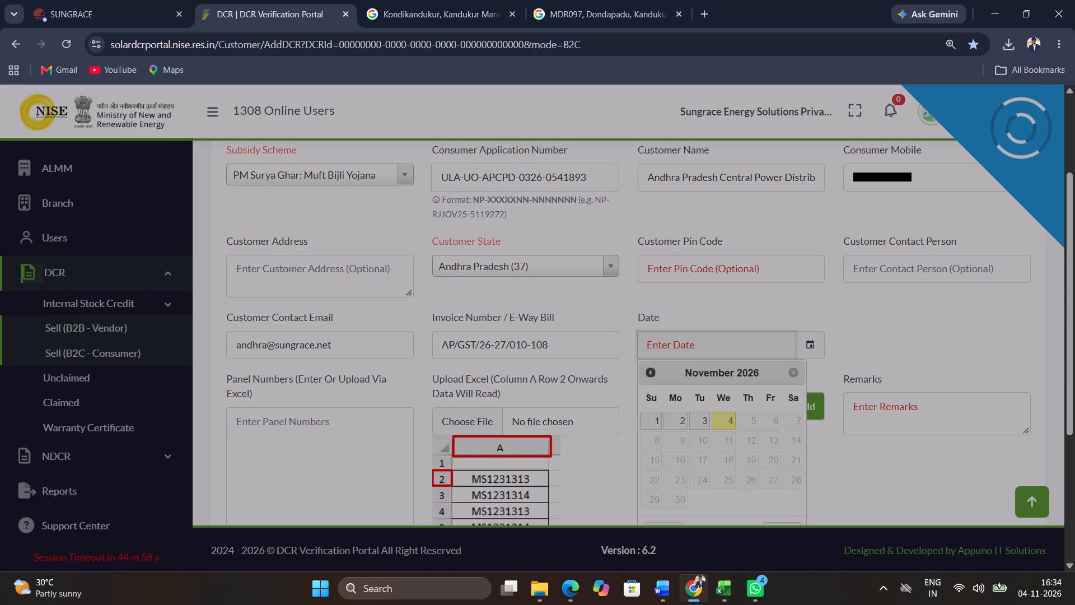
click(653, 369)
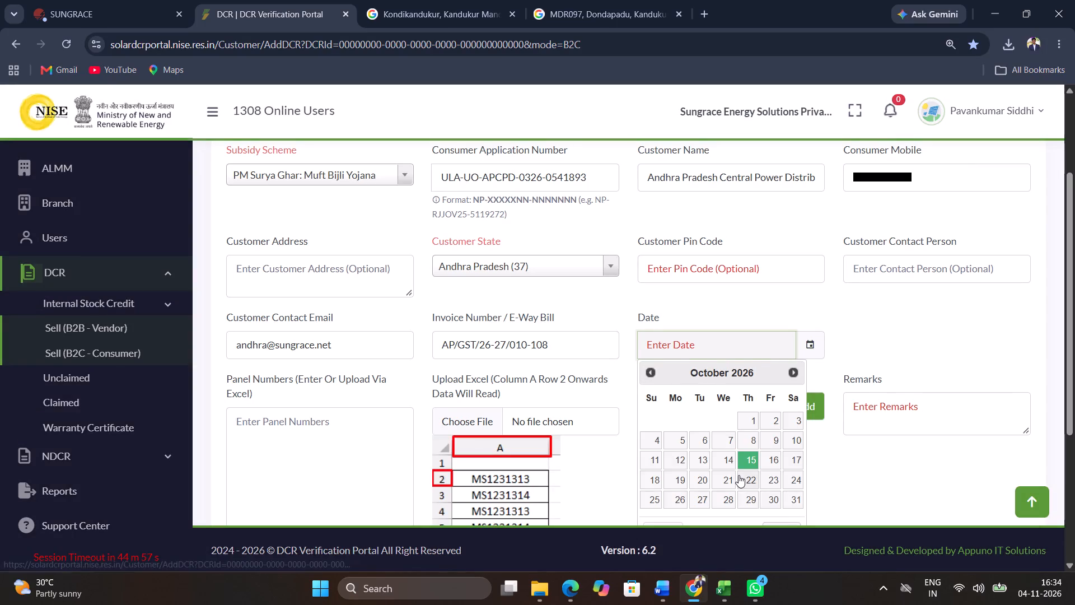
click(741, 473)
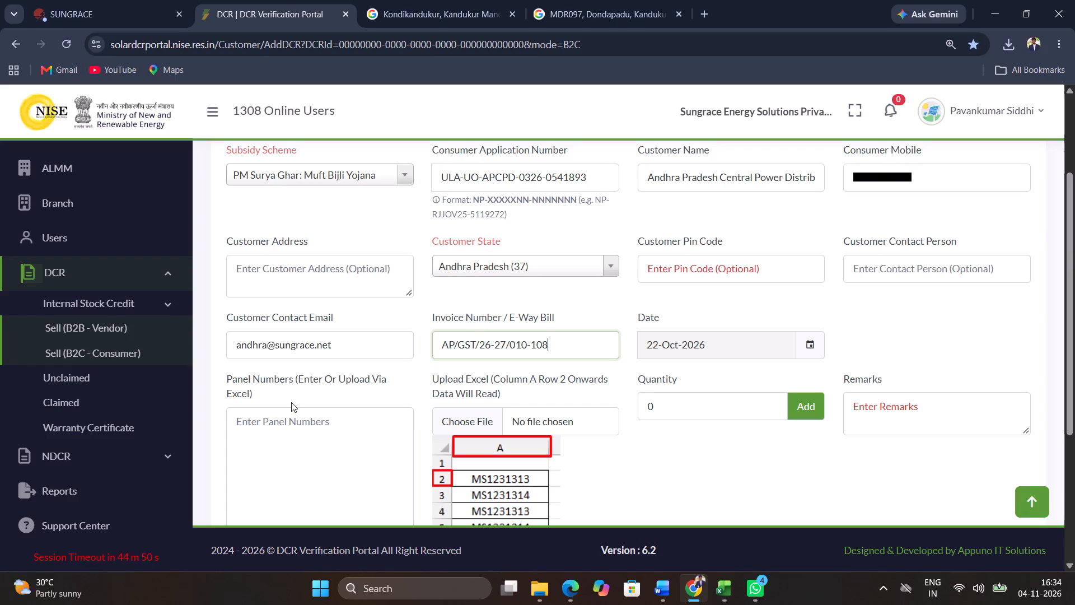
click(345, 459)
click(124, 0)
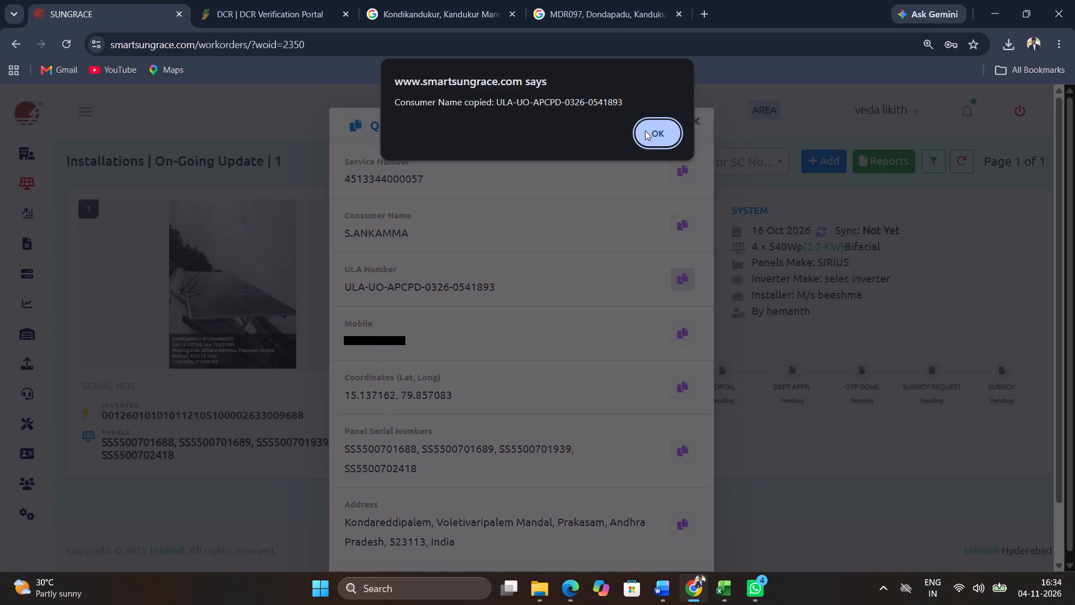
click(644, 129)
scroll(575, 294, down, 4)
click(676, 389)
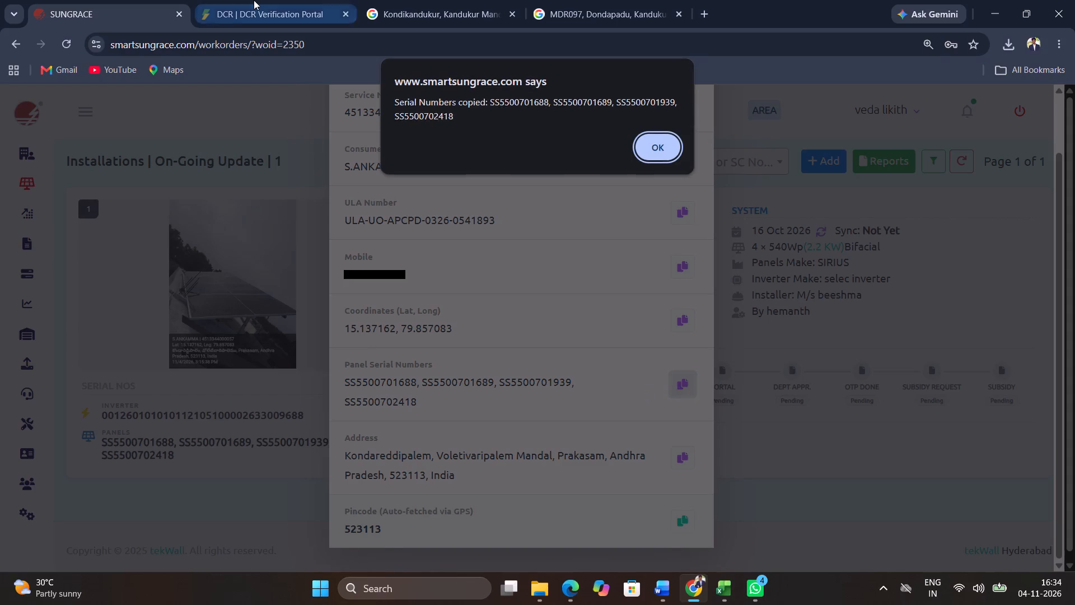
drag(254, 0, 258, 13)
key(ctrl+v)
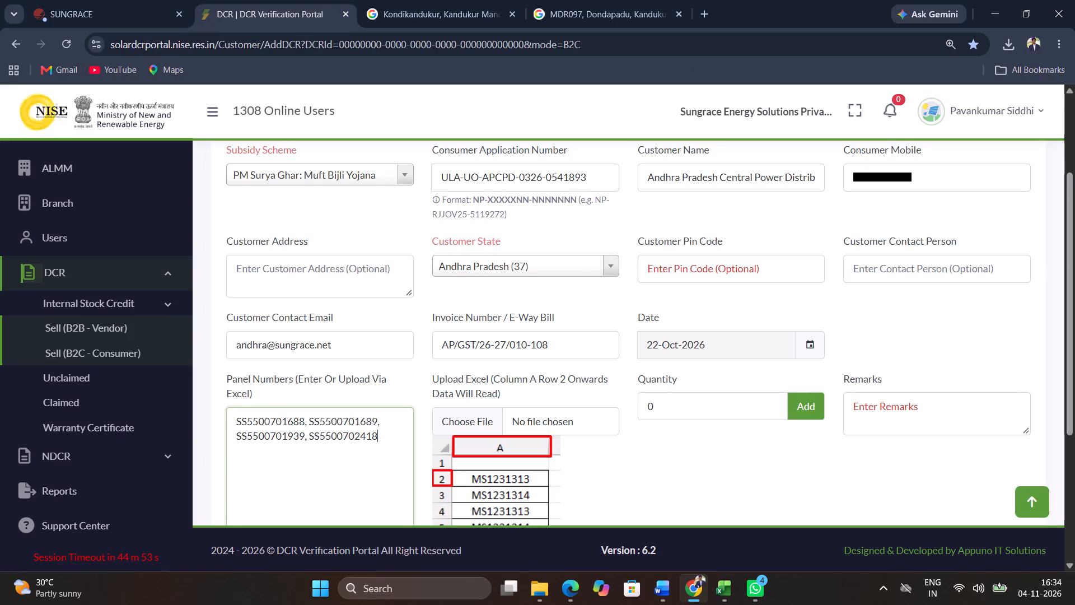
Remove the comma separators and put each of the four panel numbers on its own line.
key(Left)
key(Left)
key(Left)
key(Left)
key(Left)
key(Left)
key(Left)
key(Left)
key(Left)
key(Left)
key(Left)
key(Left)
key(BackSpace)
key(BackSpace)
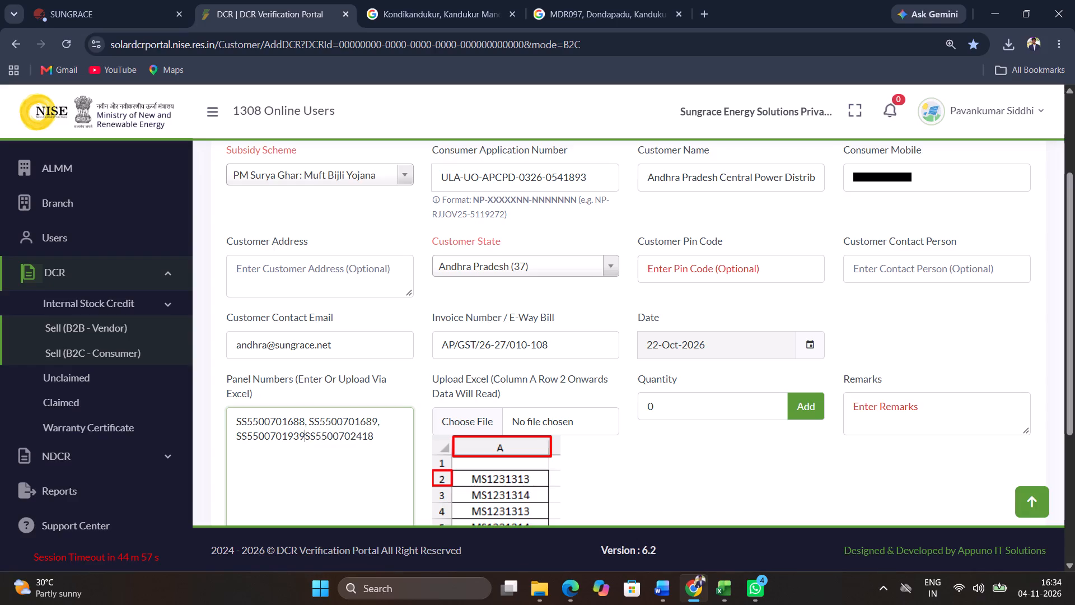
key(Return)
key(Up)
key(Up)
key(Up)
key(Up)
key(Up)
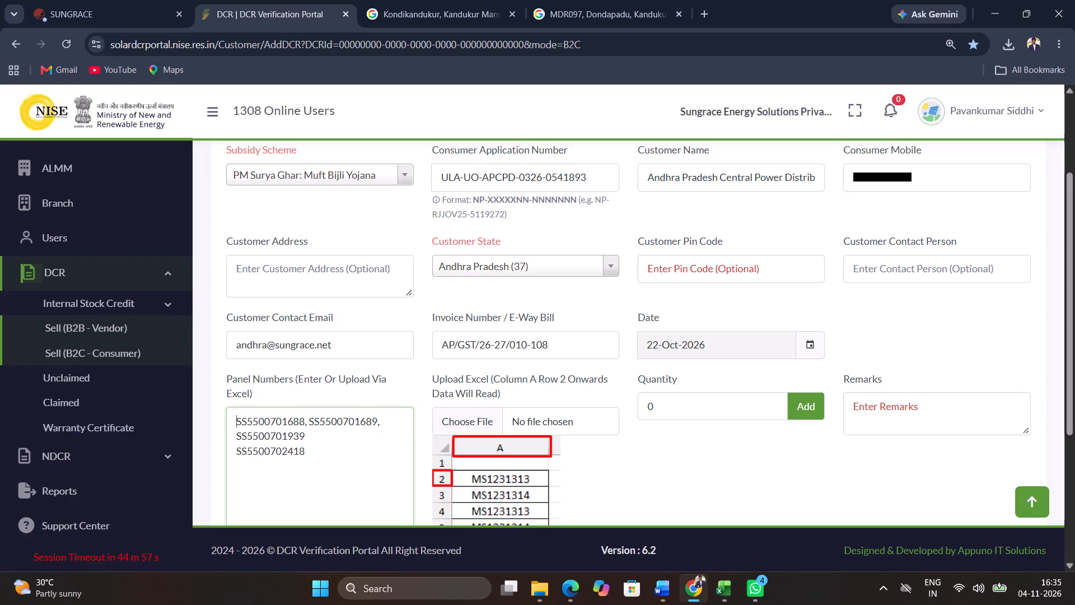
key(Right)
key(Right)
key(Right)
key(Right)
key(Right)
key(Right)
key(Right)
key(Right)
key(Right)
key(Right)
key(Right)
key(Right)
key(Right)
key(Right)
key(BackSpace)
key(BackSpace)
key(Return)
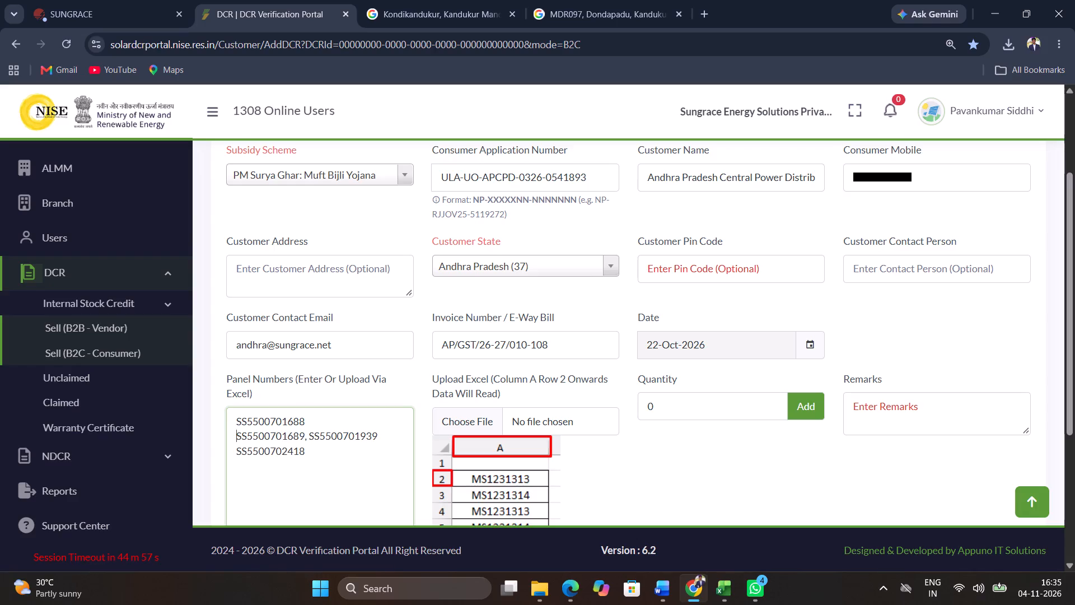
key(Right)
key(Right)
key(Right)
key(Right)
key(Right)
key(Right)
key(Right)
key(Right)
key(Right)
key(Right)
key(Right)
key(Right)
key(Right)
key(Right)
key(BackSpace)
key(BackSpace)
key(Return)
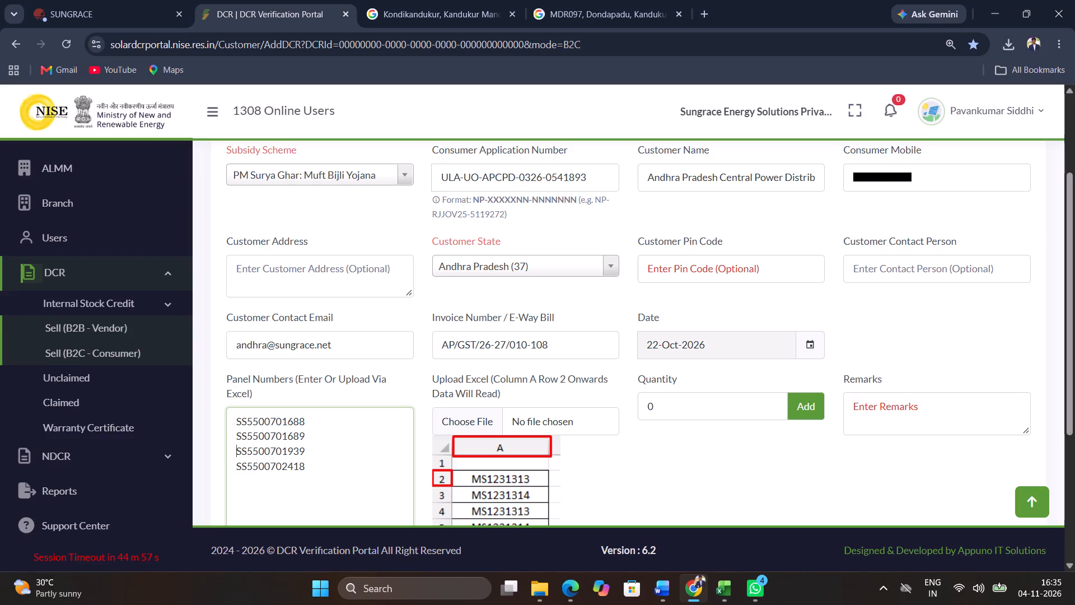
Set the quantity to 4 and add the panels to the entry.
click(698, 404)
scroll(697, 406, up, 4)
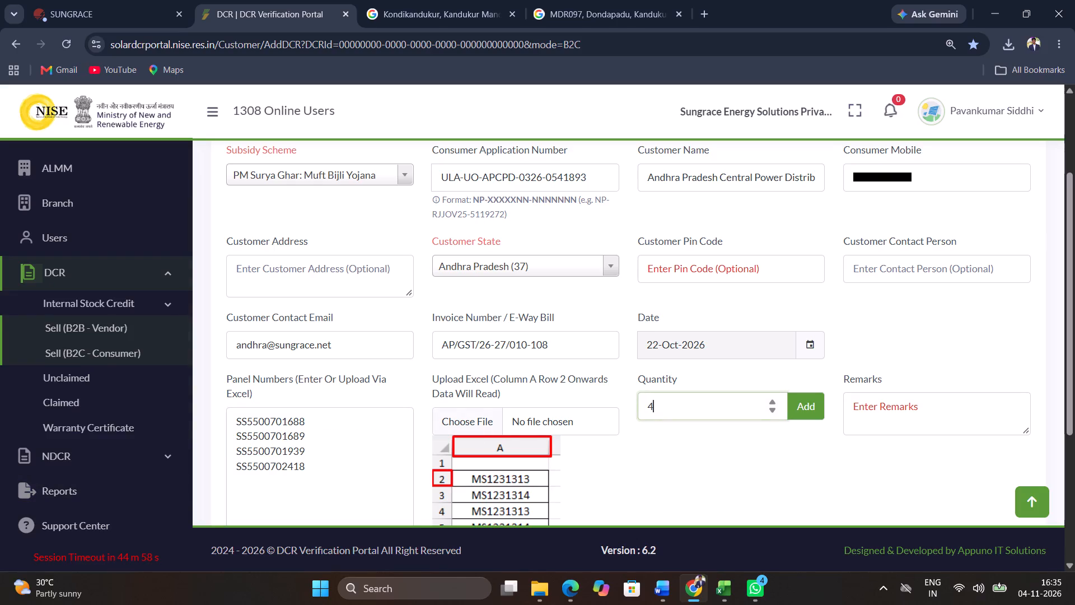
click(812, 402)
Copy the consumer's address from the SUNGRACE work order into the Remarks field of the DCR form.
click(880, 429)
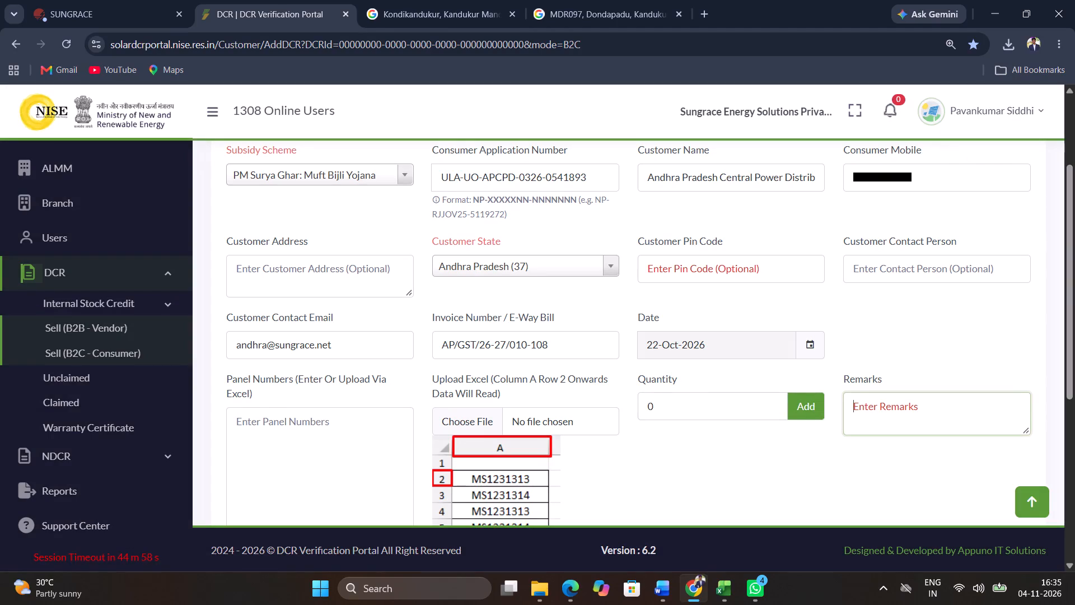
click(93, 0)
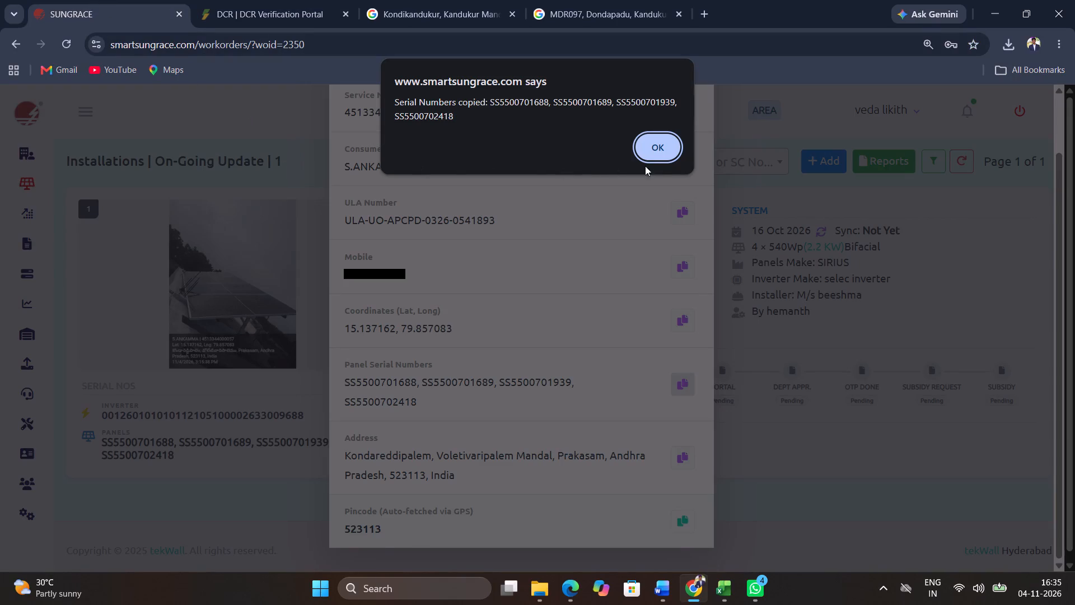
click(654, 151)
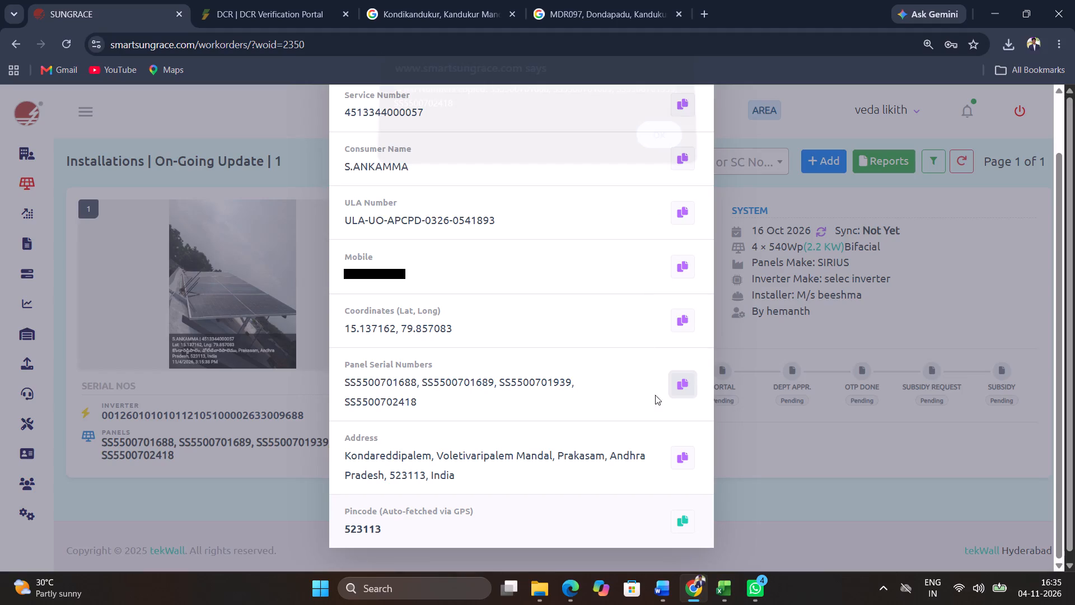
click(686, 463)
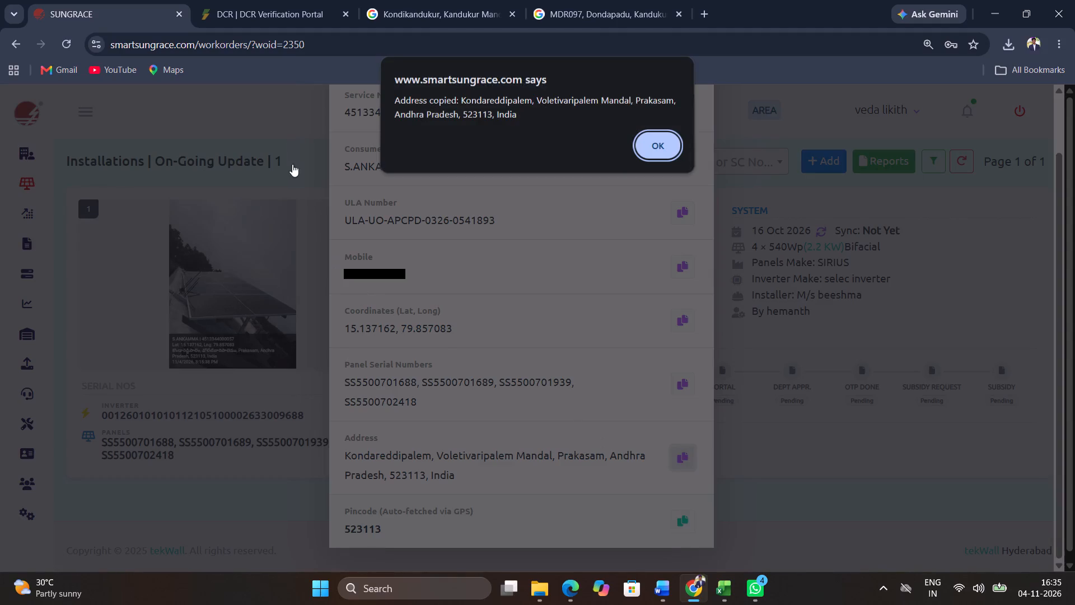
click(310, 0)
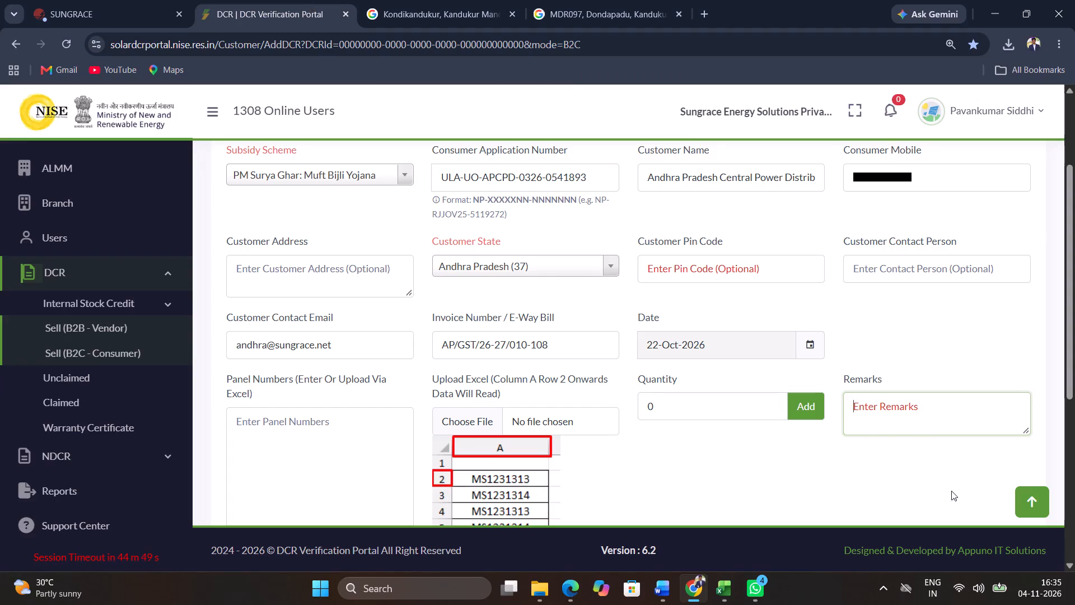
key(ctrl+v)
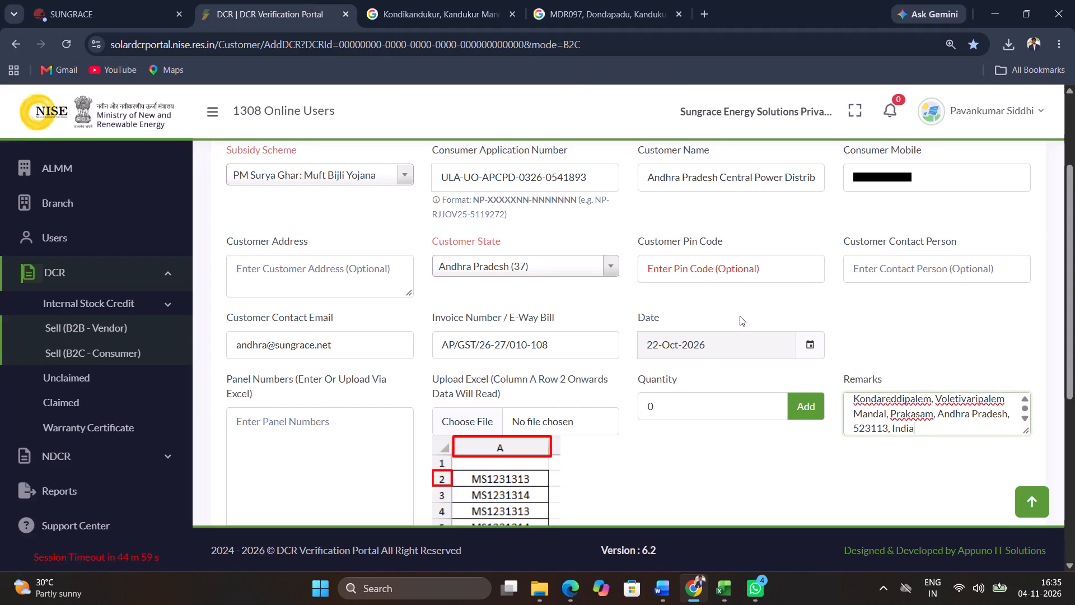
Copy the consumer's pincode from the SUNGRACE work order into the Customer Pin Code field.
click(703, 264)
click(27, 0)
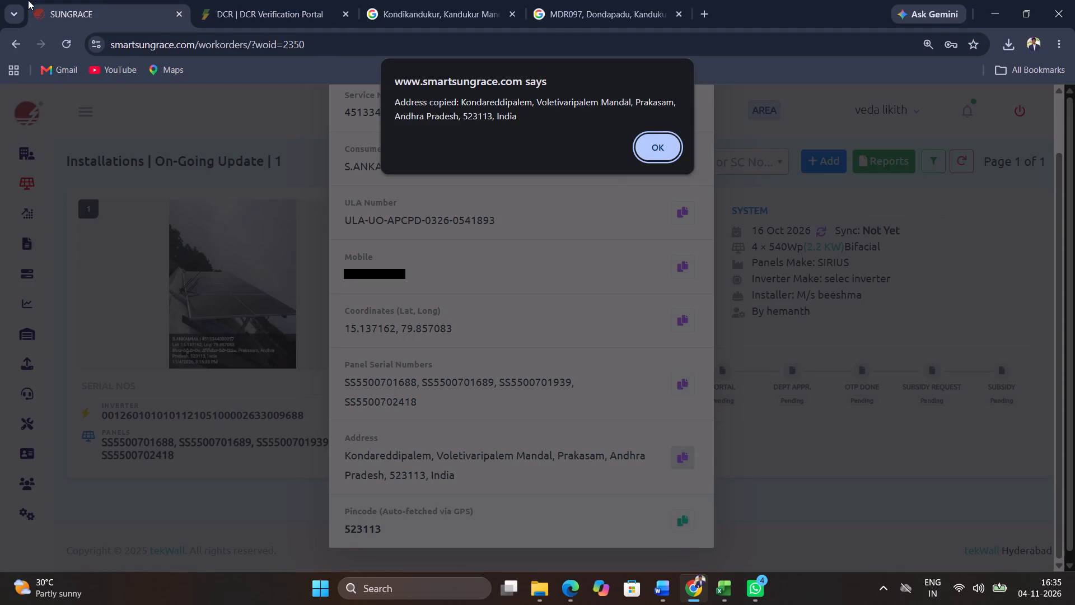
click(659, 153)
scroll(619, 185, down, 2)
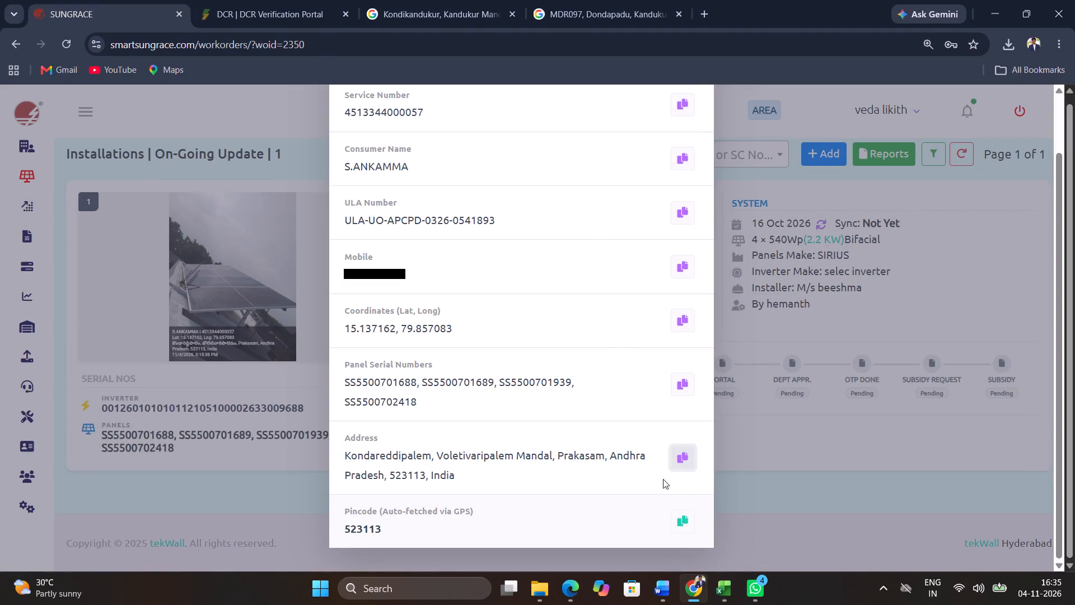
click(675, 522)
click(268, 0)
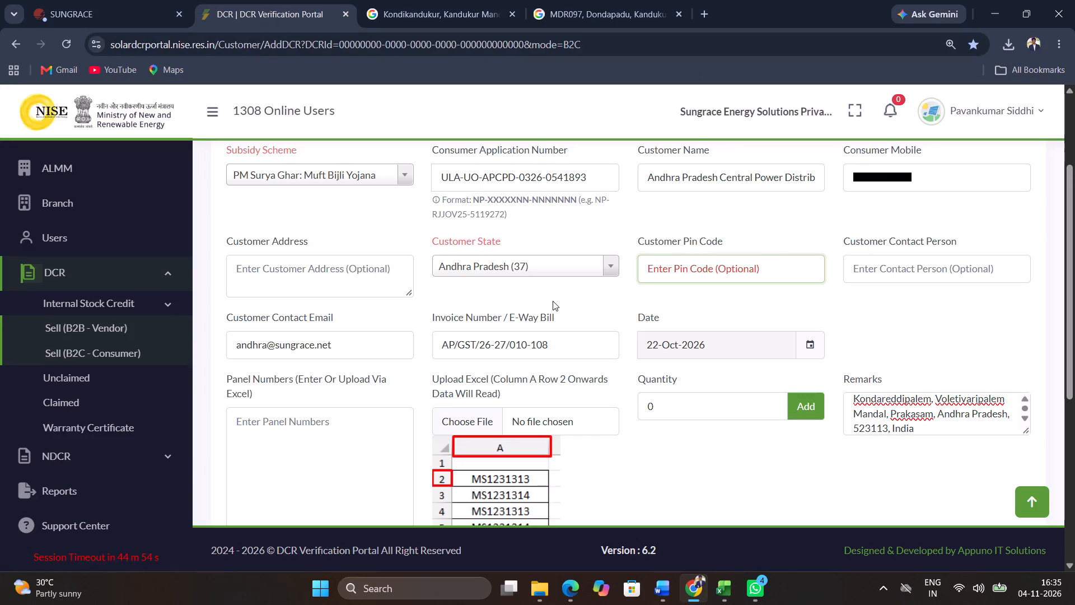
key(ctrl+v)
Confirm and submit the completed B2C DCR entry.
scroll(554, 309, down, 4)
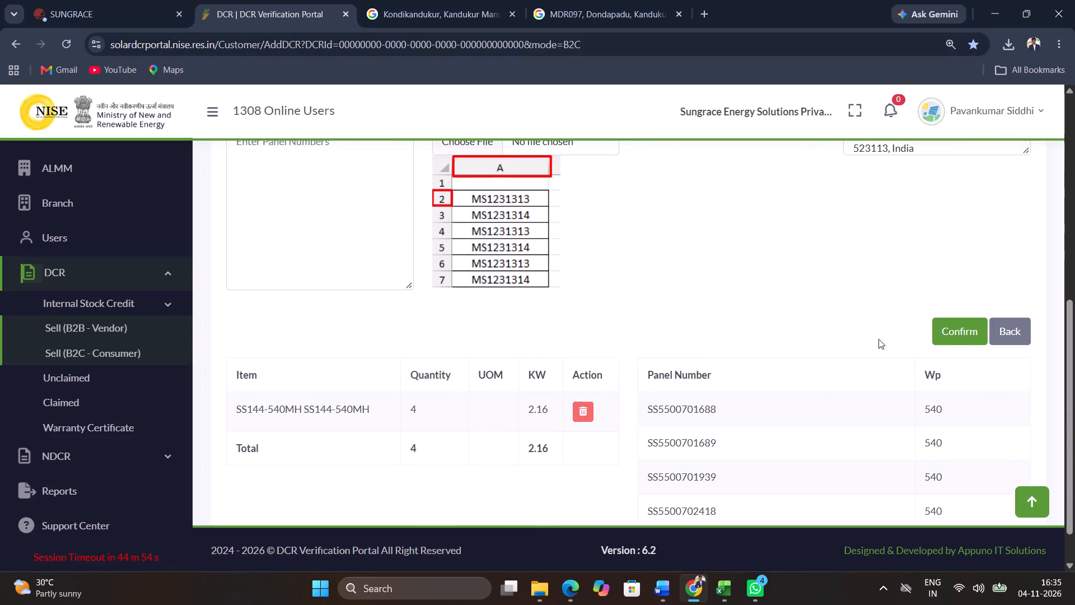
click(952, 332)
click(675, 424)
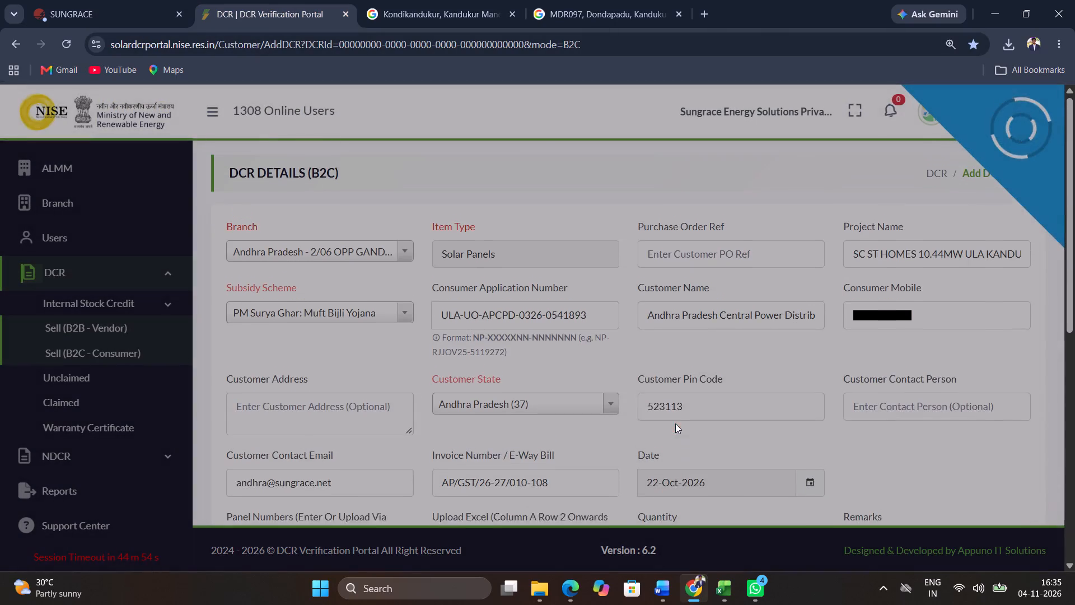
Create a new folder named 108_ inside the DCR010 folder in File Explorer.
click(552, 533)
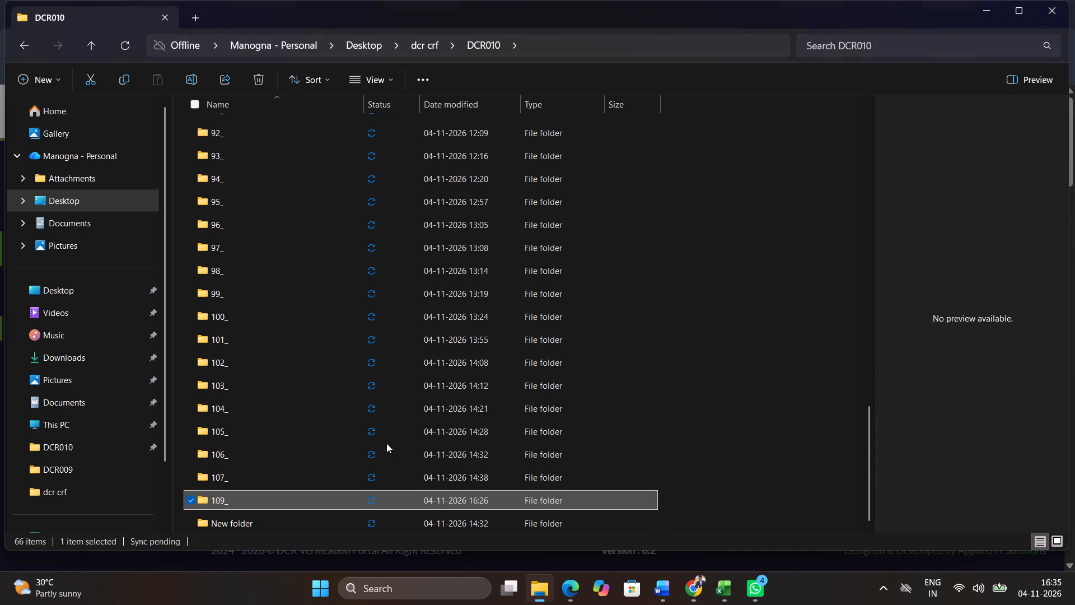
click(33, 79)
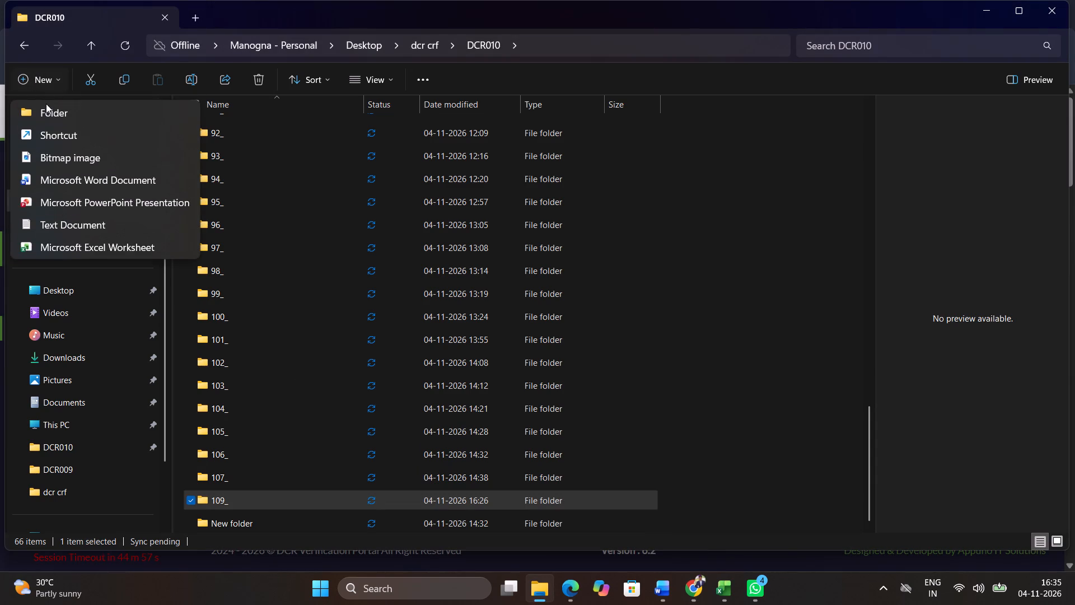
click(48, 106)
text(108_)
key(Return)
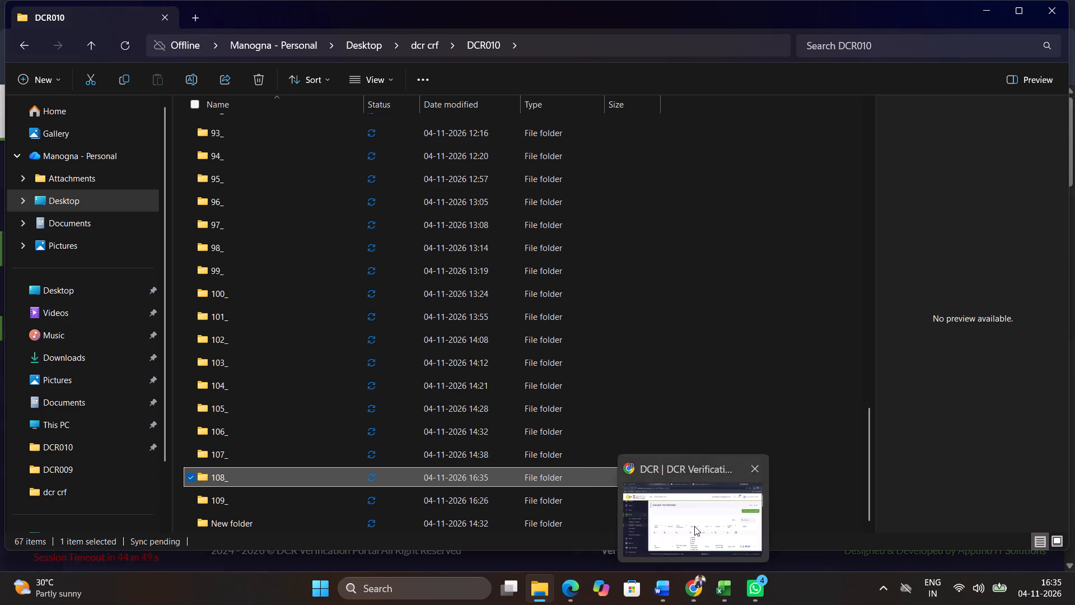
Switch back to the SUNGRACE work order in Chrome and copy the consumer's service number.
click(694, 526)
click(91, 0)
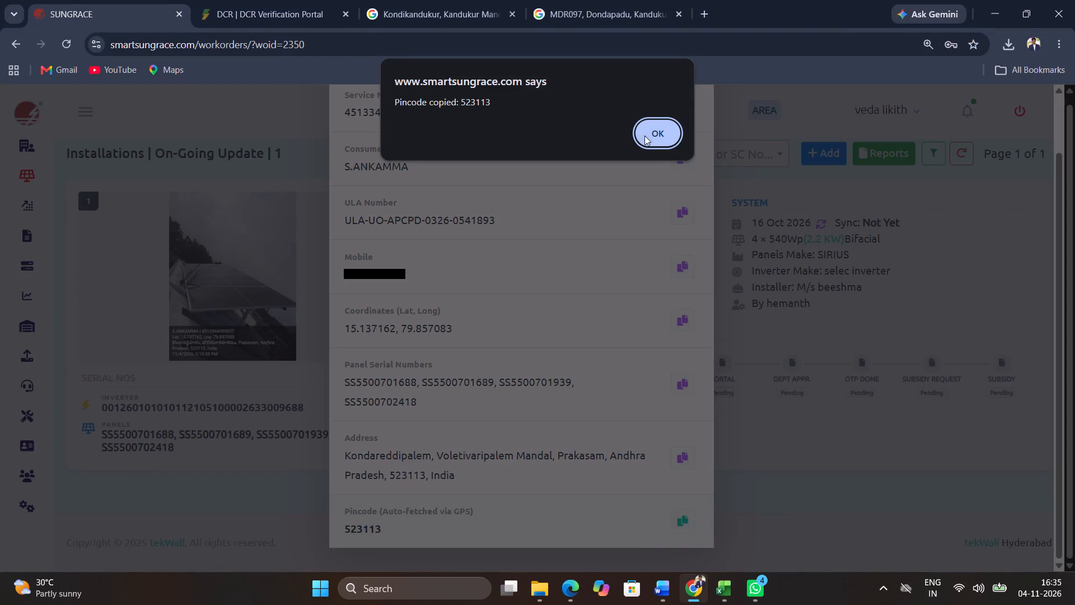
click(651, 132)
click(672, 104)
Download the new B2C entry's DCR certificate PDF into folder 108_ of DCR010, named with the copied service number followed by -108.
click(199, 2)
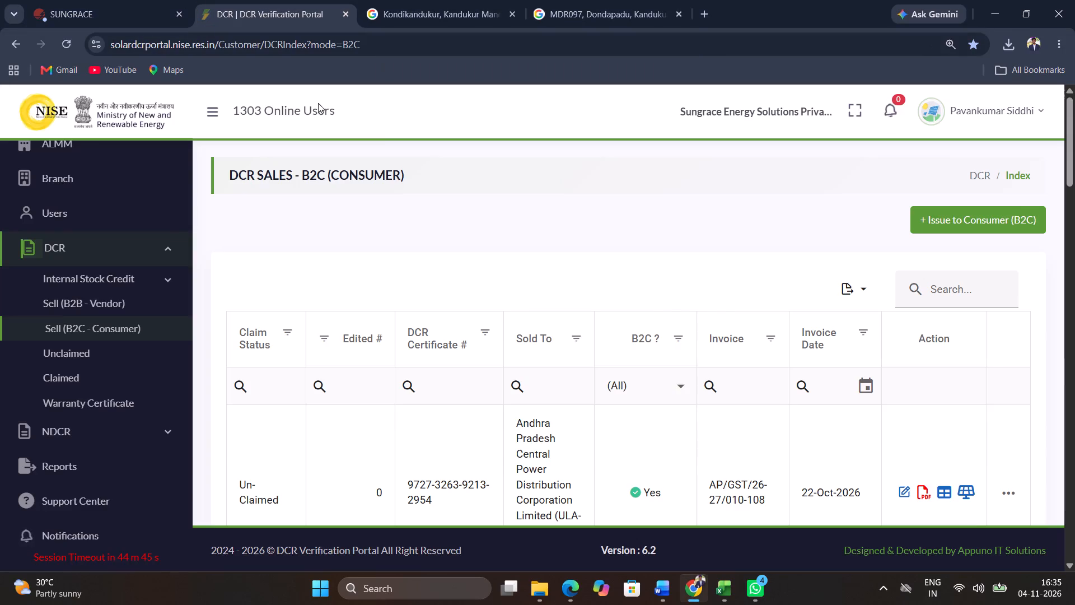
click(921, 487)
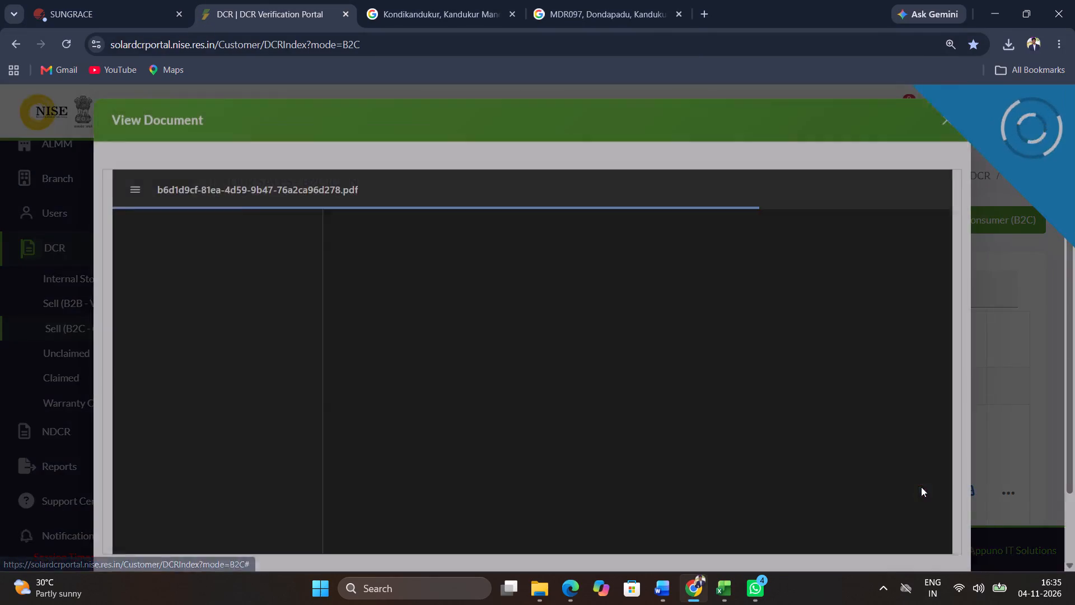
click(888, 199)
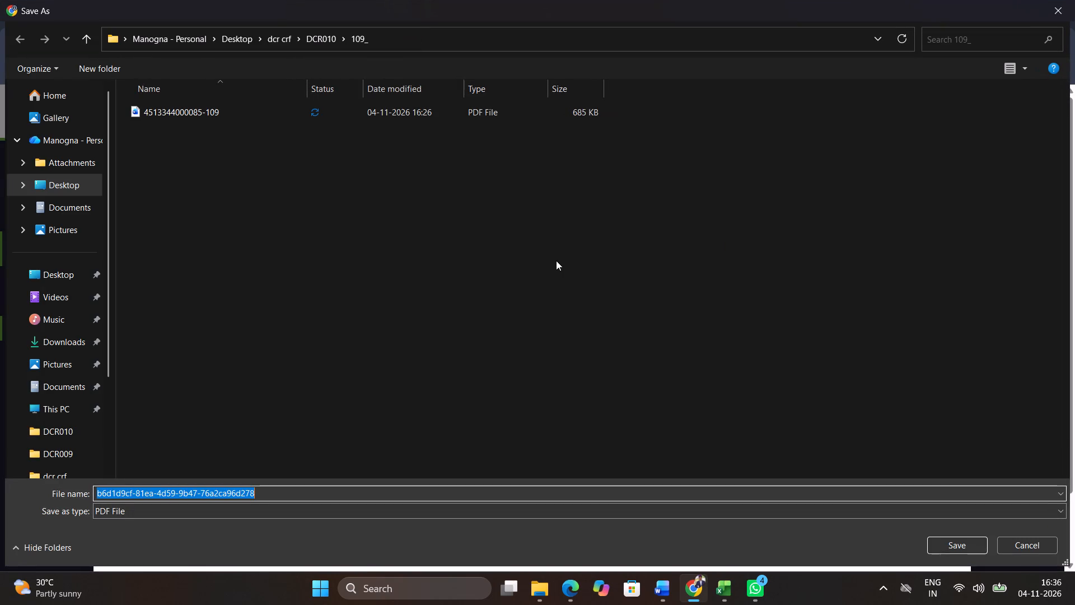
key(ctrl+v)
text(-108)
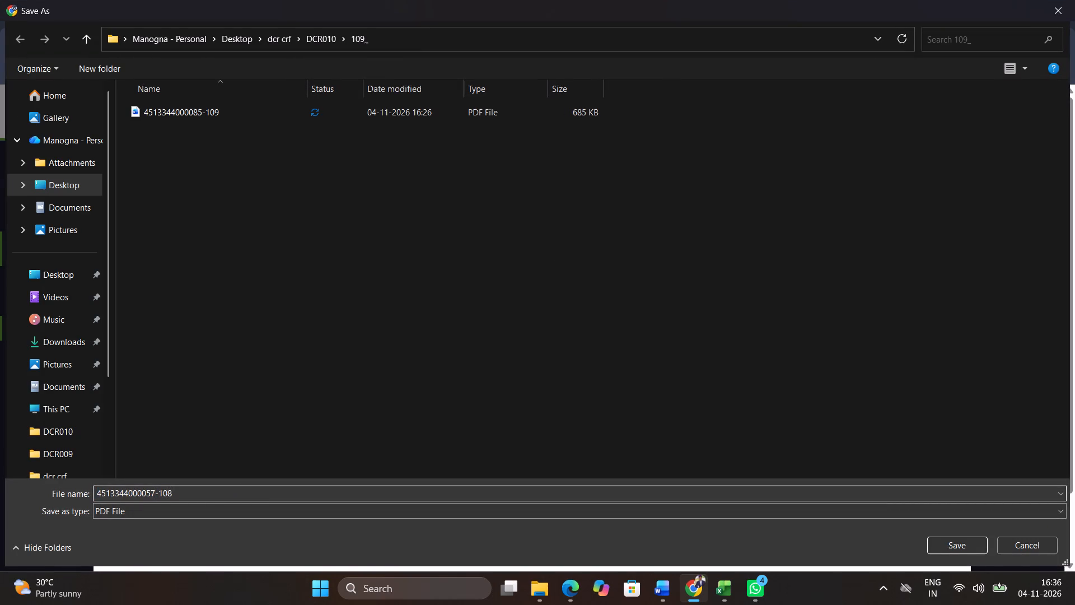
click(312, 36)
scroll(302, 314, down, 18)
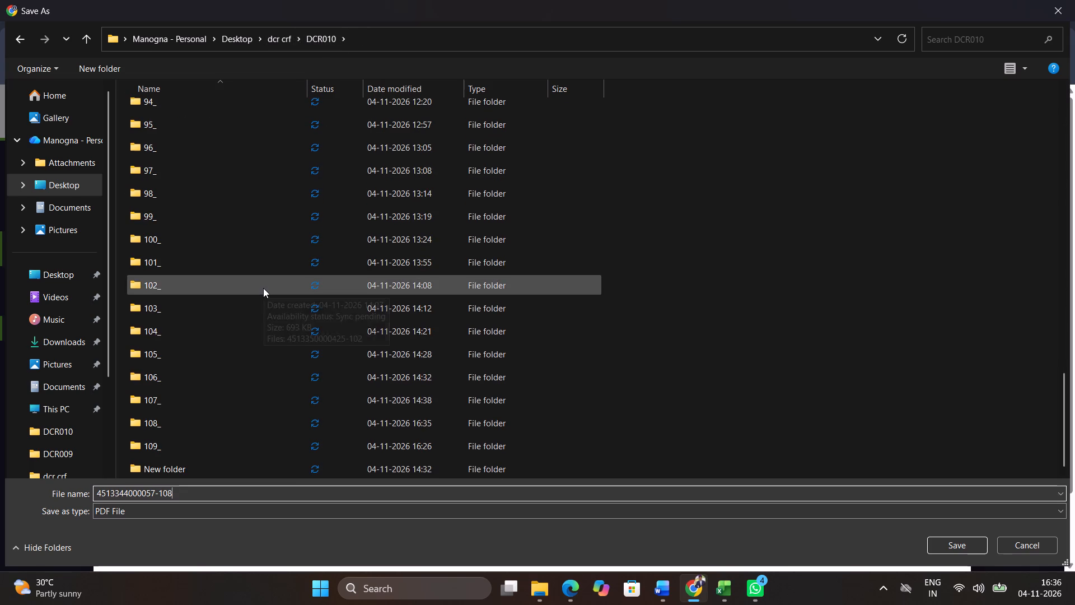
scroll(263, 288, down, 6)
scroll(226, 357, down, 6)
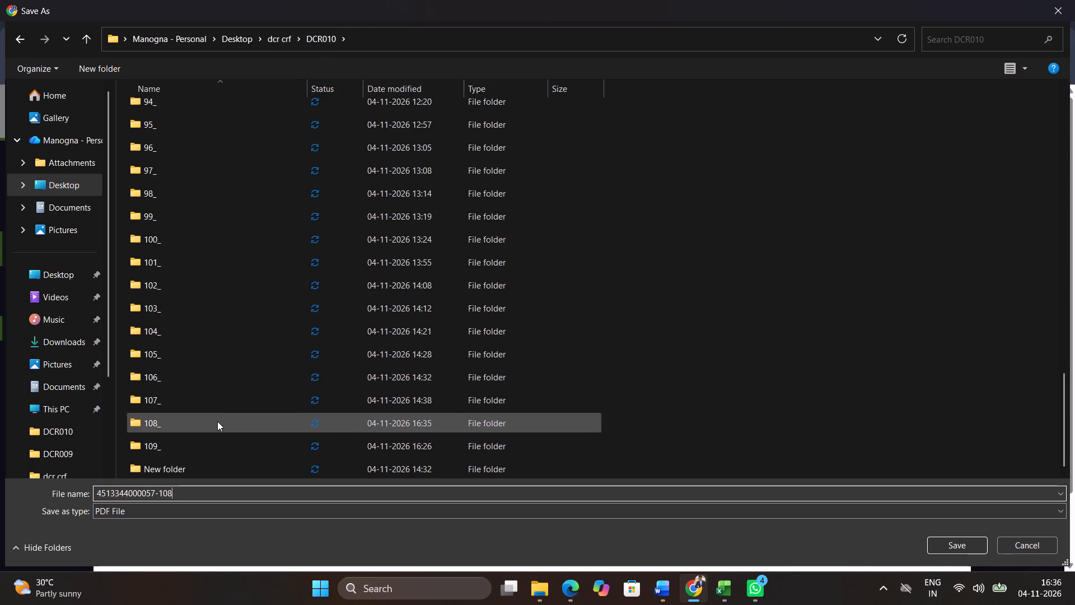
double_click(217, 421)
click(965, 544)
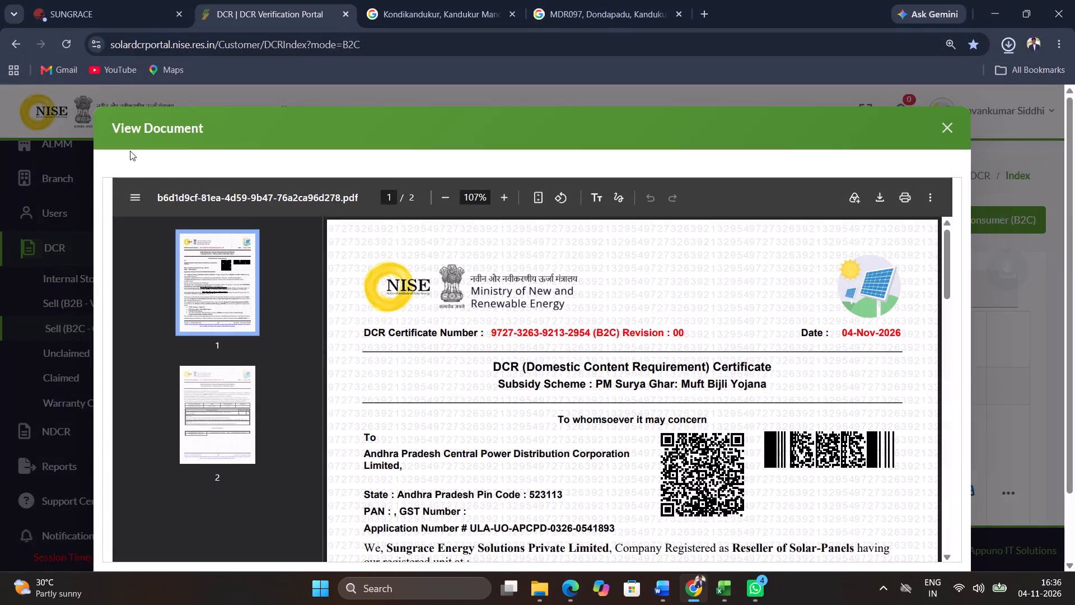
Attach the certificate PDF from folder 108_ as the DCR upload in the SUNGRACE work order's Project Stage form and submit it.
click(99, 0)
click(662, 133)
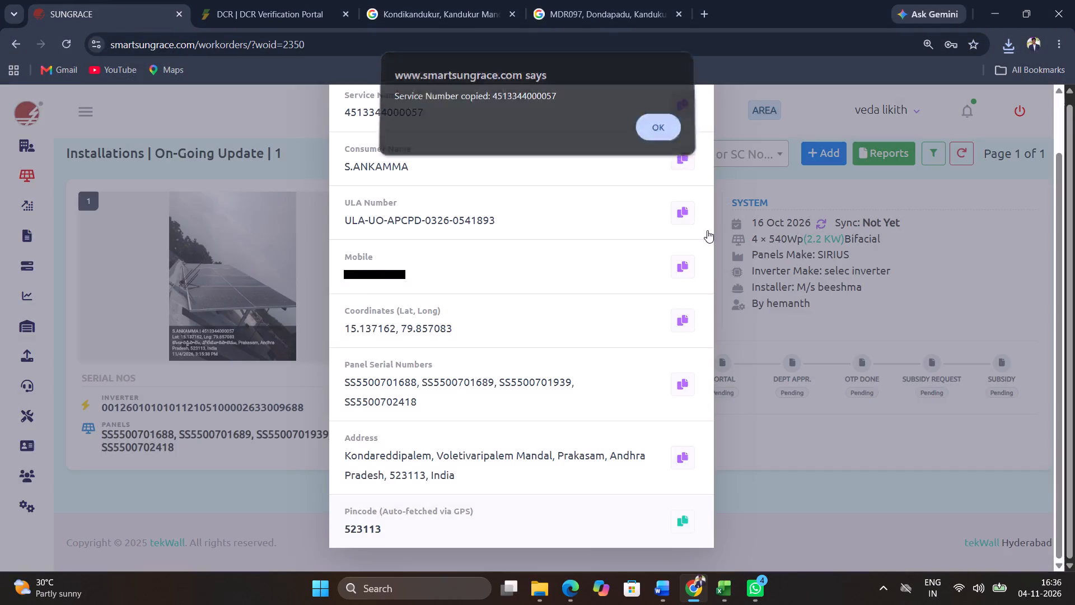
click(826, 374)
click(597, 431)
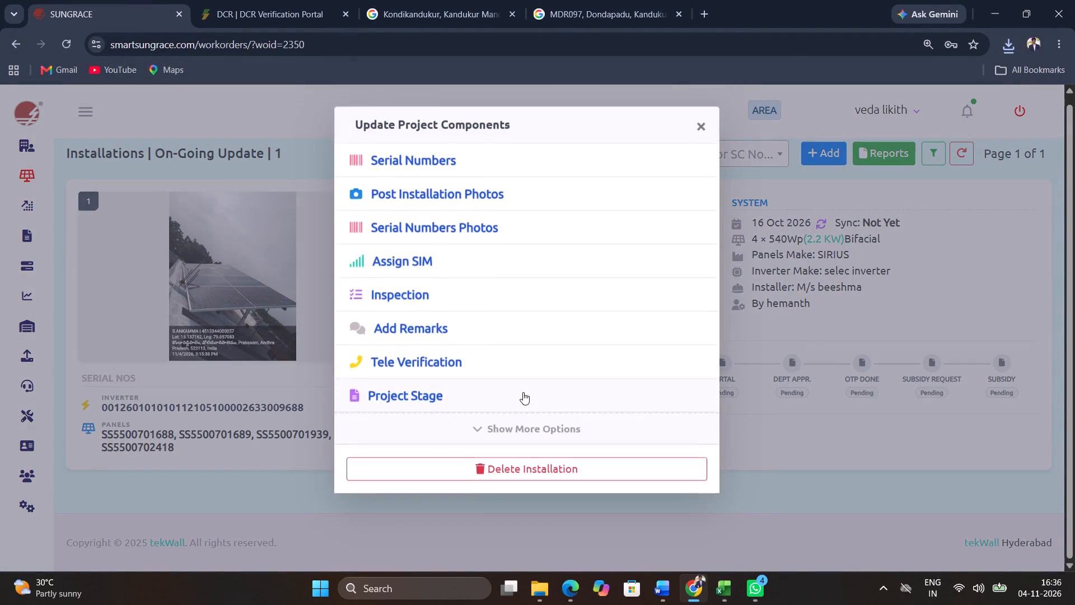
click(521, 390)
scroll(493, 383, down, 4)
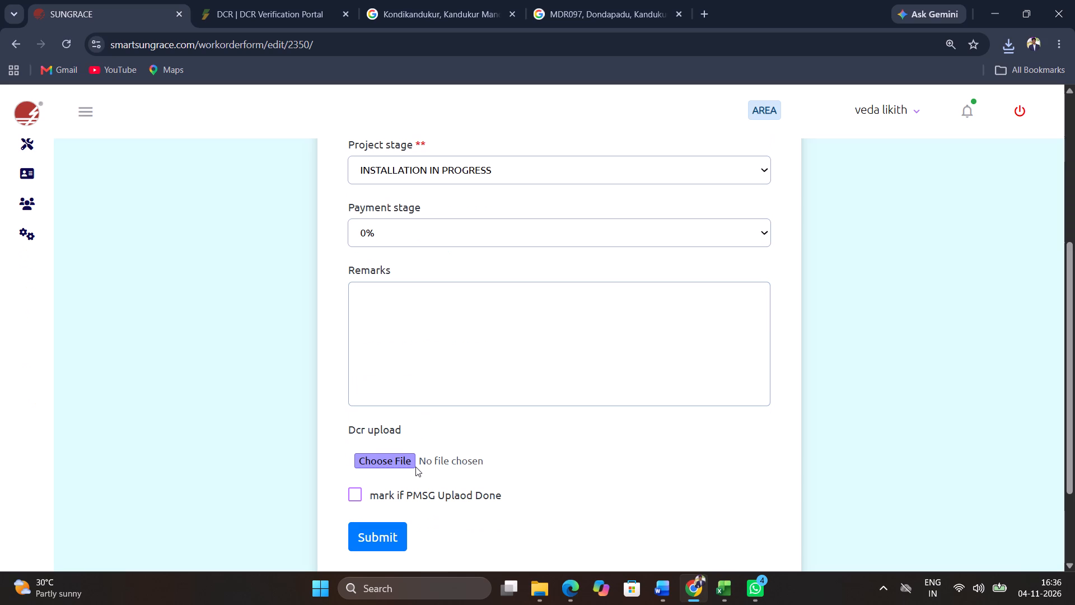
click(401, 455)
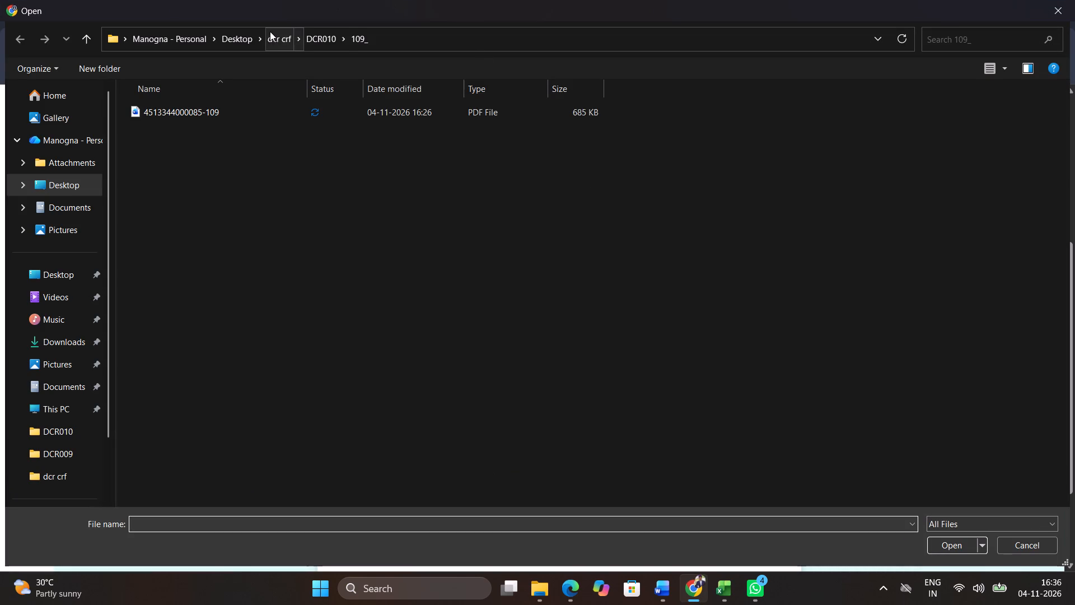
click(305, 40)
scroll(163, 440, down, 4)
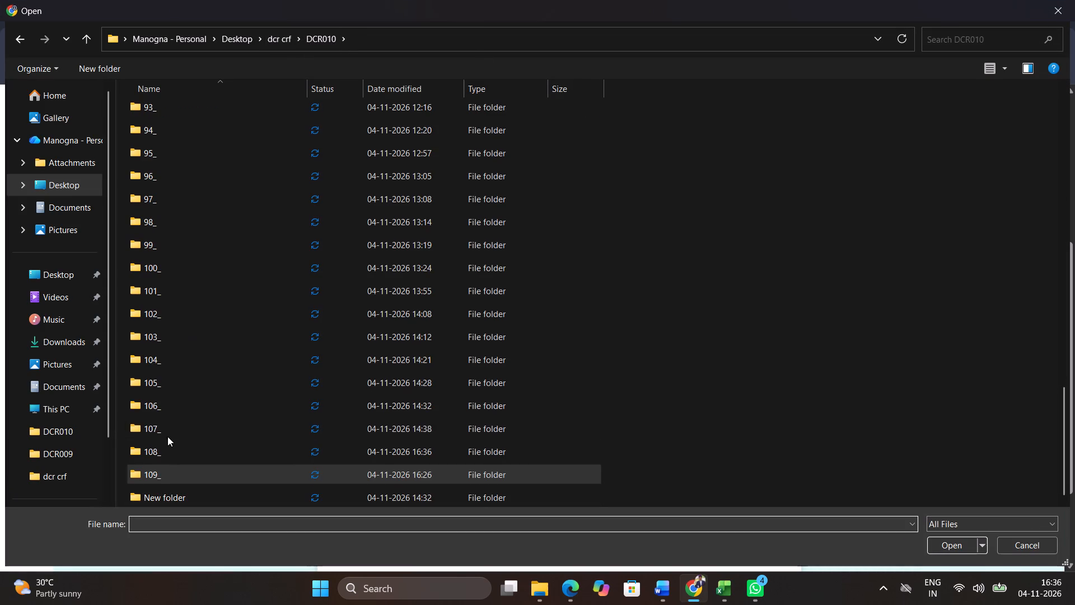
double_click(174, 446)
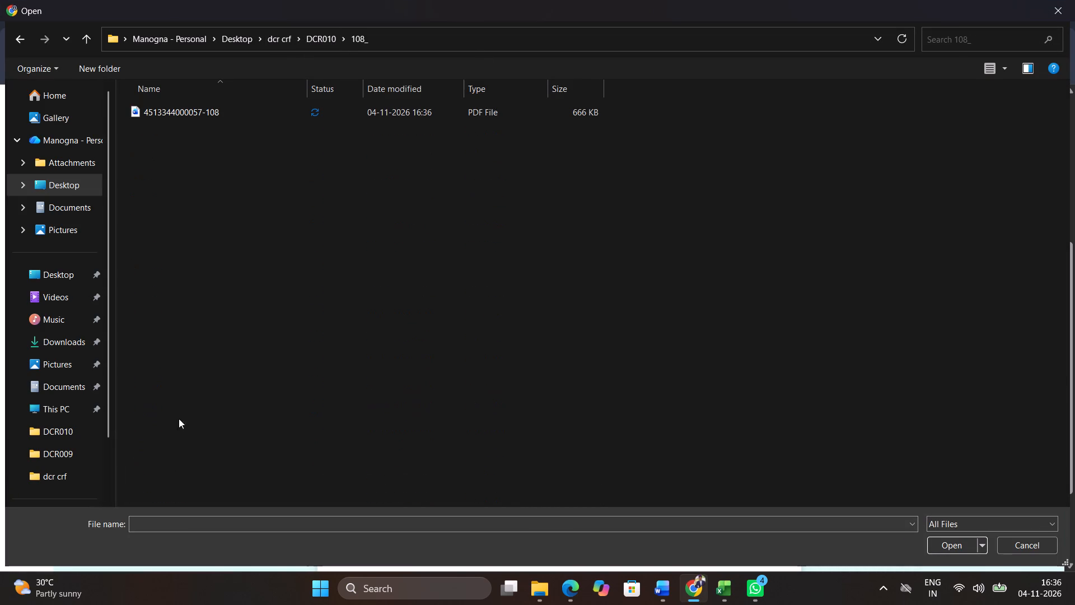
double_click(171, 117)
click(389, 530)
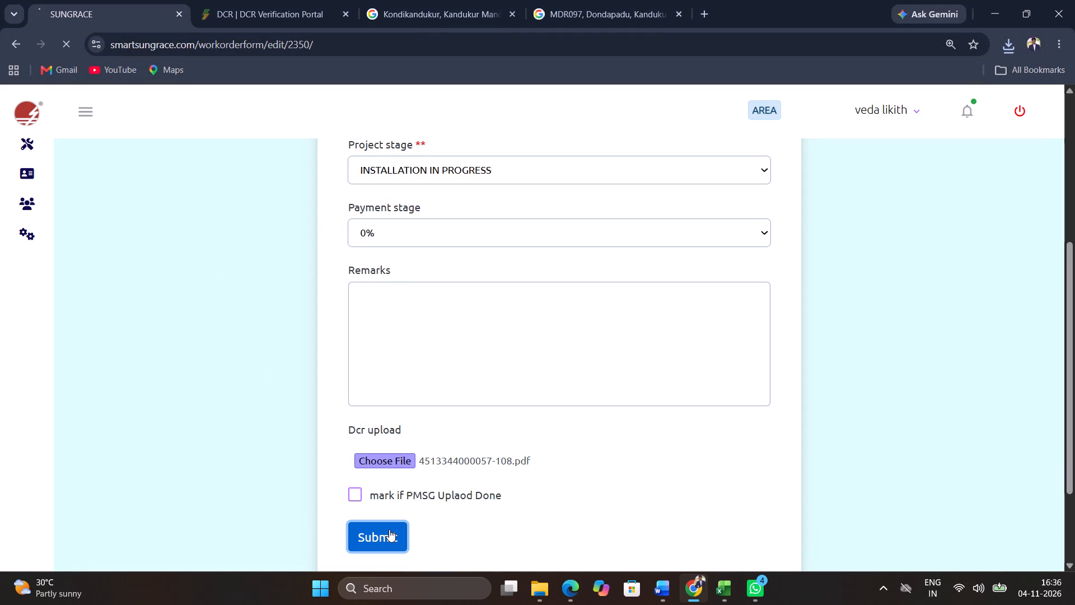
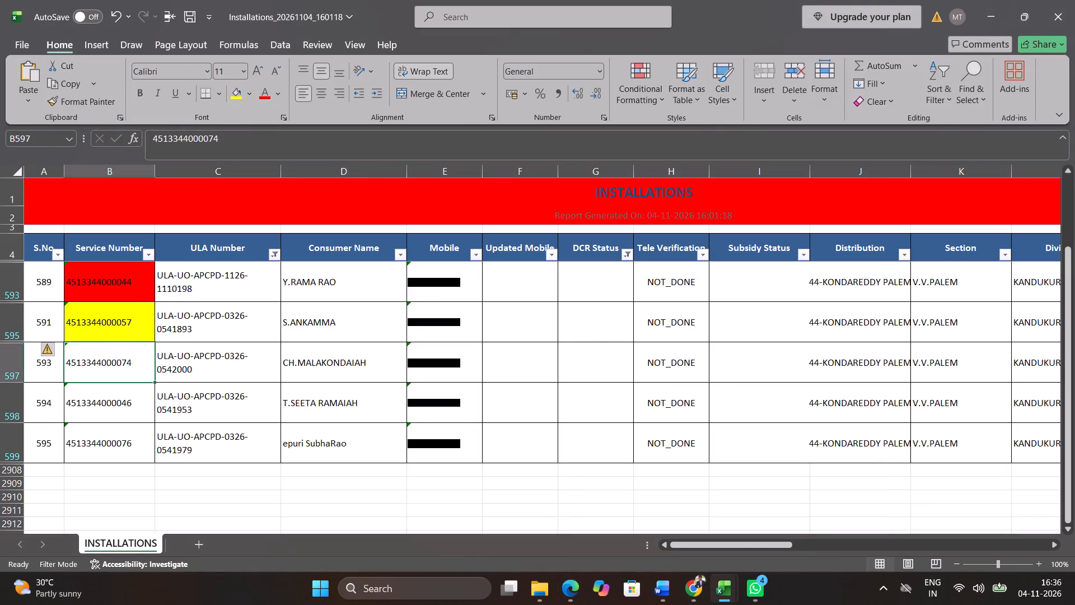
Copy the unmarked service number in row 597 of the Installations sheet and open its work order in SUNGRACE in Chrome.
key(ctrl+c)
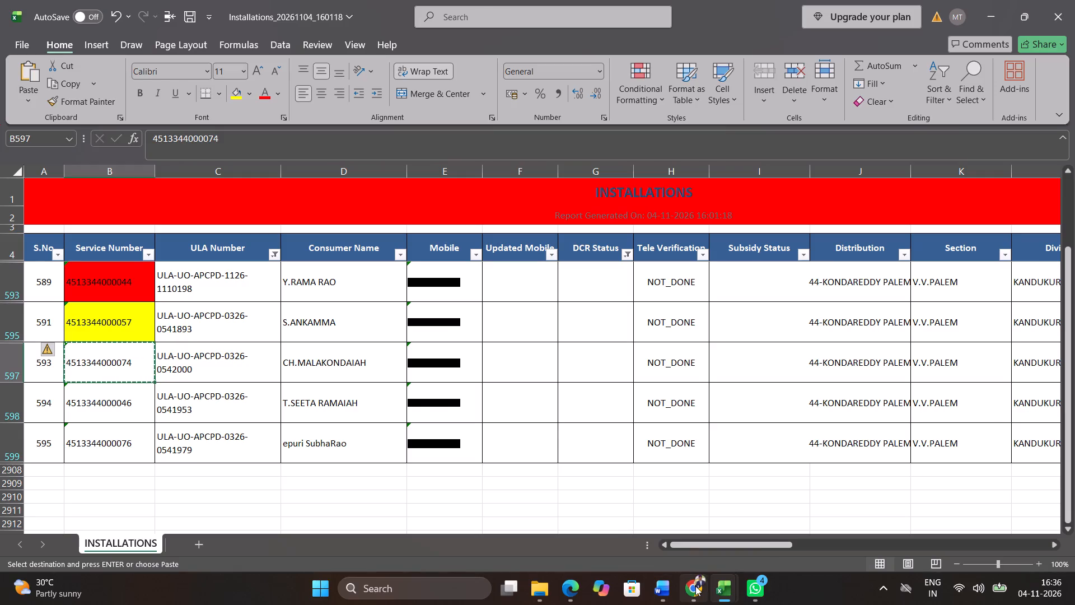
click(688, 528)
click(581, 164)
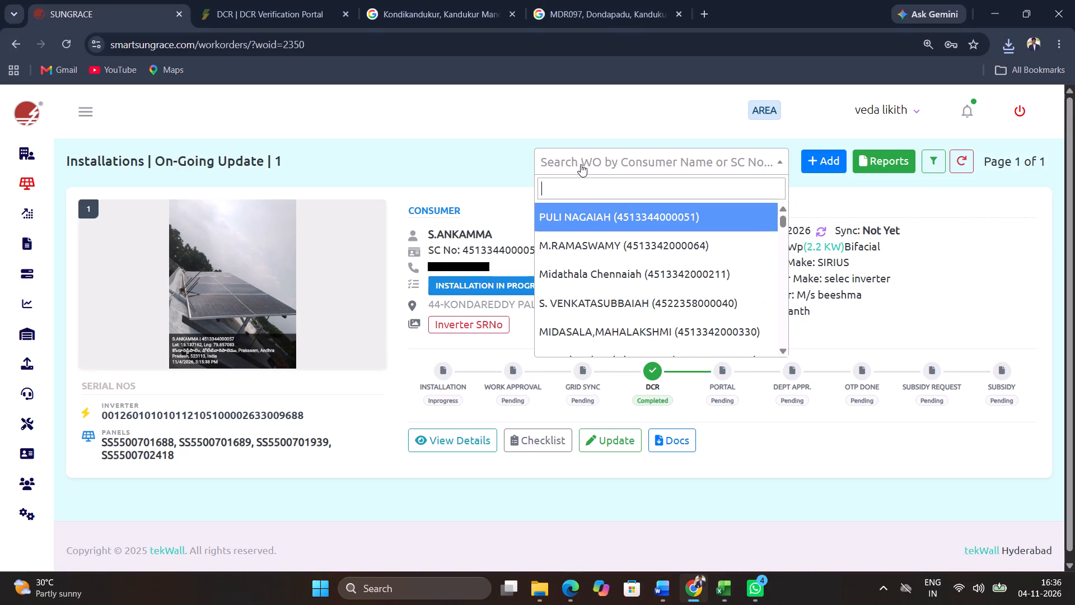
key(ctrl+v)
key(Return)
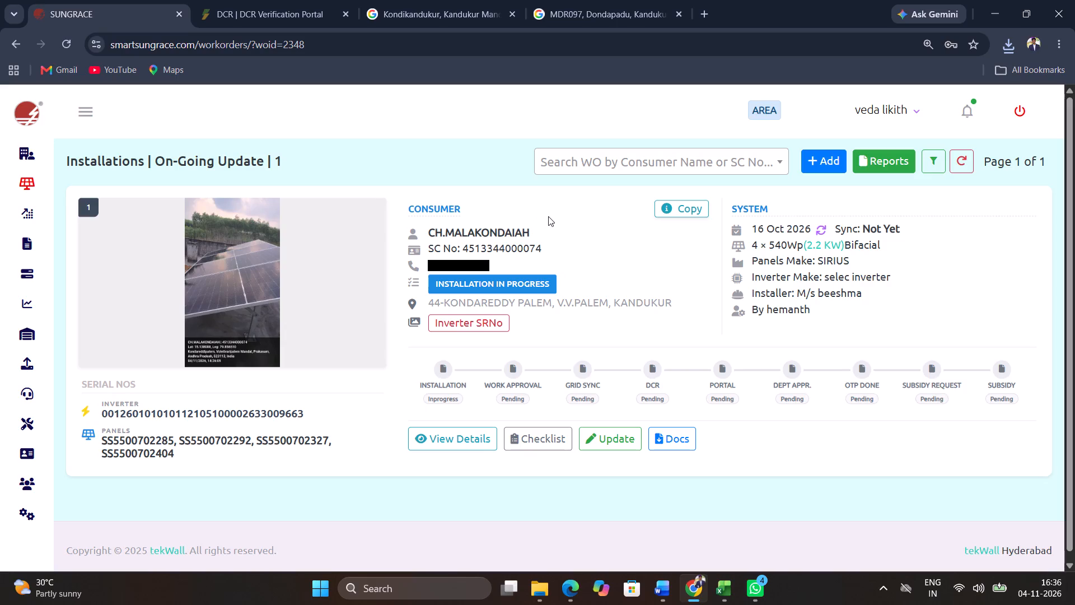
Copy the work order's ULA number and enter it as the Consumer Application Number of a new B2C issue on the DCR portal.
click(665, 213)
click(682, 279)
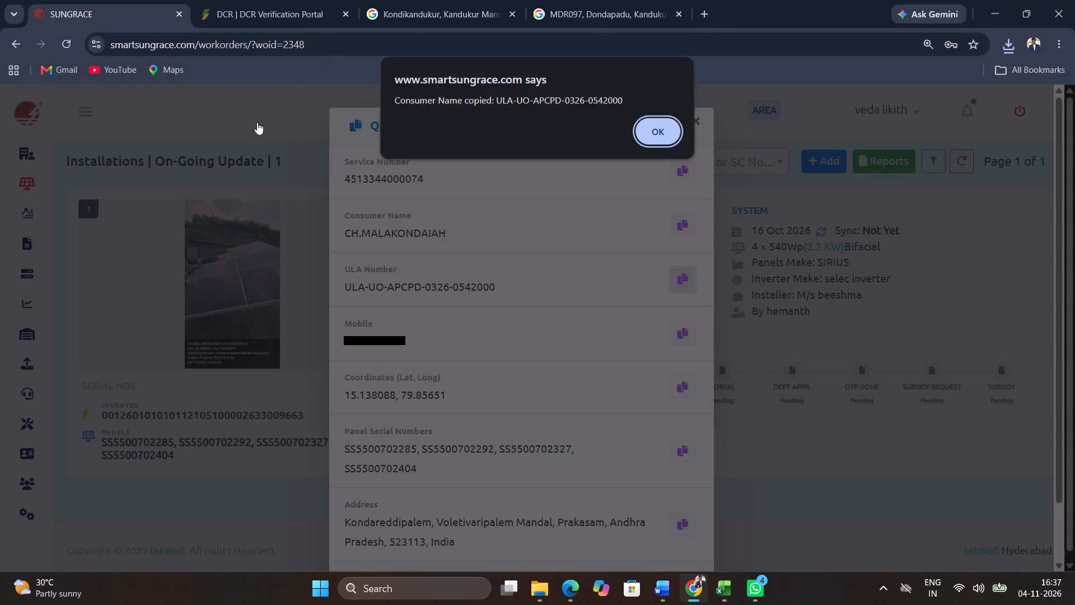
click(298, 9)
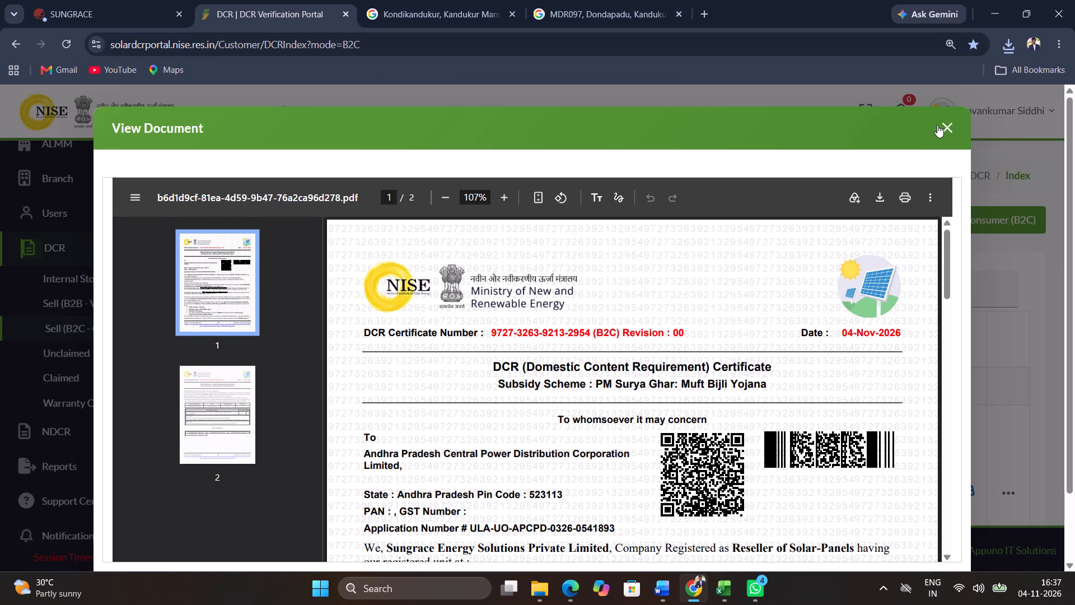
click(937, 125)
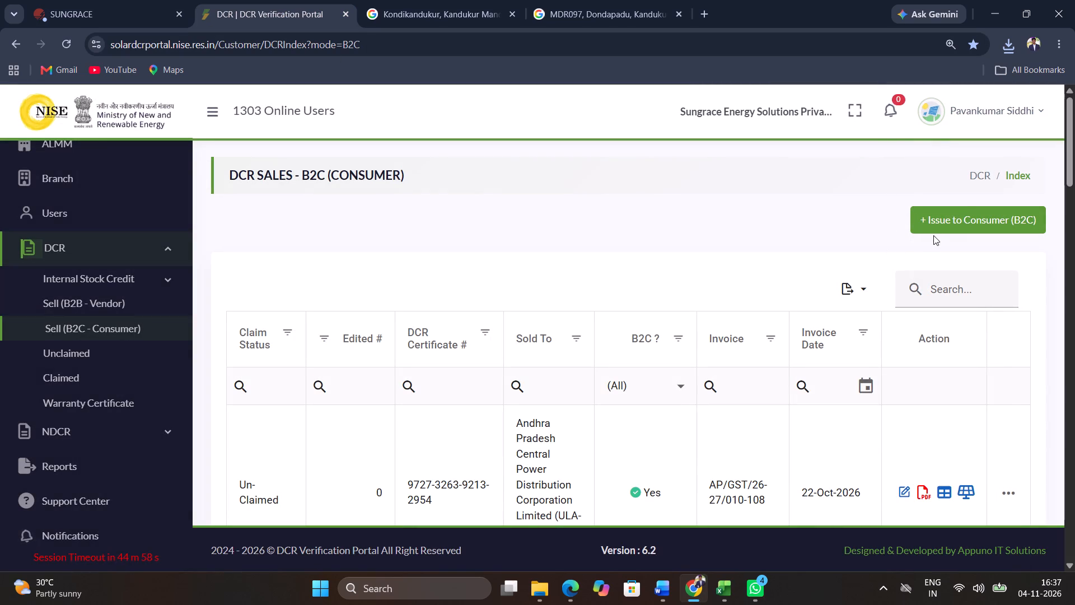
click(933, 230)
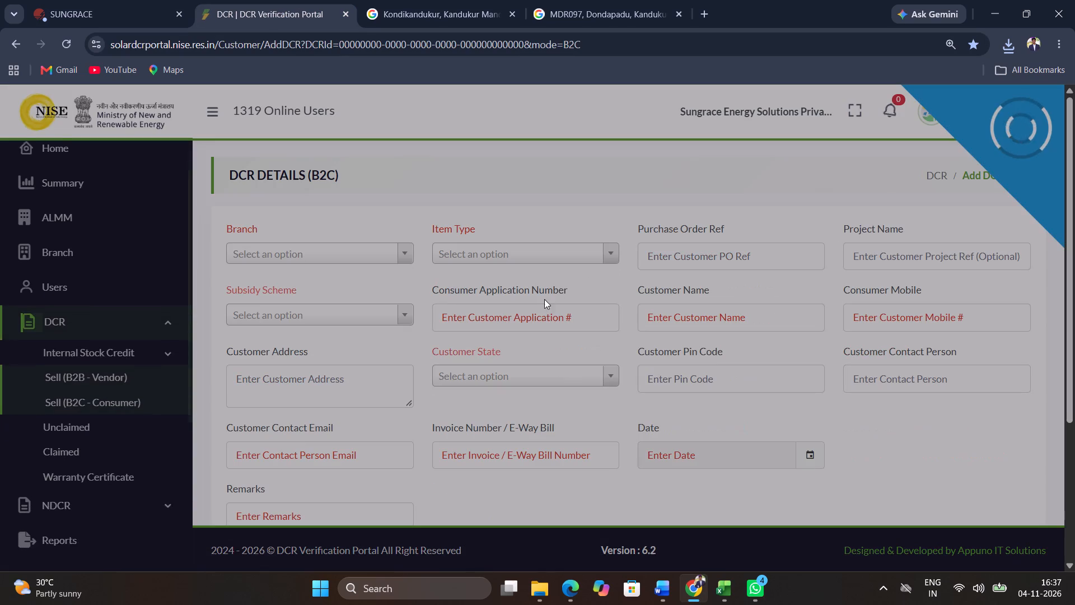
click(544, 312)
key(ctrl+v)
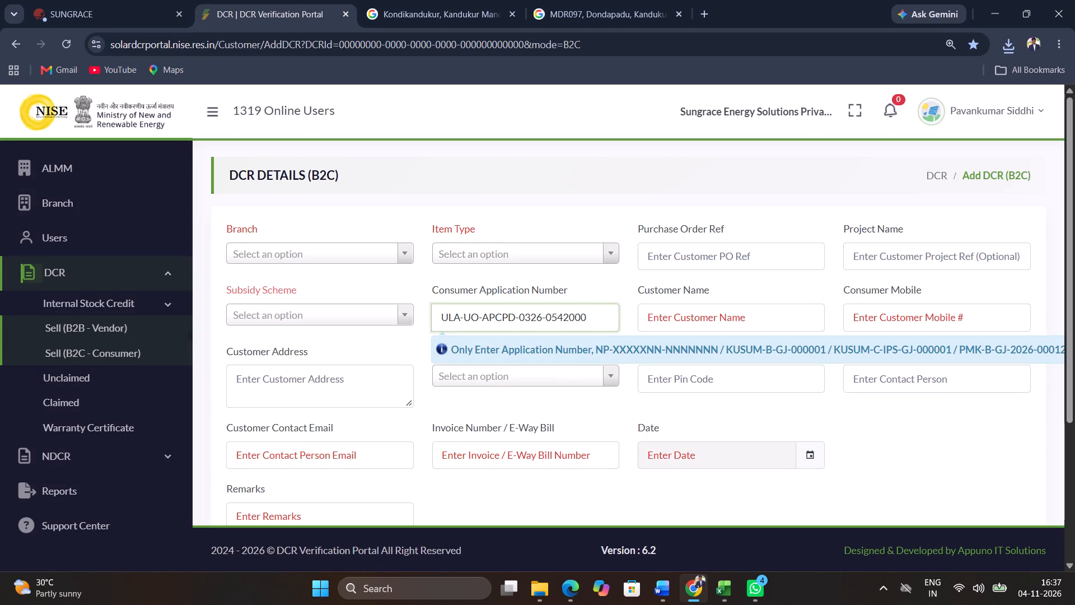
Set the branch to Andhra Pradesh, the subsidy scheme to PM Surya Ghar: Muft Bijli Yojana and the item type to Solar Panels.
click(334, 250)
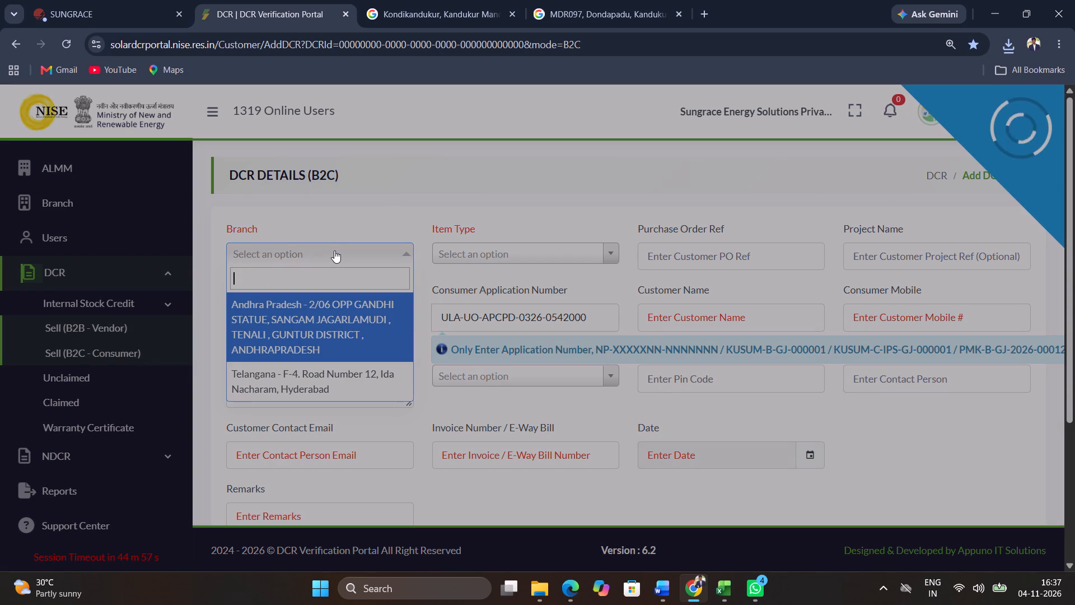
click(342, 320)
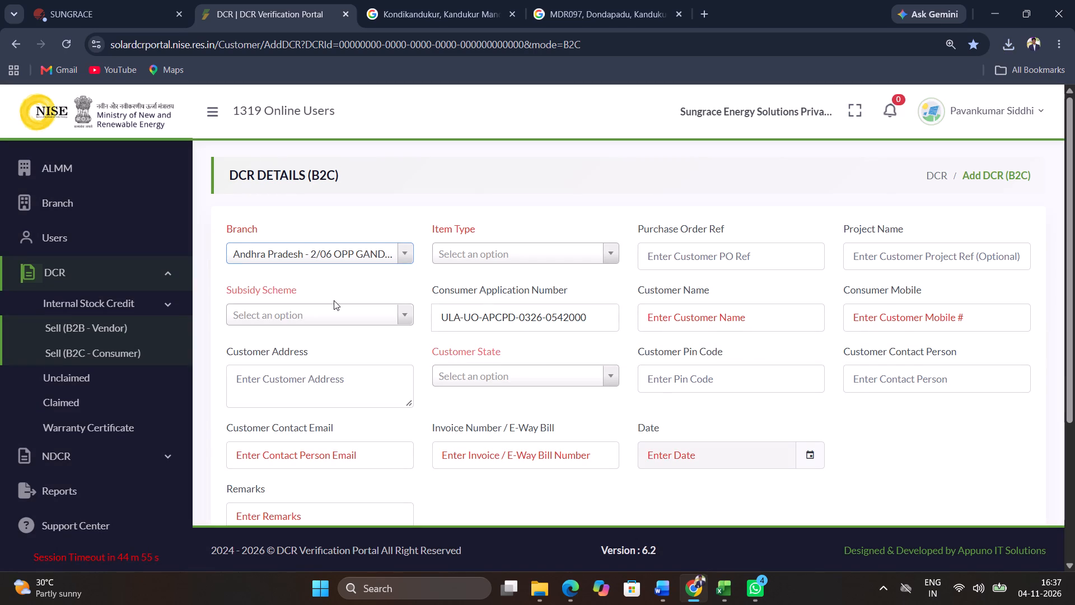
click(329, 313)
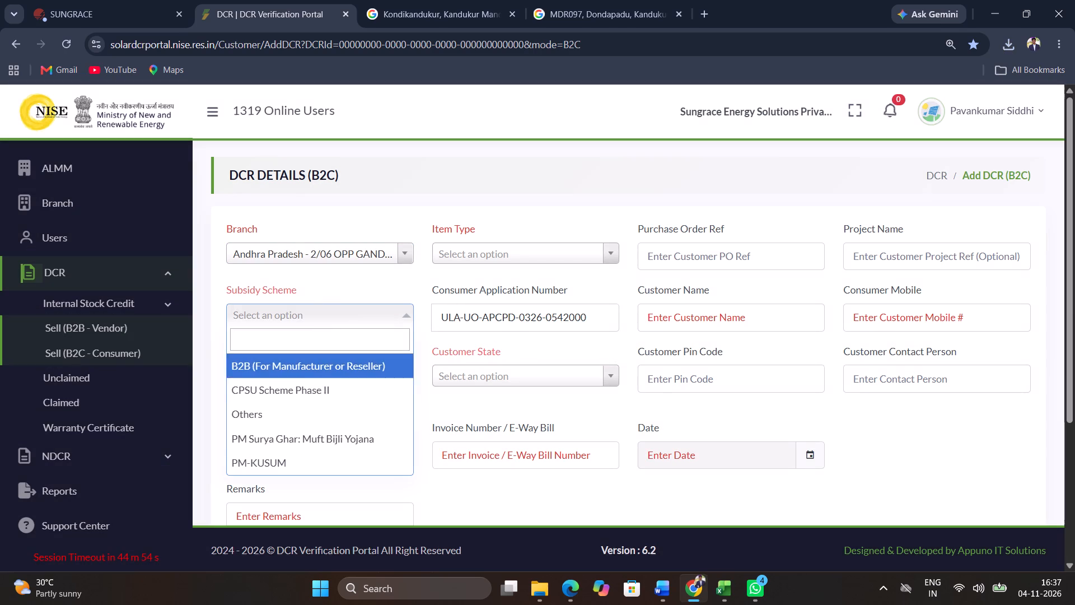
click(303, 443)
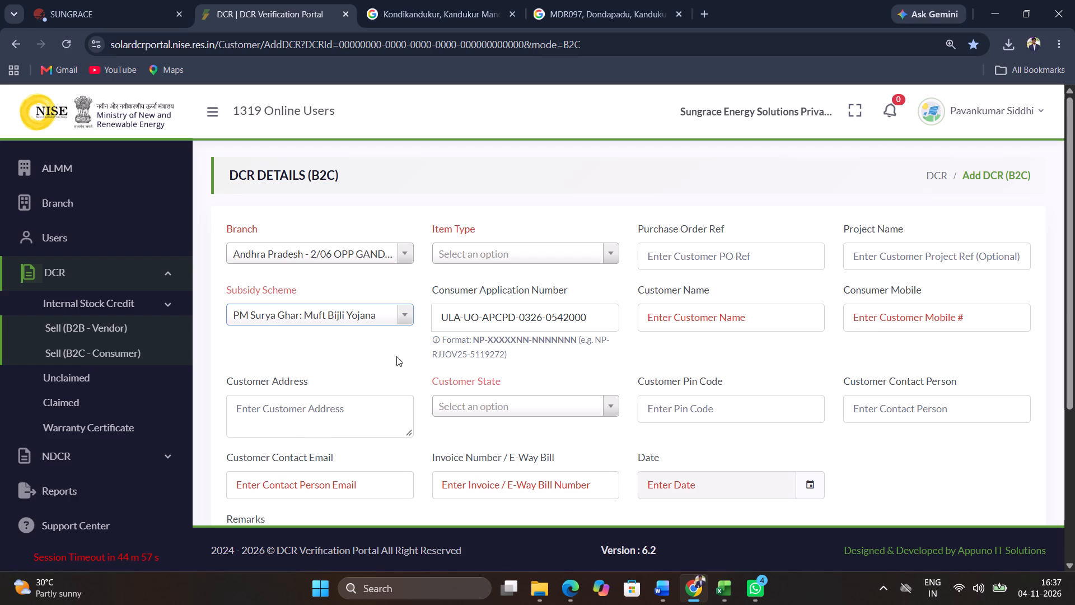
click(446, 248)
click(465, 303)
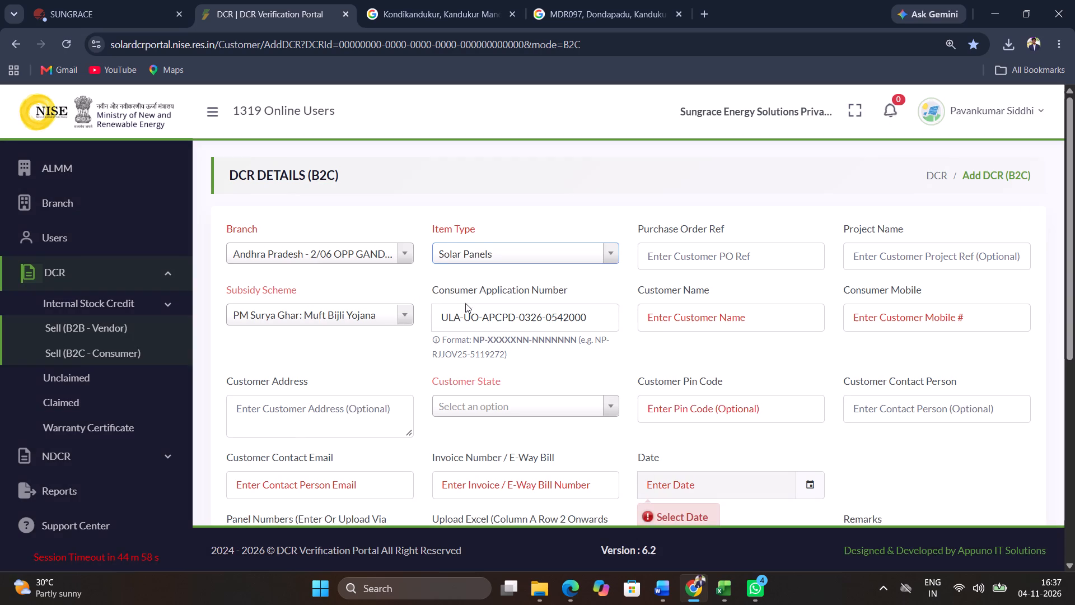
Copy the customer name Andhra Pradesh Central Power Distribution Corporation Limited from the Word notes into the DCR form's Customer Name.
click(695, 313)
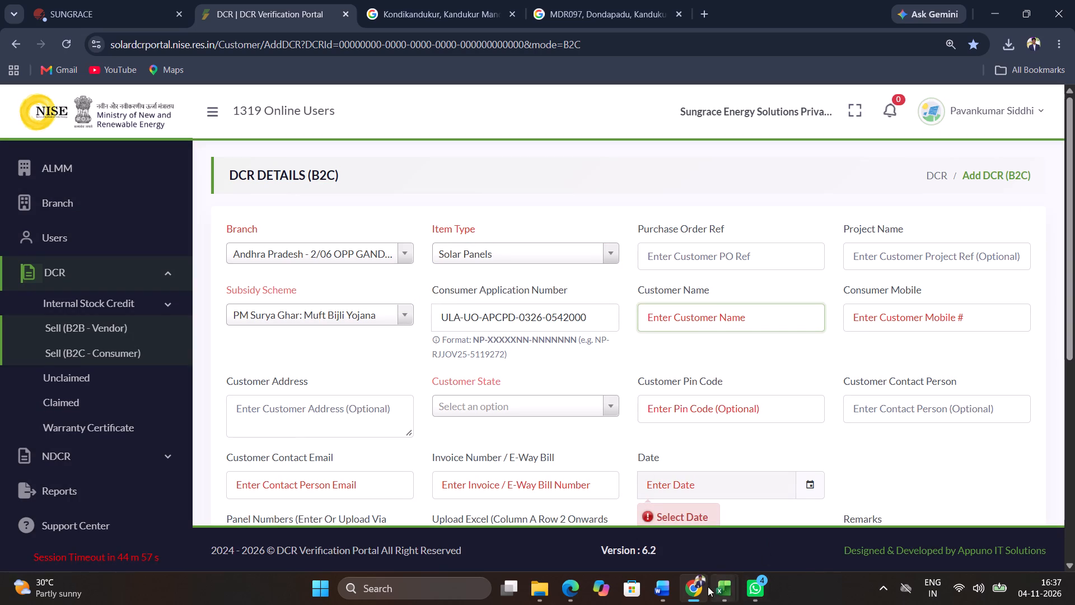
click(666, 570)
click(688, 551)
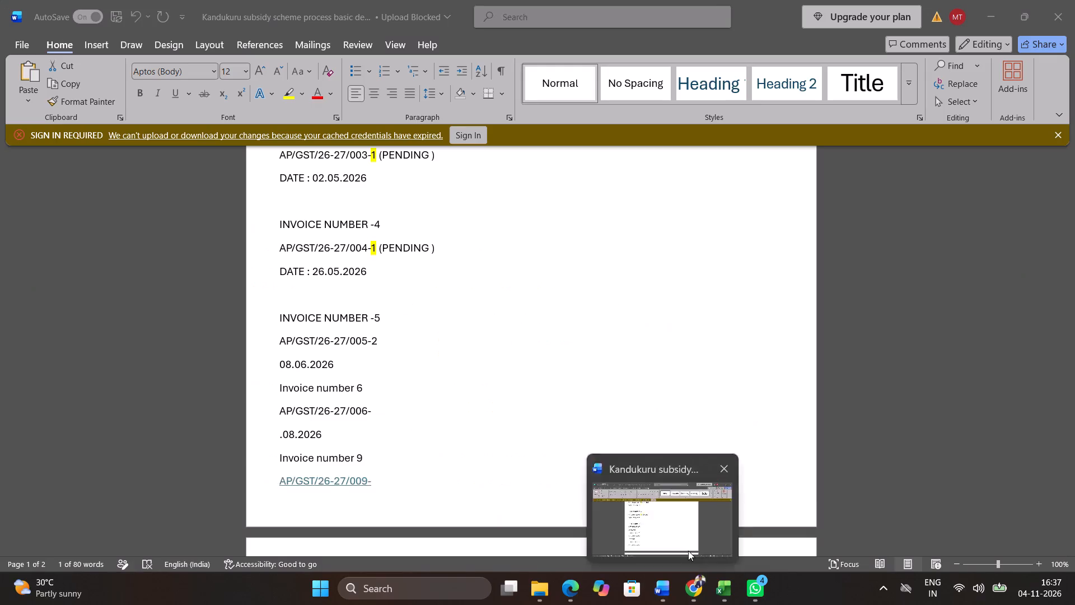
scroll(525, 450, up, 18)
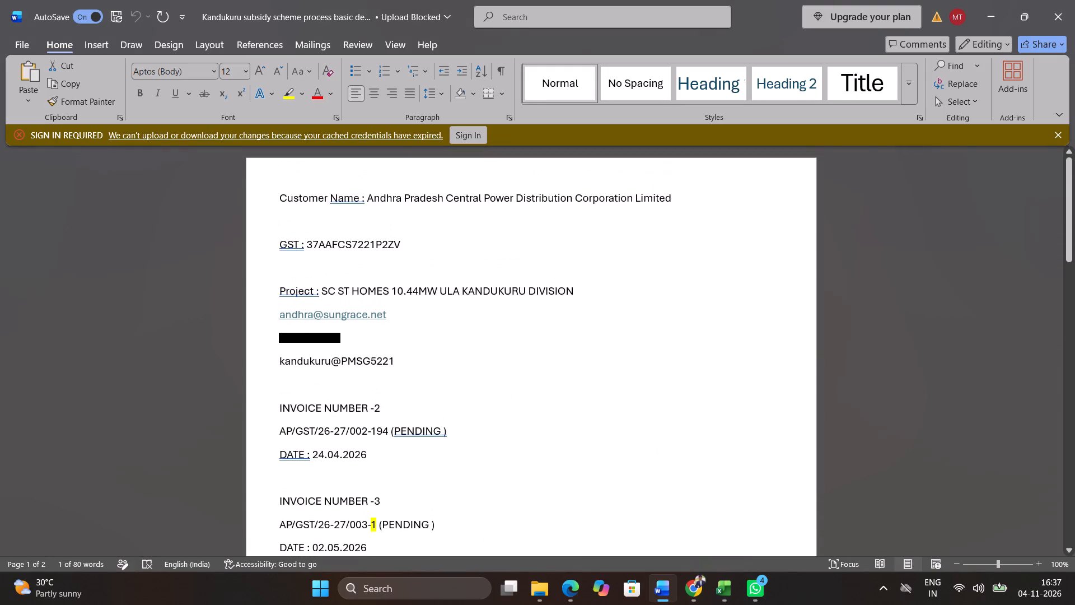
scroll(525, 450, up, 11)
drag(367, 197, 722, 204)
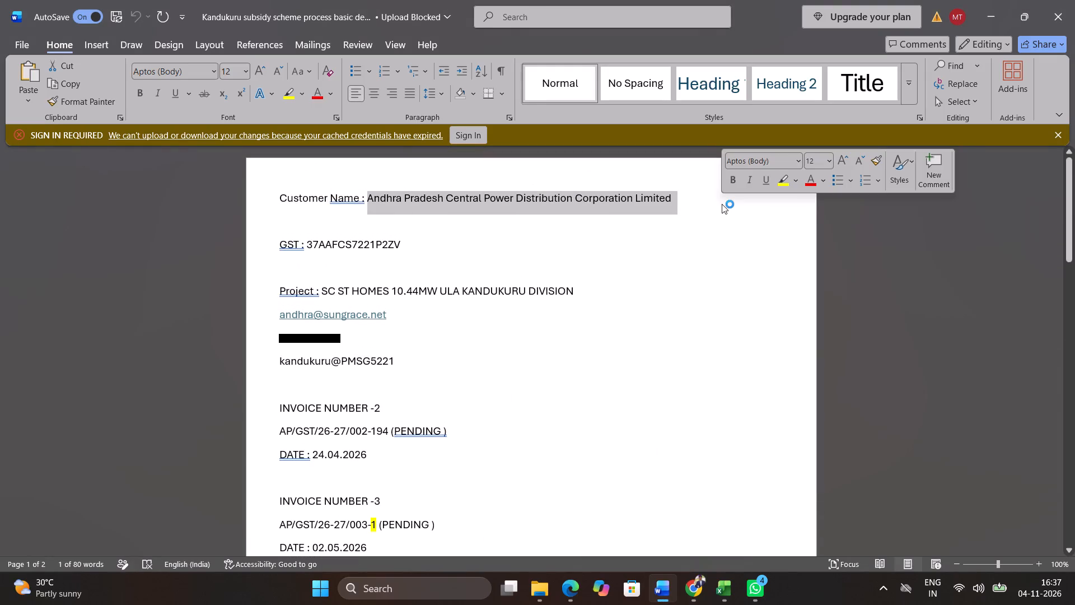
key(ctrl+c)
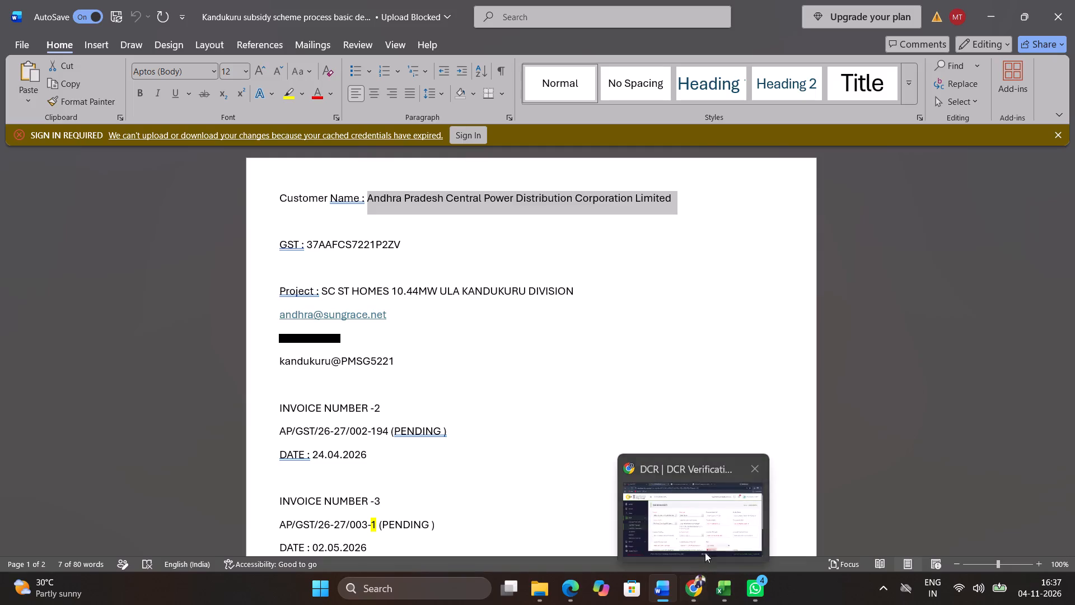
click(704, 534)
key(ctrl+v)
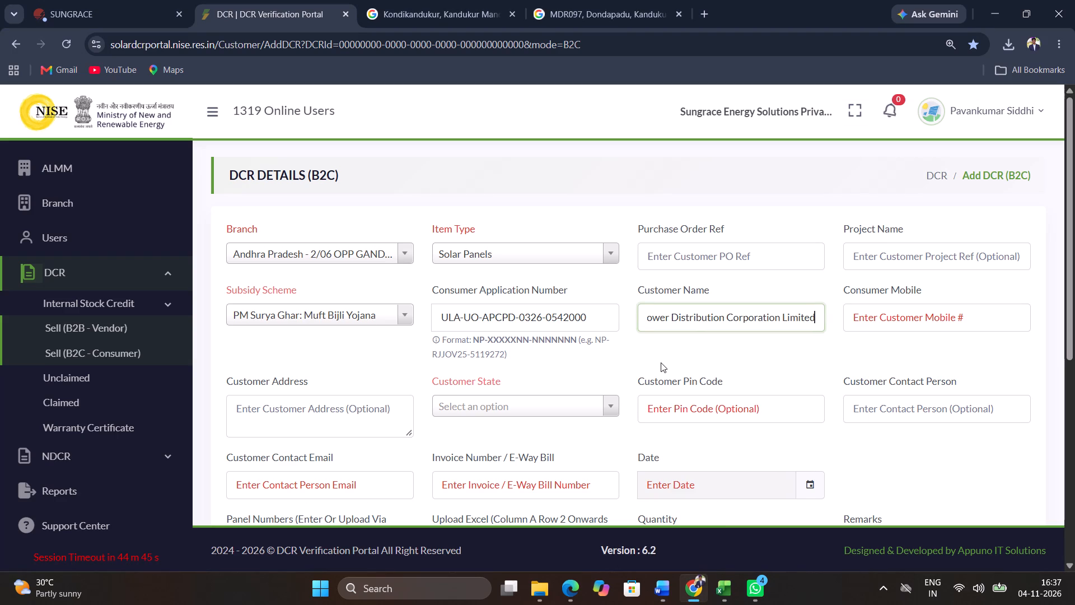
click(866, 250)
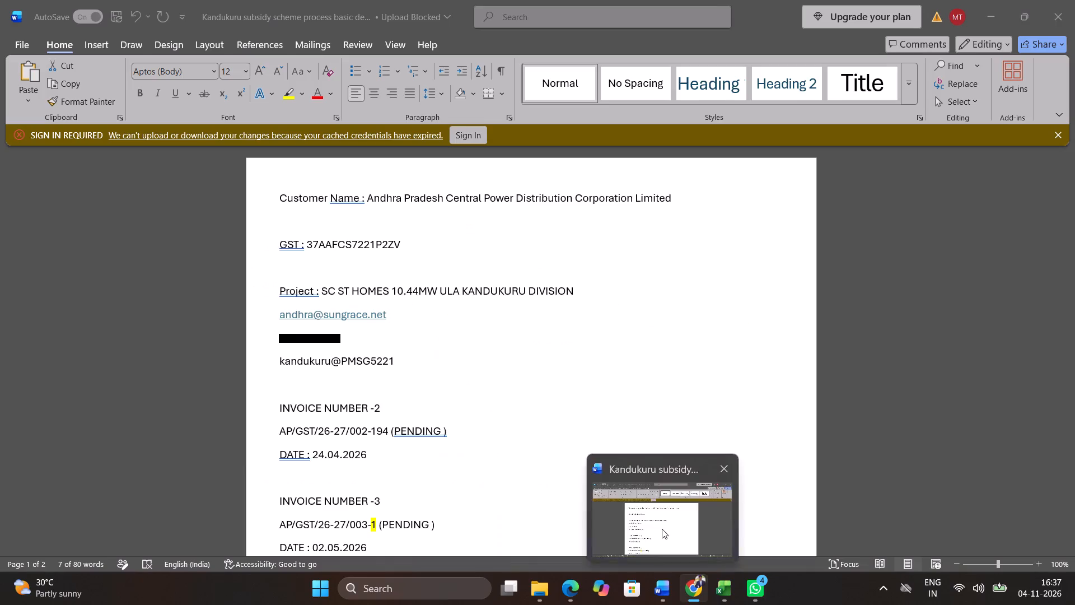
click(662, 529)
drag(332, 292, 627, 310)
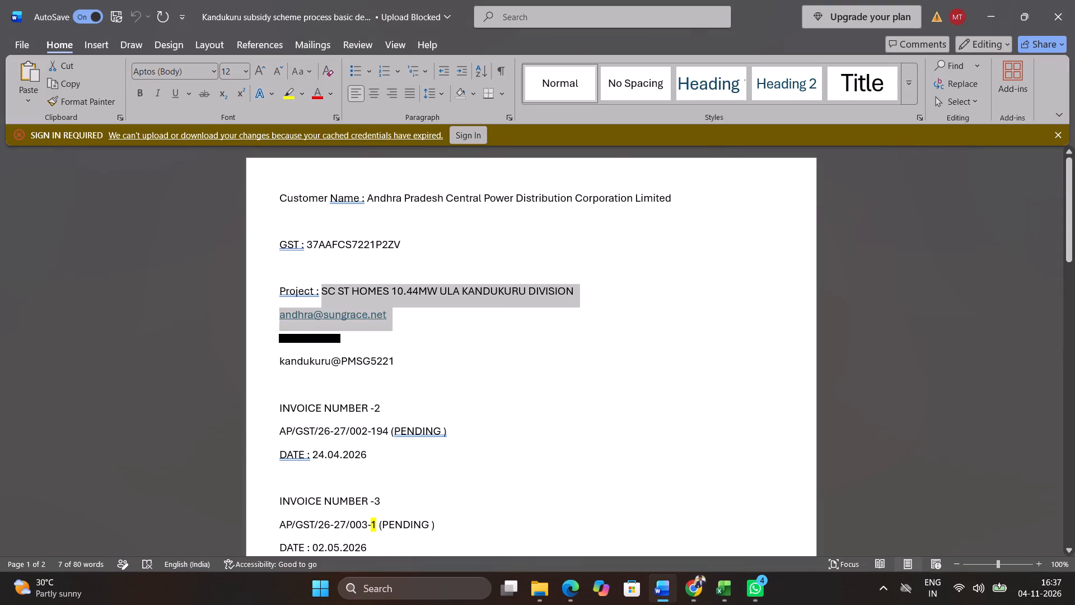
drag(627, 310, 632, 292)
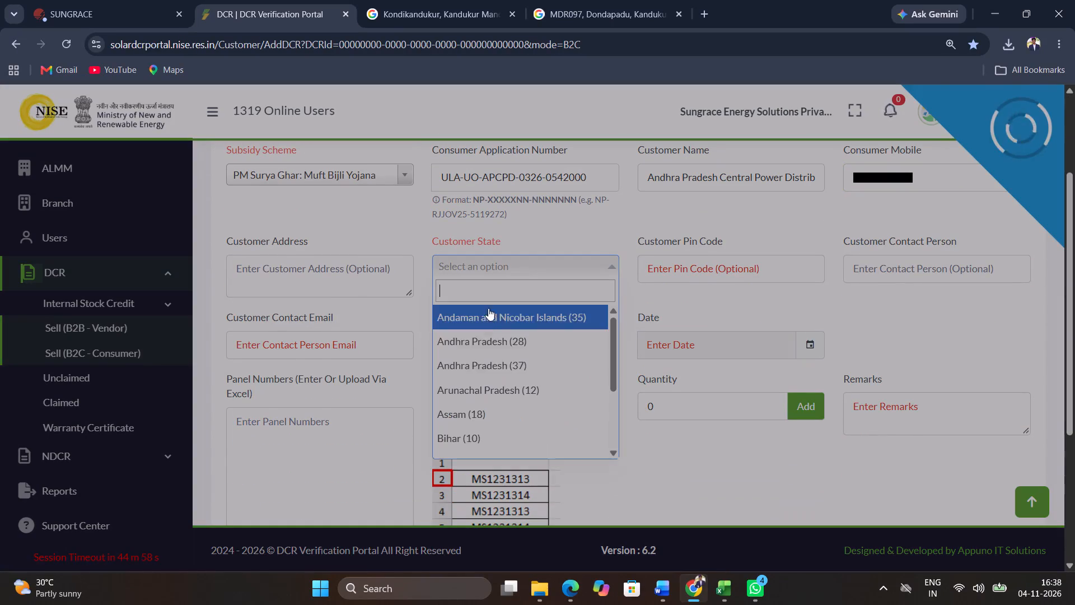
click(489, 362)
Fill in the Customer Contact Email and the invoice prefix AP/GST/26-27/009- from the Word notes.
click(390, 352)
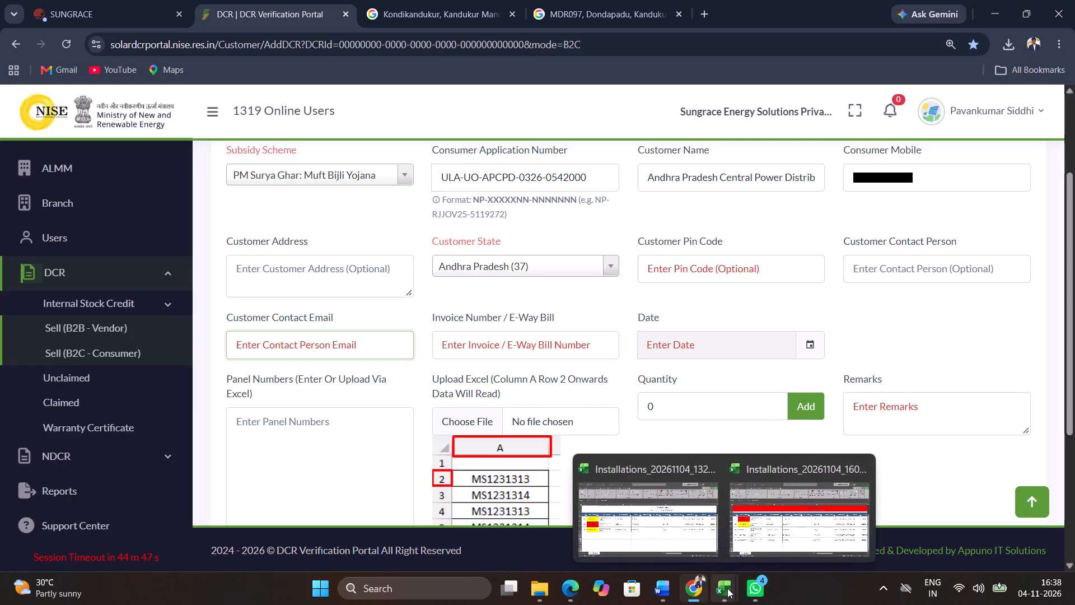
click(754, 540)
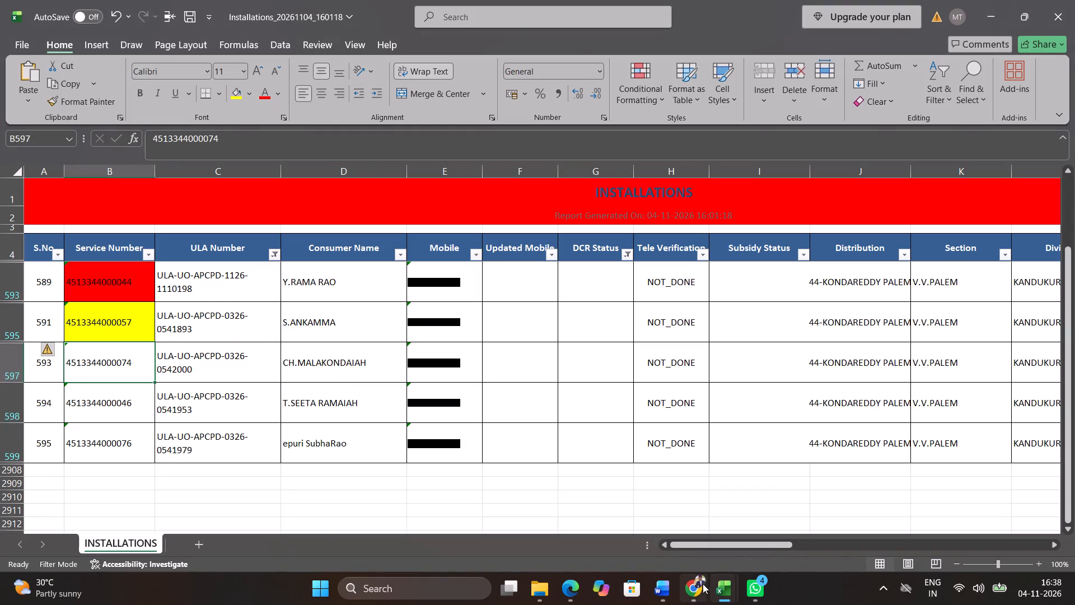
click(697, 514)
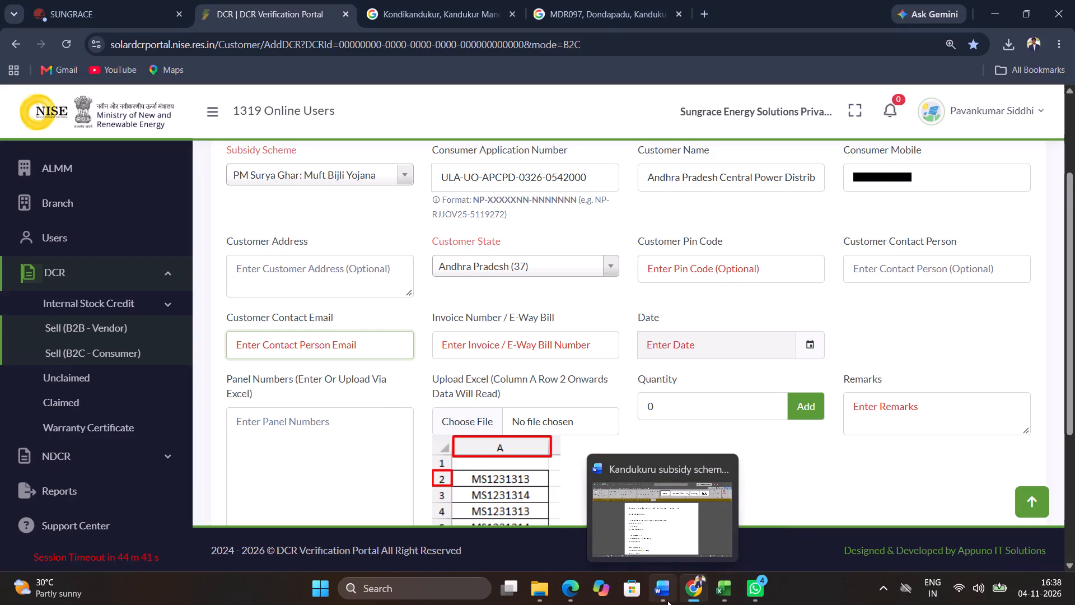
click(699, 483)
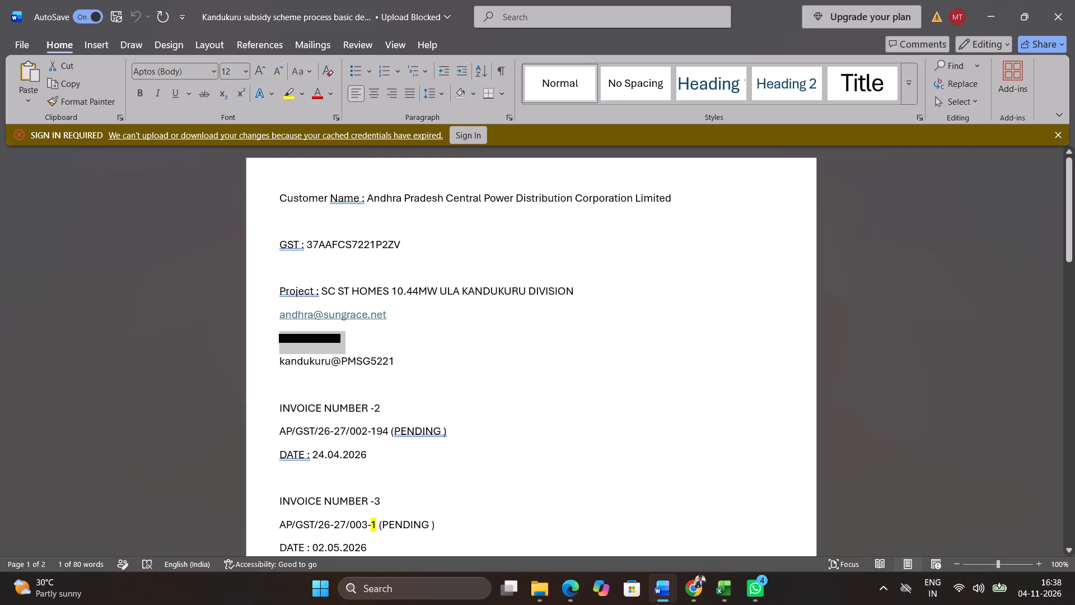
Copy the contact email address from the Word notes into the form's Customer Contact Email.
drag(416, 316, 227, 313)
key(ctrl+c)
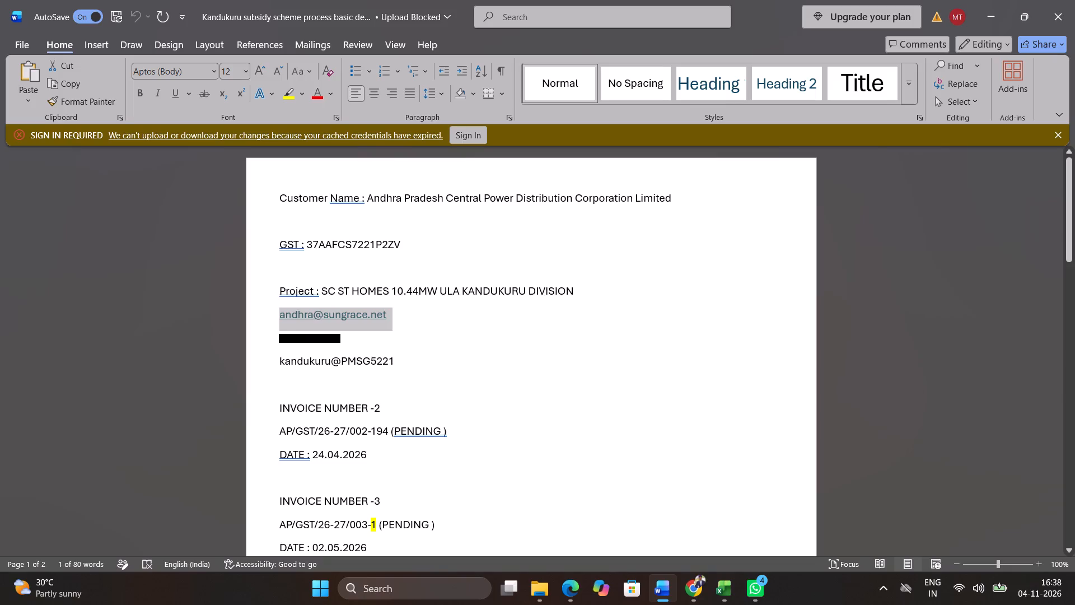
drag(684, 524, 684, 532)
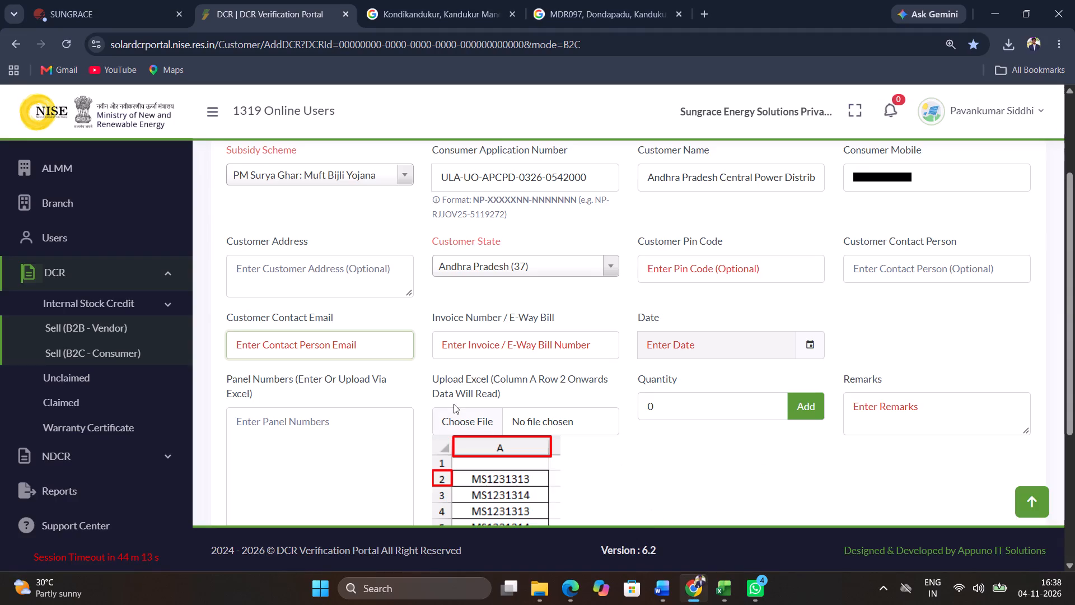
key(ctrl+v)
Copy the invoice 9 prefix AP/GST/26-27/009- from the Word notes into the form's Invoice Number / E-Way Bill.
click(473, 347)
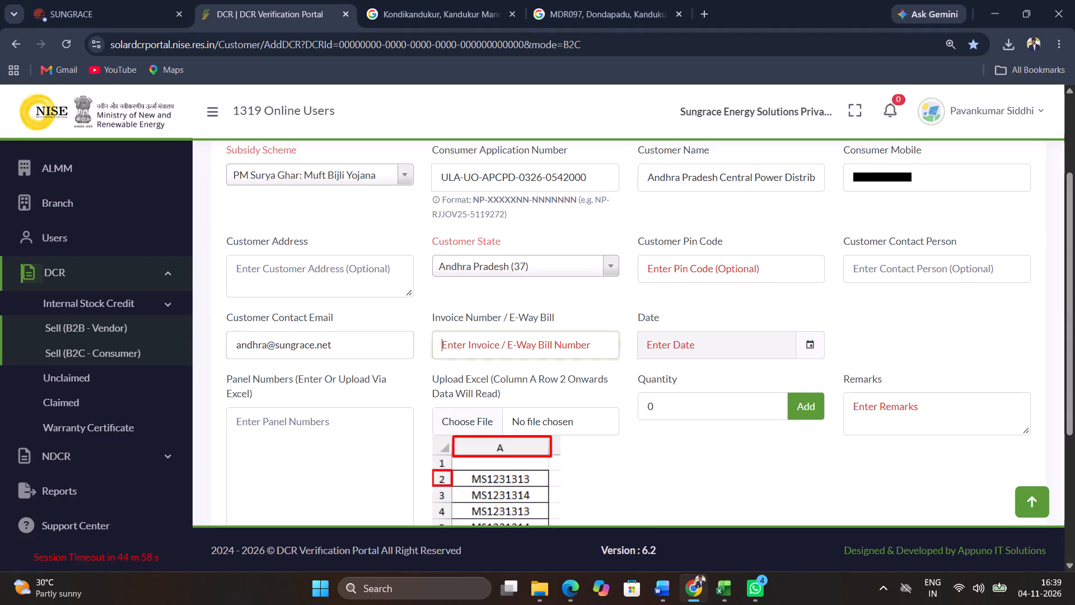
click(726, 531)
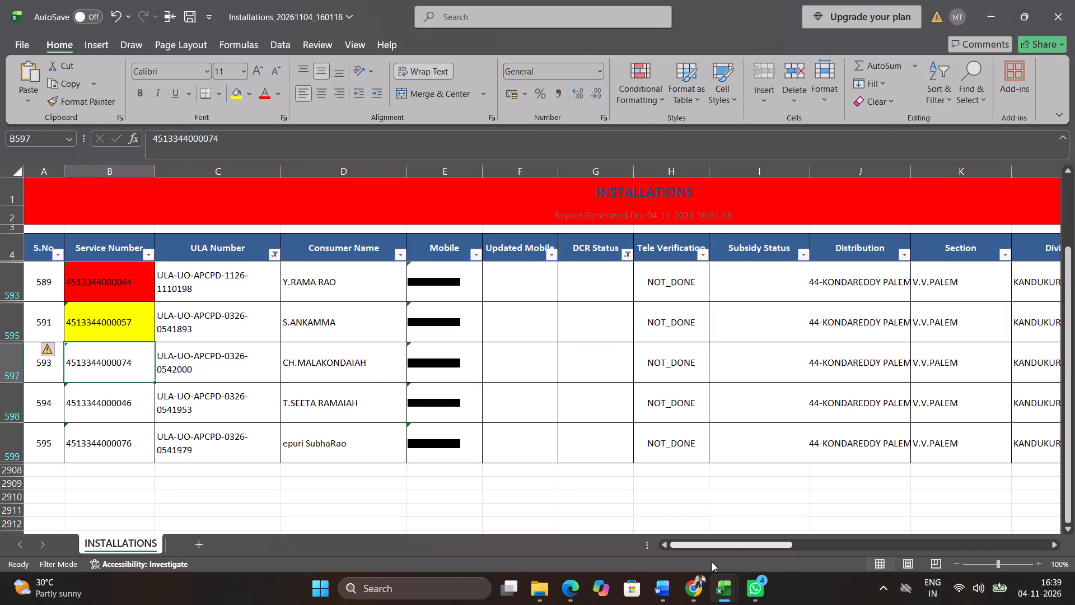
click(693, 557)
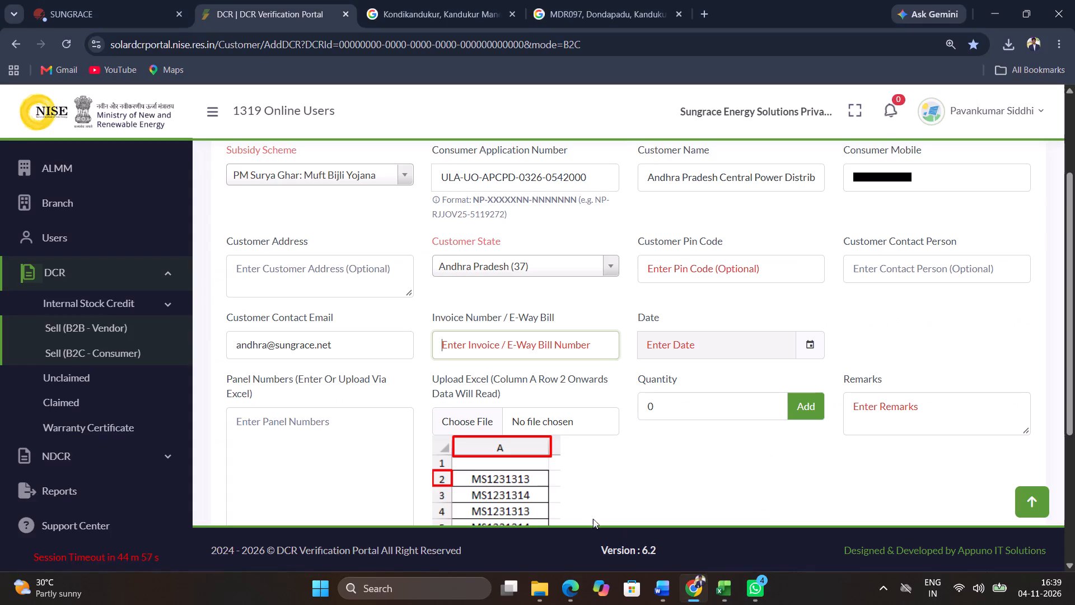
click(652, 523)
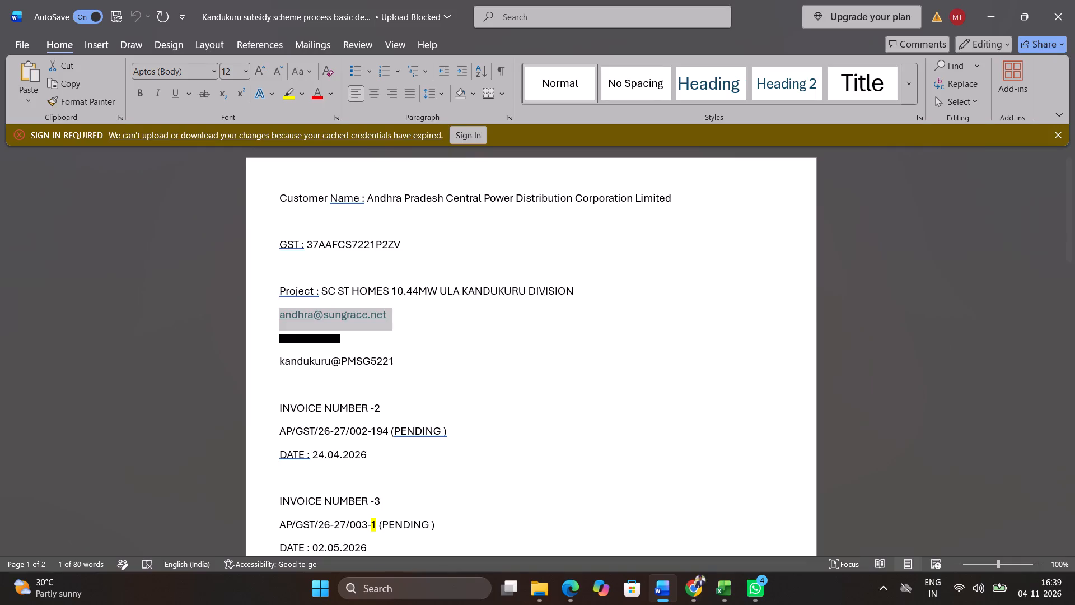
scroll(419, 419, down, 13)
drag(398, 424, 256, 425)
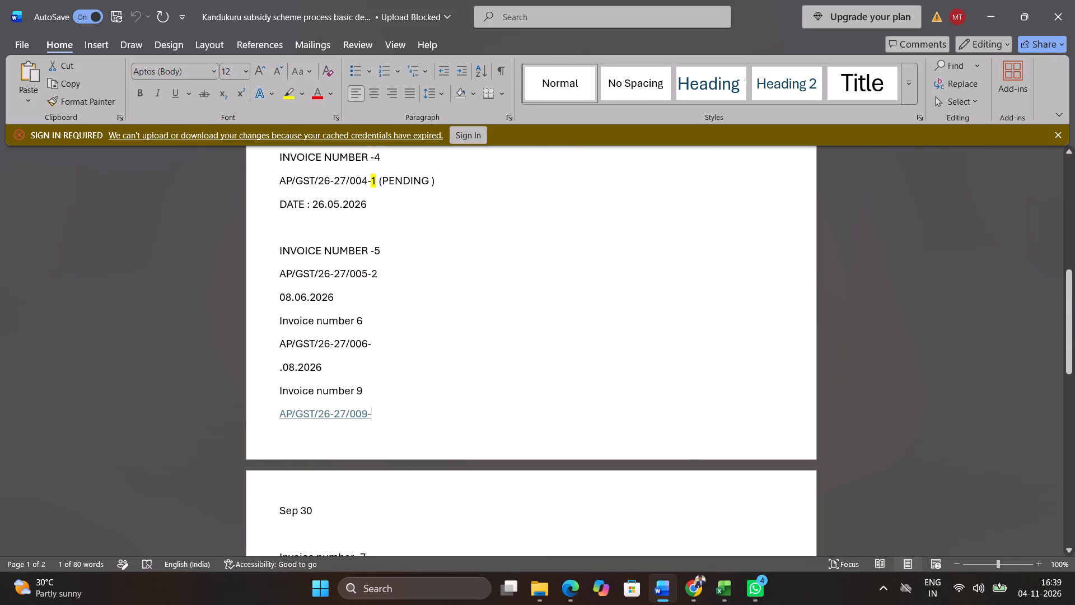
drag(256, 425, 147, 432)
key(ctrl+c)
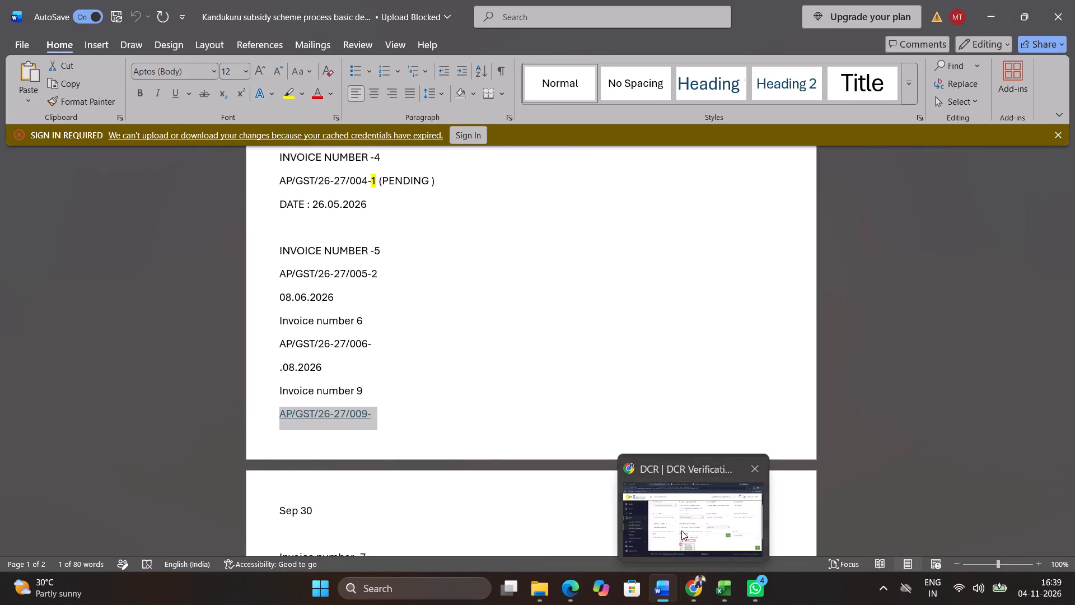
click(684, 520)
key(ctrl+v)
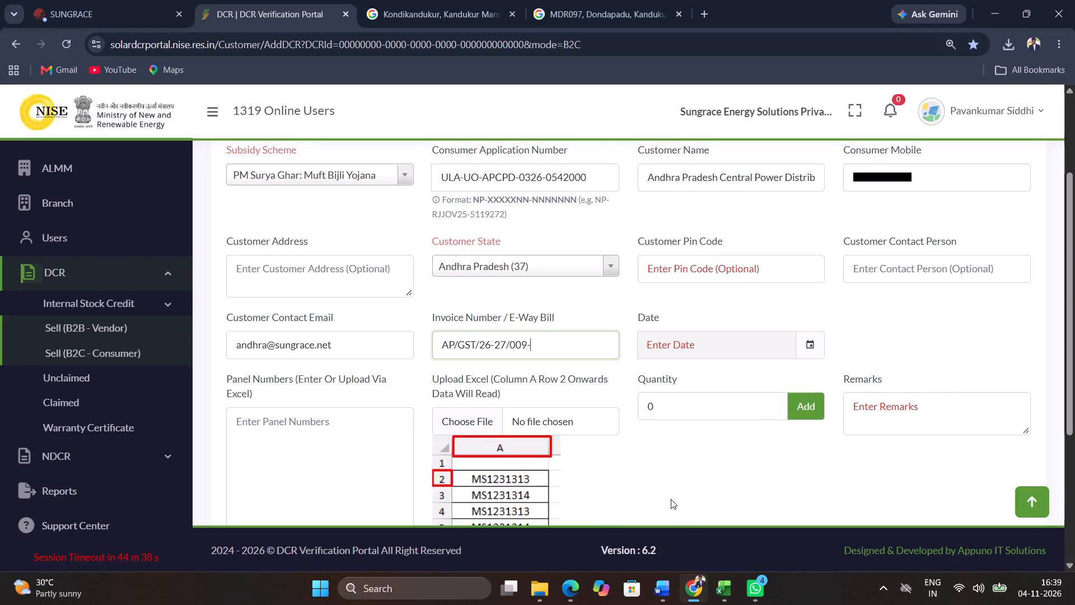
Change the invoice prefix and complete the number so the Invoice Number / E-Way Bill reads AP/GST/26-27/010-110.
key(Left)
key(Left)
key(Right)
key(BackSpace)
key(BackSpace)
text(10)
key(Right)
text(109)
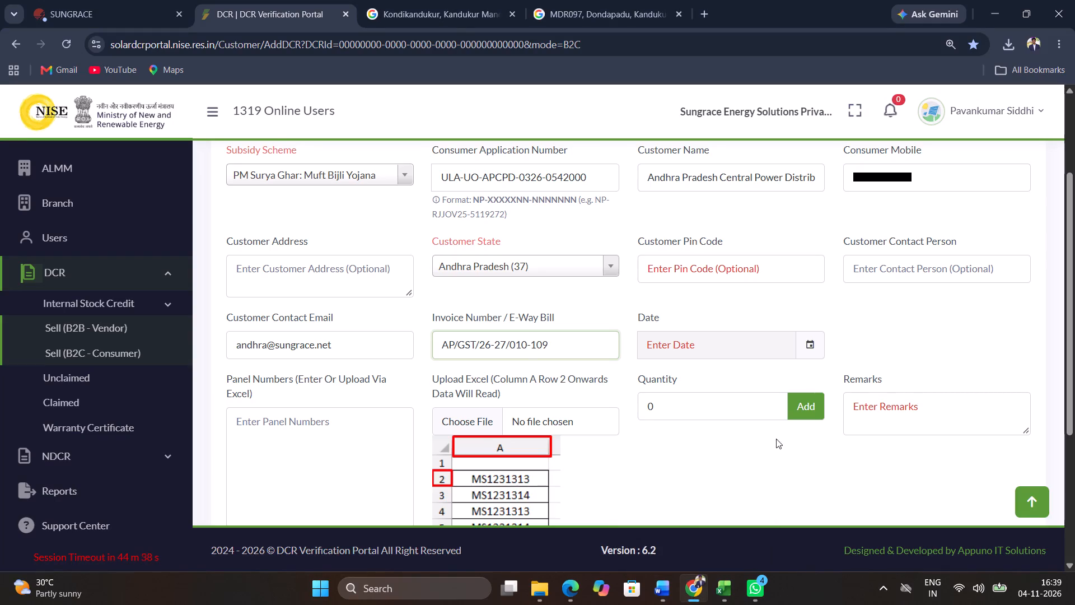
key(BackSpace)
key(BackSpace)
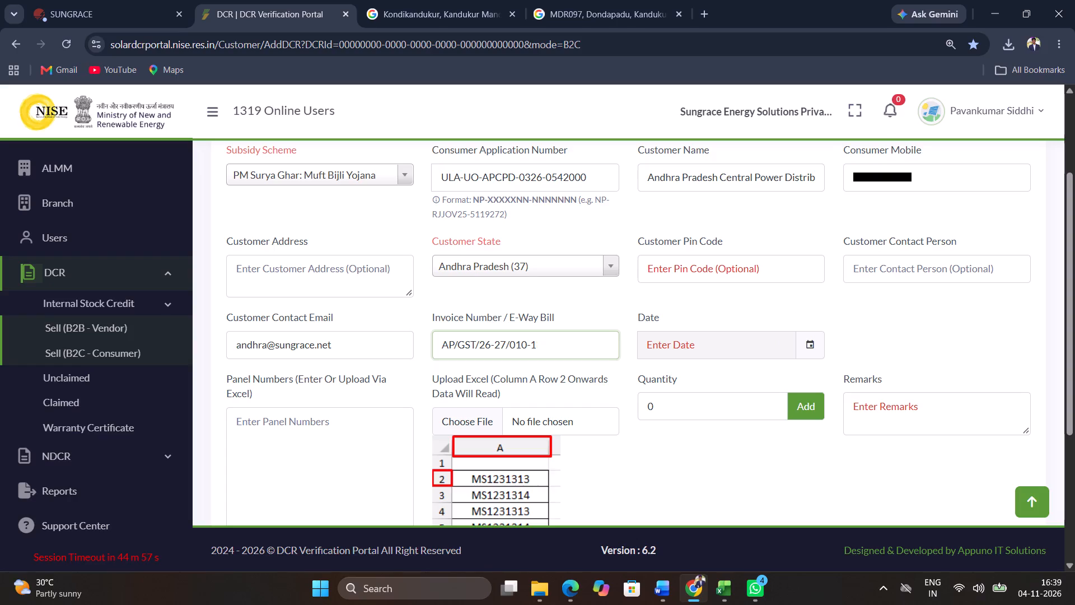
text(10)
Set the invoice Date to 22-Oct-2026.
click(723, 332)
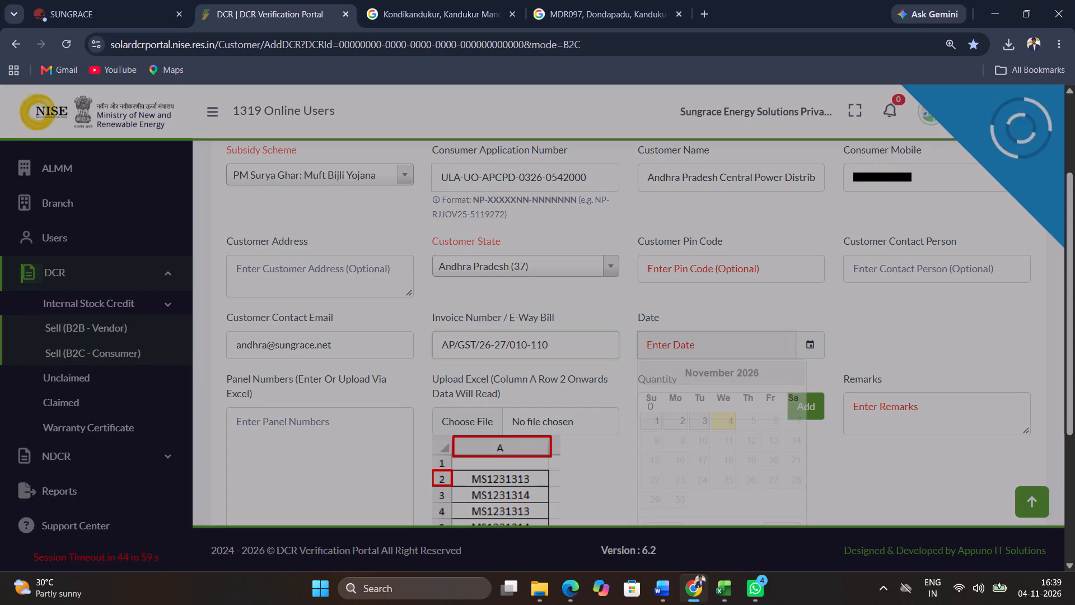
click(647, 369)
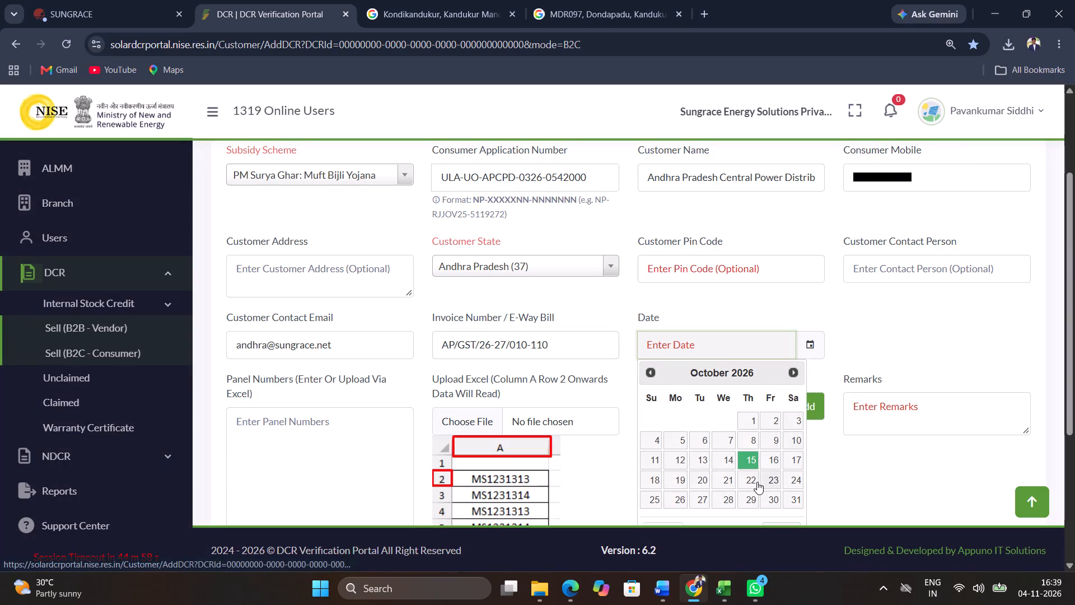
double_click(751, 481)
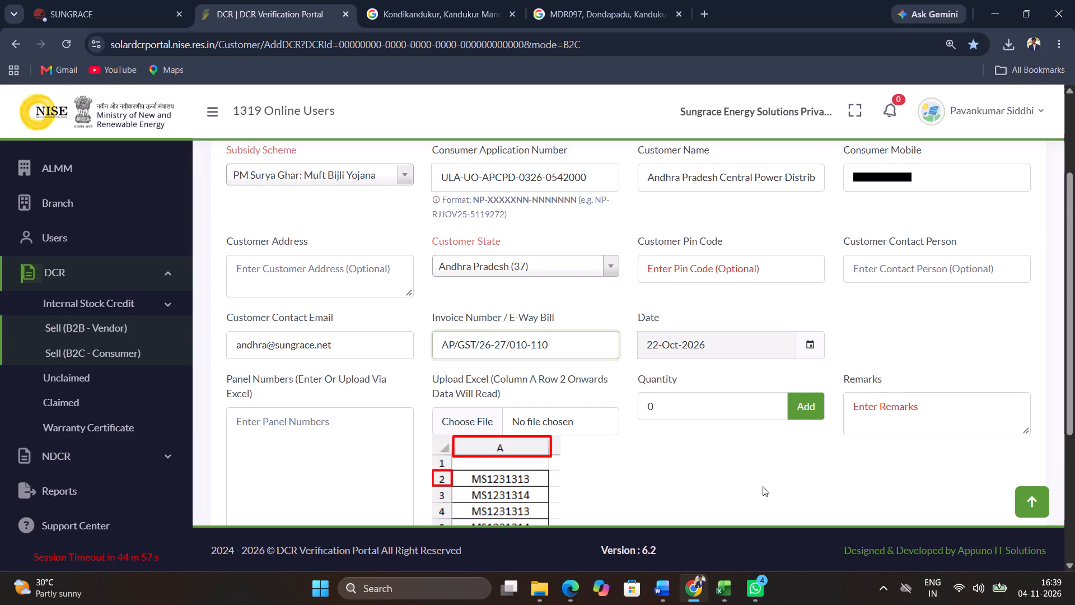
Copy the Panel Serial Numbers from SUNGRACE's Quick Copy Details into the DCR form's Panel Numbers.
click(379, 470)
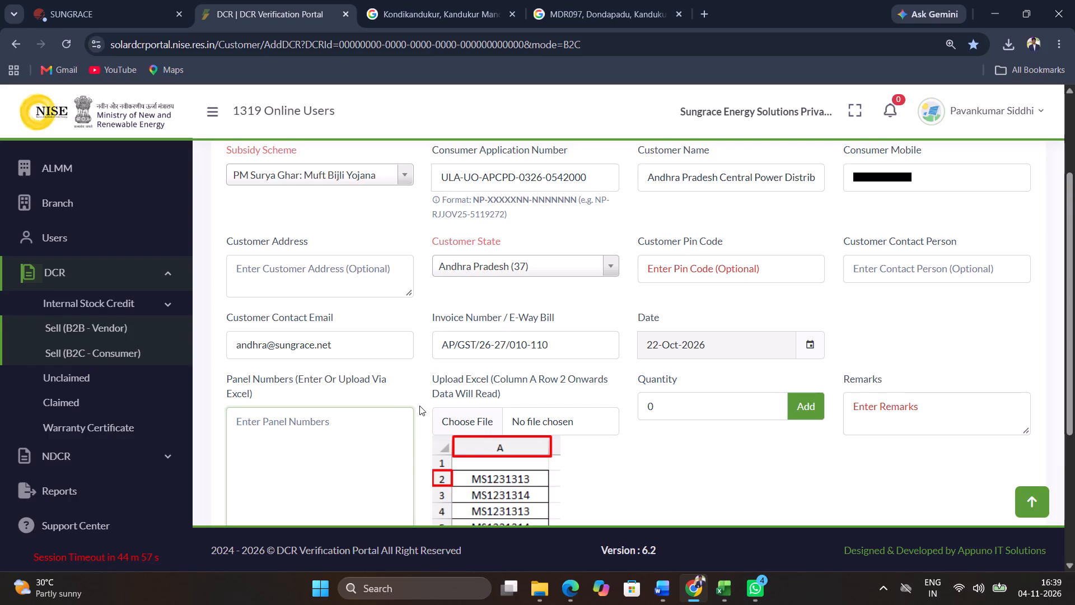
click(82, 0)
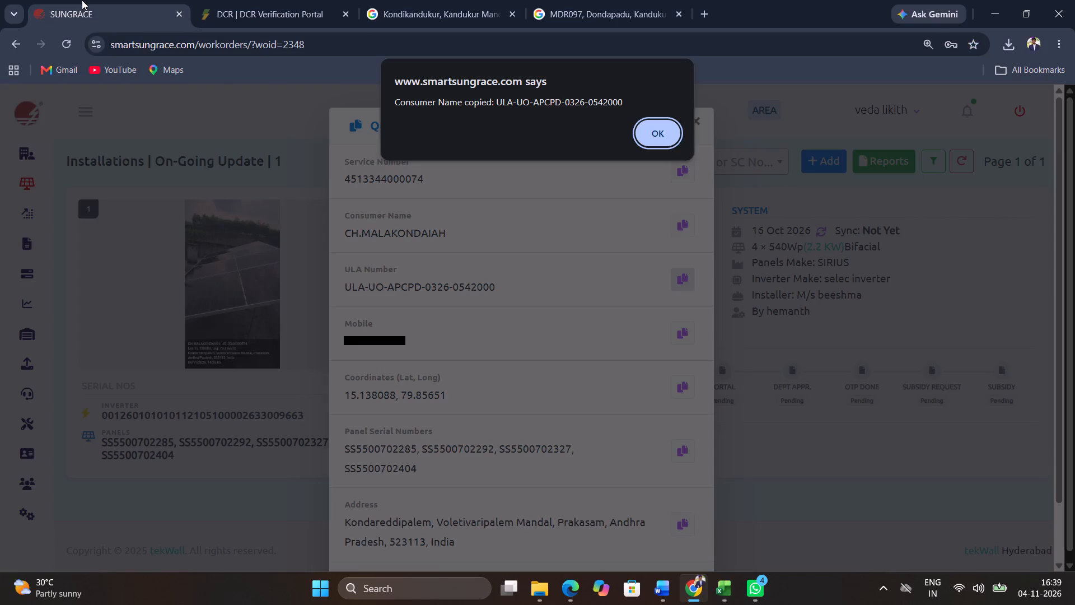
click(640, 139)
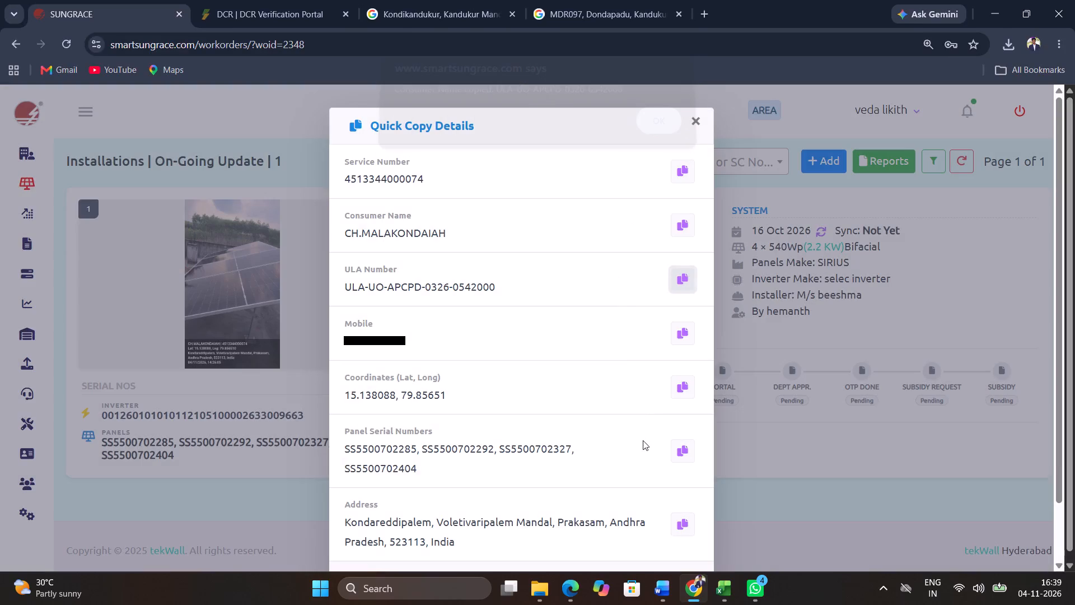
click(675, 448)
drag(275, 3, 277, 8)
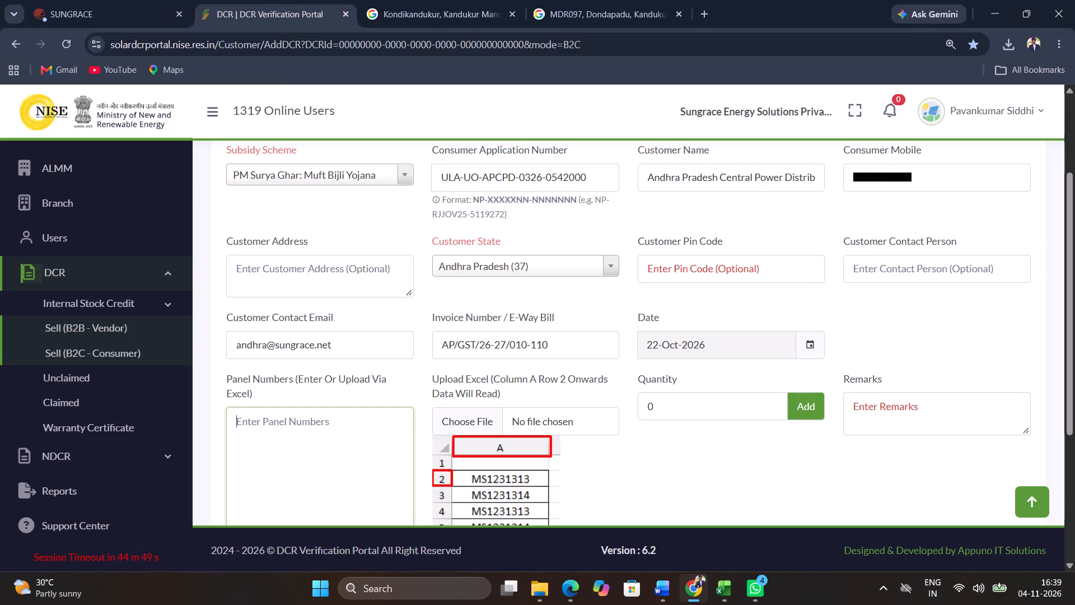
key(ctrl+v)
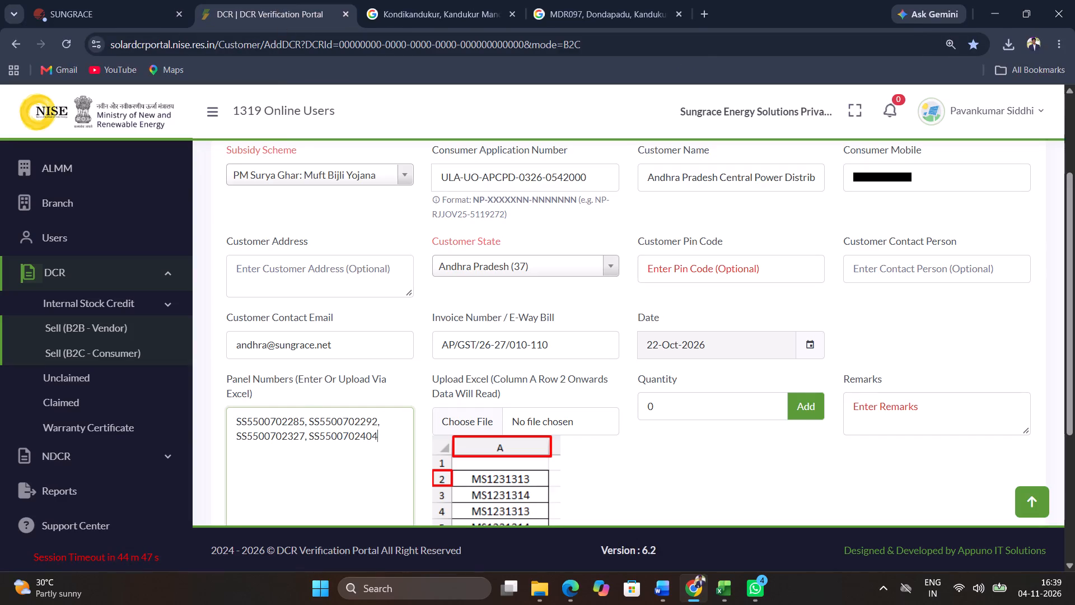
Put each panel serial number on its own line in Panel Numbers, removing the commas and spaces between them.
key(Left)
key(Left)
key(Left)
key(Left)
key(Left)
key(Left)
key(Left)
key(Left)
key(Left)
key(Left)
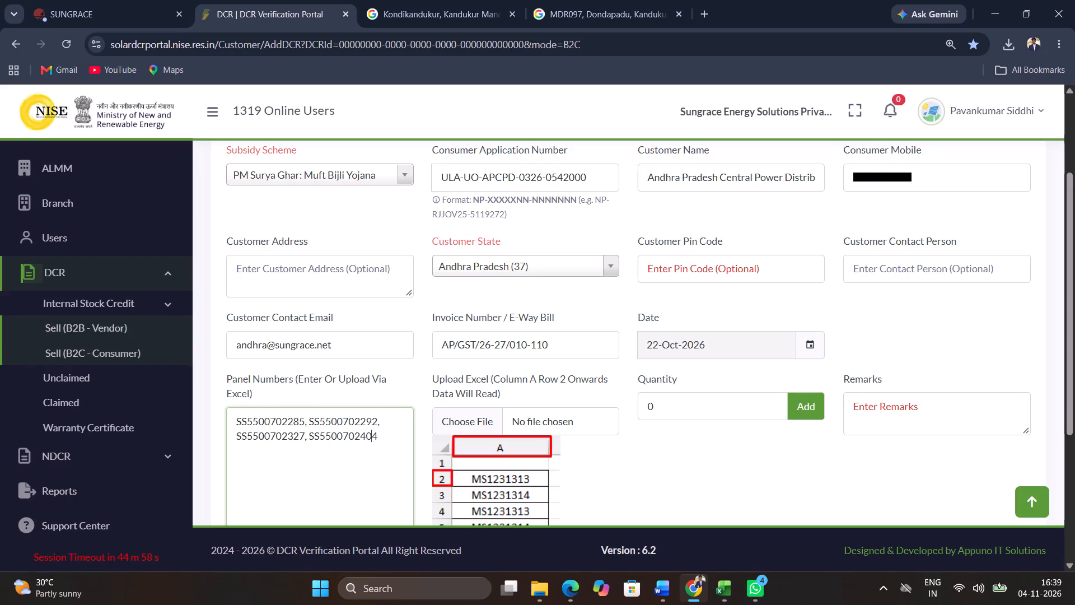
key(Left)
key(Left)
key(BackSpace)
key(BackSpace)
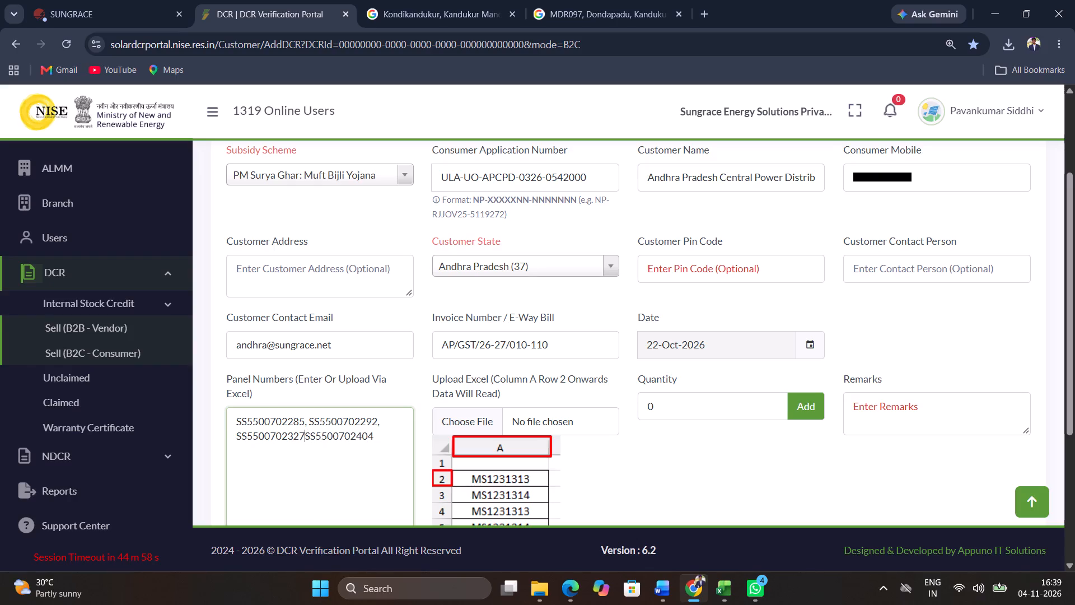
key(Return)
key(Up)
key(Up)
key(Up)
key(Up)
key(Up)
key(Up)
key(Up)
key(Up)
key(Up)
key(Right)
key(Right)
key(Right)
key(Right)
key(Right)
key(Right)
key(Right)
key(Right)
key(Right)
key(Right)
key(Right)
key(Right)
key(Right)
key(Right)
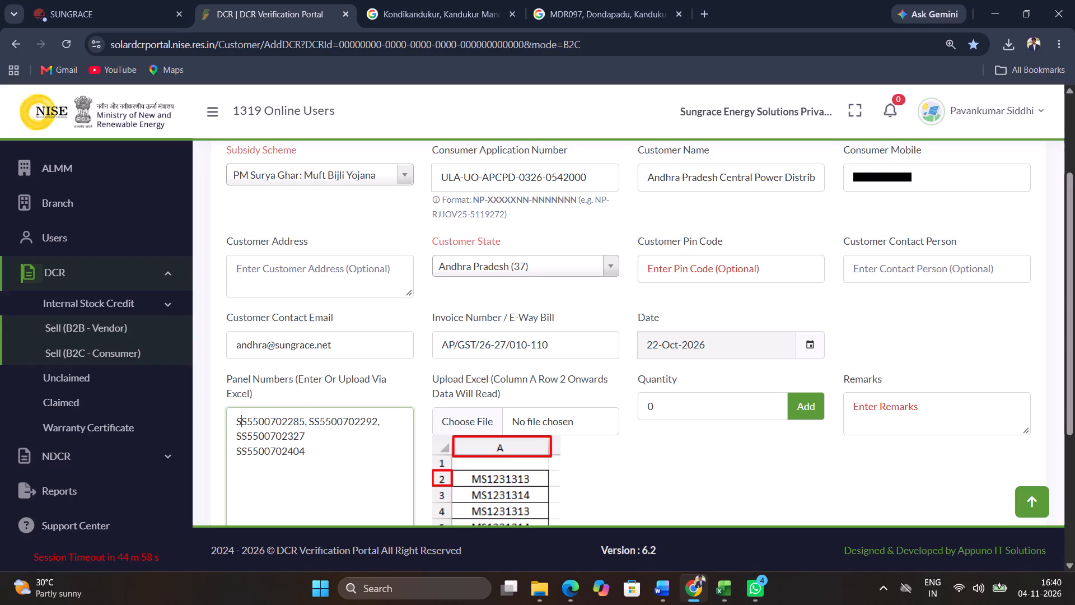
key(BackSpace)
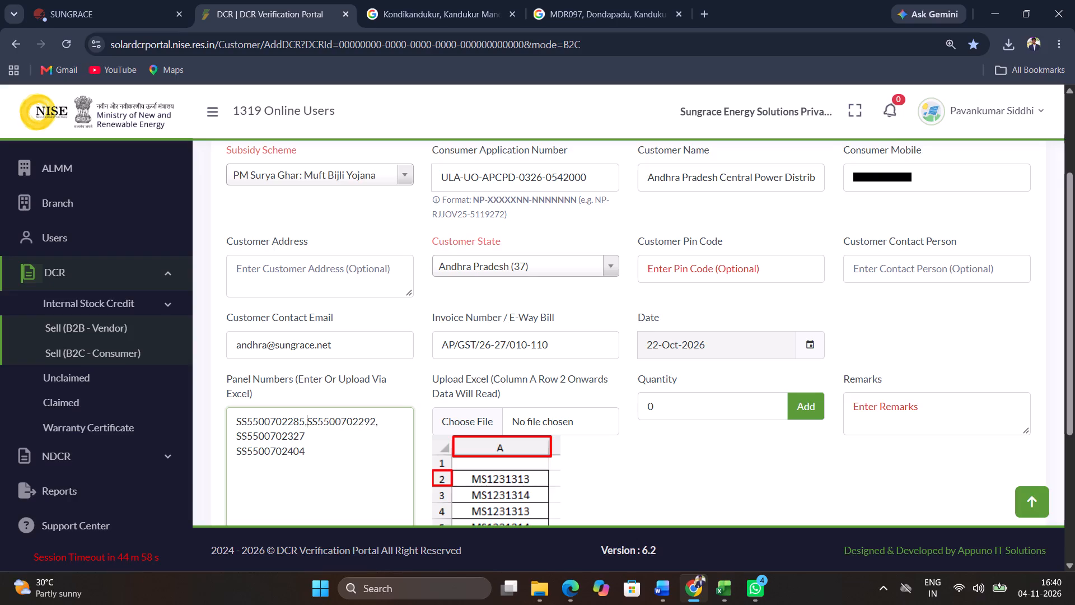
key(BackSpace)
key(Return)
key(Right)
key(Right)
key(Right)
key(Right)
key(Right)
key(Right)
key(Right)
key(Right)
key(Right)
key(Right)
key(Right)
key(Right)
key(Right)
key(Right)
key(Right)
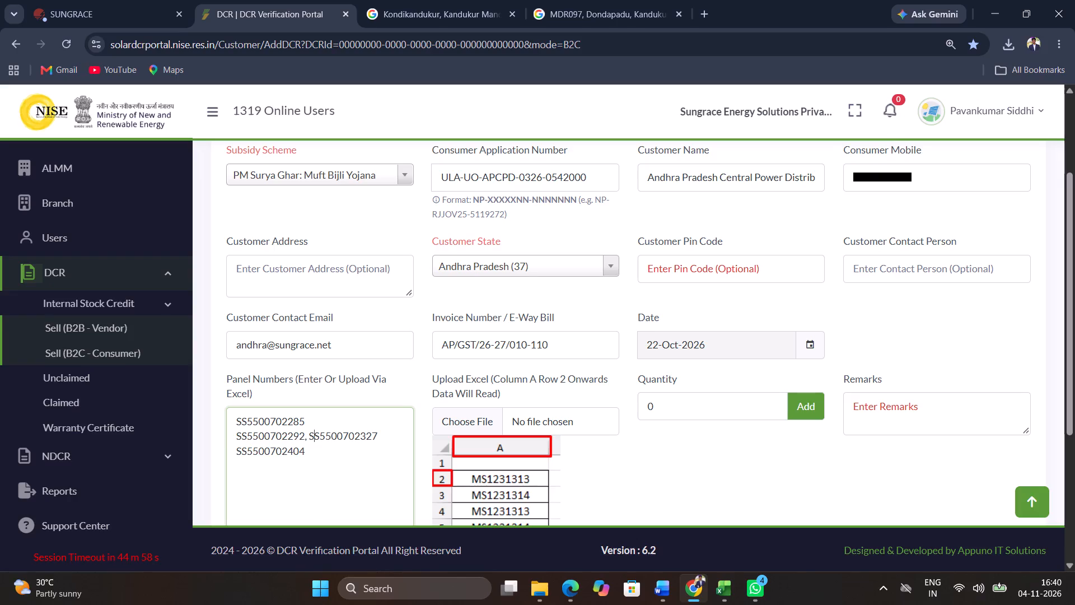
key(Left)
key(BackSpace)
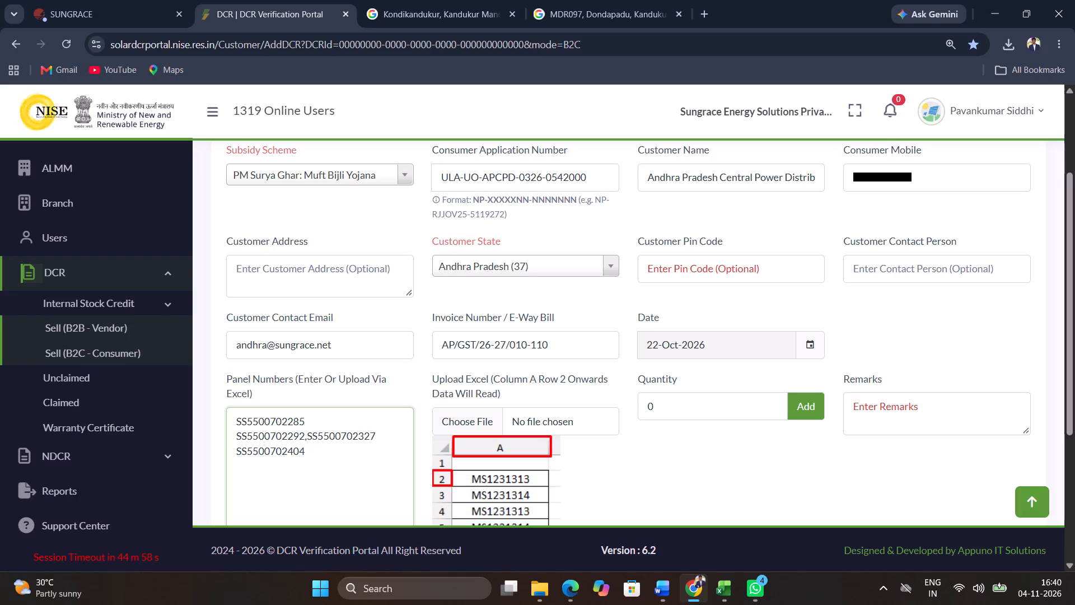
key(BackSpace)
key(Return)
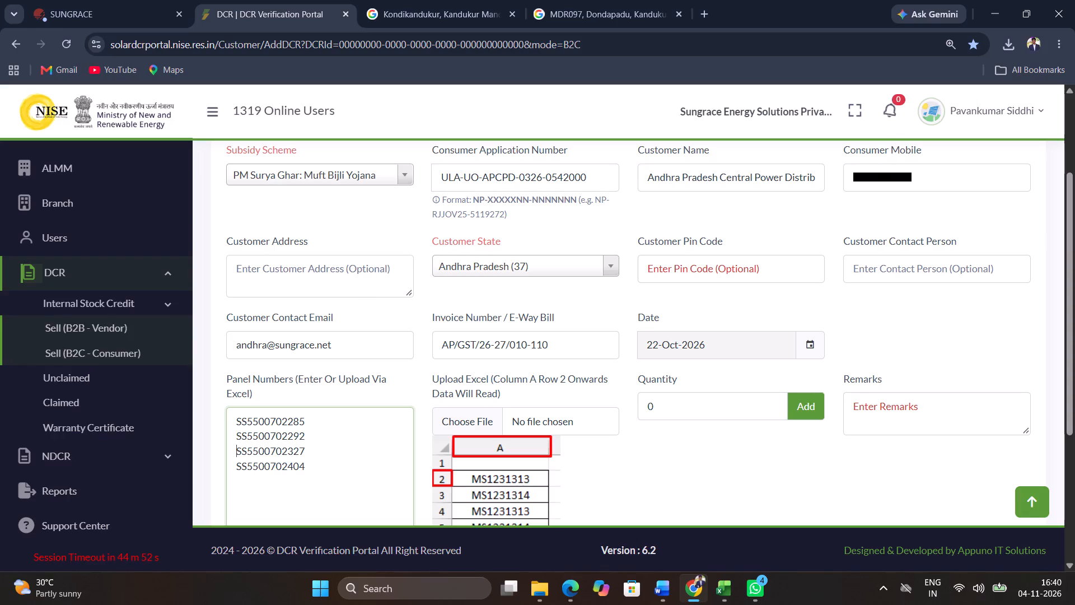
Open the panel Quantity for editing.
click(696, 415)
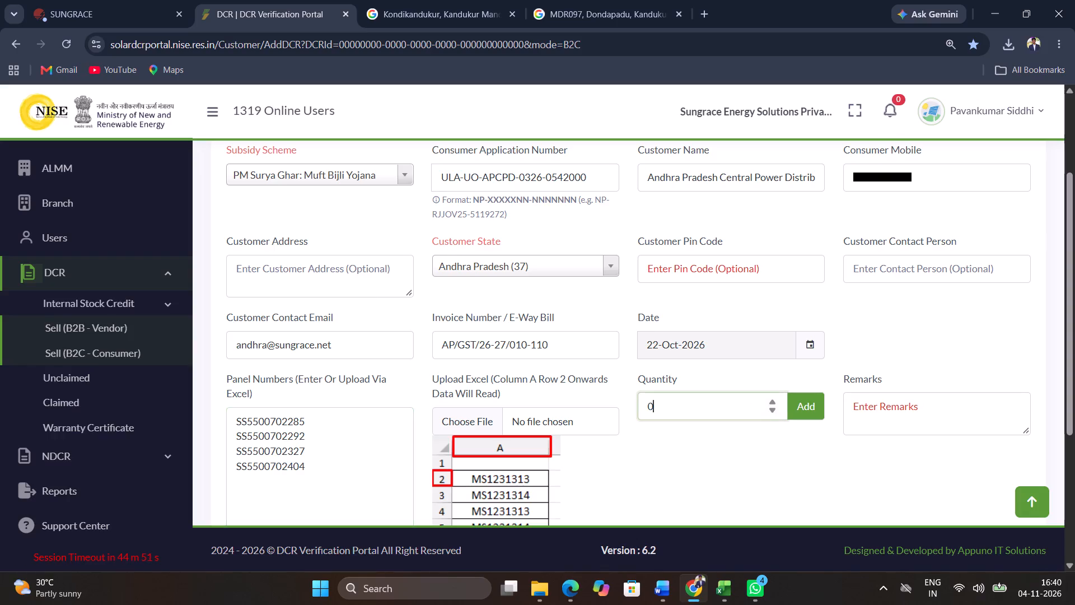
Set the panel Quantity to 4 and try to add the listed panel serial numbers to the DCR entry.
scroll(696, 415, up, 4)
click(805, 407)
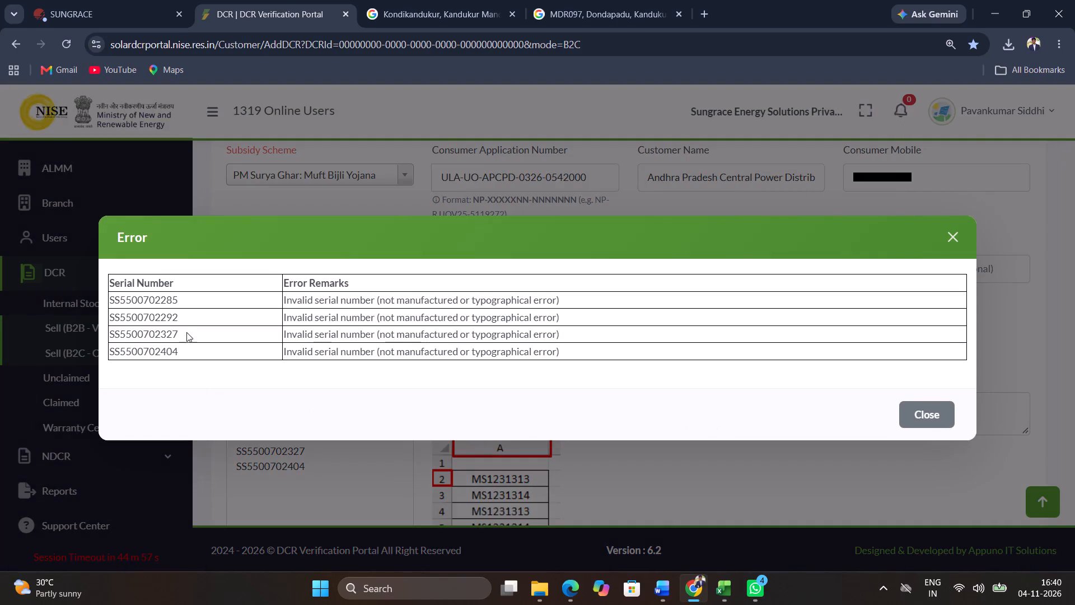
click(955, 240)
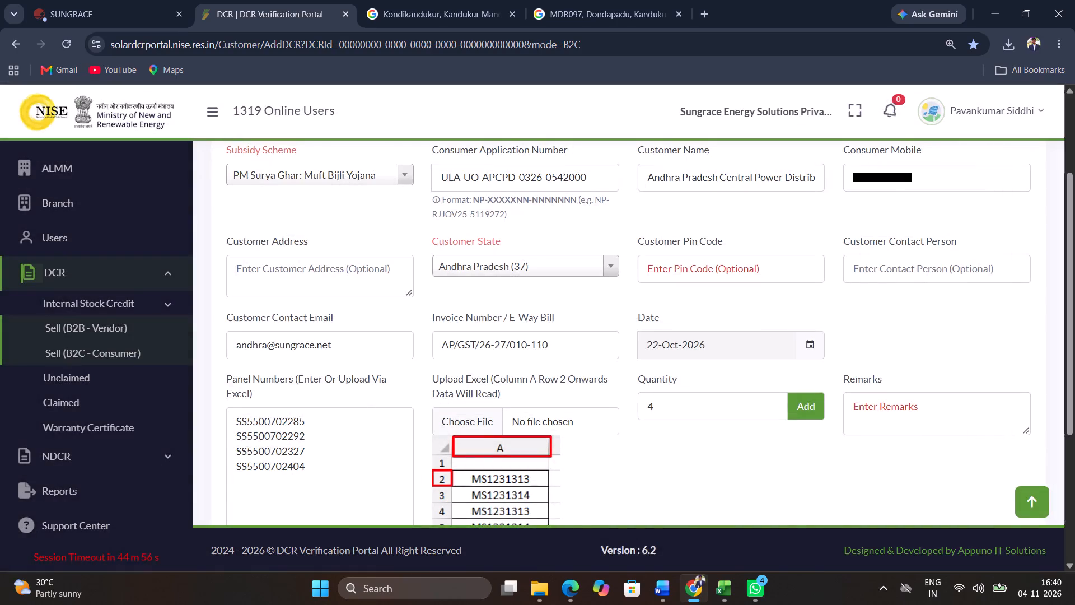
scroll(324, 357, down, 2)
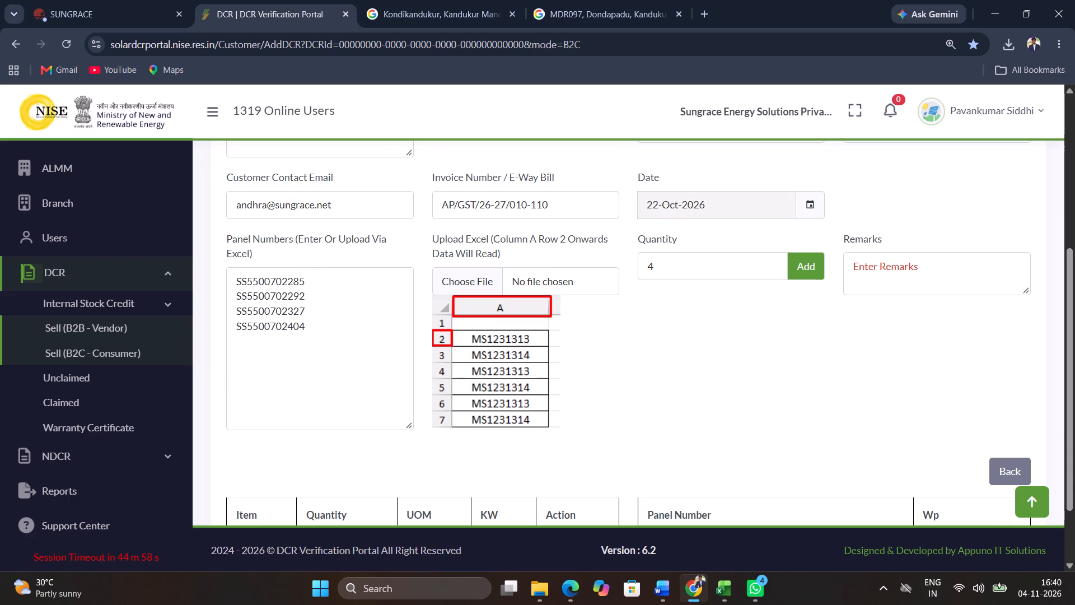
drag(235, 281, 342, 338)
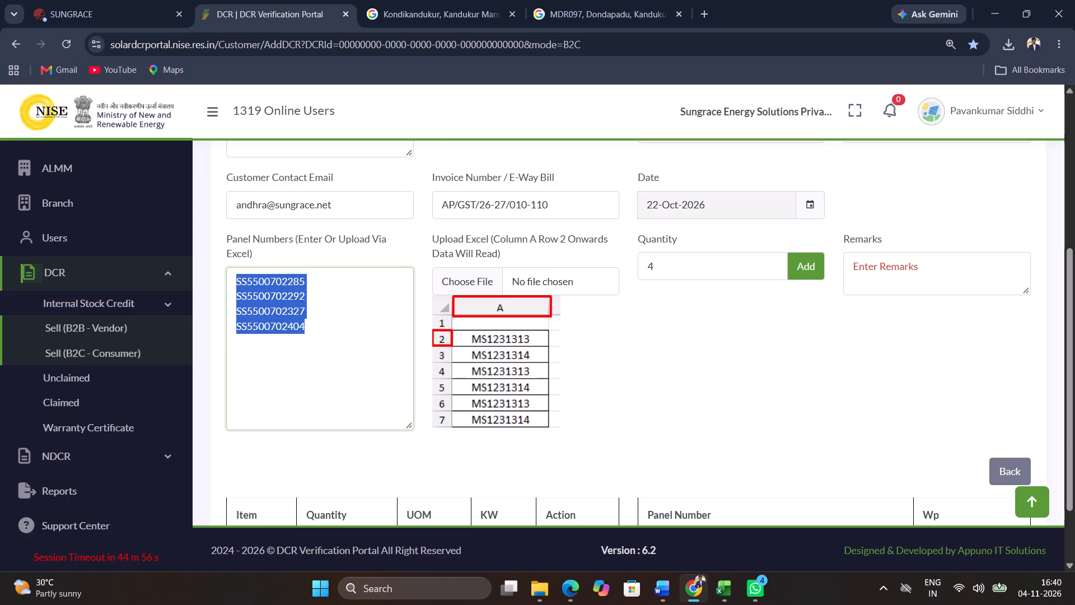
key(ctrl+c)
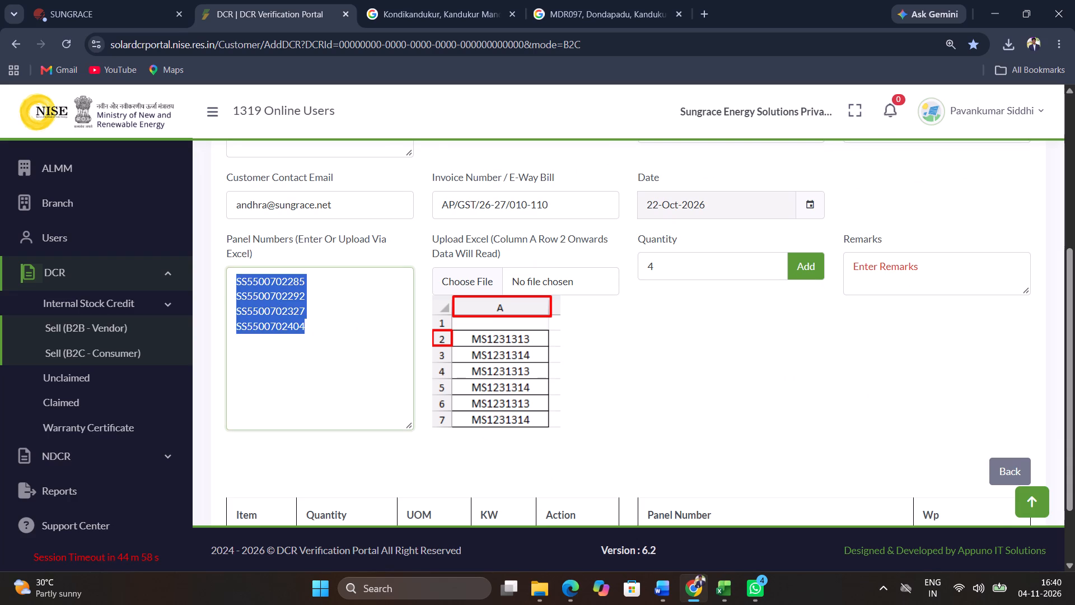
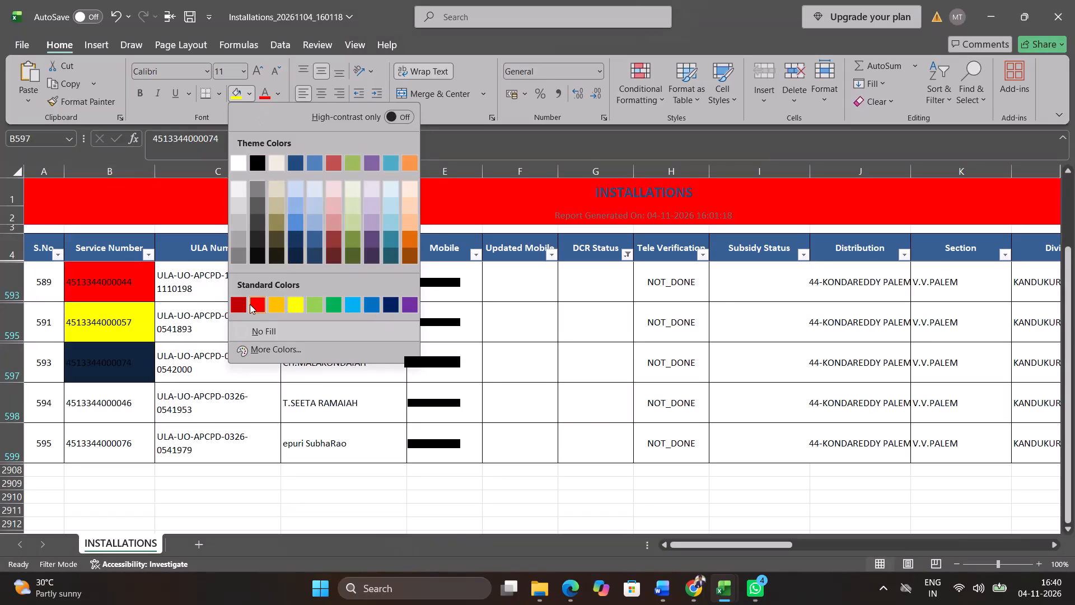
Fill the Service Number cell of the S.No 593 row (B597) with the standard red colour.
click(269, 296)
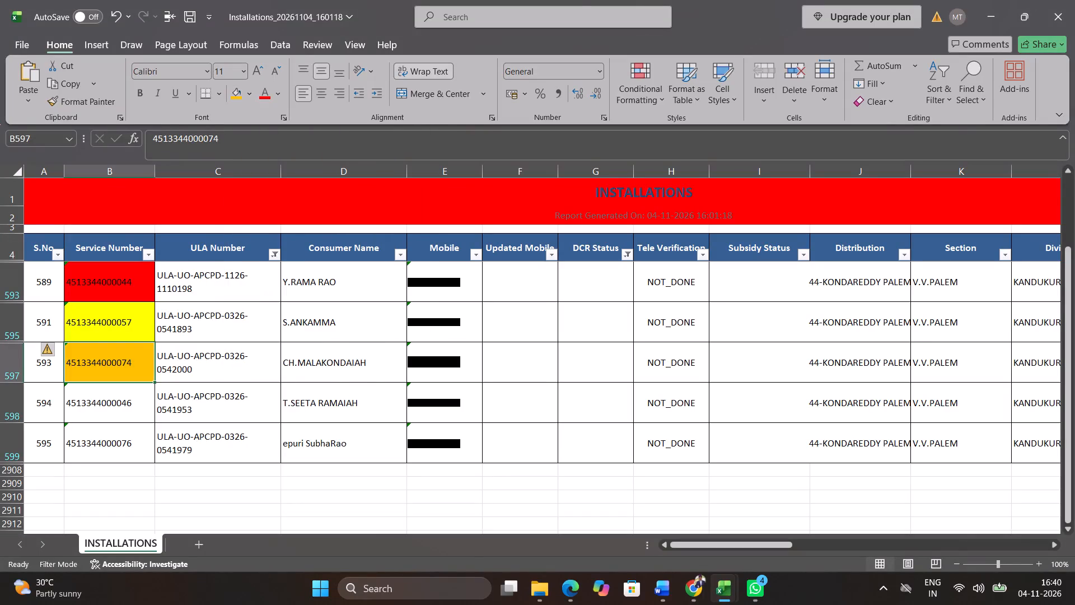
click(247, 94)
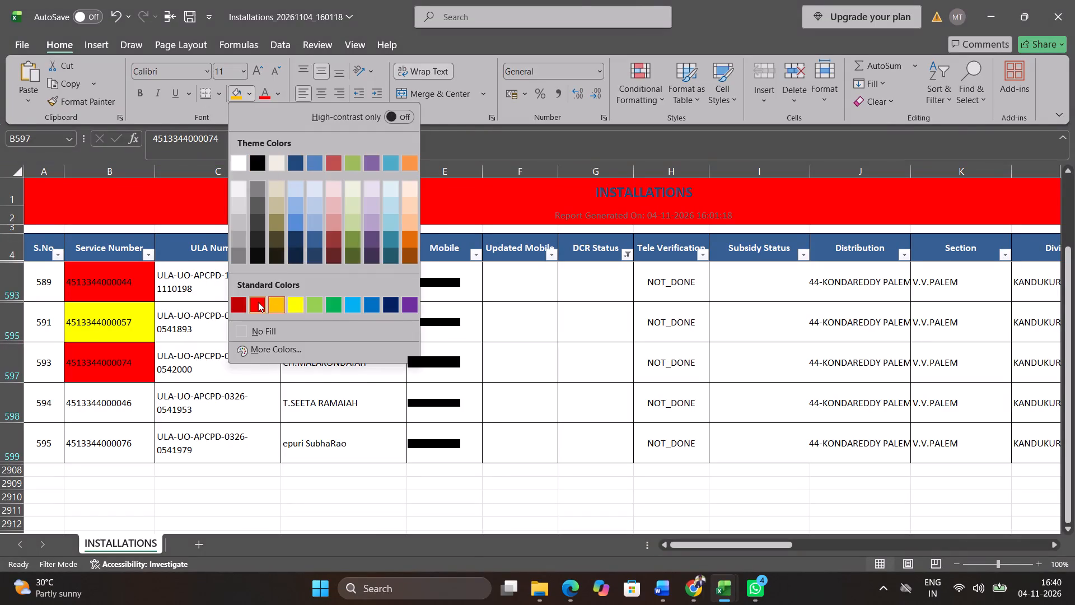
click(258, 302)
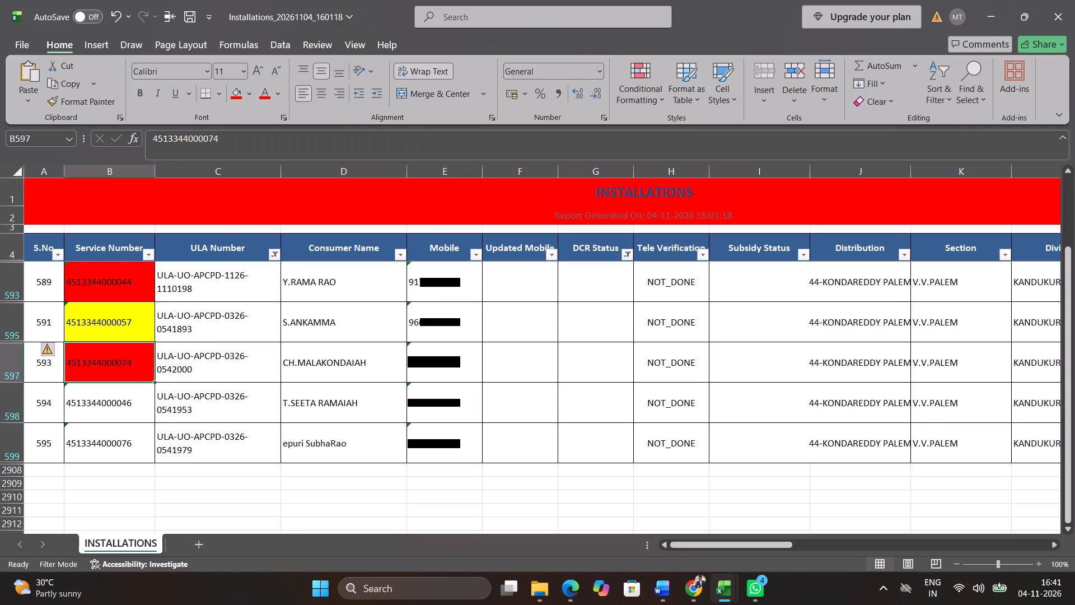
Copy the unmarked service number of S.No 594 from the Installations workbook and open its work order in SUNGRACE.
key(Down)
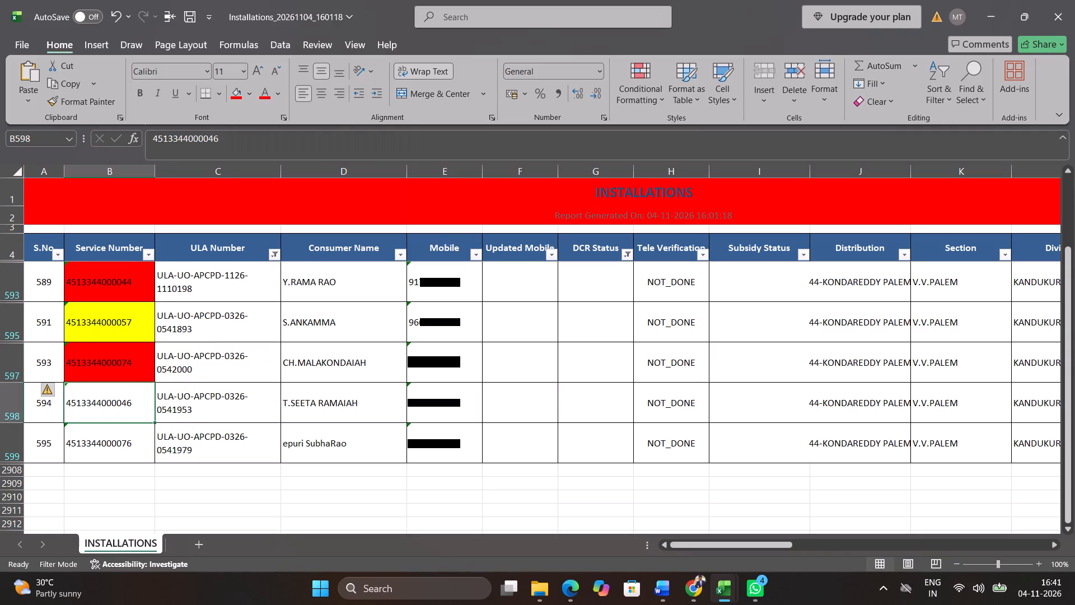
key(ctrl+c)
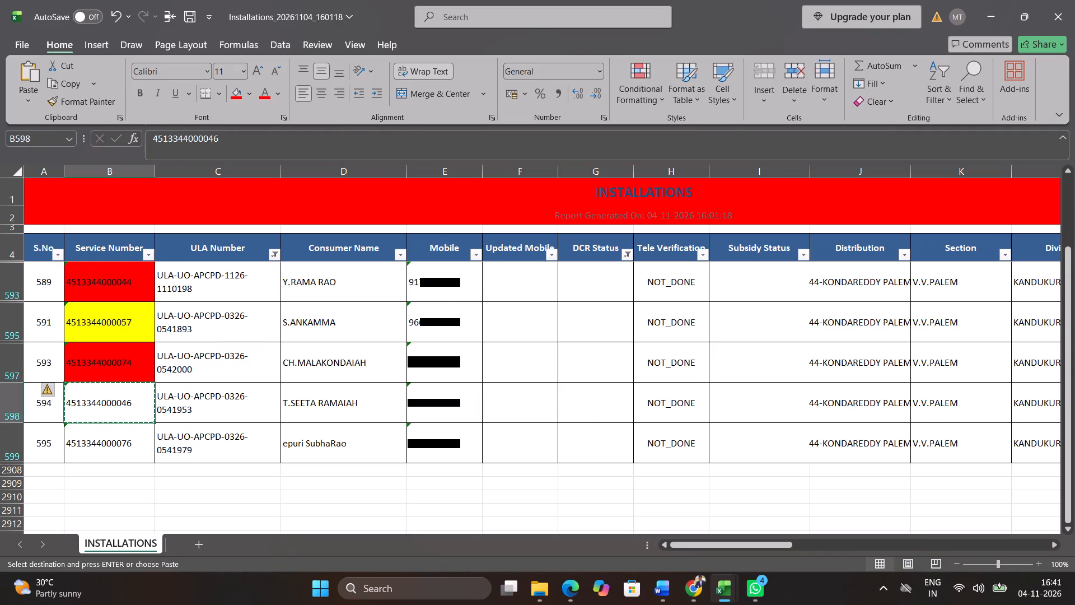
click(700, 549)
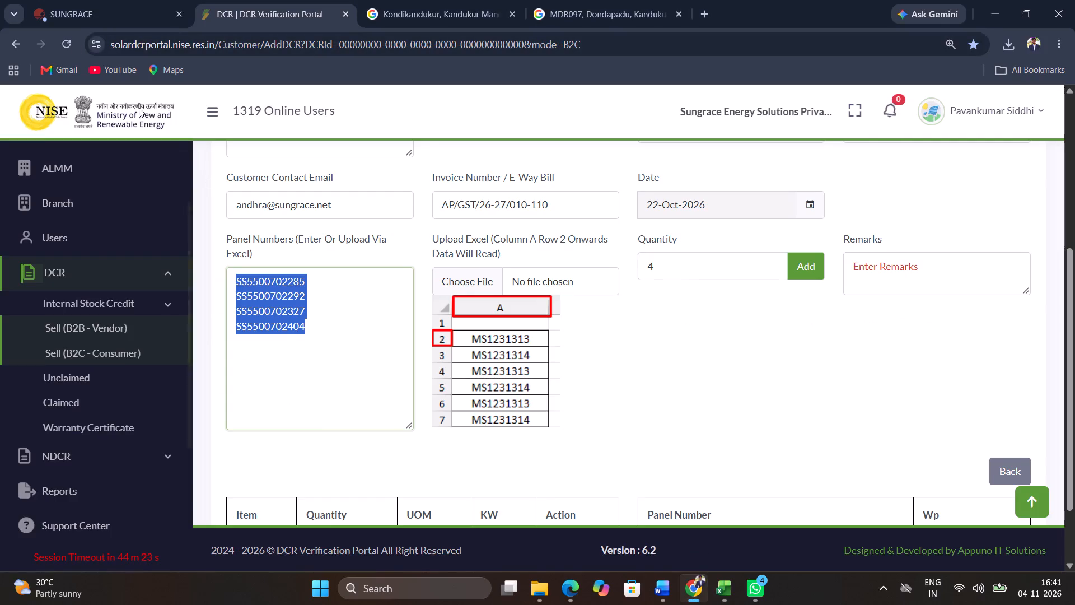
click(71, 0)
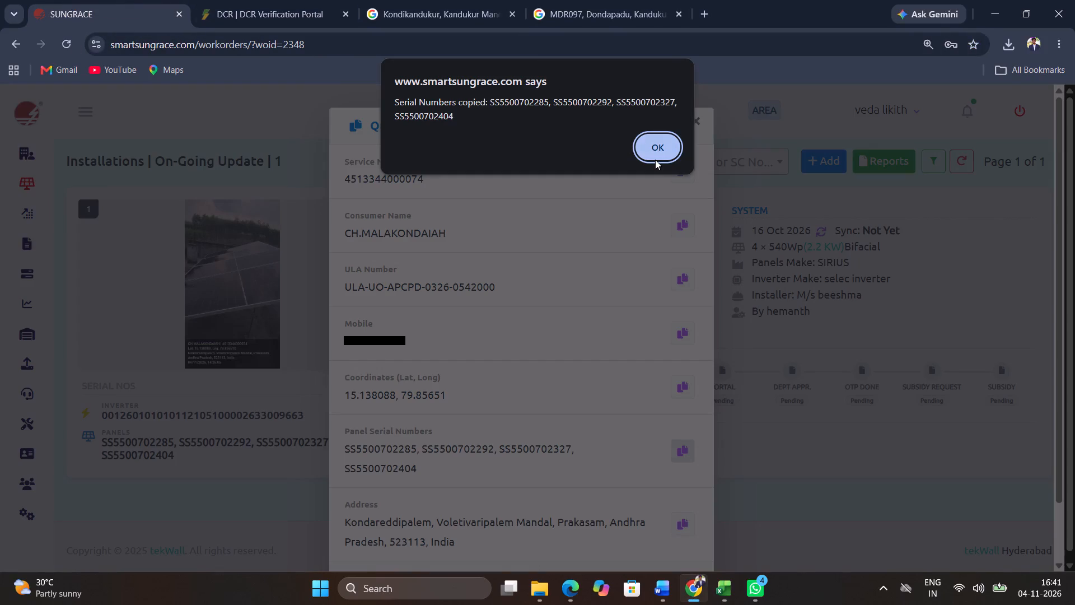
click(655, 160)
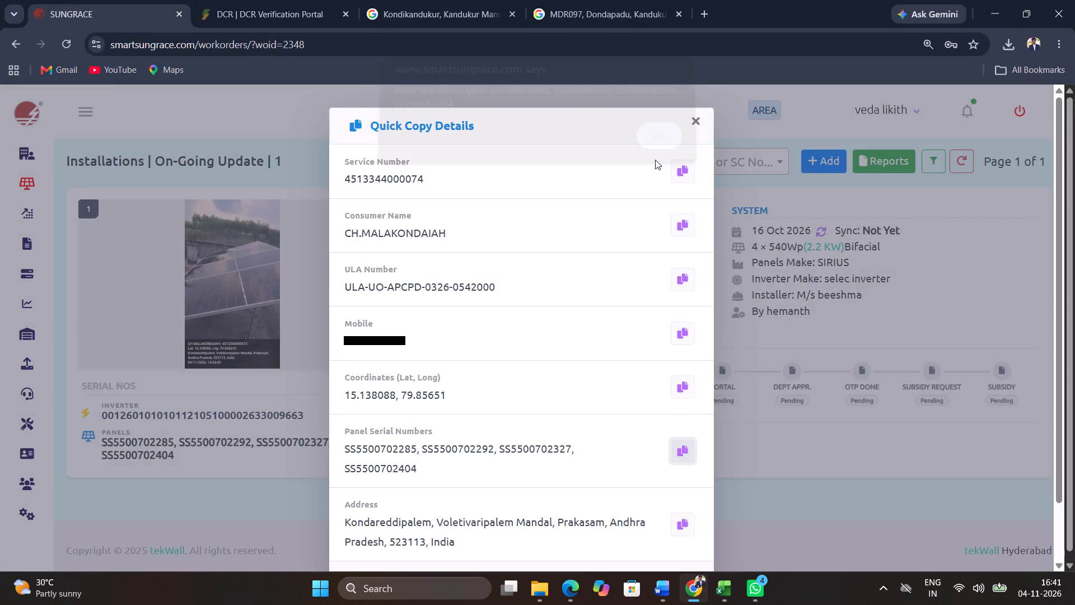
click(688, 119)
click(670, 161)
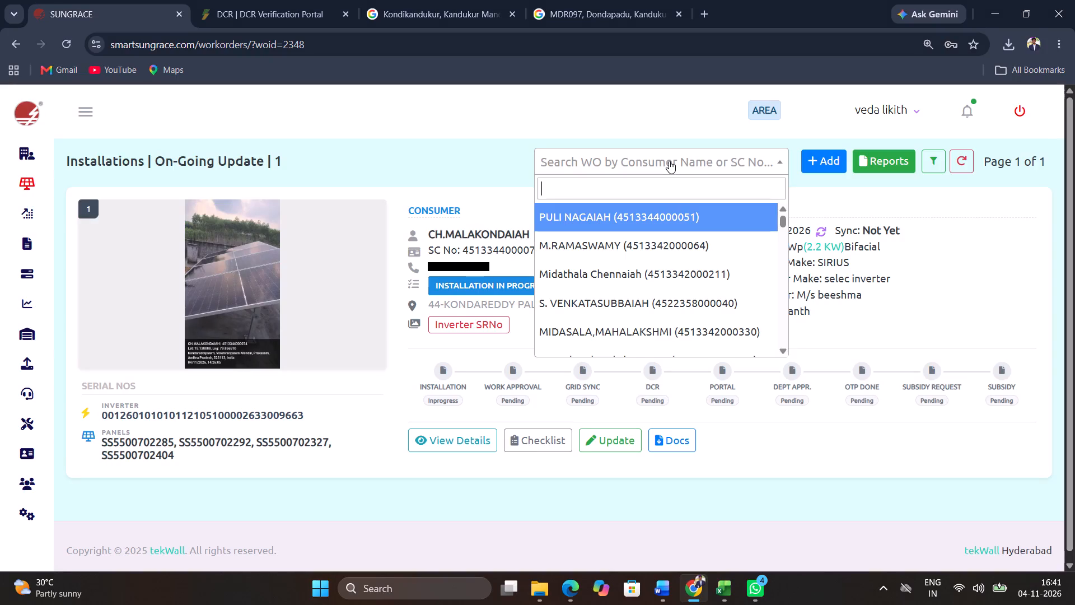
key(ctrl+v)
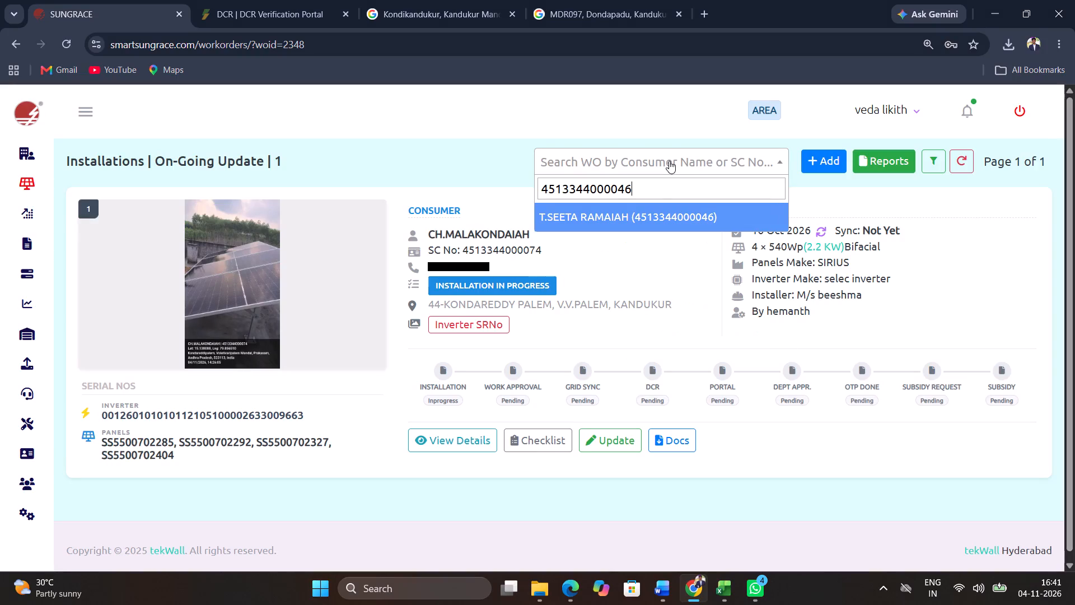
key(Return)
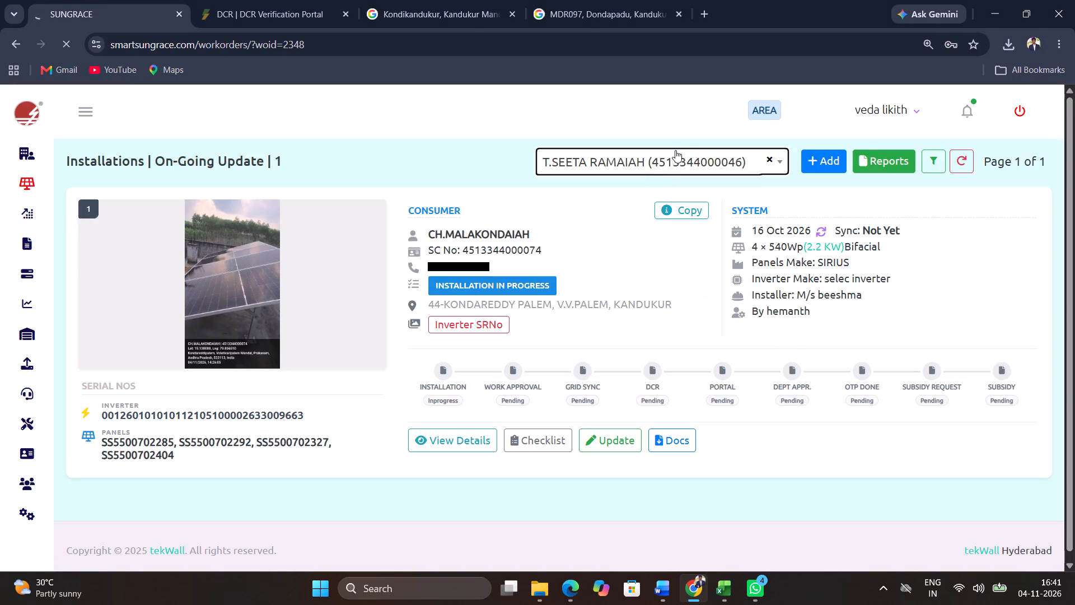
Replace the DCR form's Consumer Application Number with the ULA Number from the SUNGRACE work order's Quick Copy Details.
click(673, 204)
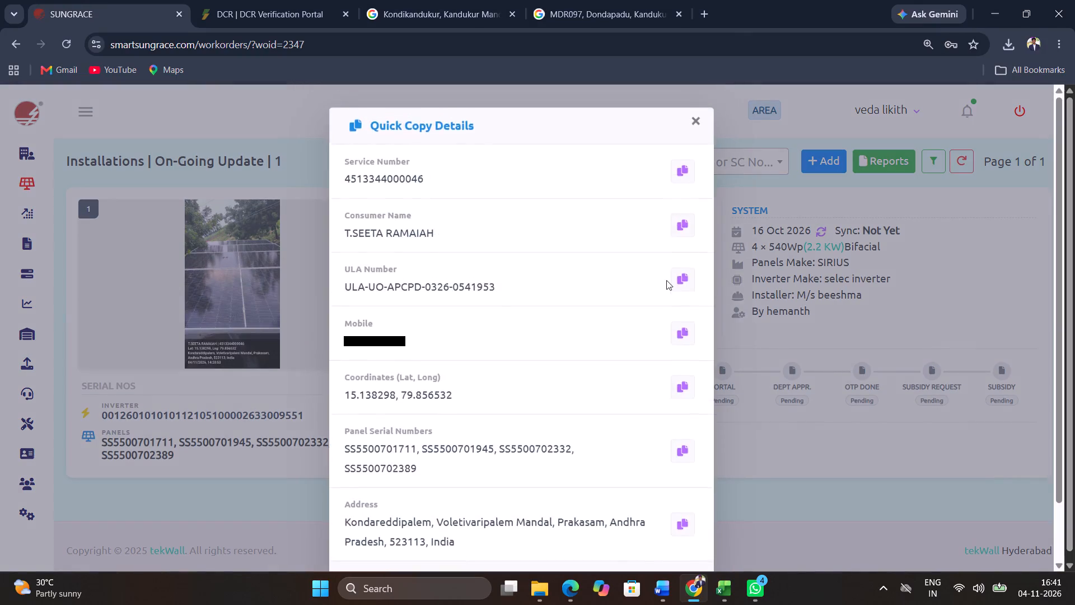
click(681, 276)
click(254, 0)
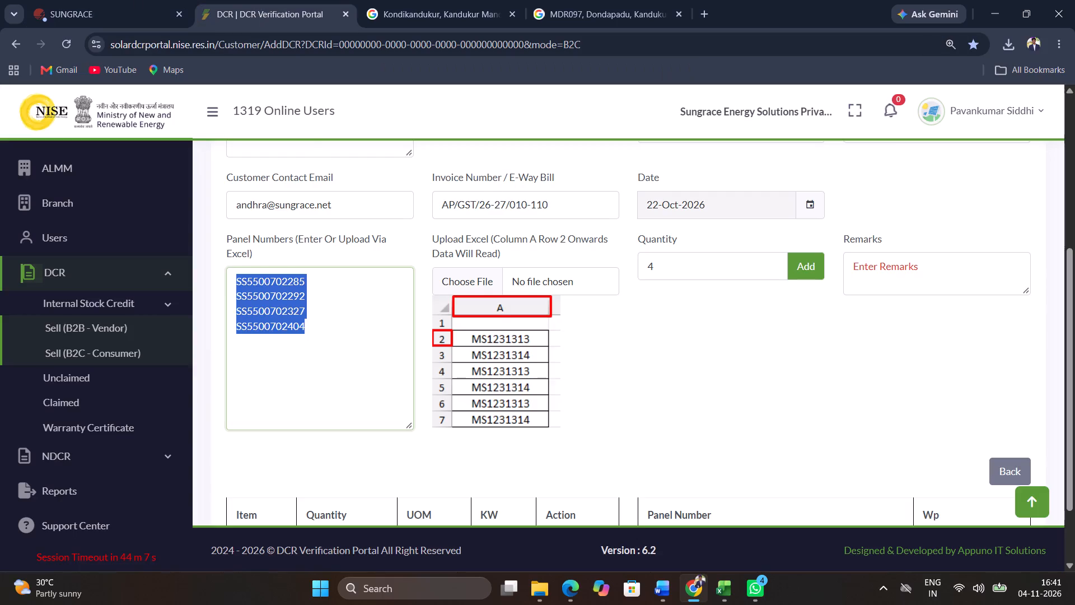
scroll(545, 212, up, 3)
double_click(576, 239)
click(594, 249)
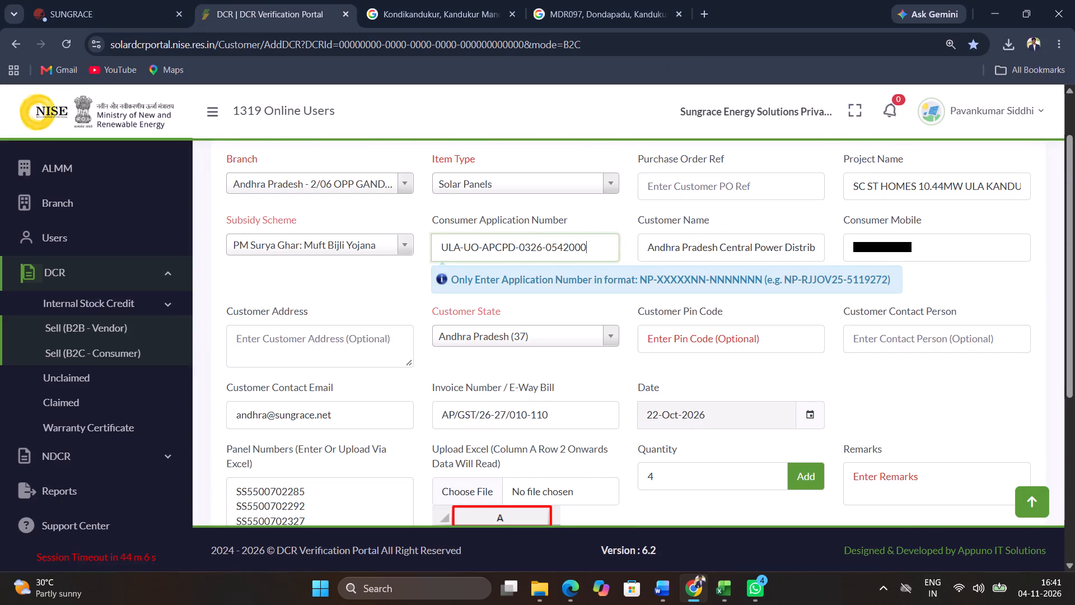
key(BackSpace)
key(BackSpace)
key(BackSpace)
key(BackSpace)
key(BackSpace)
key(BackSpace)
key(BackSpace)
key(BackSpace)
key(BackSpace)
key(BackSpace)
key(BackSpace)
key(BackSpace)
key(BackSpace)
key(BackSpace)
key(BackSpace)
key(BackSpace)
key(BackSpace)
key(BackSpace)
key(BackSpace)
key(BackSpace)
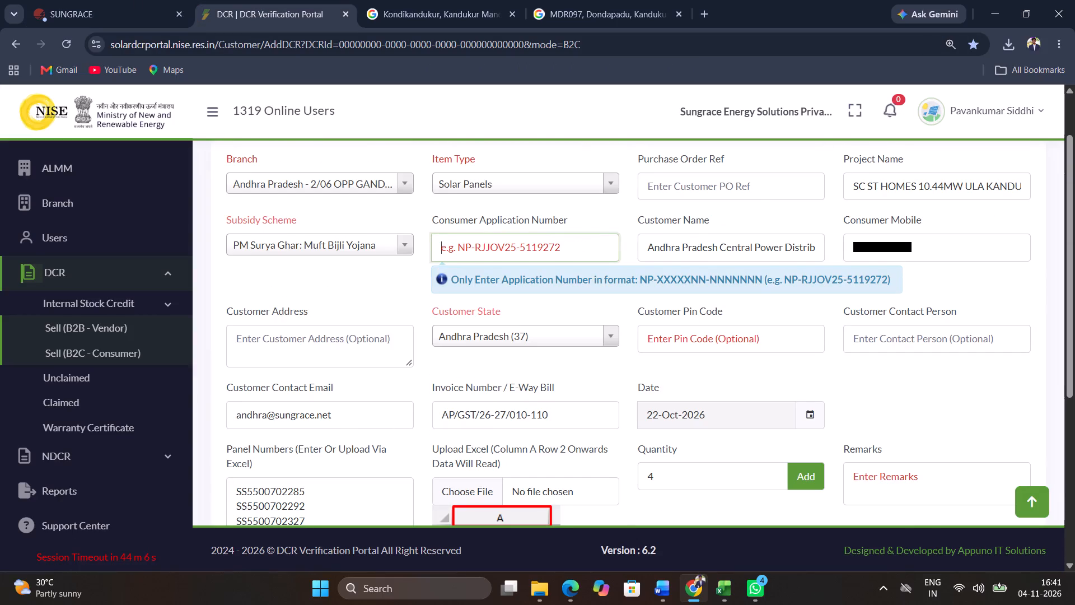
key(ctrl+v)
Replace the DCR form's Panel Numbers with the Panel Serial Numbers from SUNGRACE's Quick Copy Details for S.No 594.
scroll(549, 240, down, 3)
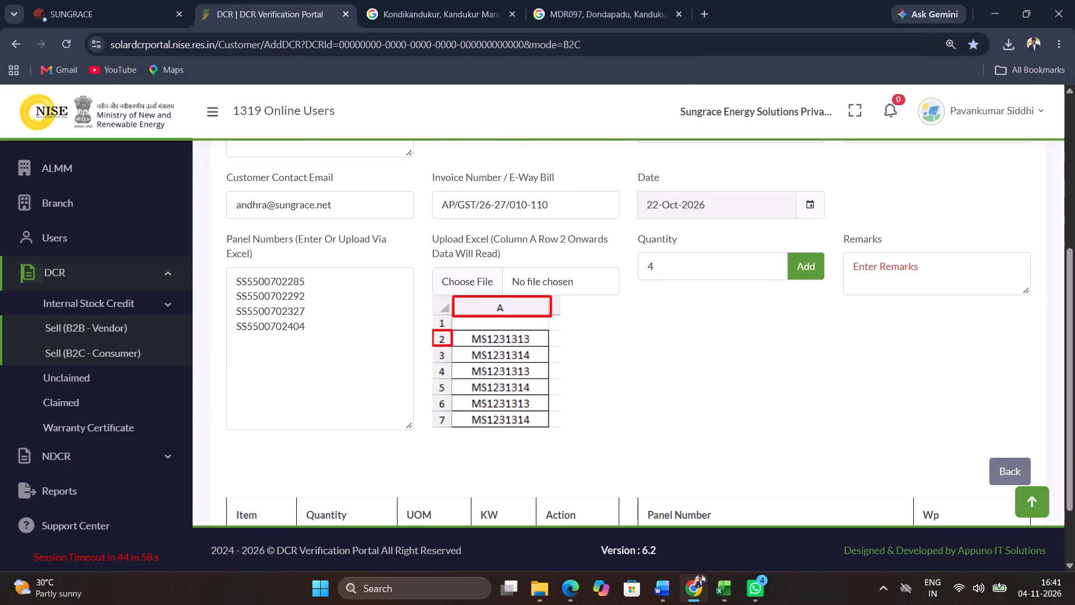
click(358, 342)
key(BackSpace)
key(BackSpace)
key(BackSpace)
key(BackSpace)
key(BackSpace)
key(BackSpace)
key(BackSpace)
key(BackSpace)
key(BackSpace)
key(BackSpace)
key(BackSpace)
key(BackSpace)
key(BackSpace)
key(BackSpace)
key(BackSpace)
key(BackSpace)
key(BackSpace)
key(BackSpace)
key(BackSpace)
key(BackSpace)
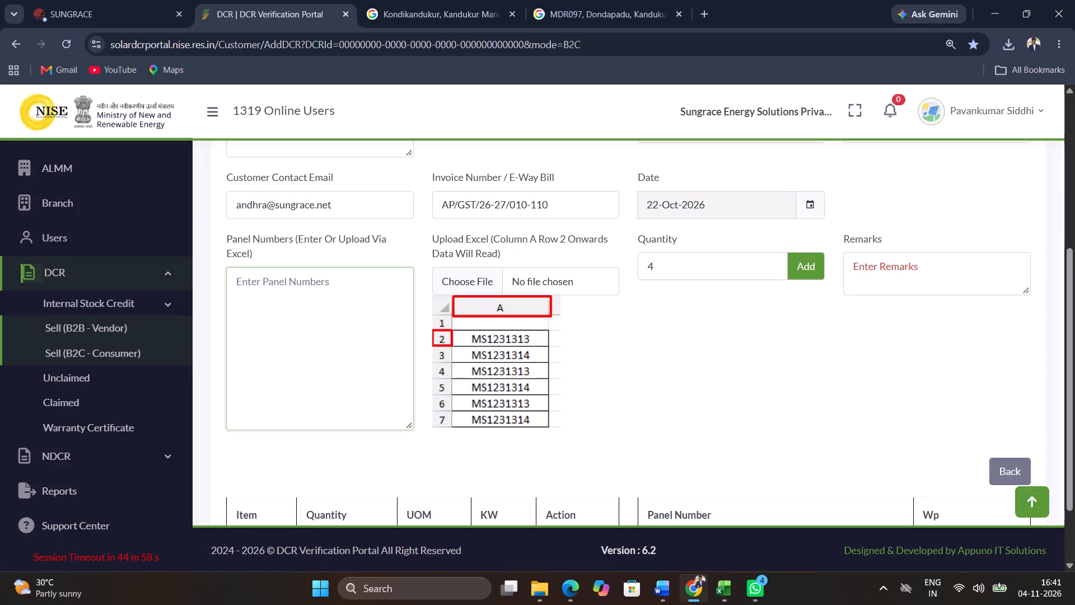
click(78, 1)
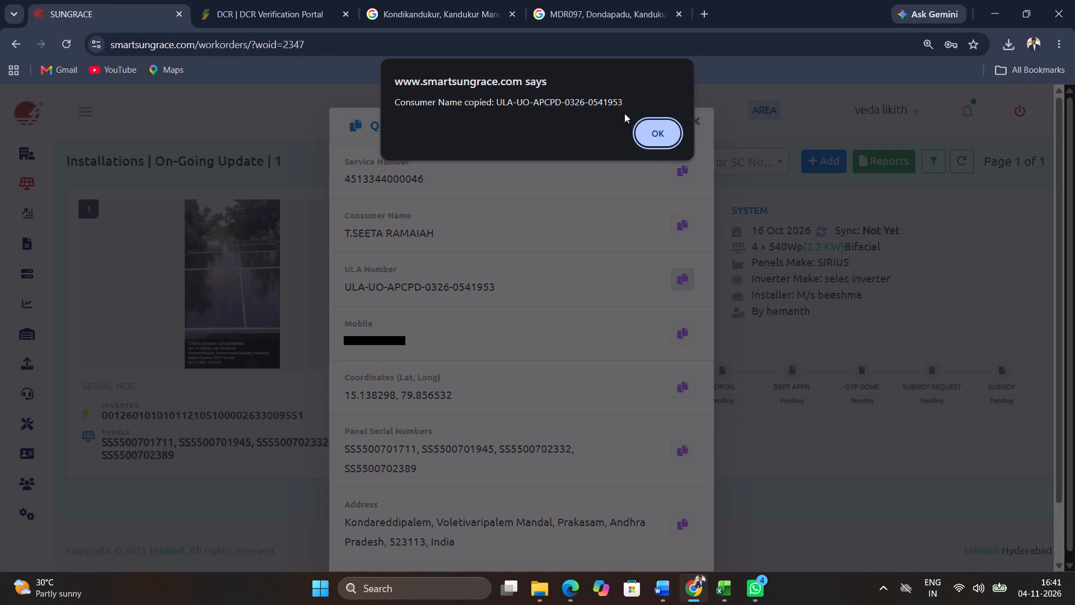
click(665, 132)
click(689, 447)
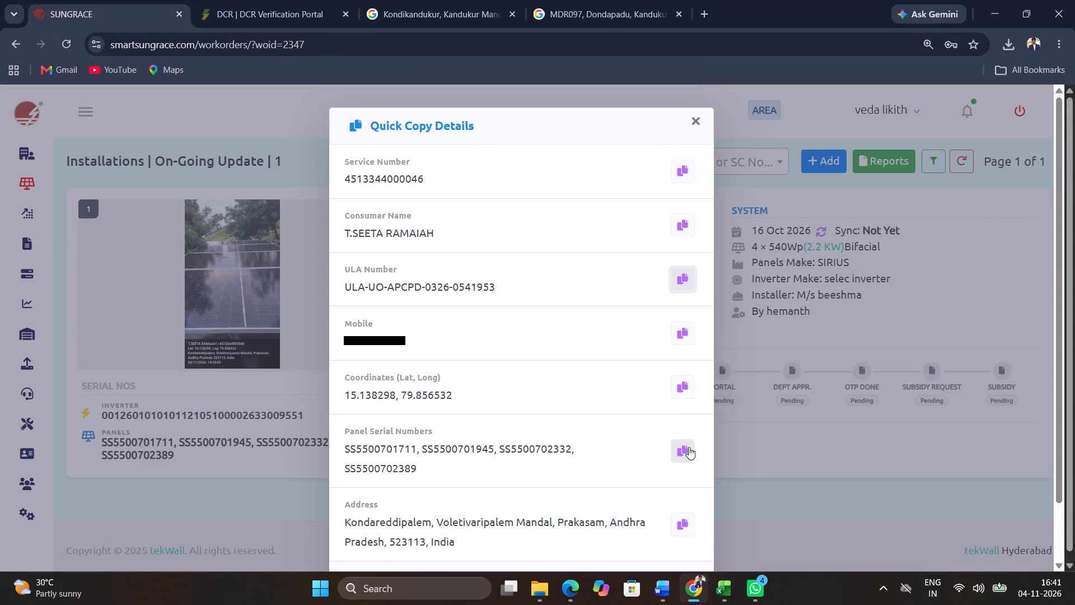
click(270, 0)
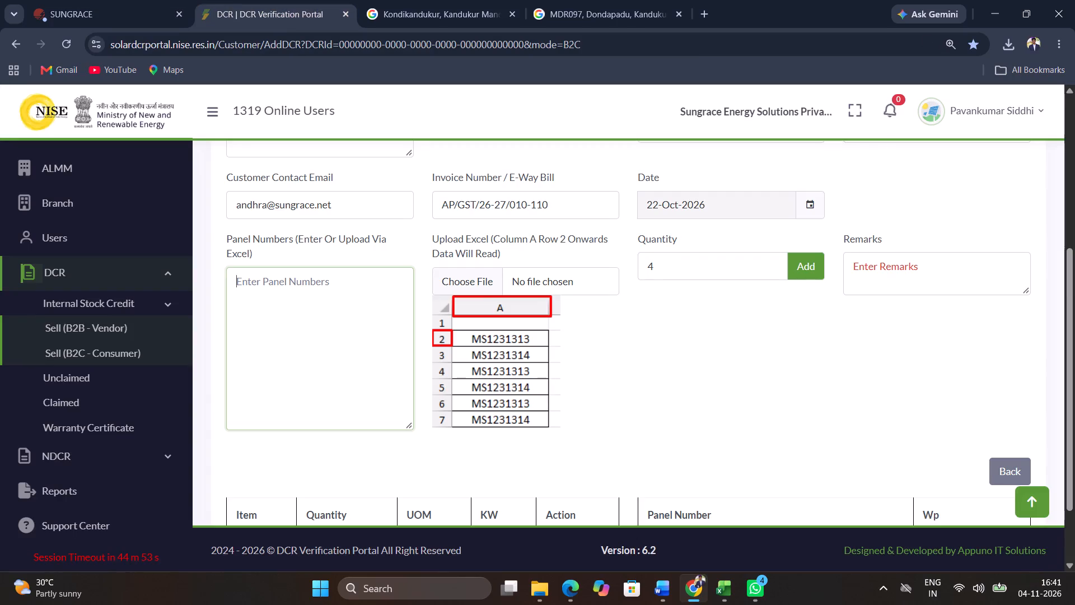
key(ctrl+v)
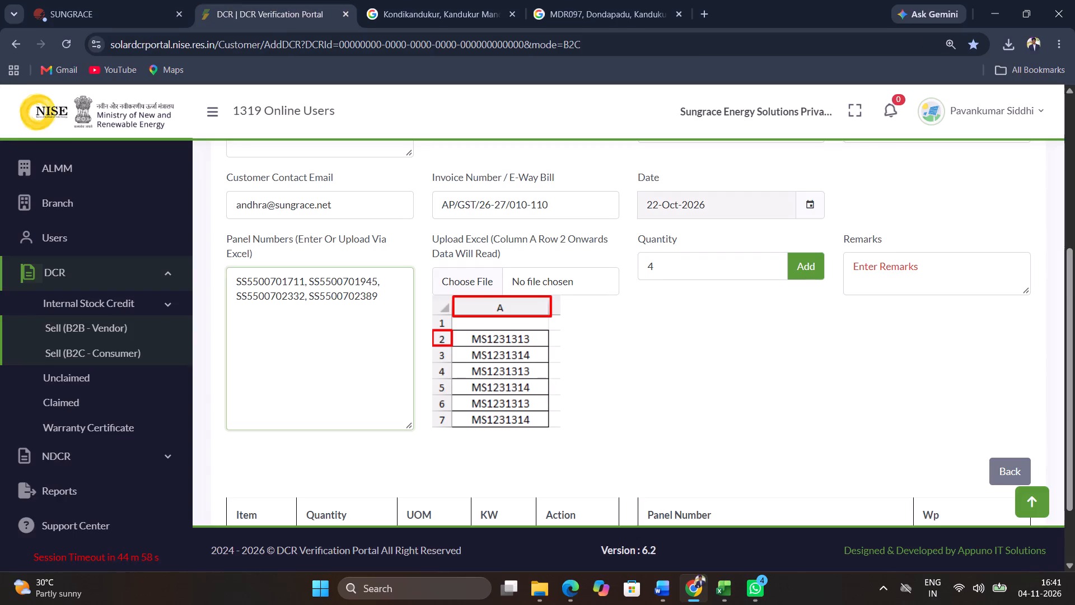
Put each of the four panel serial numbers on its own line in Panel Numbers, removing the commas and spaces between them.
key(Left)
key(Left)
key(Left)
key(Left)
key(Left)
key(Left)
key(Left)
key(Left)
key(Left)
key(Left)
key(Left)
key(Left)
key(BackSpace)
key(BackSpace)
key(Return)
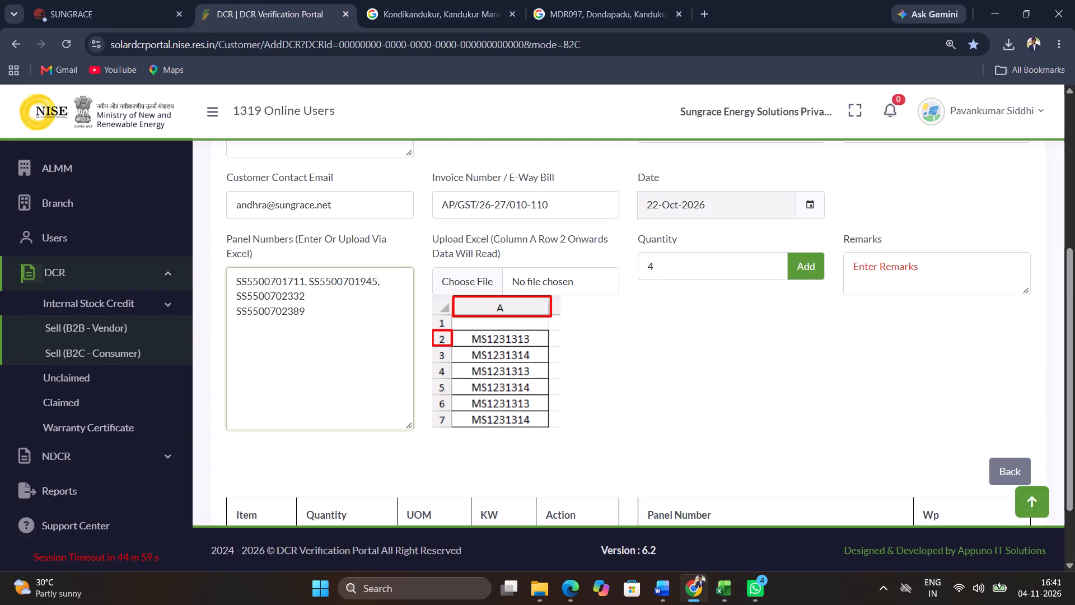
key(Up)
key(Up)
key(Up)
key(Up)
key(Up)
key(Up)
key(Up)
key(Up)
key(Up)
key(Right)
key(Right)
key(Right)
key(Right)
key(Right)
key(Right)
key(Right)
key(Right)
key(Right)
key(Right)
key(Right)
key(Right)
key(Right)
key(Right)
key(Right)
key(Right)
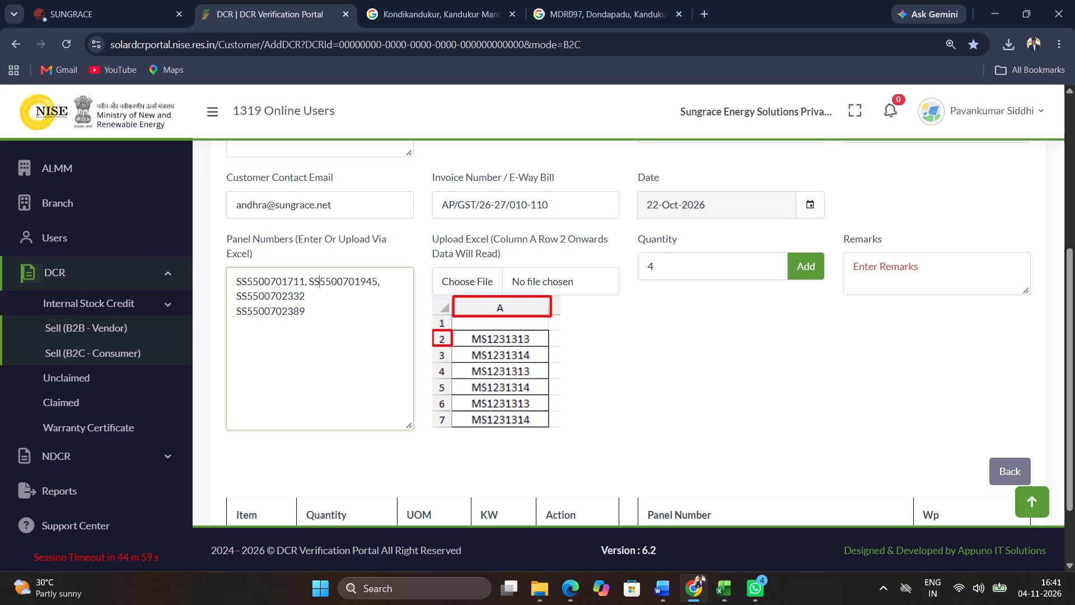
key(Left)
key(Left)
key(BackSpace)
key(BackSpace)
key(Return)
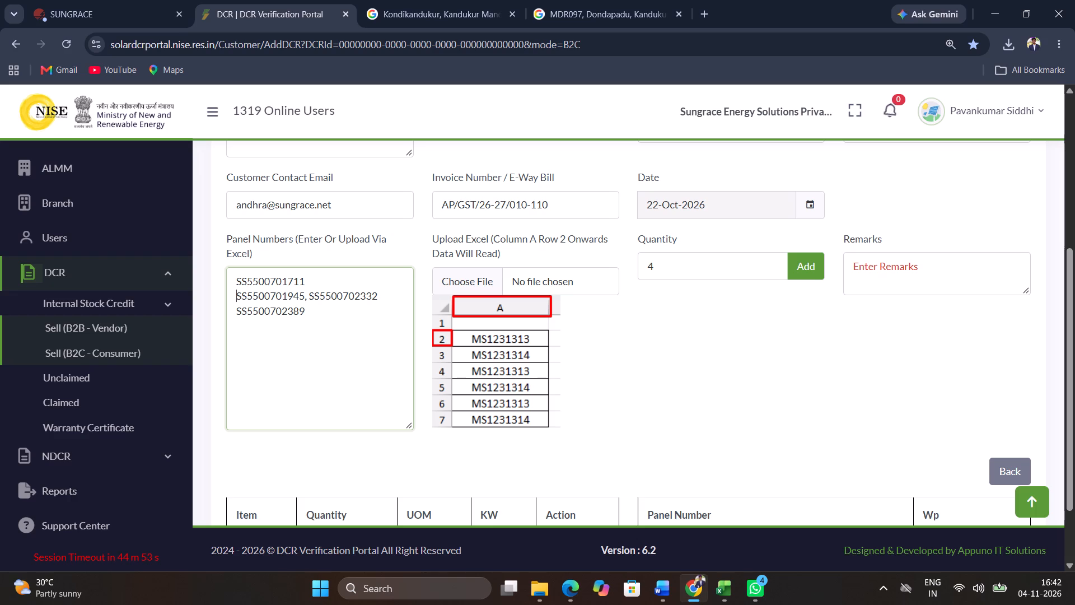
key(Right)
key(Right)
key(Right)
key(Right)
key(Right)
key(Right)
key(Right)
key(Right)
key(Right)
key(Right)
key(Right)
key(Right)
key(Right)
key(Right)
key(BackSpace)
key(BackSpace)
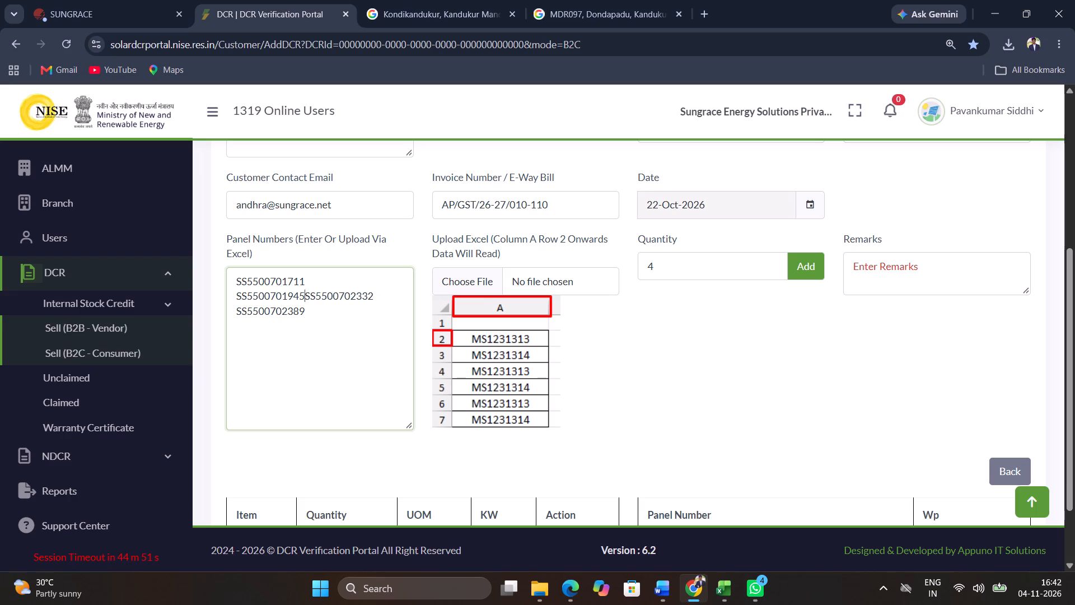
key(Return)
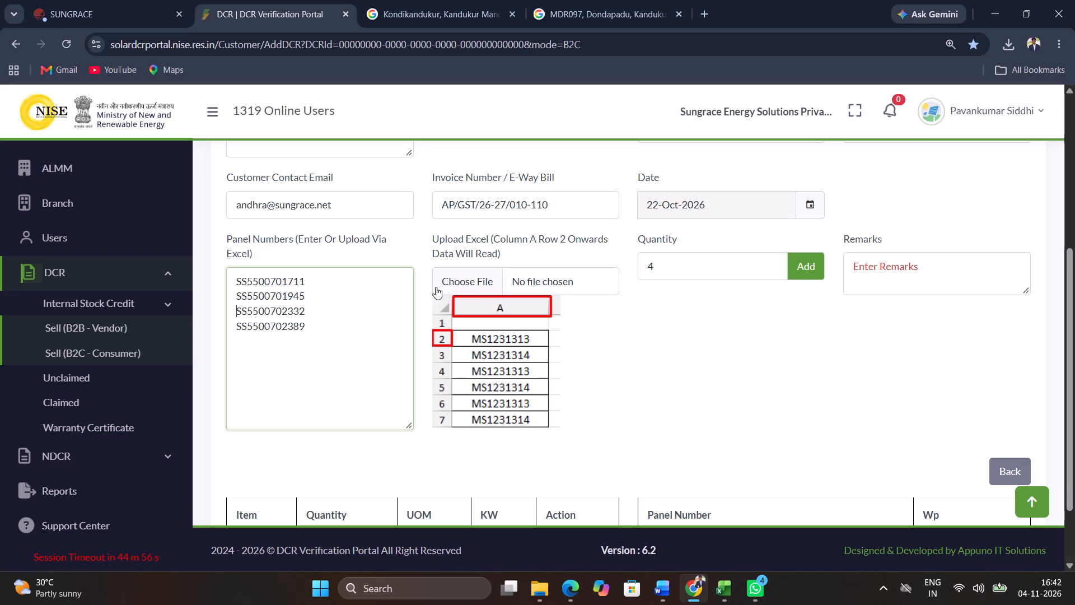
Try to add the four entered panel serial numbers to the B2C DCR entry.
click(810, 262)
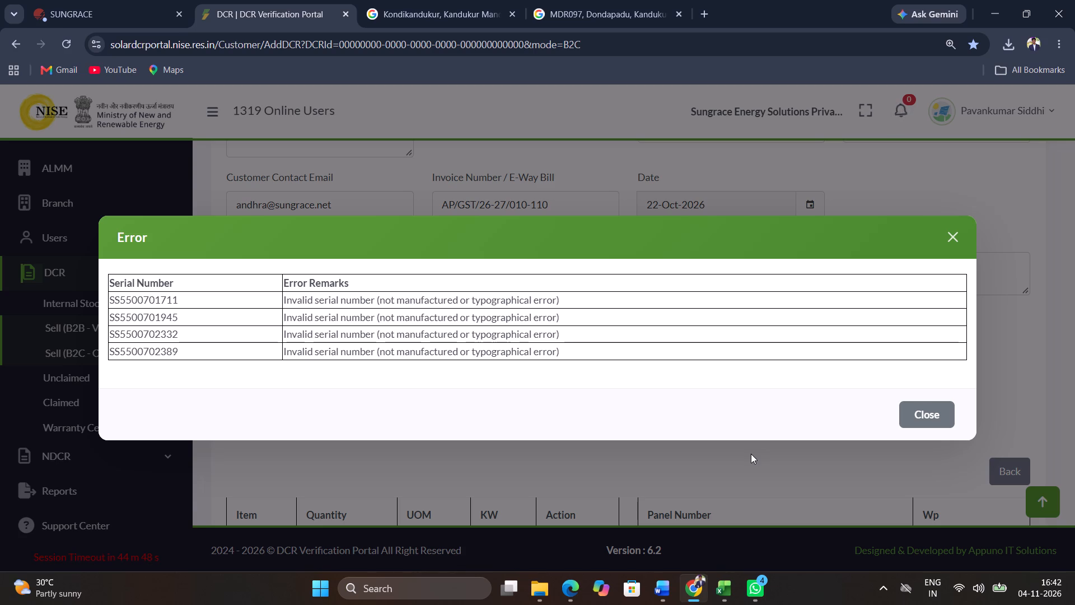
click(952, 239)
drag(233, 274, 345, 351)
key(ctrl+c)
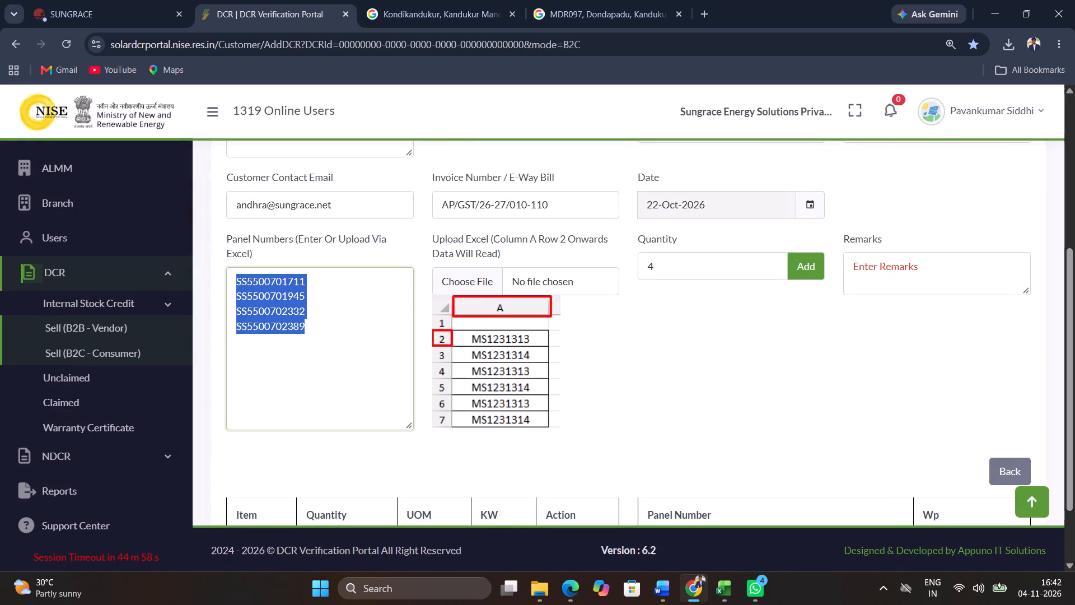
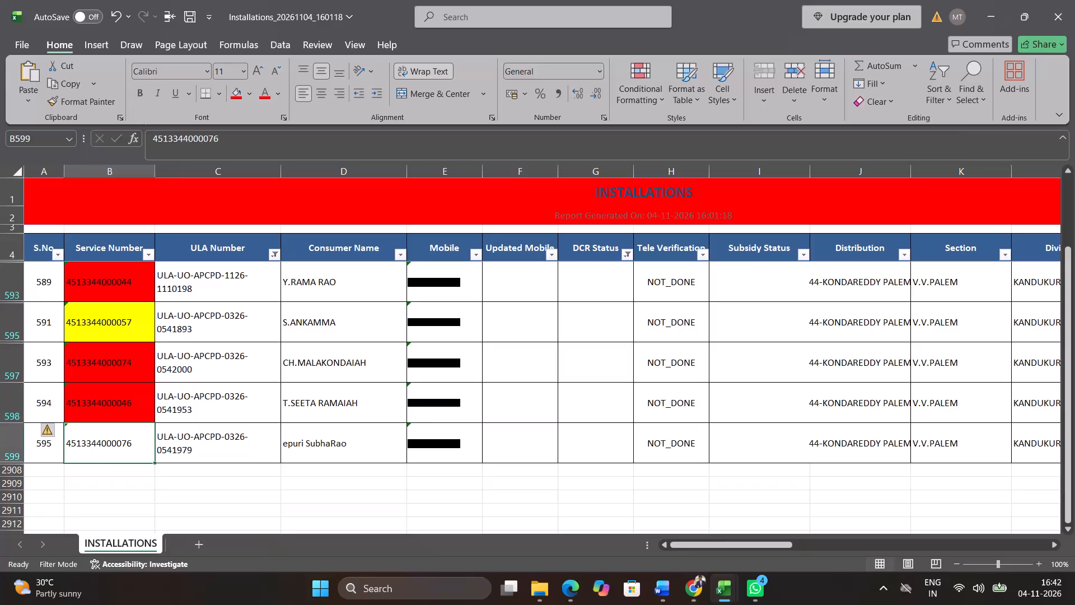
Copy the unmarked service number of S.No 595 from the Installations workbook and switch to the Chrome window holding SUNGRACE.
key(ctrl+c)
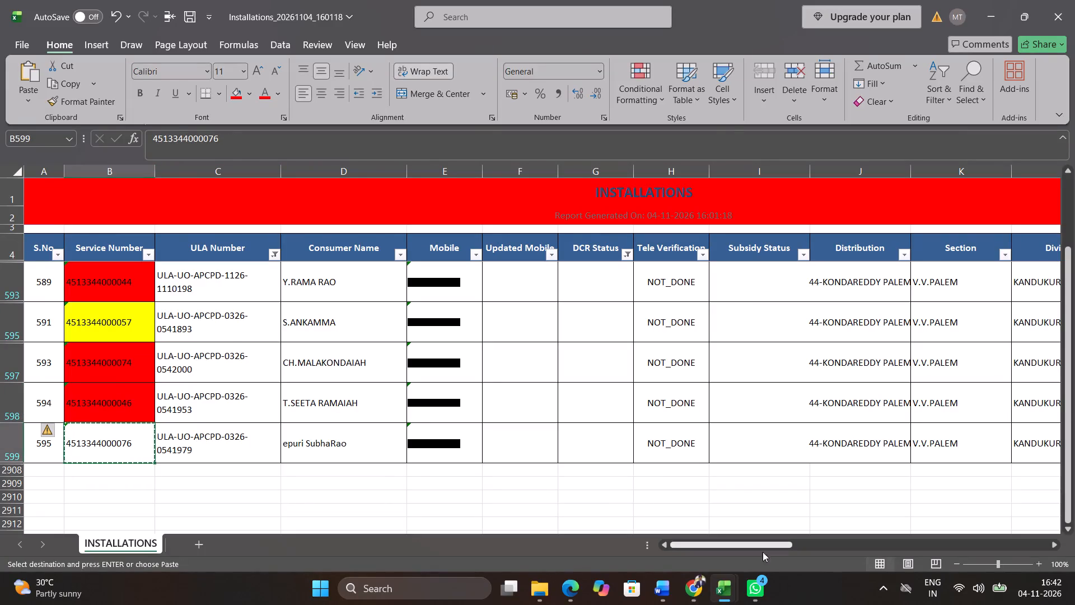
click(672, 519)
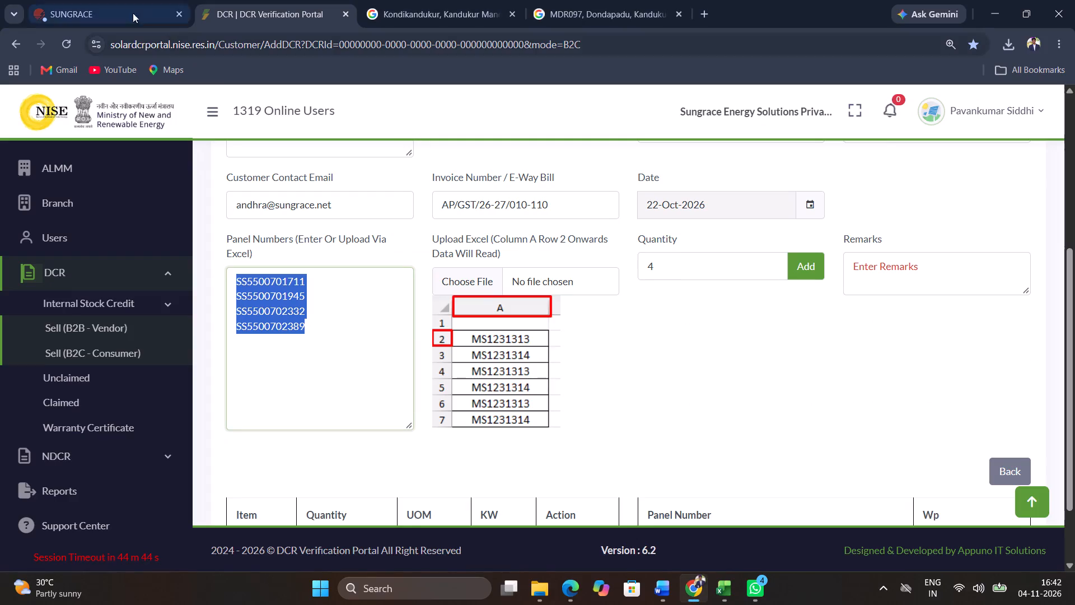
Close the previous Quick Copy Details in SUNGRACE and open the work order matching the copied service number.
click(128, 10)
click(652, 148)
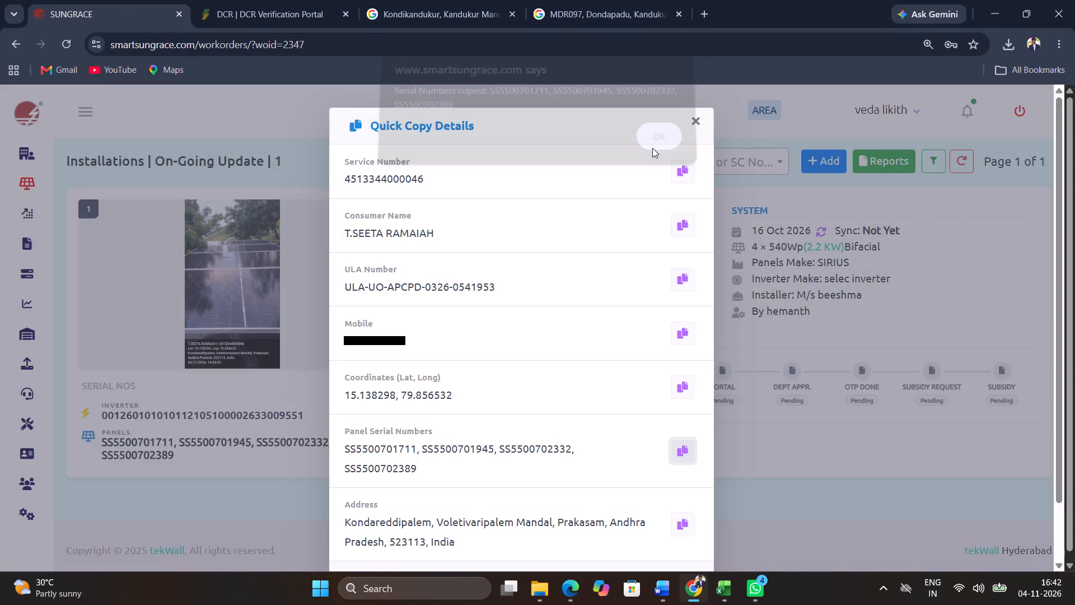
click(698, 118)
click(680, 145)
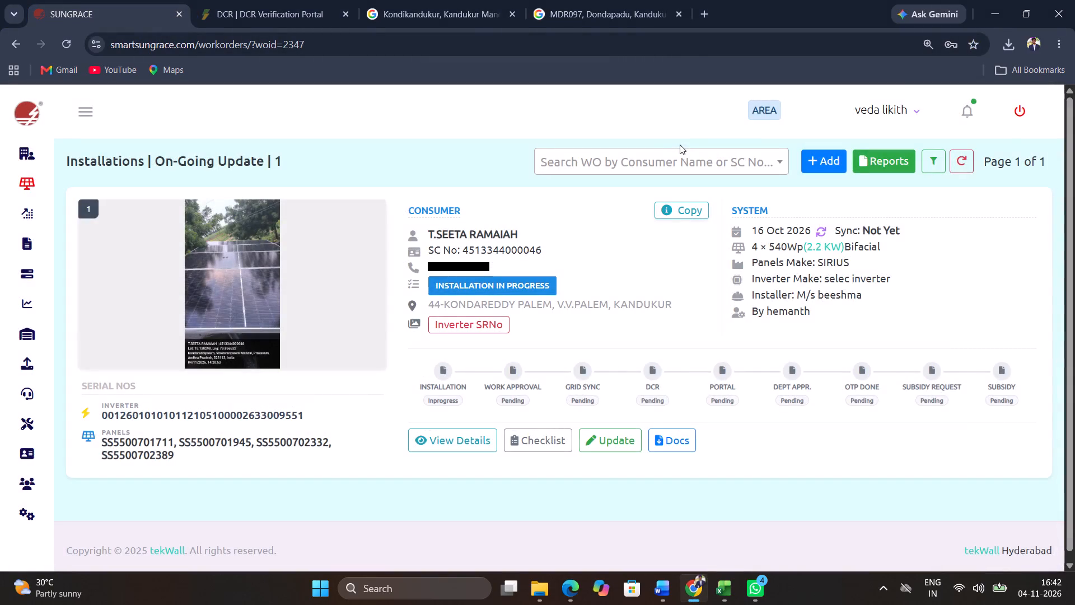
click(674, 161)
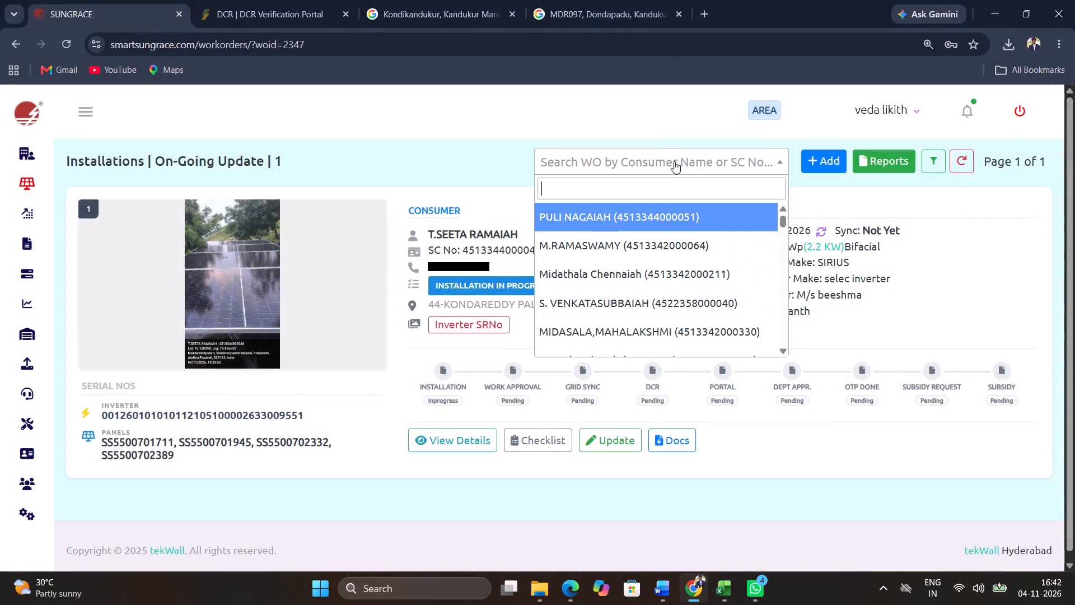
key(ctrl+v)
key(Return)
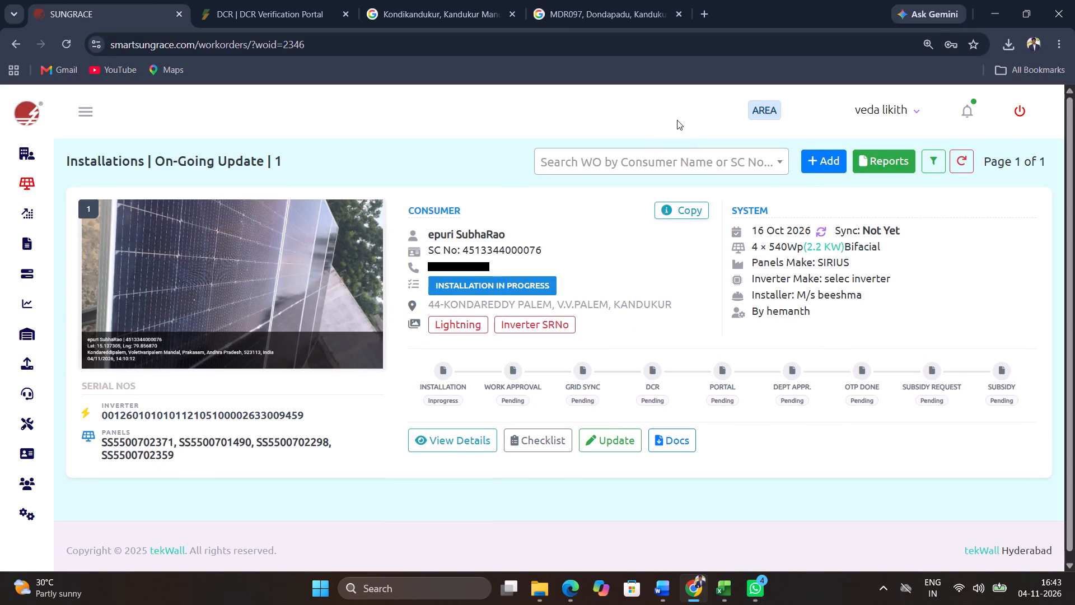
Replace the DCR form's Consumer Application Number with the ULA Number from this SUNGRACE work order's Quick Copy Details.
click(689, 206)
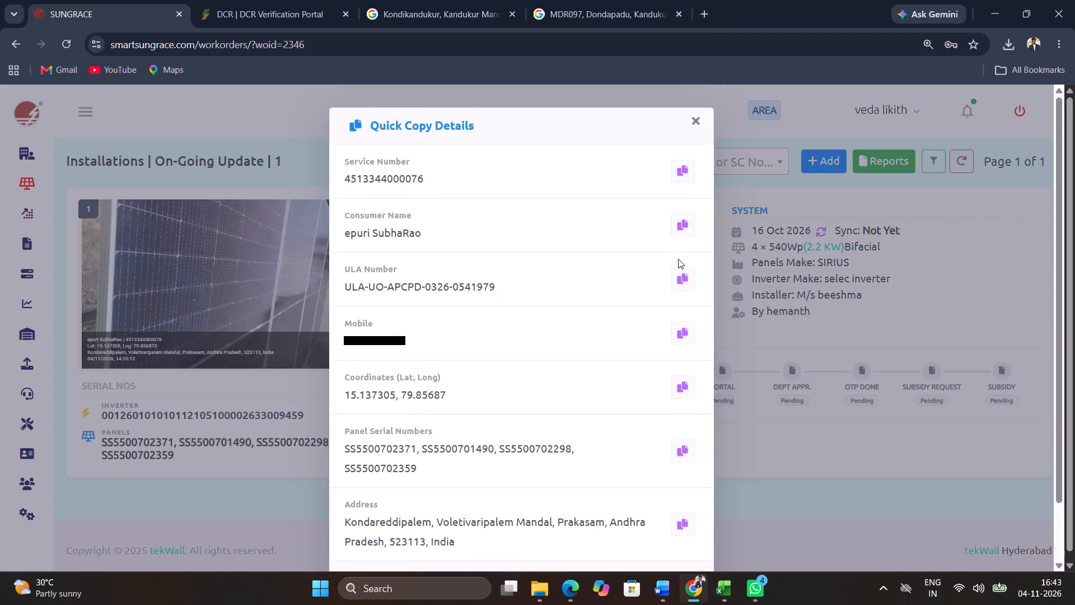
click(688, 276)
click(241, 0)
scroll(671, 272, up, 3)
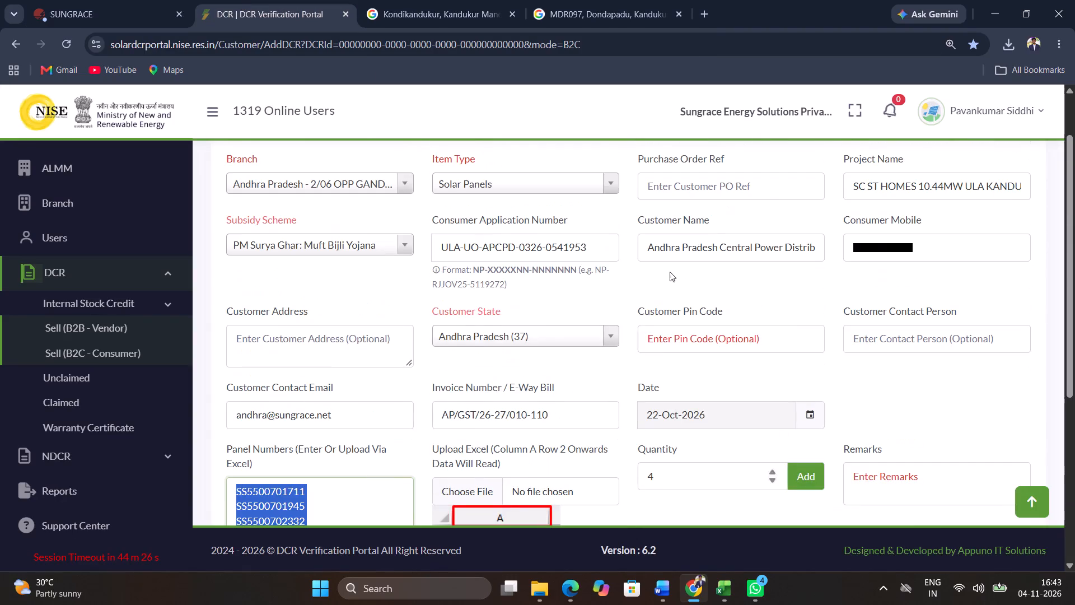
click(600, 243)
key(BackSpace)
key(BackSpace)
key(BackSpace)
key(BackSpace)
key(BackSpace)
key(BackSpace)
key(BackSpace)
key(BackSpace)
key(BackSpace)
key(BackSpace)
key(BackSpace)
key(BackSpace)
key(BackSpace)
key(BackSpace)
key(BackSpace)
key(BackSpace)
key(BackSpace)
key(BackSpace)
key(BackSpace)
key(BackSpace)
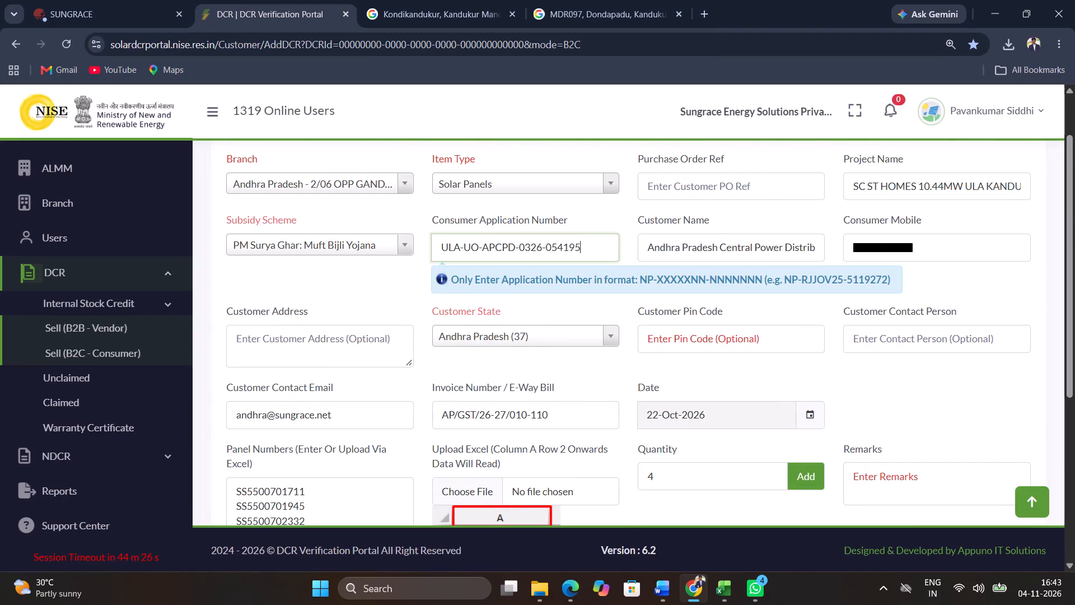
key(ctrl+v)
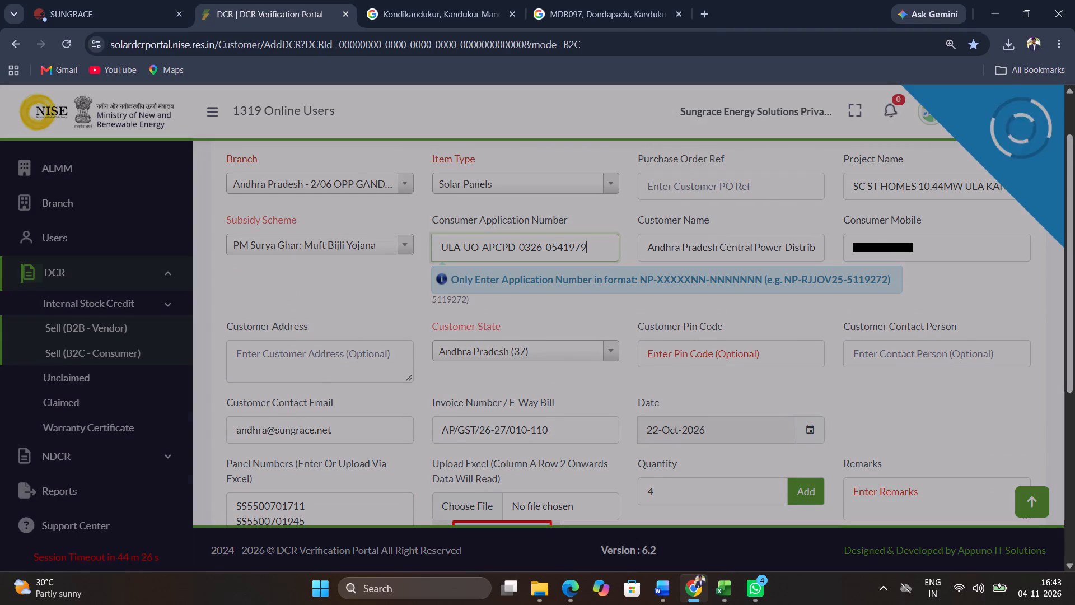
Replace the DCR form's four old Panel Numbers with the Panel Serial Numbers from the SUNGRACE work order's Quick Copy Details.
scroll(476, 245, down, 3)
click(322, 289)
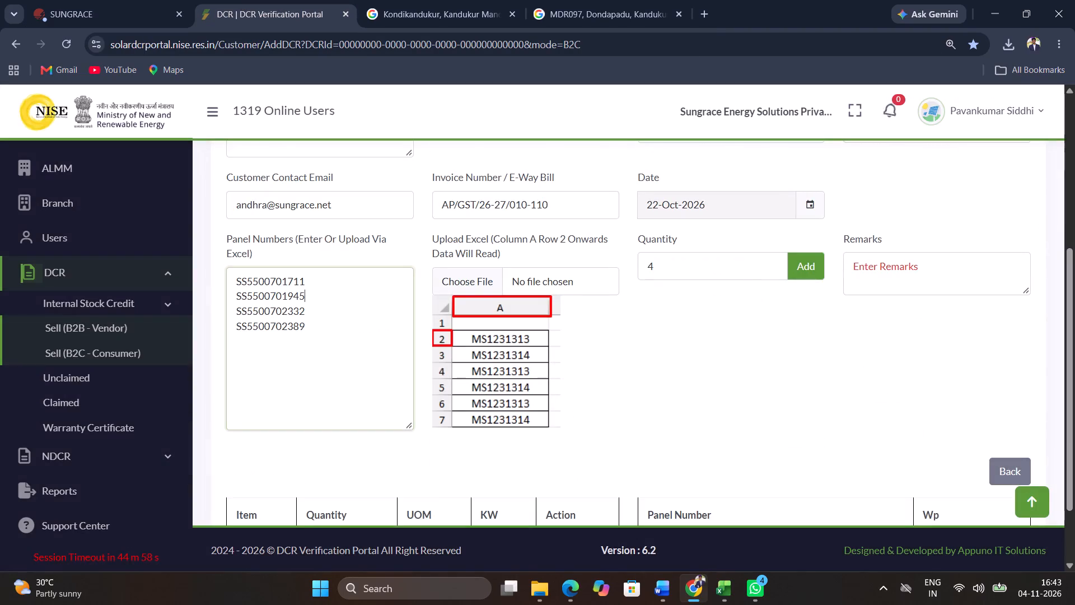
key(Down)
key(Down)
key(Down)
key(Down)
key(Down)
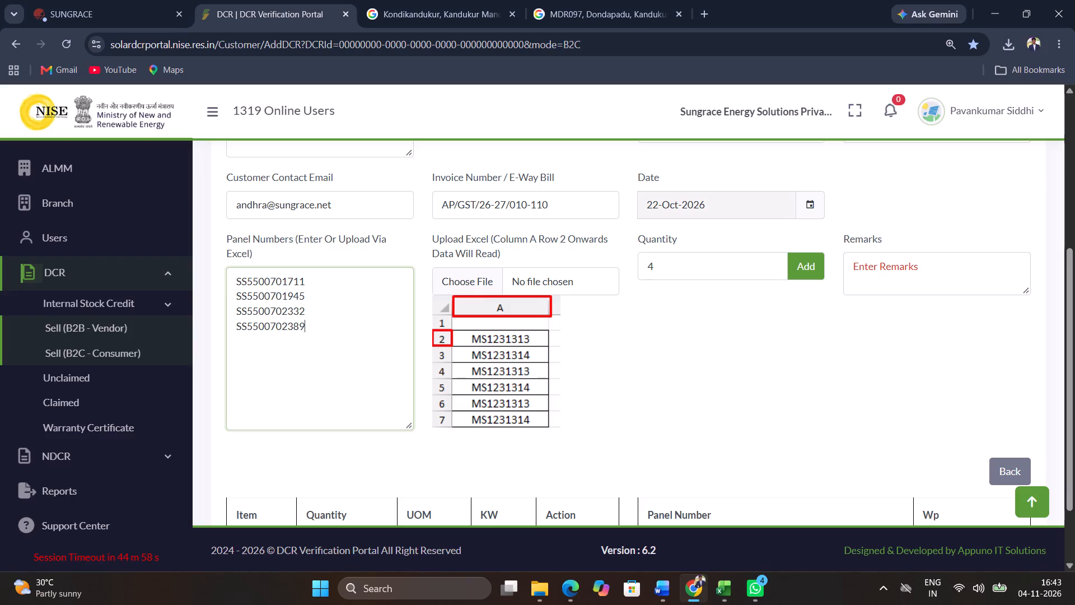
key(BackSpace)
key(BackSpace)
key(BackSpace)
key(BackSpace)
key(BackSpace)
key(BackSpace)
key(BackSpace)
key(BackSpace)
key(BackSpace)
key(BackSpace)
key(BackSpace)
key(BackSpace)
key(BackSpace)
key(BackSpace)
key(BackSpace)
key(BackSpace)
key(BackSpace)
key(BackSpace)
key(BackSpace)
key(BackSpace)
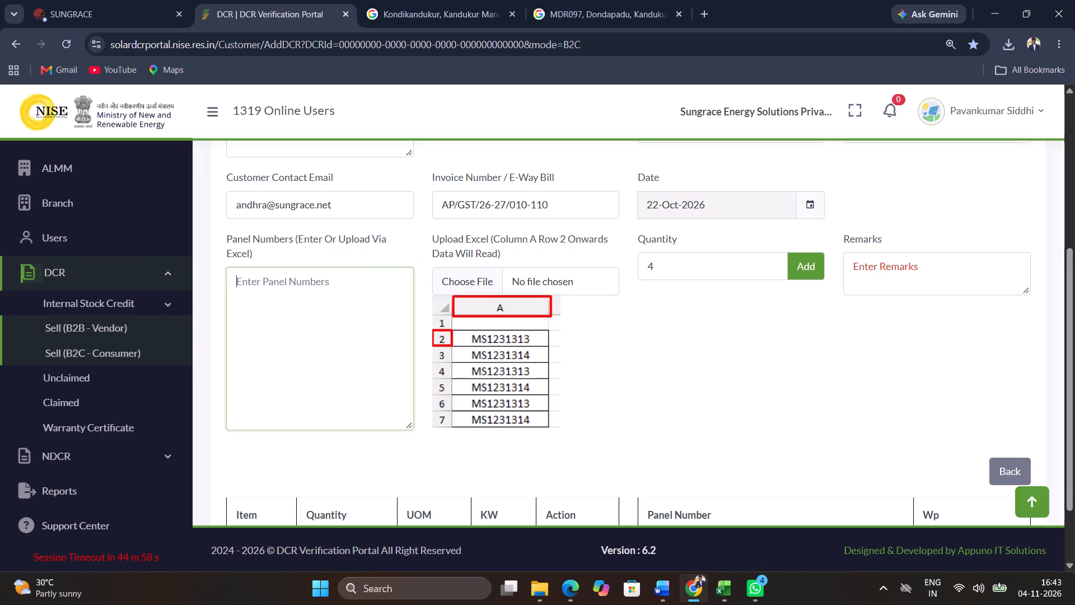
click(86, 7)
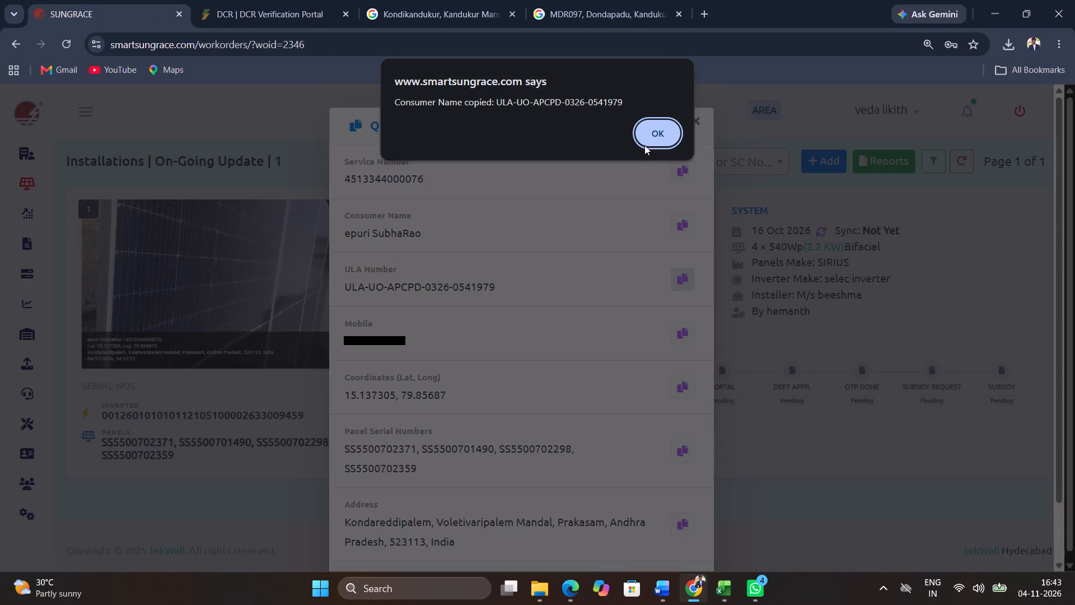
click(644, 145)
click(678, 455)
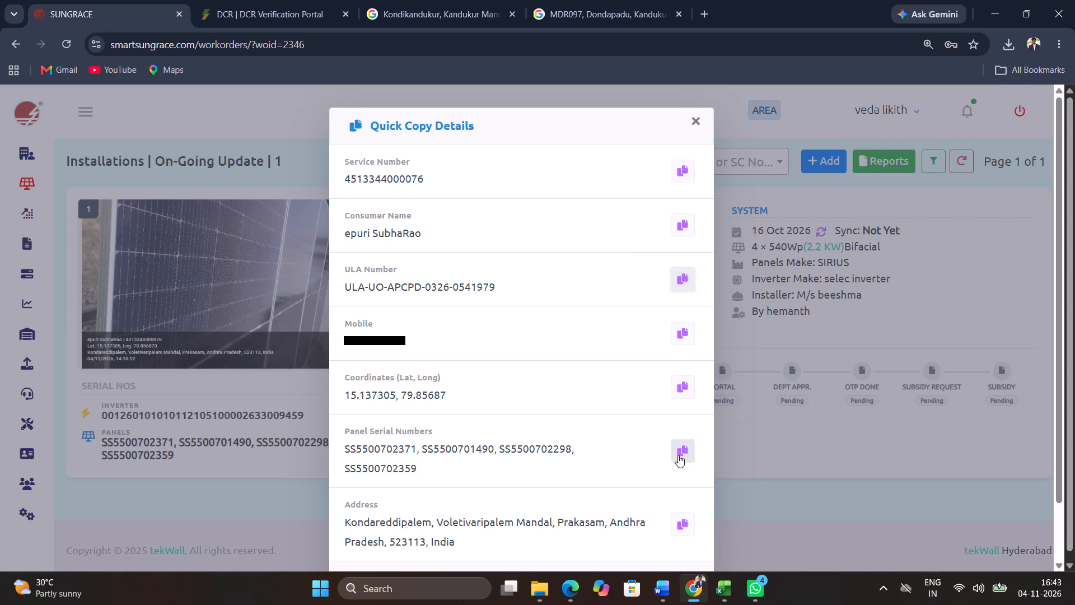
click(278, 20)
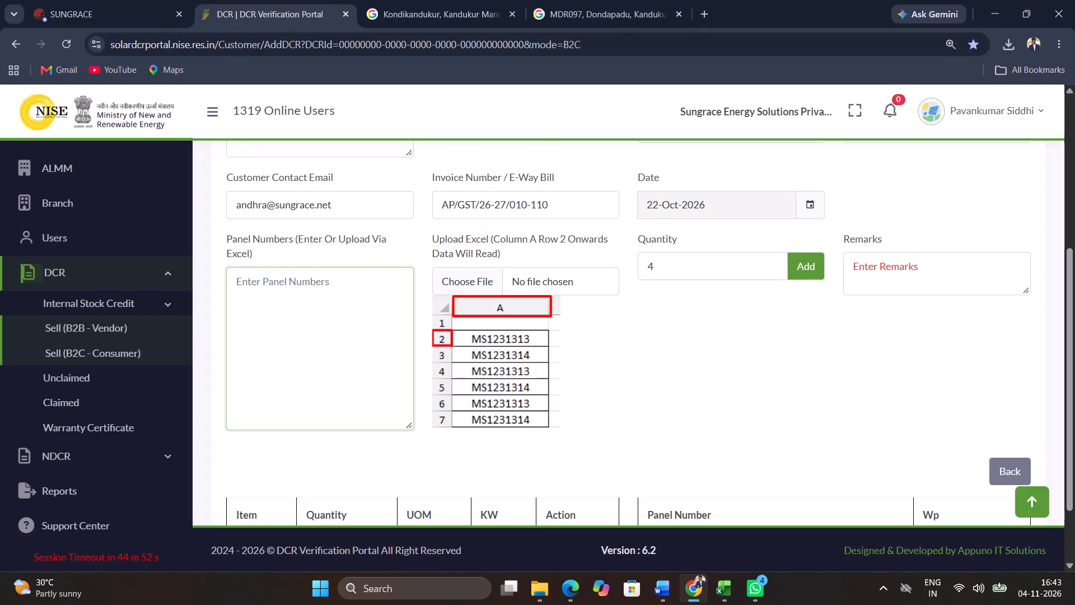
key(ctrl+v)
Put each of the four panel serial numbers on its own line in Panel Numbers, removing the commas and spaces between them.
key(Left)
key(Left)
key(Left)
key(Left)
key(Left)
key(Left)
key(Left)
key(Left)
key(Left)
key(Left)
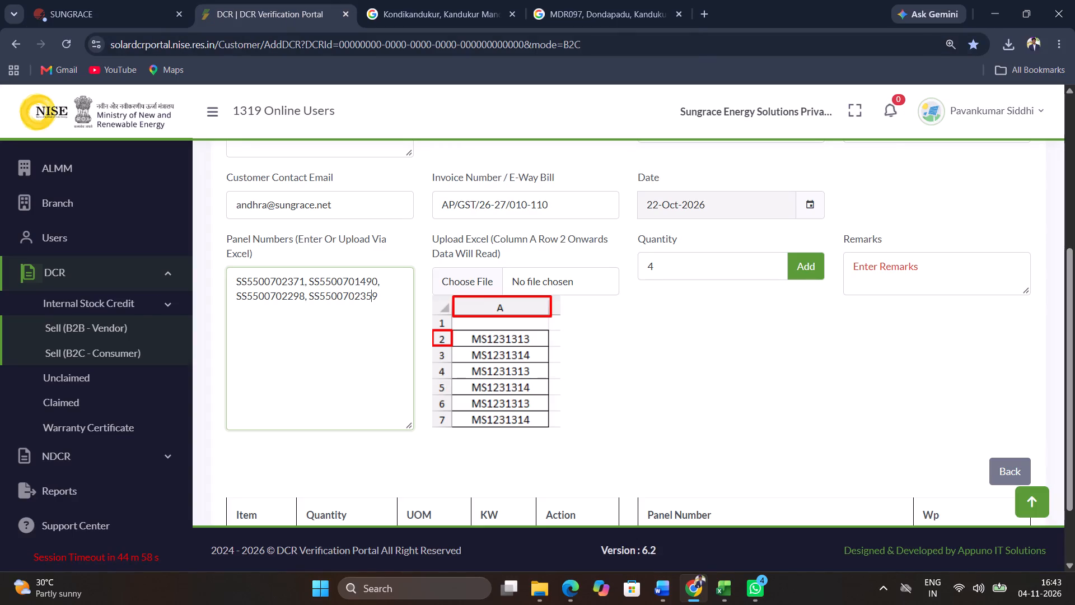
key(Left)
key(Left)
key(BackSpace)
key(BackSpace)
key(Return)
key(Up)
key(Up)
key(Up)
key(Up)
key(Up)
key(Up)
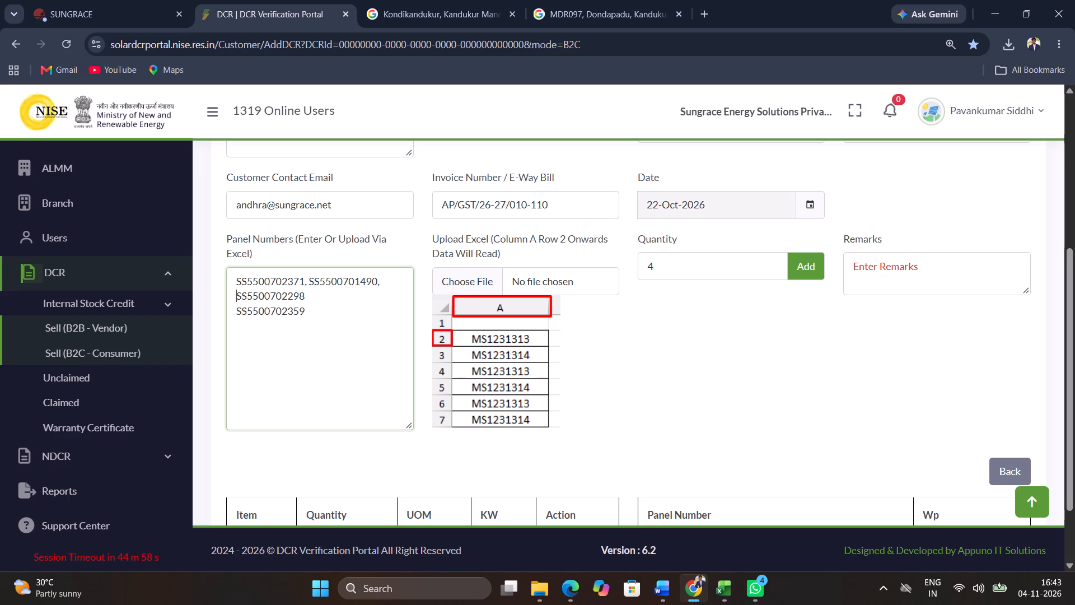
key(Right)
key(Right)
key(Right)
key(Right)
key(Right)
key(Right)
key(Right)
key(Right)
key(Right)
key(Right)
key(Right)
key(Right)
key(Right)
key(Right)
key(Right)
key(Right)
key(Left)
key(Left)
key(BackSpace)
key(BackSpace)
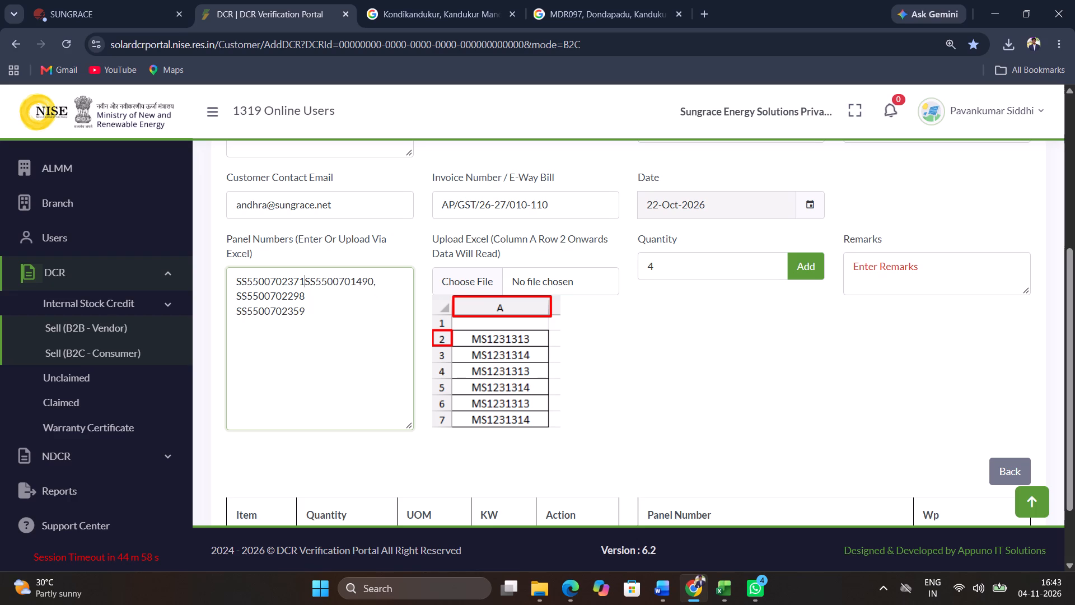
key(Return)
key(Right)
key(Right)
key(Right)
key(Right)
key(Right)
key(Right)
key(Right)
key(Right)
key(Right)
key(Right)
key(Right)
key(Right)
key(Right)
key(Right)
key(Right)
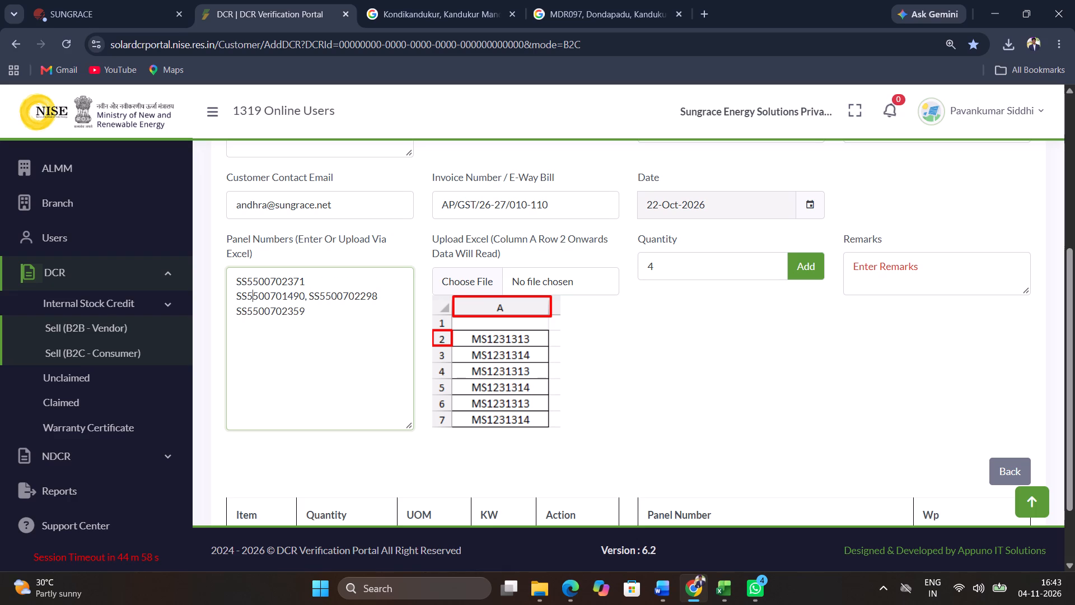
key(Left)
key(BackSpace)
key(BackSpace)
key(Return)
key(Right)
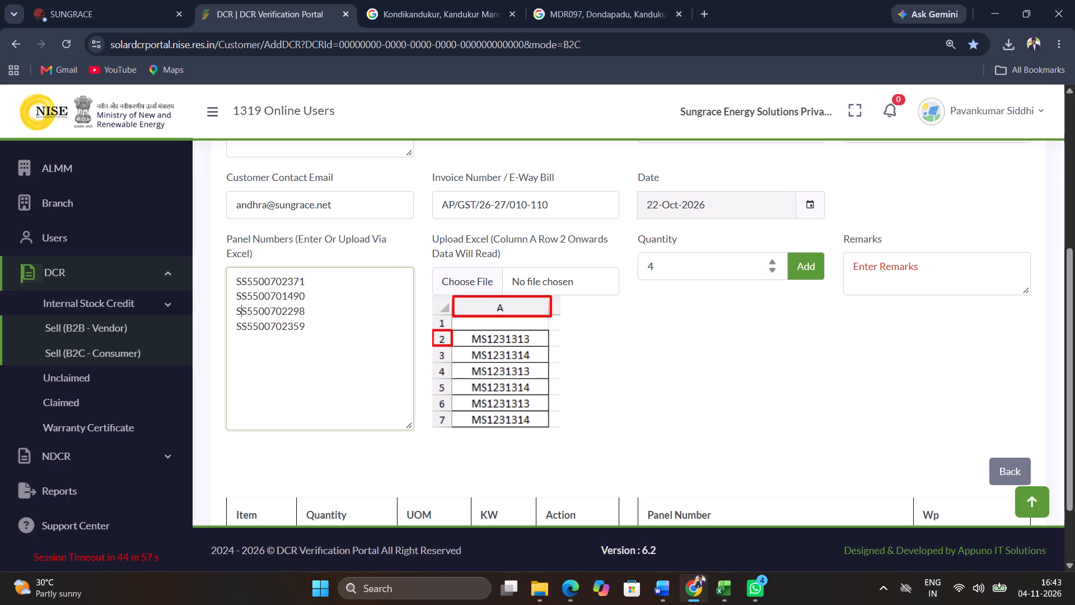
Add the four listed solar panels to the DCR entry.
click(803, 268)
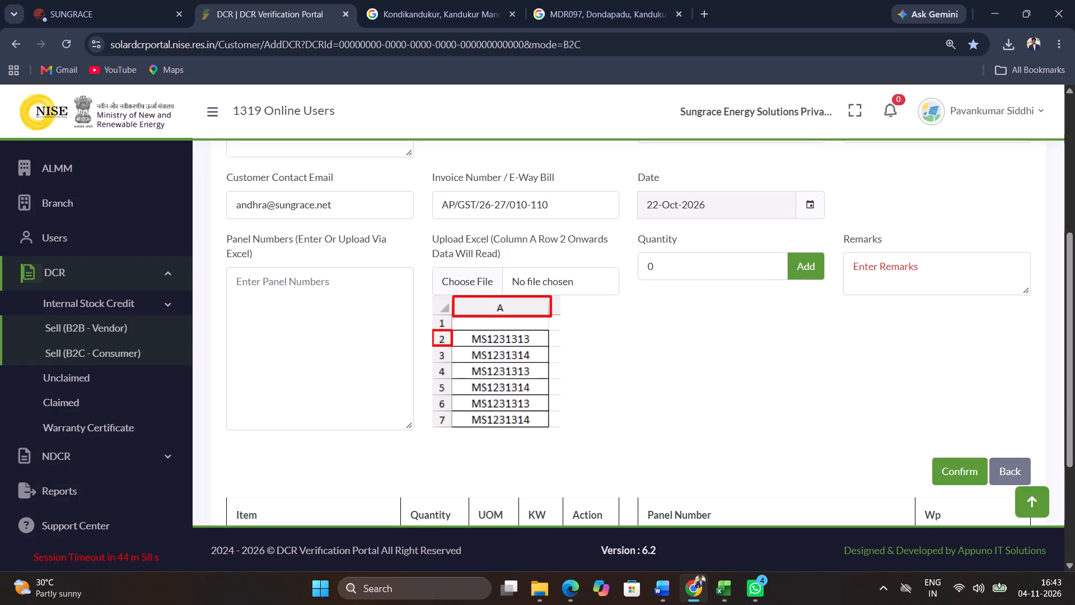
Fill the DCR form's Remarks with the Address from the SUNGRACE work order's Quick Copy Details.
click(882, 266)
click(54, 0)
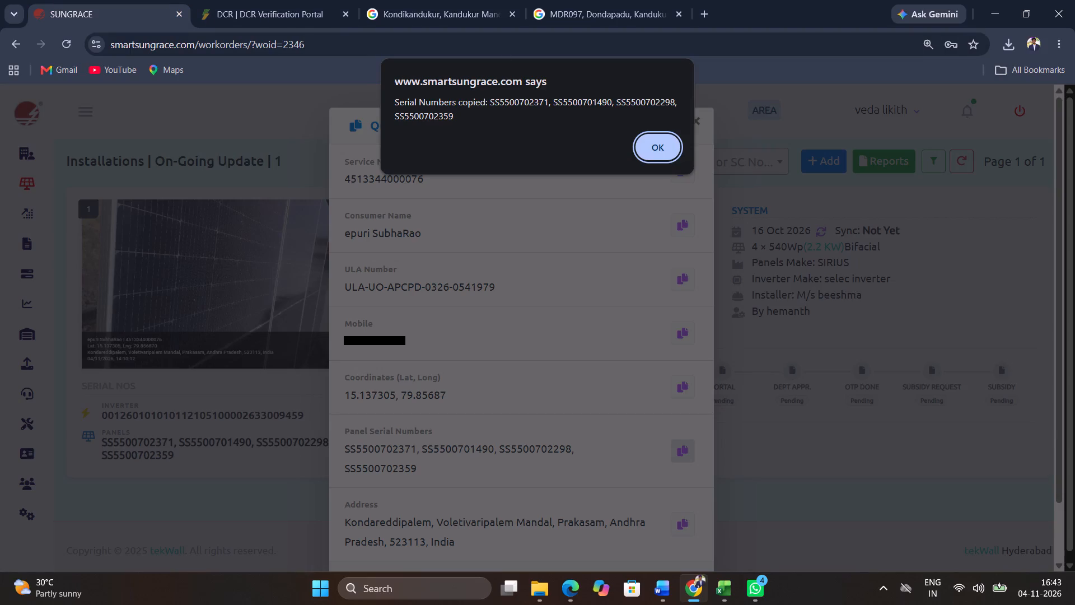
click(657, 141)
scroll(648, 371, down, 2)
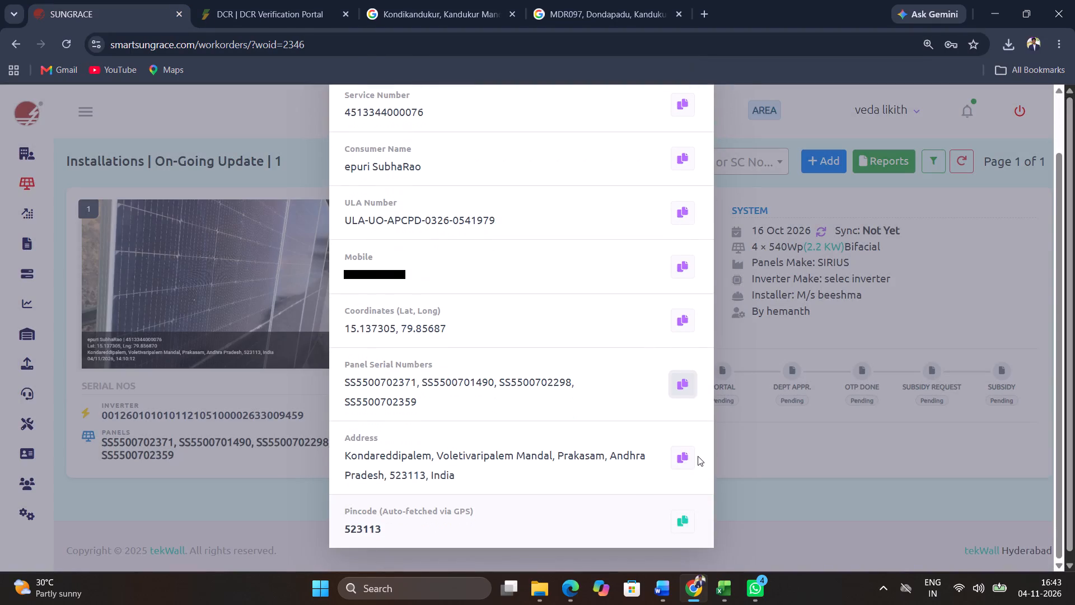
click(687, 460)
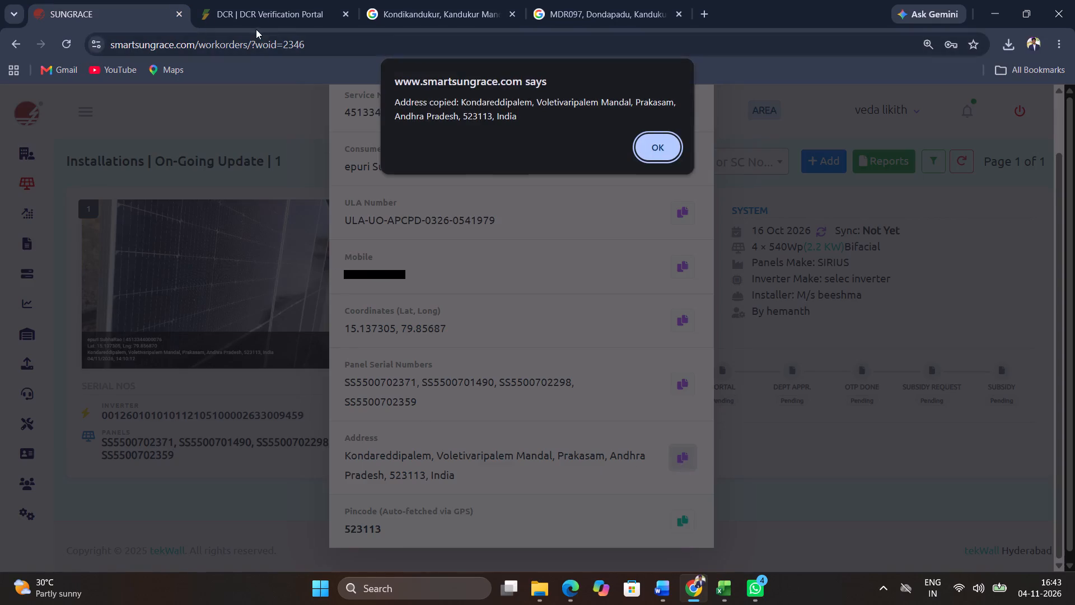
click(259, 12)
key(ctrl+v)
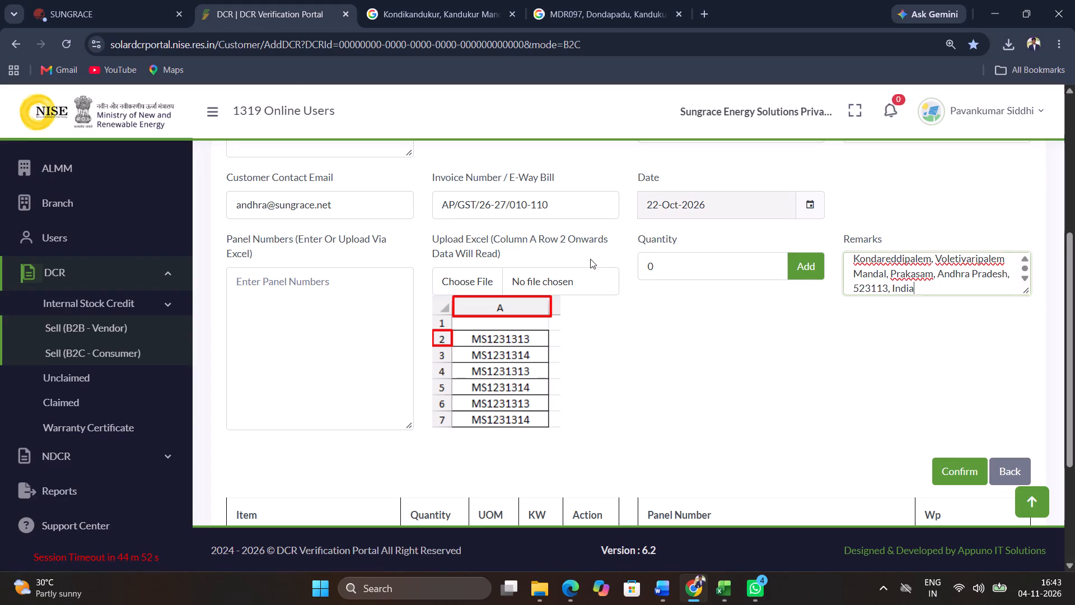
Fill the DCR form's Customer Pin Code with the Pincode from the SUNGRACE work order's Quick Copy Details.
scroll(483, 233, up, 3)
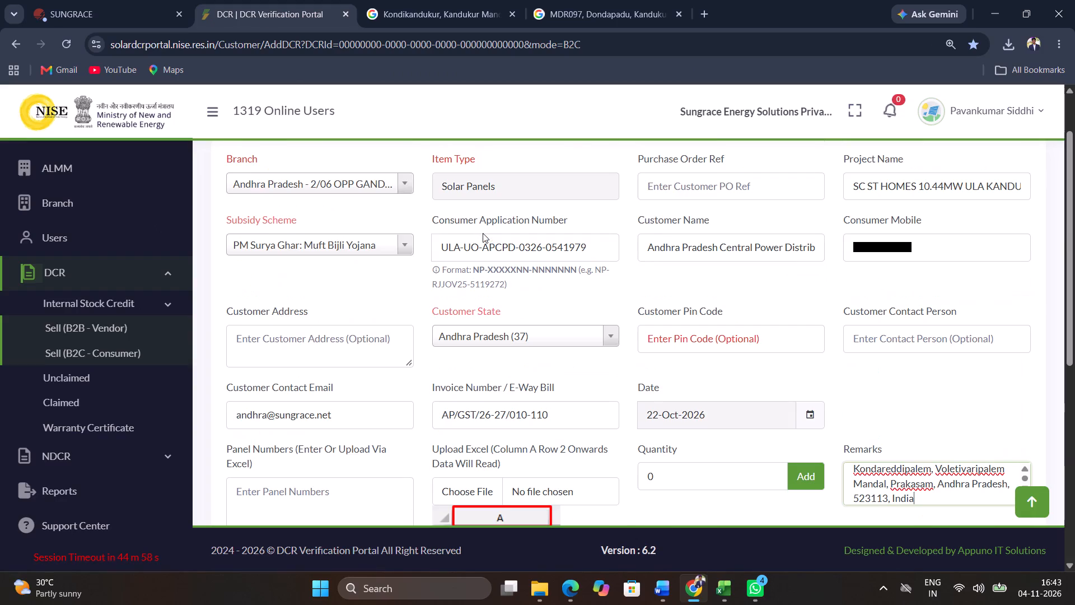
click(662, 341)
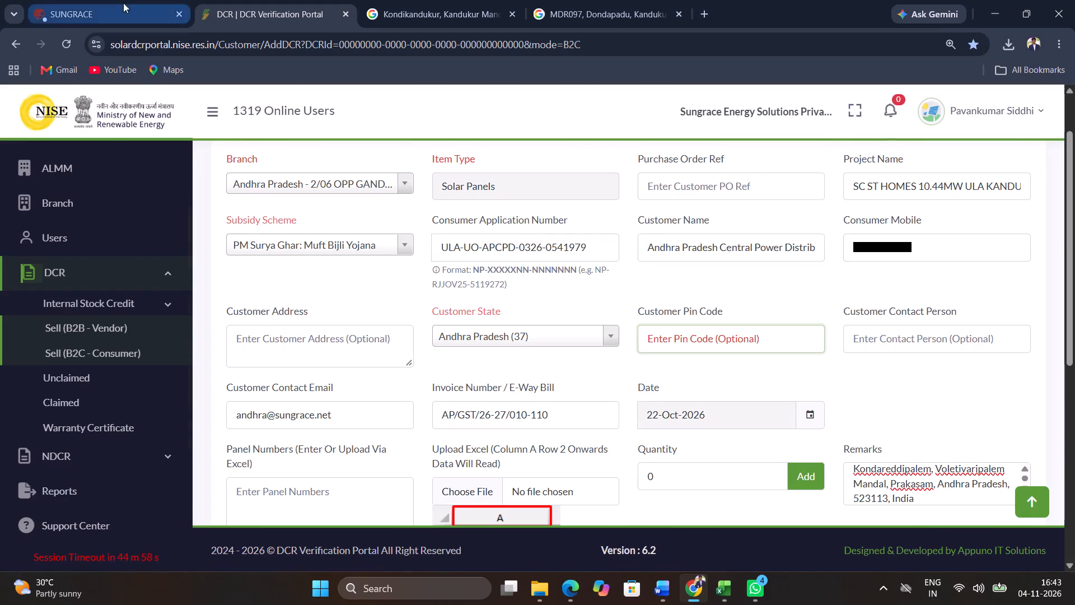
click(123, 3)
click(674, 146)
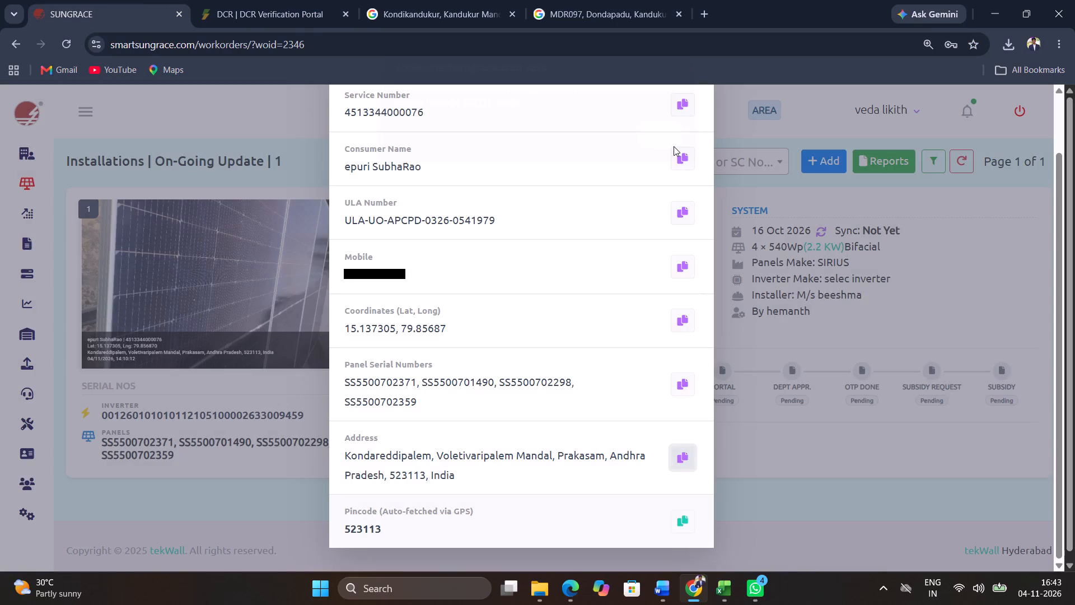
scroll(278, 42, down, 3)
click(685, 521)
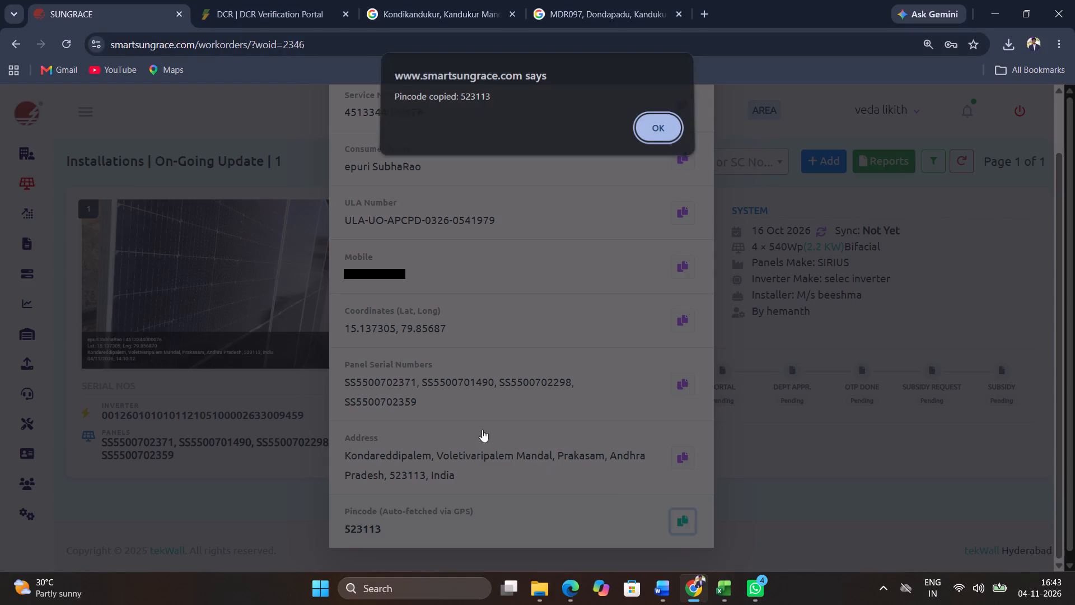
click(267, 18)
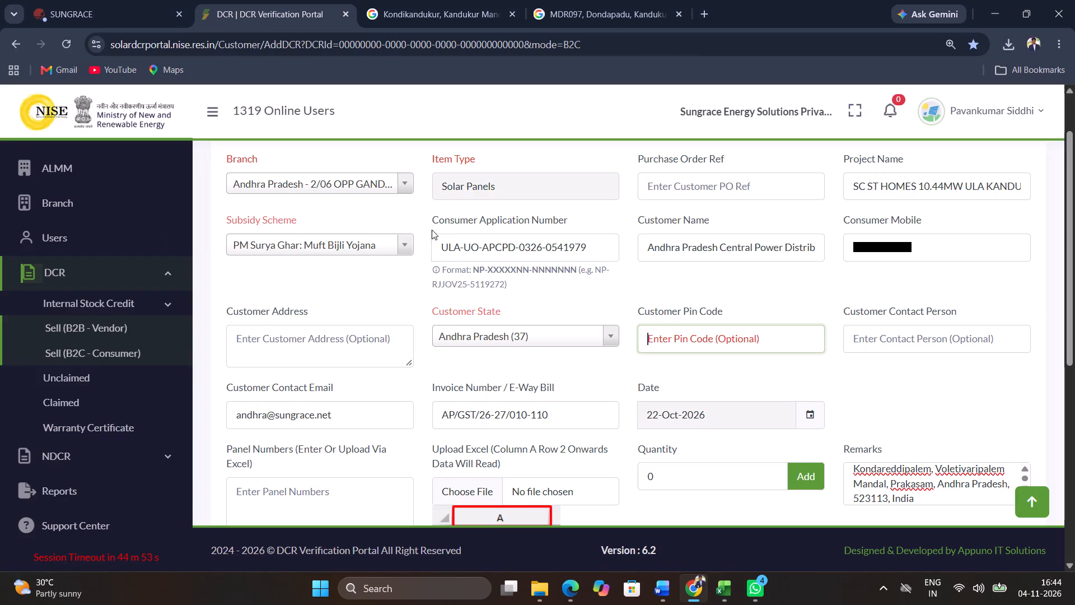
key(ctrl+v)
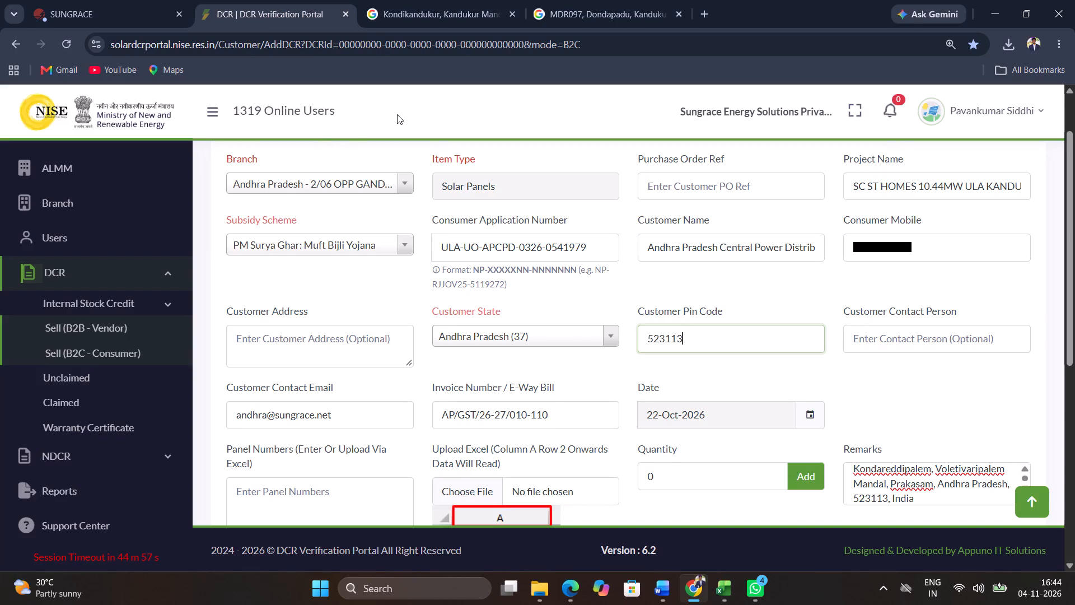
Confirm the completed B2C DCR entry with its four panels on the NISE portal.
scroll(397, 114, down, 6)
scroll(681, 282, up, 2)
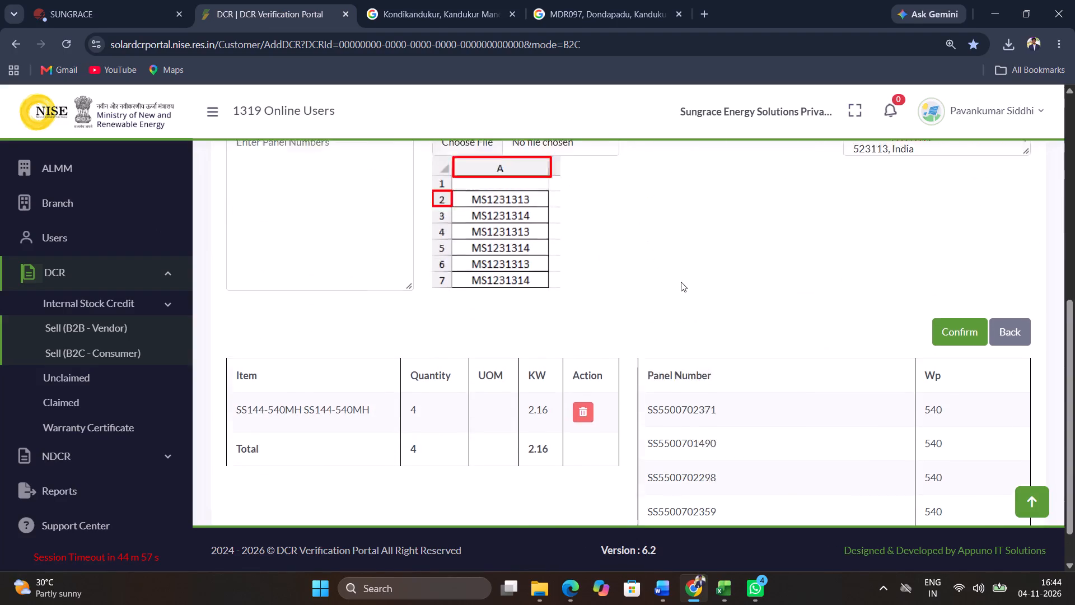
click(961, 424)
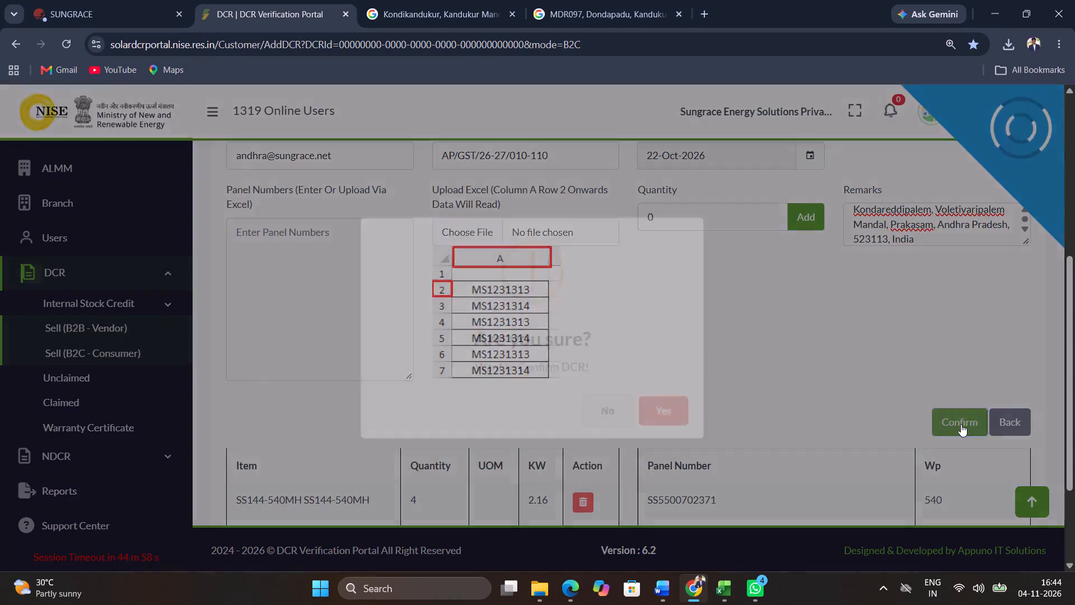
click(682, 422)
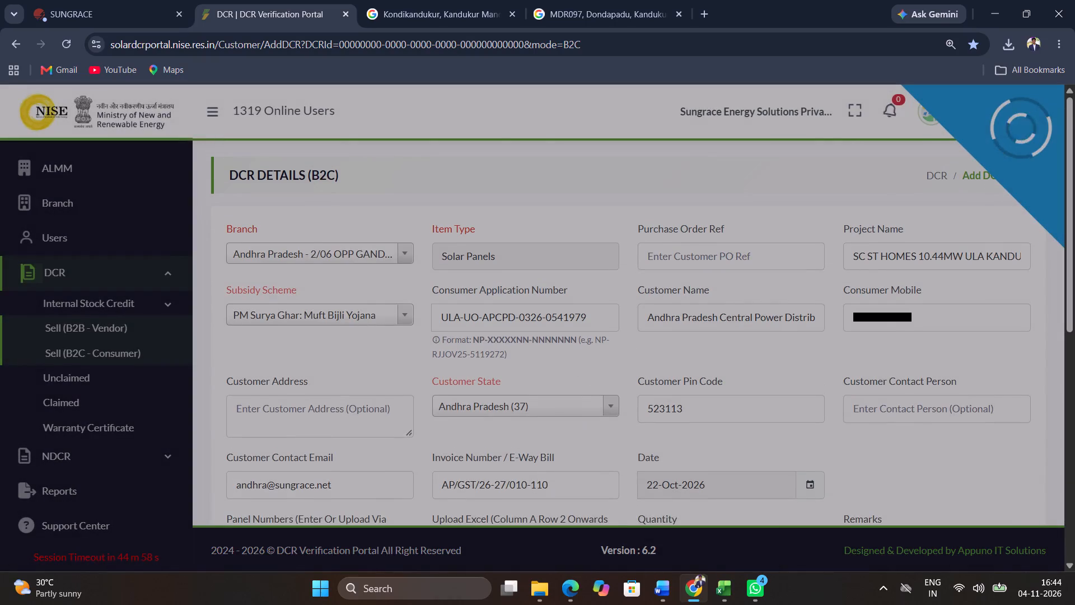
Switch to File Explorer and create a folder named 110_ inside DCR010.
click(497, 501)
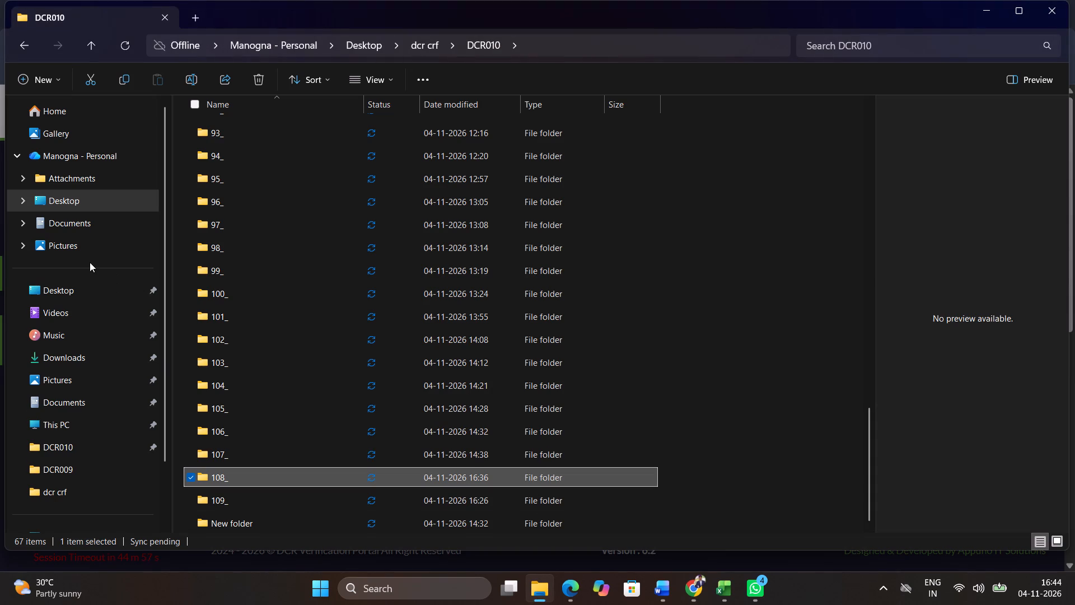
click(20, 80)
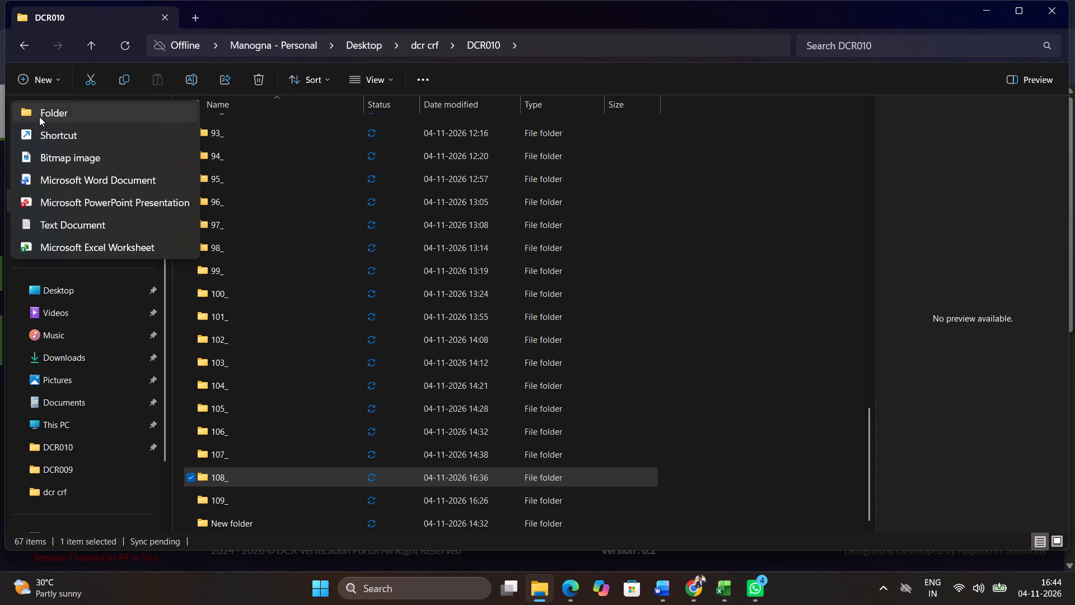
click(40, 113)
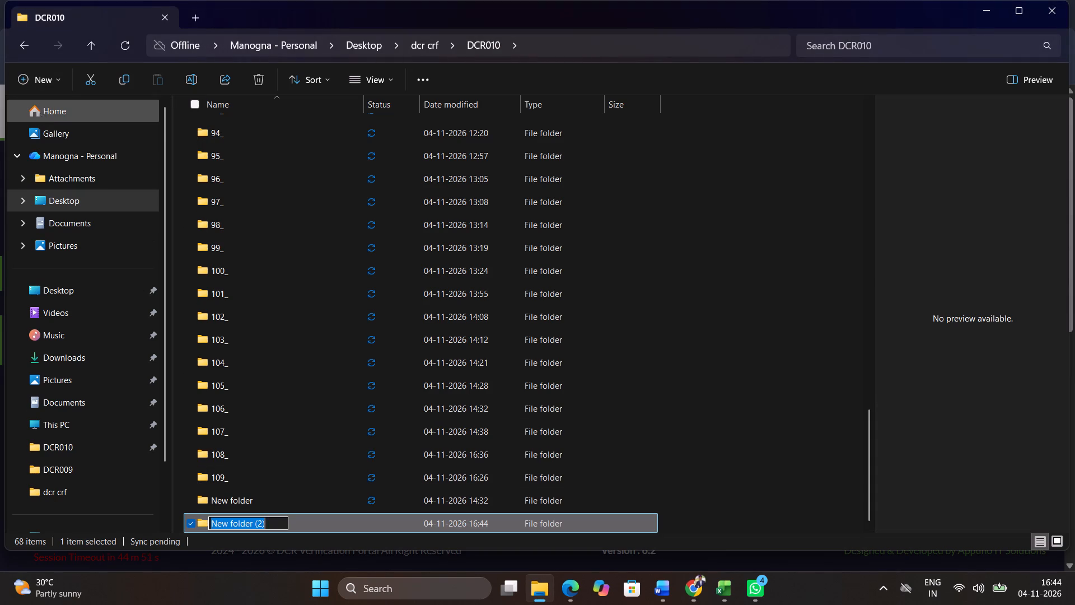
text(110)
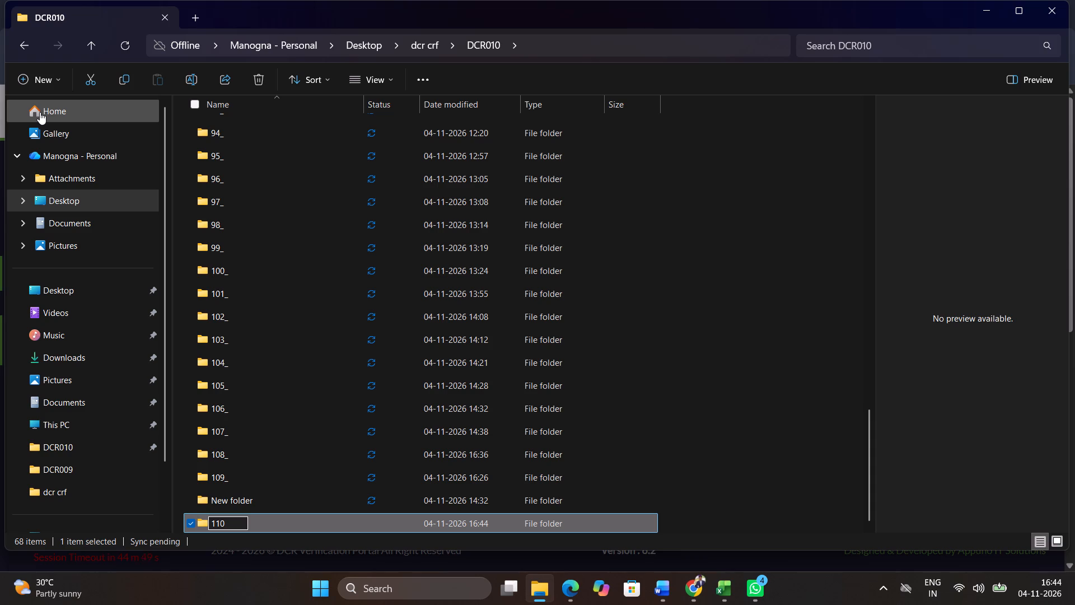
key(shift+underscore)
key(Return)
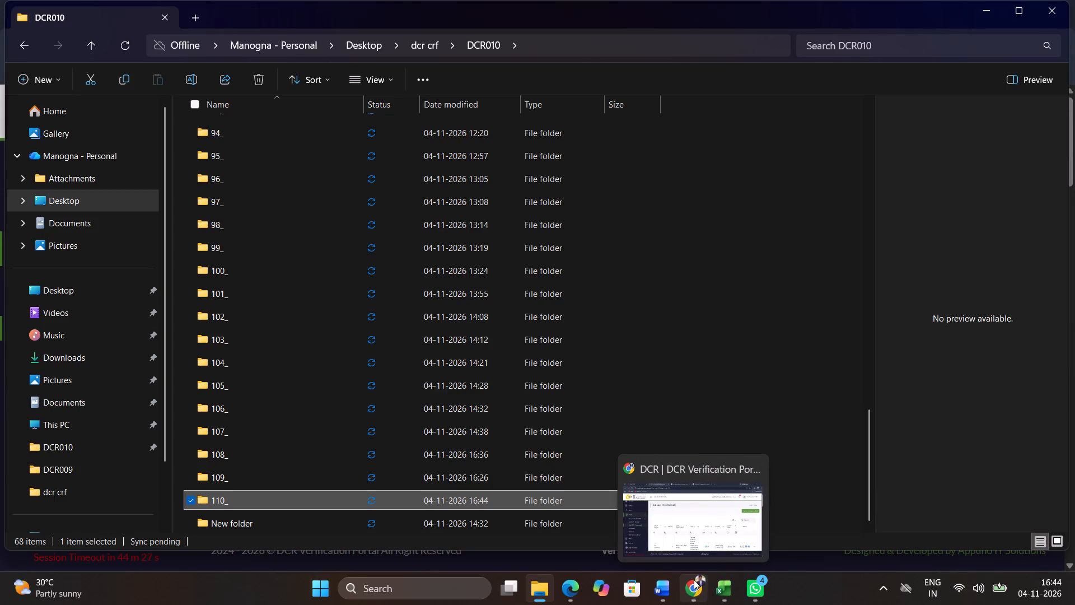
Save the new DCR entry's certificate PDF in folder 110_, named with the SUNGRACE work order's Service Number followed by -110.
click(693, 539)
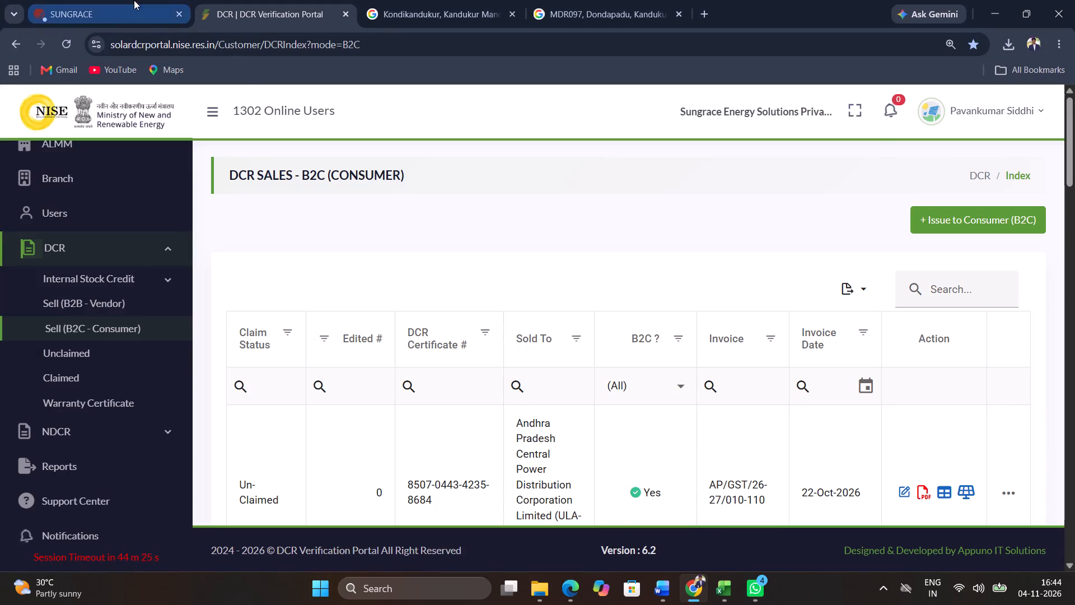
click(134, 0)
click(667, 134)
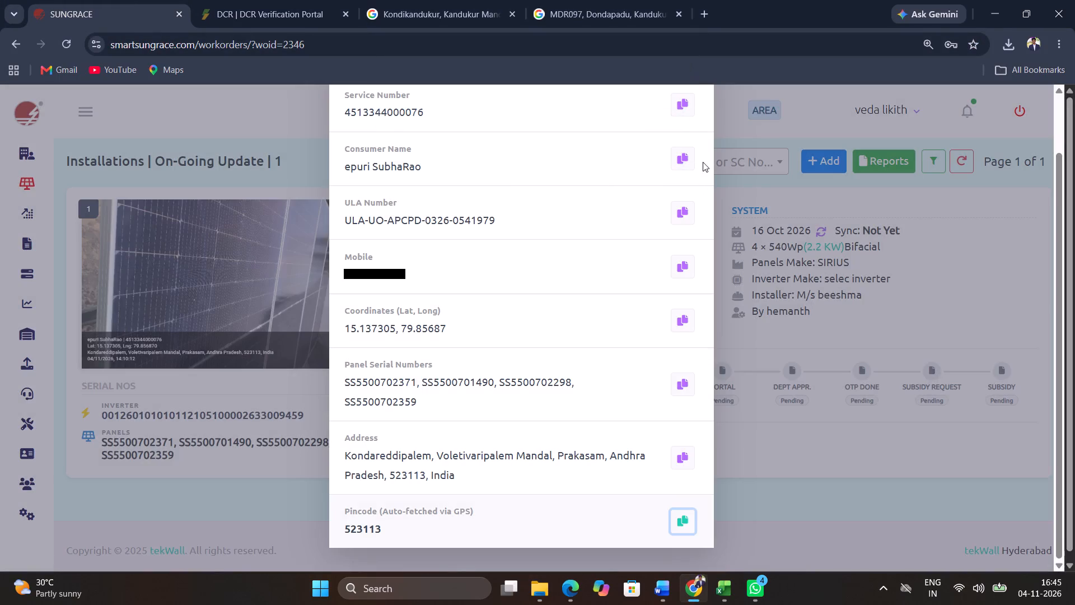
click(680, 105)
click(274, 3)
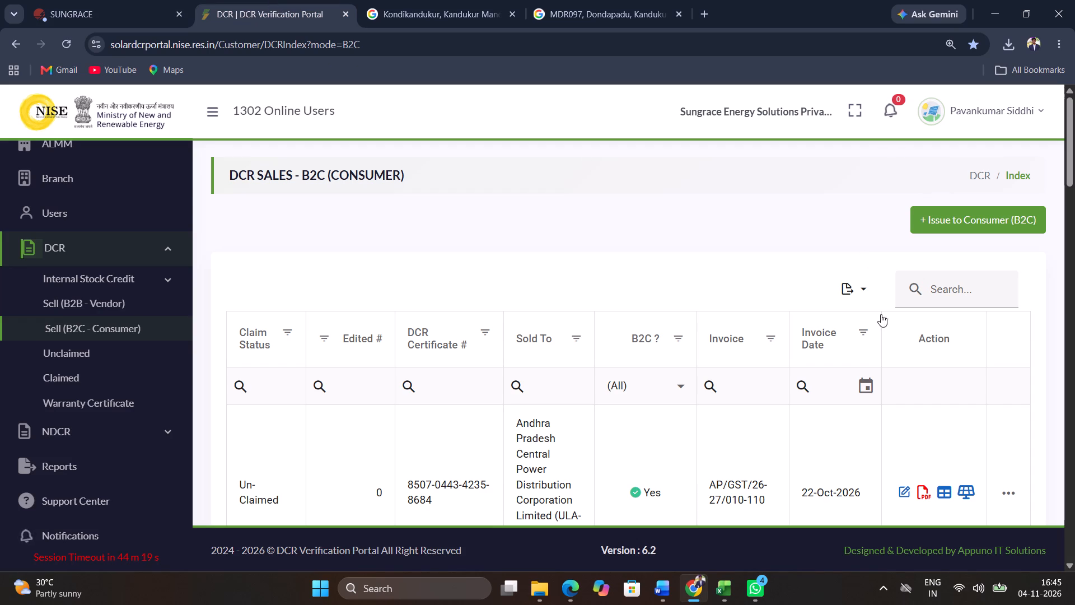
click(928, 491)
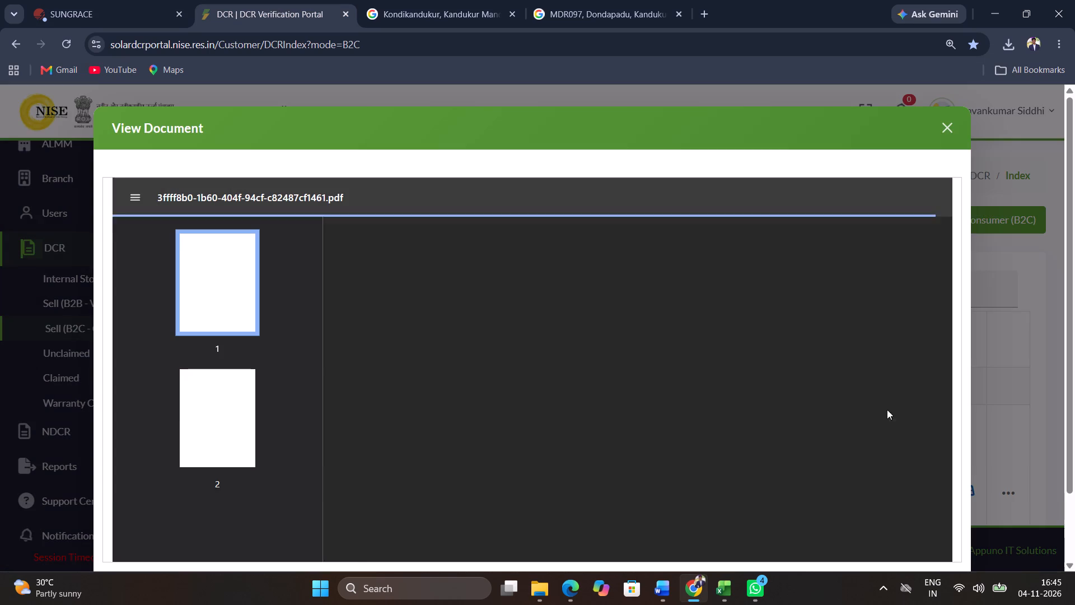
click(878, 193)
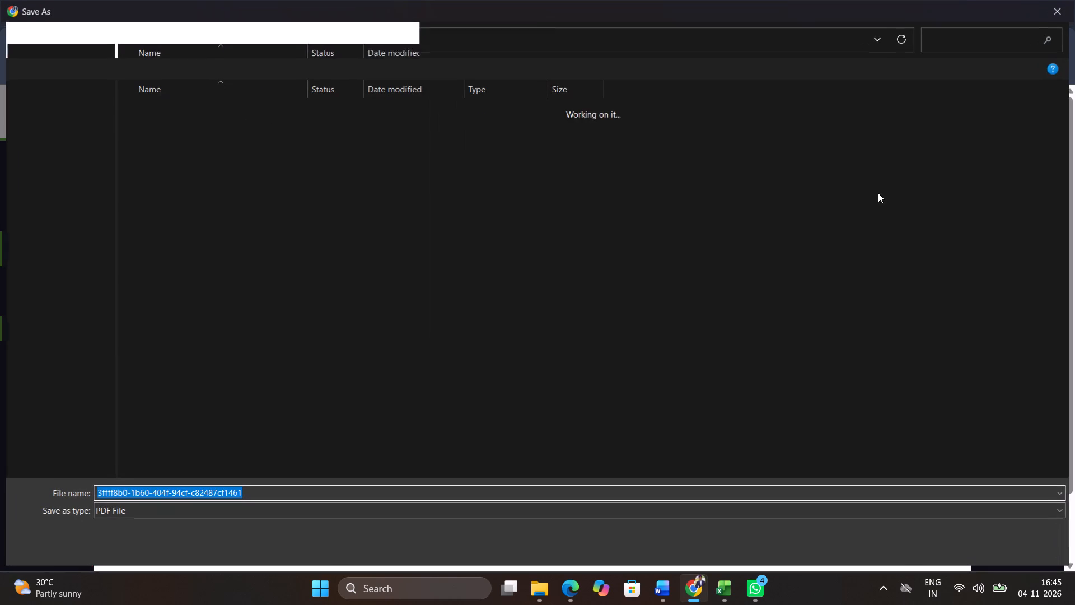
key(ctrl+v)
text(-1)
text(10)
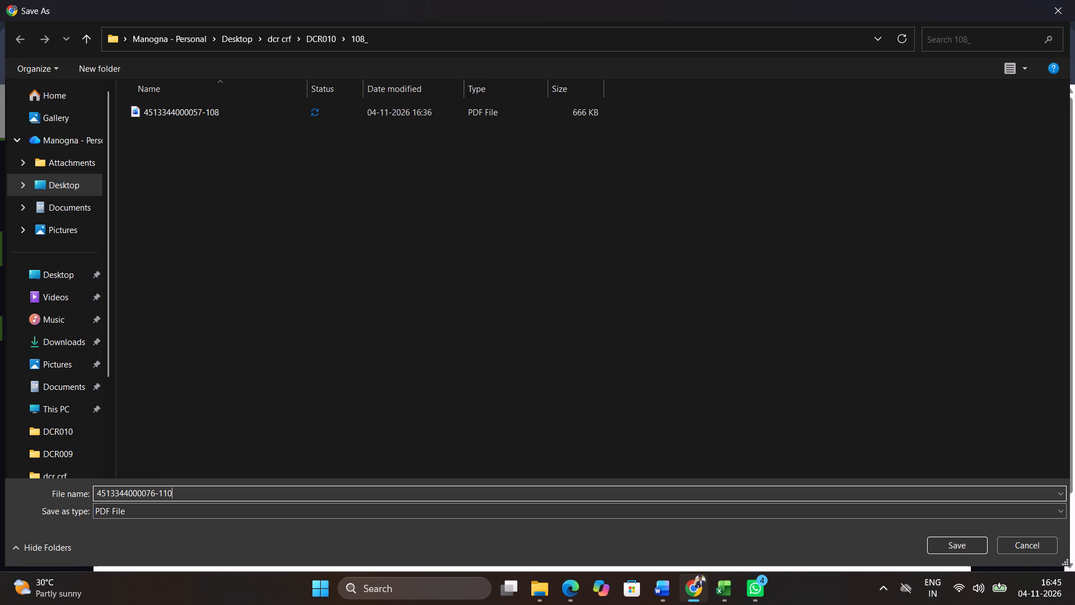
click(321, 41)
scroll(319, 298, down, 13)
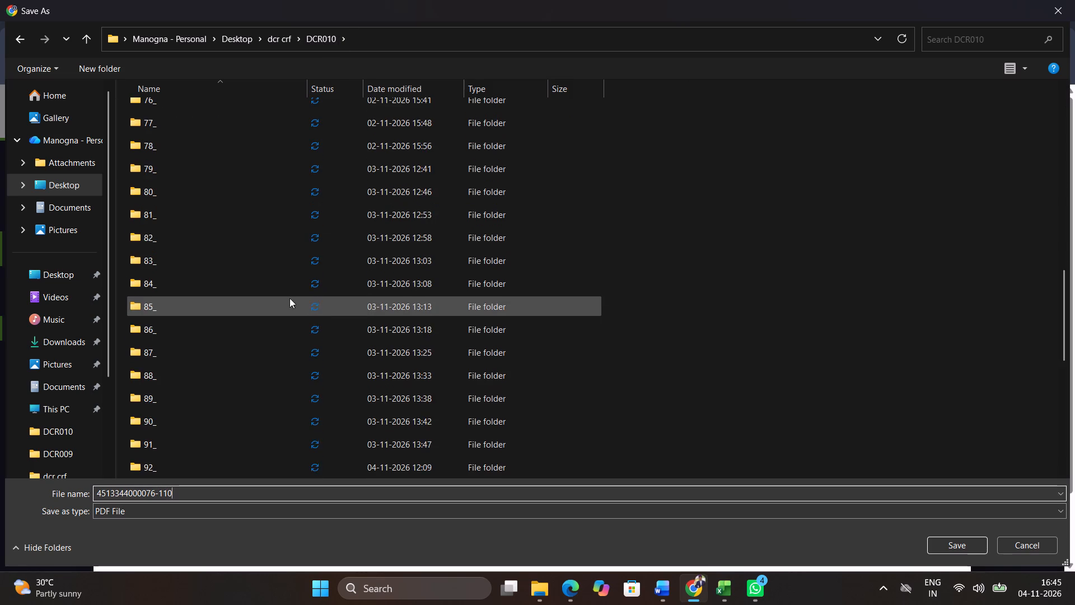
scroll(289, 298, down, 14)
double_click(281, 440)
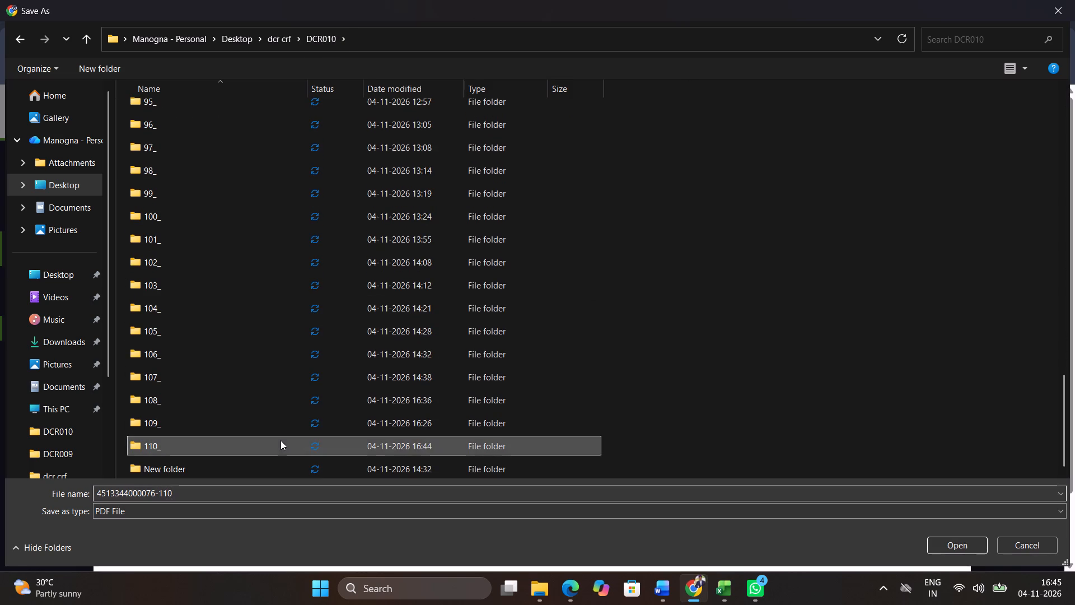
click(942, 542)
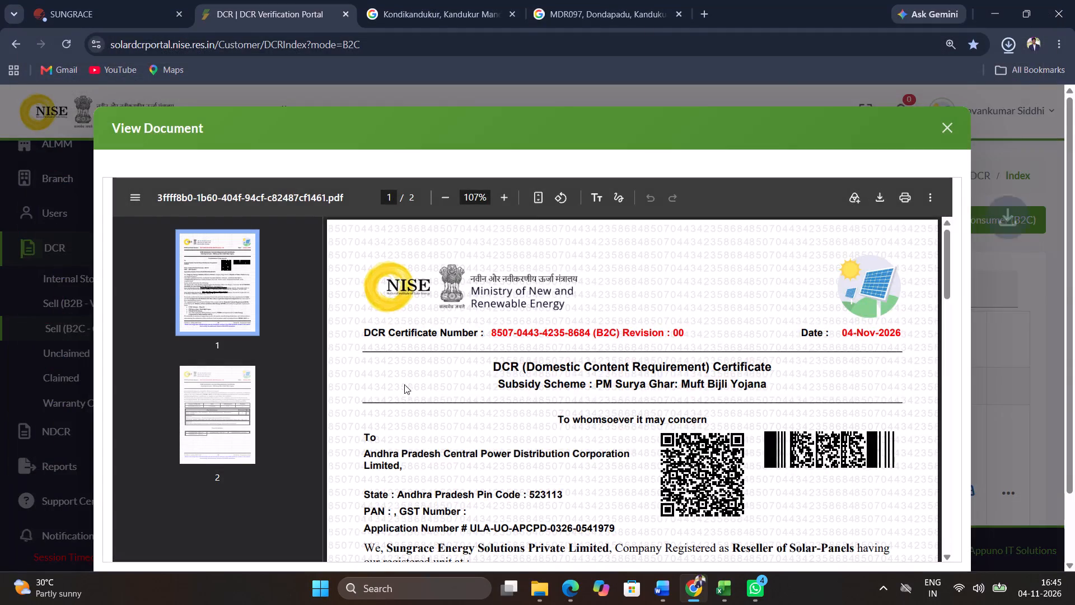
Update the SUNGRACE work order by attaching the certificate PDF from folder 110_ as its Dcr upload and submitting the form.
click(60, 3)
click(644, 136)
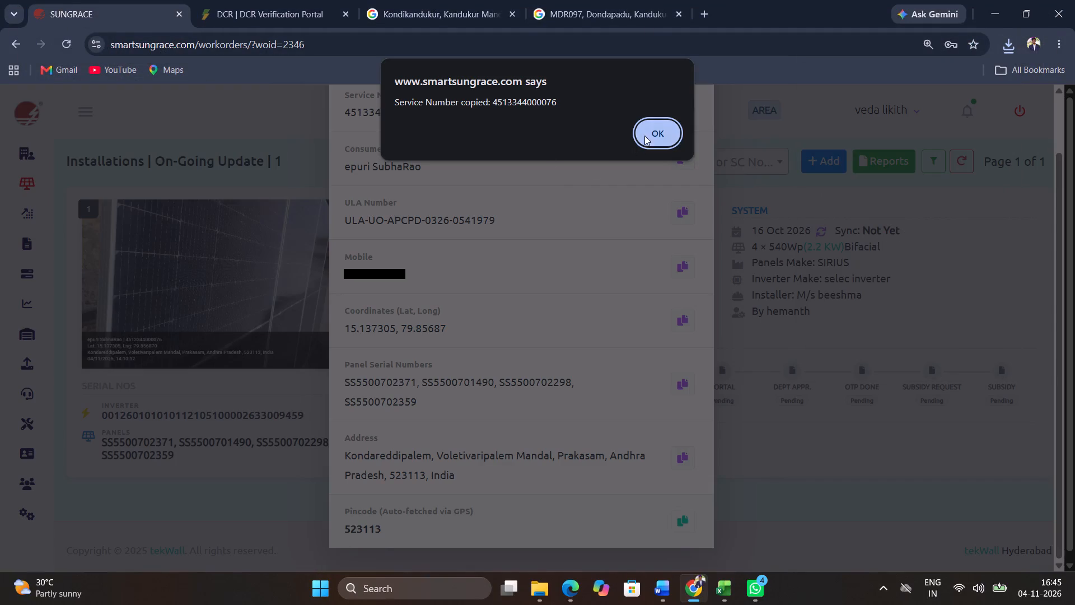
click(713, 136)
click(739, 231)
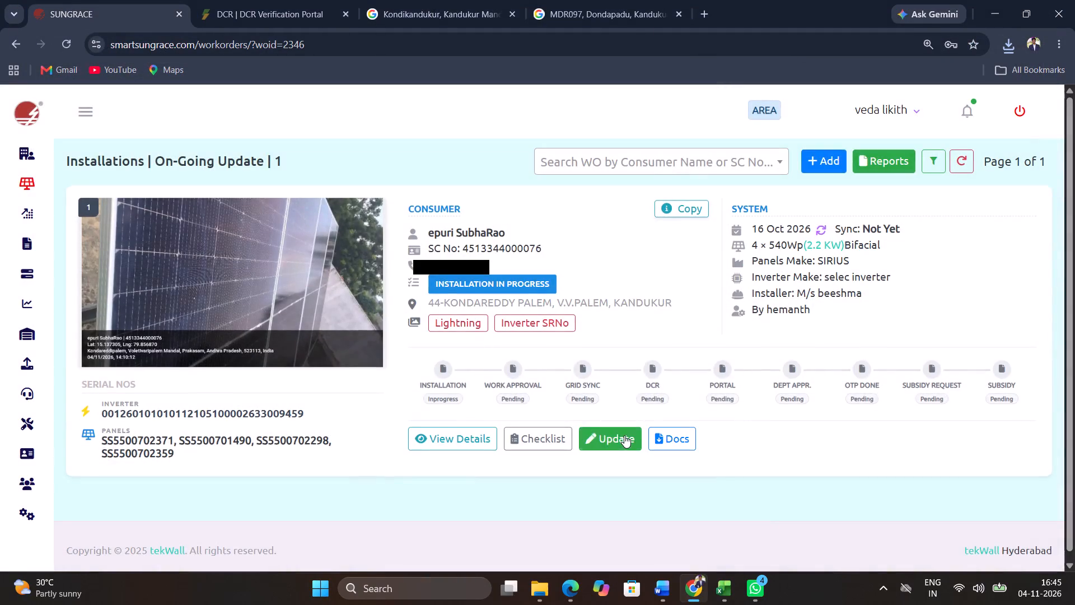
click(624, 435)
click(442, 392)
scroll(442, 392, down, 2)
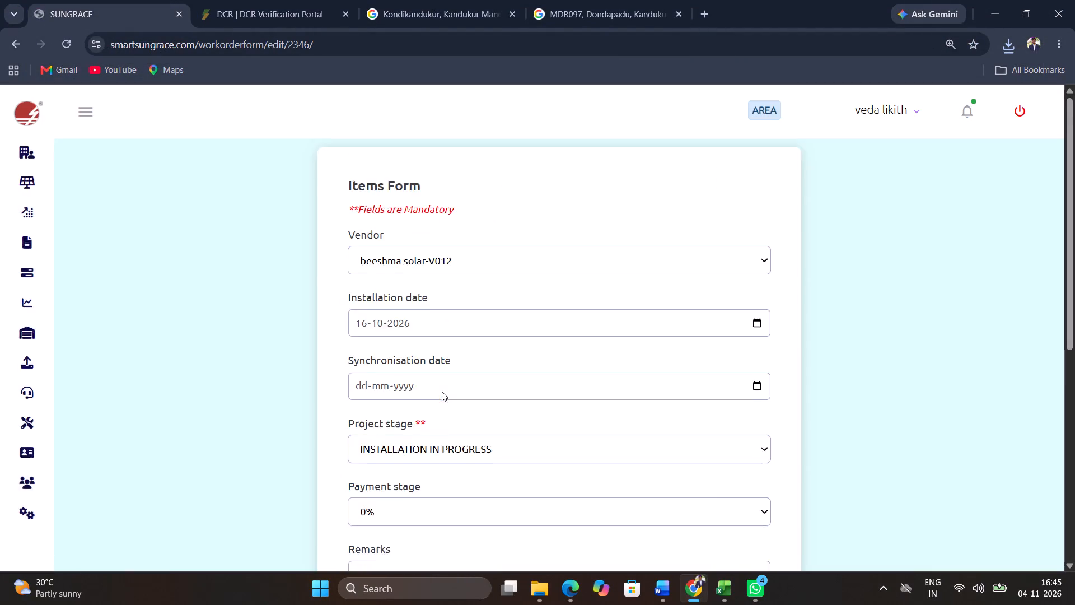
scroll(442, 392, down, 4)
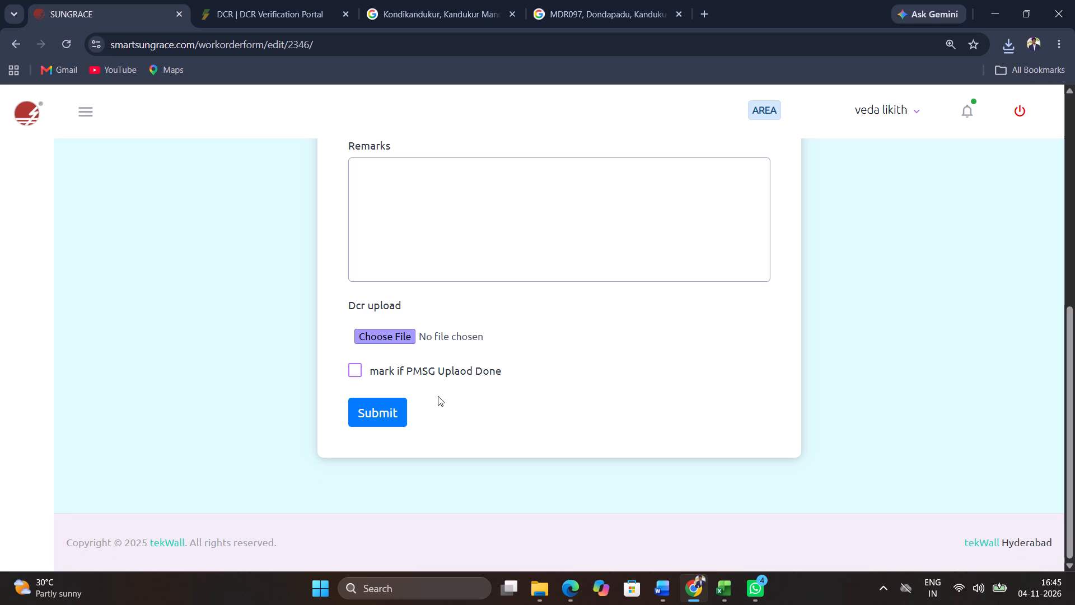
scroll(438, 396, down, 4)
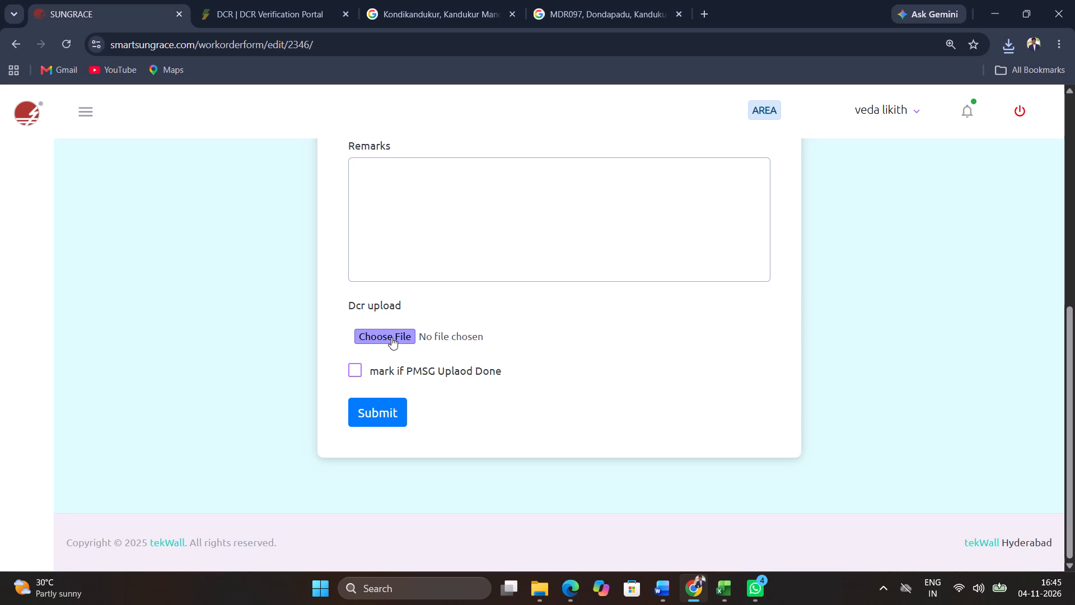
click(392, 336)
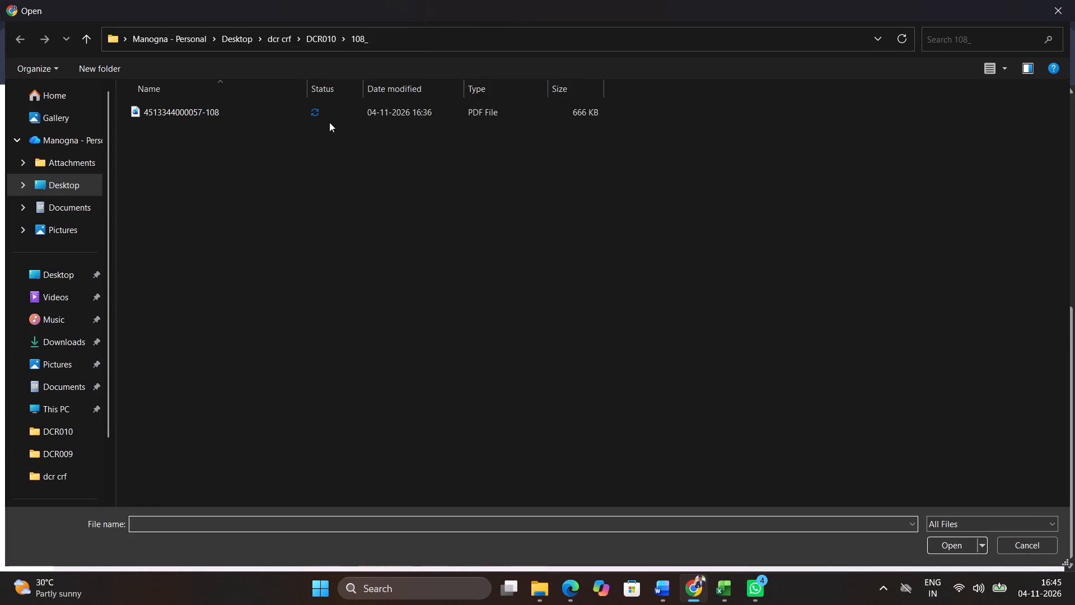
click(326, 39)
scroll(321, 389, down, 5)
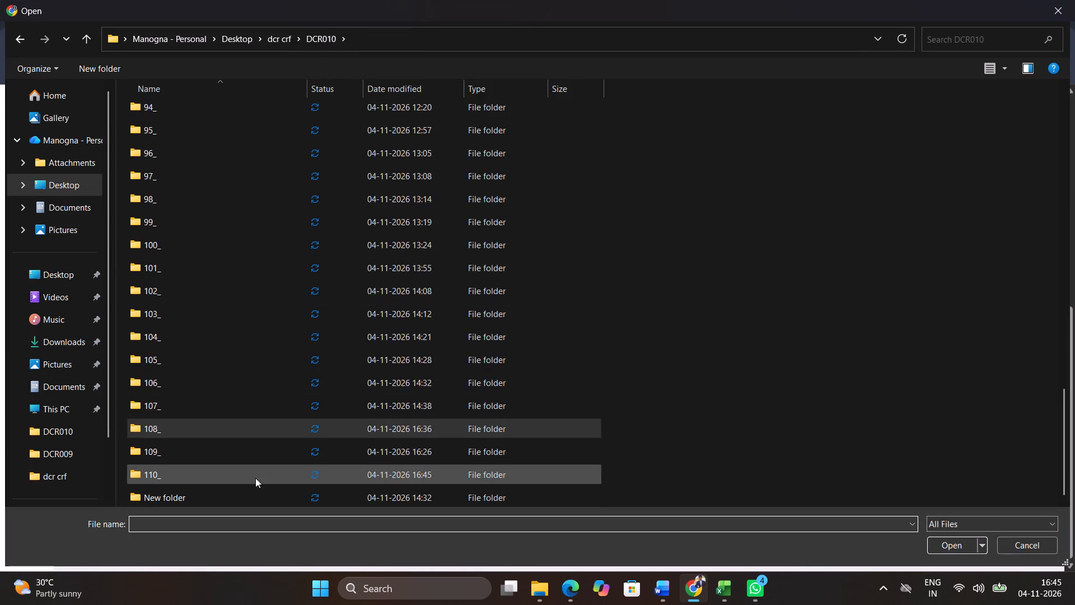
double_click(234, 471)
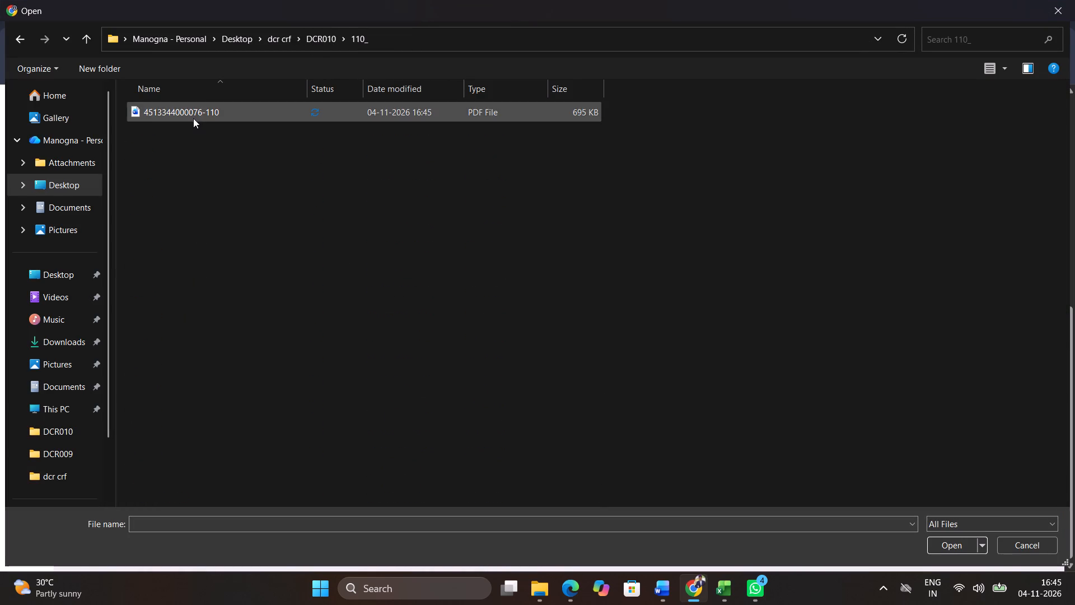
click(195, 111)
click(195, 110)
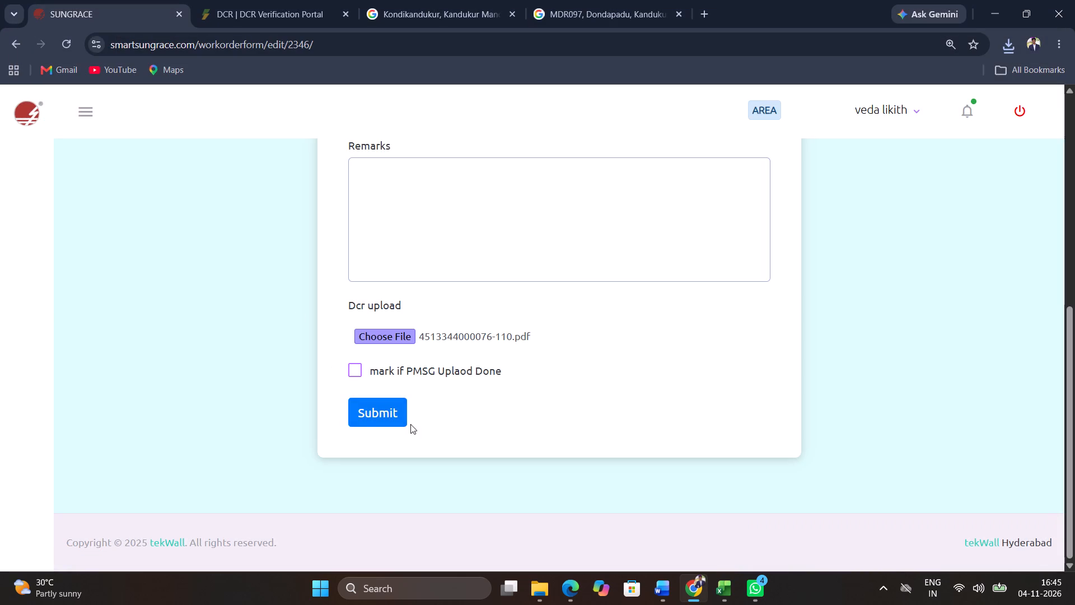
click(363, 412)
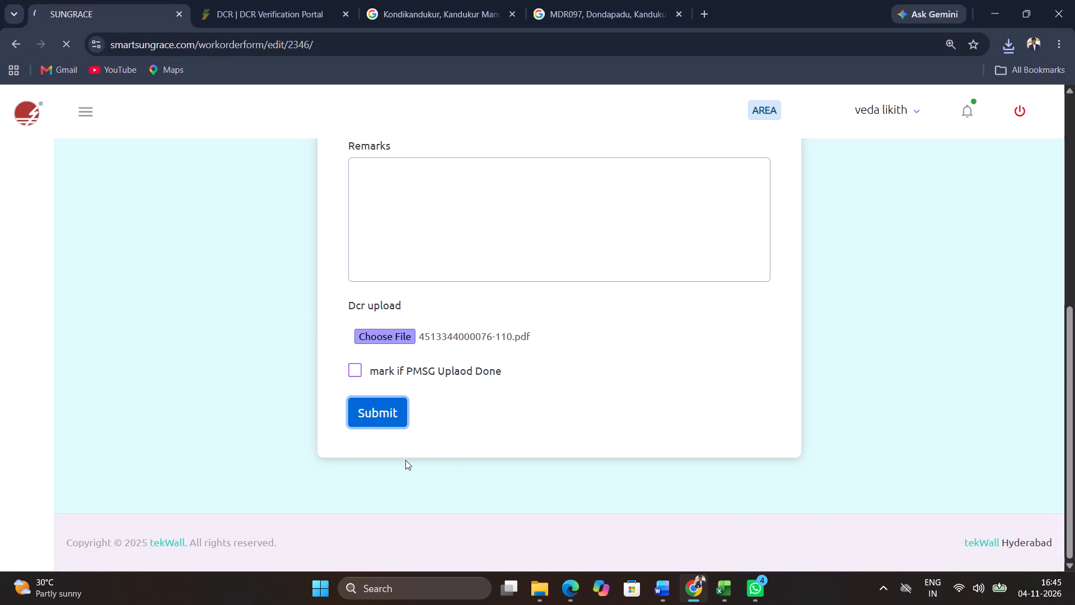
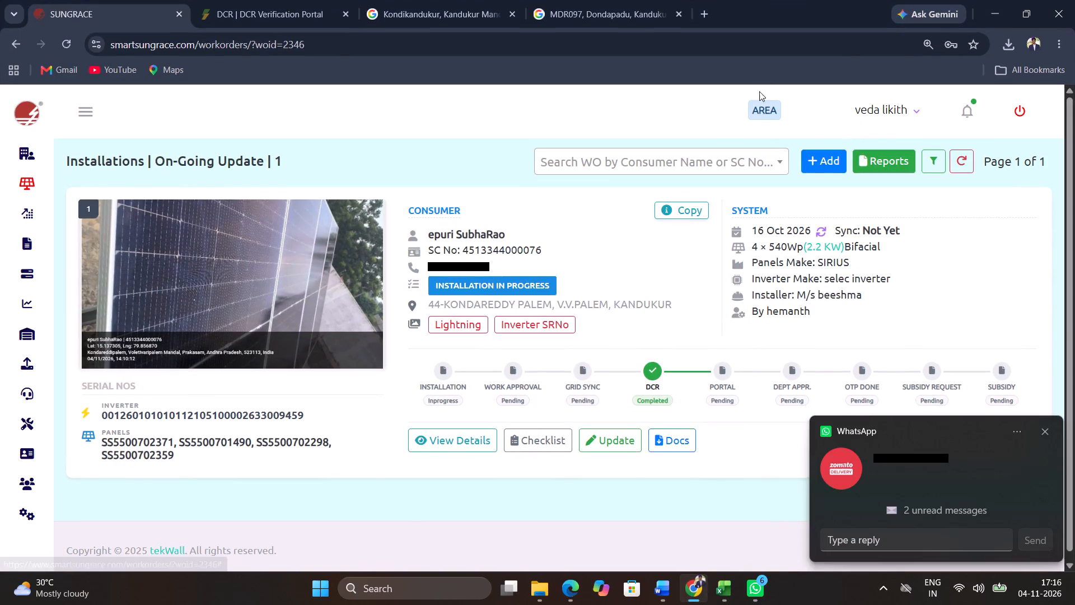
Return to the full SUNGRACE installations list and open the Section choices for filtering it by area.
click(759, 105)
click(40, 146)
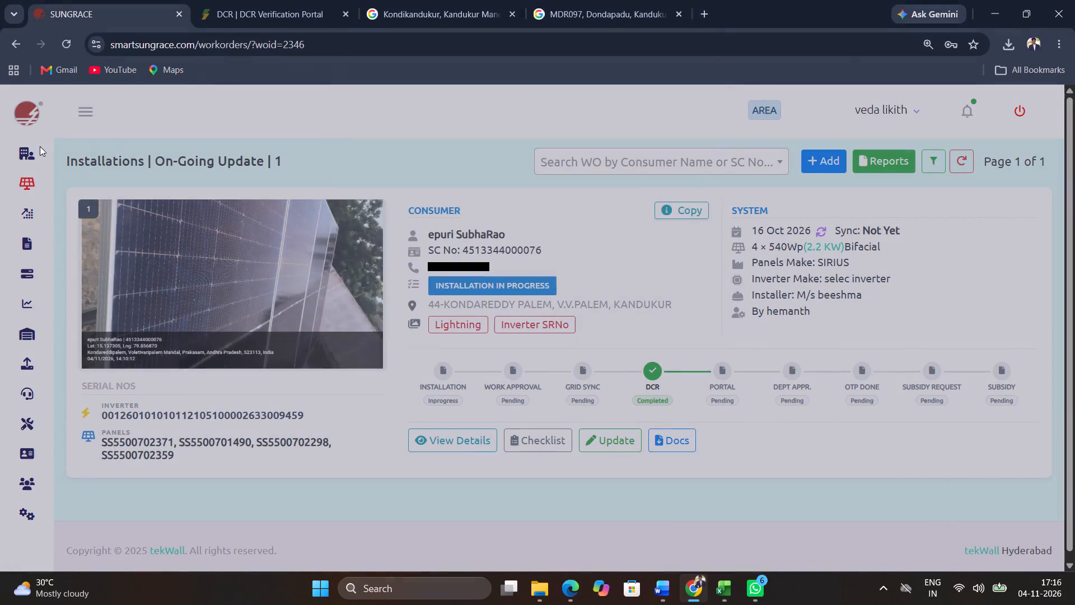
click(109, 216)
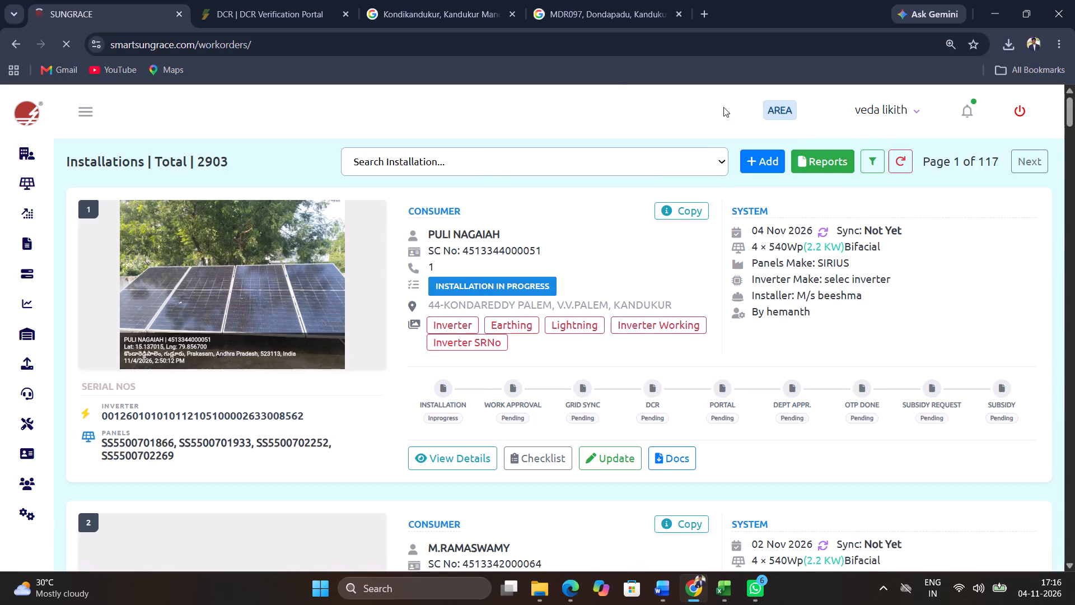
click(765, 114)
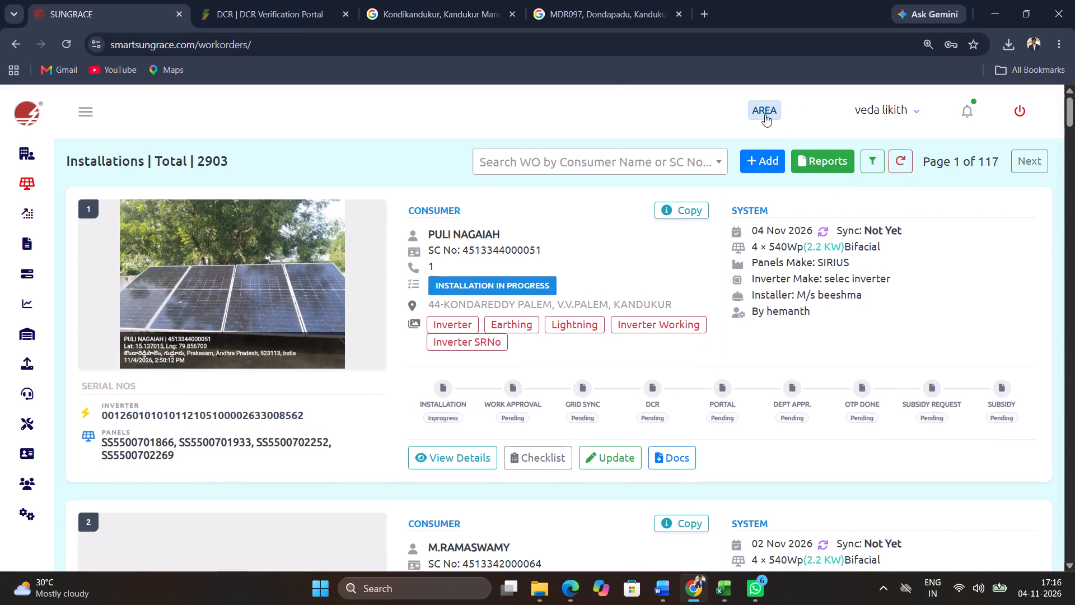
click(381, 234)
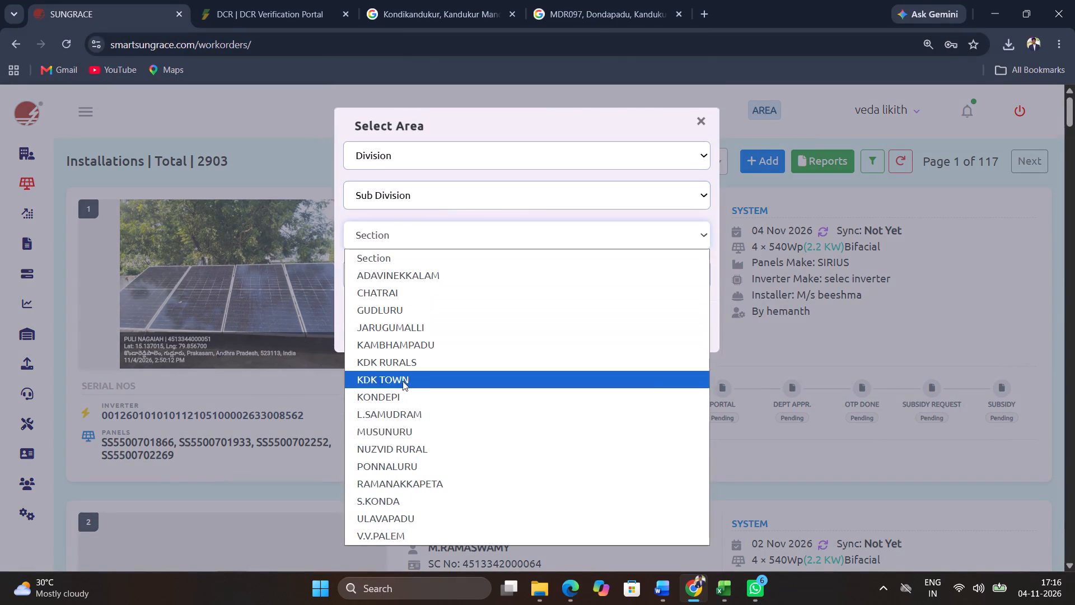
Limit the installations list to section ULAVAPADU and distribution 40-BHIMAVARAM.
double_click(423, 510)
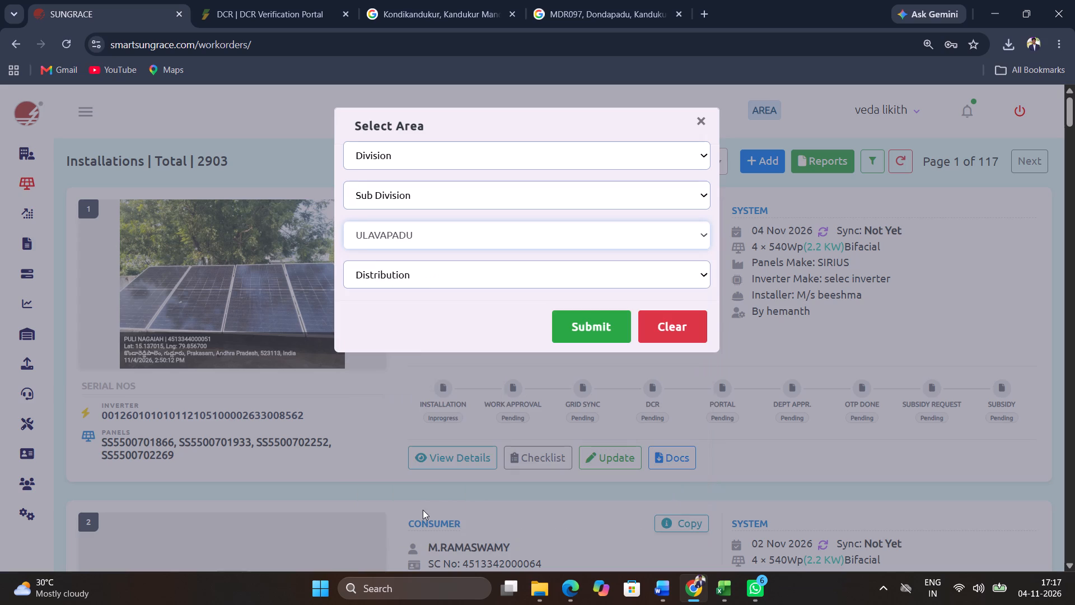
click(433, 274)
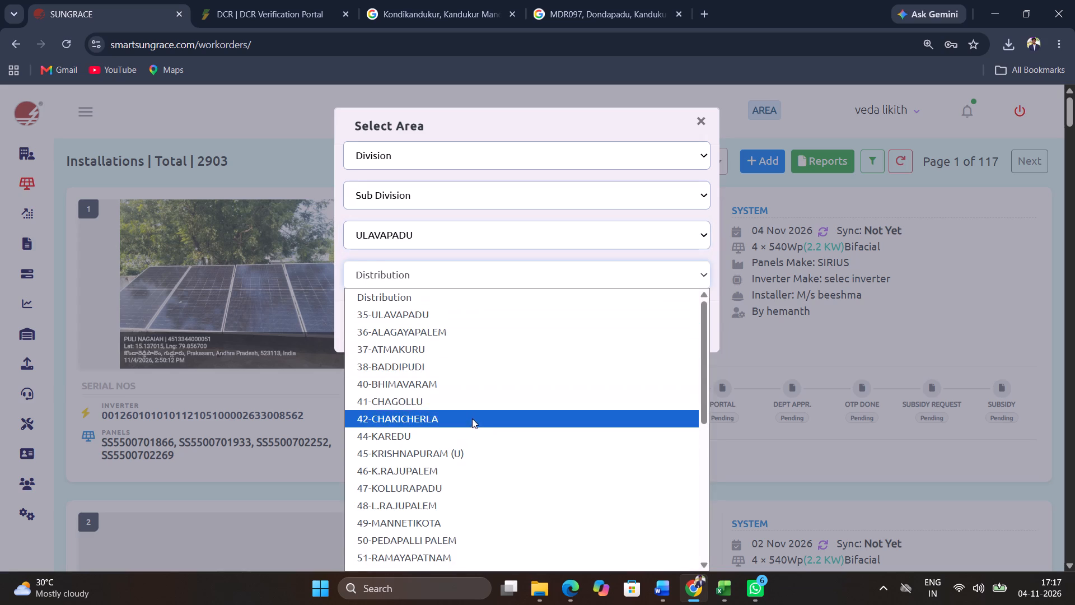
click(475, 378)
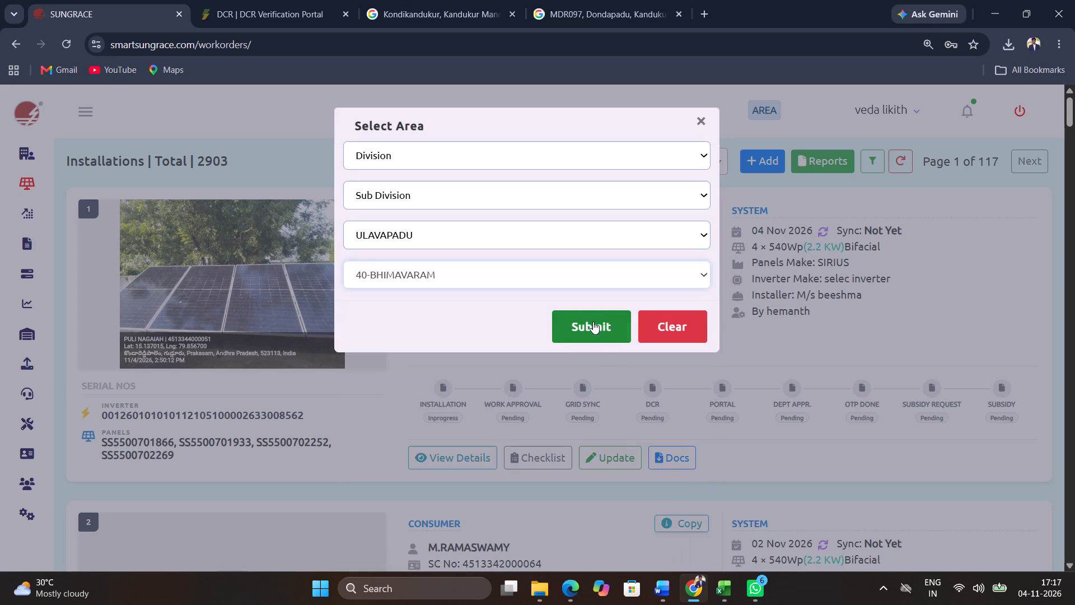
click(593, 322)
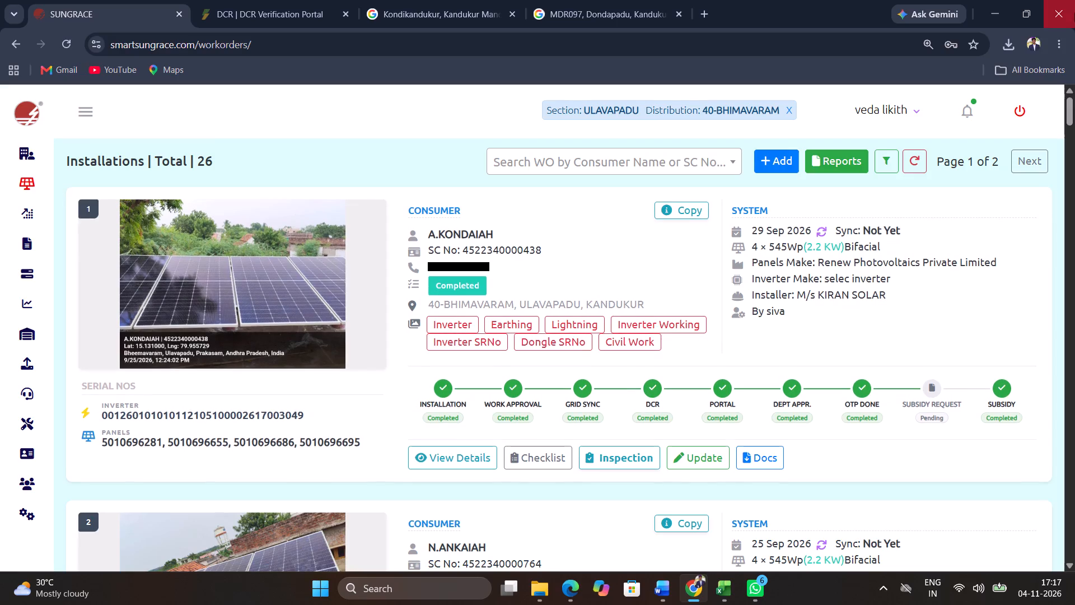
Filter the installations by vendor KIRAN SOLAR-V002.
click(889, 159)
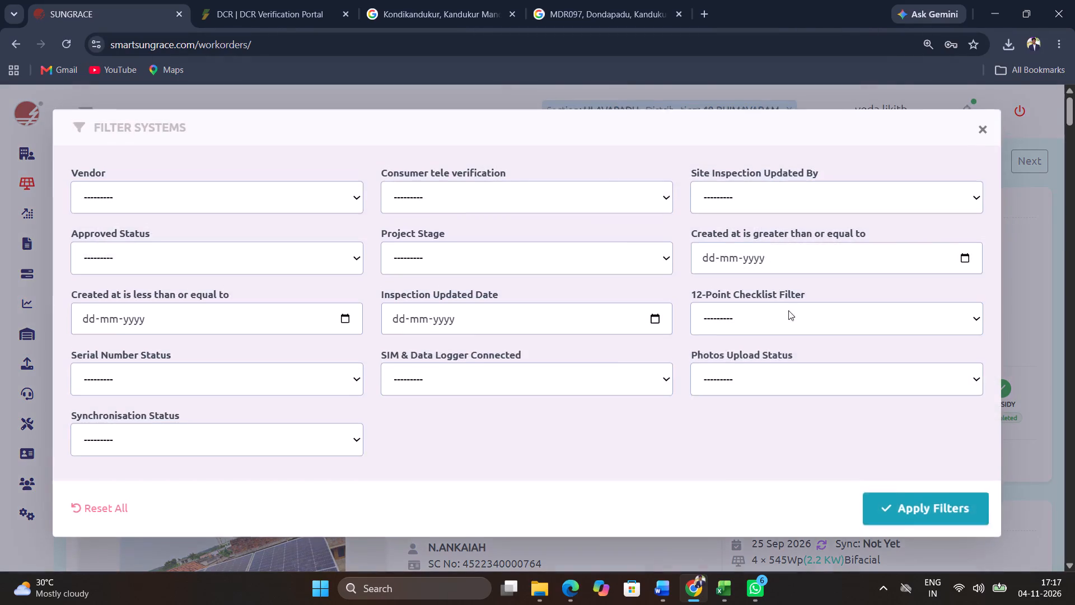
click(247, 200)
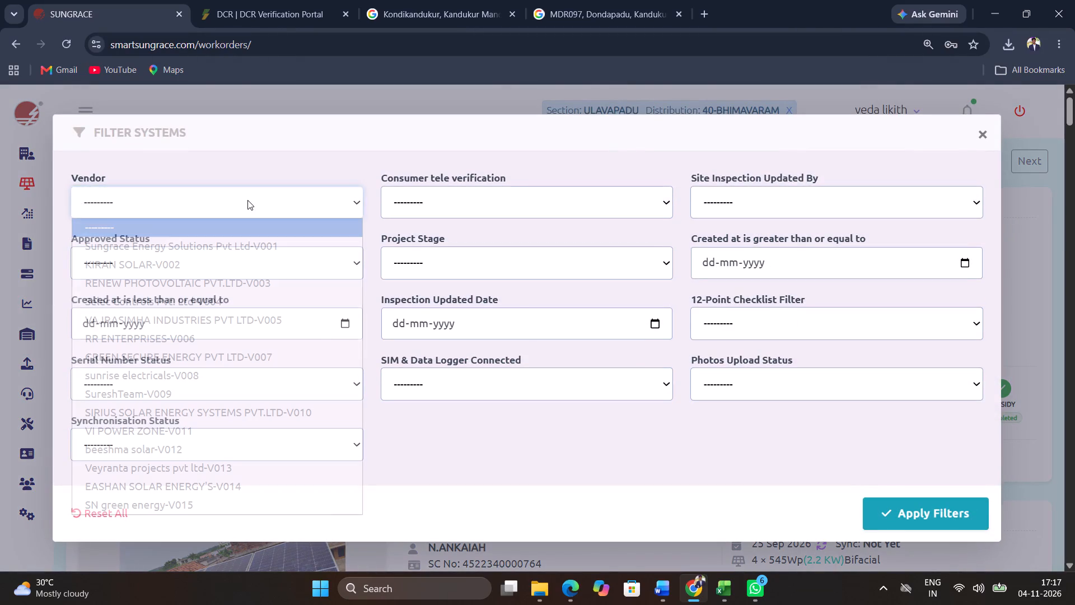
click(231, 262)
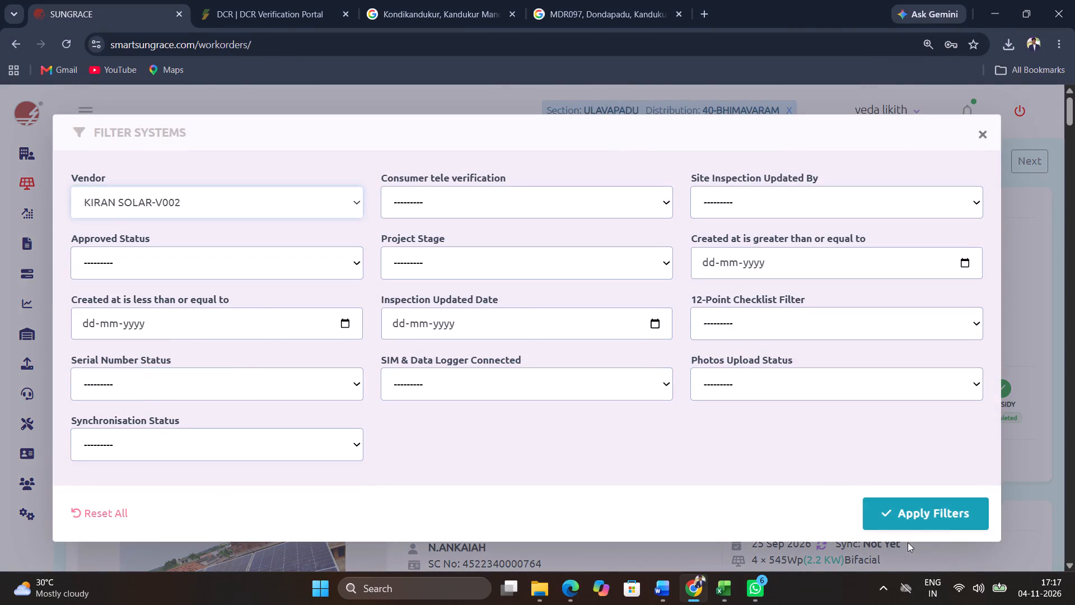
double_click(928, 524)
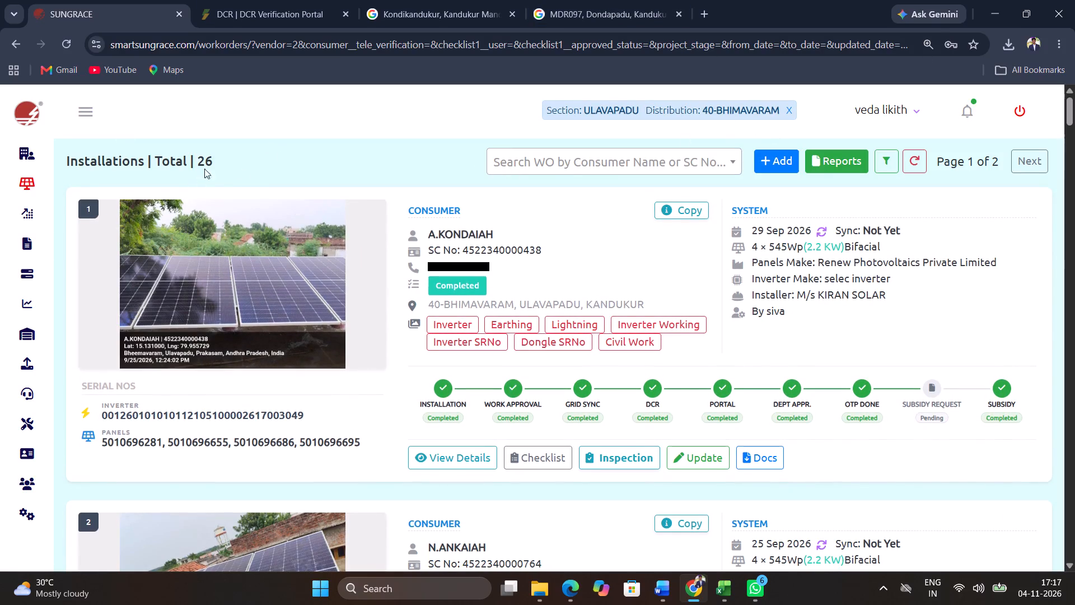
Look through the filtered installation records, checking each consumer's installer and stage progress.
scroll(470, 191, down, 14)
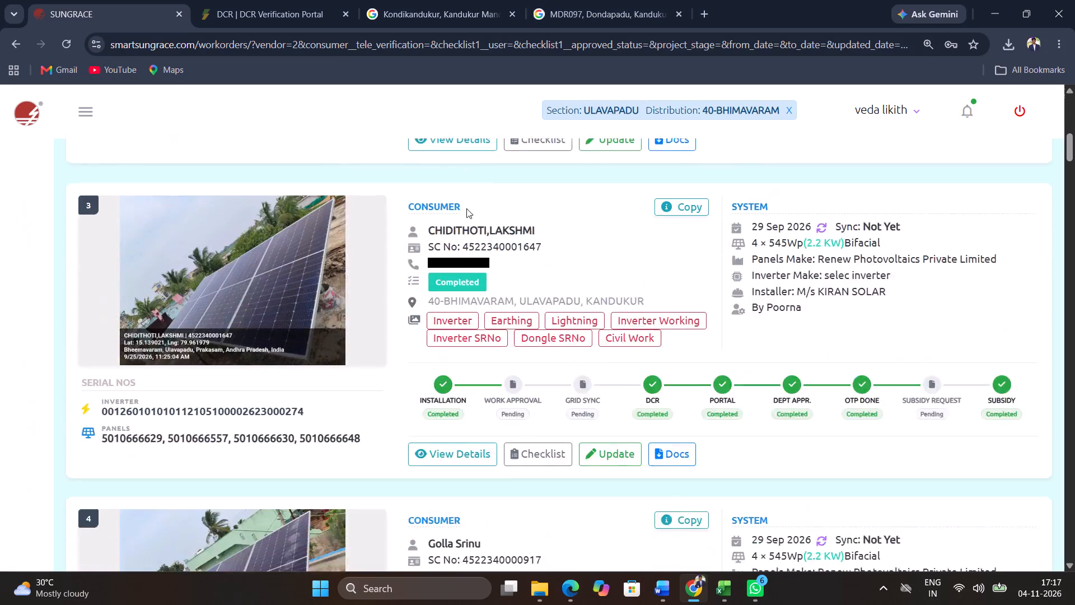
scroll(466, 208, down, 20)
scroll(466, 208, down, 8)
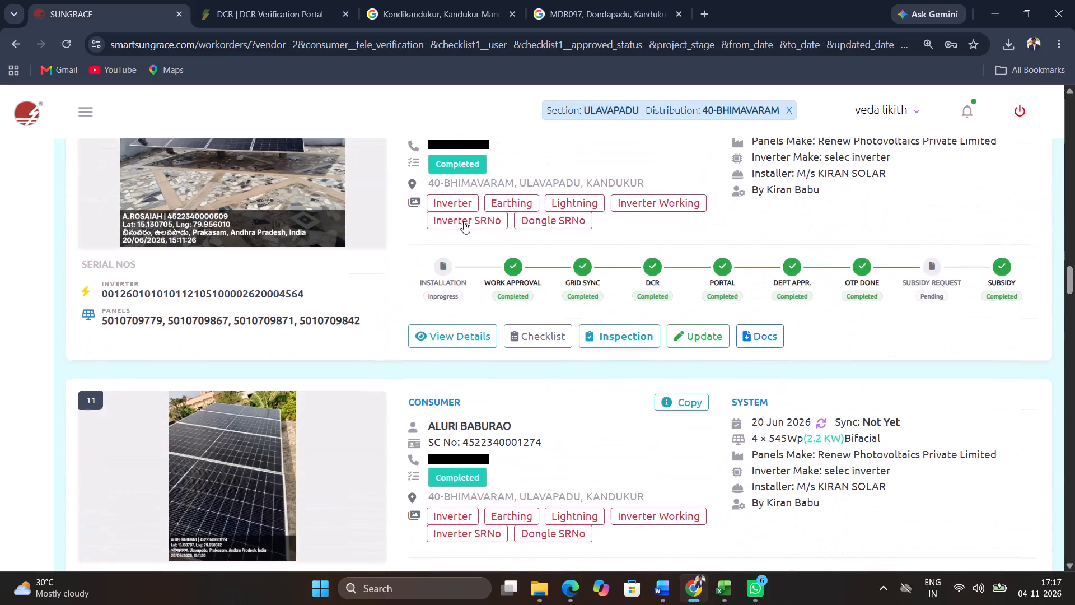
scroll(453, 230, down, 16)
scroll(447, 238, up, 3)
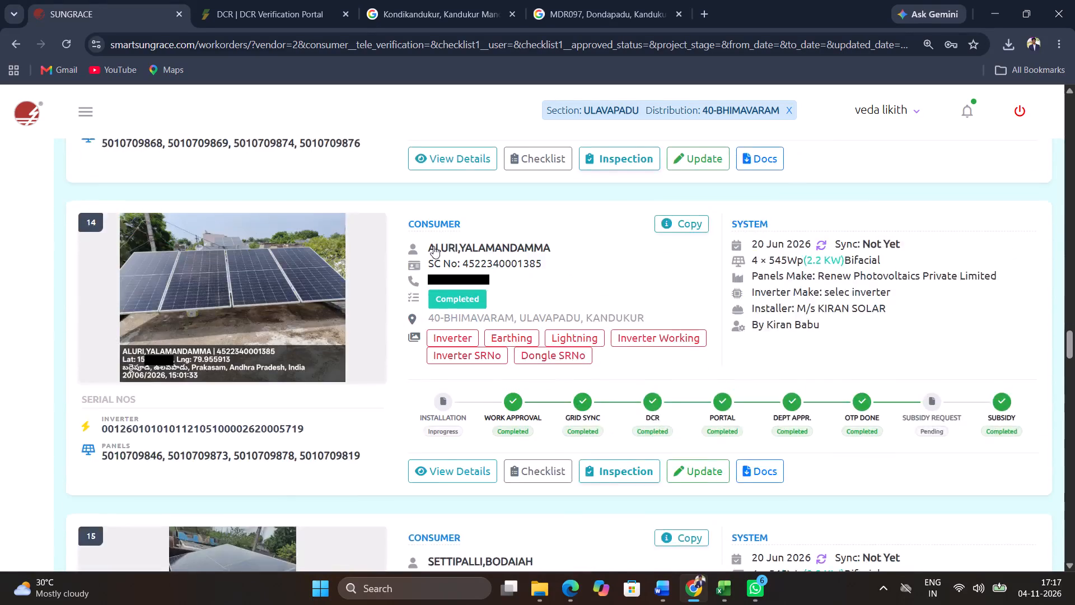
scroll(433, 246, up, 16)
scroll(422, 241, up, 16)
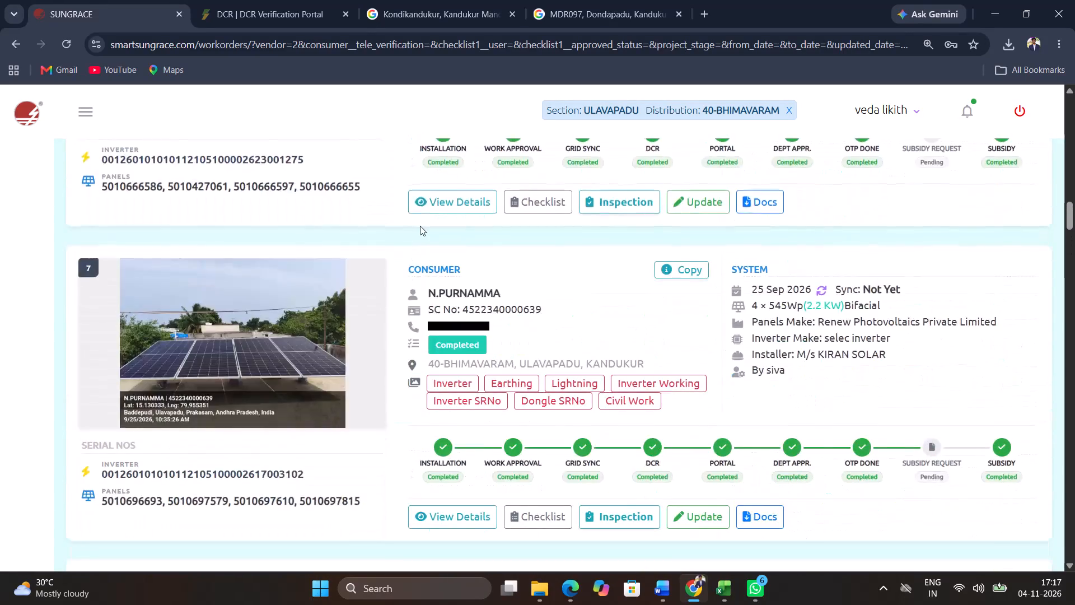
scroll(420, 226, up, 8)
scroll(420, 226, up, 20)
scroll(420, 226, up, 4)
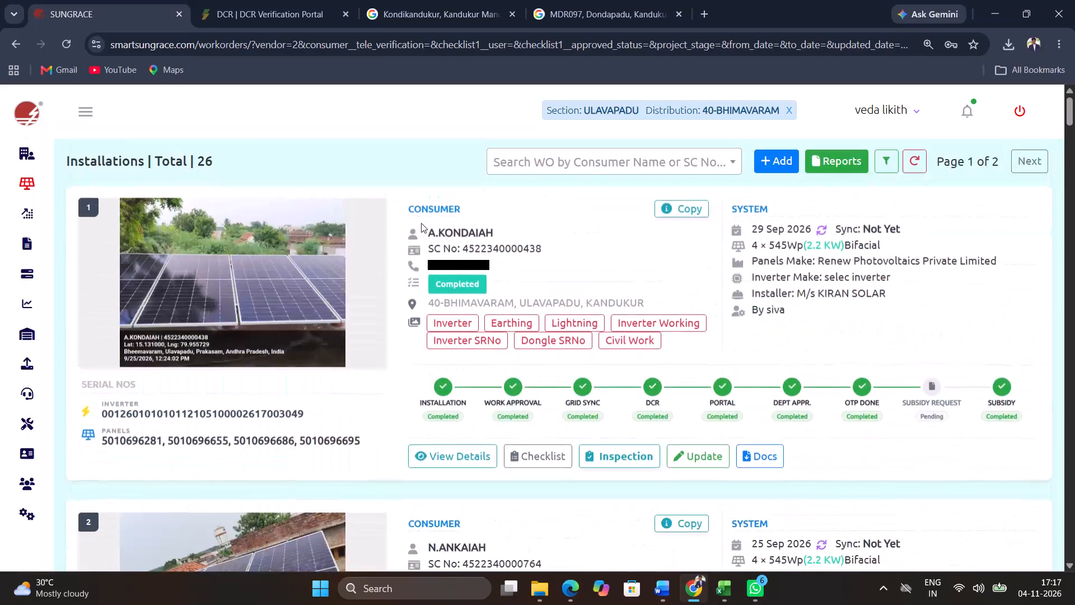
scroll(421, 223, up, 15)
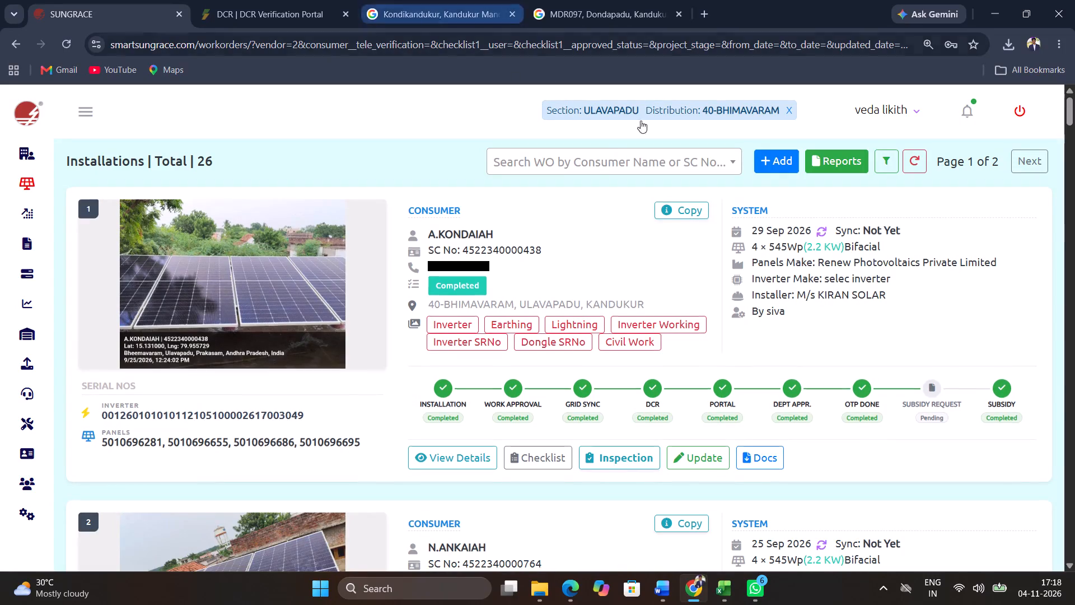
Download the Installation Report for the filtered list and open the newest Installations file from the Downloads folder in Excel.
click(843, 153)
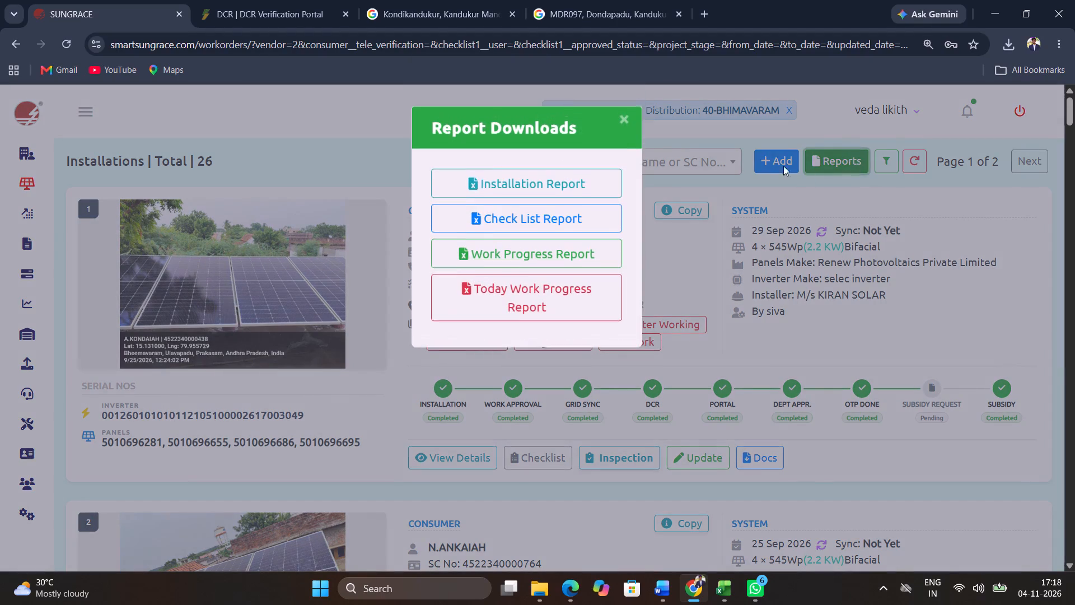
click(578, 183)
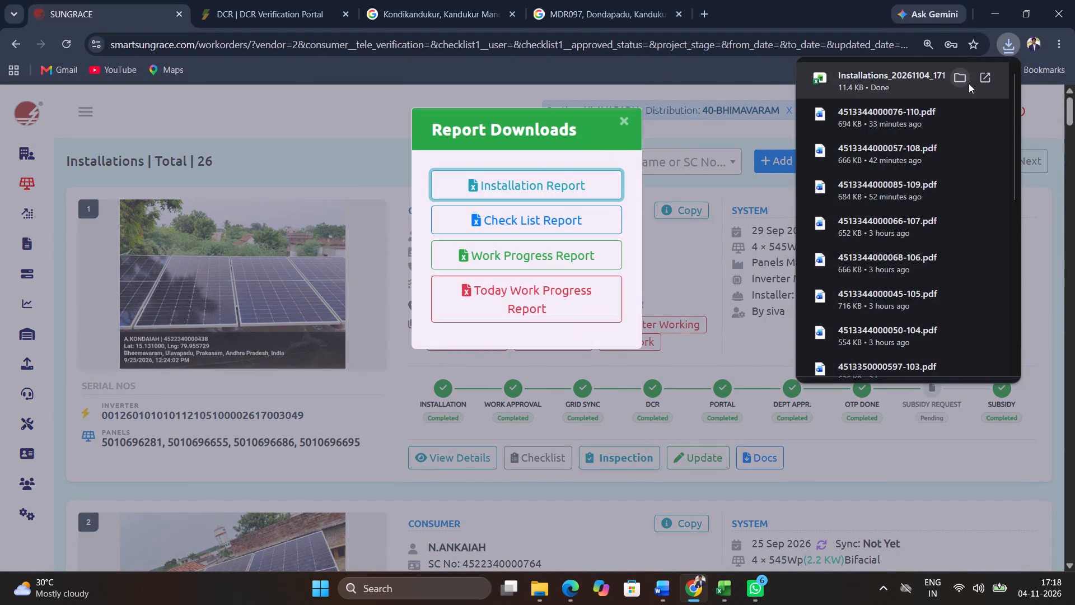
click(964, 76)
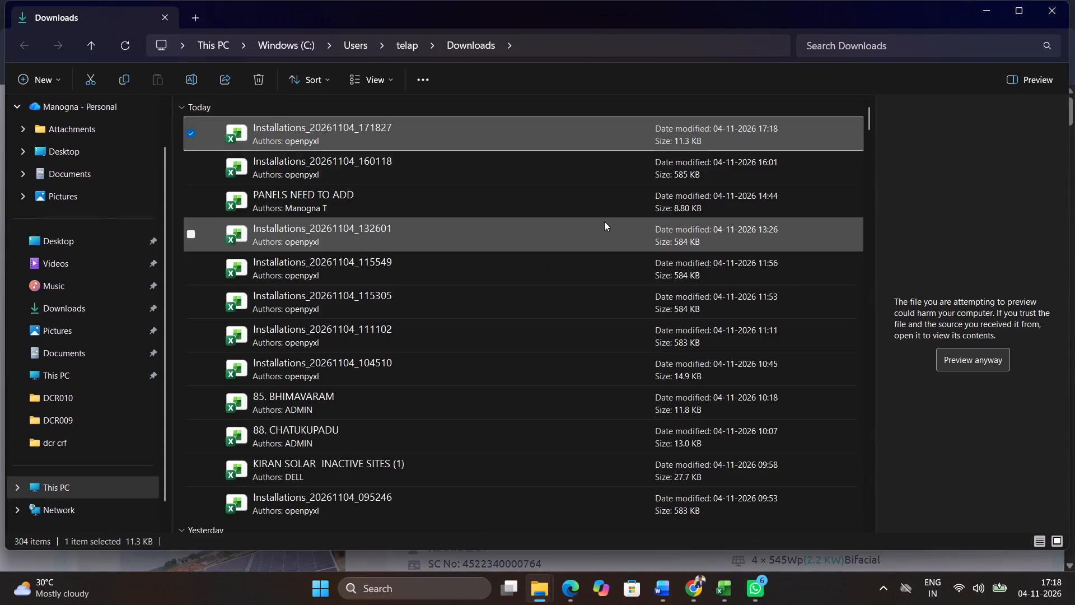
double_click(541, 122)
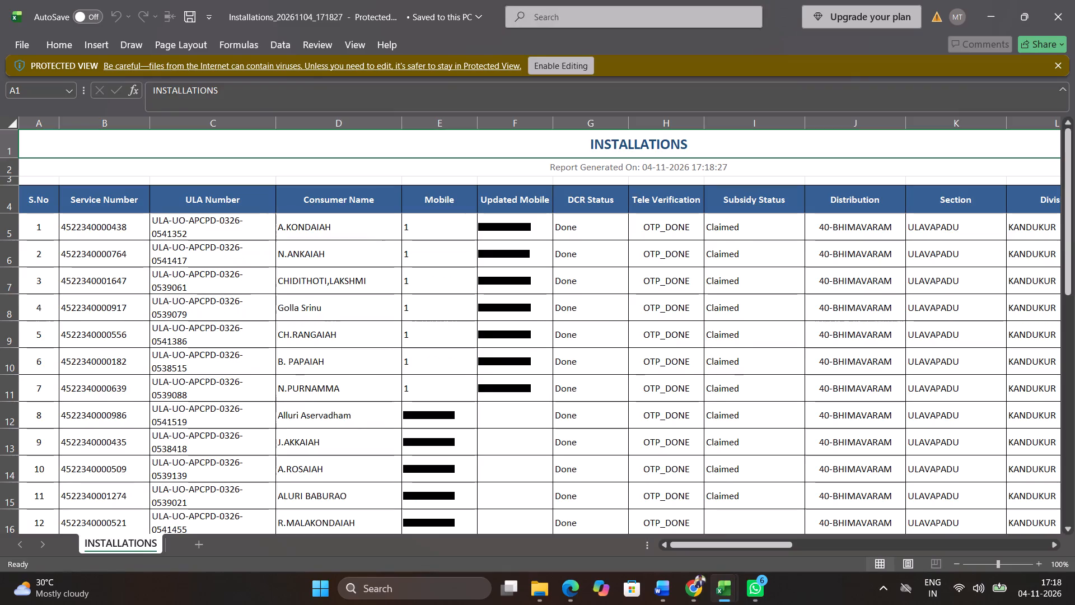
Review the report rows for each consumer's DCR, tele verification and subsidy status.
scroll(393, 402, up, 4)
scroll(393, 402, down, 5)
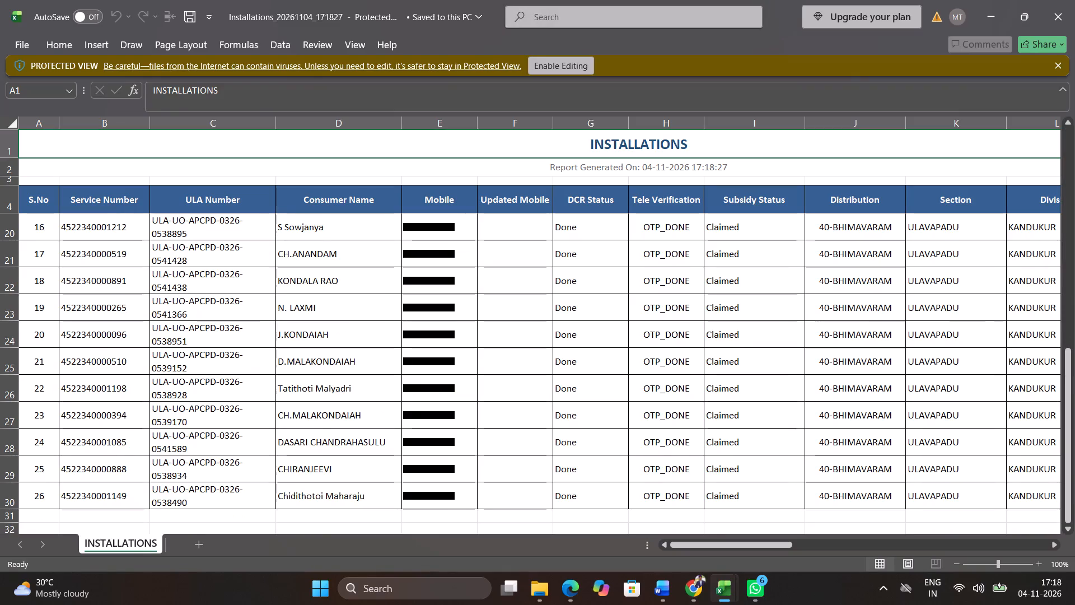
scroll(393, 402, down, 1)
scroll(393, 402, up, 2)
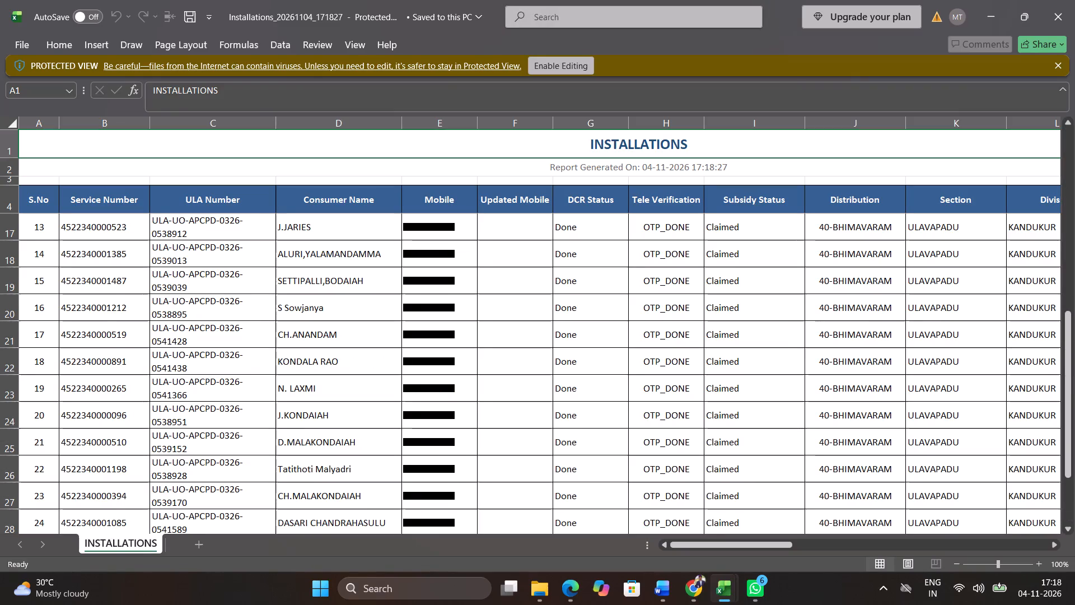
scroll(393, 402, up, 4)
scroll(393, 402, down, 2)
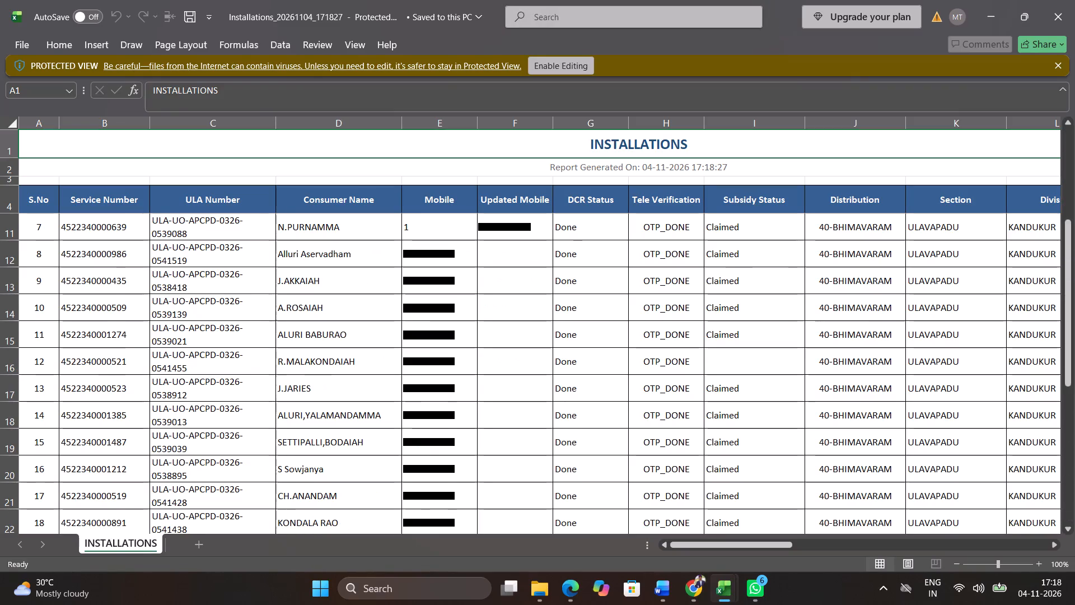
scroll(393, 402, down, 1)
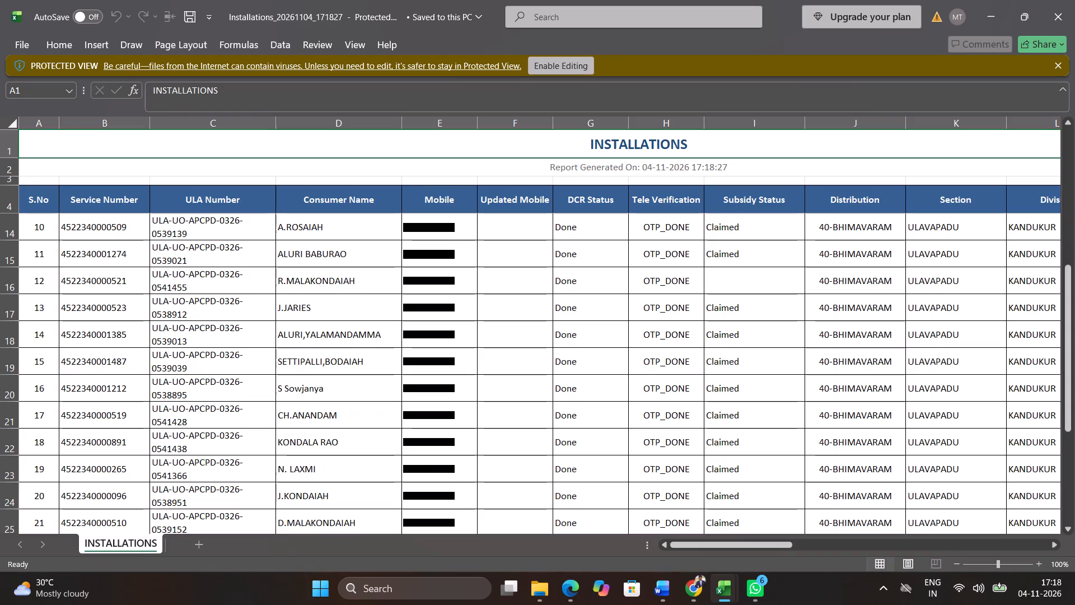
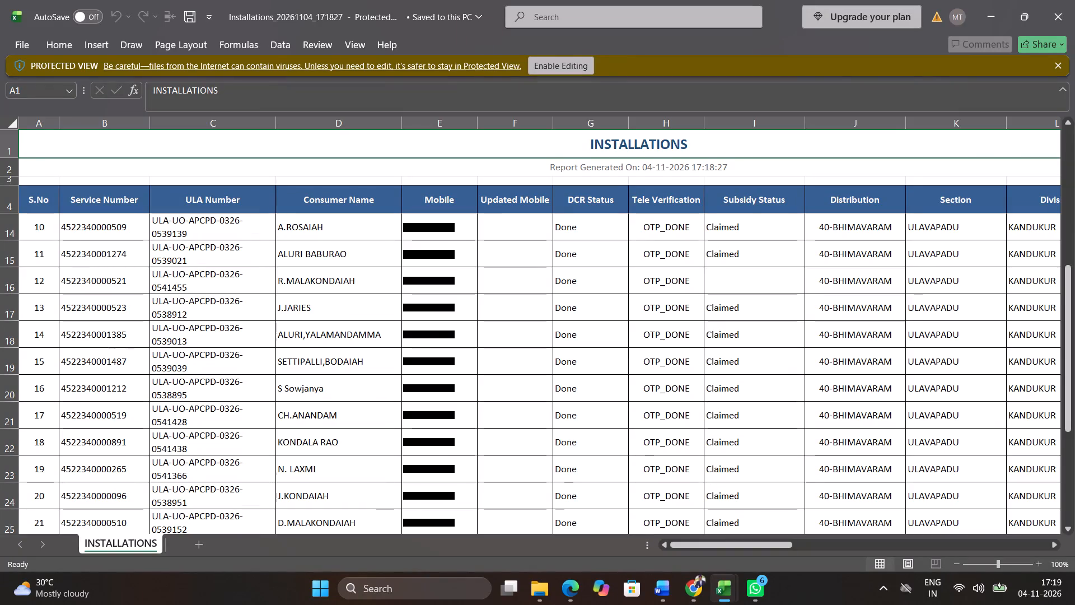
Look through all the consumer rows of the installations report, checking DCR, tele verification and subsidy status.
scroll(677, 263, down, 4)
scroll(675, 268, up, 4)
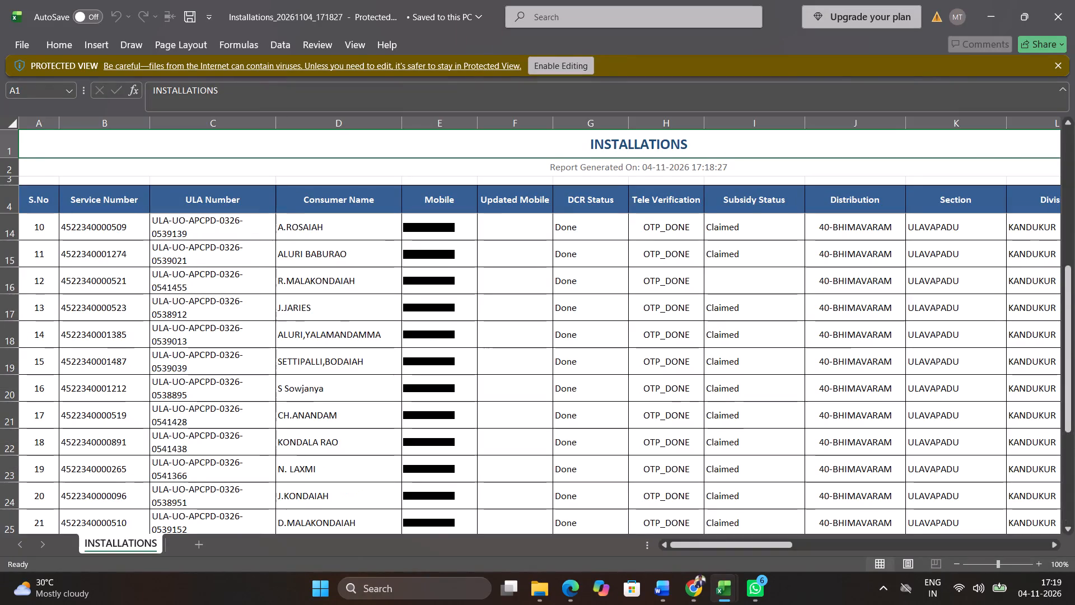
scroll(675, 268, up, 9)
scroll(675, 268, down, 7)
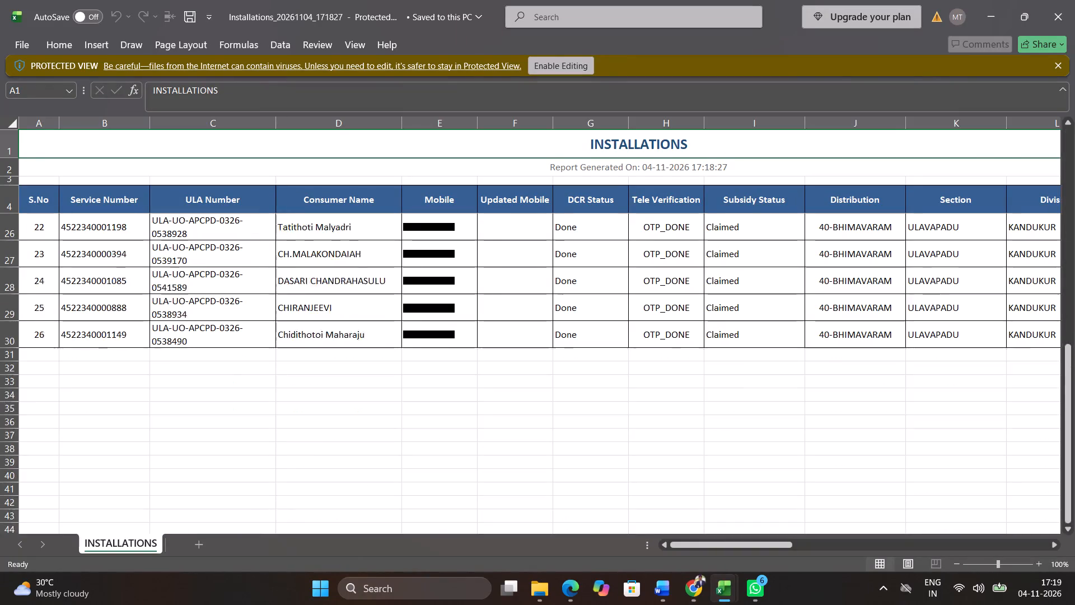
scroll(675, 268, down, 1)
scroll(675, 268, up, 14)
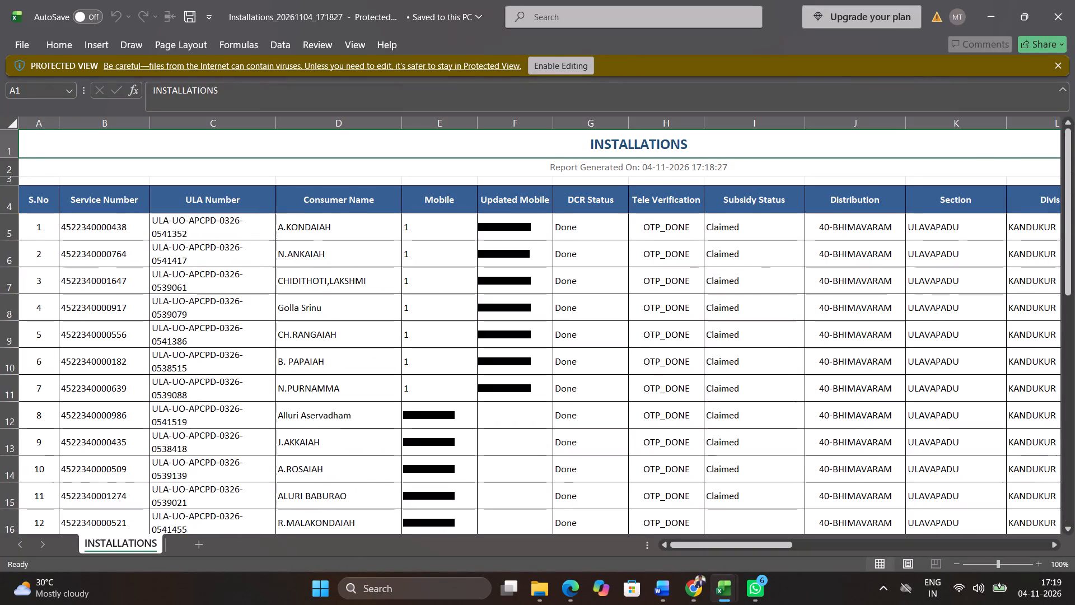
scroll(675, 262, up, 12)
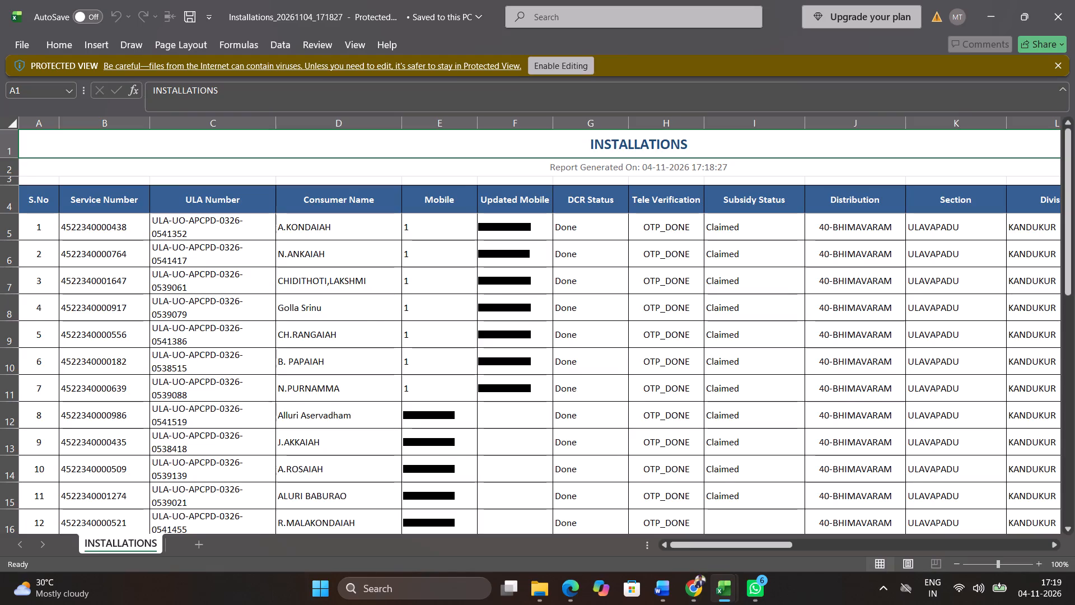
scroll(676, 248, down, 1)
scroll(676, 248, up, 8)
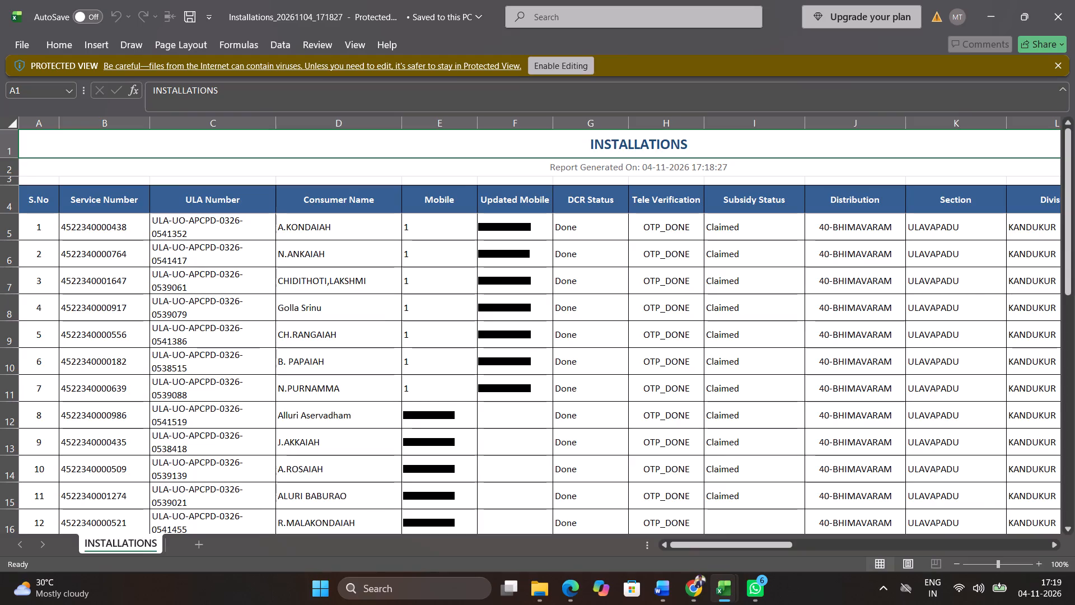
scroll(671, 245, up, 2)
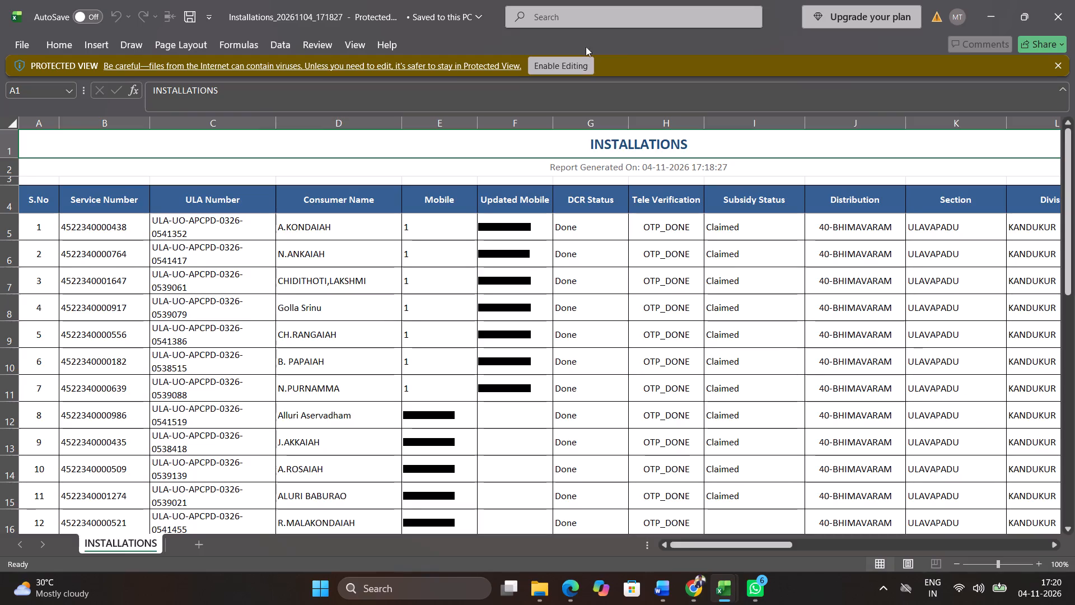
Enable editing for the protected installations workbook.
click(556, 61)
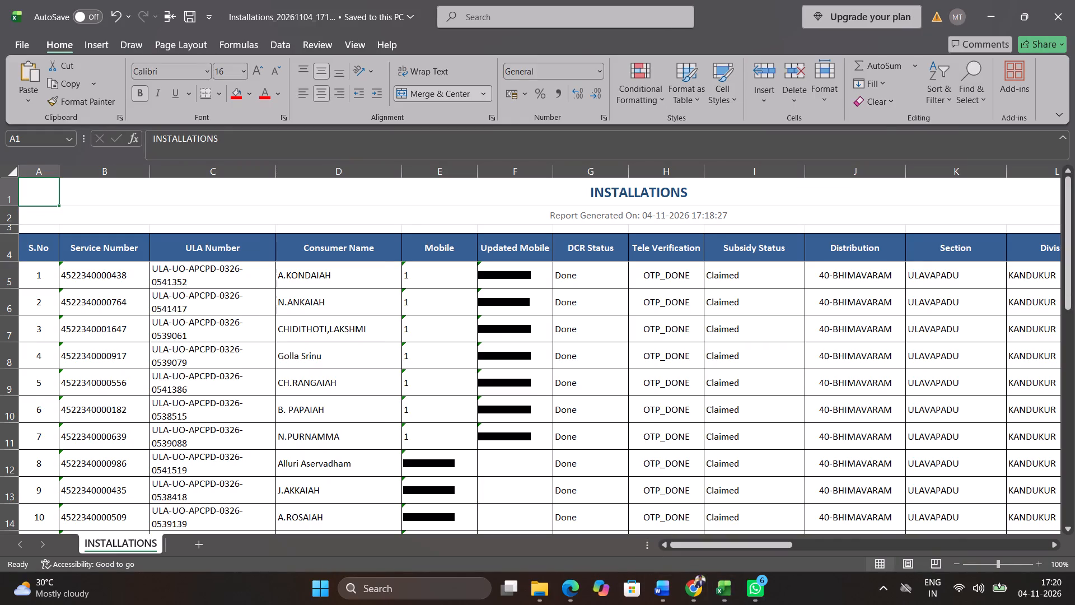
Review the report's remaining columns, from address and installation stage through panel, inverter, SIM and DL numbers to the photo and SCAT fields.
scroll(889, 308, left, 4)
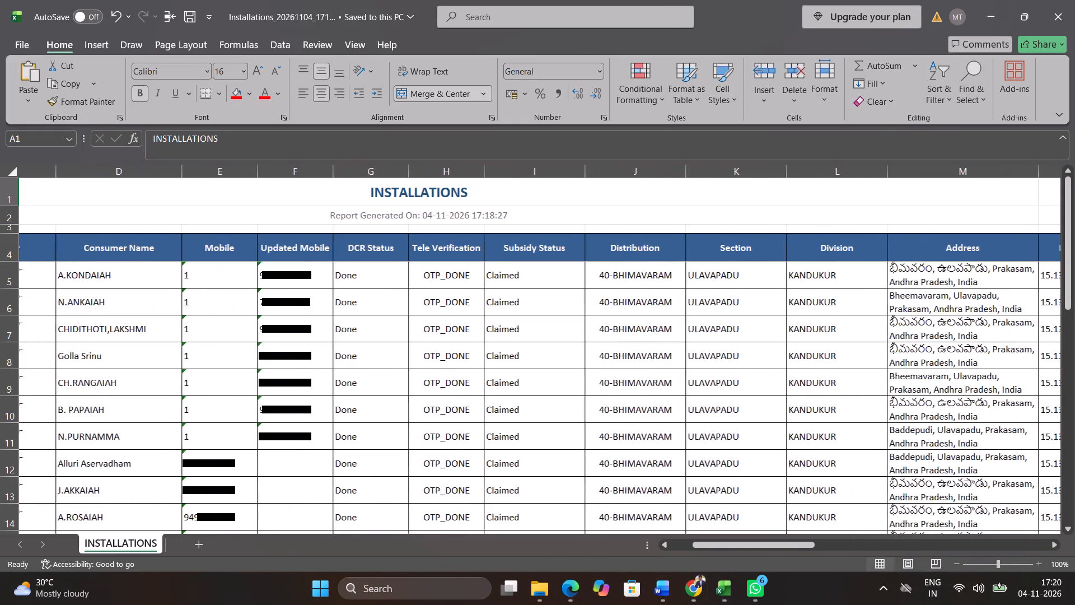
scroll(889, 308, left, 7)
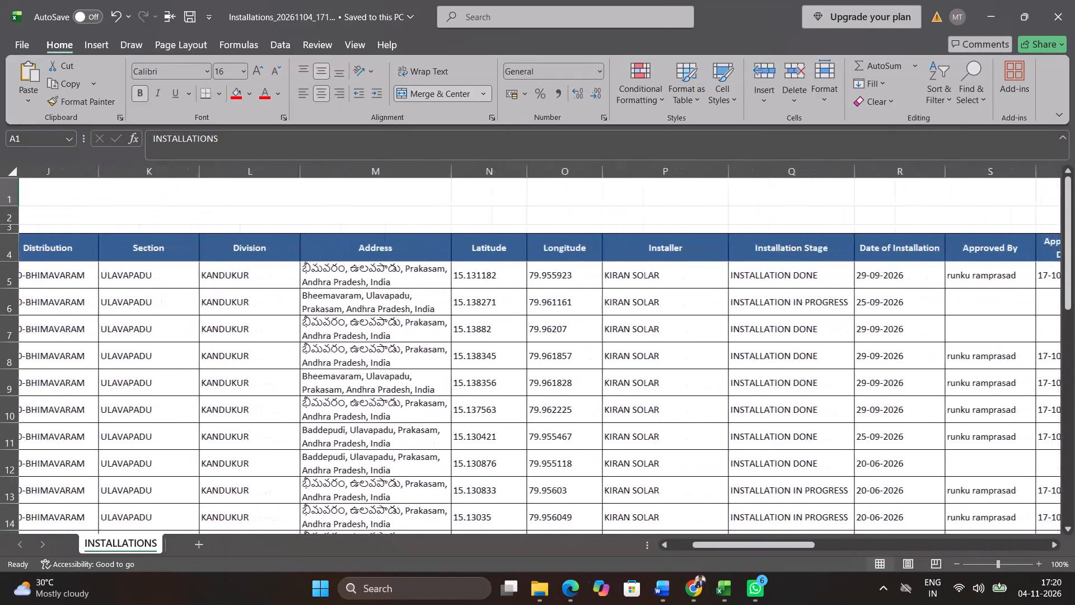
scroll(889, 308, left, 4)
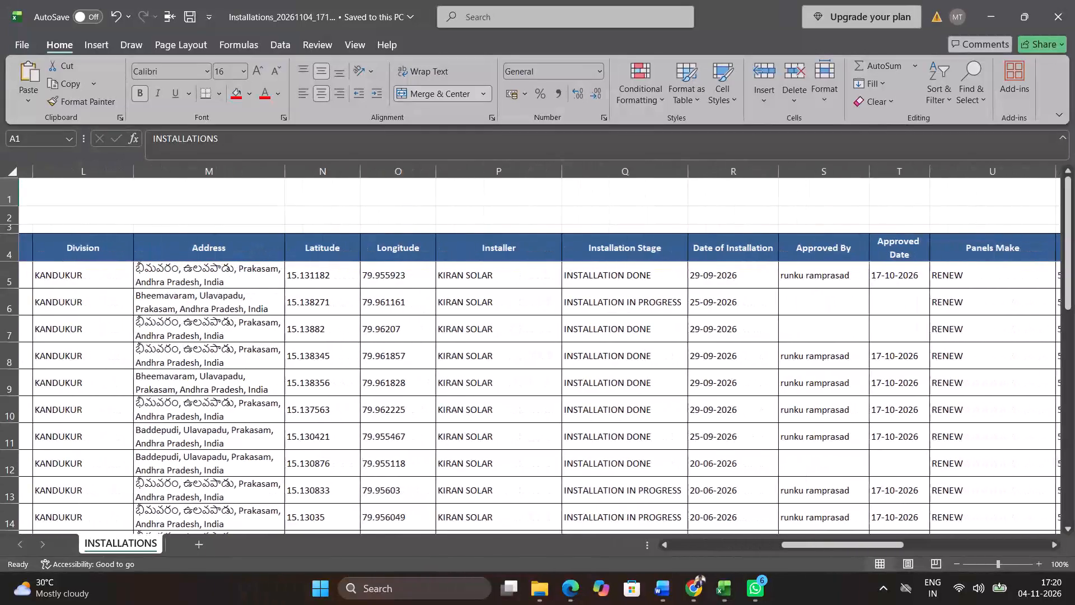
scroll(876, 308, left, 4)
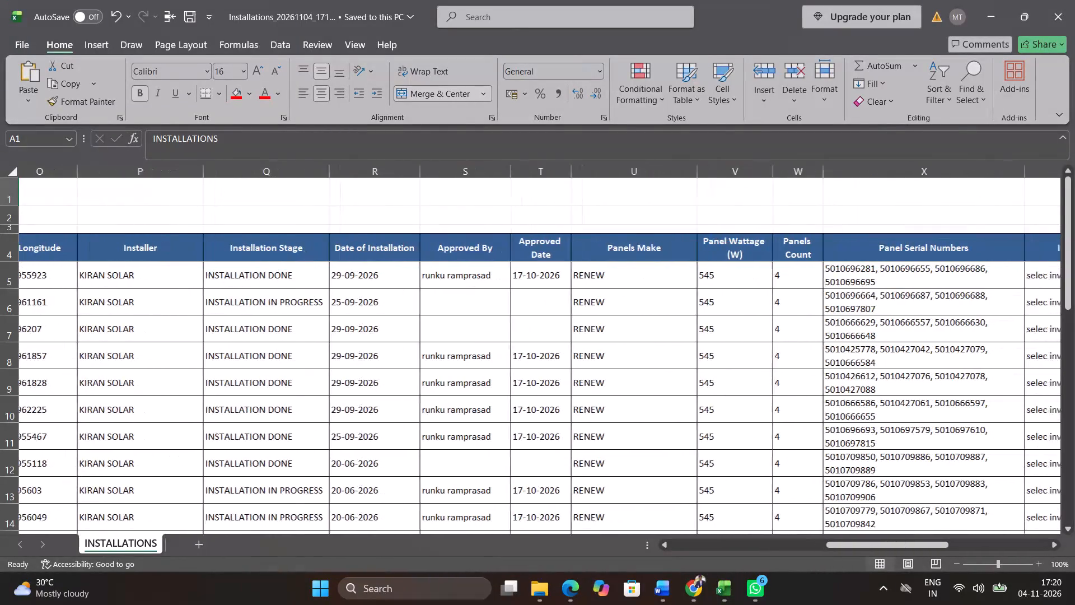
scroll(876, 308, left, 8)
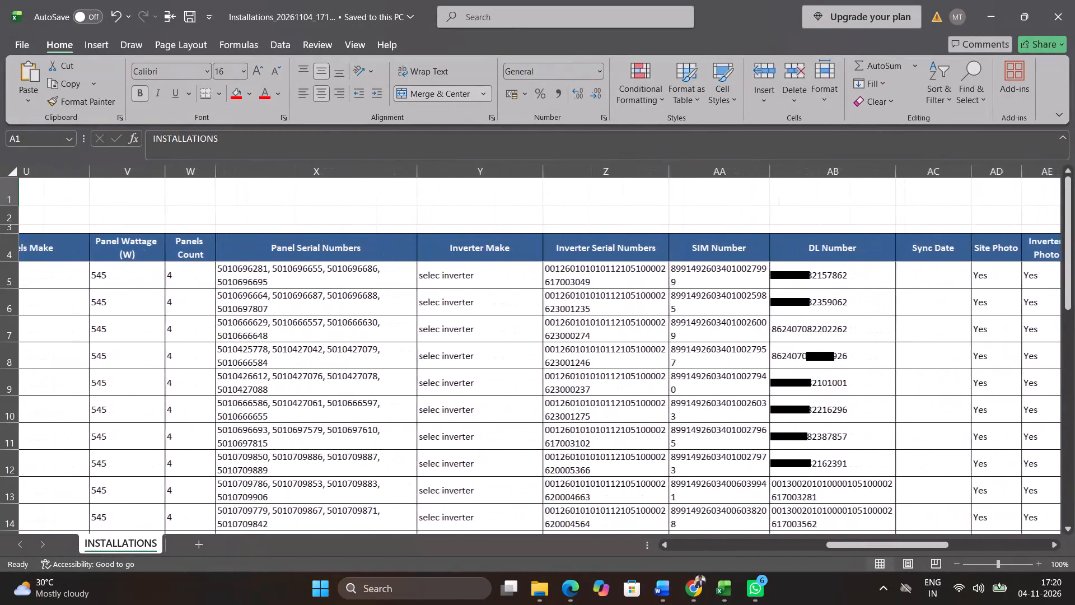
scroll(876, 308, left, 3)
scroll(876, 308, right, 1)
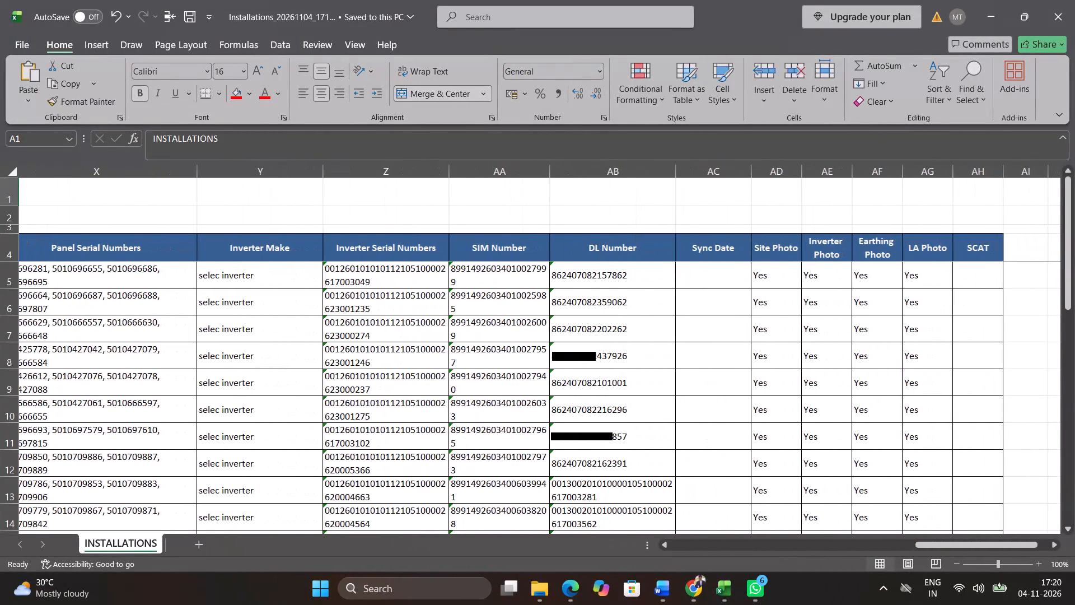
scroll(876, 308, right, 5)
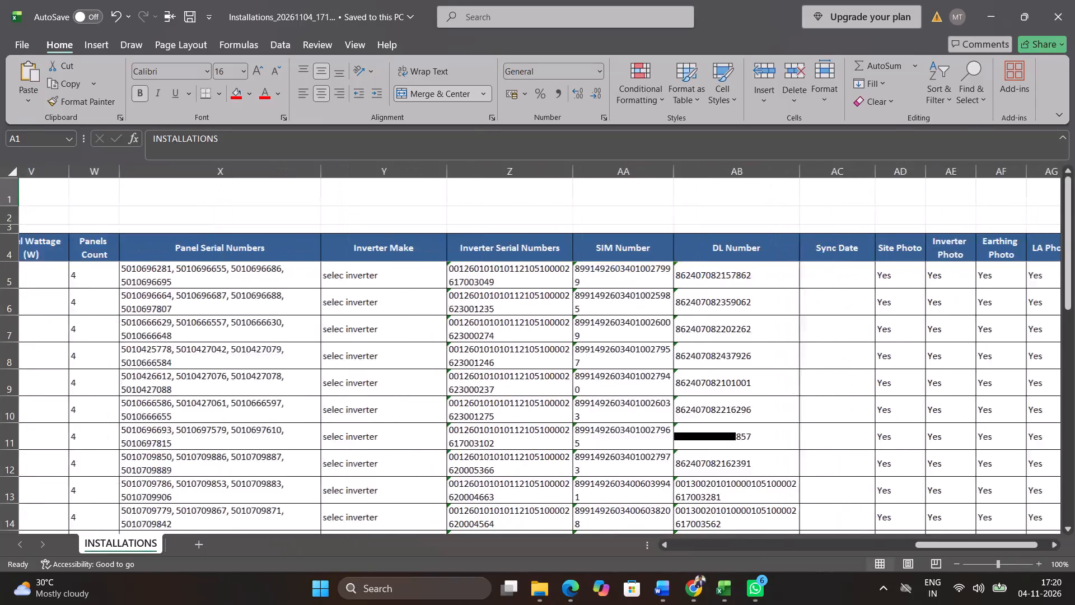
scroll(876, 308, right, 6)
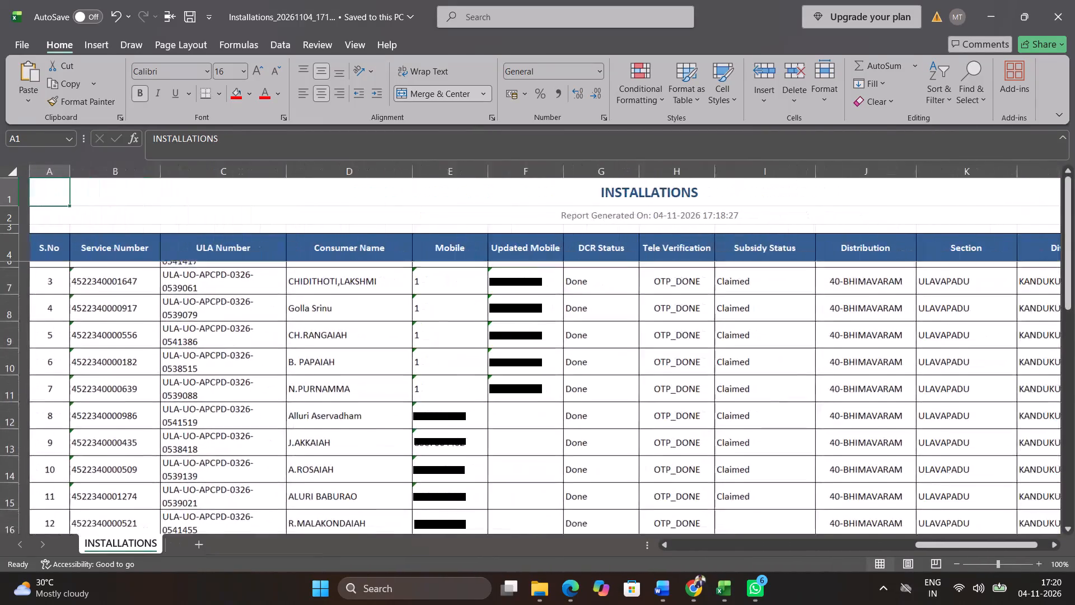
Examine the consumer rows around serial number 8, checking their mobile, verification and subsidy details.
scroll(876, 308, down, 1)
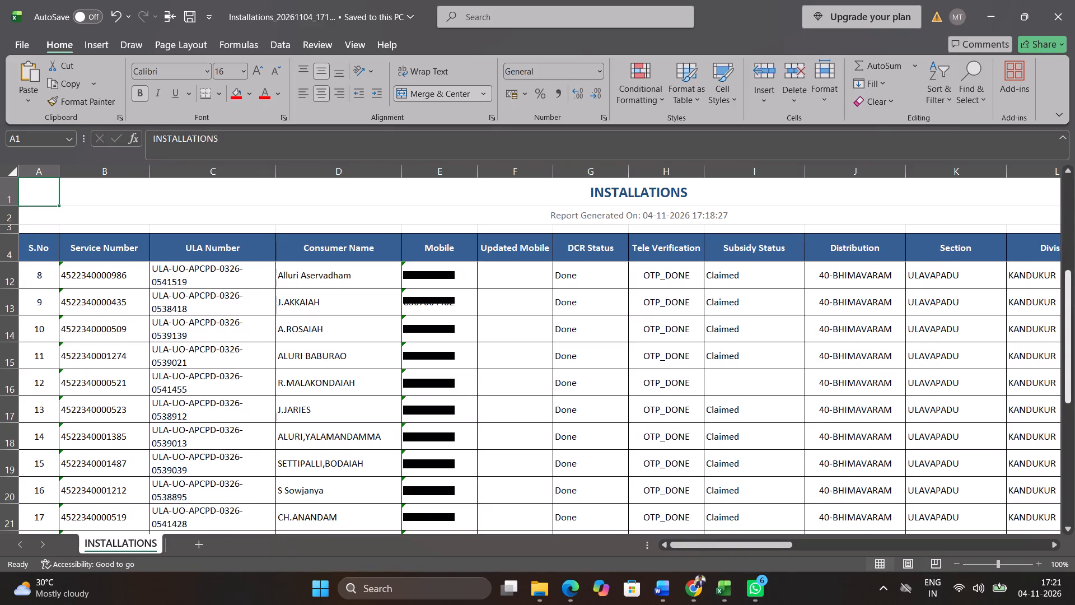
click(329, 277)
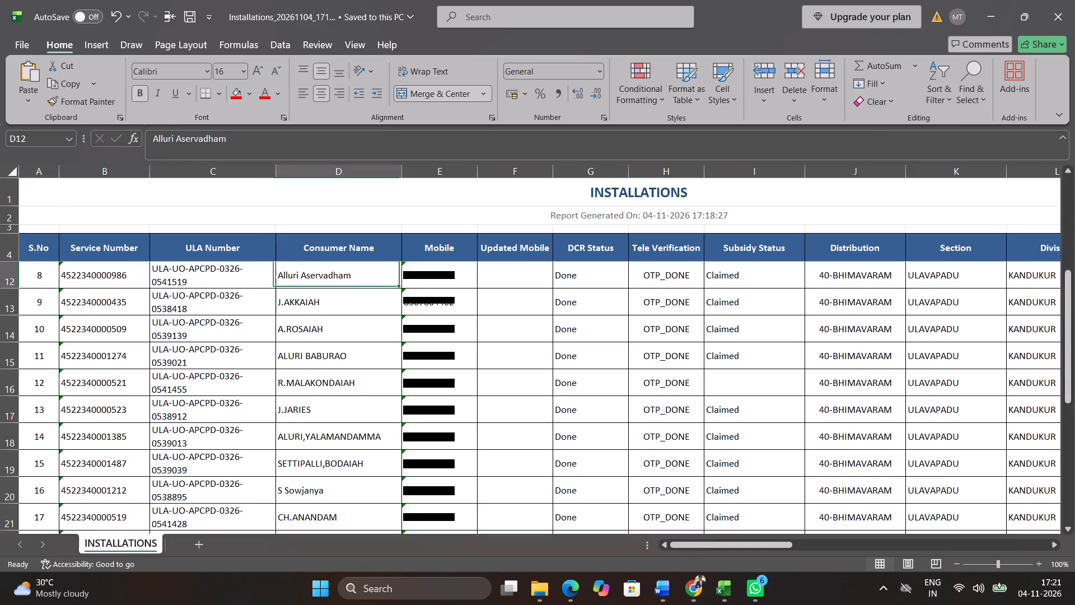
click(42, 274)
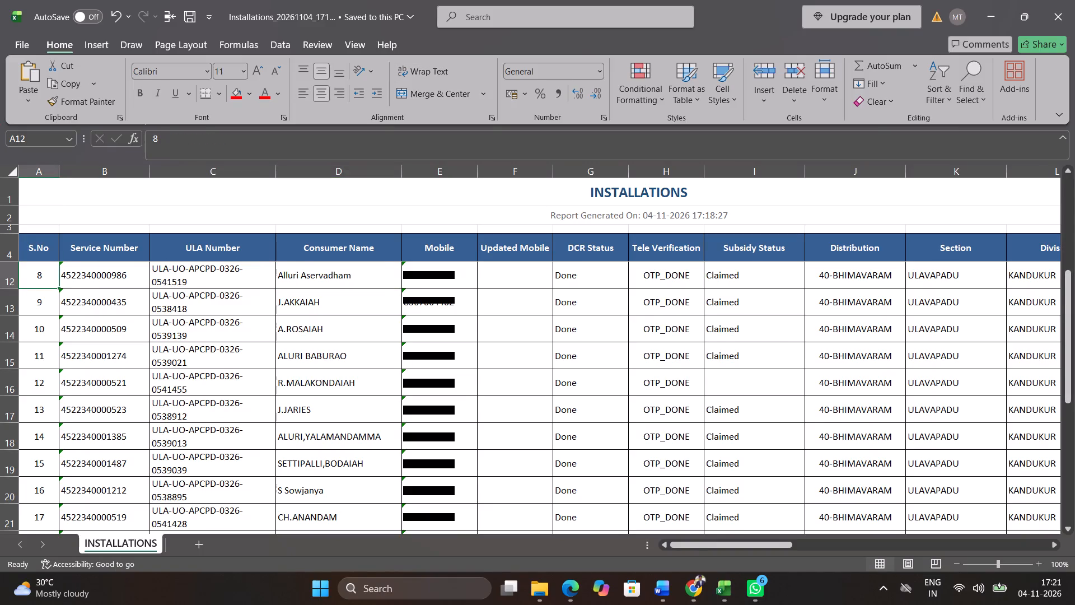
scroll(161, 308, up, 2)
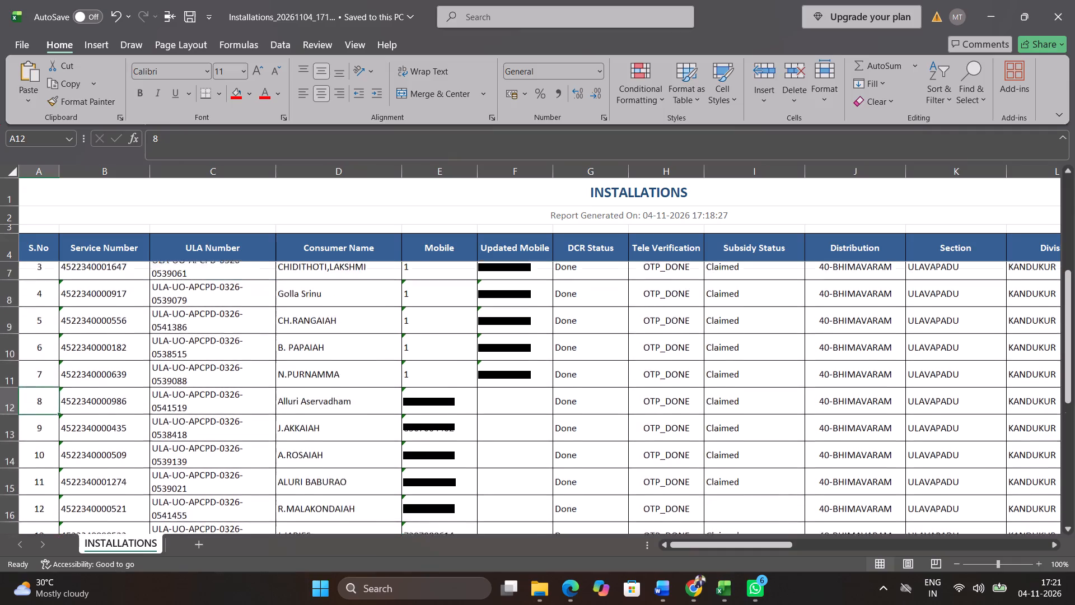
scroll(161, 308, up, 4)
scroll(161, 308, down, 1)
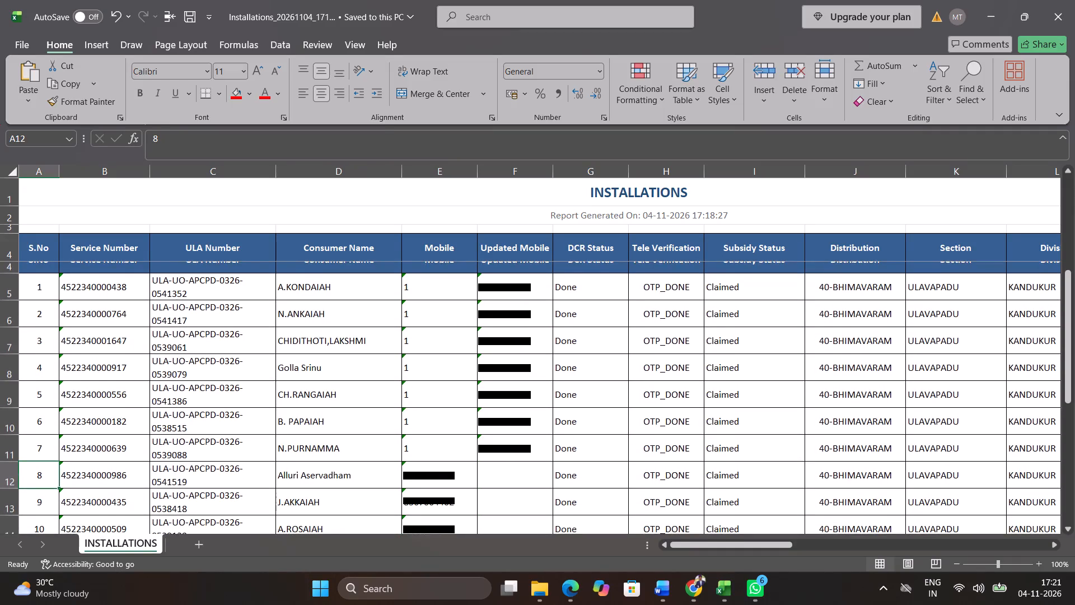
scroll(161, 308, down, 2)
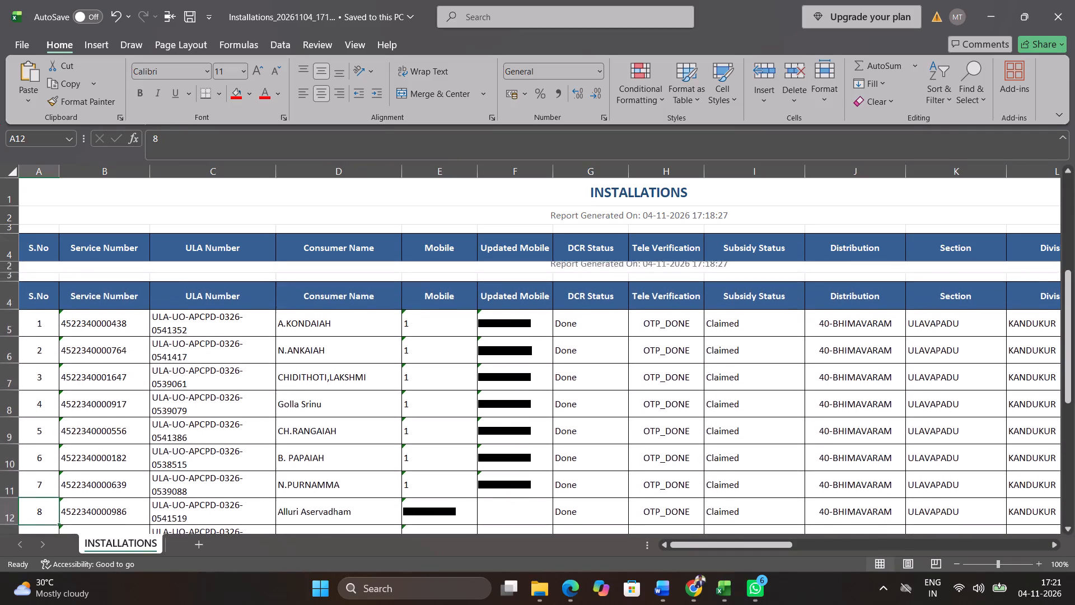
scroll(161, 308, down, 2)
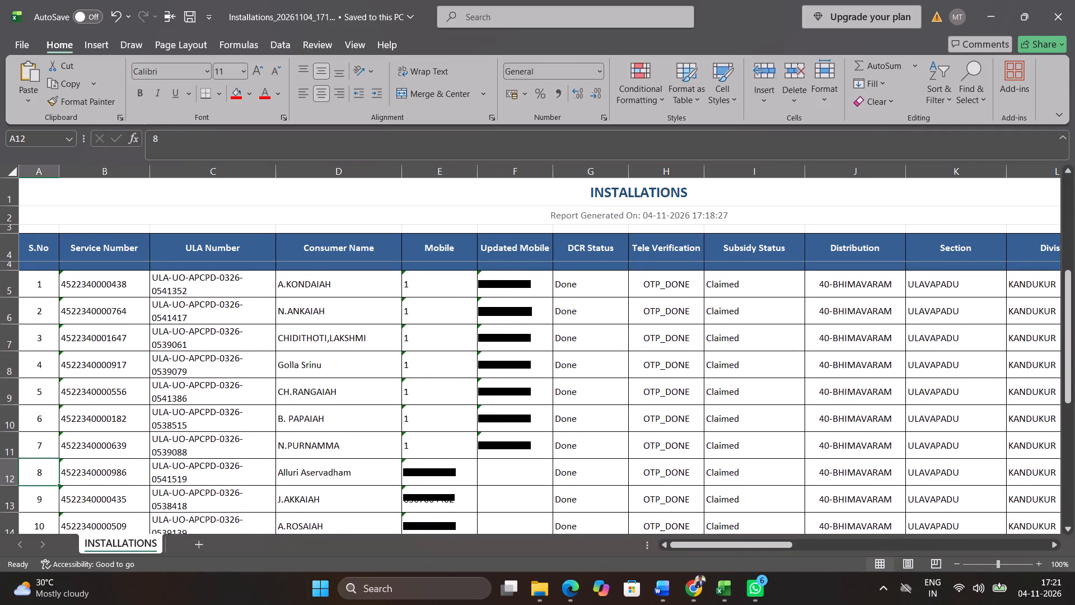
scroll(161, 308, down, 1)
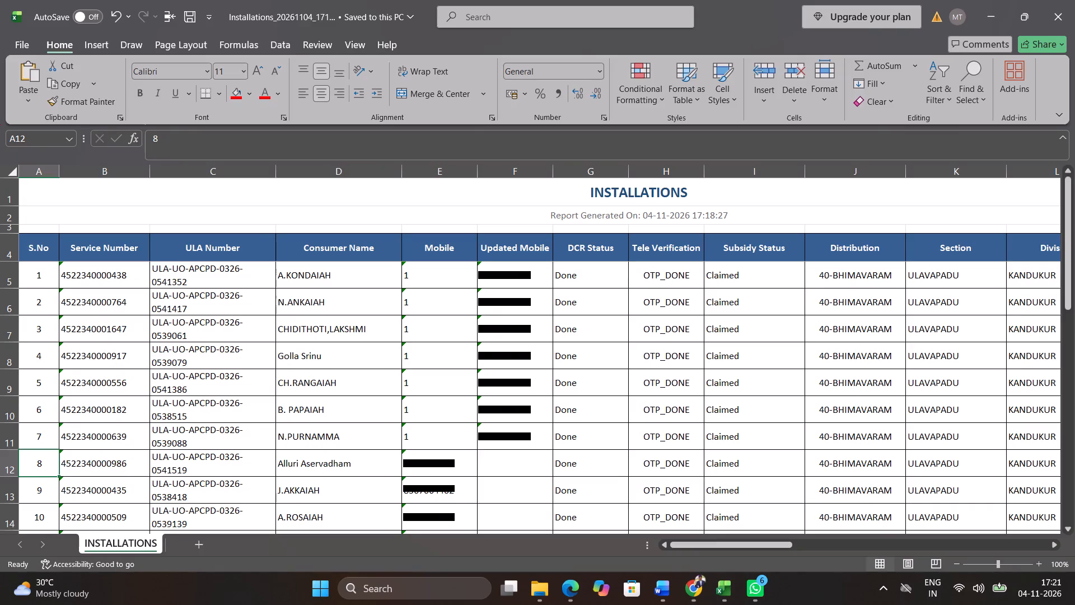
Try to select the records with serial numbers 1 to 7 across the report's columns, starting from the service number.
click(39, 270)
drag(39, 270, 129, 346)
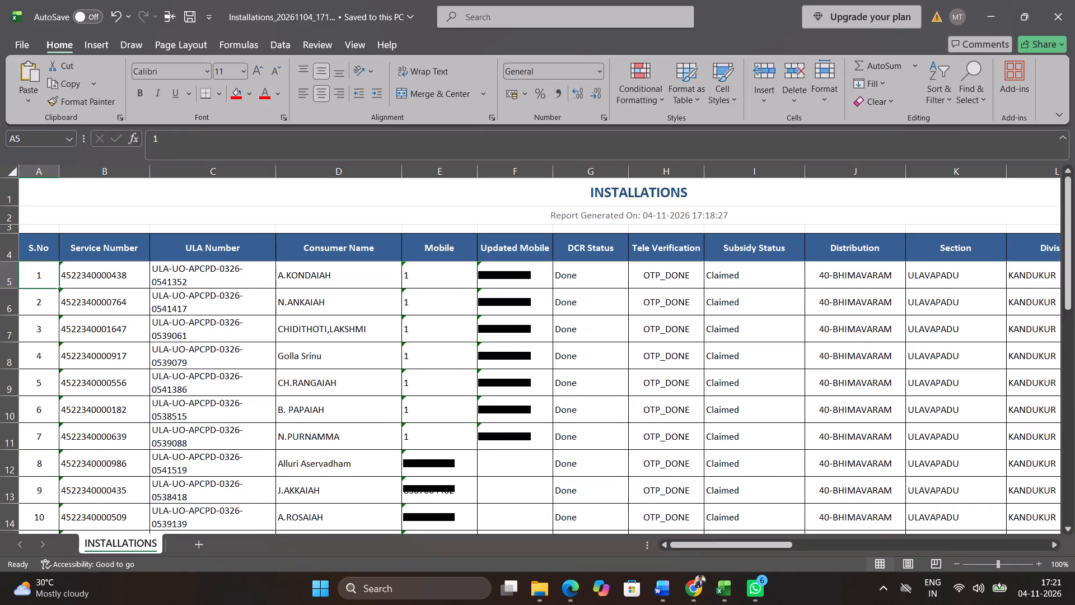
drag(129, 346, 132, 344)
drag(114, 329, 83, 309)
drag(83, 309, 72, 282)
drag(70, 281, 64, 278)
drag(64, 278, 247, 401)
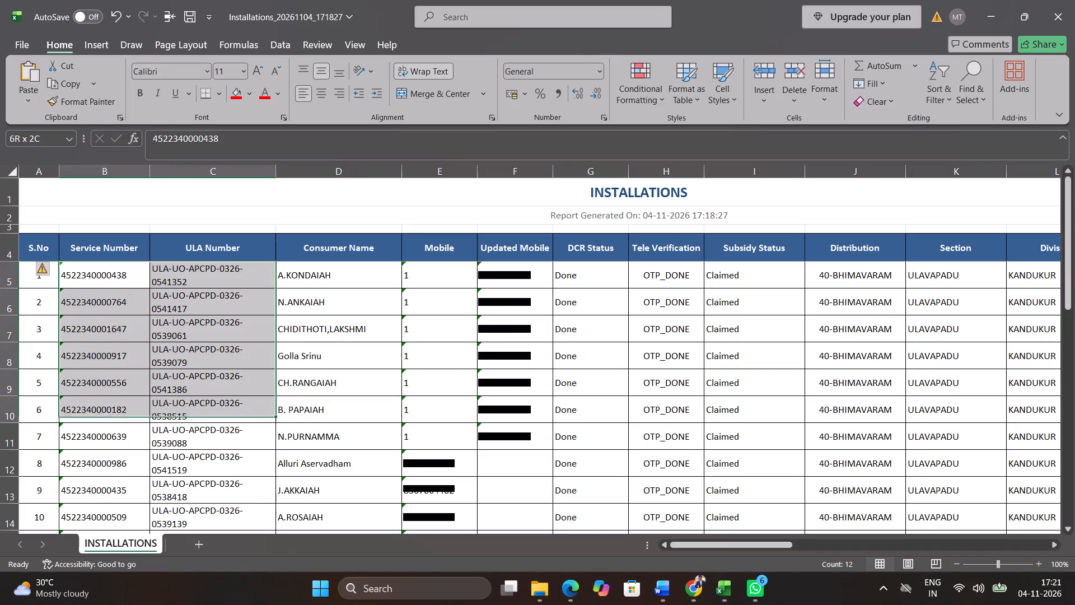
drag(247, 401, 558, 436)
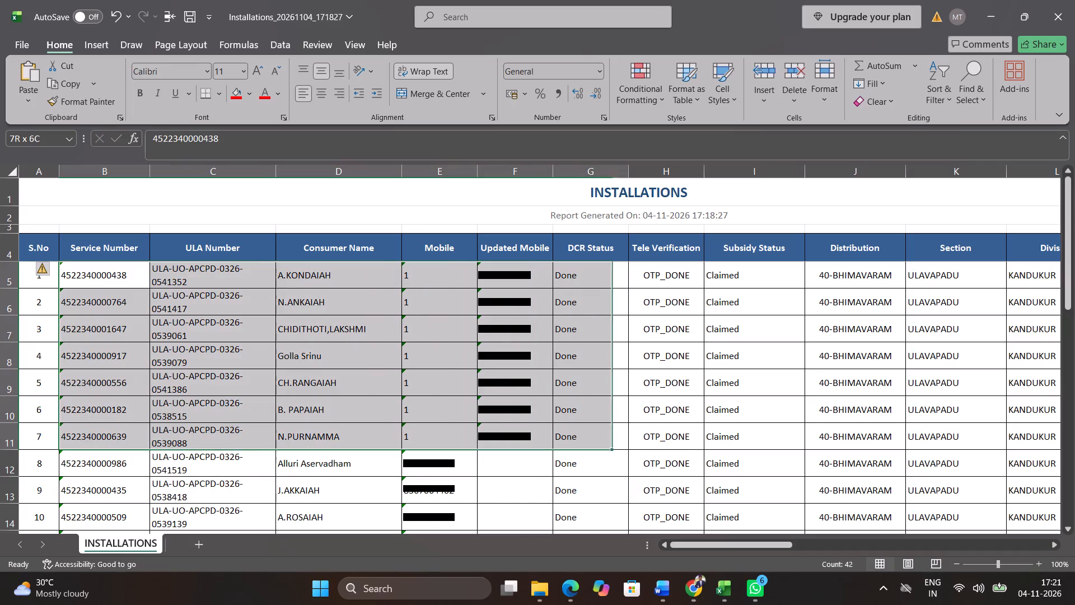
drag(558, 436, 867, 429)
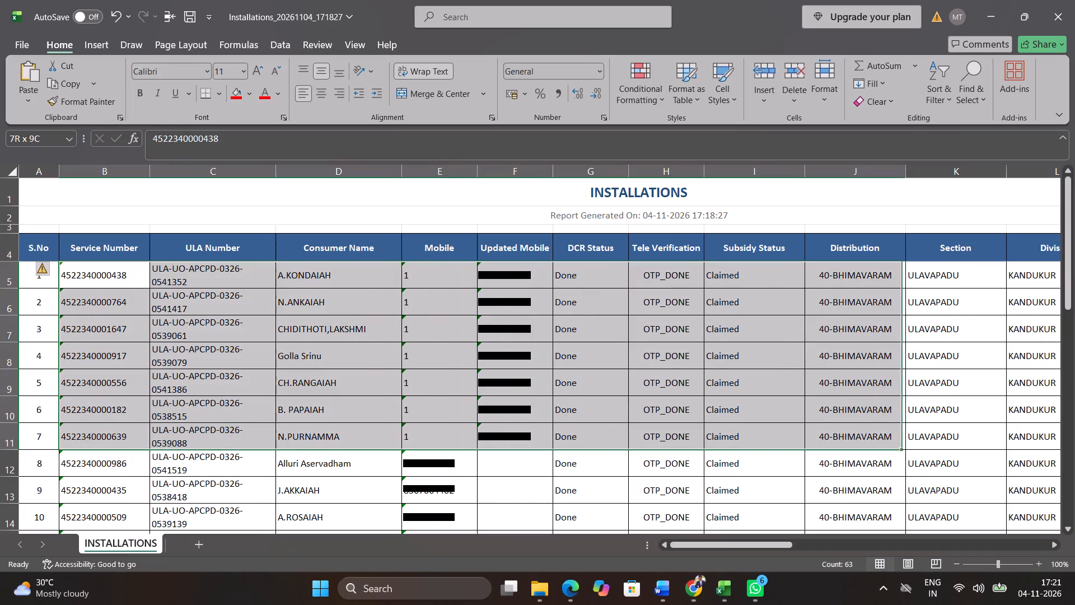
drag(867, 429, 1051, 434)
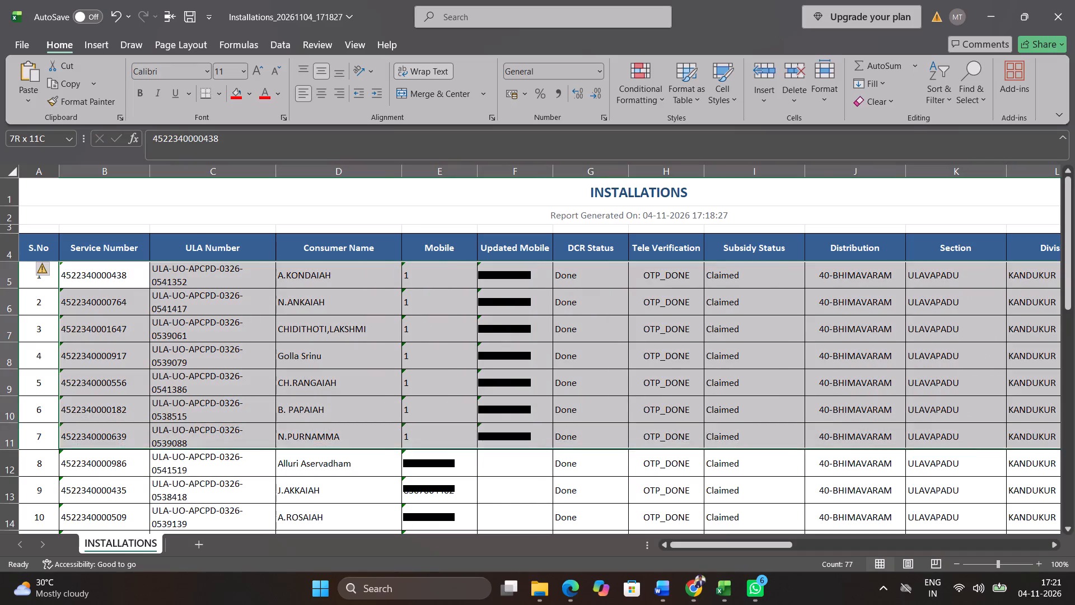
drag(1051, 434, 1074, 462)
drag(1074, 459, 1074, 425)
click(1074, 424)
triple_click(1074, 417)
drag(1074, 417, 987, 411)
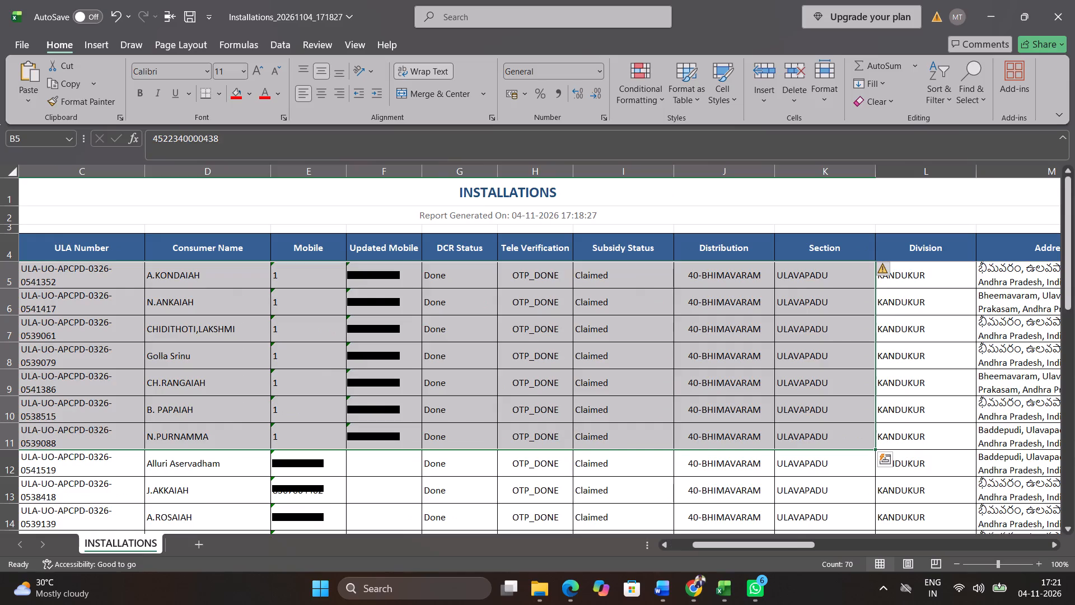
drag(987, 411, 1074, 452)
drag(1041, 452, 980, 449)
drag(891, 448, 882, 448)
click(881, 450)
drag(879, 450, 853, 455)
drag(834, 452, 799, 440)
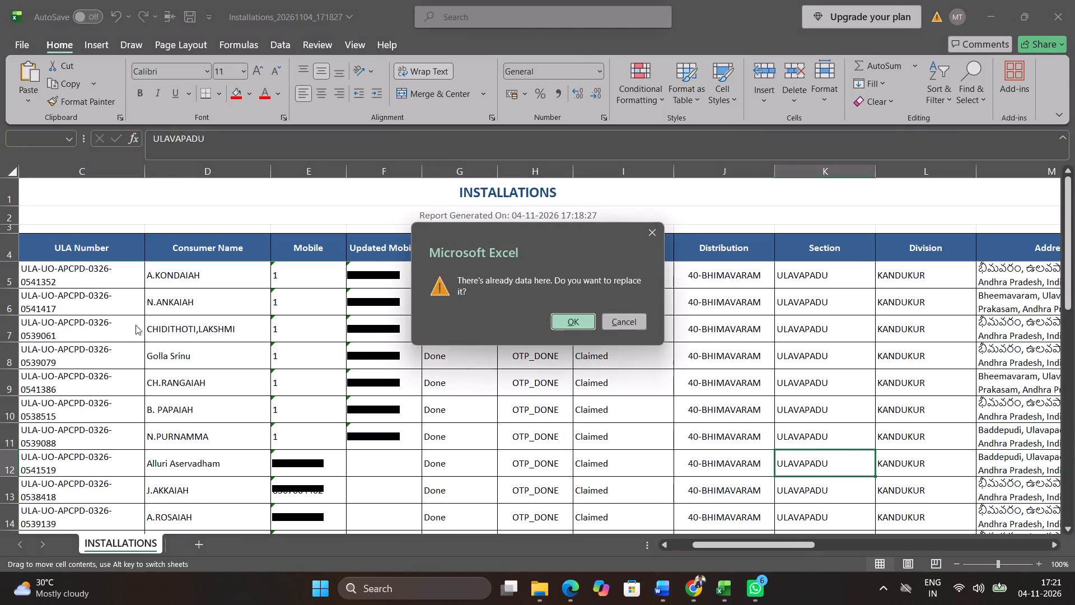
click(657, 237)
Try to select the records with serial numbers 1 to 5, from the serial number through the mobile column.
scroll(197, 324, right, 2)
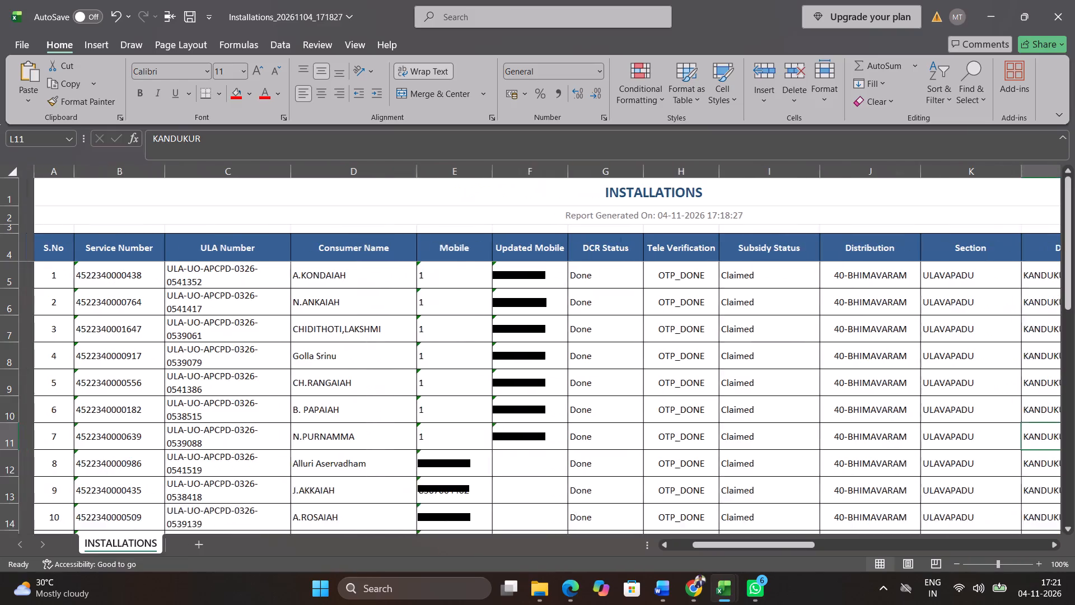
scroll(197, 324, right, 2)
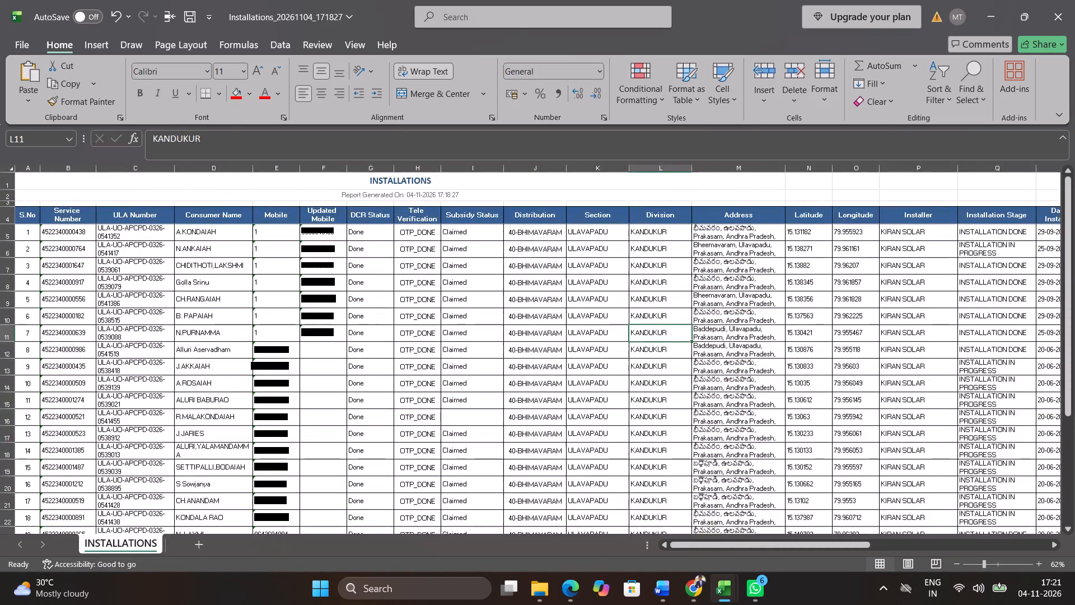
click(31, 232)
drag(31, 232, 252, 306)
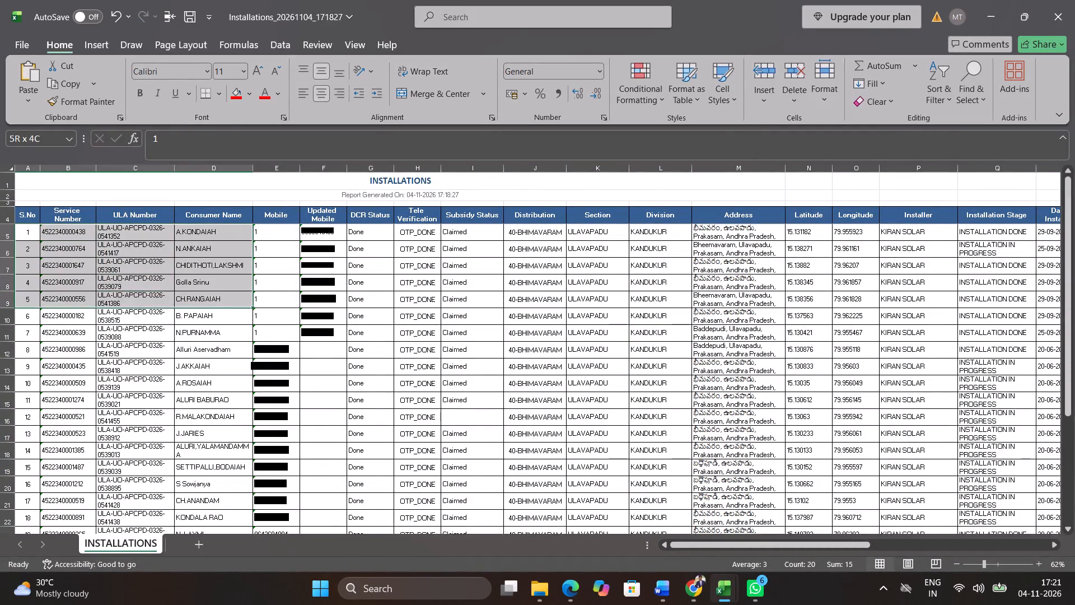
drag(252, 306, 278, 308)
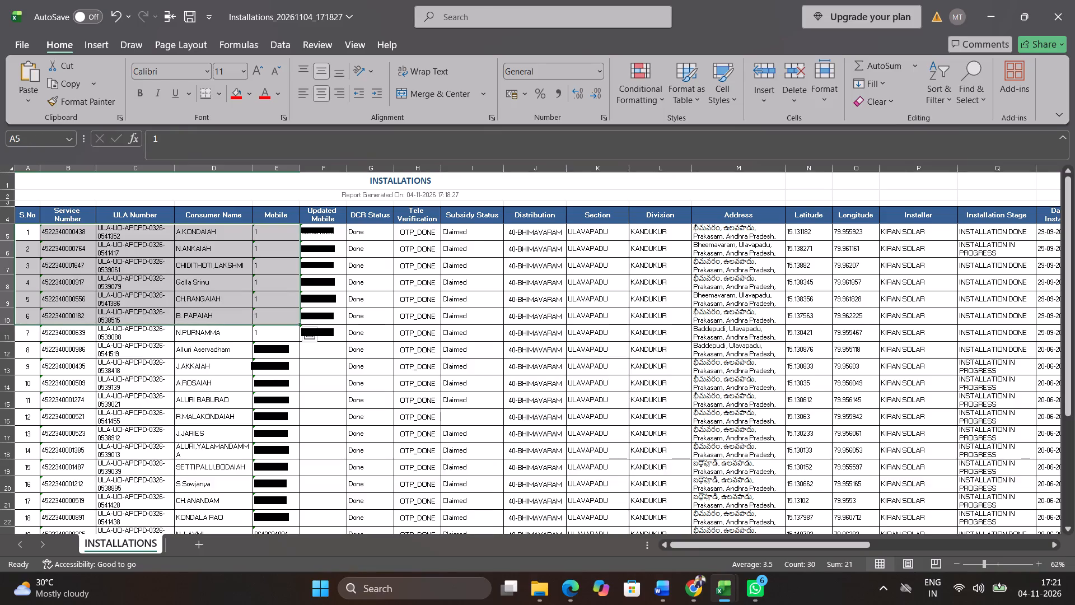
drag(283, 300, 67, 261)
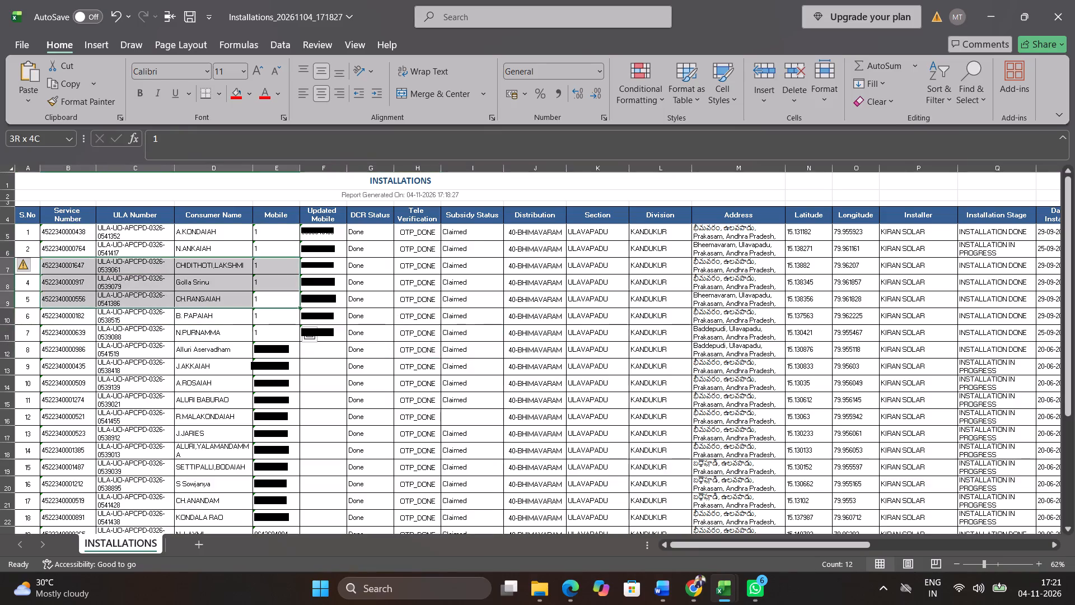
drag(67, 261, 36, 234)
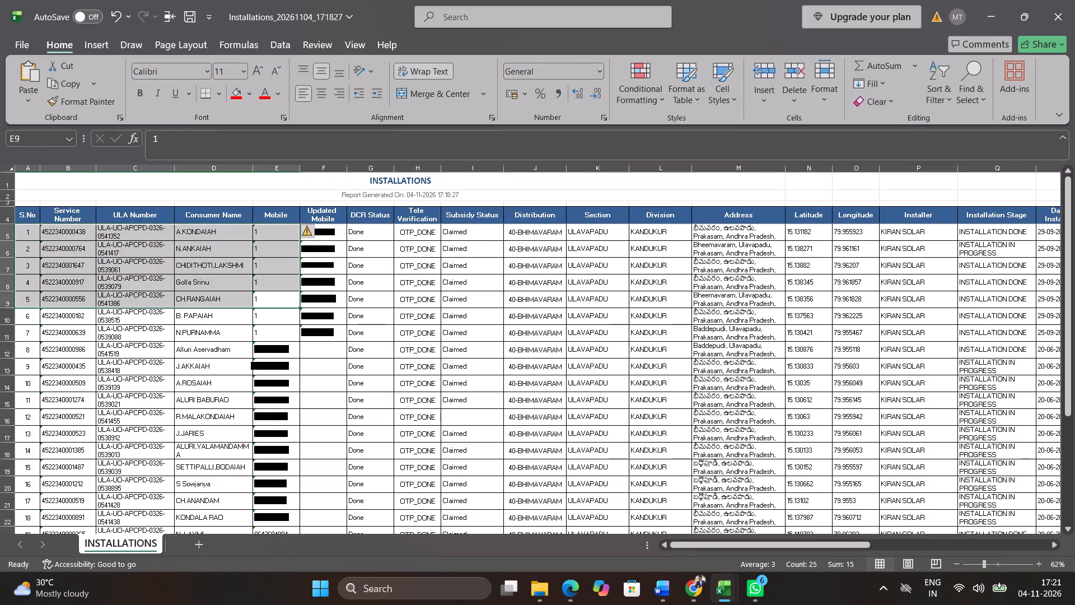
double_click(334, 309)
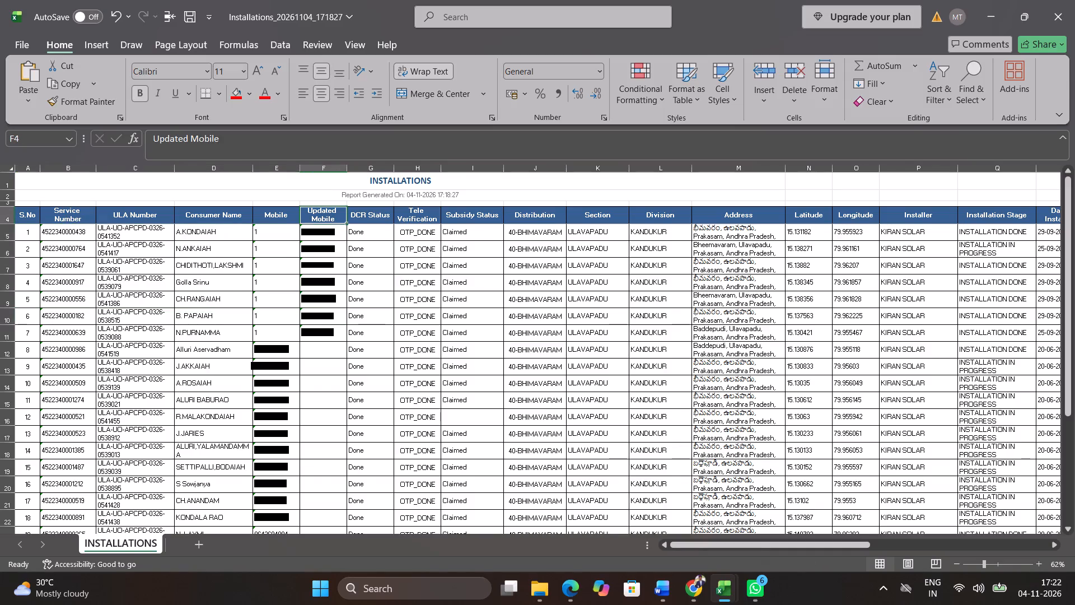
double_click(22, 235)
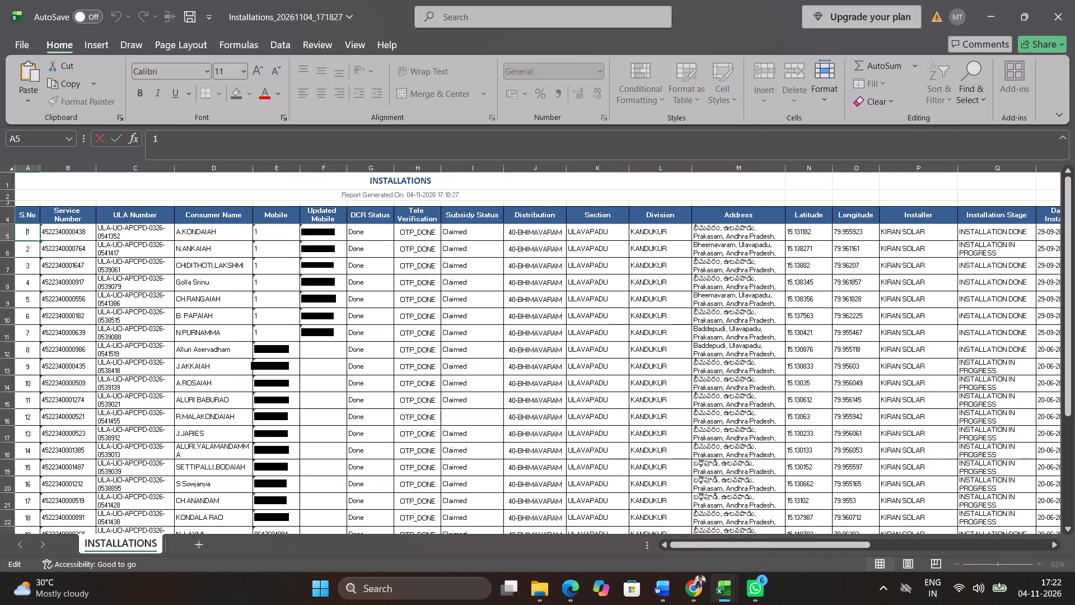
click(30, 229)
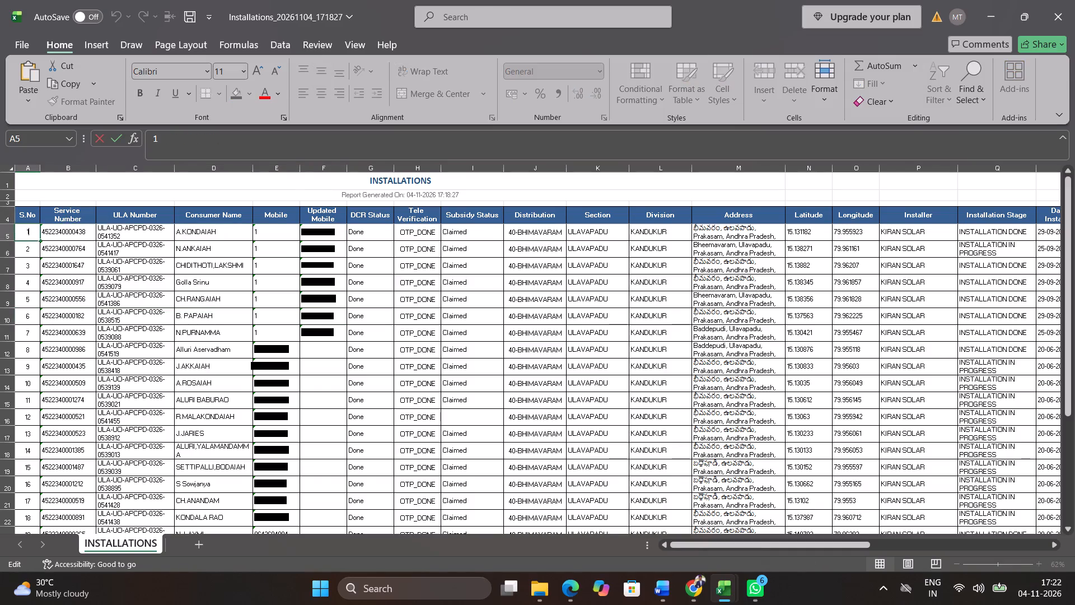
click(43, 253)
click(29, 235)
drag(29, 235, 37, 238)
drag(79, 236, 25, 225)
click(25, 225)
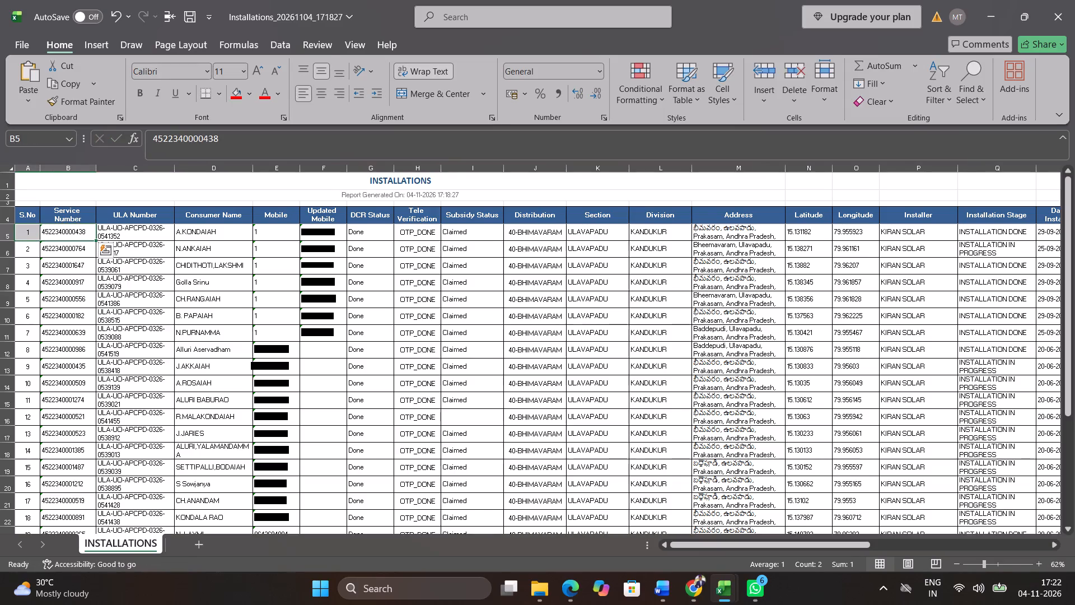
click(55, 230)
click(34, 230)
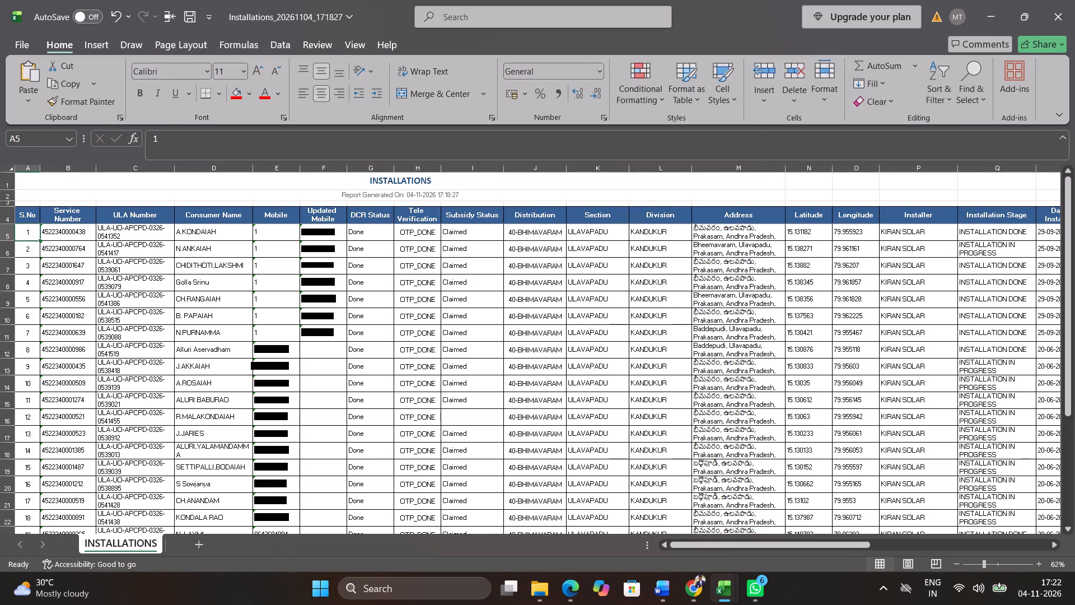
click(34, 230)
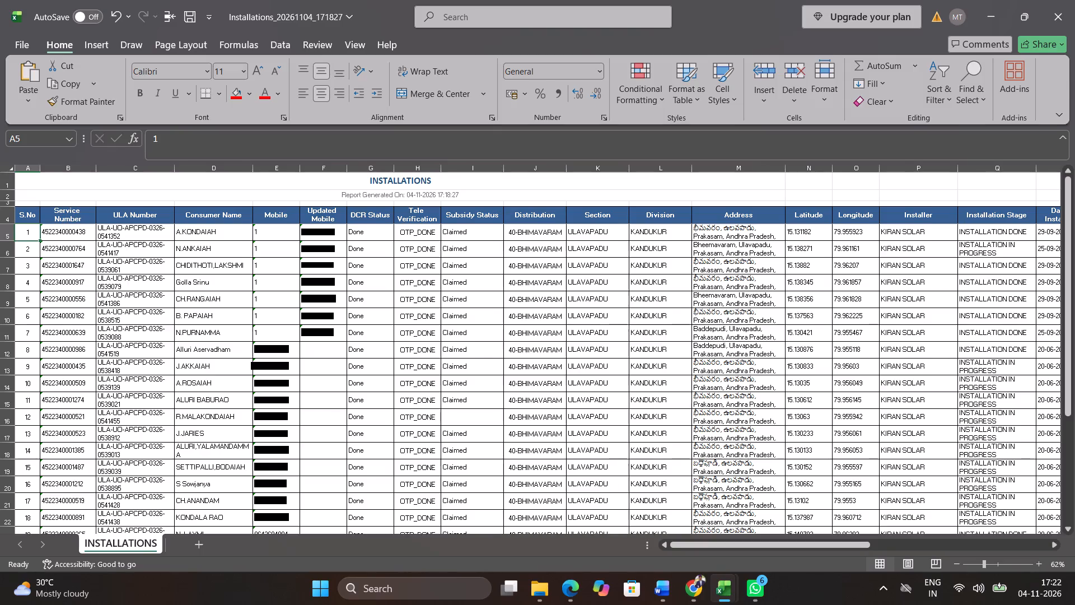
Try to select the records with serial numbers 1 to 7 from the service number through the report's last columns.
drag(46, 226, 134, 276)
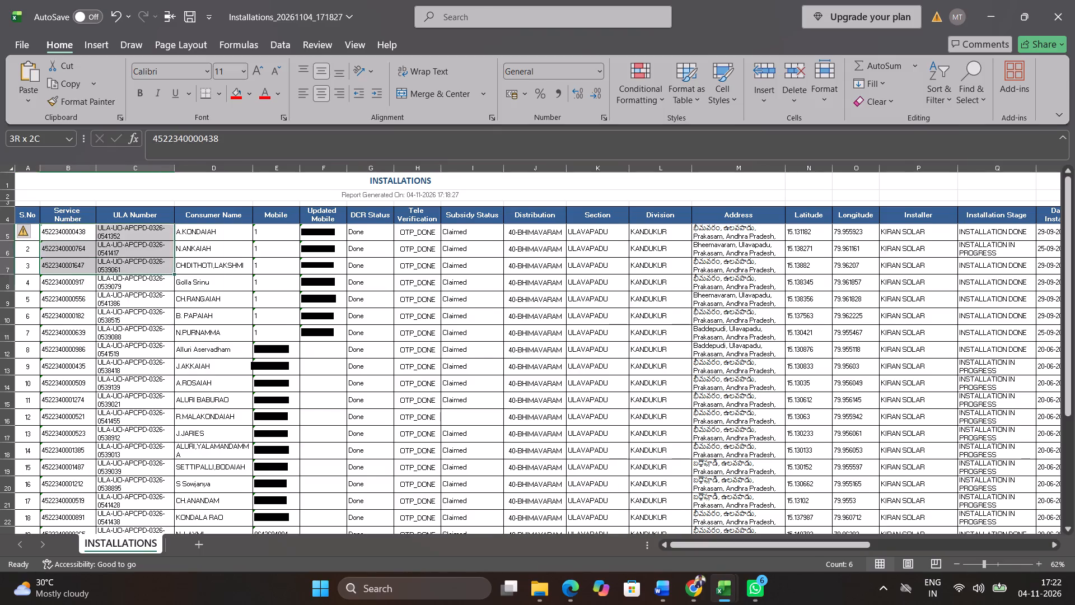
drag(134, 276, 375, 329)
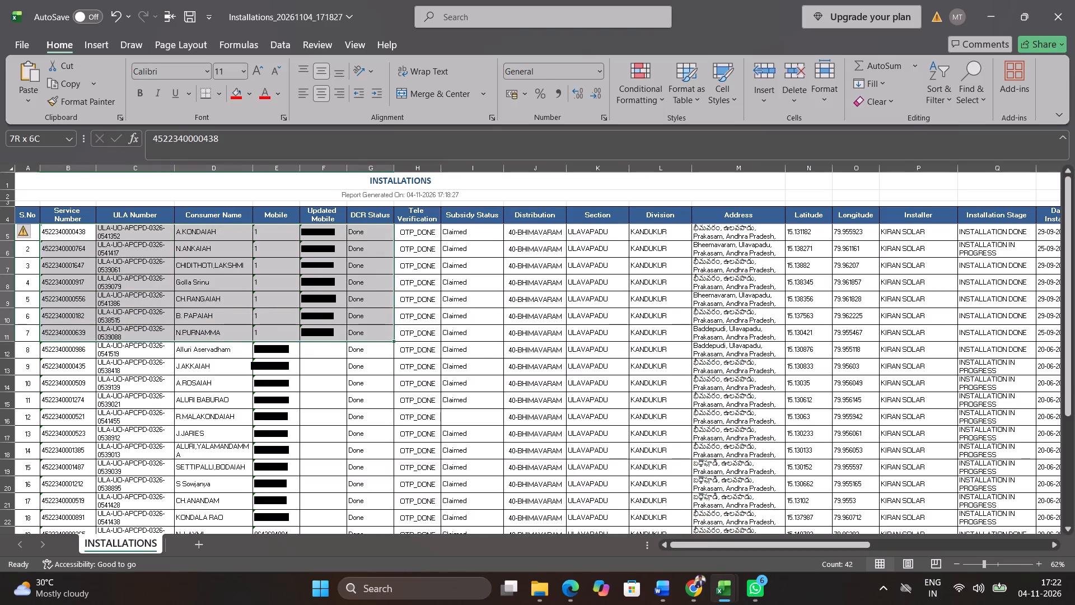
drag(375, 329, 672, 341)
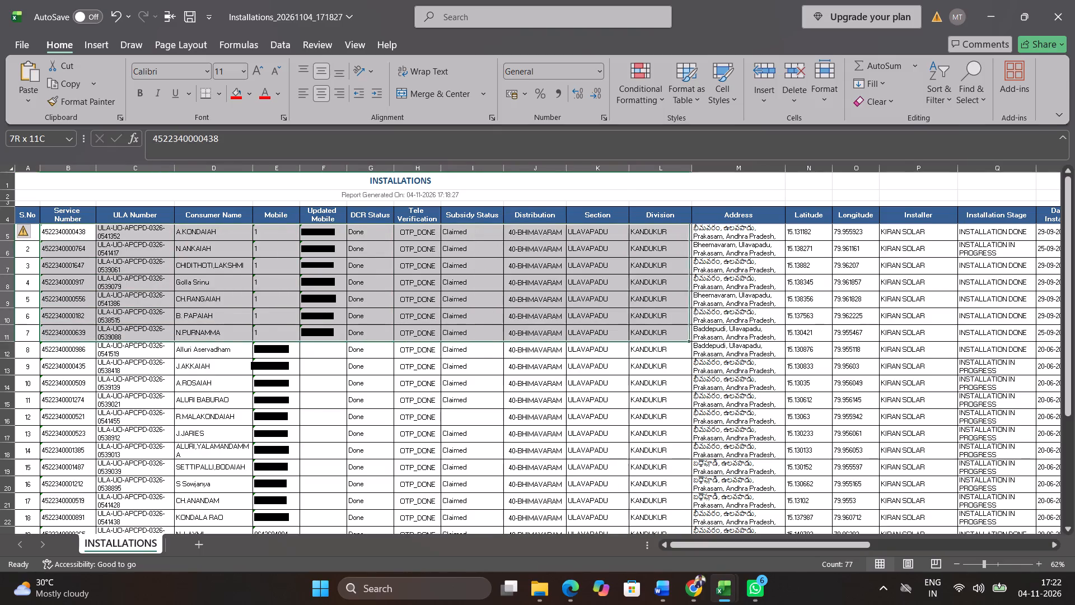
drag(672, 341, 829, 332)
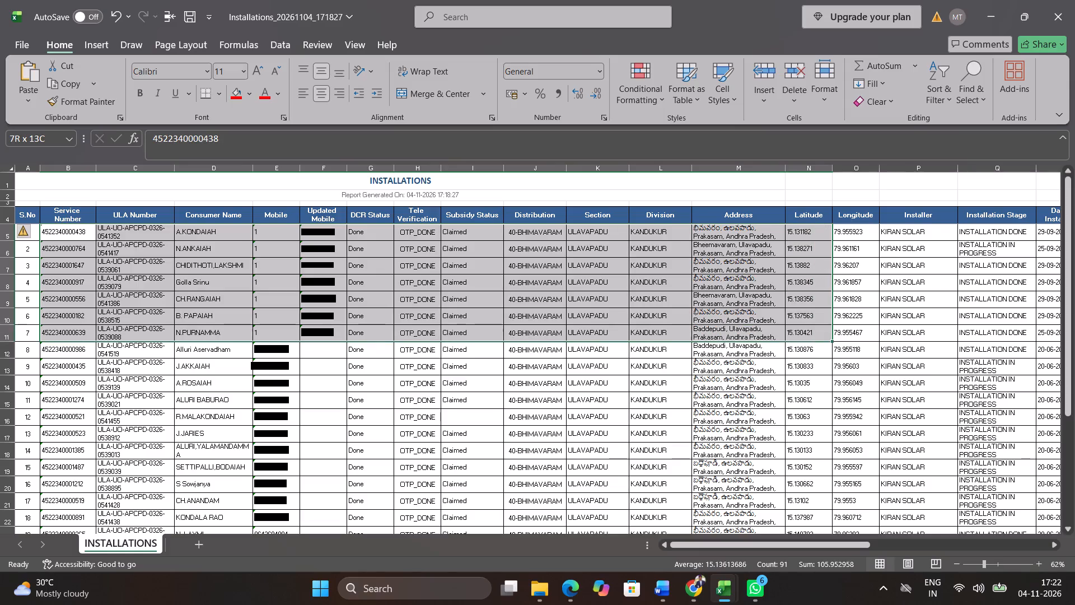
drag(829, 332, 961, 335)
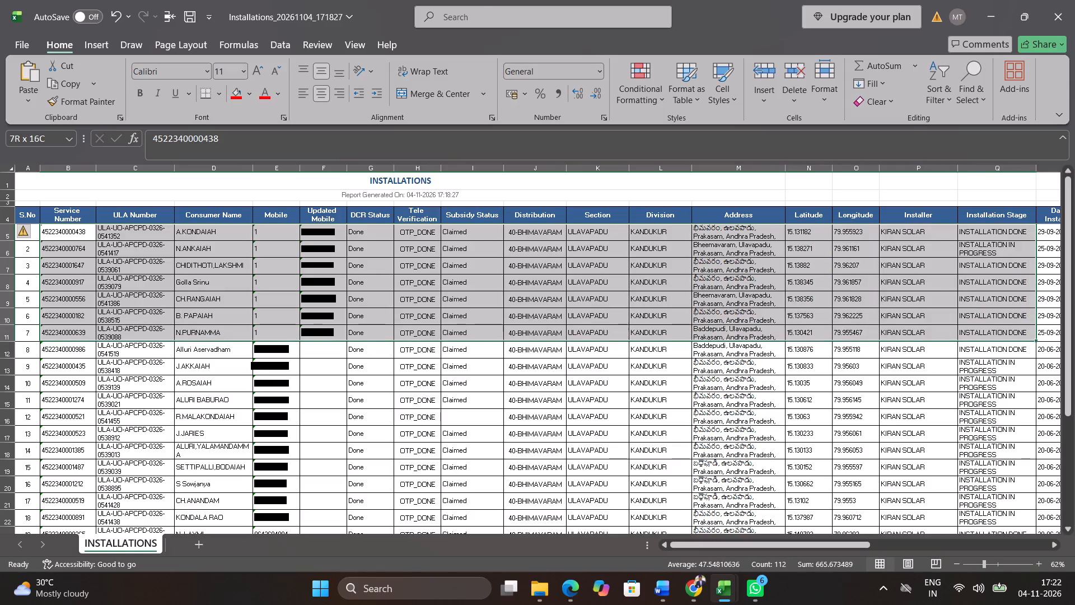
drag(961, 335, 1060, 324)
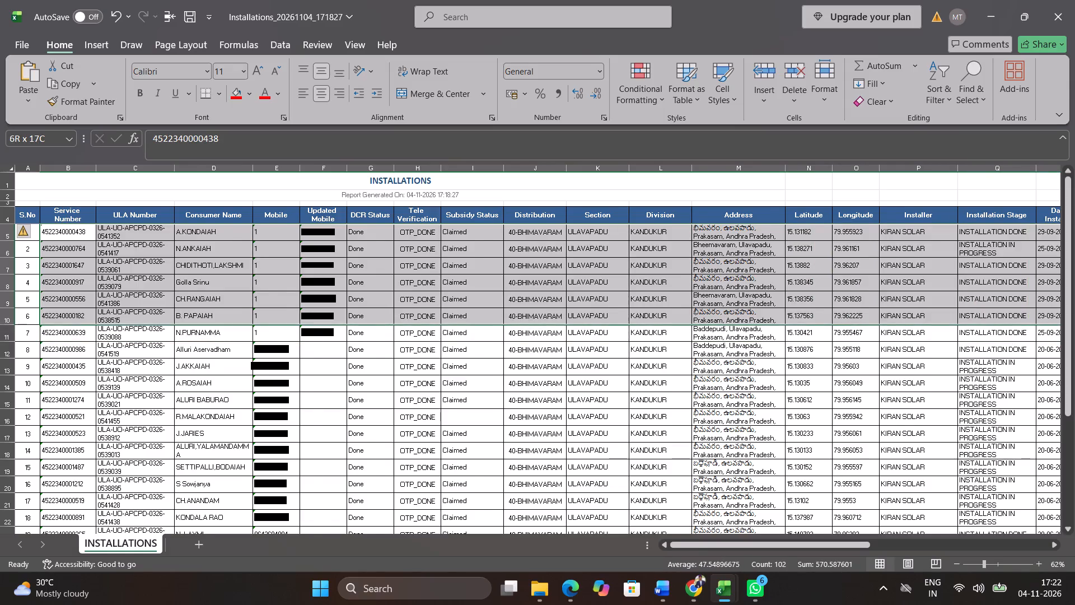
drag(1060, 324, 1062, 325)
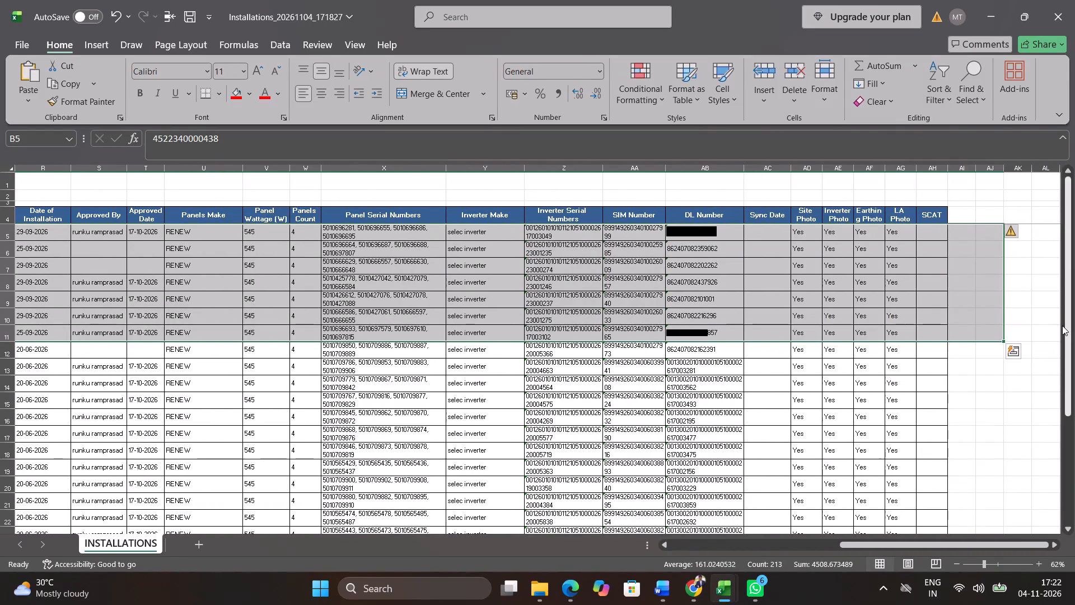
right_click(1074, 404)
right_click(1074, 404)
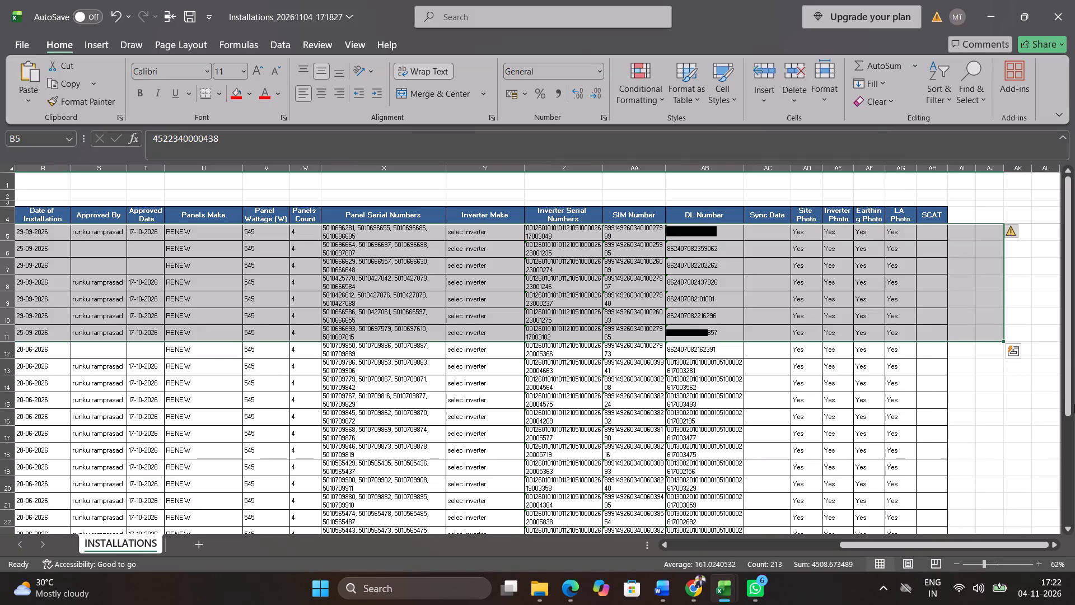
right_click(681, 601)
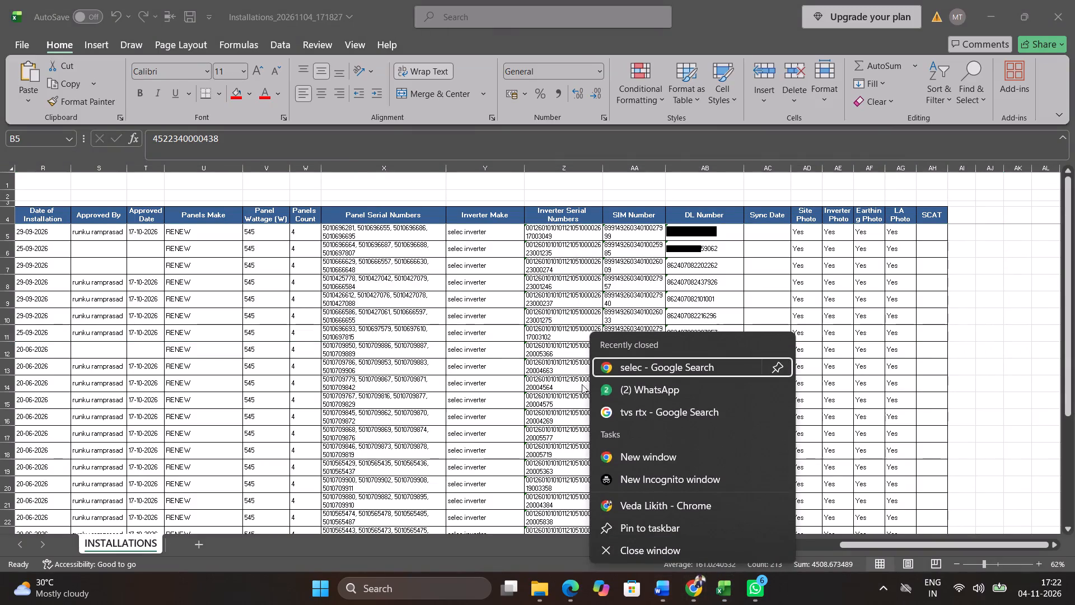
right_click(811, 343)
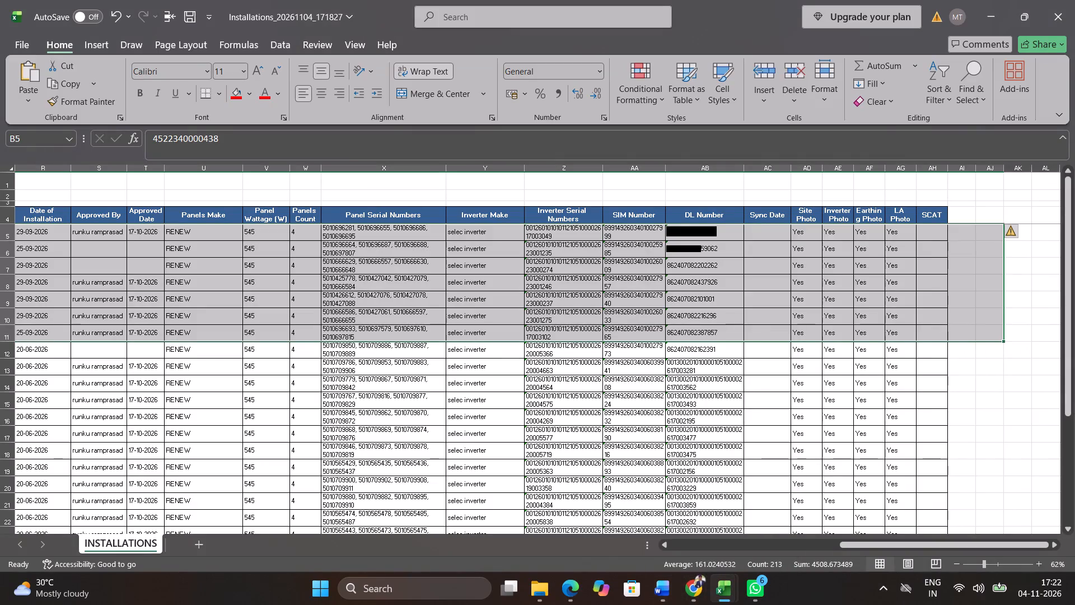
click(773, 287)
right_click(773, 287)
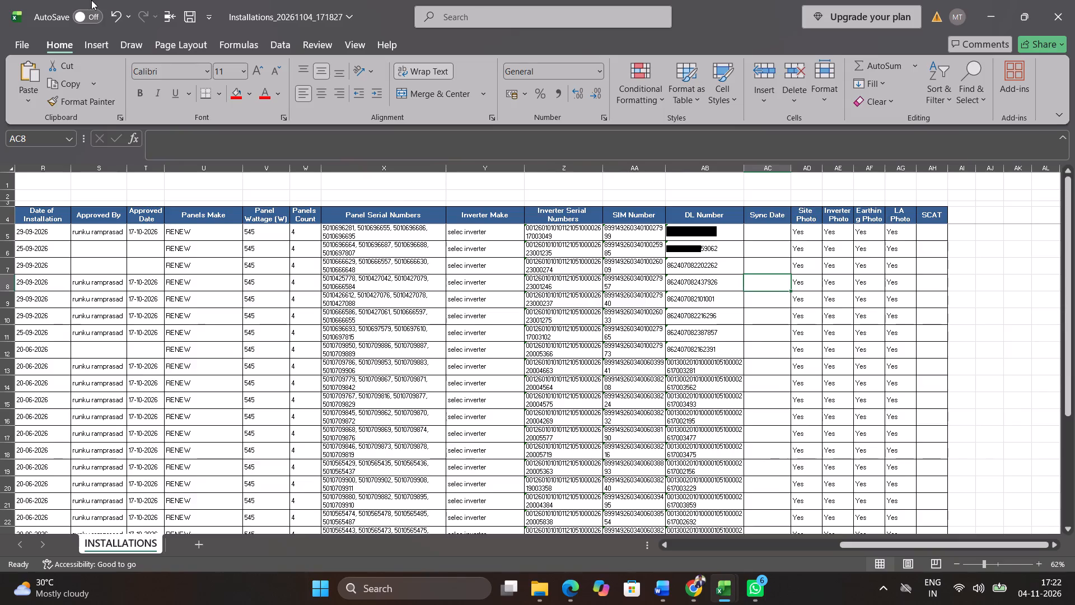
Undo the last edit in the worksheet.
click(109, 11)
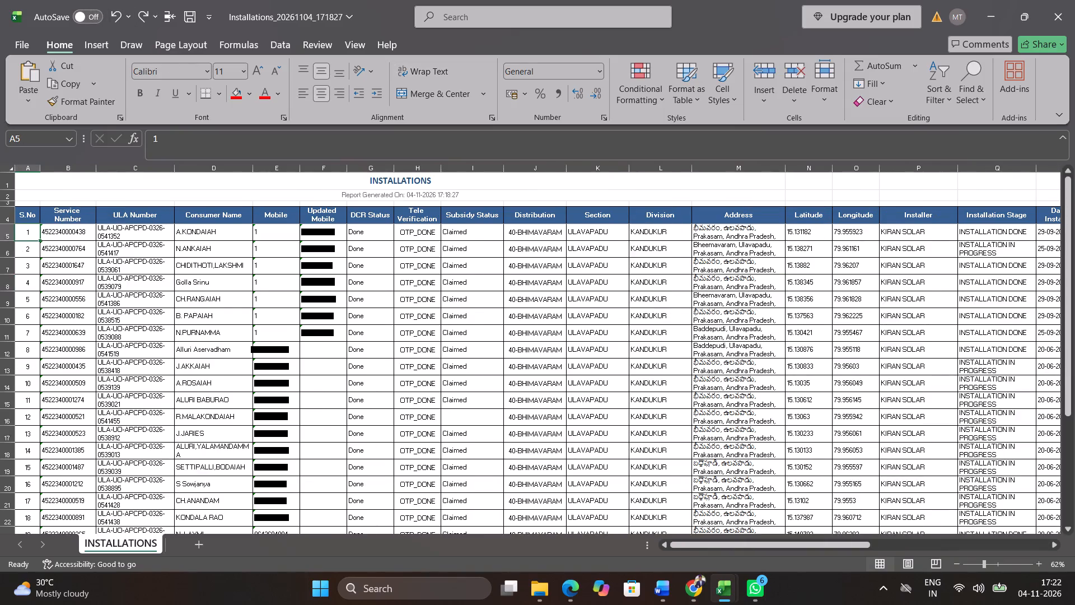
Clear the contents of the records with serial numbers 1 to 7, from the S.No column through SCAT.
drag(31, 230, 380, 373)
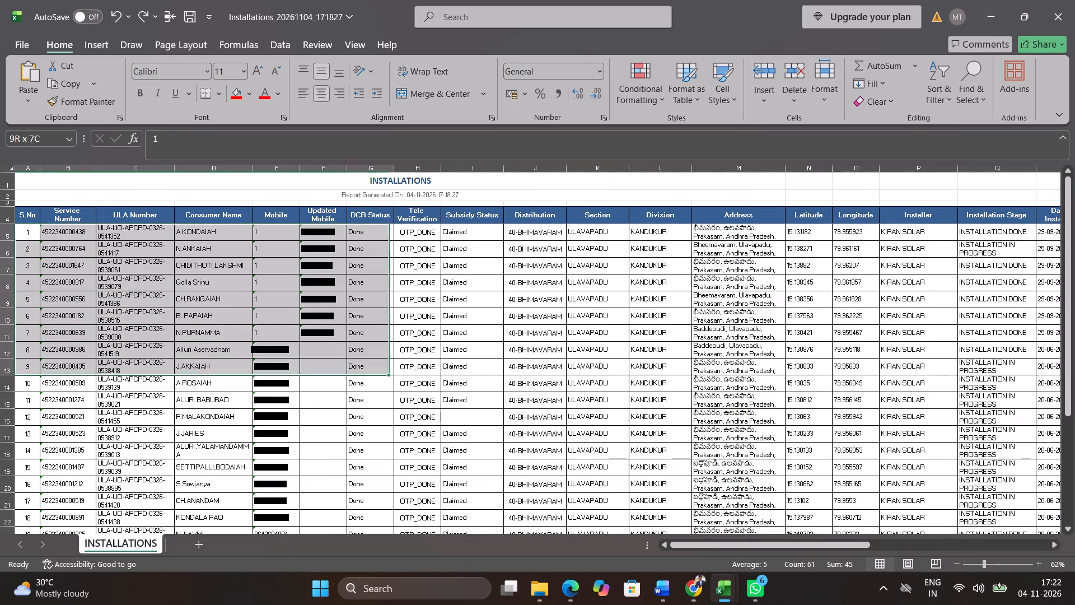
drag(380, 373, 769, 342)
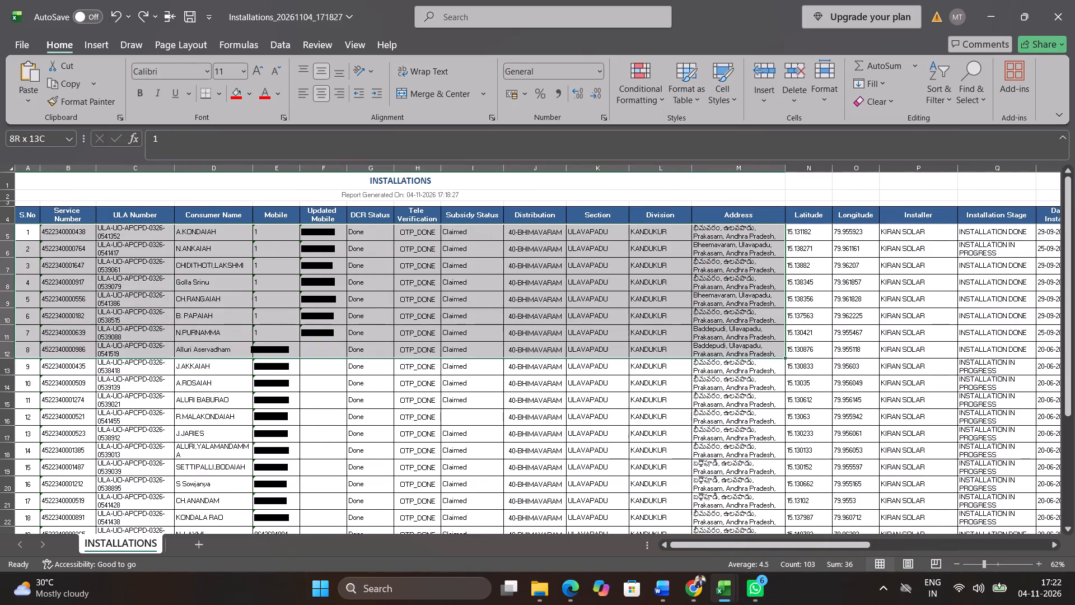
drag(769, 342, 974, 328)
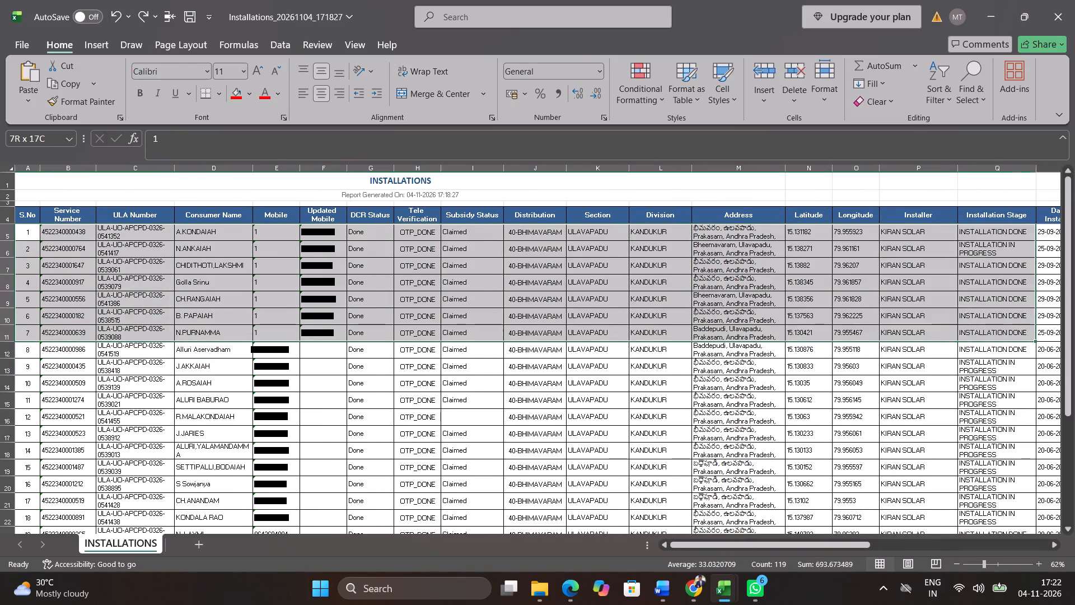
drag(974, 328, 1064, 333)
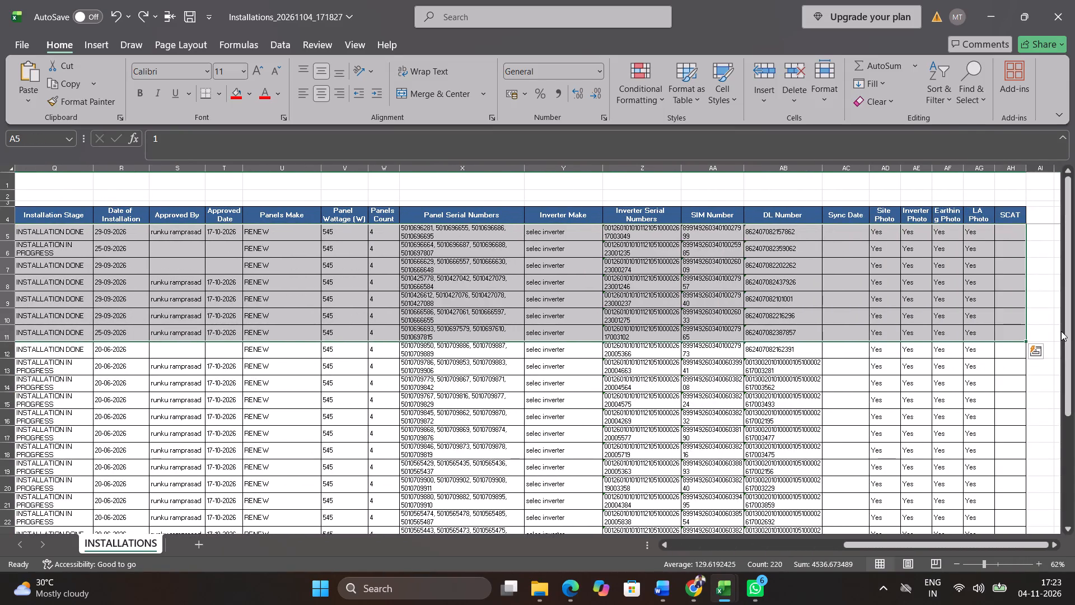
key(Delete)
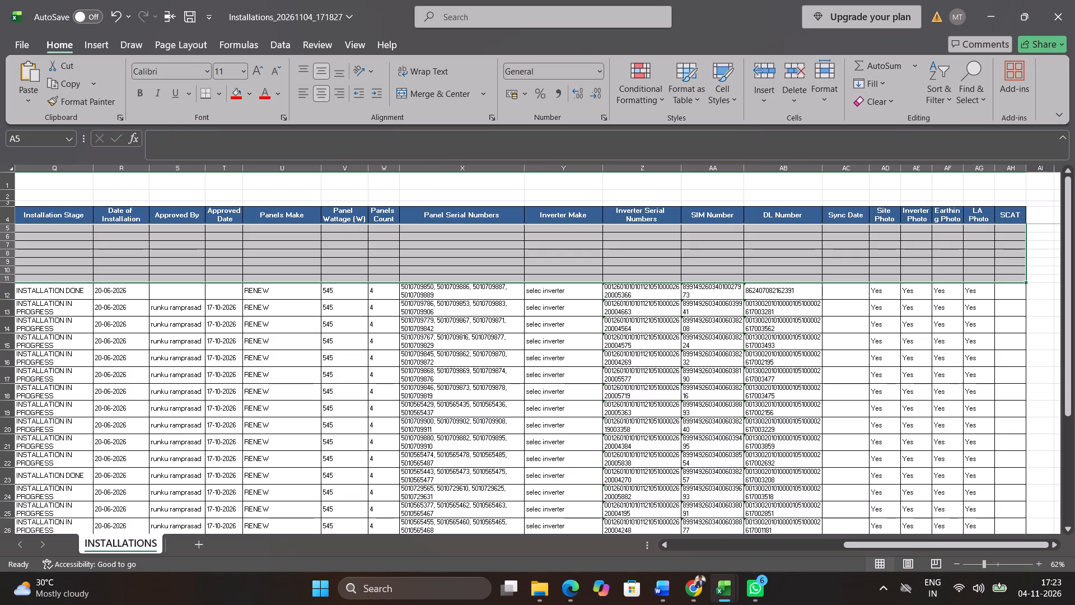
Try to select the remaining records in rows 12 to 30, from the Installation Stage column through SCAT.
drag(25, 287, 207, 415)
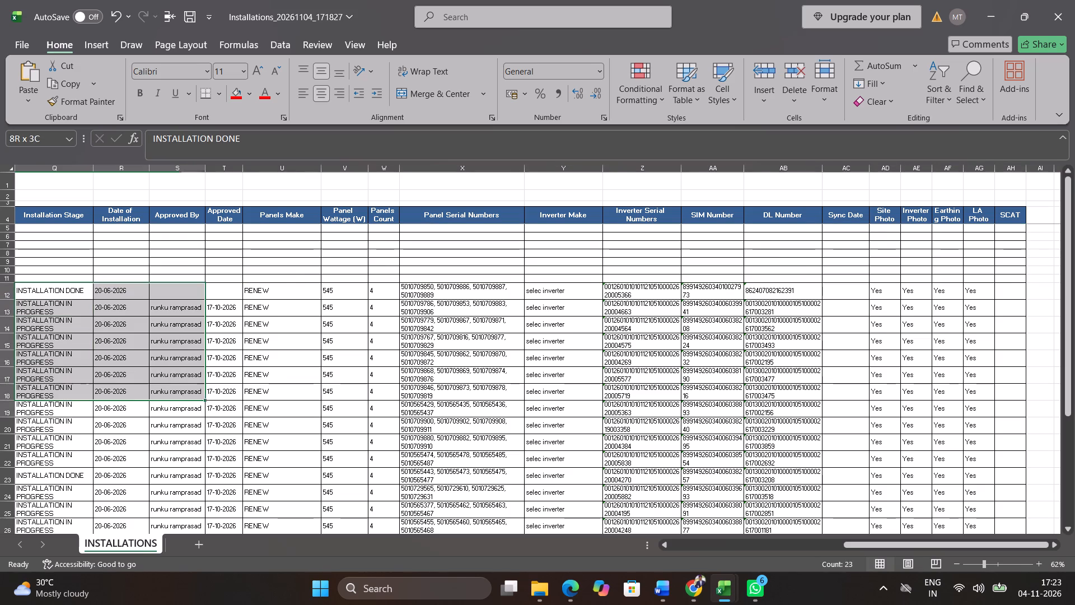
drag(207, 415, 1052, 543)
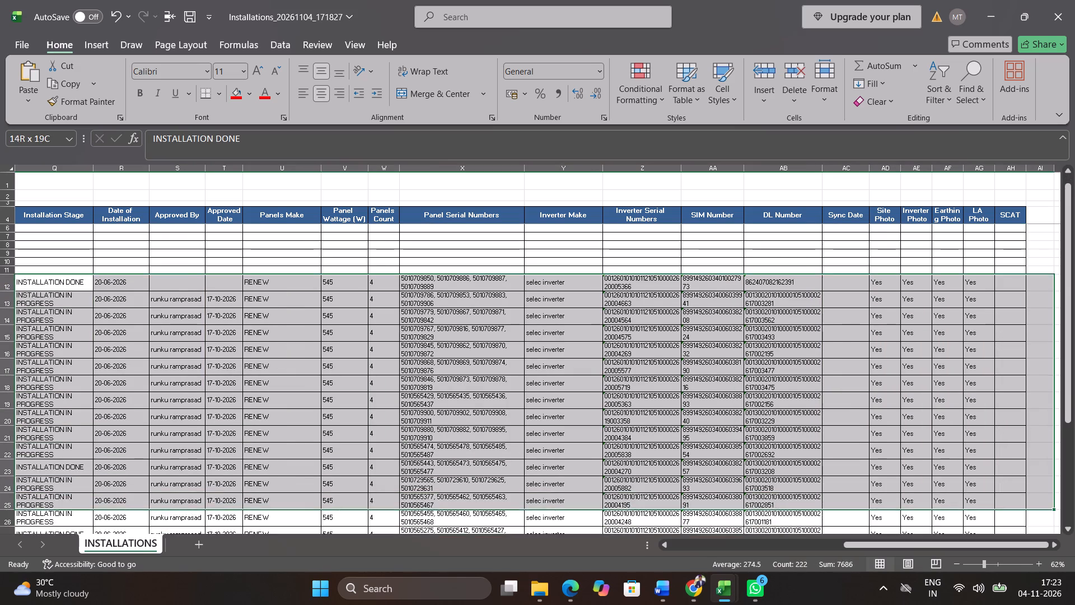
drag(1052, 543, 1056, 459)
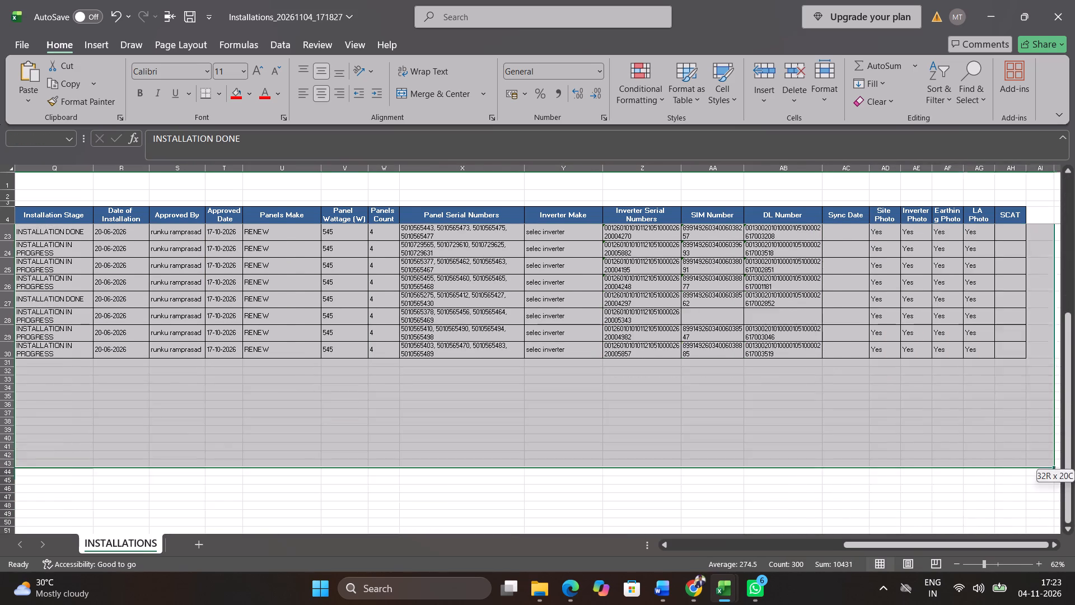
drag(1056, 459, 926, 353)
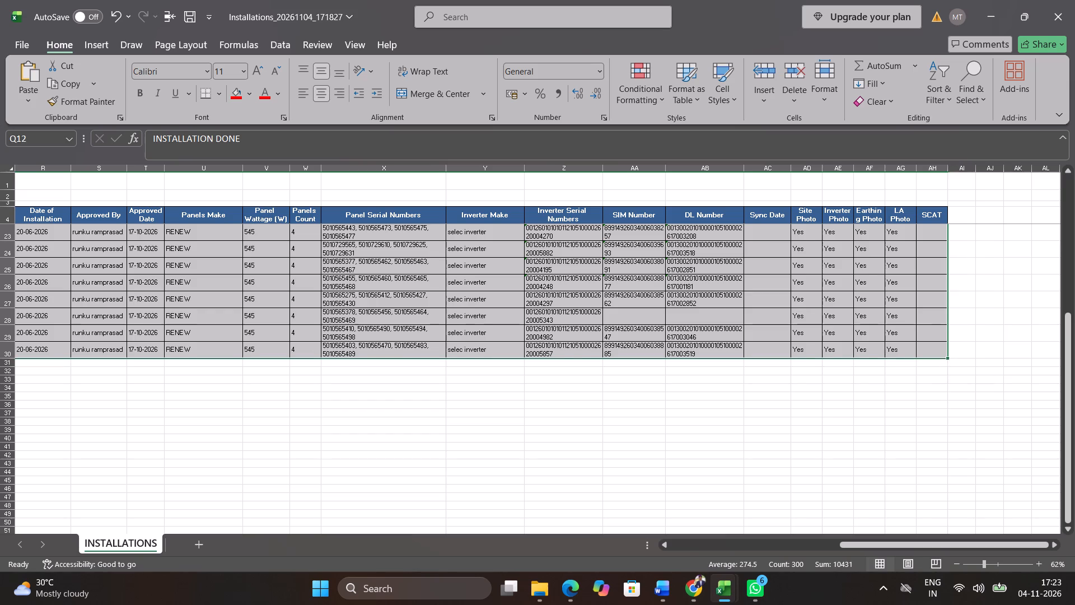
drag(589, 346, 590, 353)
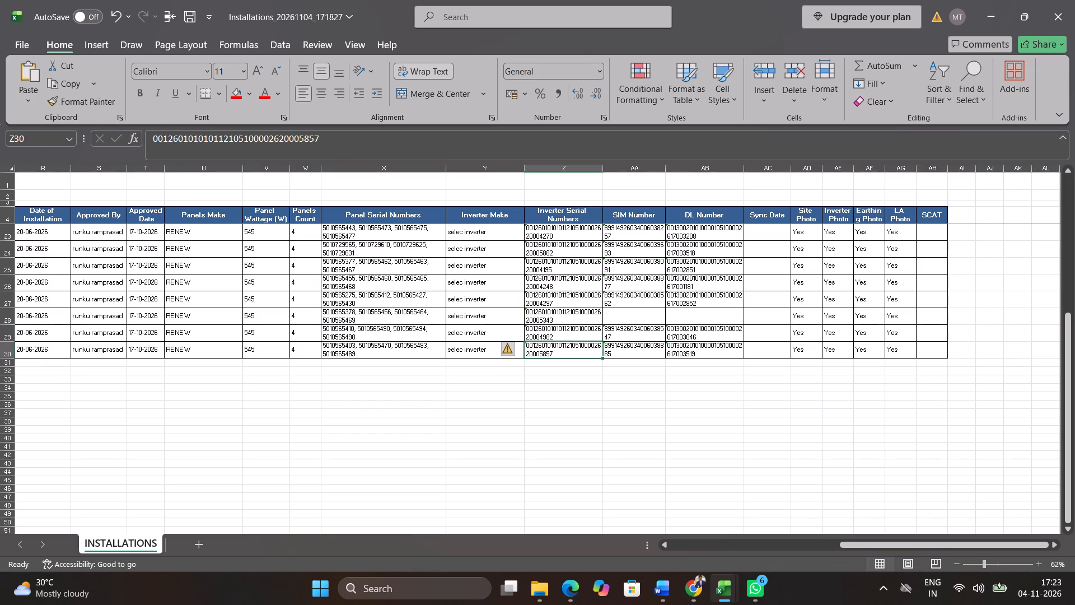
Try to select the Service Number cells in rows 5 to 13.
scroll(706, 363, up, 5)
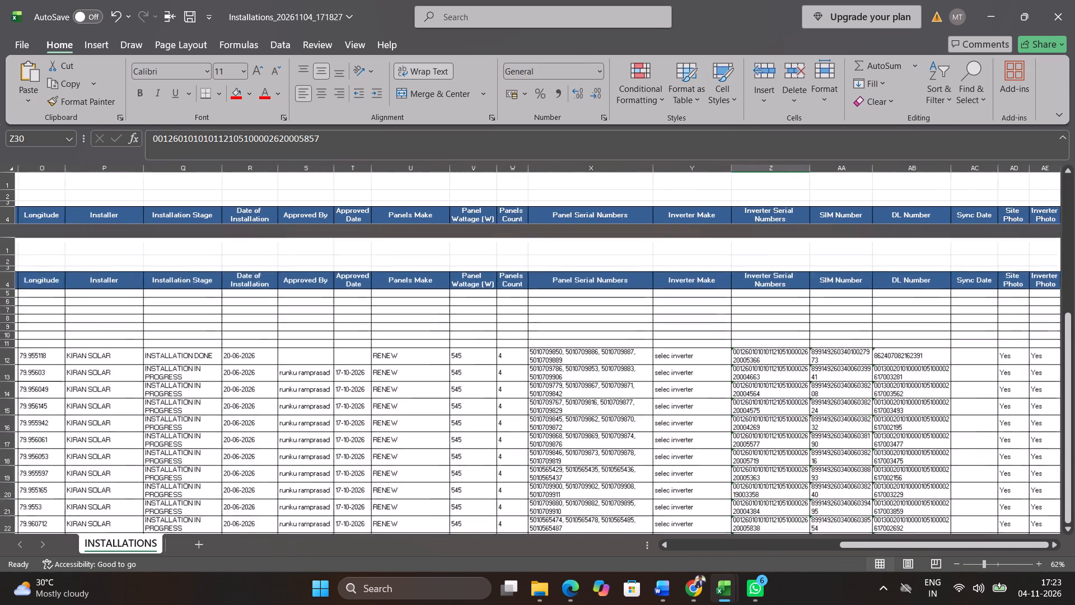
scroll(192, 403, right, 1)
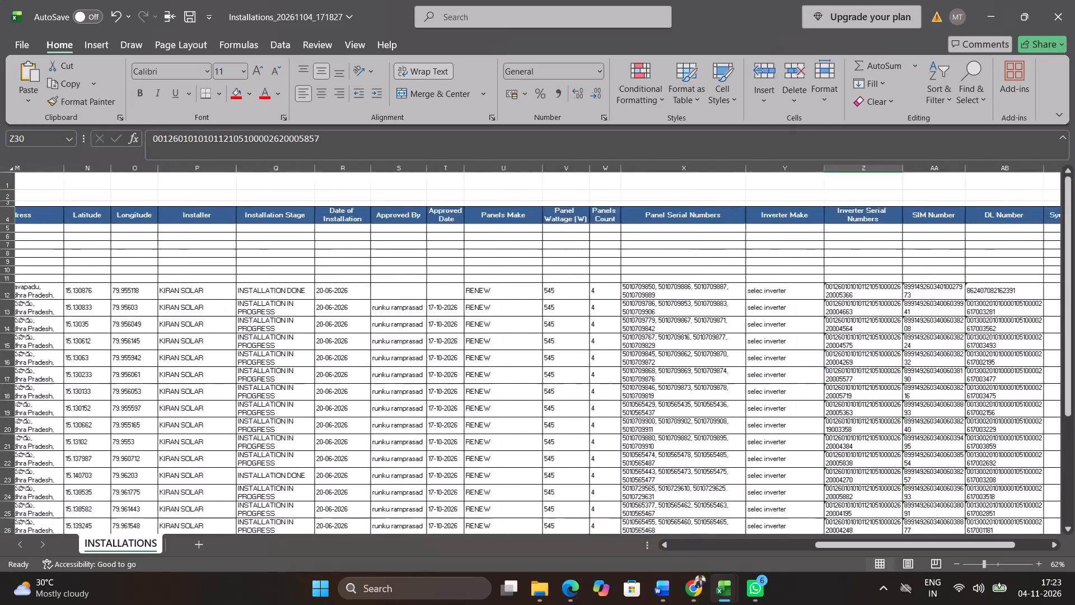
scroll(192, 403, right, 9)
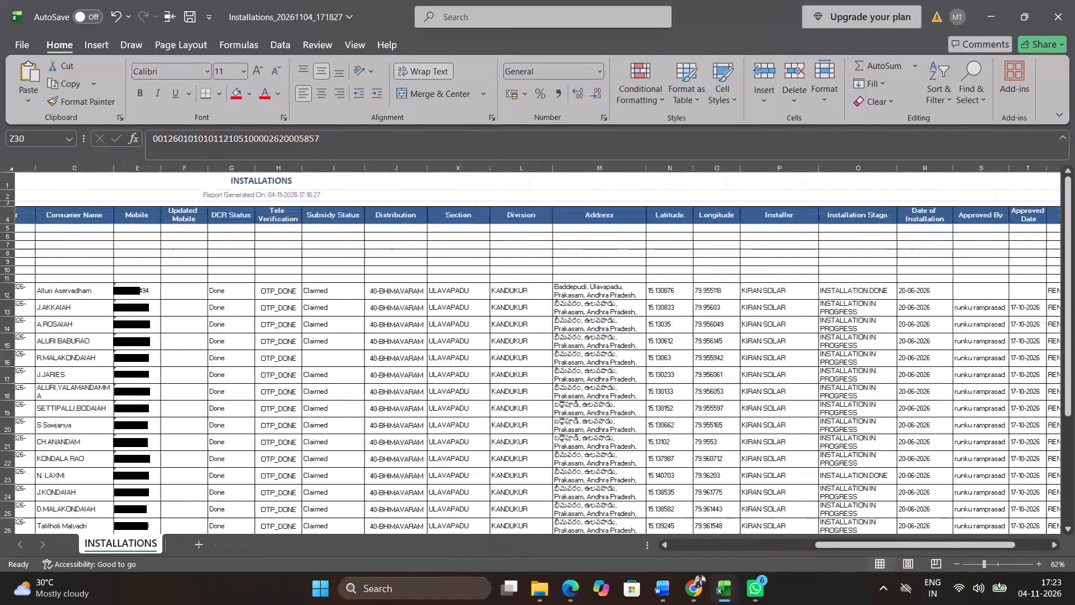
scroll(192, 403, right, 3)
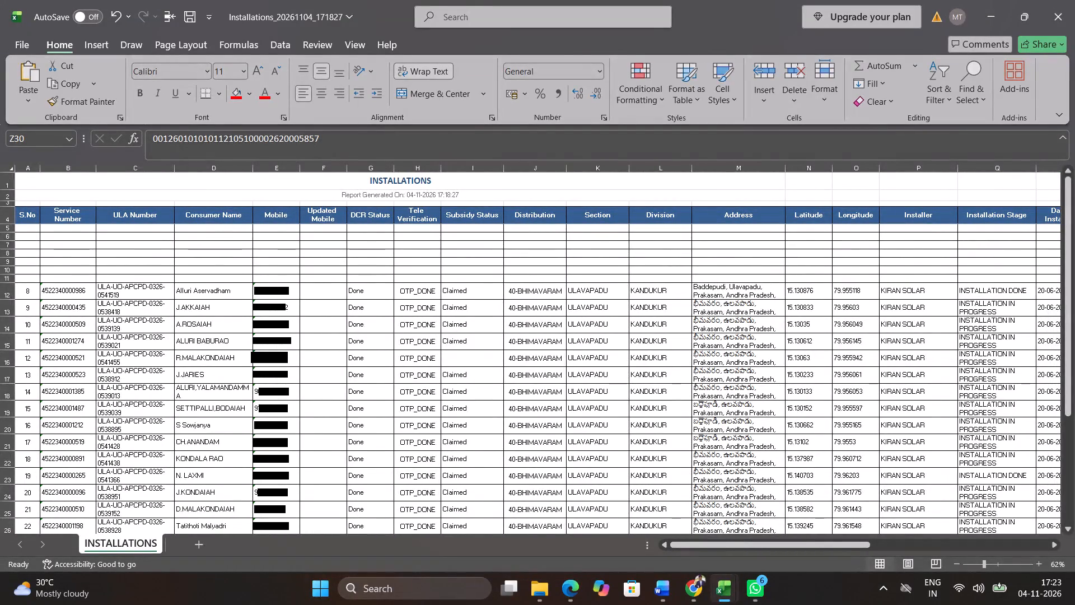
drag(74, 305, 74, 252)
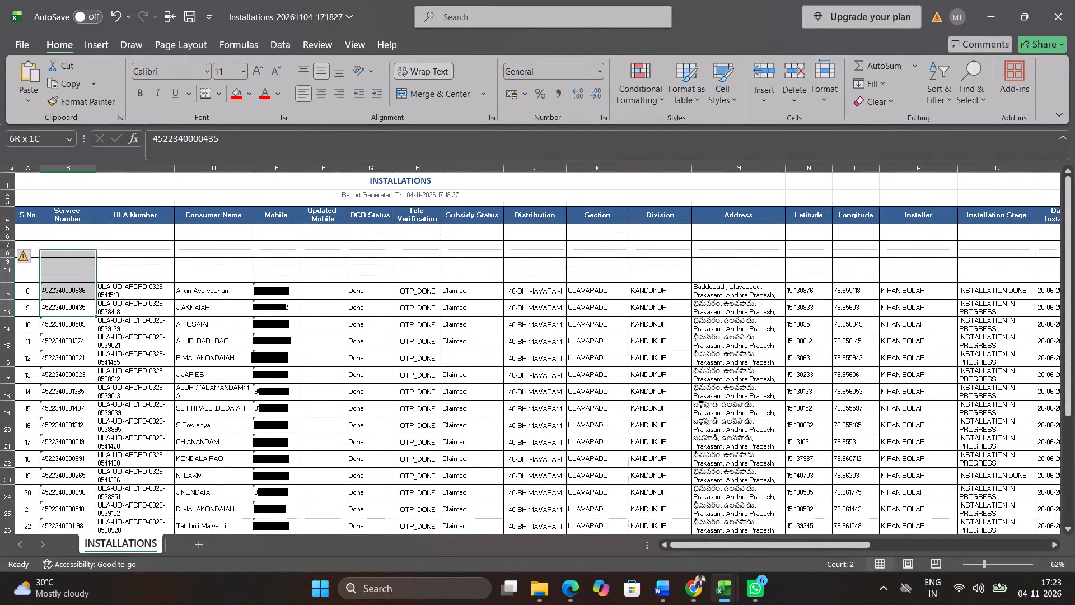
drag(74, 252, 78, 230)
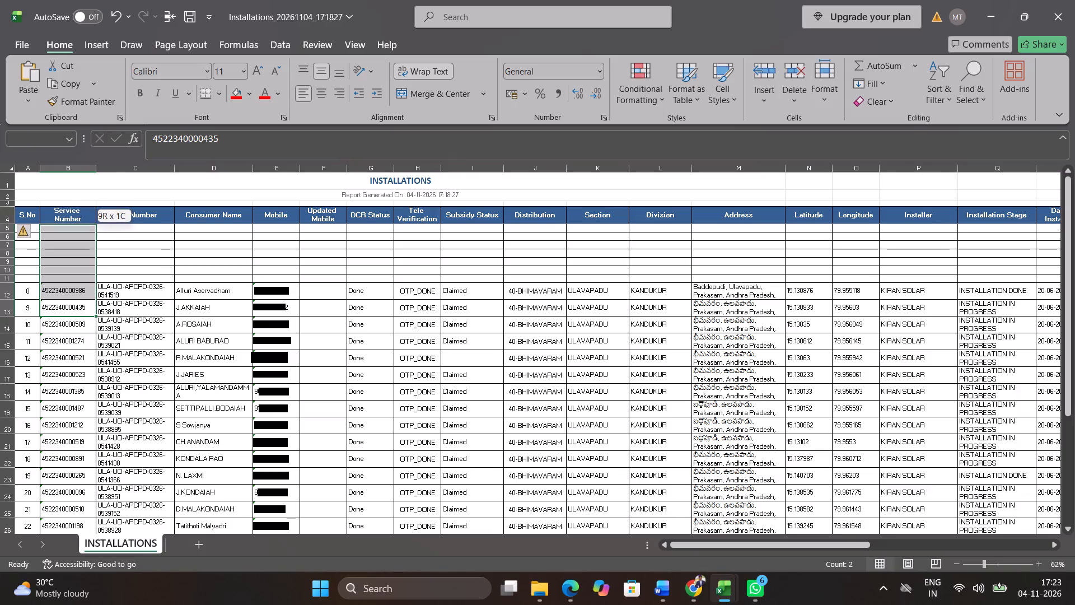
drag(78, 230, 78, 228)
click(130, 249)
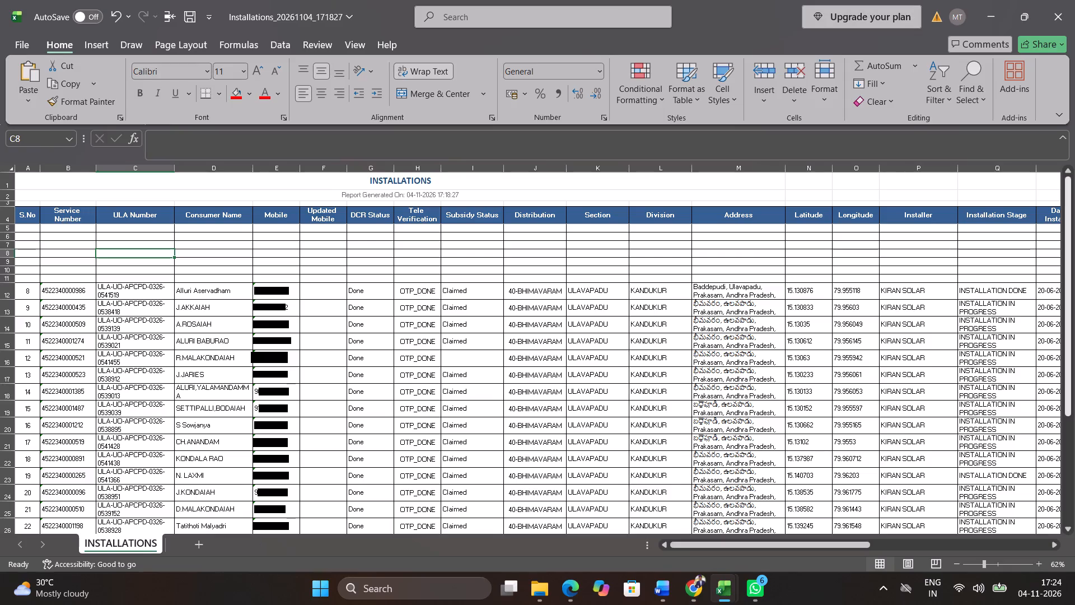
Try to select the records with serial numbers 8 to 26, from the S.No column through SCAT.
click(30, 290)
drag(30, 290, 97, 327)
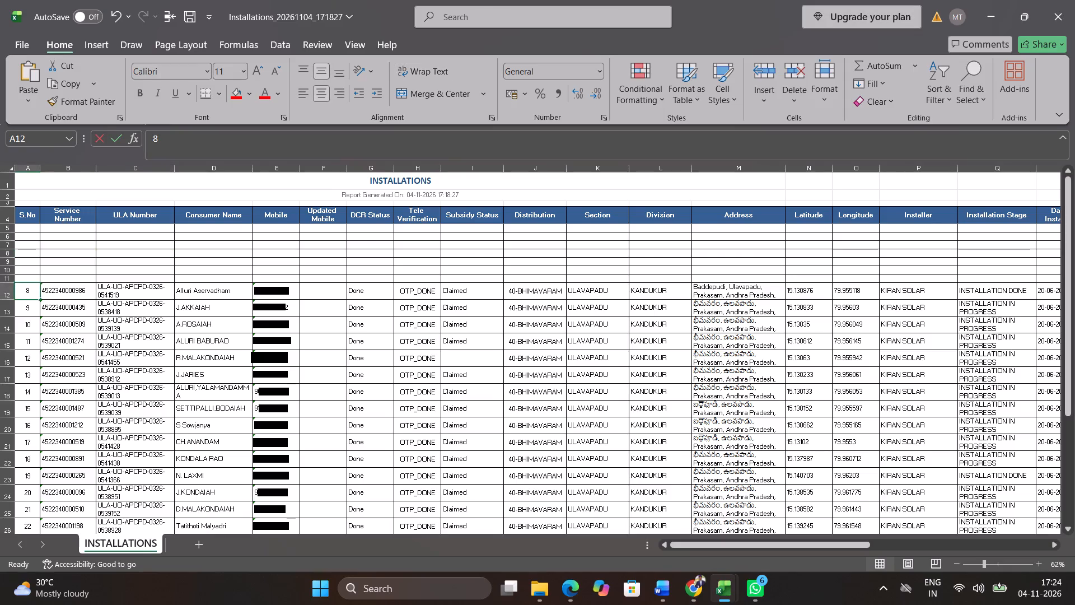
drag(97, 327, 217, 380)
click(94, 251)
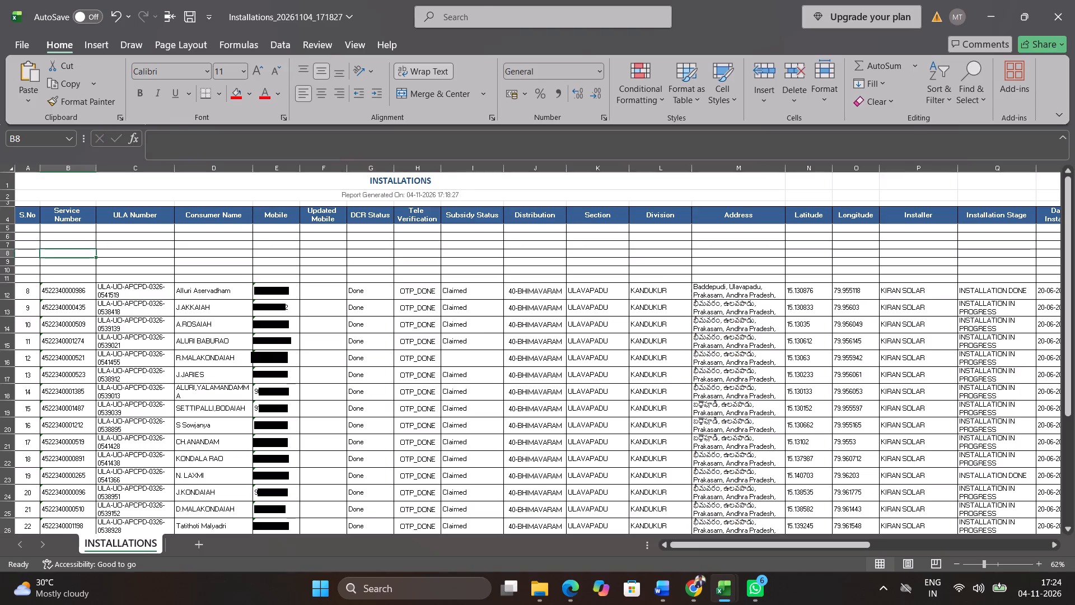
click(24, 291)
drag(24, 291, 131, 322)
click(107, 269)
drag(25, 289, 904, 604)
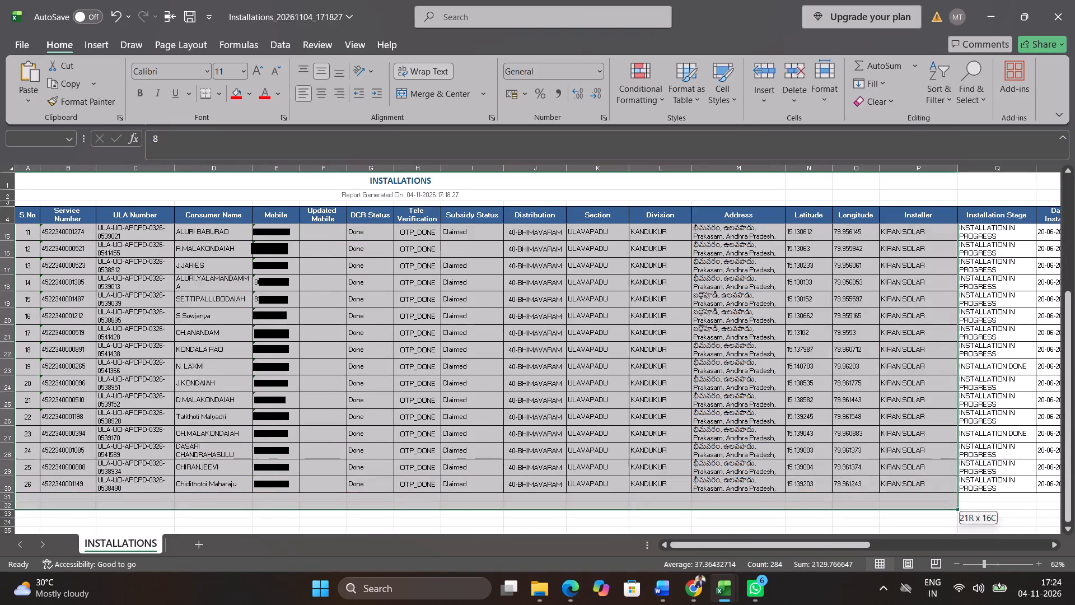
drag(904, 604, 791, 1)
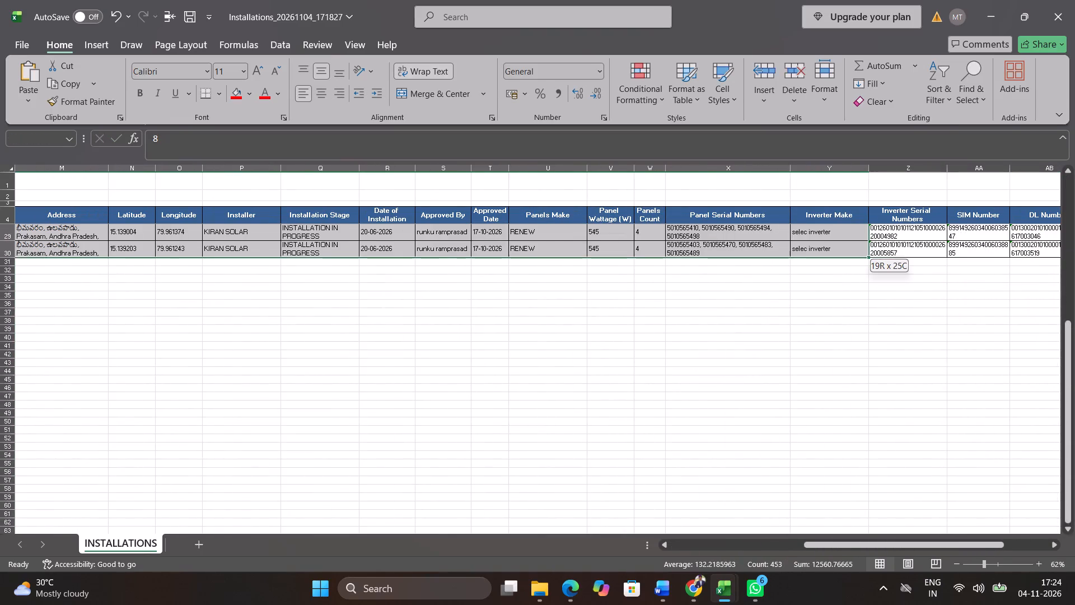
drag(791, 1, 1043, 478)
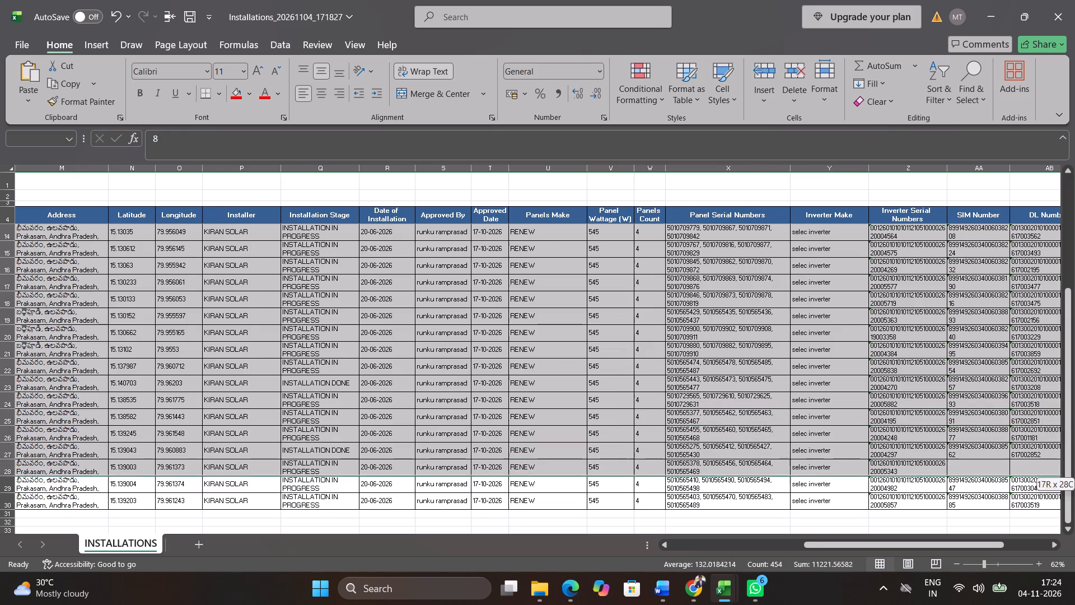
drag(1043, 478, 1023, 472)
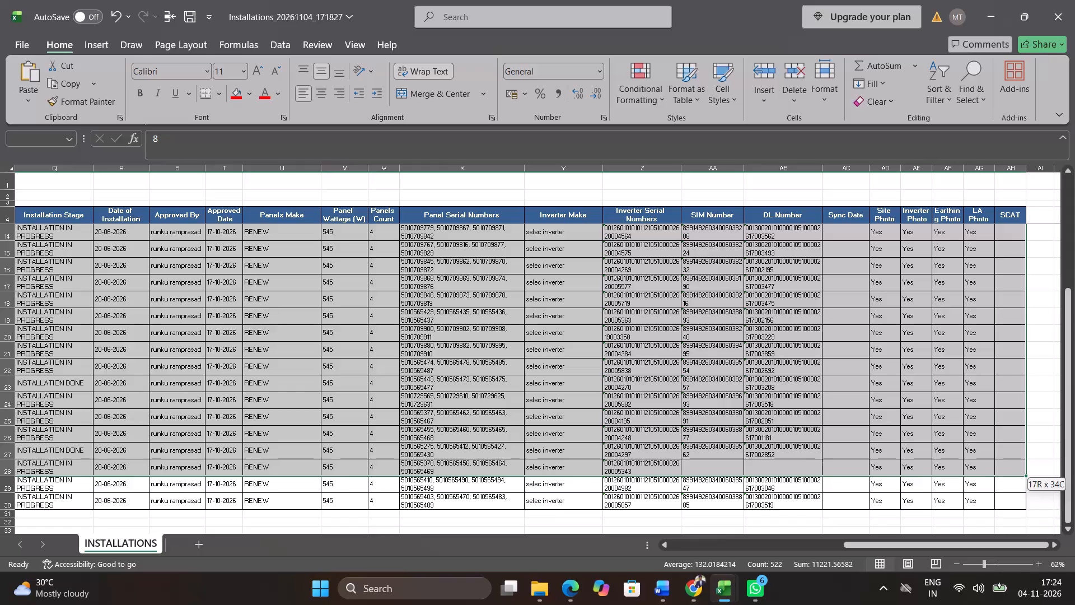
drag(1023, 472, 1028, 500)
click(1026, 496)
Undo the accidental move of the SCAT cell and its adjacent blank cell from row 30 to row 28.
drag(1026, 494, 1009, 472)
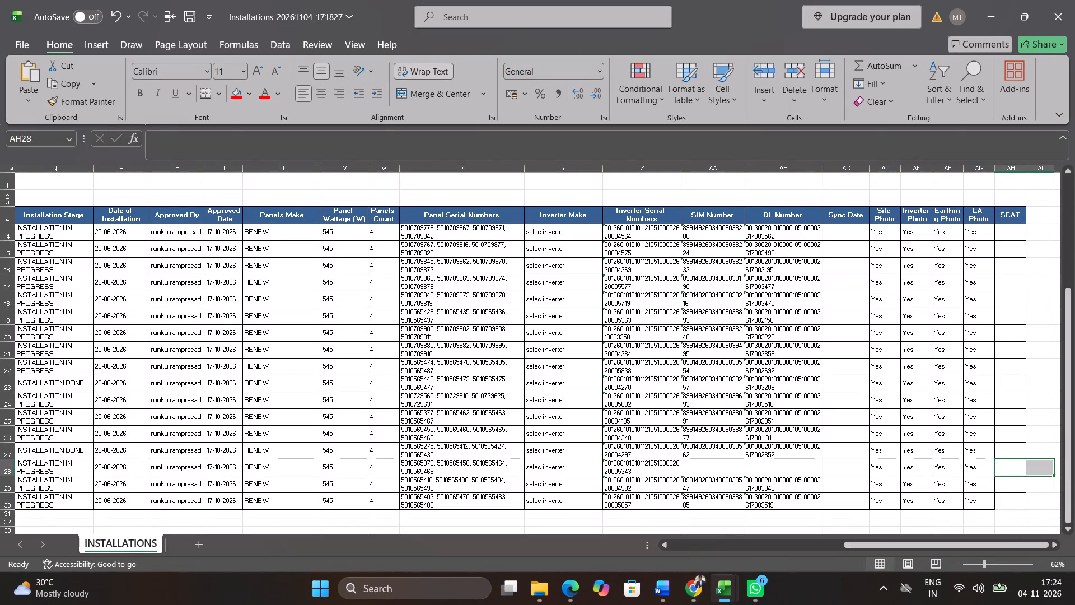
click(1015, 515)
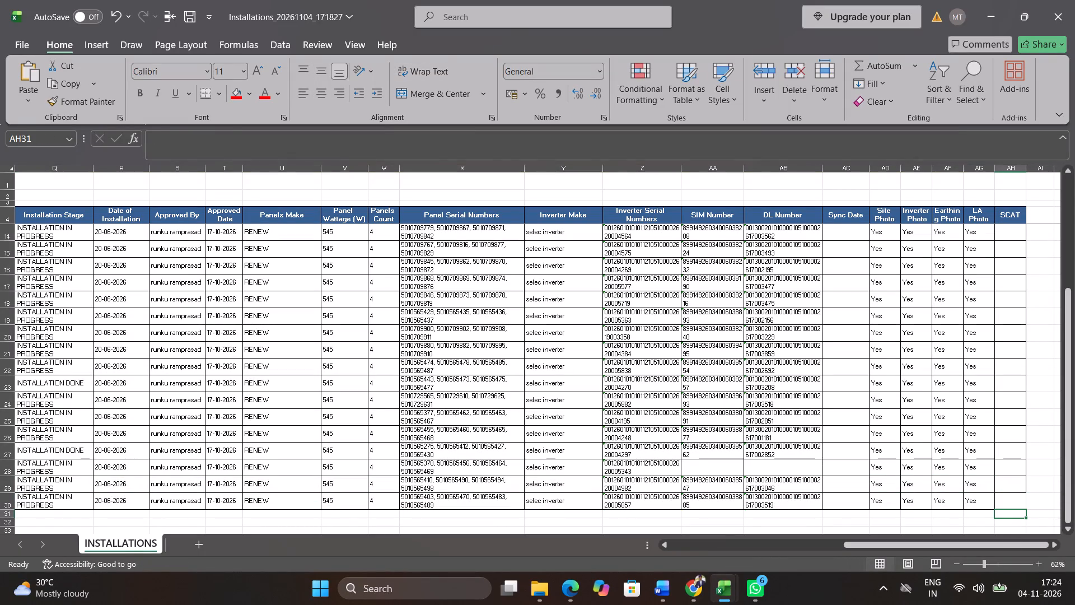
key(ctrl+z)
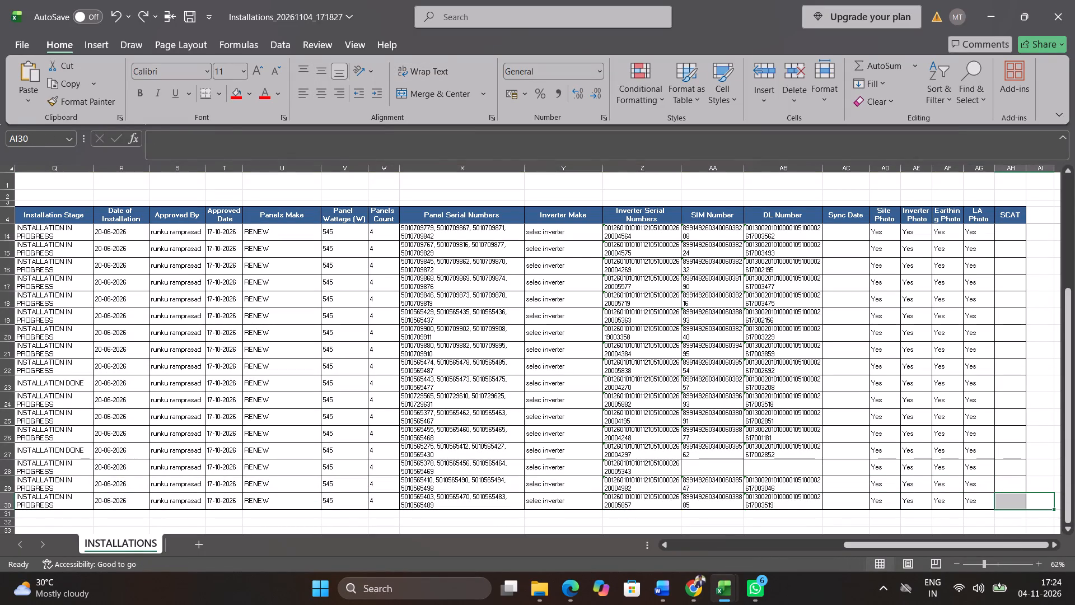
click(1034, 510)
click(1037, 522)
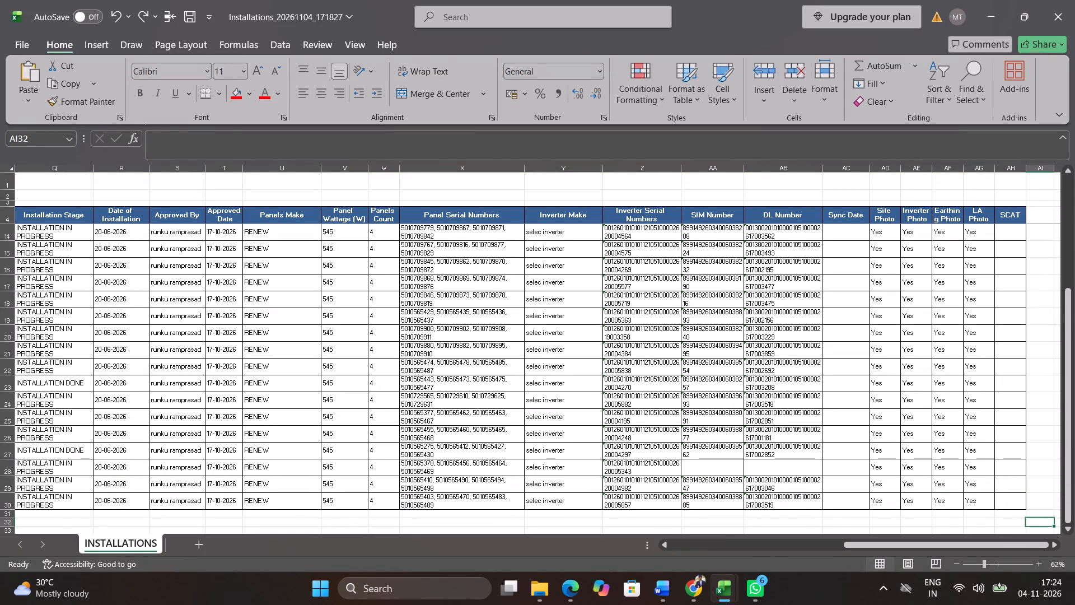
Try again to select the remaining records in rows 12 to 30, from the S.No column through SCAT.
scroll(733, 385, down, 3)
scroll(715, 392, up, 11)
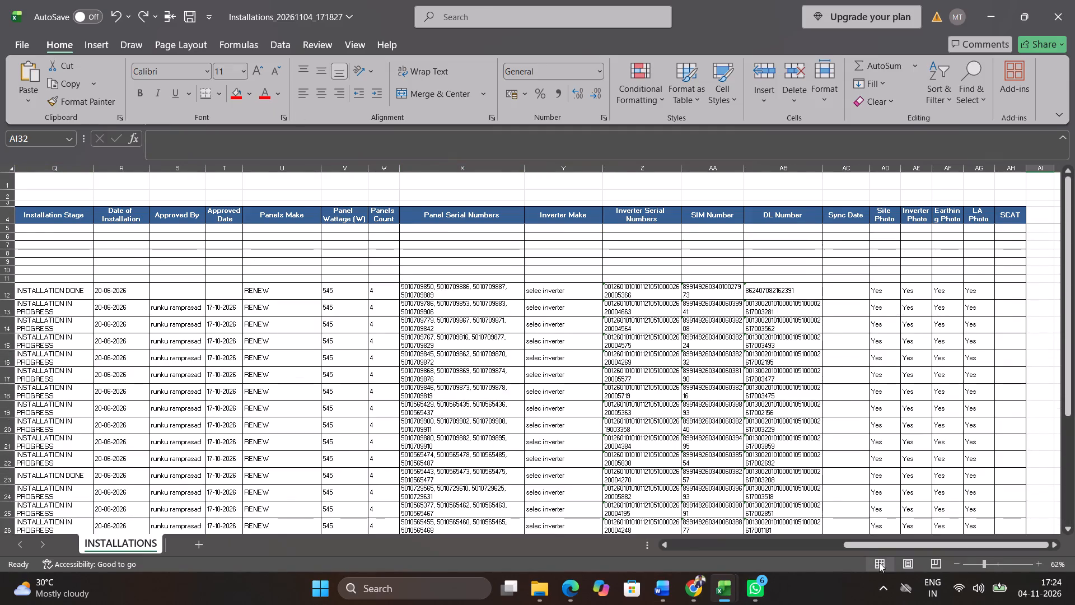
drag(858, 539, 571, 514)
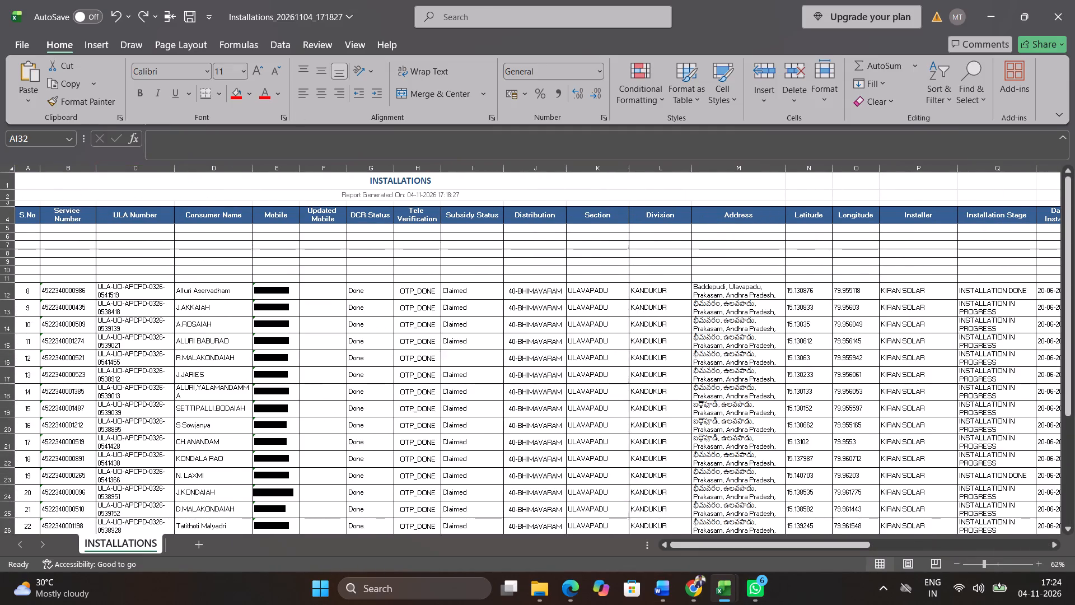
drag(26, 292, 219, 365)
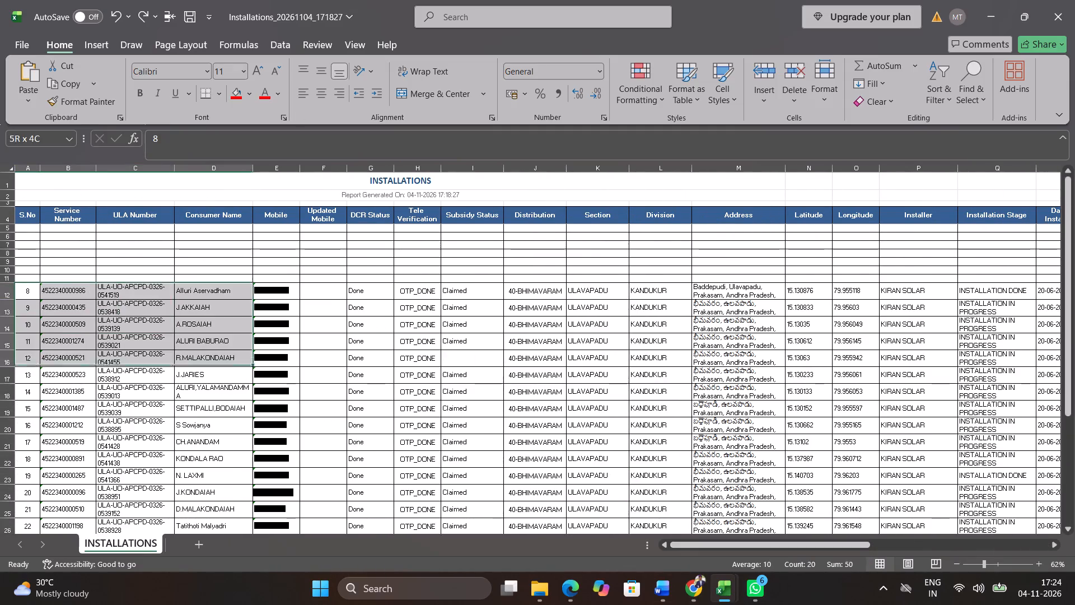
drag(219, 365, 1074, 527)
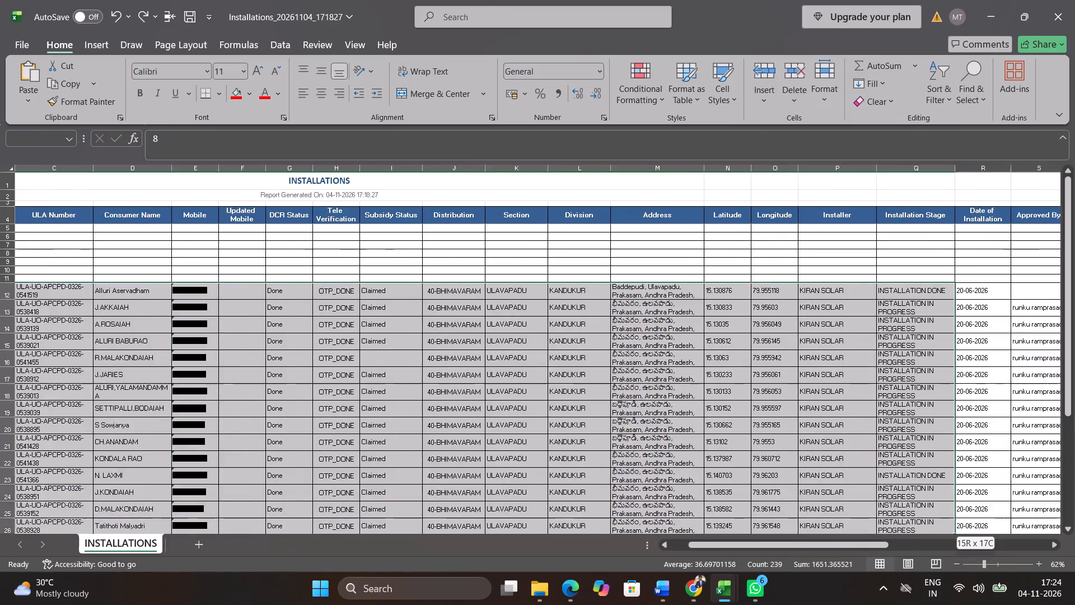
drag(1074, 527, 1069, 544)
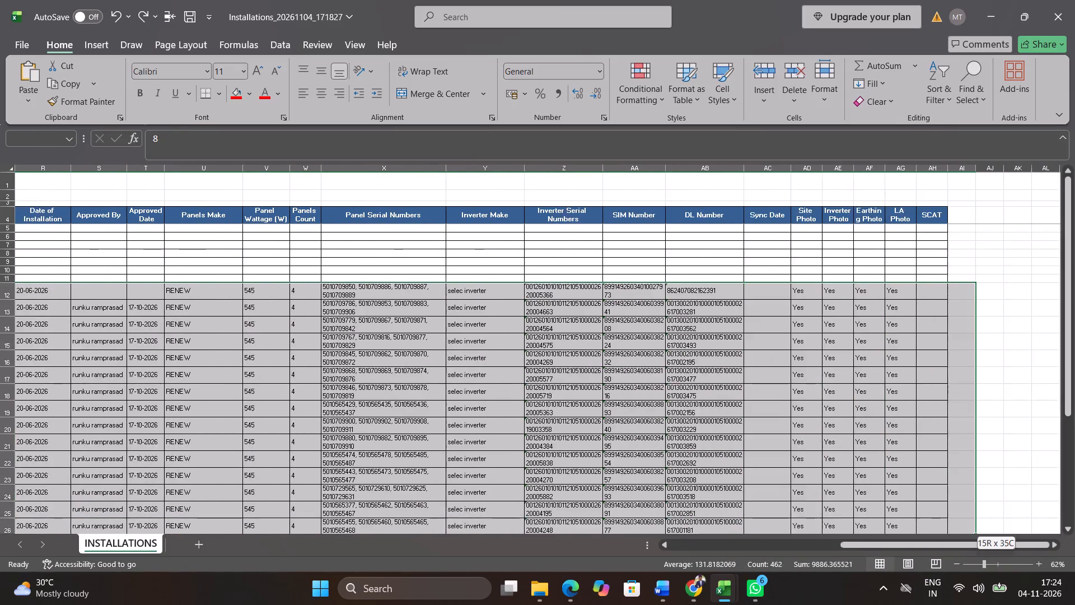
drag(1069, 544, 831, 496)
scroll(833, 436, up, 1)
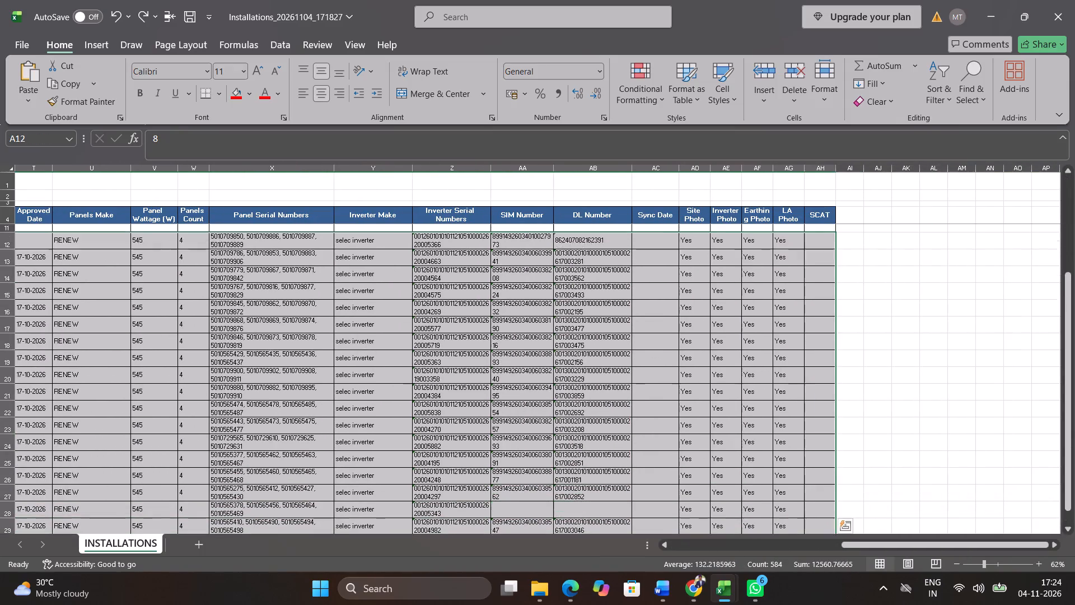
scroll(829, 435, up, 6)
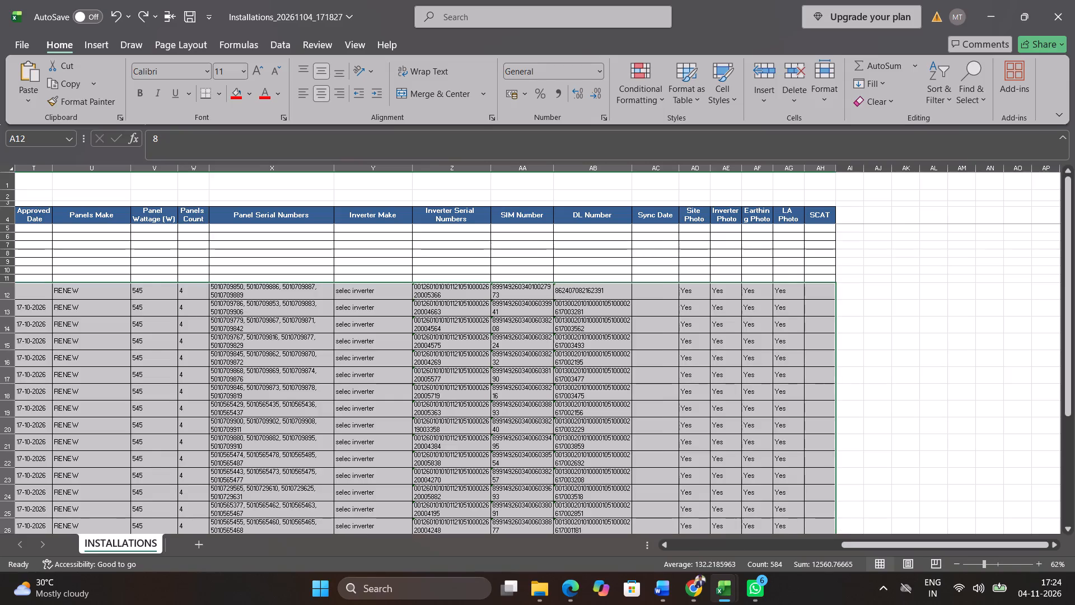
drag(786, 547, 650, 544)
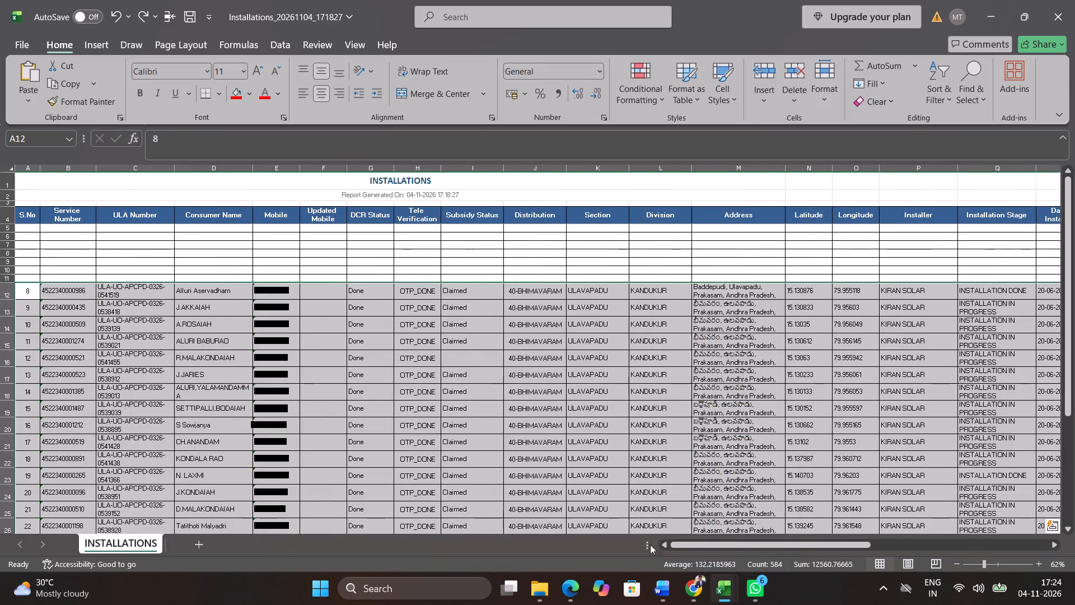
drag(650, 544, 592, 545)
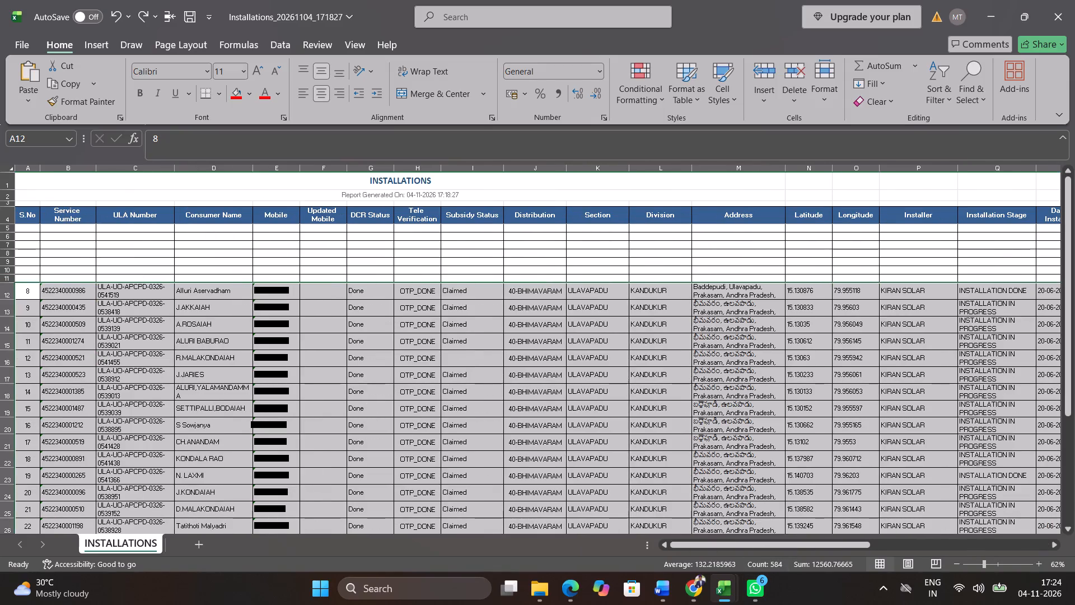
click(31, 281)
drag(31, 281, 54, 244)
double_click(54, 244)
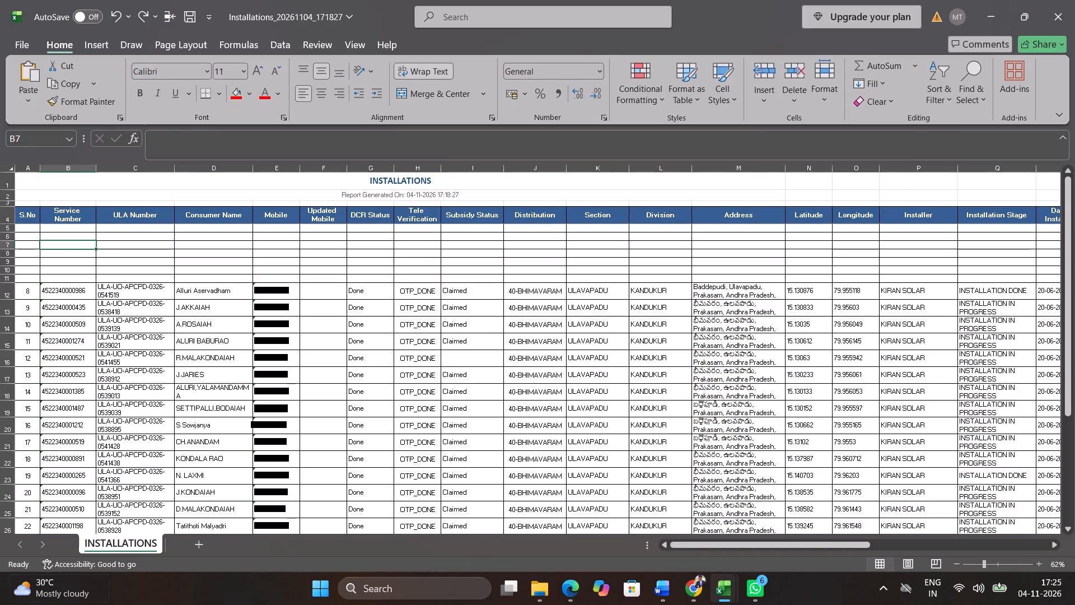
Move the records in rows 12 to 30, S.No through SCAT, up to start at cell A4, replacing the existing data there.
drag(32, 288, 689, 560)
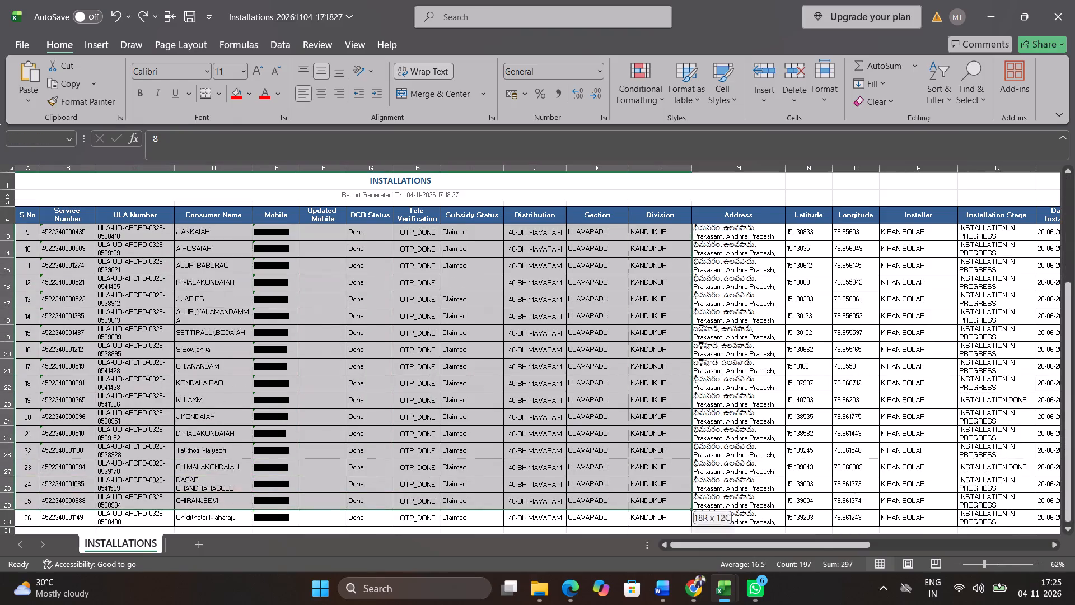
drag(689, 560, 1073, 516)
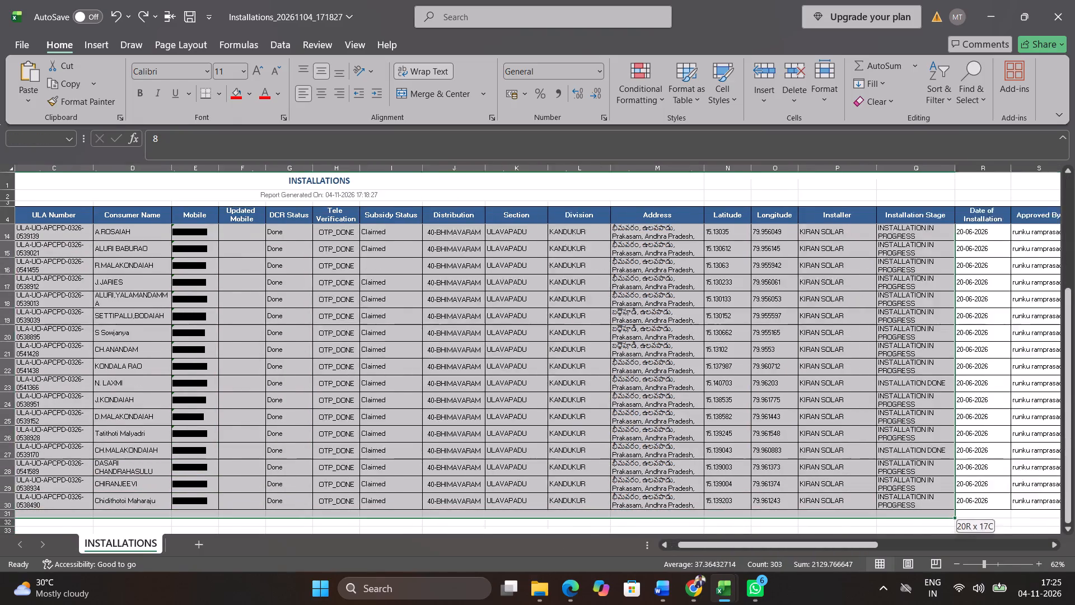
drag(1073, 516, 1026, 504)
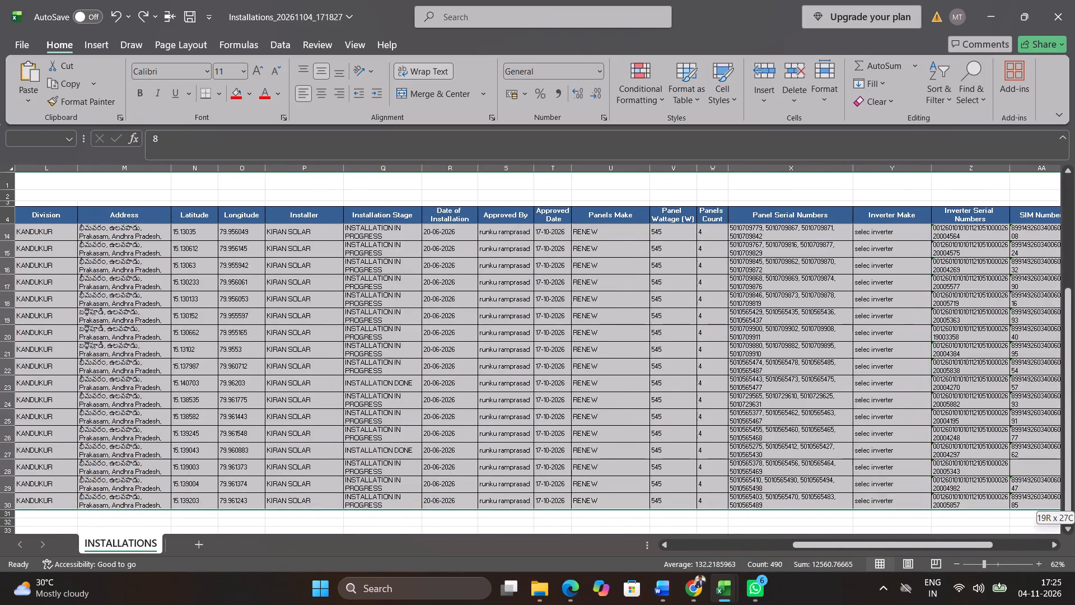
drag(1026, 504, 1074, 505)
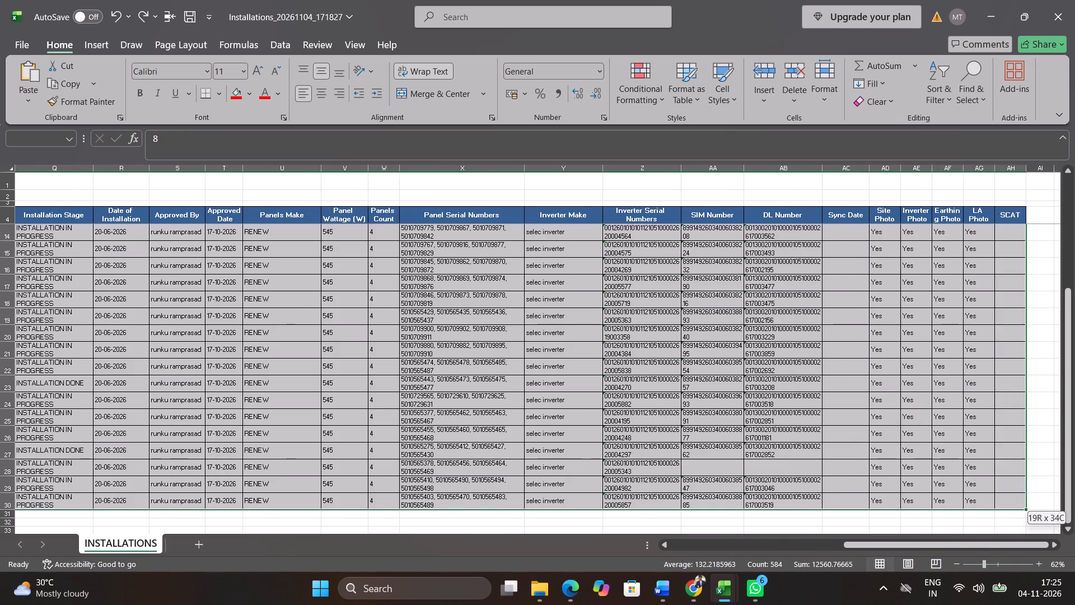
drag(1074, 505, 938, 496)
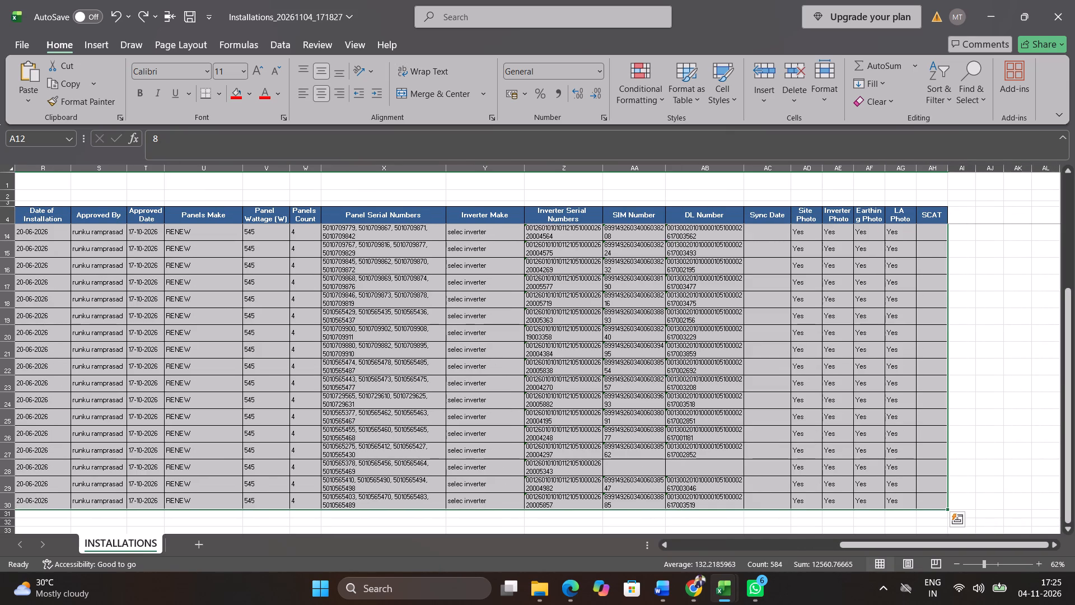
click(667, 544)
triple_click(667, 544)
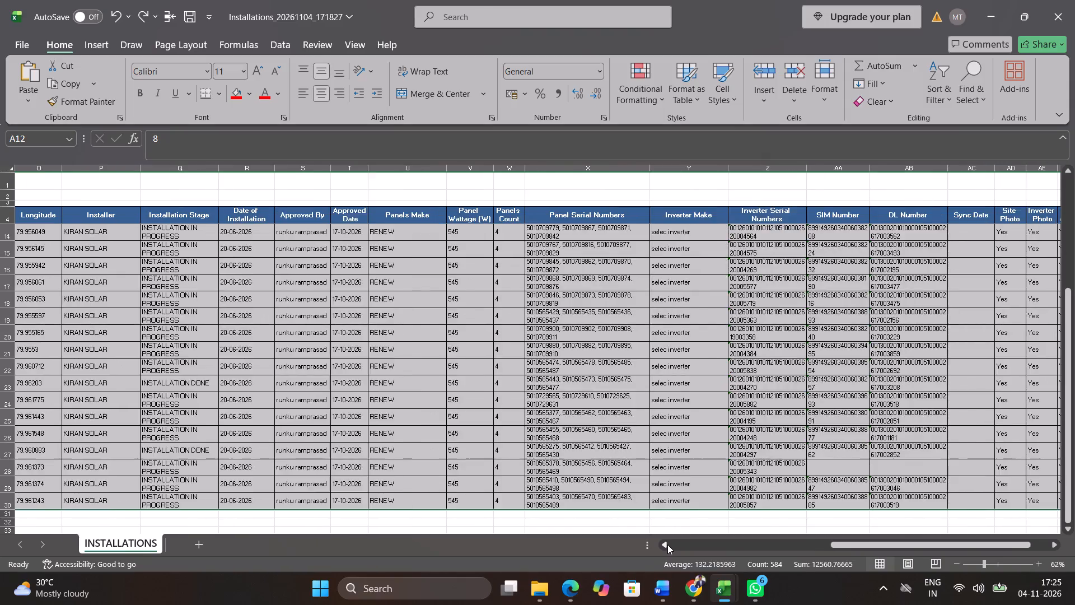
double_click(667, 544)
triple_click(667, 544)
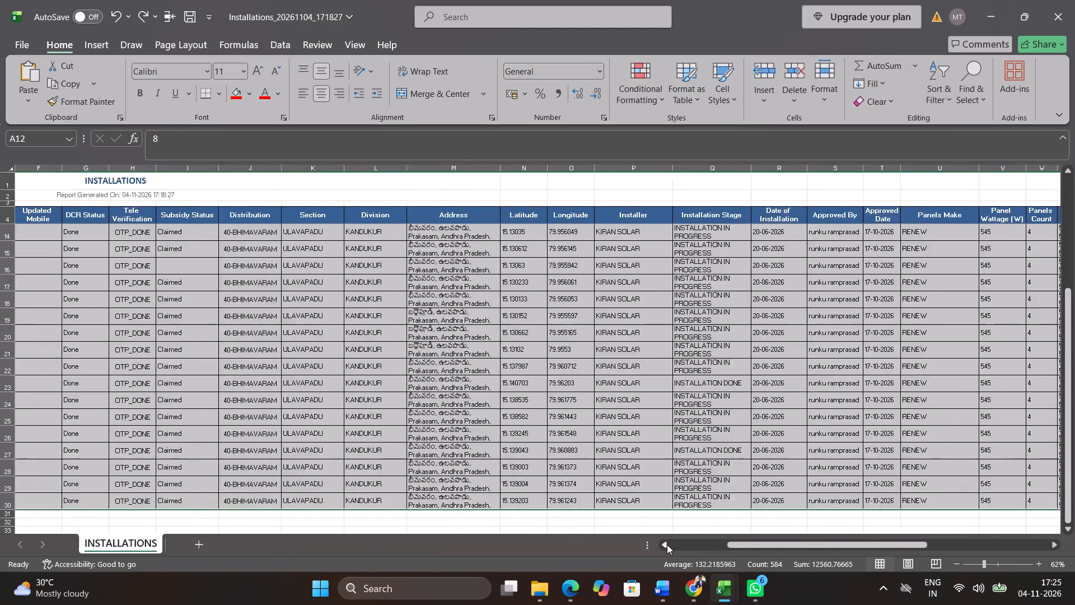
triple_click(667, 544)
triple_click(665, 545)
click(664, 546)
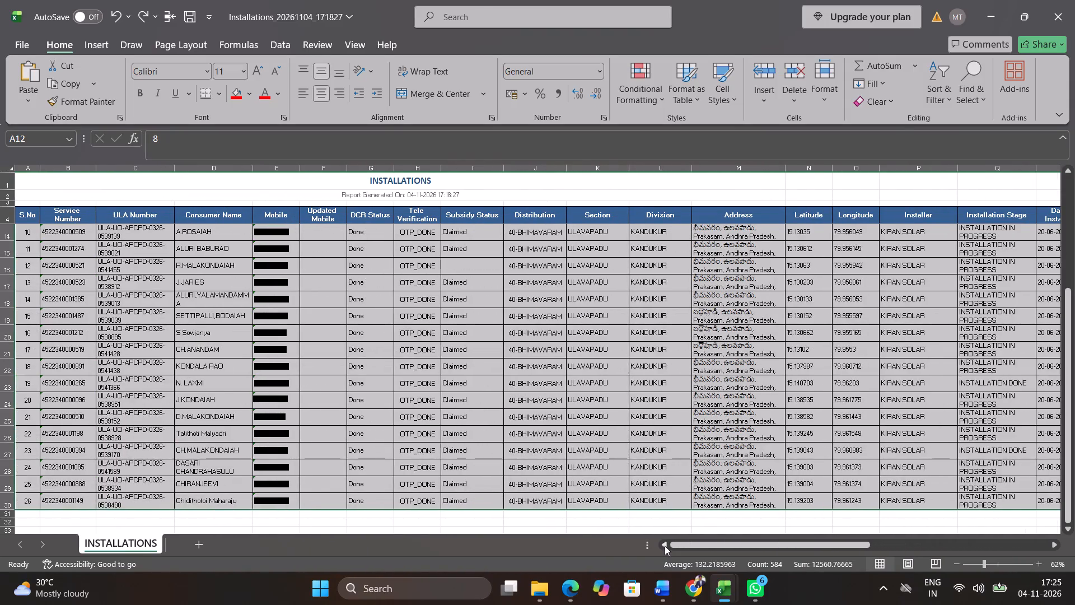
scroll(665, 546, up, 3)
scroll(447, 316, up, 2)
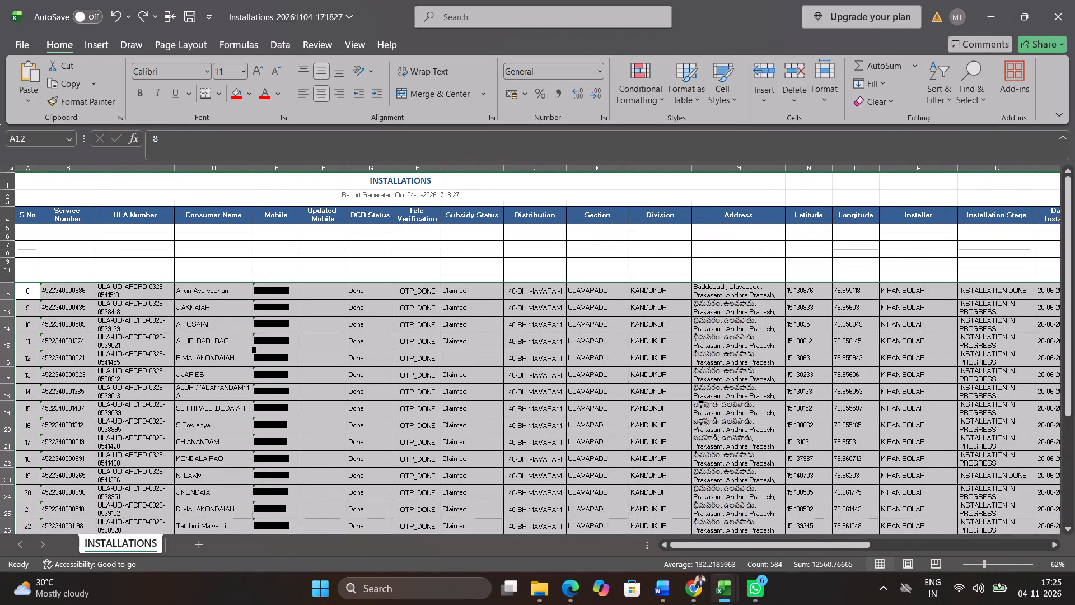
drag(40, 283, 51, 266)
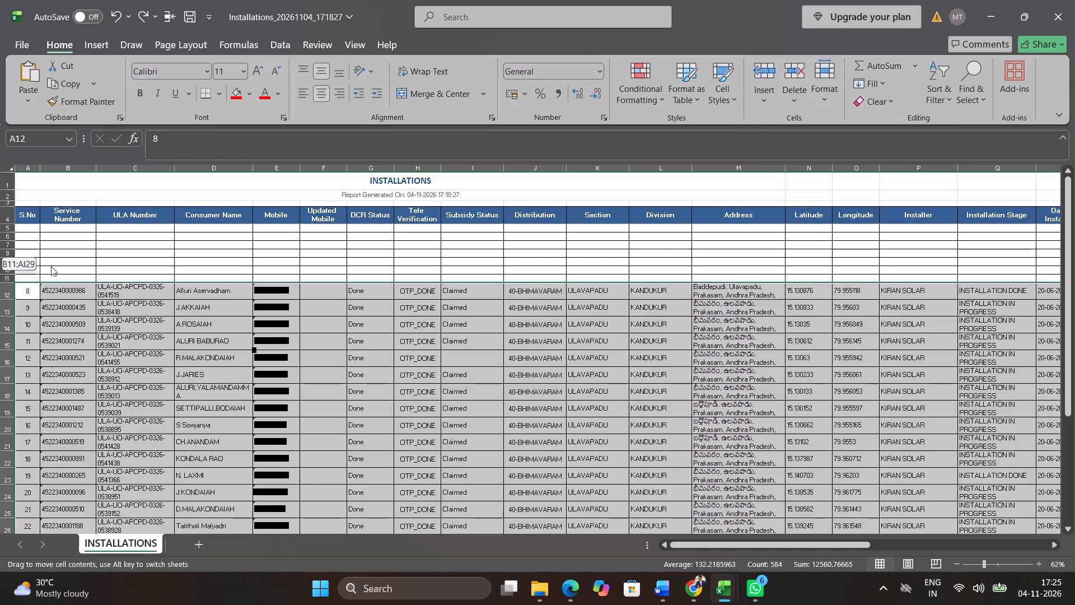
drag(51, 266, 44, 219)
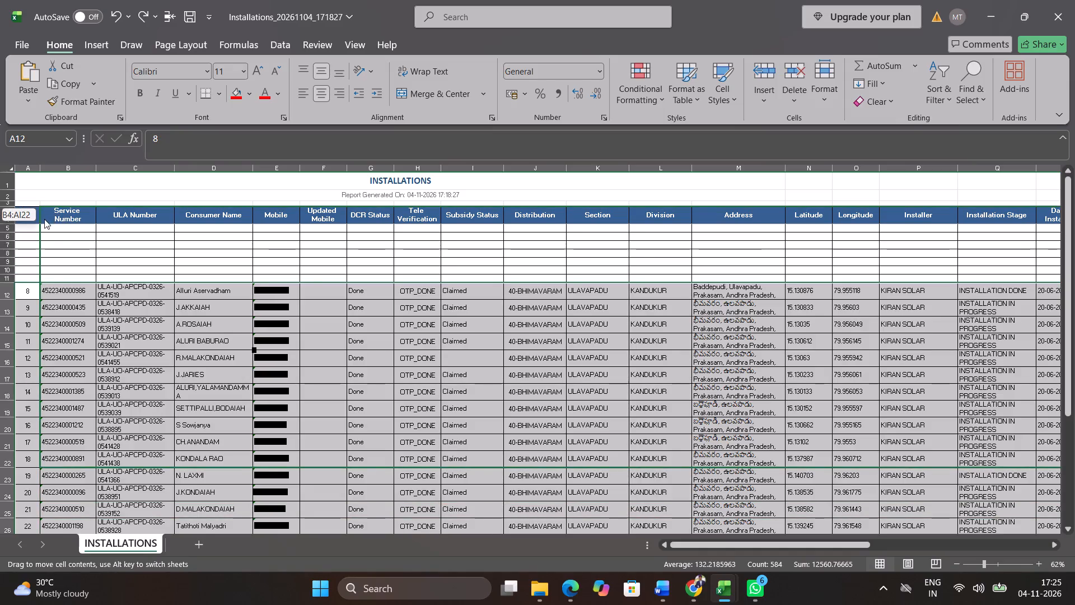
drag(44, 219, 20, 221)
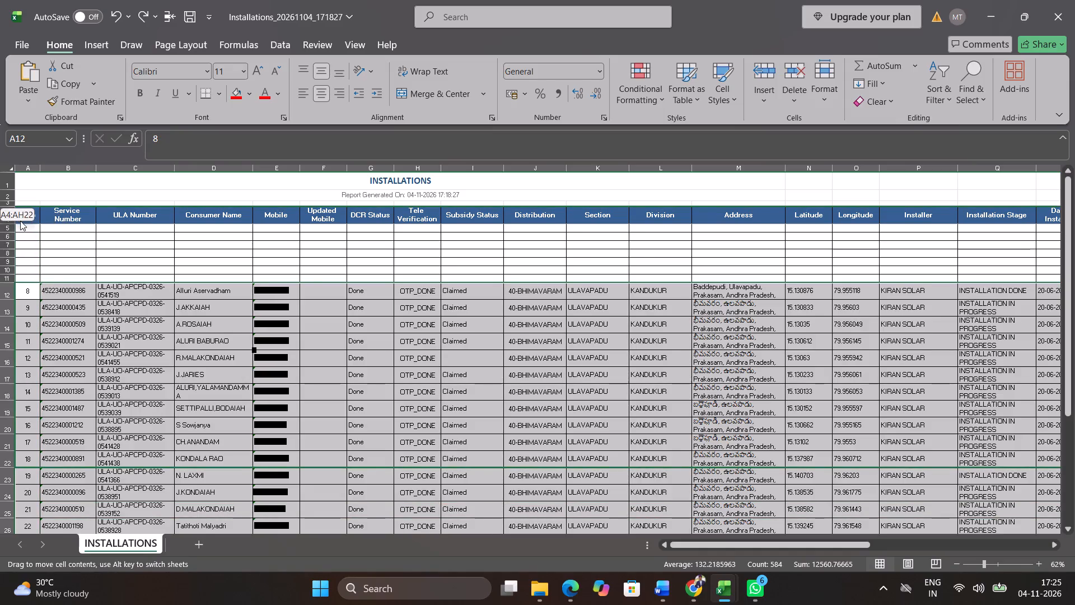
drag(20, 221, 20, 221)
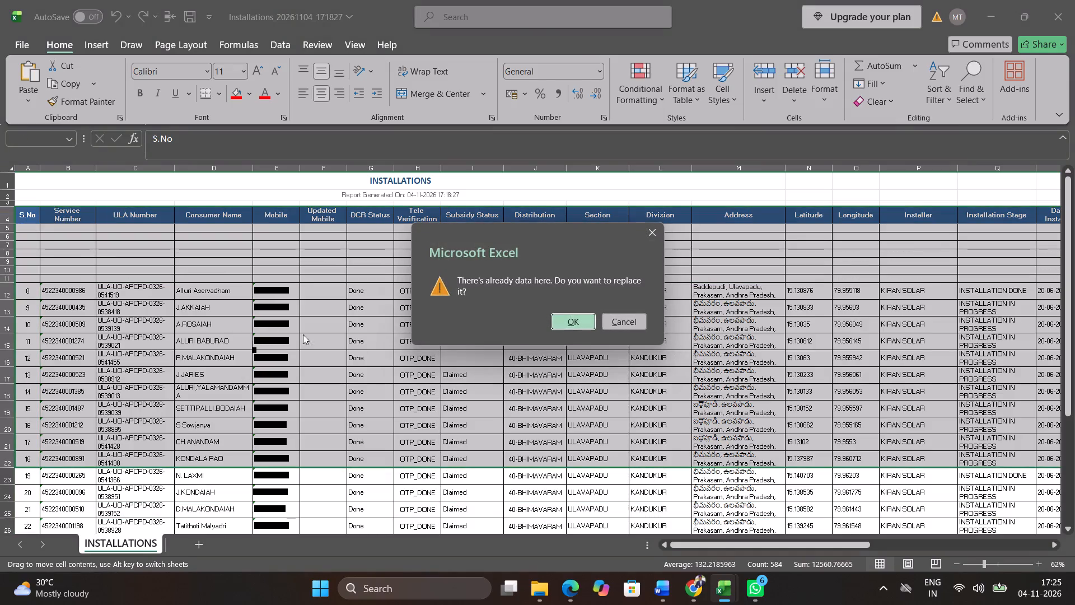
click(567, 322)
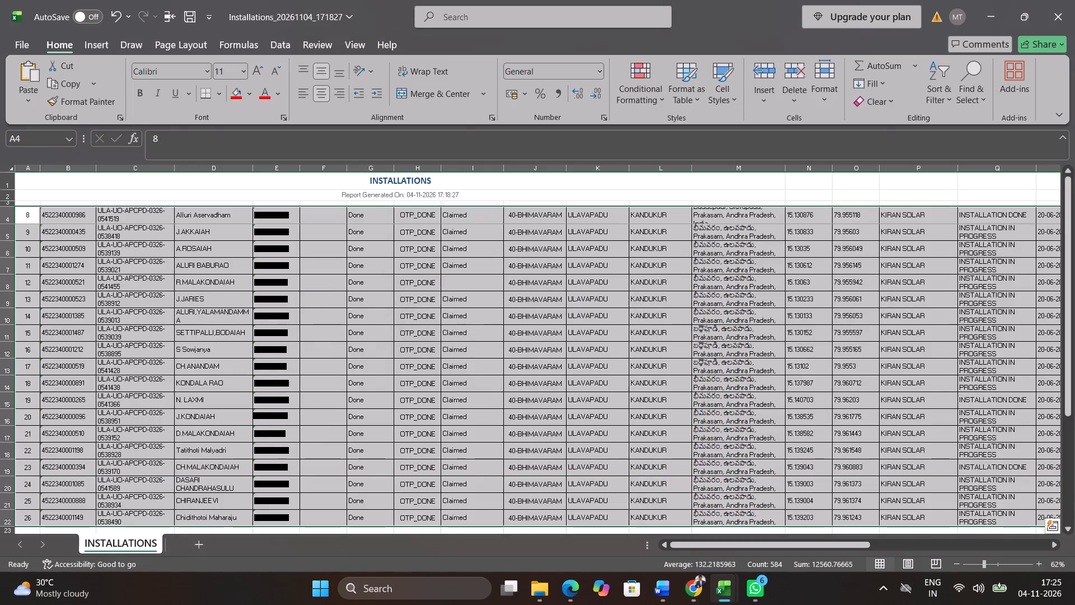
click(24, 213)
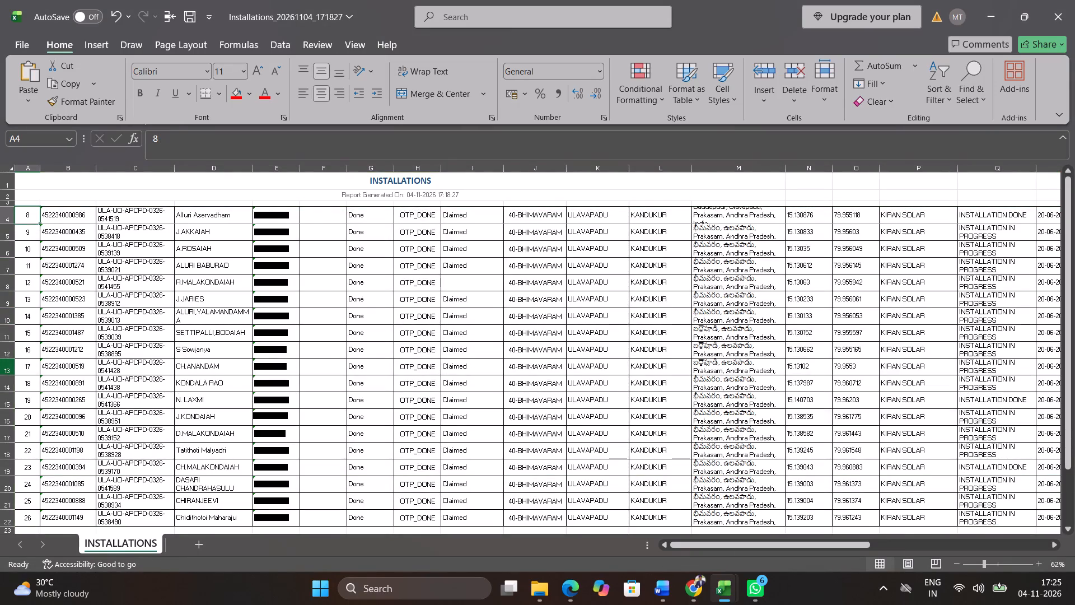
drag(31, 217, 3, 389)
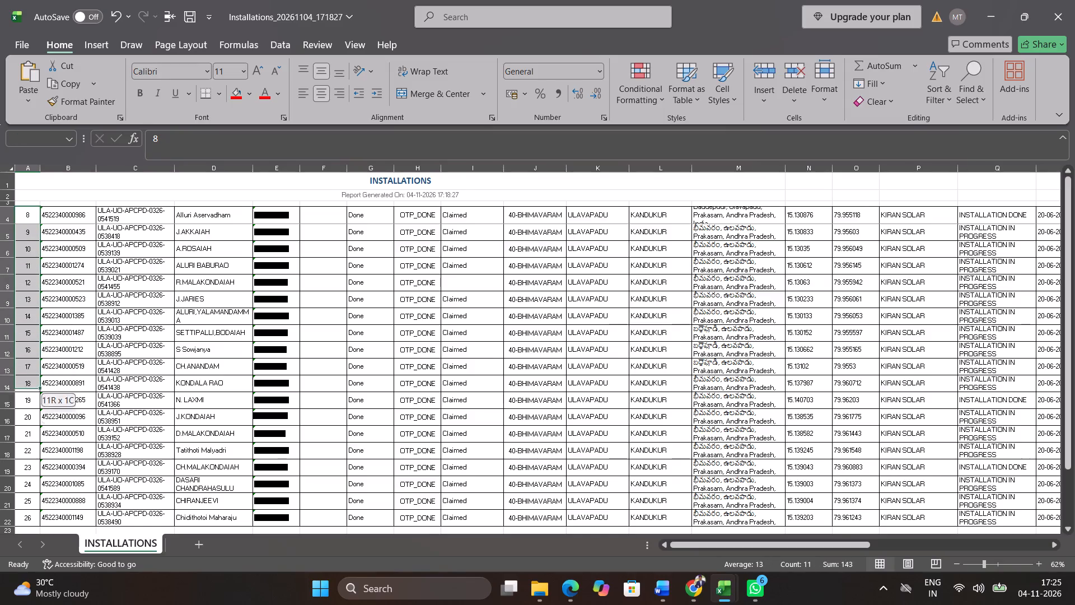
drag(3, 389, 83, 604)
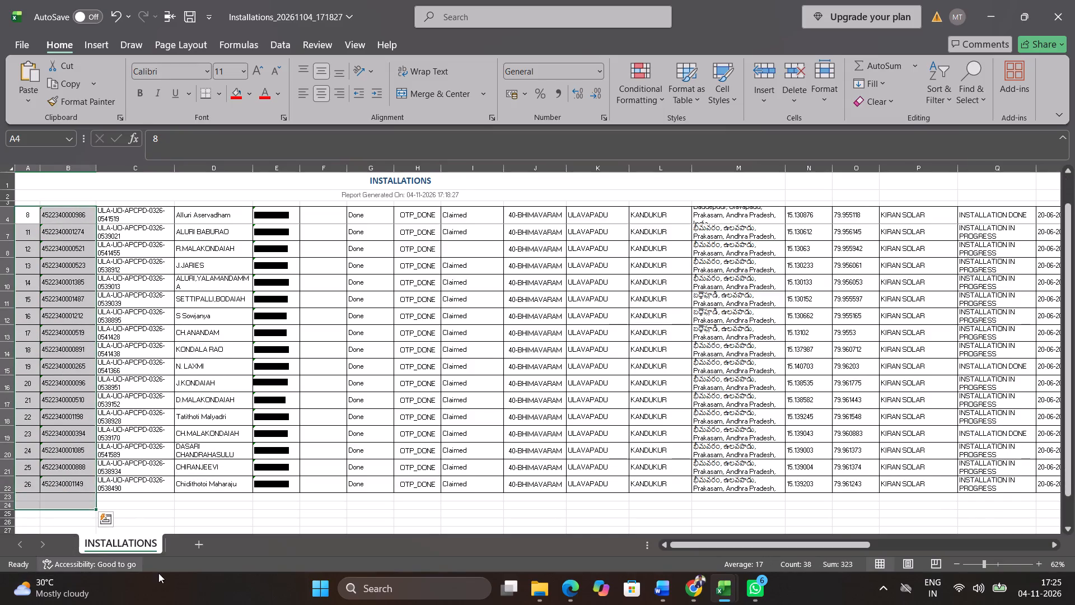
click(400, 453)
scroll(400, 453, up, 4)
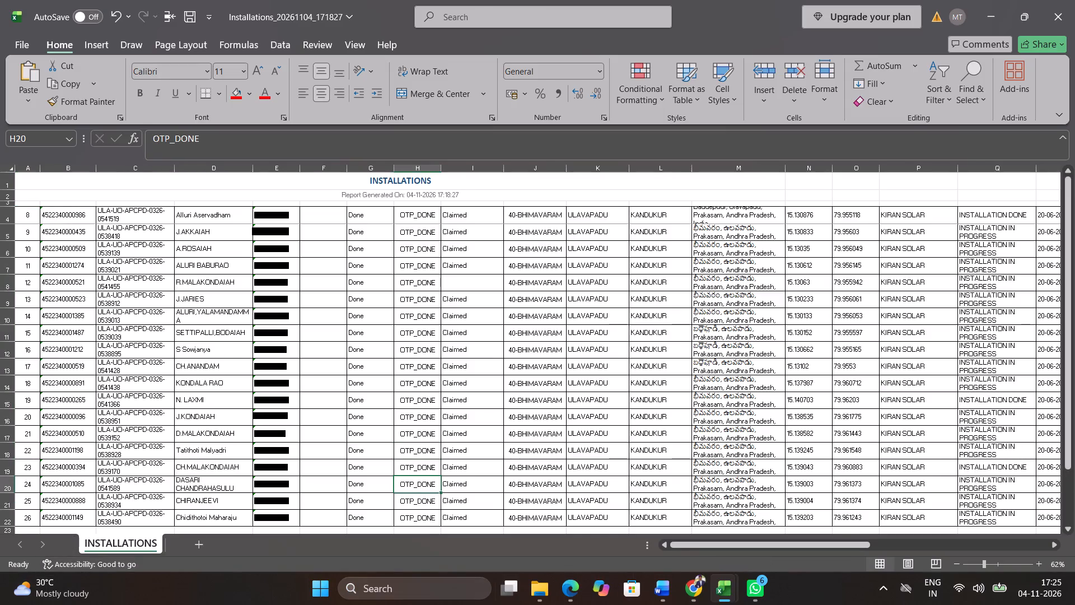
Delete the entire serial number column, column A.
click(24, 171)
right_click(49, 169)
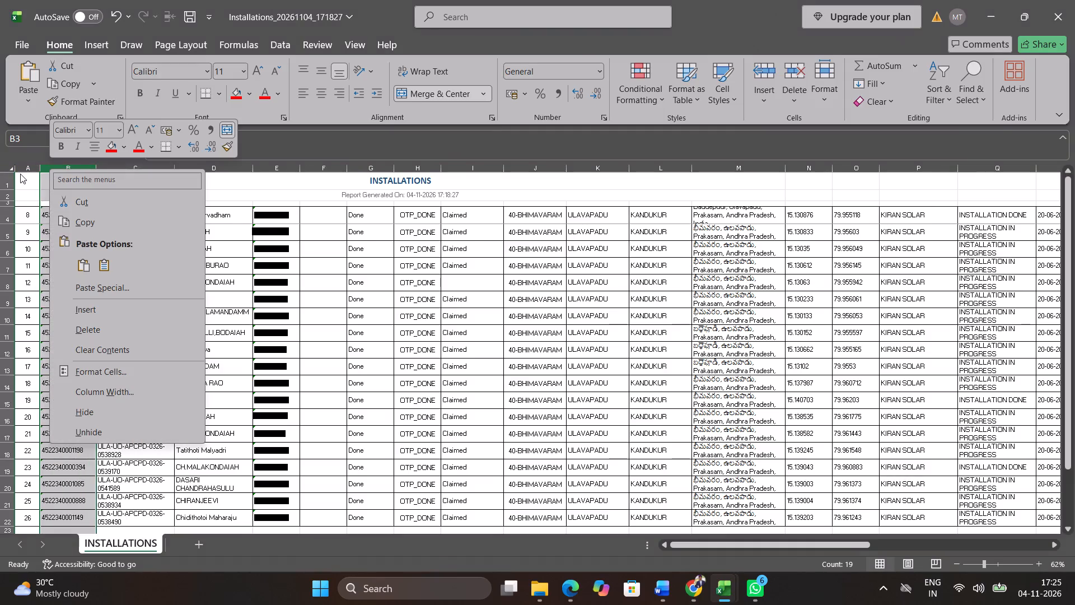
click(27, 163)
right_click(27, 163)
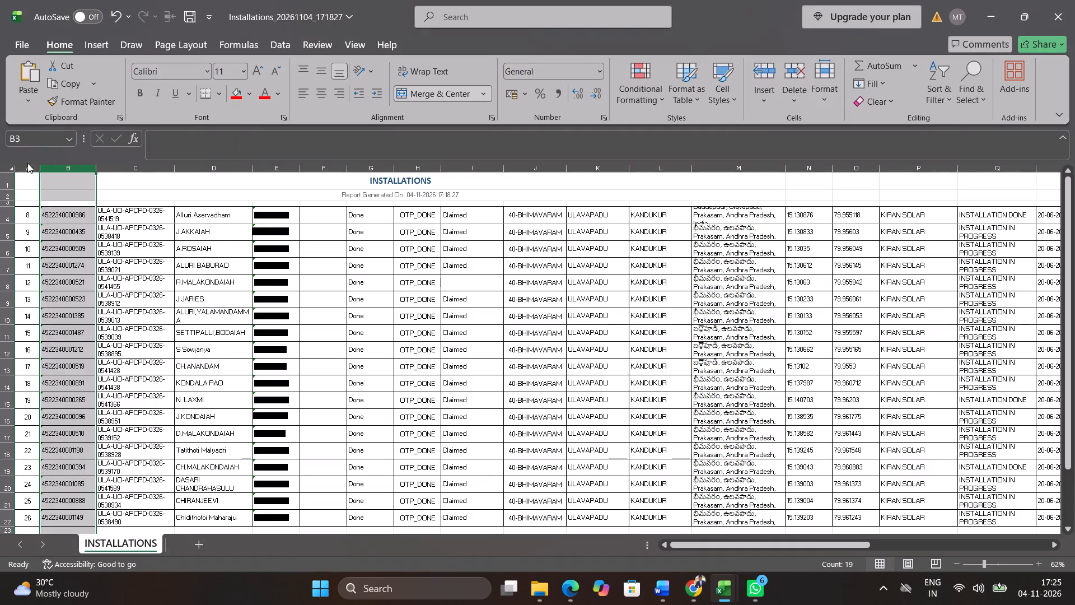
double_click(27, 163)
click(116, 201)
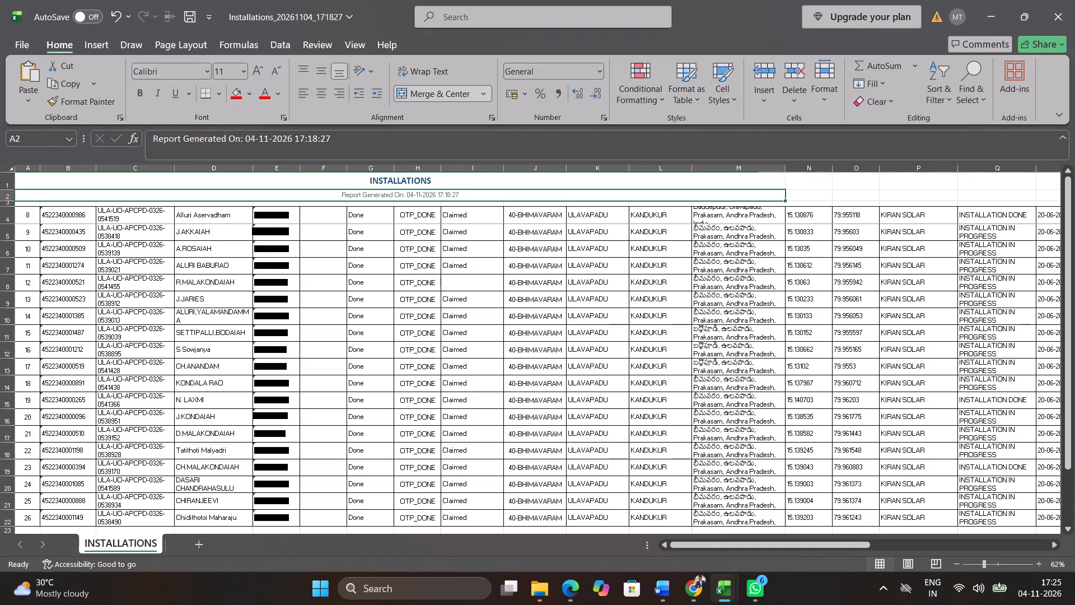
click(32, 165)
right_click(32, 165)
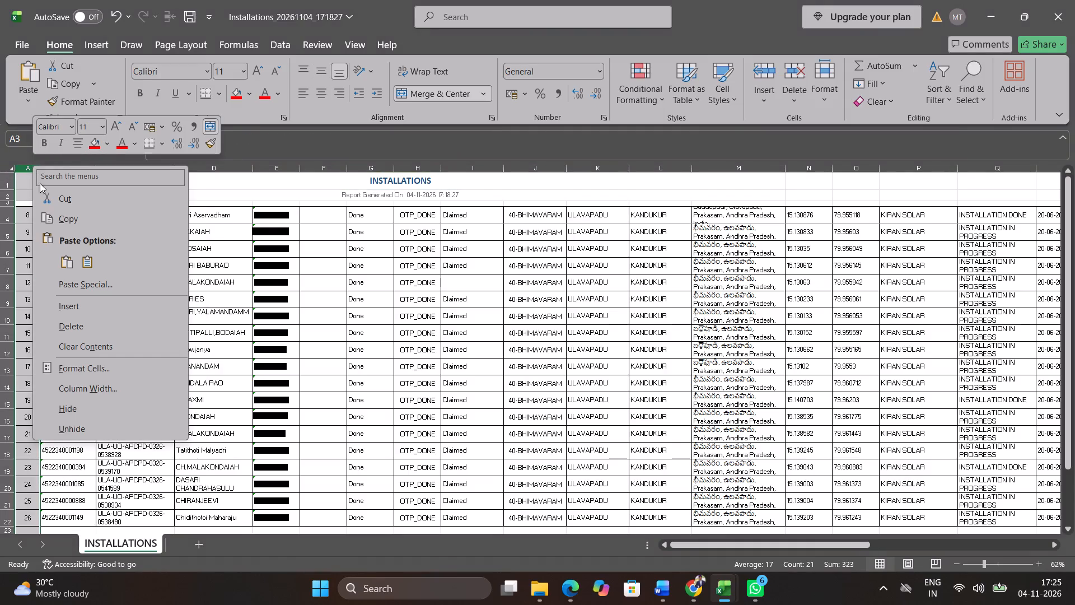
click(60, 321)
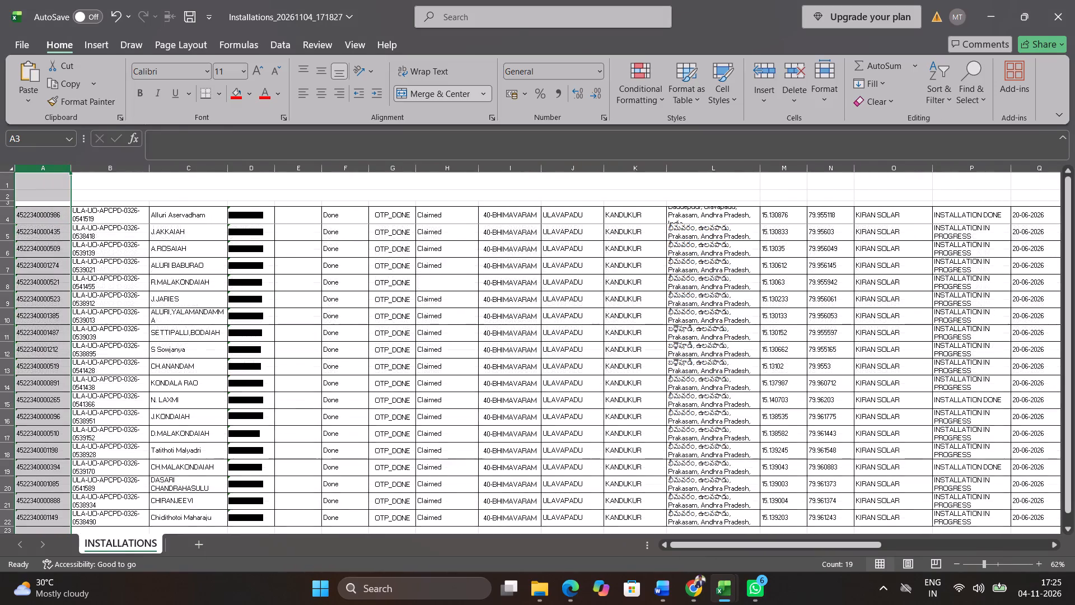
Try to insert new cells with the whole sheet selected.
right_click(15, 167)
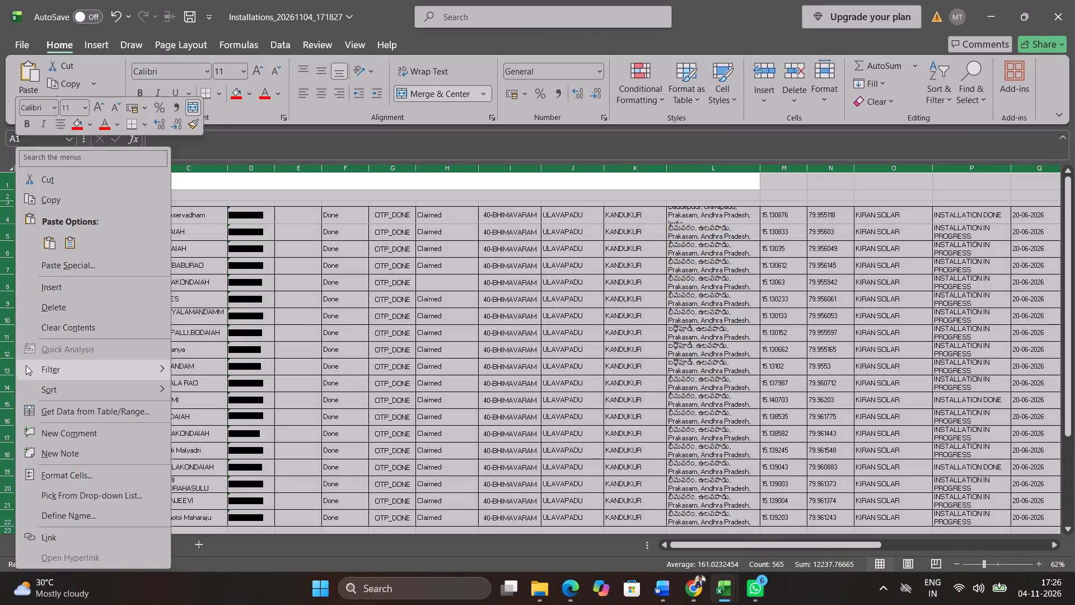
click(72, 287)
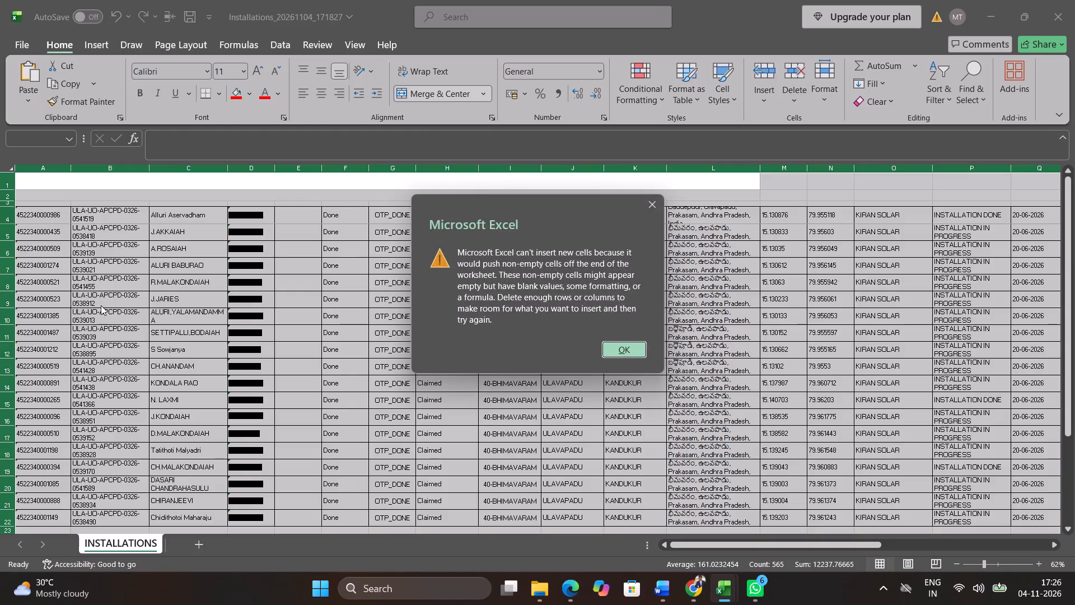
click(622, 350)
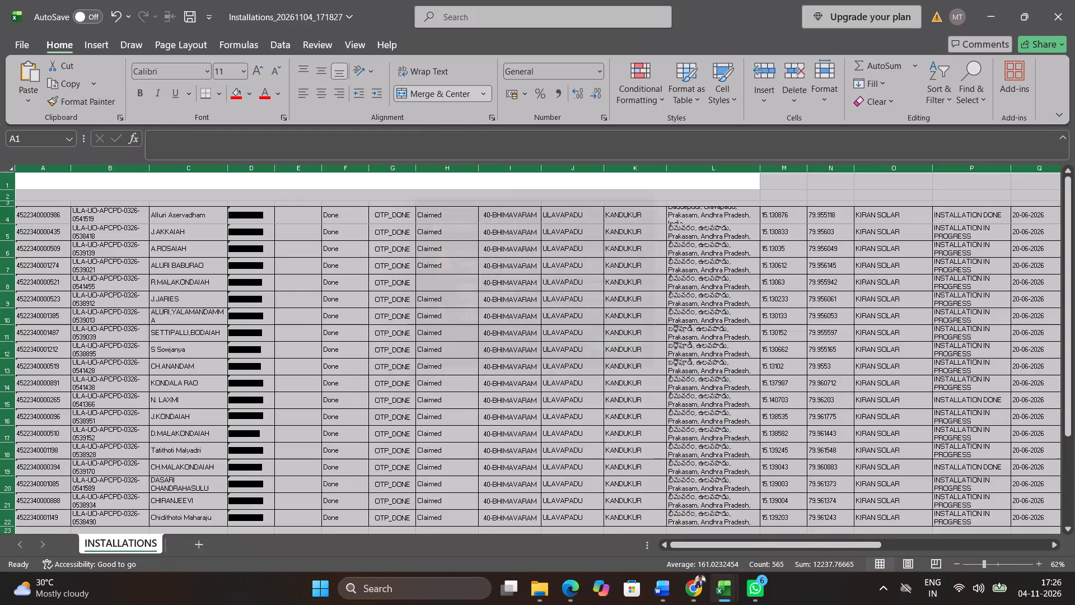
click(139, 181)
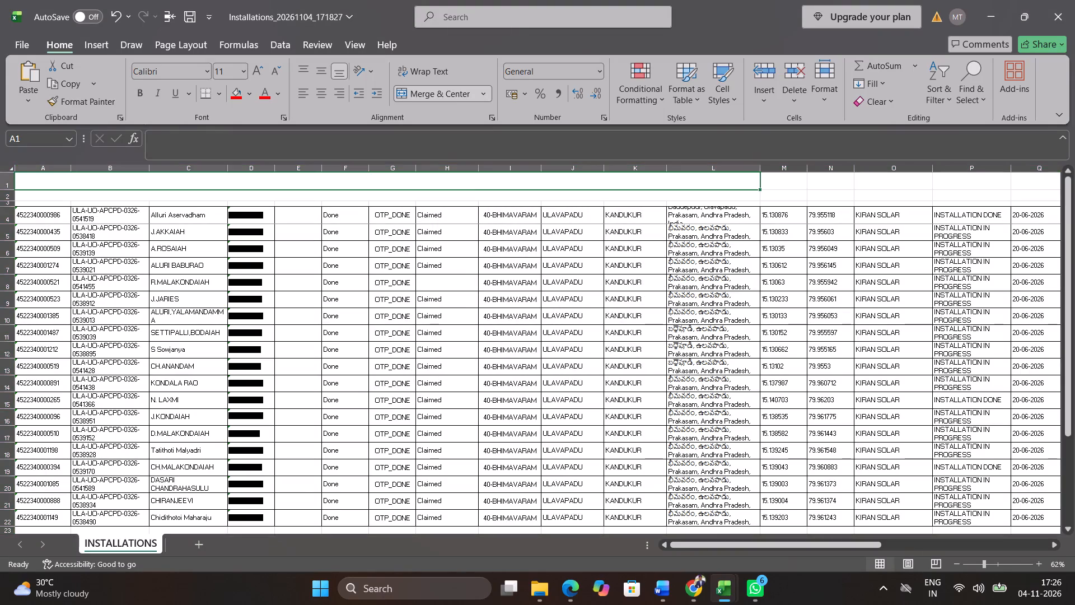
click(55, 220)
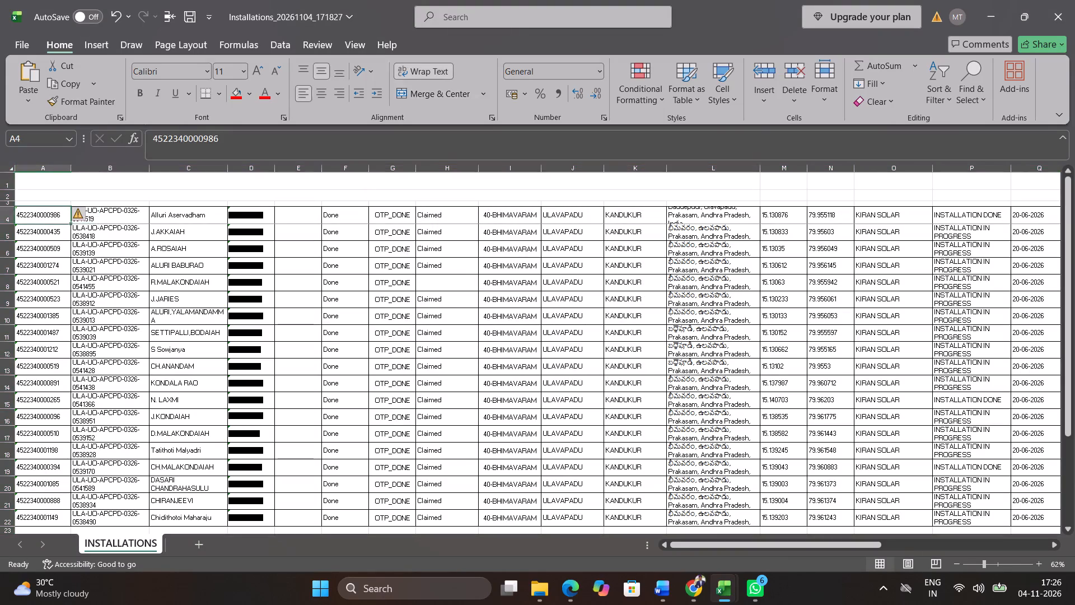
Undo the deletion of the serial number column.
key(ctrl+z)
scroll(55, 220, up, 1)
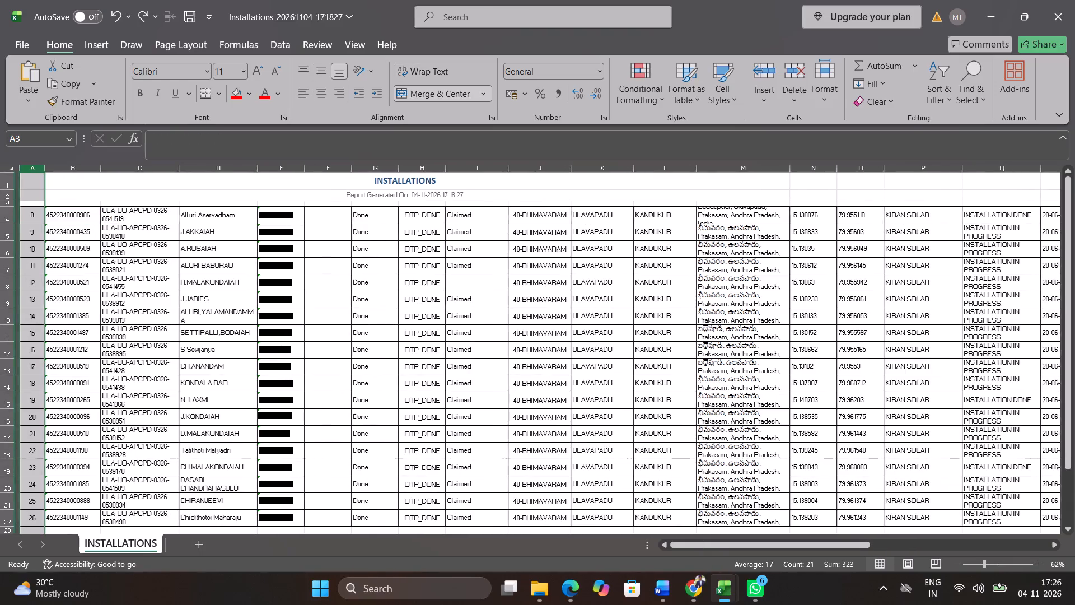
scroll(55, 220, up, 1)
Clear the serial numbers 8 to 26 from cells A4 to A22.
click(55, 197)
click(24, 216)
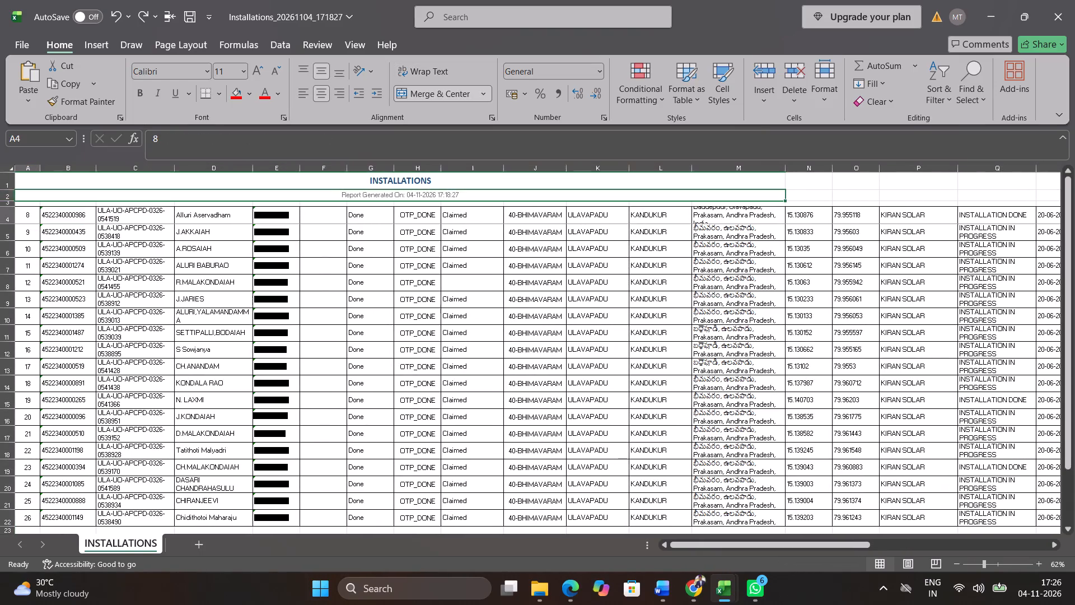
right_click(24, 216)
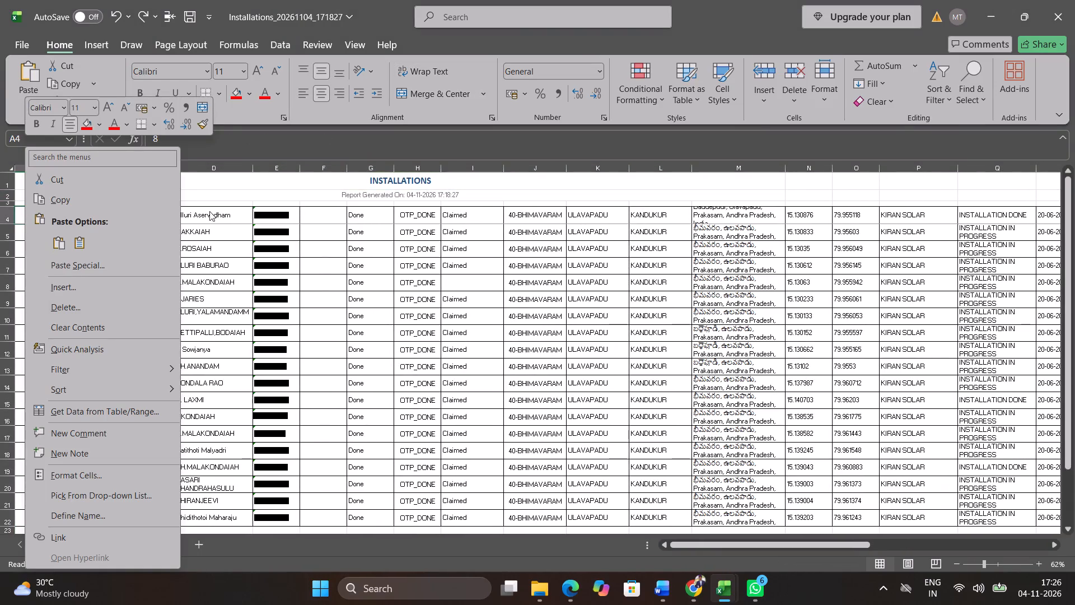
click(231, 187)
drag(23, 214, 0, 539)
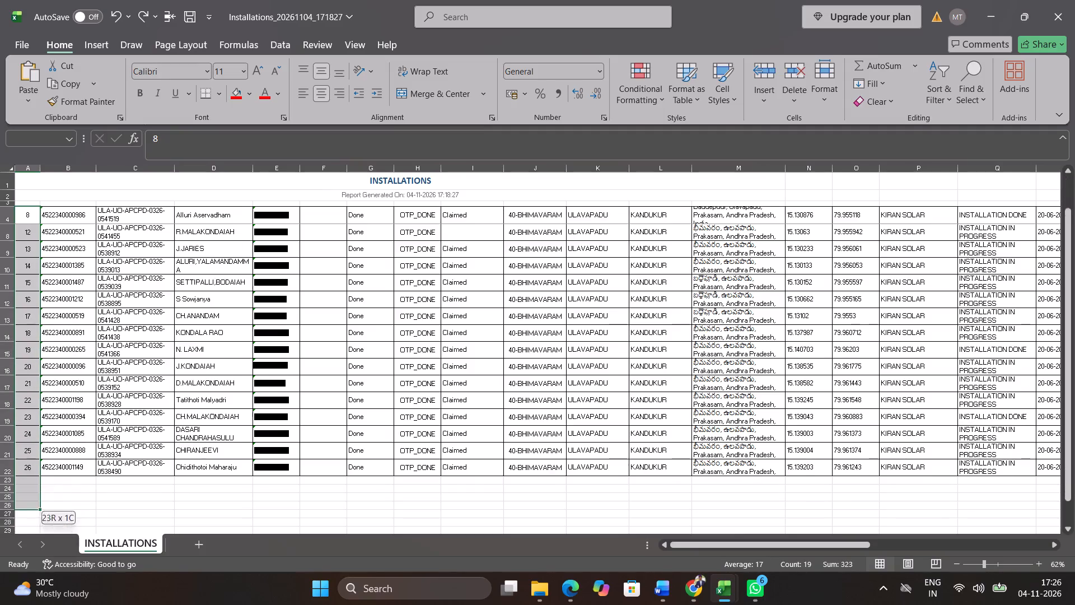
drag(0, 539, 28, 464)
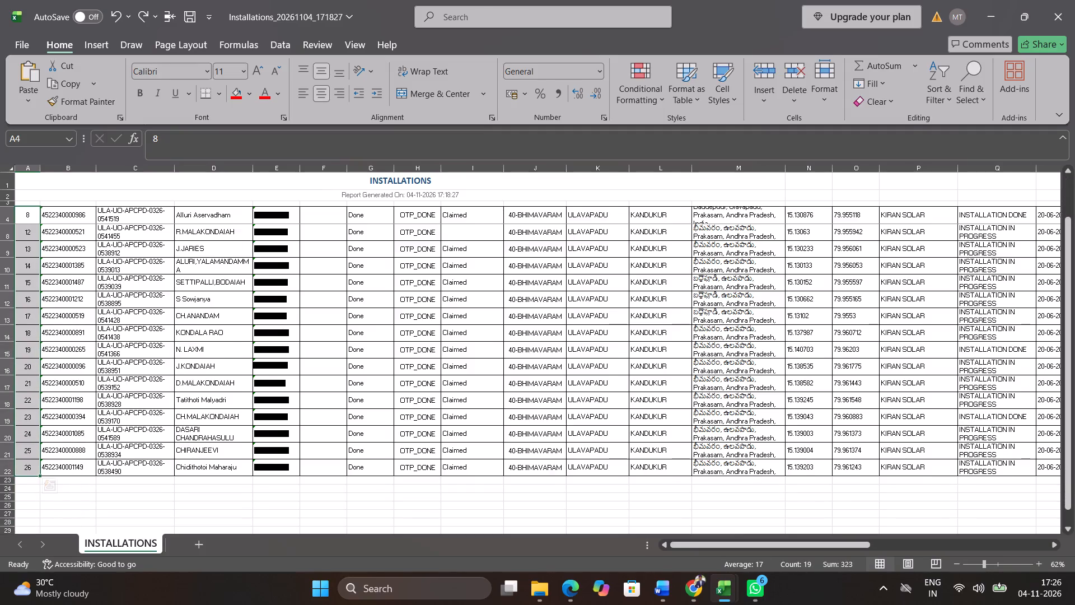
key(Delete)
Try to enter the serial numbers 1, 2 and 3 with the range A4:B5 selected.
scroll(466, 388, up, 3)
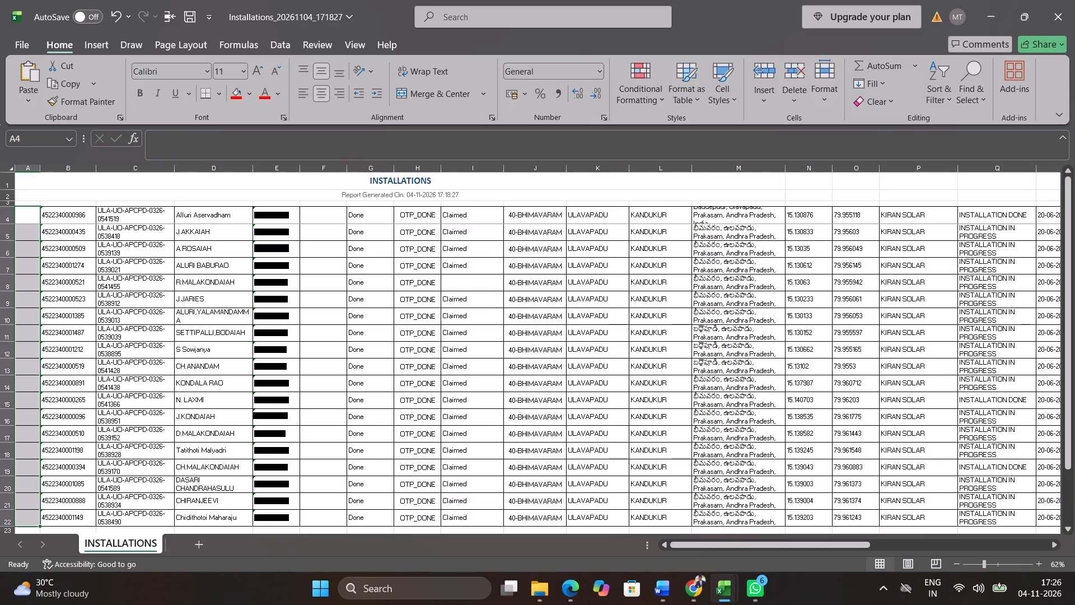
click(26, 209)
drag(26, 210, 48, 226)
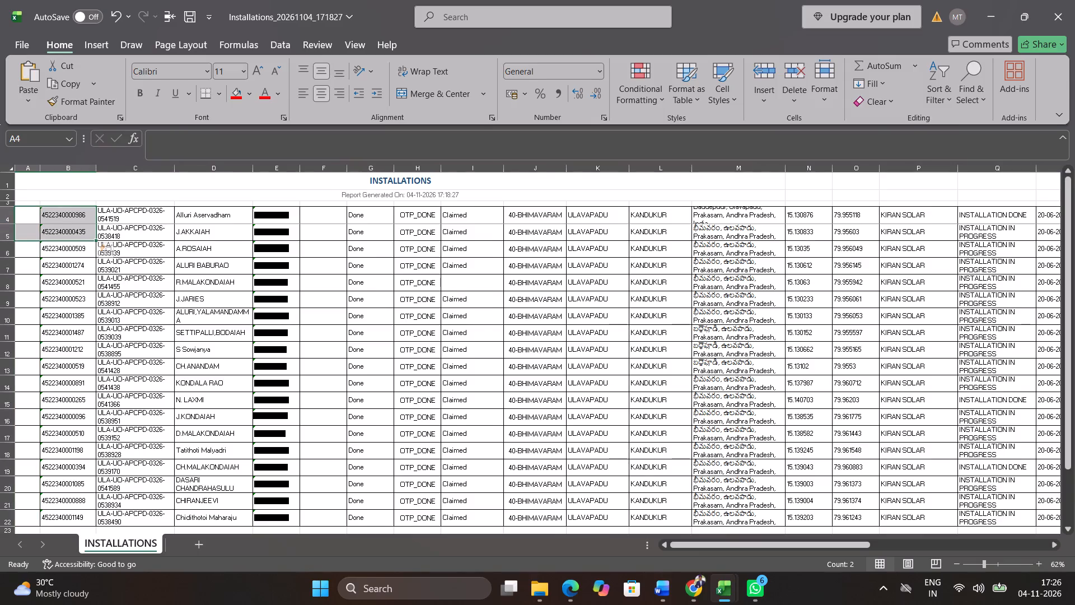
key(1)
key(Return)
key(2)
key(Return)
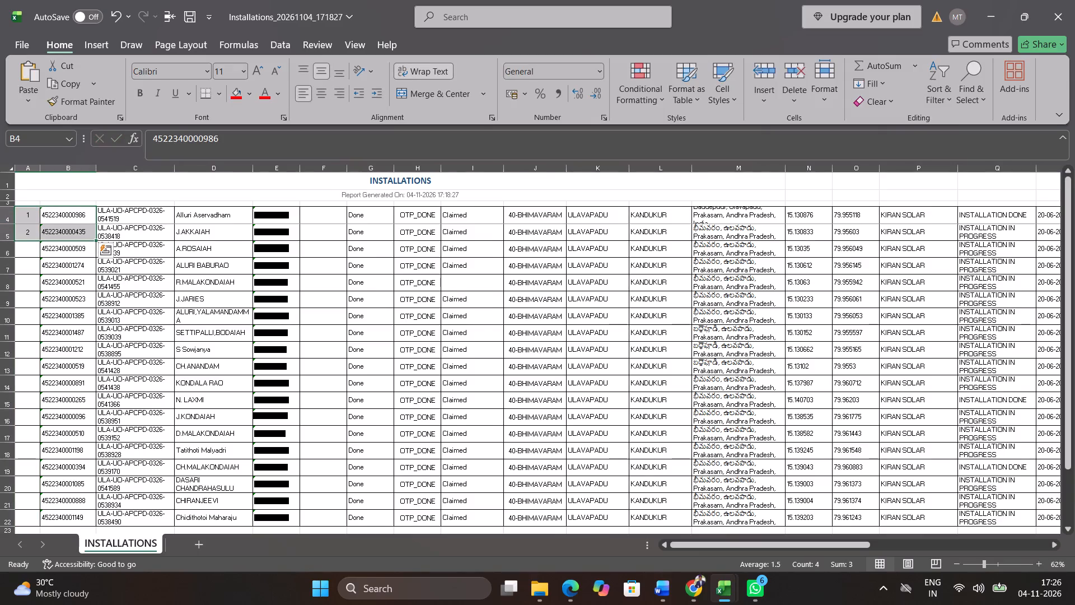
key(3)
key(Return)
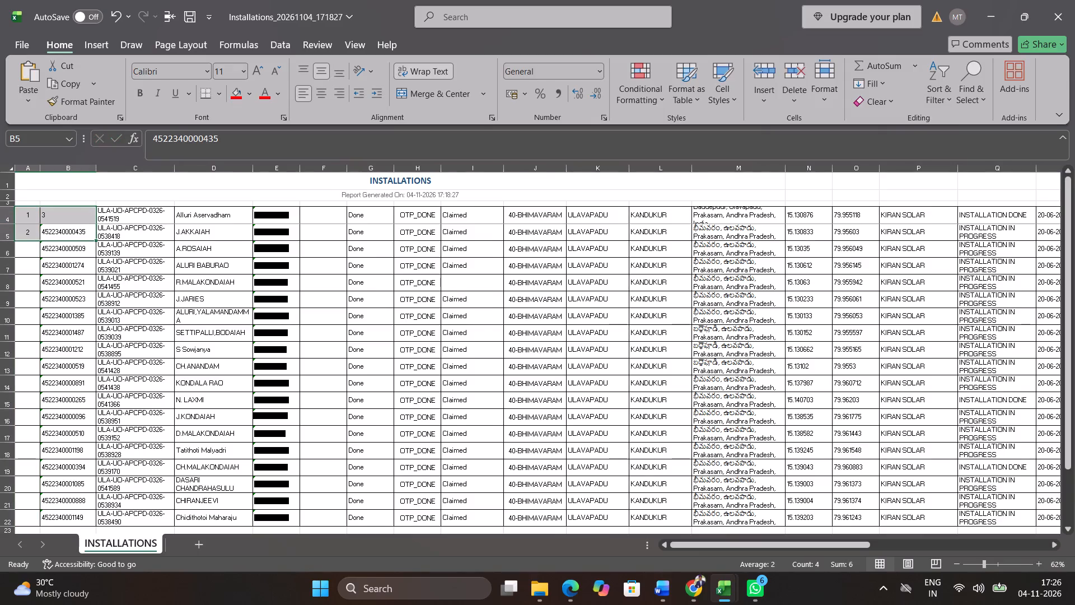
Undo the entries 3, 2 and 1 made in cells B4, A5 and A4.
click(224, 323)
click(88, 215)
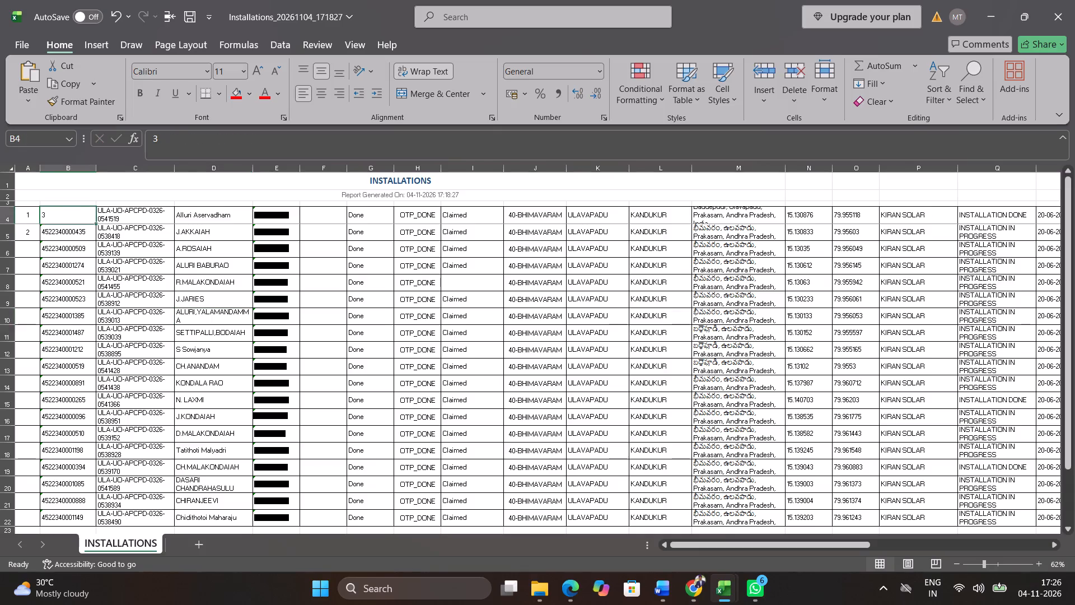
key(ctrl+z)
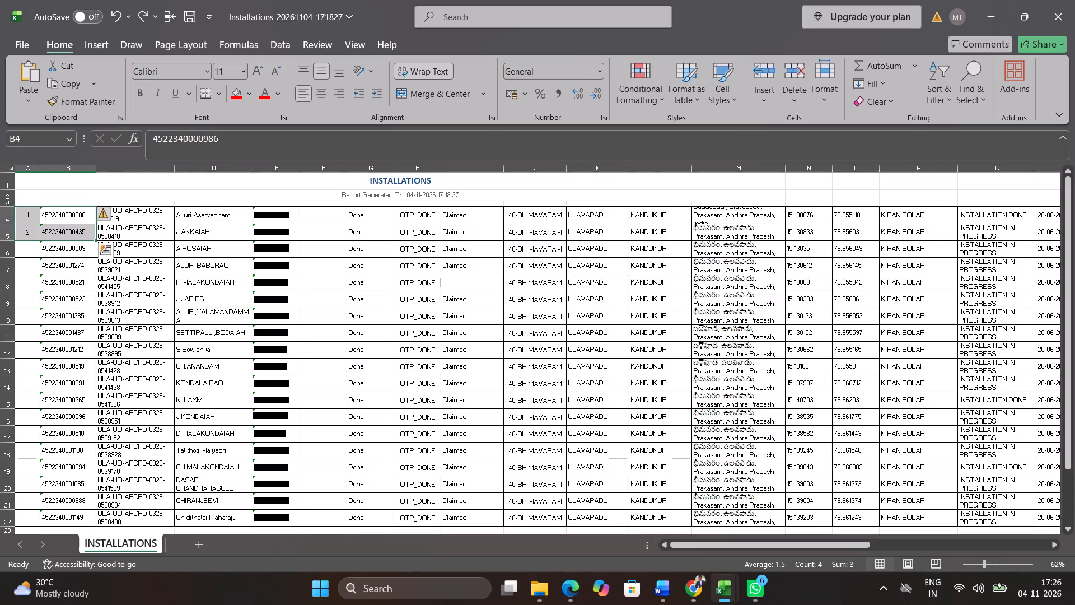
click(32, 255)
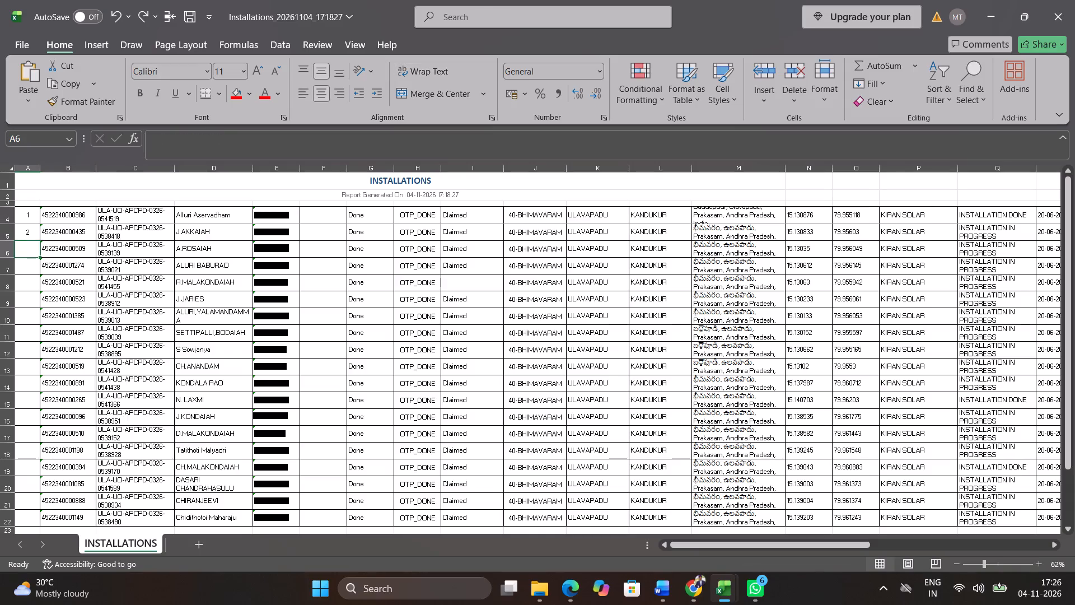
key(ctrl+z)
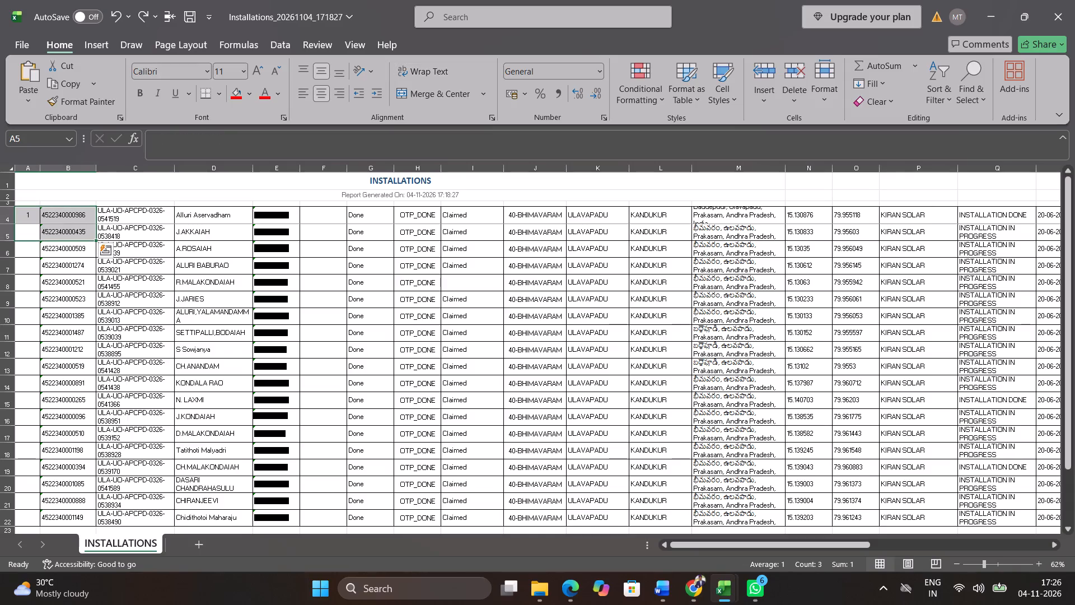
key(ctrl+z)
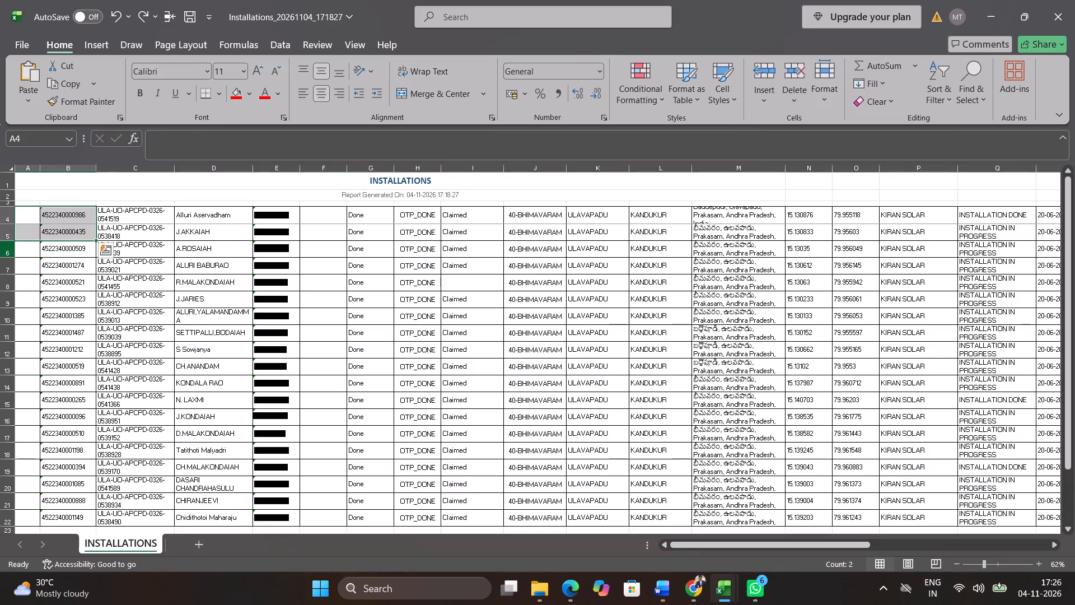
Enter the serial numbers 1, 2 and 3 in cells A4, A5 and A6.
click(143, 305)
click(35, 212)
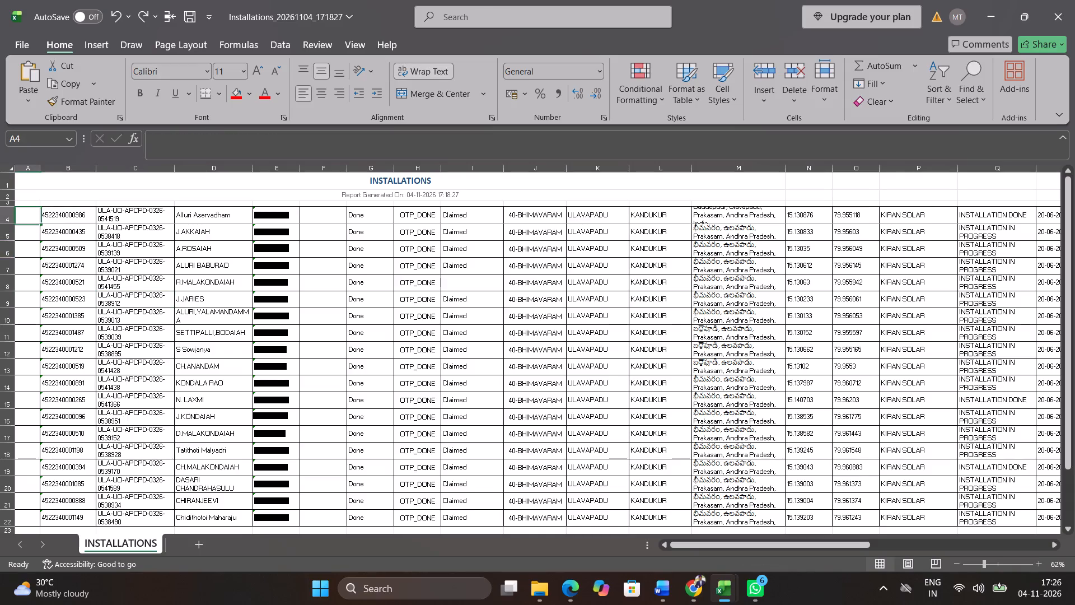
key(1)
click(27, 232)
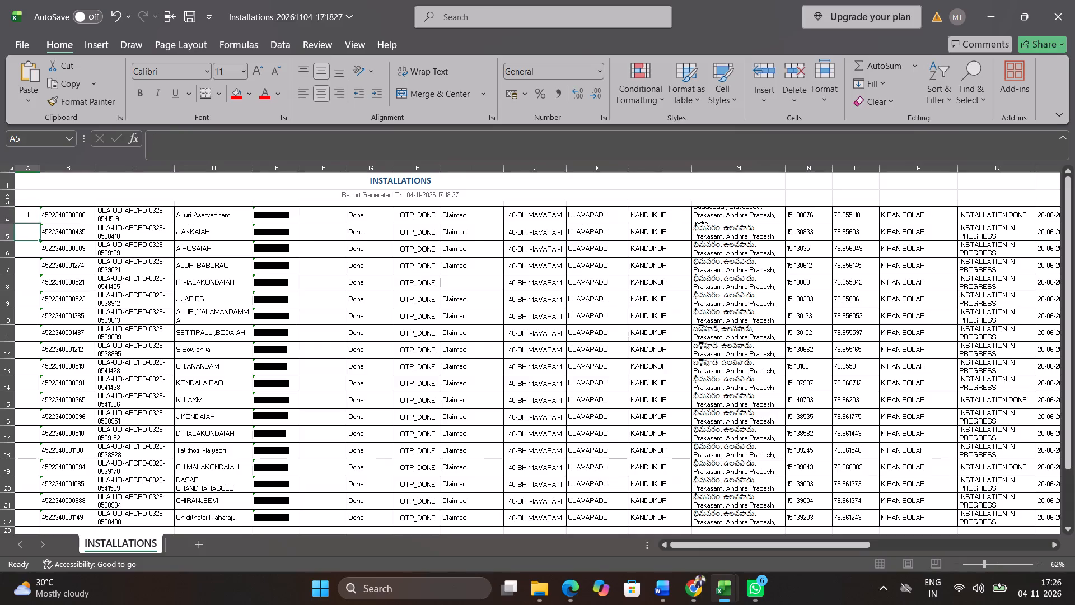
key(2)
click(31, 248)
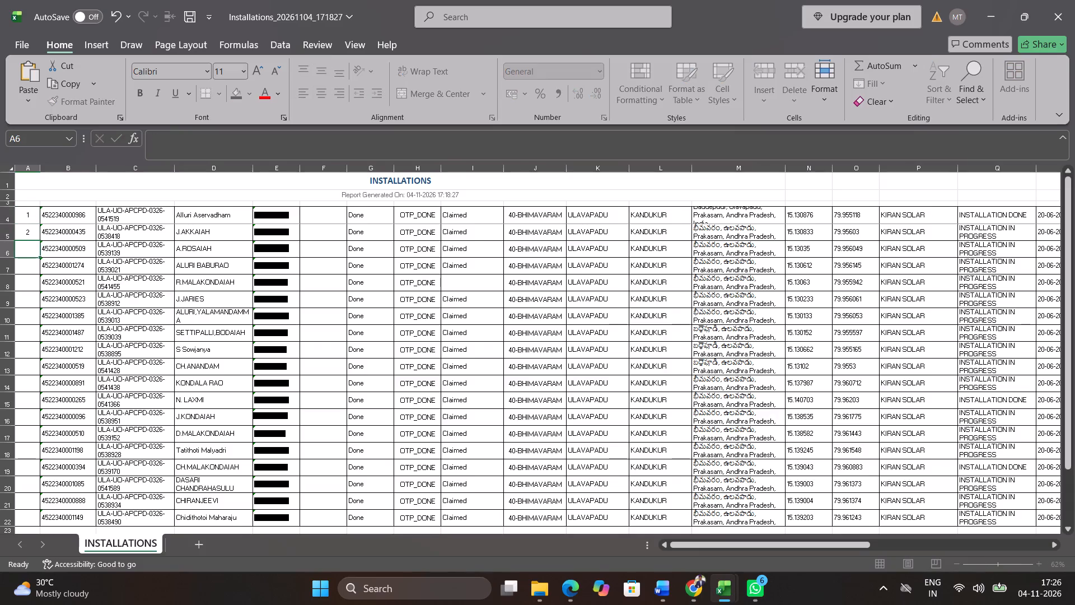
key(3)
Extend the serial number series from A4:A6 down to cell A22, numbering the records up to 19.
drag(30, 216, 48, 238)
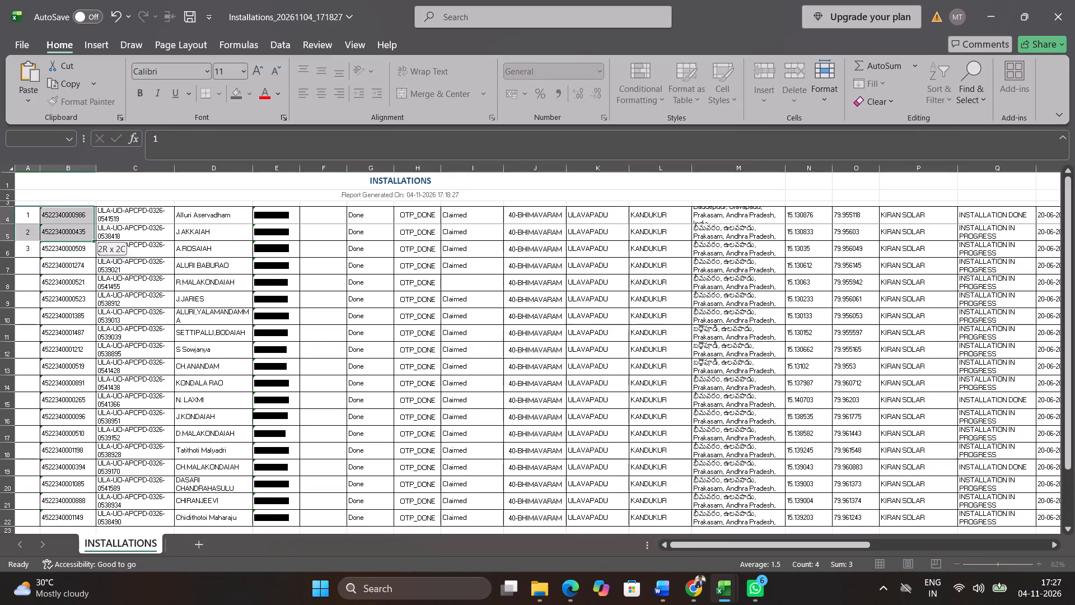
drag(48, 238, 36, 248)
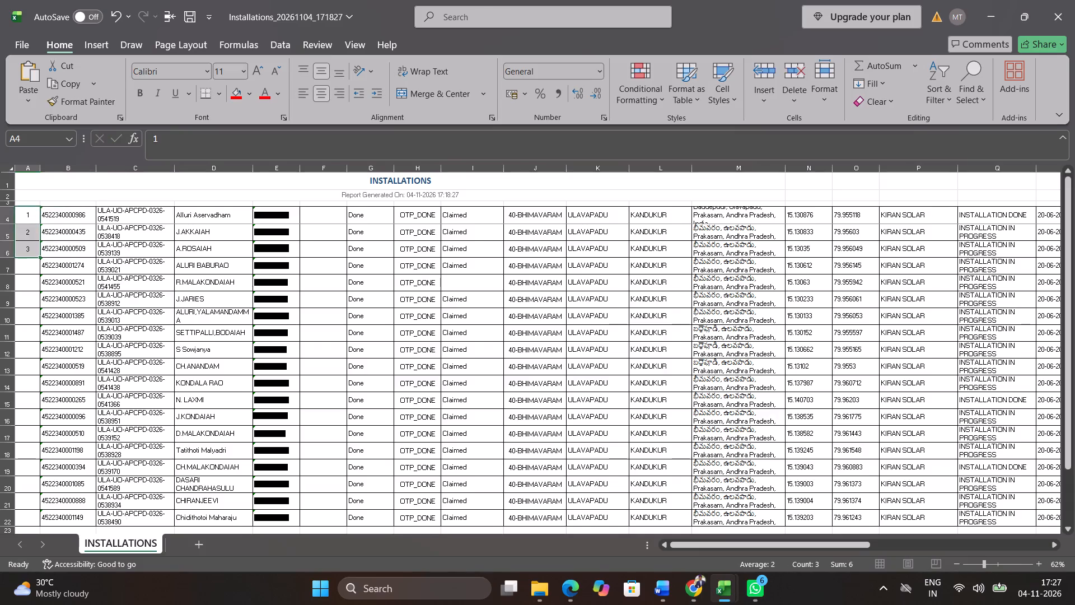
drag(40, 255, 0, 518)
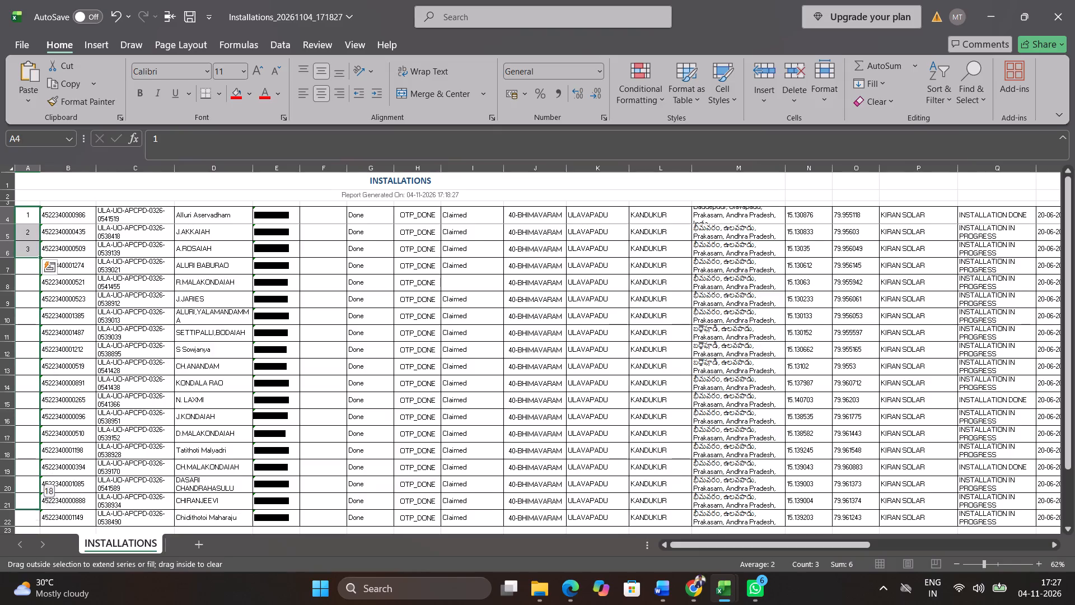
drag(0, 518, 0, 527)
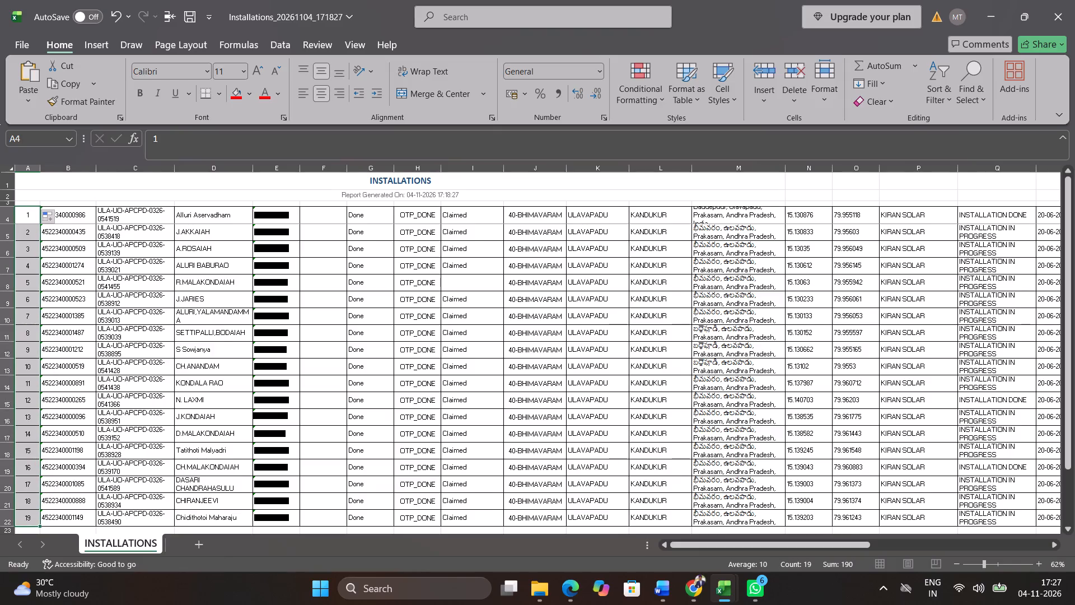
scroll(104, 440, down, 2)
scroll(166, 500, up, 5)
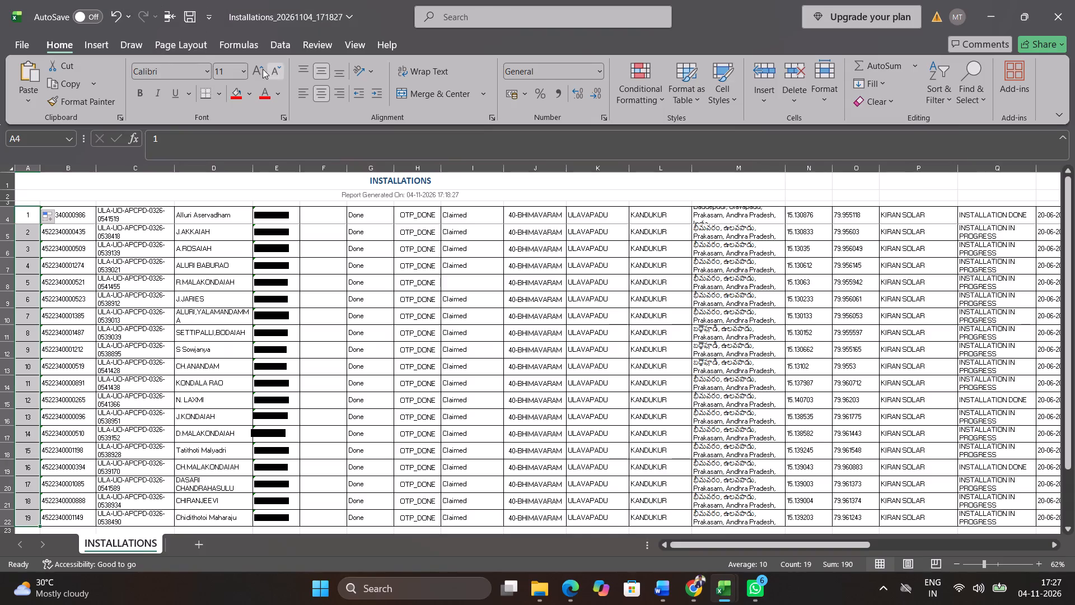
Save the workbook.
click(188, 14)
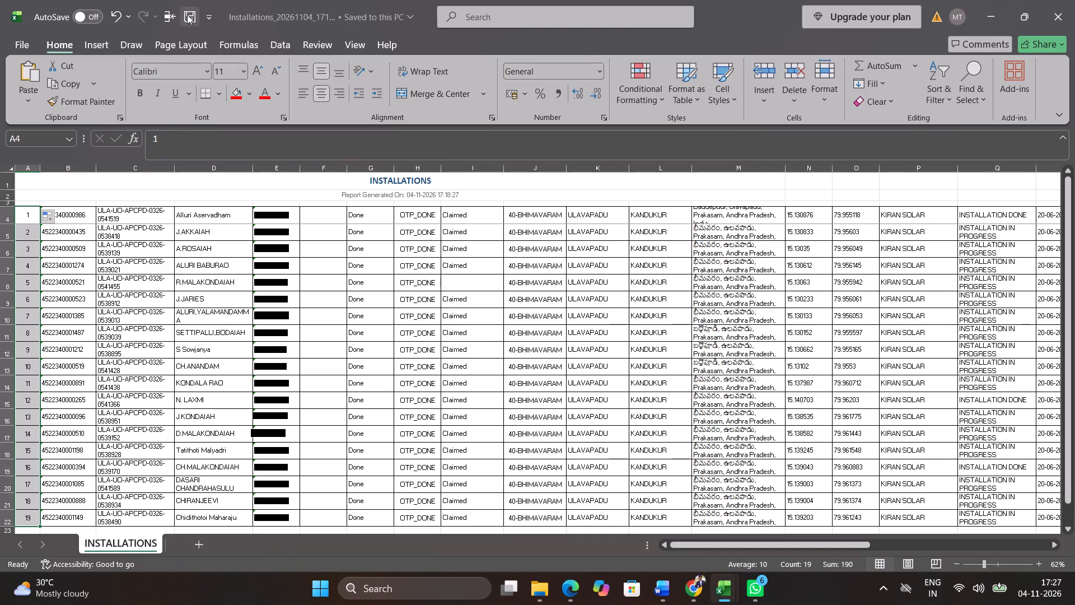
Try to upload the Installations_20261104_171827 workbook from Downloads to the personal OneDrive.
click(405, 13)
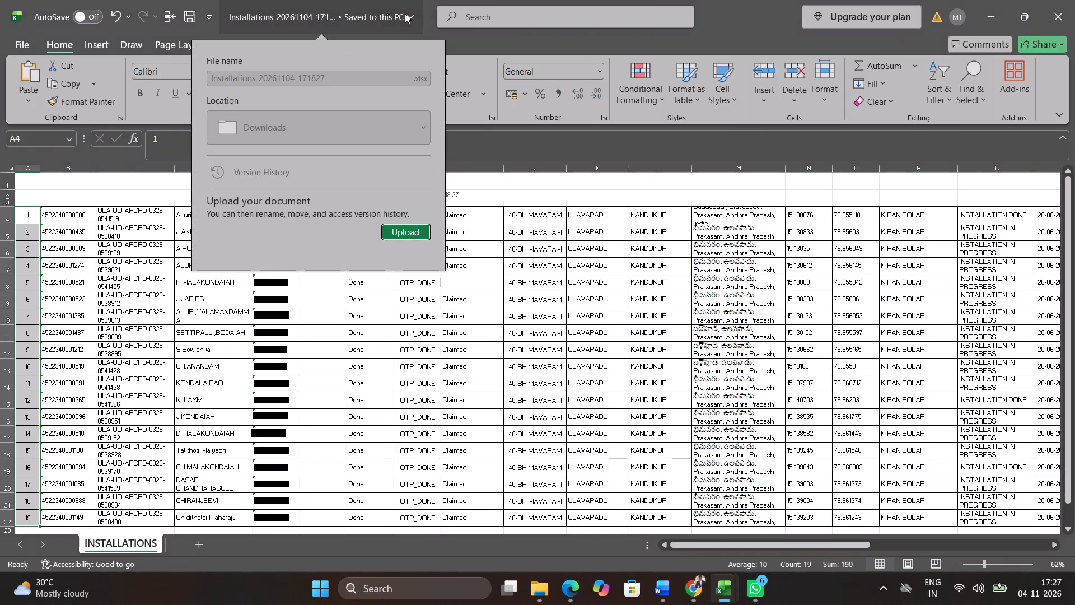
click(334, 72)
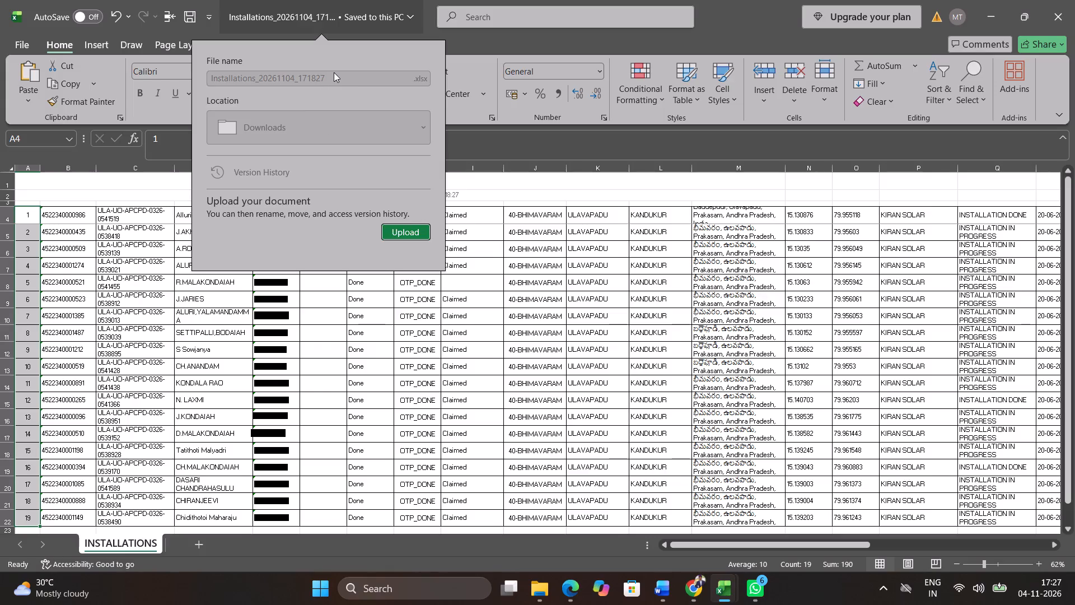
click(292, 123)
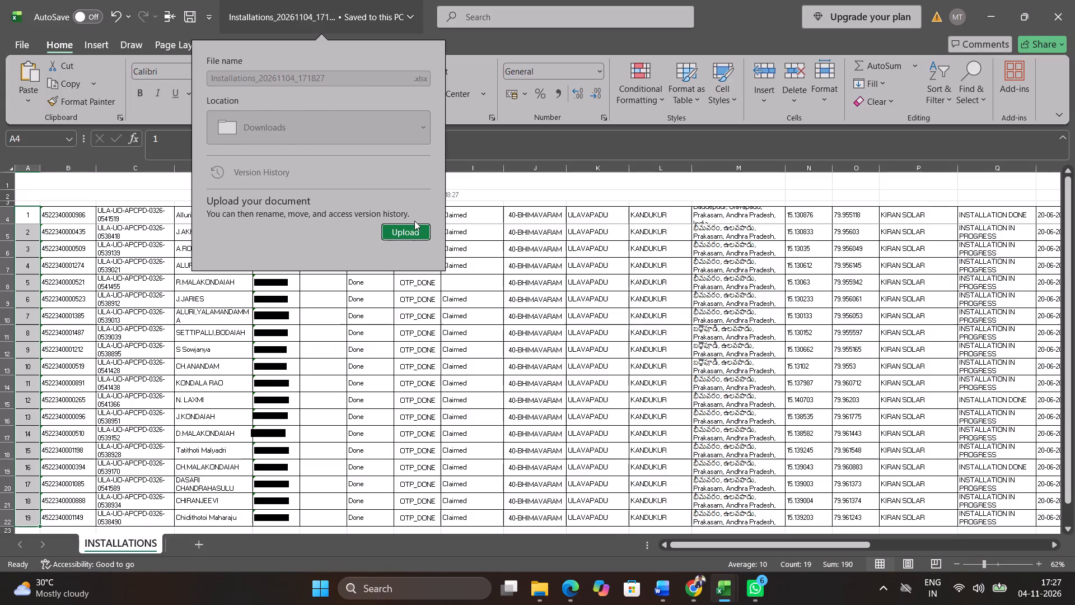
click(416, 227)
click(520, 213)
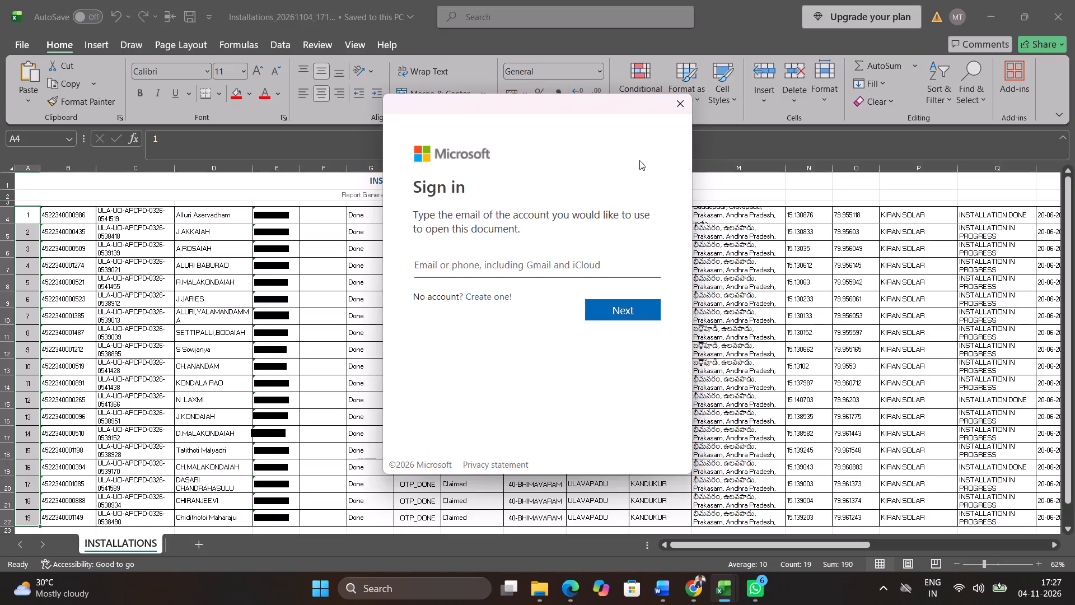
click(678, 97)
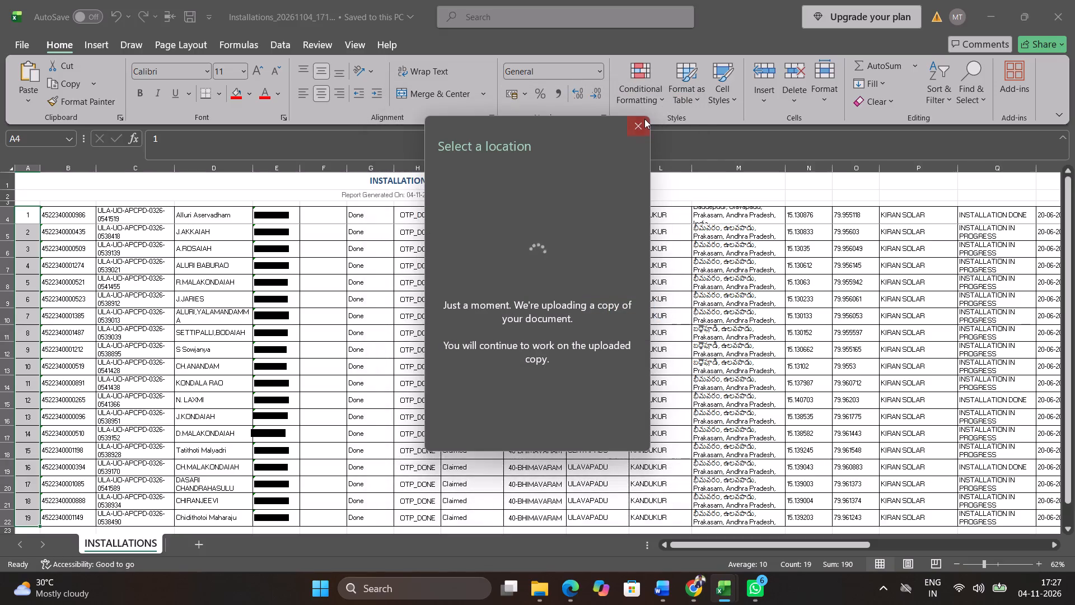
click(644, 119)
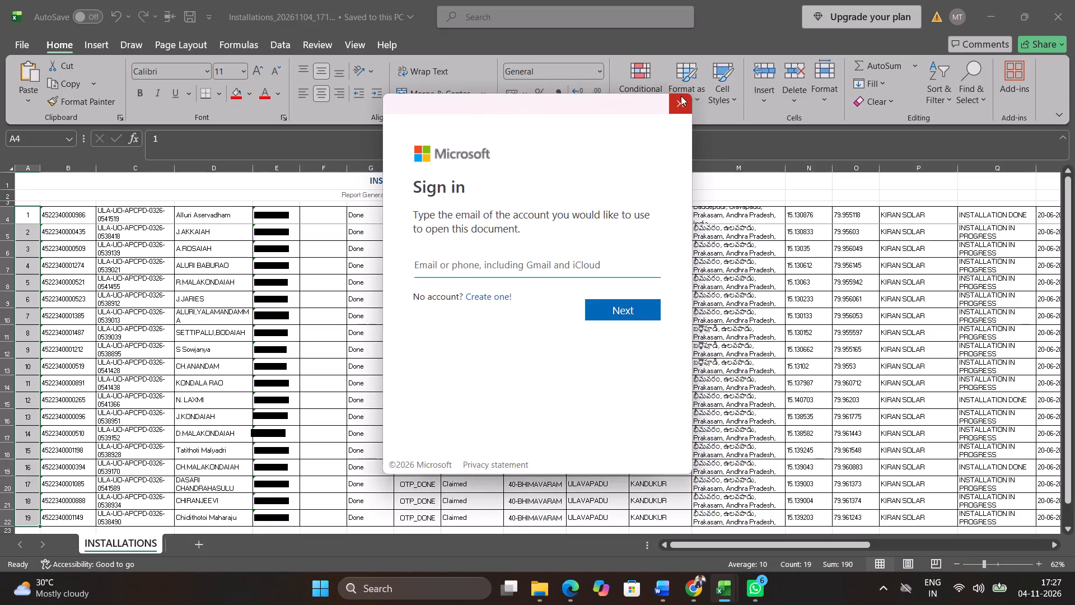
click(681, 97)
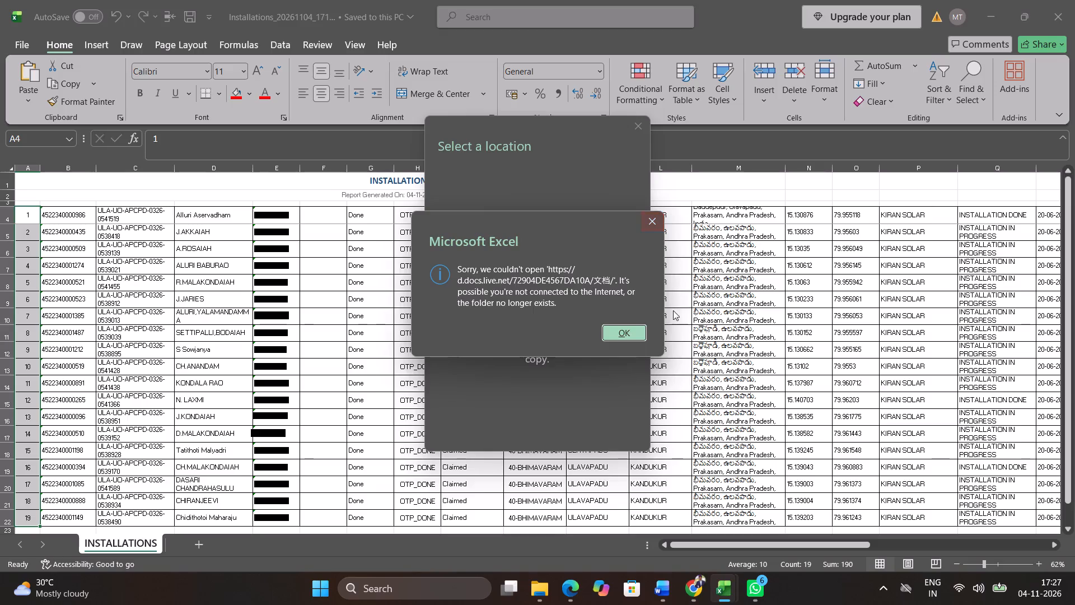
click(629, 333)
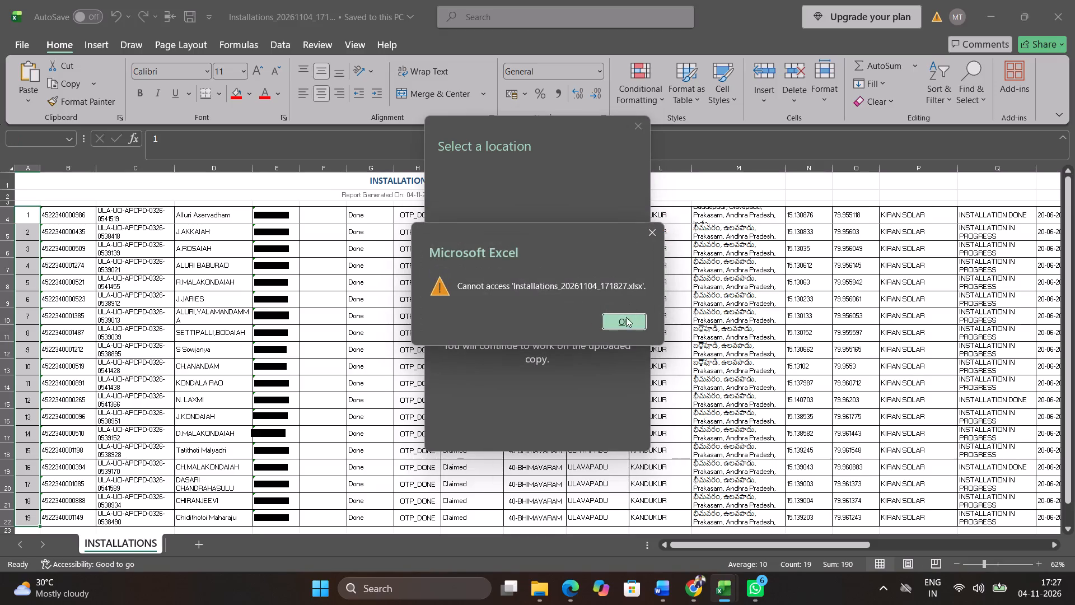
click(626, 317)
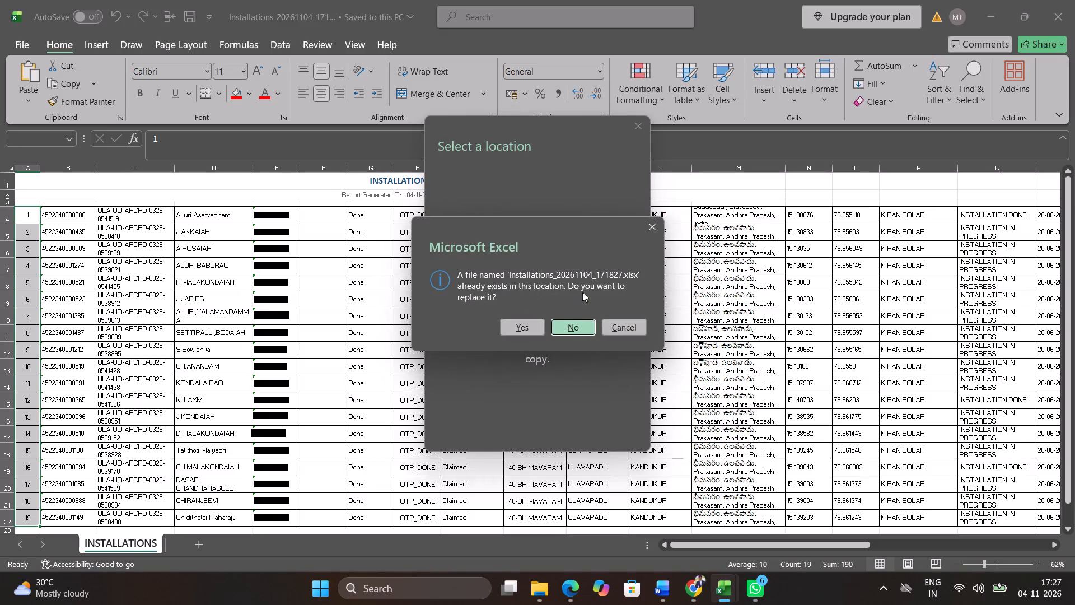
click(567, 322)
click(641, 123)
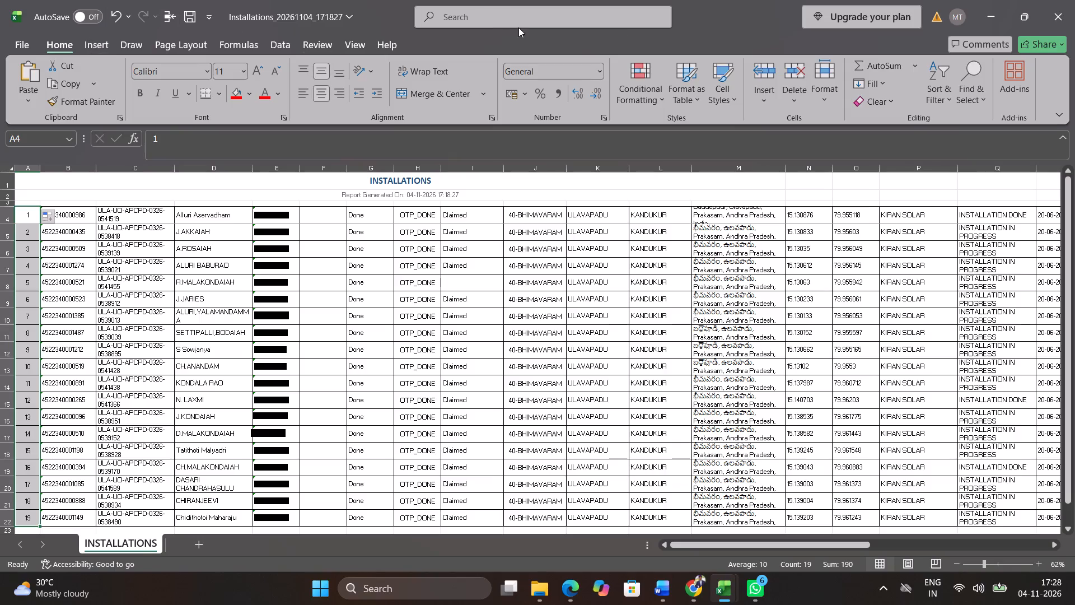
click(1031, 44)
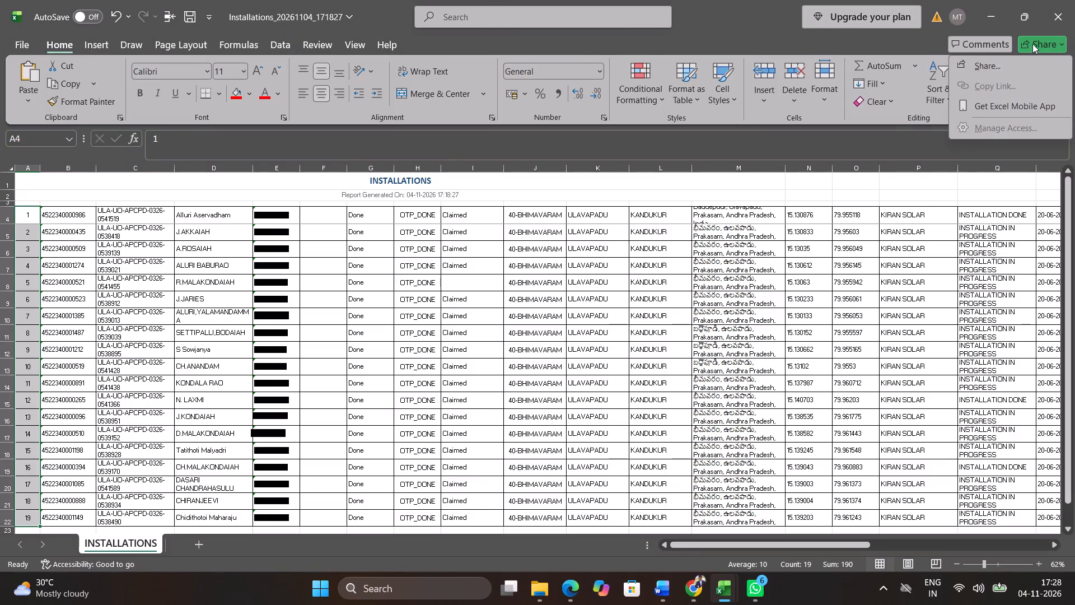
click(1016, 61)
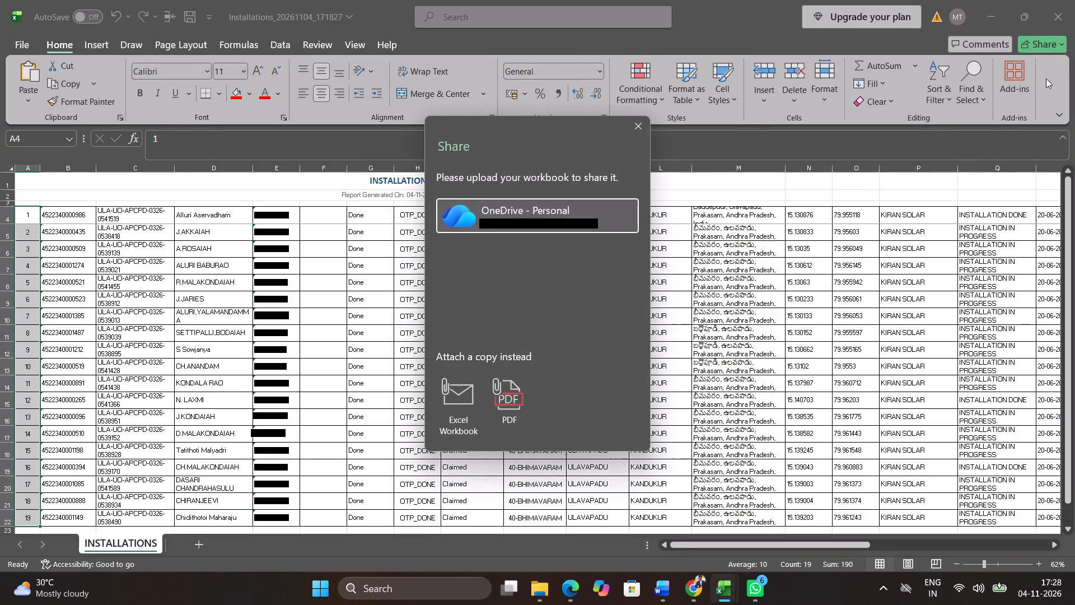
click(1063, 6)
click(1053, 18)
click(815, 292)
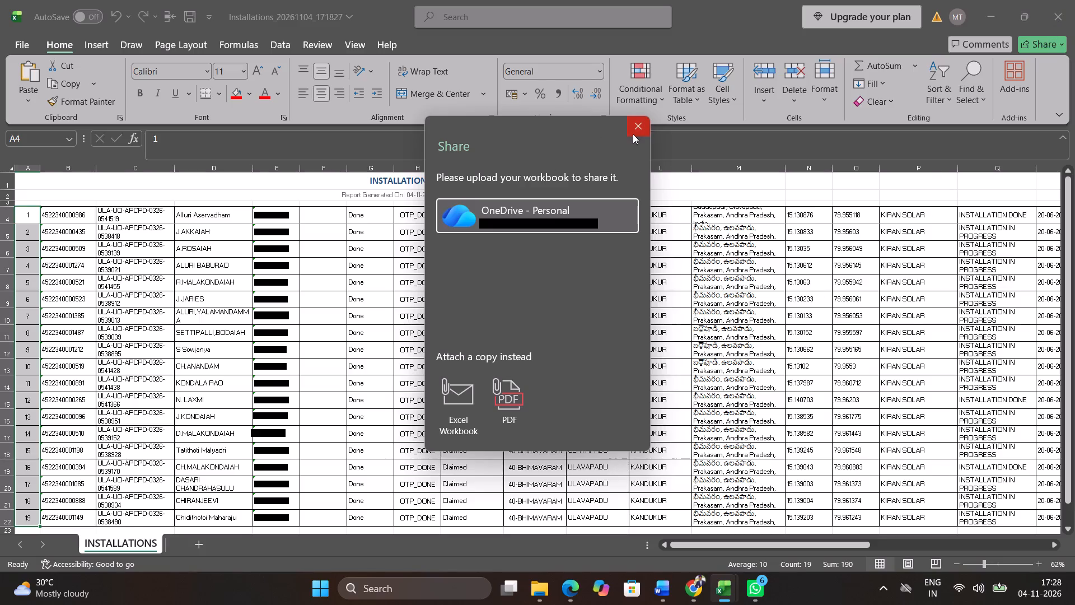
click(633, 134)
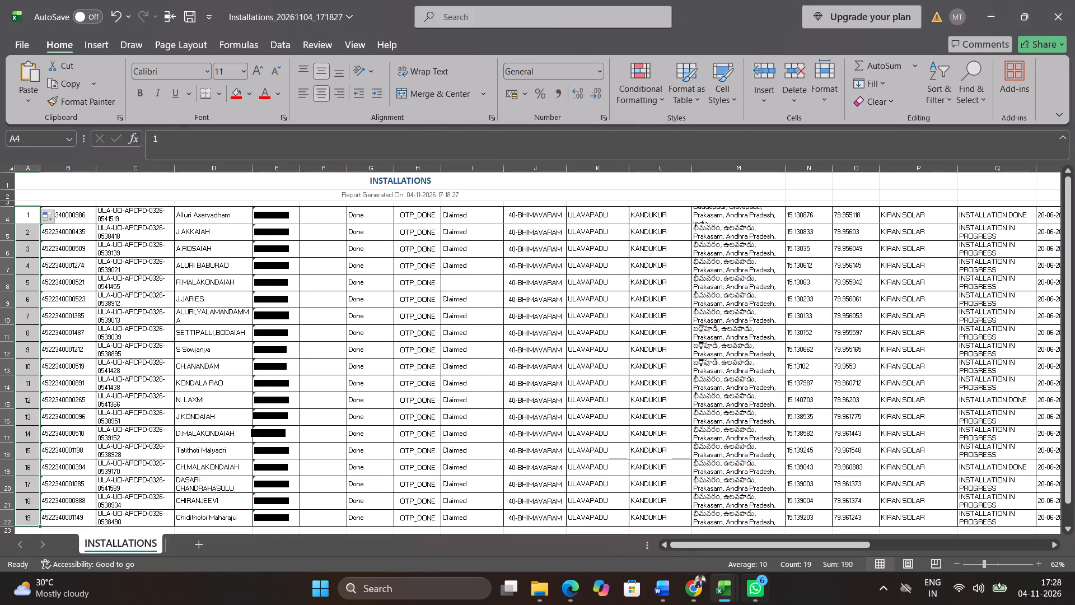
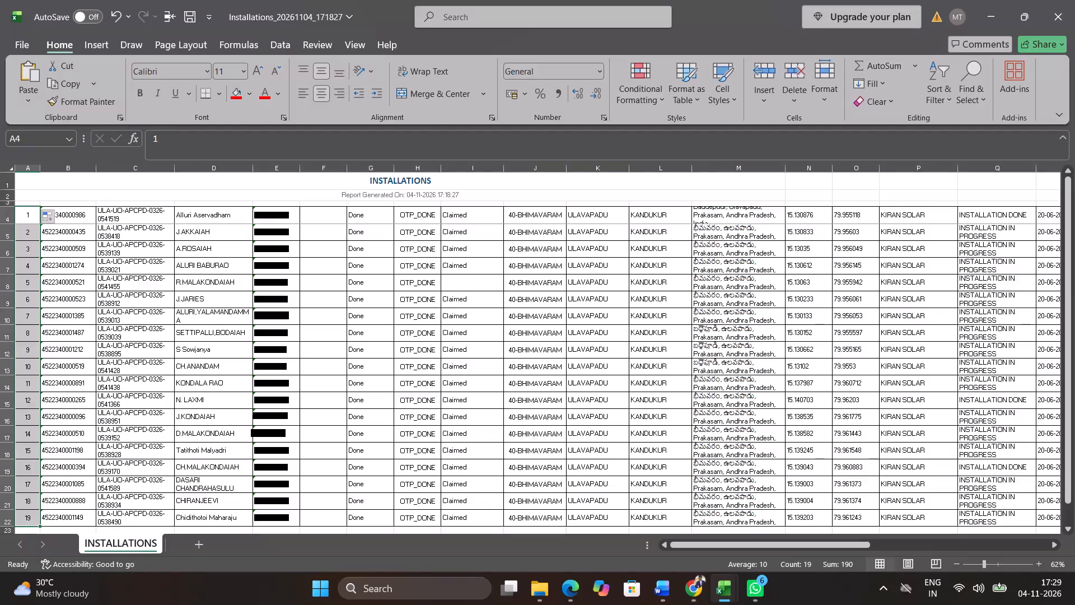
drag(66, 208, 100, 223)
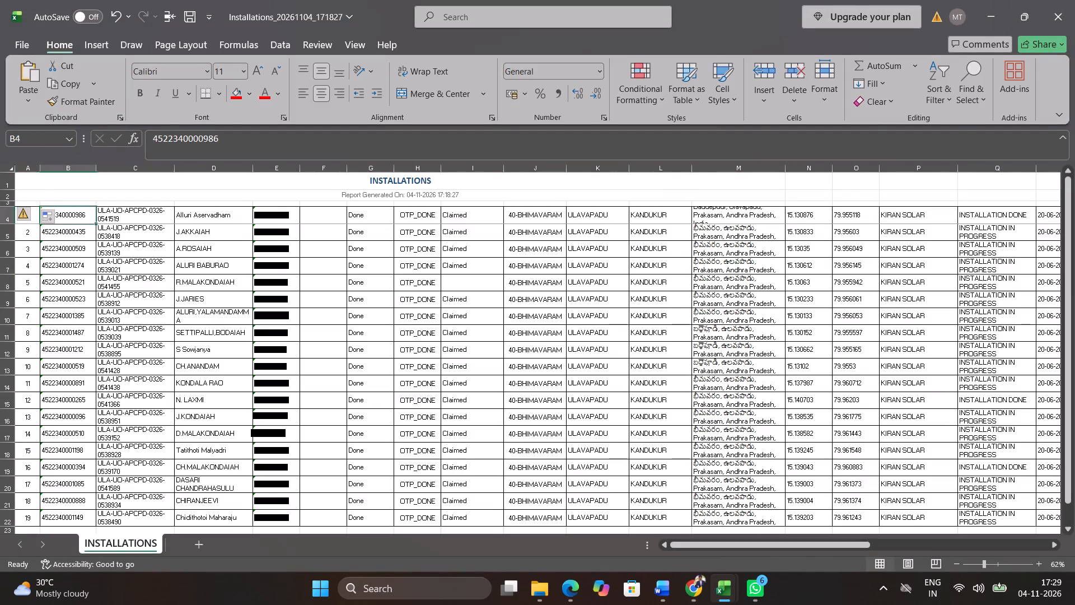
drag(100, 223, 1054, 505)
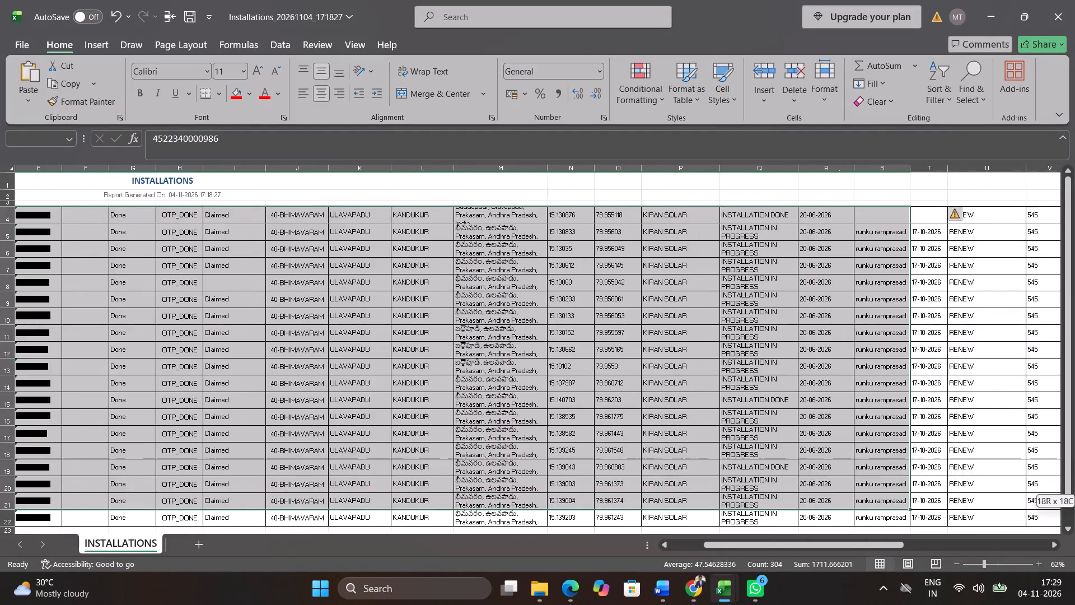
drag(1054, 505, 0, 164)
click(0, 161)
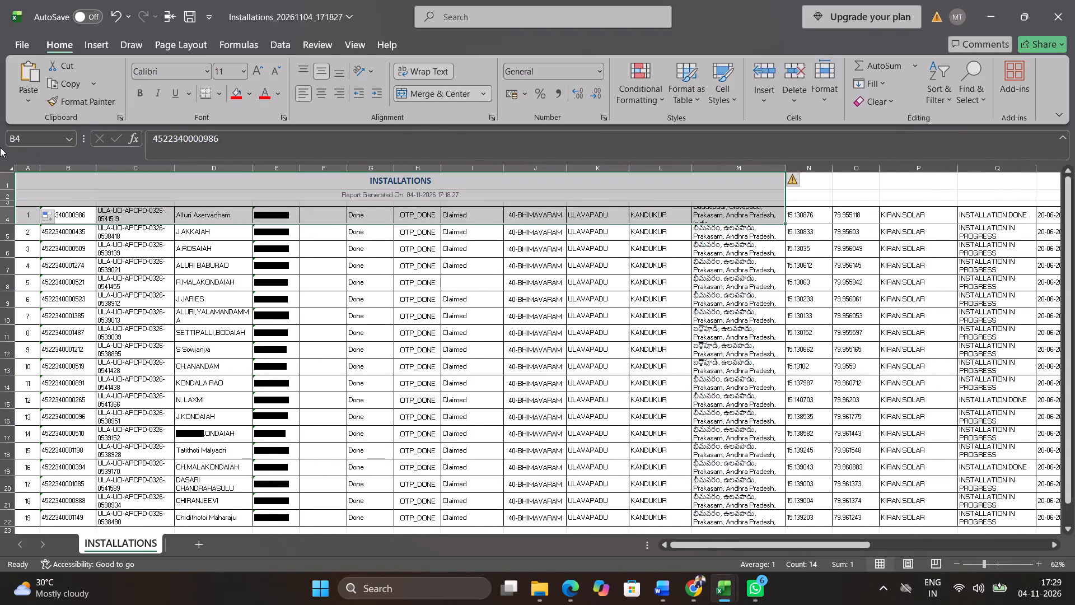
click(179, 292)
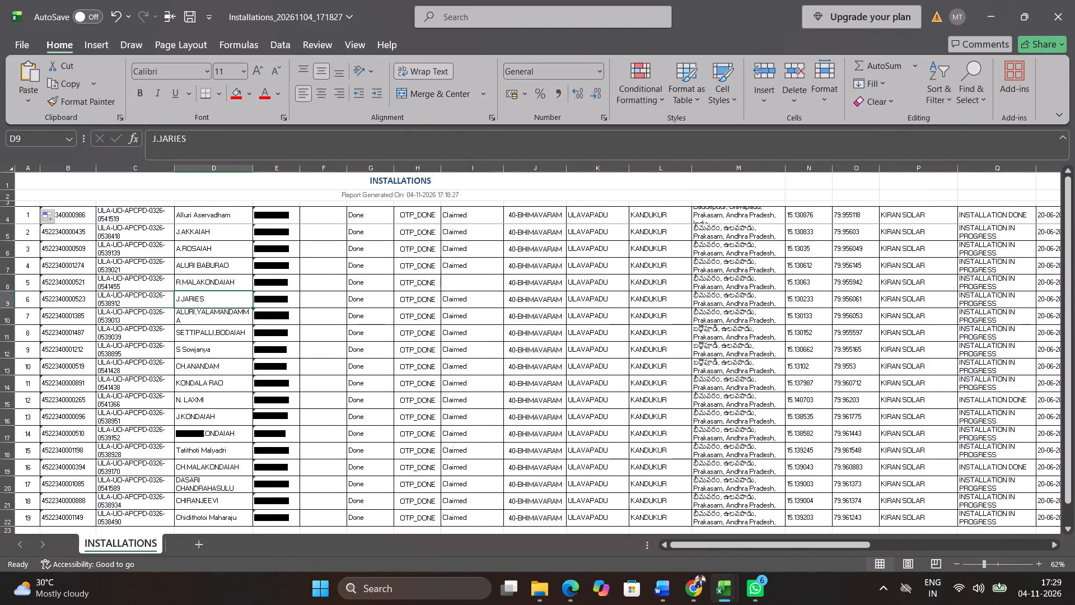
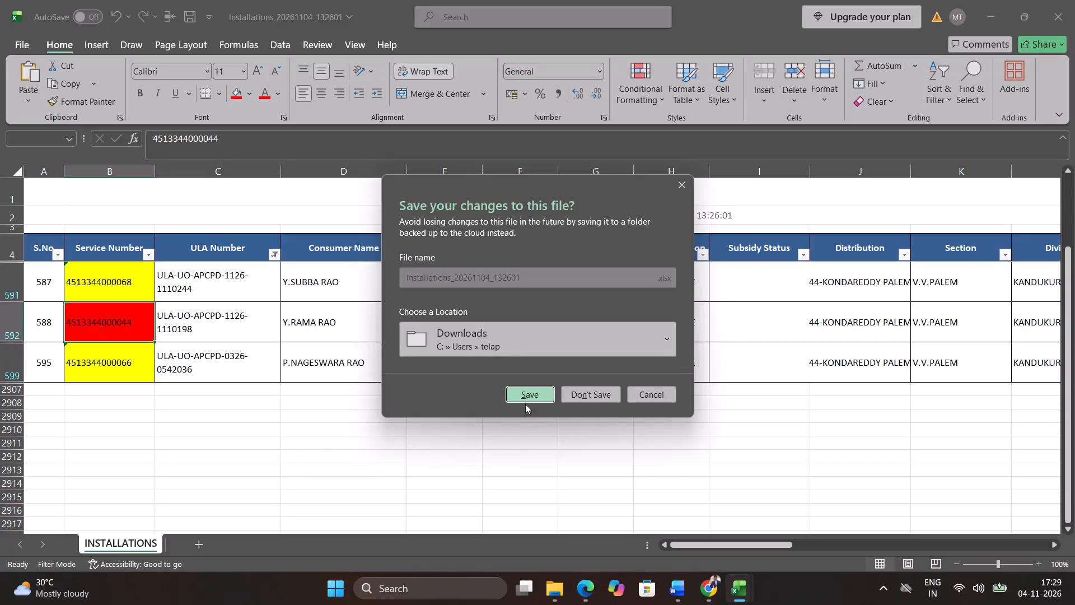
Dismiss the save prompt for Installations_20261104_132601 and return to the filtered INSTALLATIONS sheet.
click(525, 385)
click(680, 182)
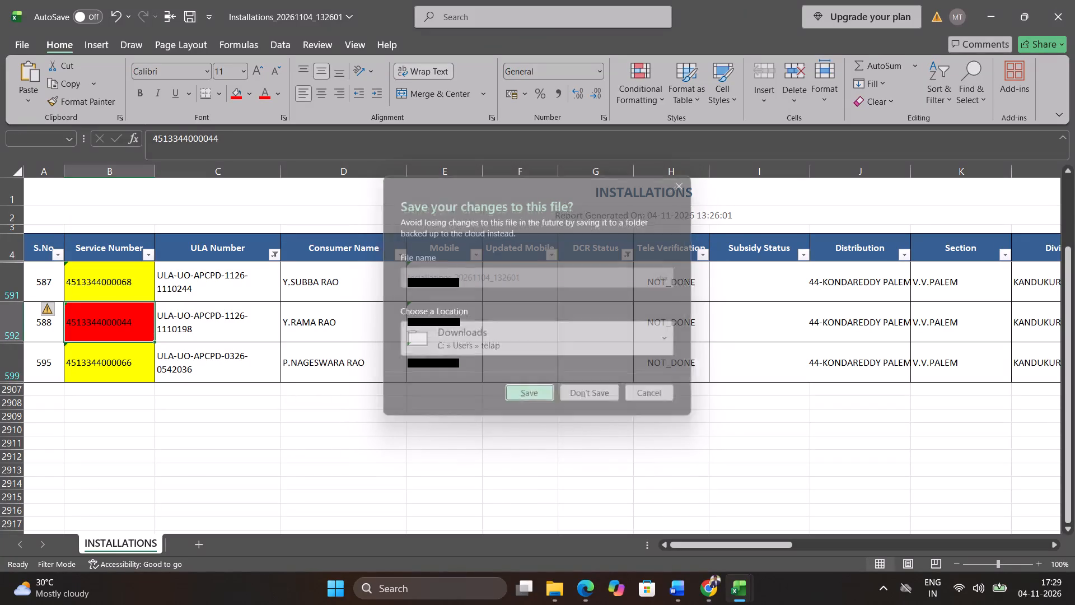